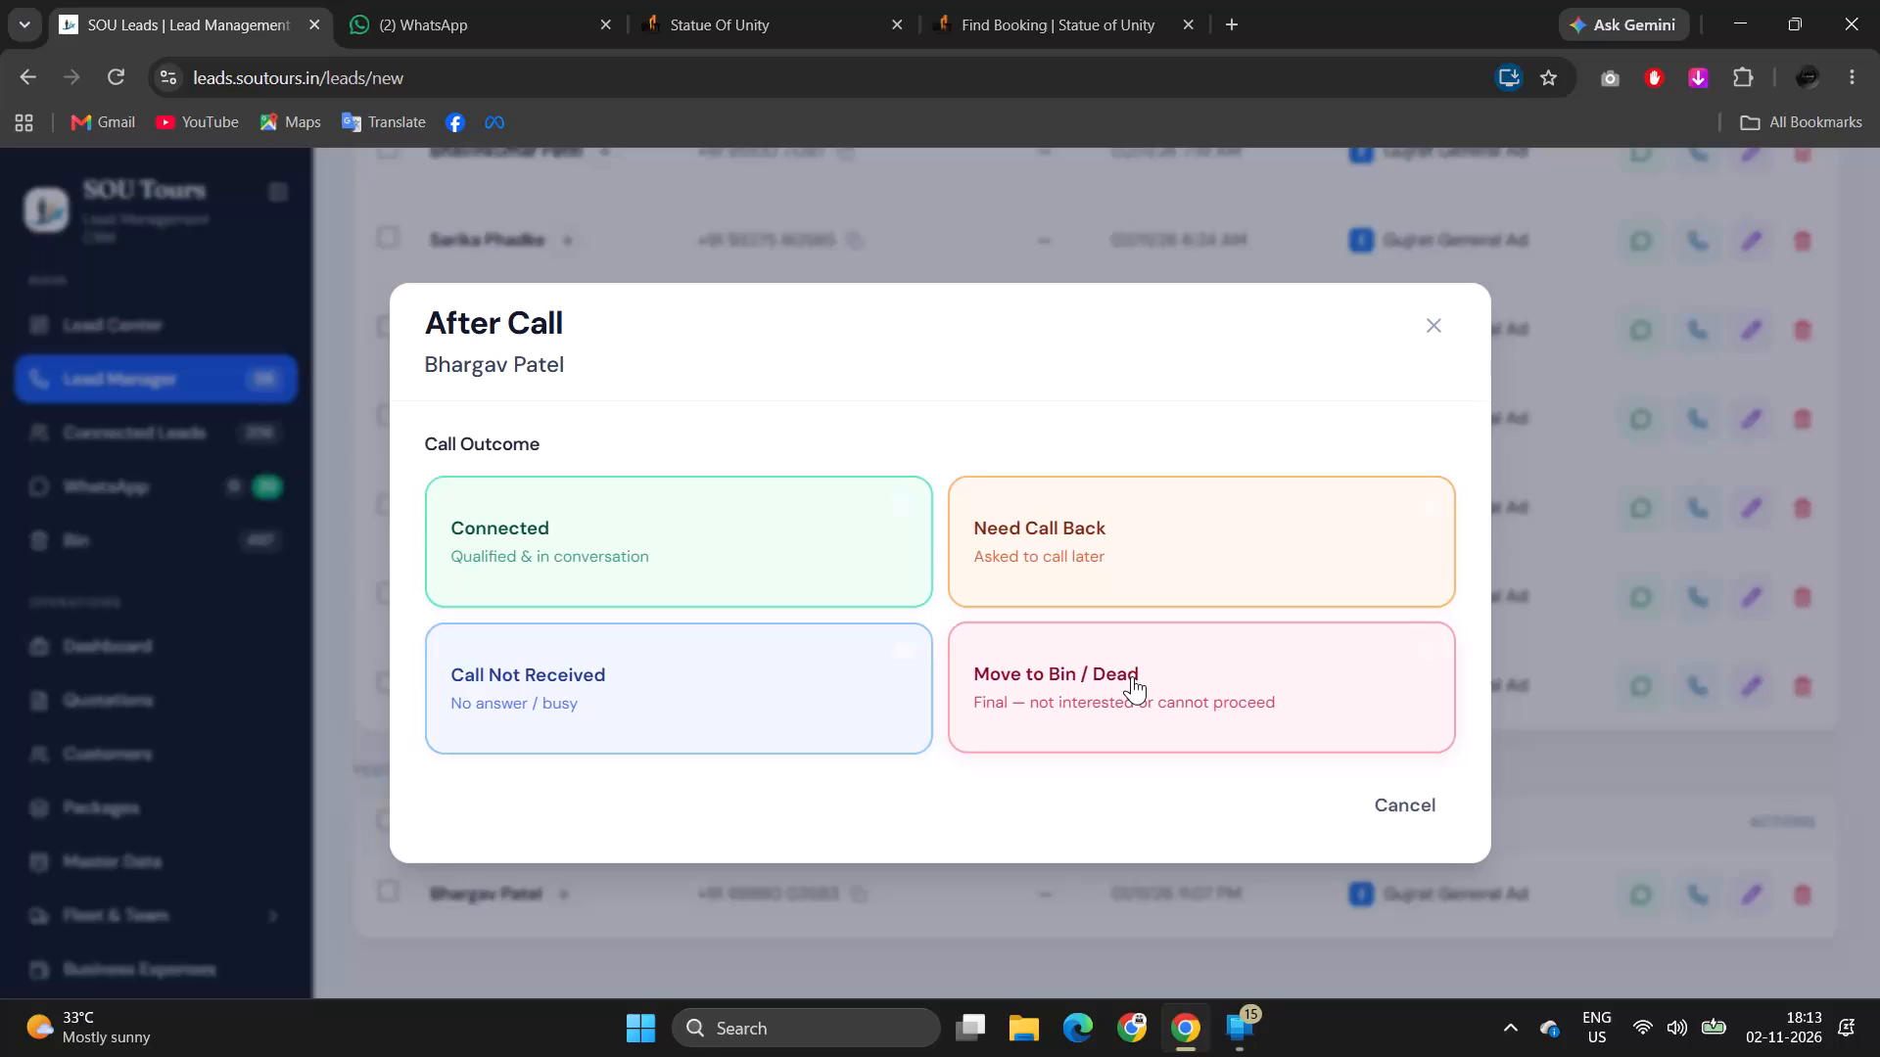
Record the lead's call outcome as Move to Bin / Dead and save it without a reason or notes.
left_click(1146, 670)
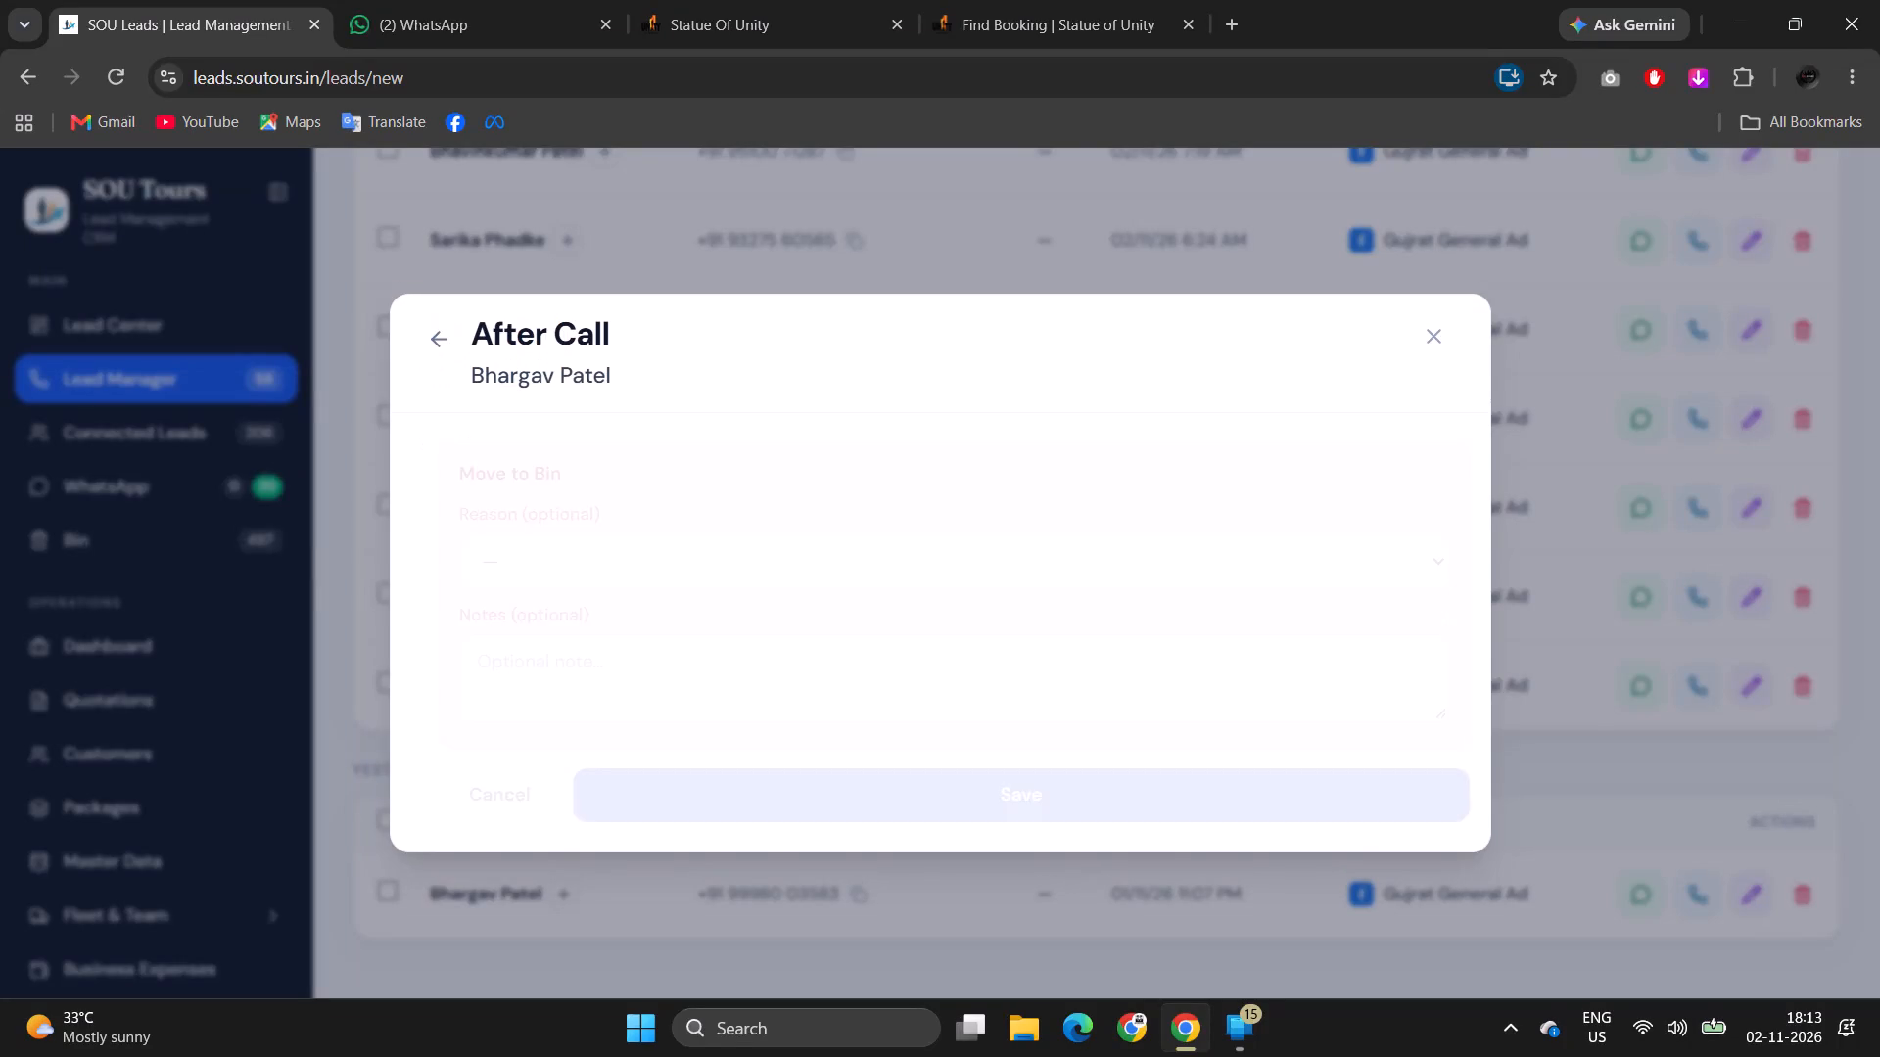
left_click(1155, 779)
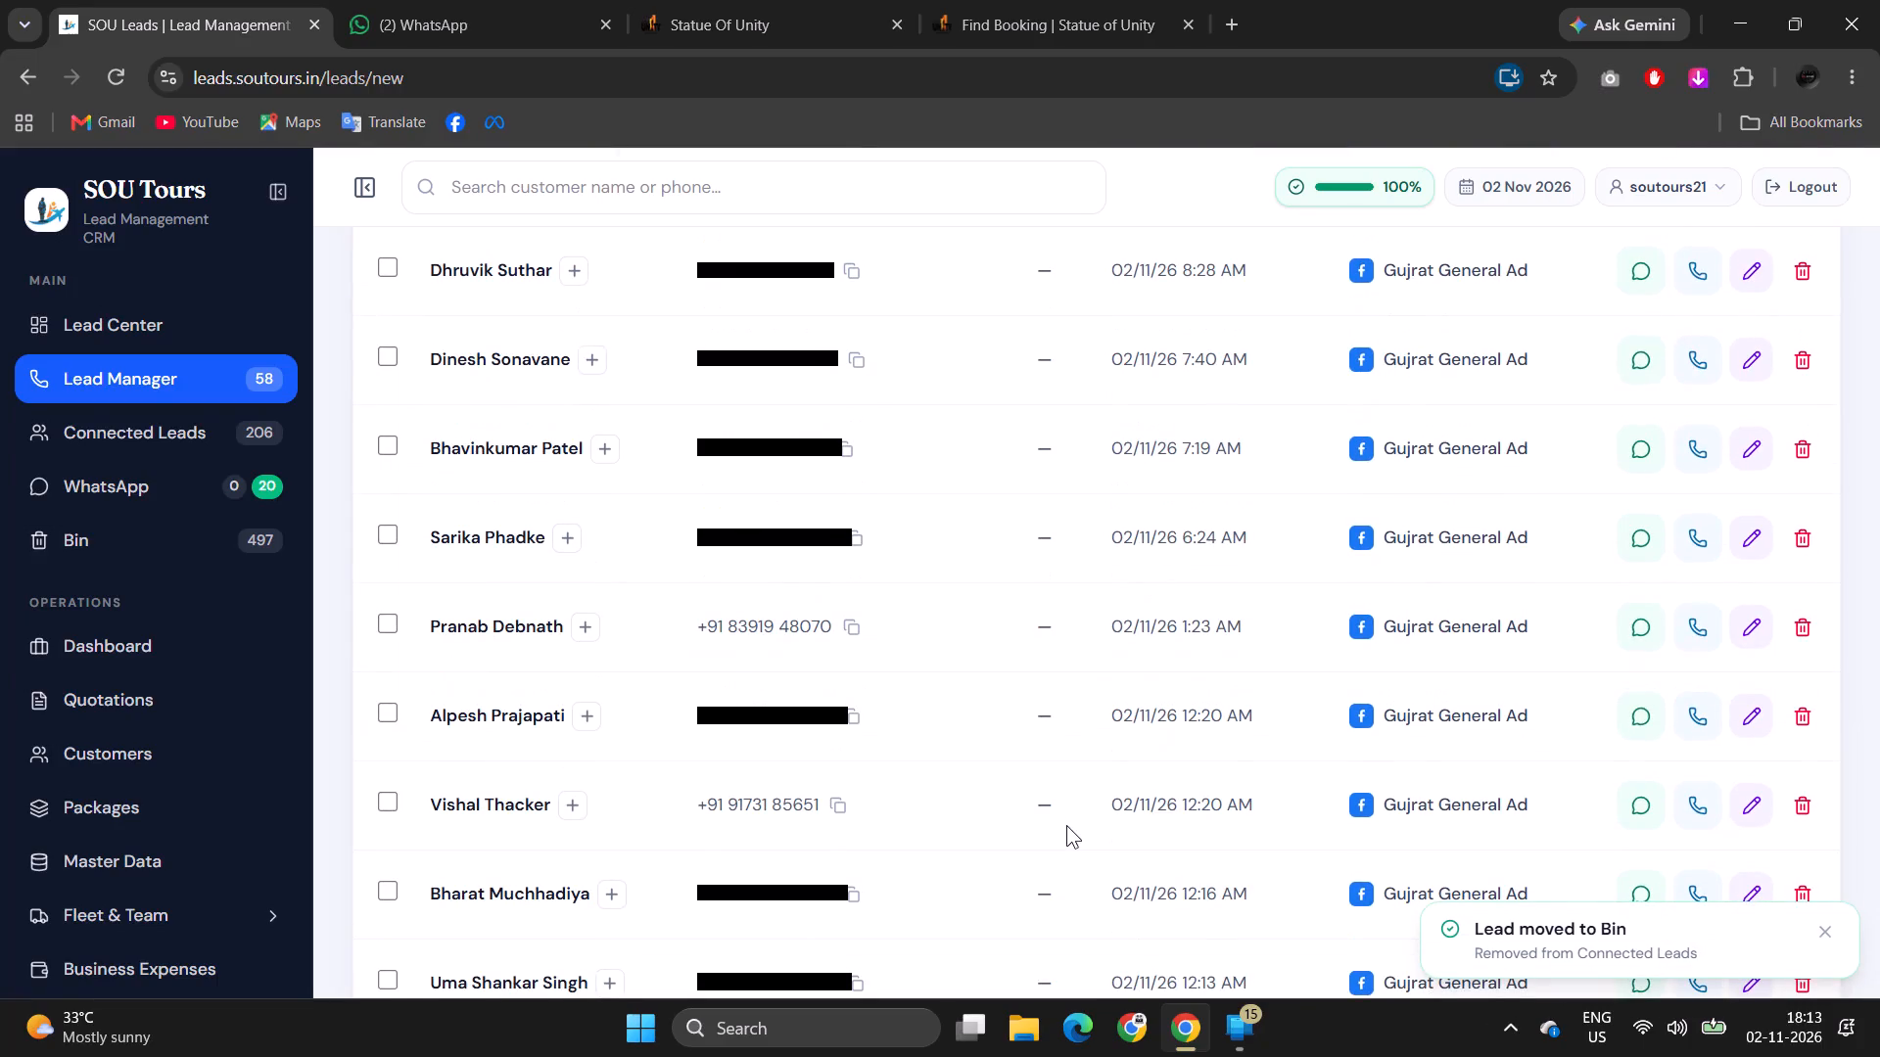
Search Google for "ginger" in a new browser tab.
left_click(1230, 25)
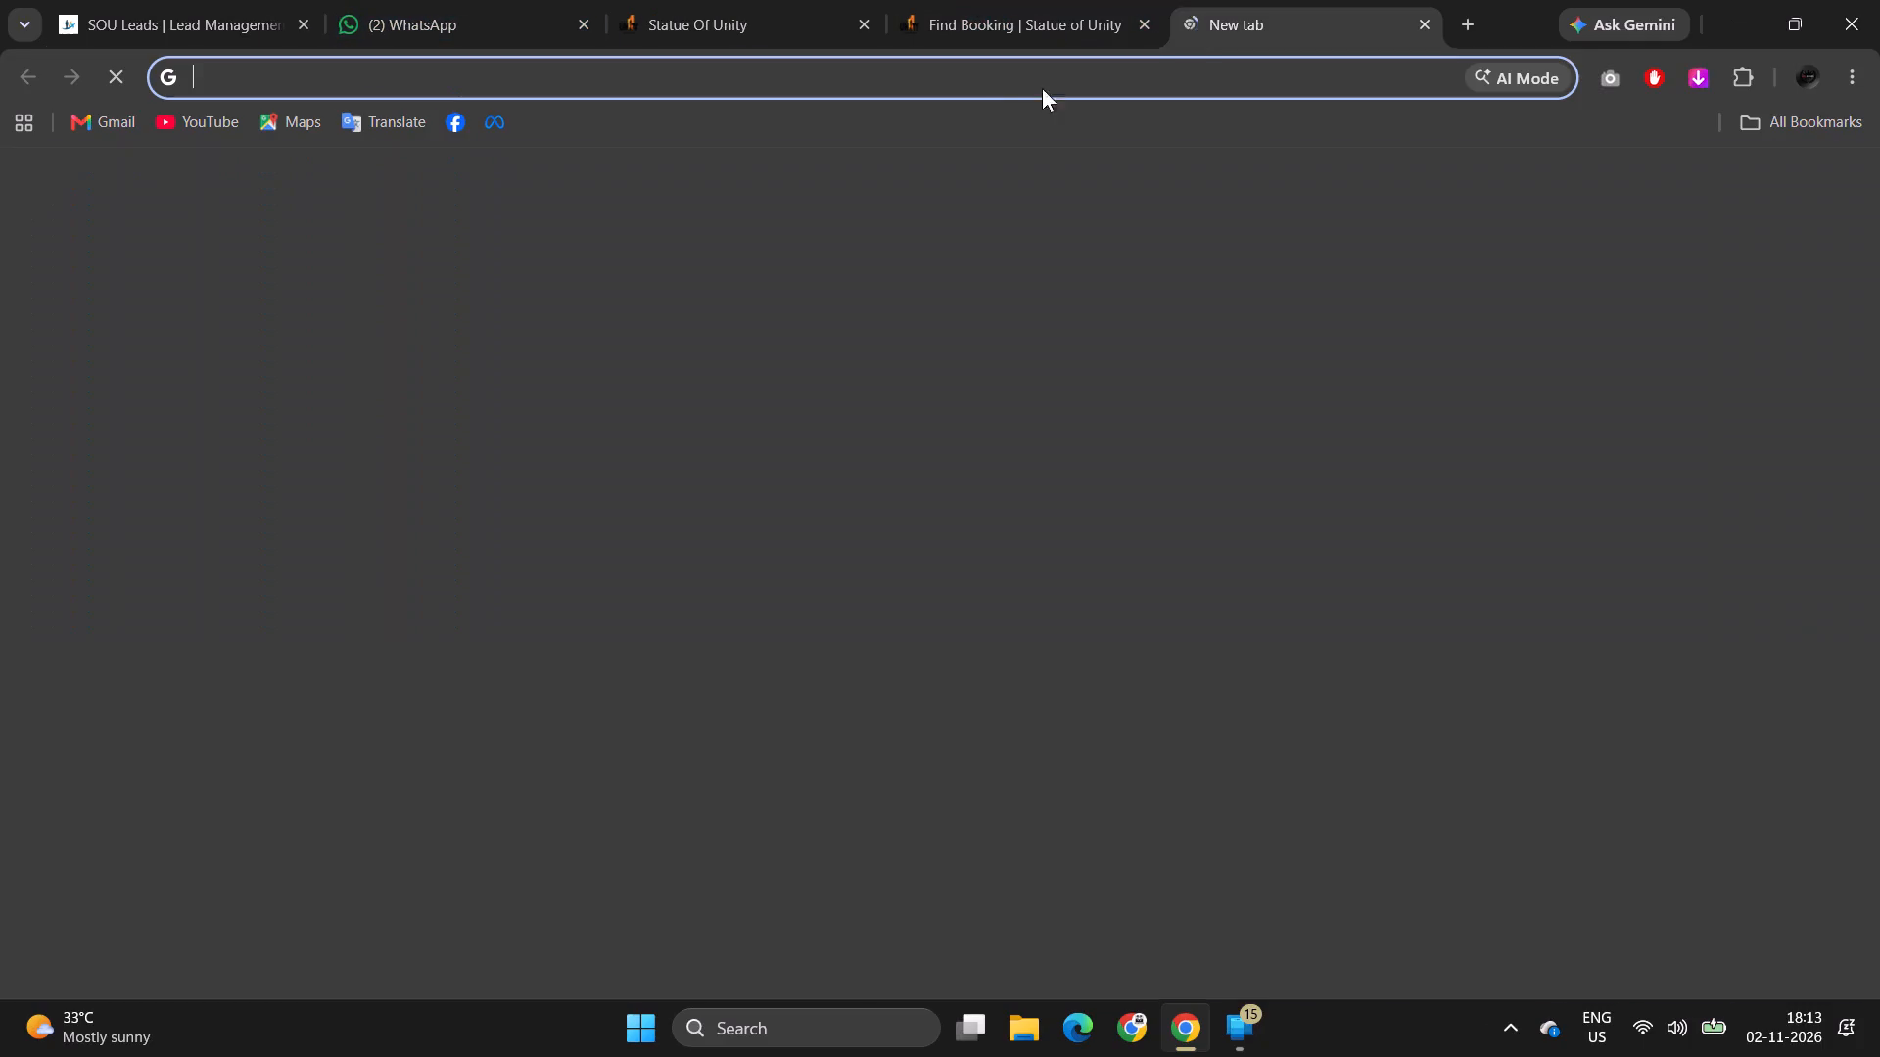
left_click(975, 80)
type("ginger")
key("space")
key("Return")
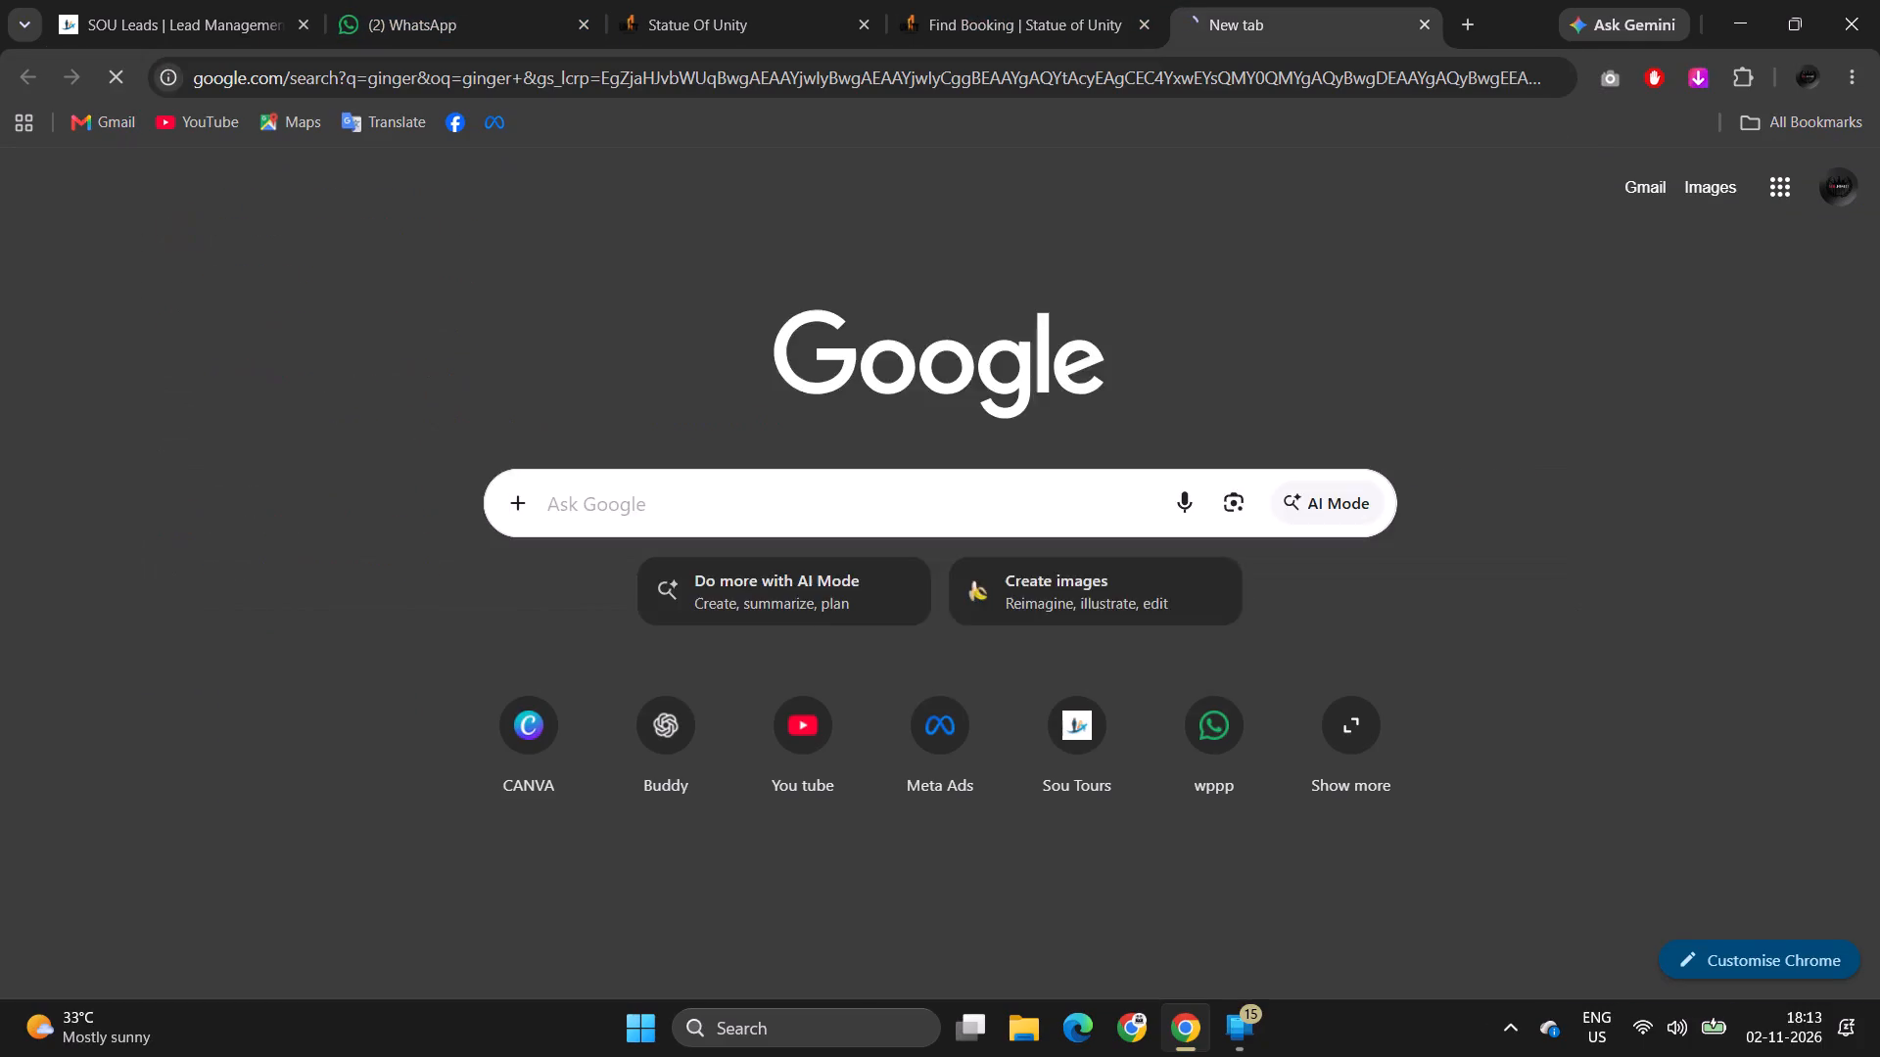
scroll(658, 604, "down", 3)
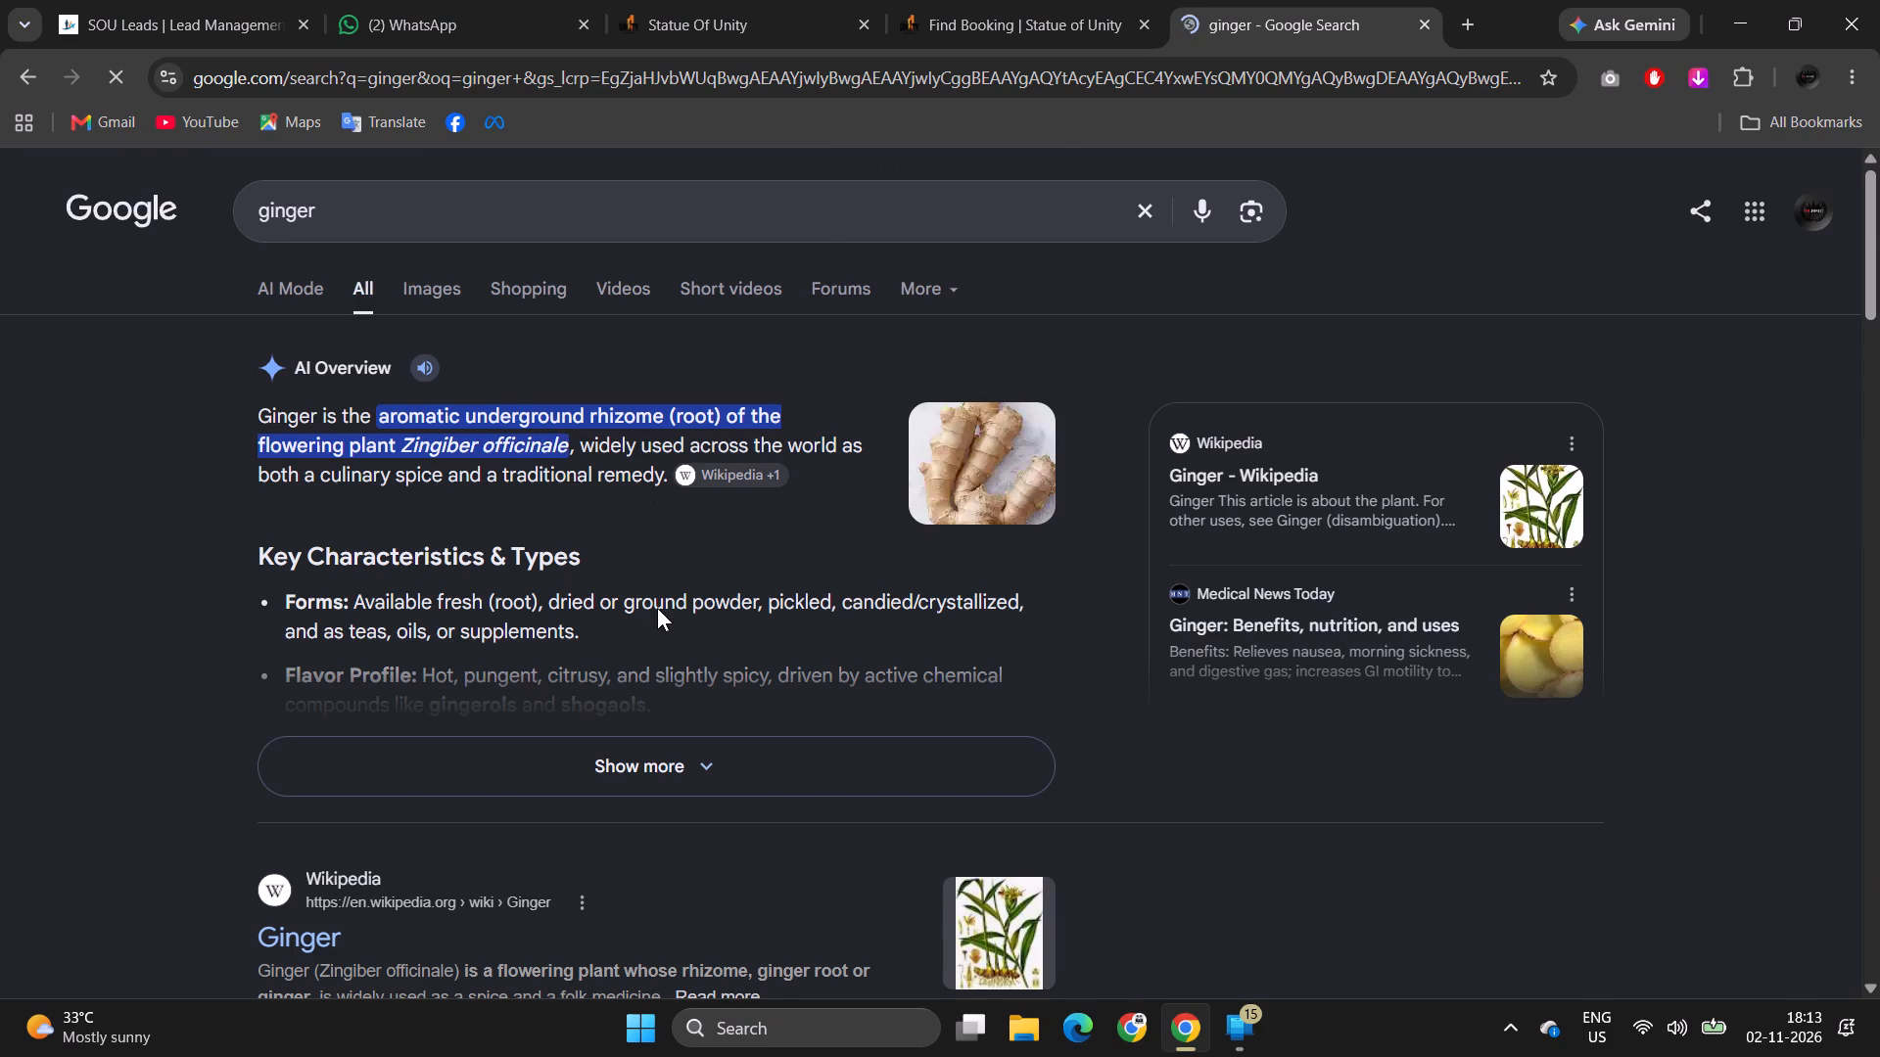
scroll(569, 329, "up", 4)
Extend the Google search to look for the Ginger hotel at Statue of Unity.
left_click(407, 210)
key("space")
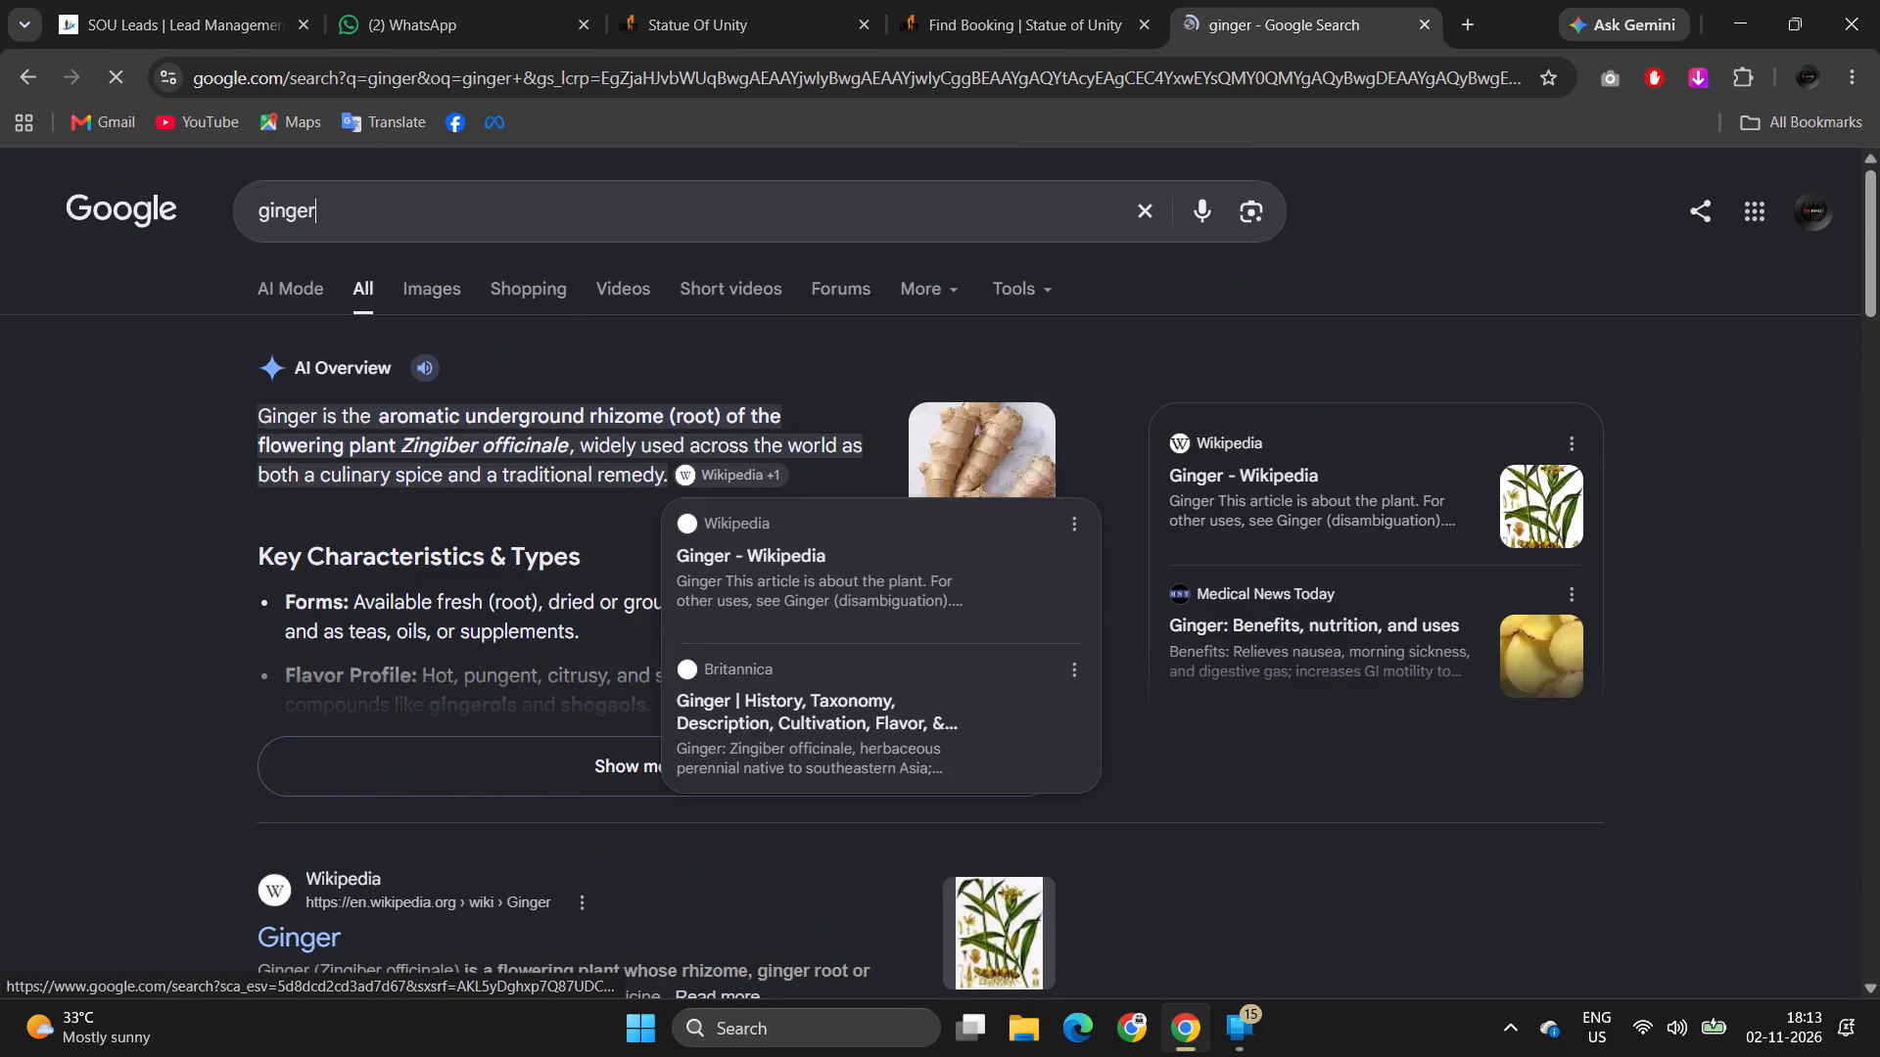
type("hotel")
key("space")
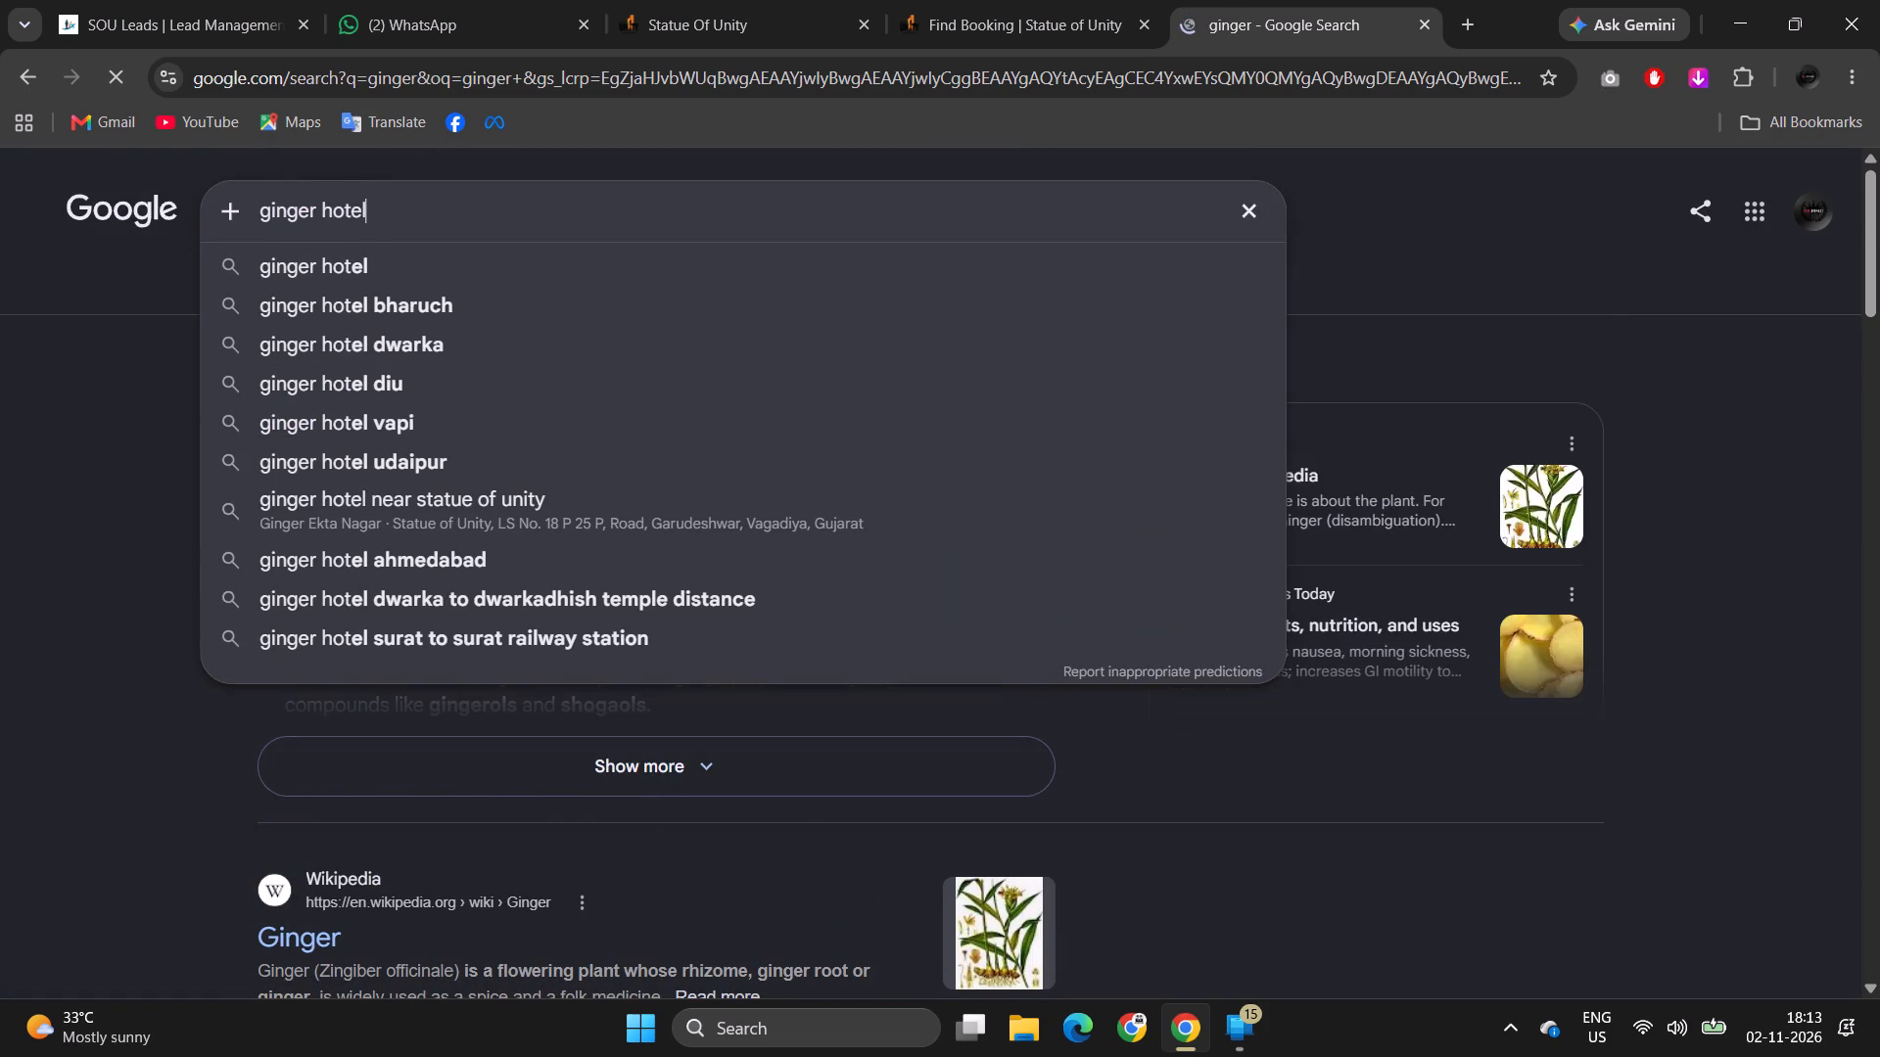
type("statue oif iunity")
key("space")
key("Return")
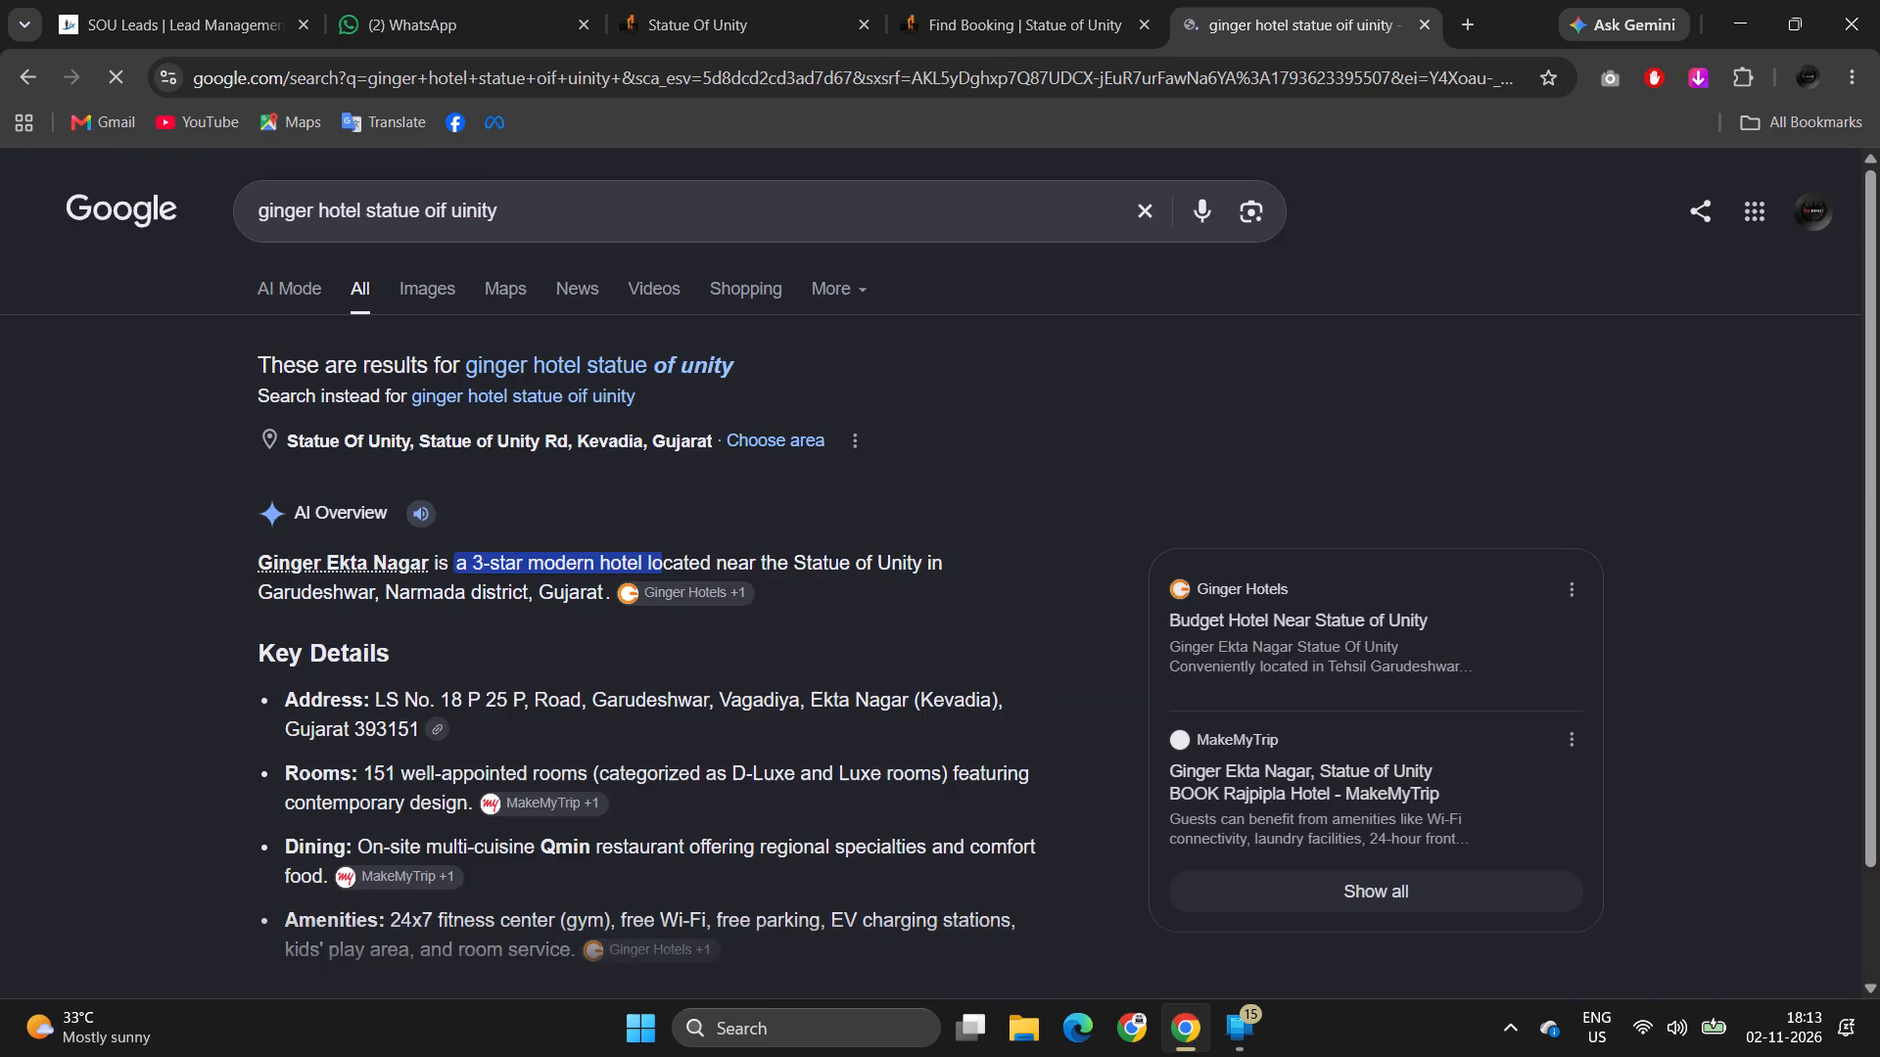
Open the sponsored Booking.com result for hotels near Statue of Unity from the search results.
scroll(474, 549, "down", 7)
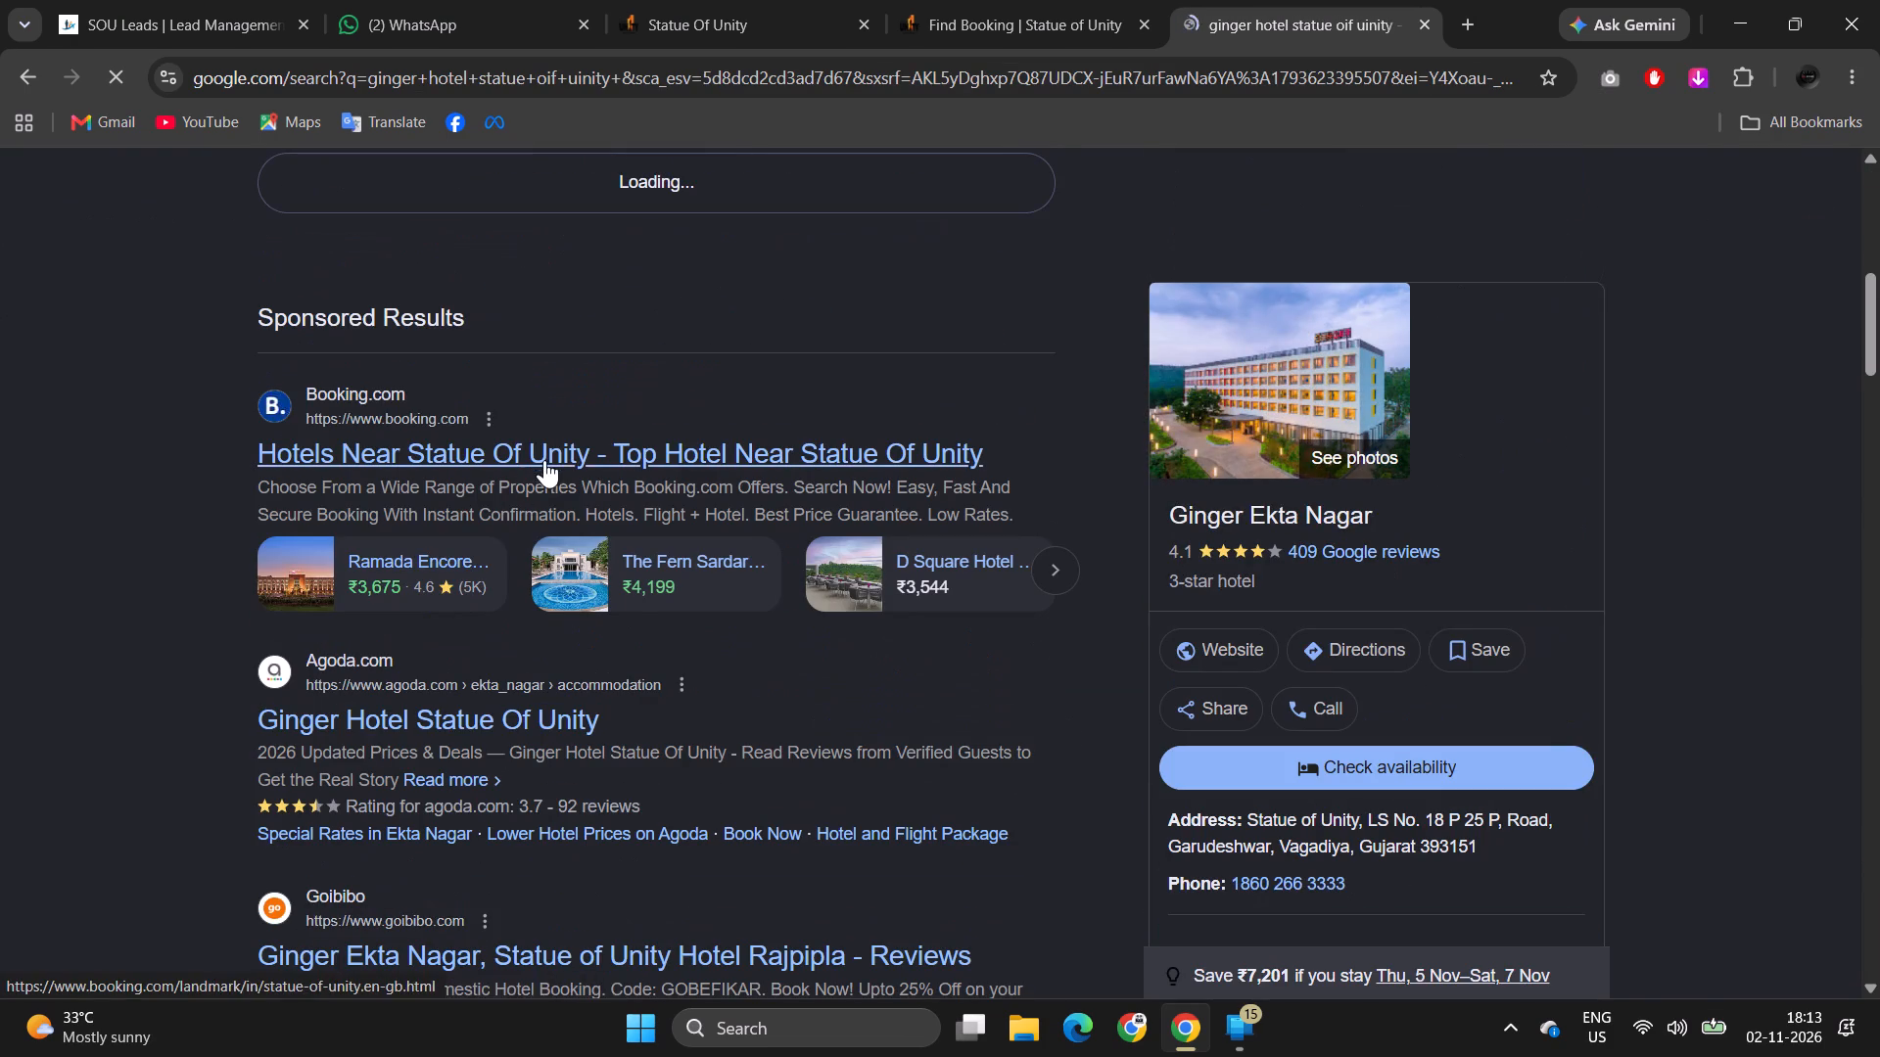
left_click(572, 449)
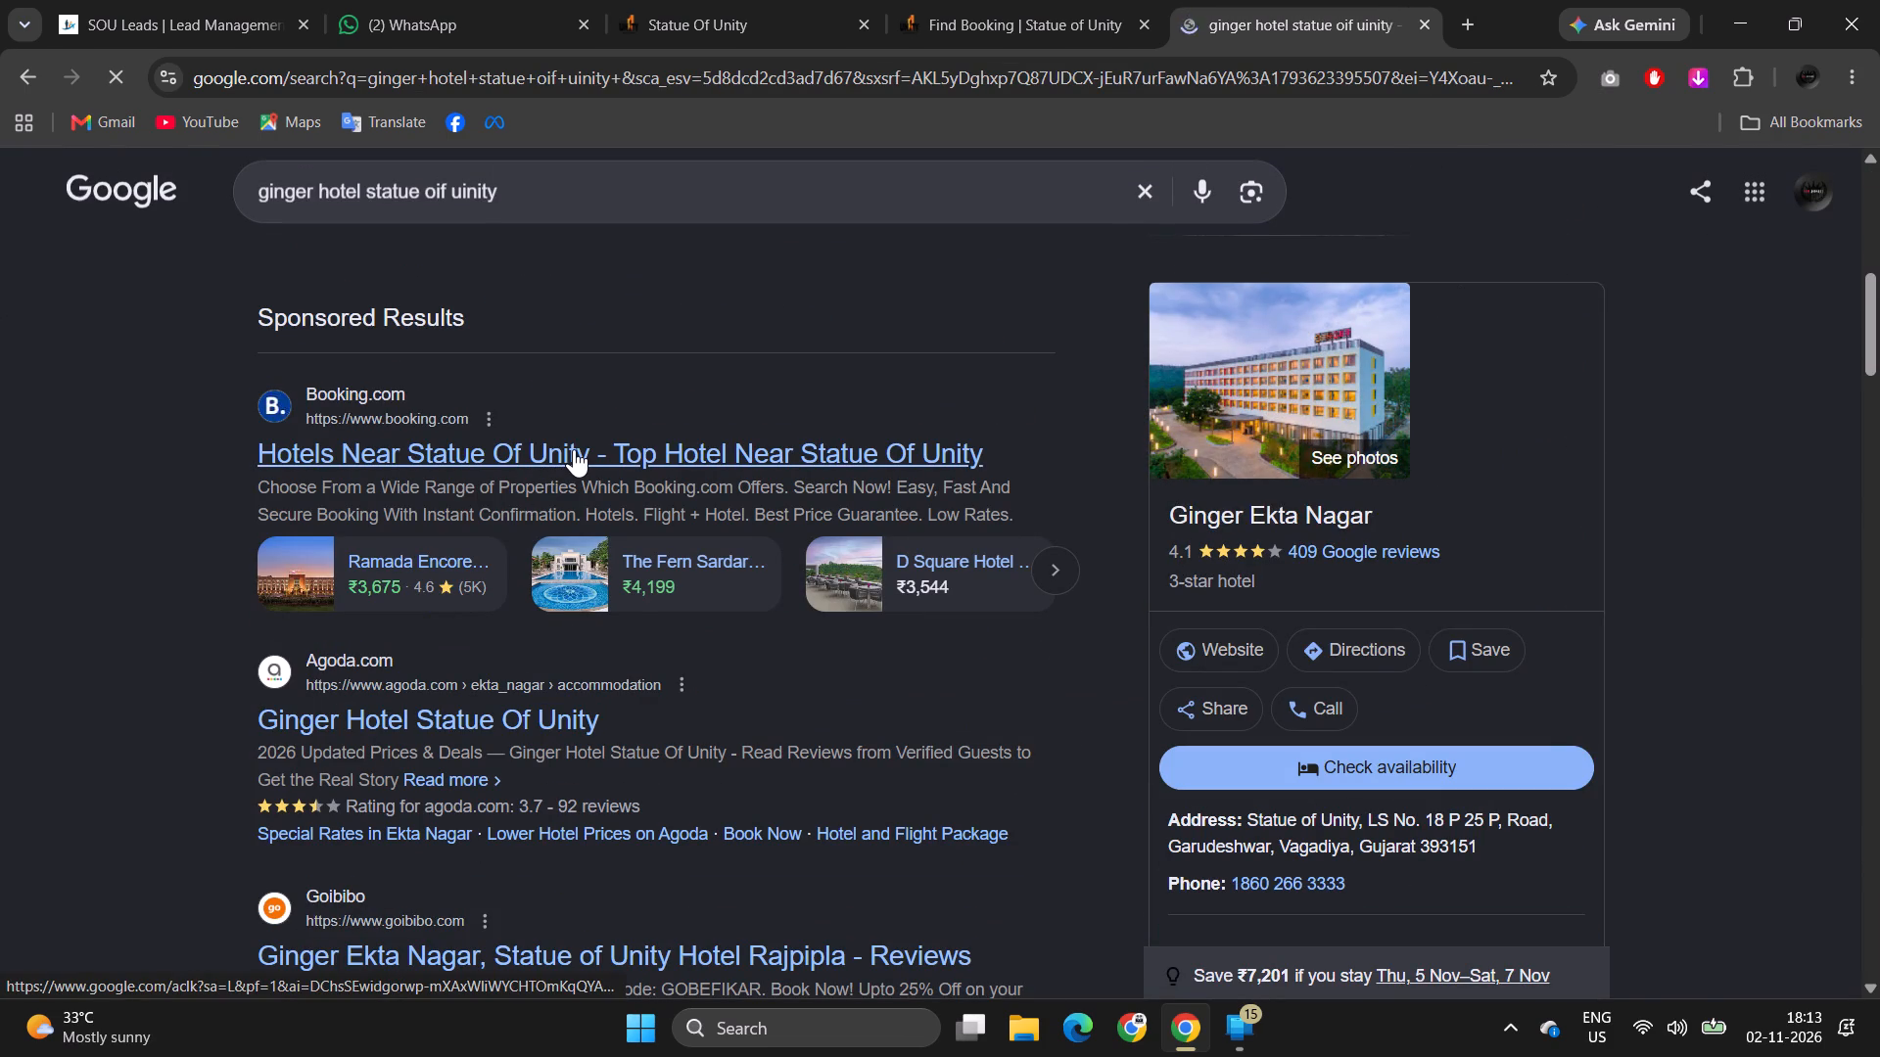
scroll(316, 707, "down", 3)
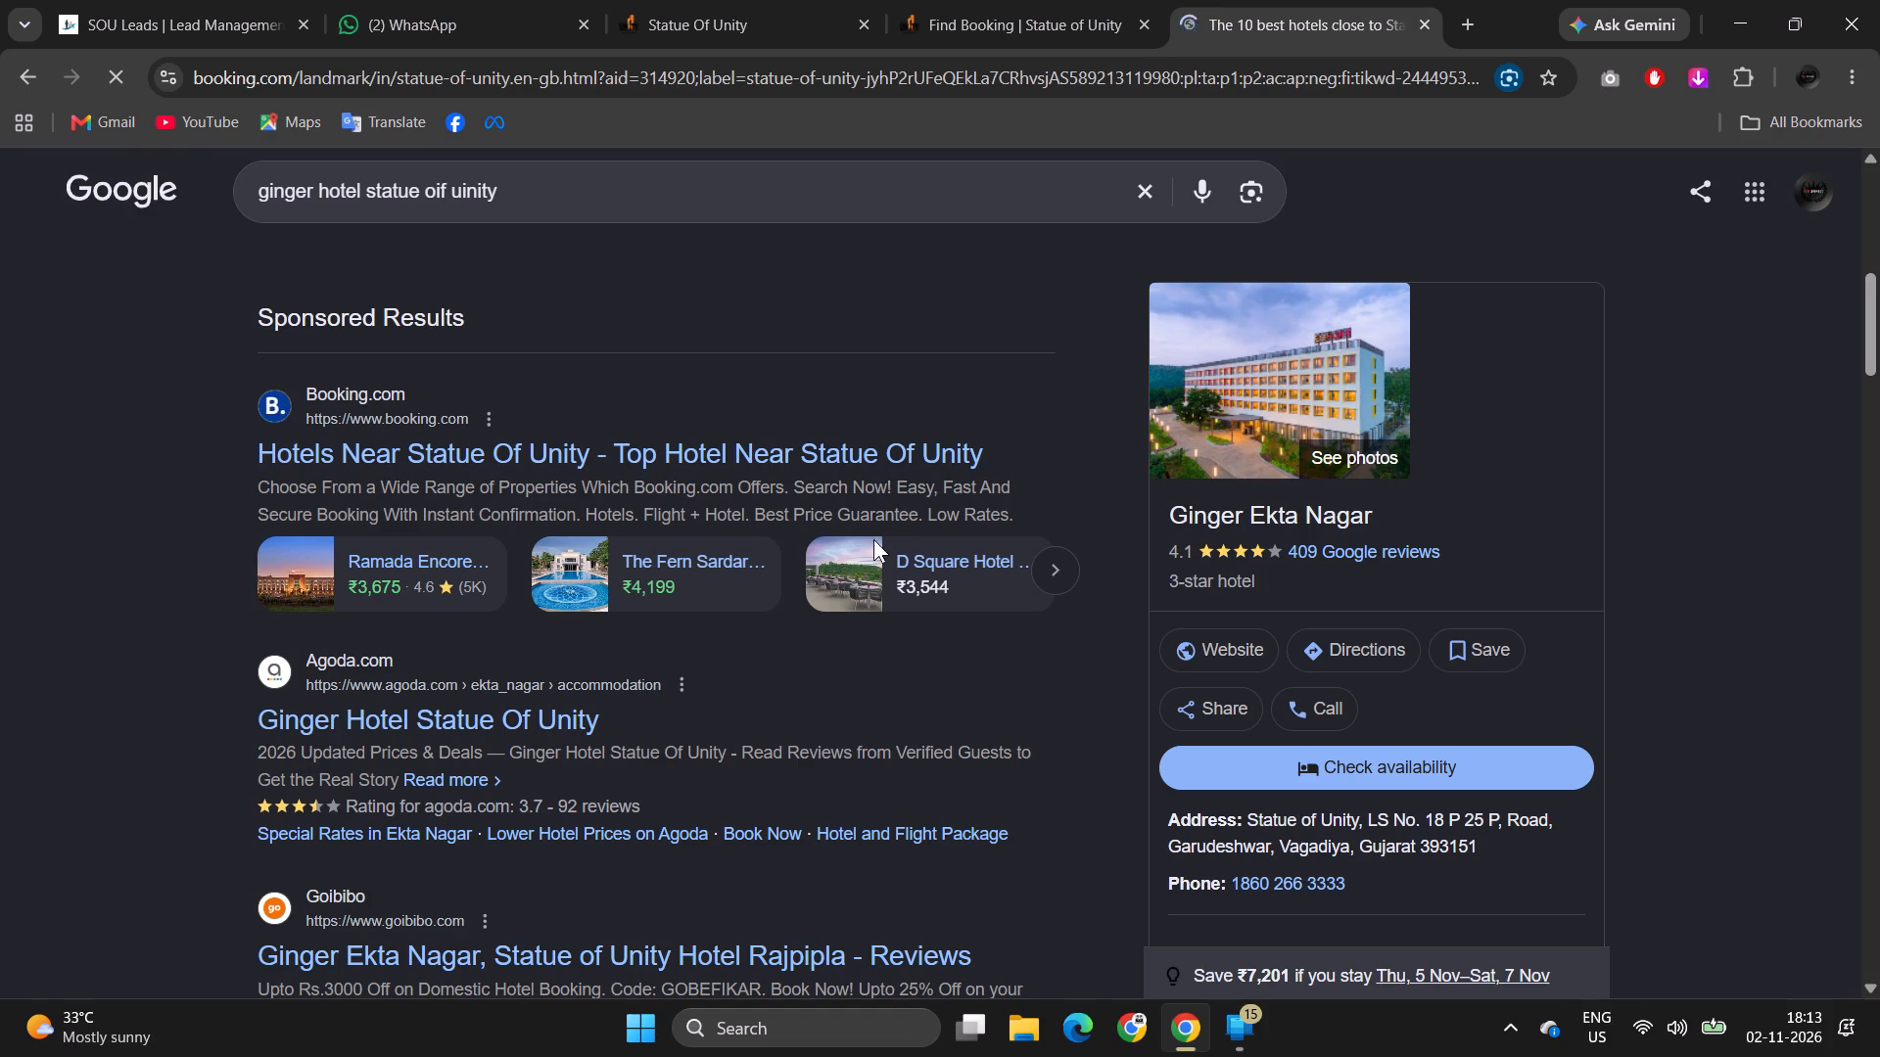
scroll(787, 503, "down", 2)
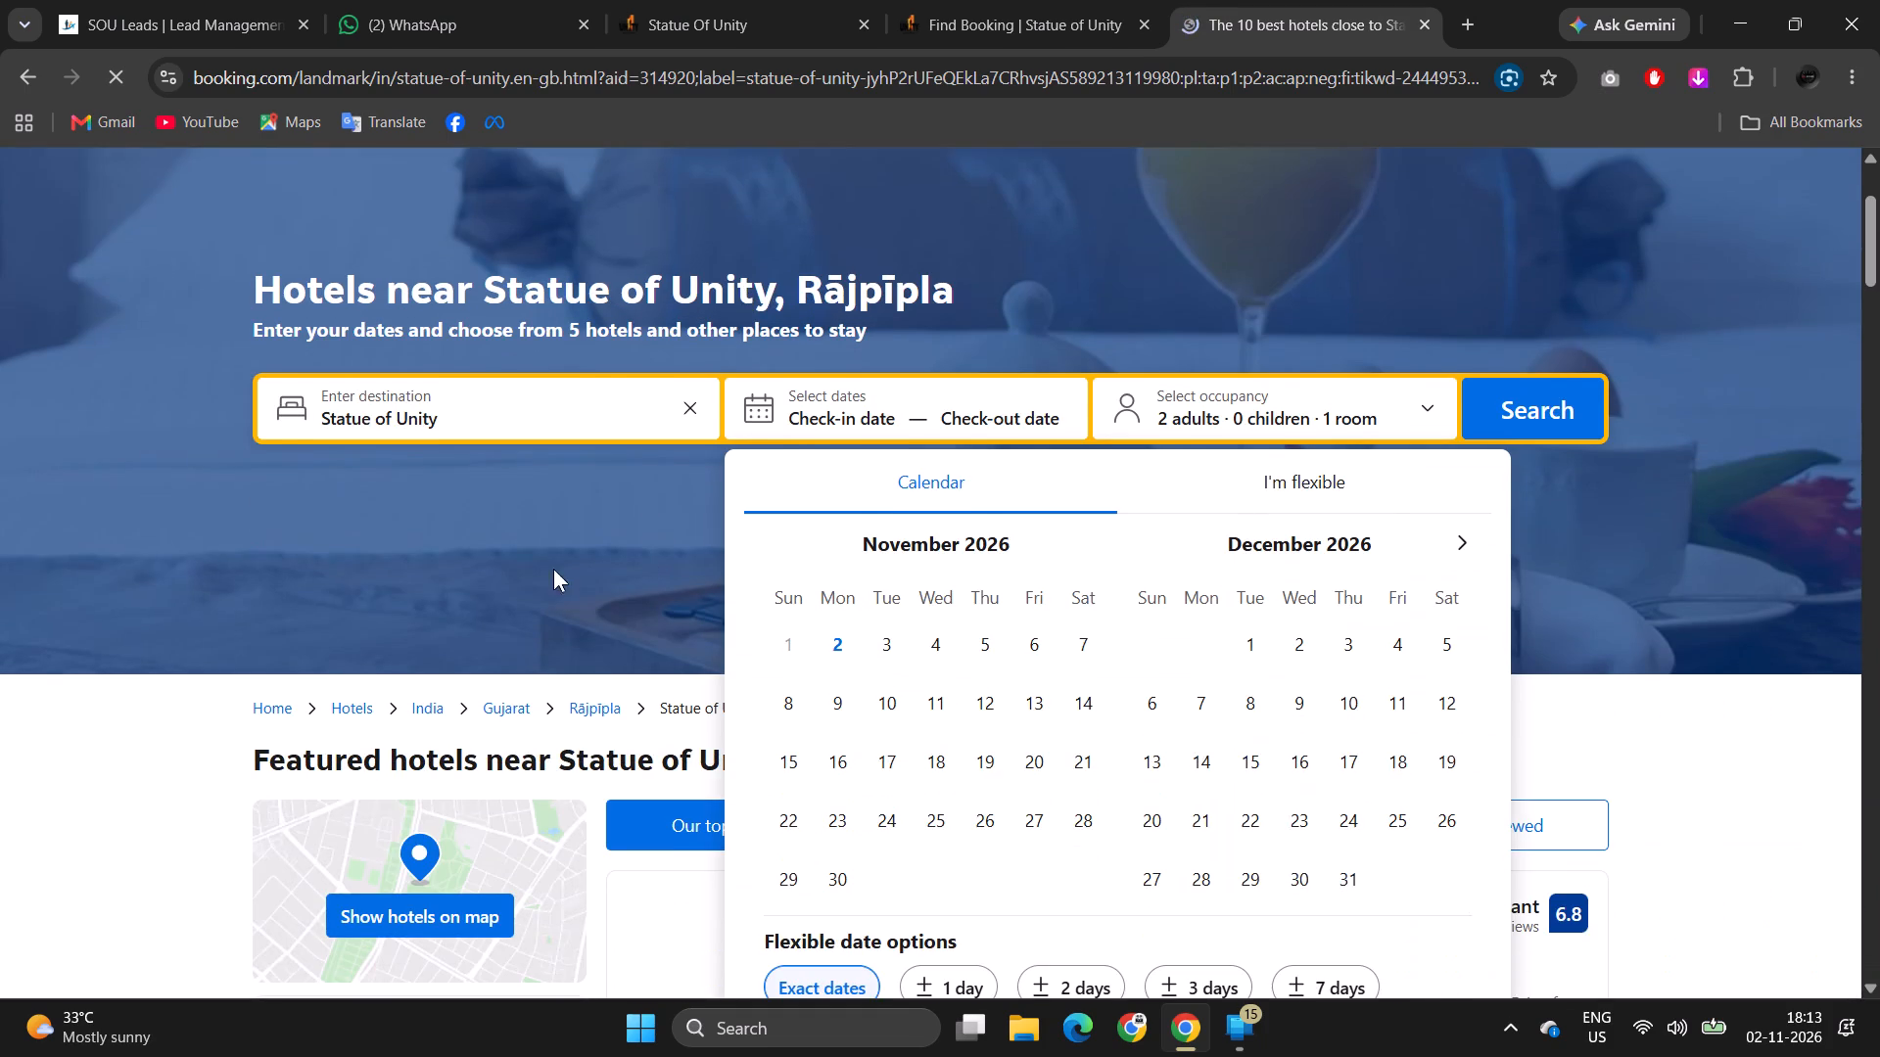
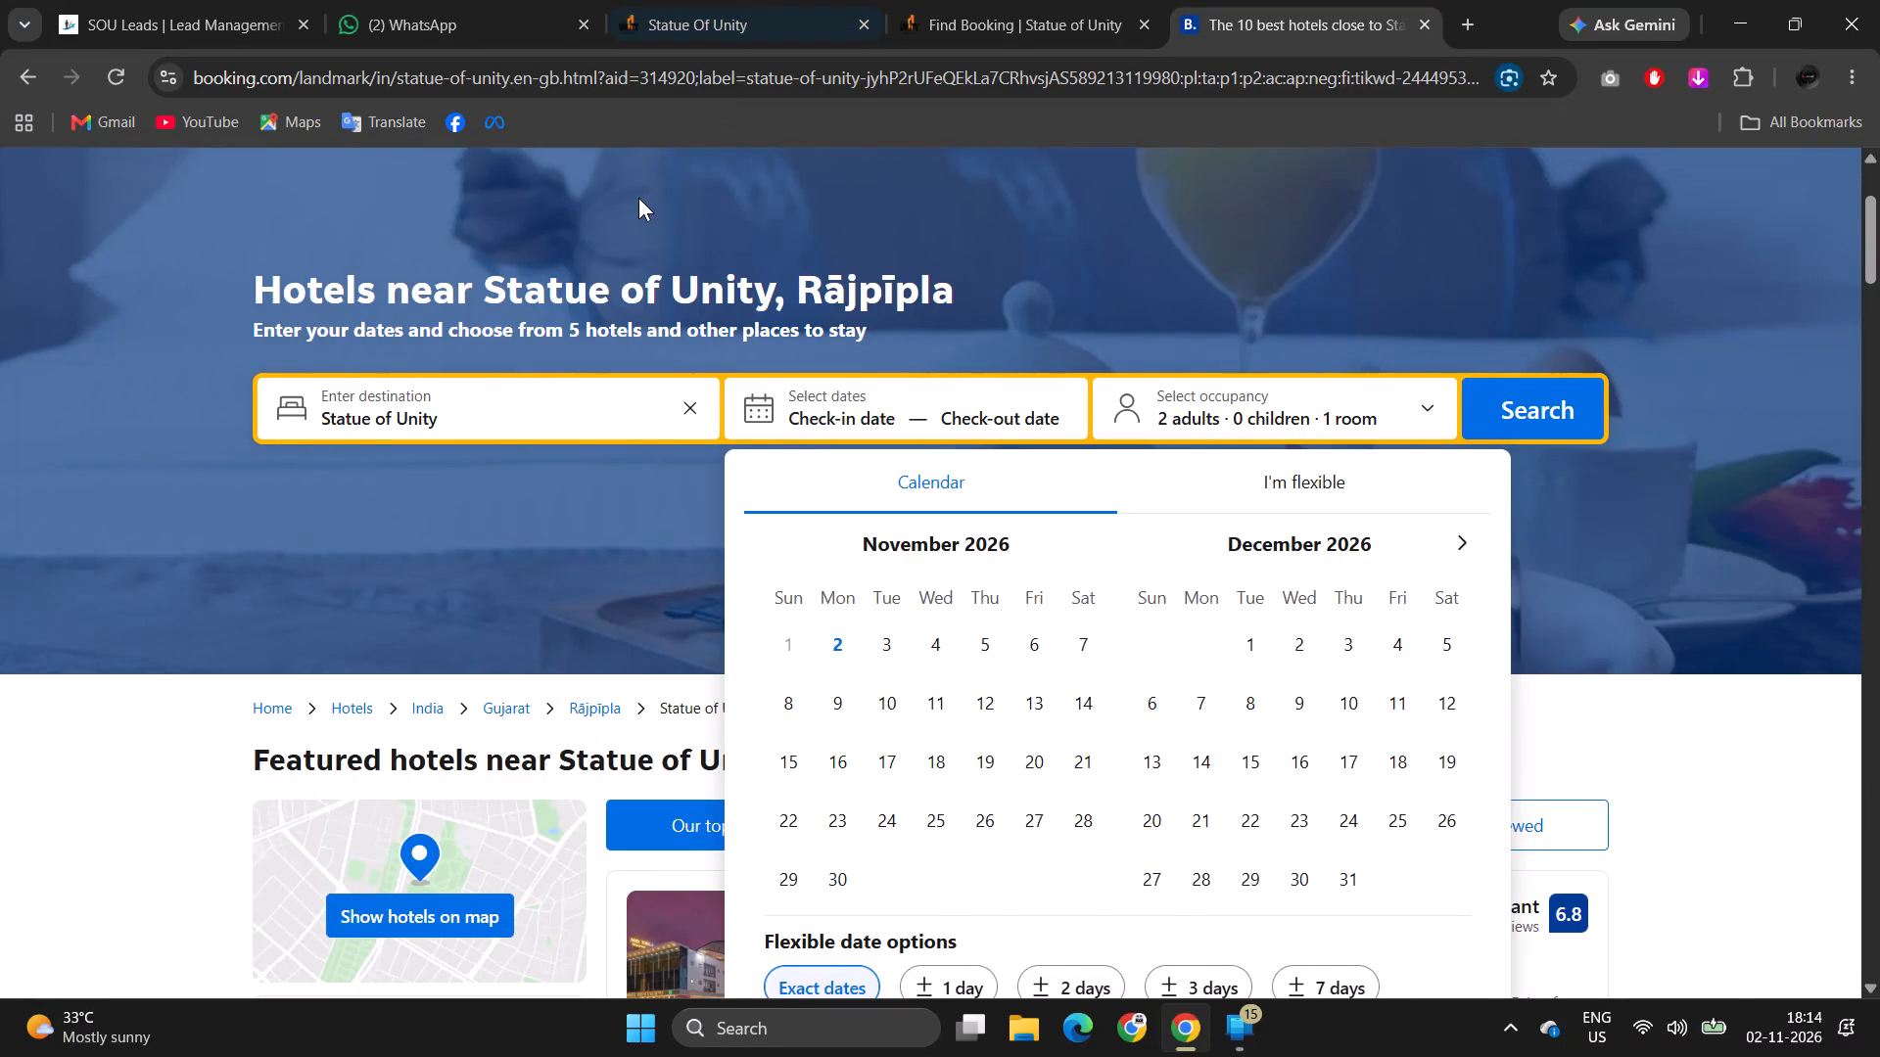
Close the two Statue of Unity booking tabs and the Booking.com hotels tab.
left_click(638, 198)
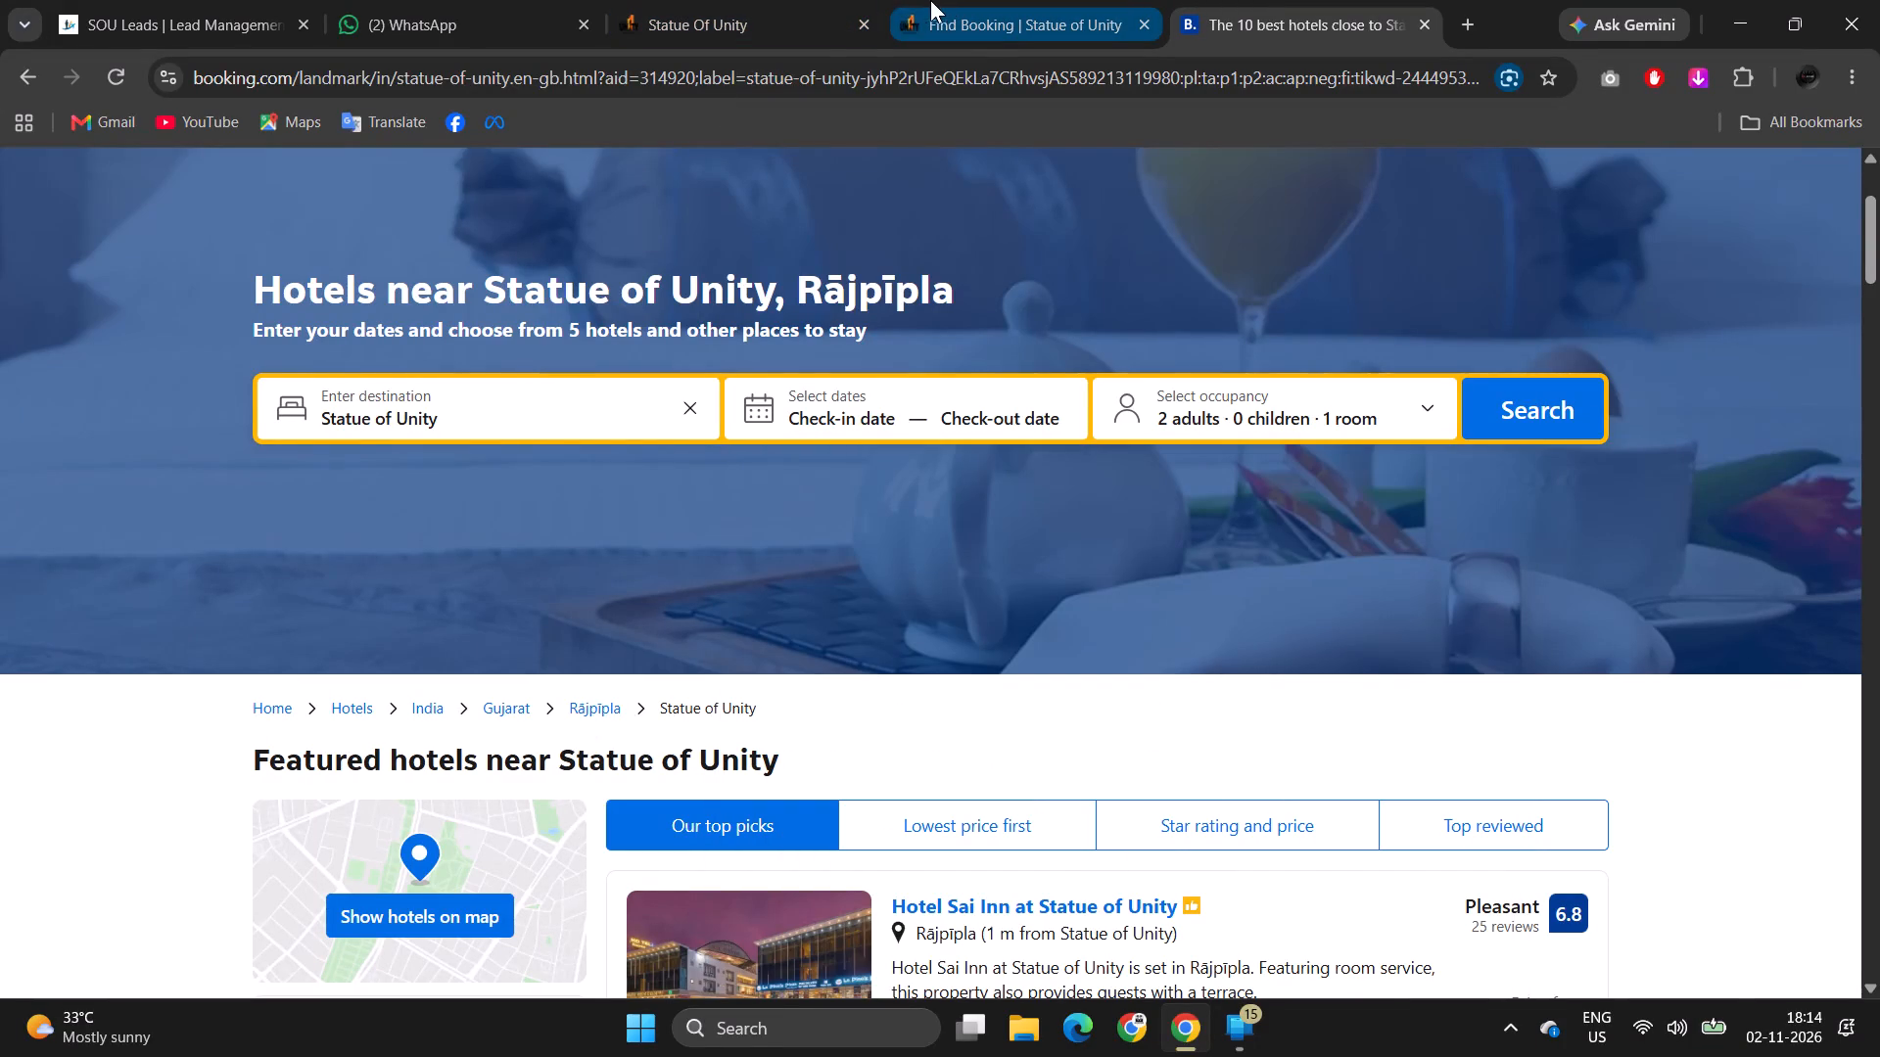
left_click(859, 23)
left_click(860, 23)
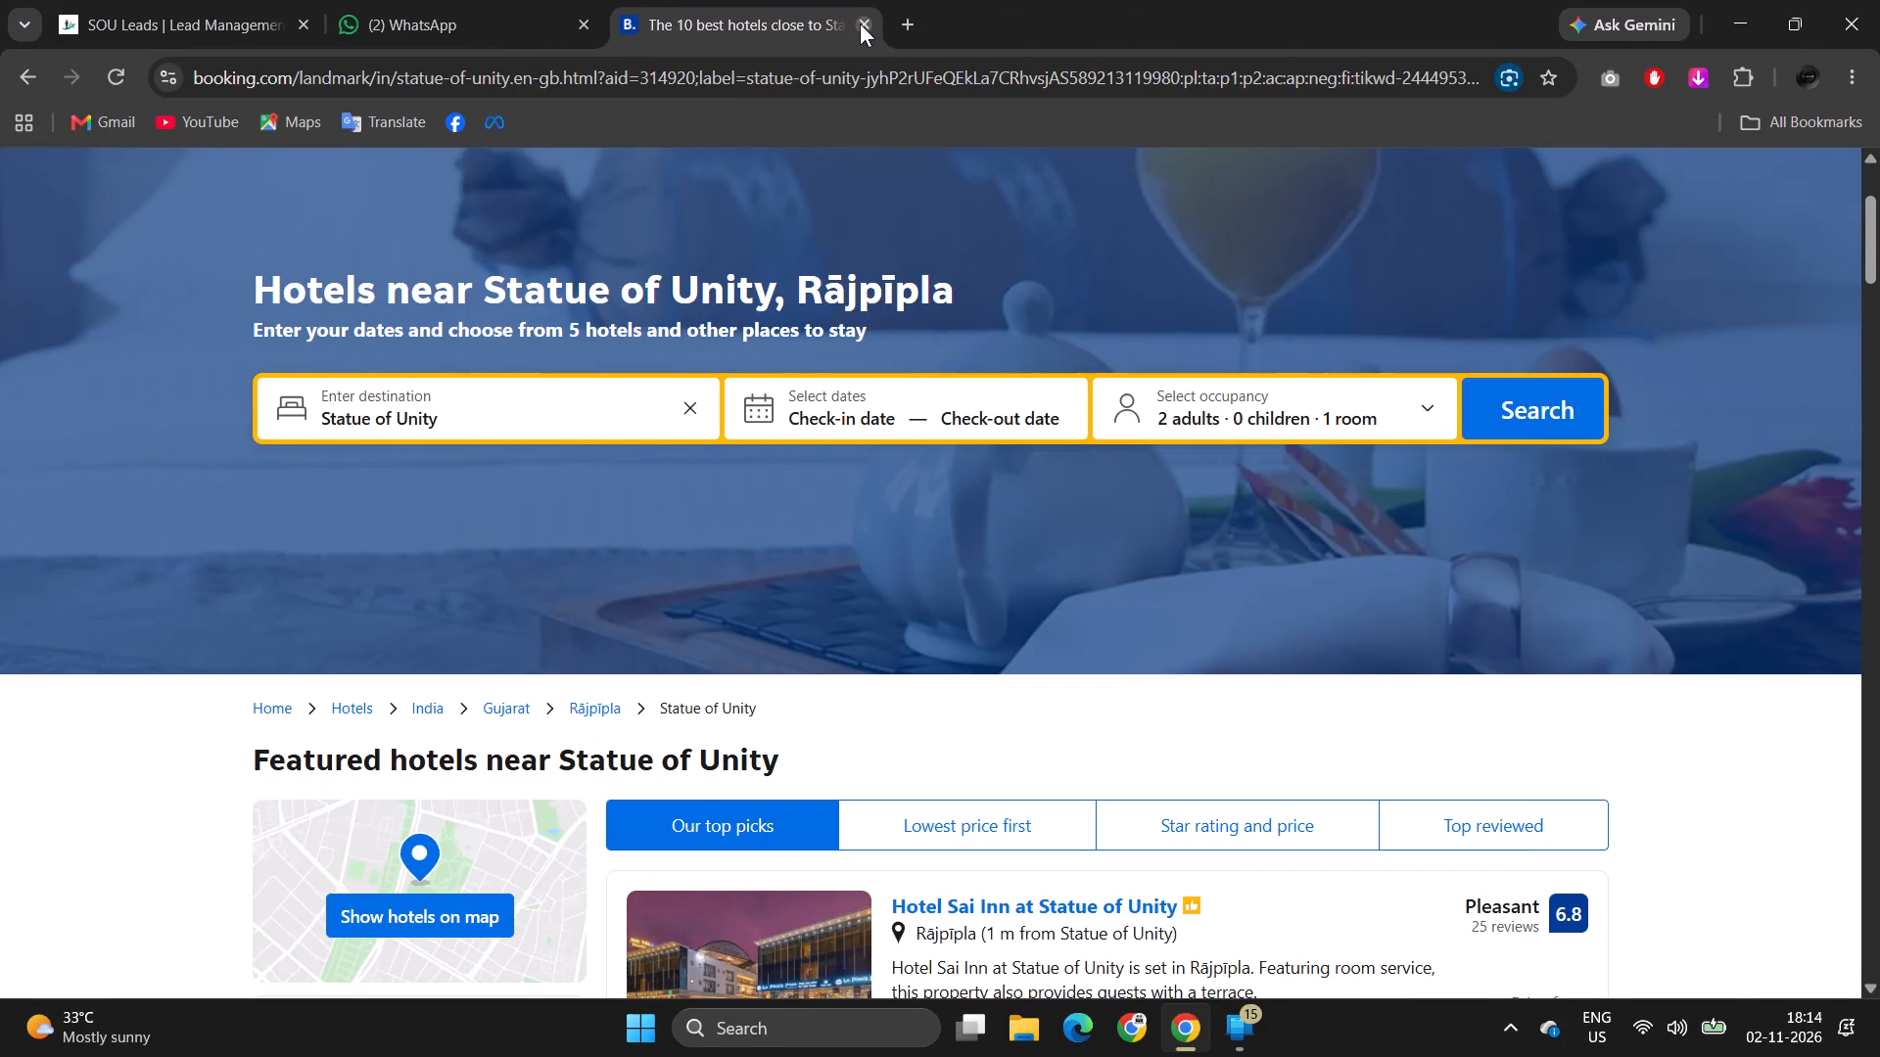
left_click(860, 23)
Reload the New Leads page in the SOU Tours CRM and filter the leads by the Gujrat General Ad campaign.
left_click(284, 0)
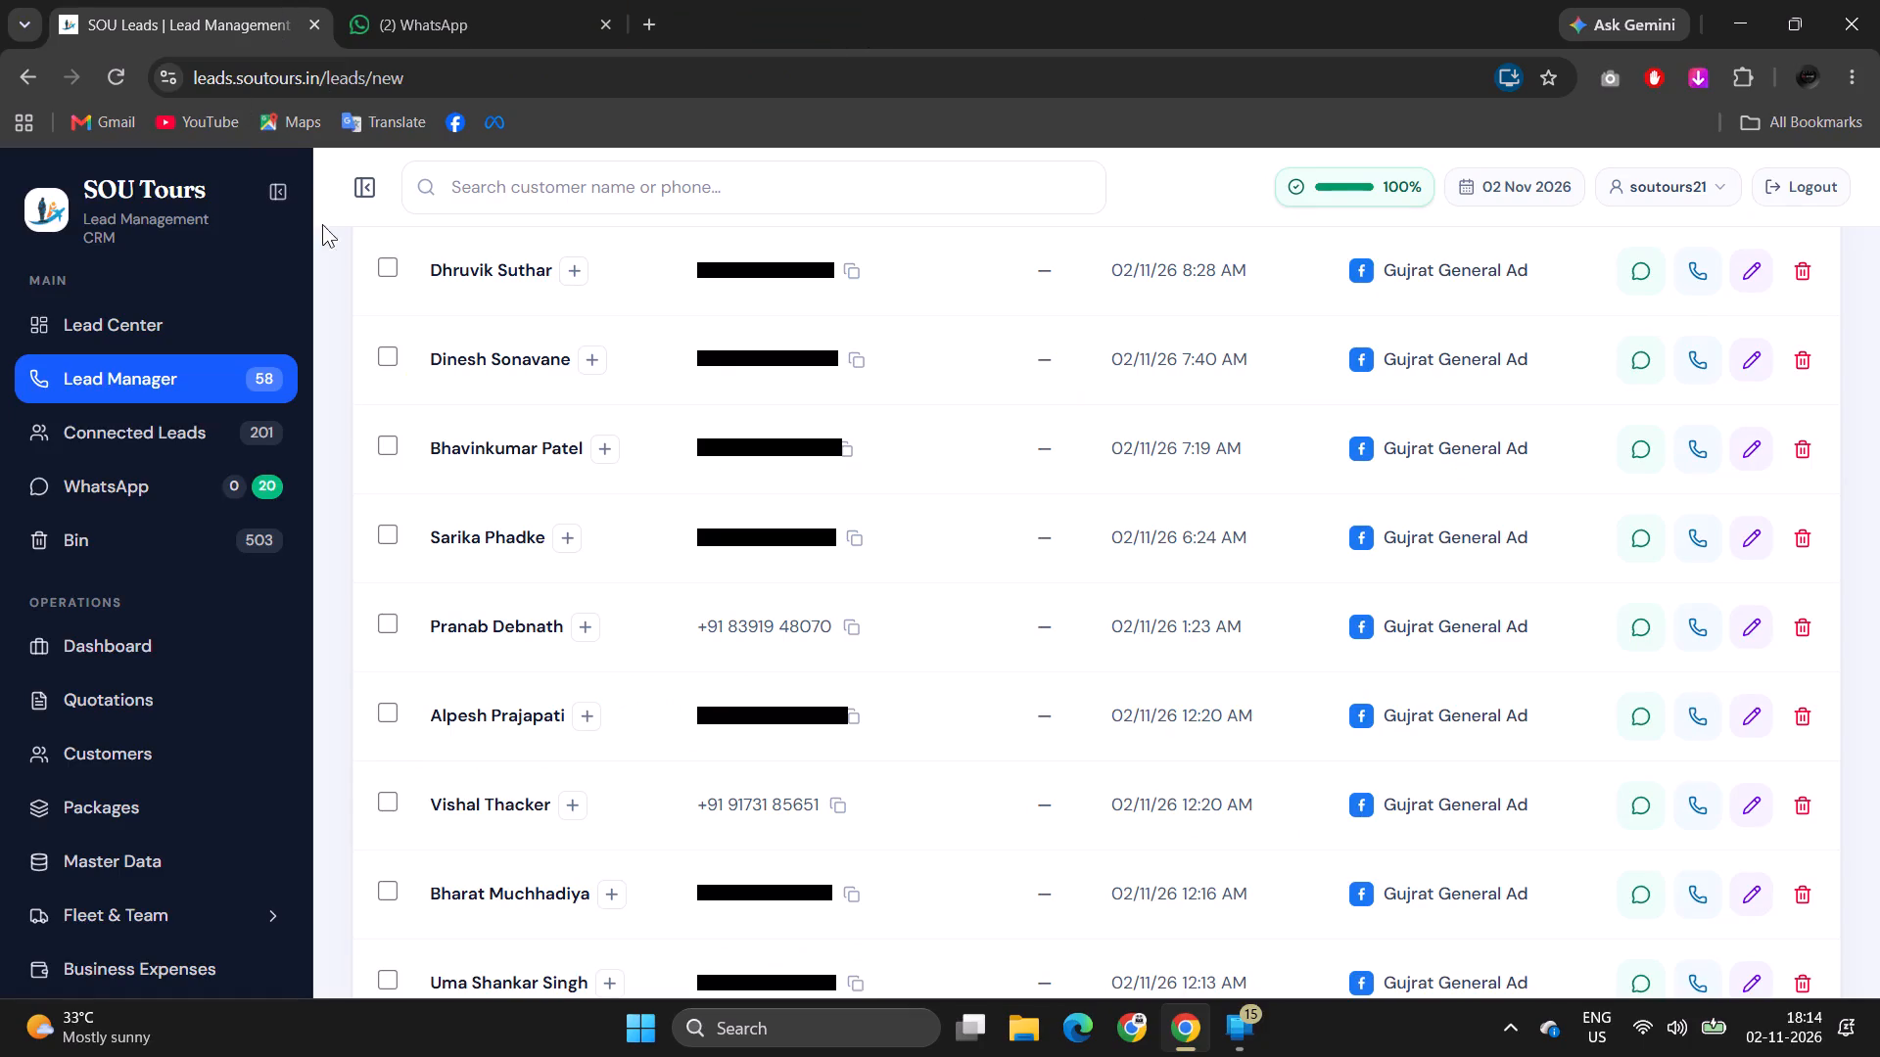
scroll(524, 593, "up", 6)
scroll(793, 620, "up", 10)
scroll(143, 295, "up", 6)
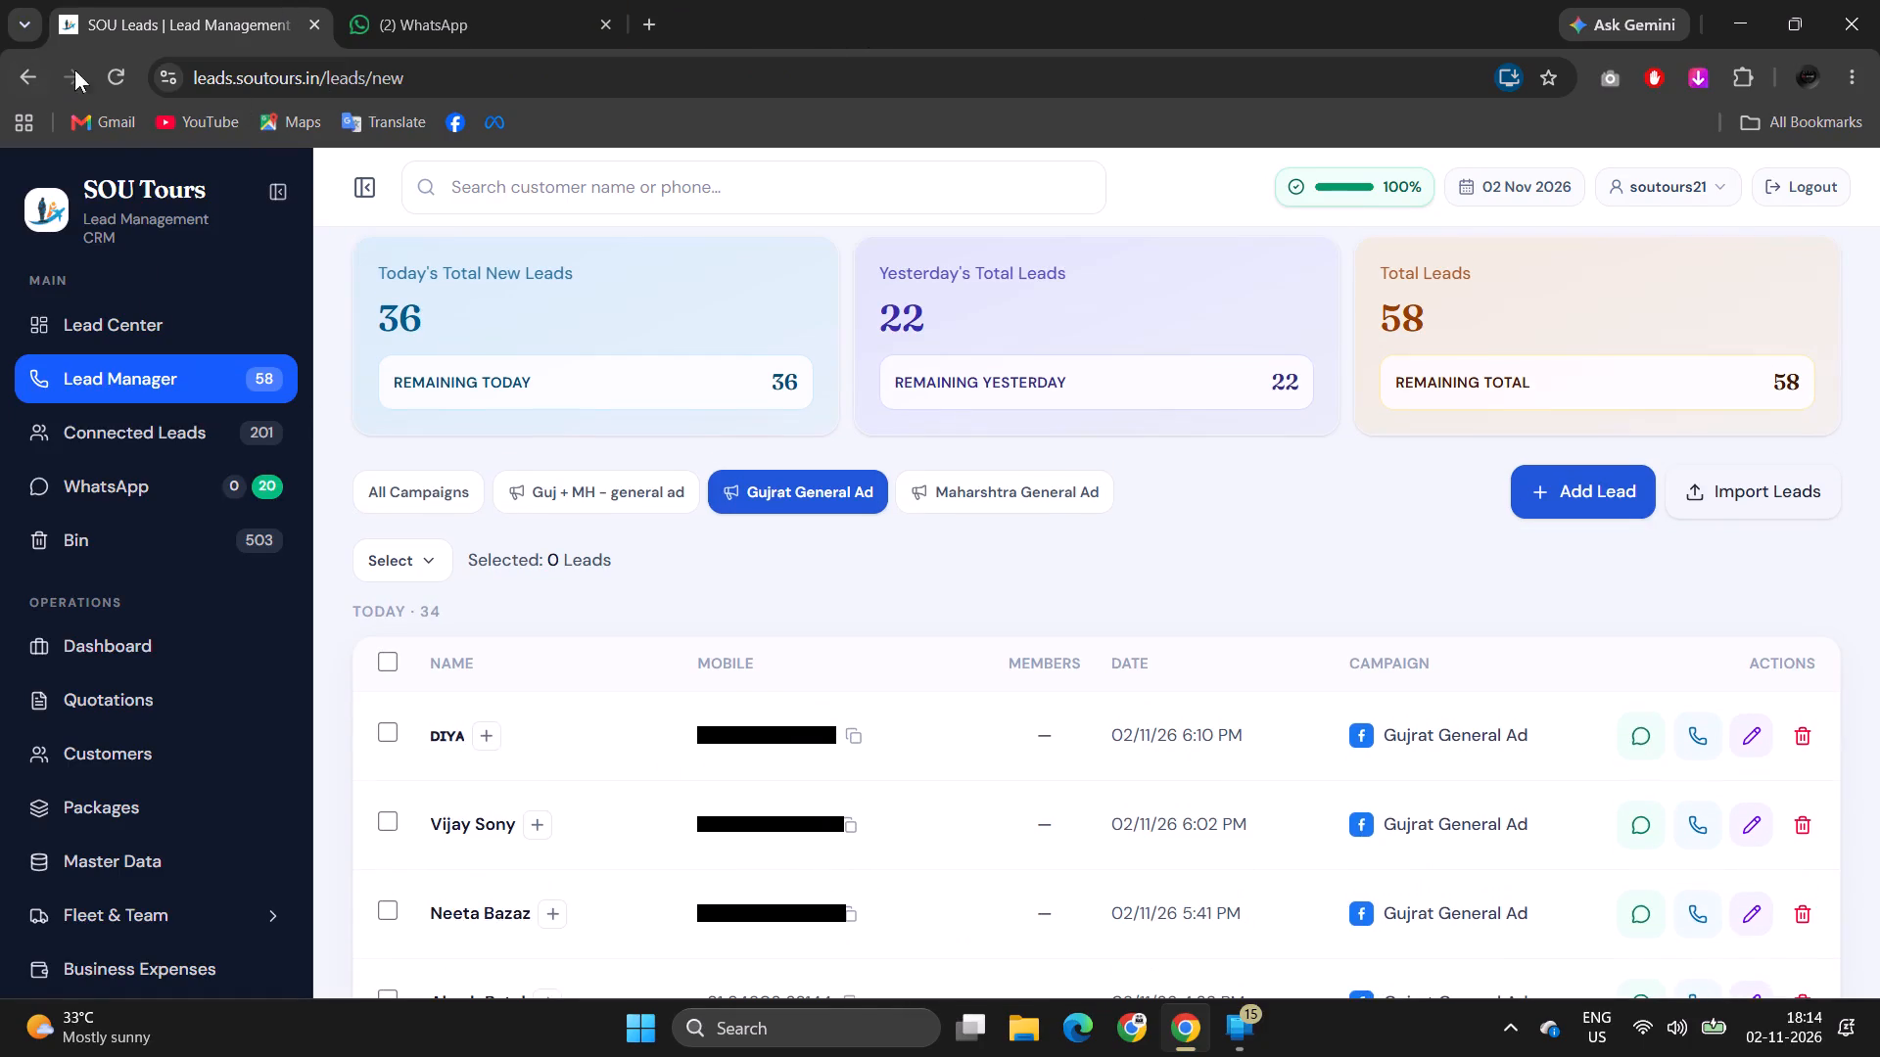
left_click(116, 80)
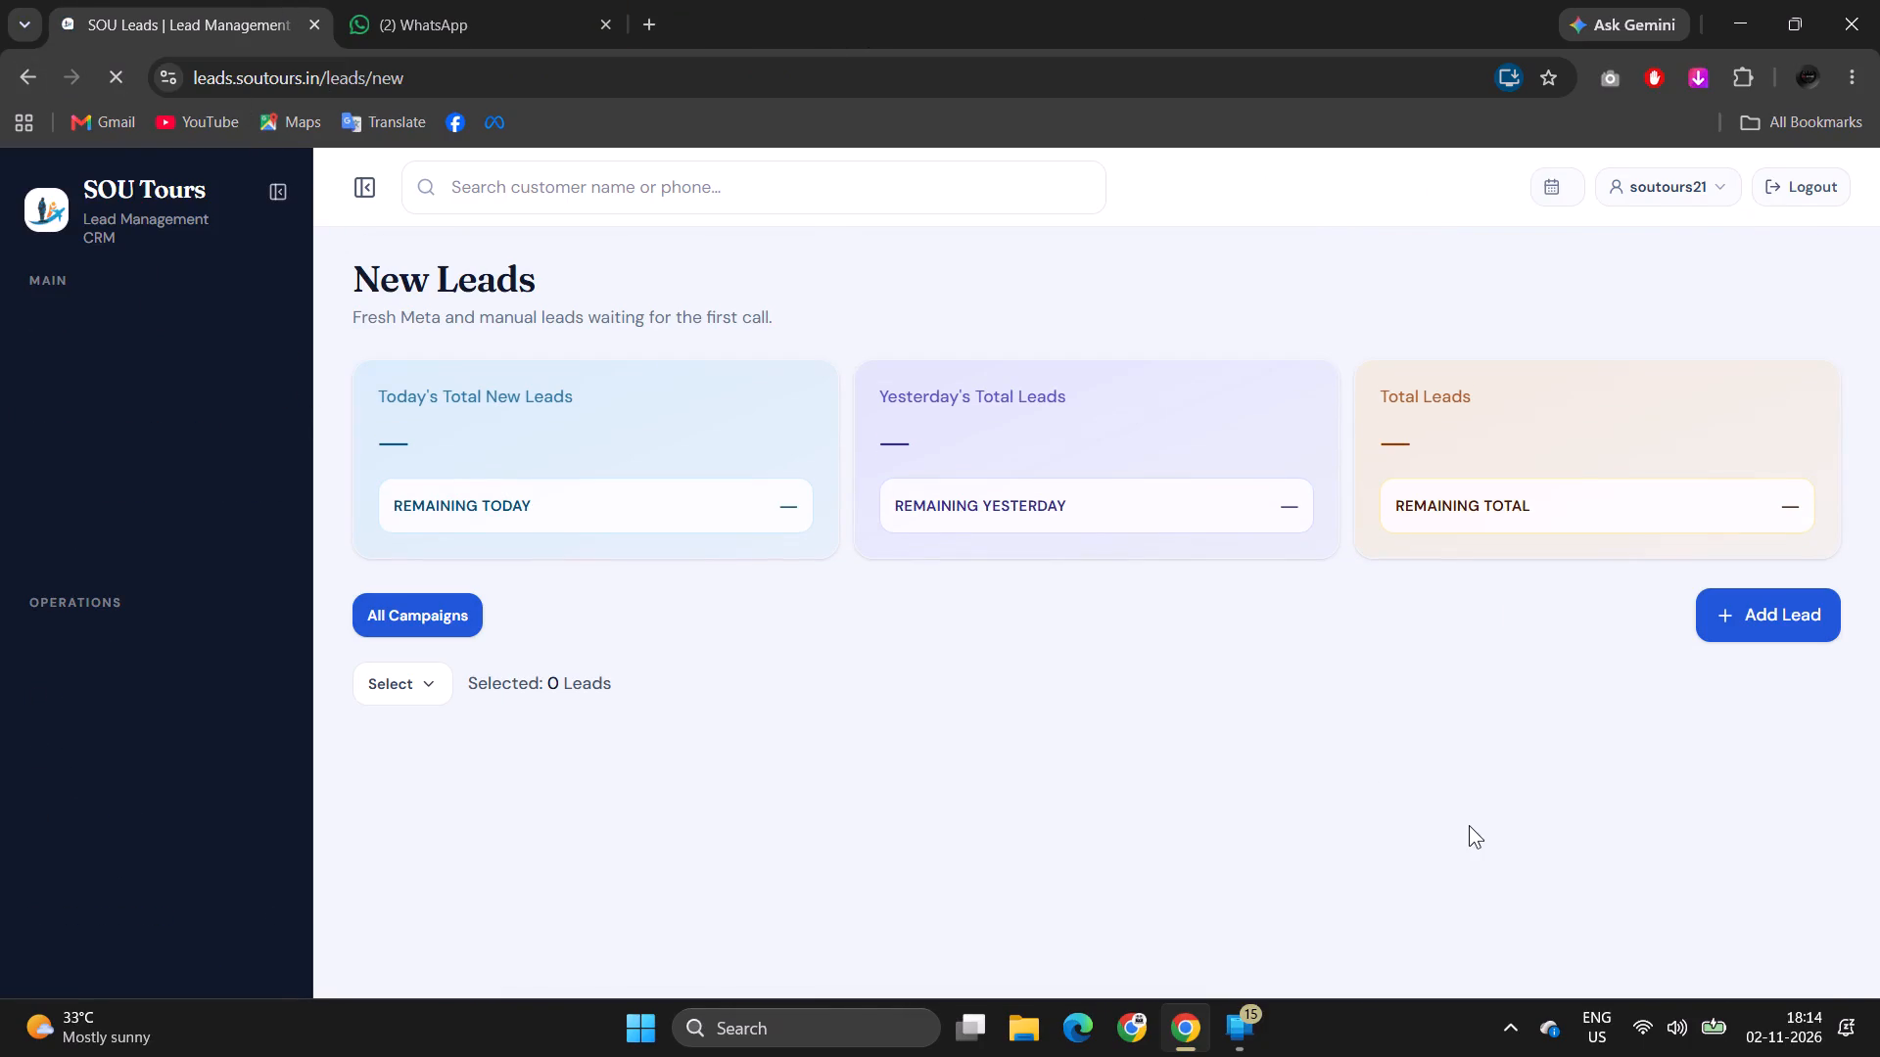
scroll(1243, 734, "down", 4)
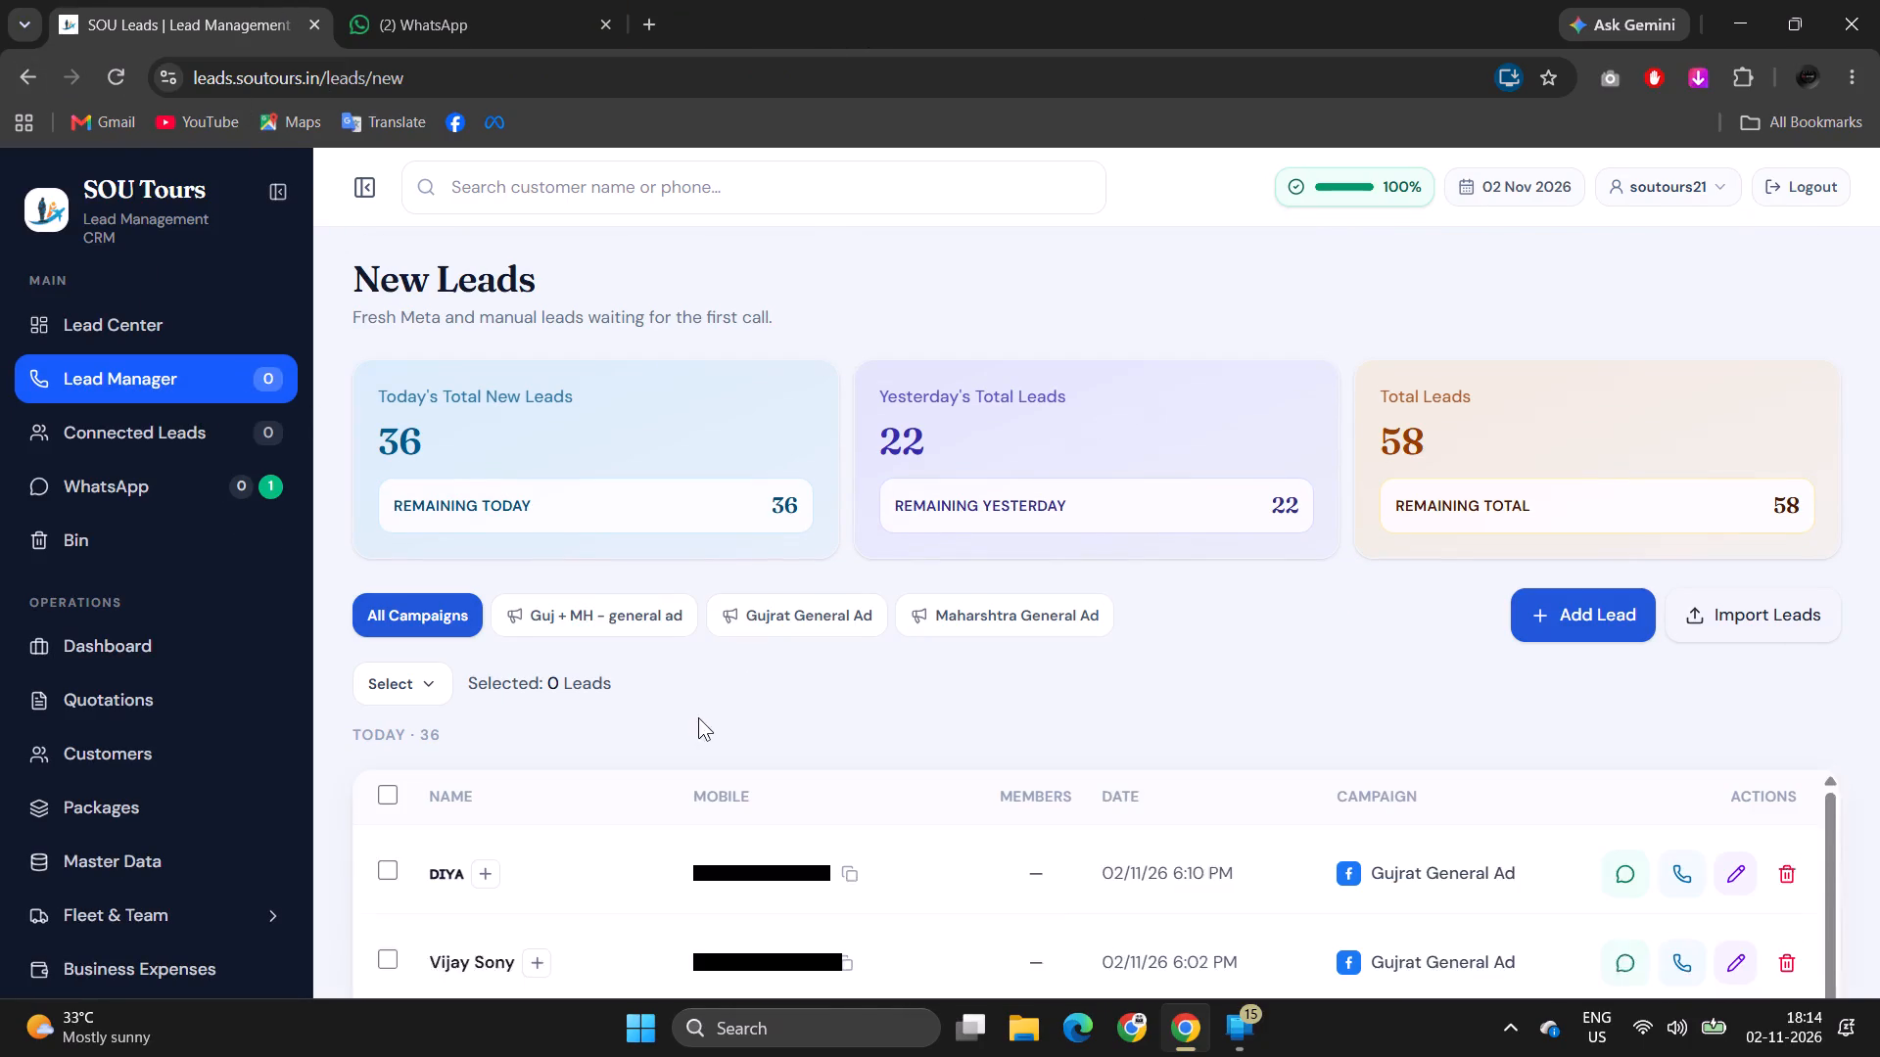
left_click(763, 618)
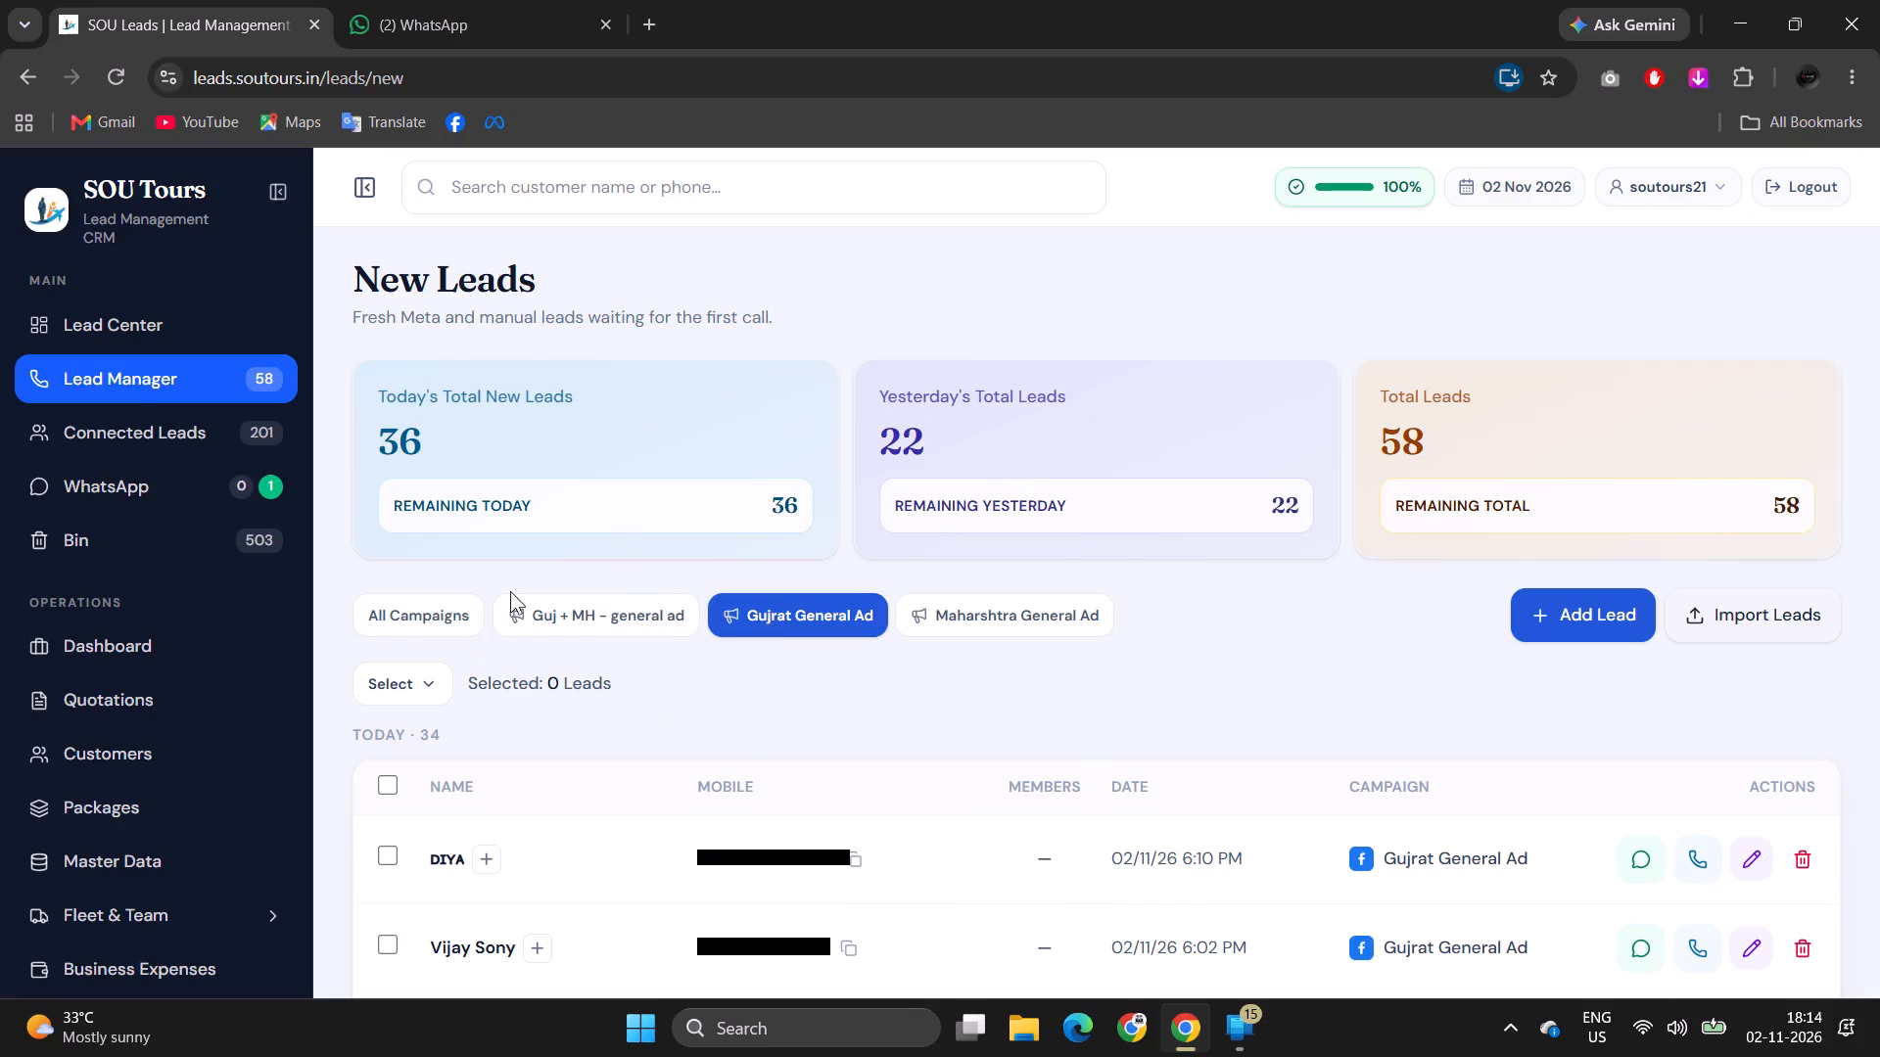
Call the last lead in today's Gujrat General Ad list, dated 02/11/26 12:13 AM, bringing up its After Call form.
scroll(915, 734, "down", 1)
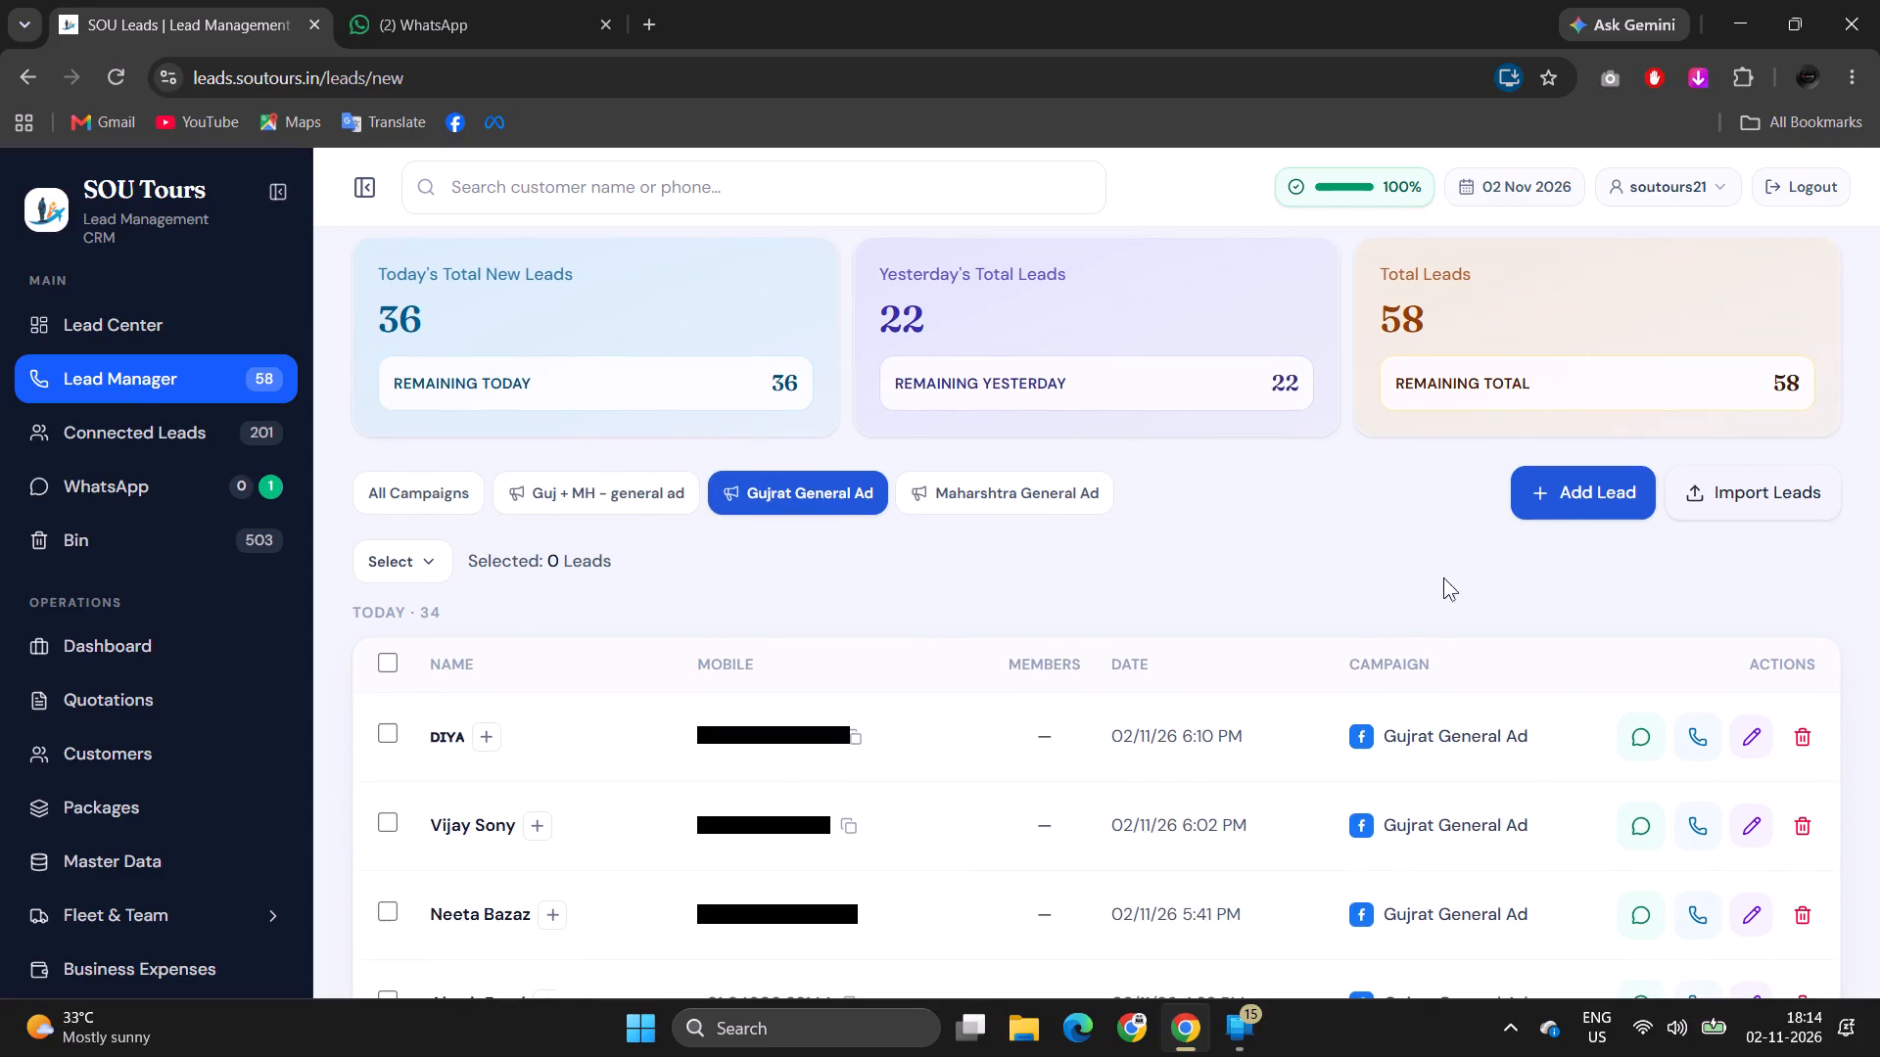
scroll(1473, 662, "down", 9)
scroll(1439, 721, "up", 5)
scroll(1439, 721, "down", 11)
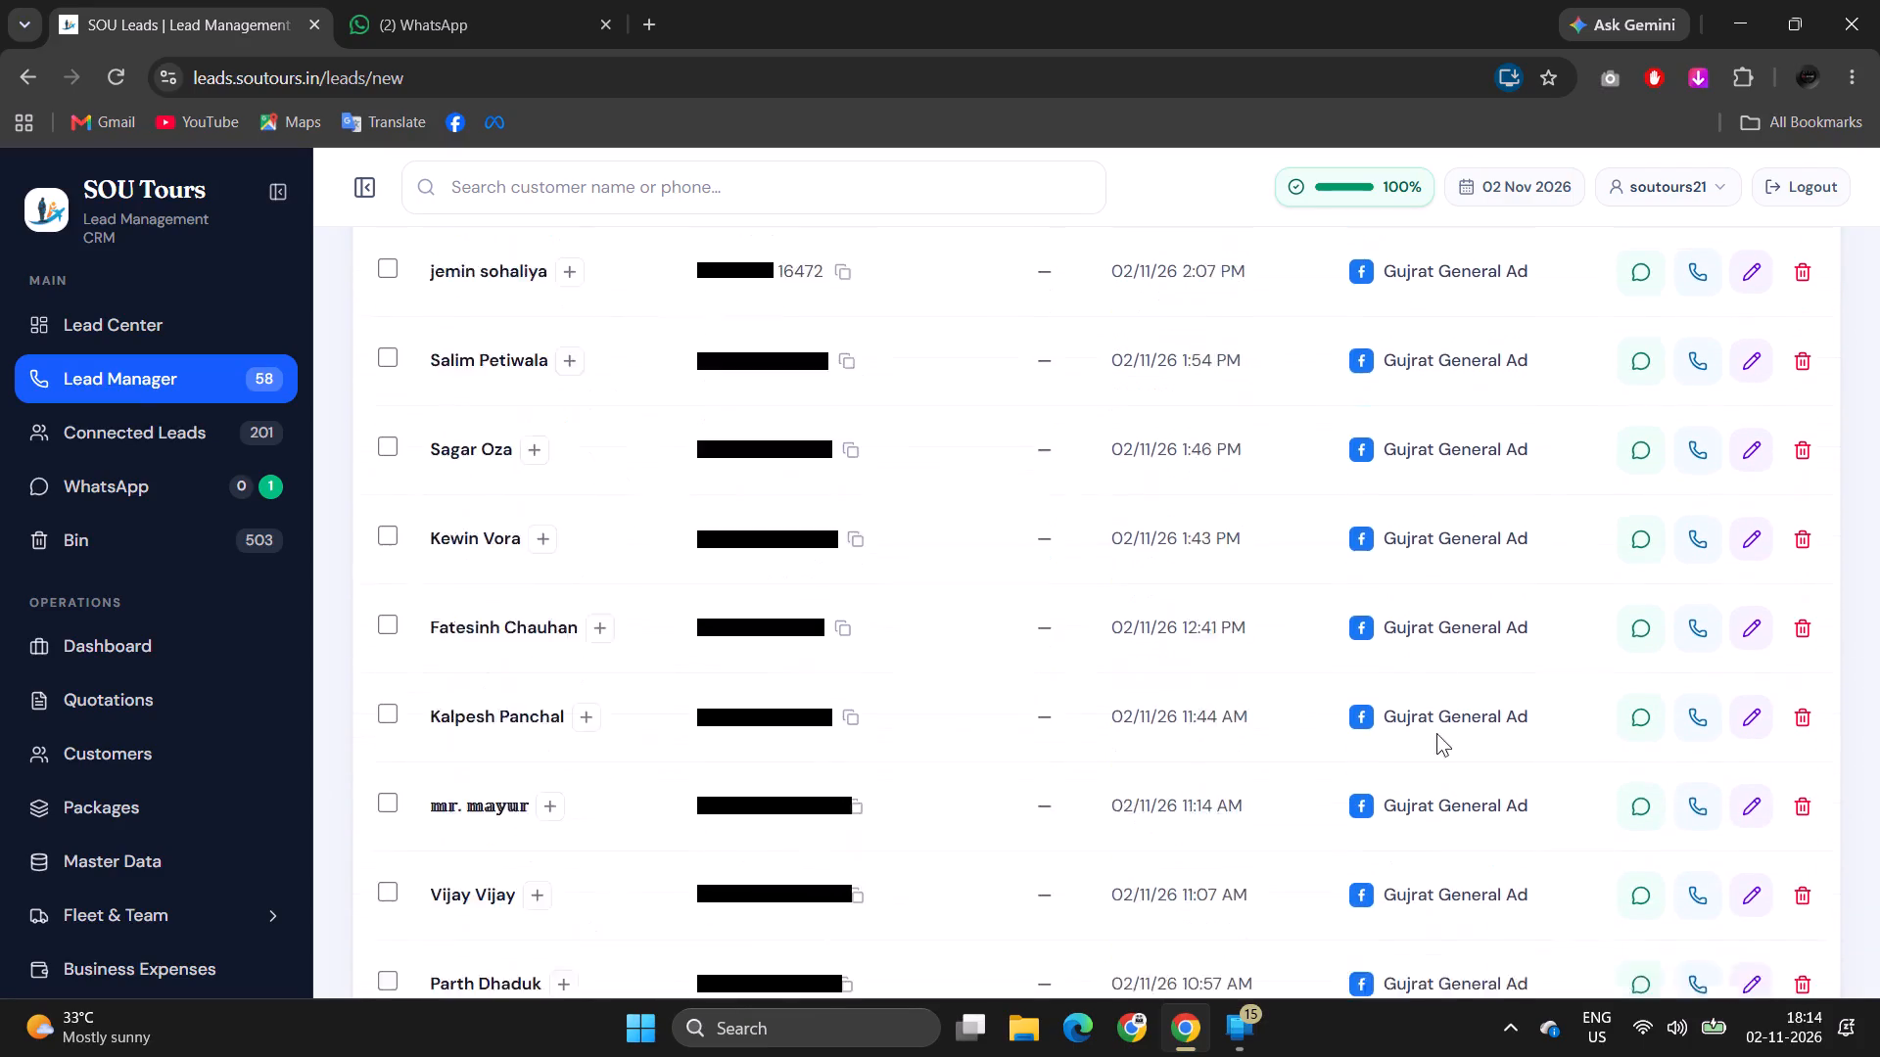
scroll(1436, 733, "down", 20)
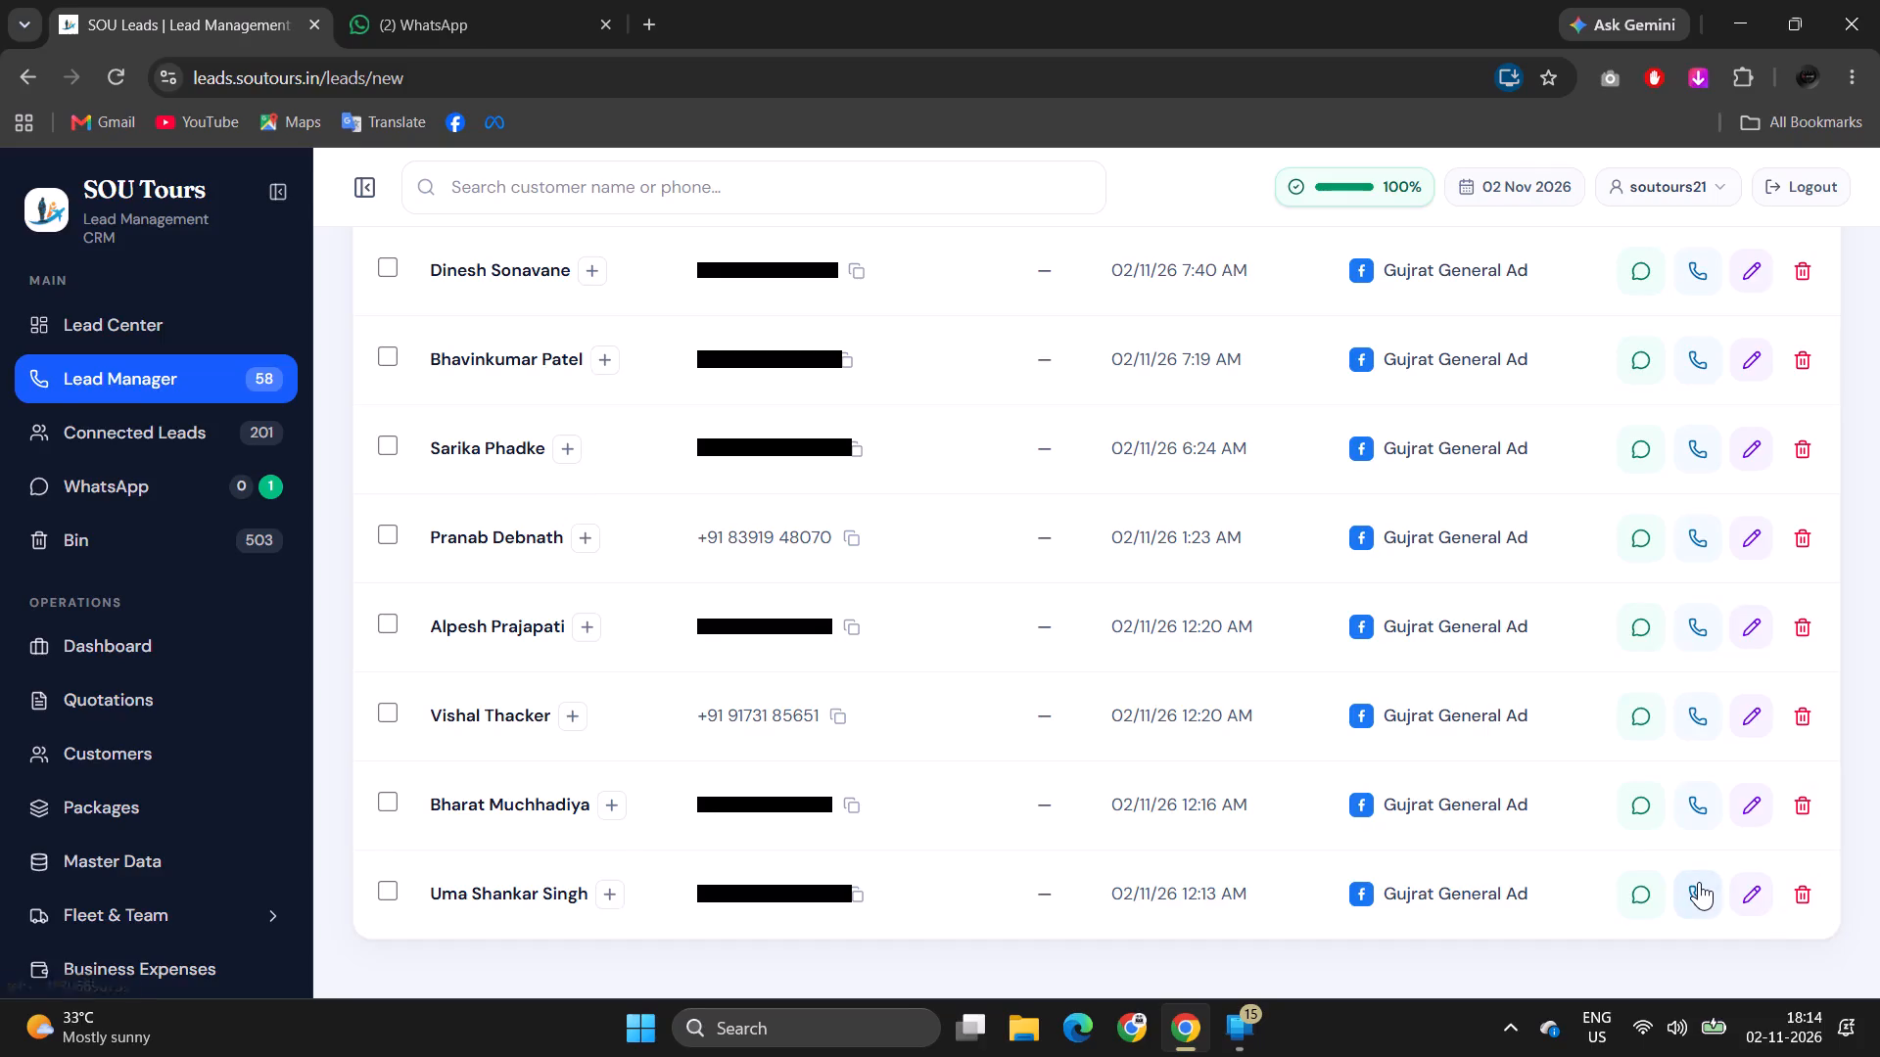
left_click(1697, 882)
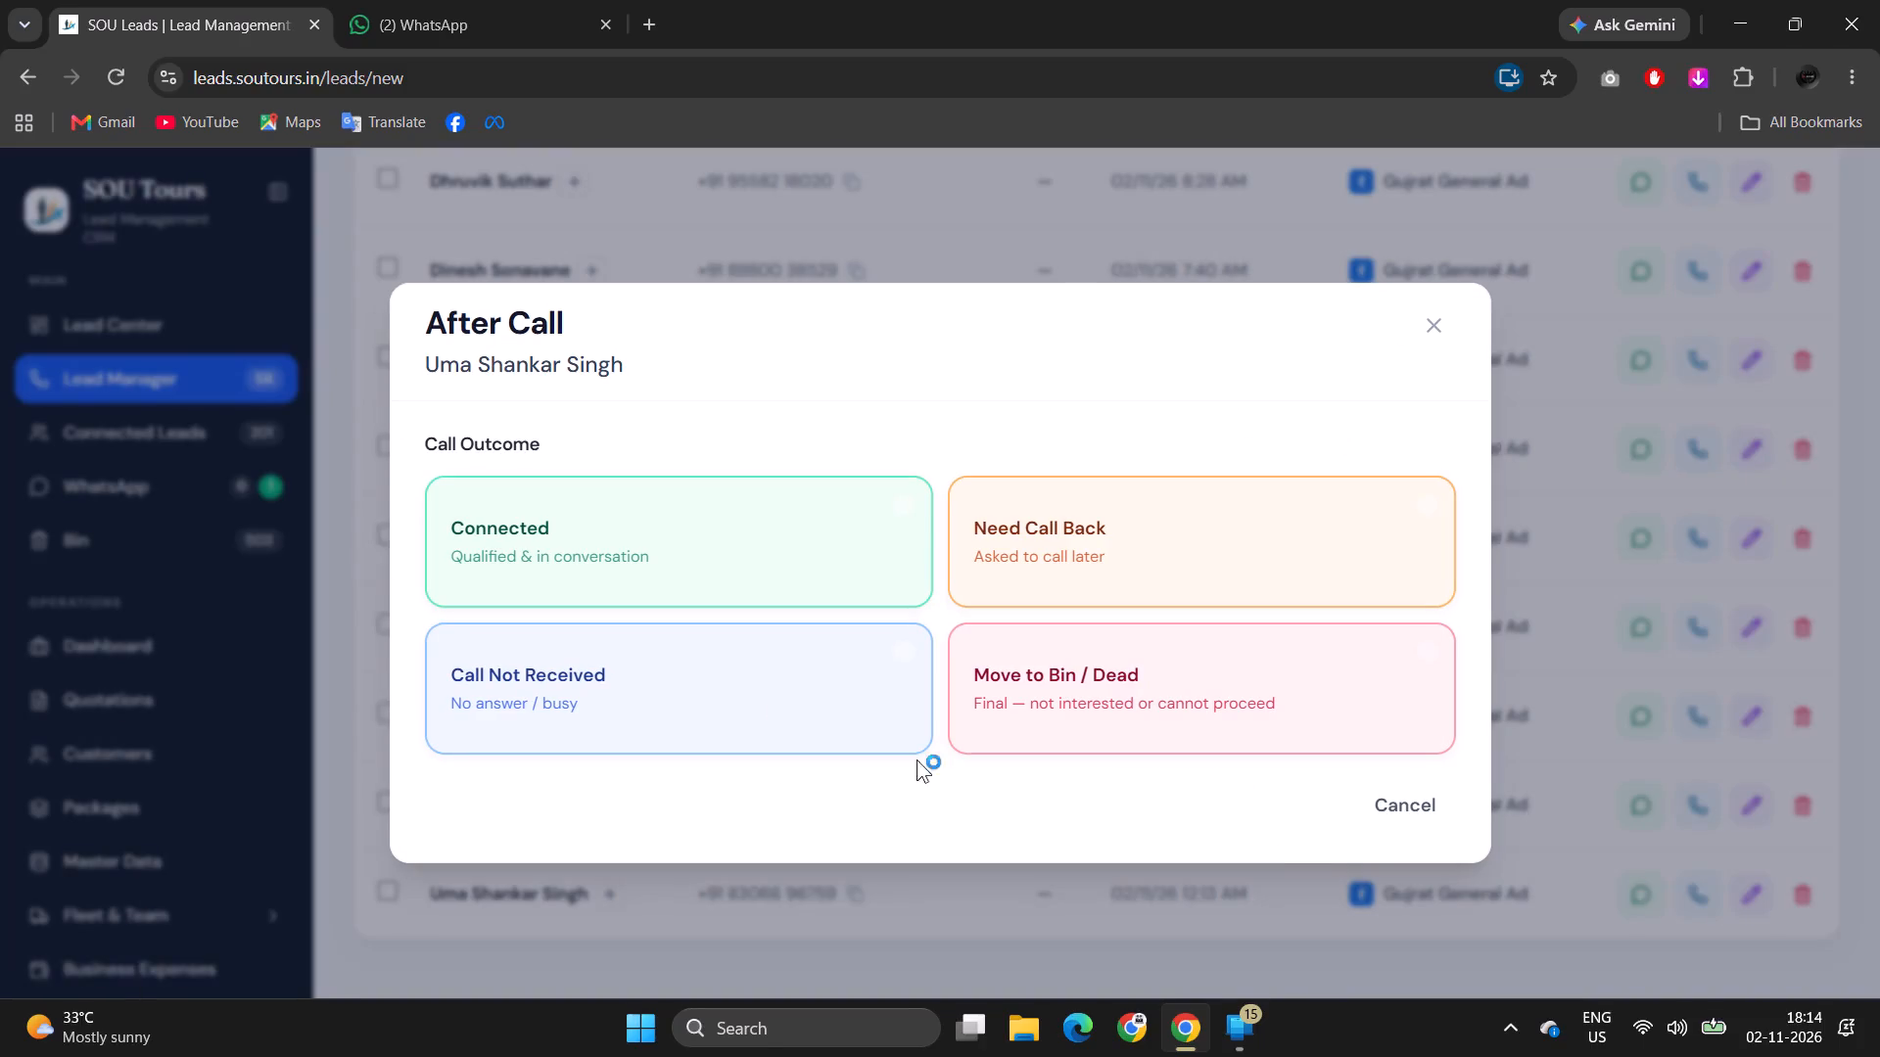
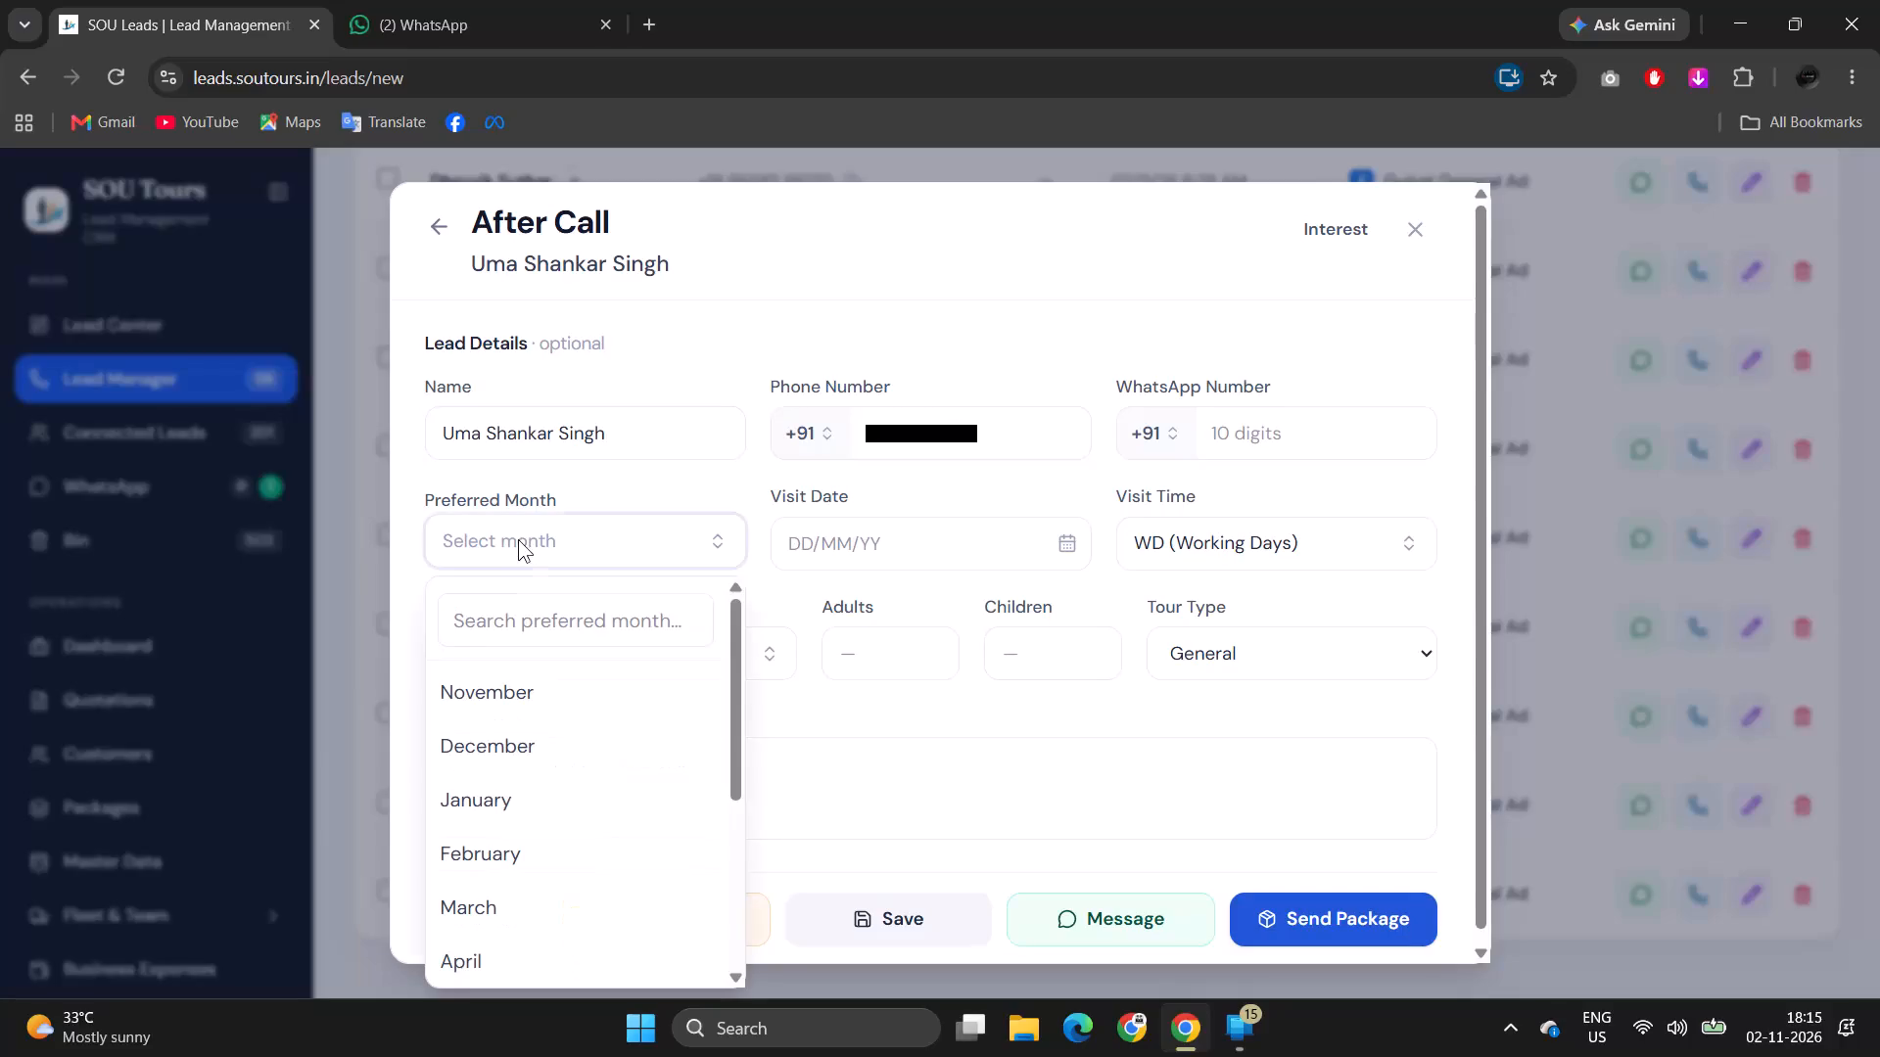
Fill in the lead's After Call details with preferred month November, 4 adults and 3 children.
left_click(519, 708)
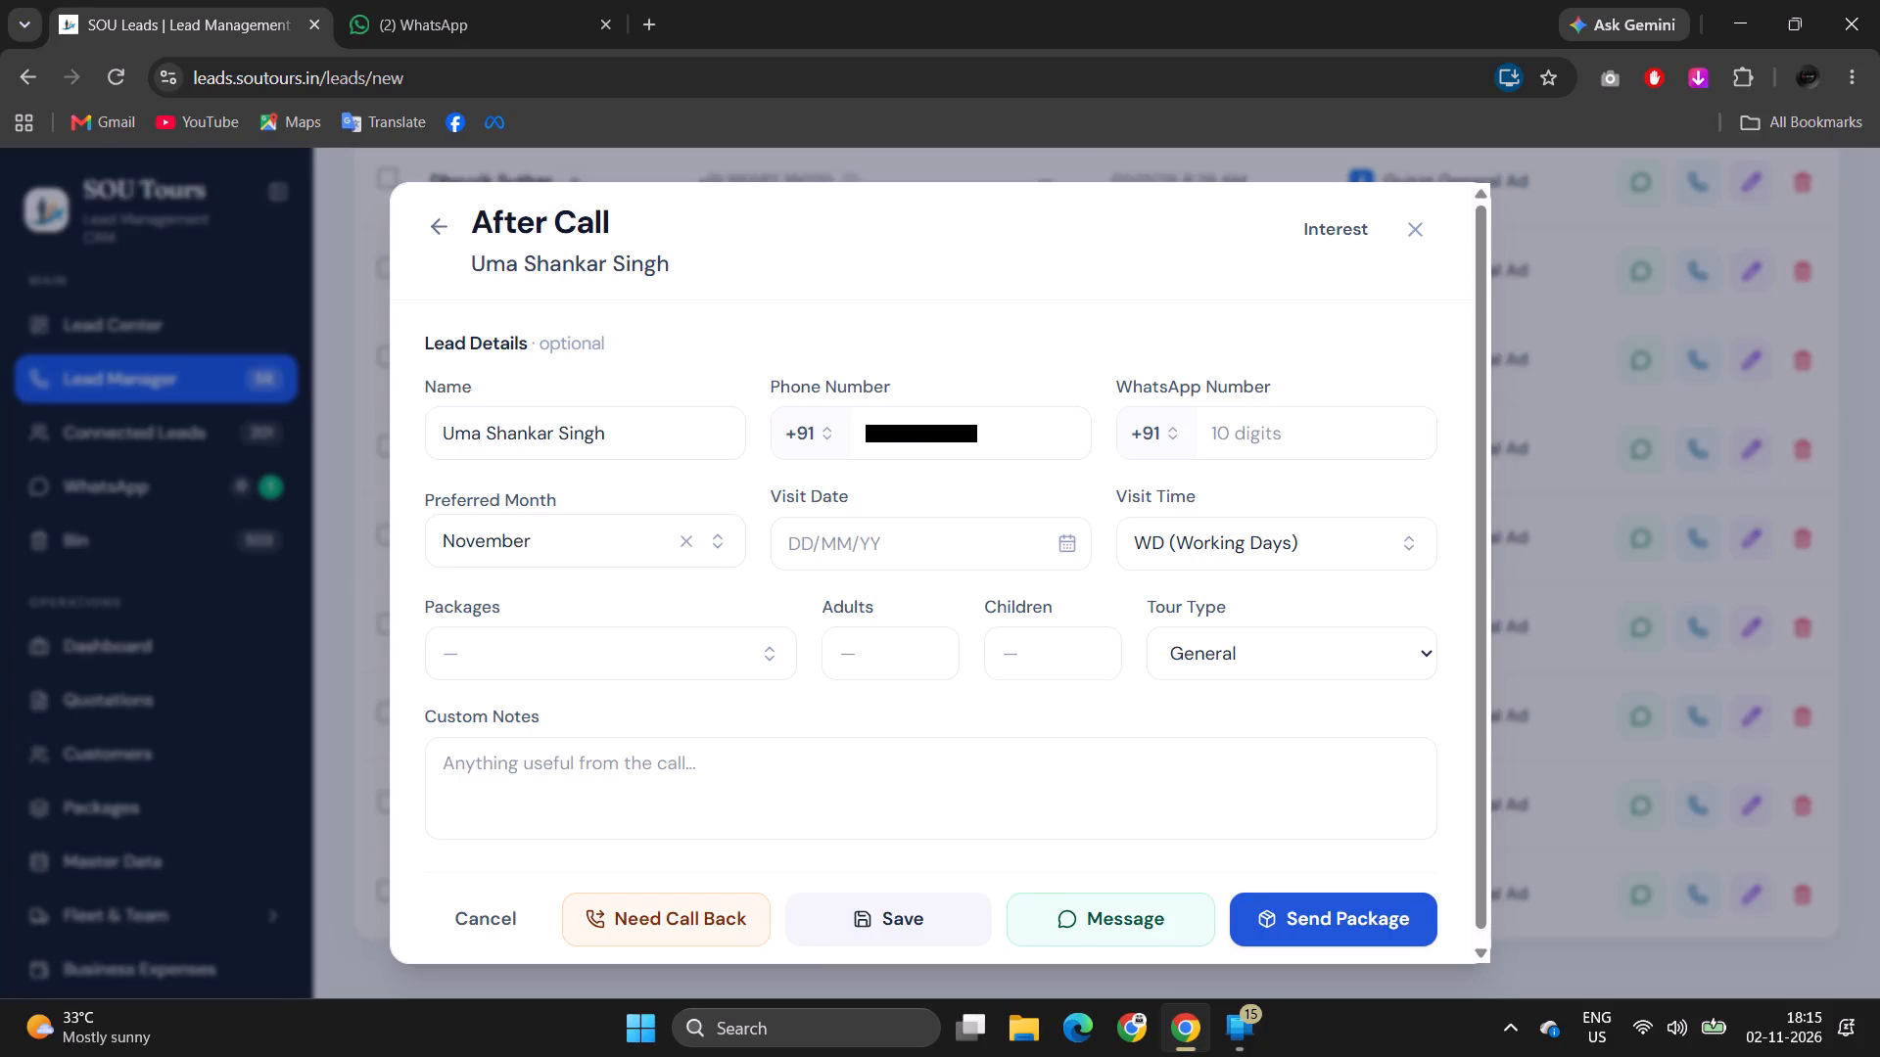
left_click(813, 649)
left_click(846, 650)
key("4")
left_click(1040, 661)
key("3")
Send the lead all four Most Selling Packages: (BO) GOLD 1N2D and 2N3D HOTELS - General, and 1N2D and 2N3D RESORTS - General.
left_click(1287, 916)
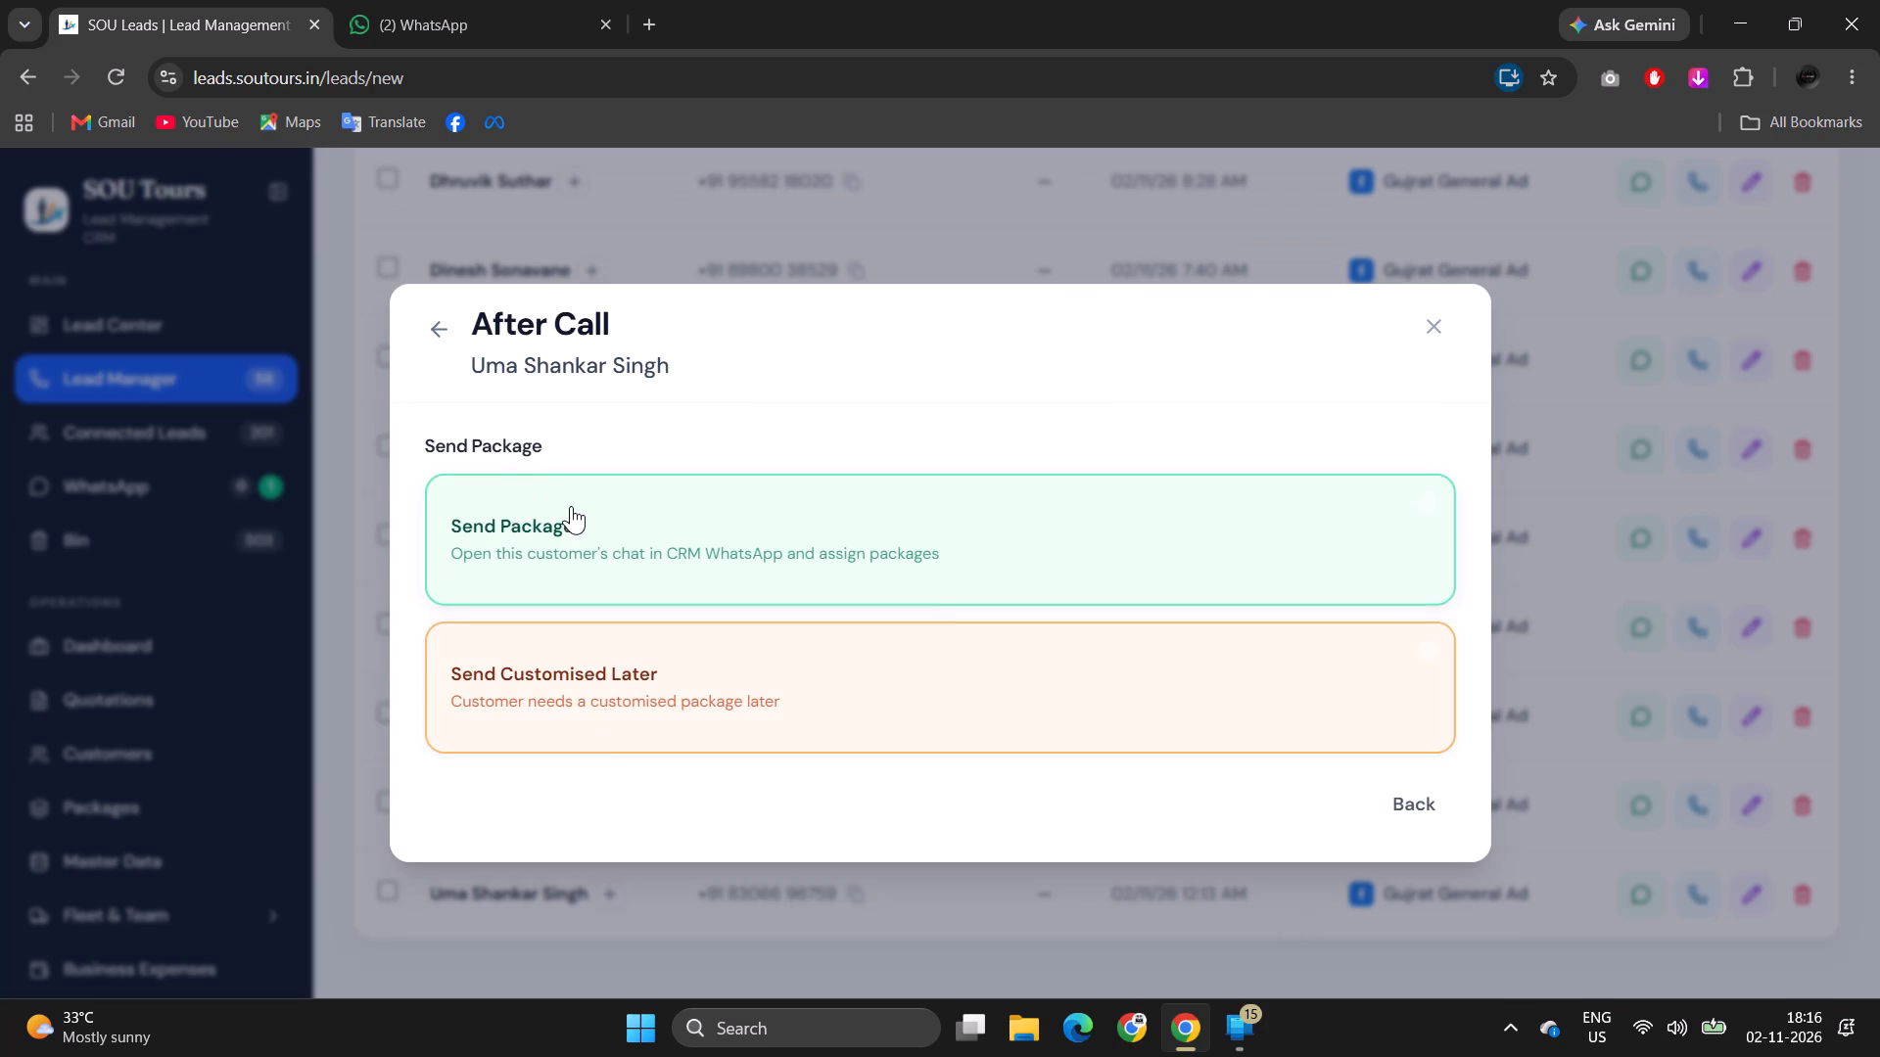
left_click(585, 511)
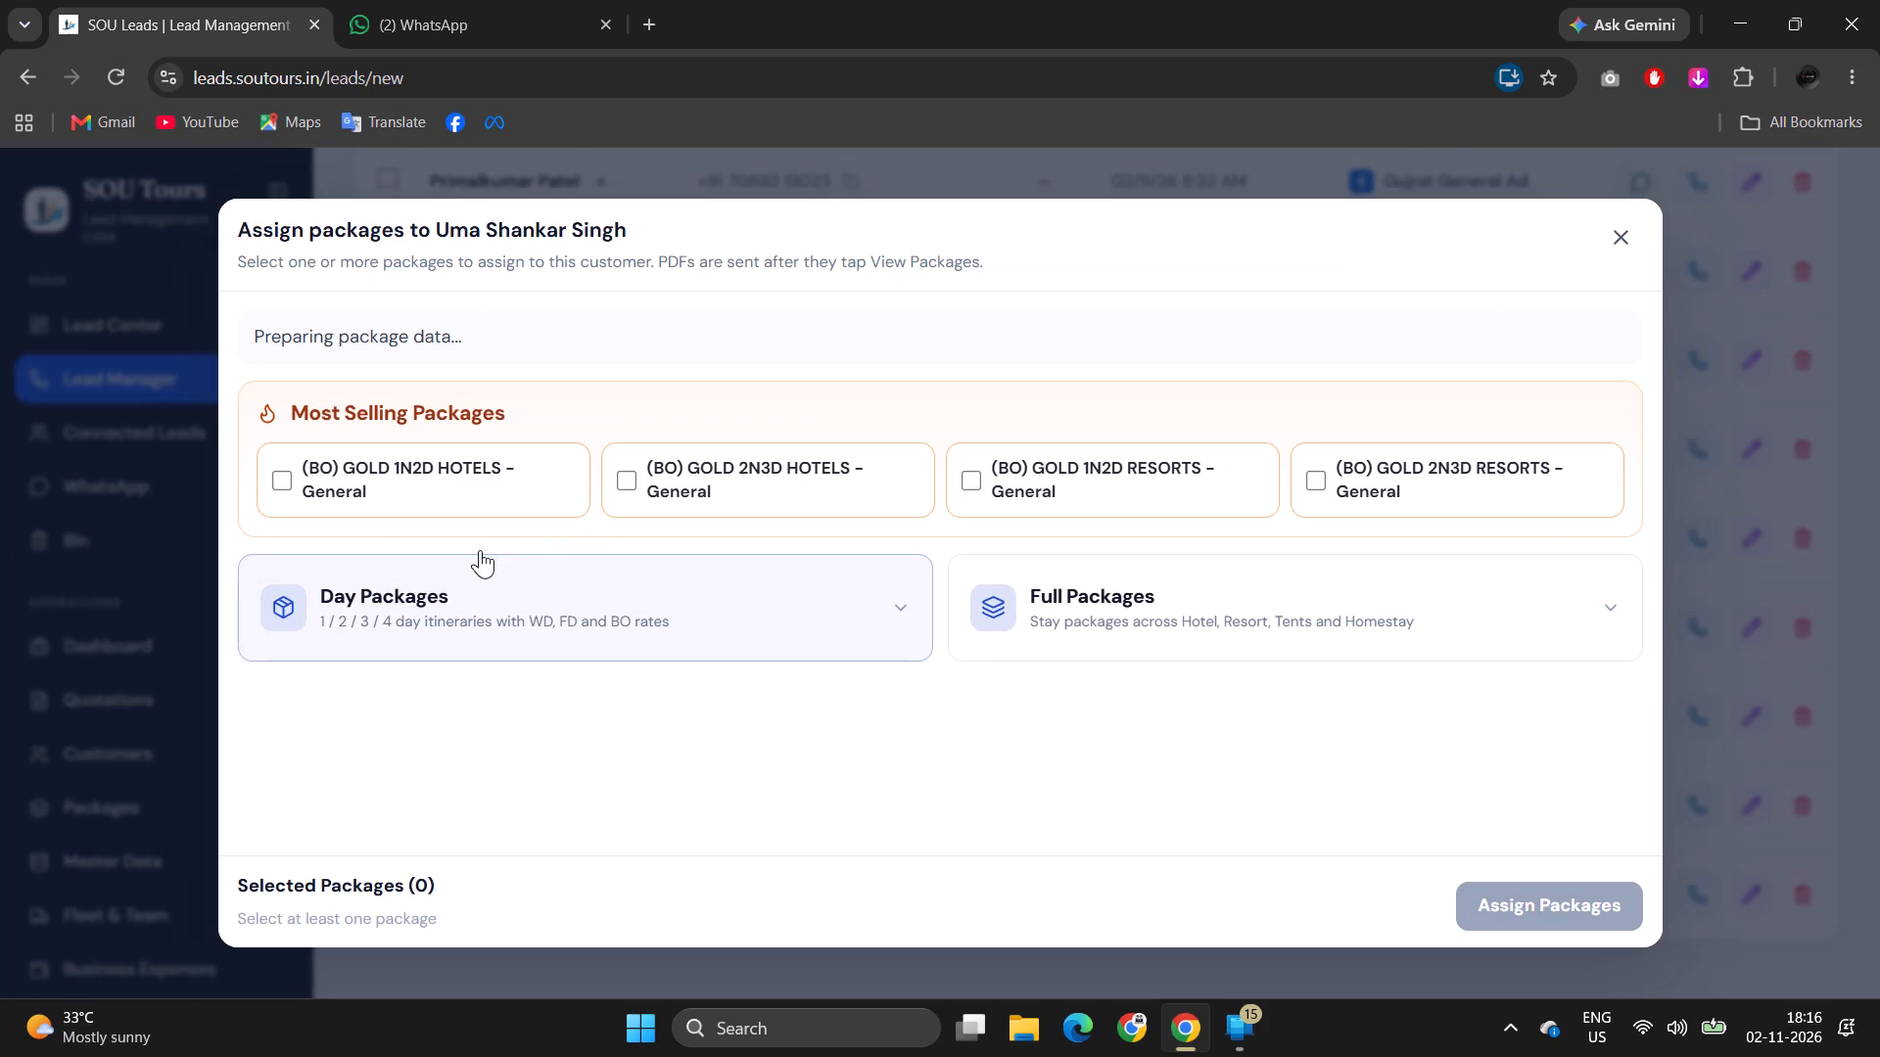
left_click(438, 492)
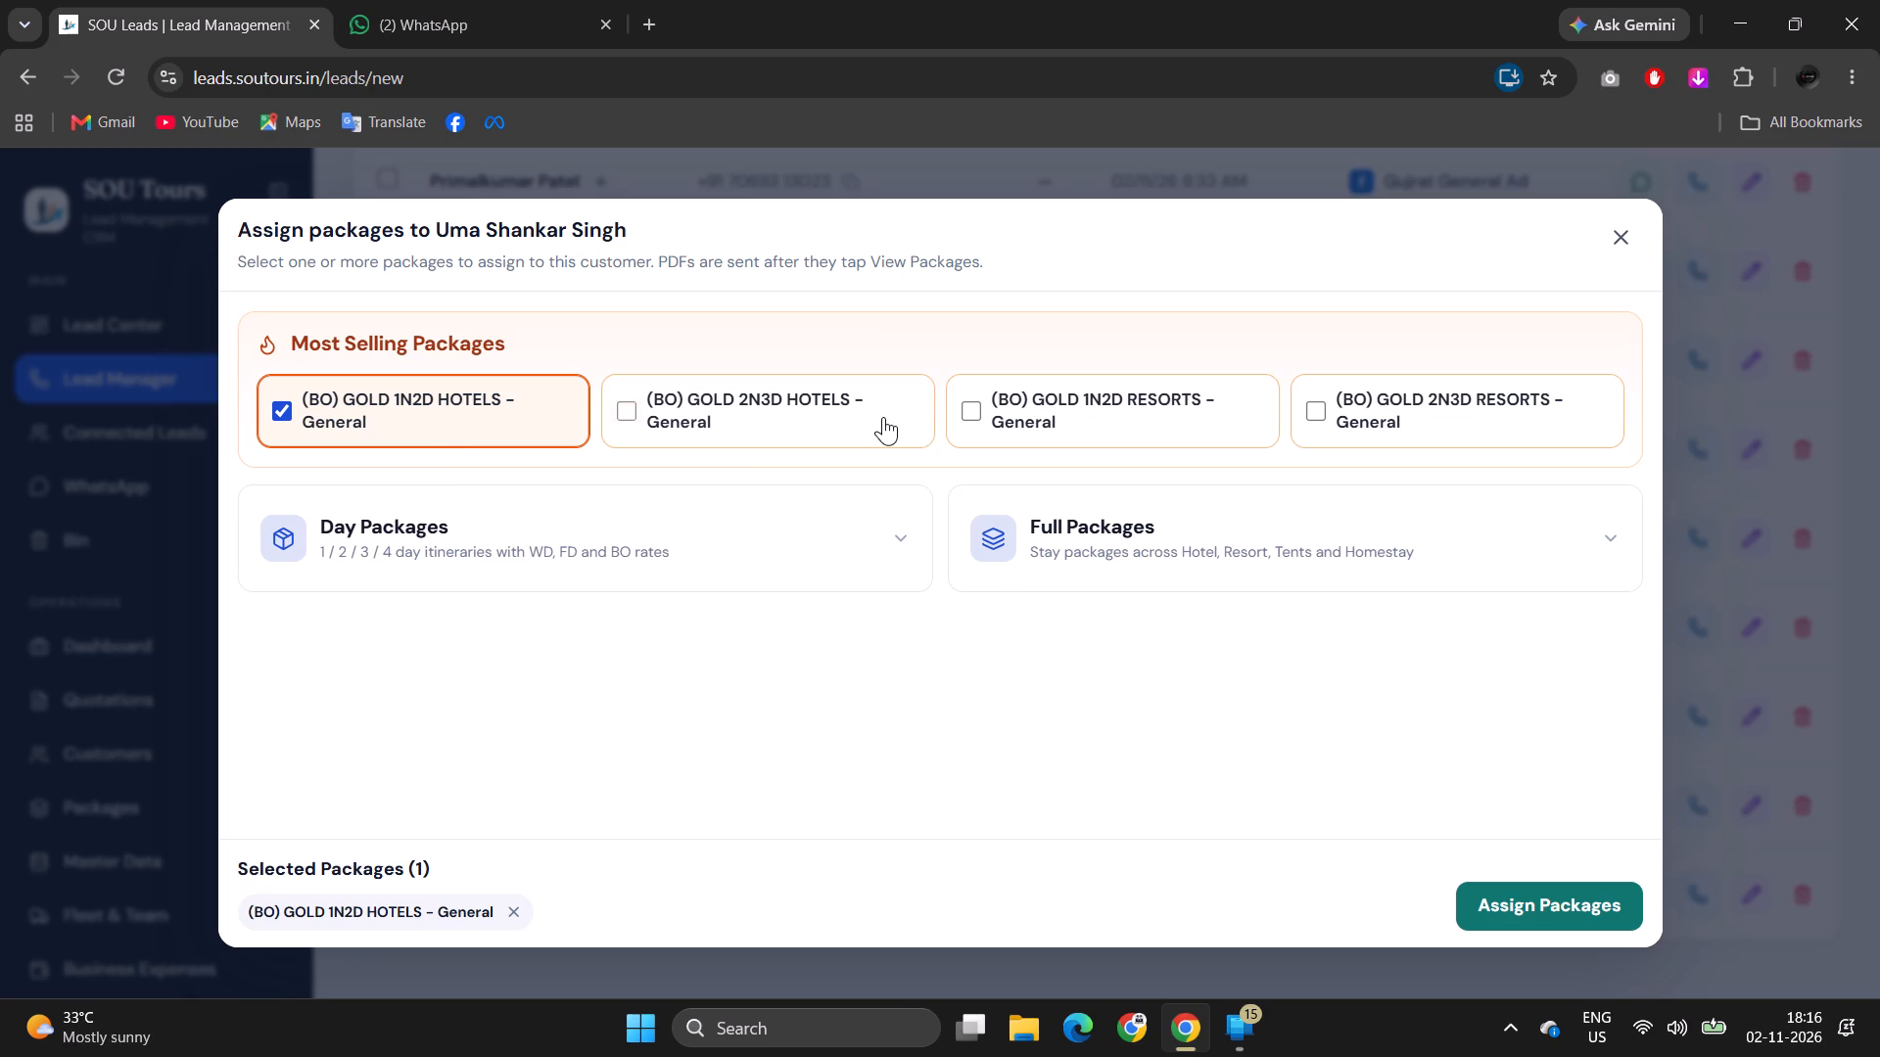
left_click(882, 417)
left_click(1146, 420)
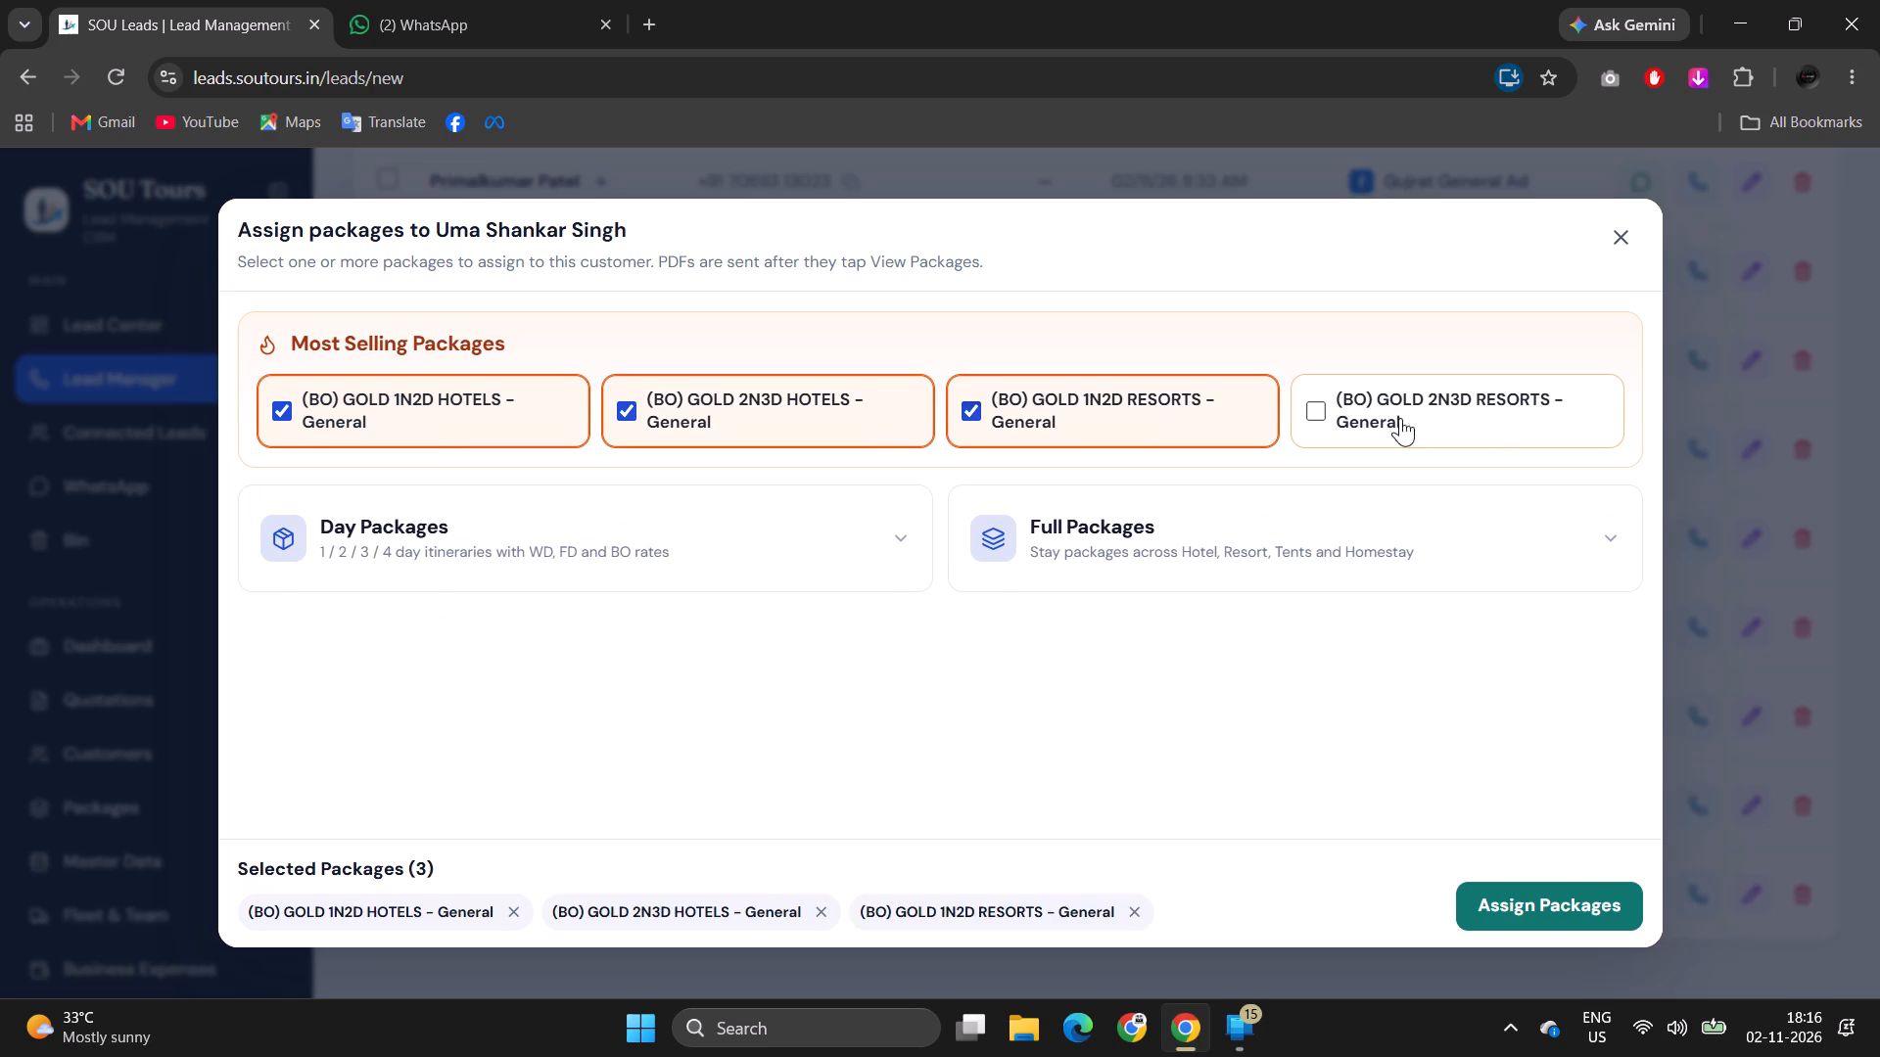
left_click(1501, 414)
left_click(1539, 908)
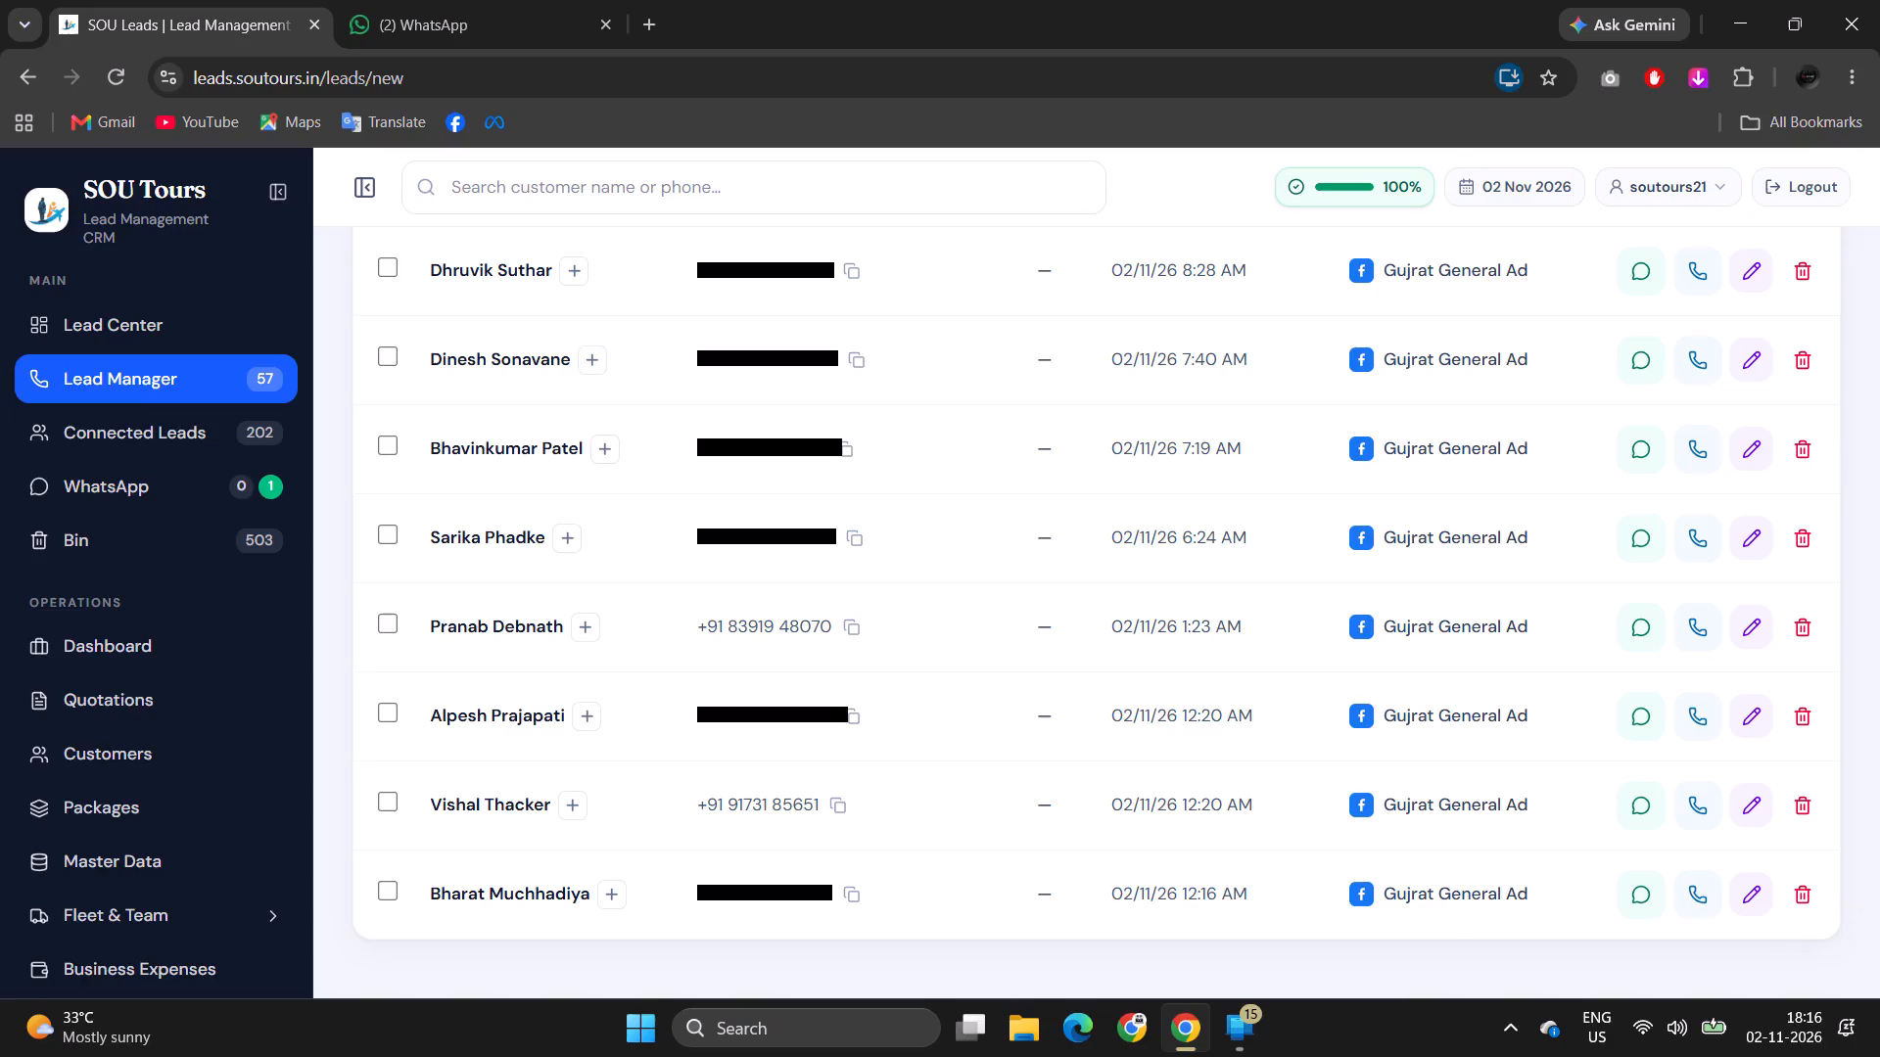
Call the last lead in the Gujrat General Ad list, dated 02/11/26 12:16 AM, bringing up its After Call form.
scroll(974, 666, "up", 11)
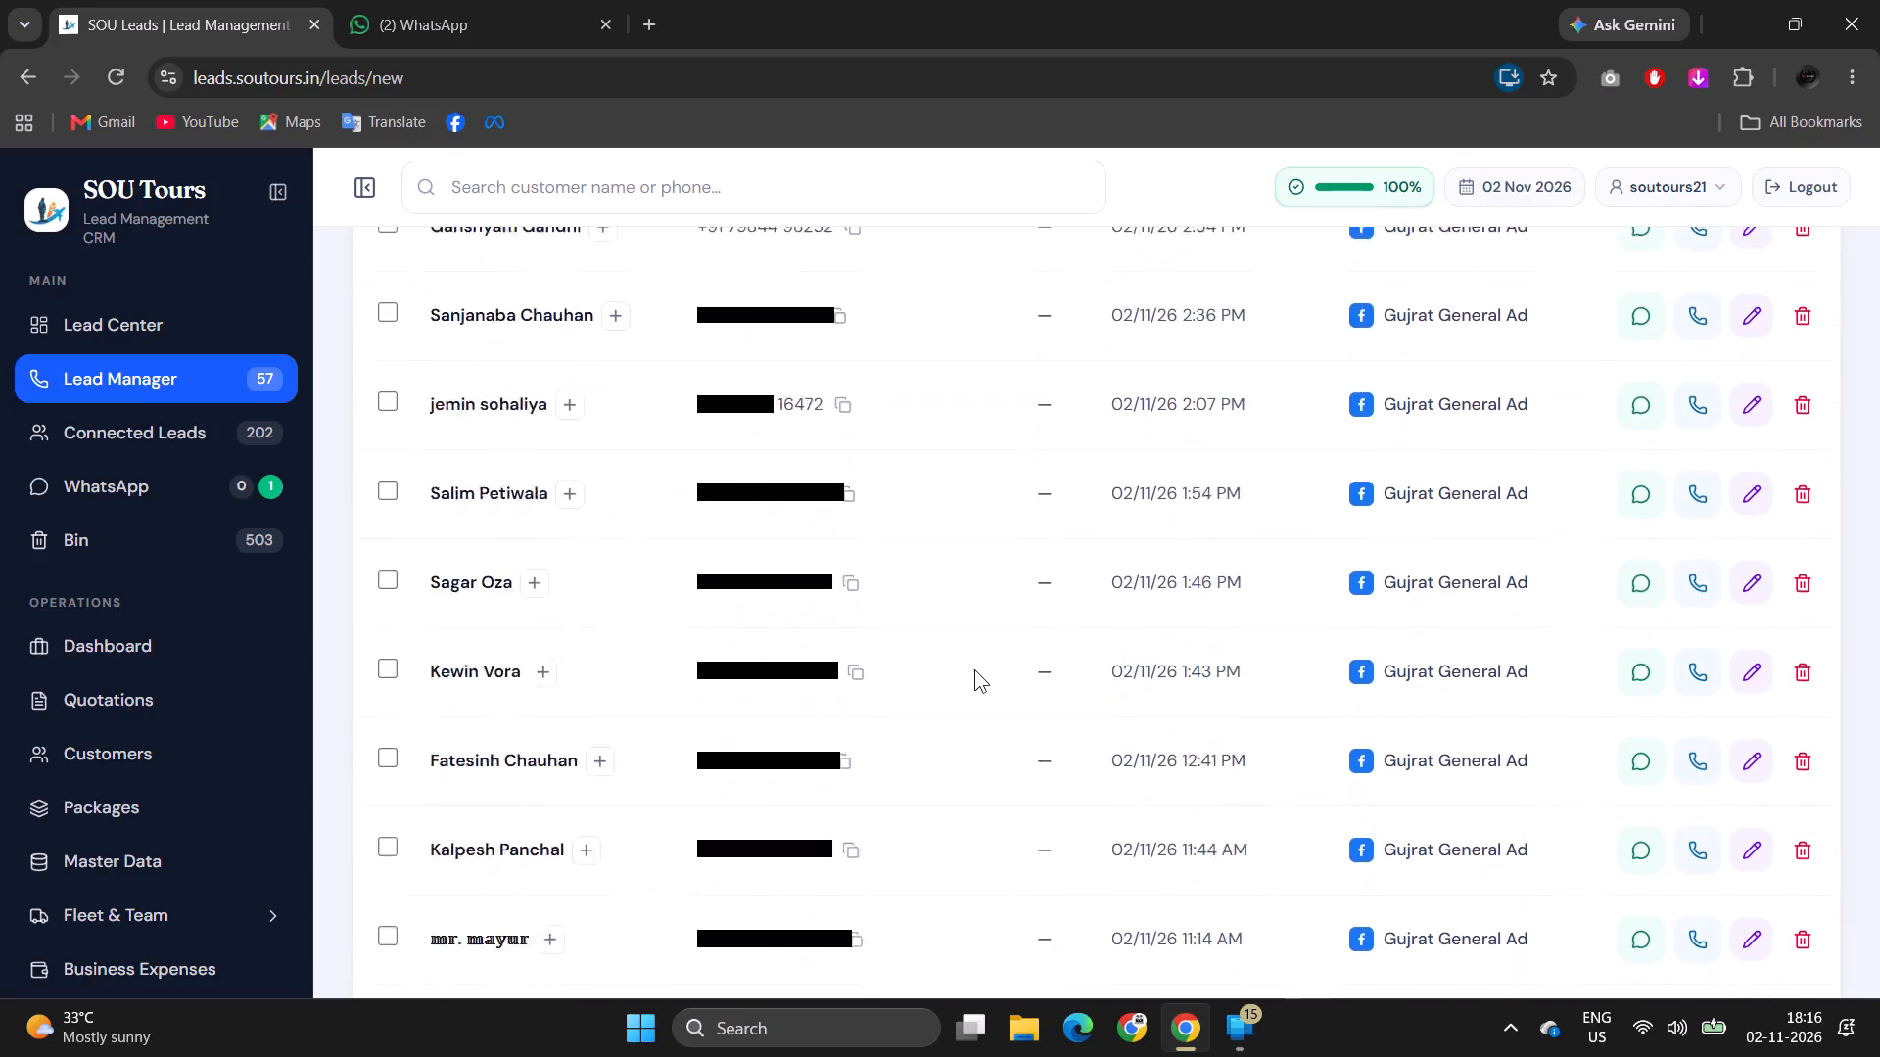
scroll(974, 670, "down", 20)
scroll(974, 670, "down", 6)
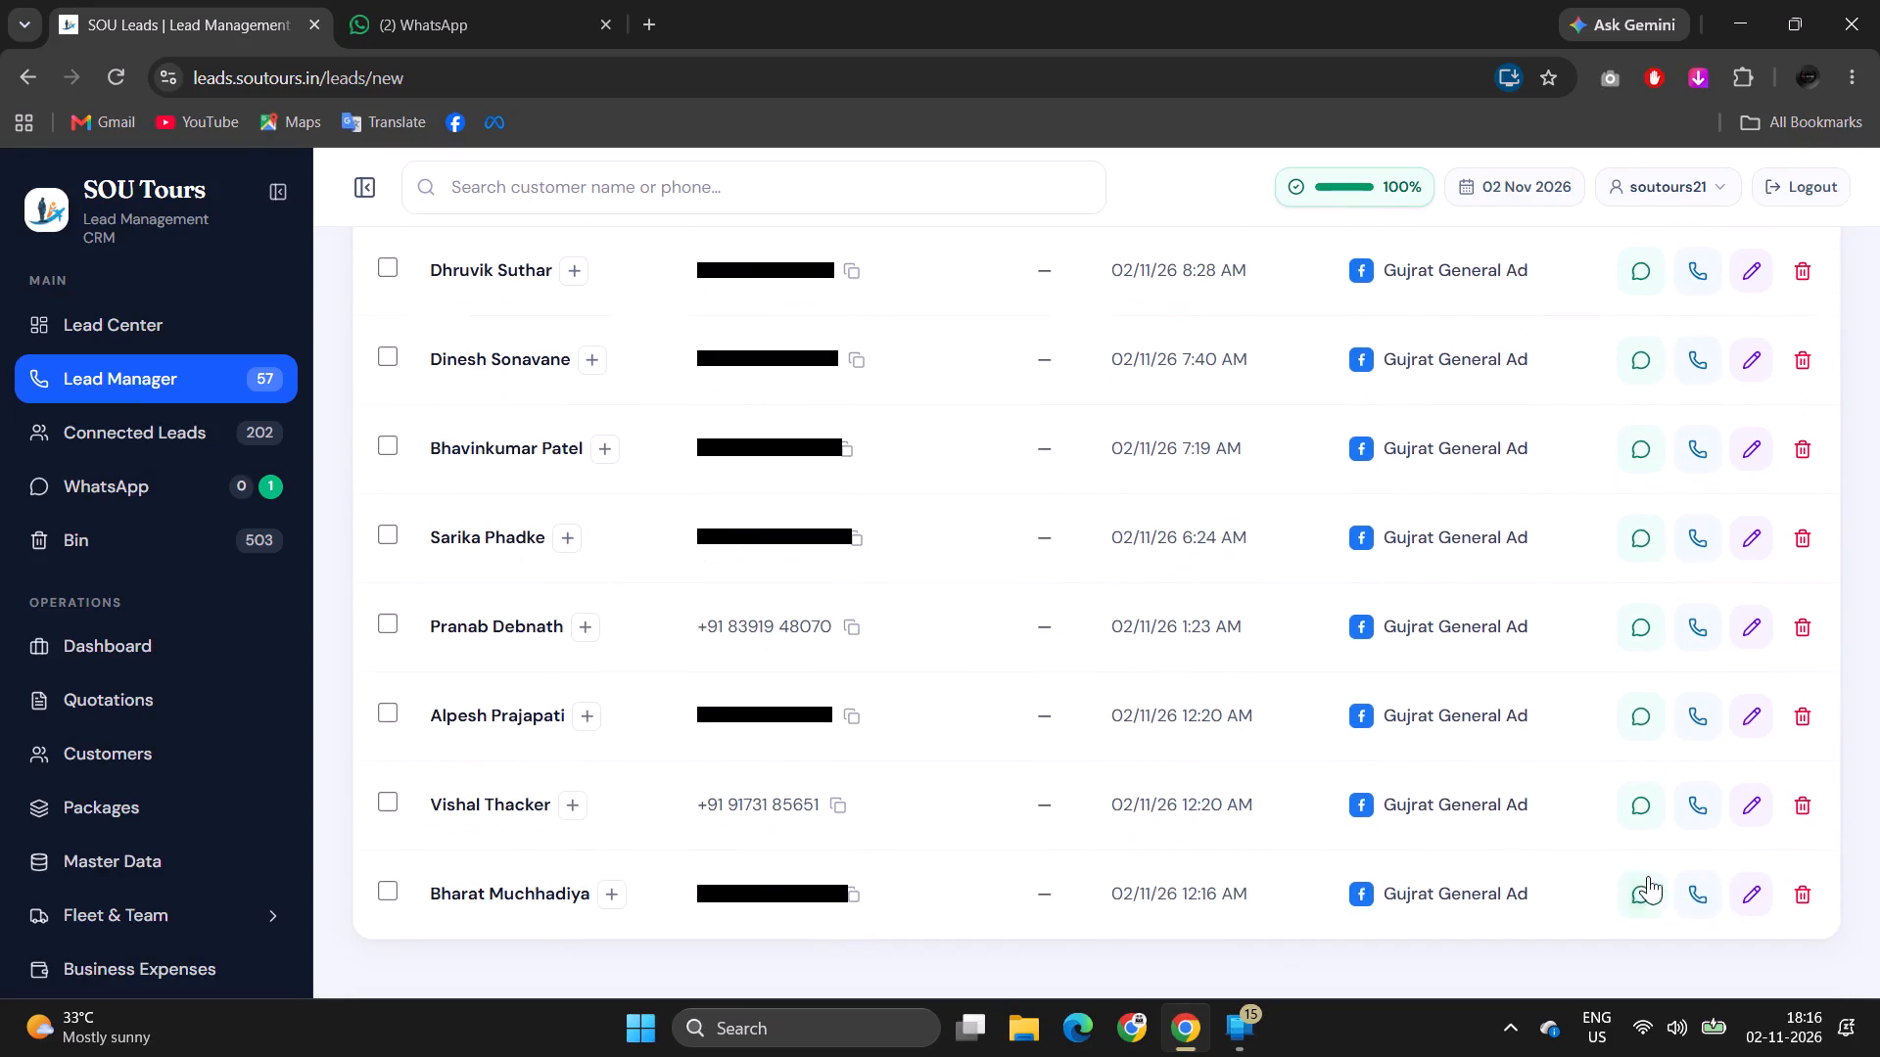
left_click(1701, 887)
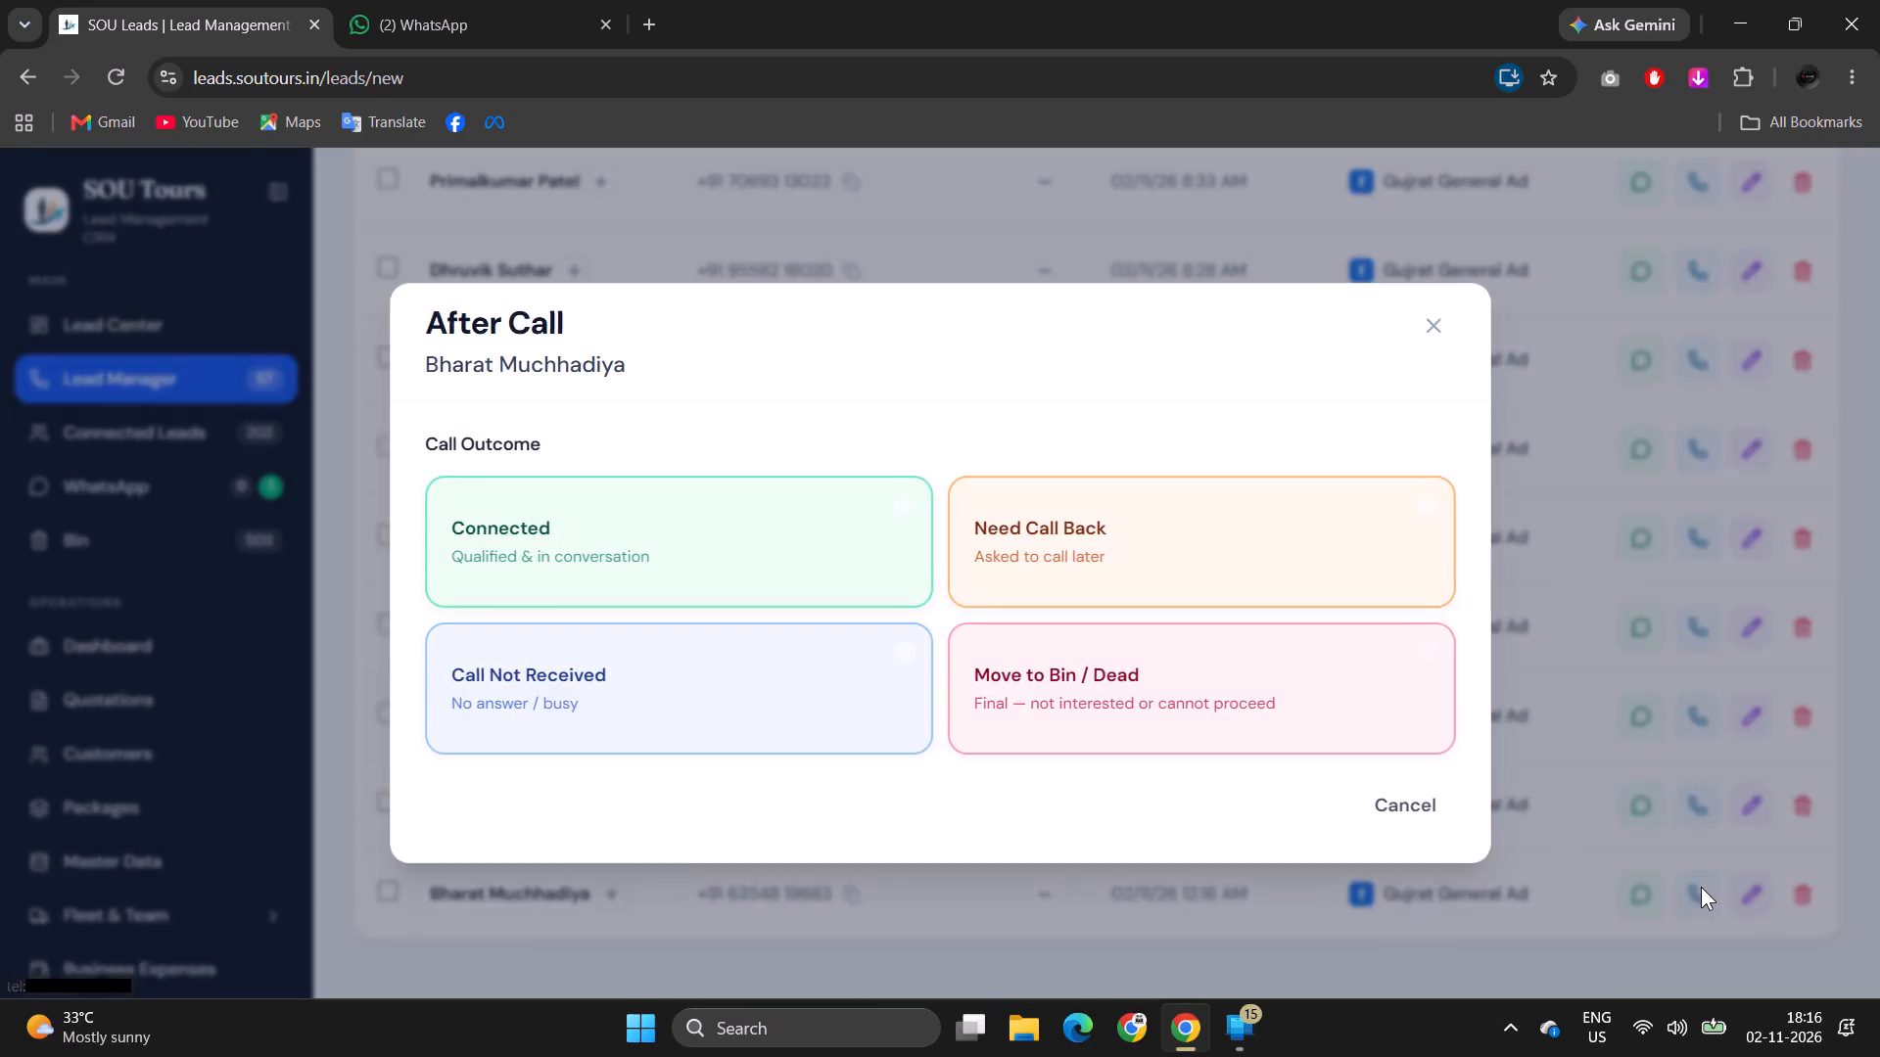
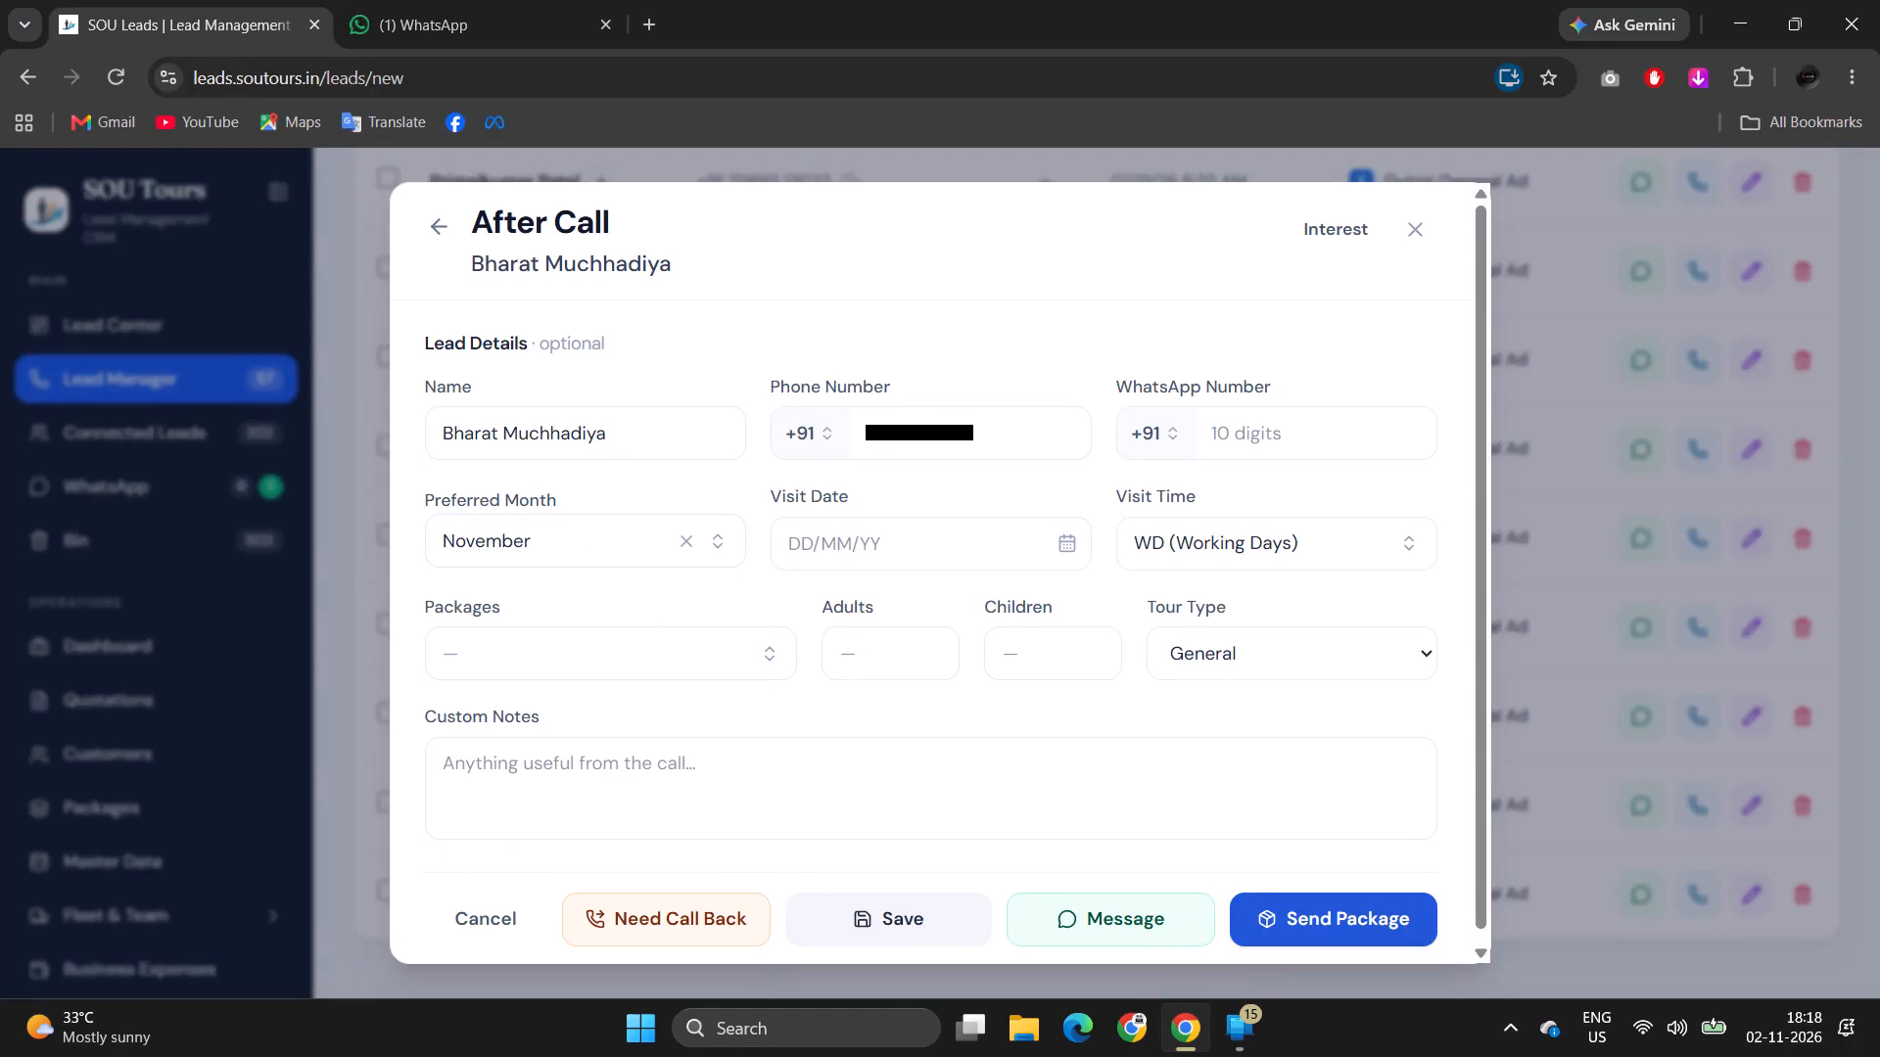
Set the number of adults to 3 in the lead's After Call details.
left_click(869, 644)
key("3")
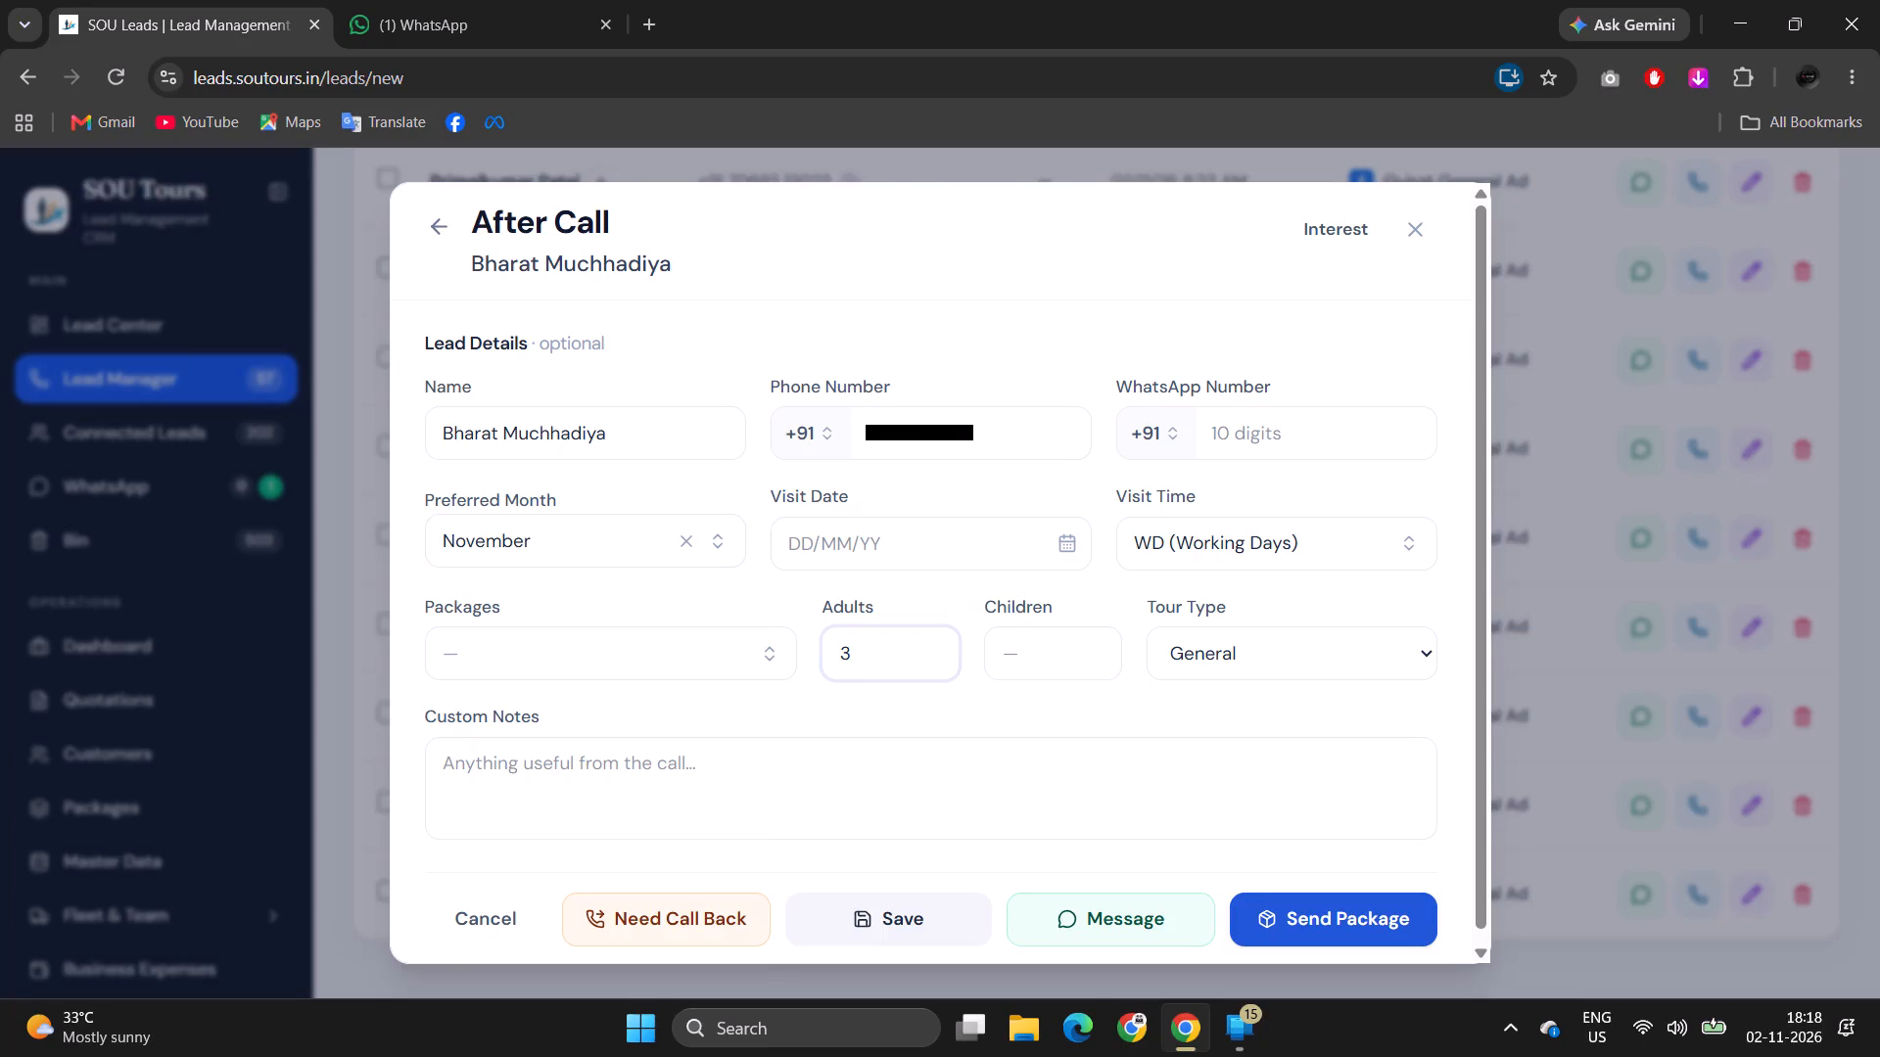
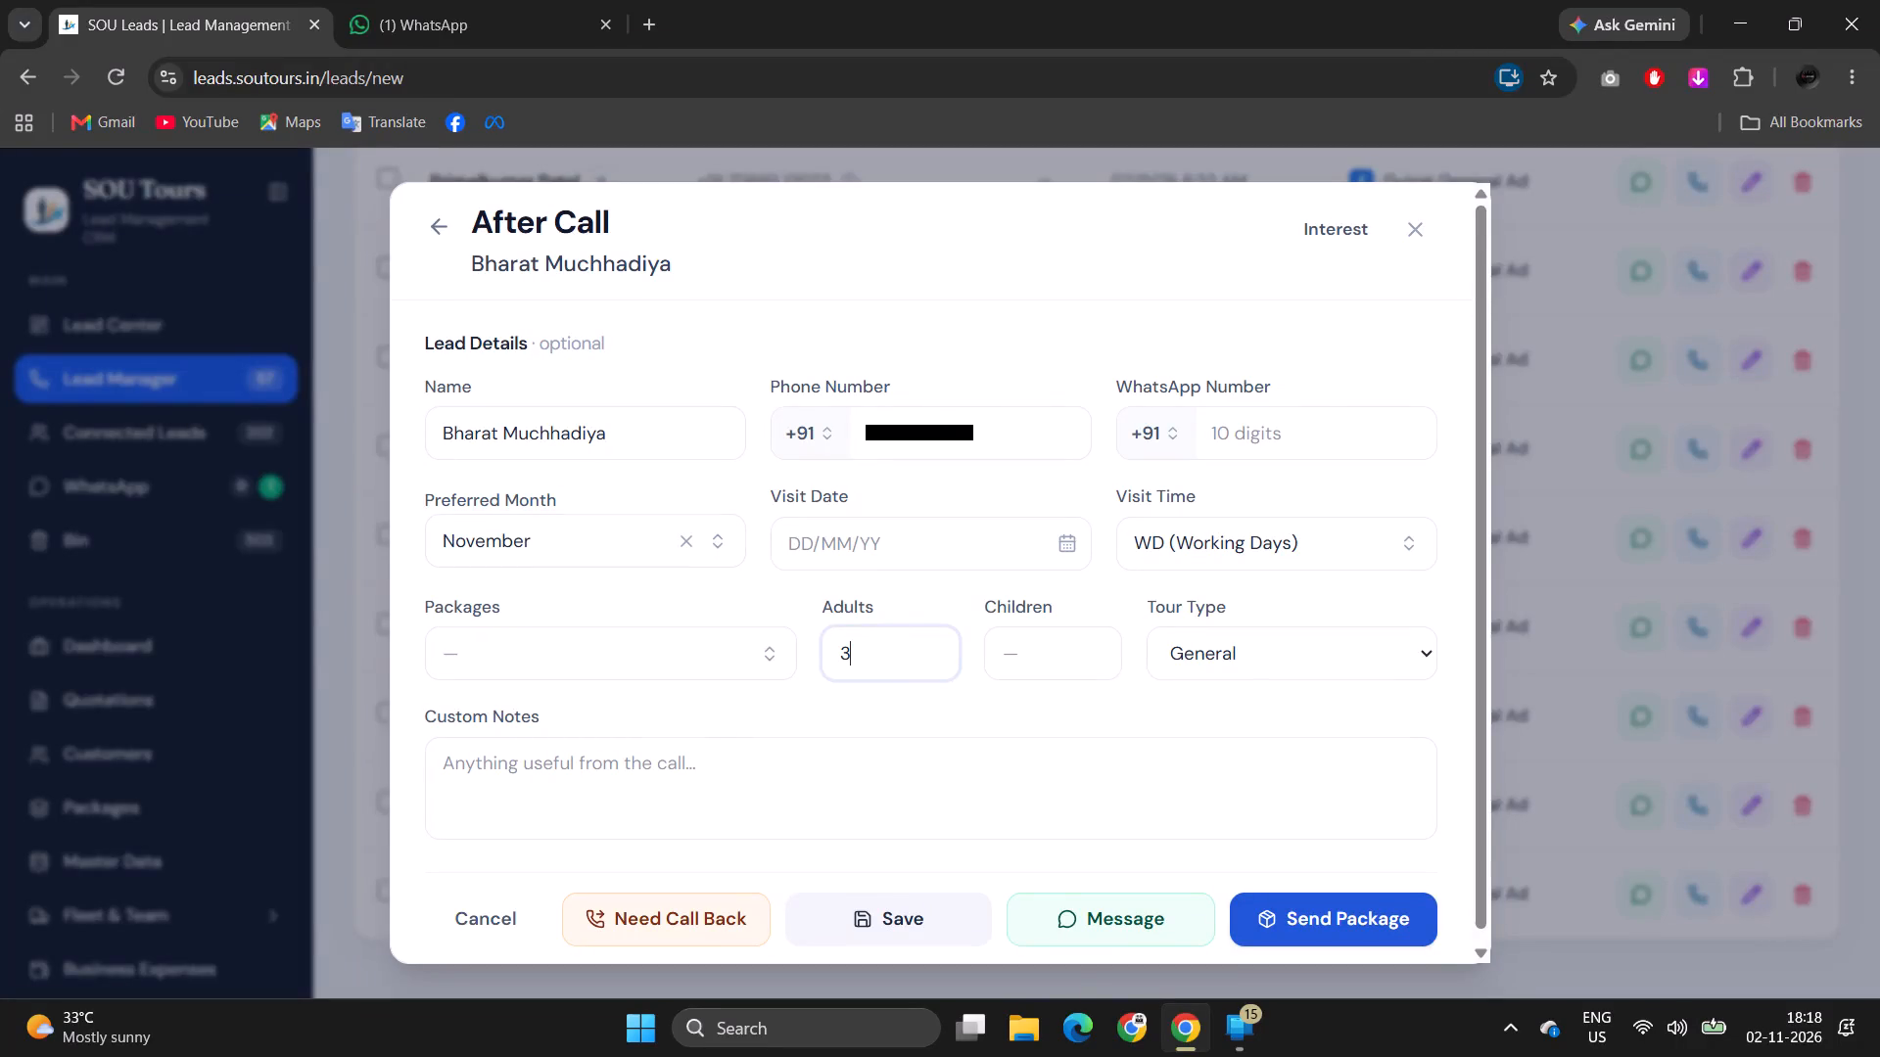
Send the lead the four most selling General packages: (BO) GOLD 1N2D HOTELS, 2N3D HOTELS, 1N2D RESORTS and 2N3D RESORTS.
scroll(613, 590, "up", 2)
scroll(599, 583, "down", 3)
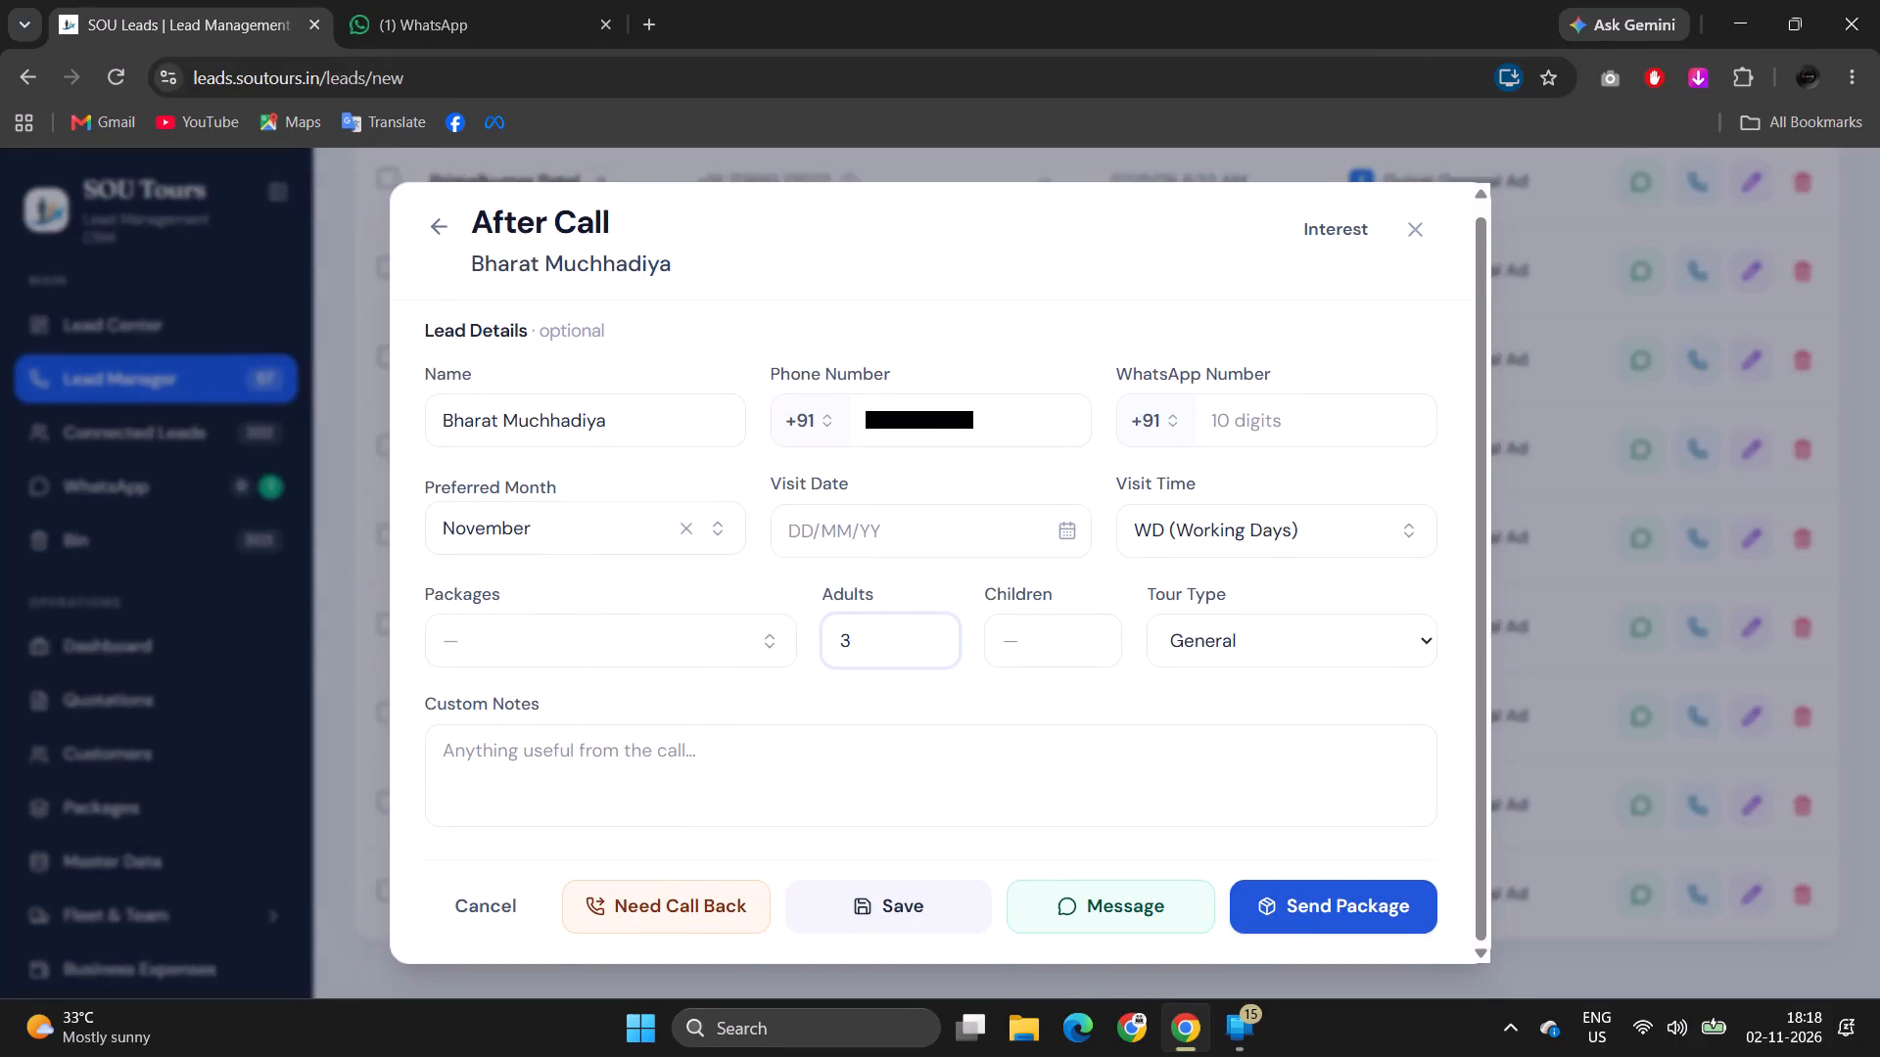
left_click(1315, 913)
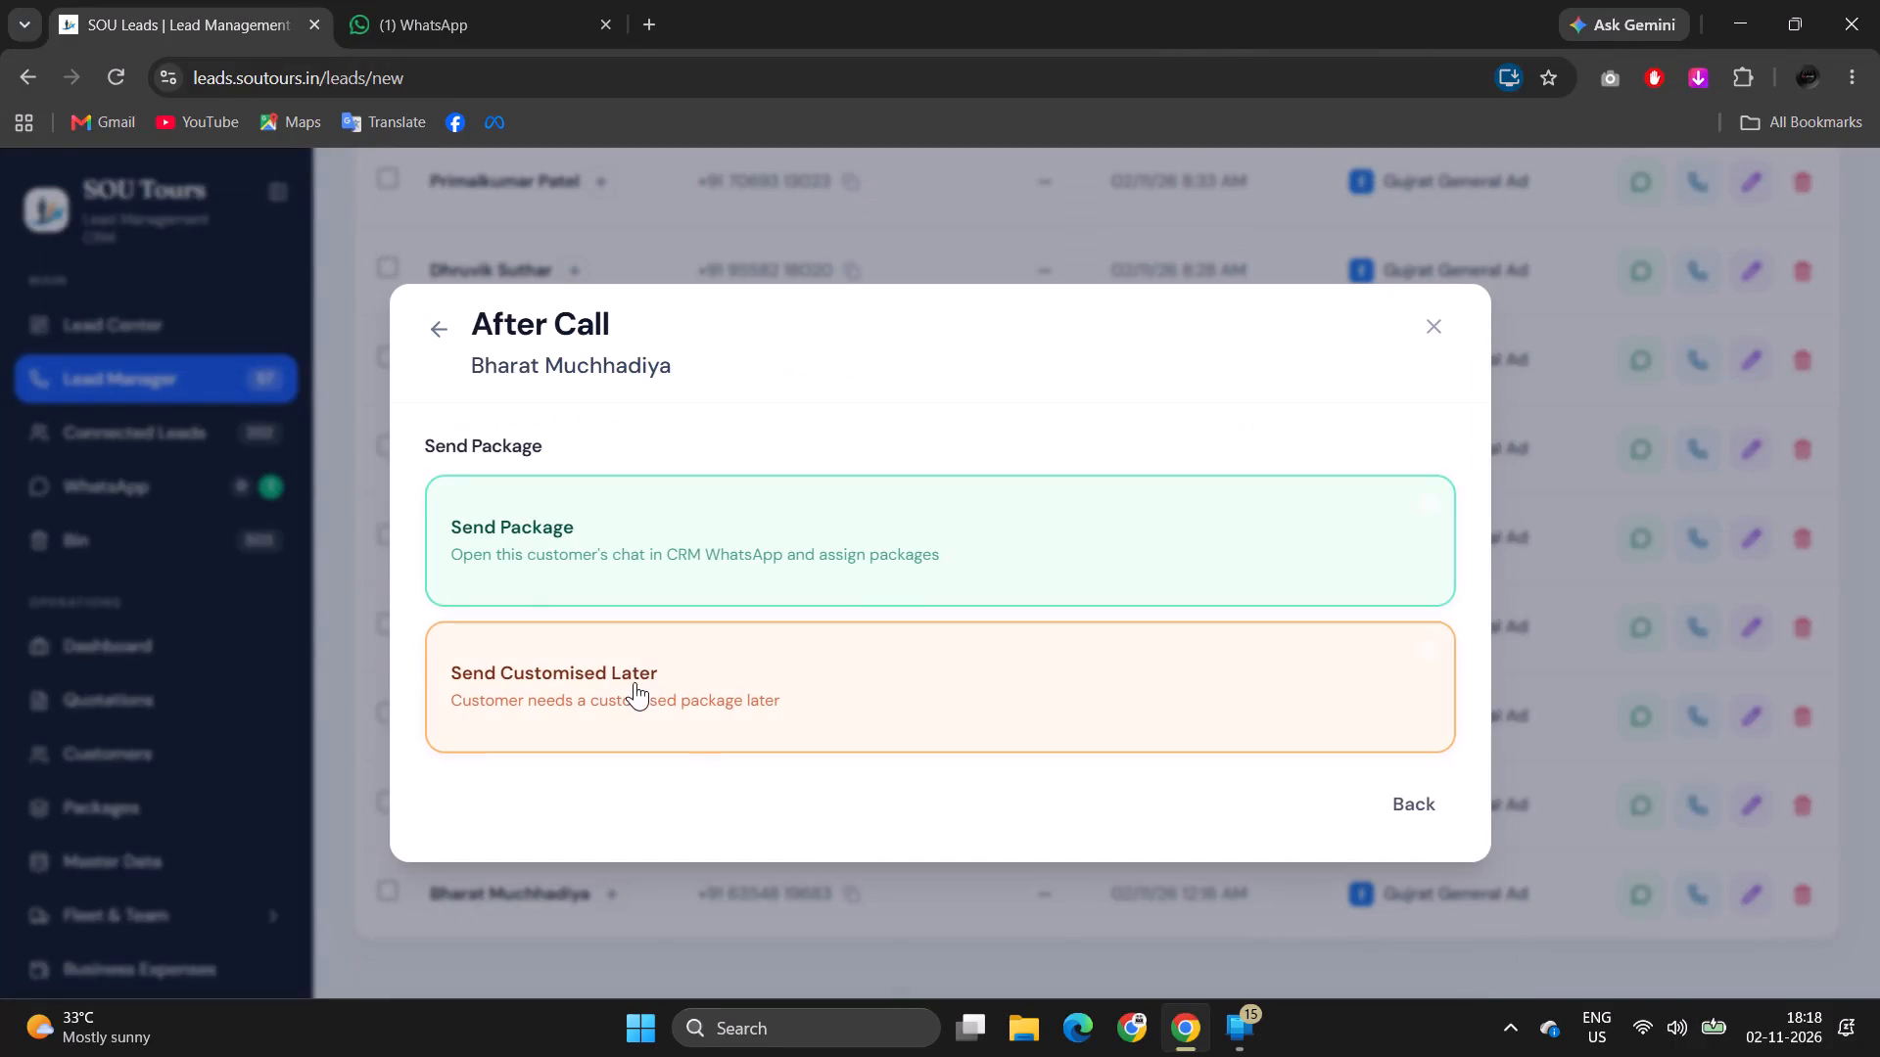
left_click(525, 548)
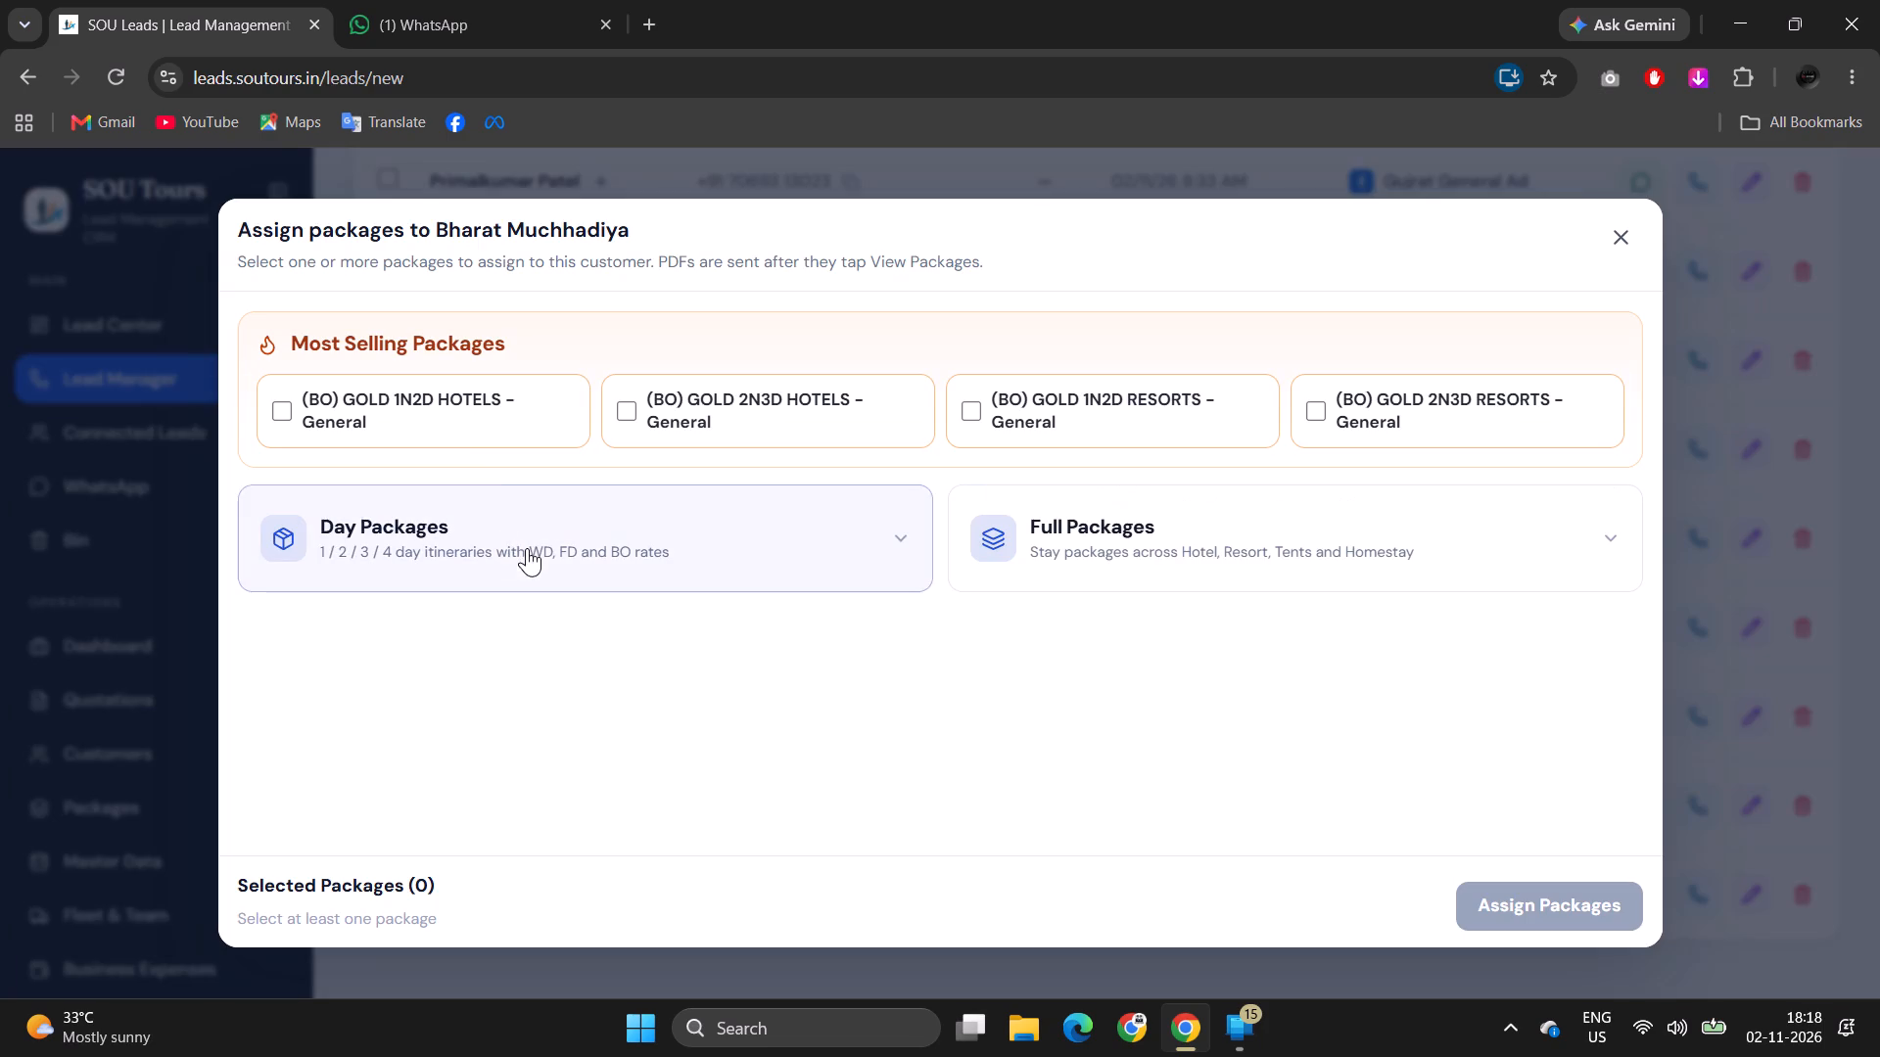
left_click(473, 424)
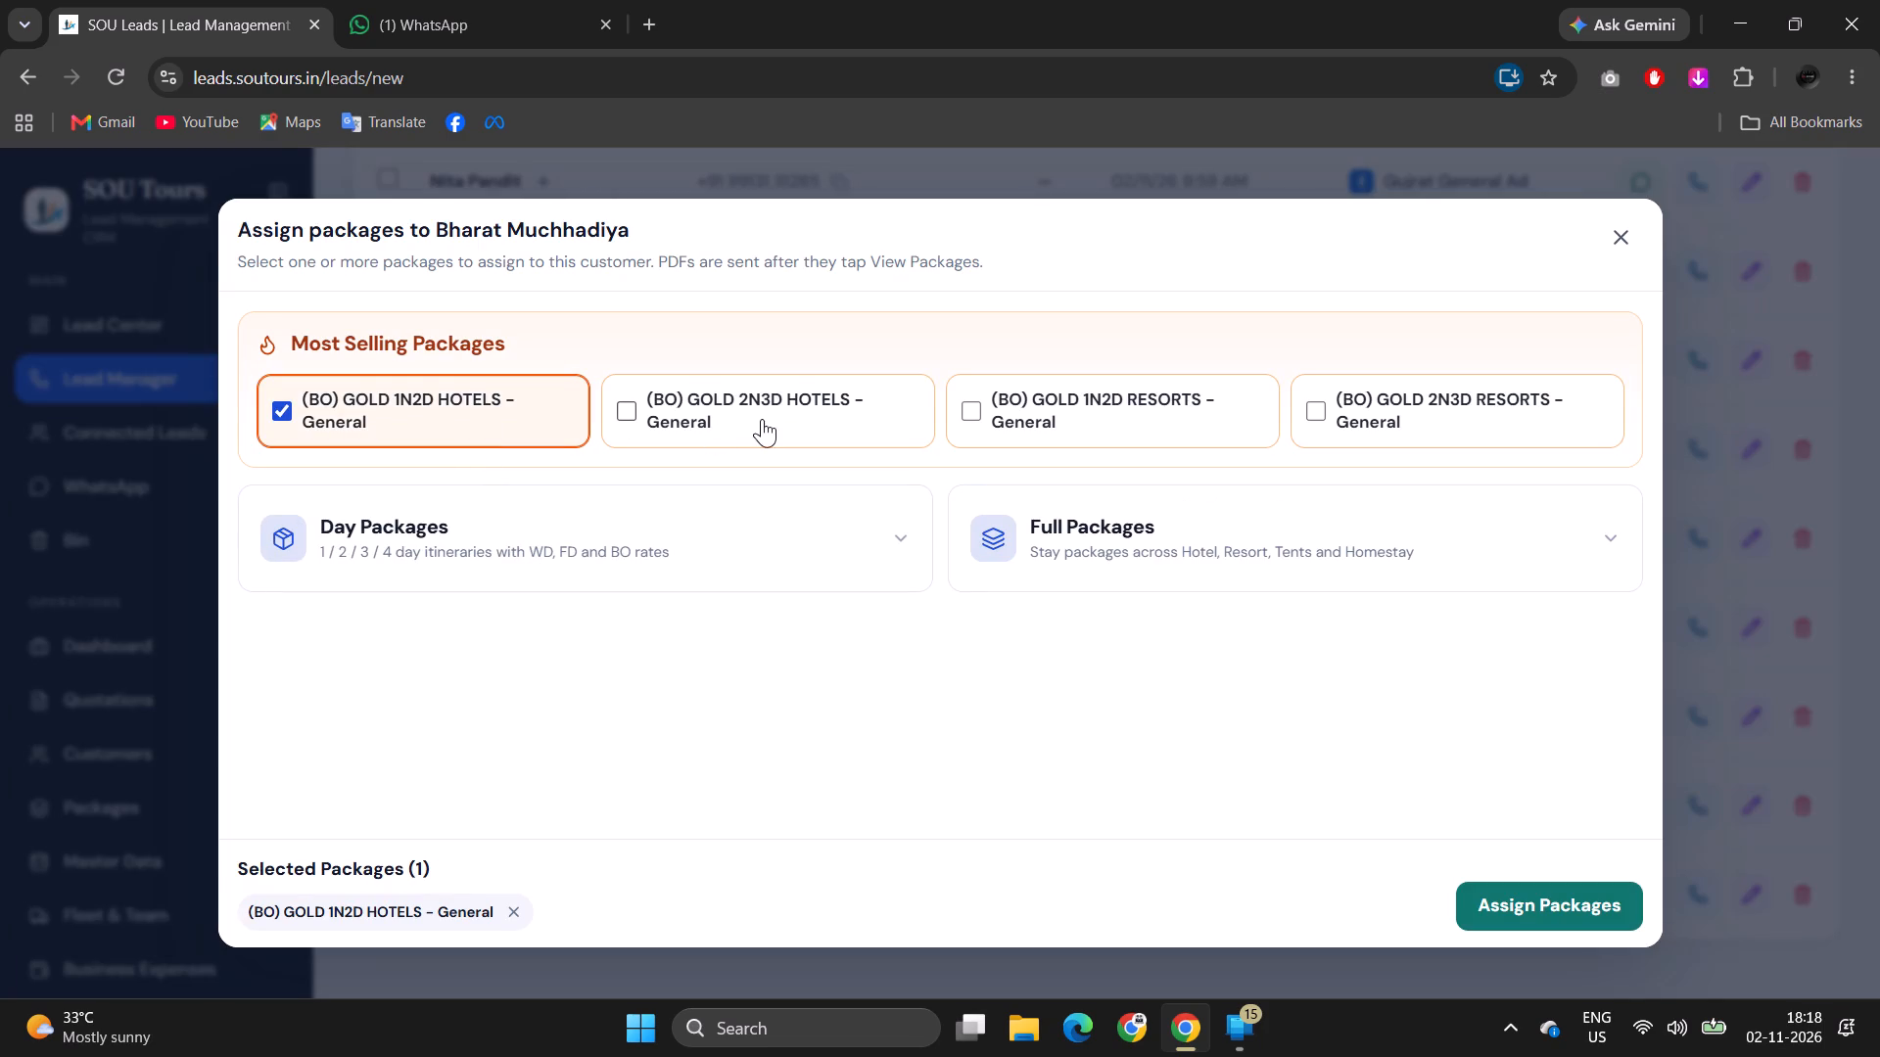
left_click(760, 419)
left_click(1104, 408)
left_click(1430, 428)
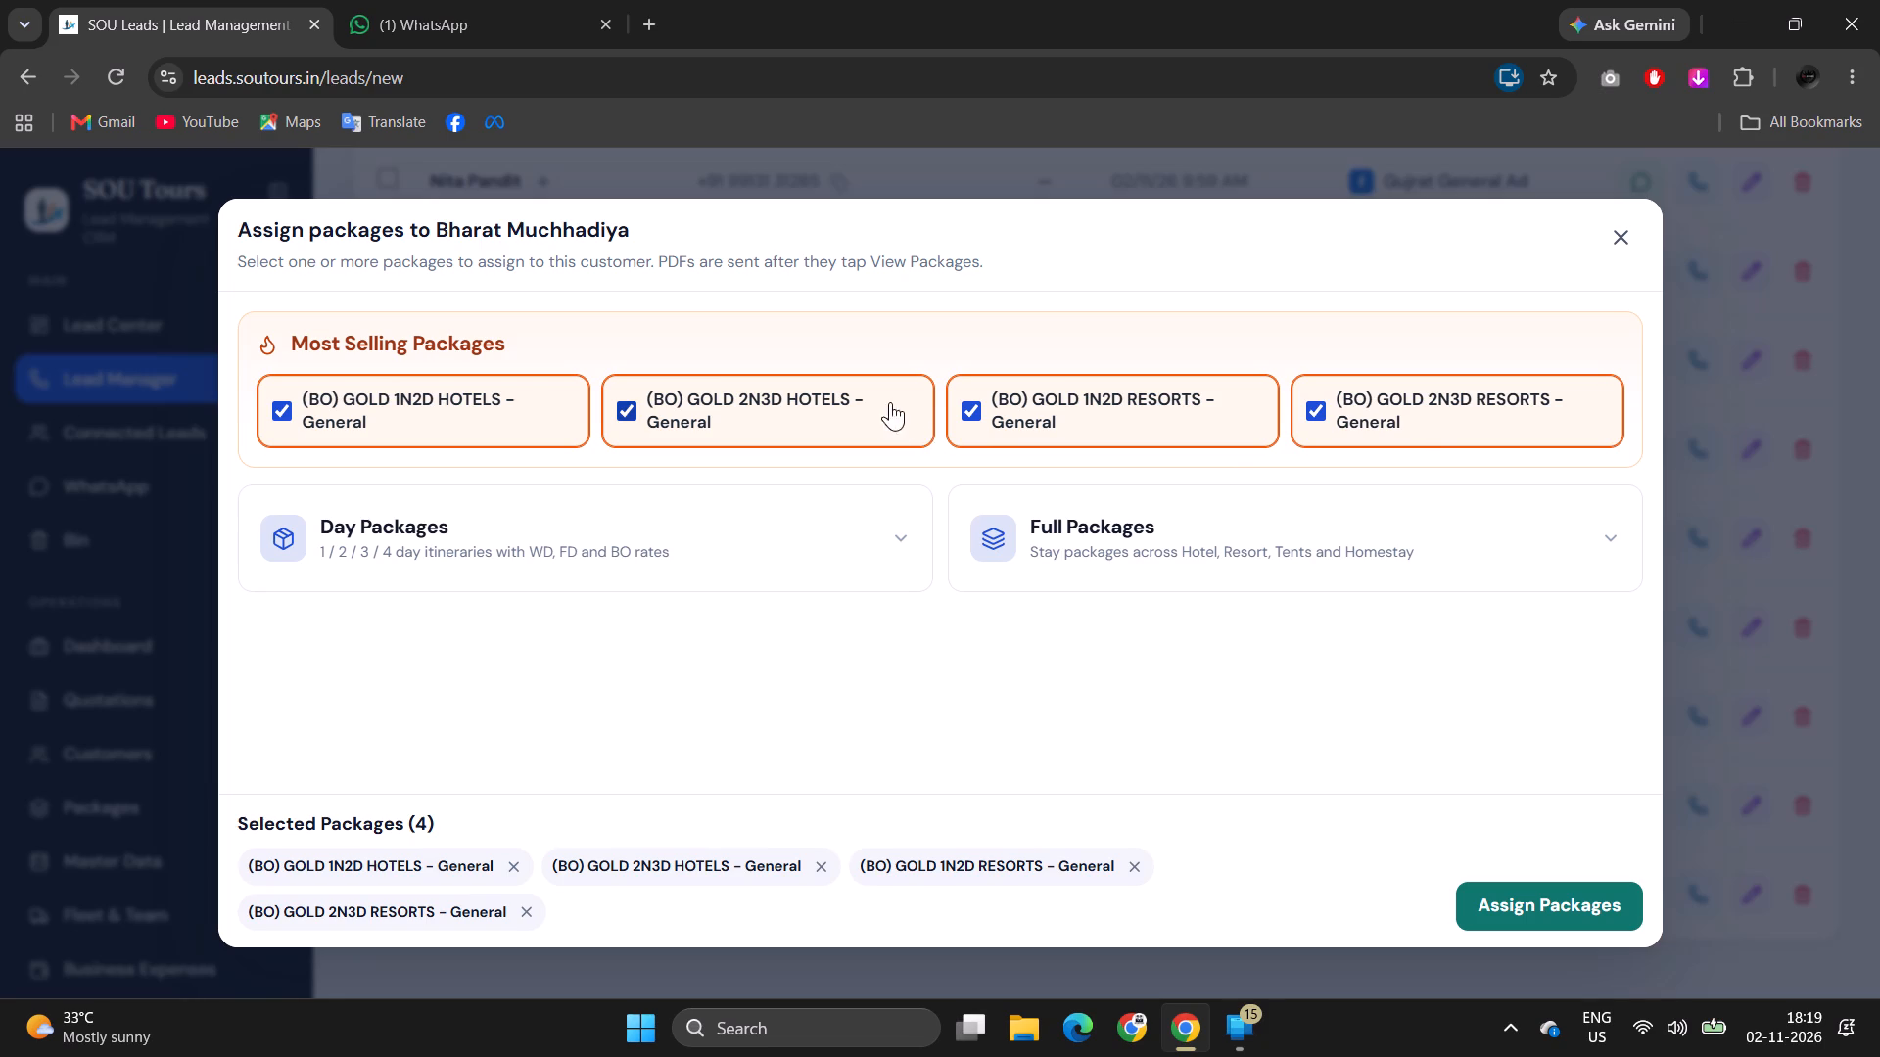
left_click(802, 389)
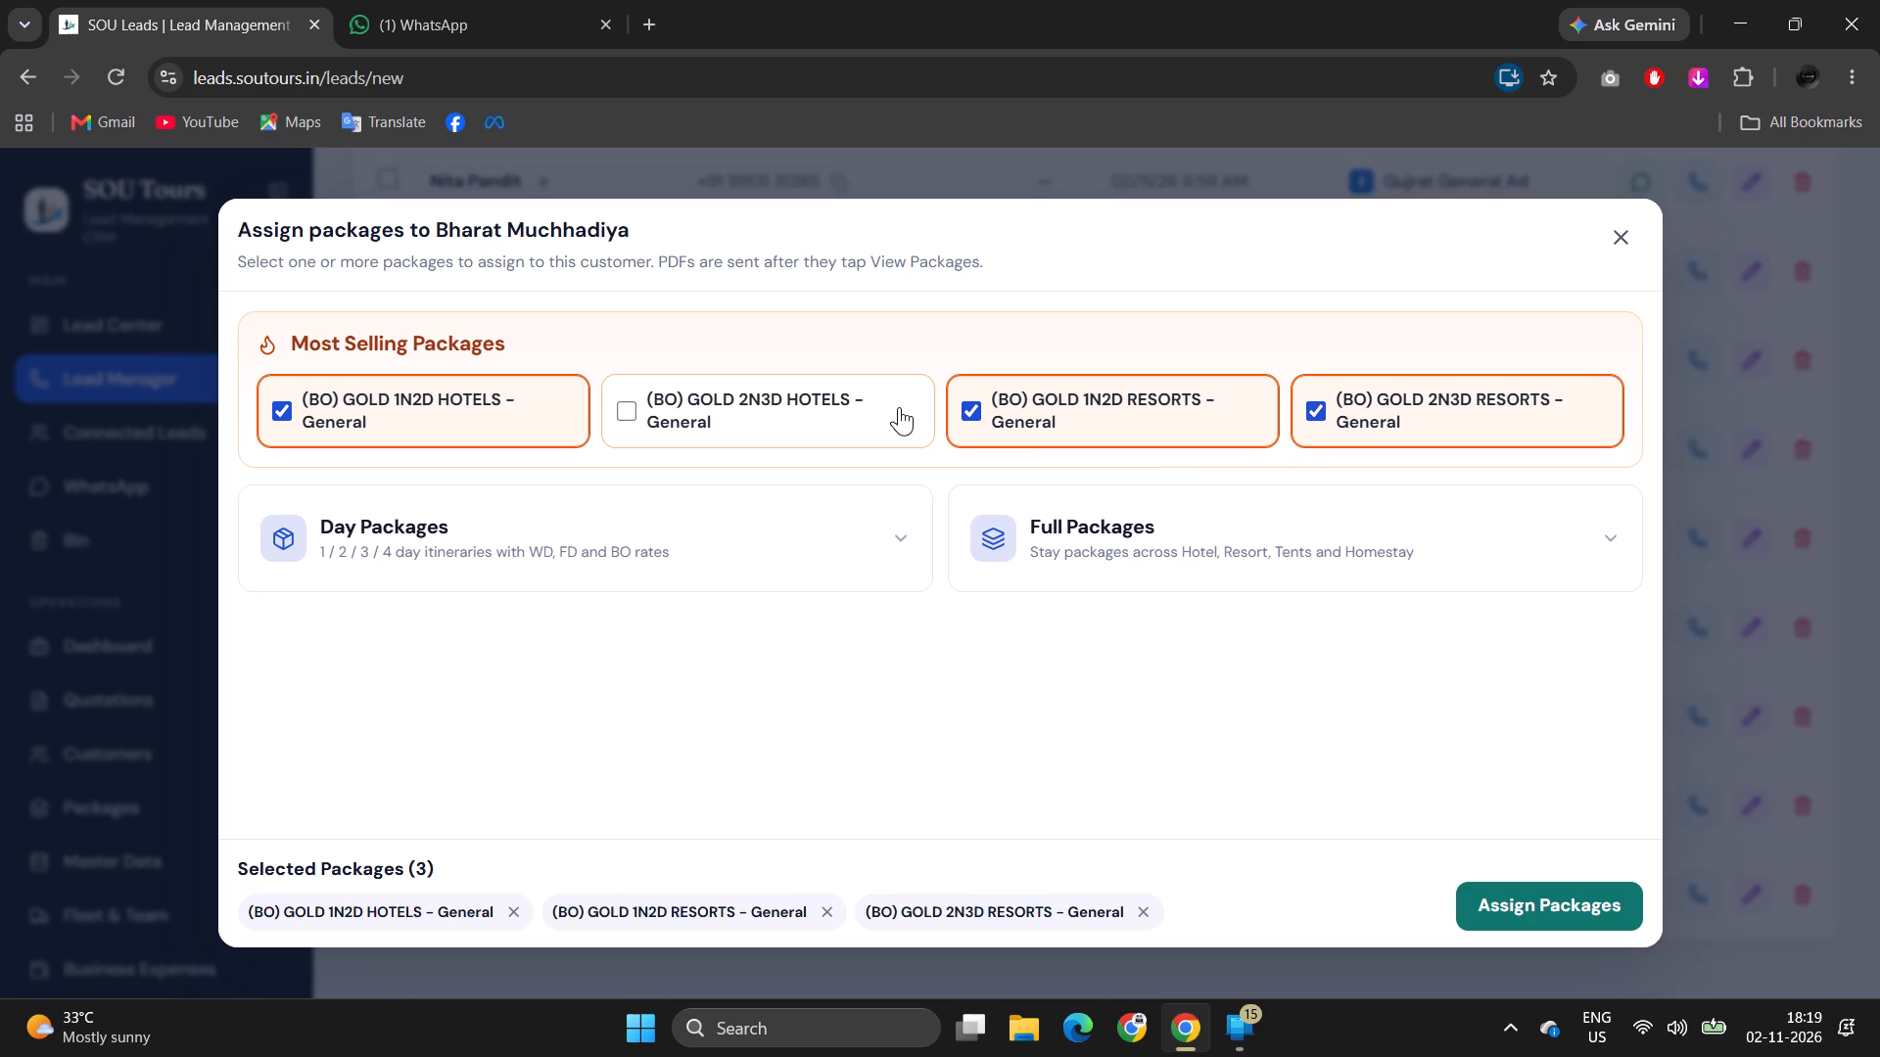
left_click(890, 408)
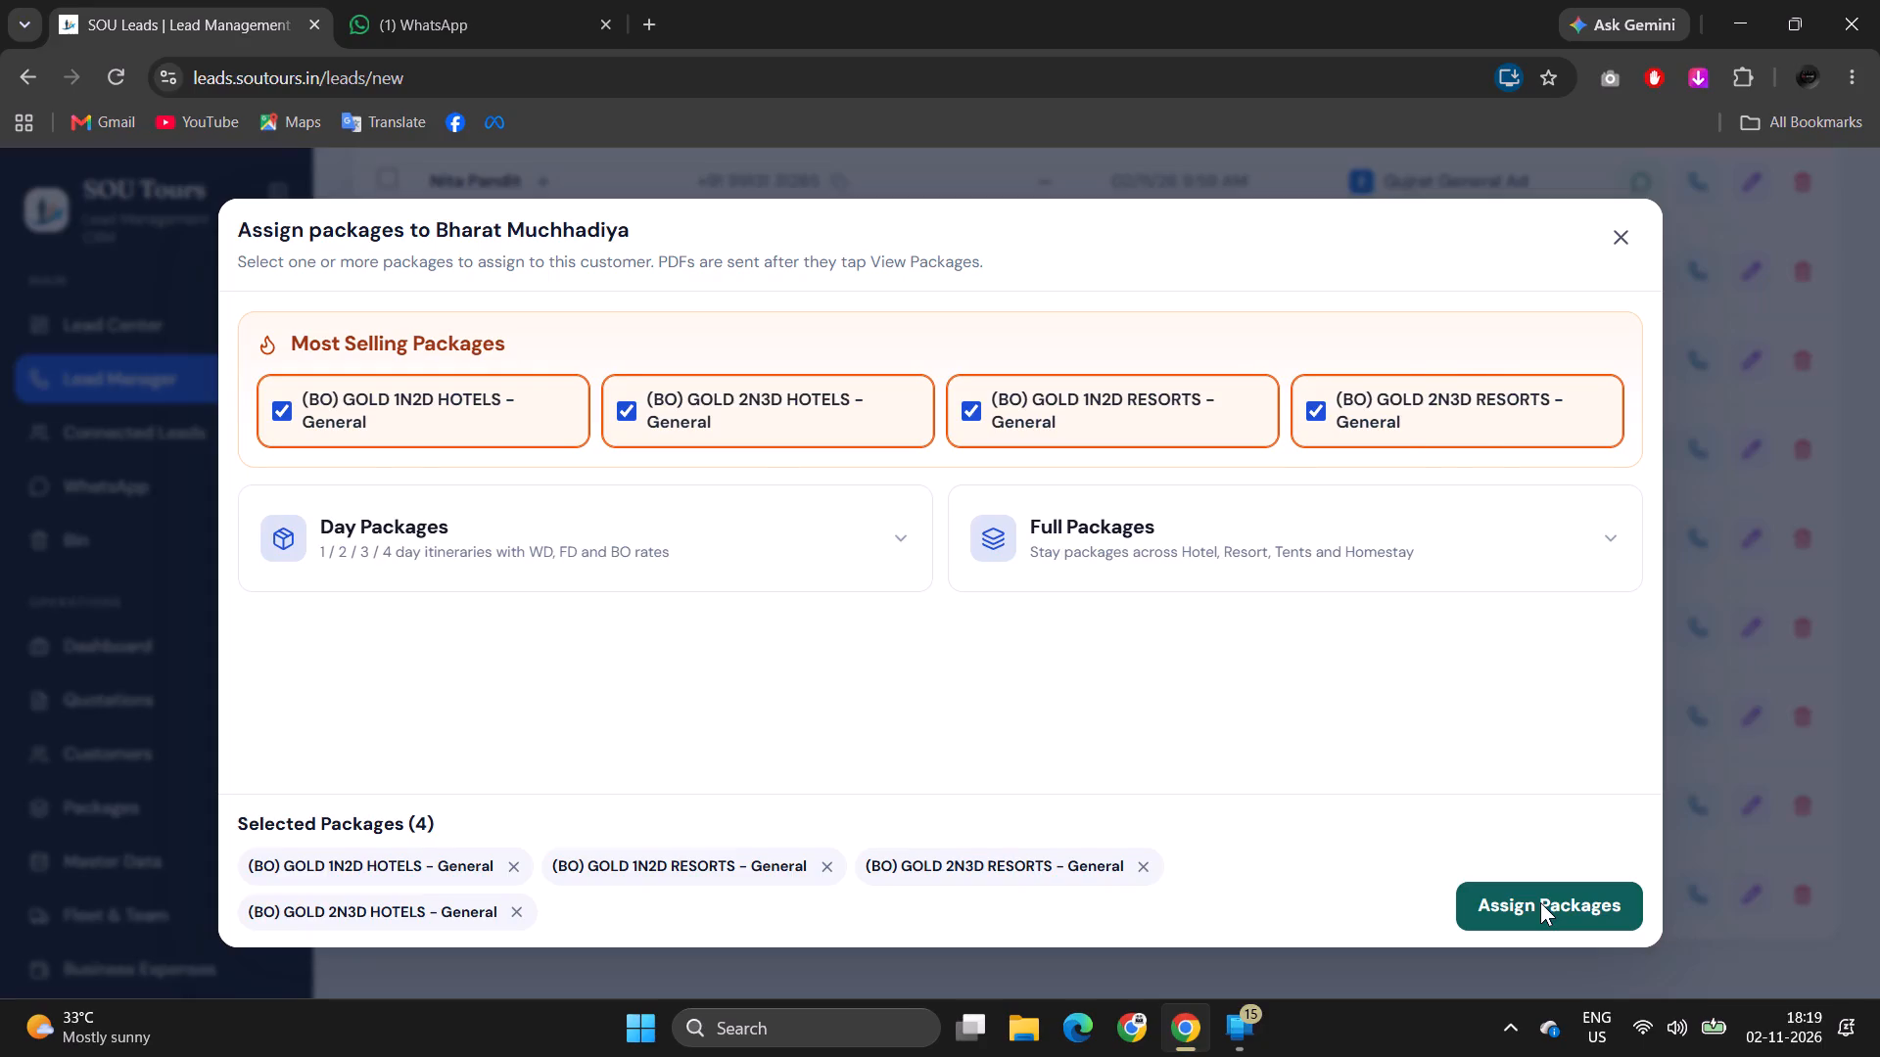
left_click(1540, 902)
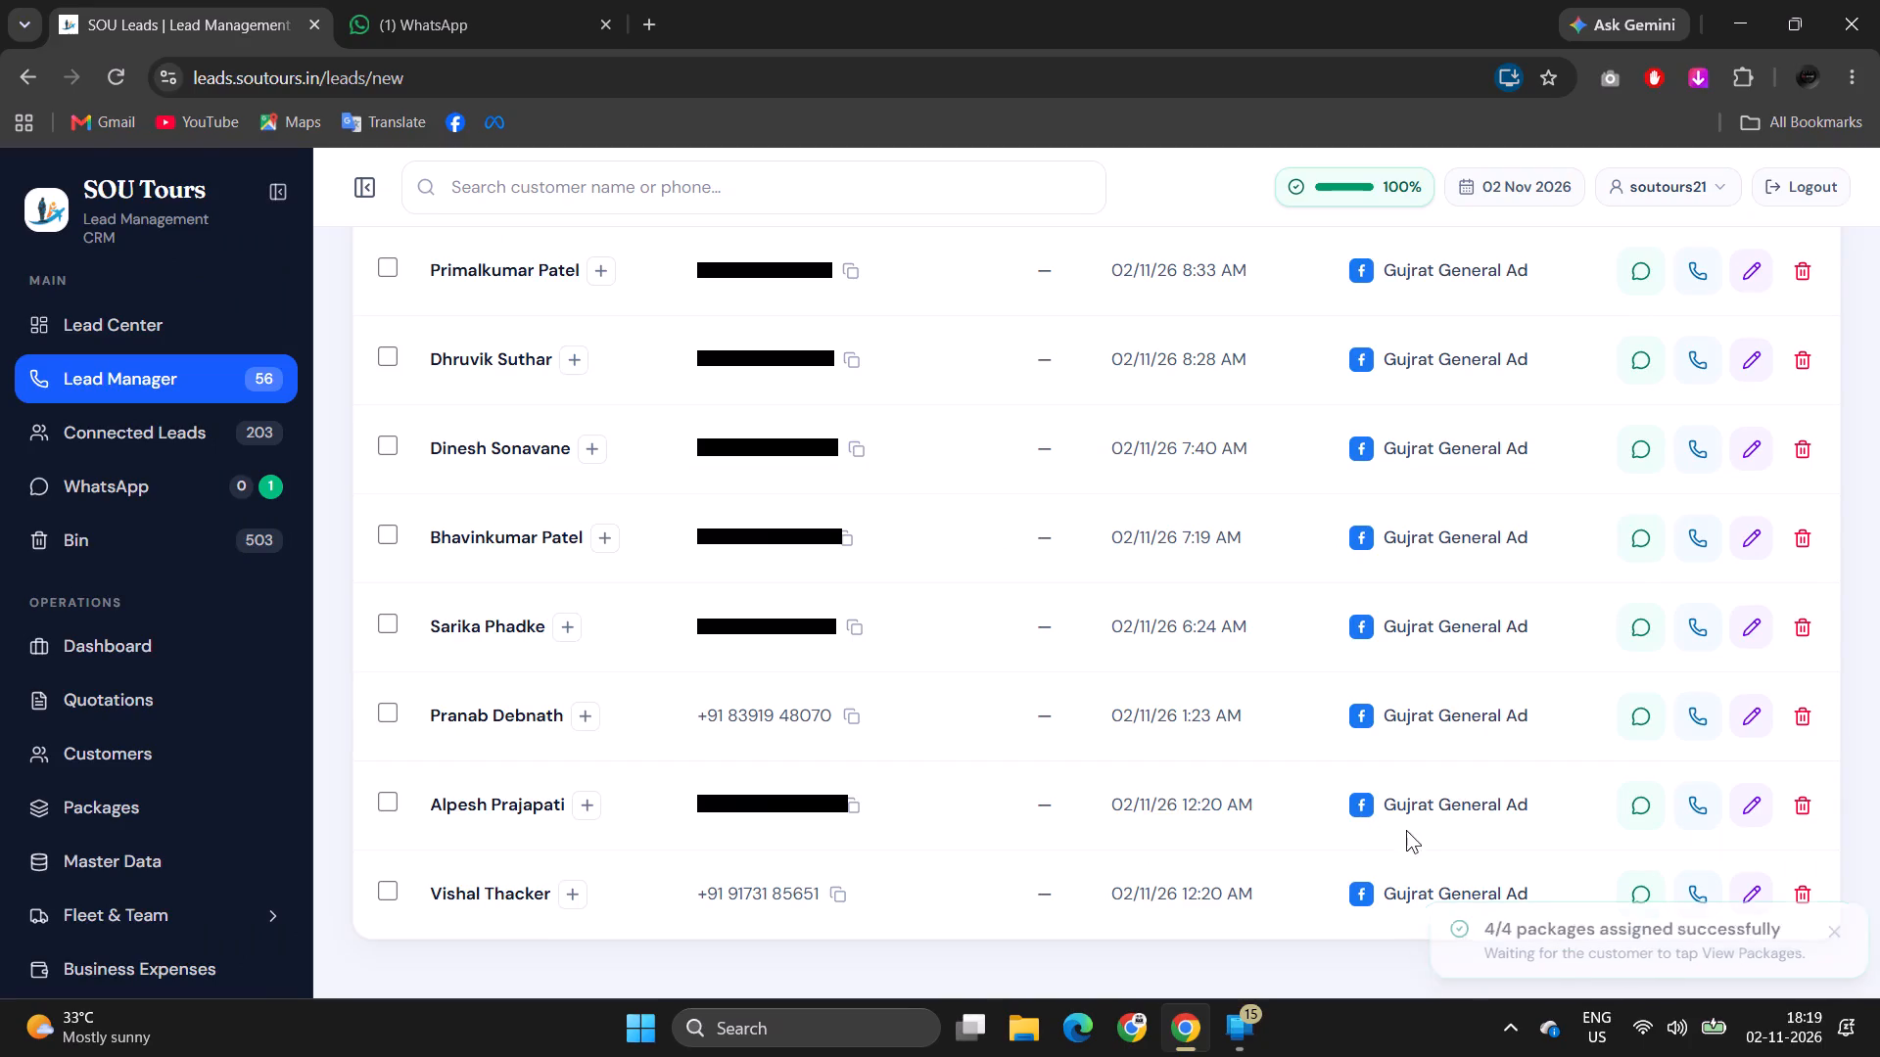
Call the last Gujrat General Ad lead in the Lead Manager list, received 02/11/26 at 12:20 AM.
scroll(1570, 789, "down", 1)
left_click(1699, 891)
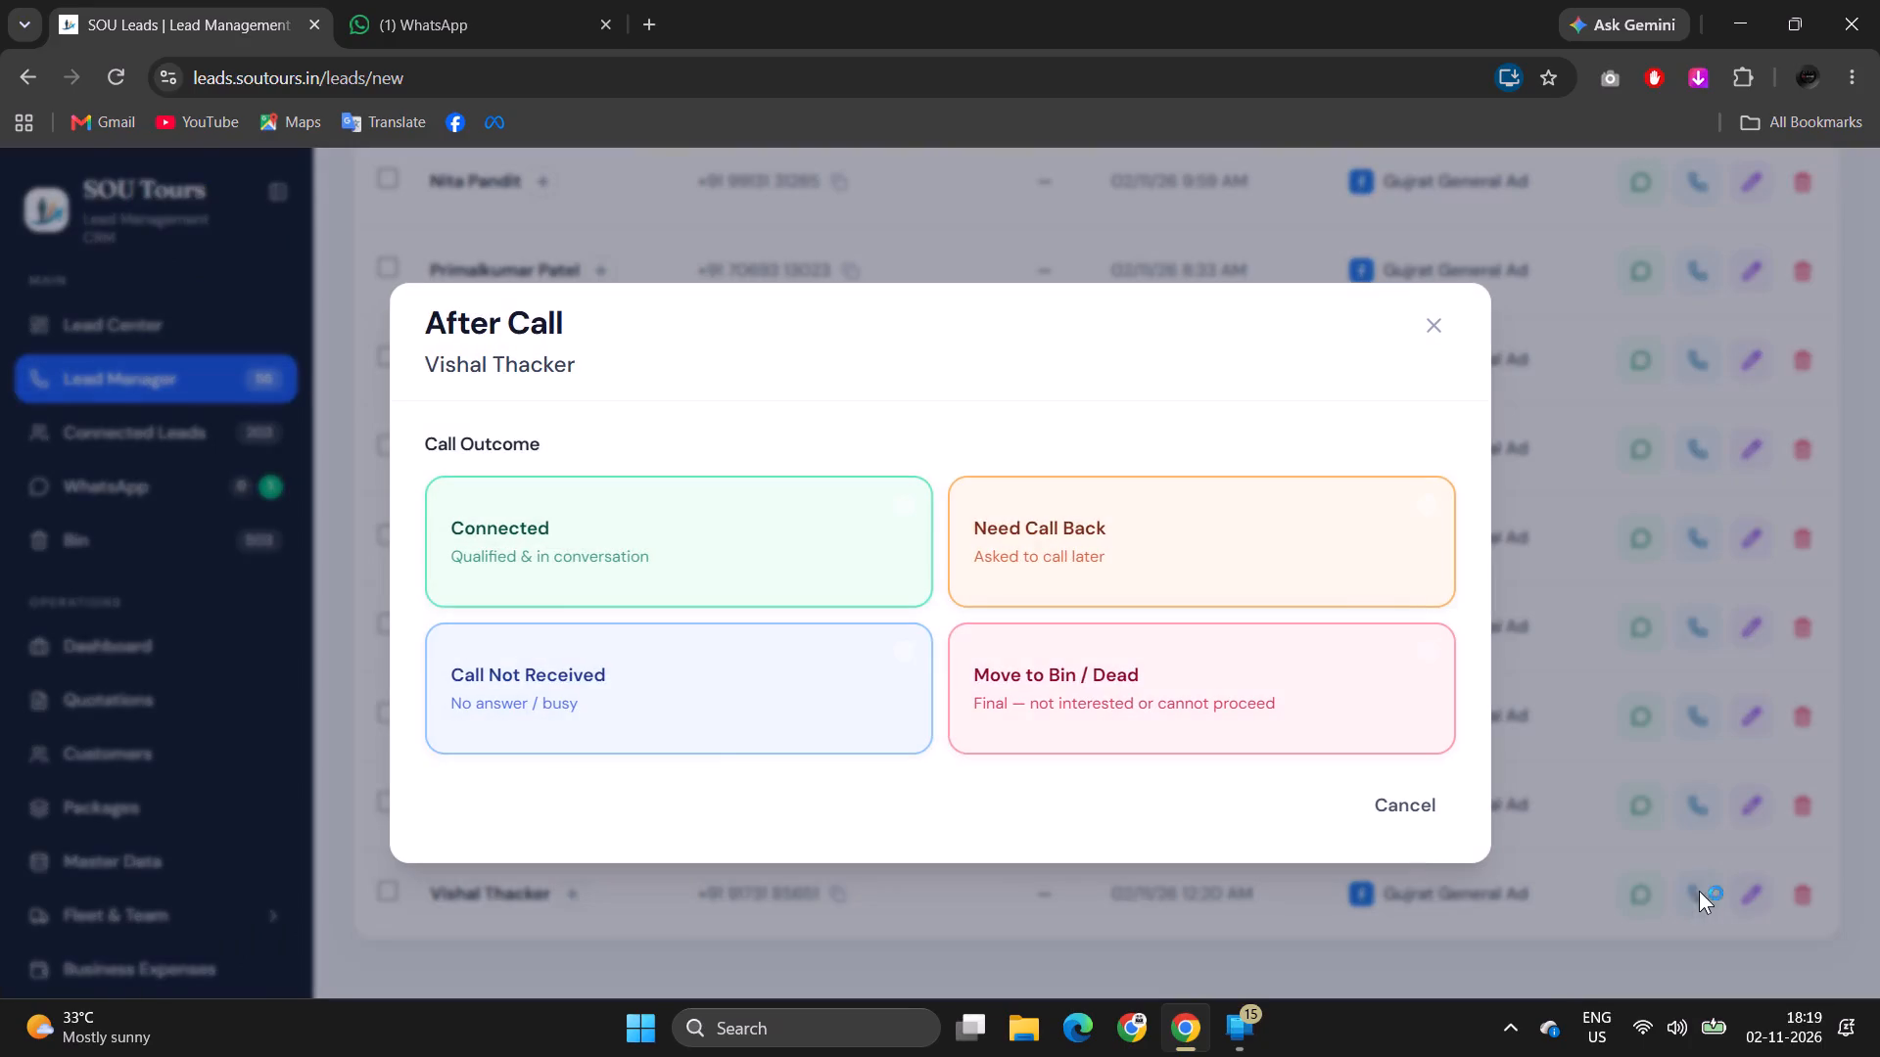
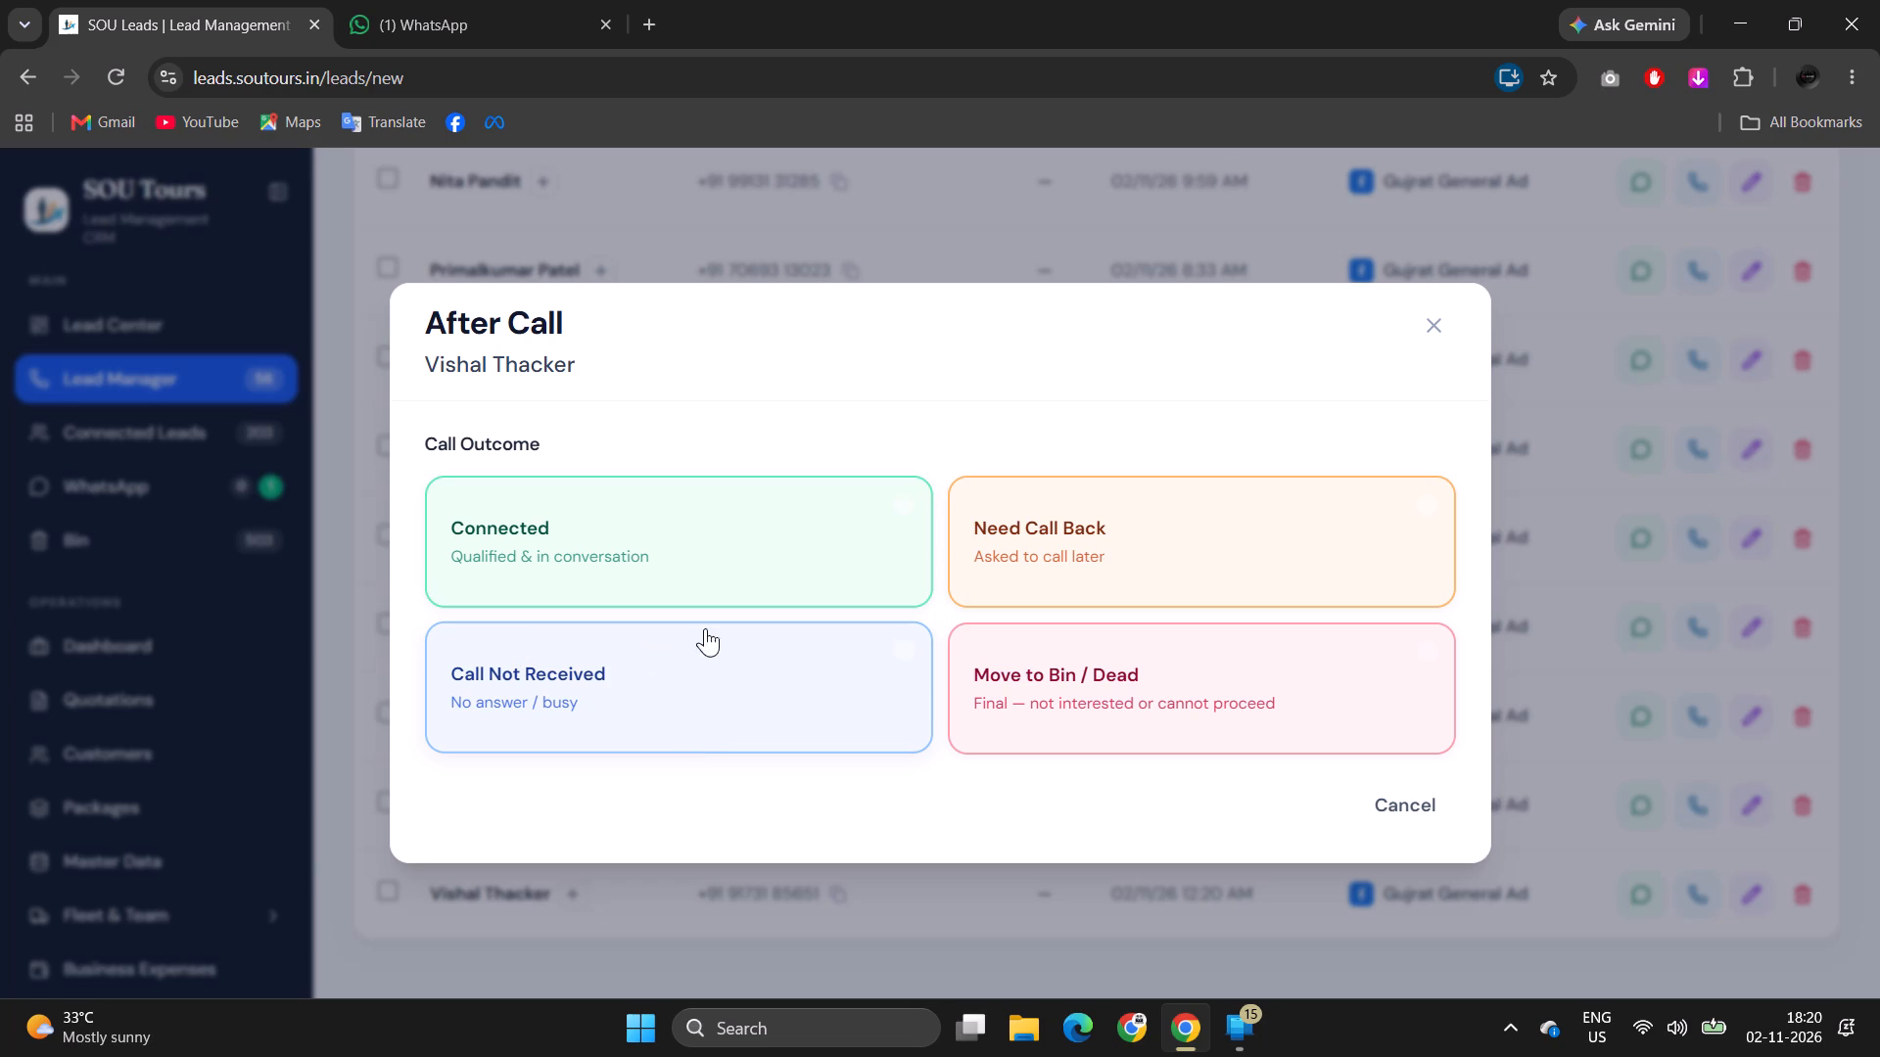
Record the call outcome for the lead just called as Call Not Received.
left_click(728, 721)
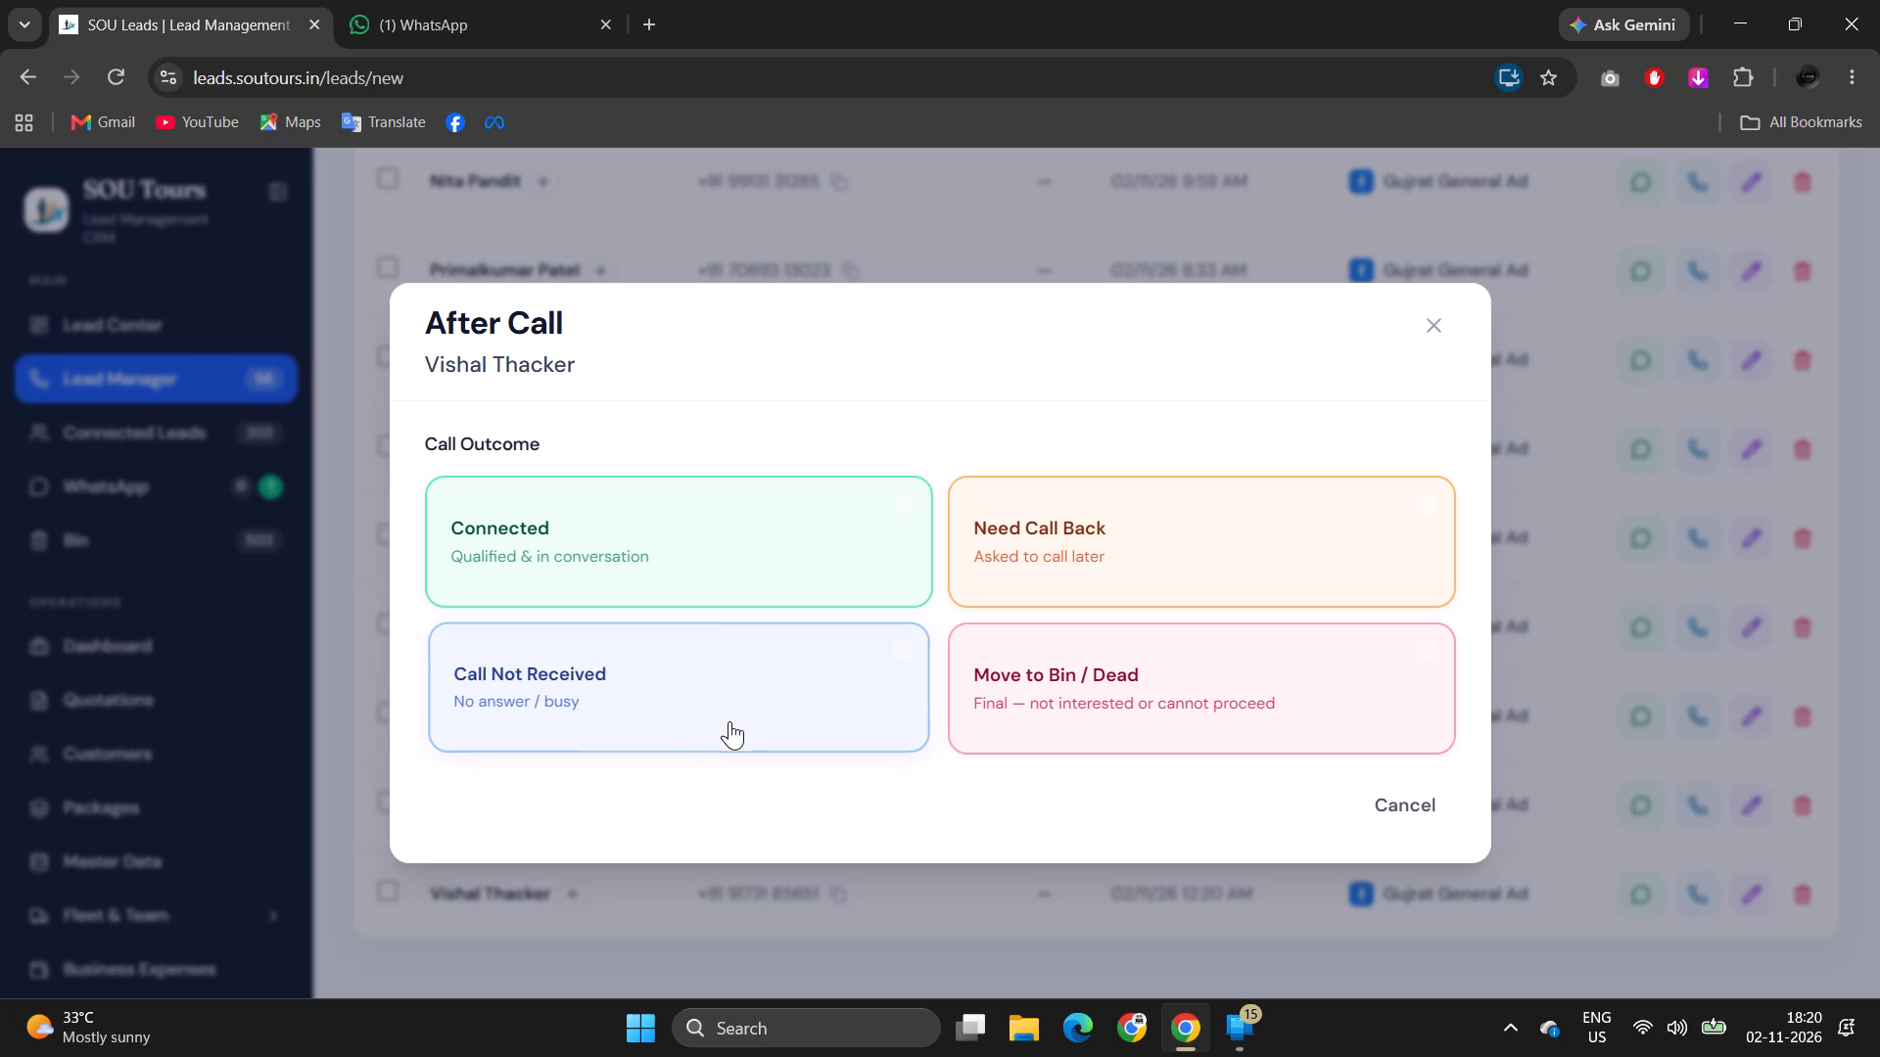
left_click(1310, 677)
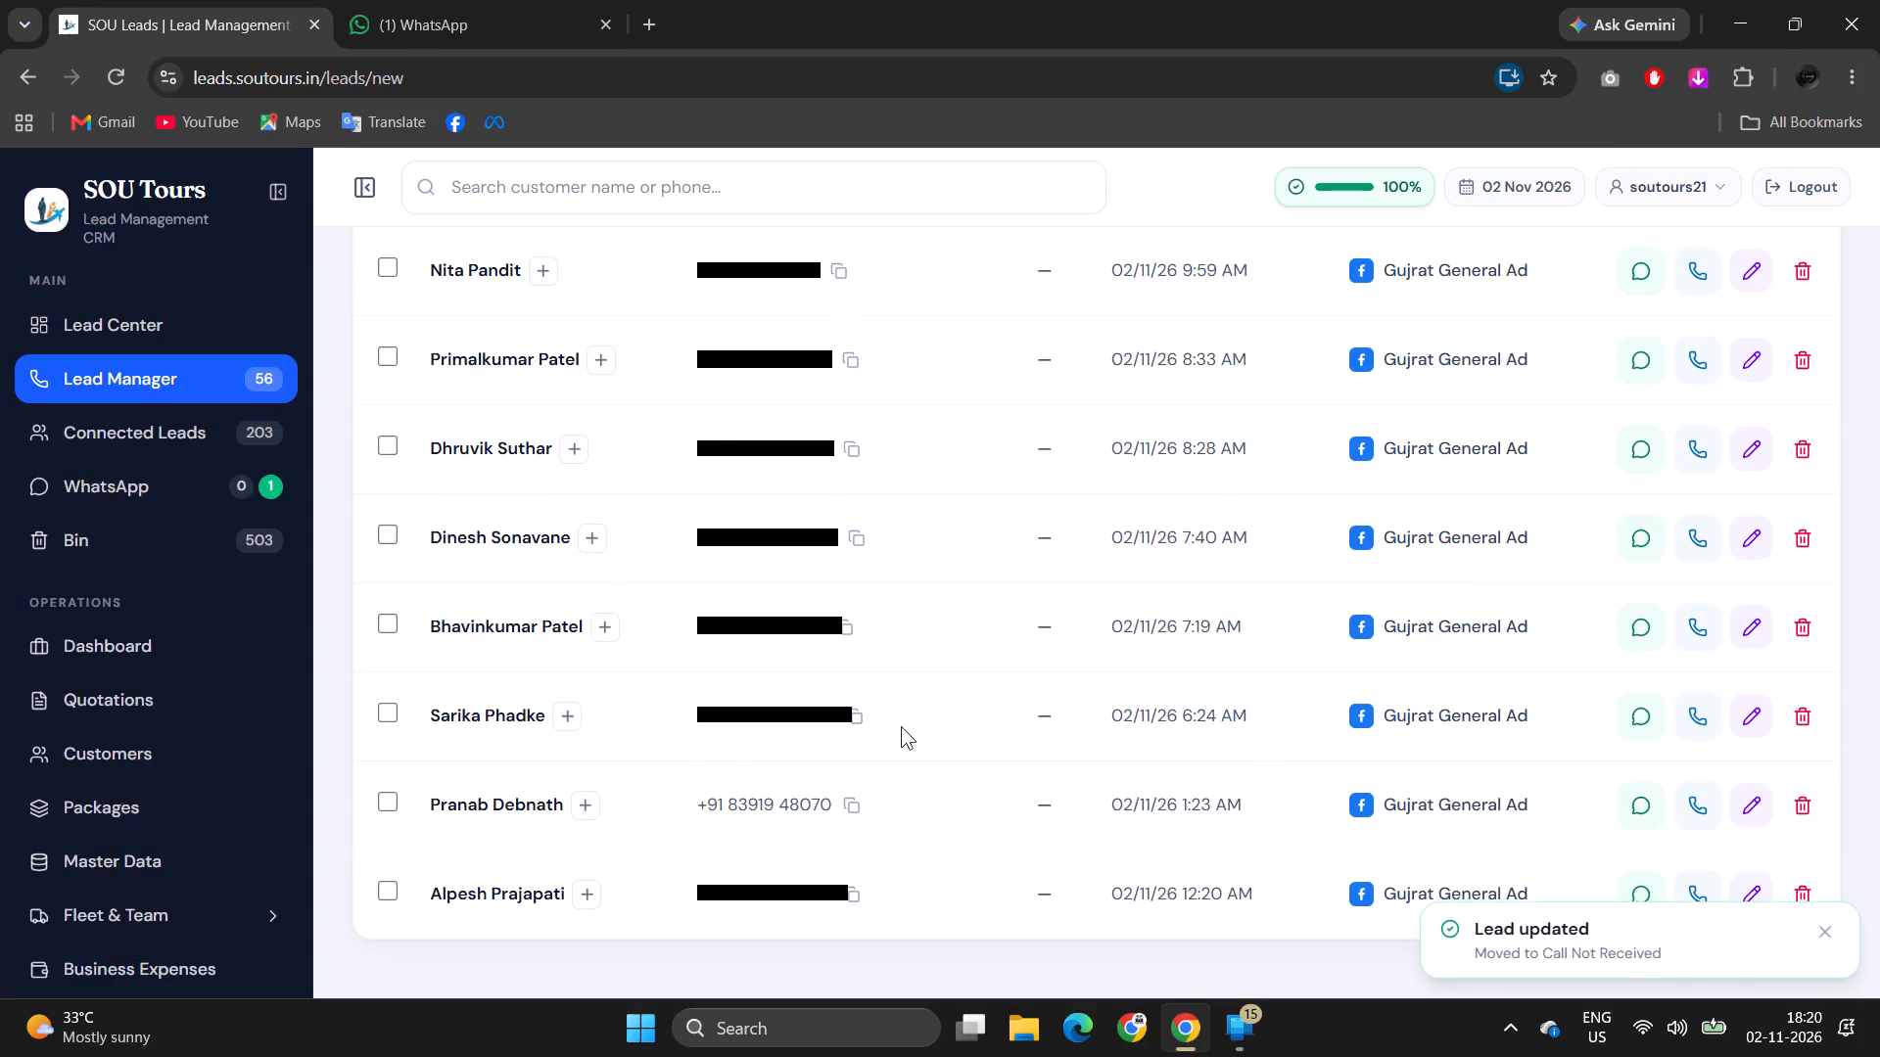
Call the Gujrat General Ad lead now last in the Lead Manager list, received 02/11/26 at 12:20 AM.
scroll(908, 729, "up", 20)
scroll(908, 729, "up", 4)
scroll(909, 729, "down", 5)
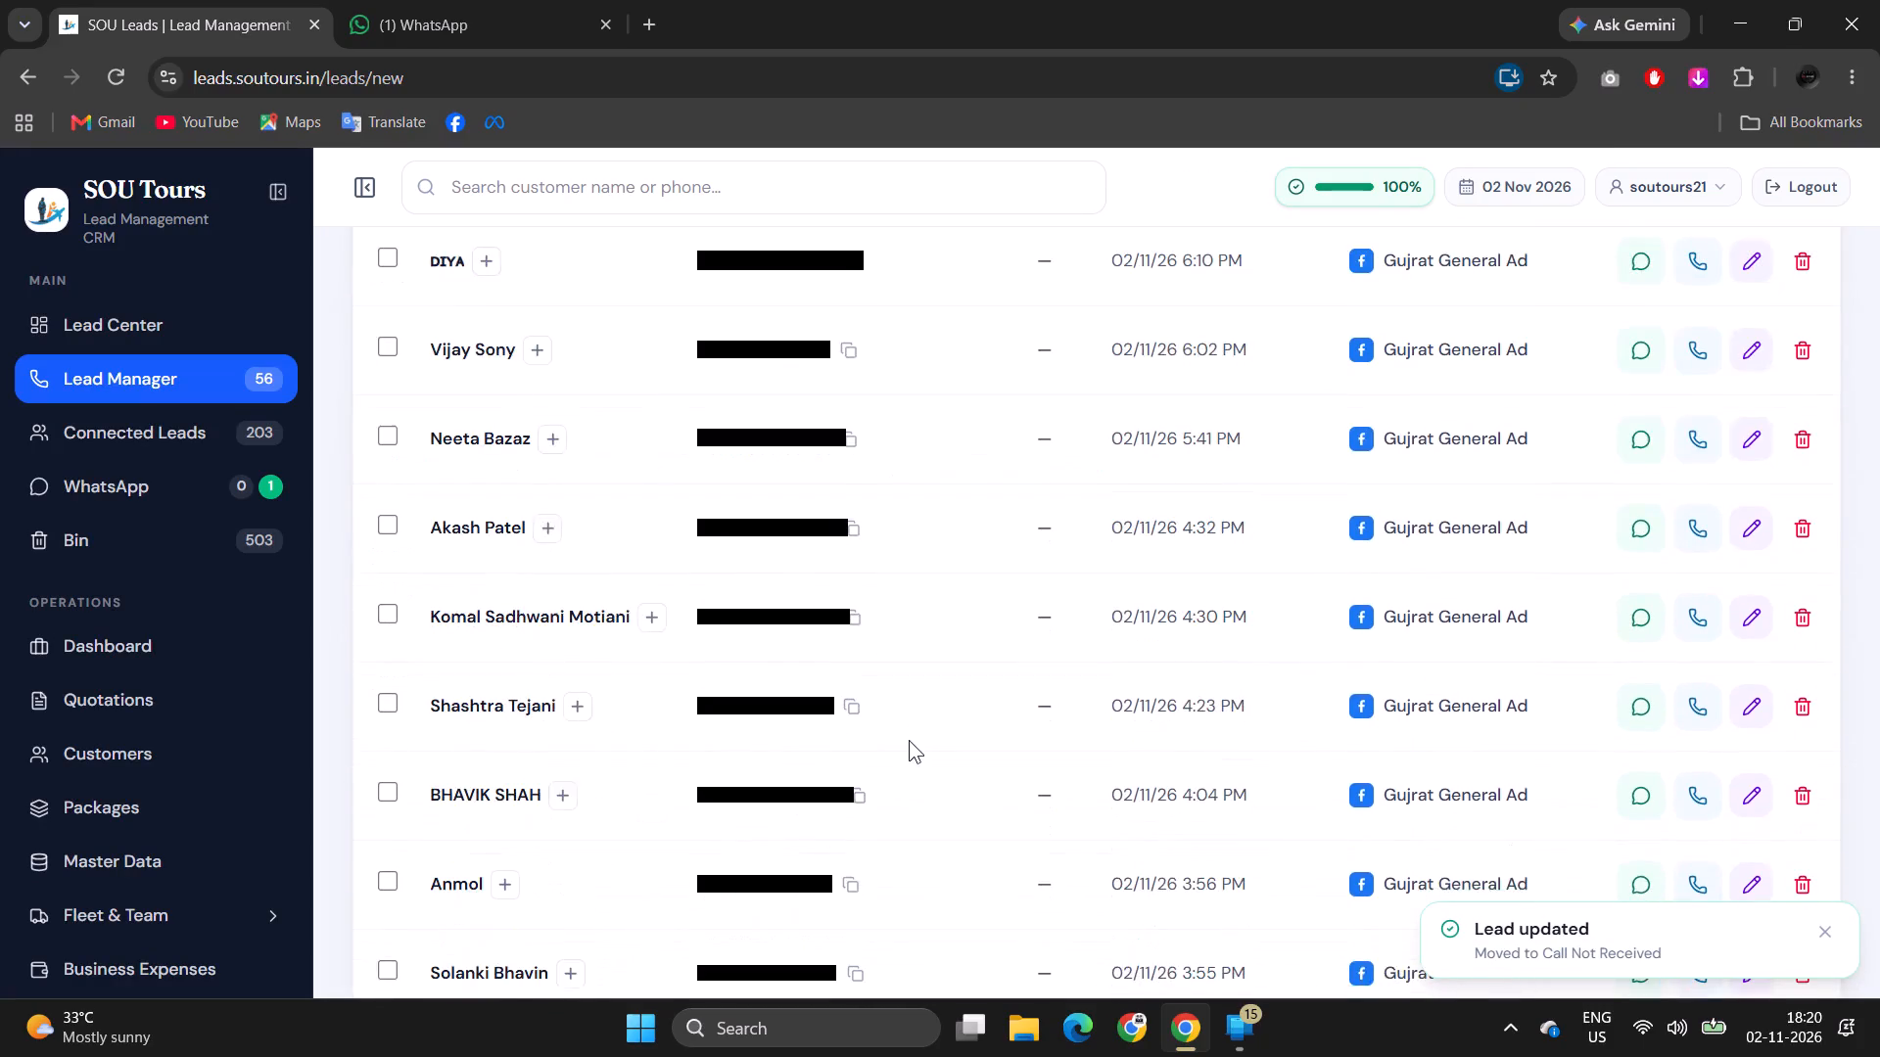
scroll(909, 740, "down", 20)
scroll(909, 740, "down", 8)
key("space")
key("space")
key("space")
key("space")
key("space")
key("space")
key("space")
key("space")
key("space")
key("space")
key("space")
key("space")
key("space")
key("space")
key("space")
key("space")
key("space")
key("space")
key("space")
key("space")
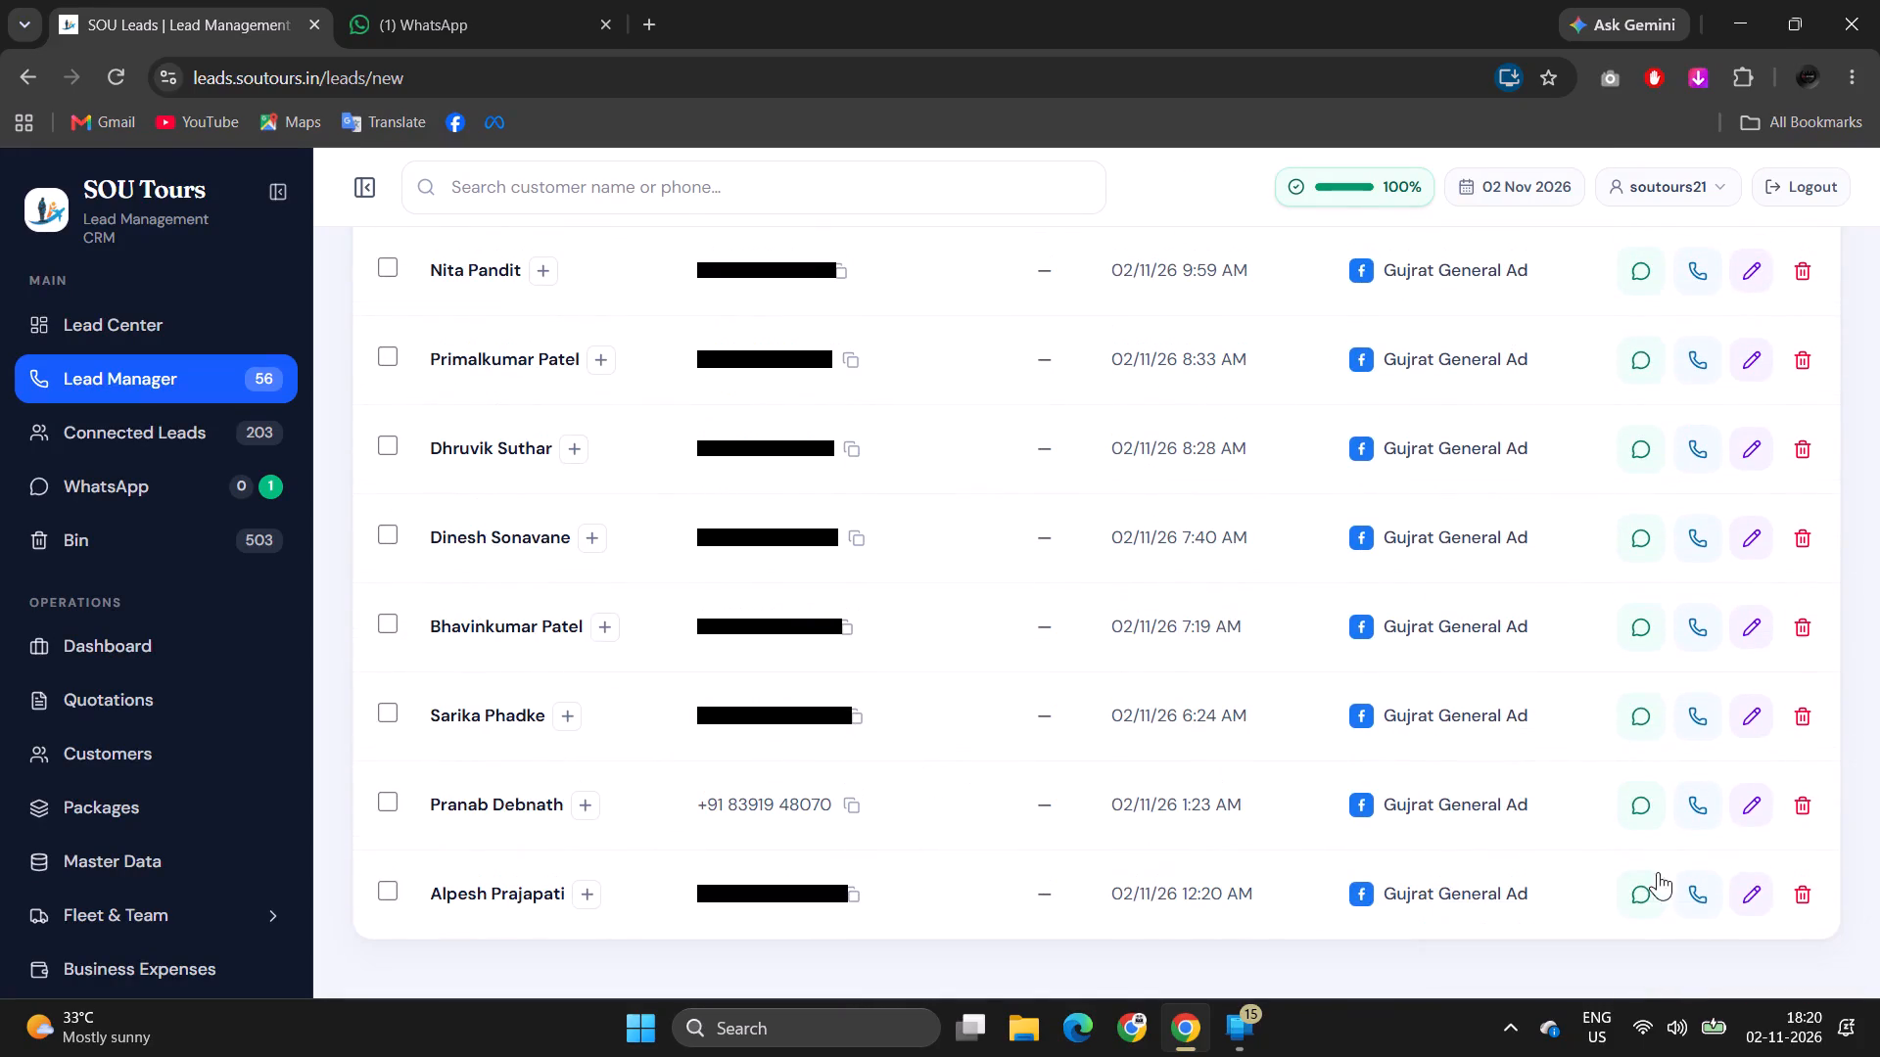
left_click(1701, 904)
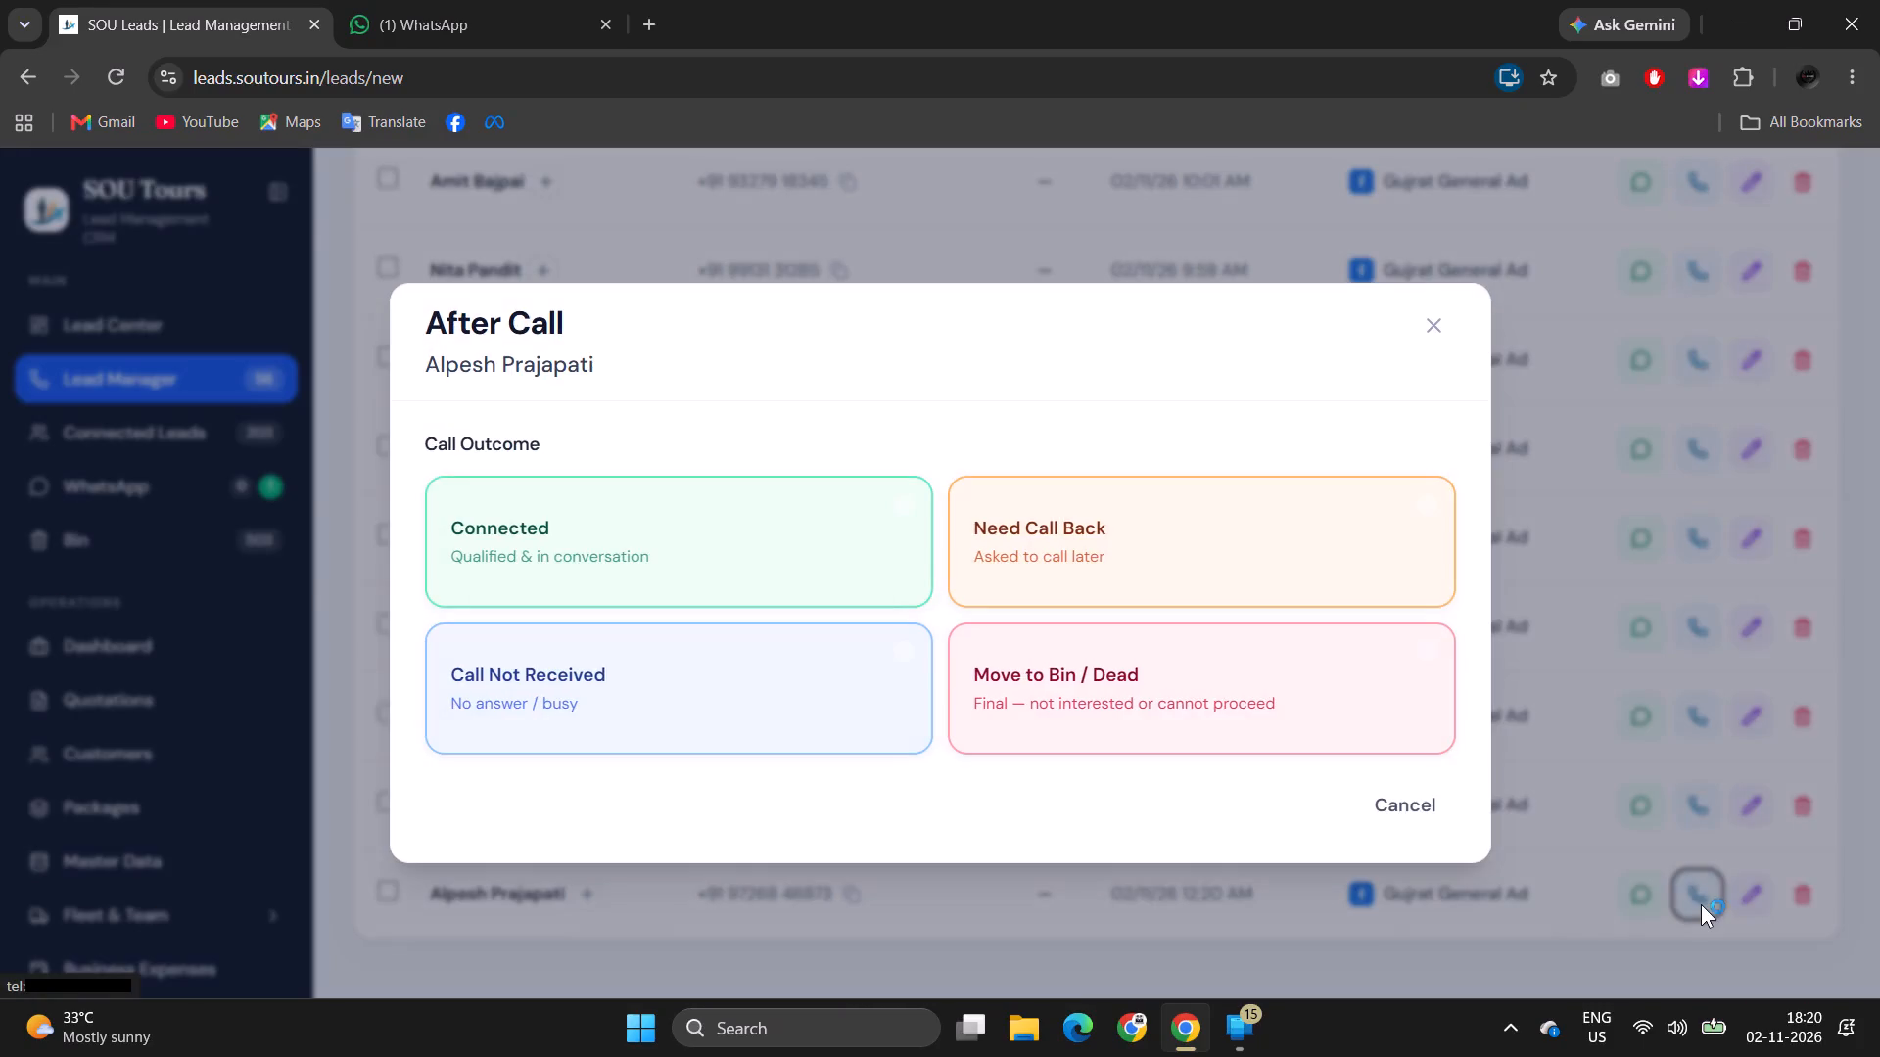
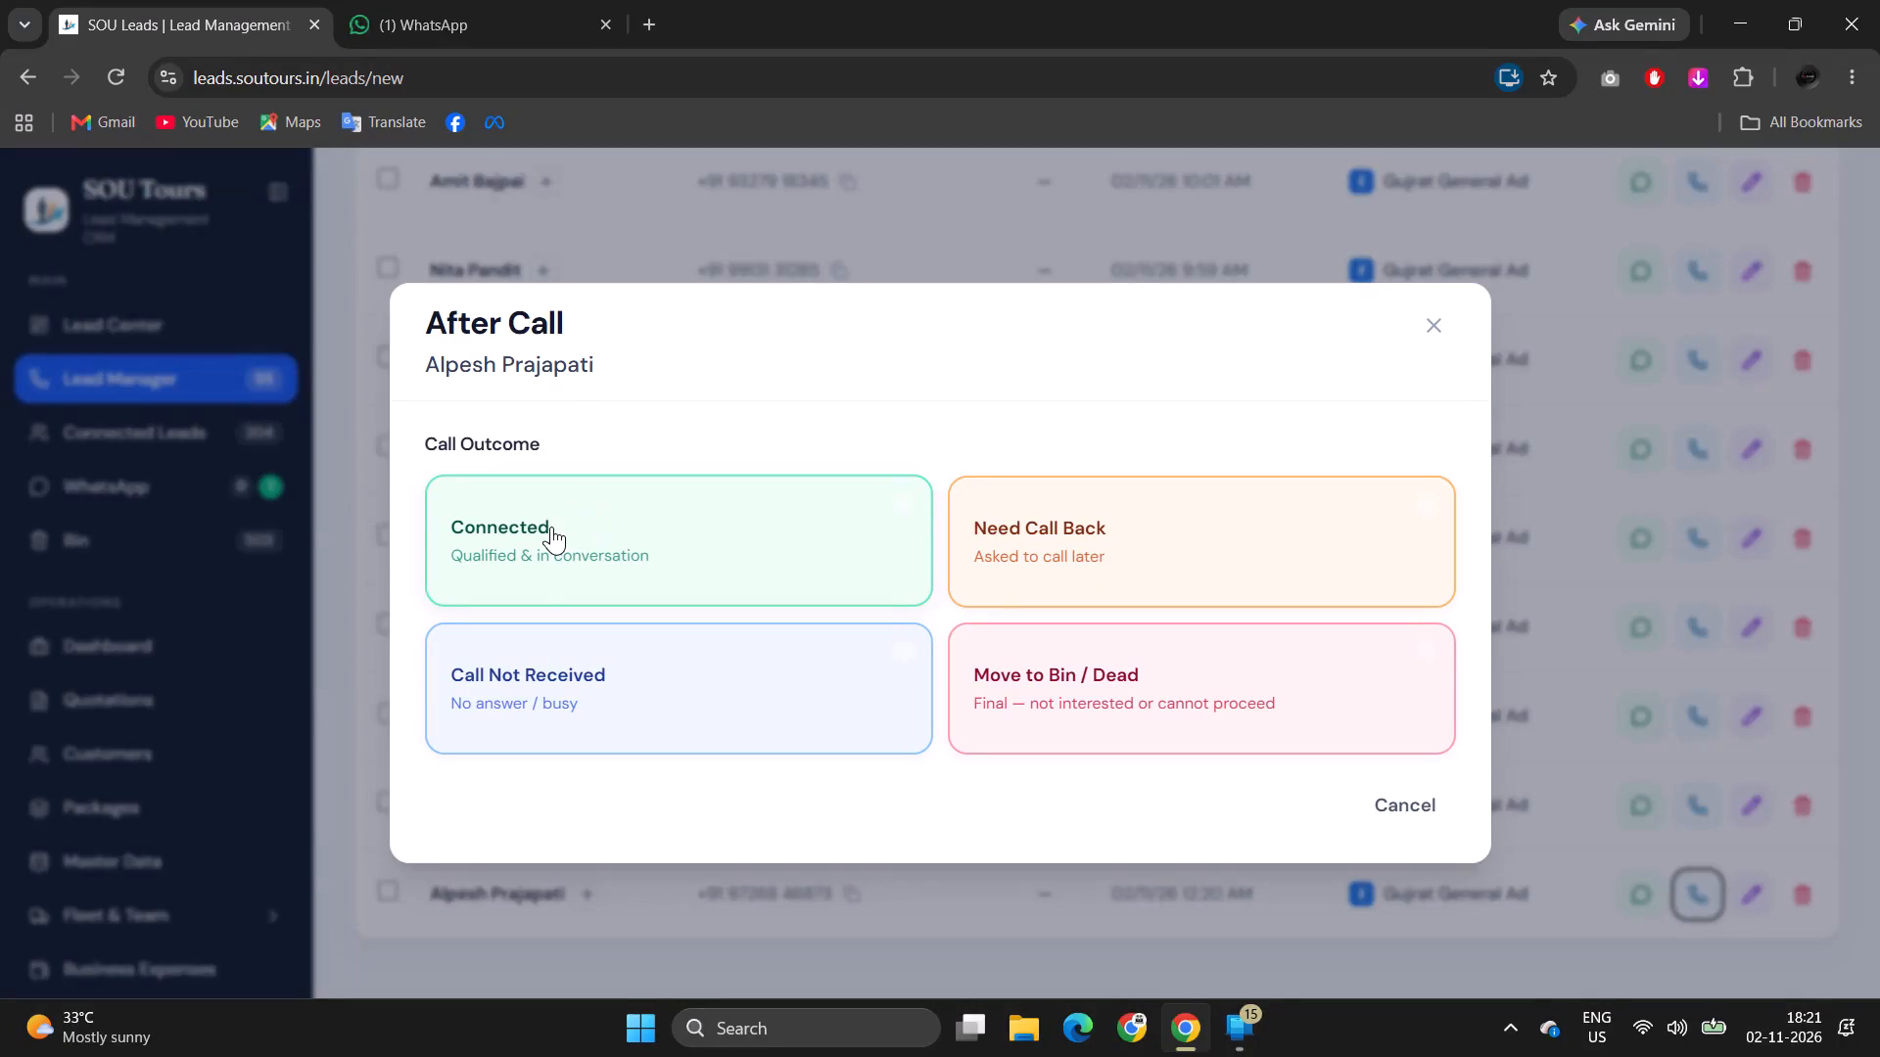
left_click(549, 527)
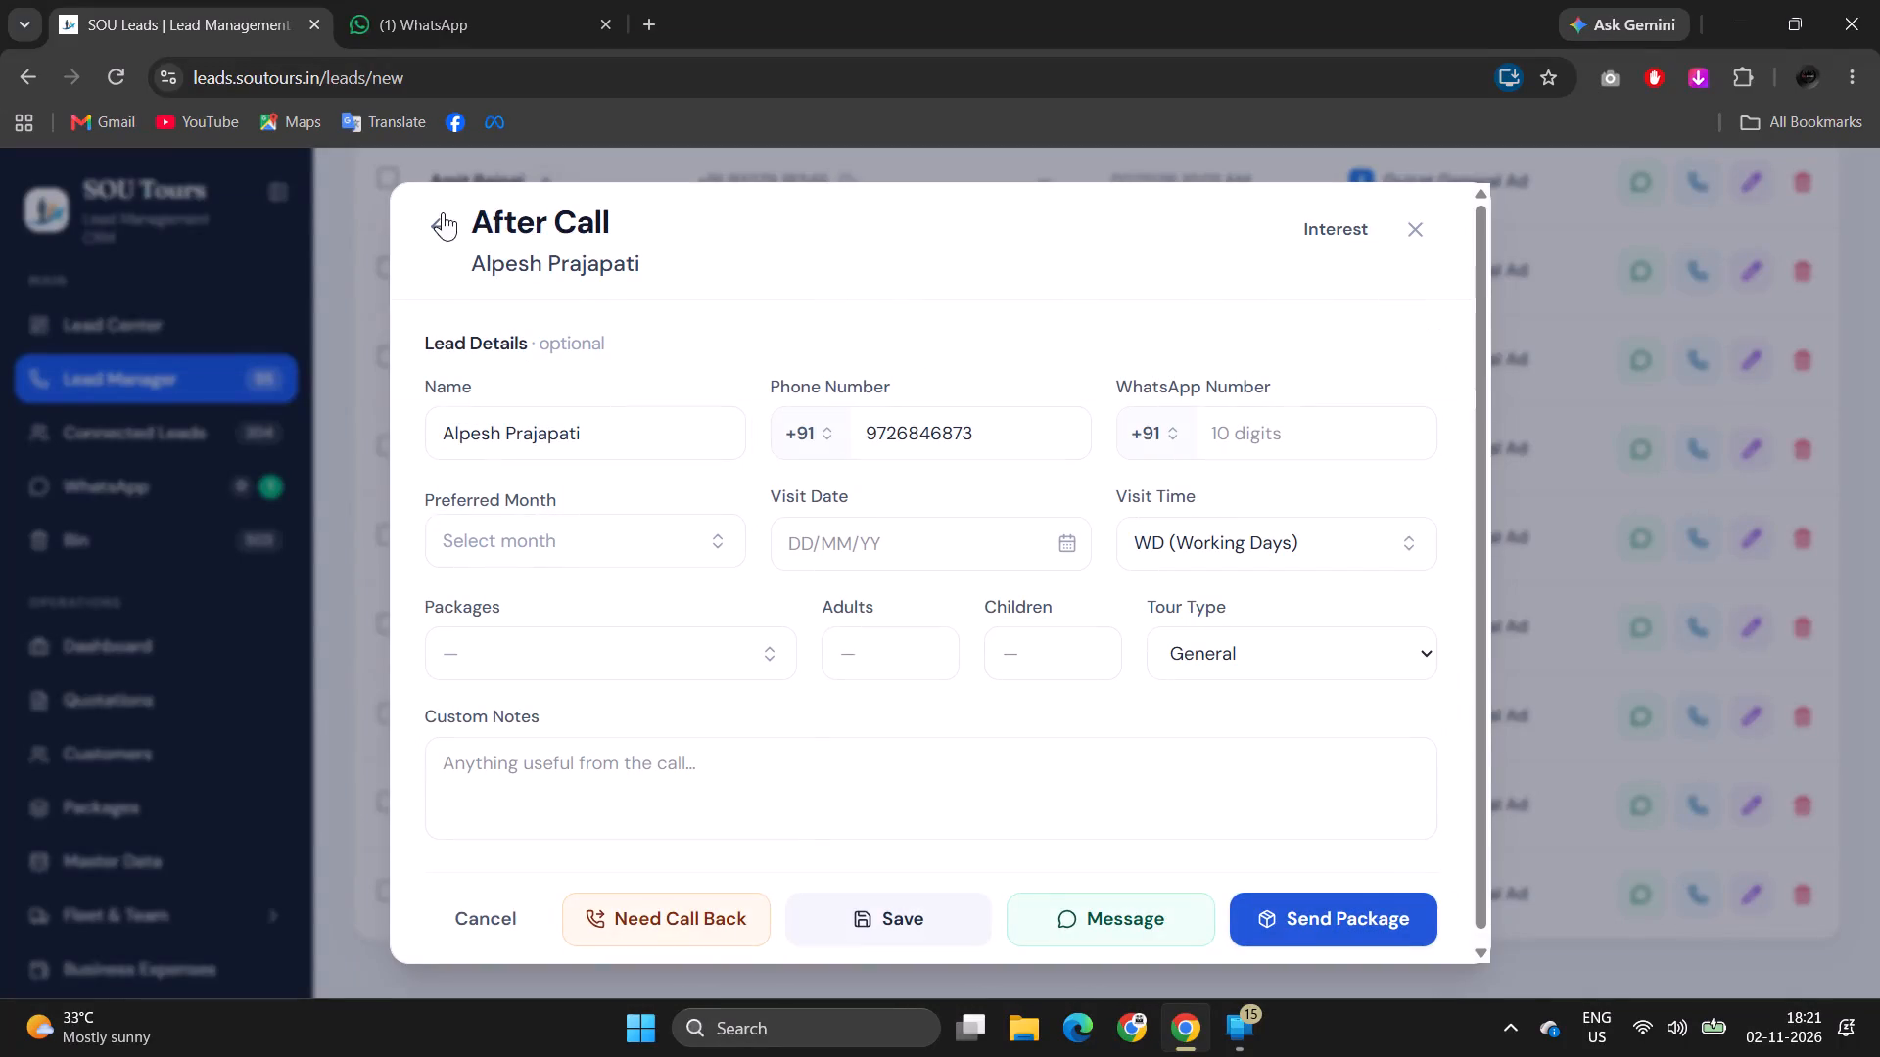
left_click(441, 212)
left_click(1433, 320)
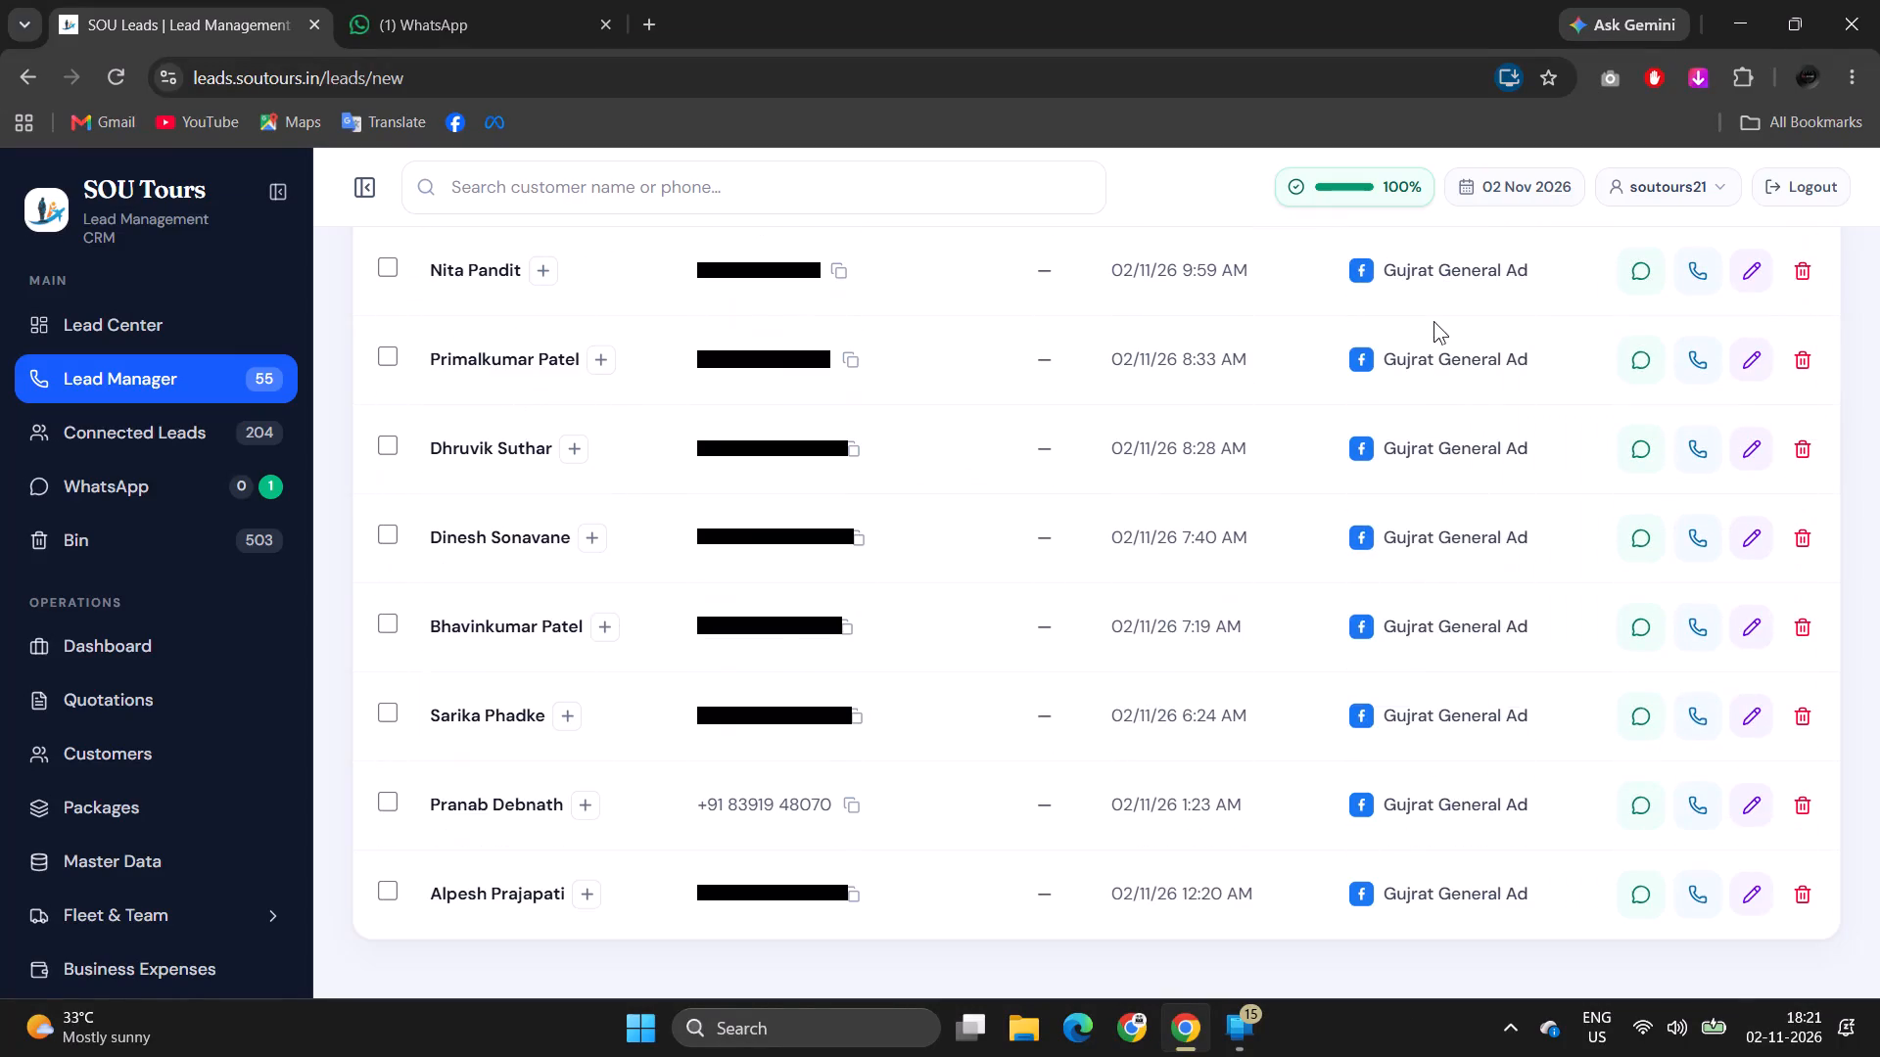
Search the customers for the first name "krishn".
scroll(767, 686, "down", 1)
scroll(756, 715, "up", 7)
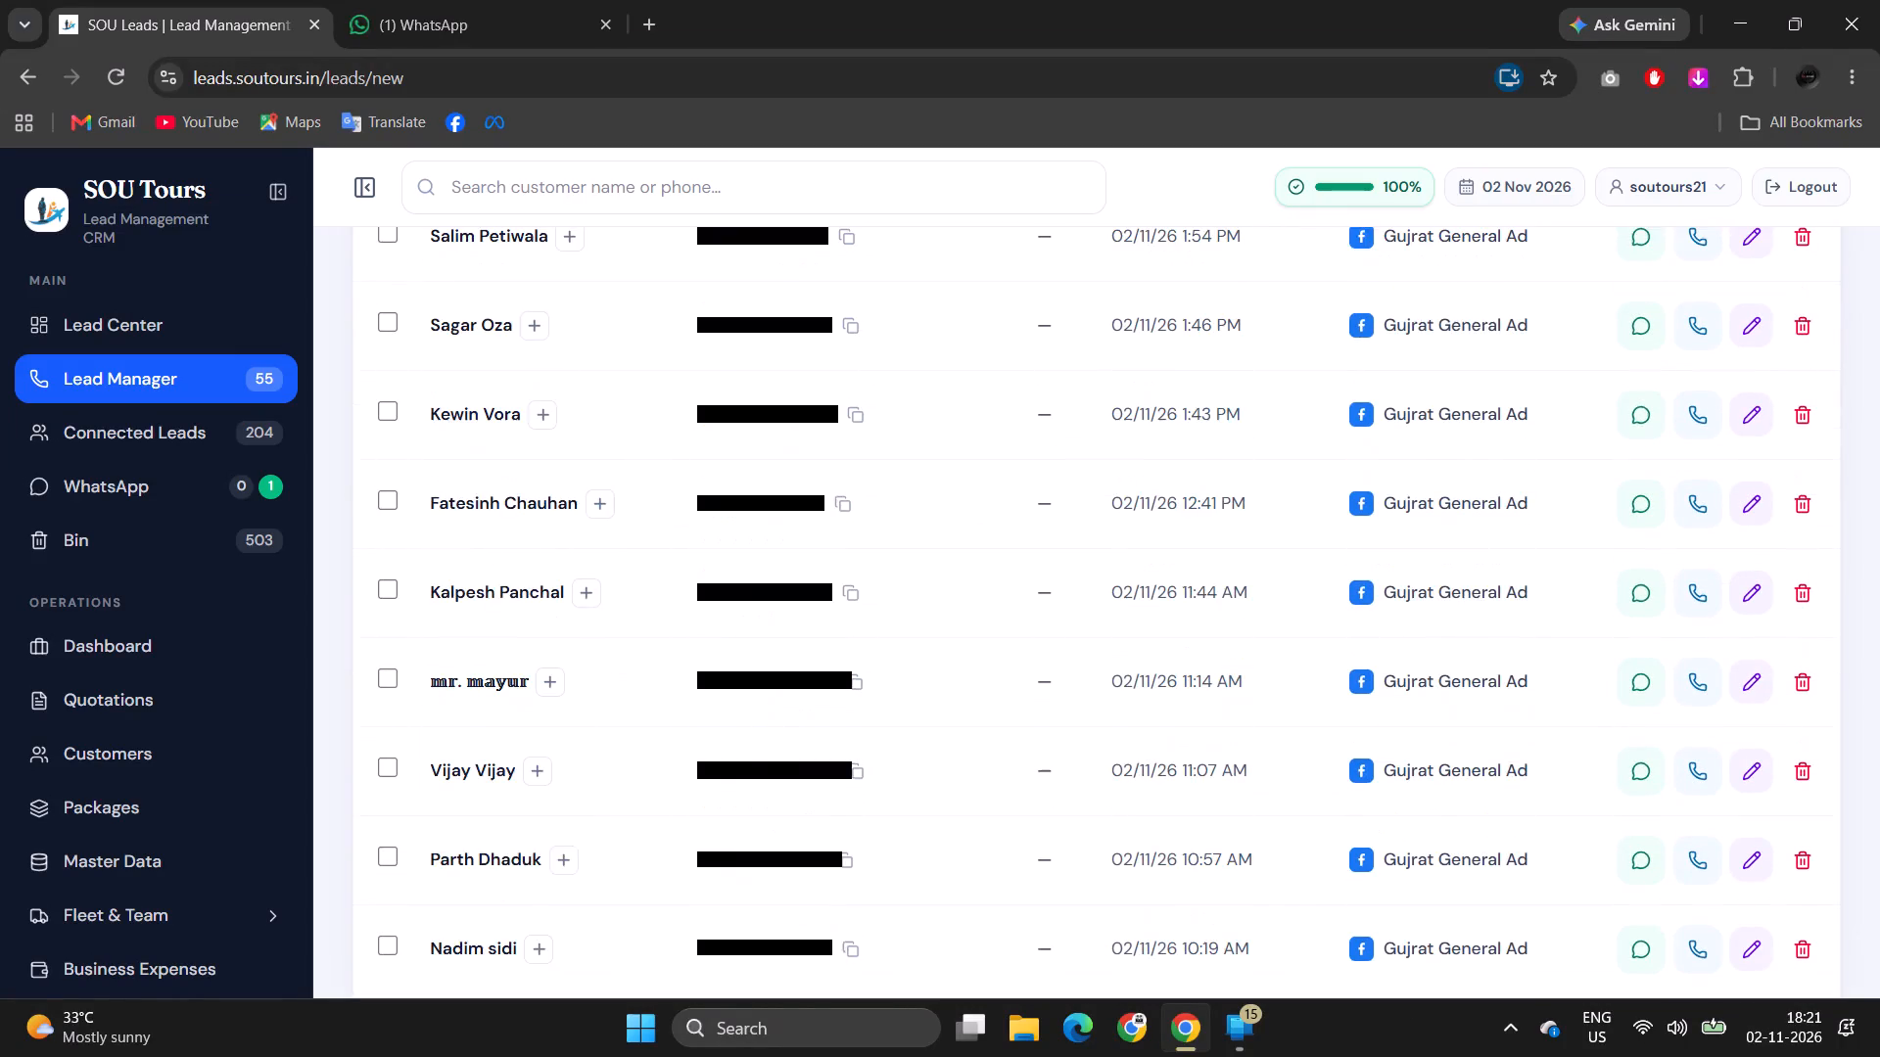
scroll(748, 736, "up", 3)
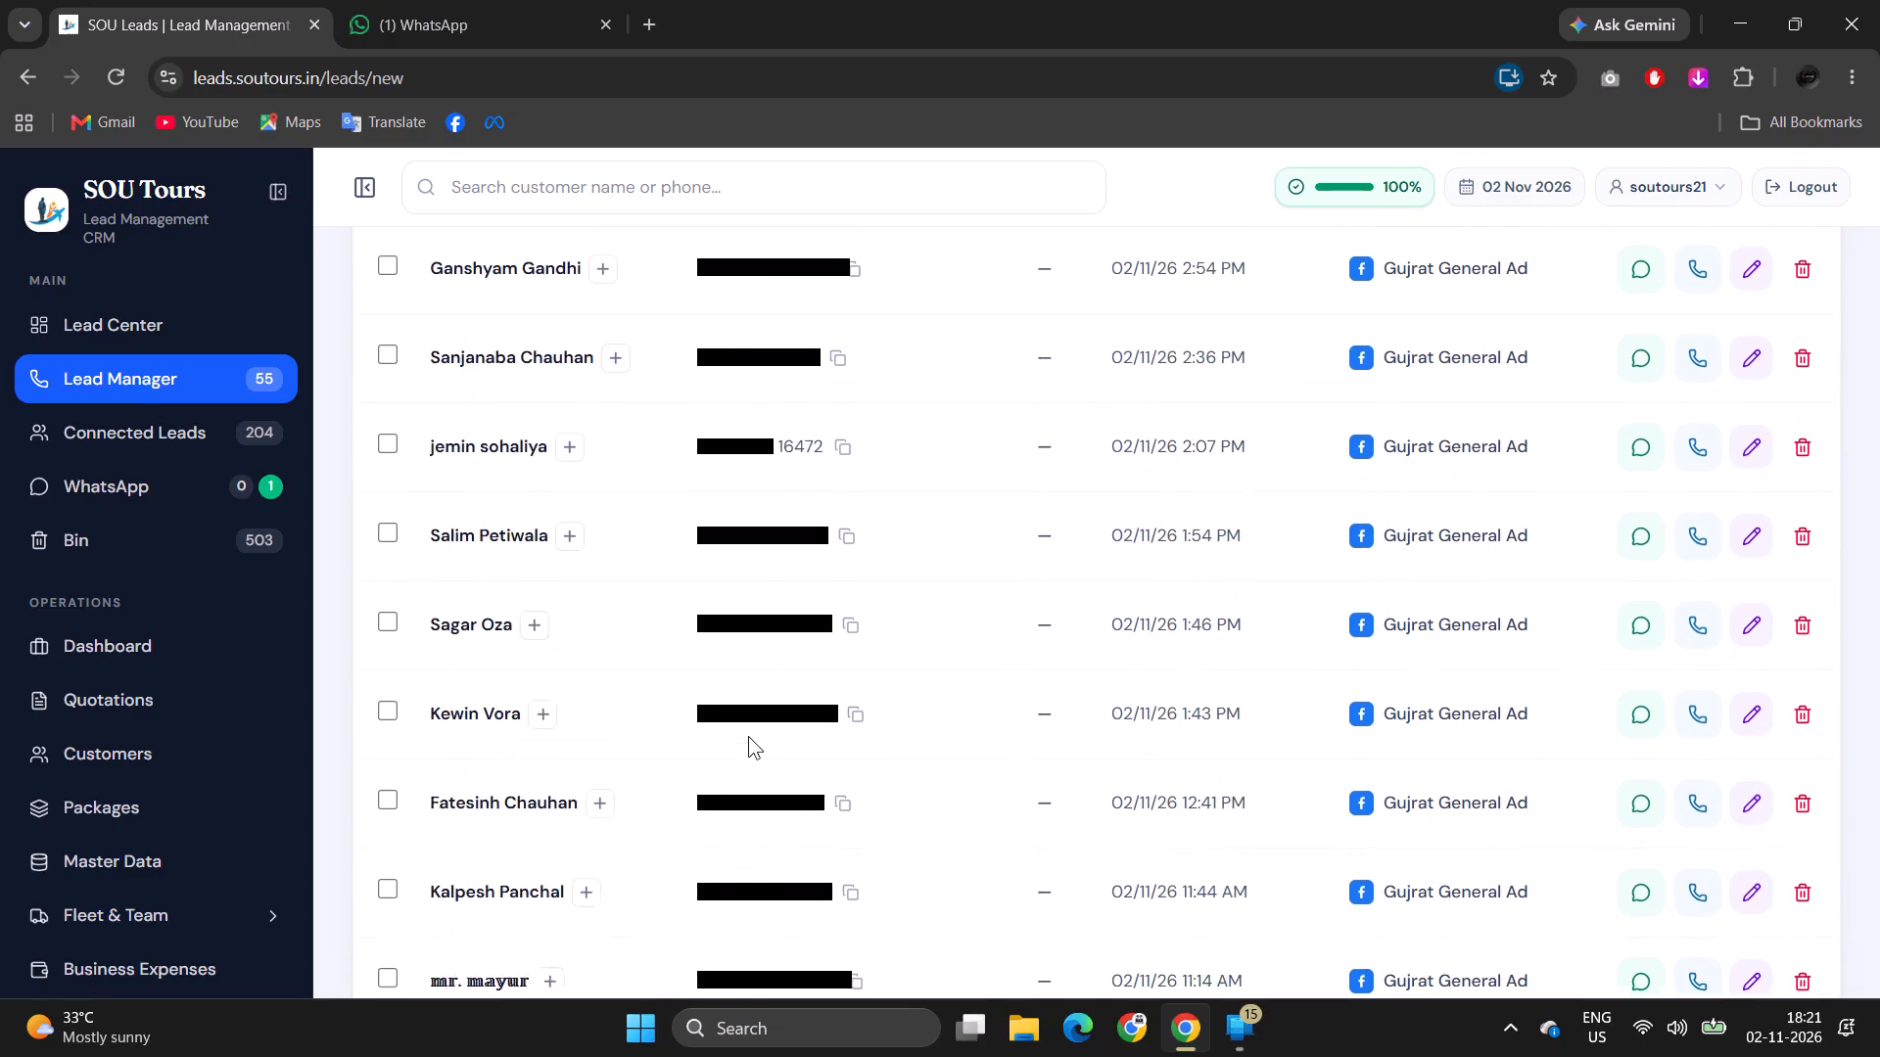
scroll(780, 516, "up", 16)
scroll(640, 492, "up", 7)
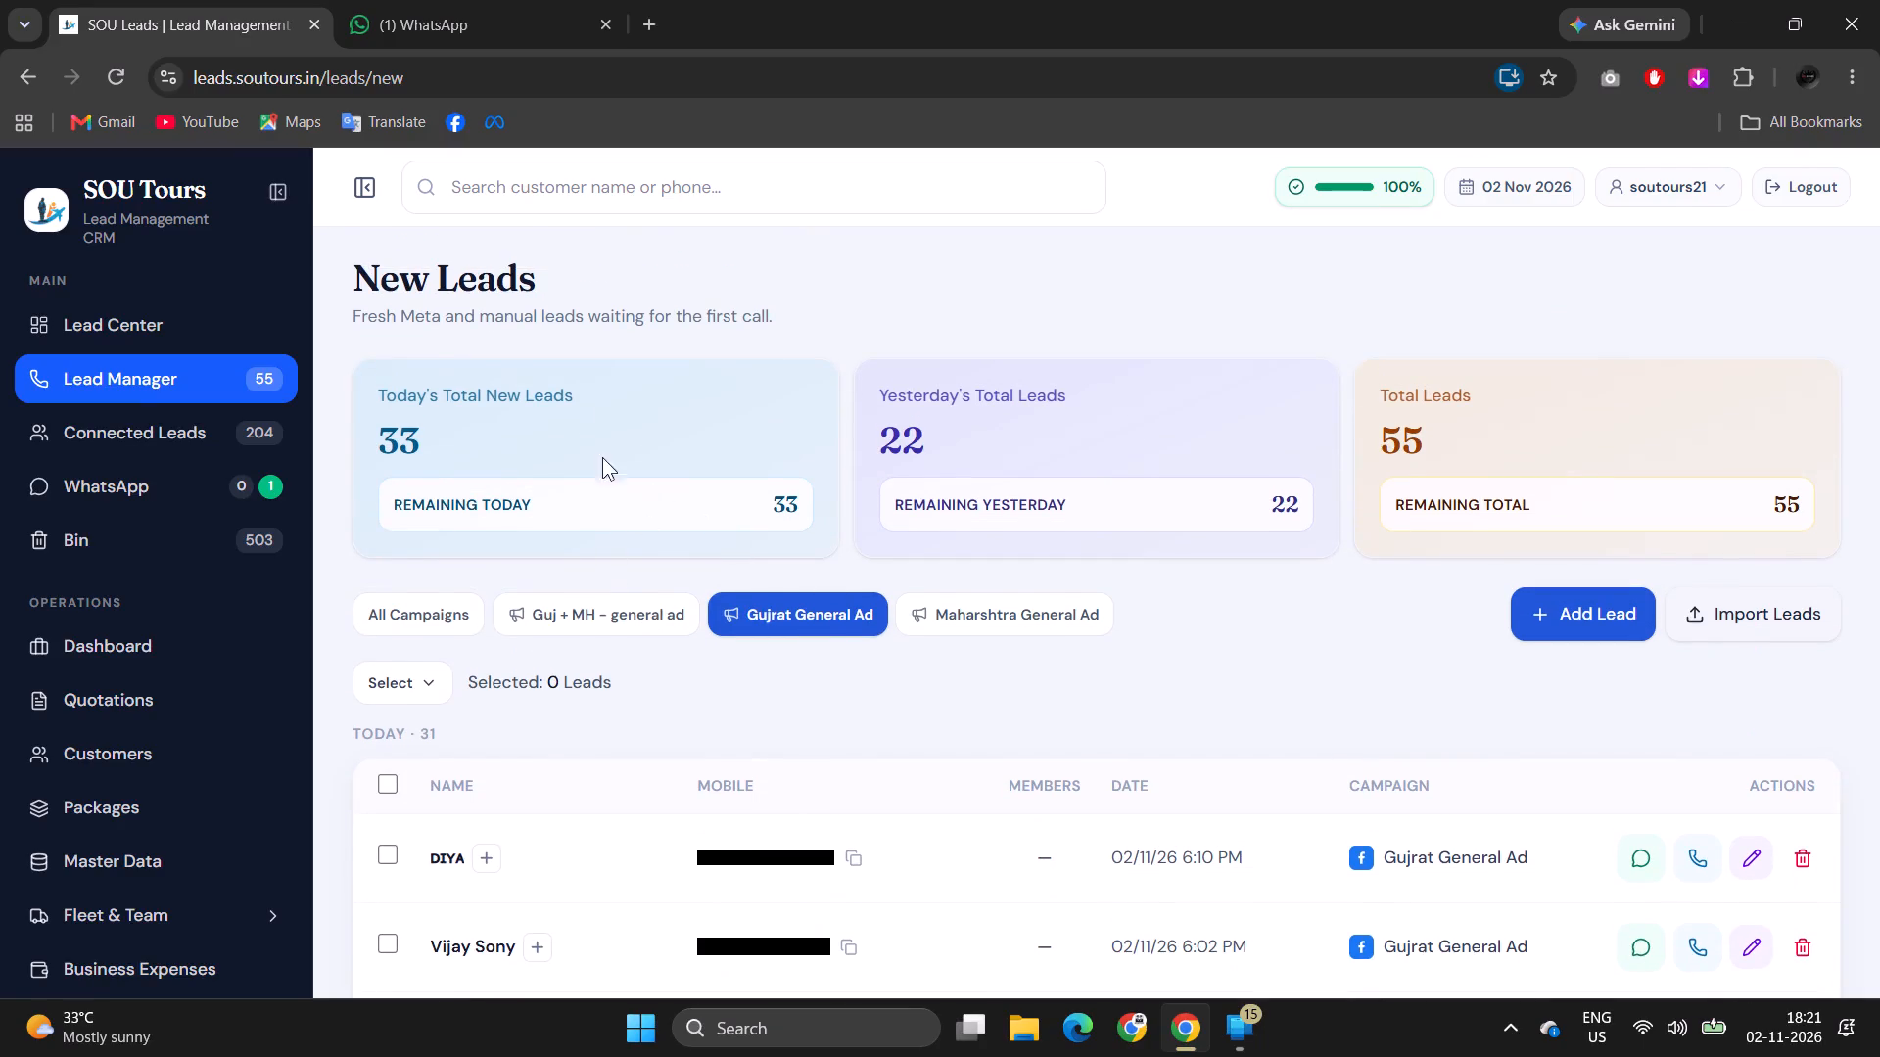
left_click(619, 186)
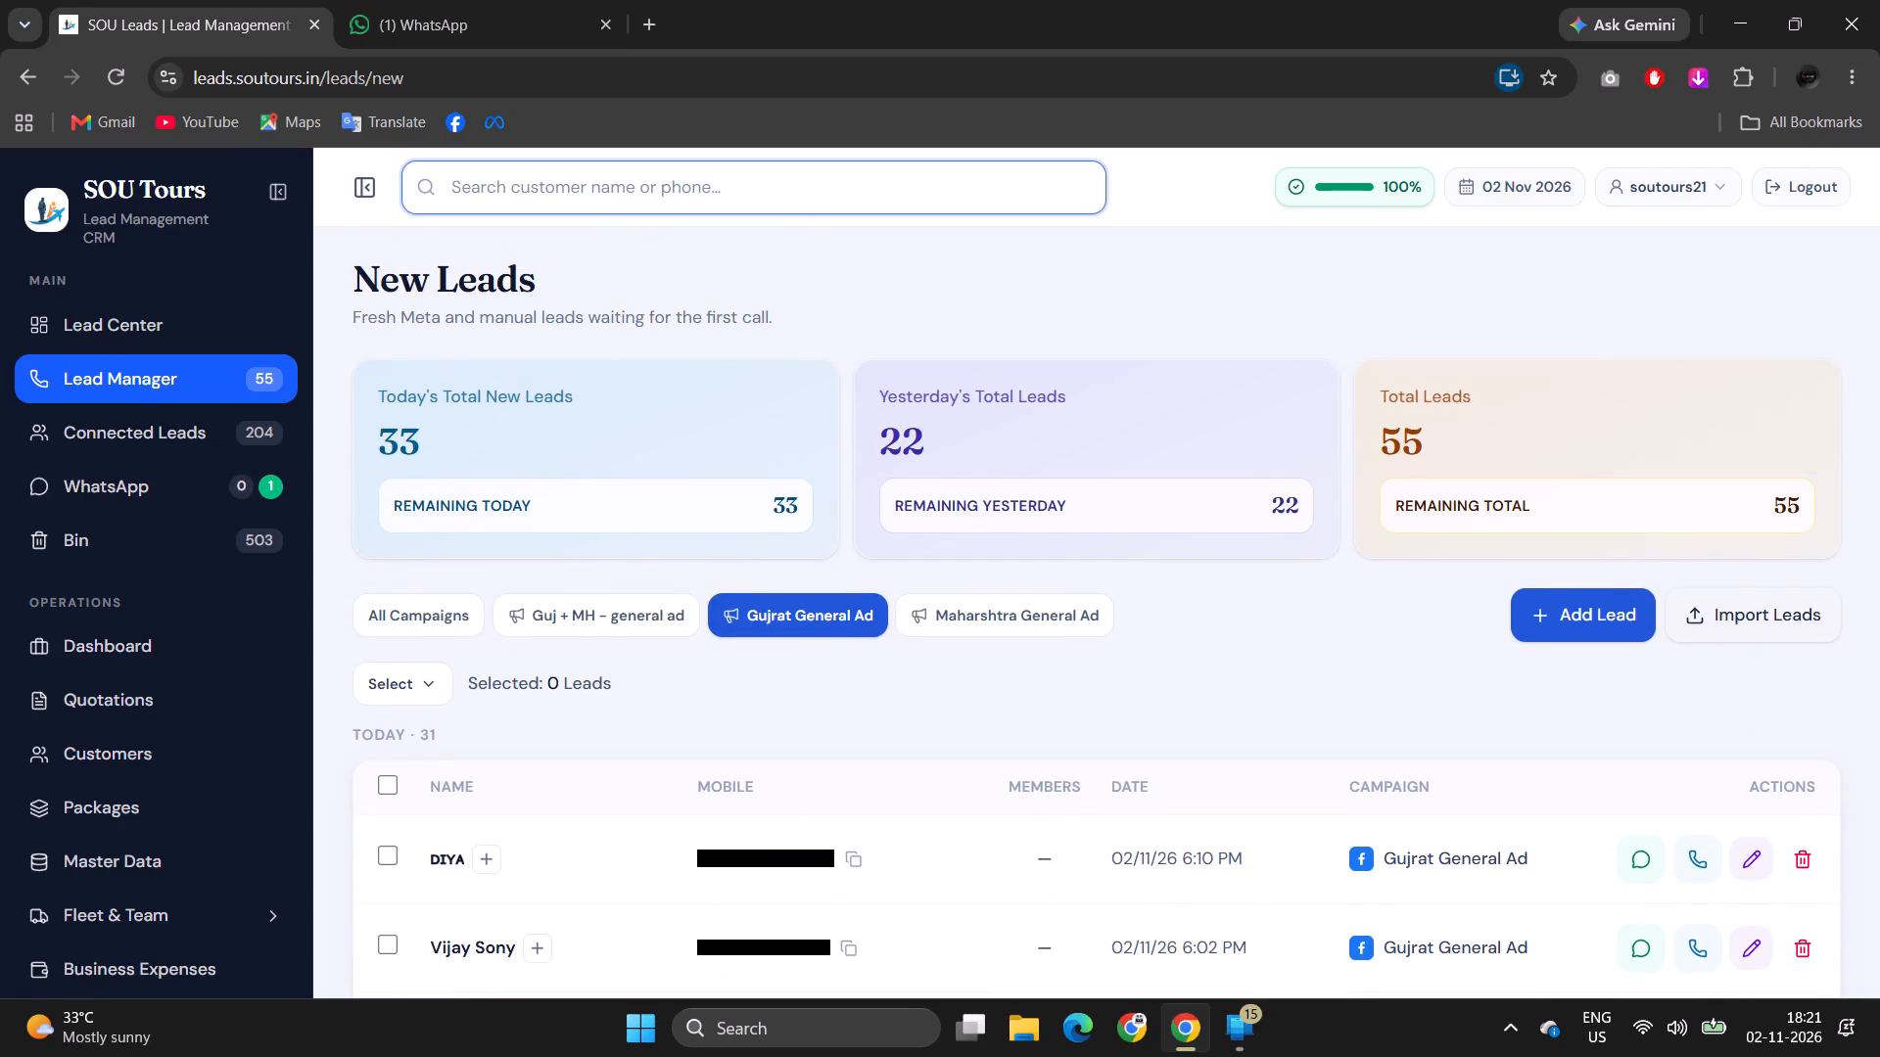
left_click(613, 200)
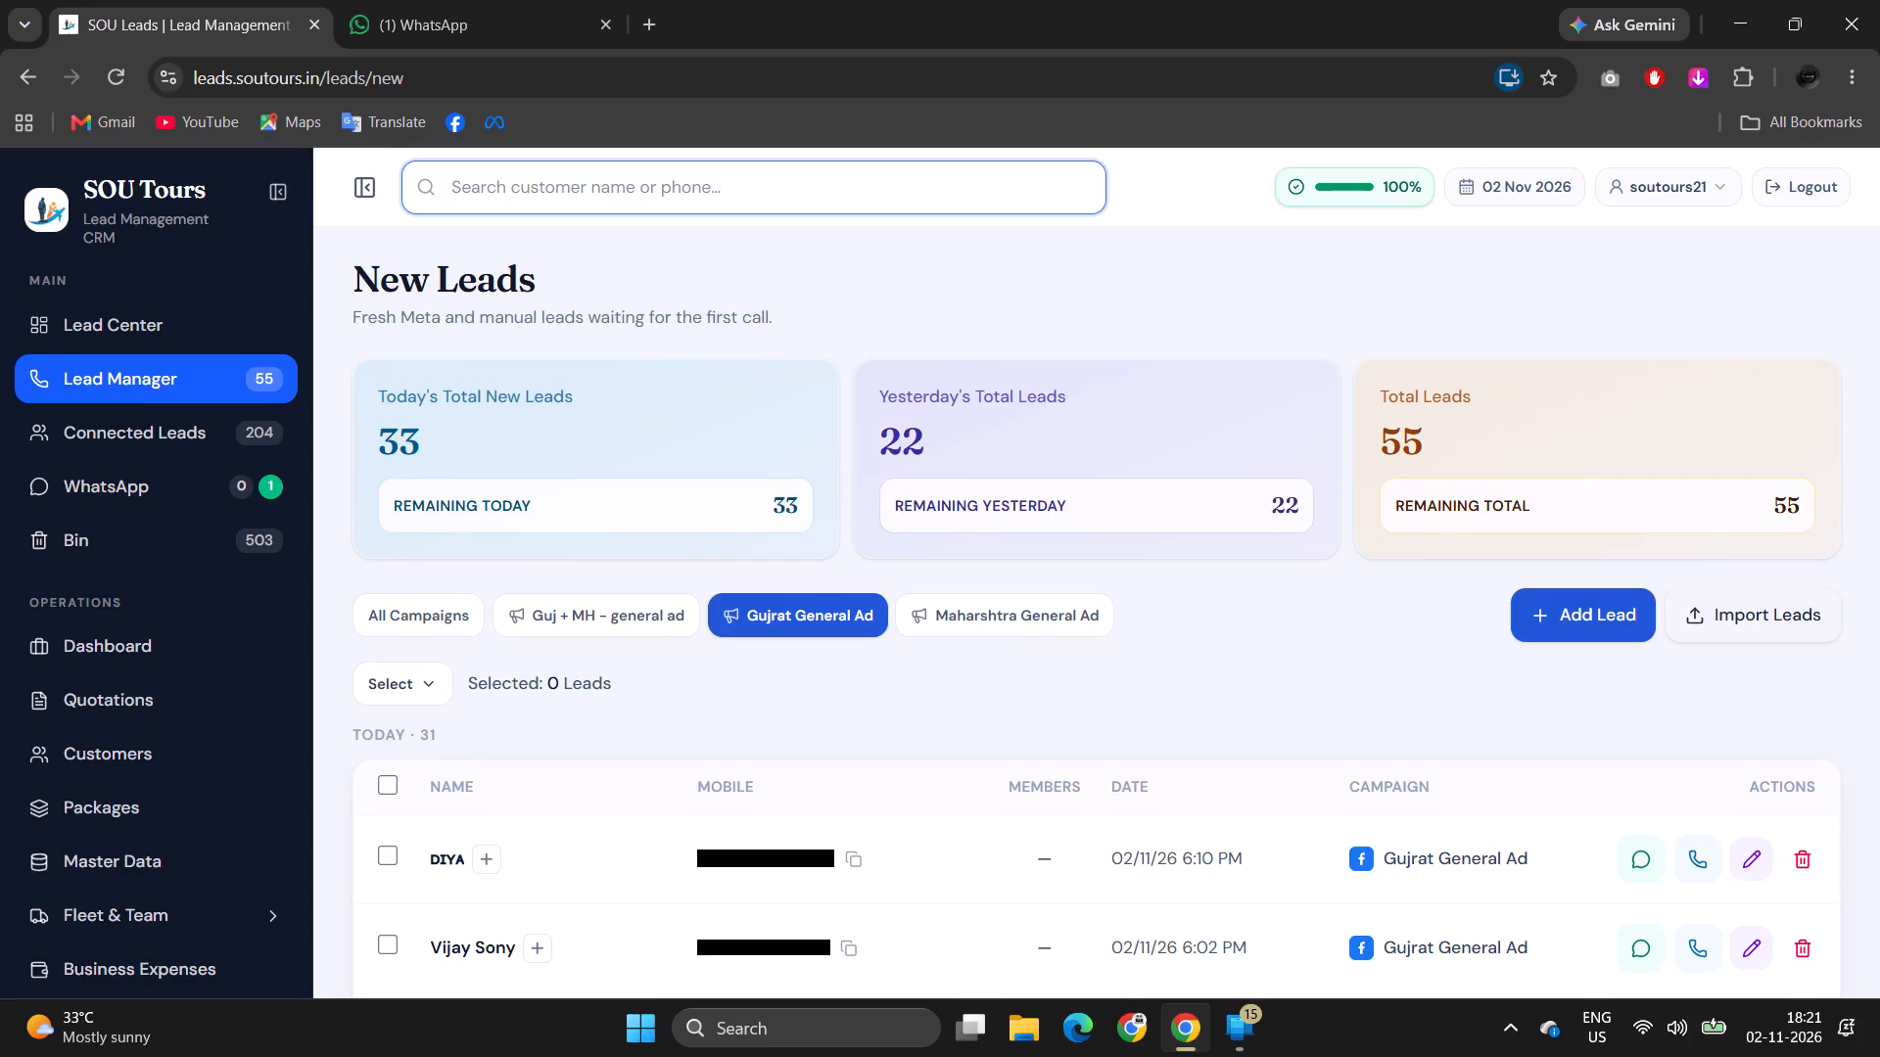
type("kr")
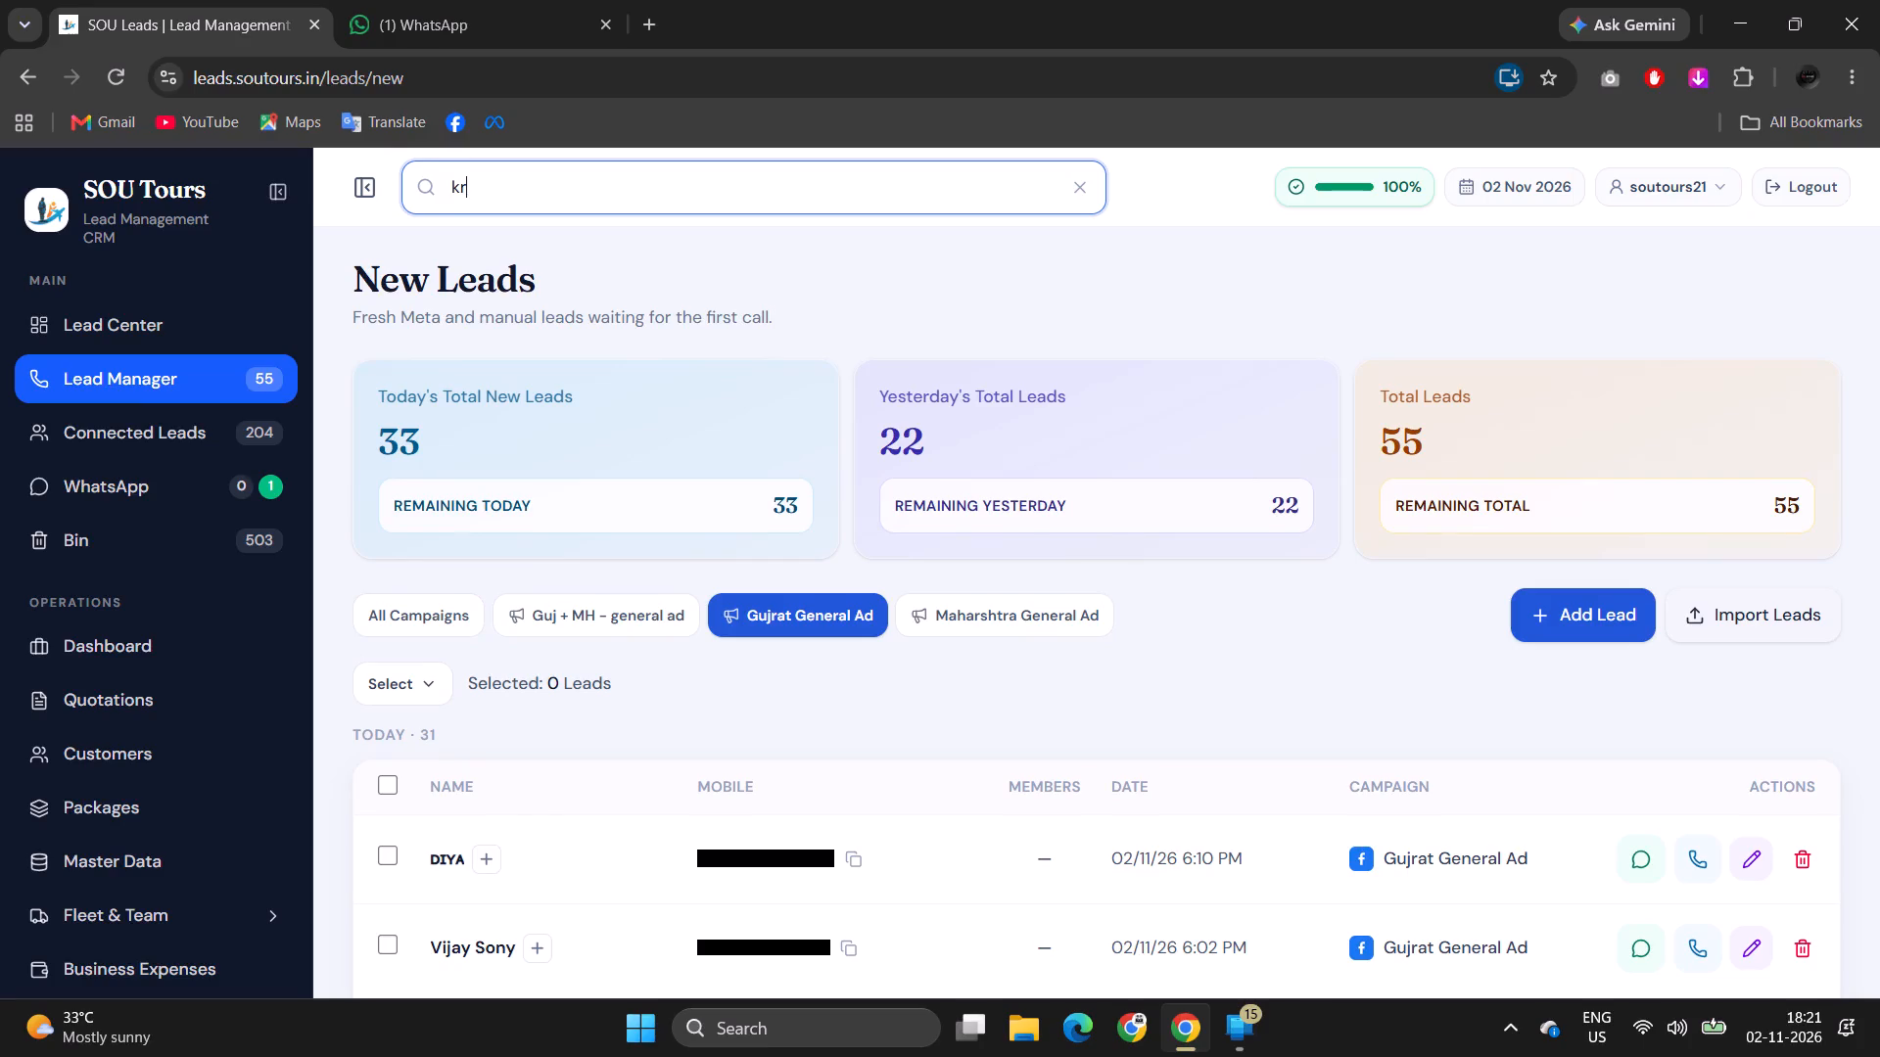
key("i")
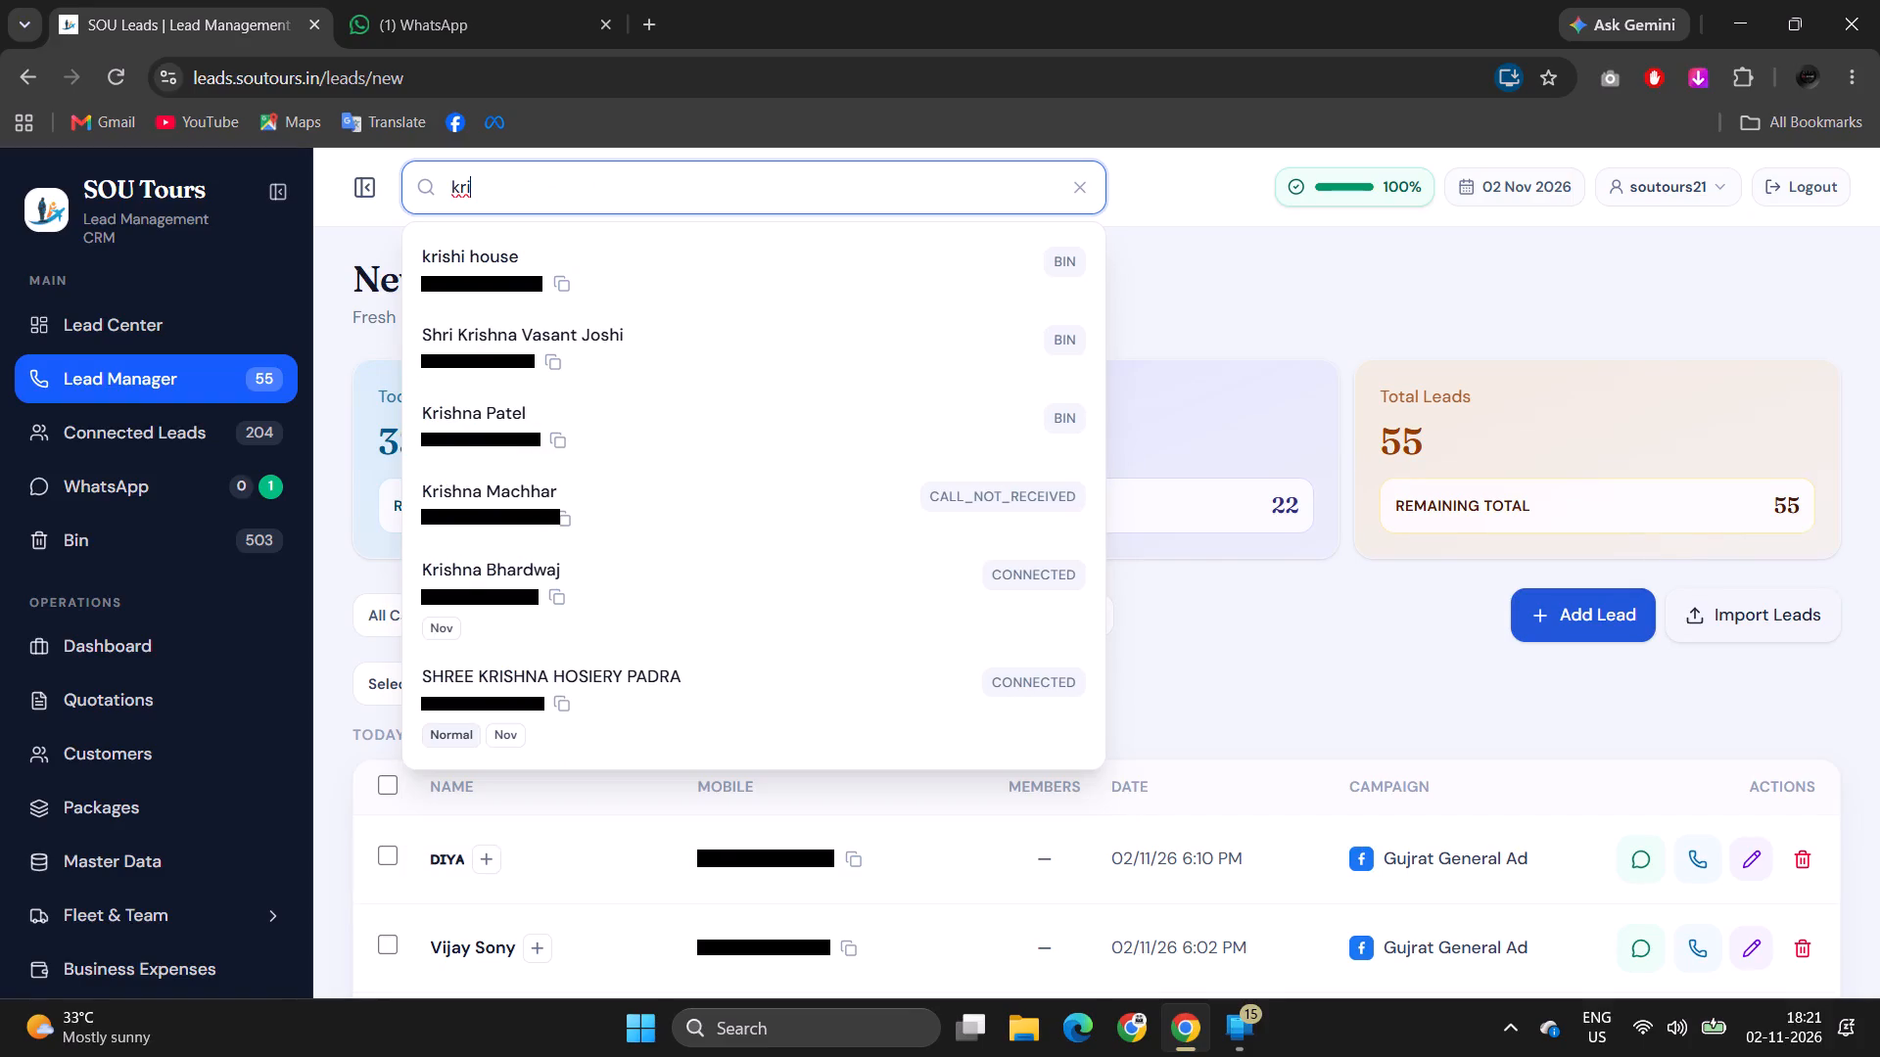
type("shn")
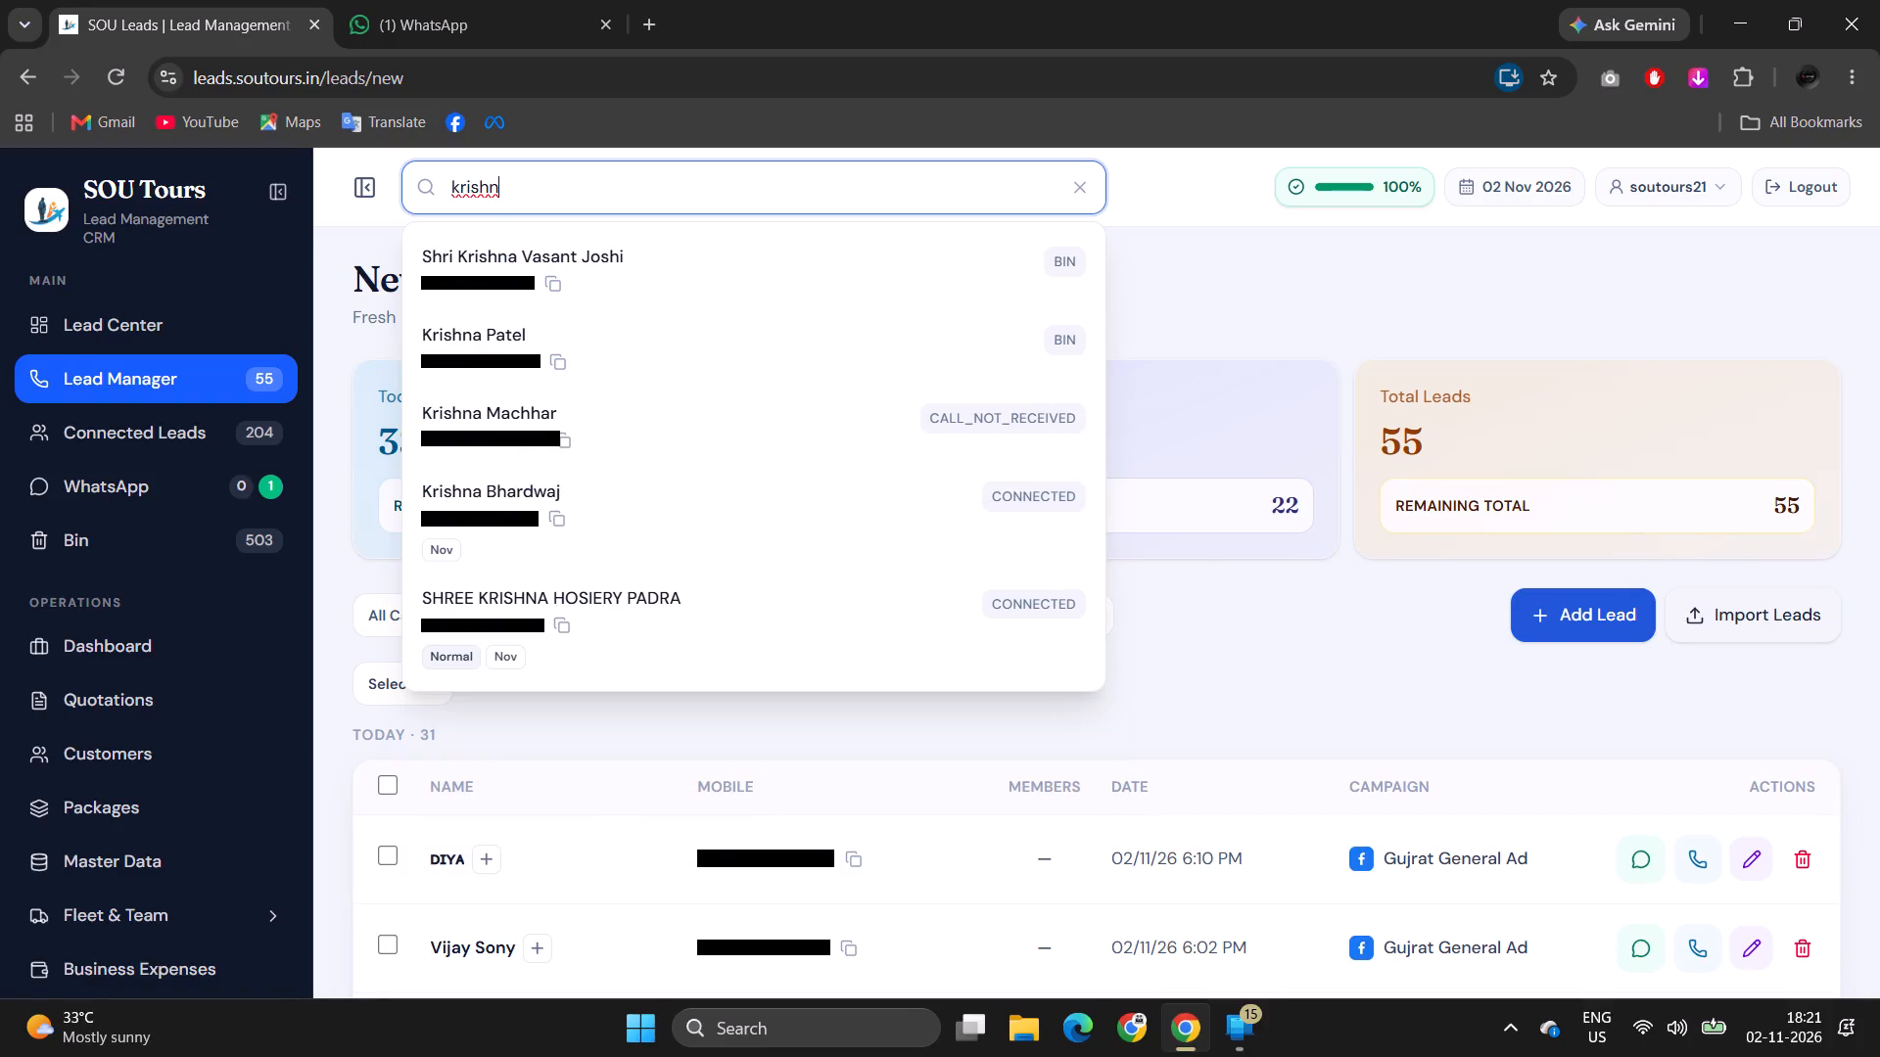
Replace the name search with the customer's partial phone number and open the matching Call Not Received lead.
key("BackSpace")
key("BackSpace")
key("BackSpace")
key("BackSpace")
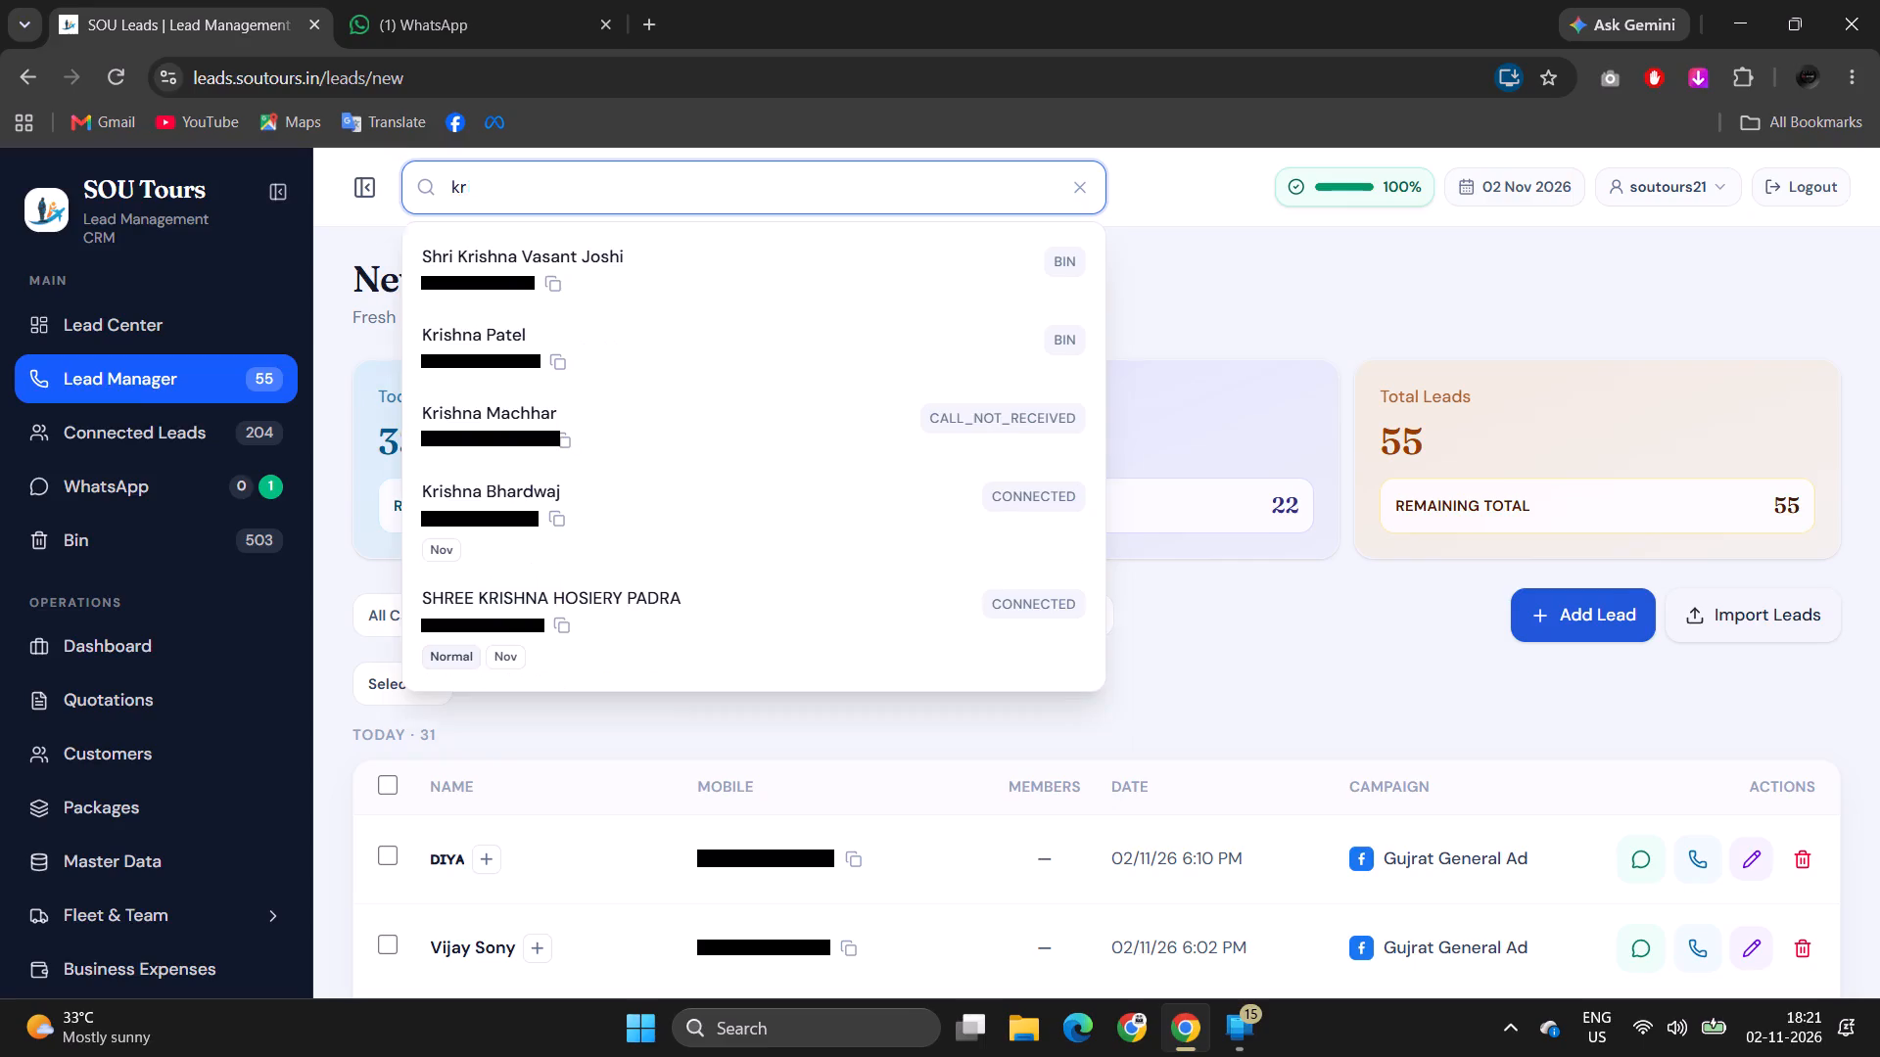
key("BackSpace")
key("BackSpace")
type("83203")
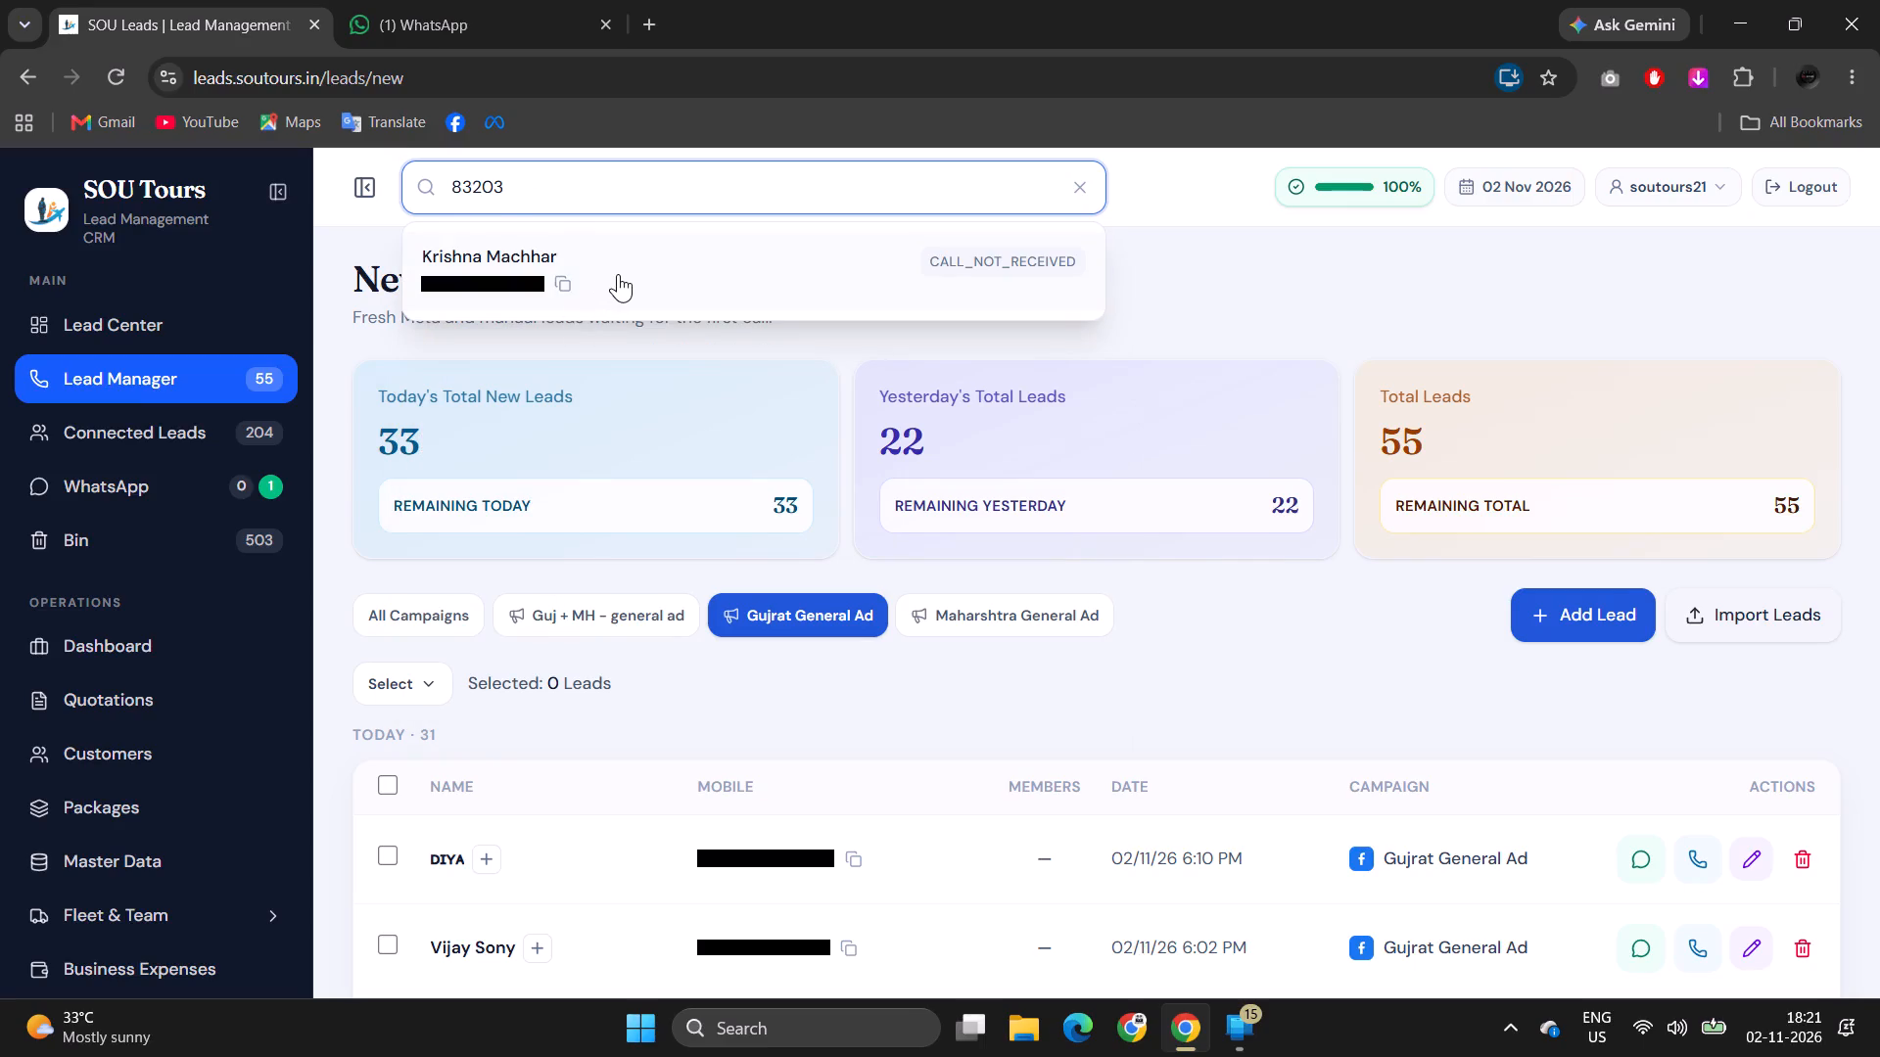
left_click(616, 274)
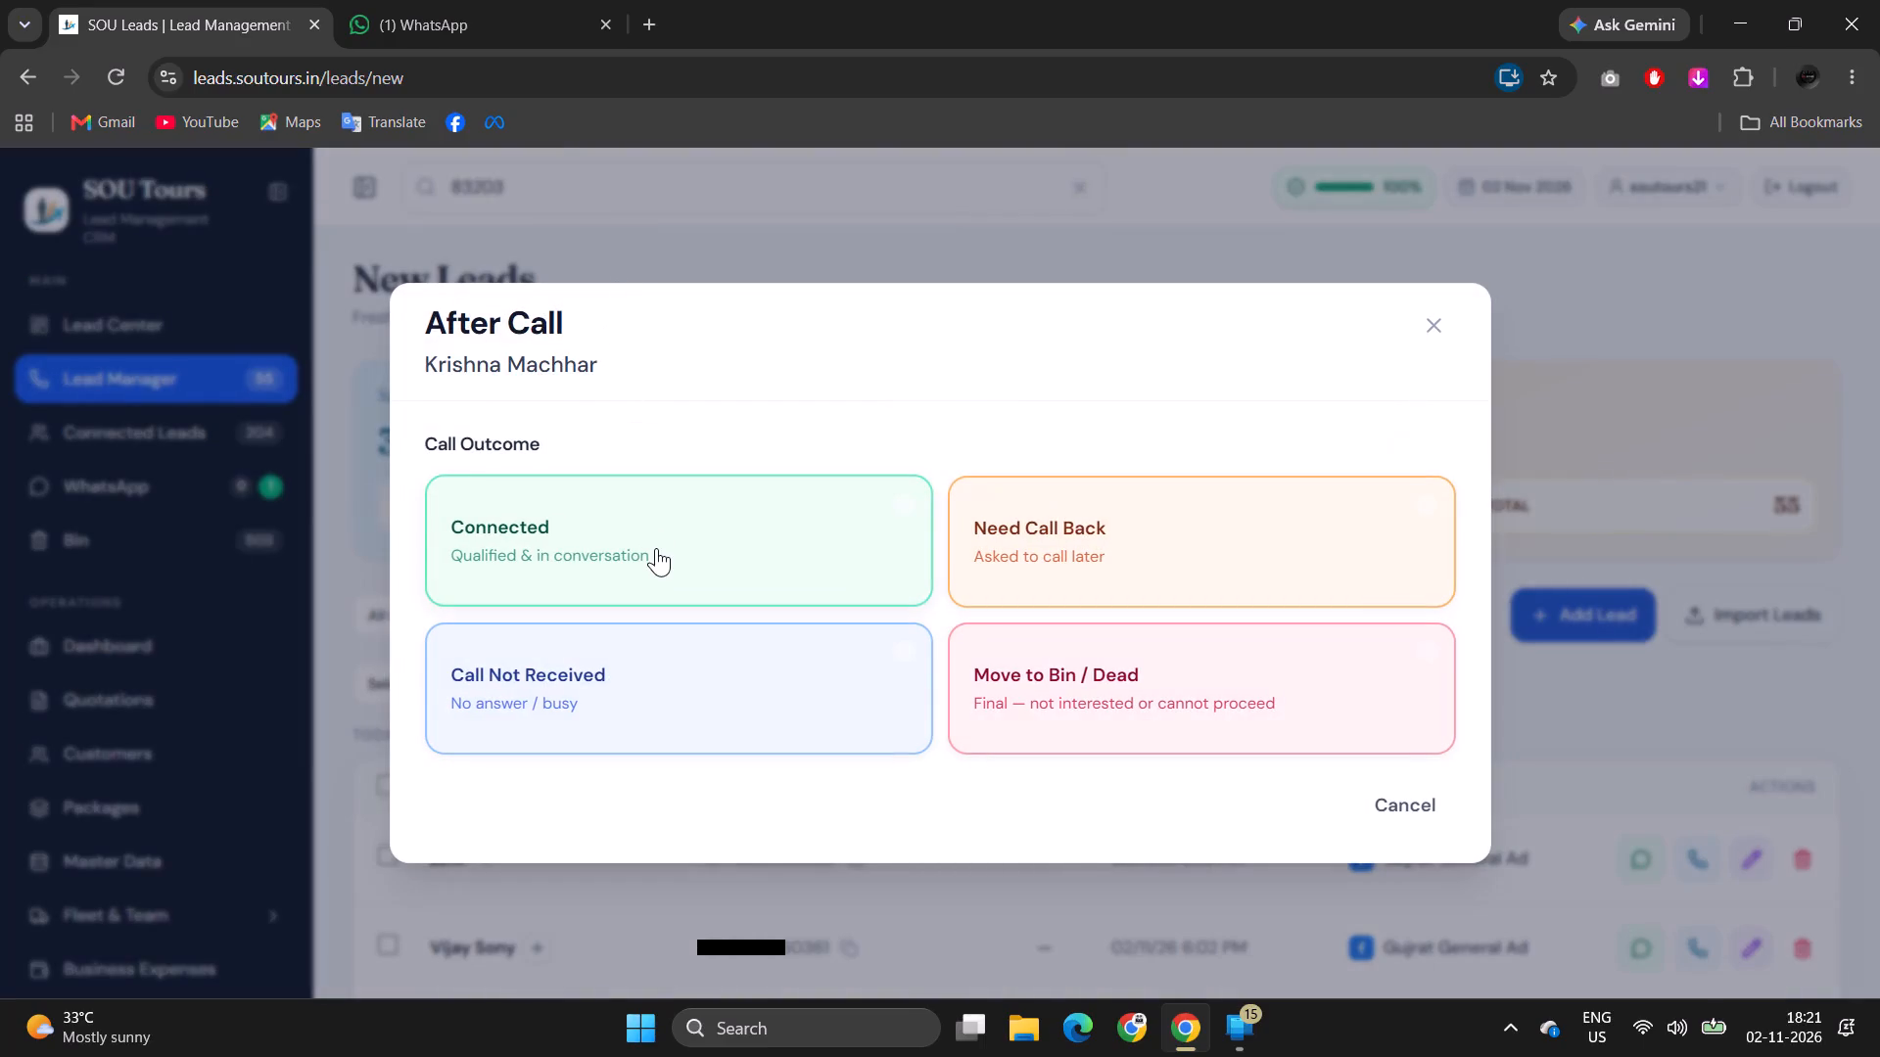
Record this lead's call outcome as Connected with preferred month November, and proceed to sending a package.
left_click(654, 548)
left_click(646, 518)
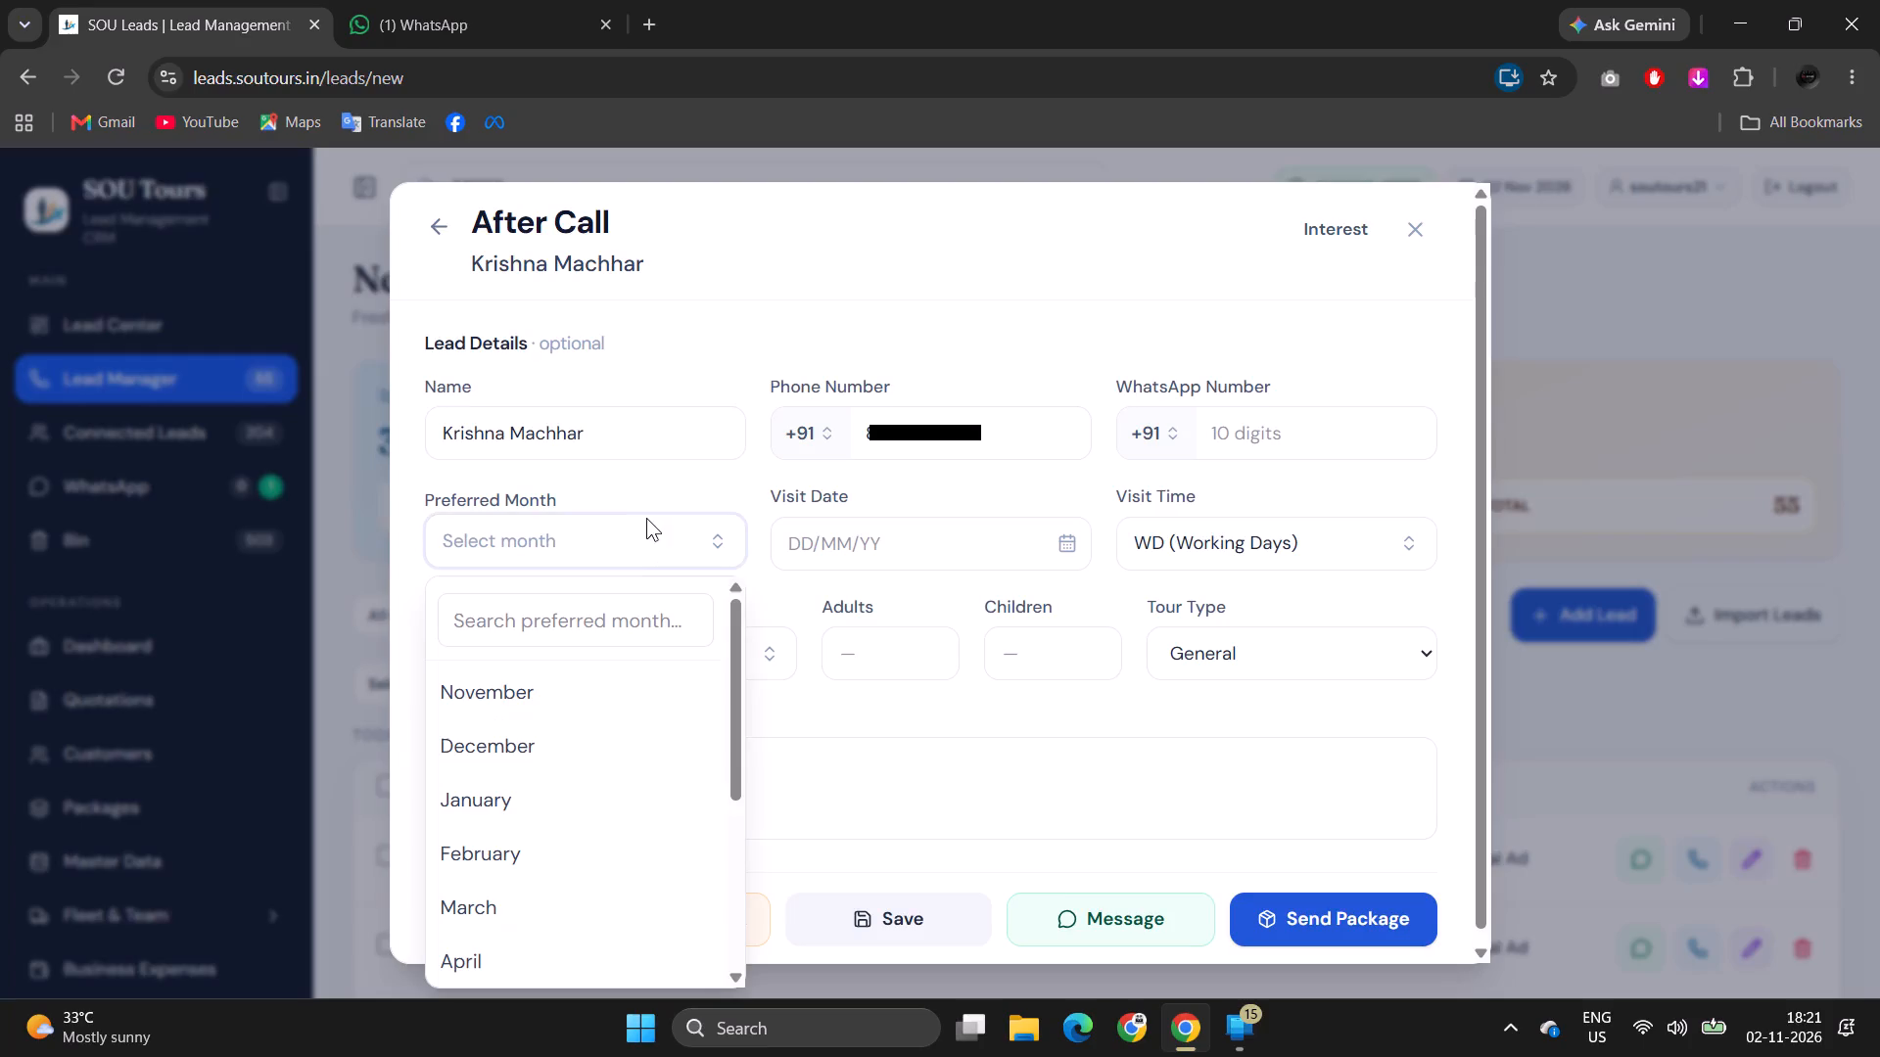
left_click(603, 676)
left_click(1292, 933)
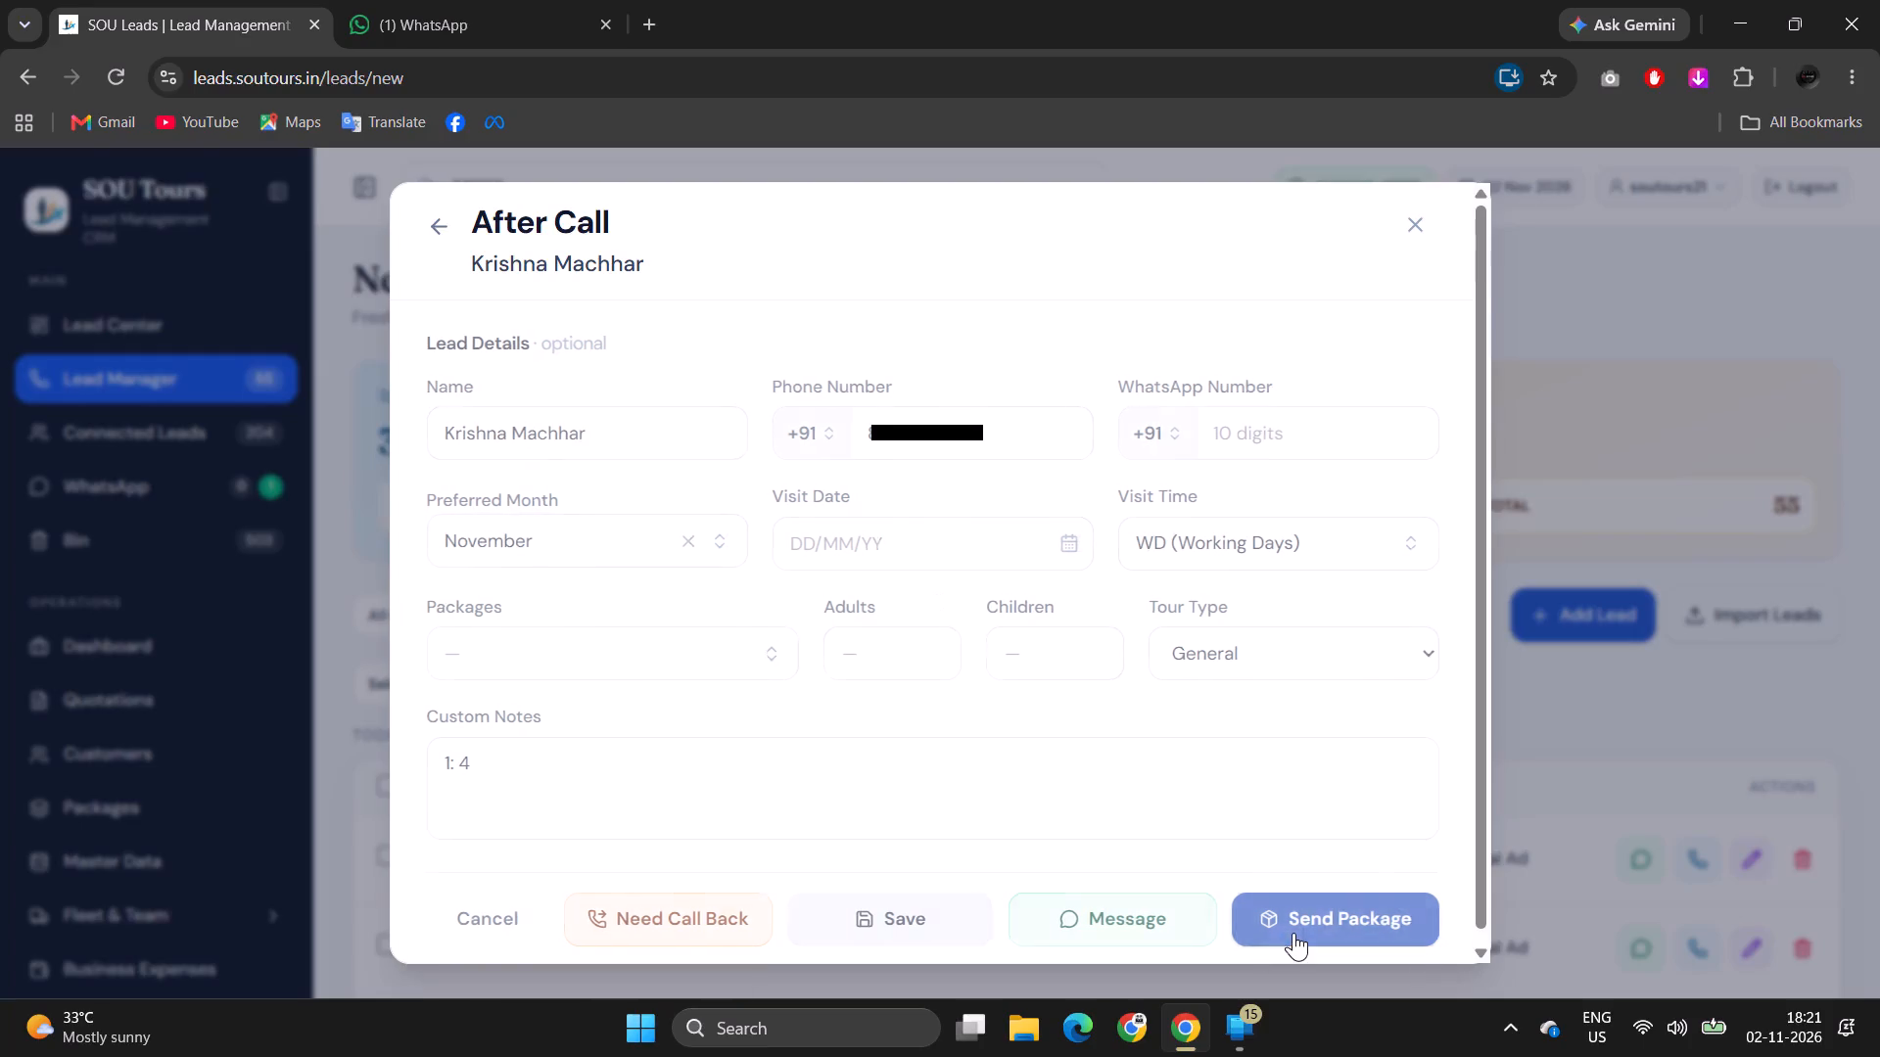
left_click(569, 526)
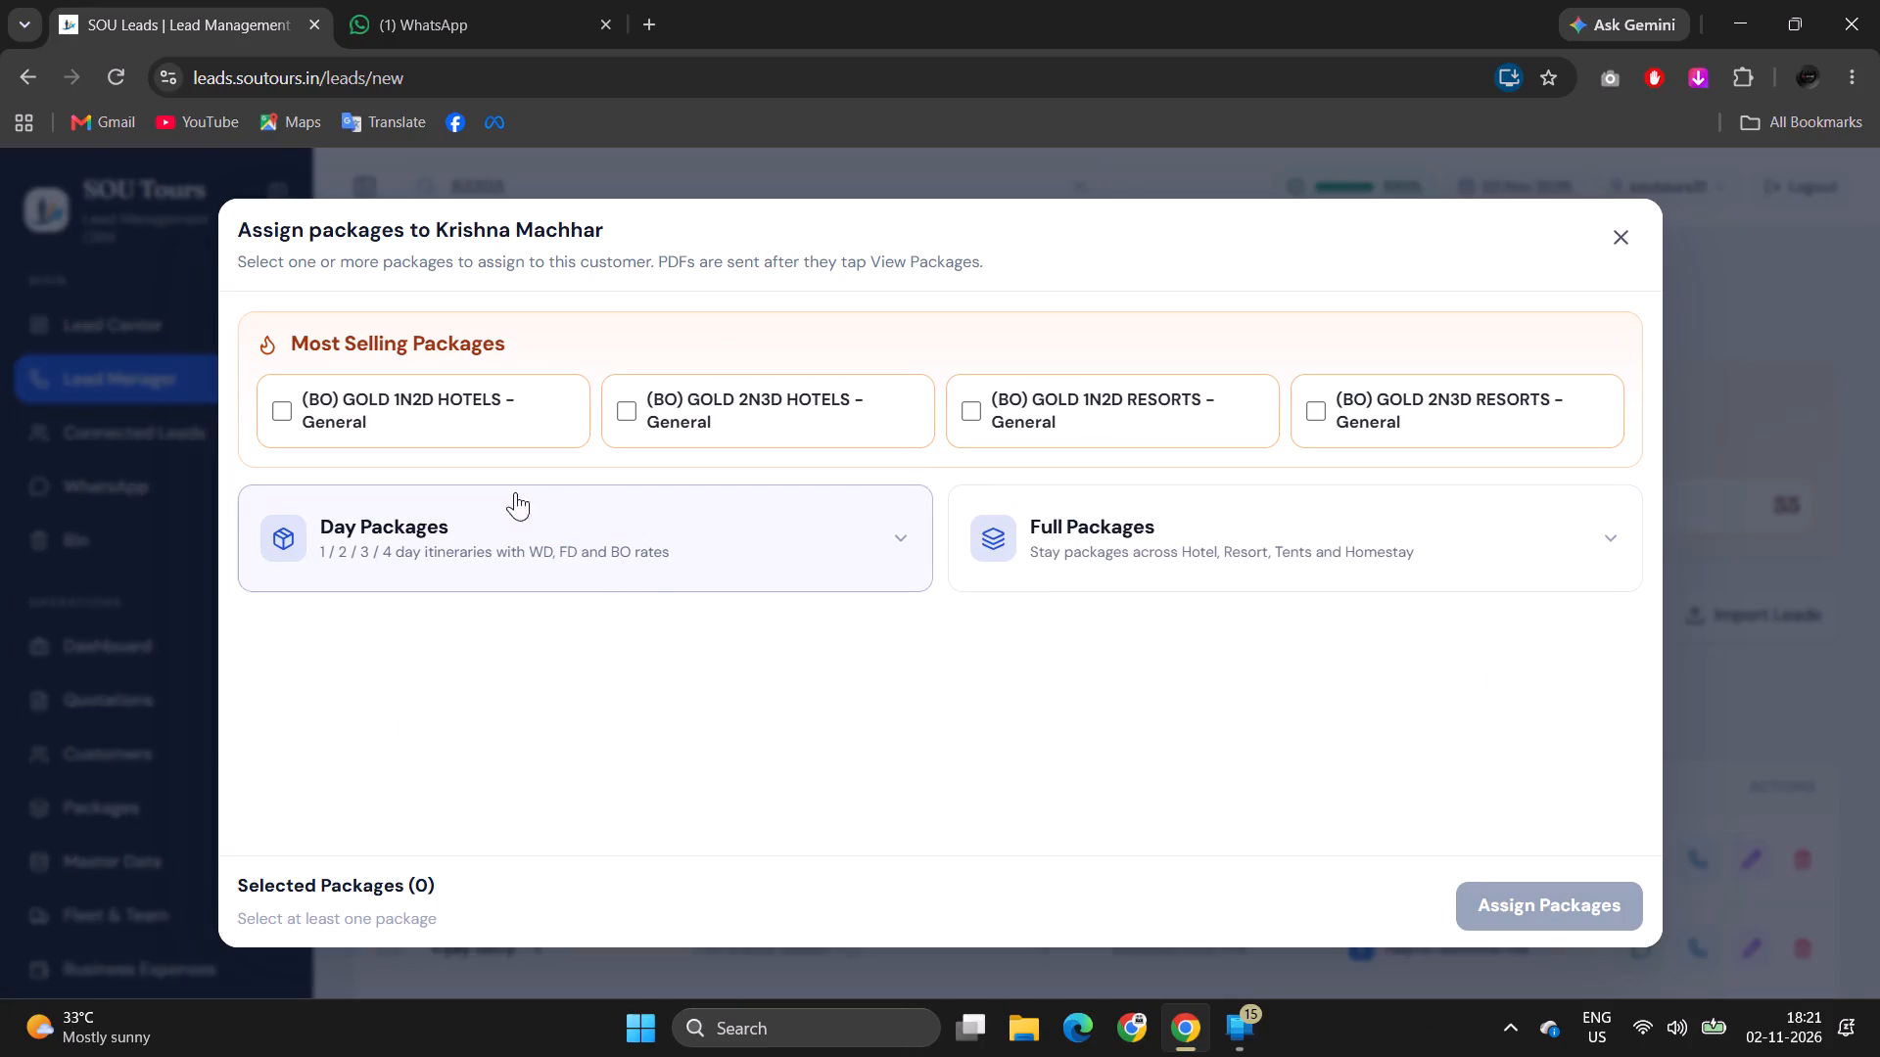
Assign the (BO) GOLD 1N2D HOTELS - General and (BO) GOLD 1N2D RESORTS - General packages to the customer.
left_click(531, 406)
left_click(1124, 437)
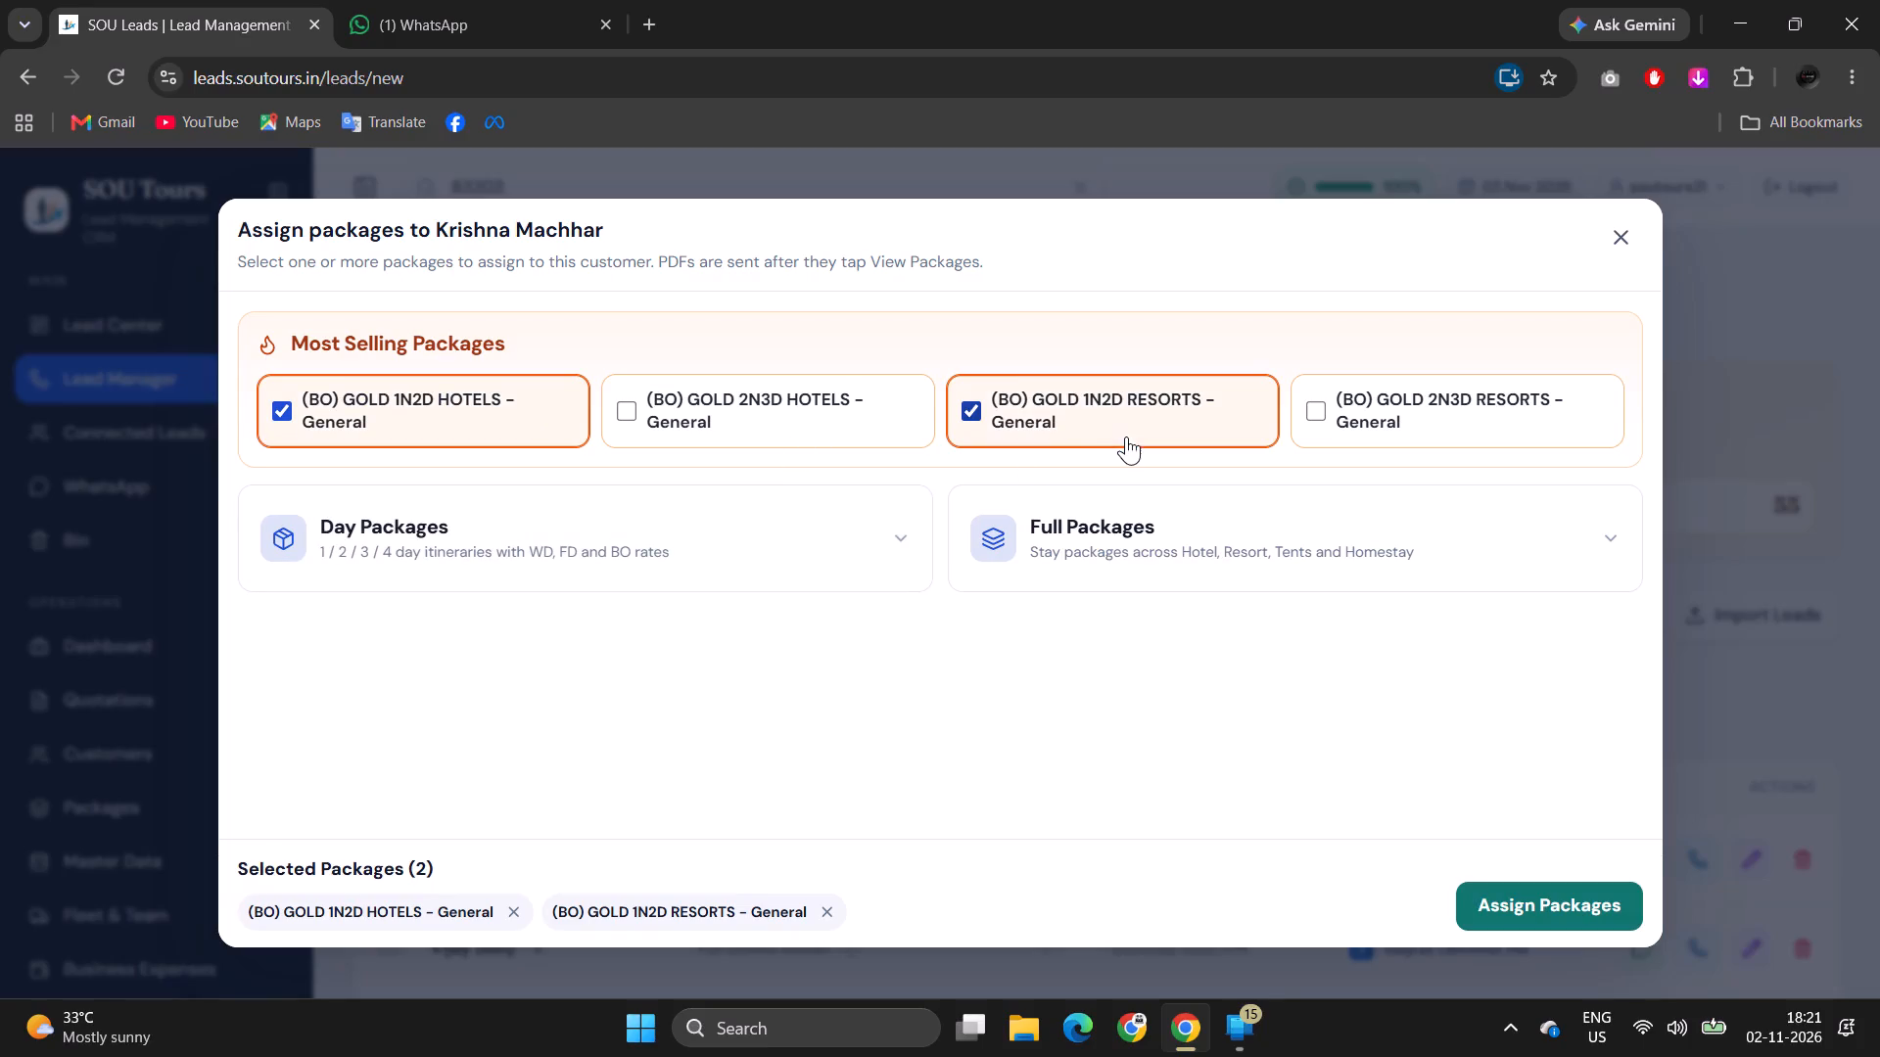
left_click(1508, 908)
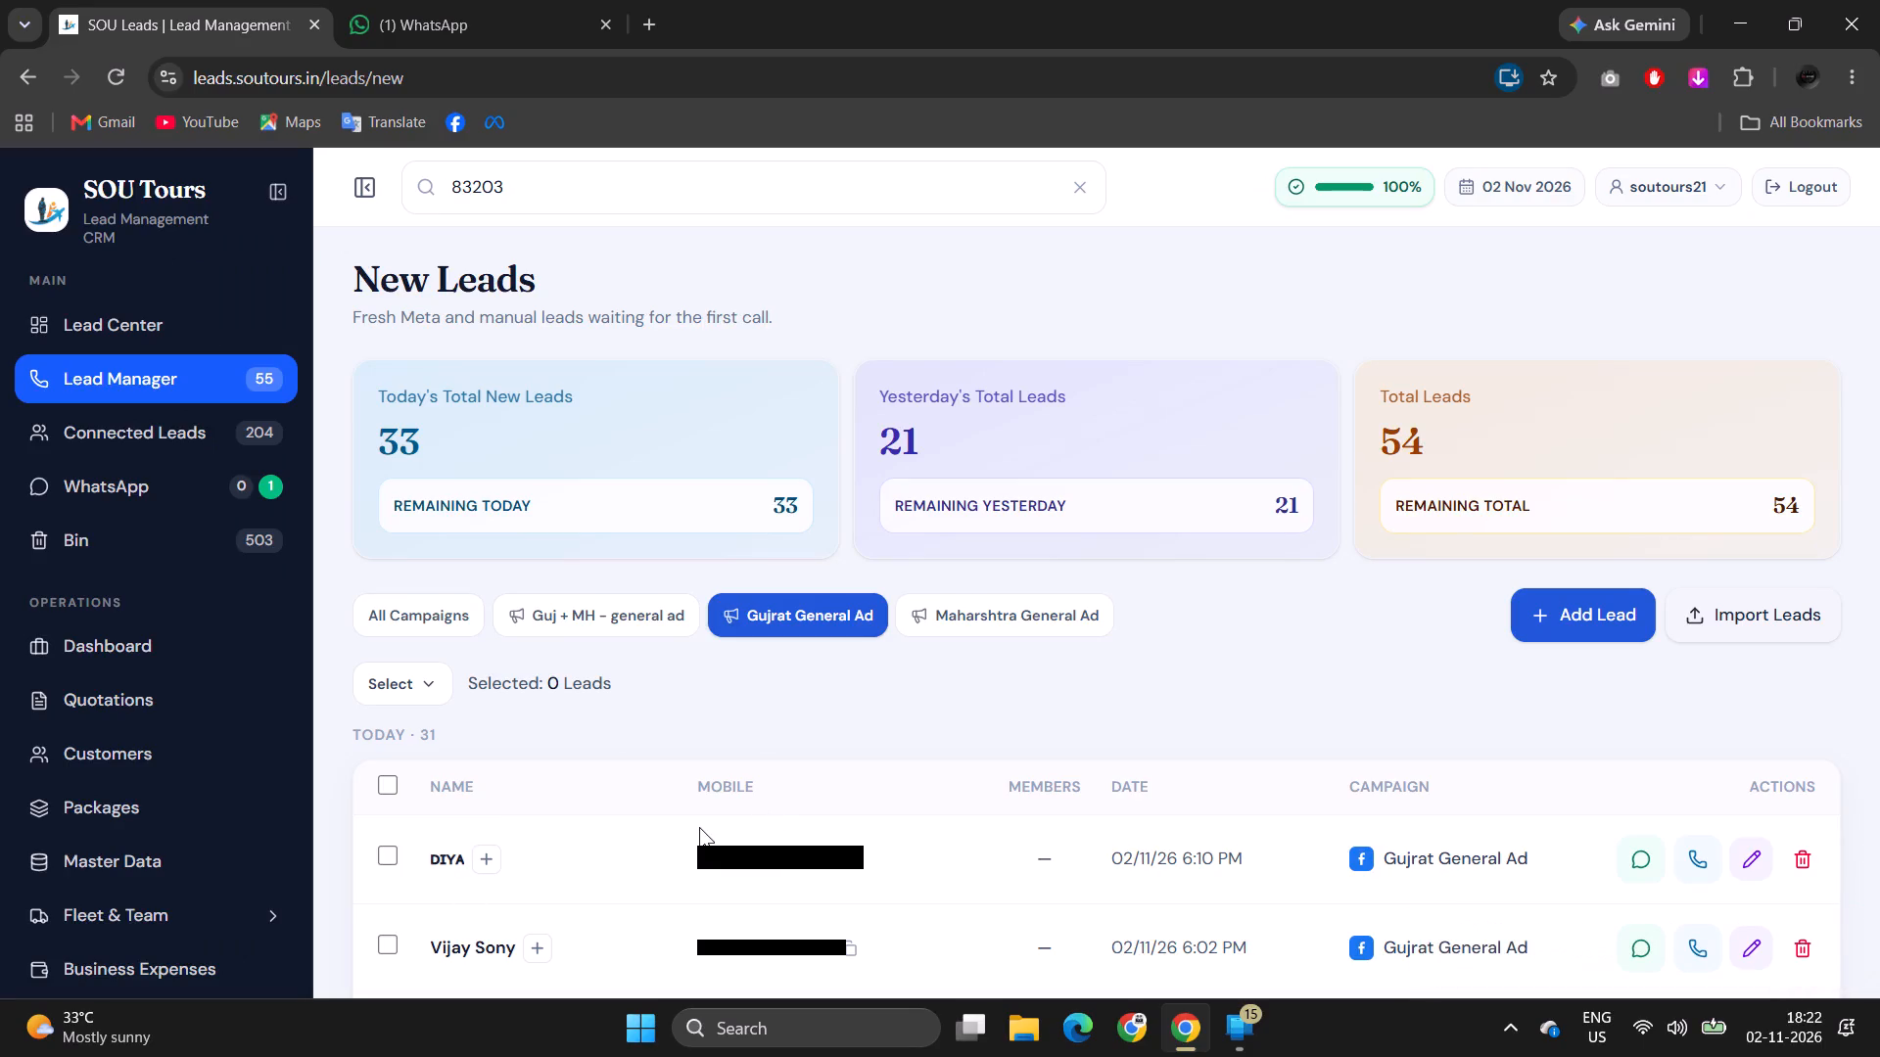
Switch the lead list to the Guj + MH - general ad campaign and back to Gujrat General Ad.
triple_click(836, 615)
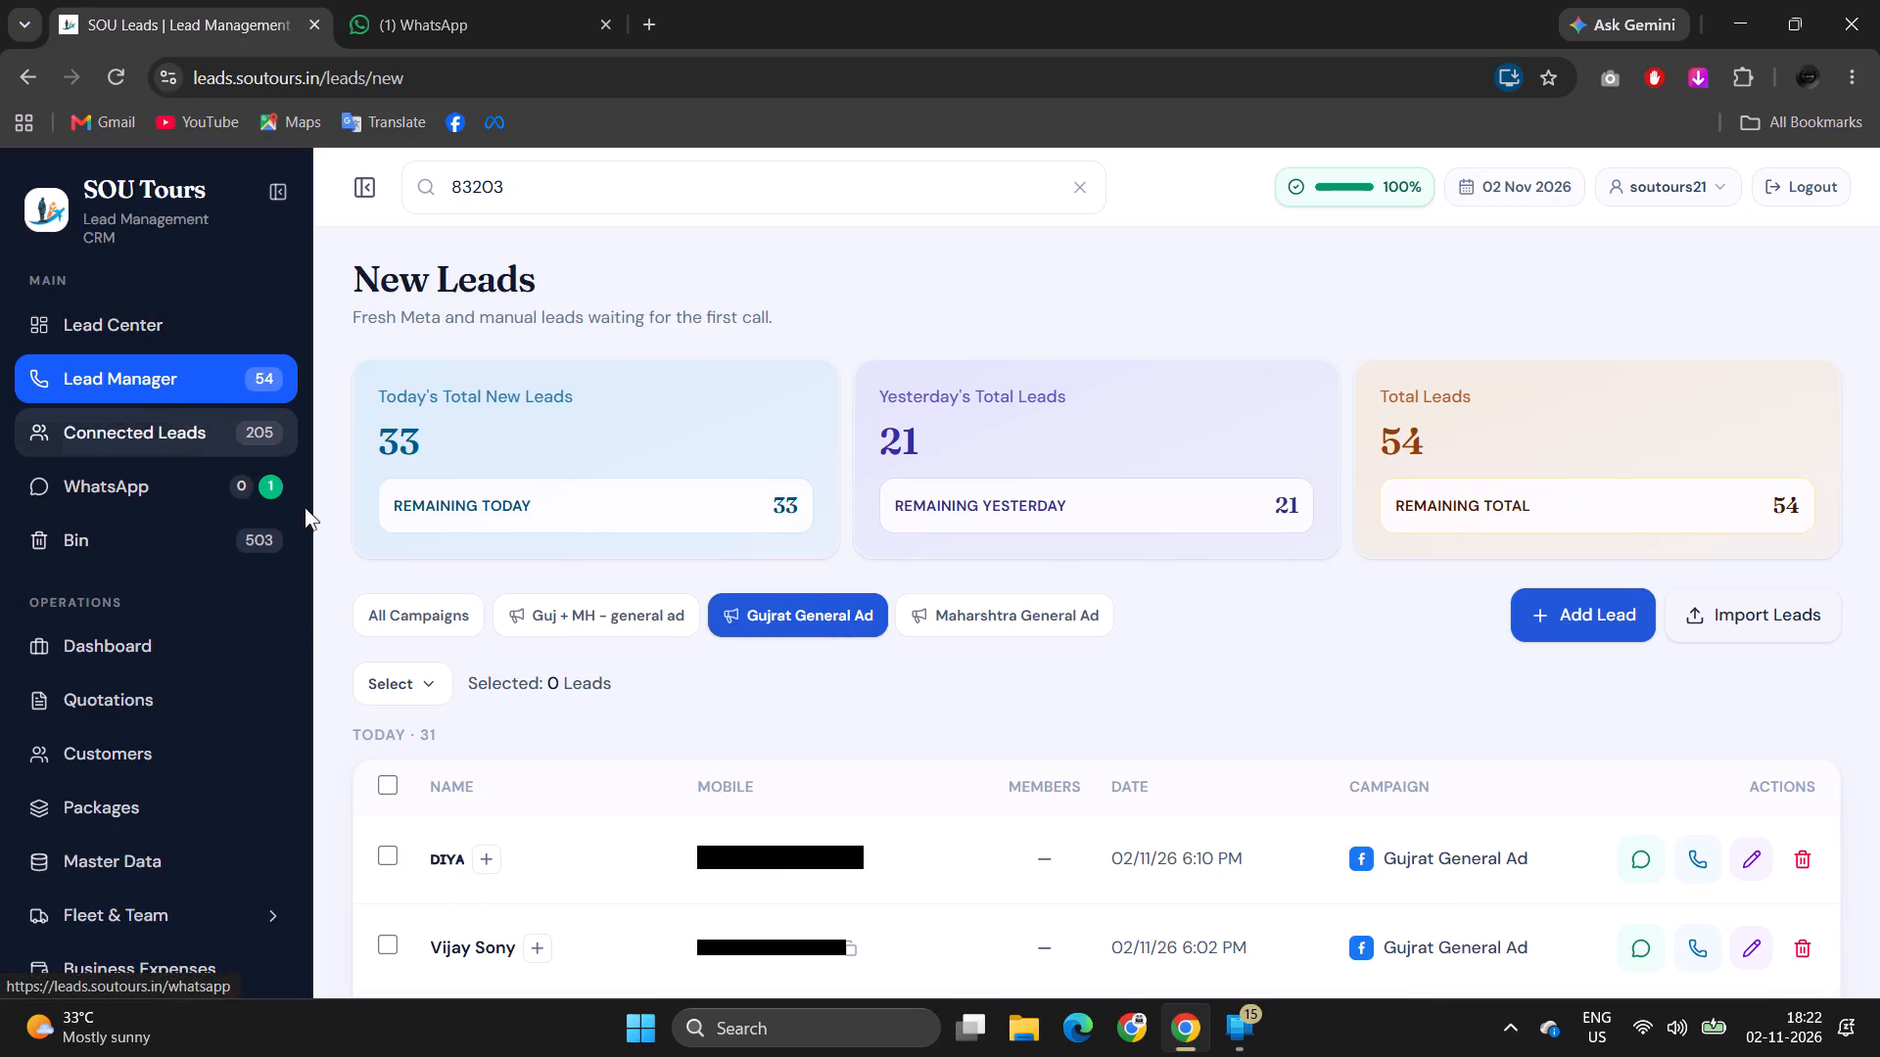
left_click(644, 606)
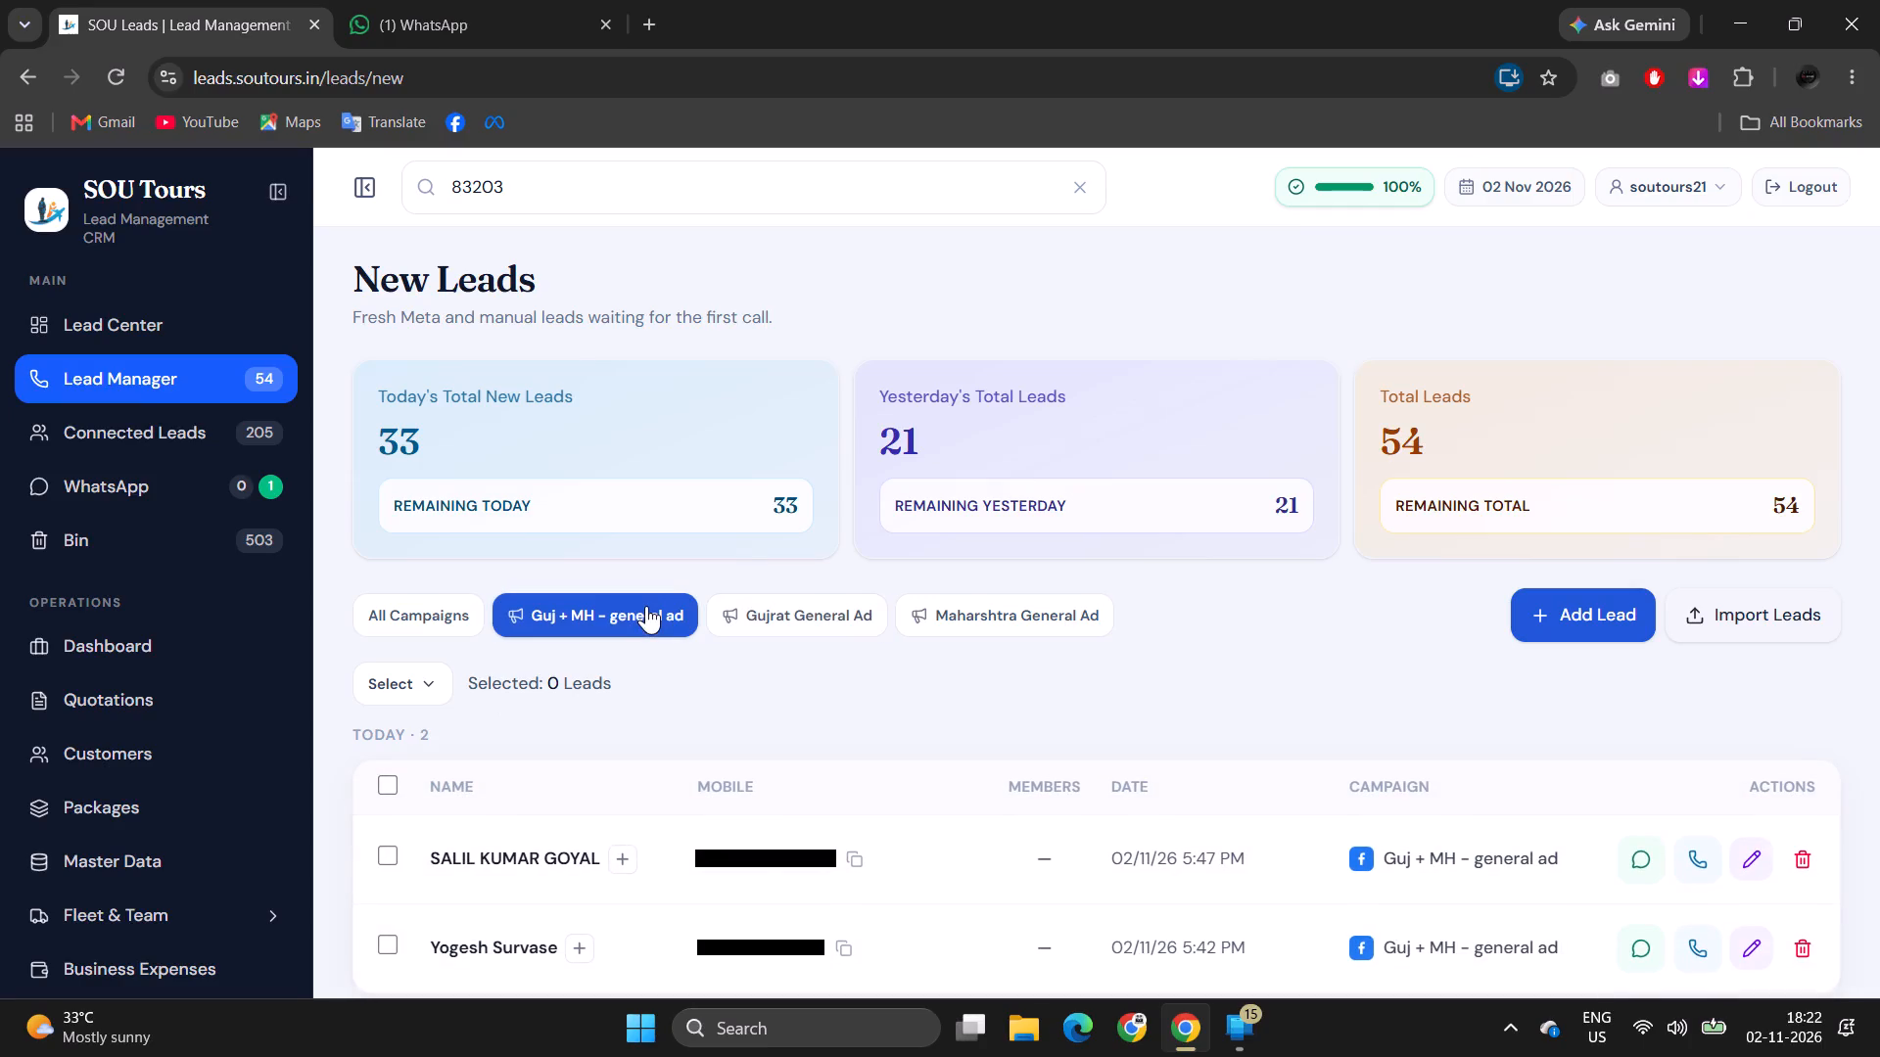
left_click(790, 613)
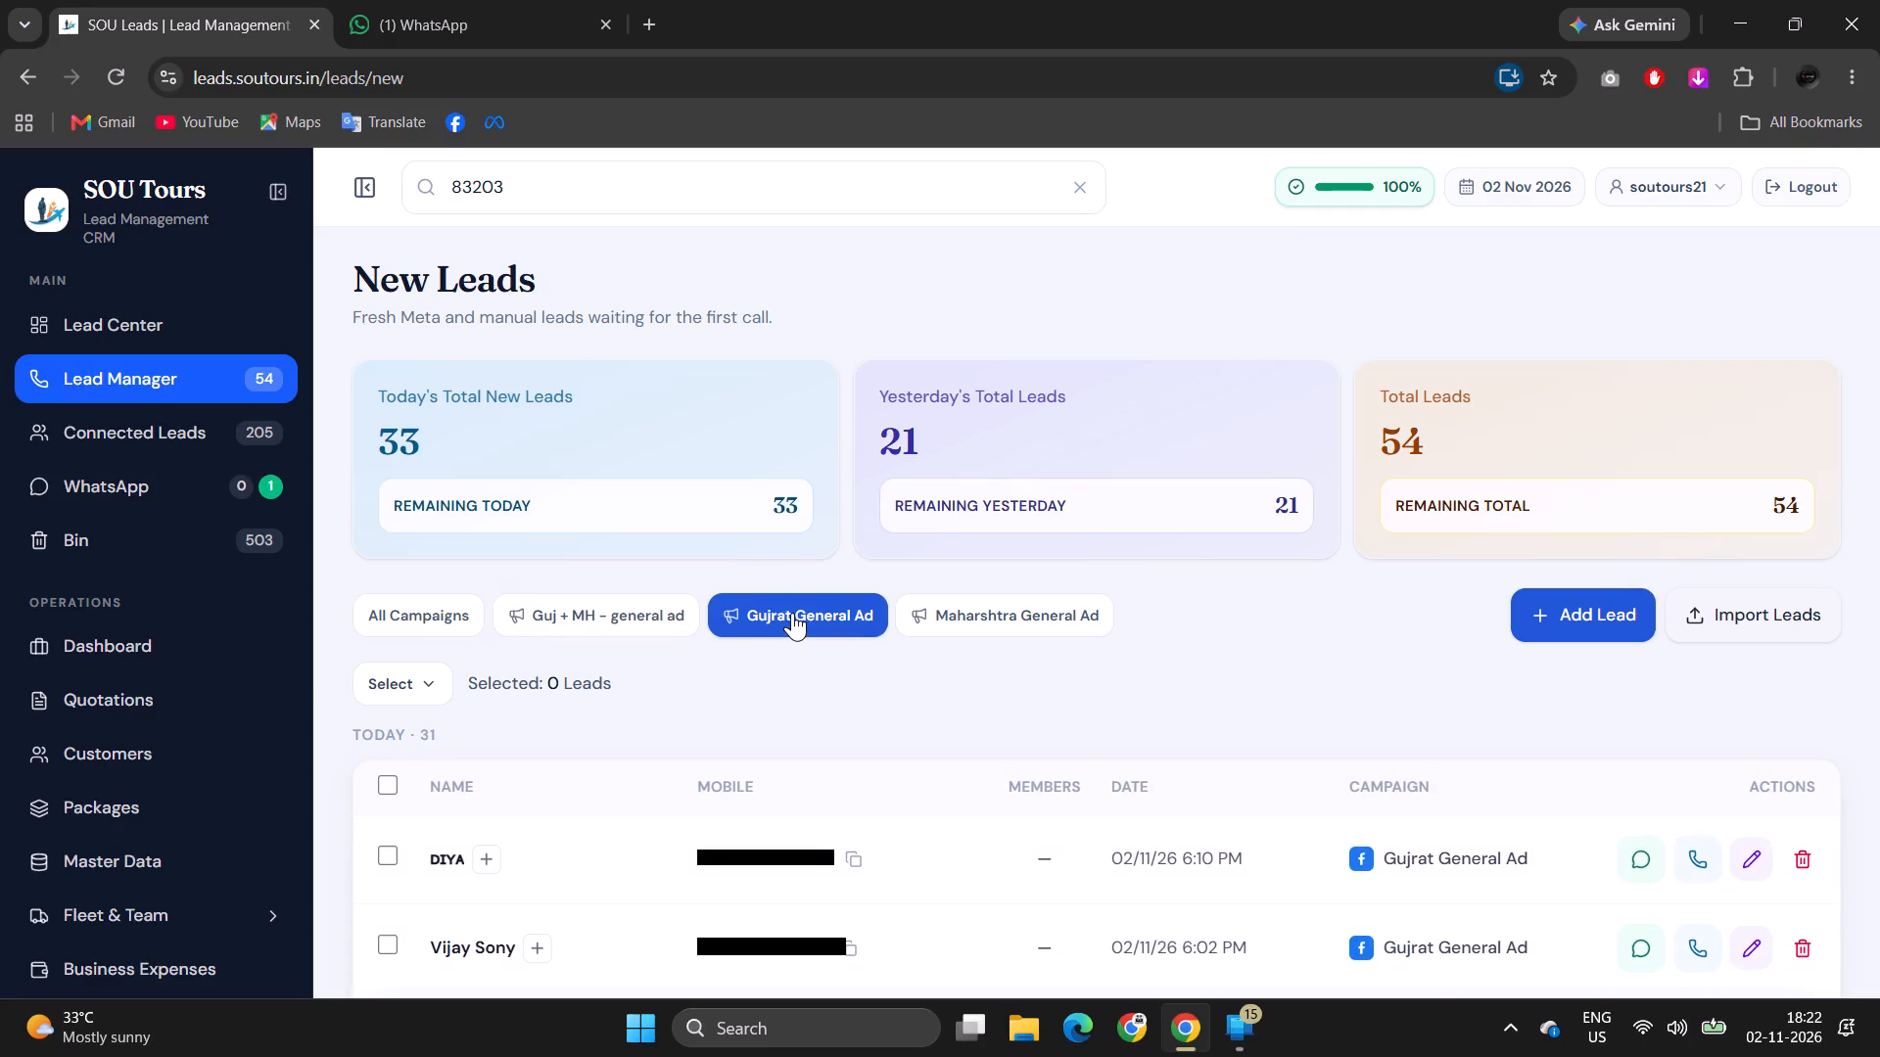
Call the last Gujrat General Ad lead in the Lead Manager list, received 02/11/26 at 12:20 AM.
scroll(1372, 682, "down", 20)
scroll(1372, 682, "down", 13)
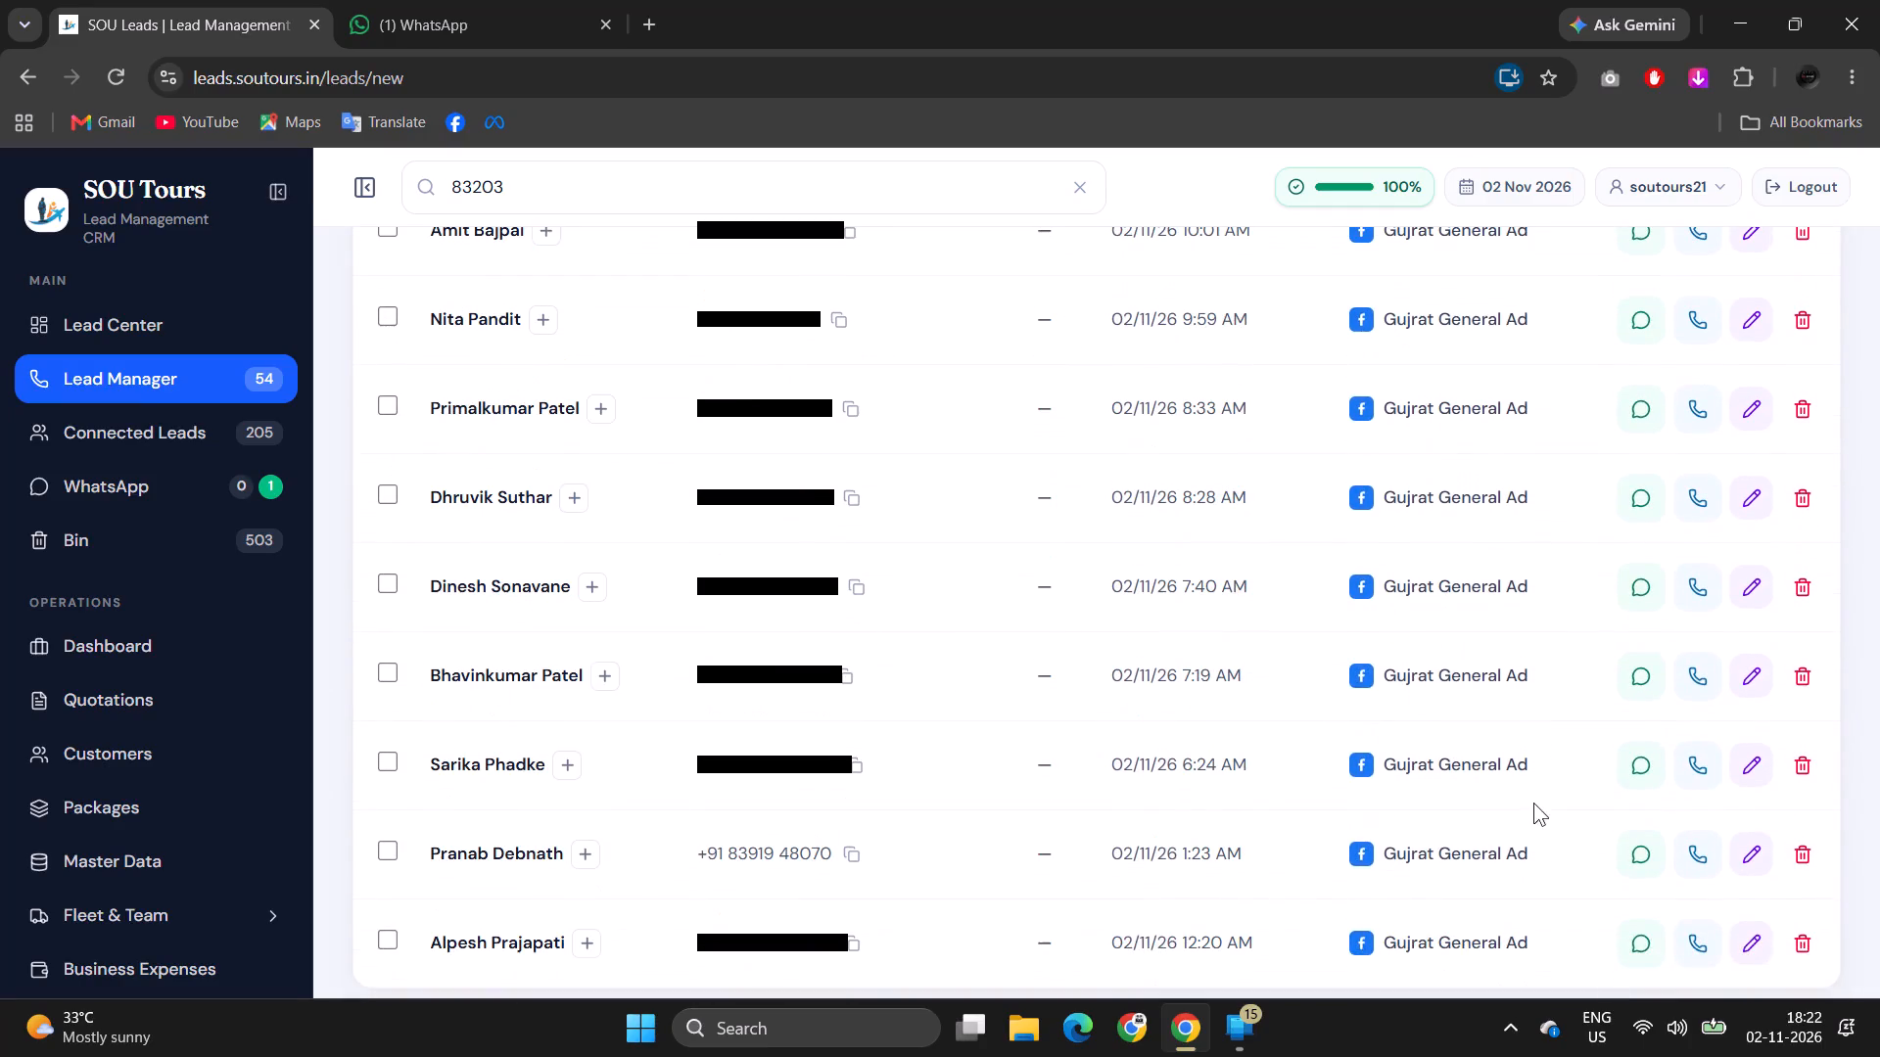
scroll(1533, 803, "down", 4)
left_click_drag(1696, 900, 1681, 904)
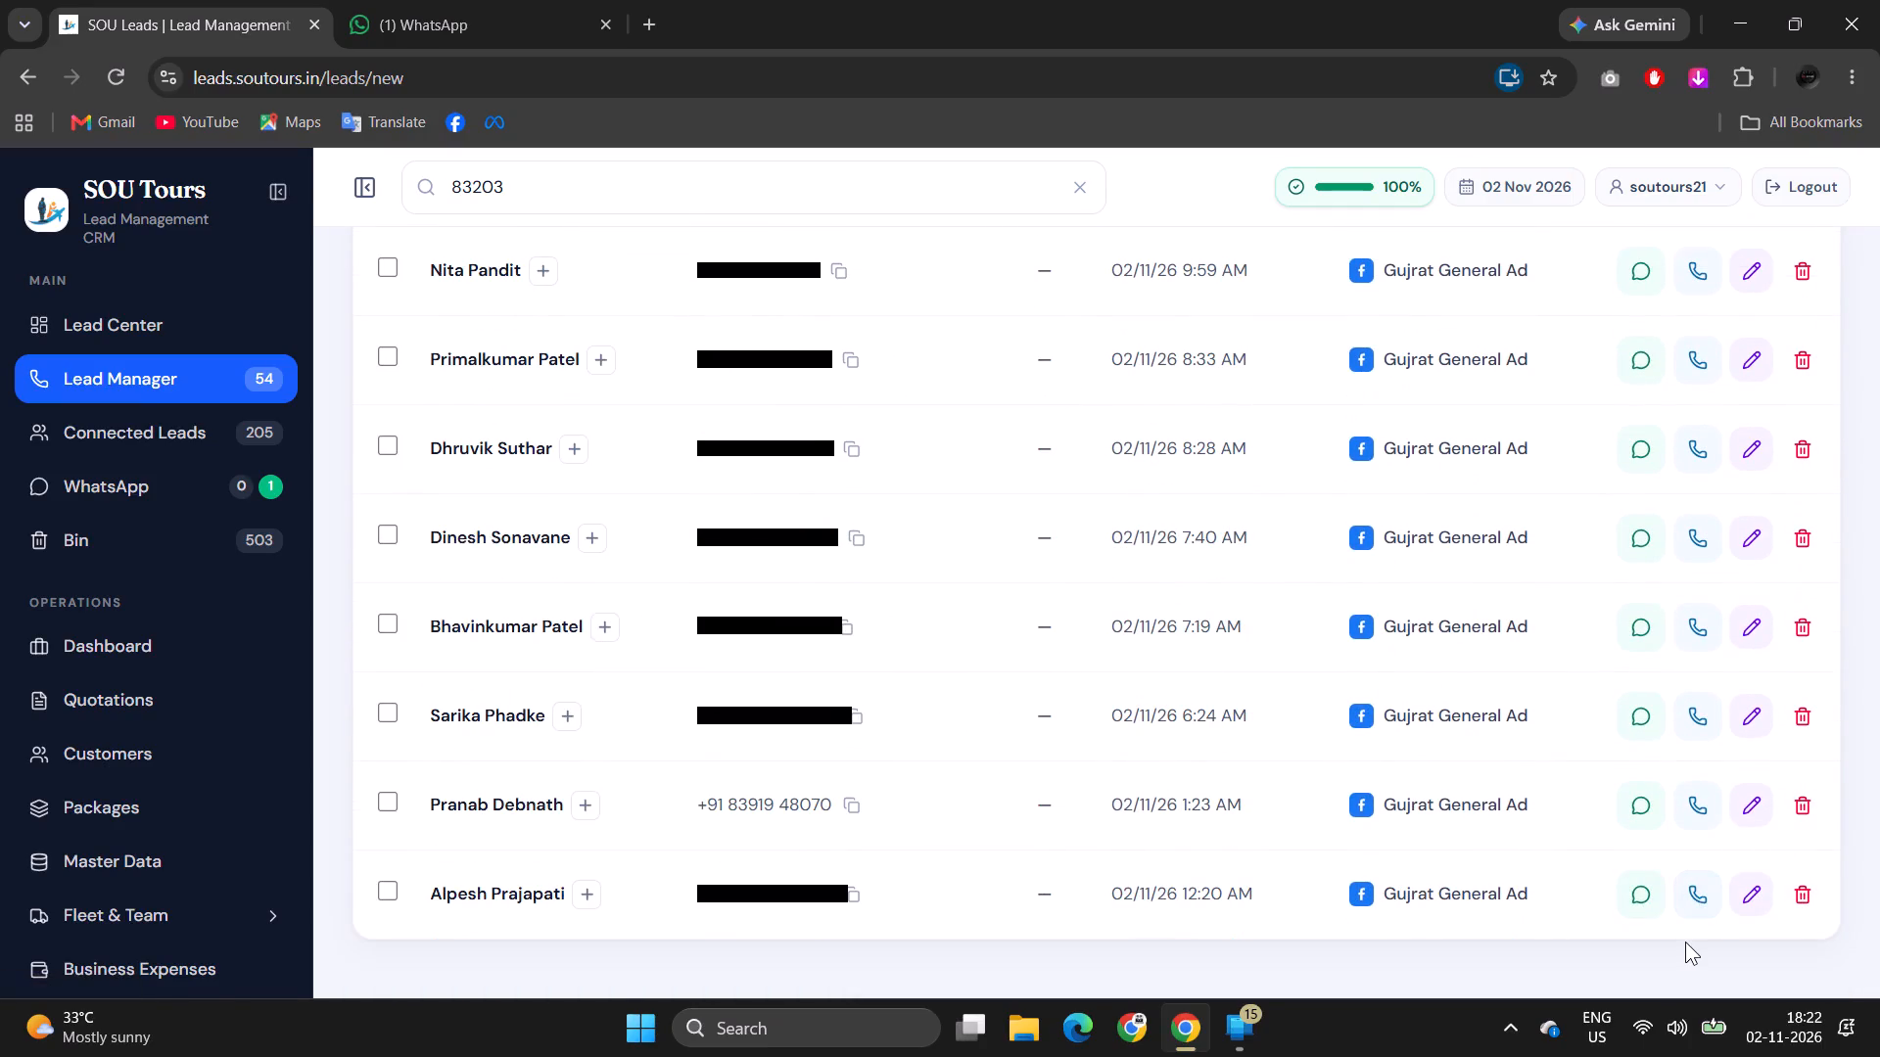
left_click(1692, 909)
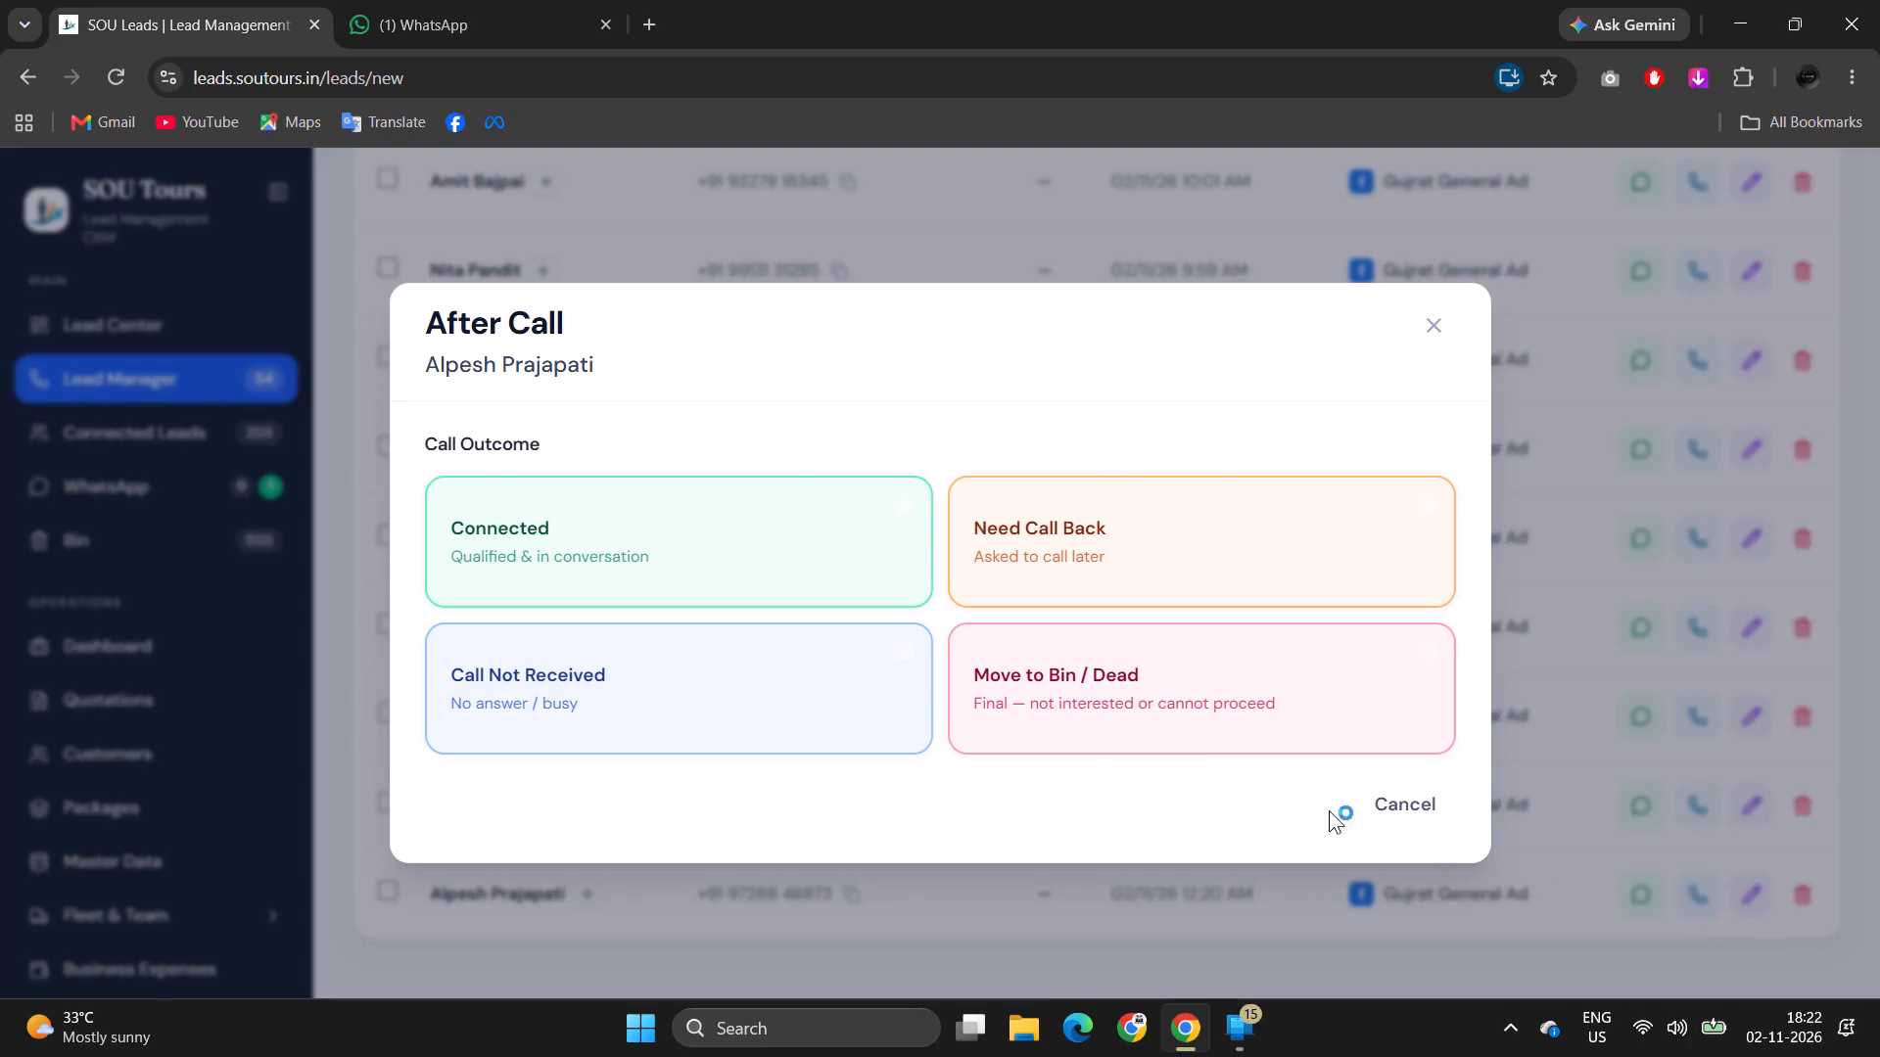
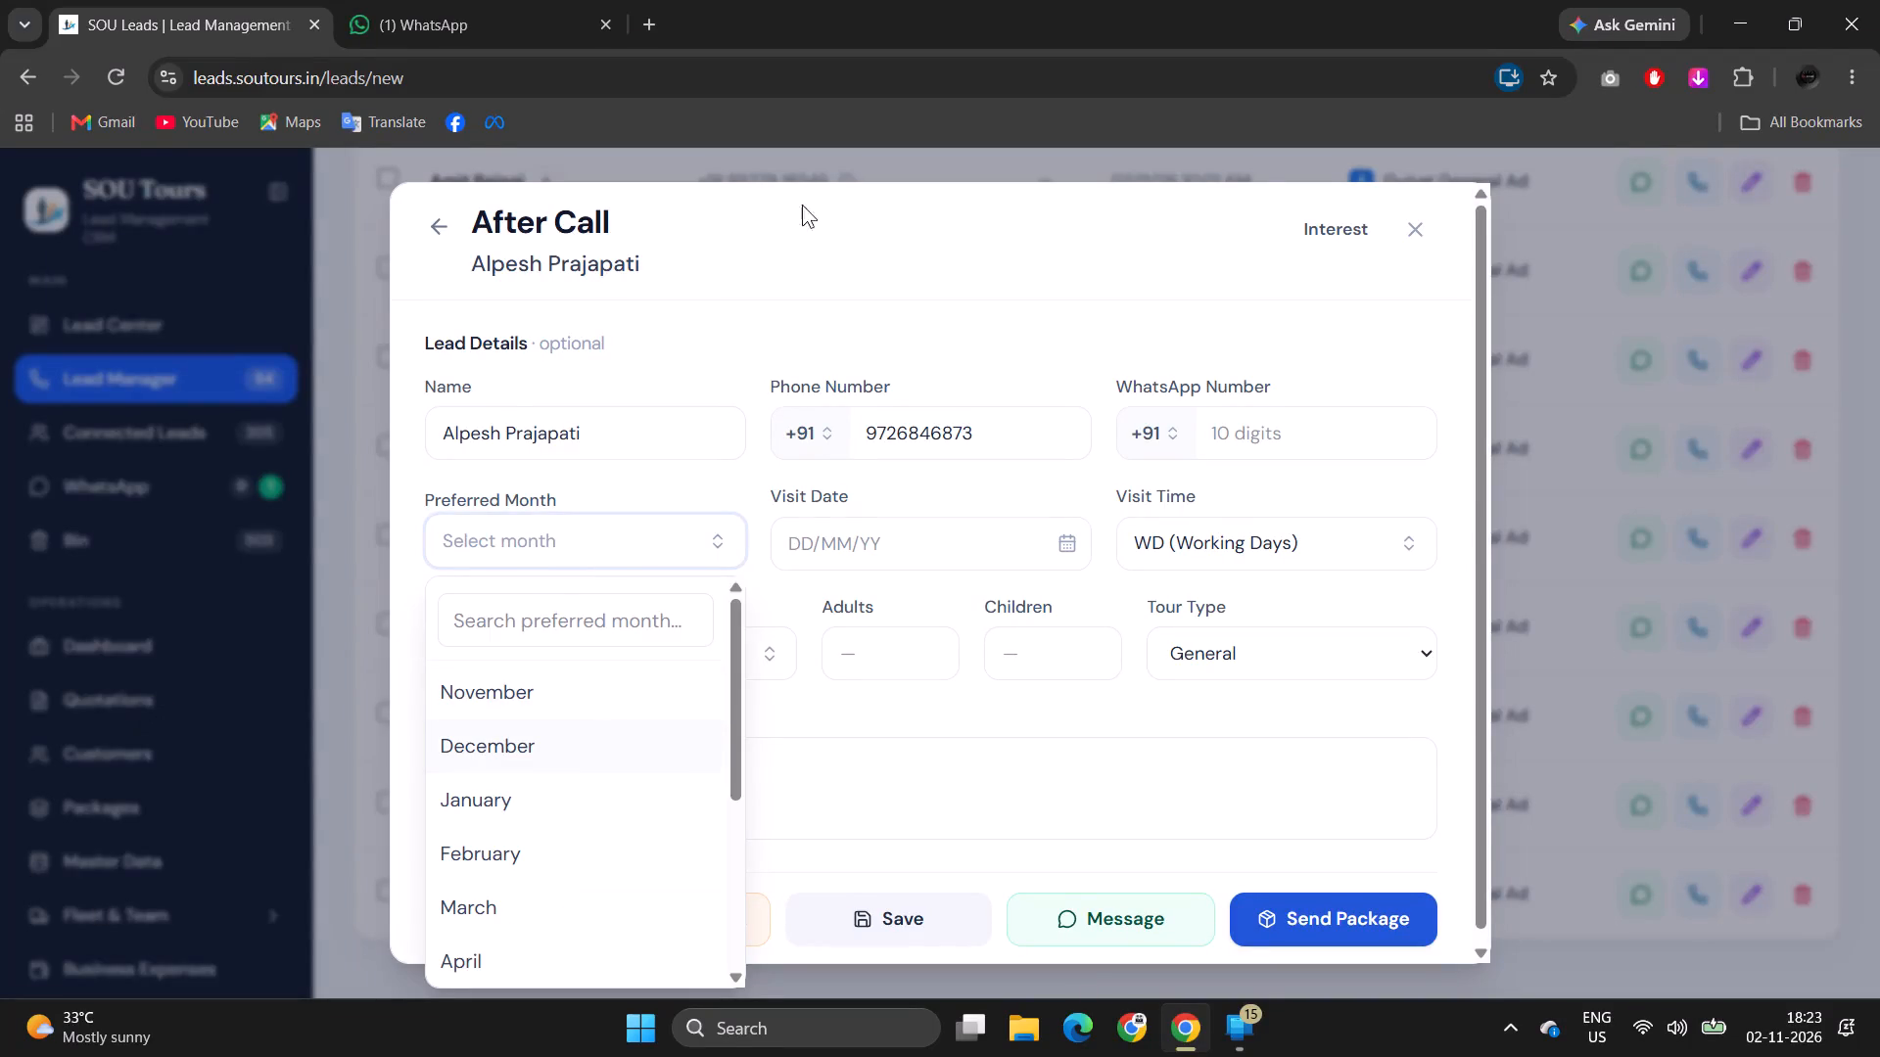
Close the lead's After Call form without saving and return to the Lead Manager list.
left_click(1406, 237)
left_click(1433, 243)
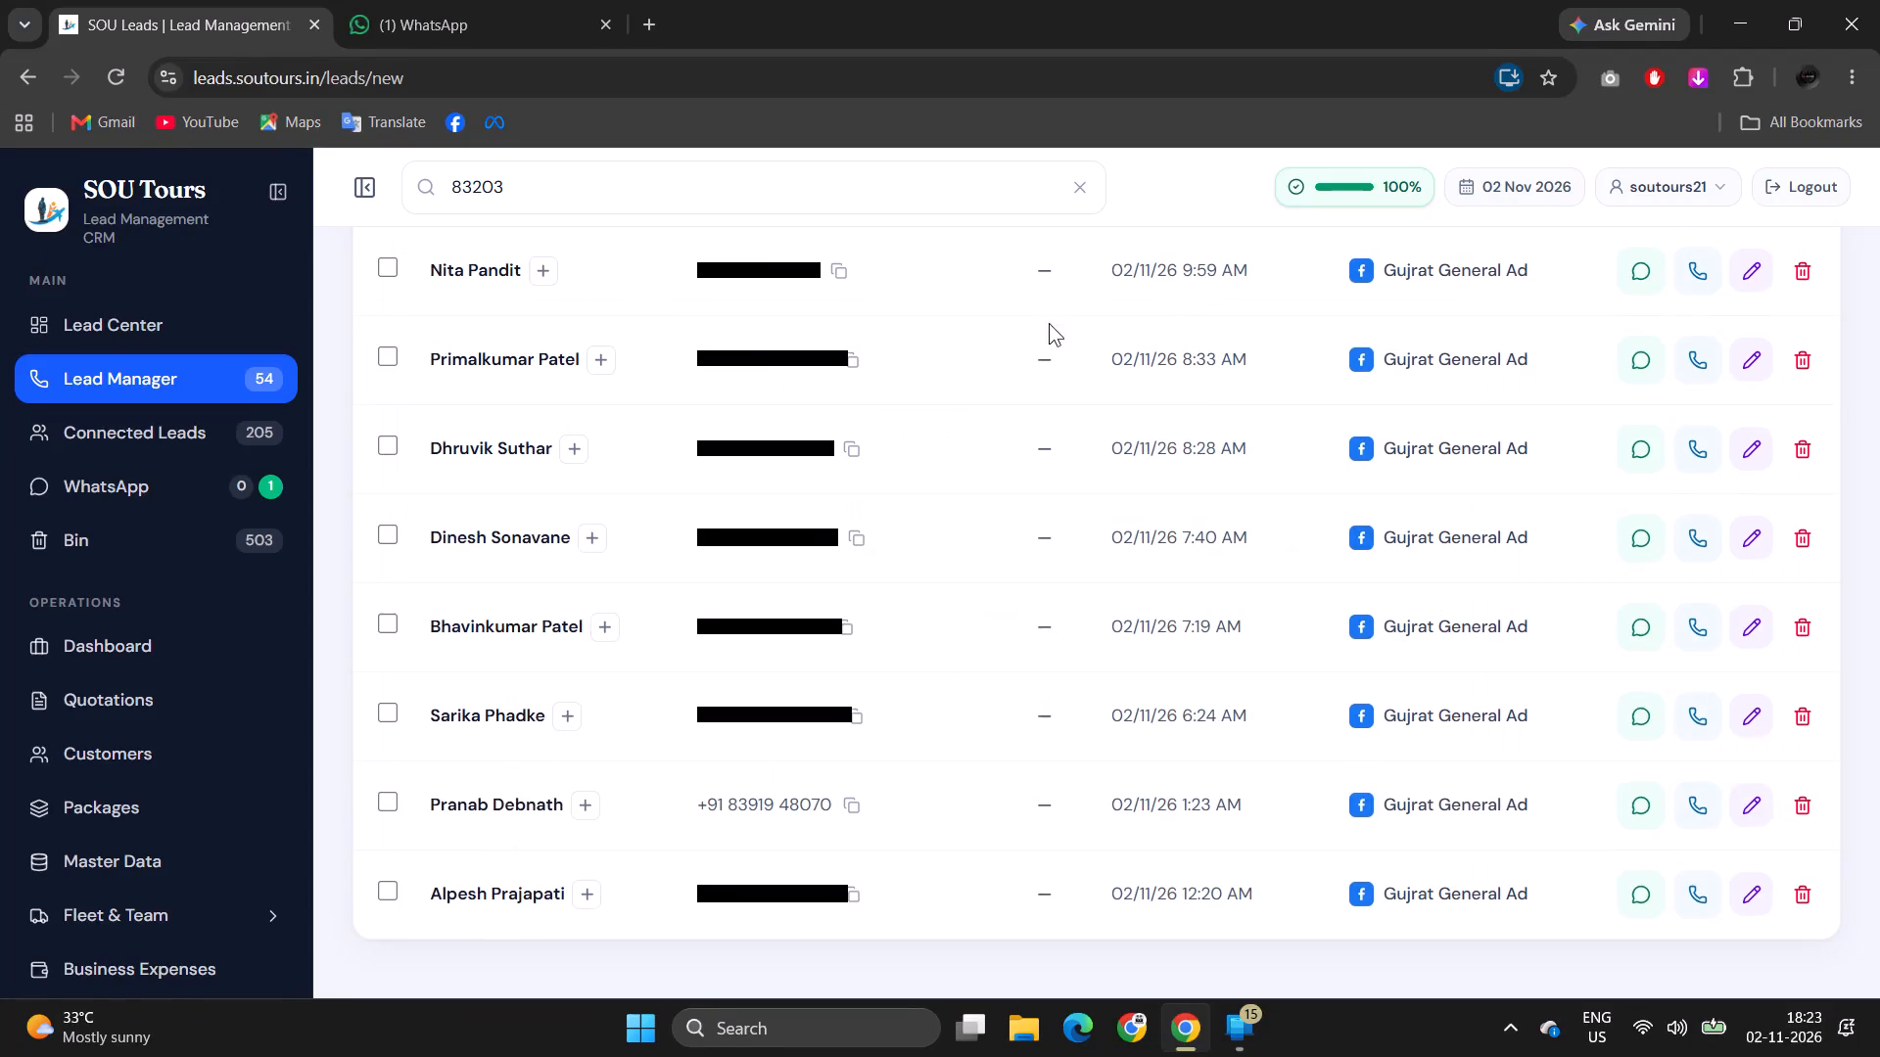
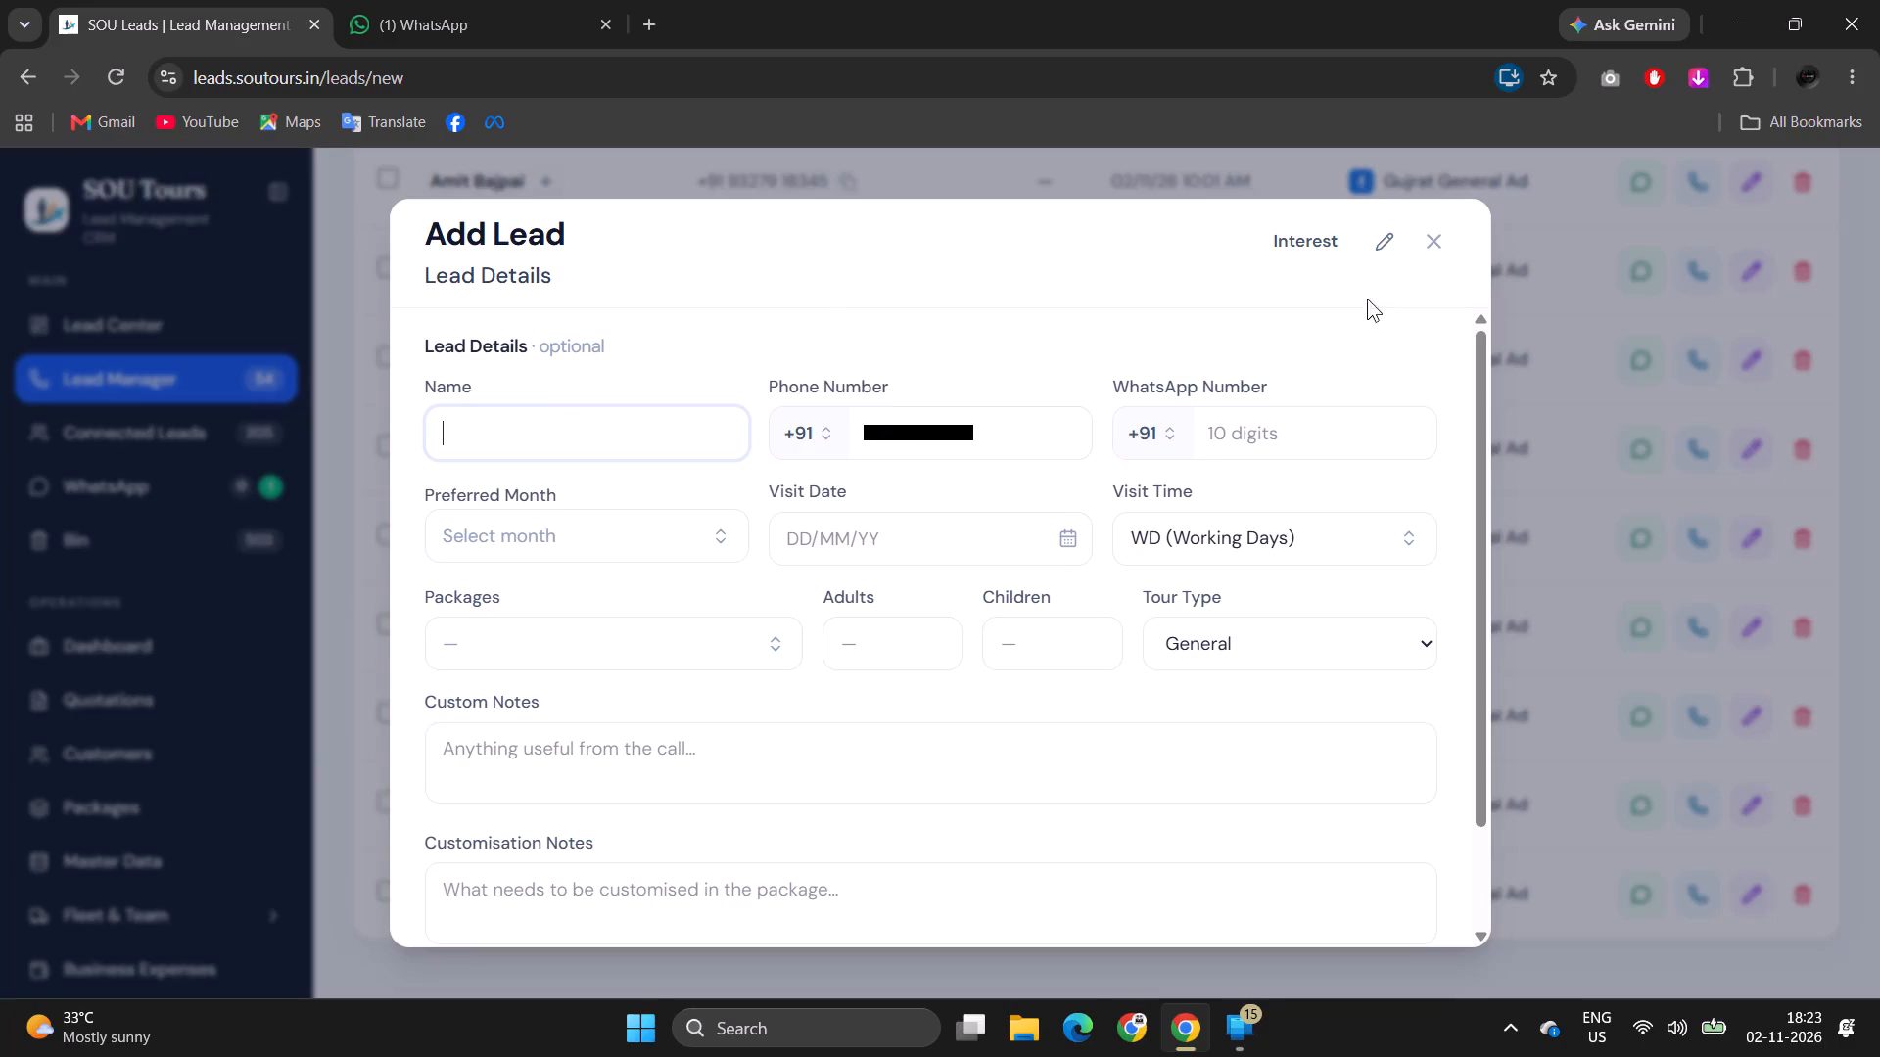
Close the Add Lead form without saving and return to the oldest leads in the Lead Manager list.
left_click(1426, 235)
scroll(824, 699, "down", 1)
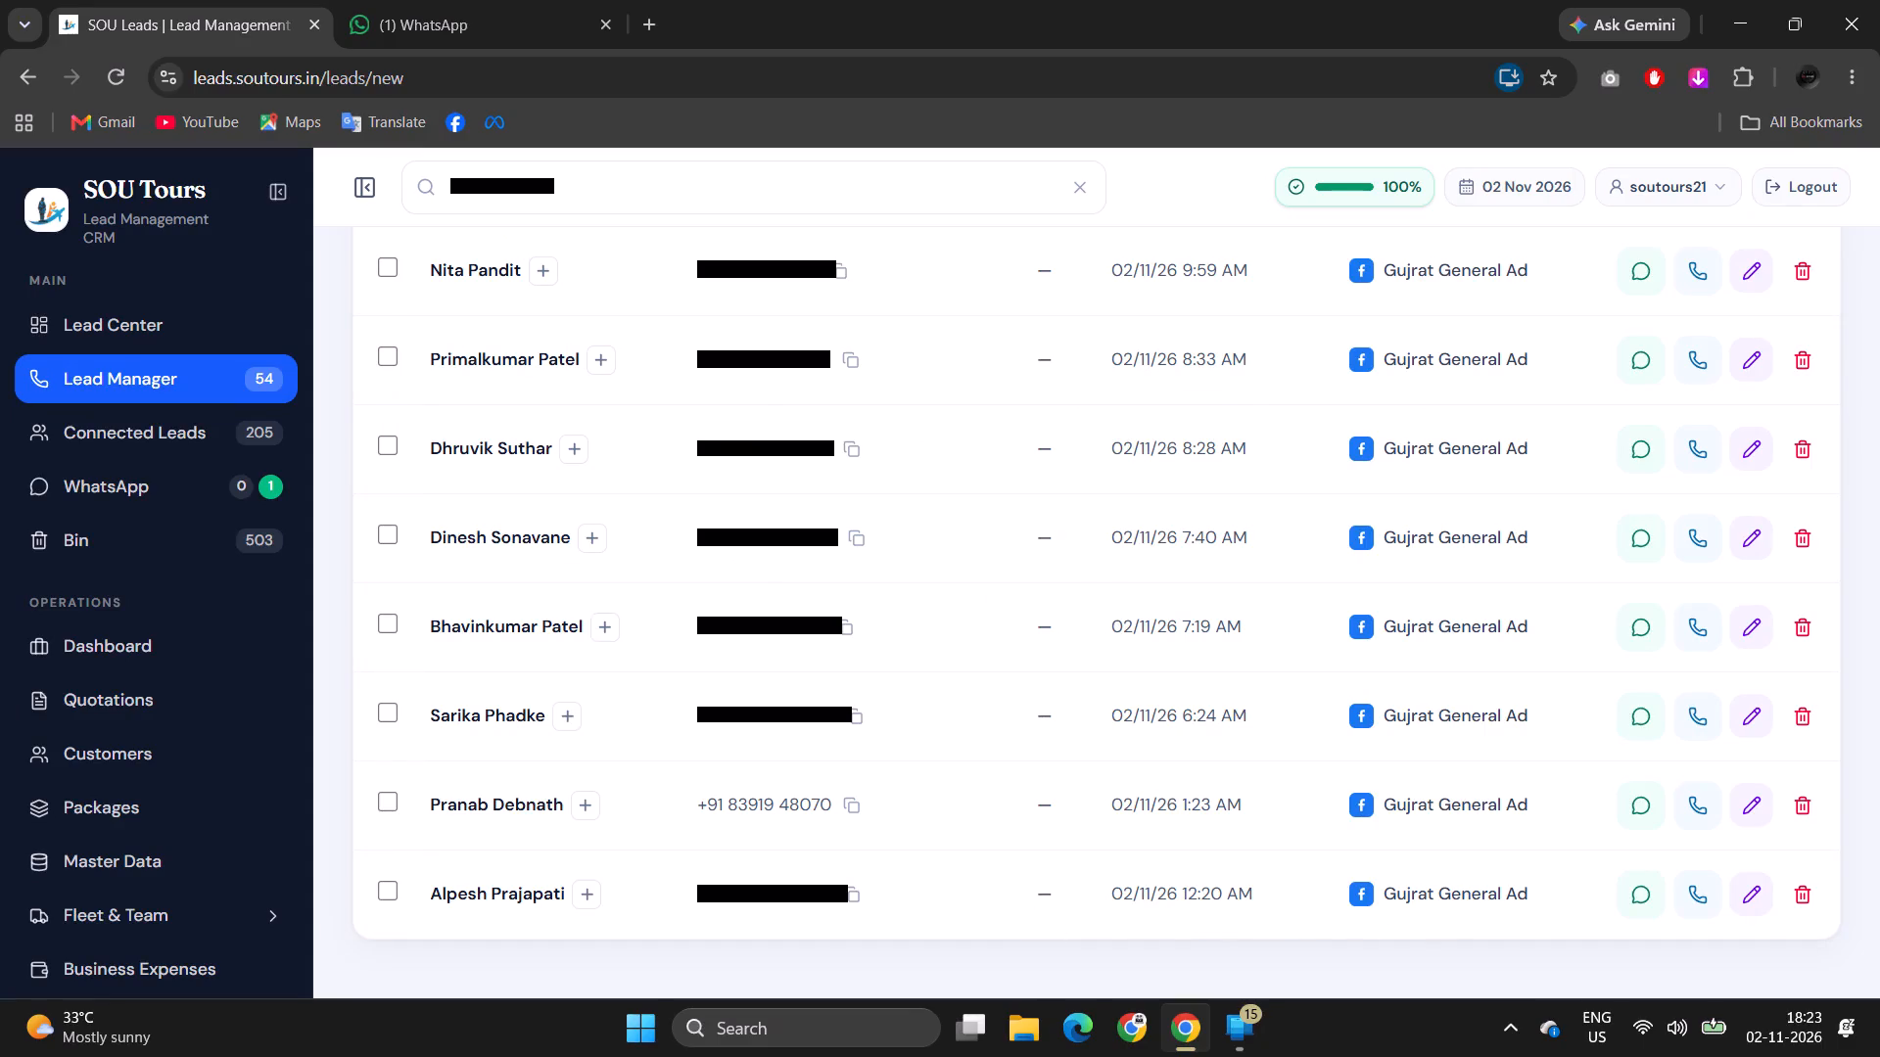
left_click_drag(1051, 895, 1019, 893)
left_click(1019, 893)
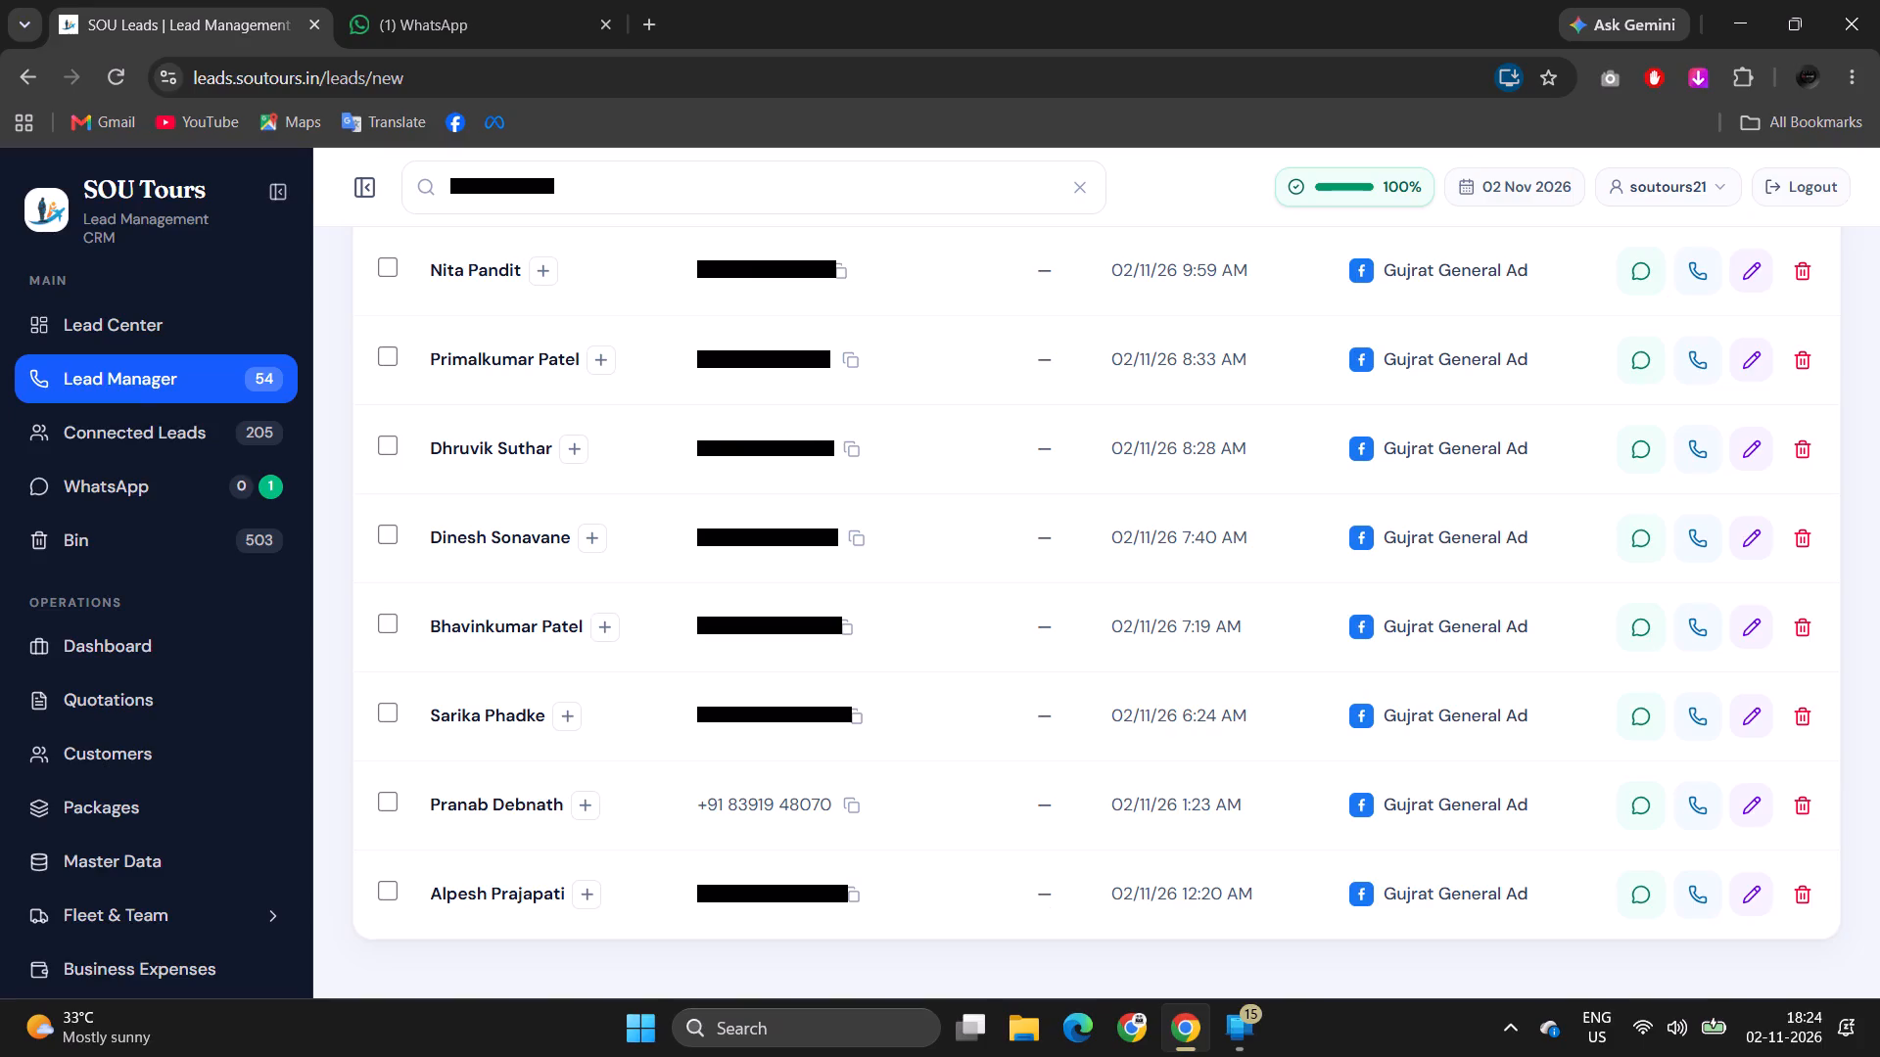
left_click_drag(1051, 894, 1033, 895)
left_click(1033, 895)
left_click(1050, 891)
Call the Gujrat General Ad lead dated 02/11/26 12:20 AM and bring up its After Call form.
left_click(1686, 892)
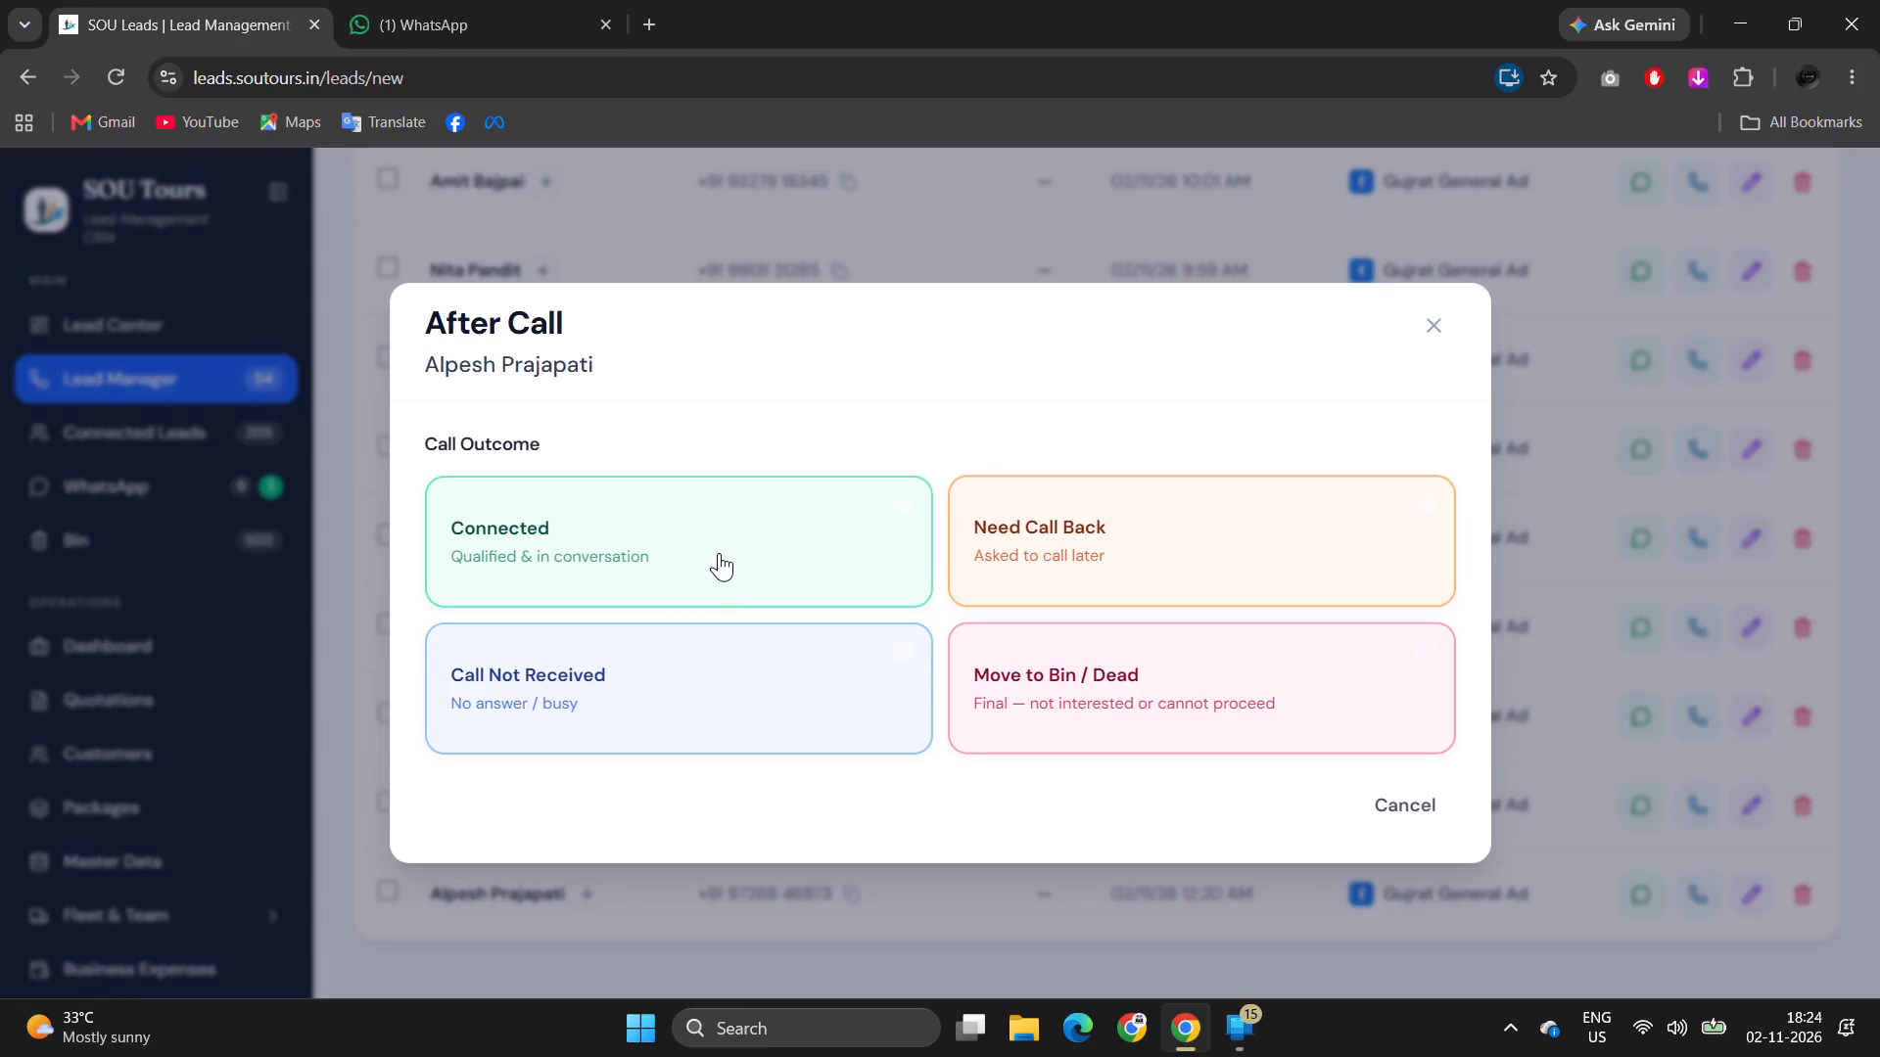
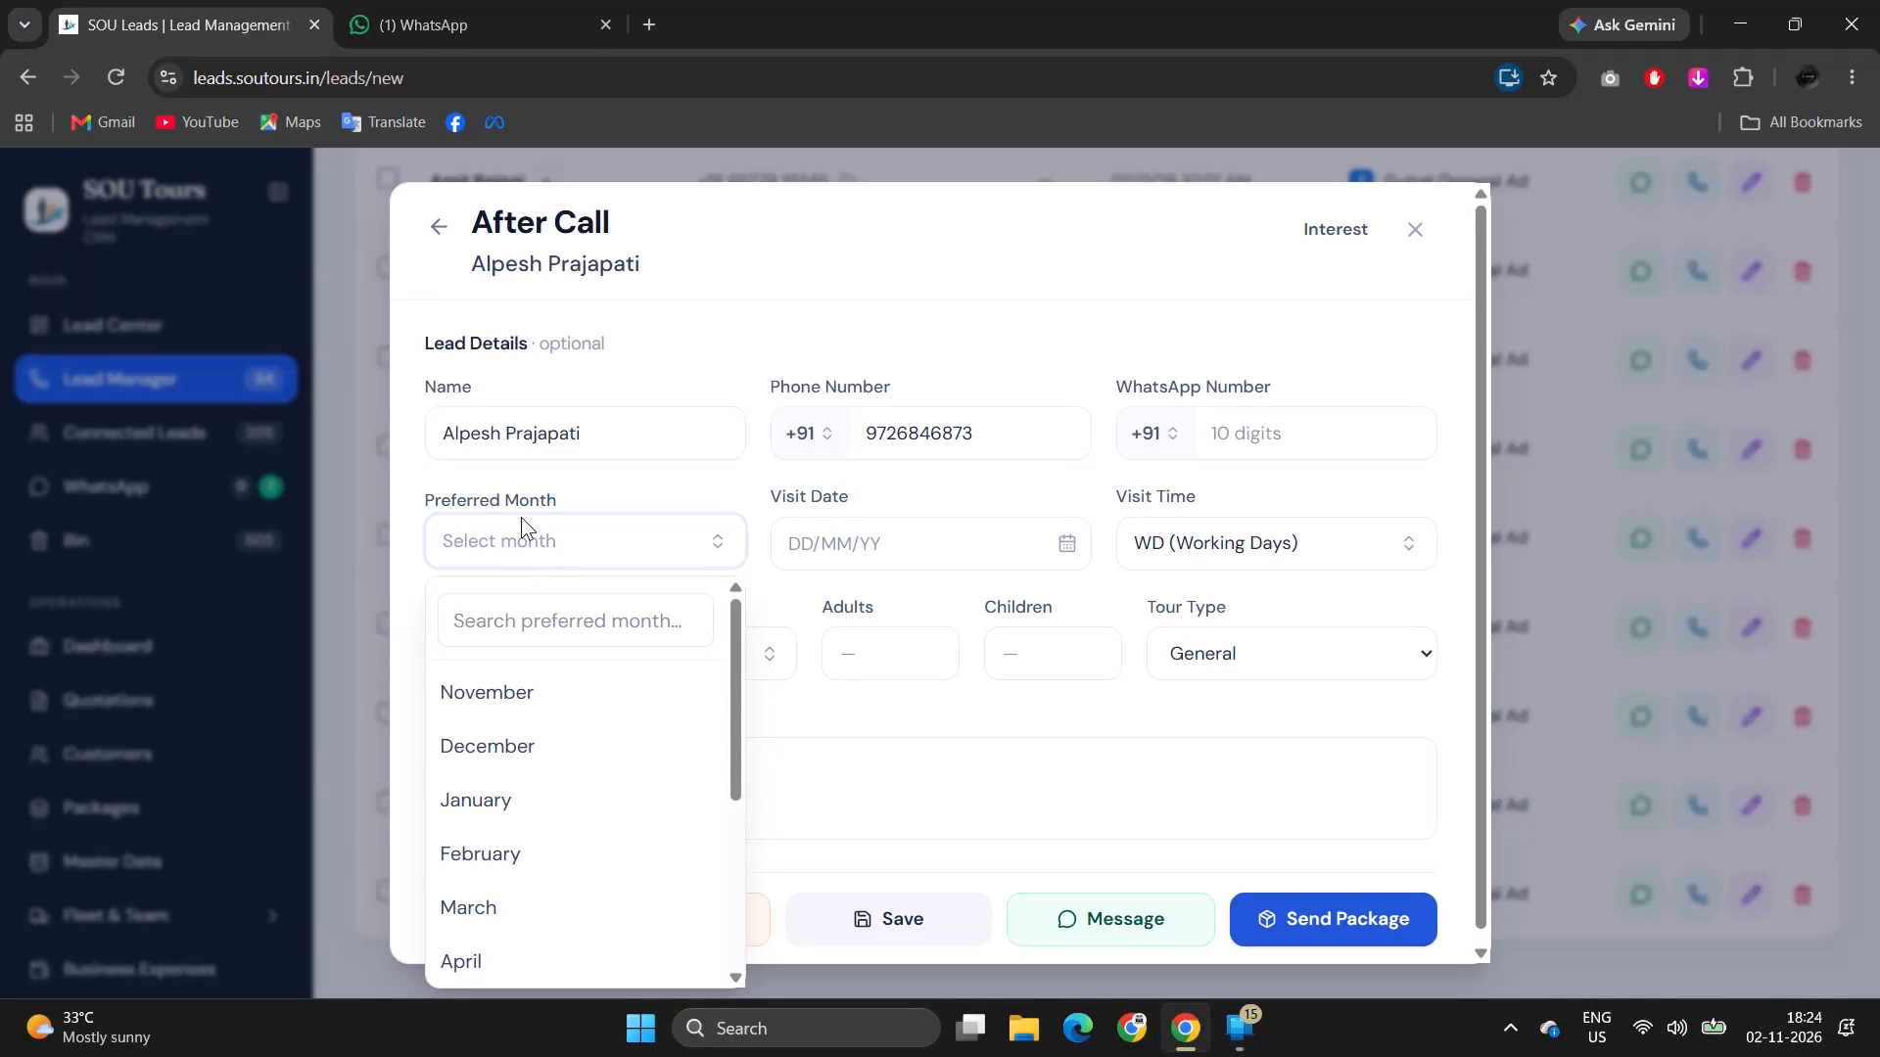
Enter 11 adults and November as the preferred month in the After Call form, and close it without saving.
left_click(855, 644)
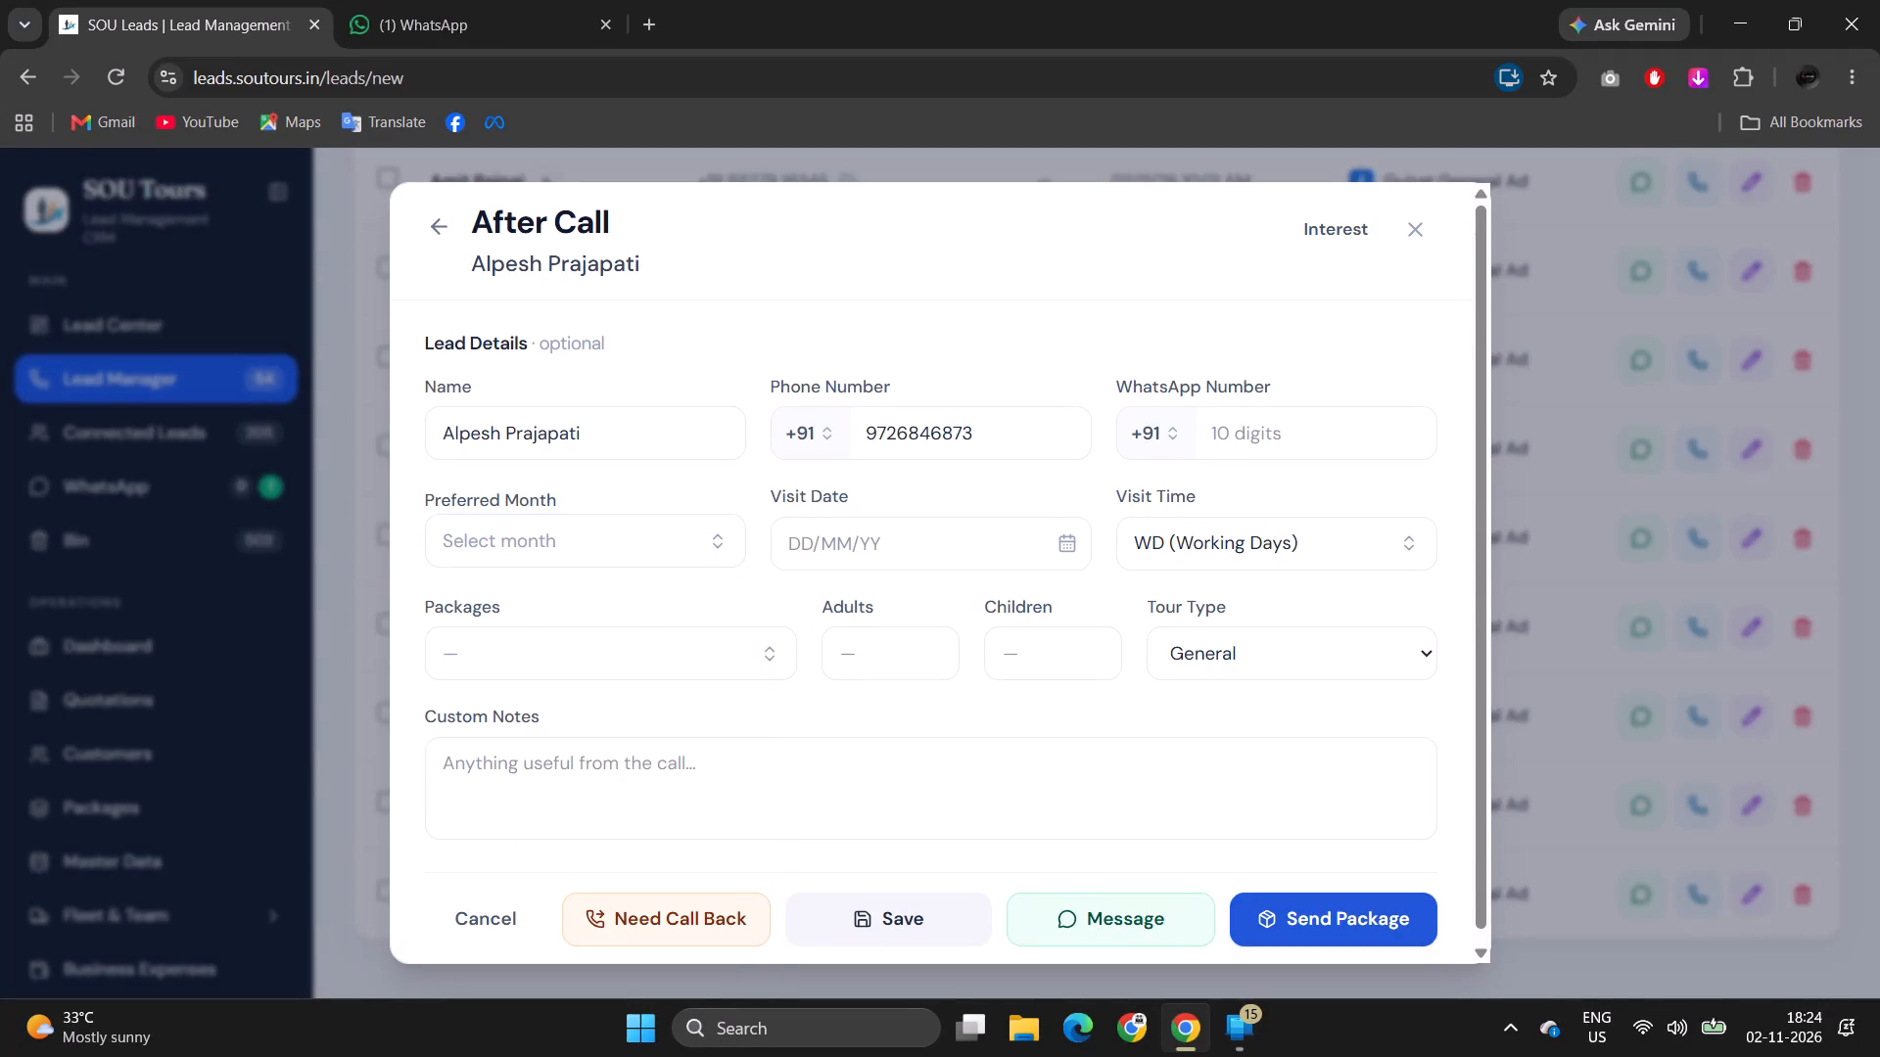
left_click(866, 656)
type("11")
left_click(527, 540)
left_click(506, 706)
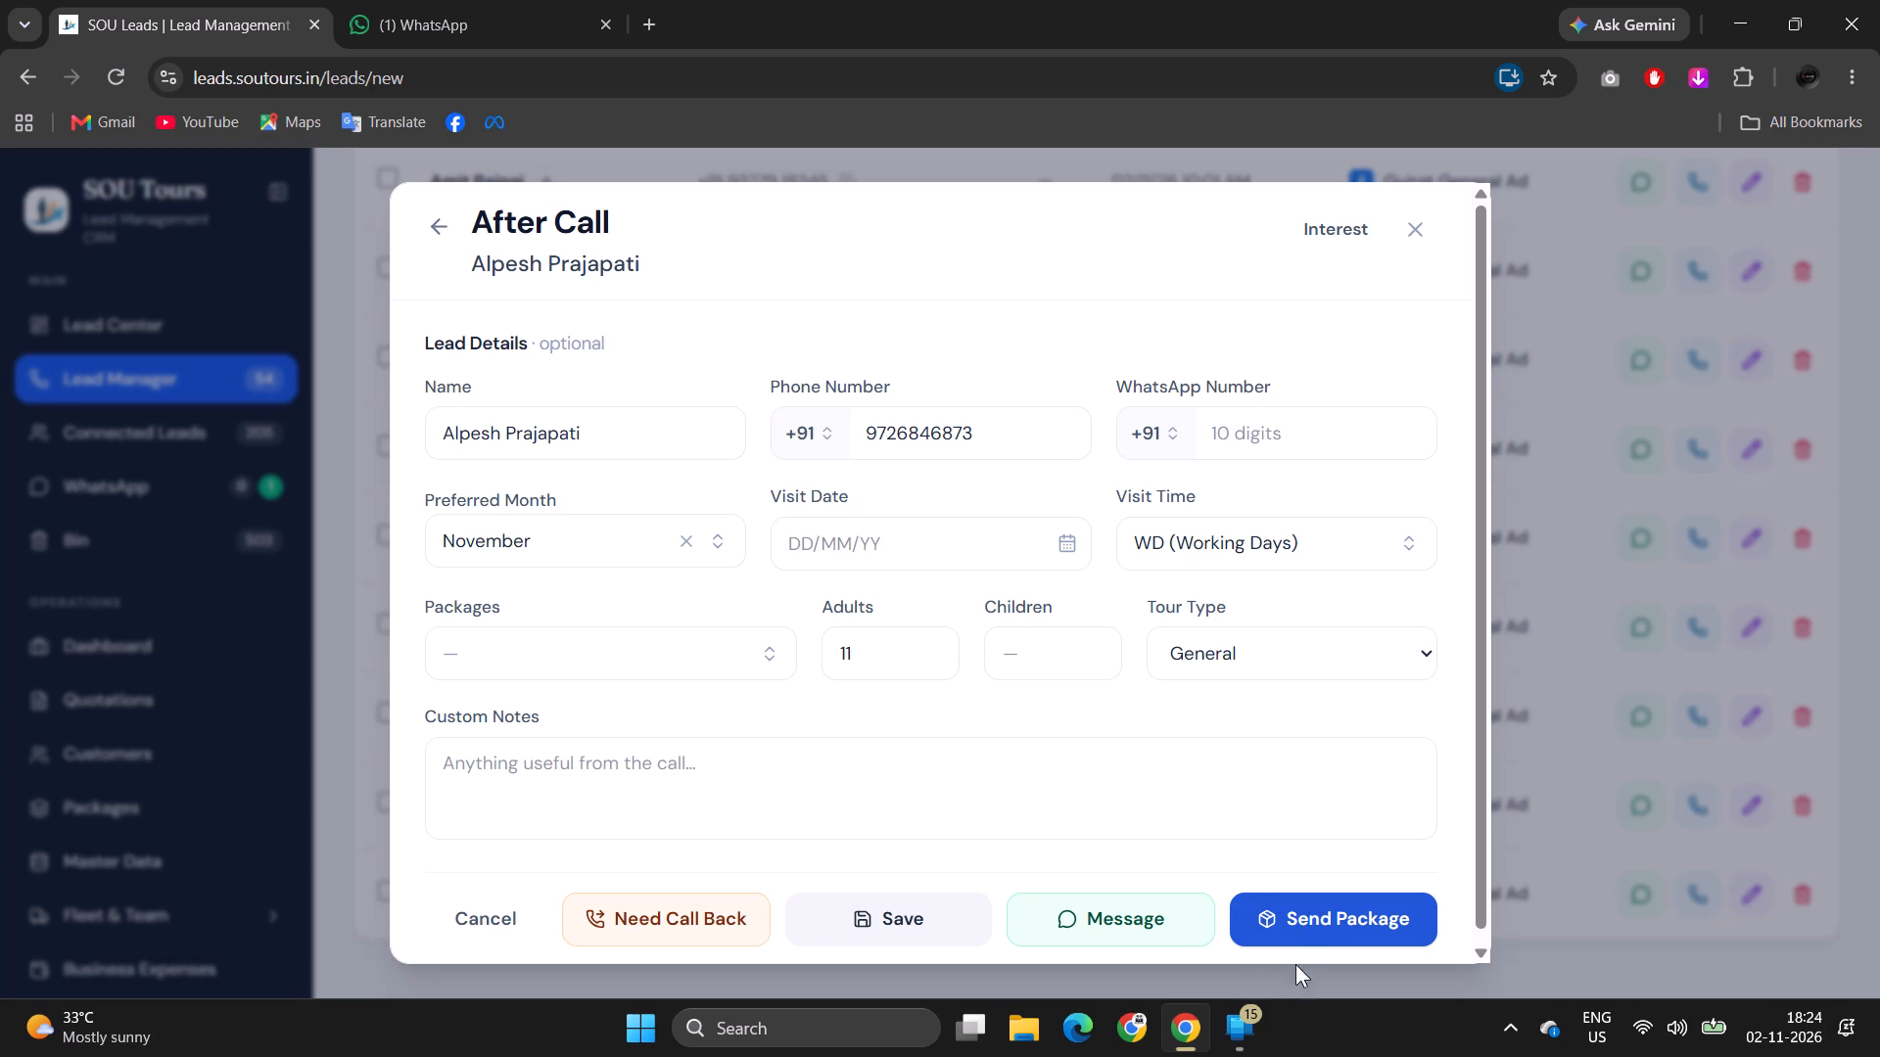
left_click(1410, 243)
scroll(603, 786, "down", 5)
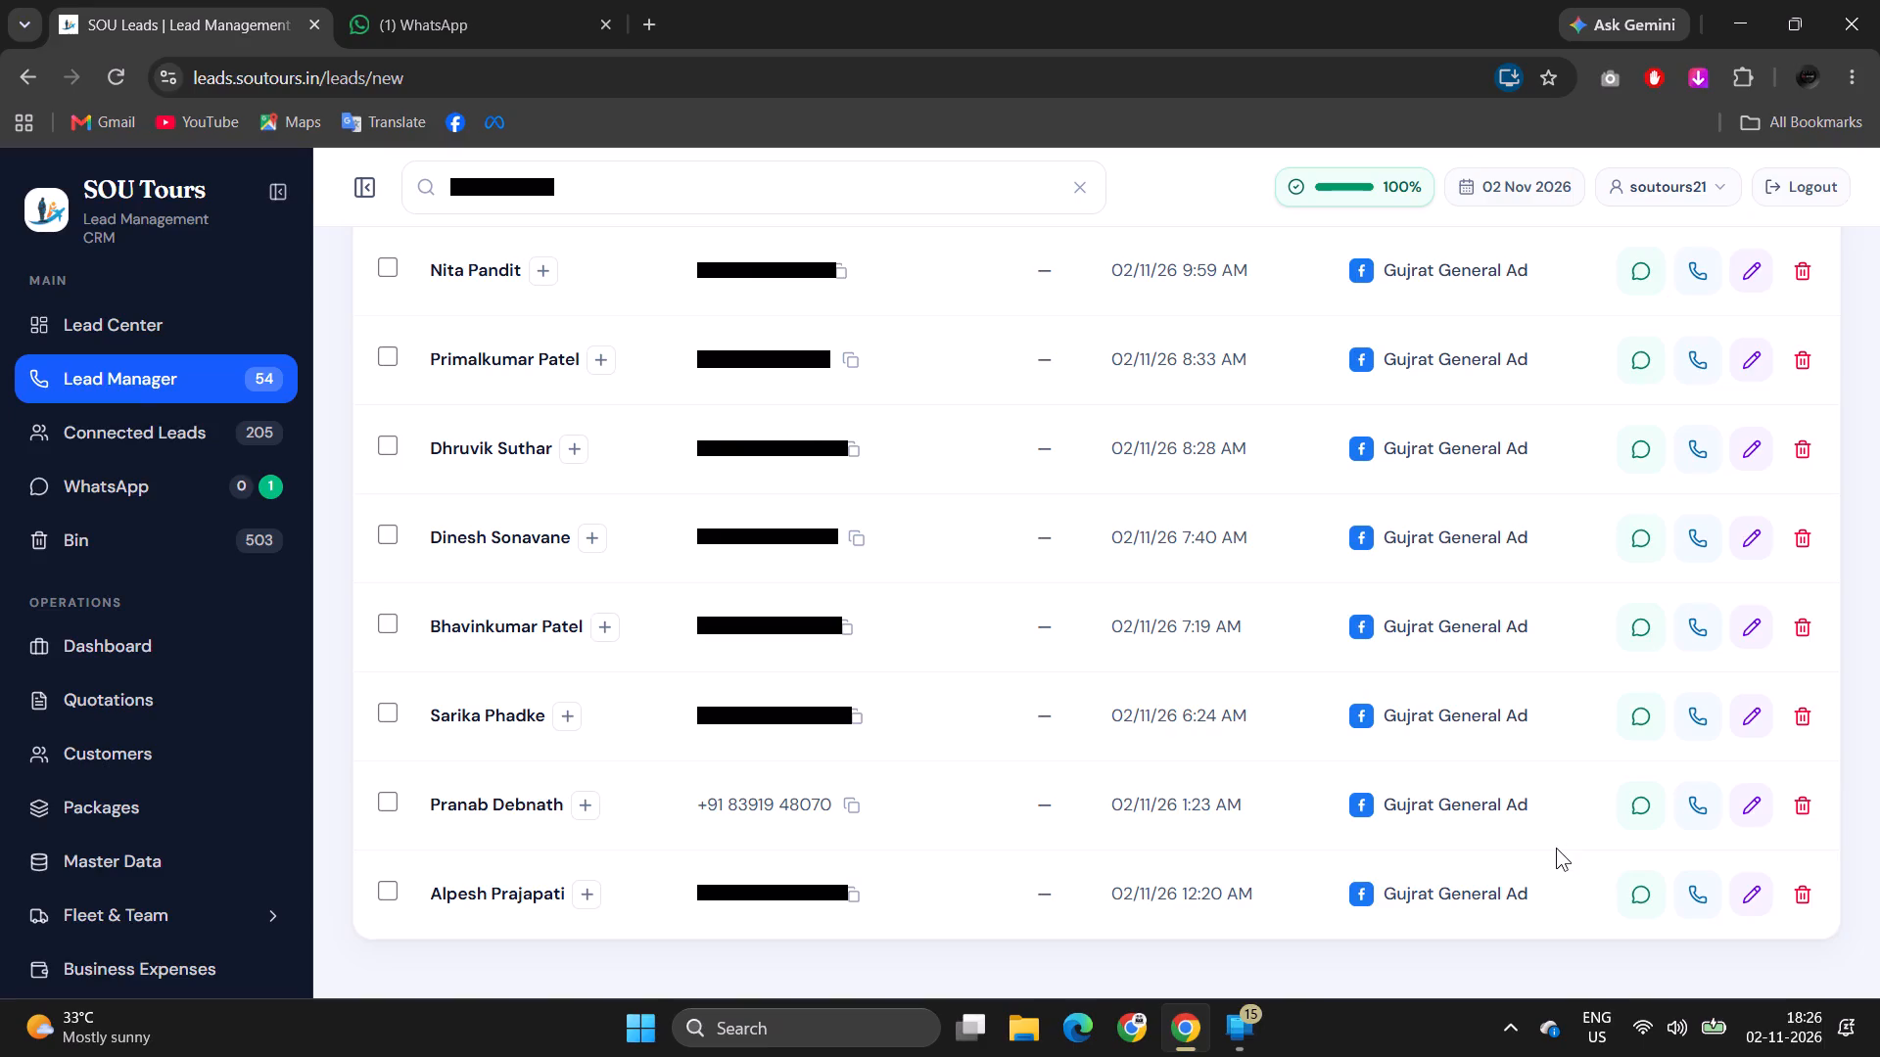
Open the After Call form for the Gujrat General Ad lead dated 02/11/26 12:20 AM and choose Connected as the call outcome.
scroll(1006, 590, "down", 1)
scroll(882, 448, "up", 1)
scroll(1065, 467, "up", 16)
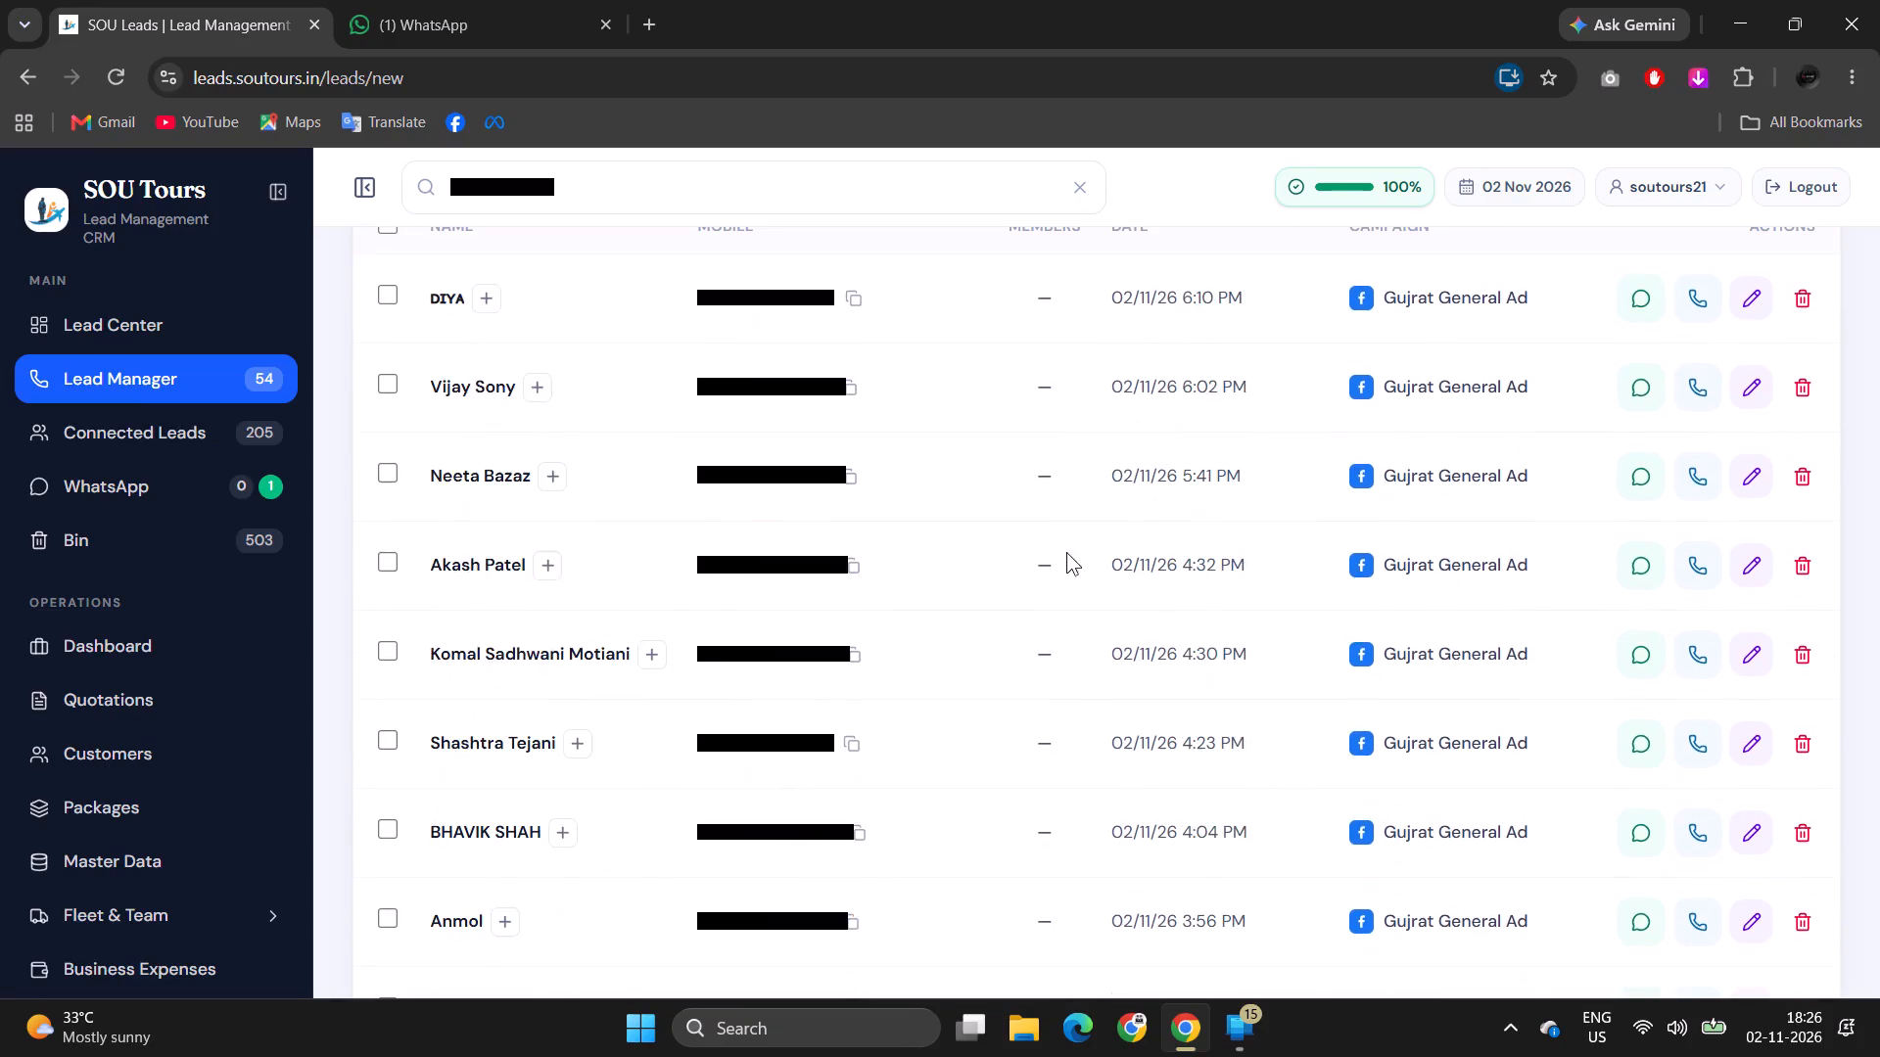
scroll(1057, 575, "up", 8)
scroll(1054, 583, "down", 9)
scroll(726, 583, "down", 20)
middle_click(734, 626)
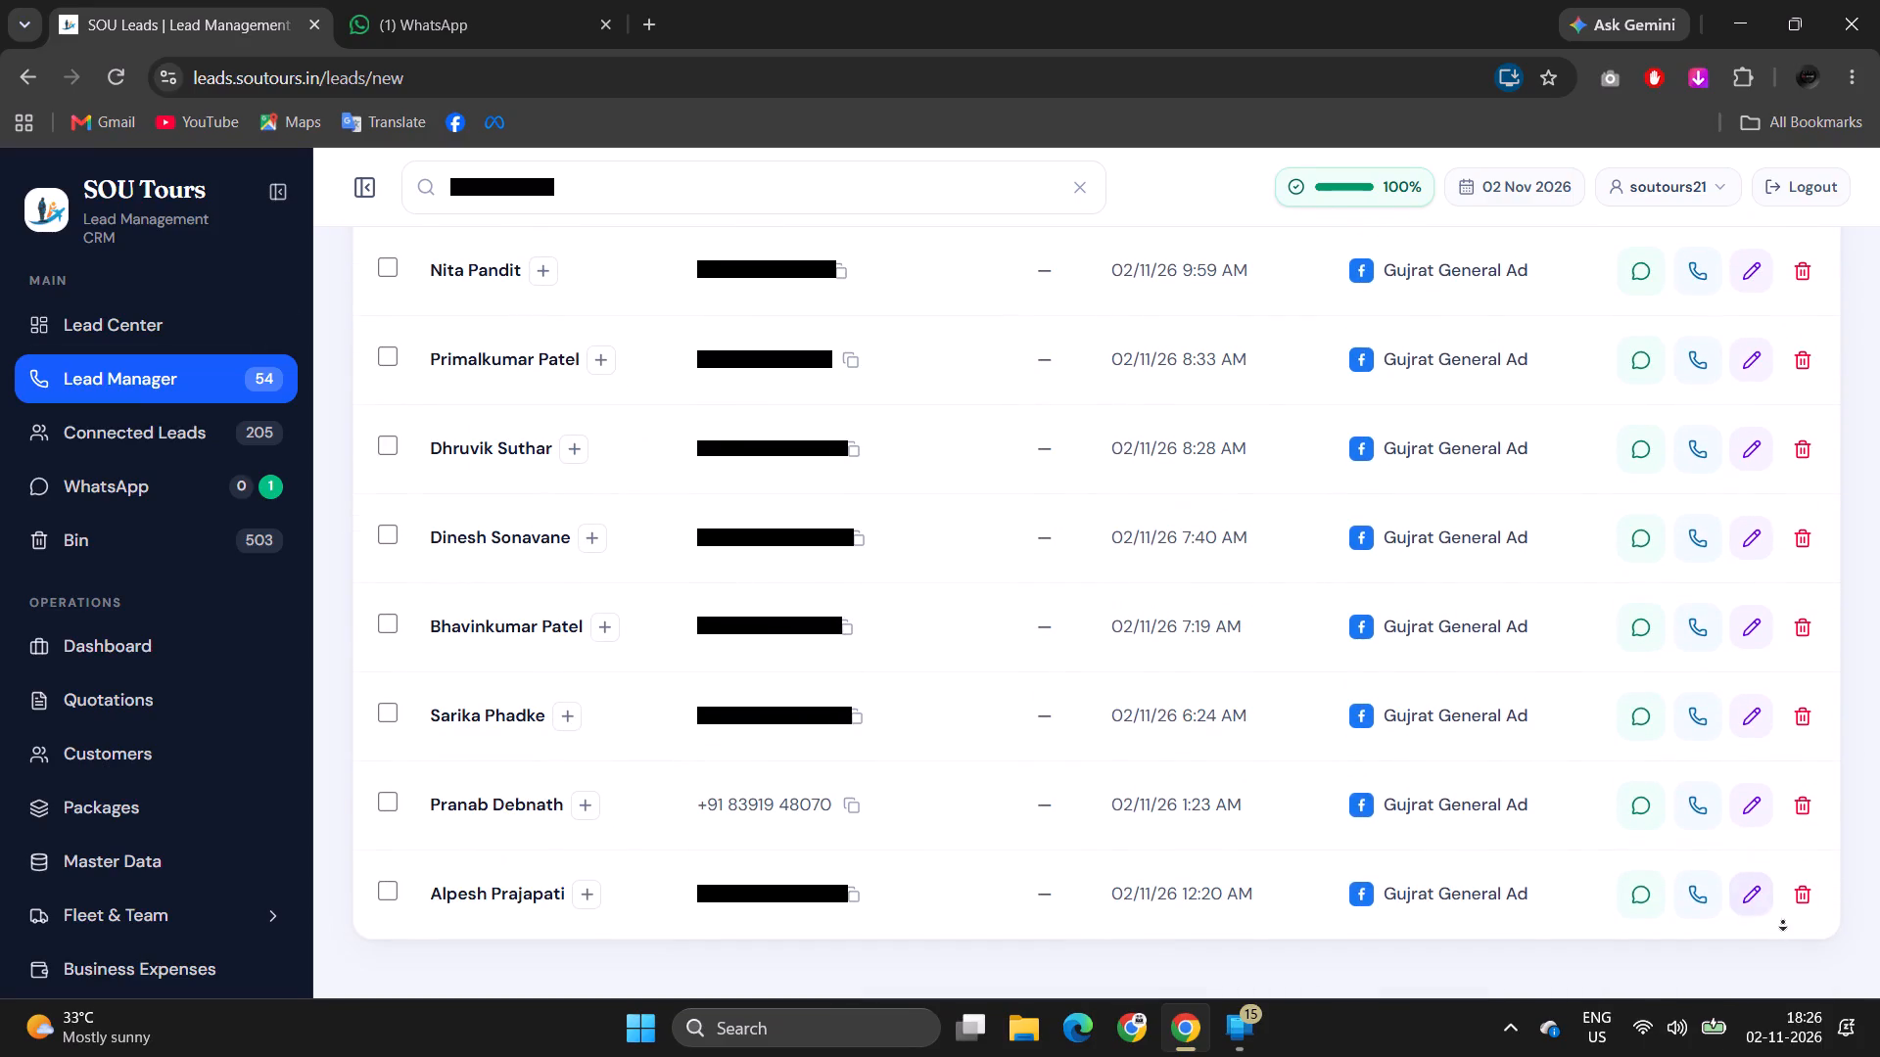
middle_click(1635, 907)
left_click(1692, 885)
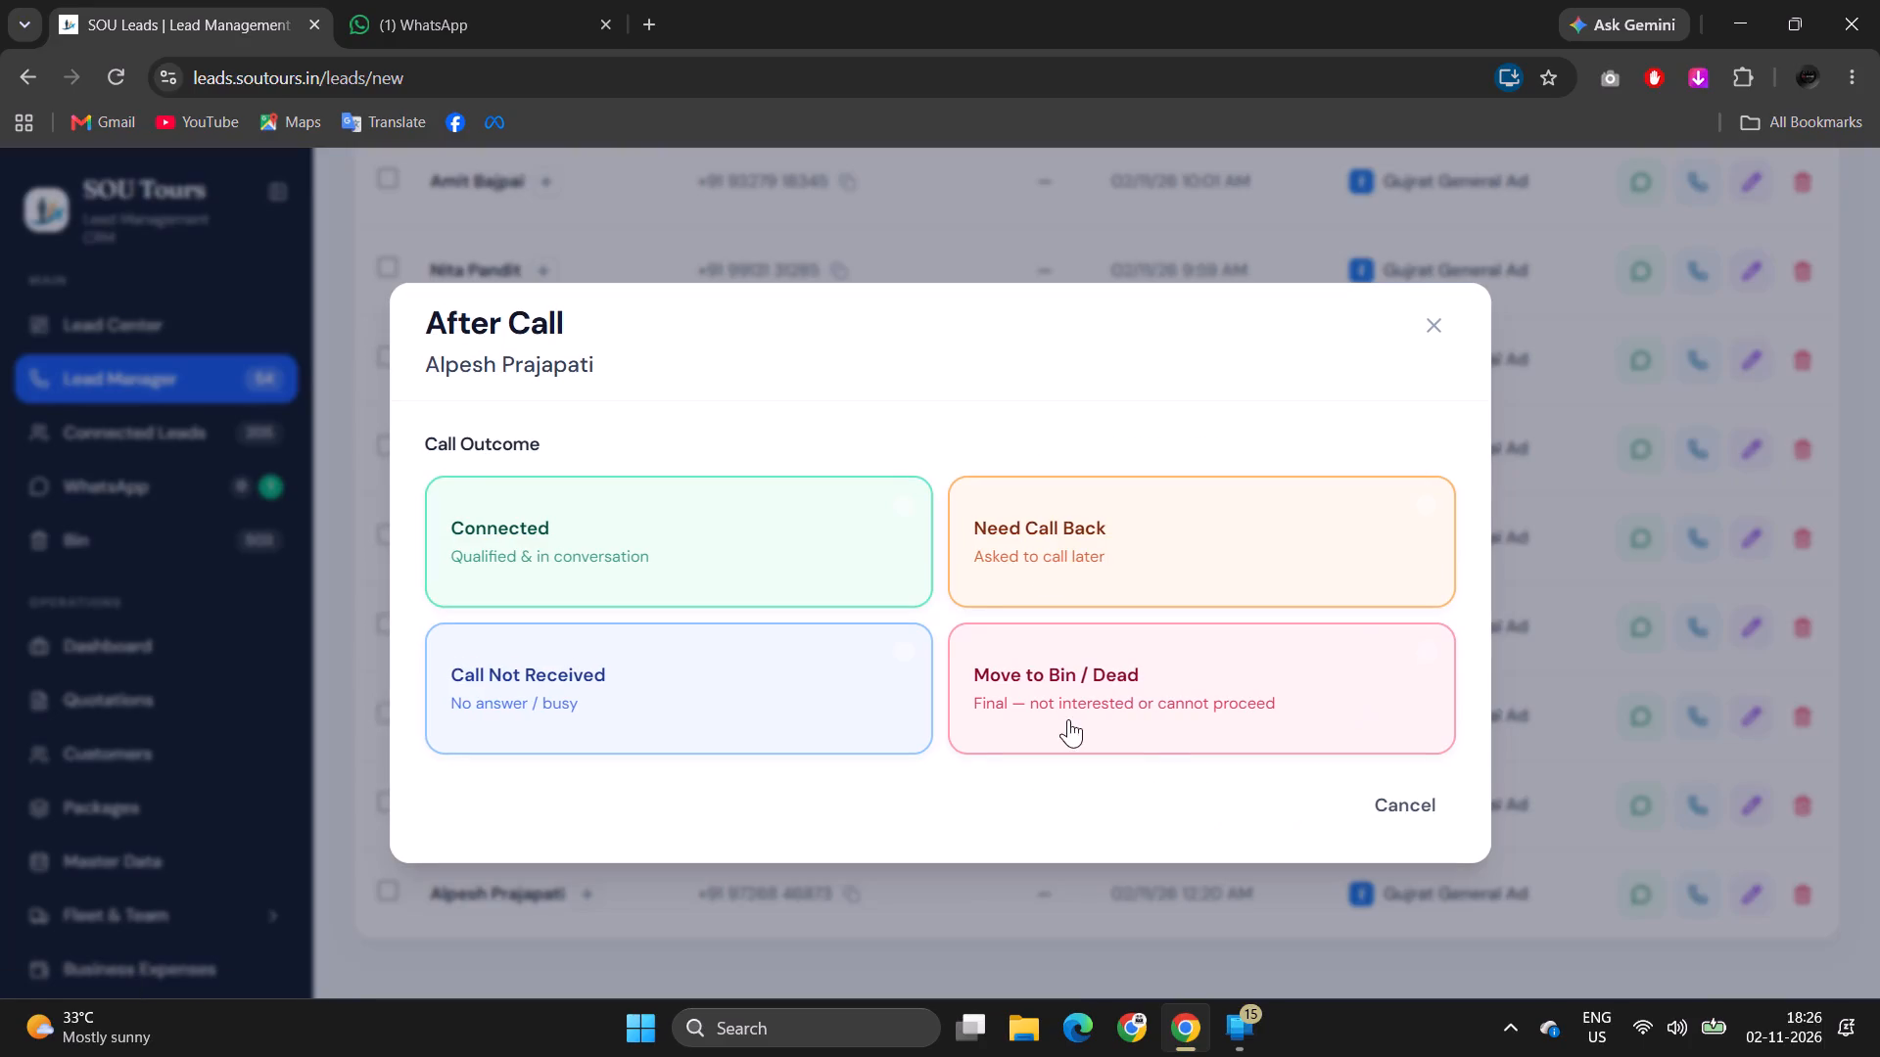
left_click(736, 592)
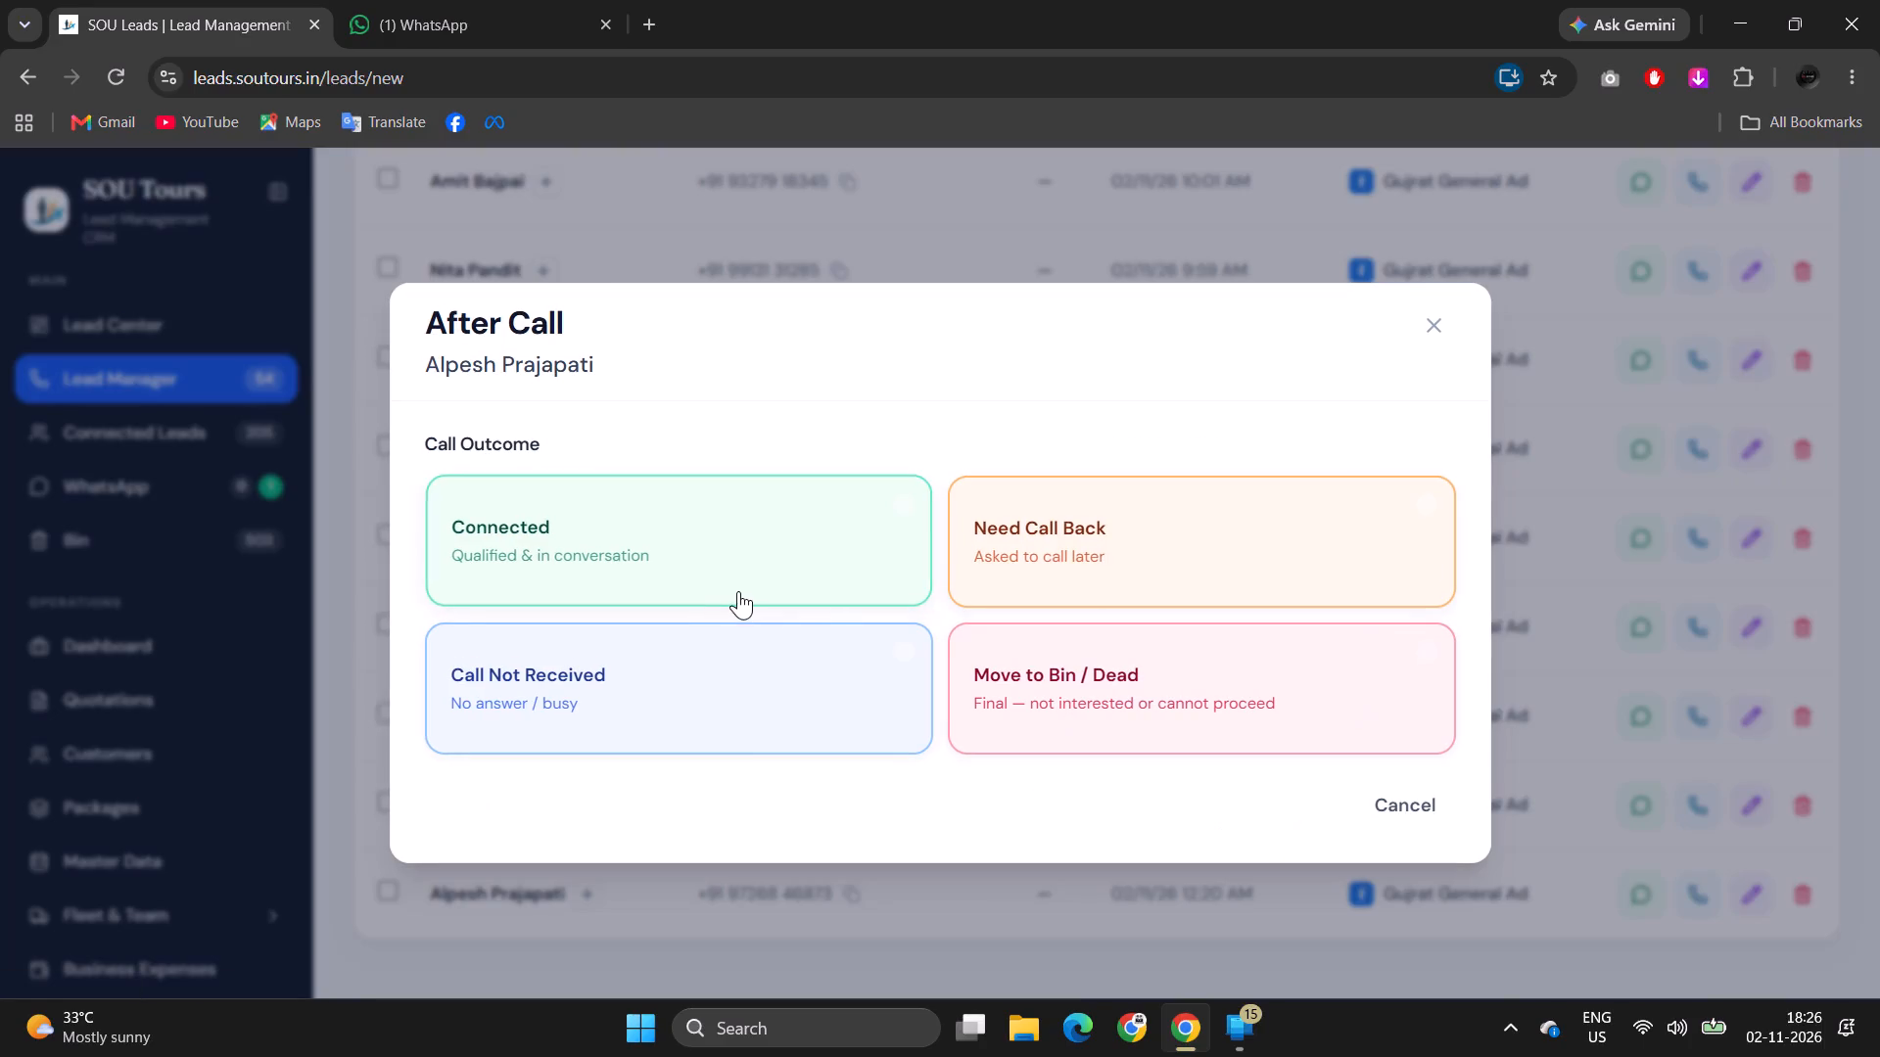
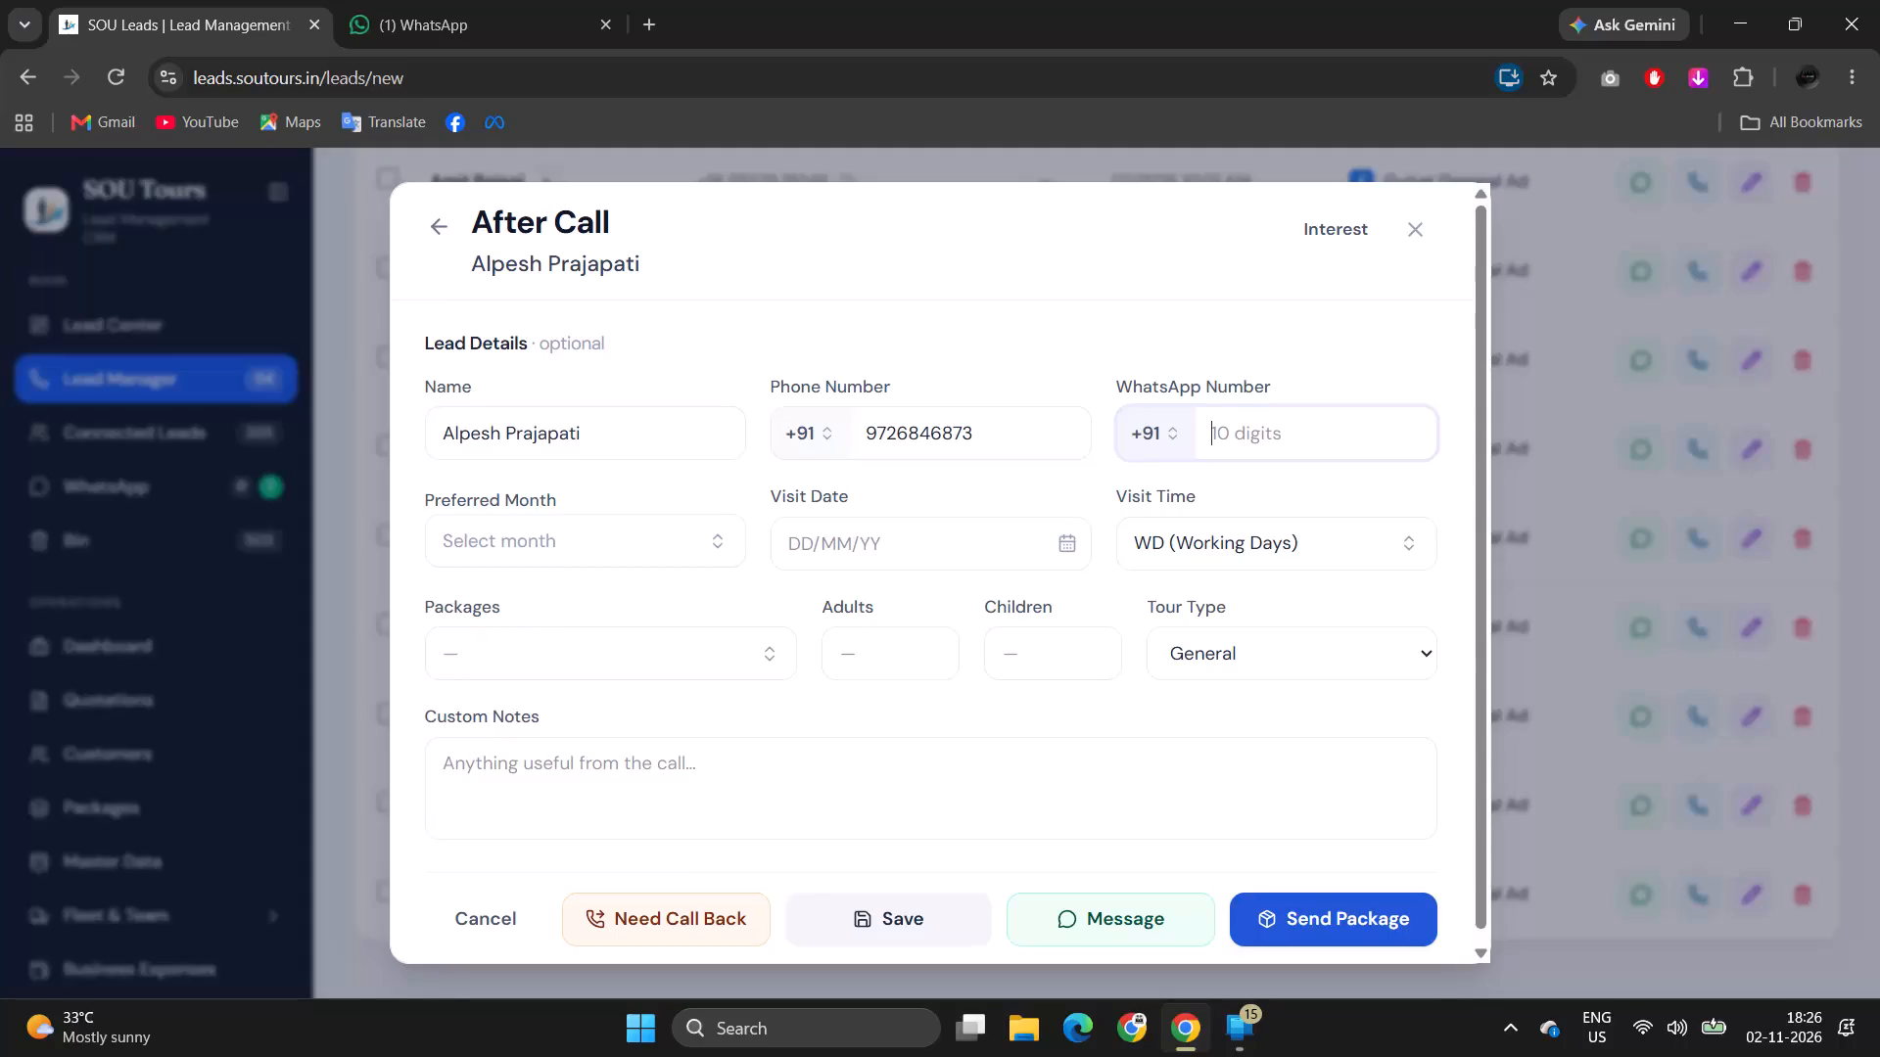
Enter the lead's WhatsApp number in the After Call form and replace the phone number with the same number.
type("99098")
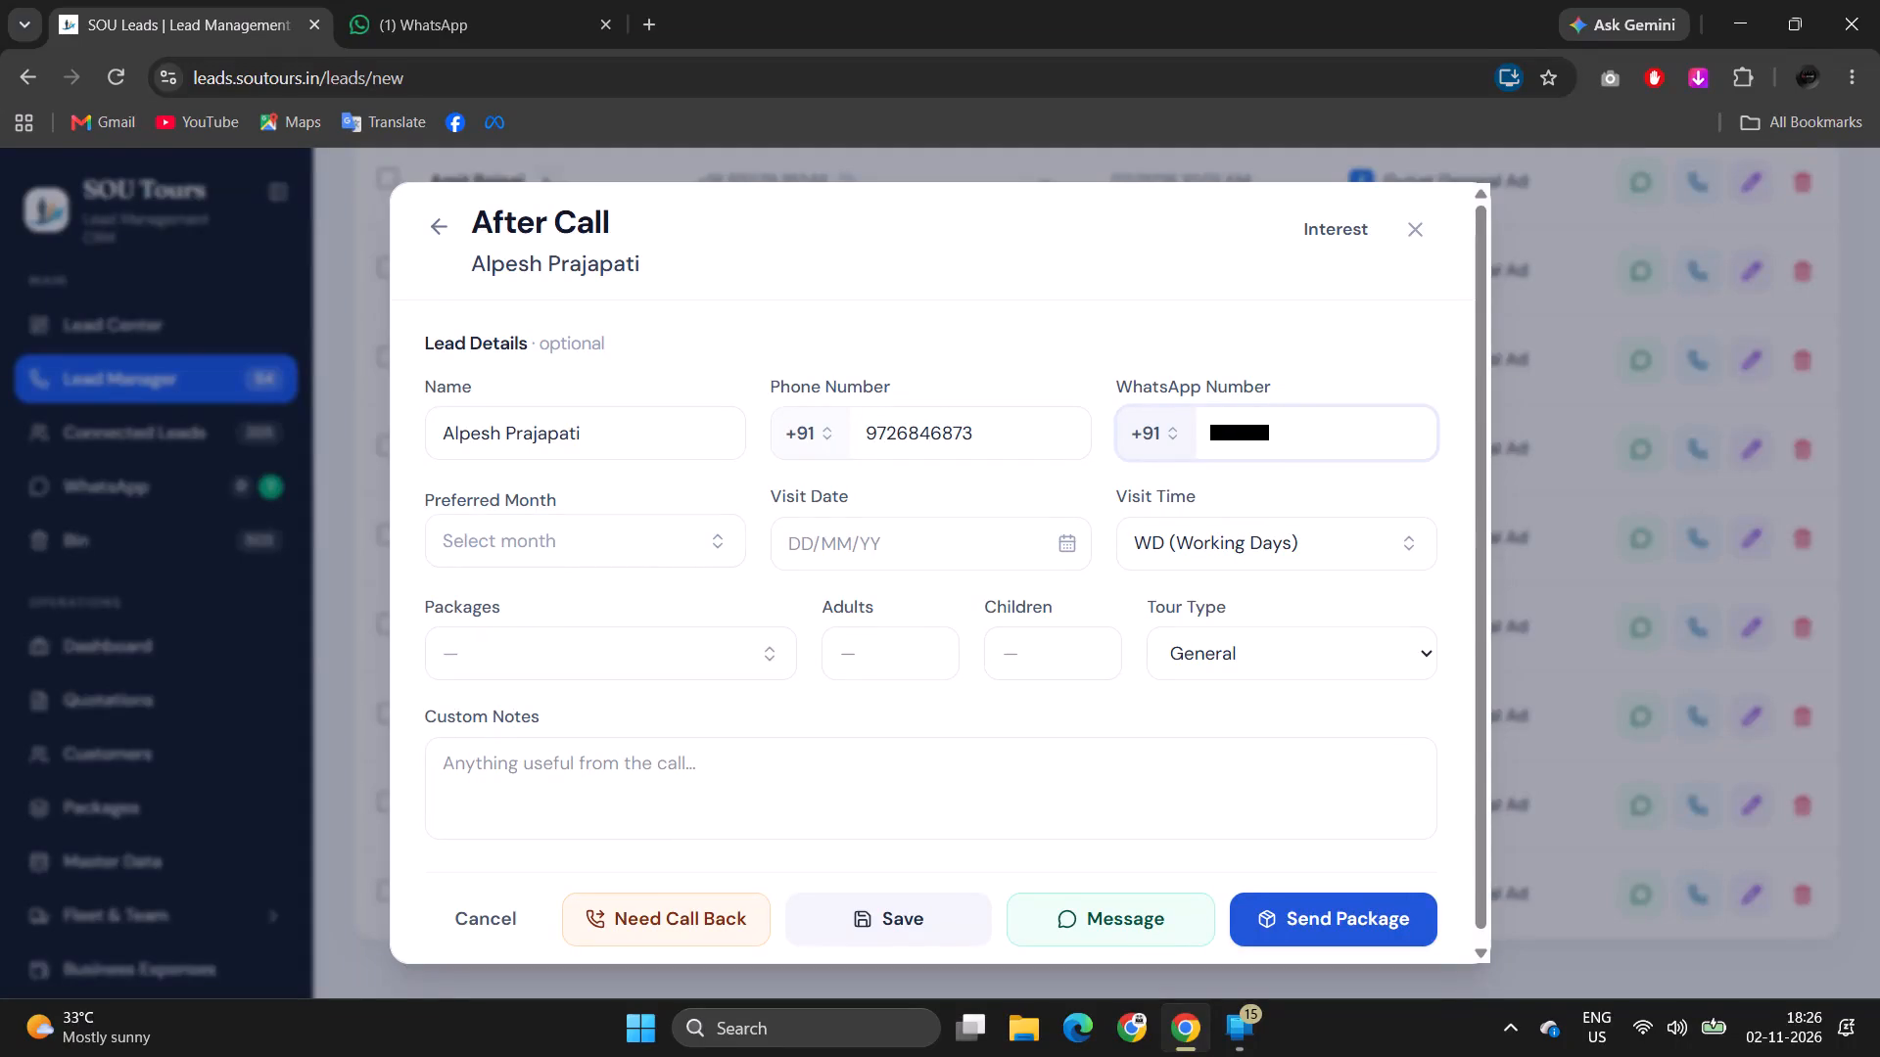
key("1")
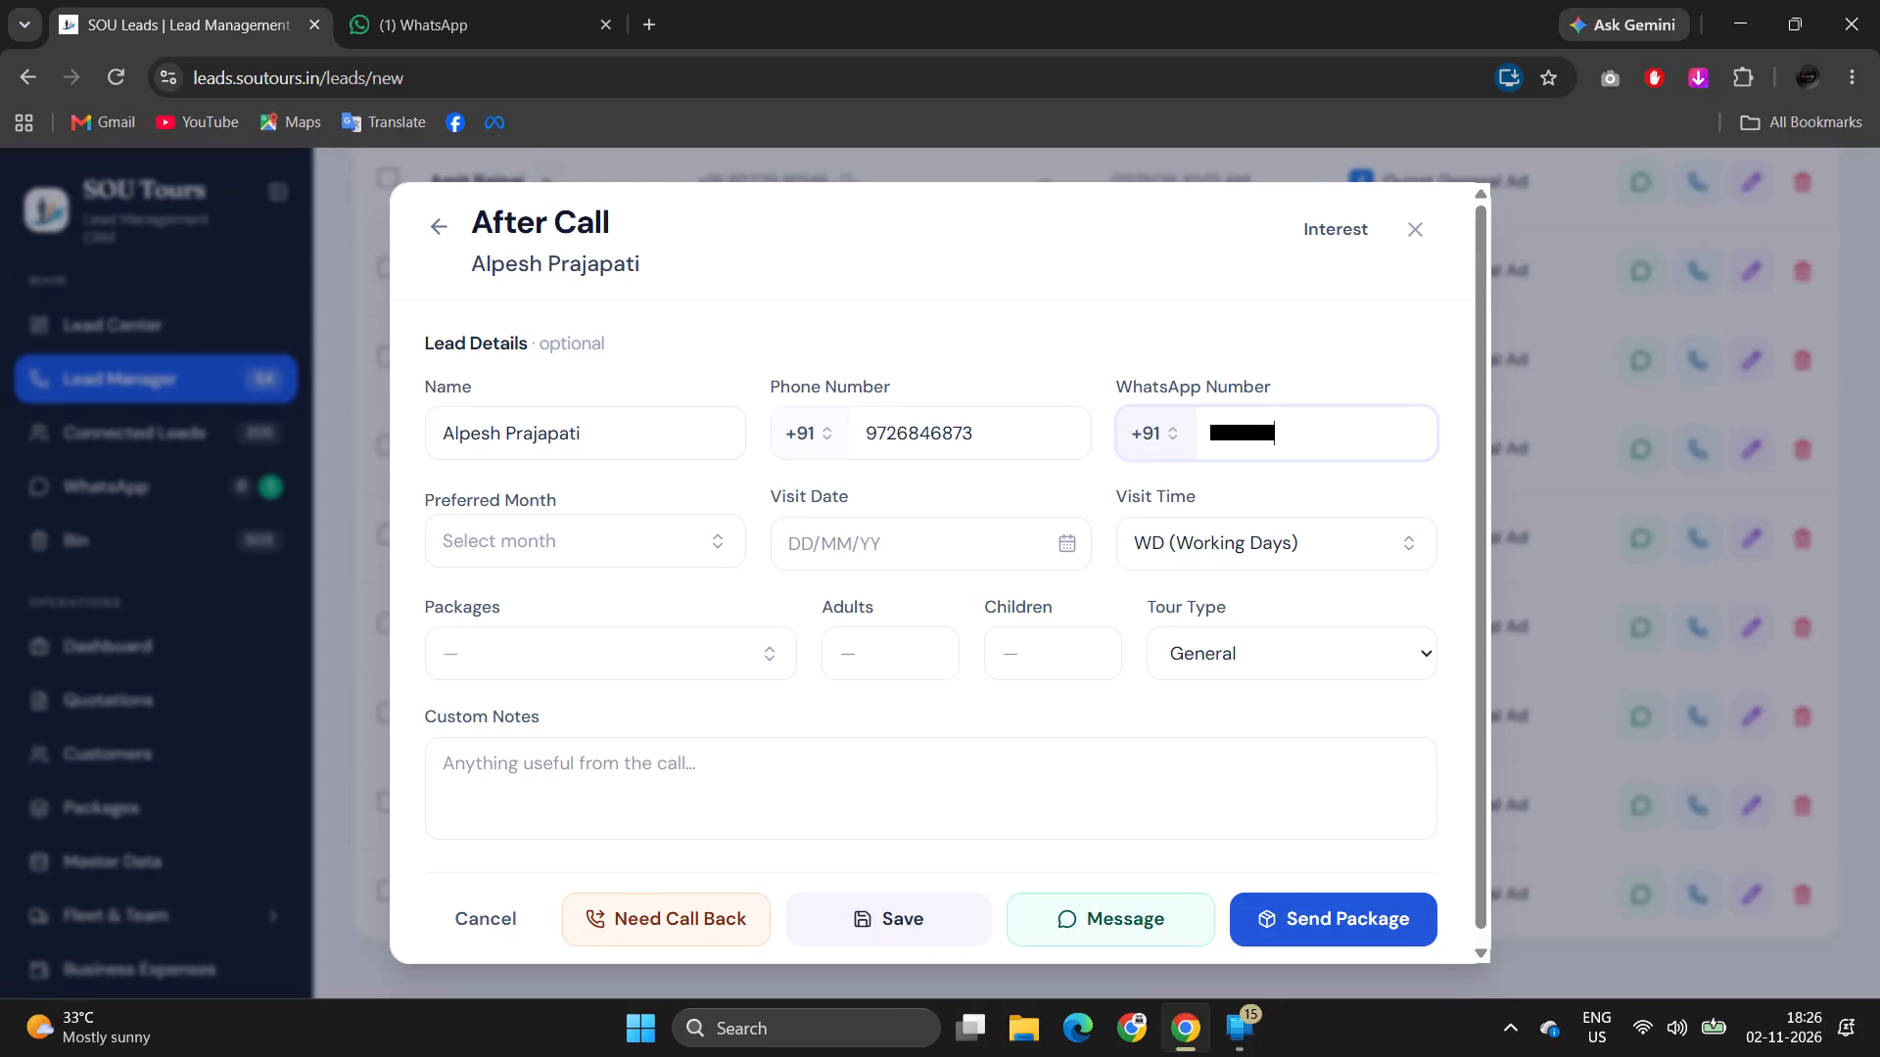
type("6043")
triple_click(1315, 437)
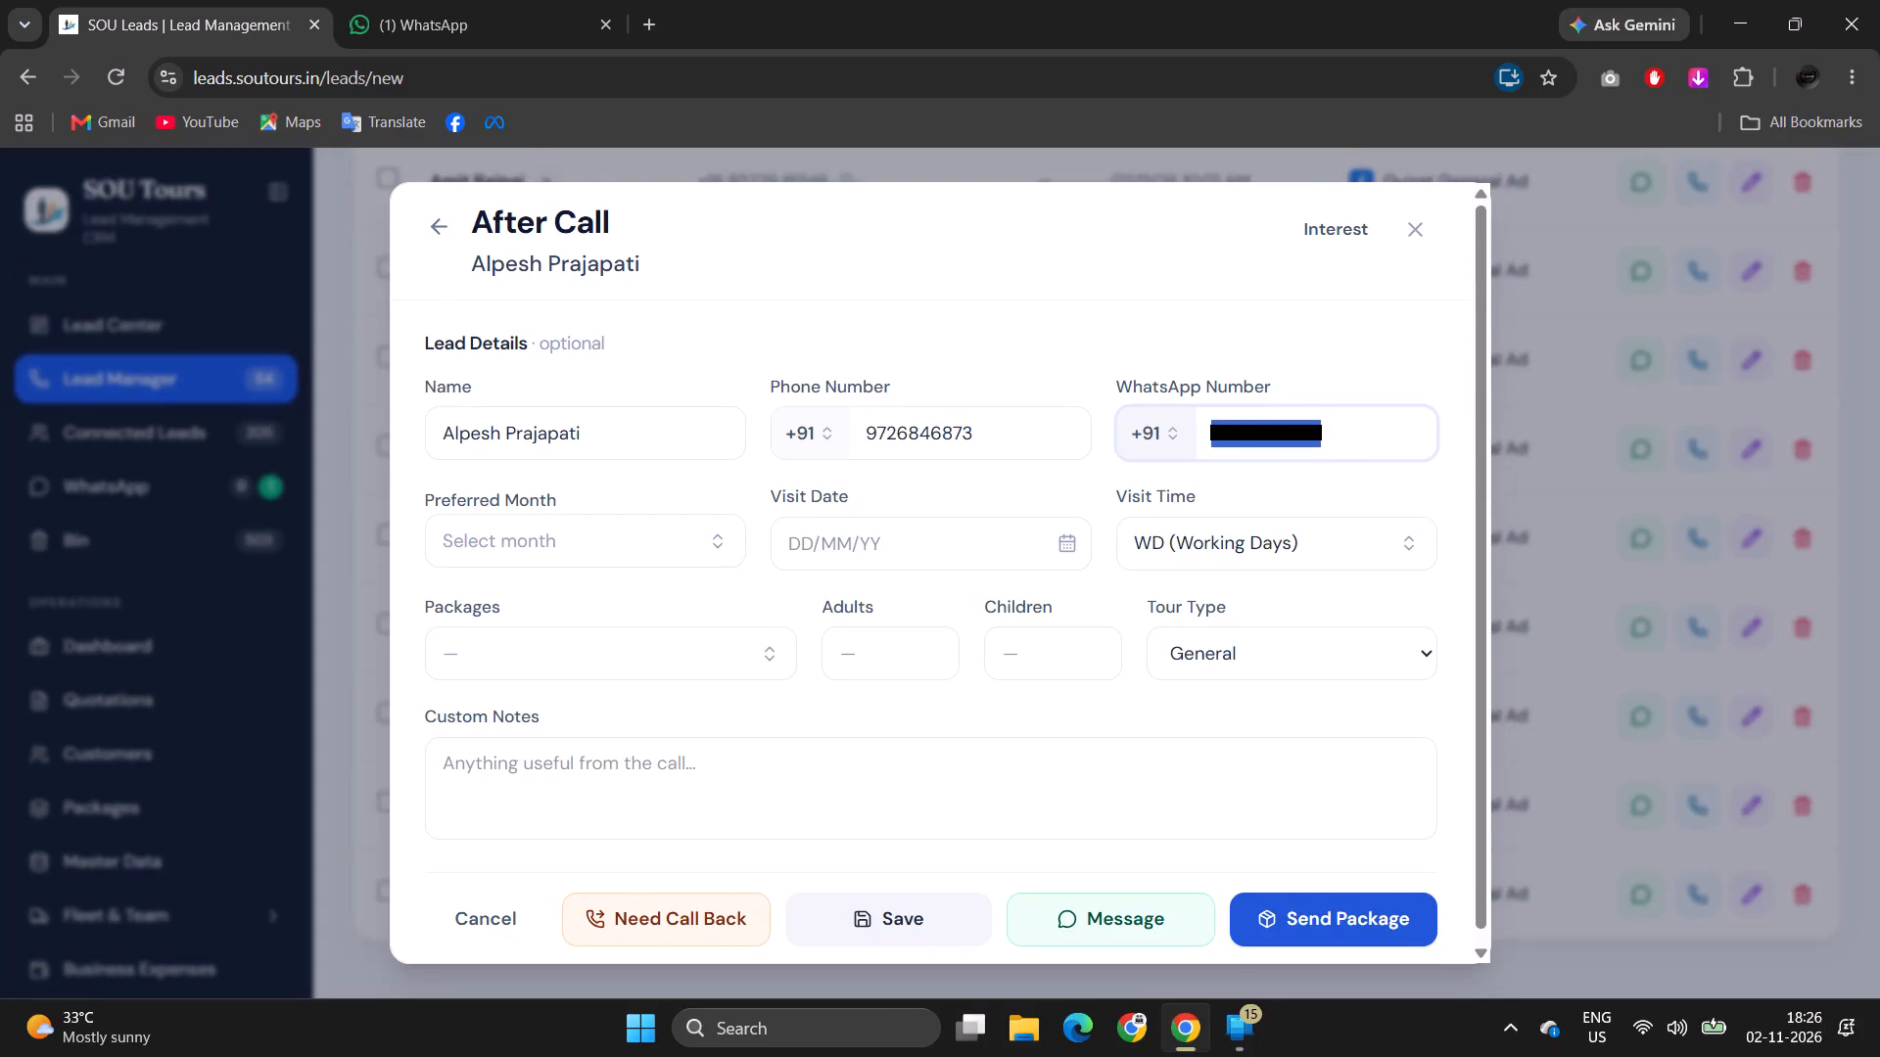
key("ctrl+c")
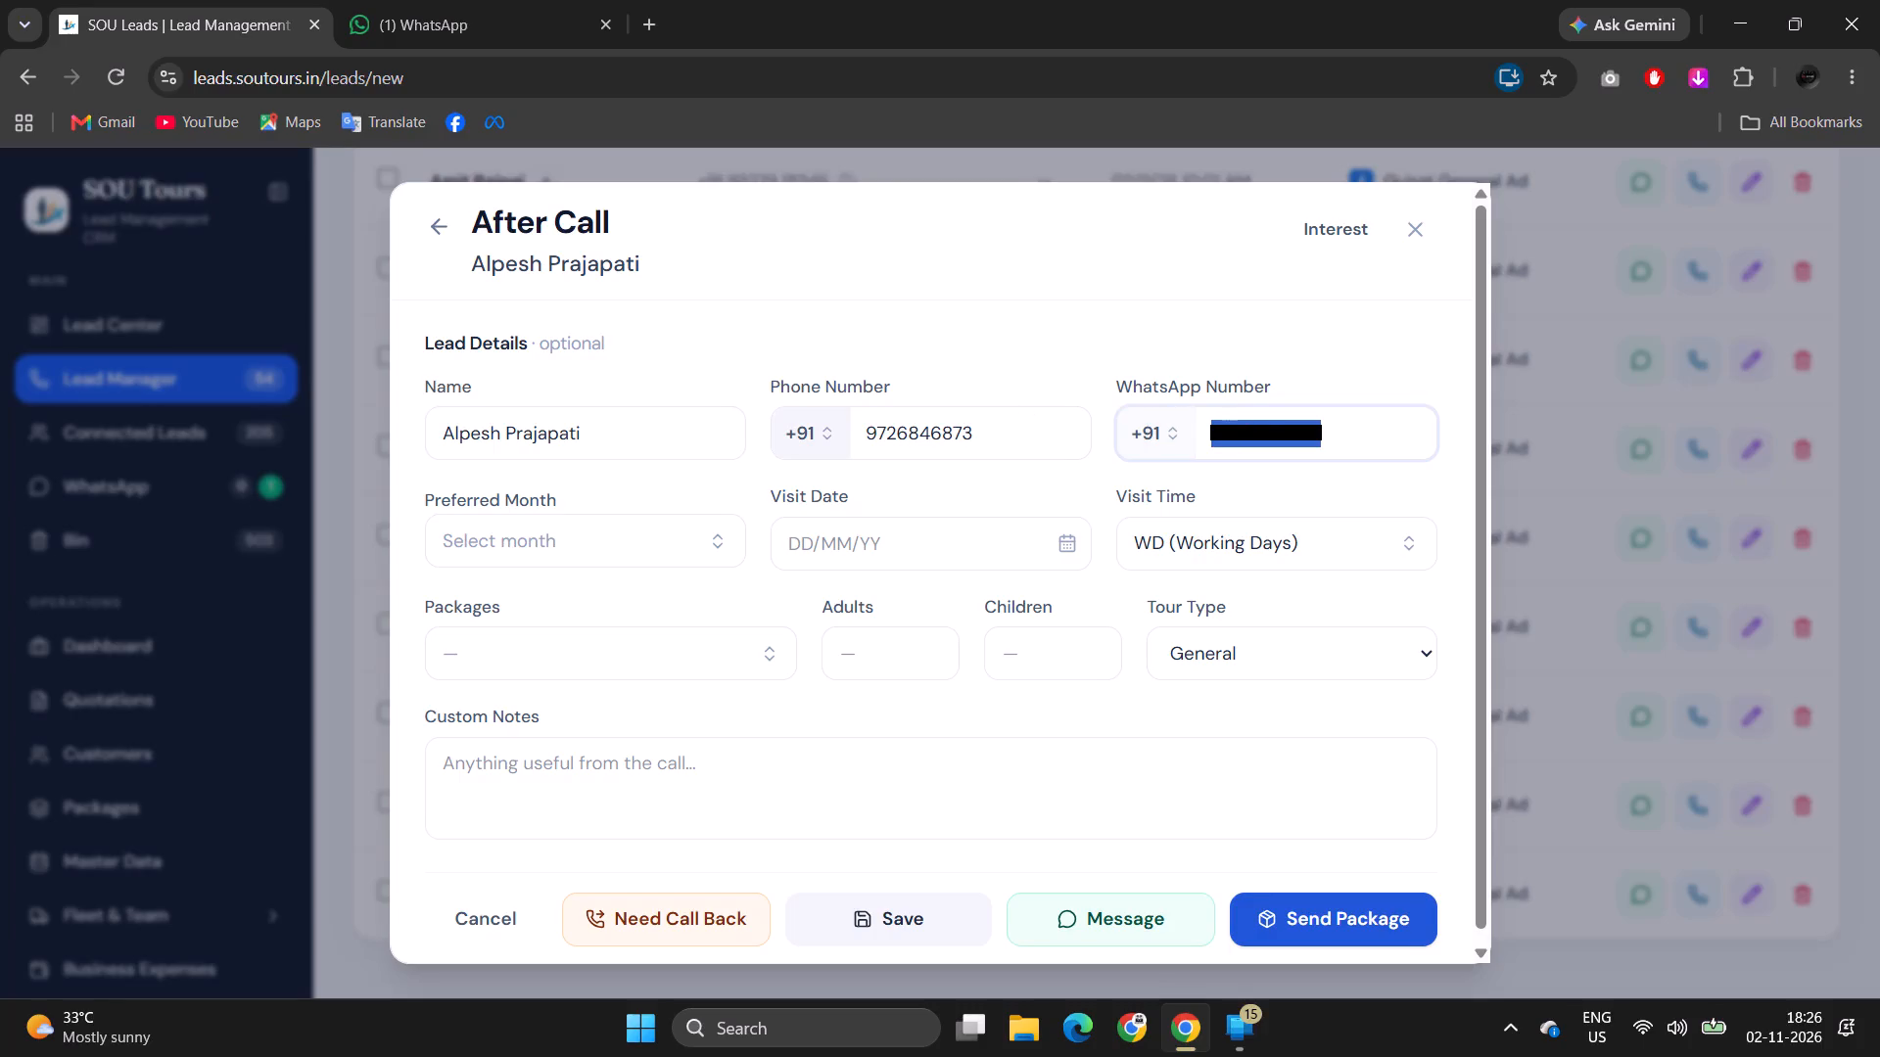
double_click(979, 431)
left_click(1004, 420)
key("ctrl+v")
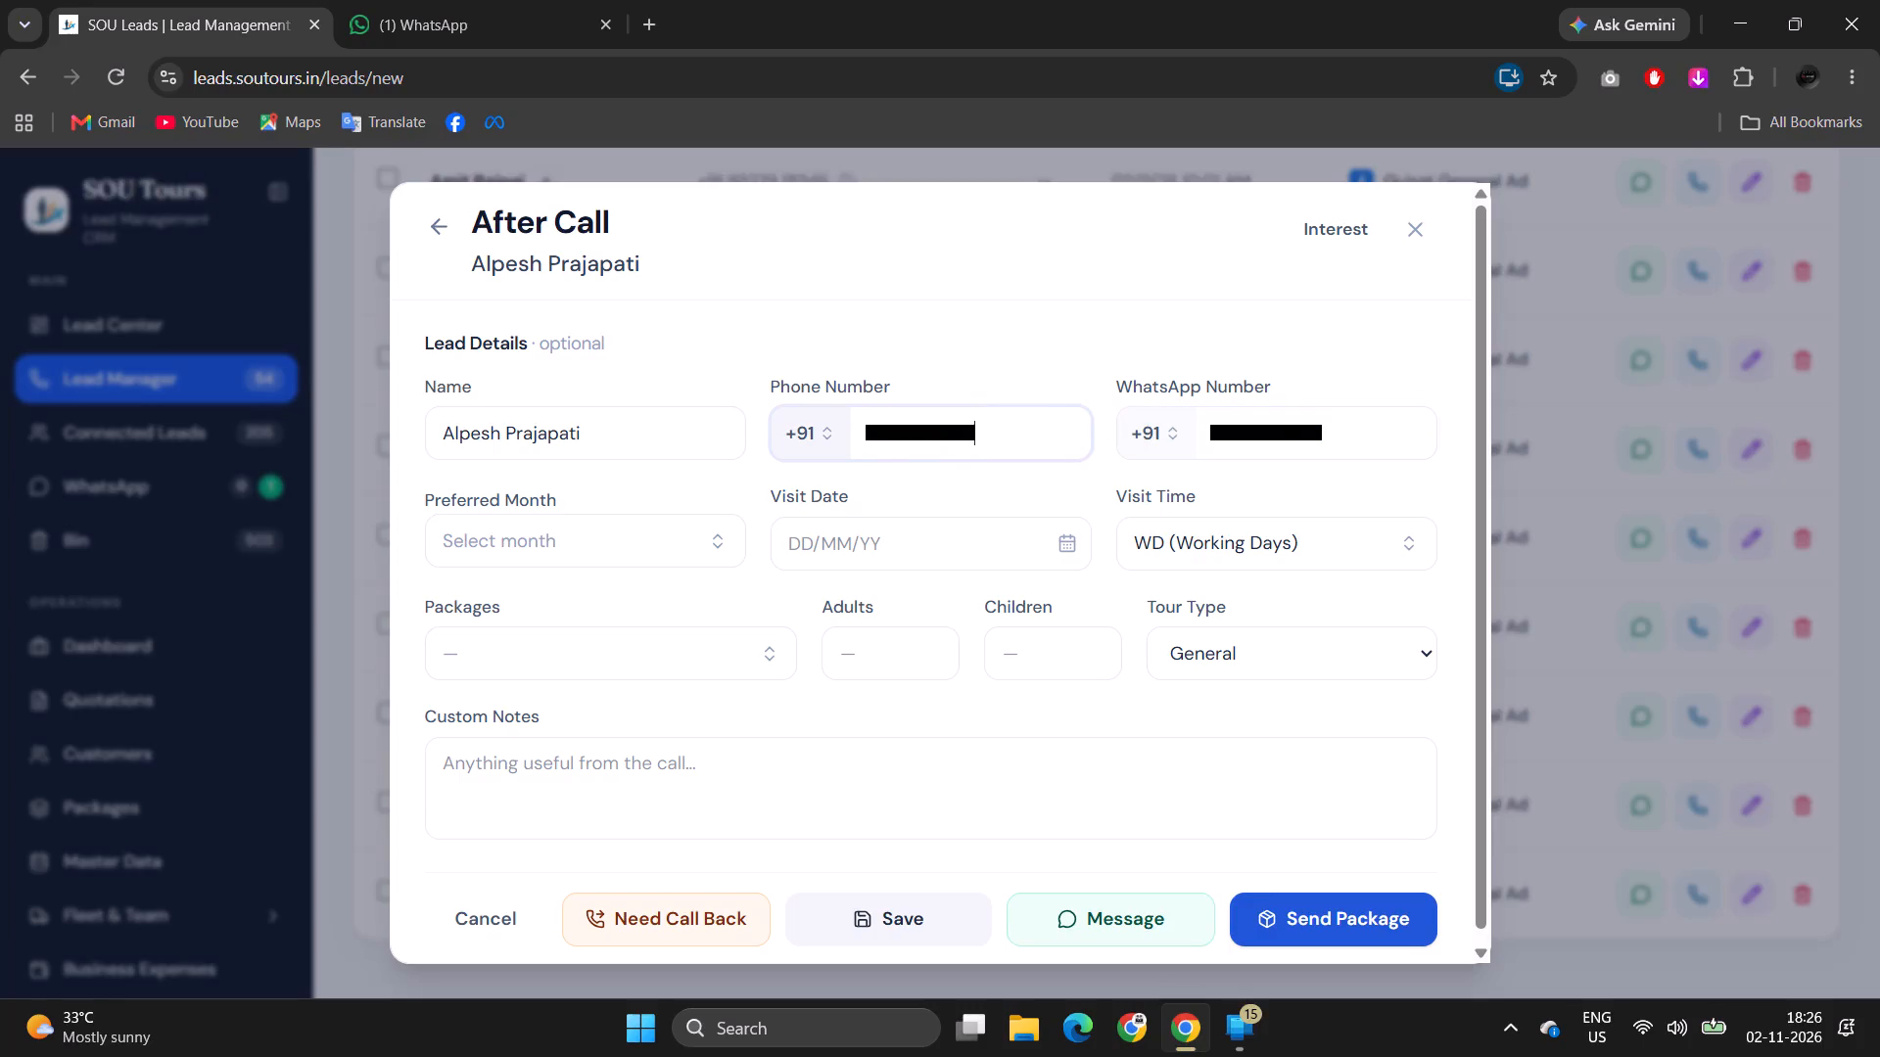
key("Return")
Start sending packages to the lead and select the four most selling ones: GOLD 1N2D and 2N3D HOTELS, GOLD 1N2D and 2N3D RESORTS.
left_click(1311, 912)
left_click(664, 604)
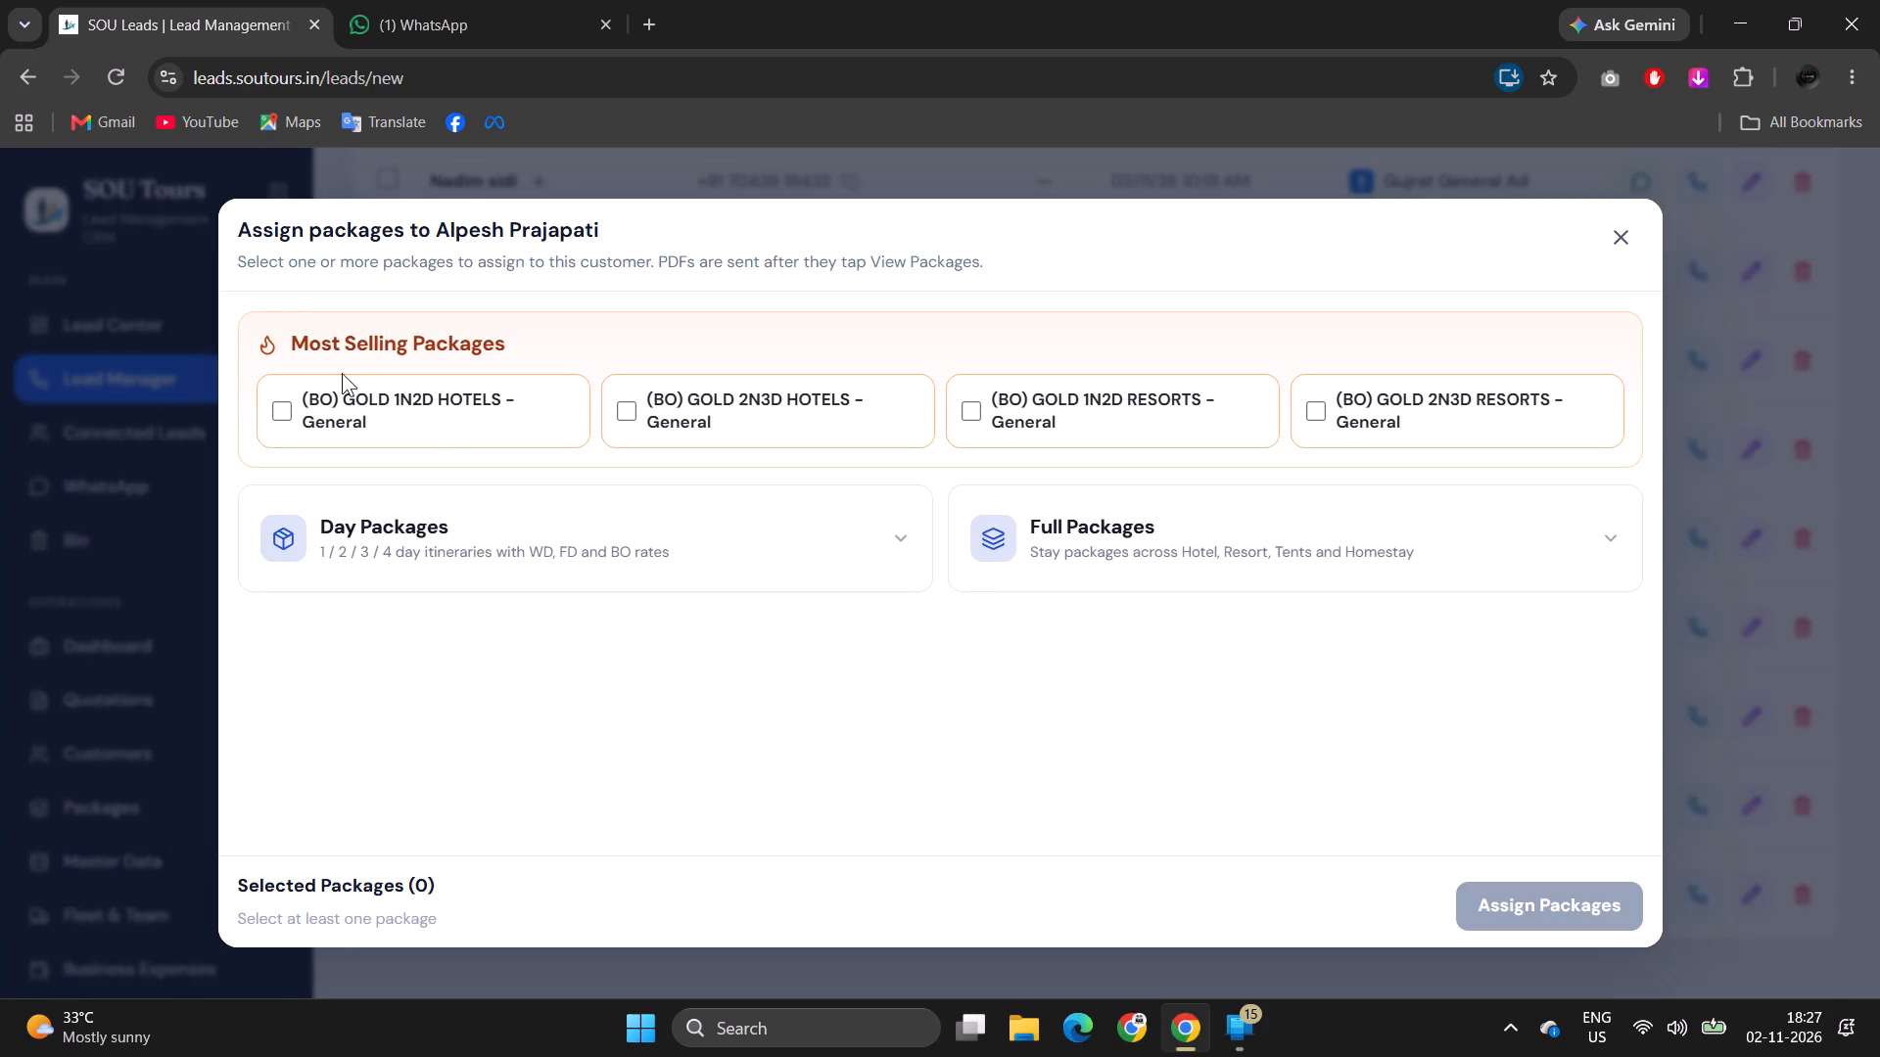
left_click(428, 435)
left_click(714, 405)
left_click(1028, 427)
left_click(1377, 439)
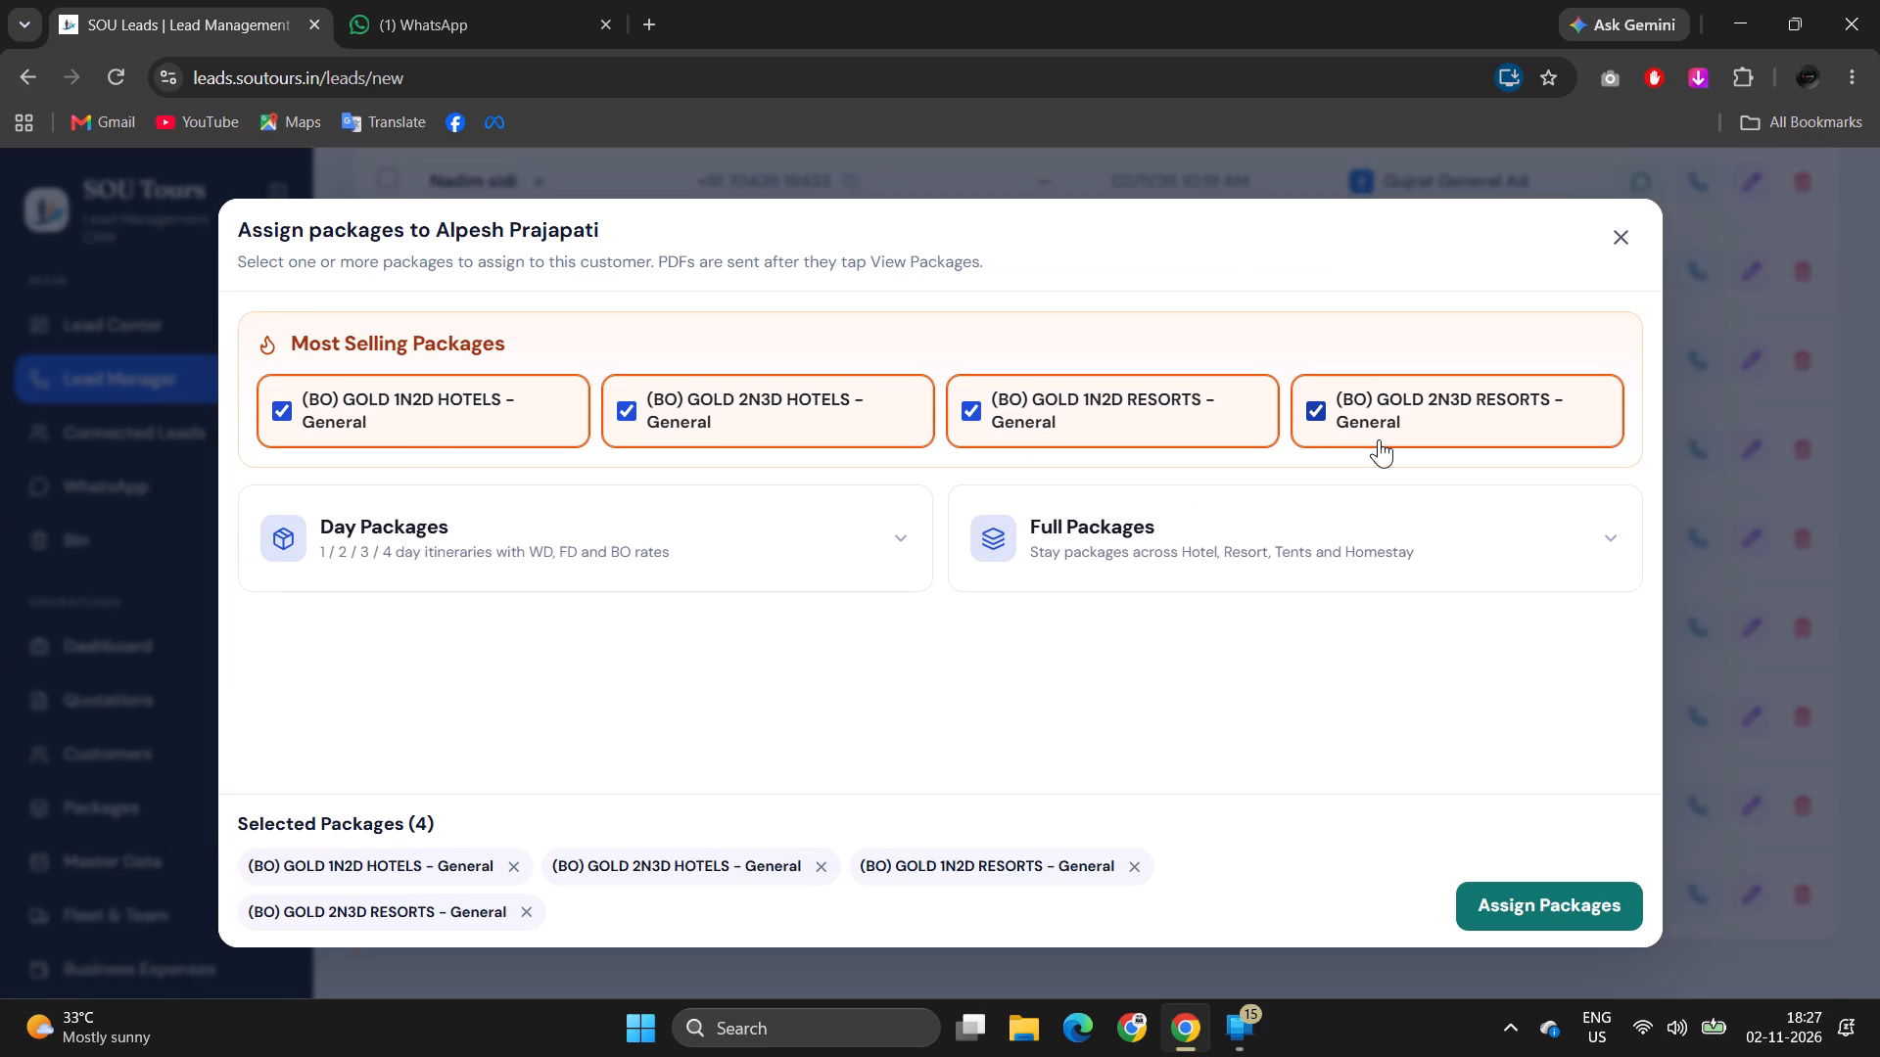
Assign the four selected BO GOLD General packages, 1N2D and 2N3D Hotels and Resorts, to the customer.
left_click(1524, 904)
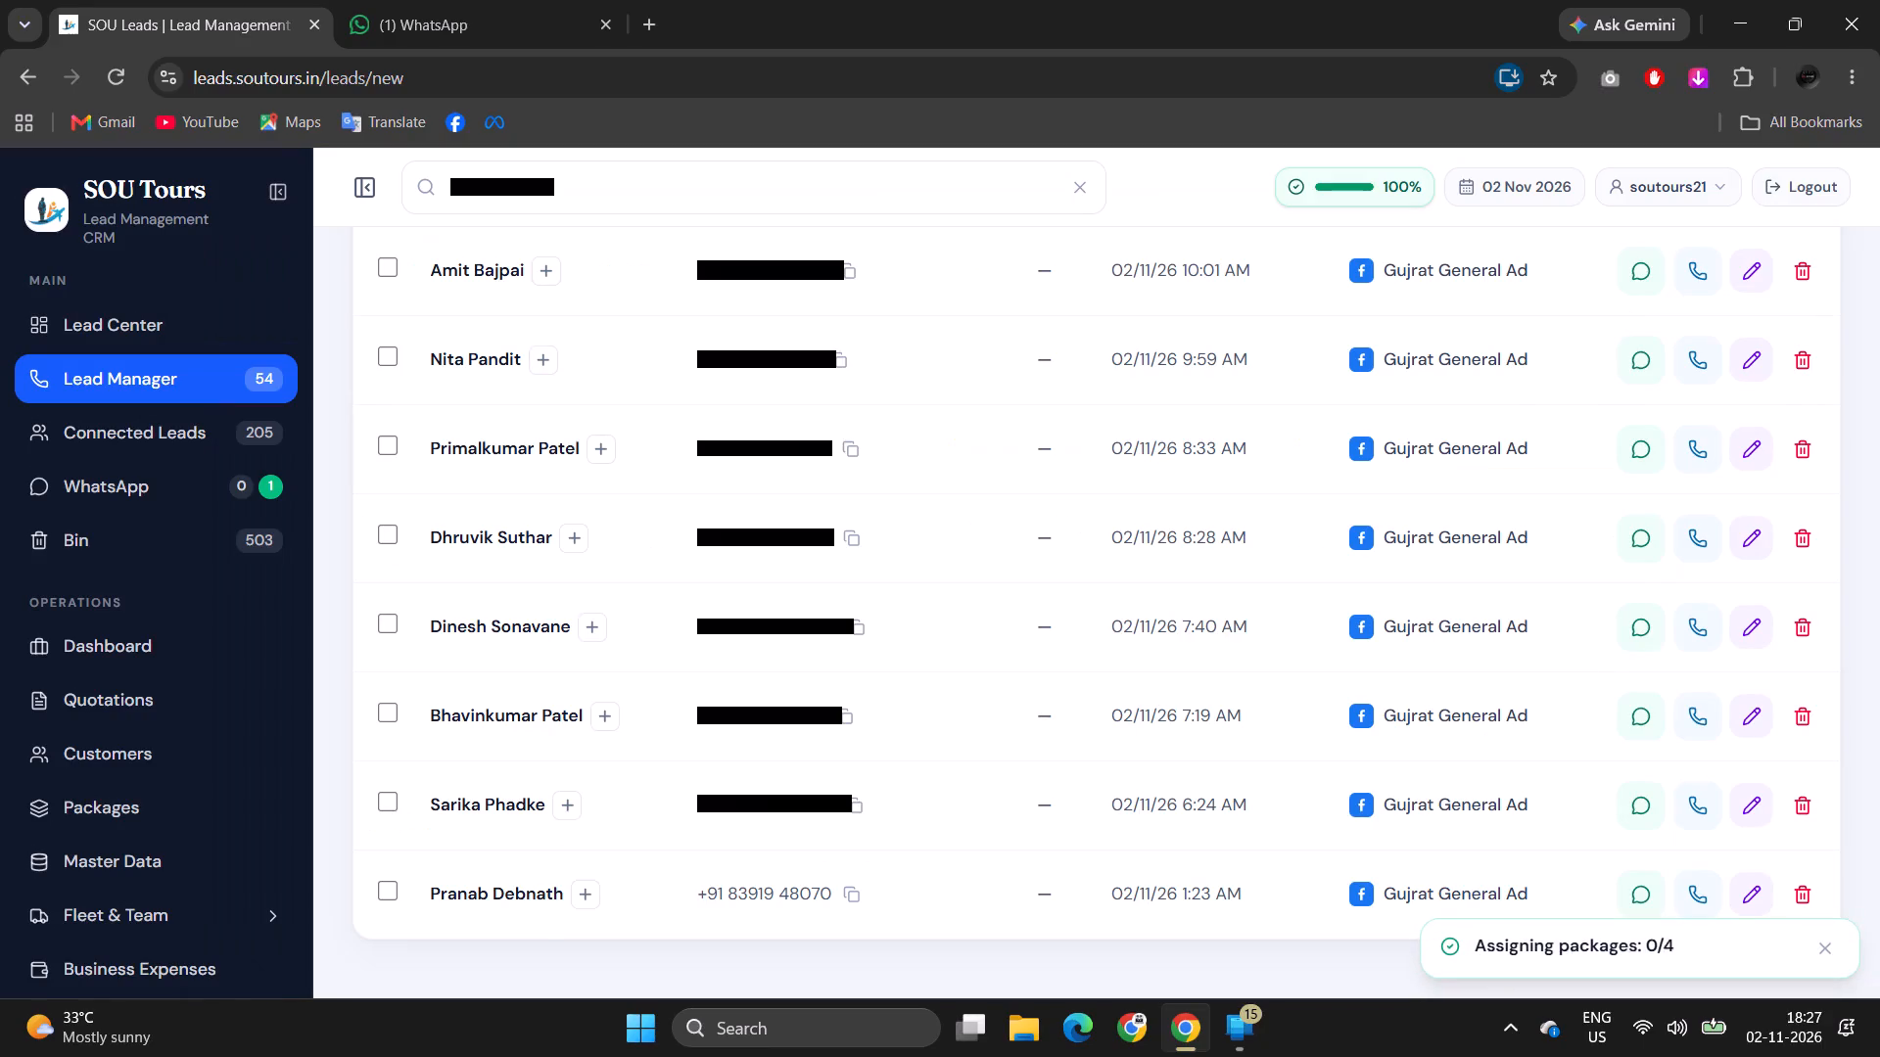
Call the last Gujrat General Ad lead in the list, dated 02/11/26 1:23 AM.
scroll(881, 615, "up", 7)
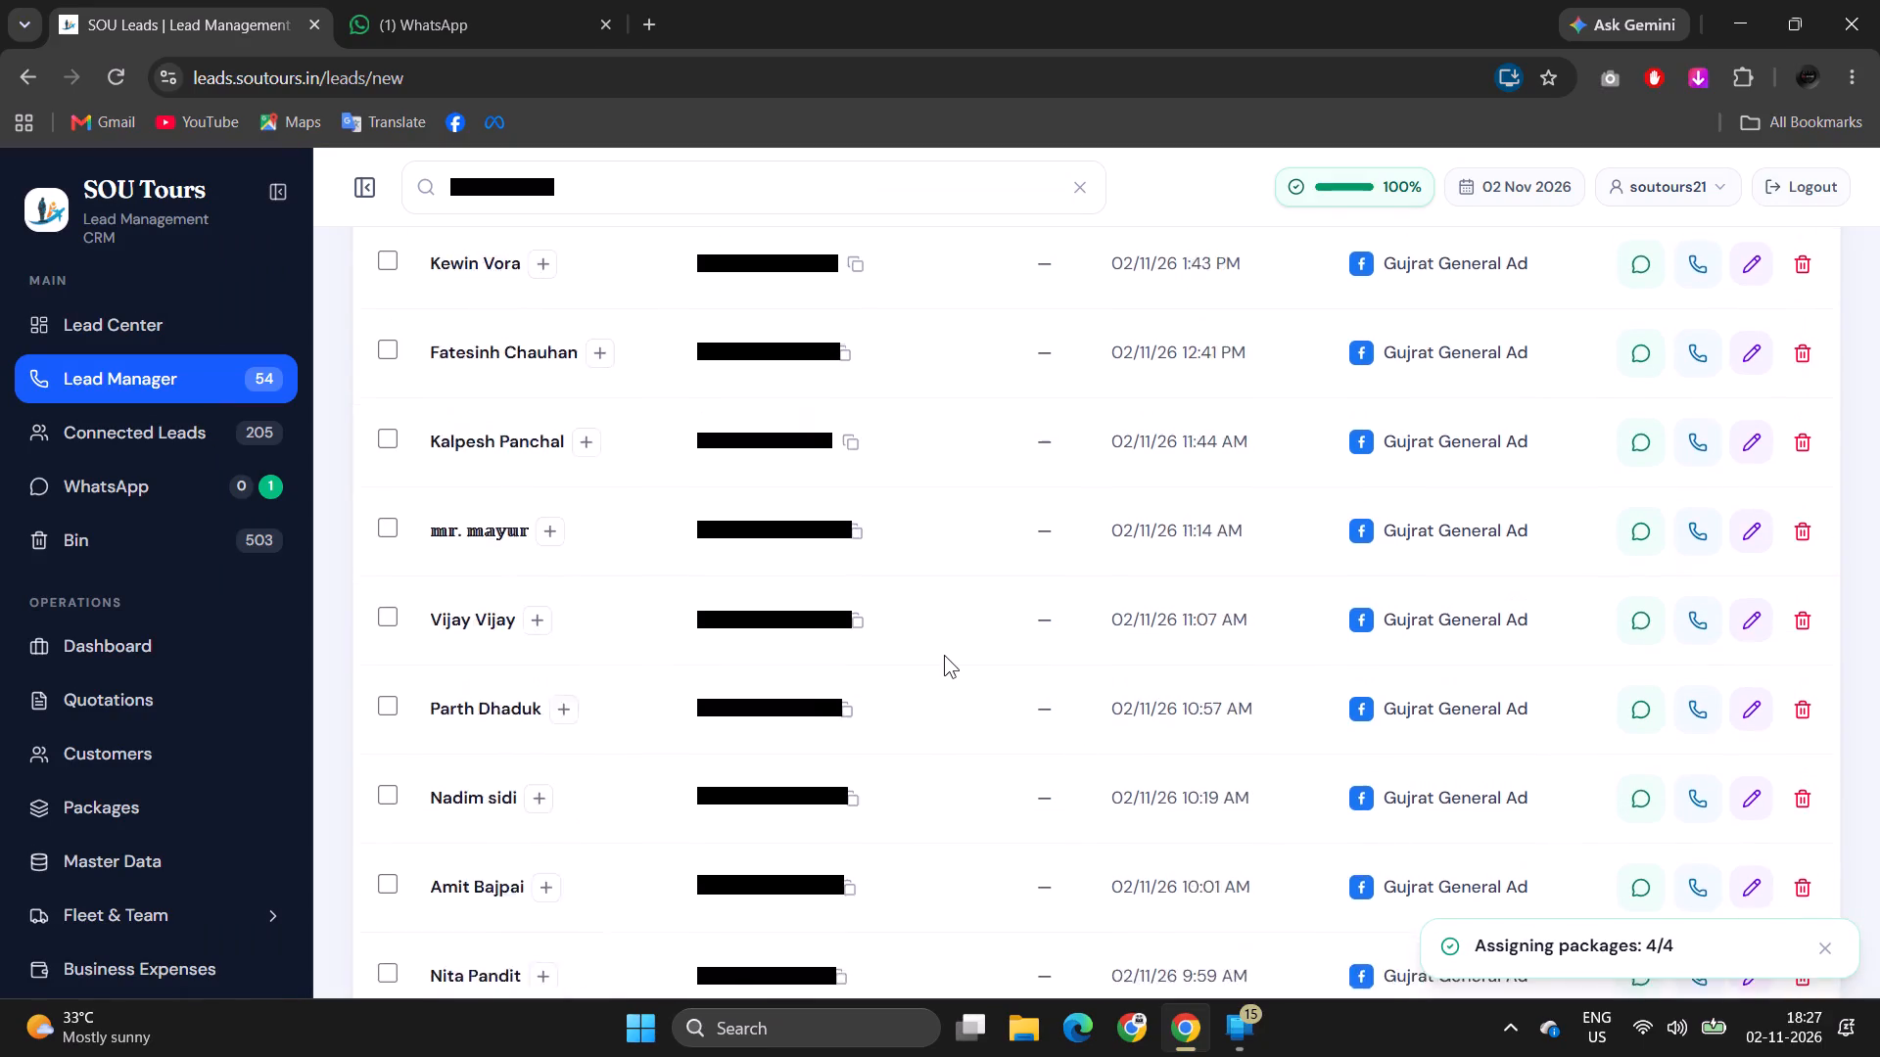
scroll(944, 655, "up", 14)
scroll(944, 655, "down", 6)
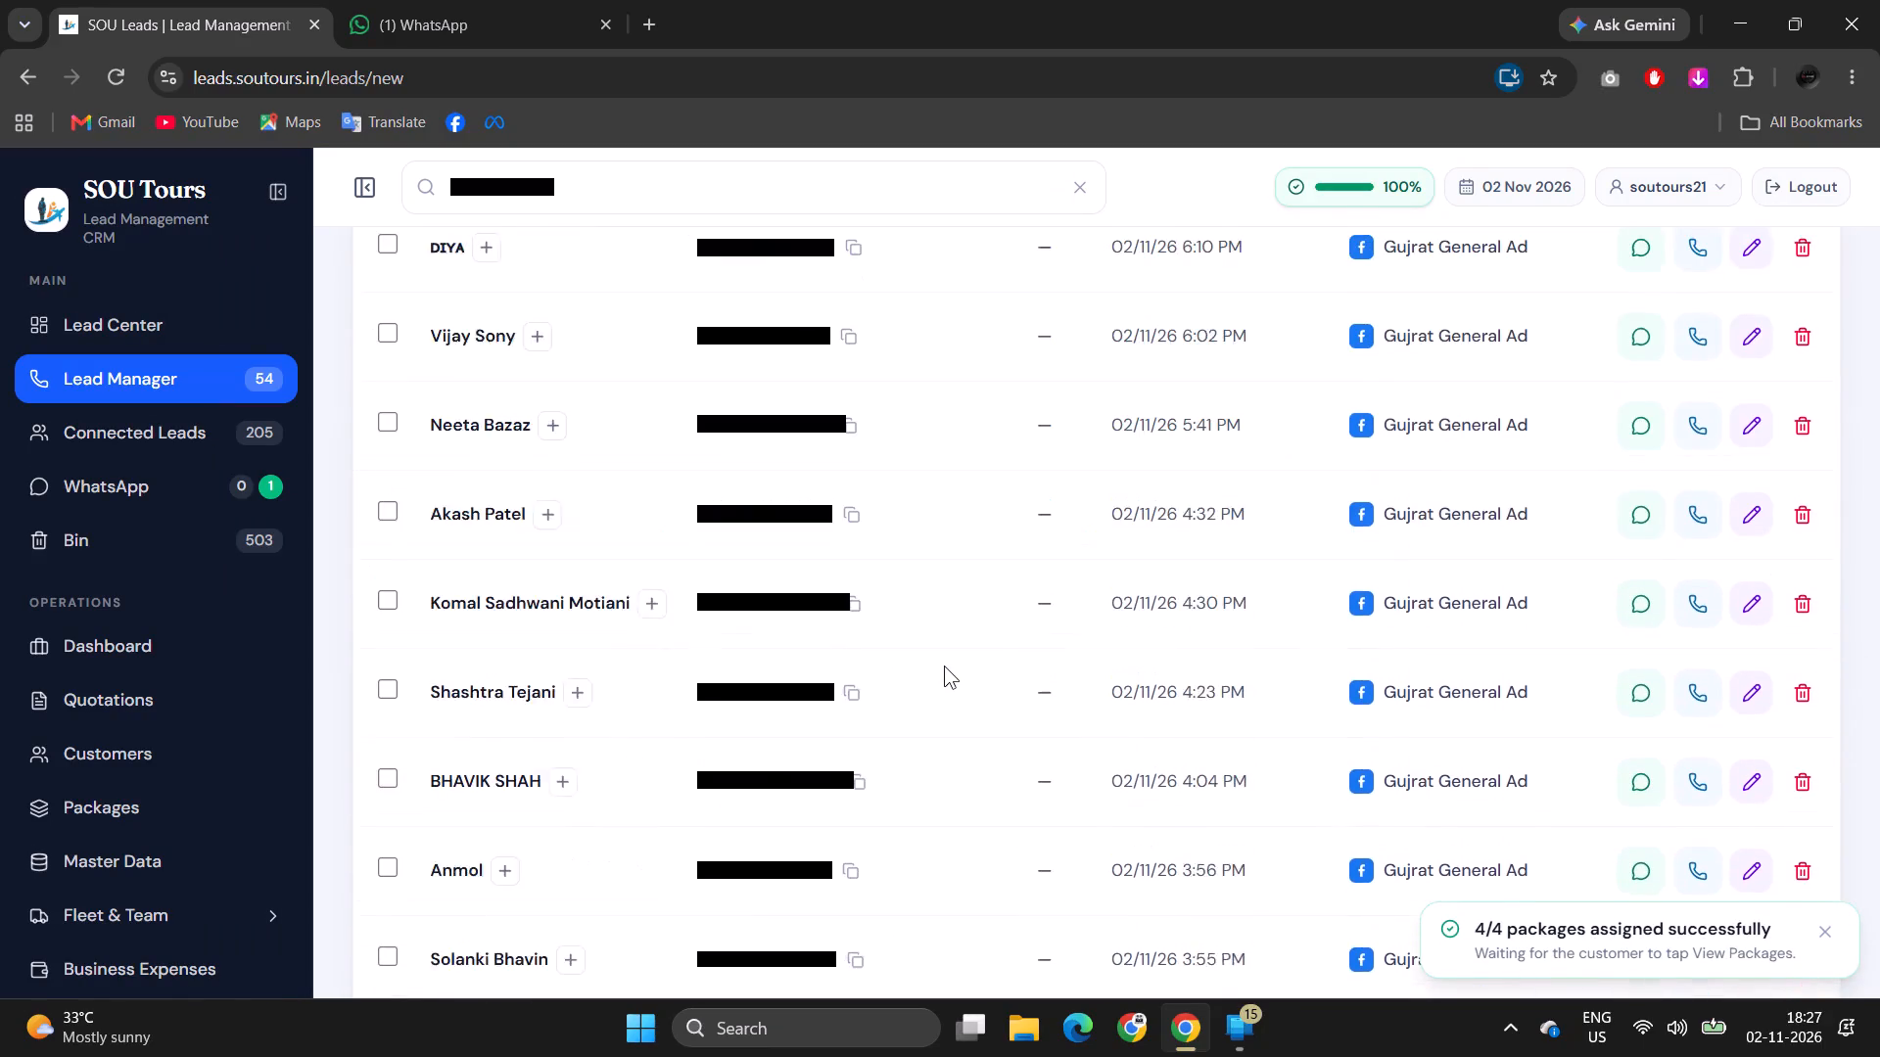
scroll(944, 666, "down", 20)
scroll(944, 666, "down", 6)
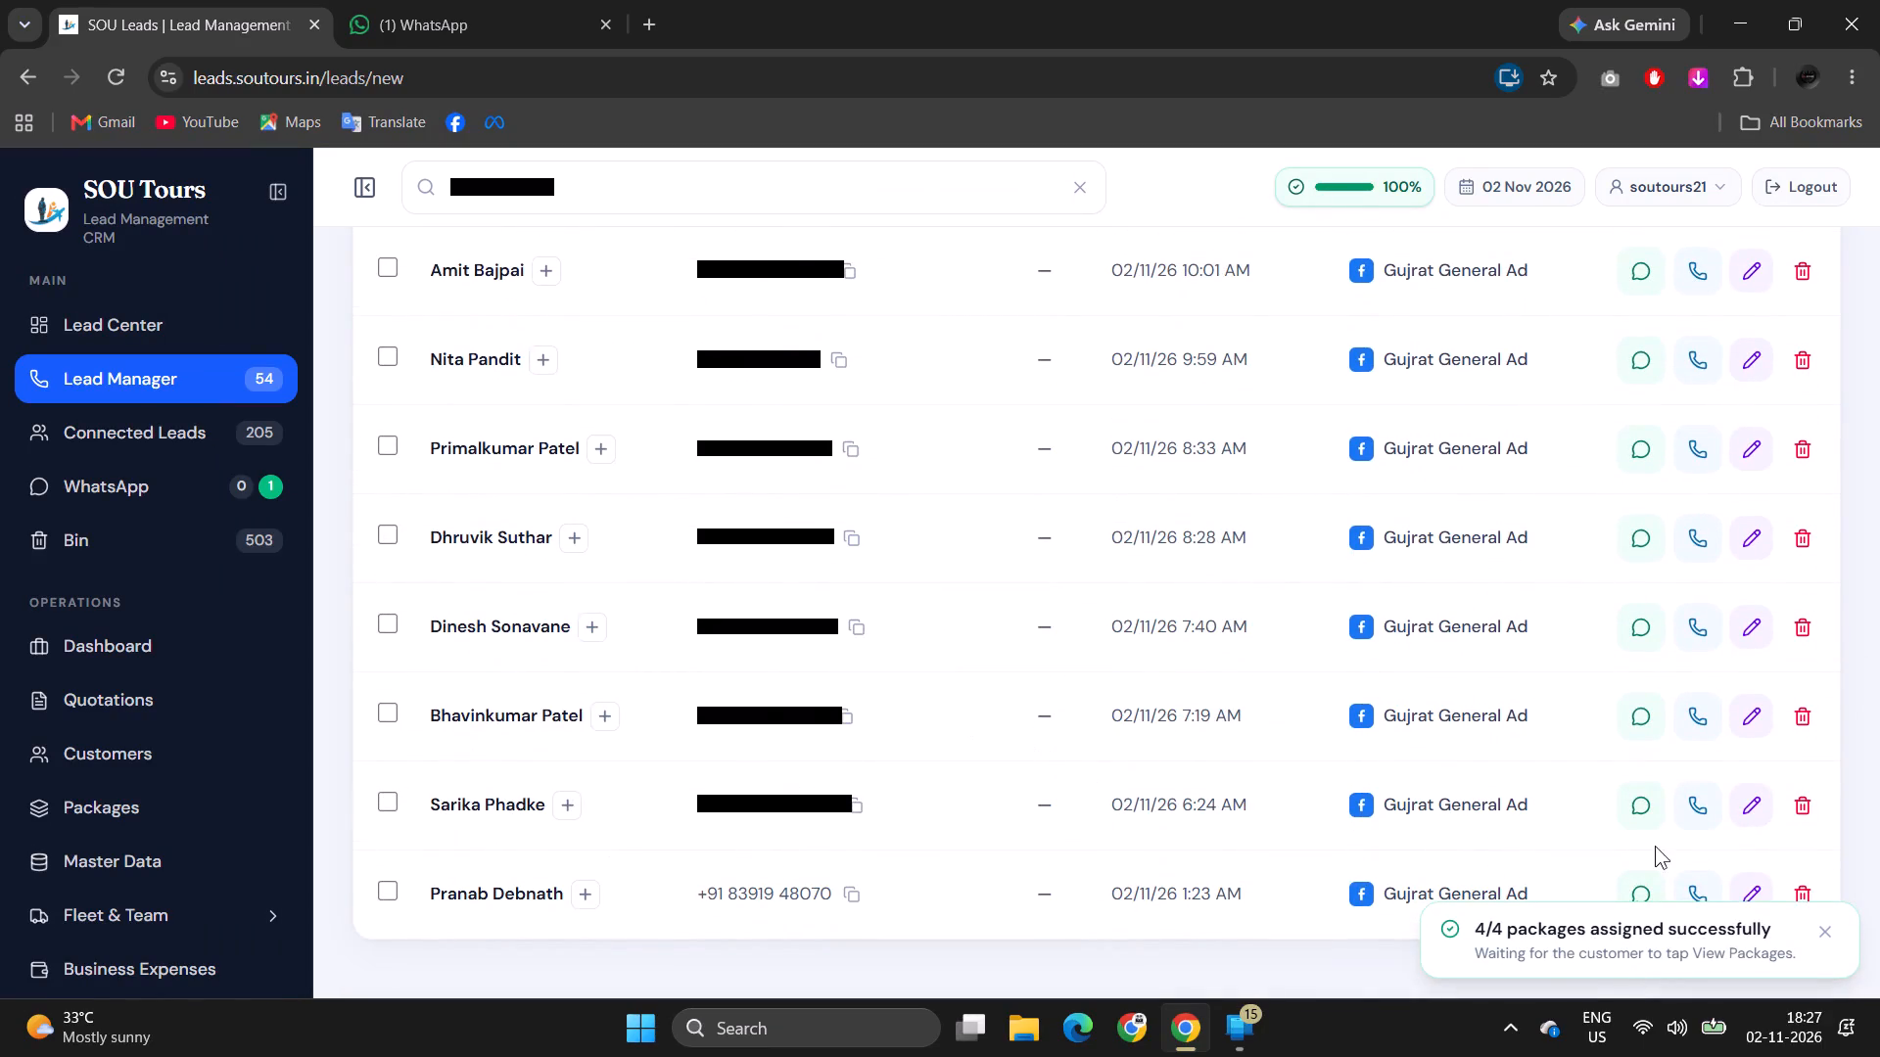
left_click(1705, 894)
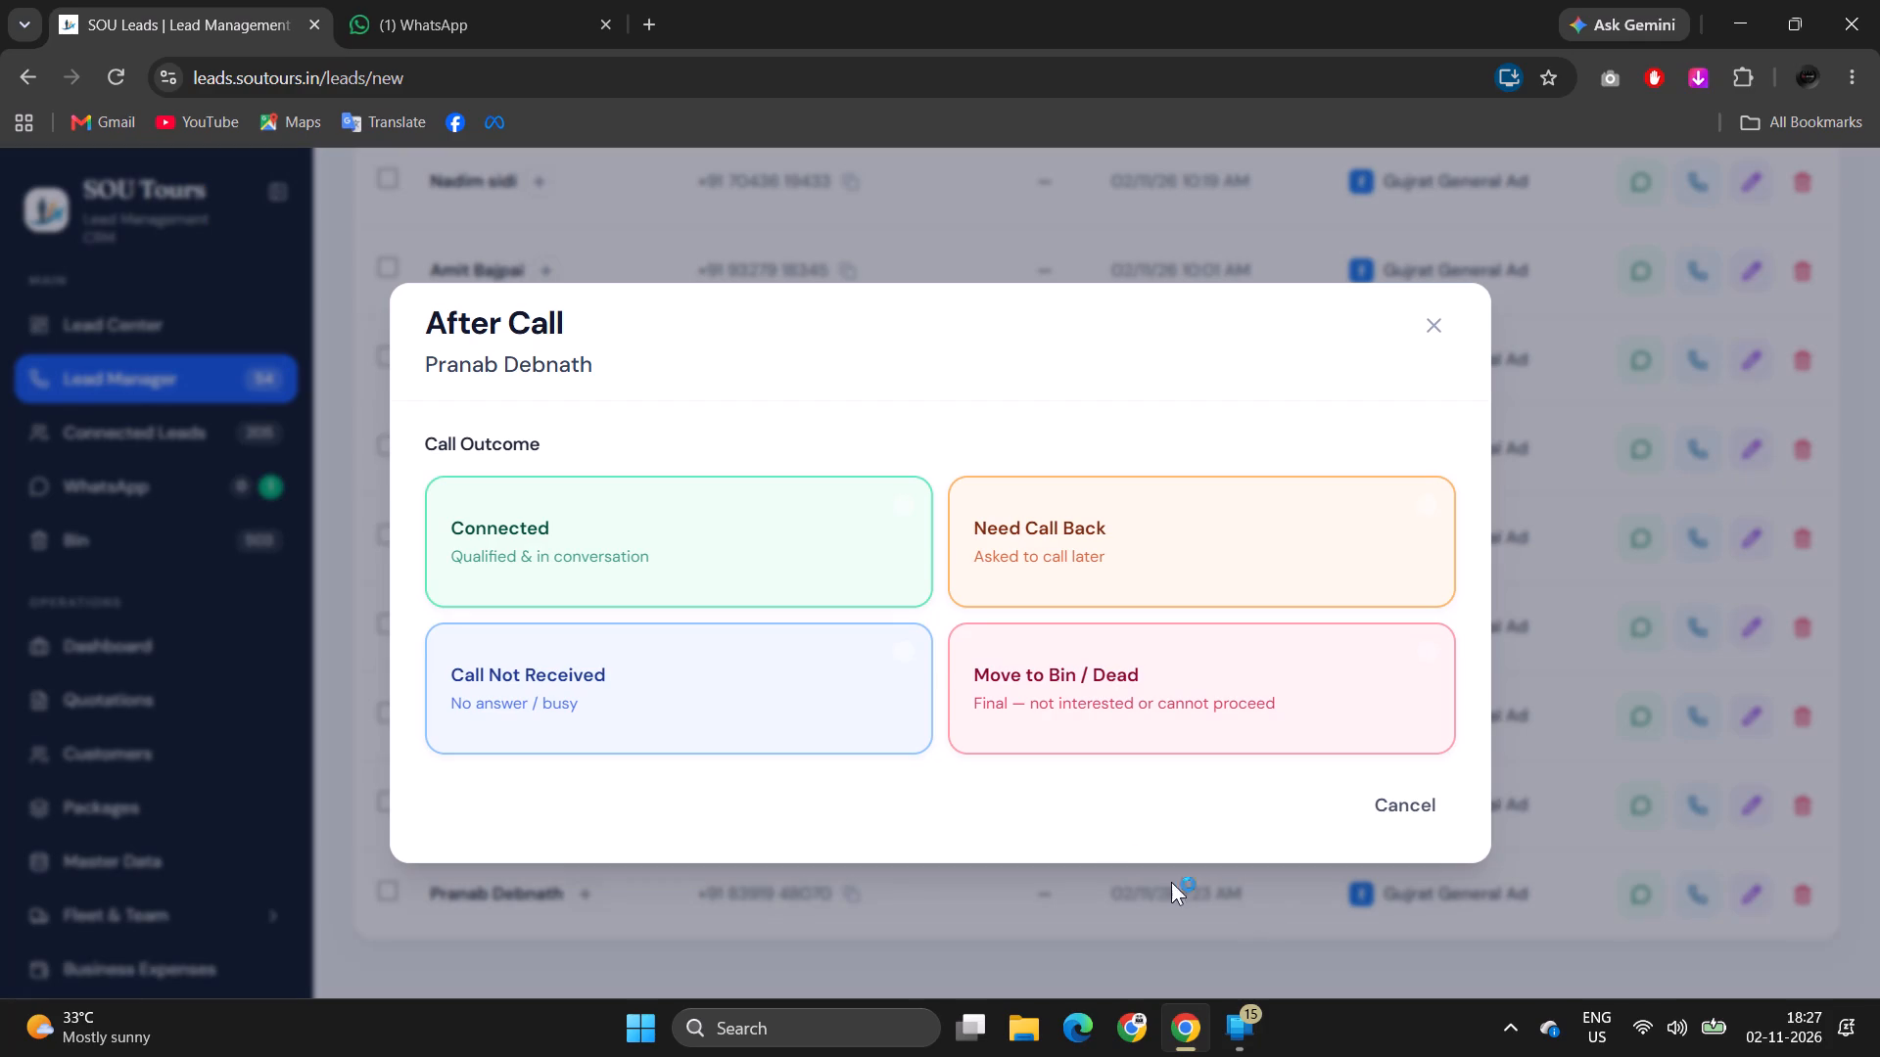
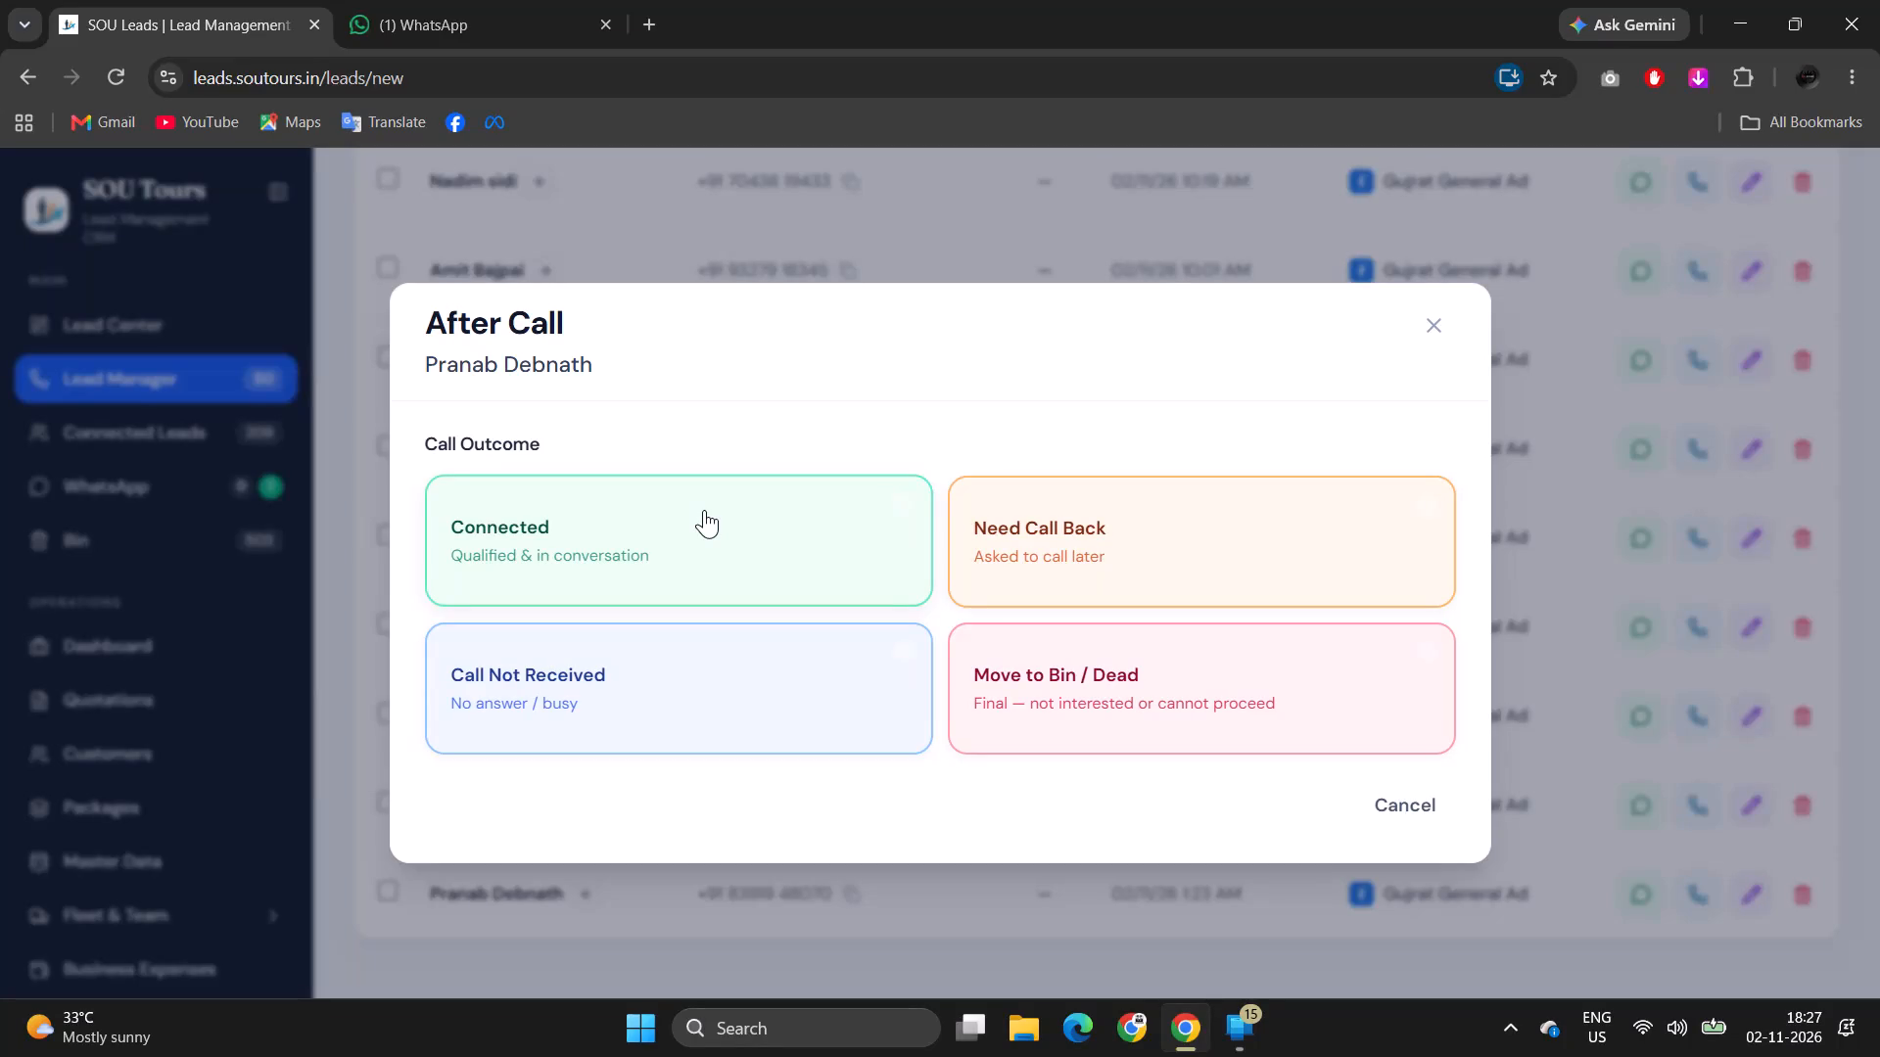
Record the call outcome as Connected and set the customer's preferred month to November.
left_click(702, 510)
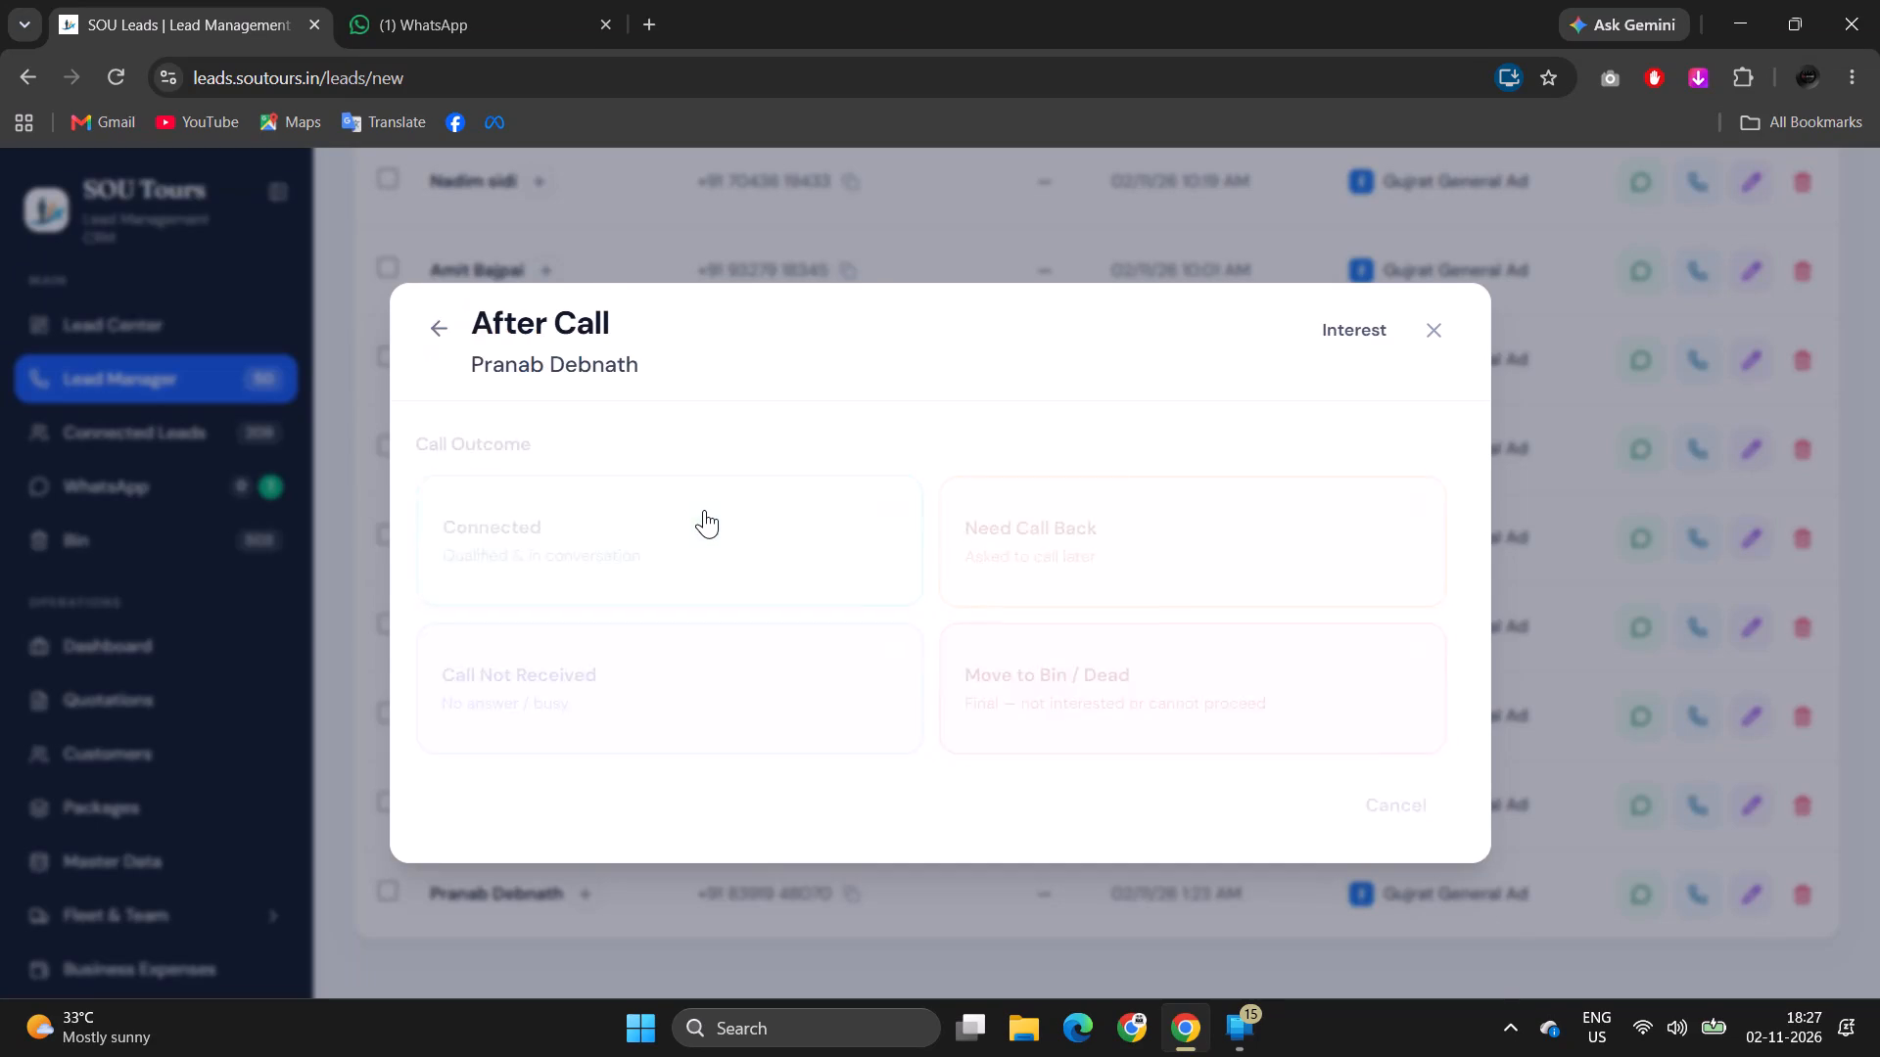
left_click(501, 536)
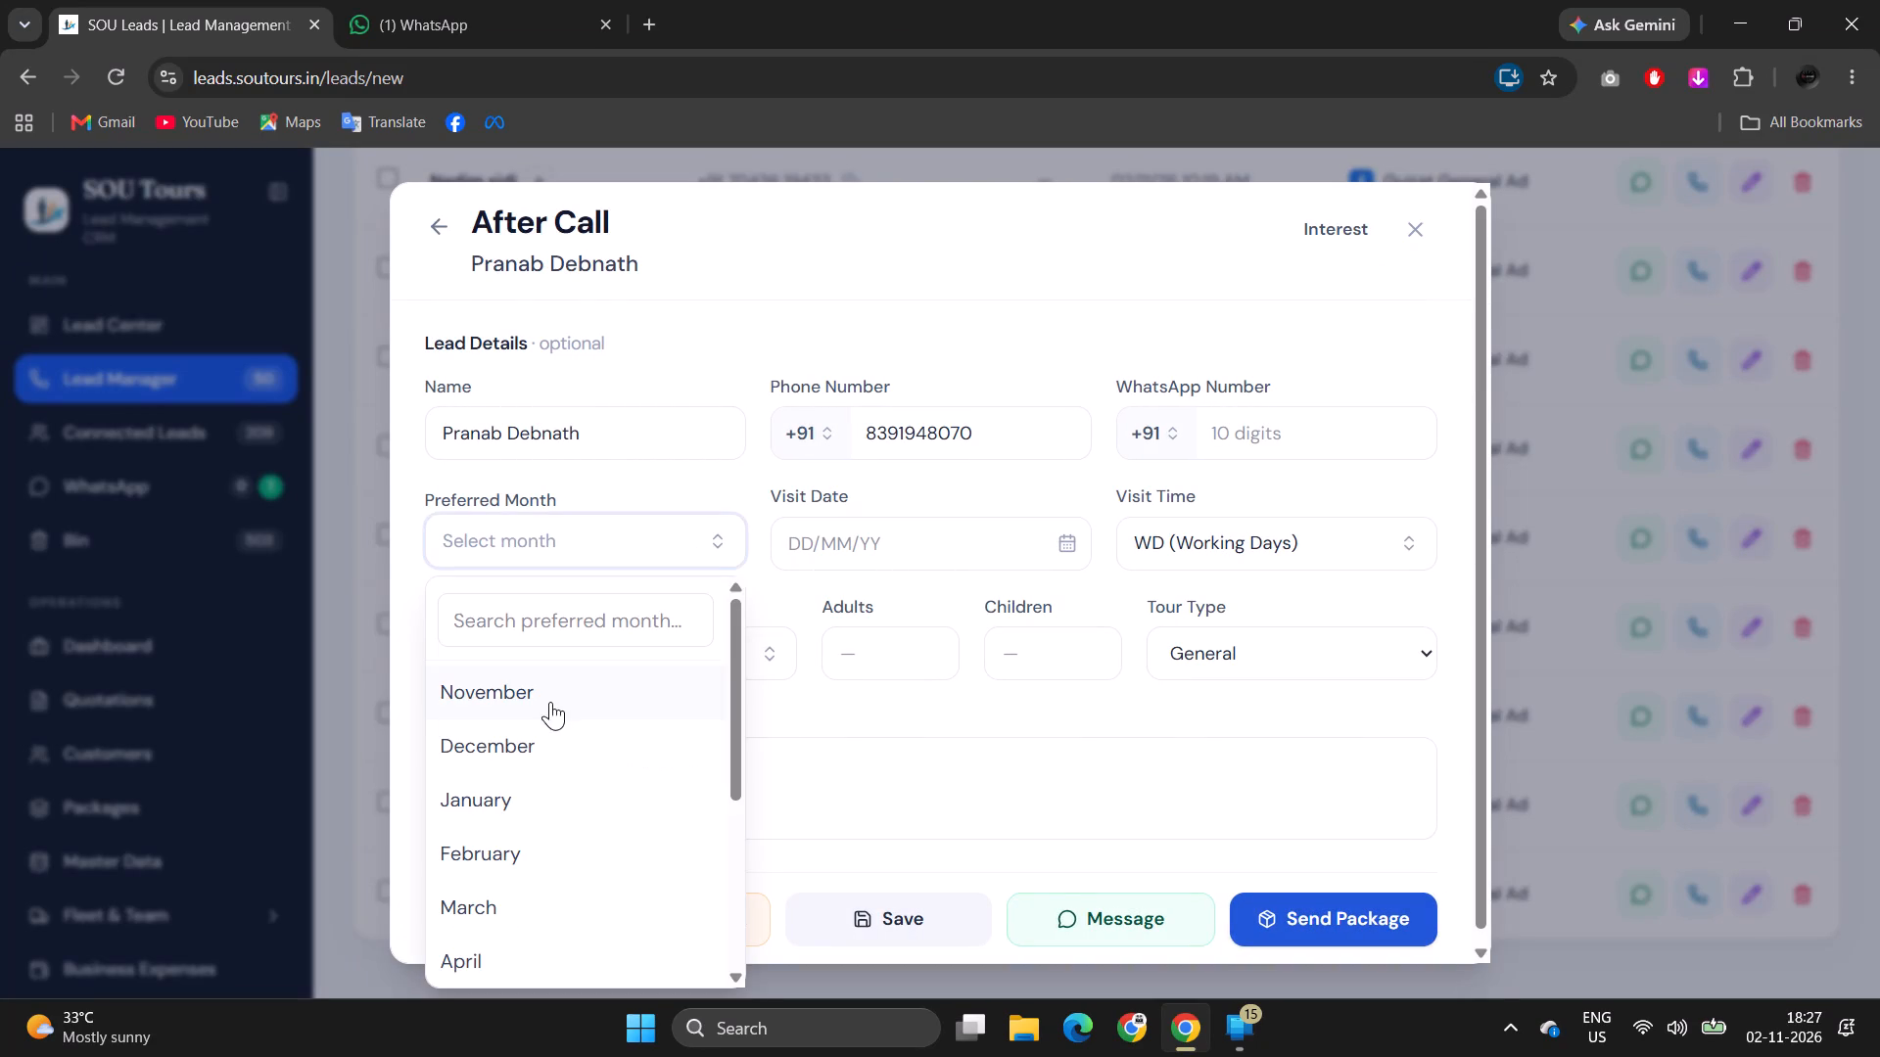
left_click(548, 702)
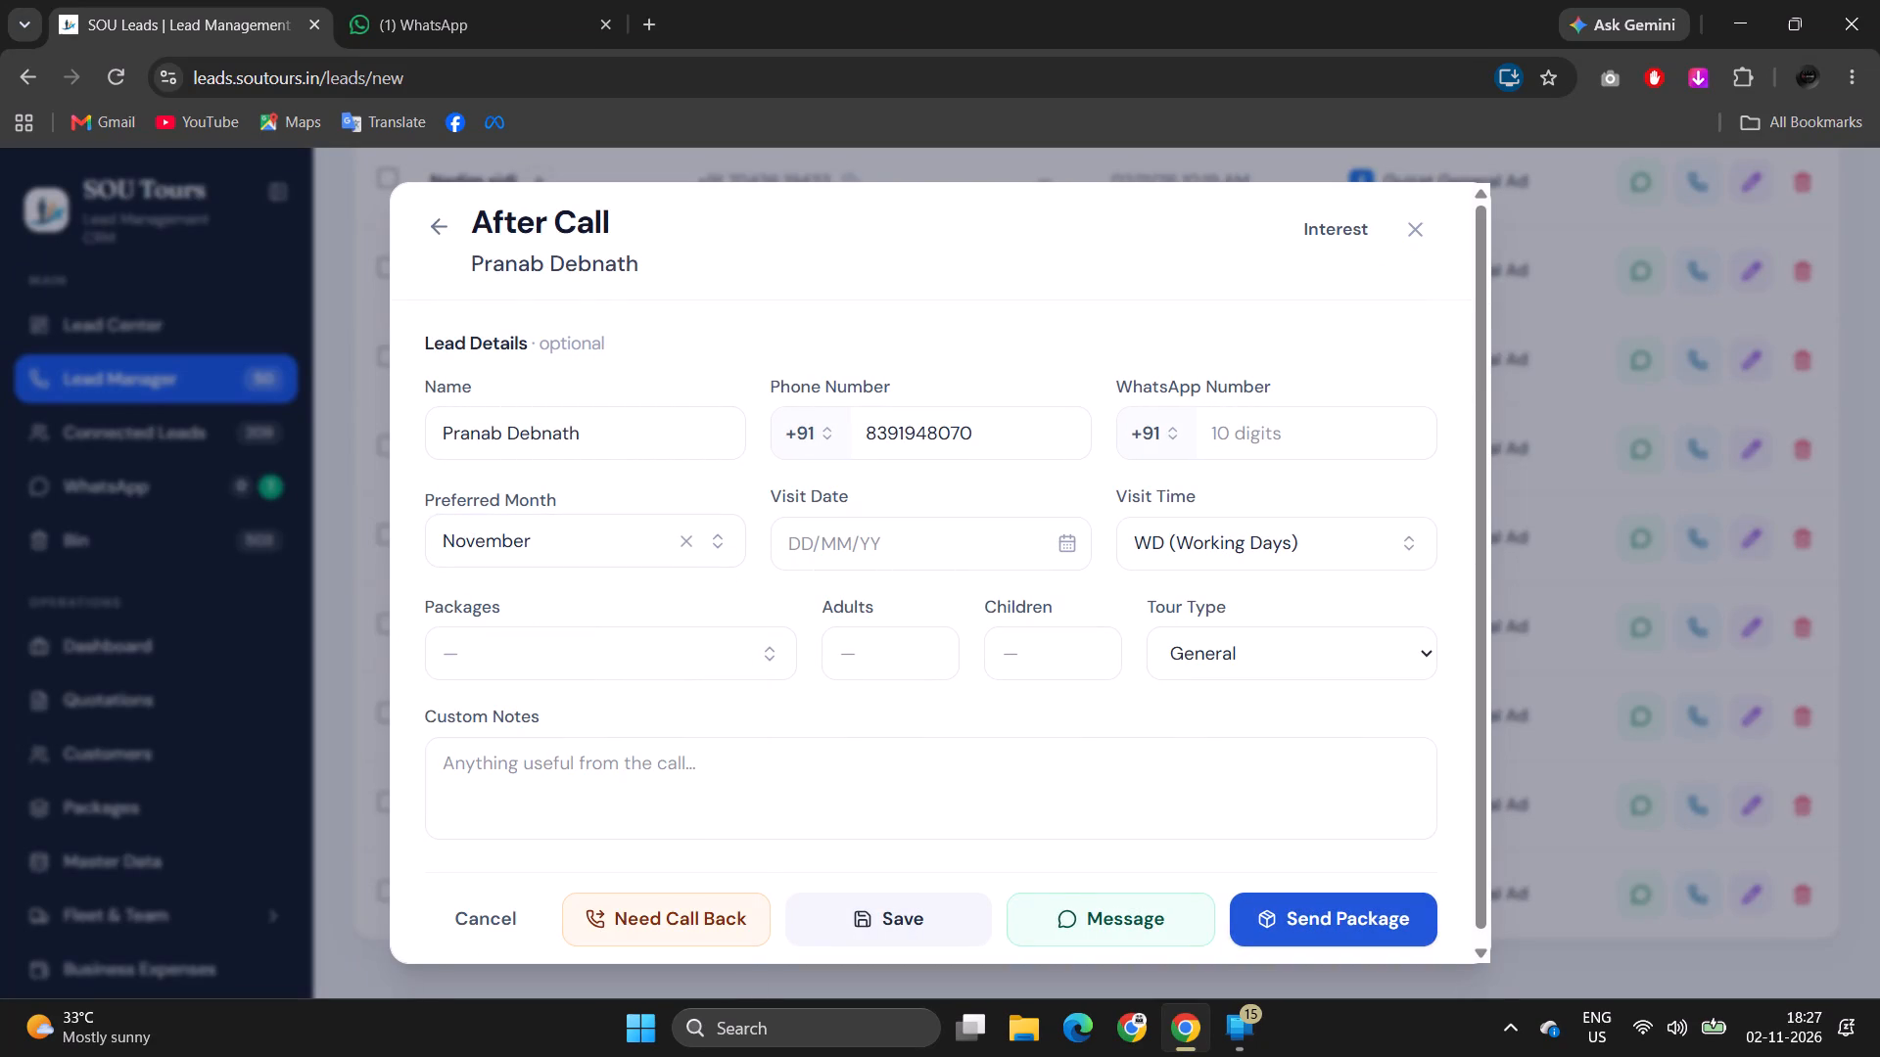
left_click(863, 652)
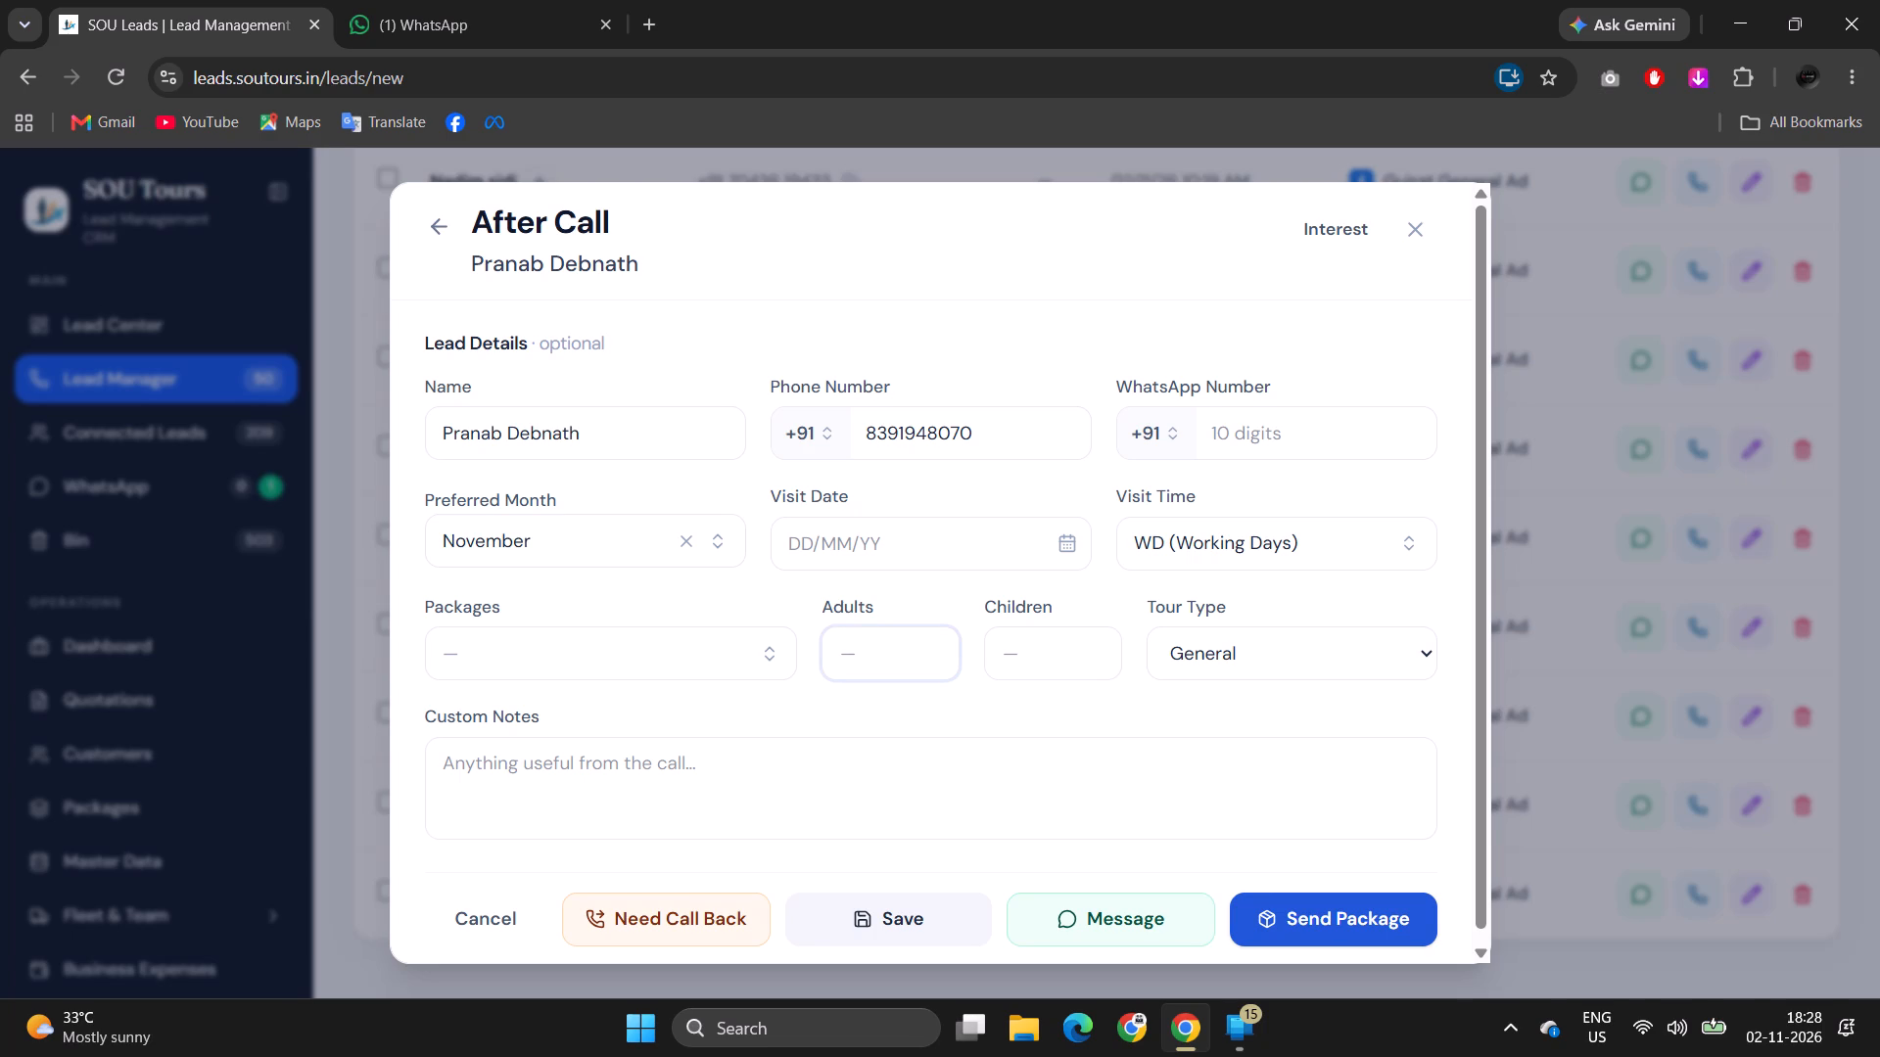
left_click(863, 652)
Send packages to the customer, assigning (BO) GOLD 1N2D HOTELS - General and (BO) GOLD 1N2D RESORTS - General.
left_click(1276, 913)
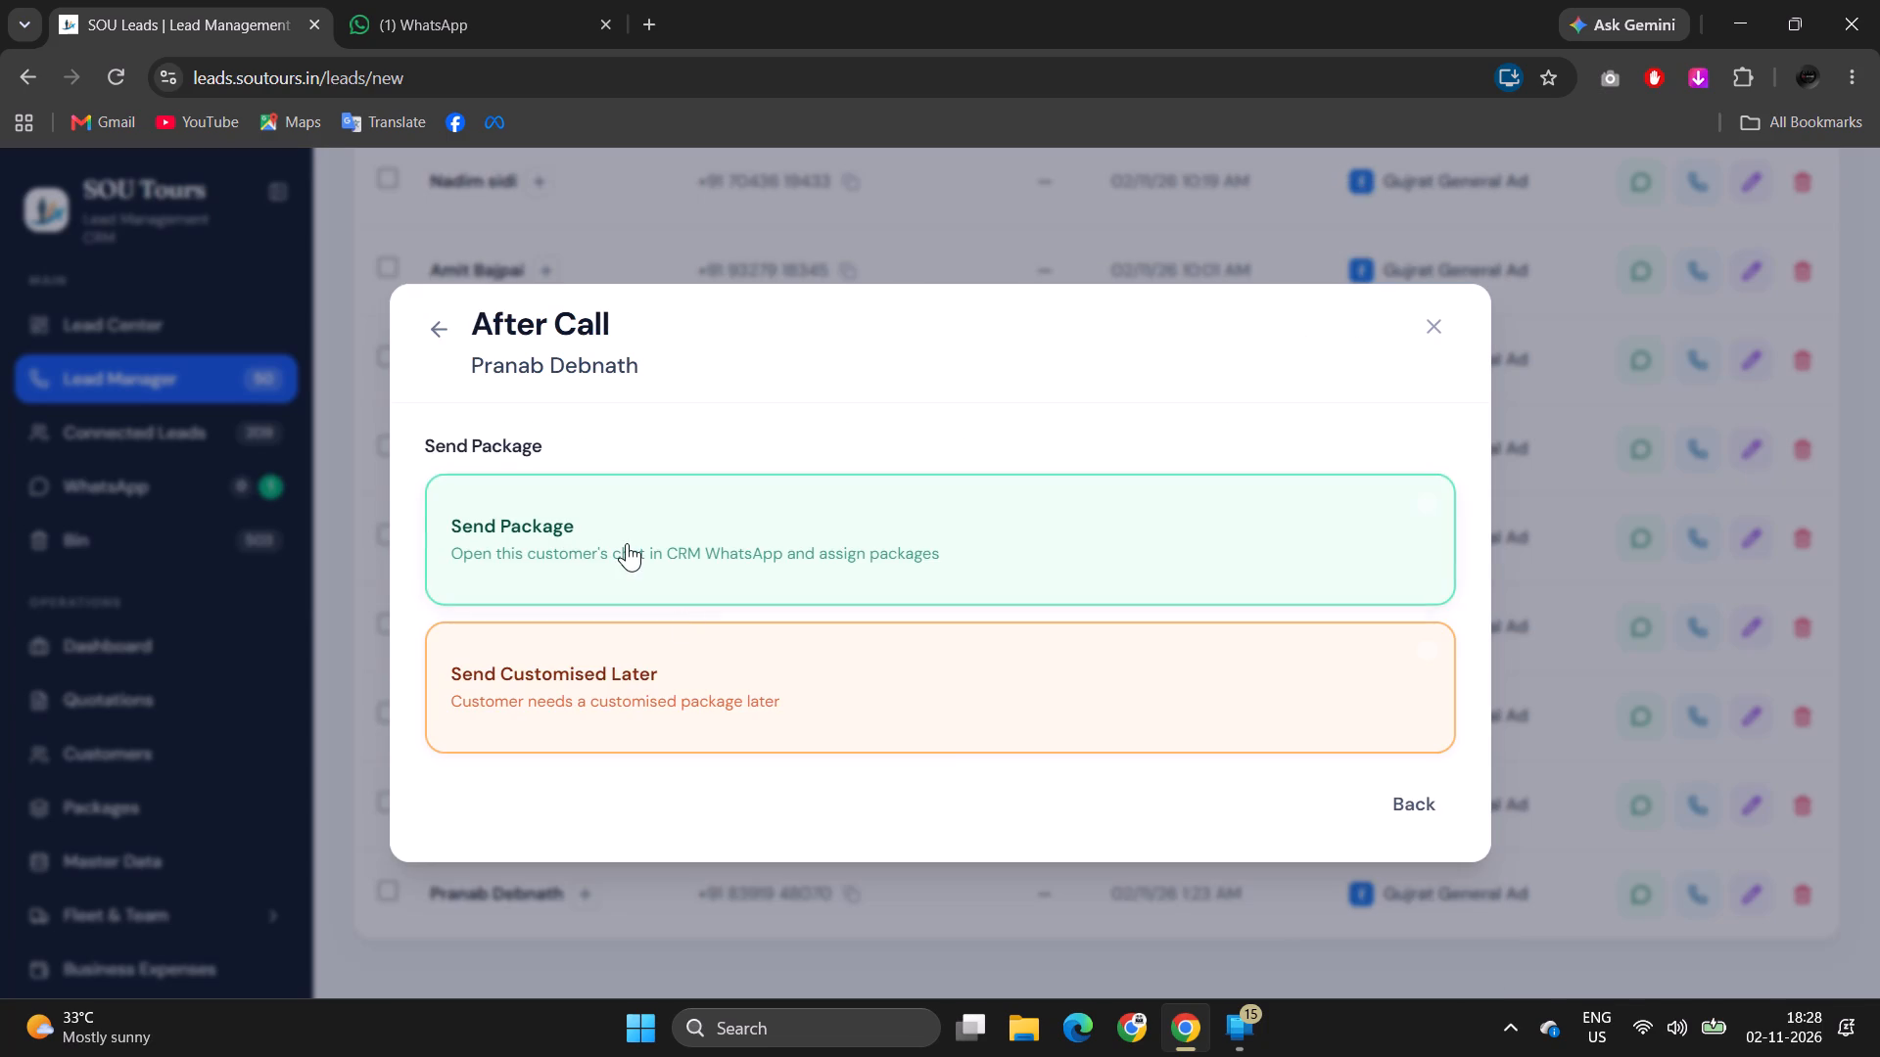
left_click(625, 543)
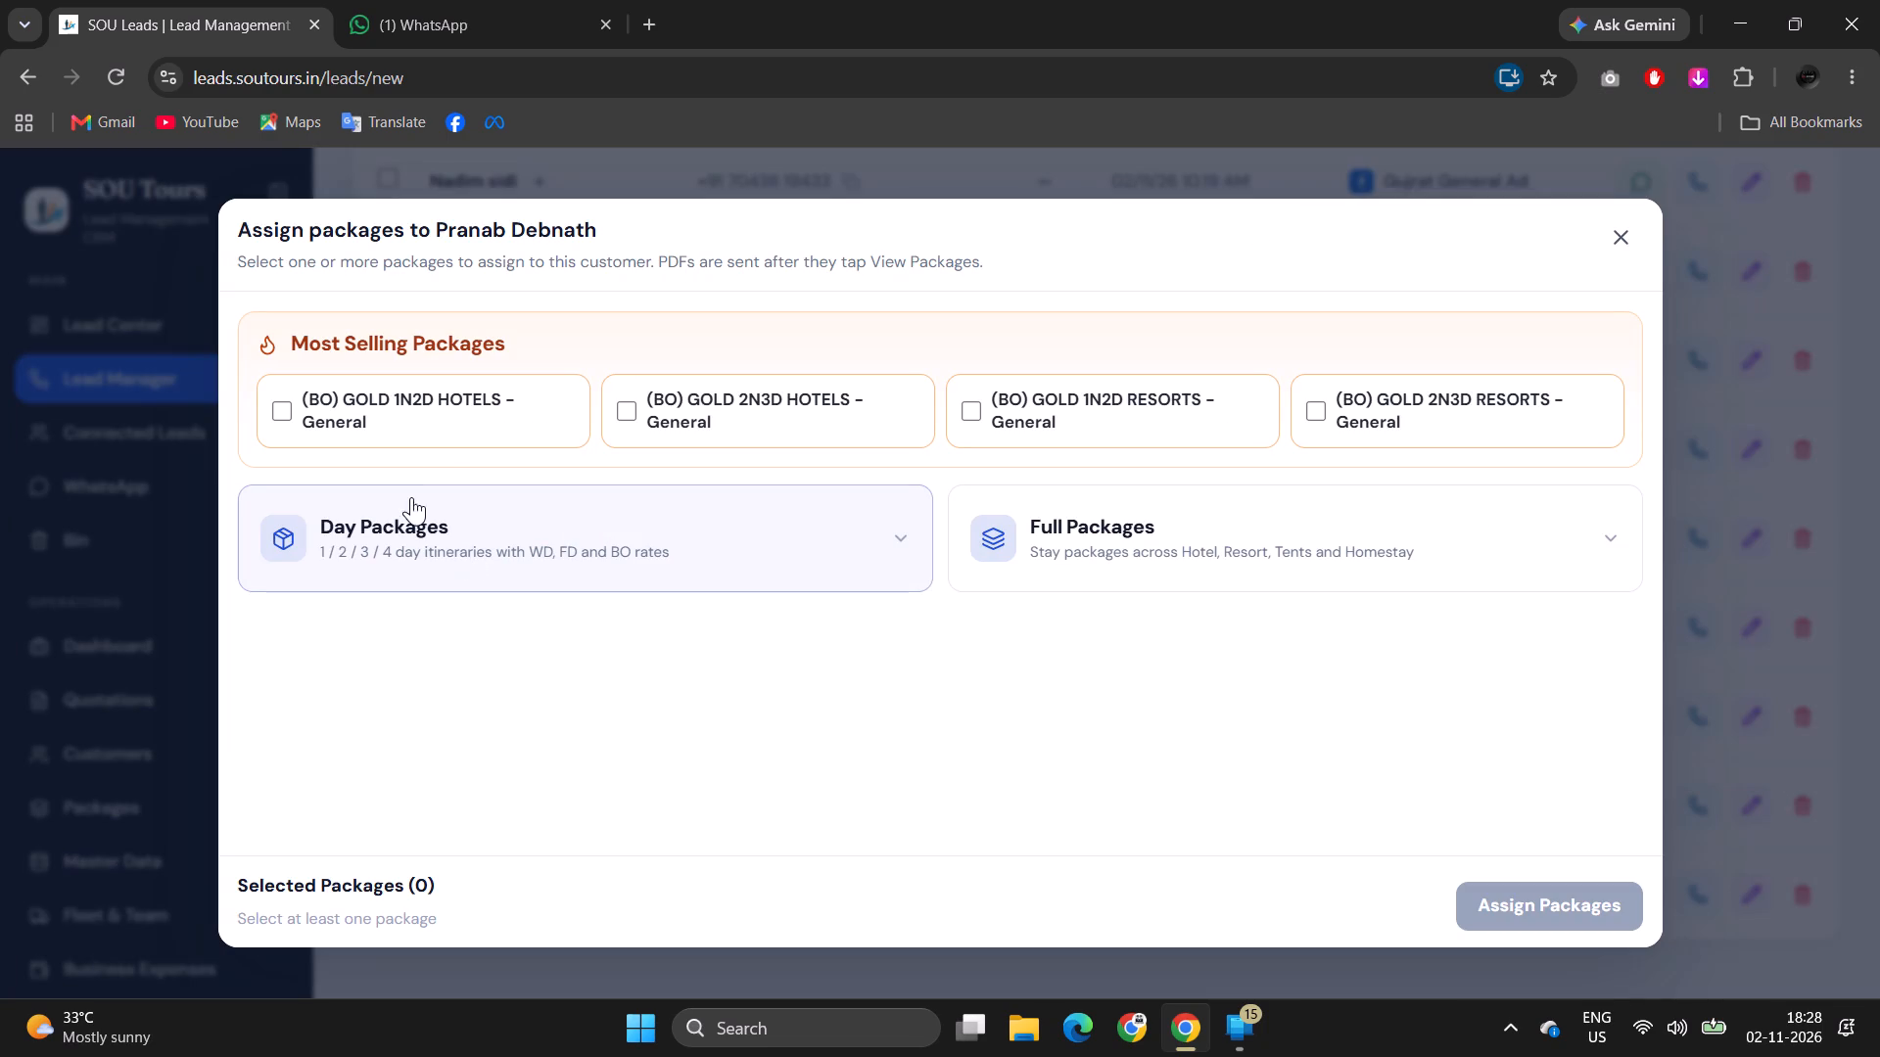
left_click(447, 429)
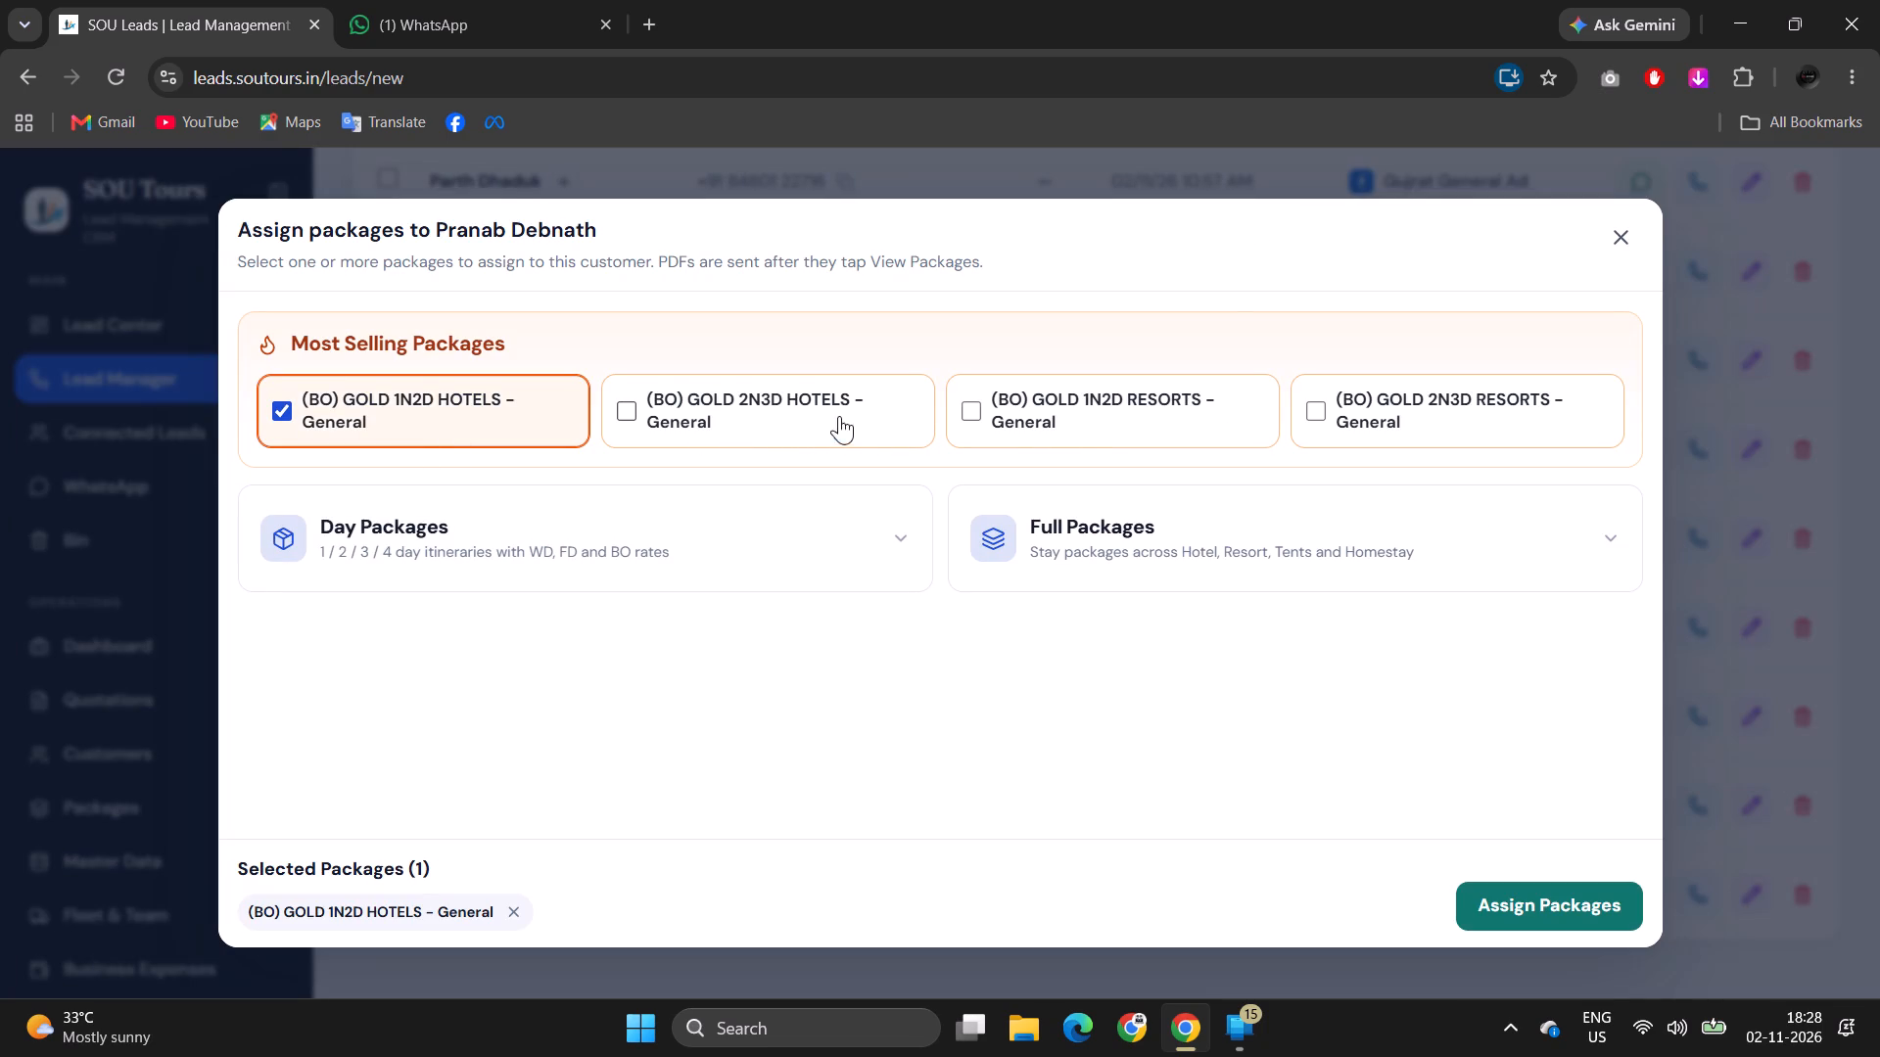
left_click(1081, 425)
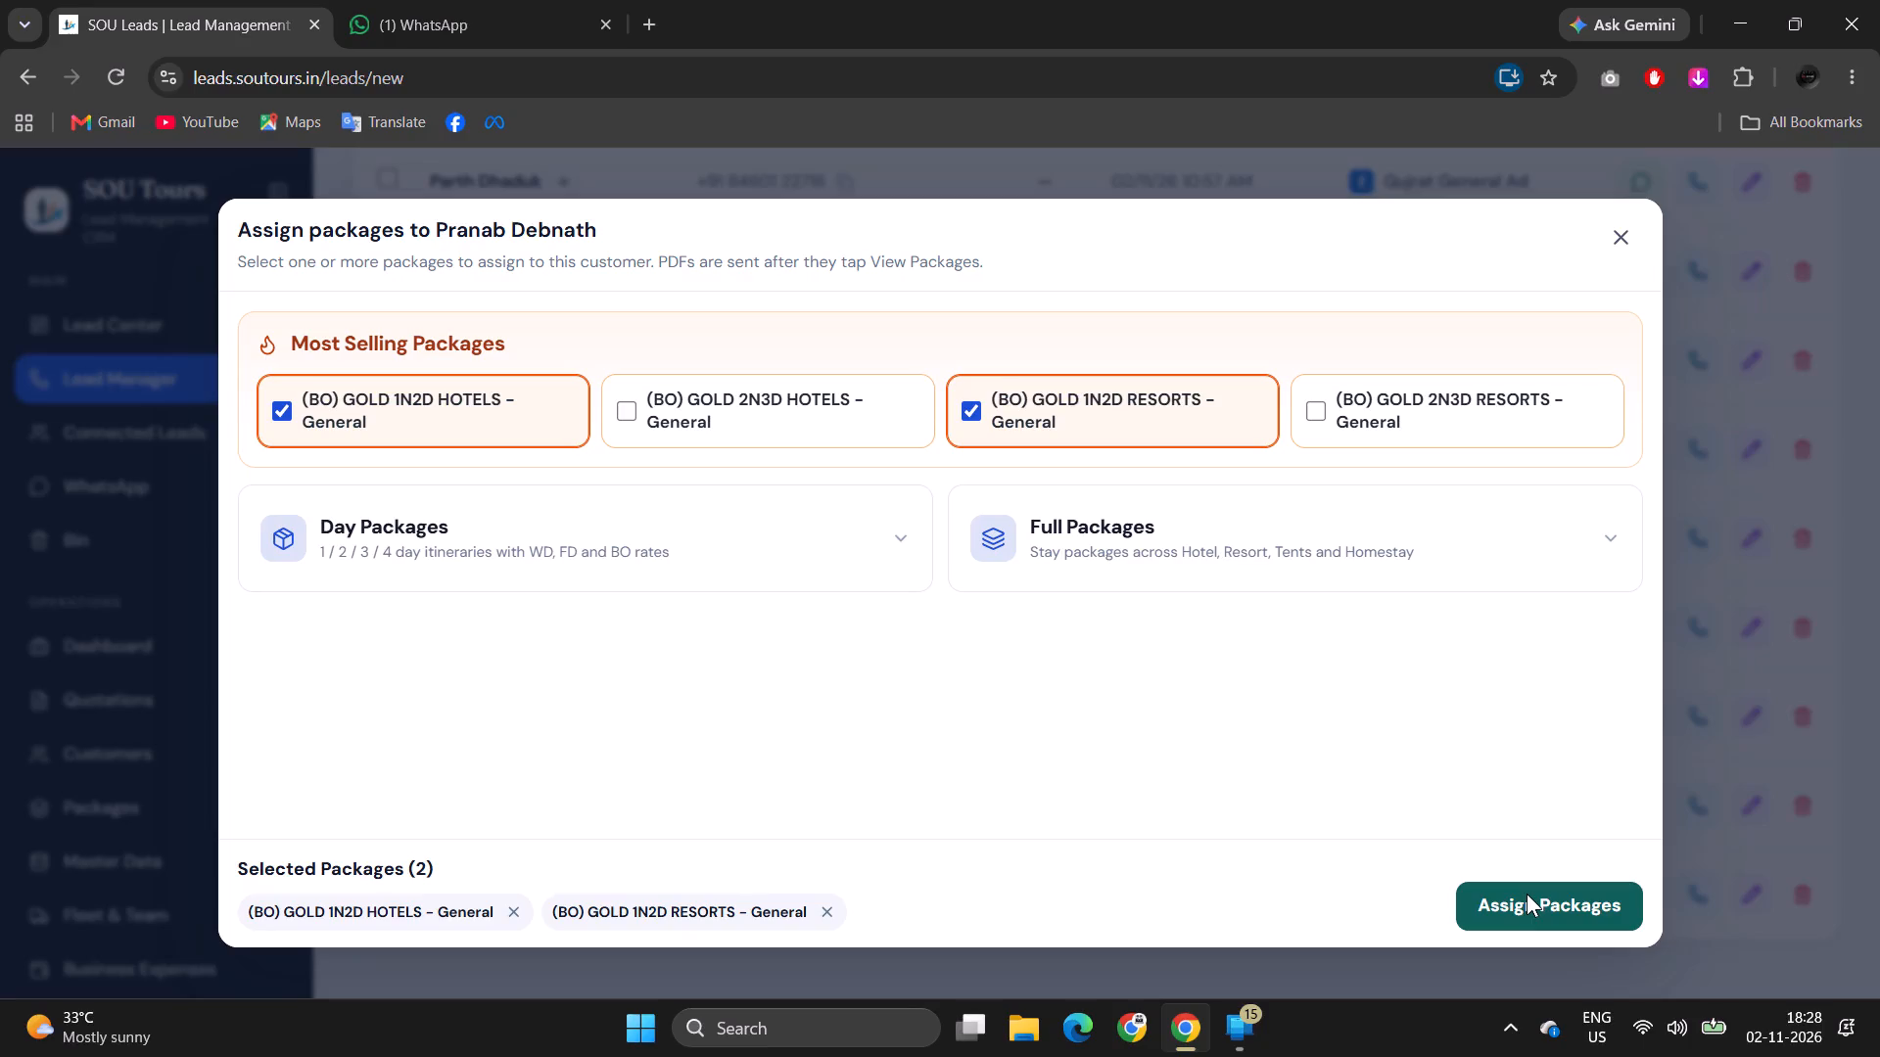
left_click(1523, 888)
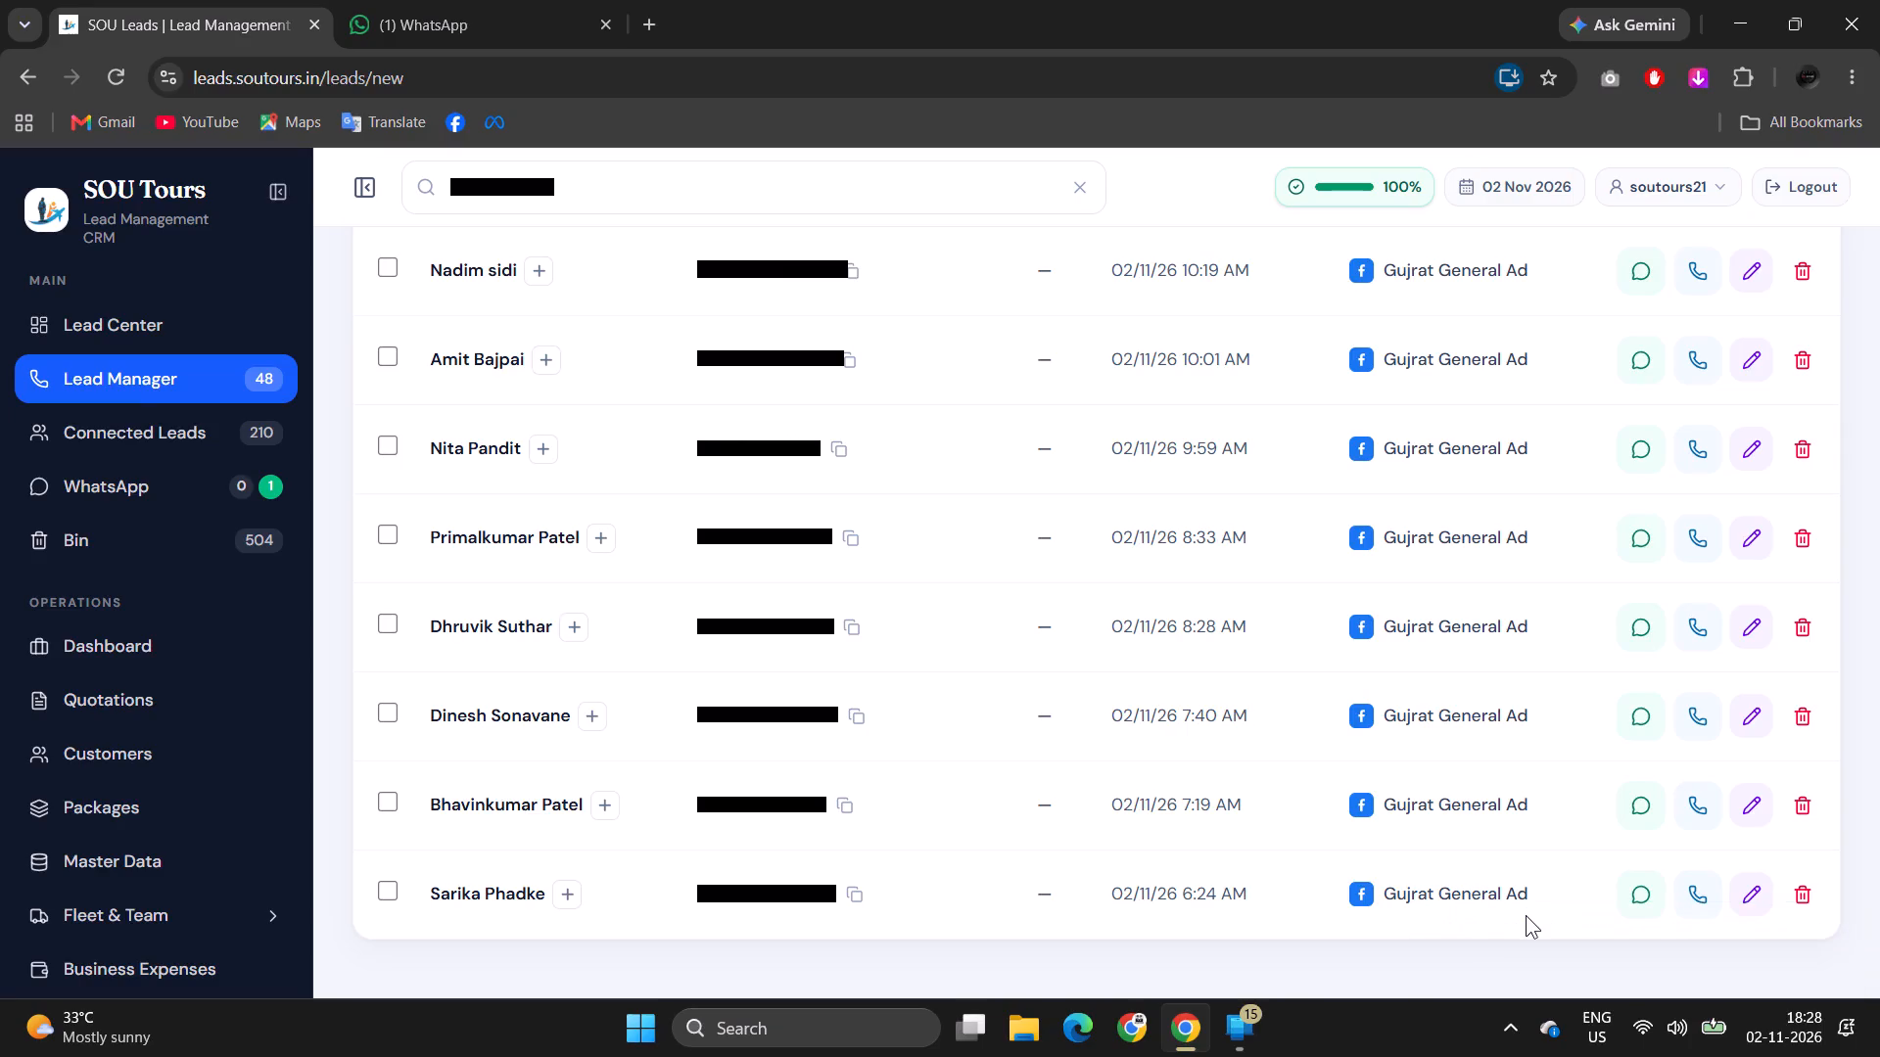
Call the last Gujrat General Ad lead in the list, dated 02/11/26 6:24 AM.
scroll(1187, 707, "up", 7)
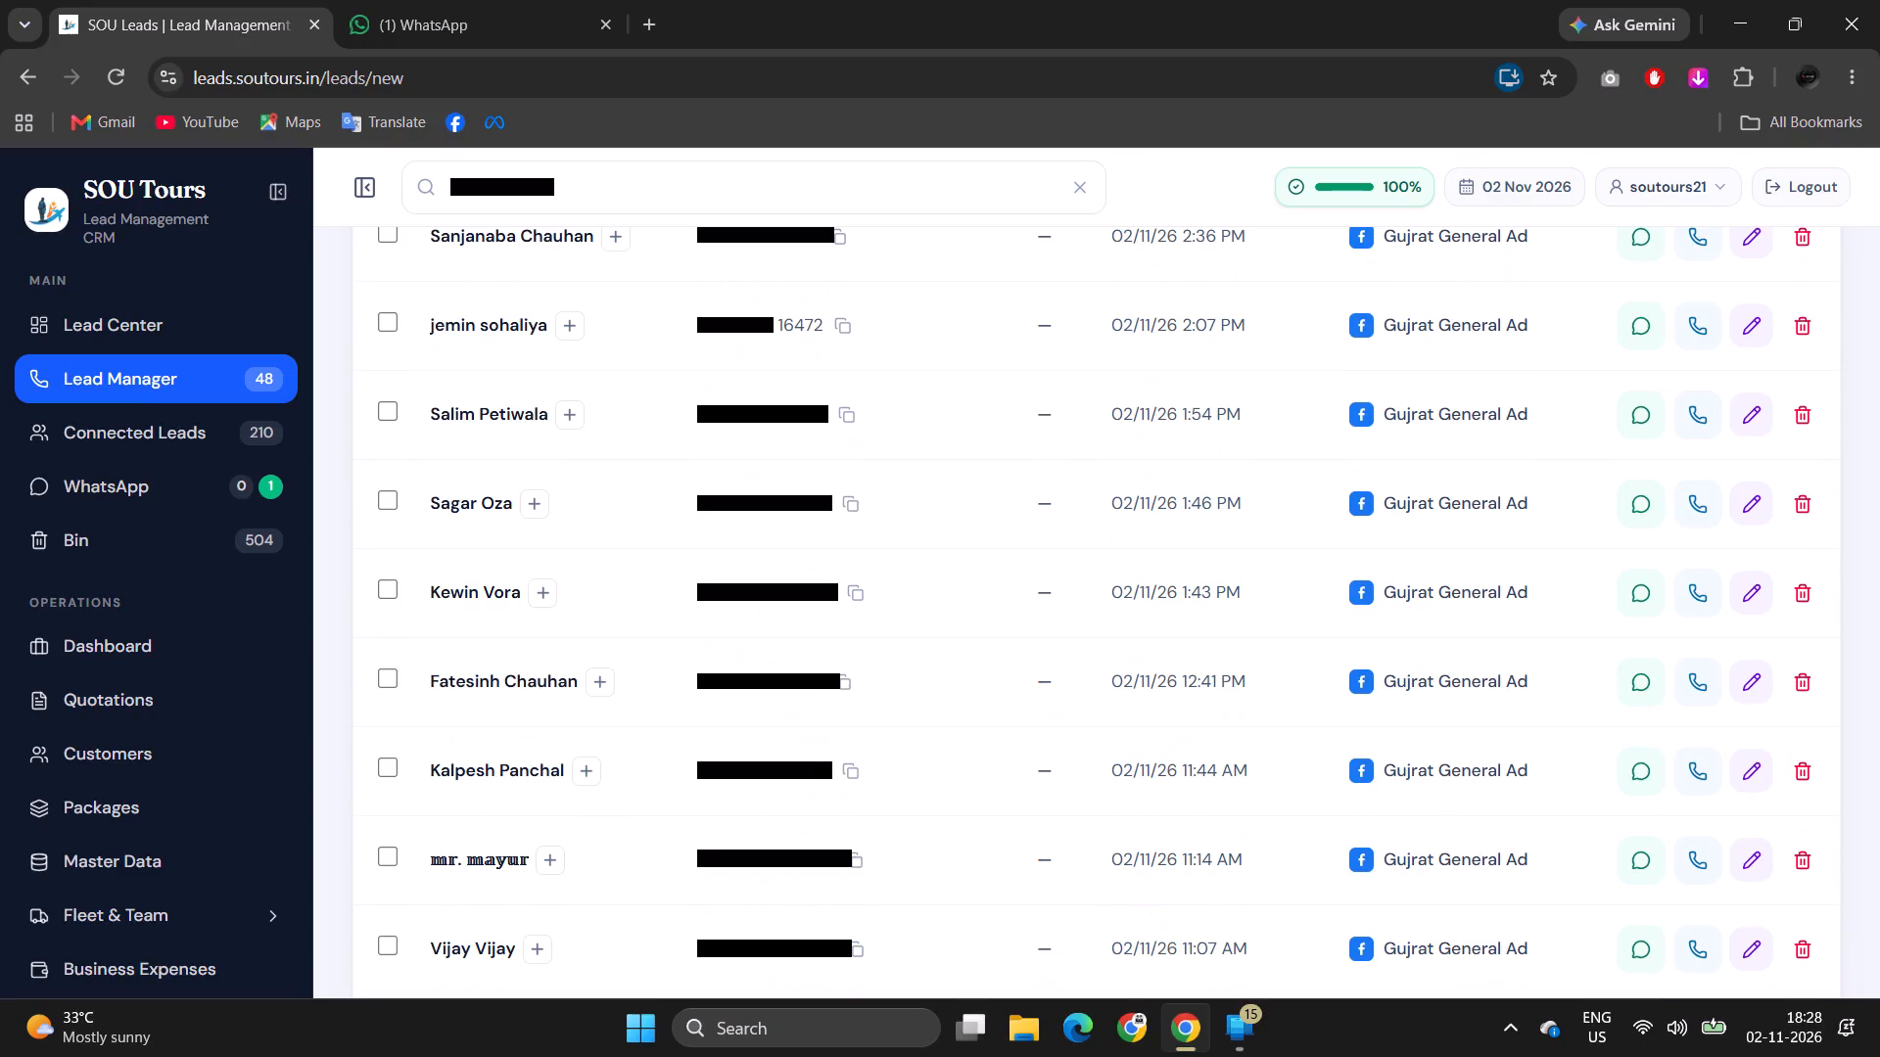
scroll(1185, 677, "down", 13)
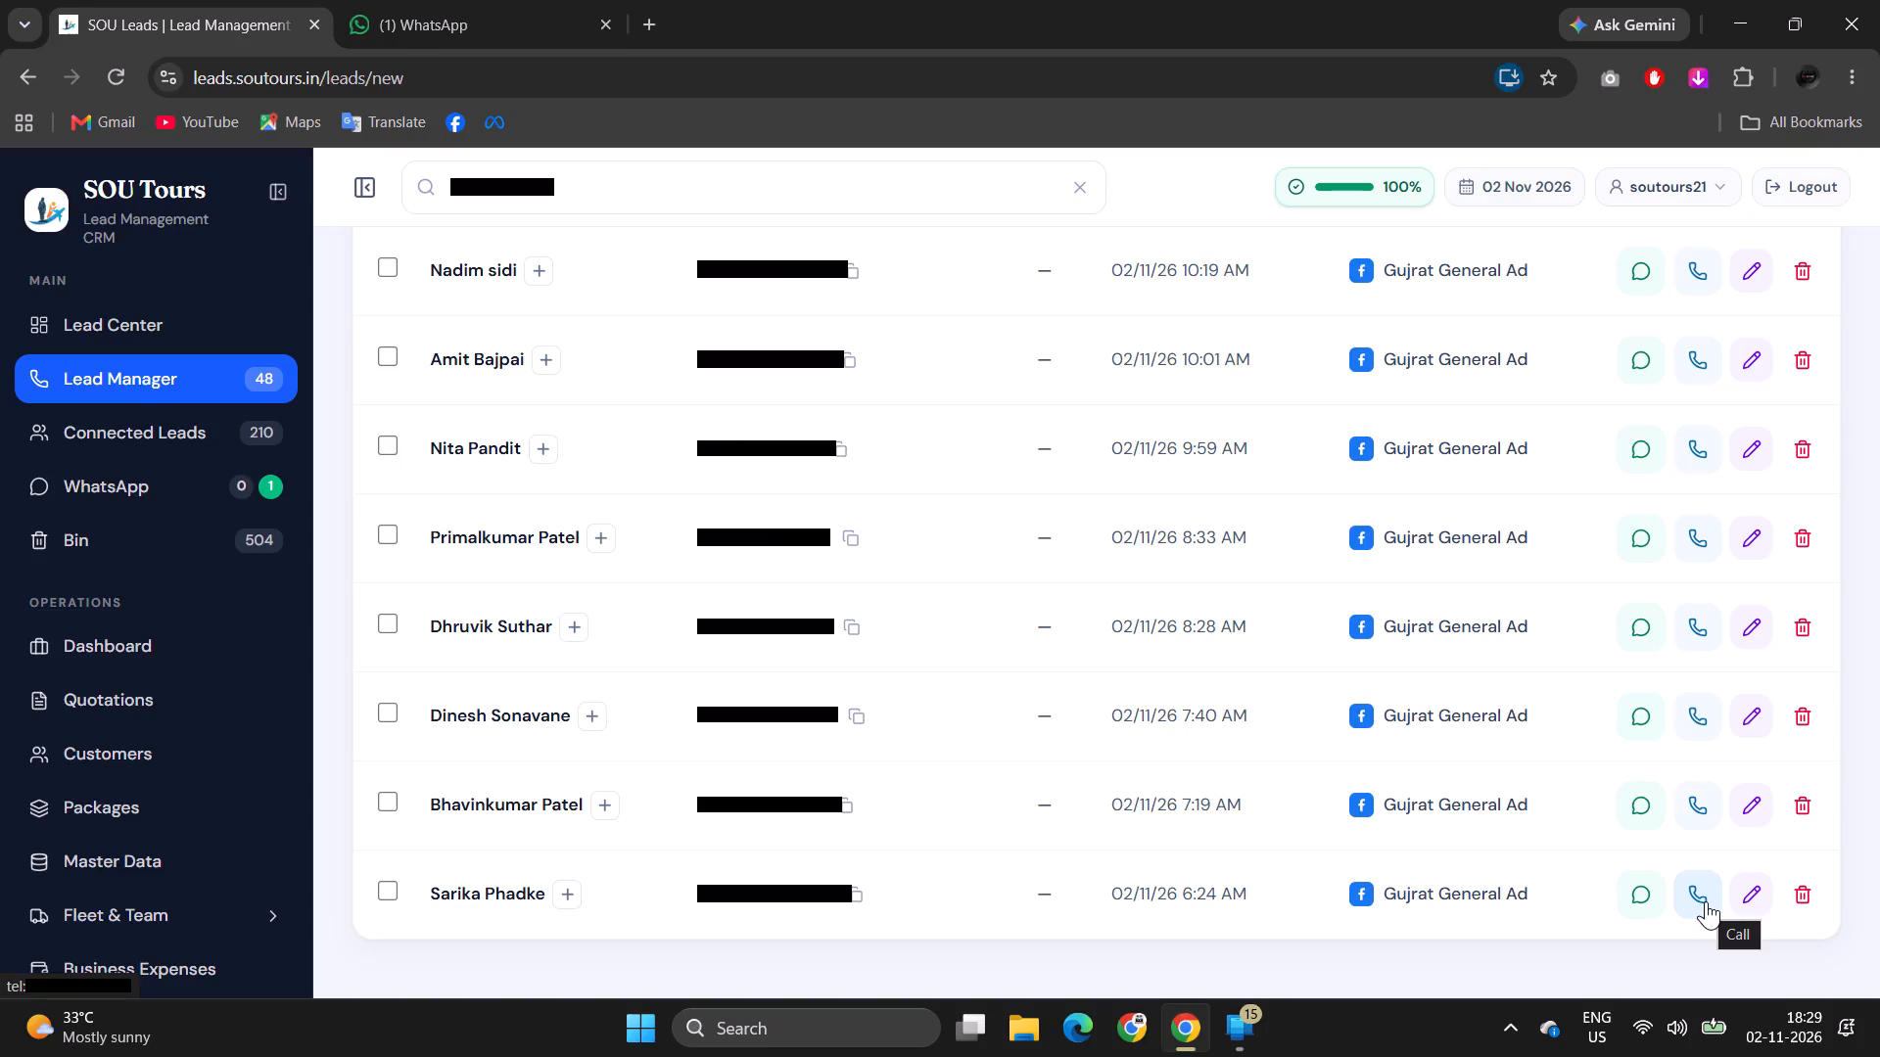
scroll(1704, 901, "up", 1)
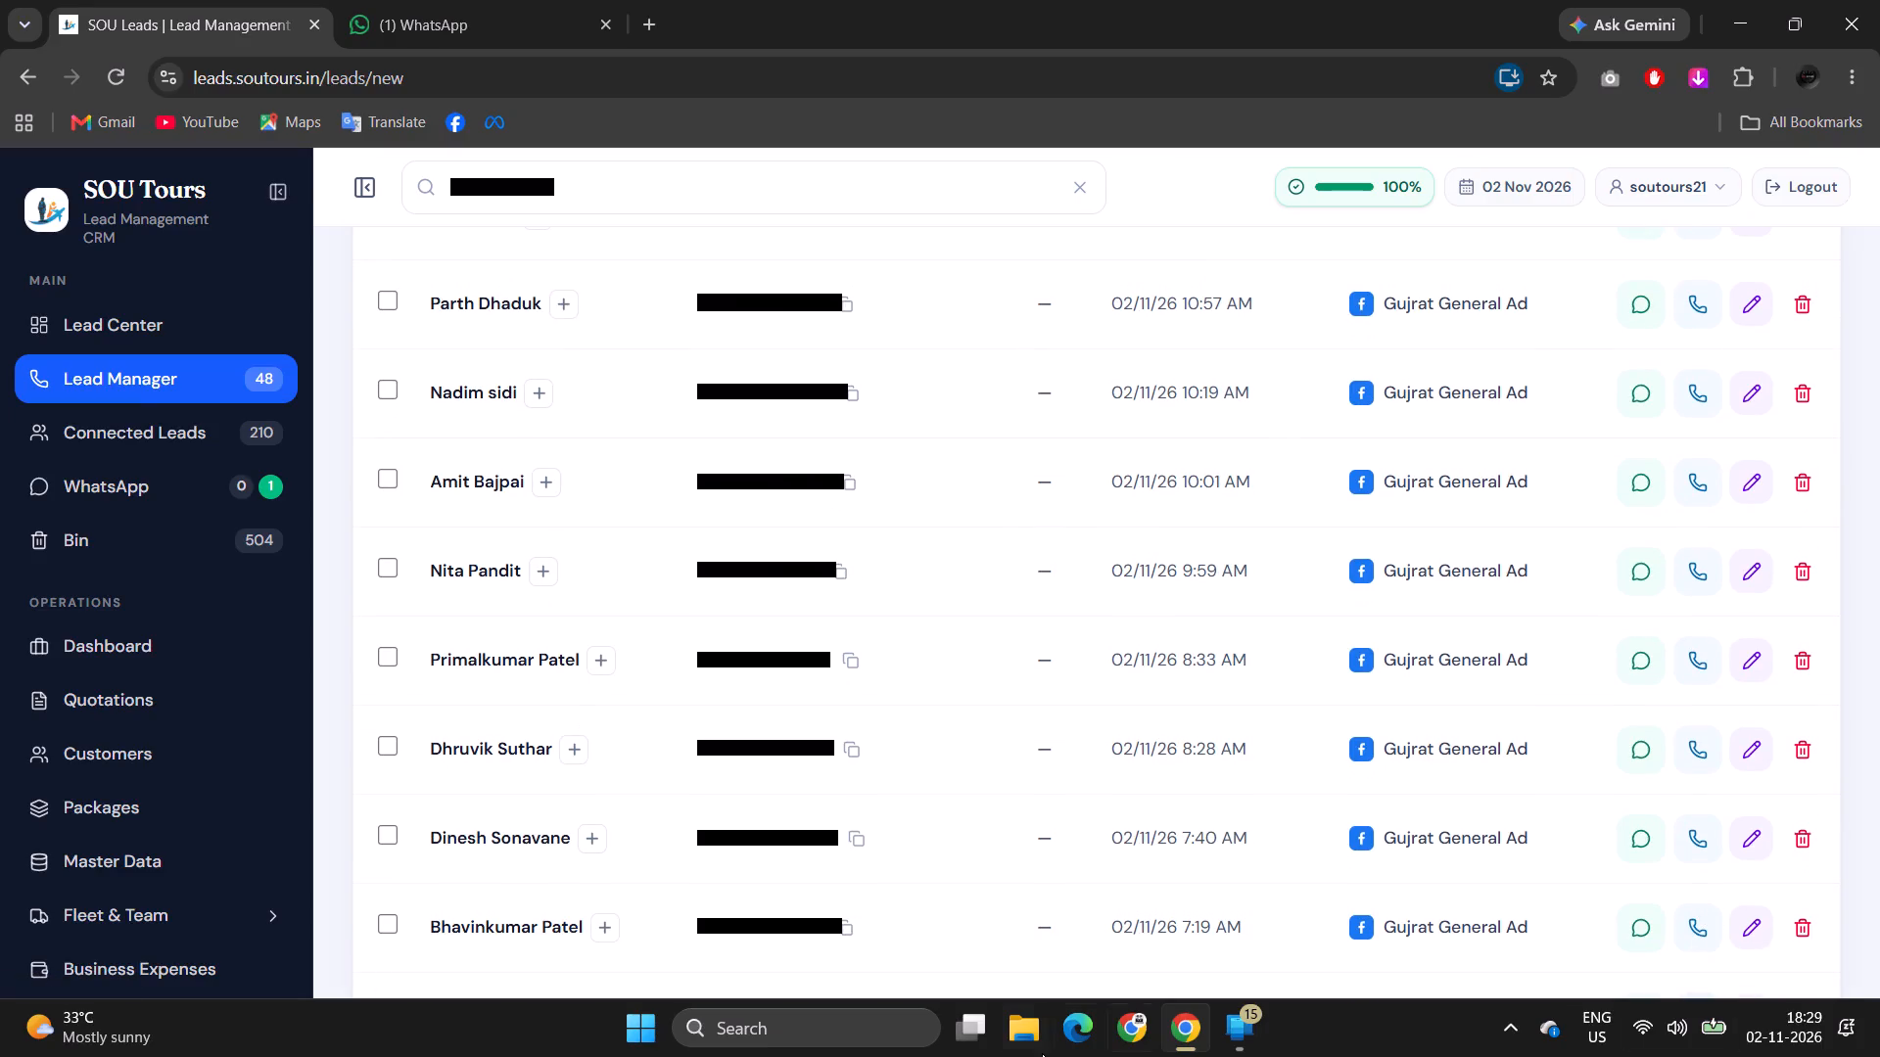
scroll(1142, 676, "down", 6)
scroll(1142, 676, "up", 13)
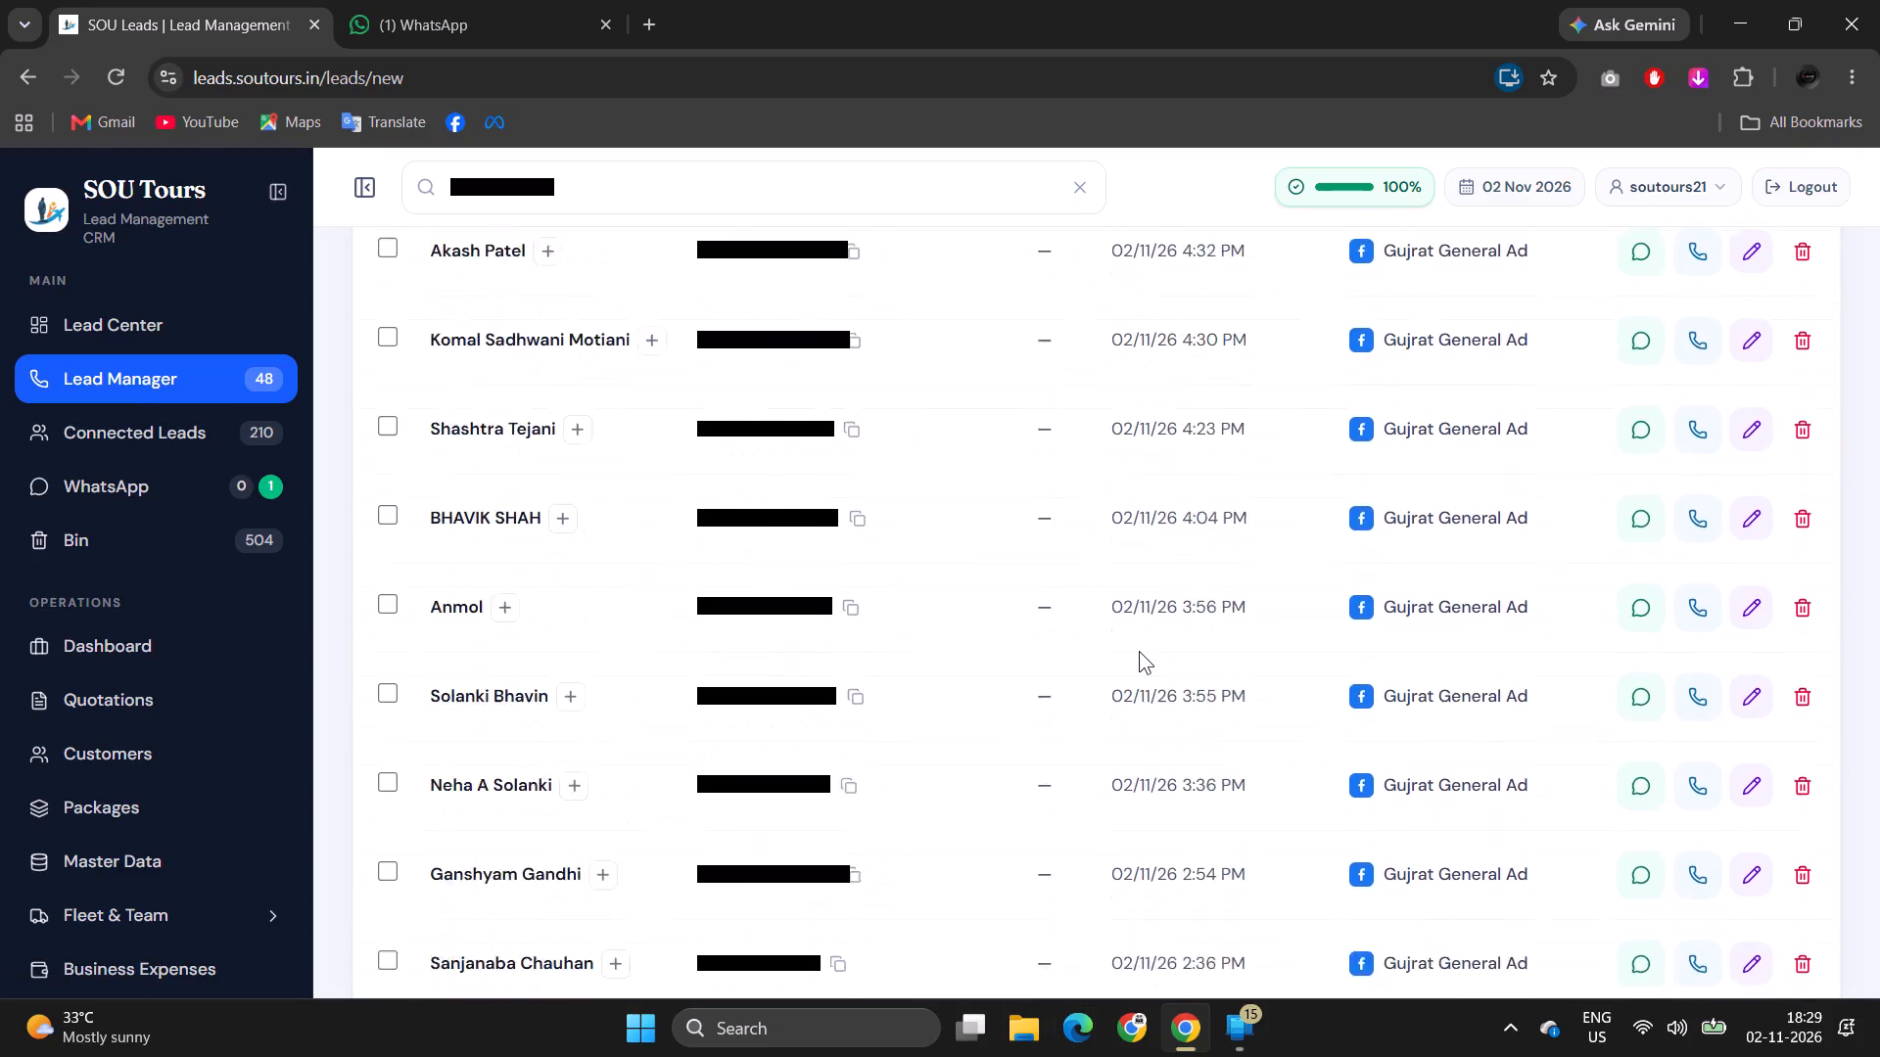
scroll(1139, 651, "up", 9)
scroll(1139, 651, "down", 4)
scroll(1140, 658, "up", 5)
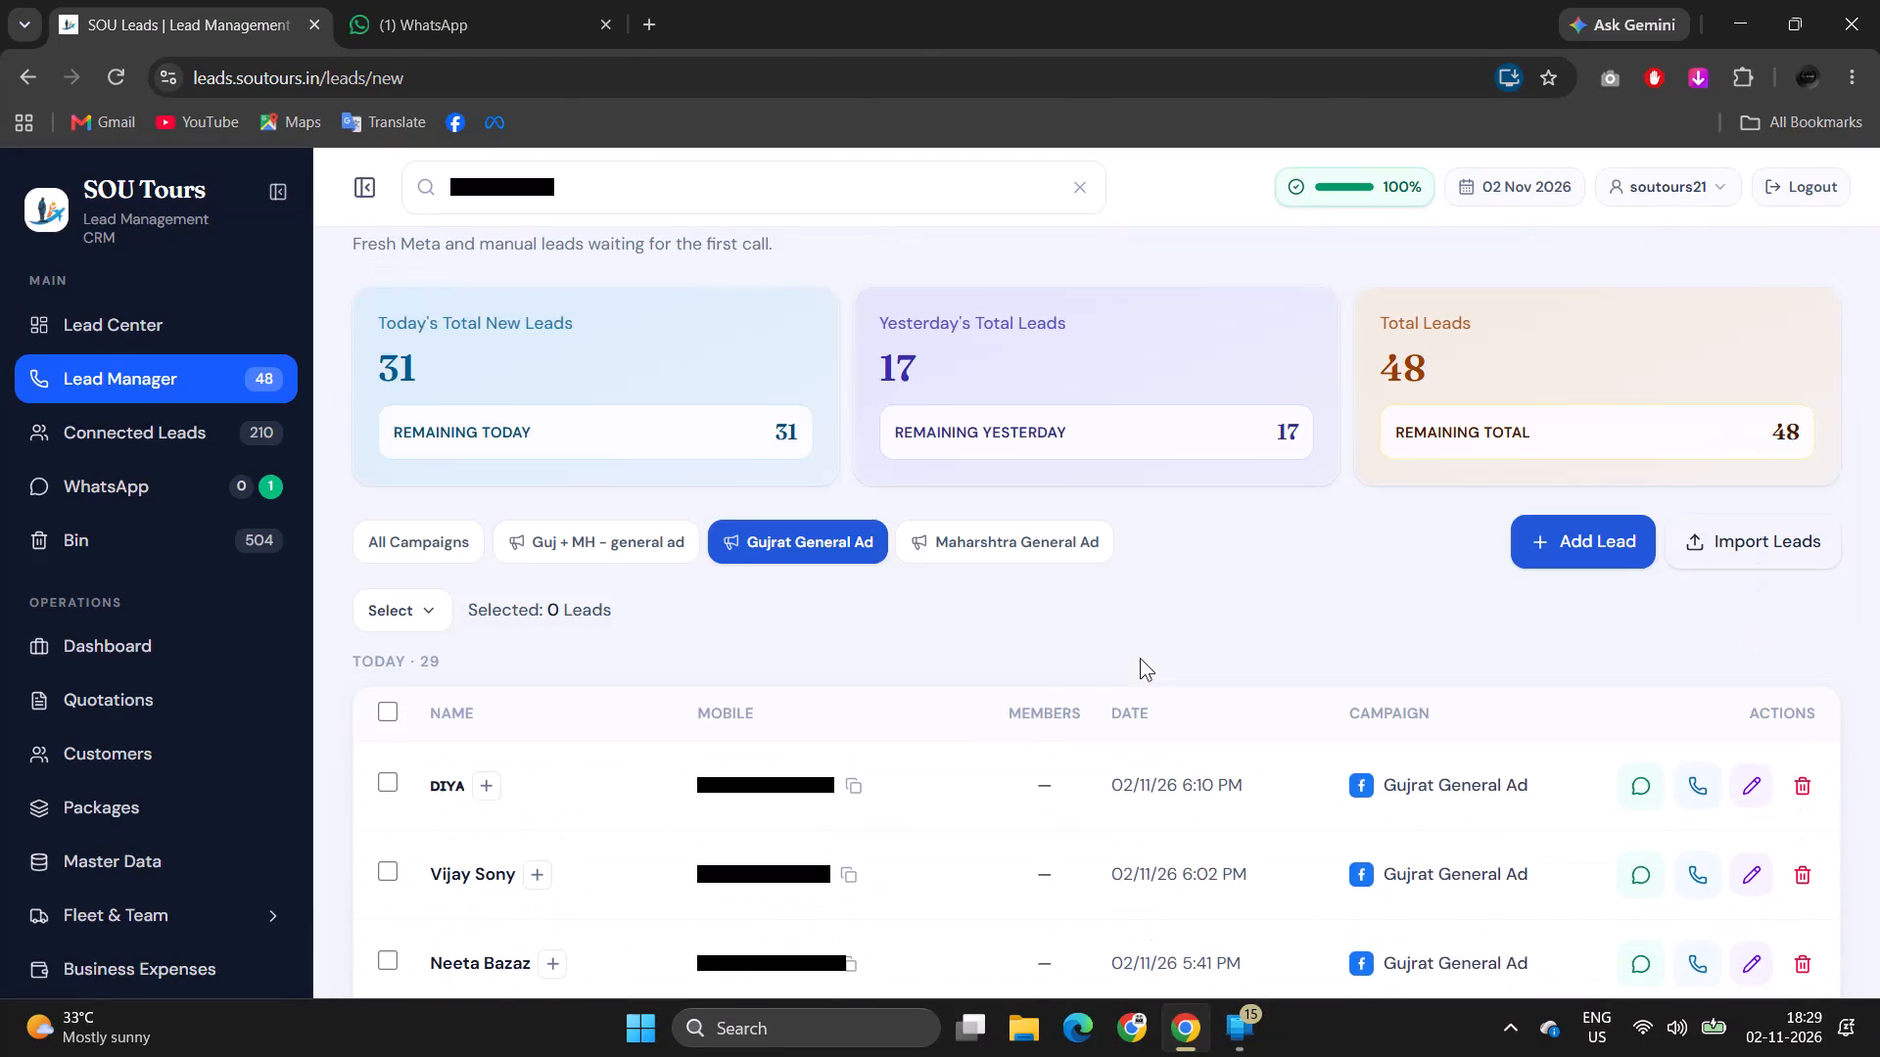
scroll(1139, 668, "down", 20)
scroll(1139, 668, "down", 5)
scroll(1262, 710, "down", 6)
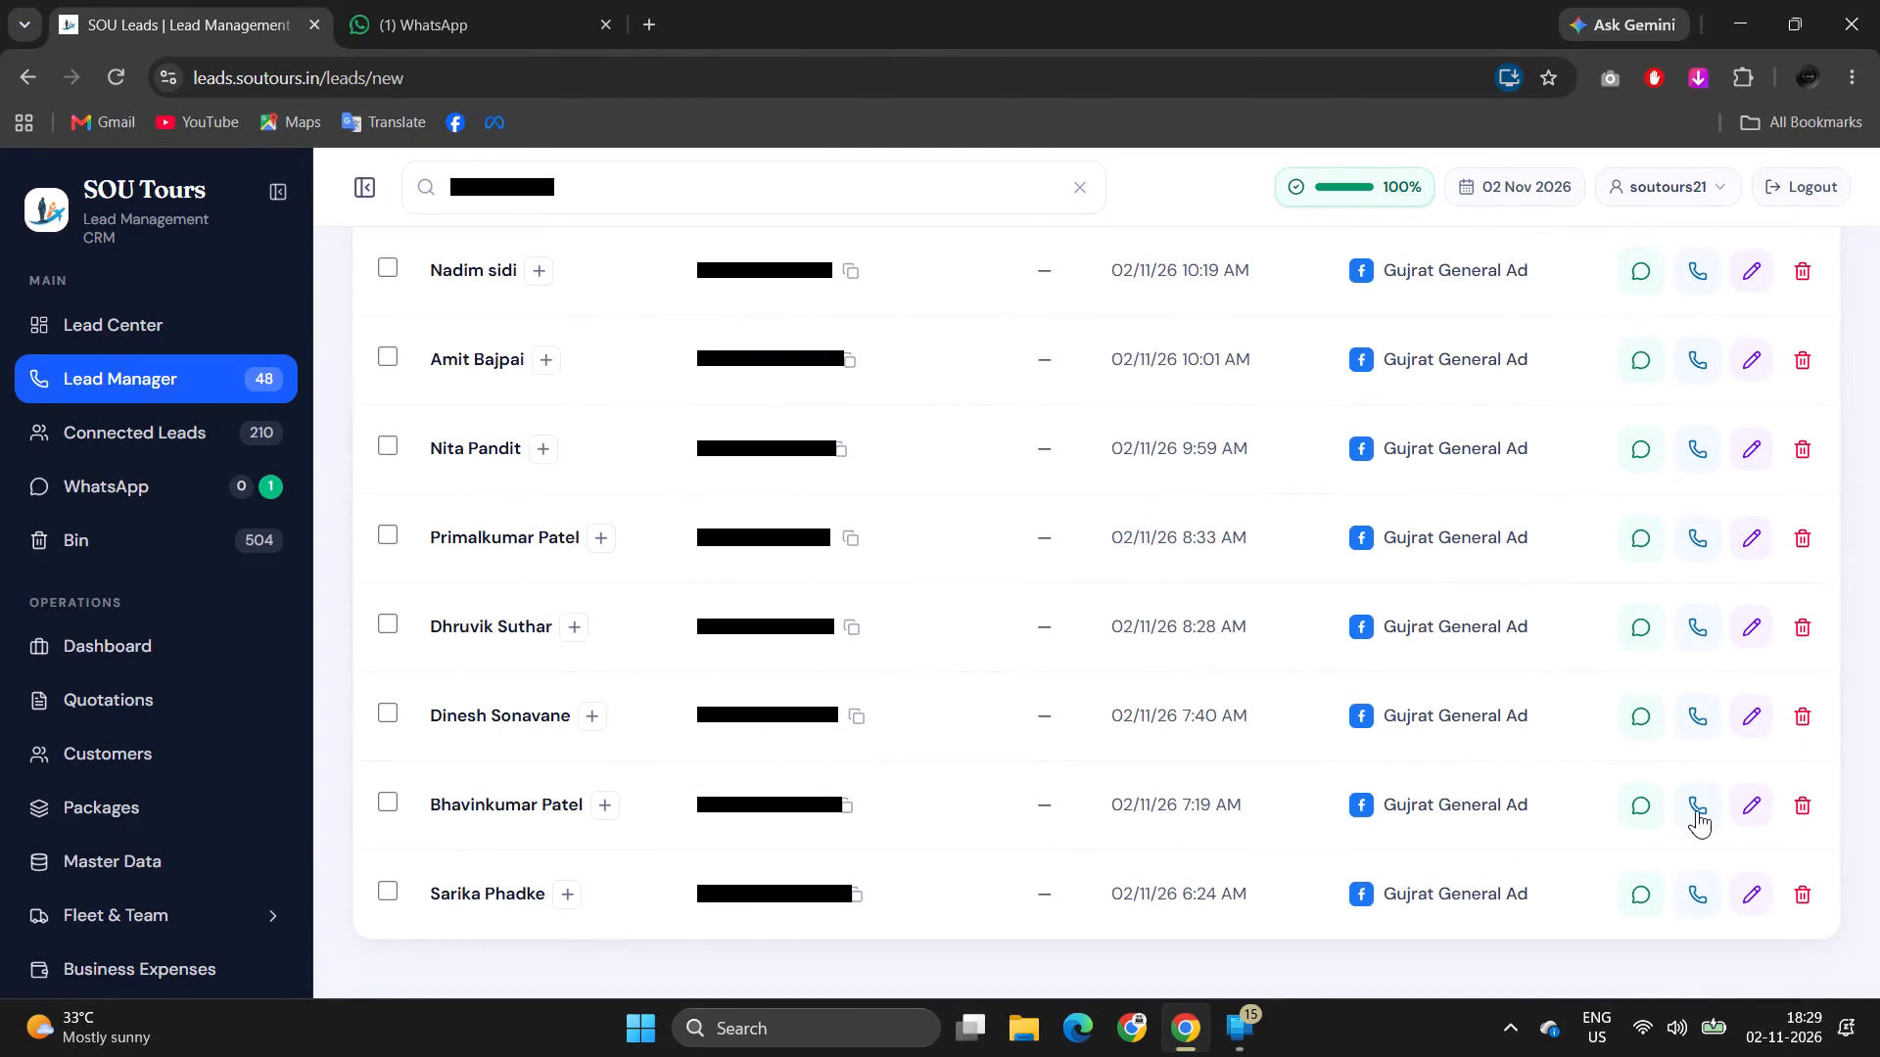
left_click(1705, 884)
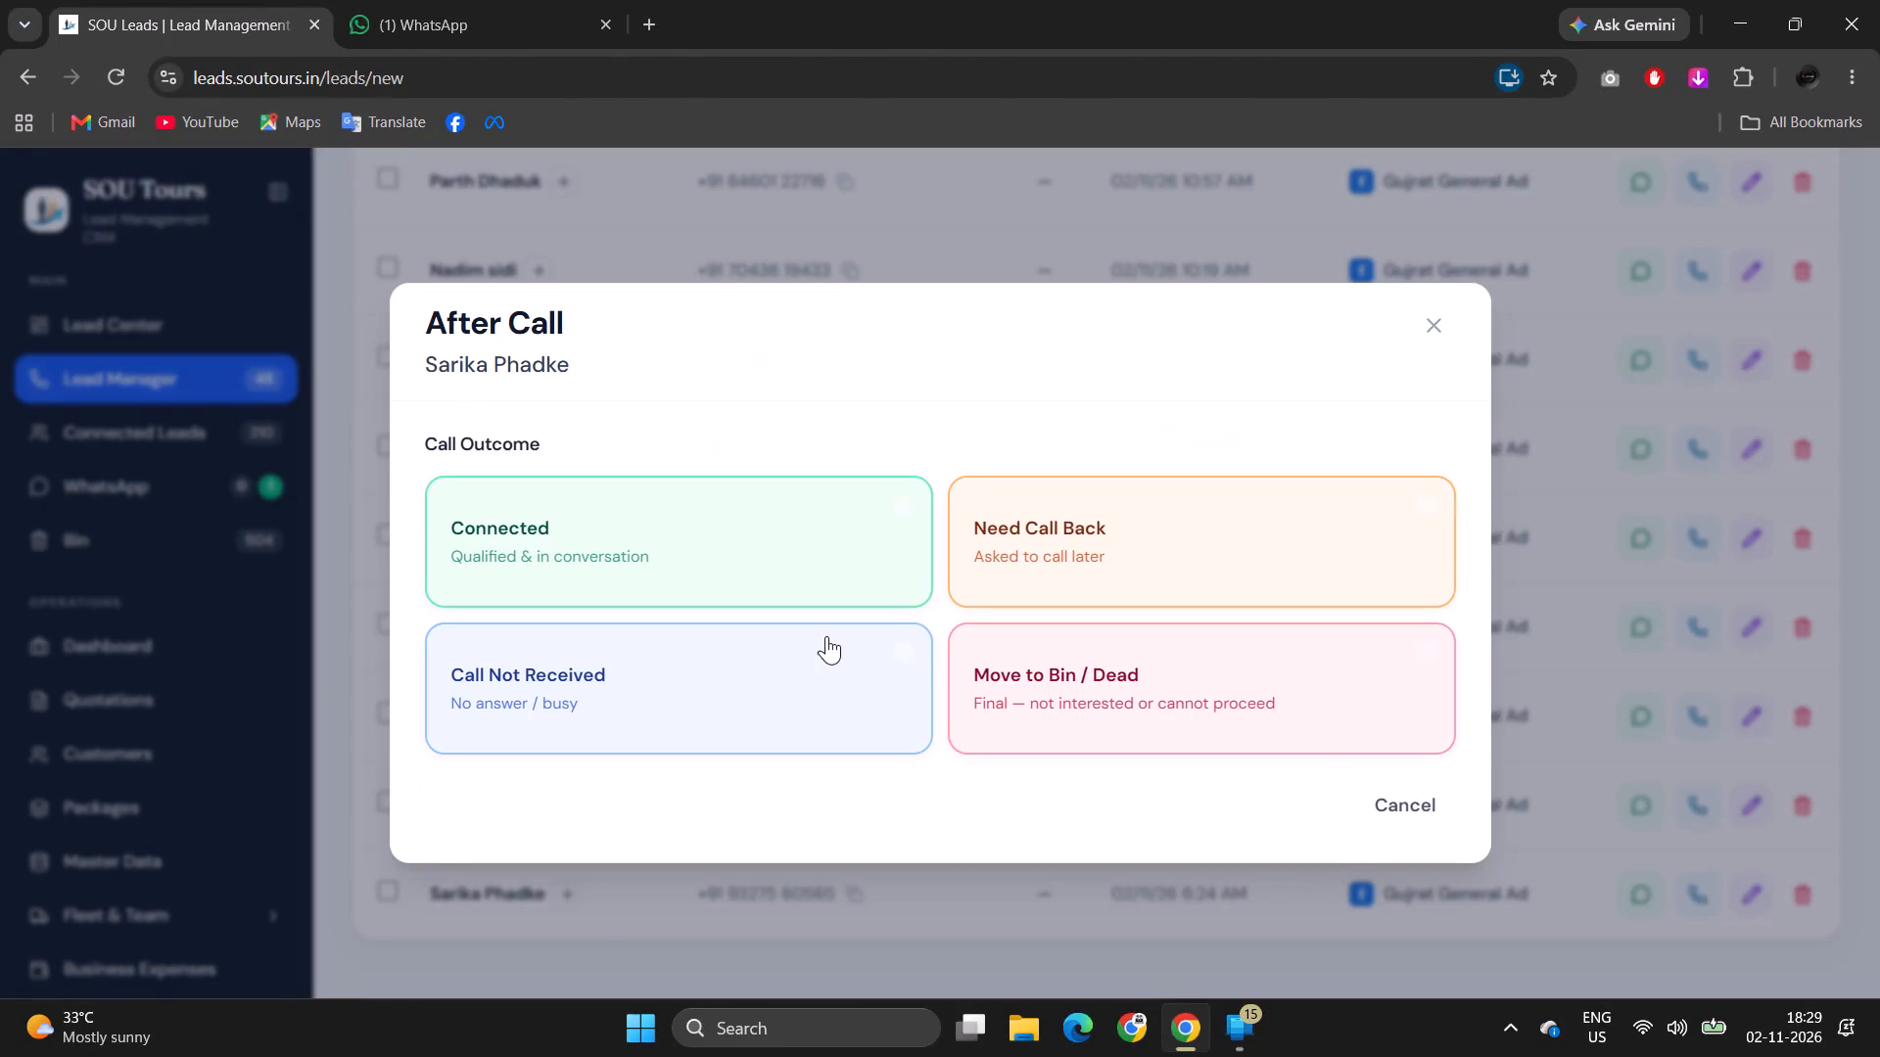
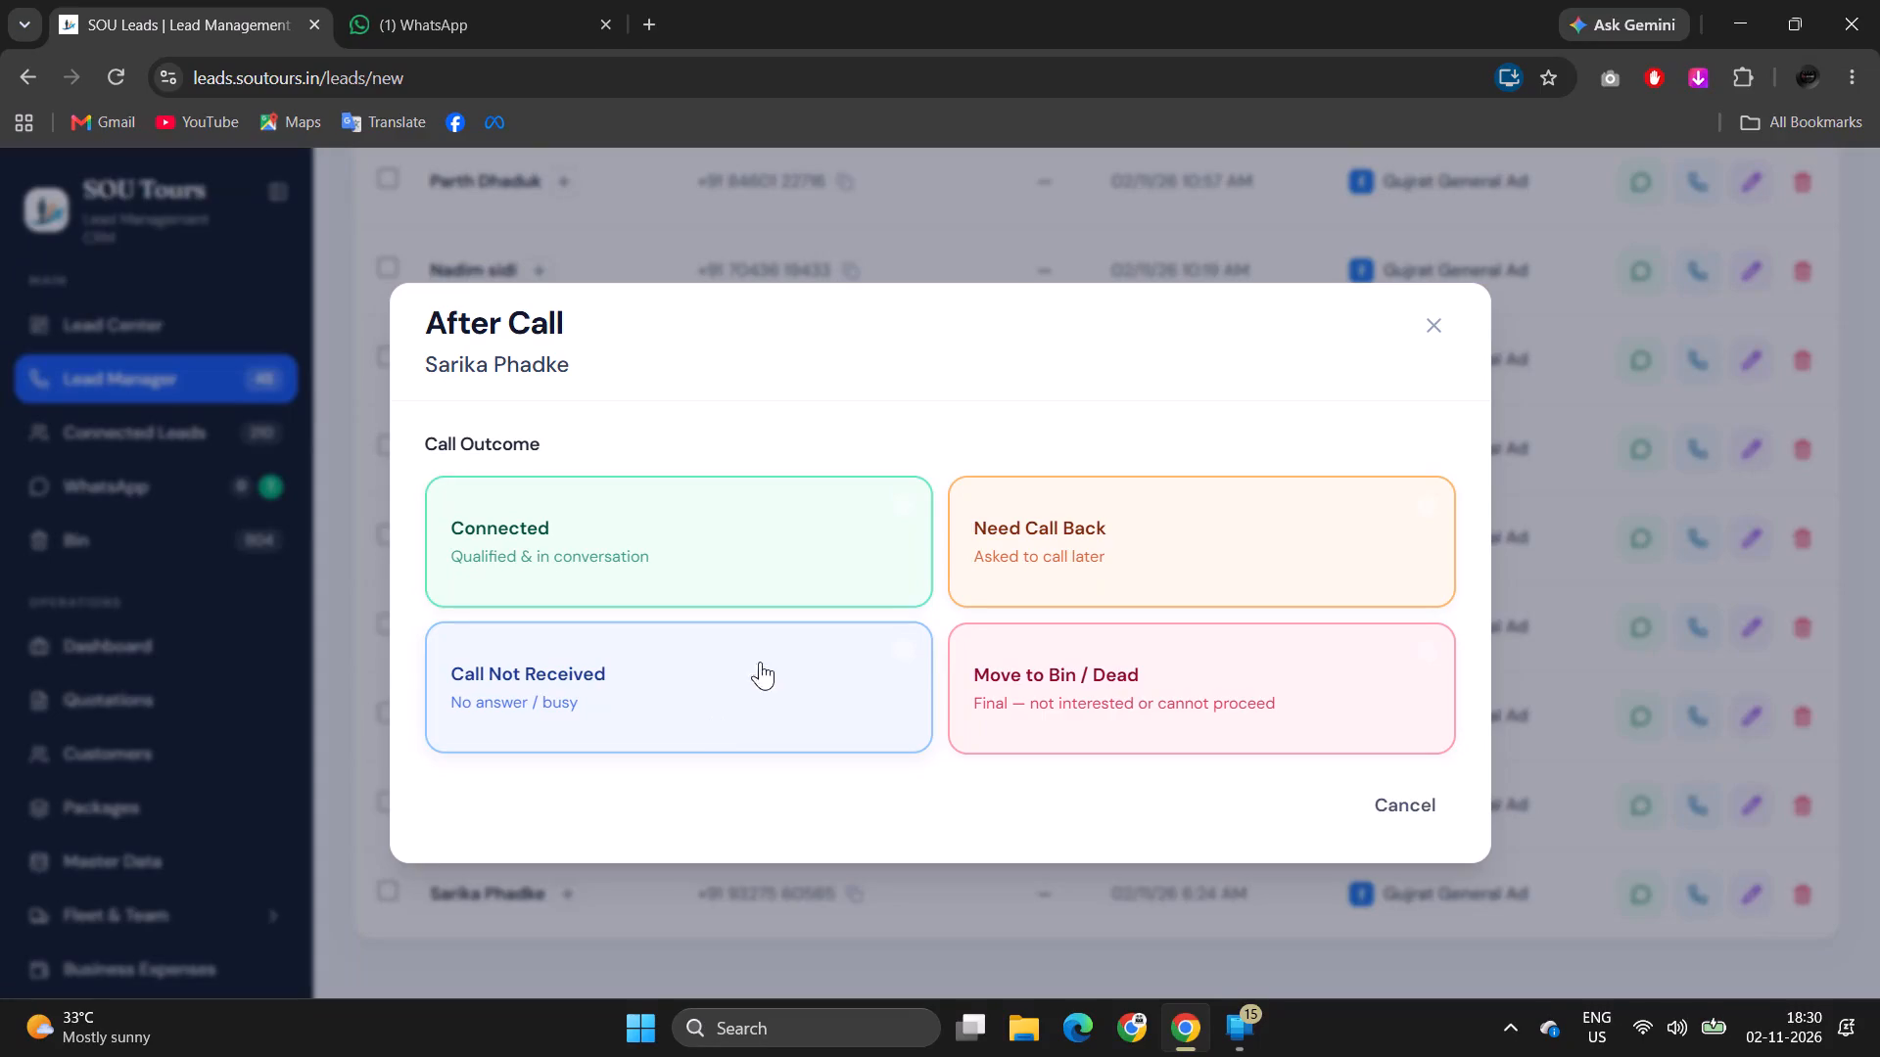
Record the call outcome as Connected, with preferred month November, 4 adults and 1 child.
left_click(667, 617)
left_click(660, 592)
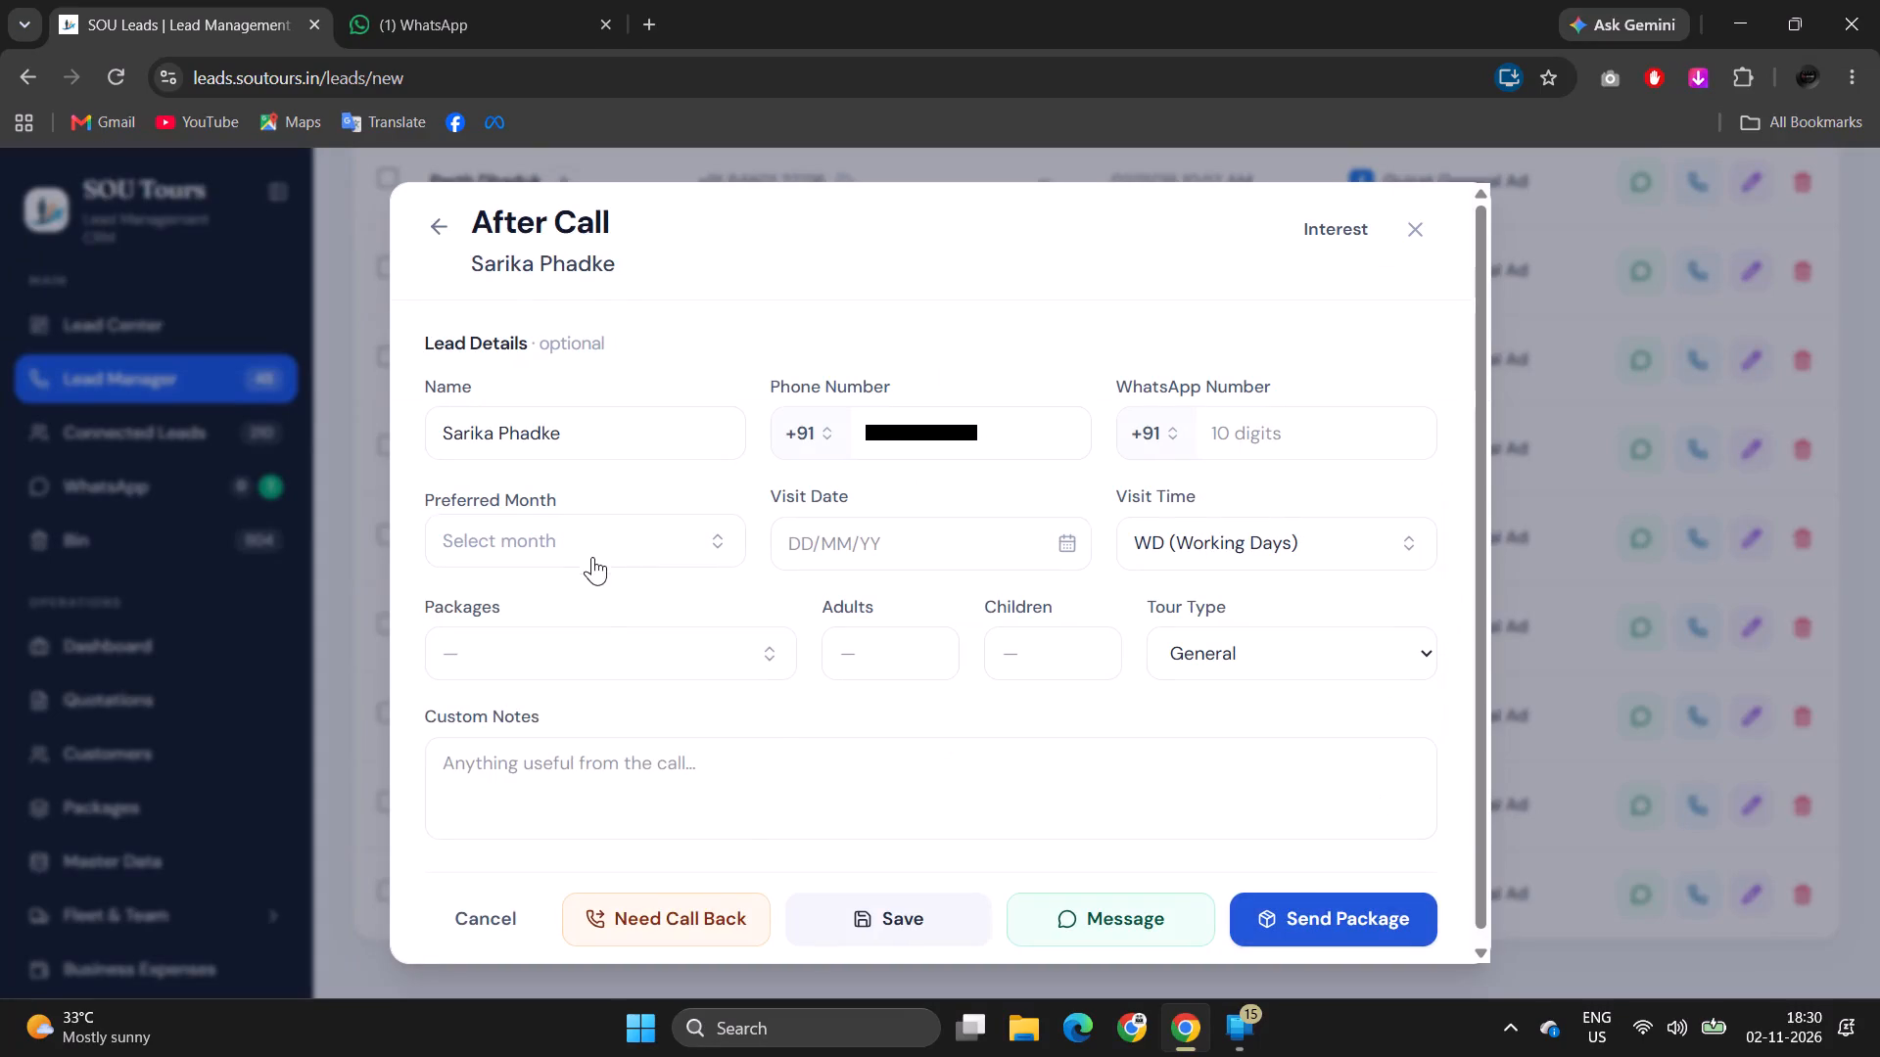
left_click(594, 520)
left_click(582, 680)
left_click(869, 673)
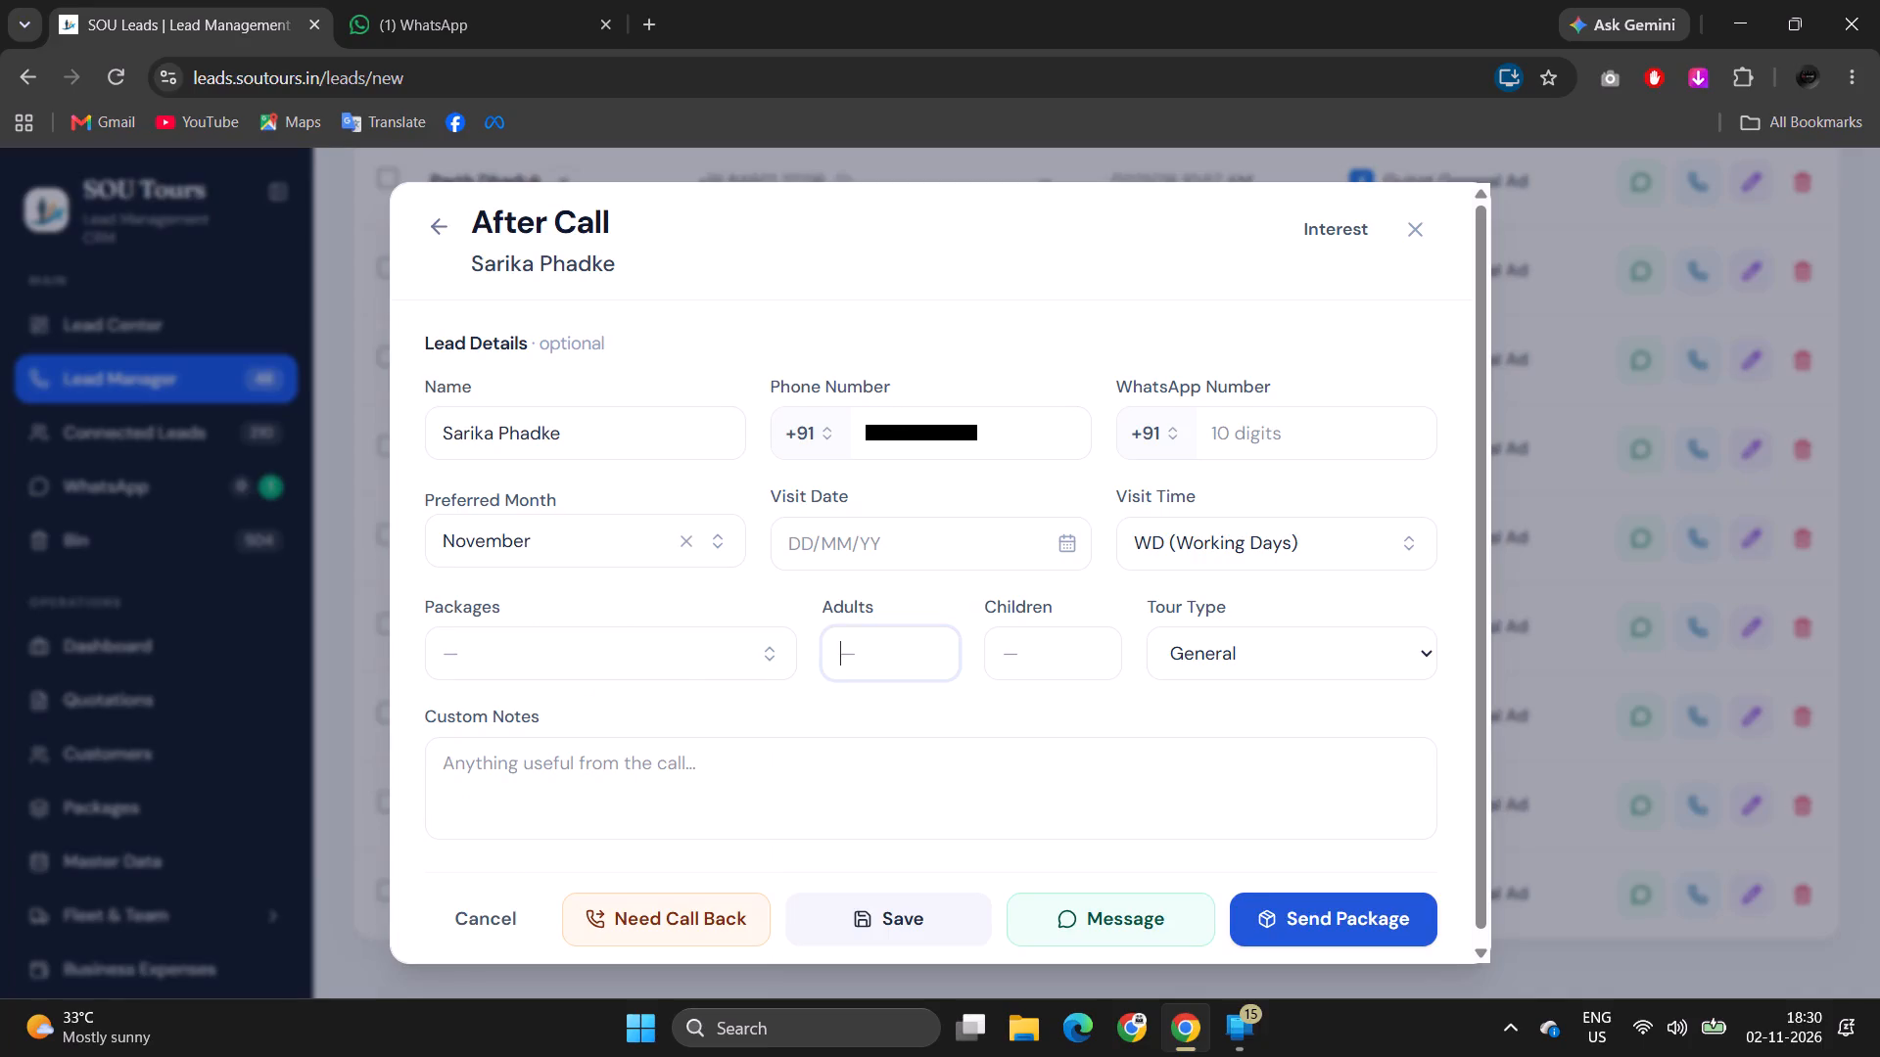
key("4")
left_click(1049, 674)
key("1")
Send packages to the customer, assigning all four most selling ones: (BO) GOLD 1N2D and 2N3D HOTELS - General, 1N2D and 2N3D RESORTS - General.
left_click(1332, 897)
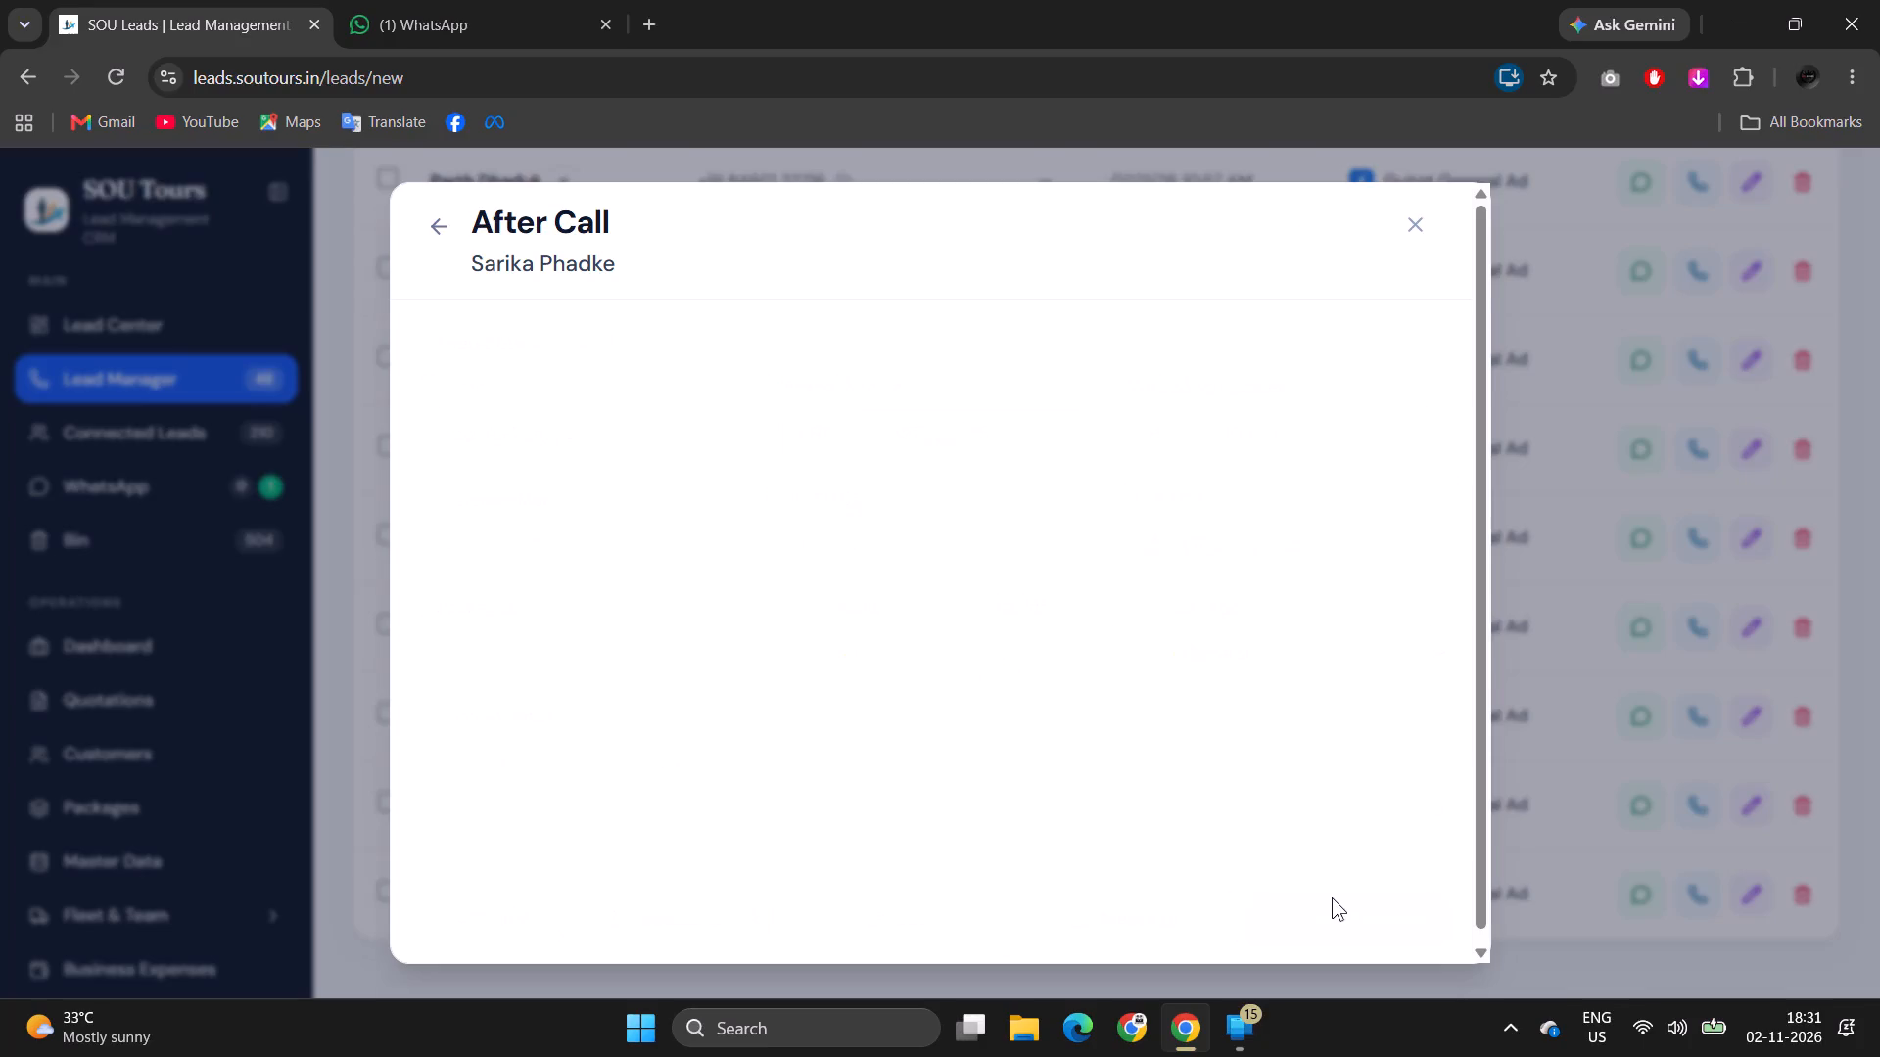
left_click(576, 529)
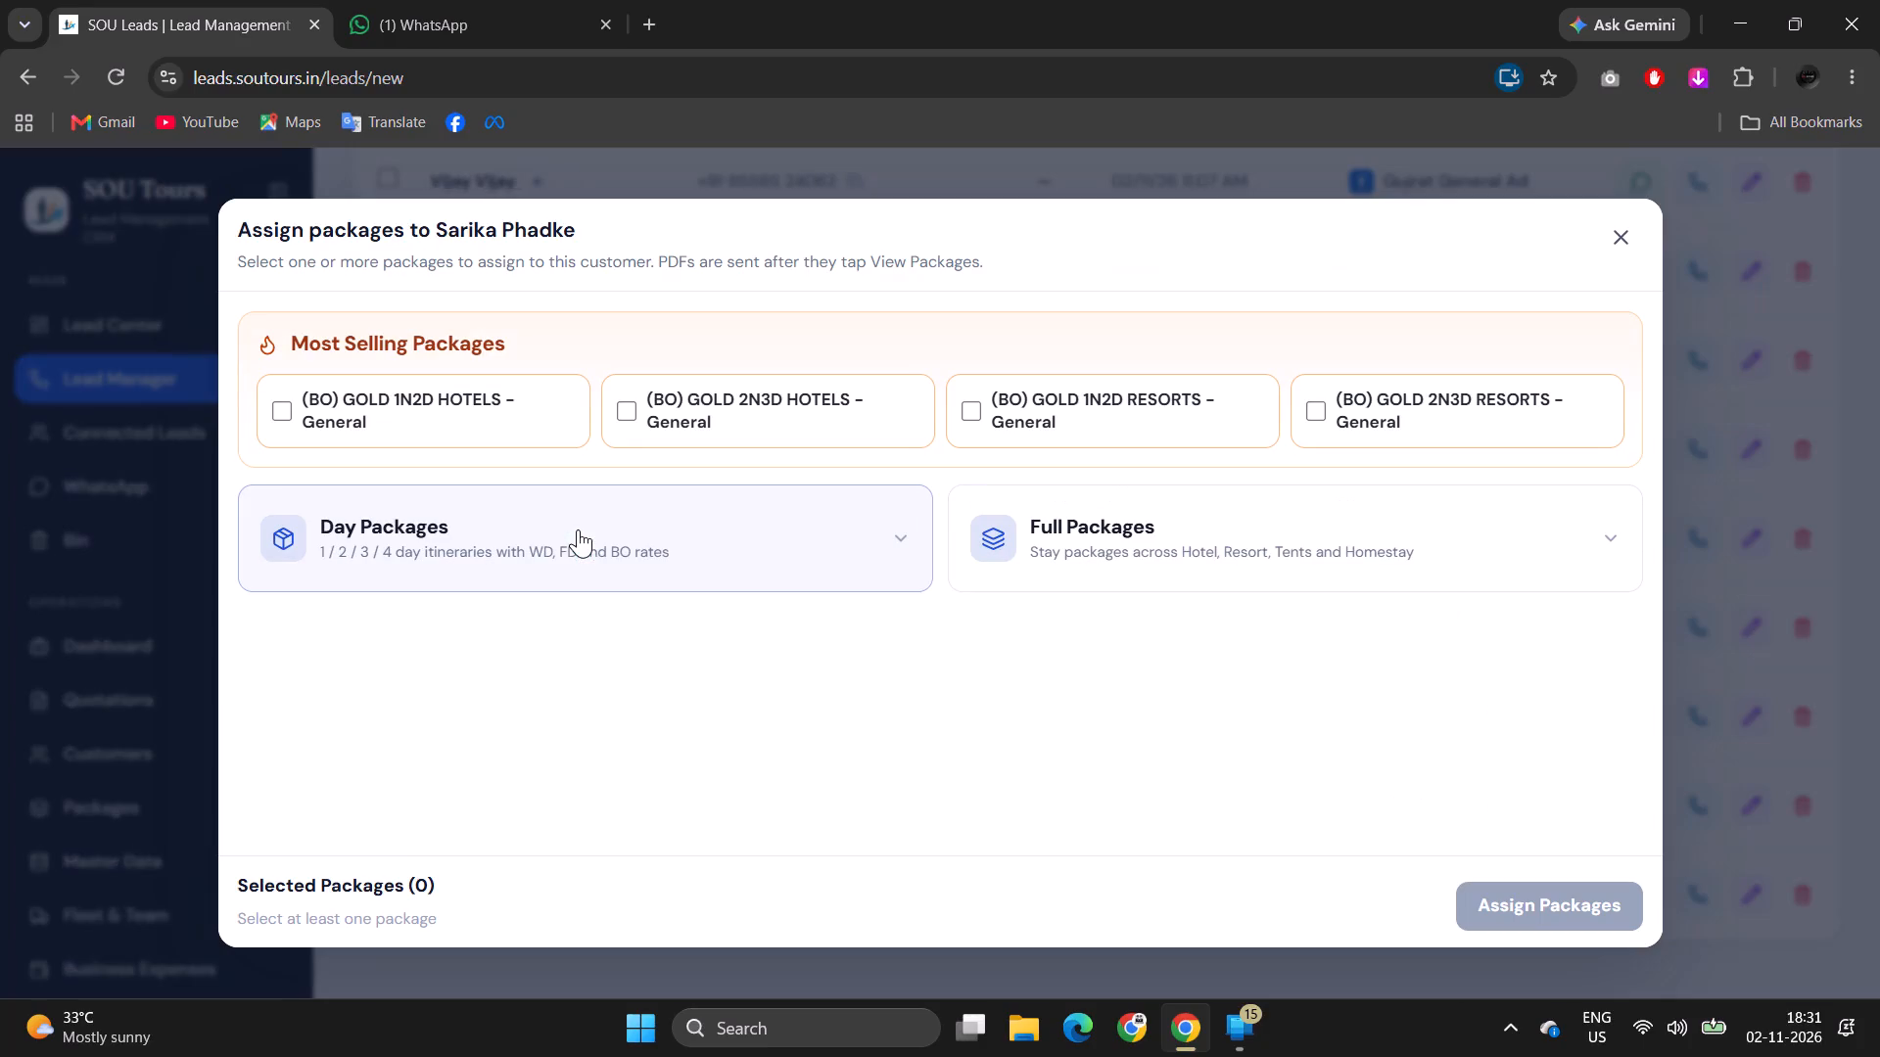
left_click(481, 415)
left_click(858, 418)
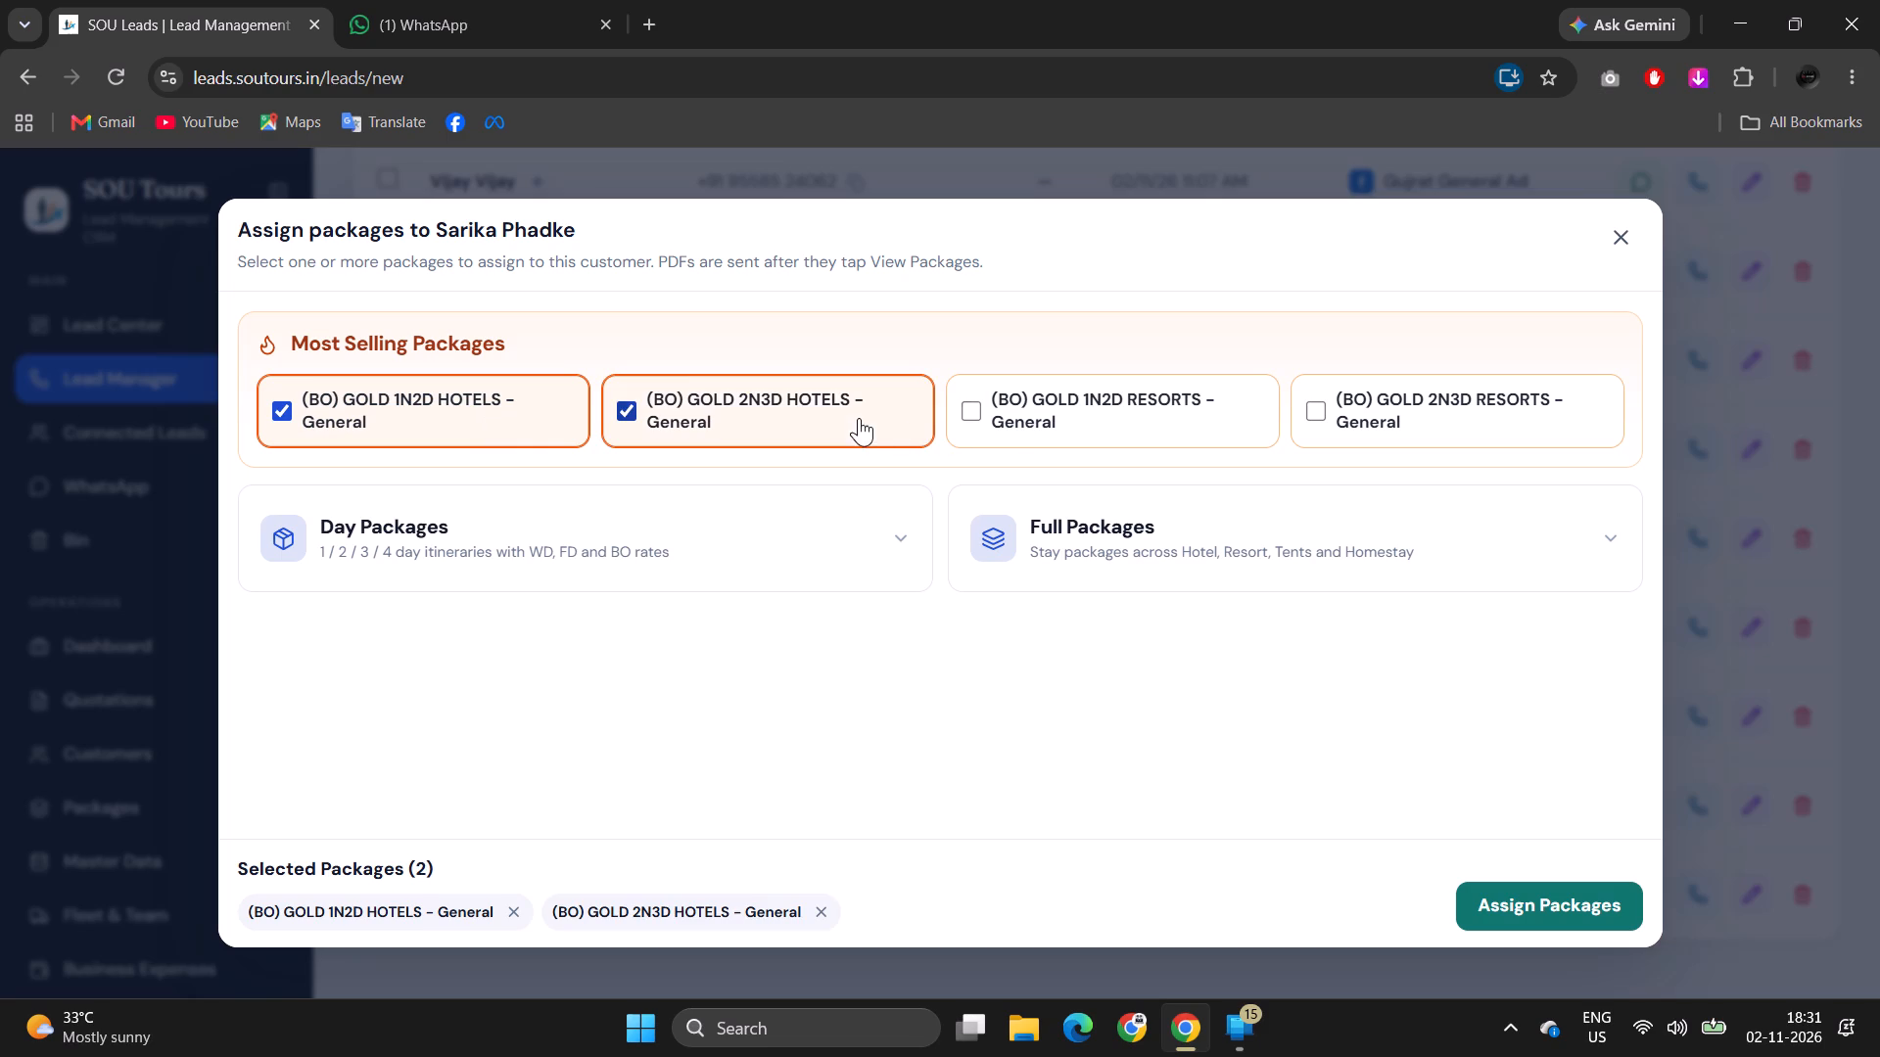
left_click(1075, 432)
left_click(1474, 425)
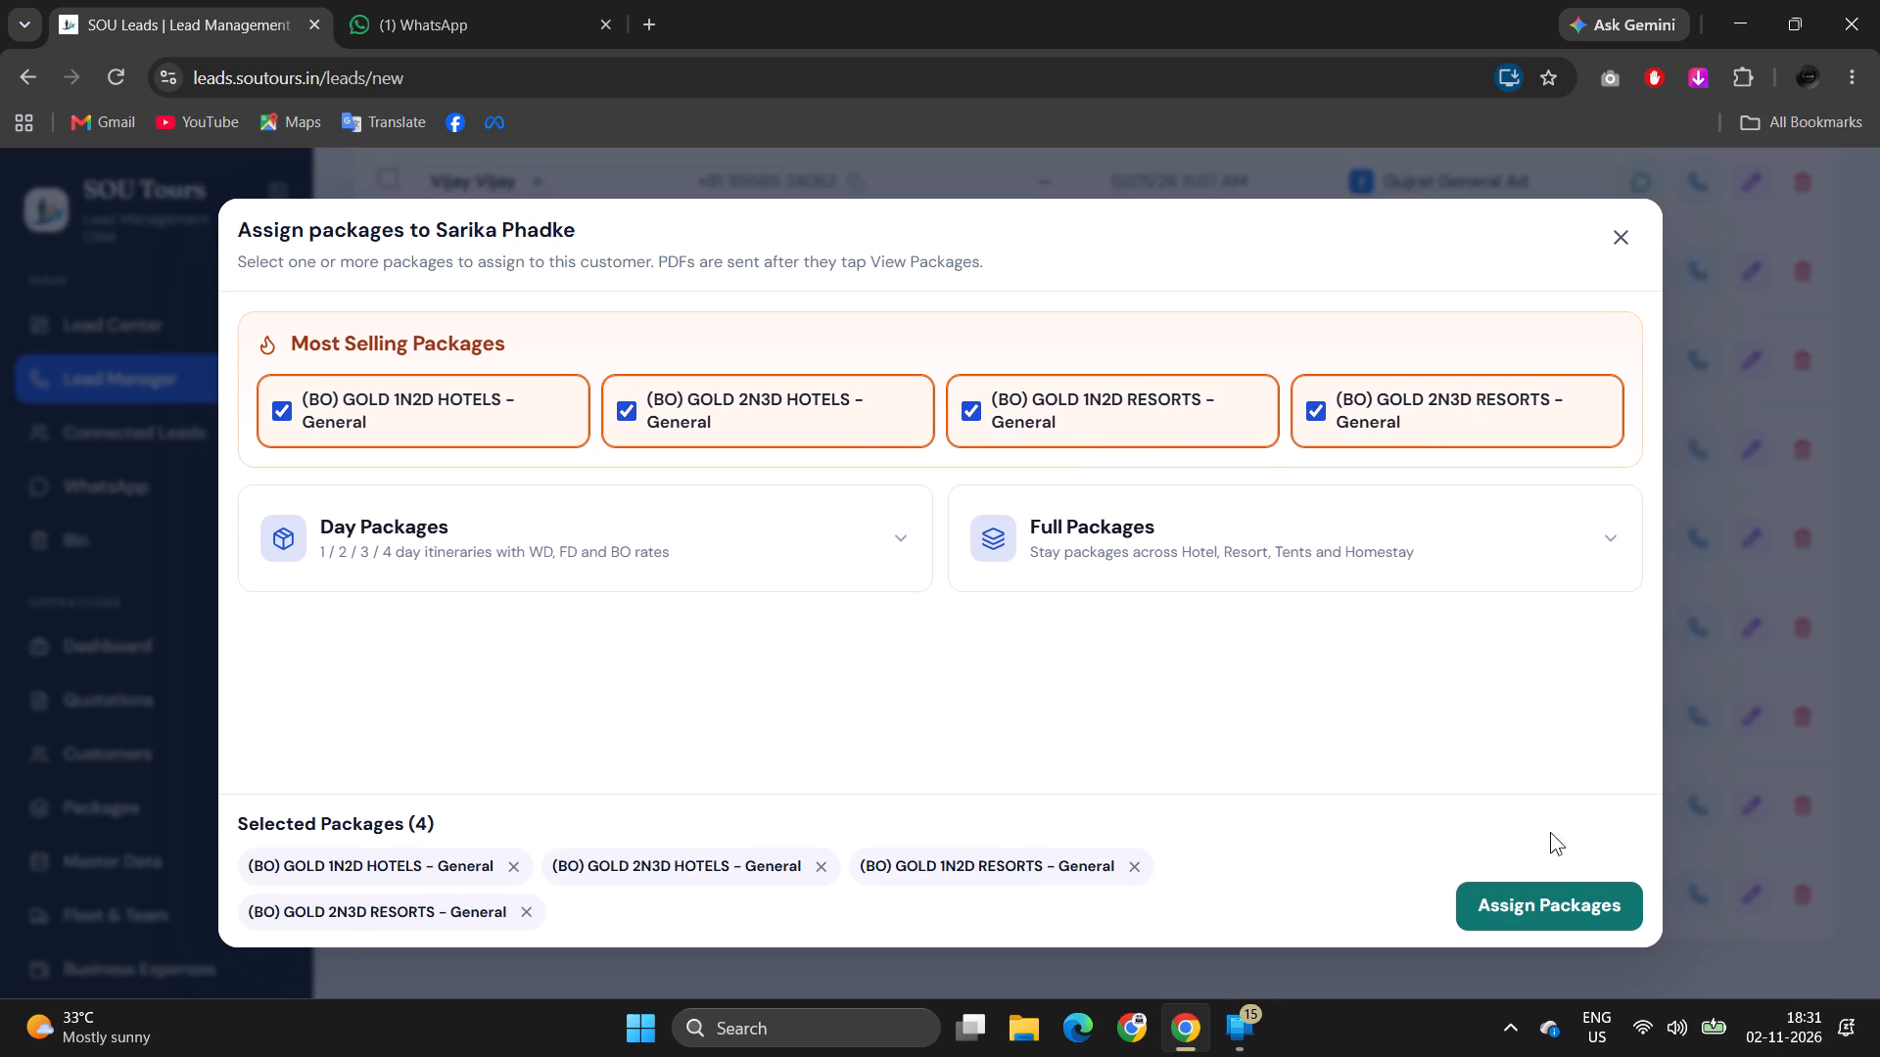
left_click(1536, 903)
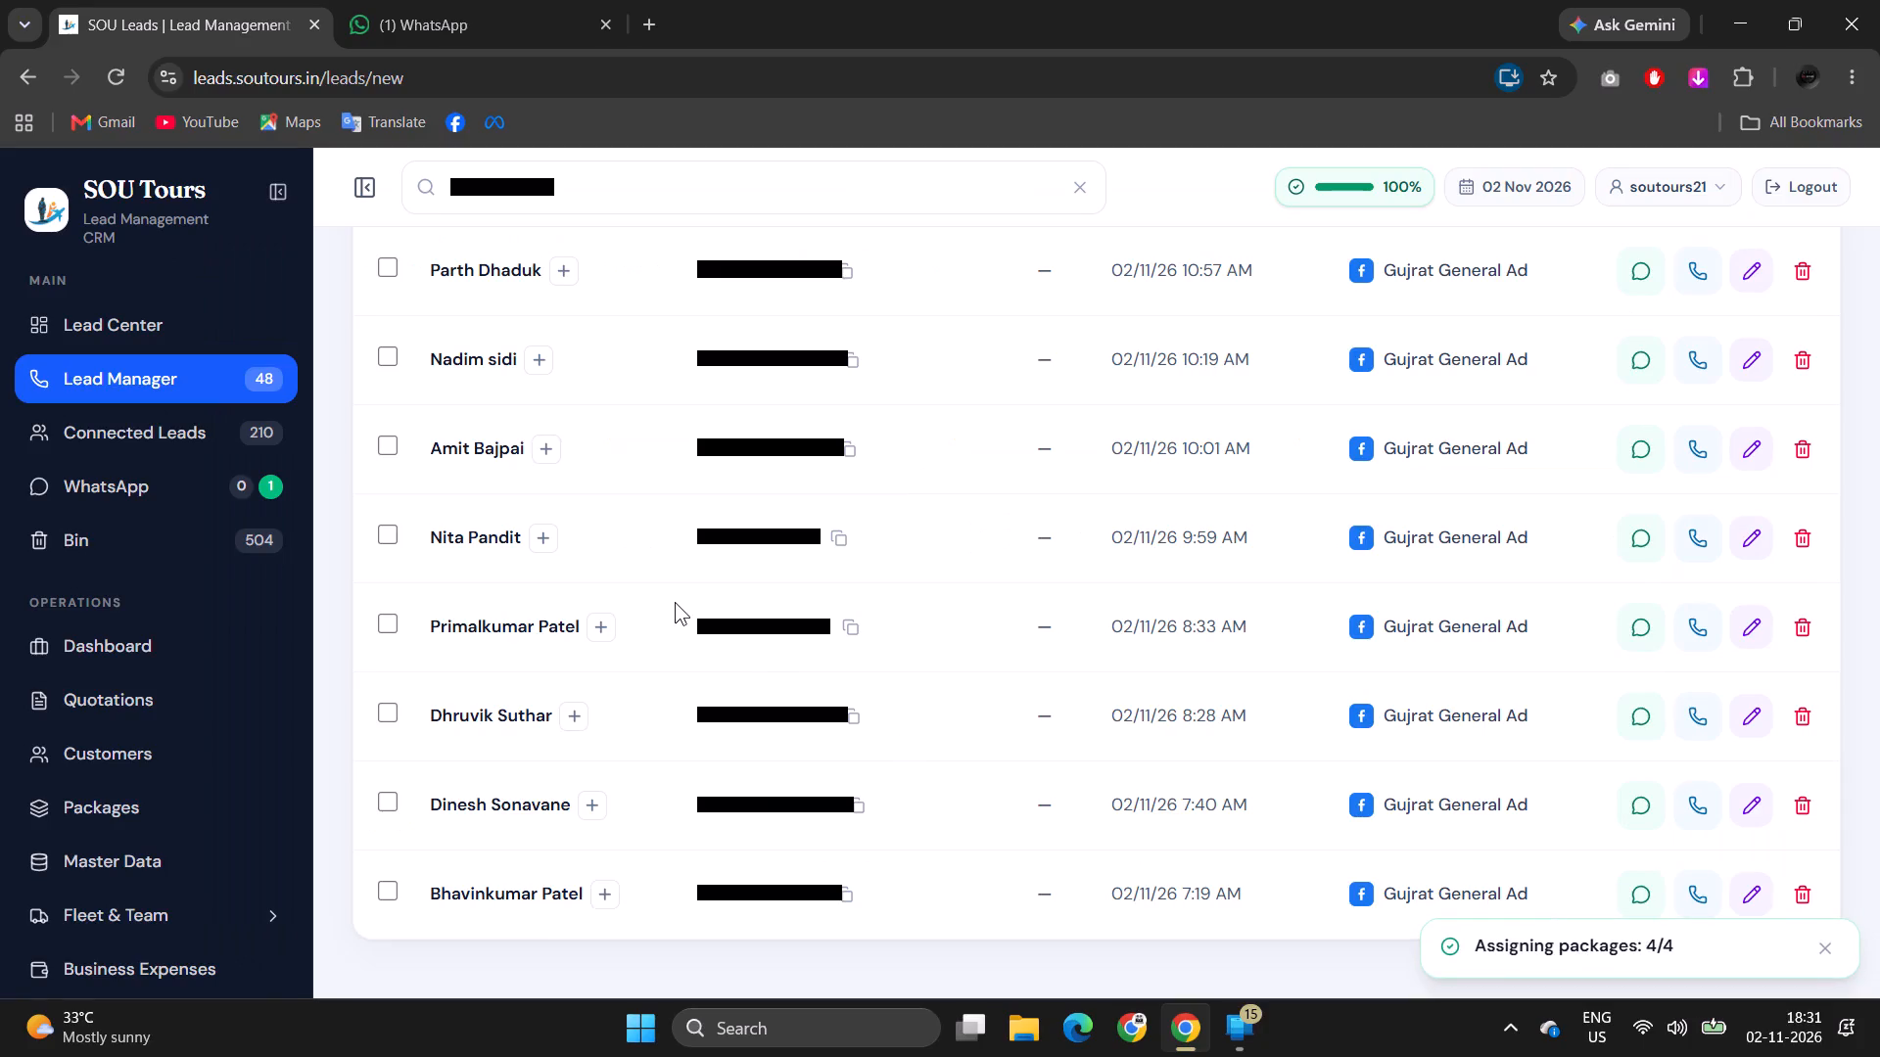
Clear the customer search filter in the Lead Manager.
scroll(675, 602, "down", 4)
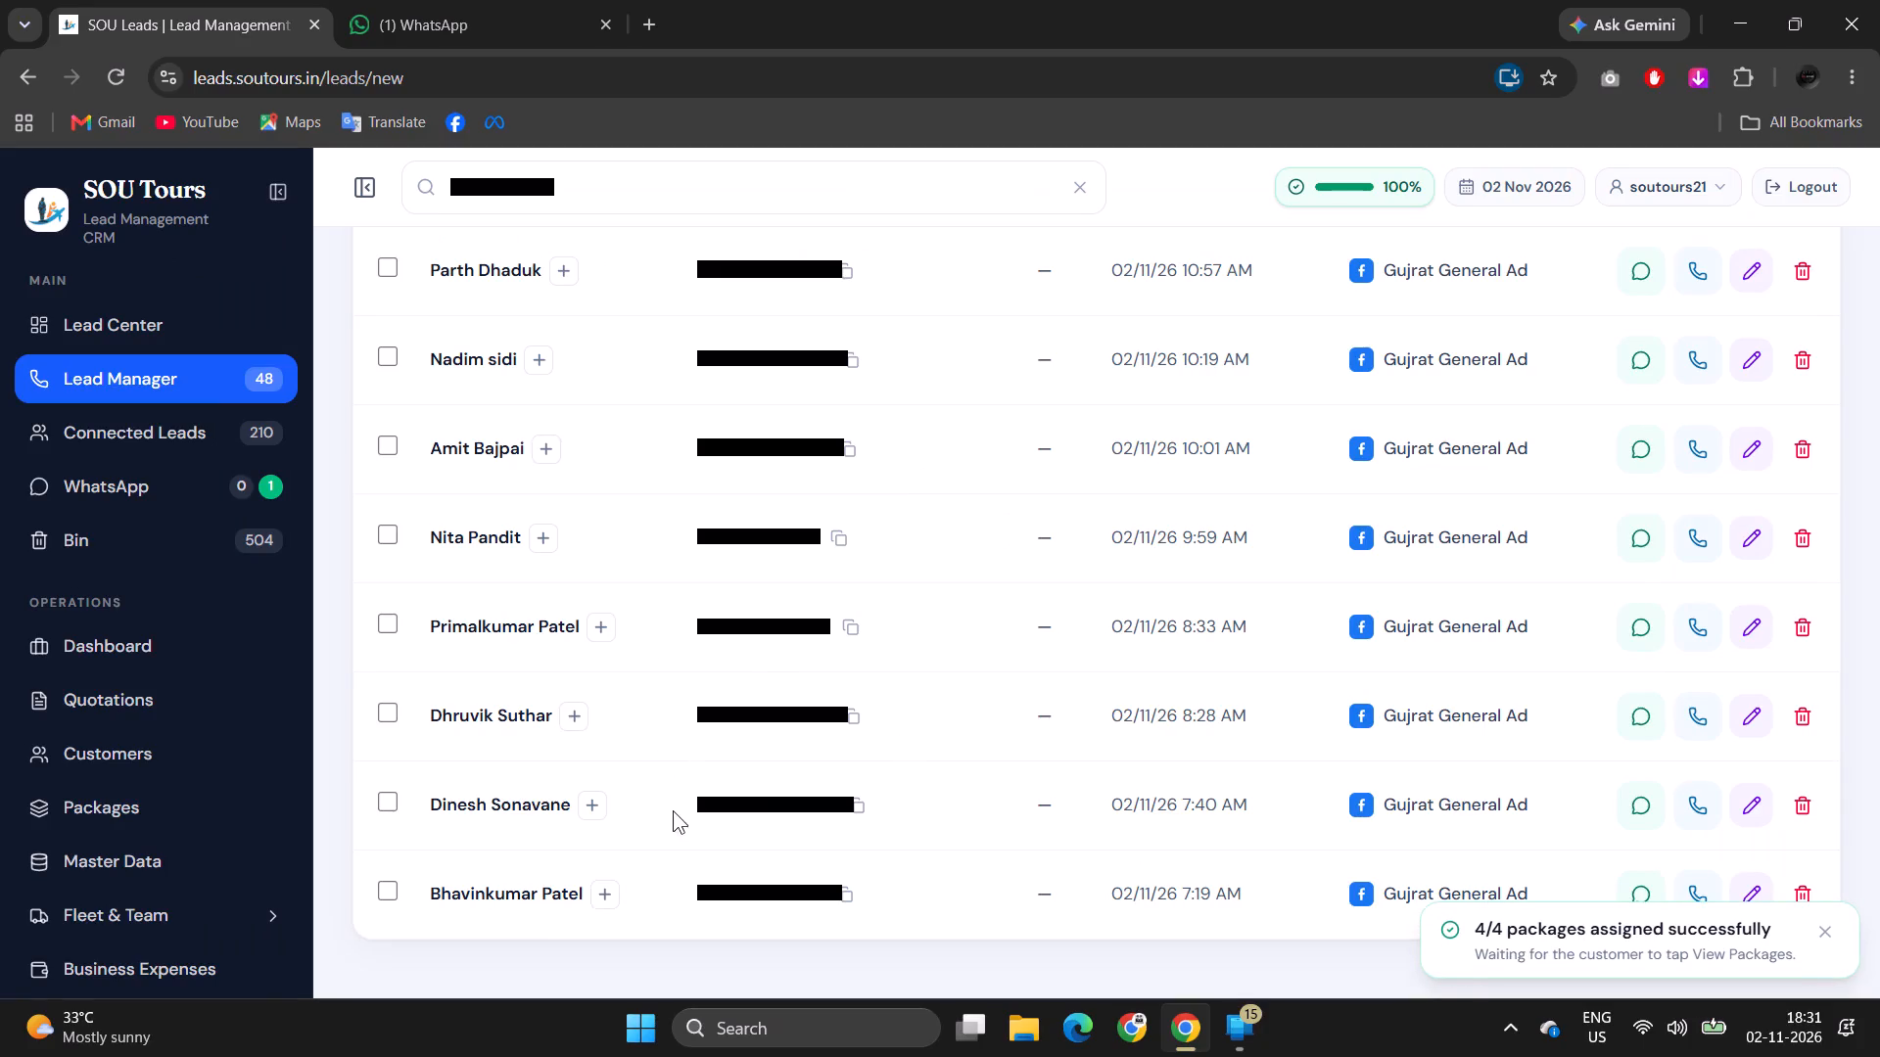
scroll(666, 817, "up", 3)
scroll(666, 817, "down", 4)
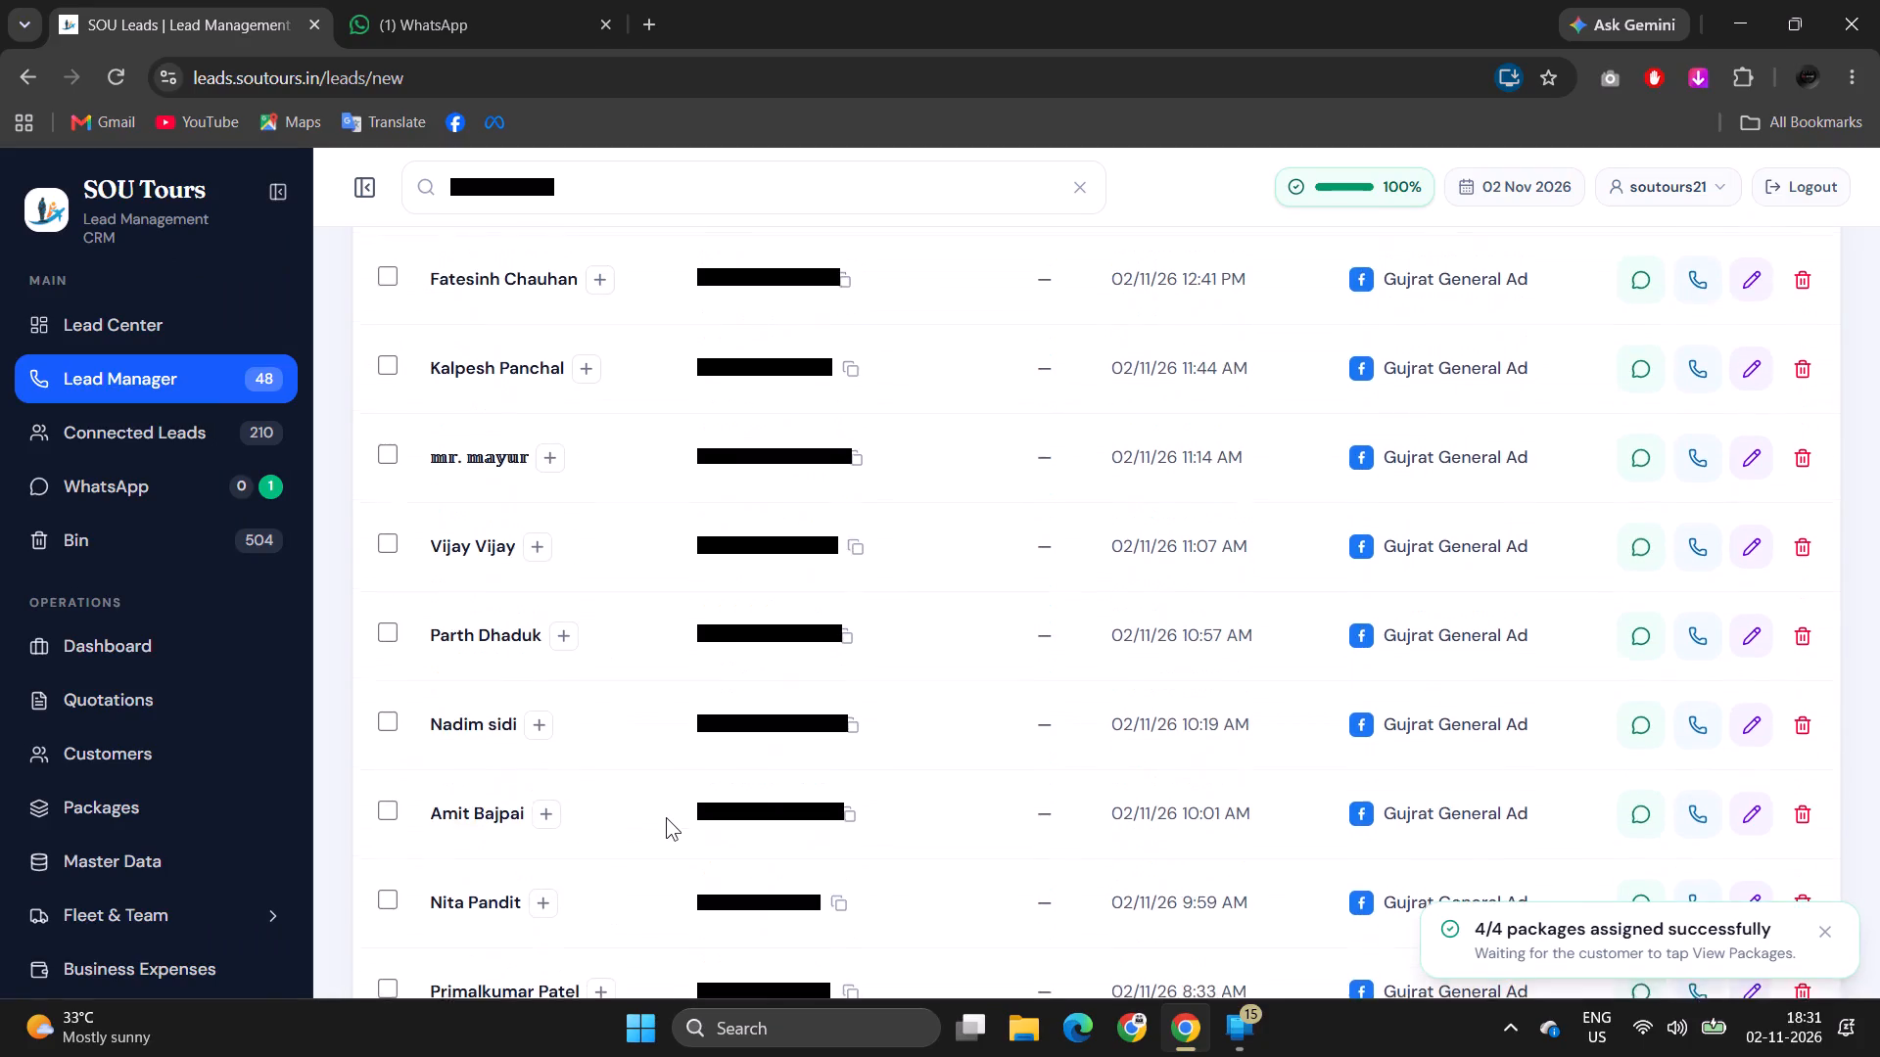
scroll(666, 817, "down", 2)
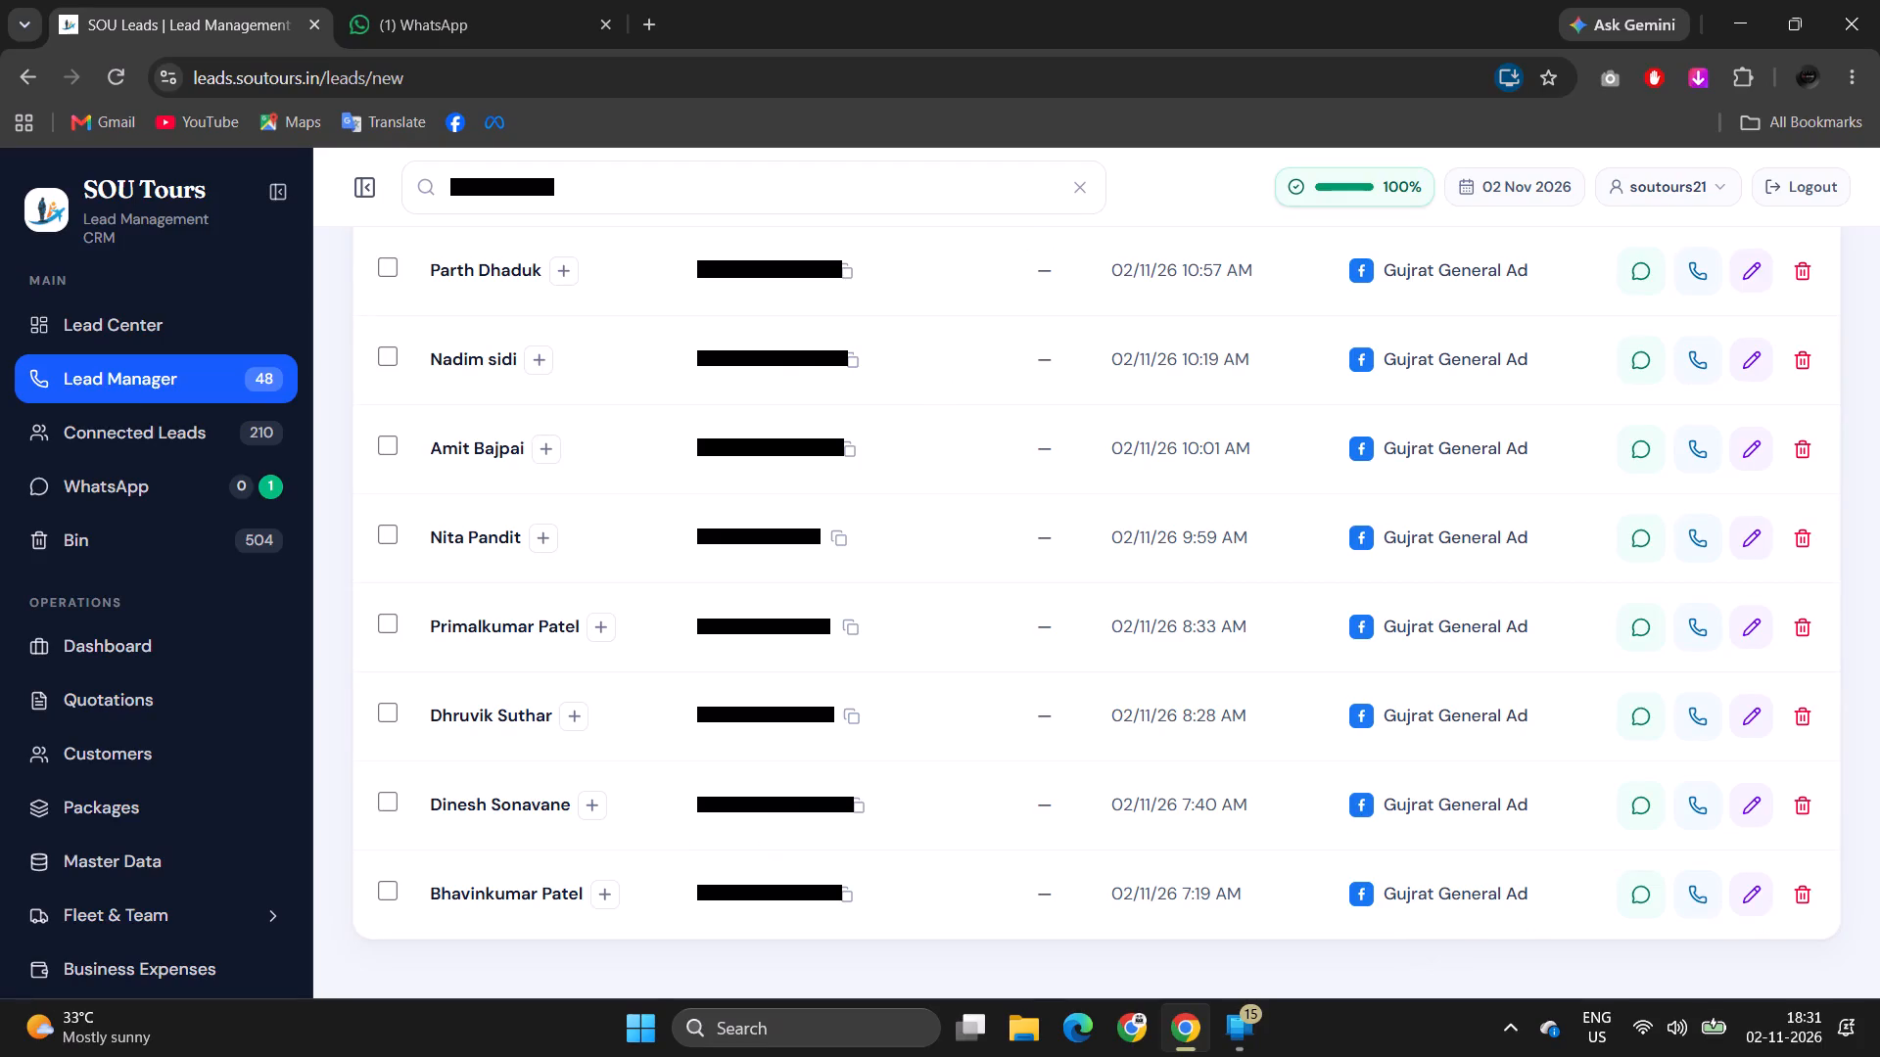
left_click(1082, 201)
Call the last Gujrat General Ad lead in the list, dated 02/11/26 7:19 AM.
scroll(569, 782, "up", 5)
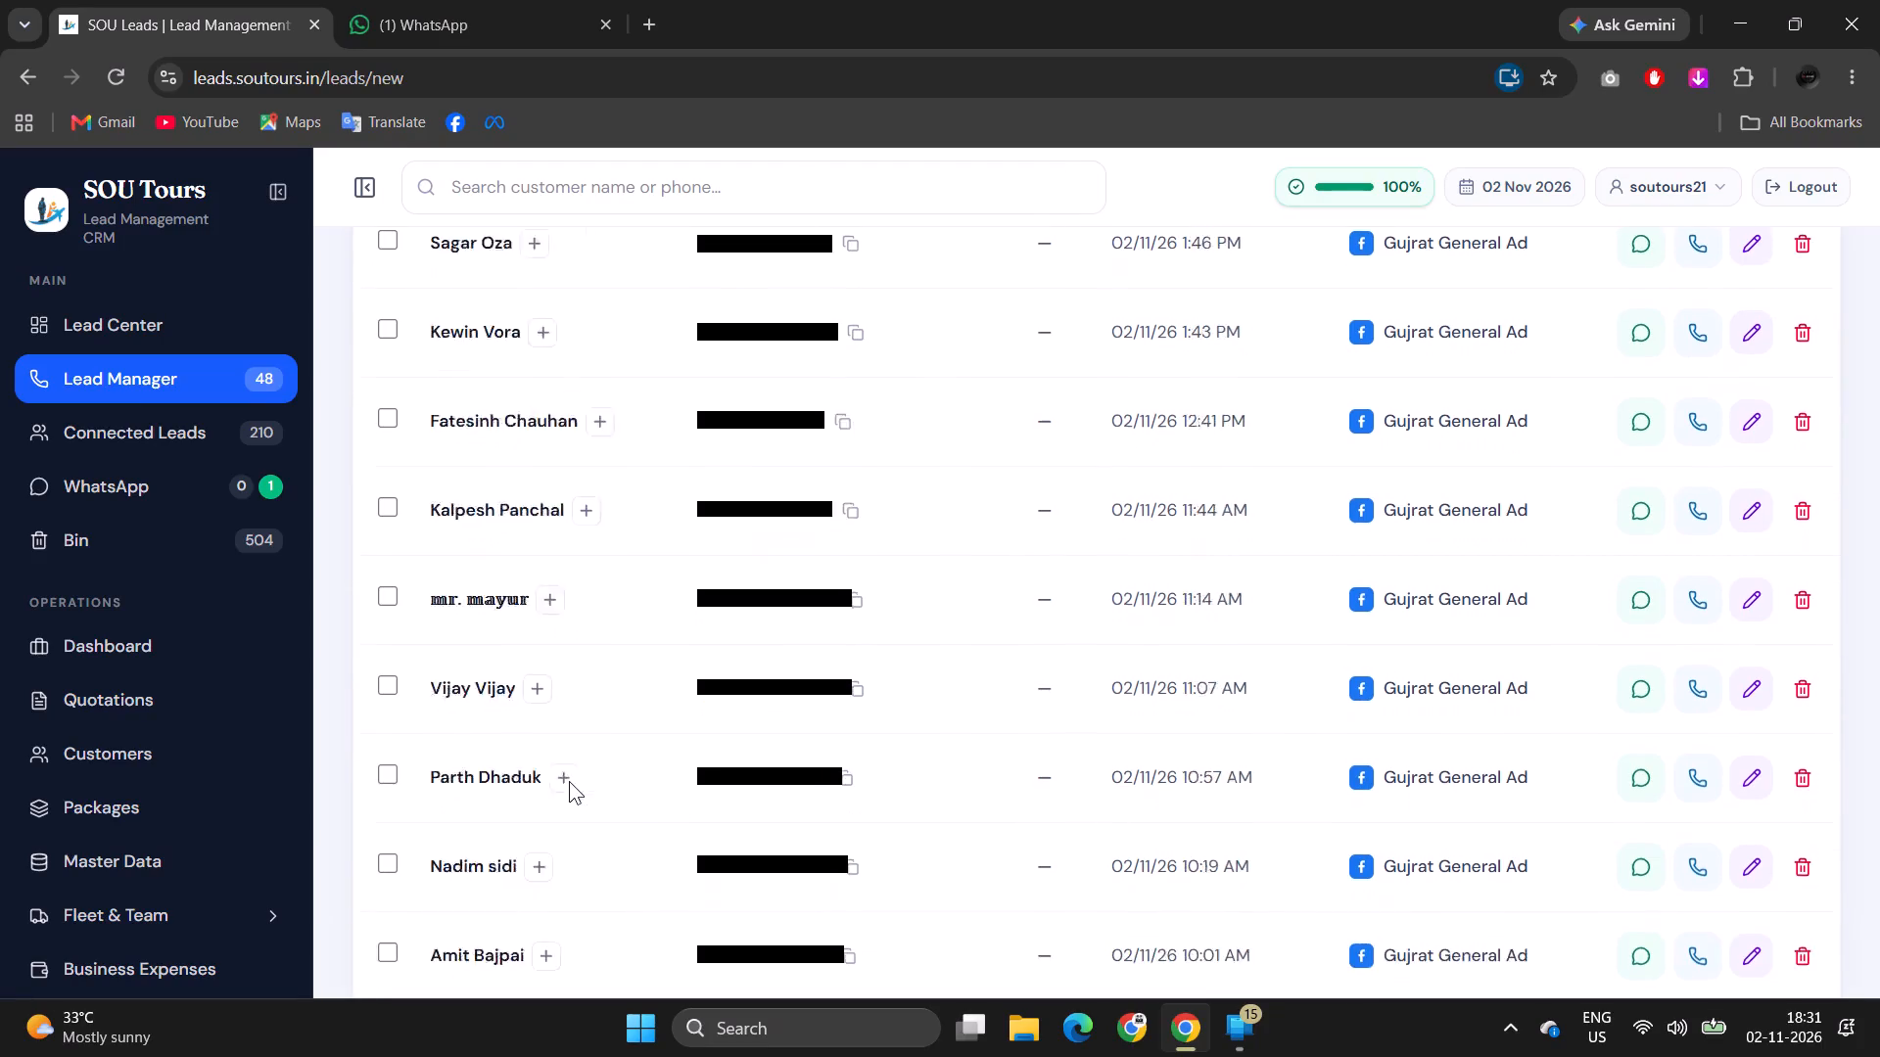
scroll(599, 808, "up", 14)
scroll(599, 808, "down", 11)
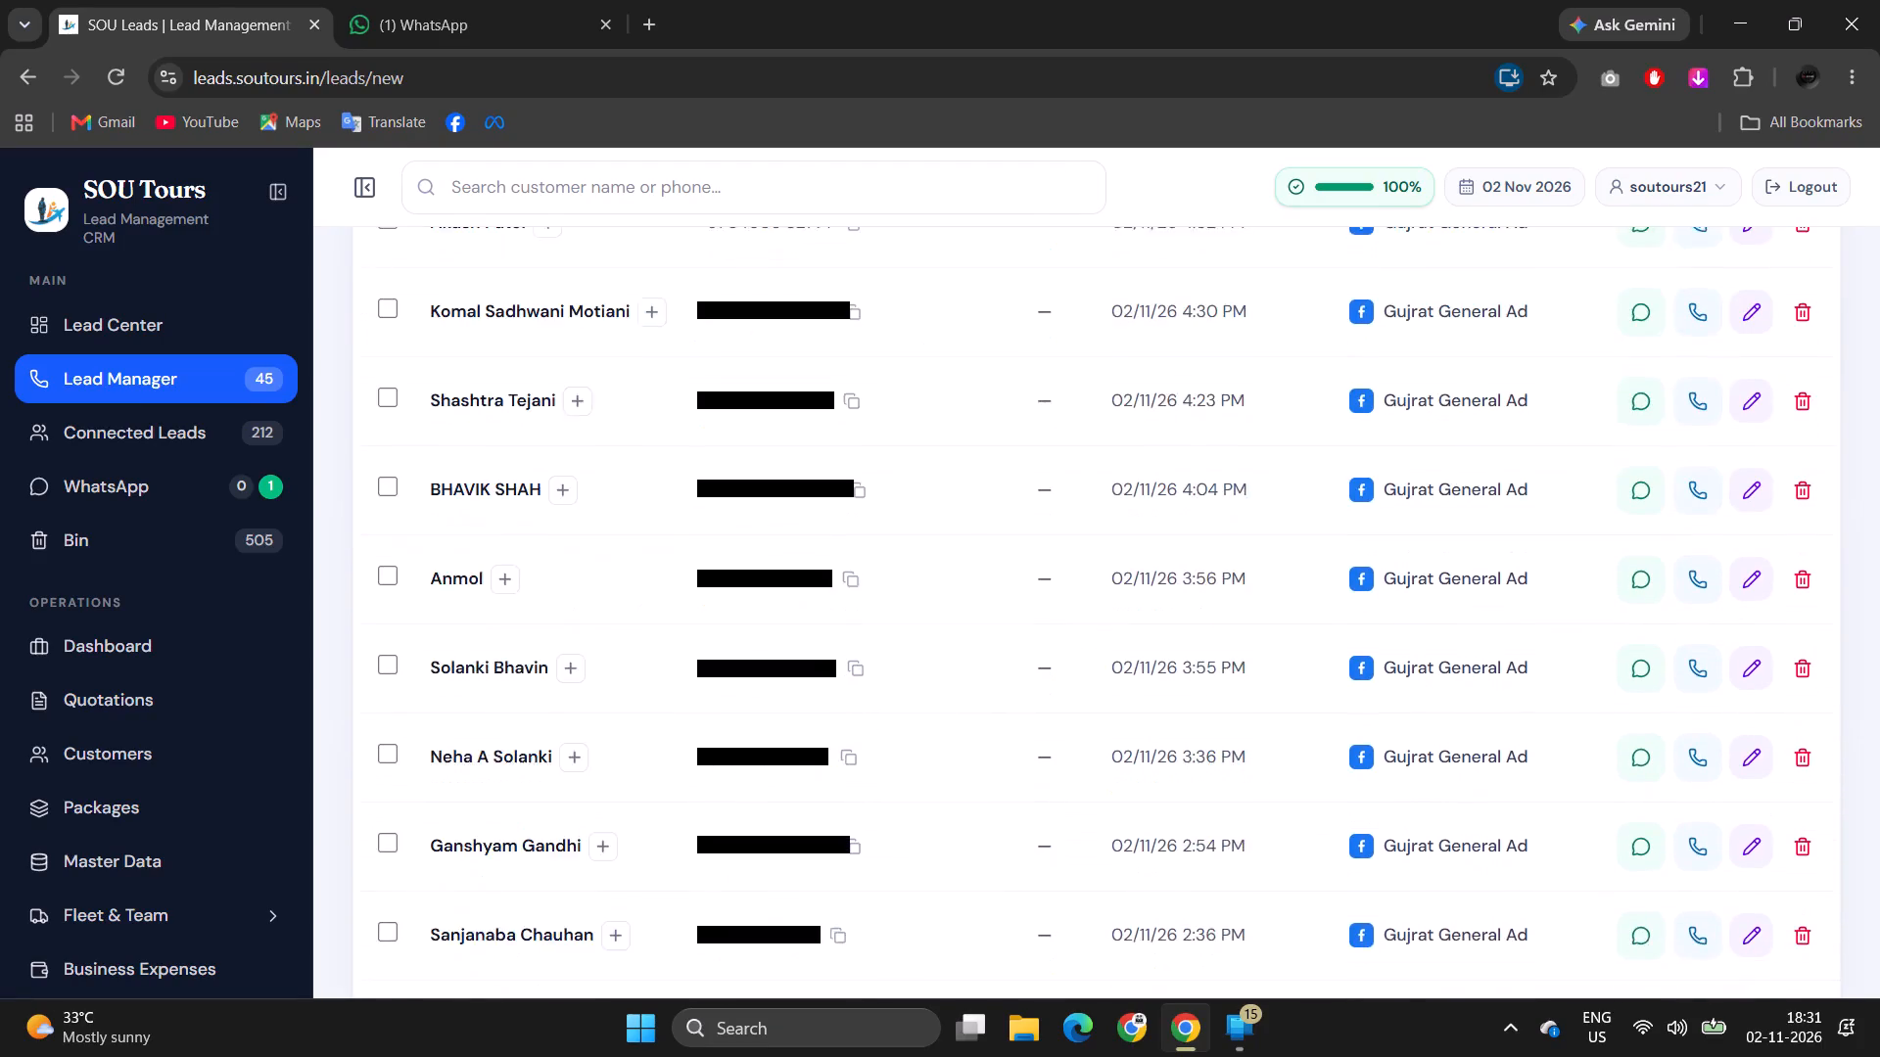
scroll(599, 808, "down", 2)
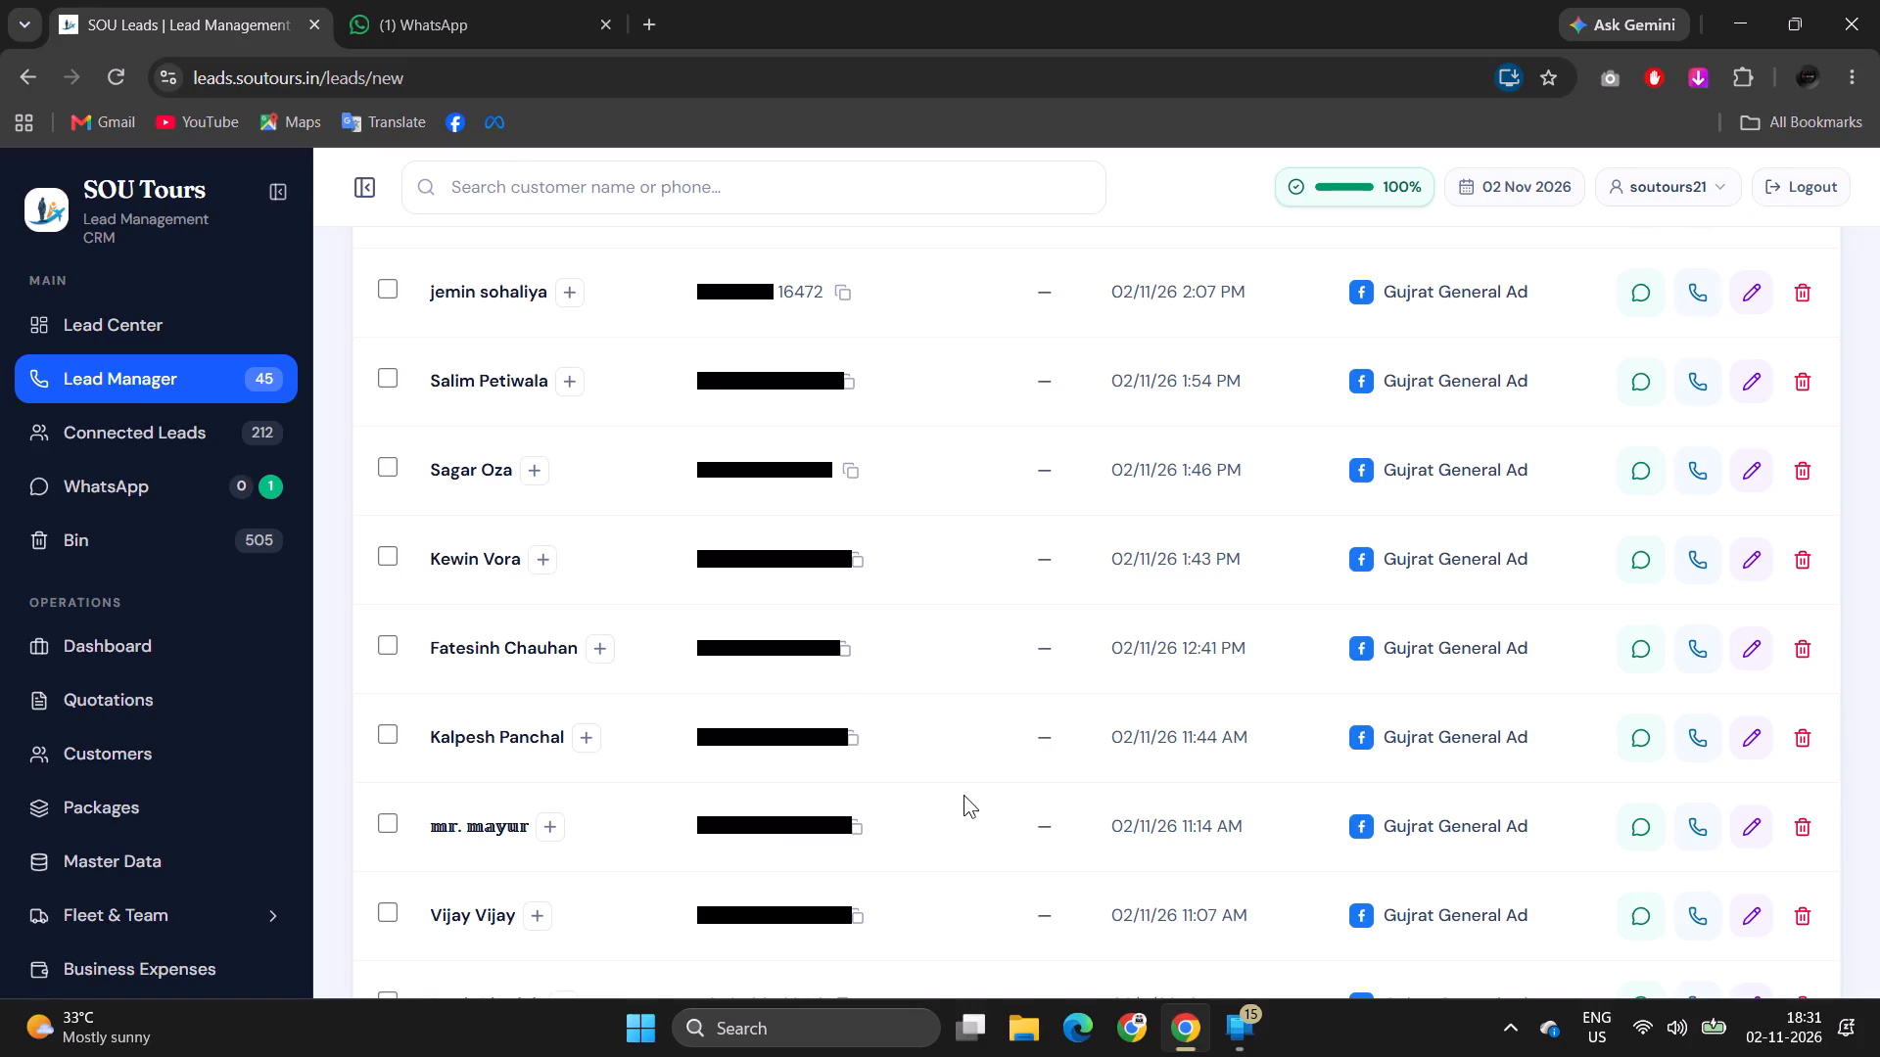
scroll(1437, 635, "down", 16)
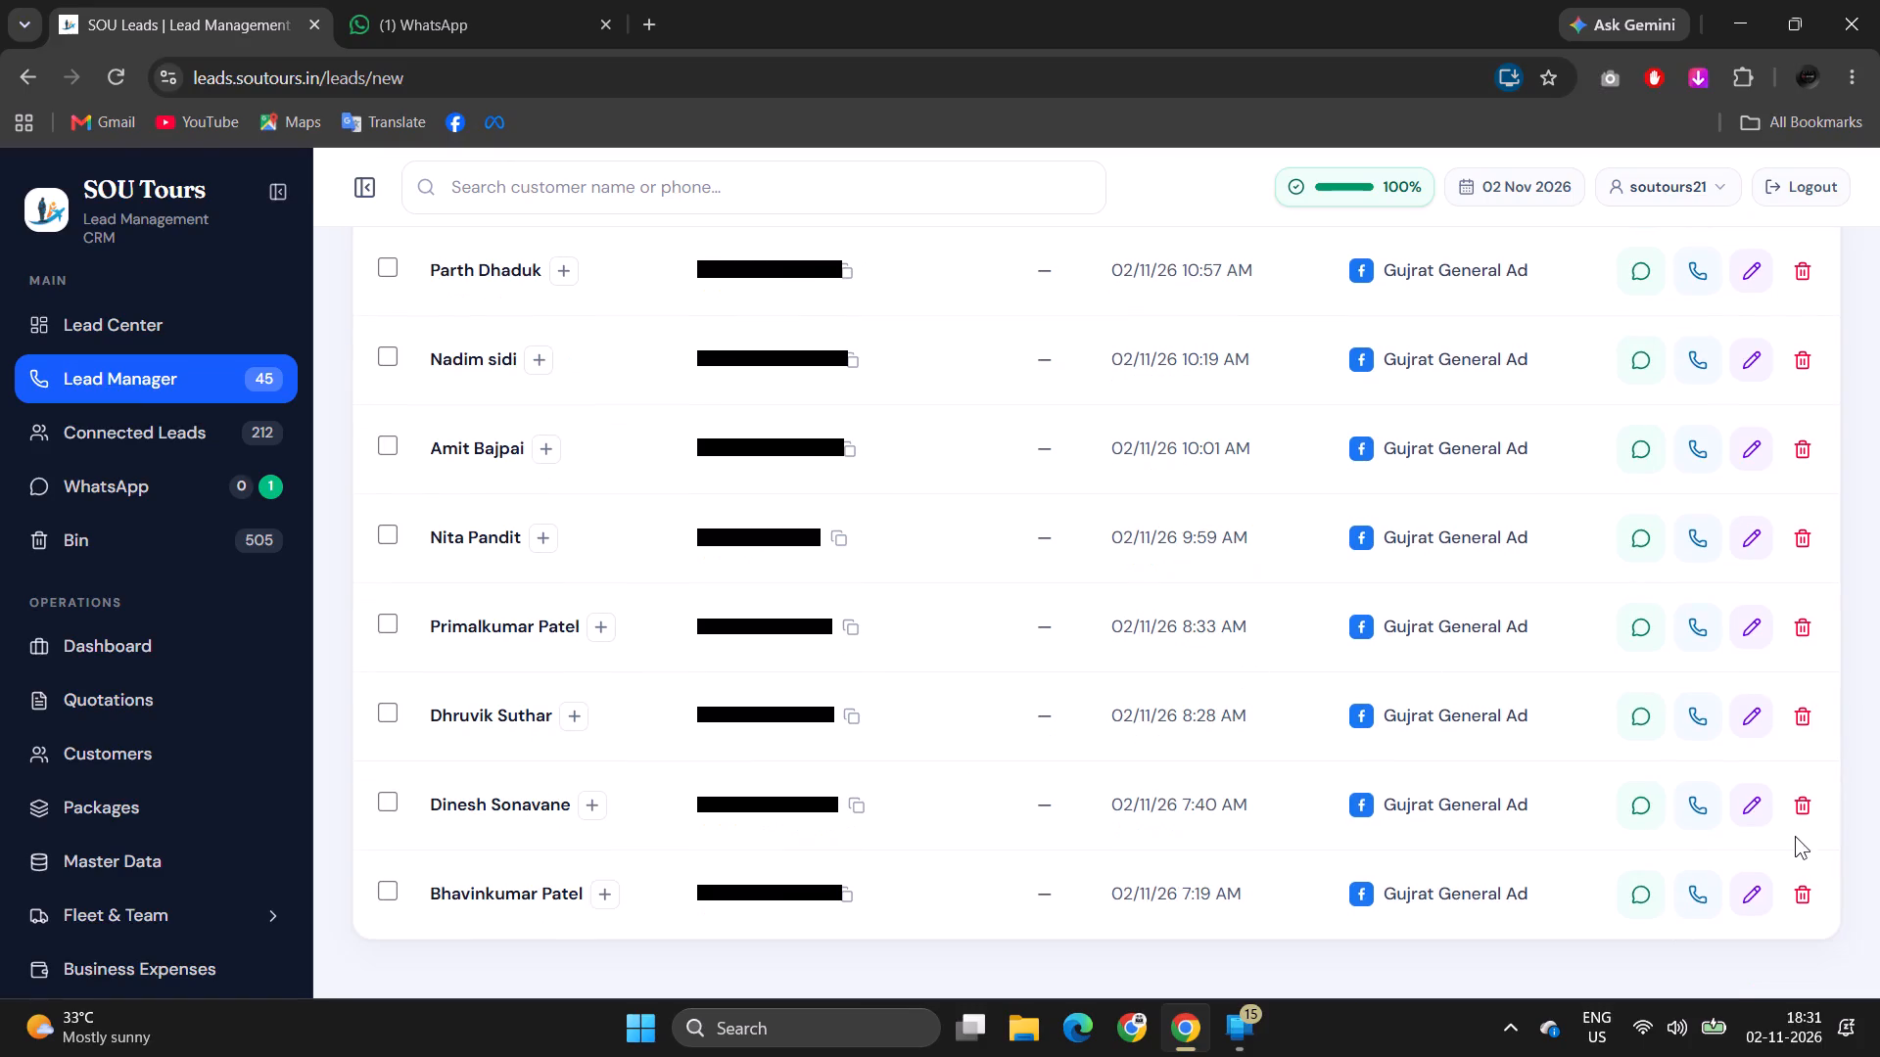
left_click(1697, 886)
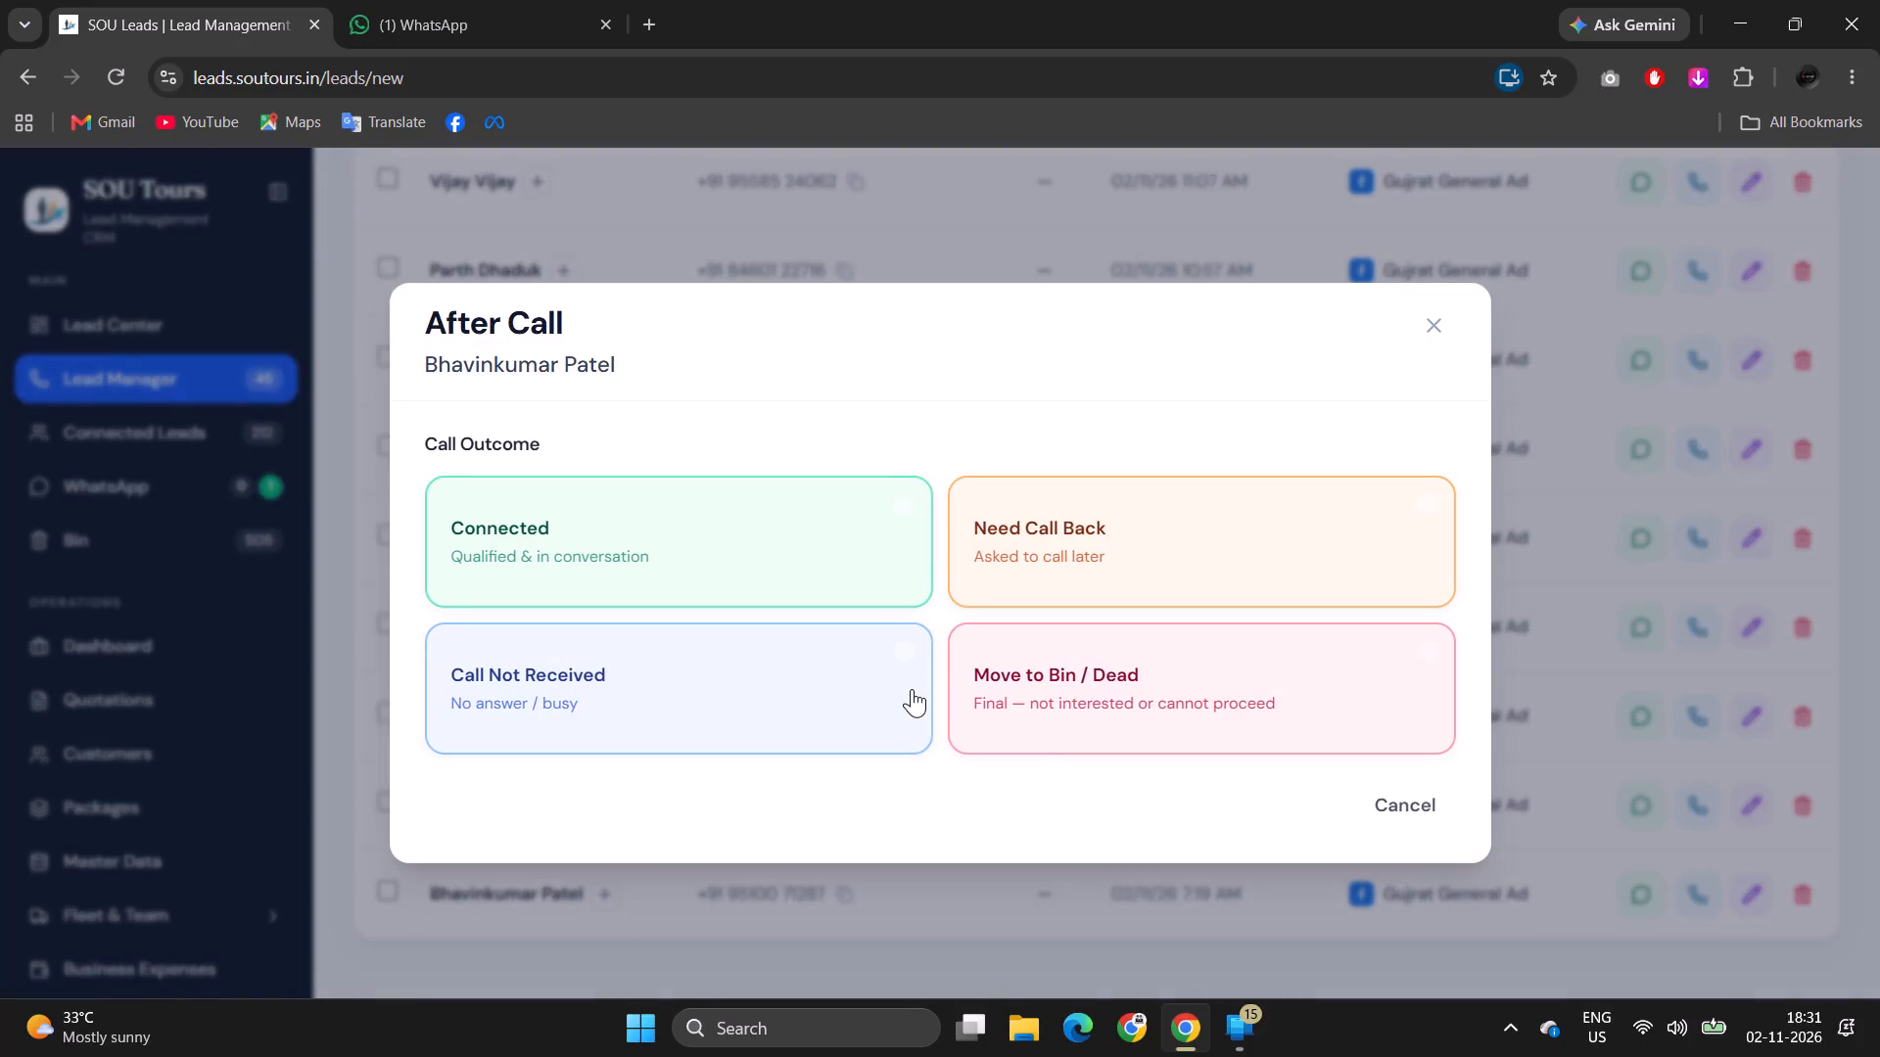
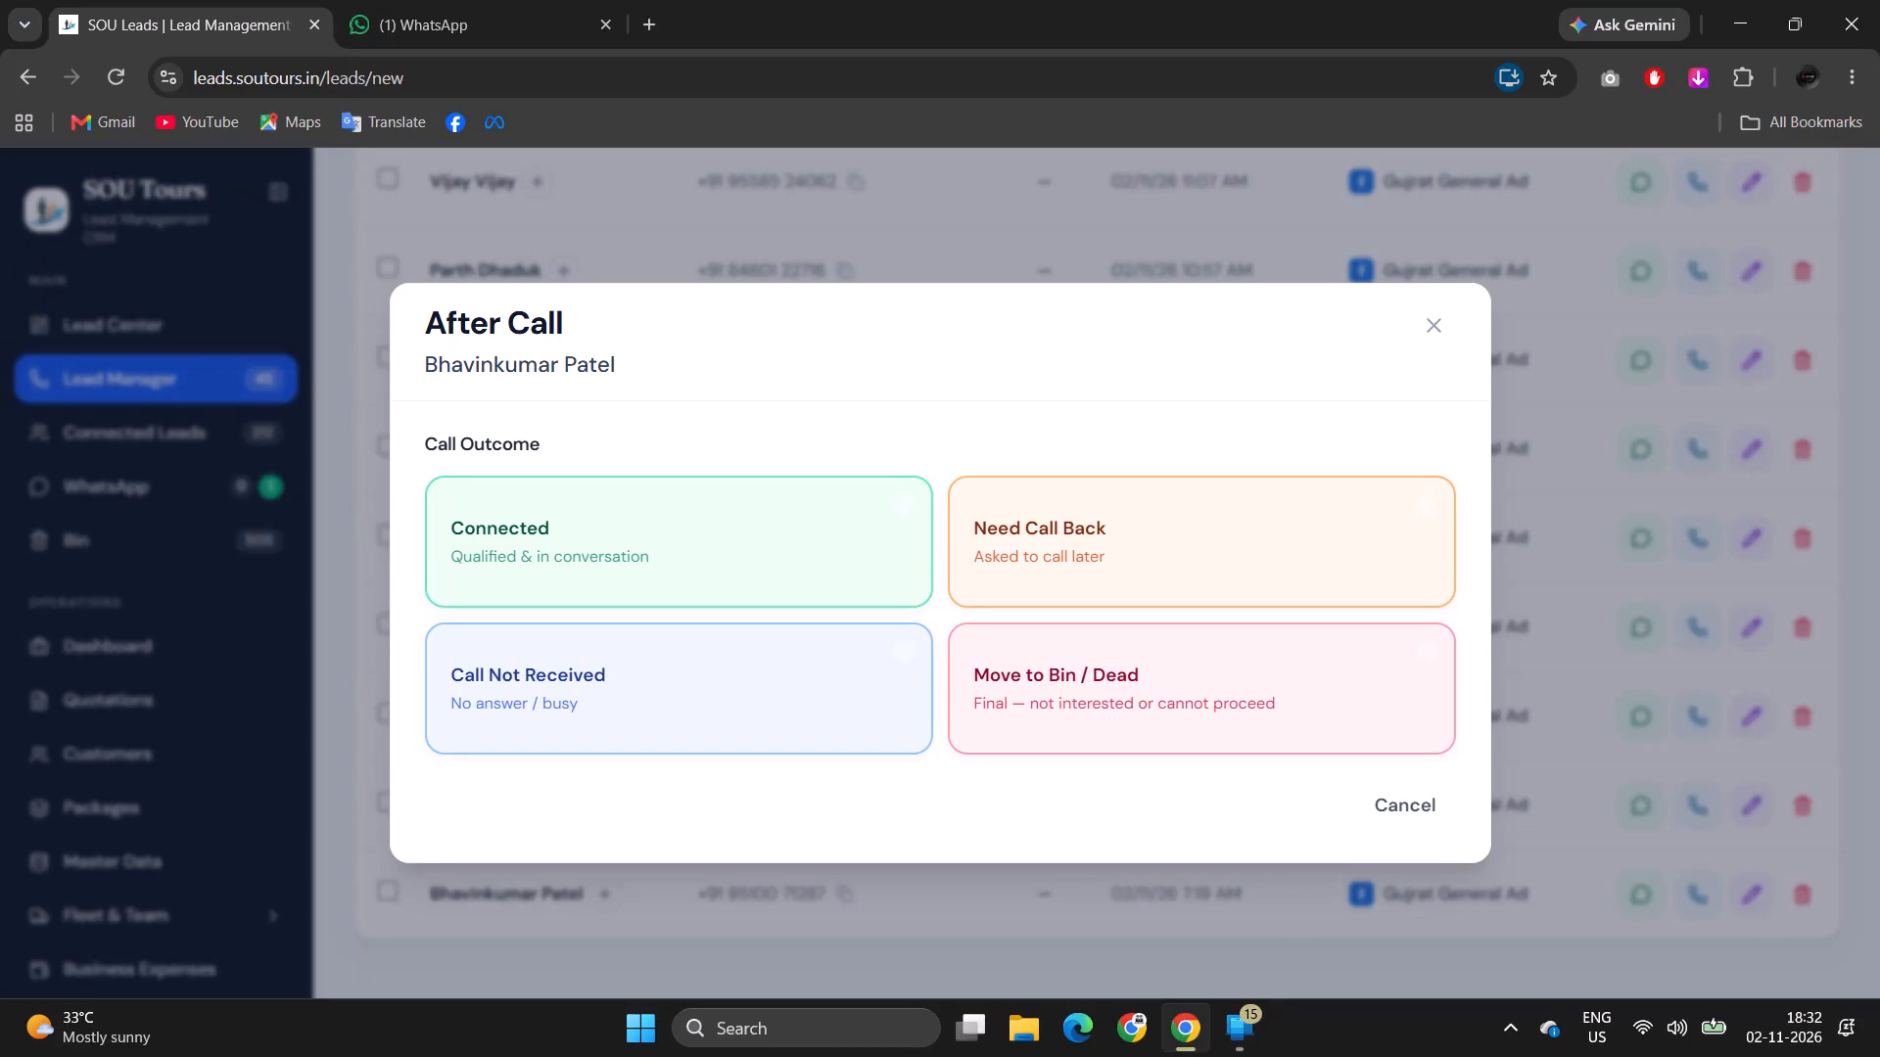
Record the call outcome as Connected, with November as the preferred month.
left_click(609, 509)
left_click(600, 529)
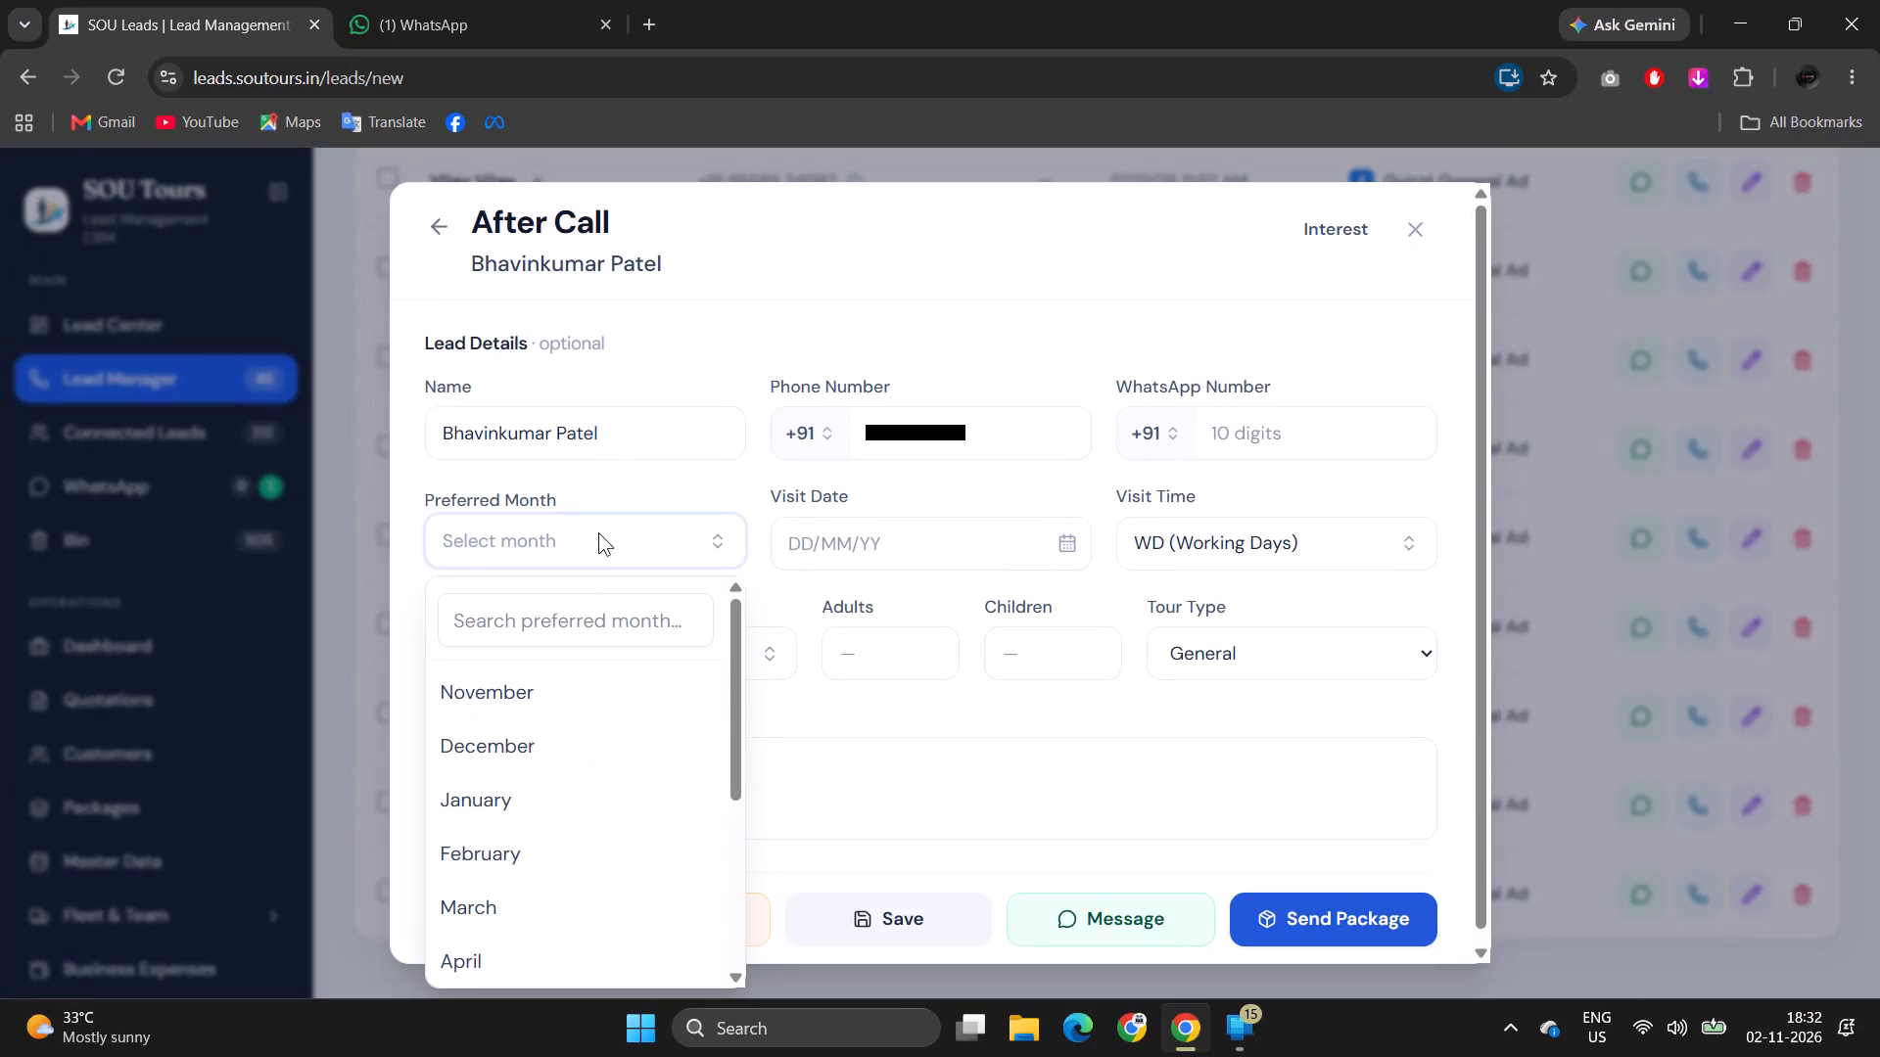
left_click(440, 234)
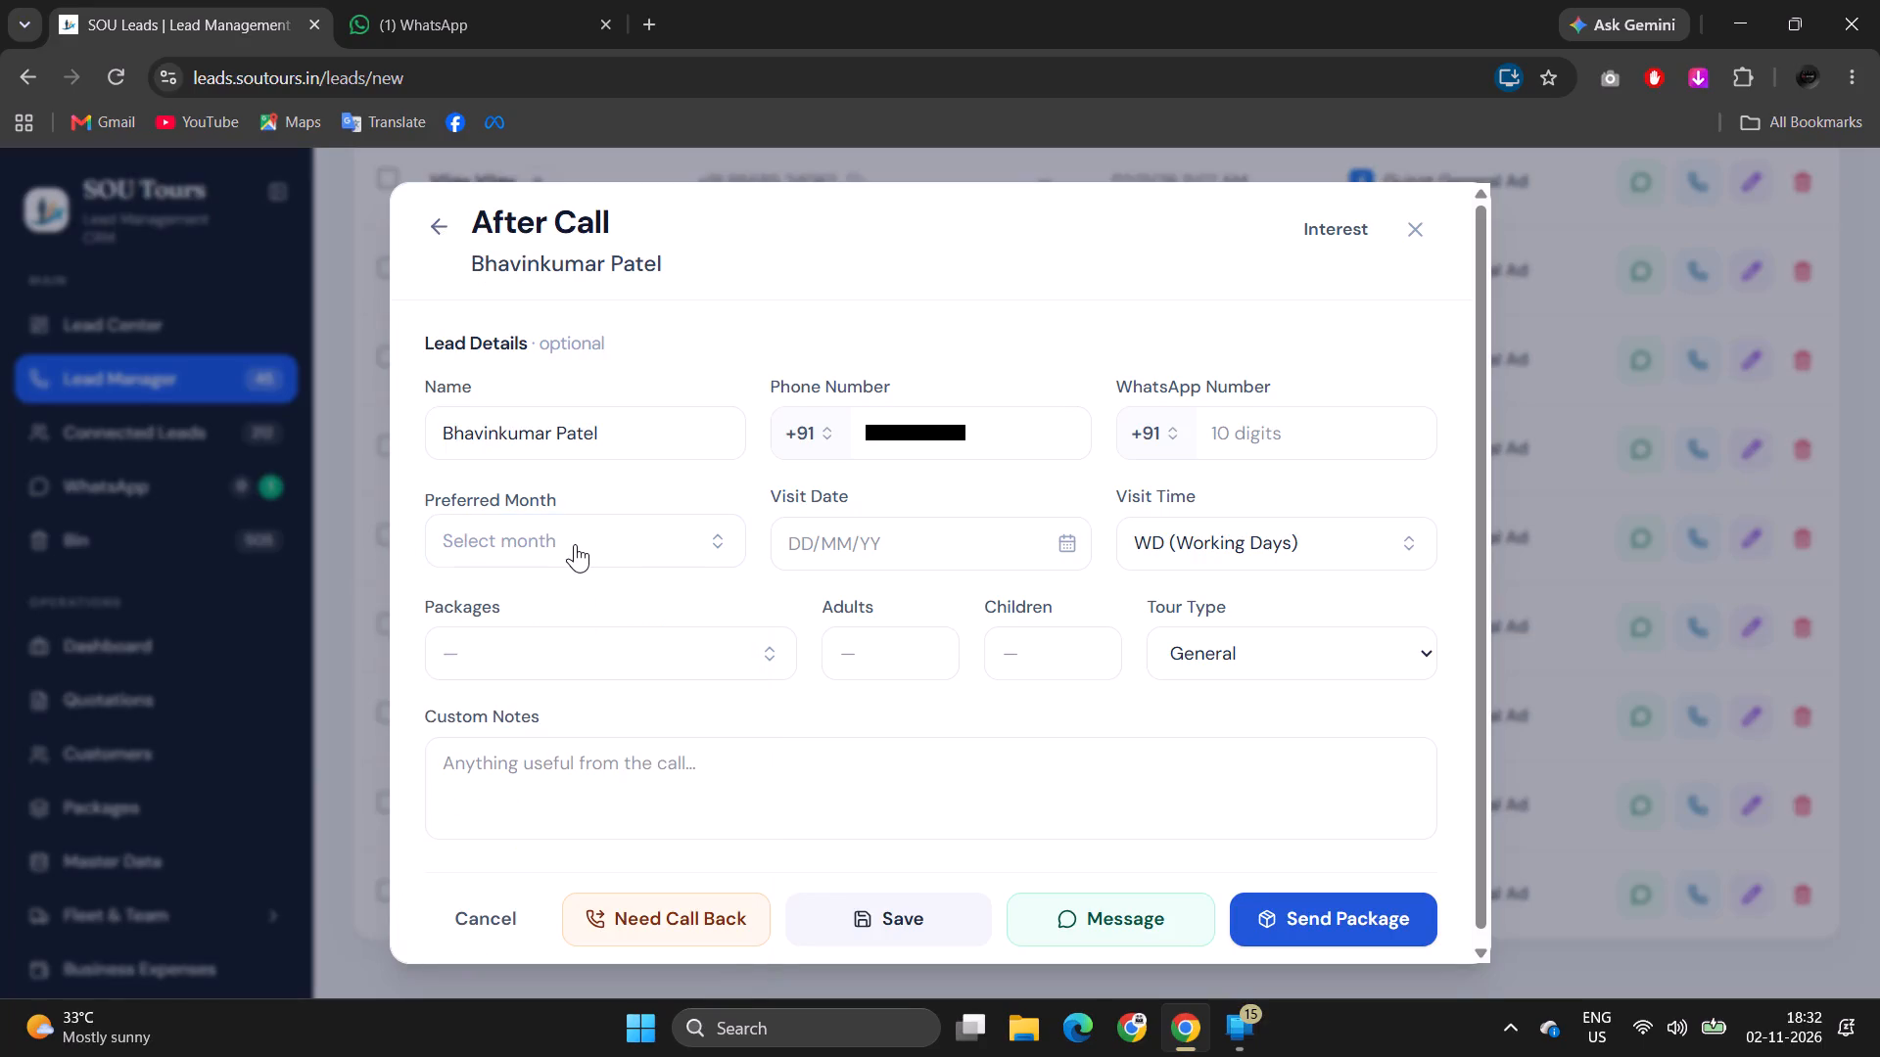
left_click(573, 544)
left_click(495, 684)
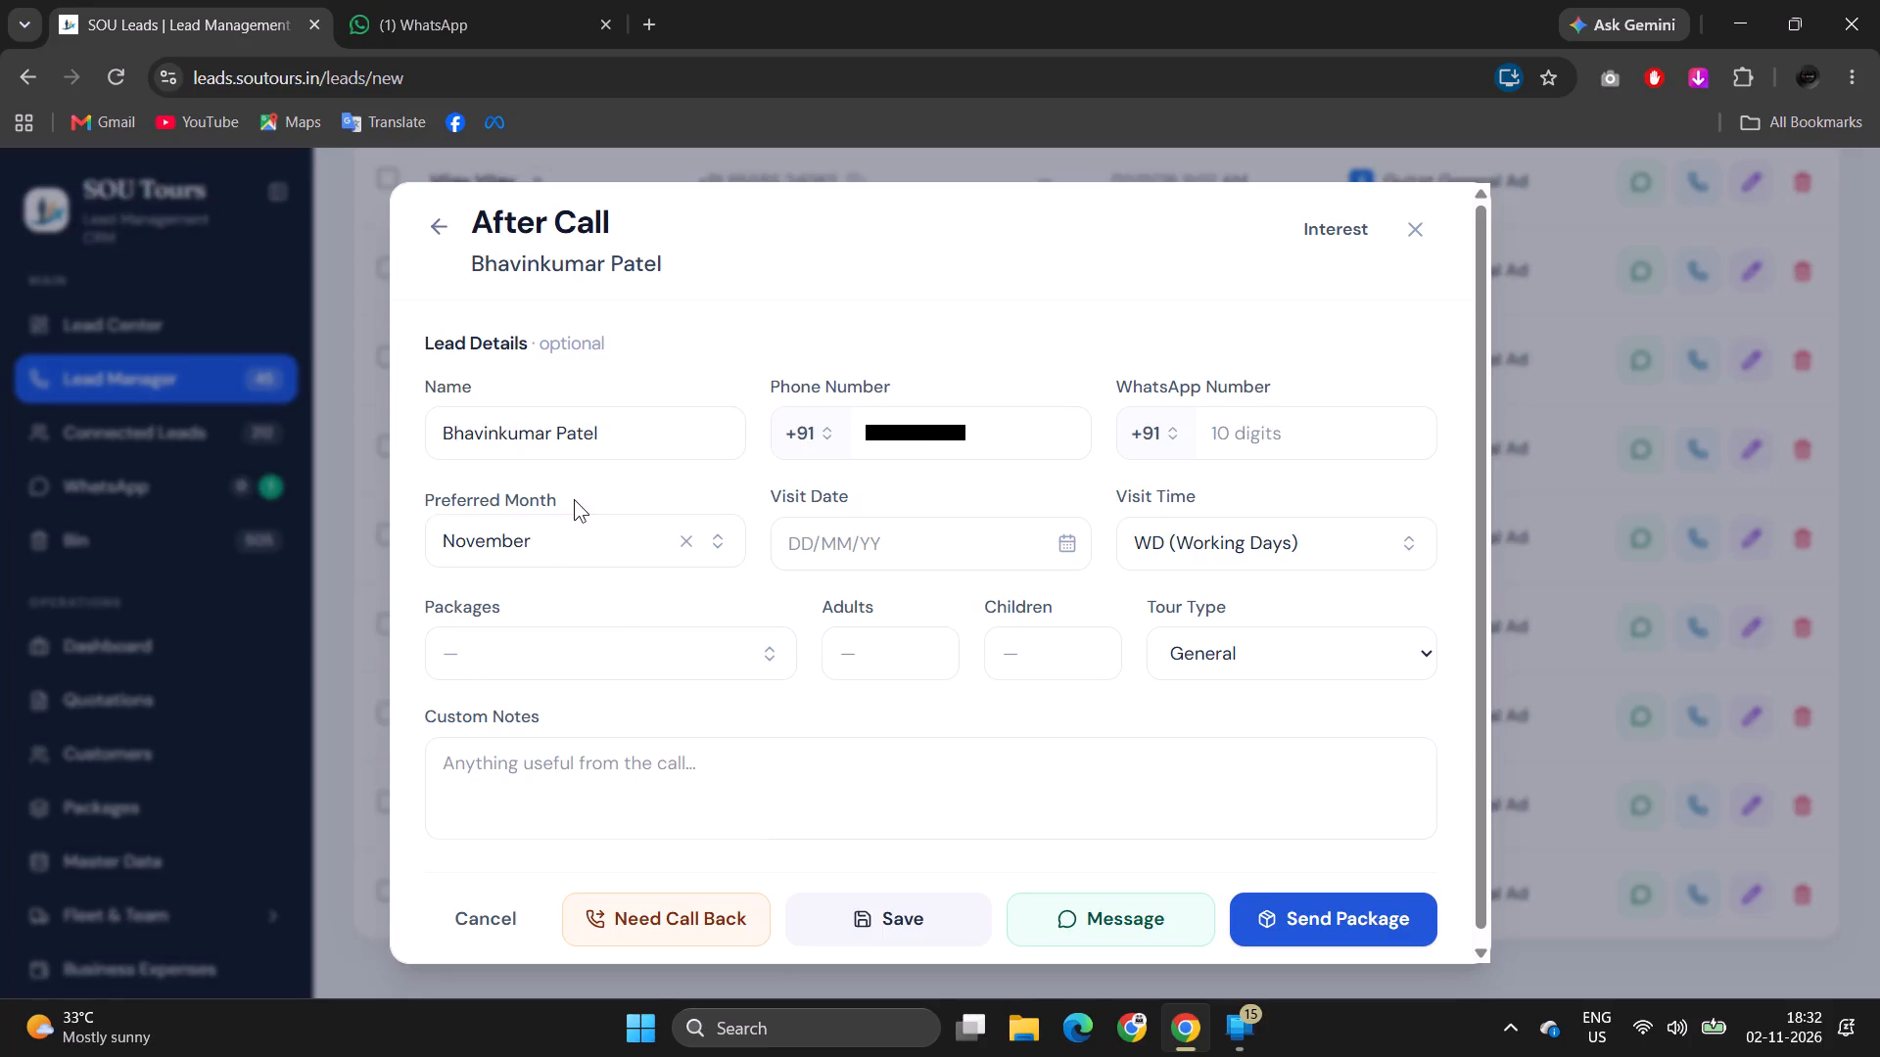
Send packages to the customer, assigning the most selling (BO) GOLD 1N2D HOTELS - General and (BO) GOLD 1N2D RESORTS - General.
left_click(1336, 911)
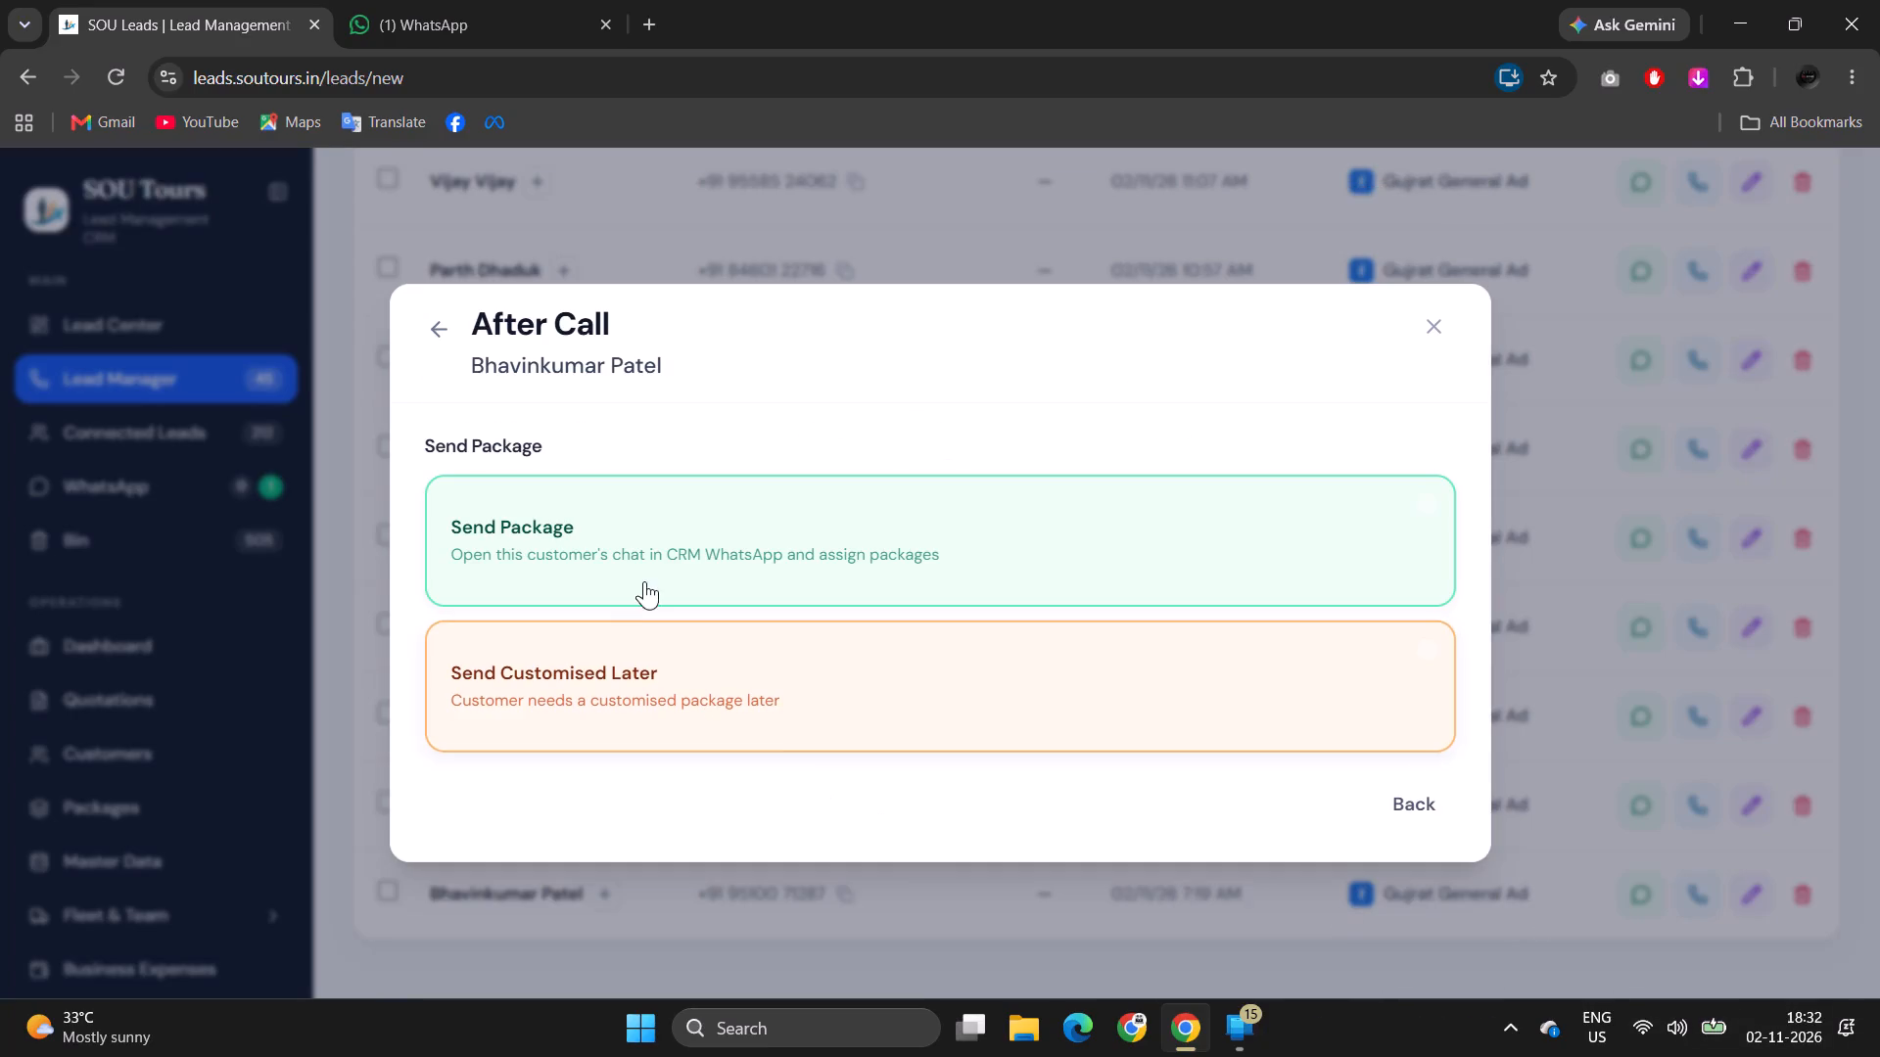
left_click(641, 572)
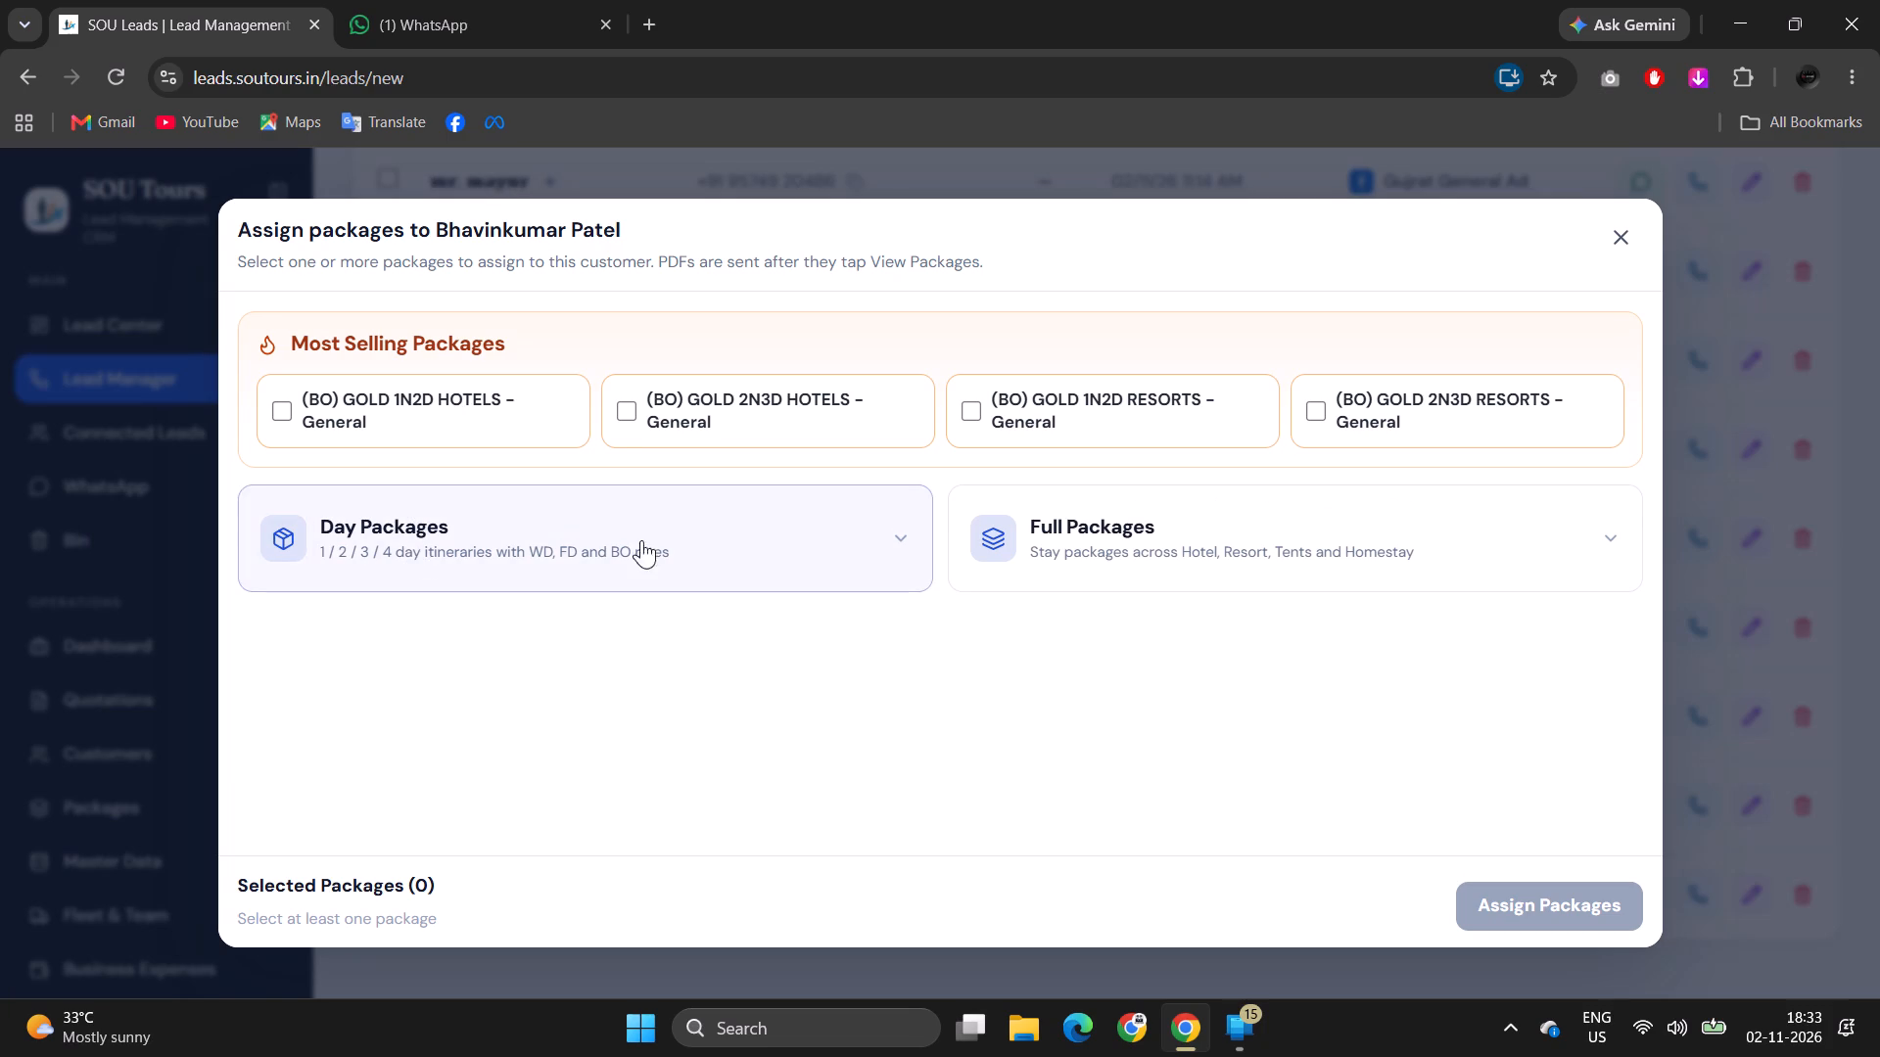
left_click(1180, 548)
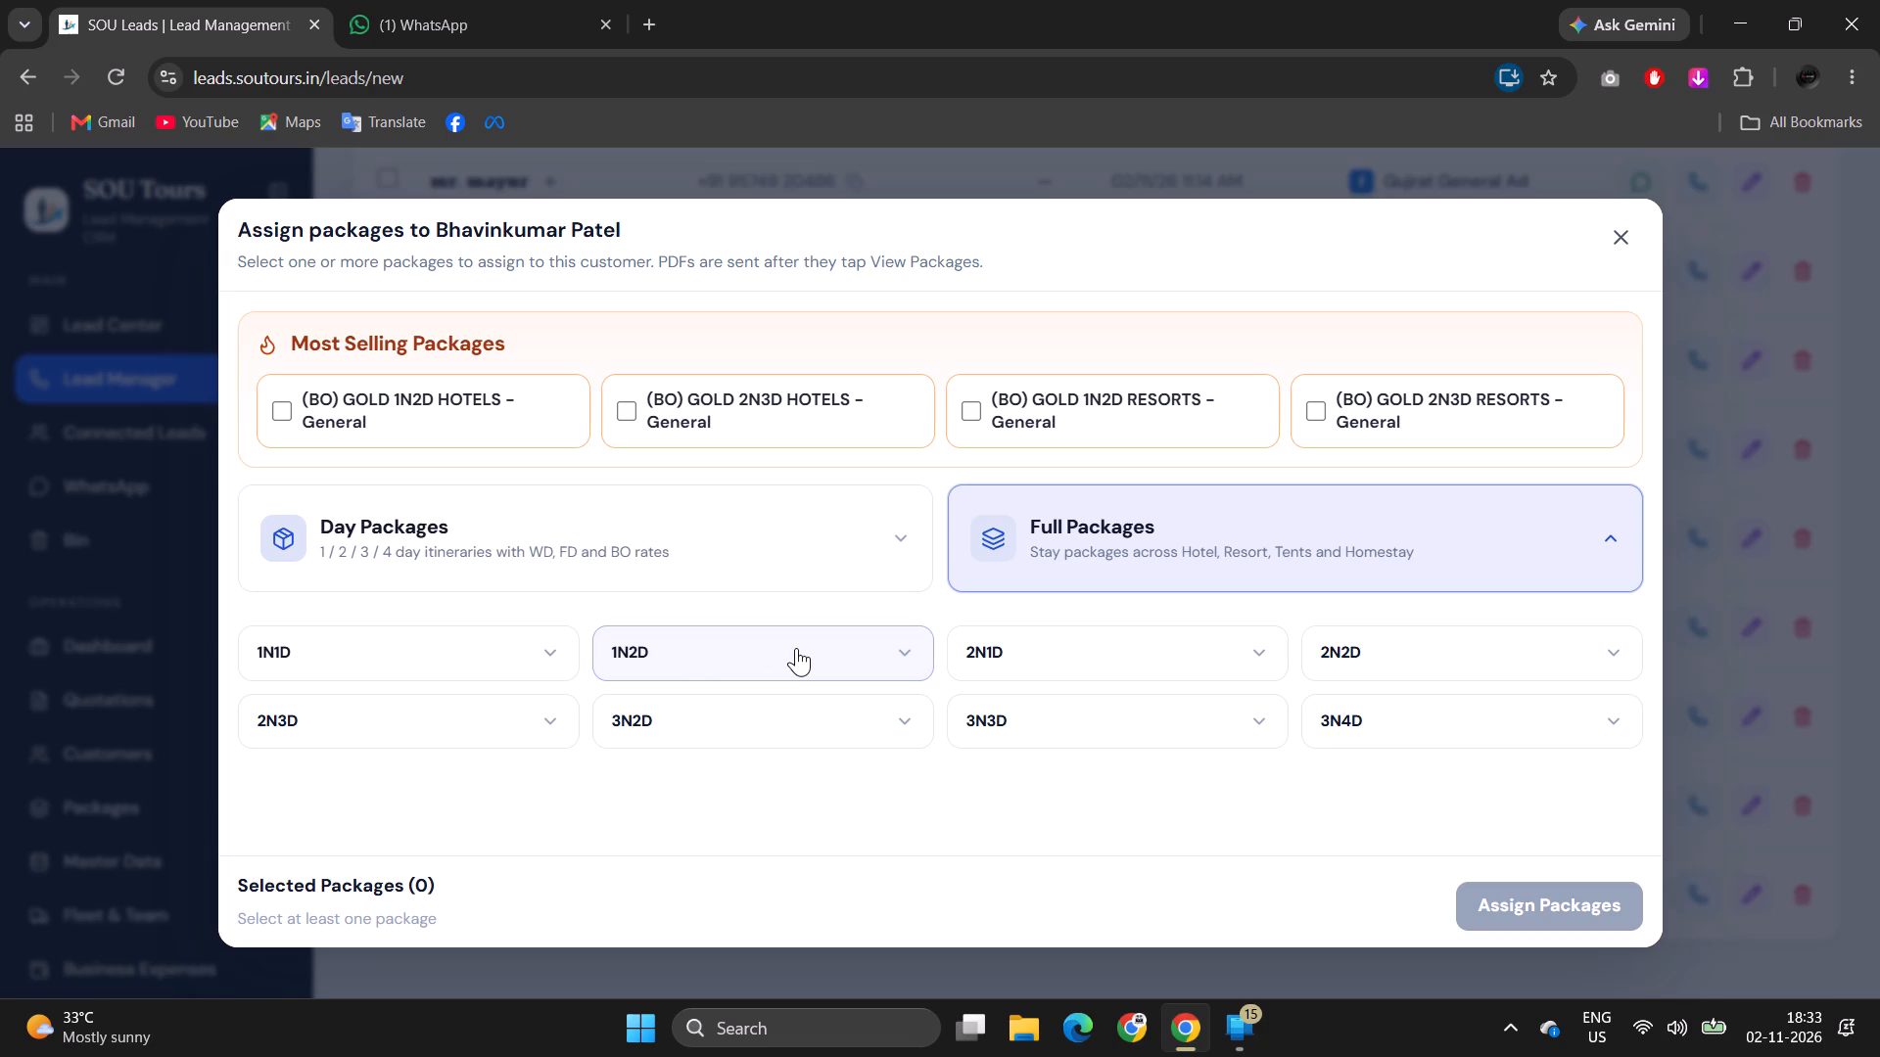
left_click(377, 429)
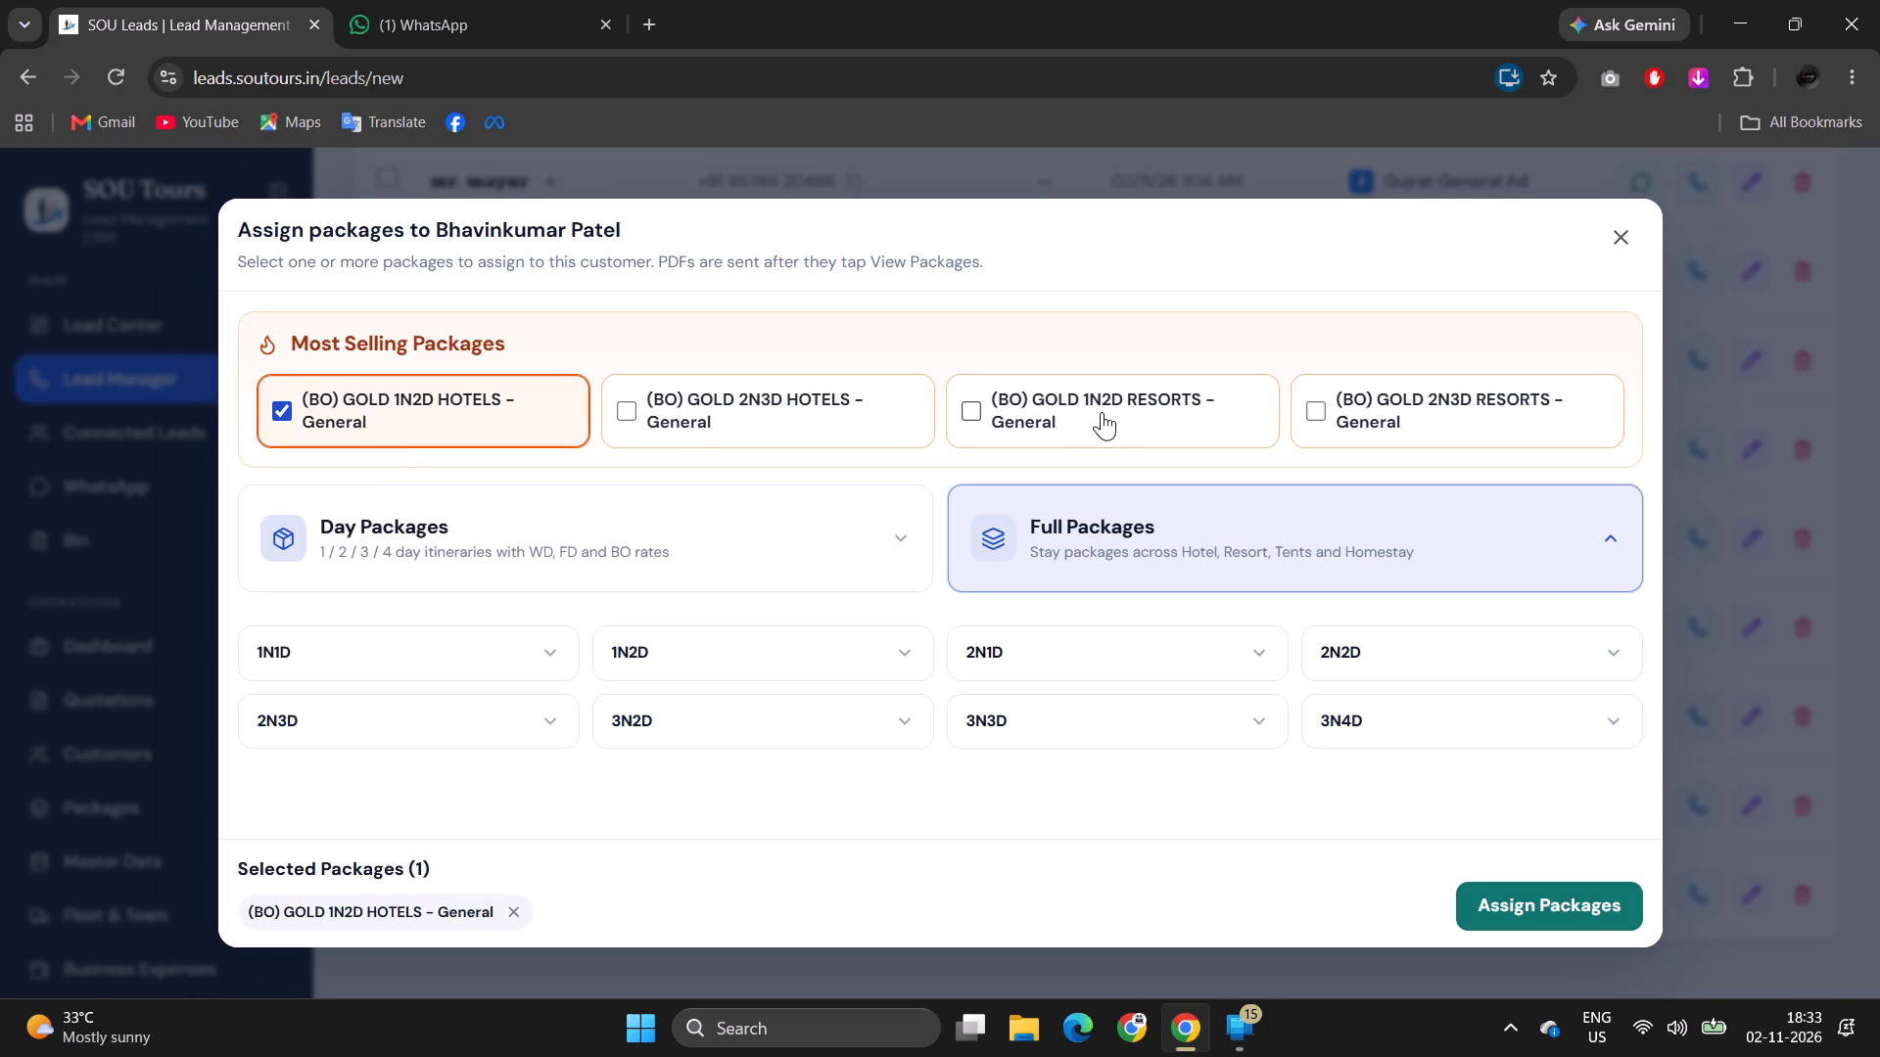
left_click(1100, 412)
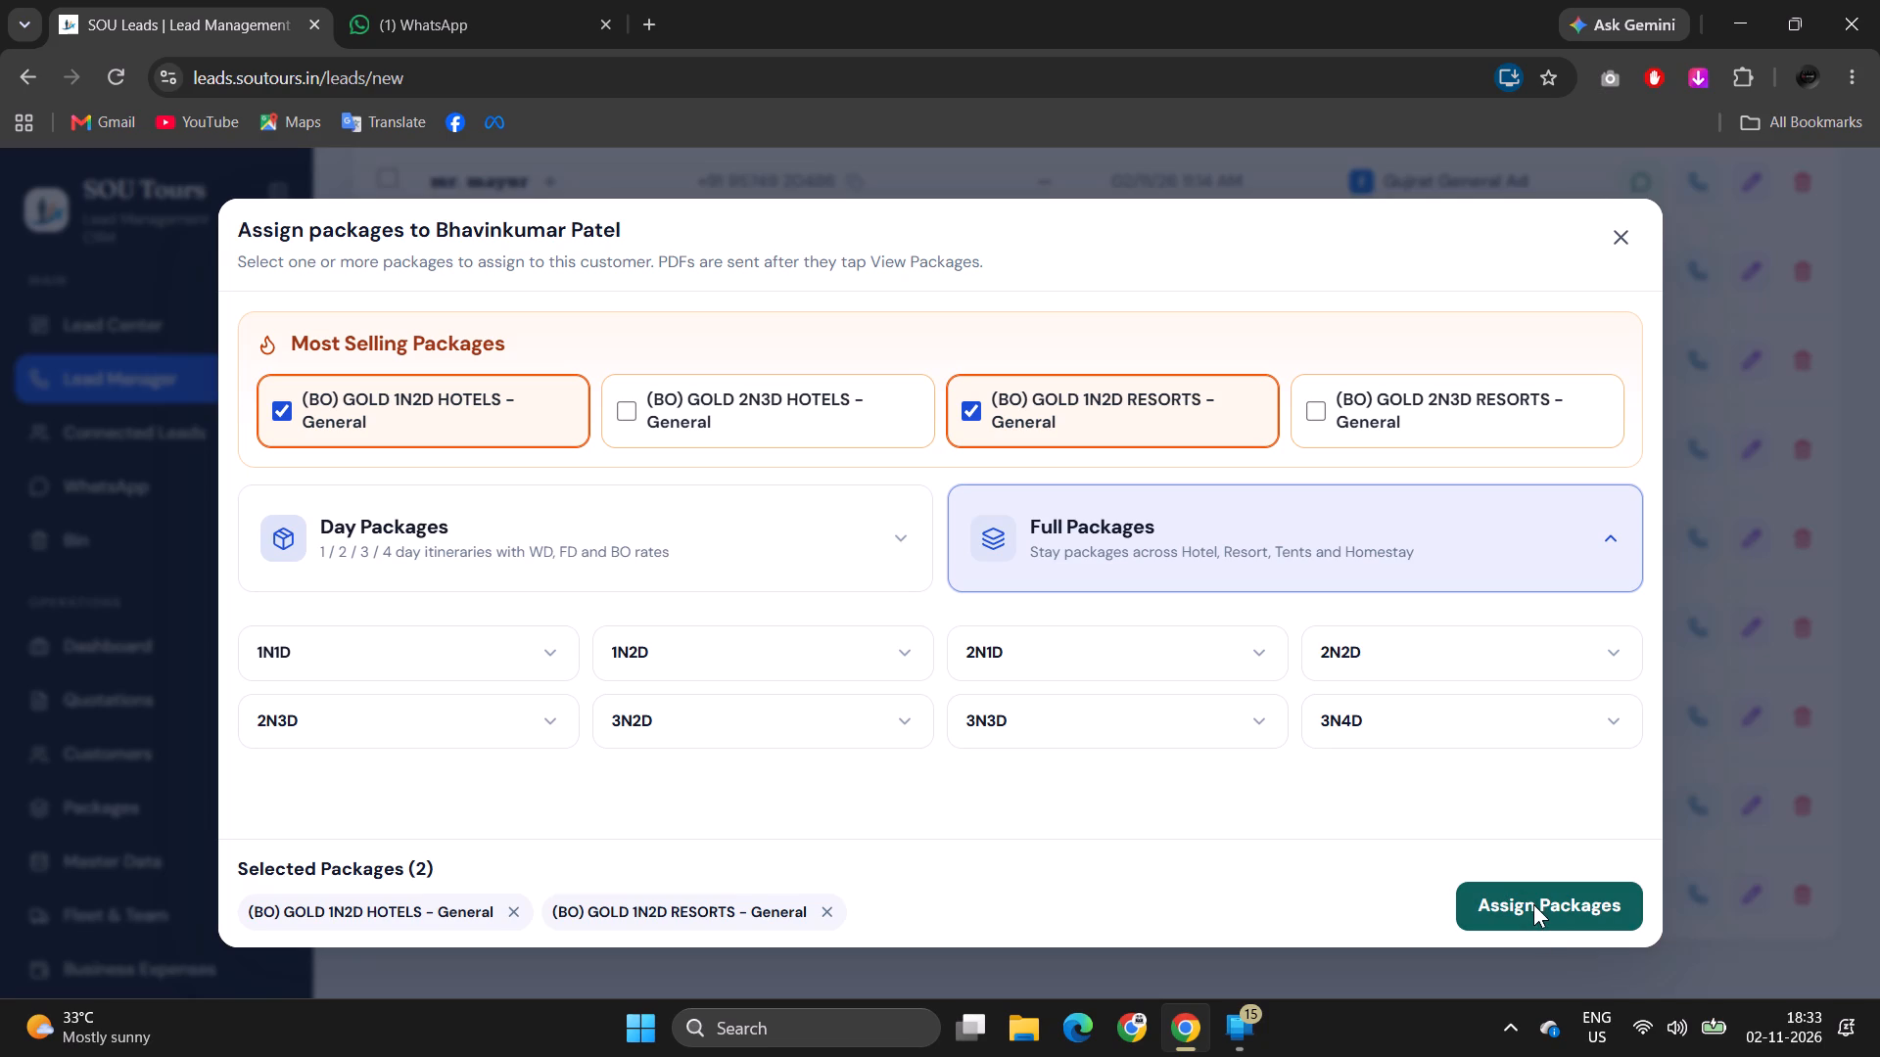
left_click(1533, 904)
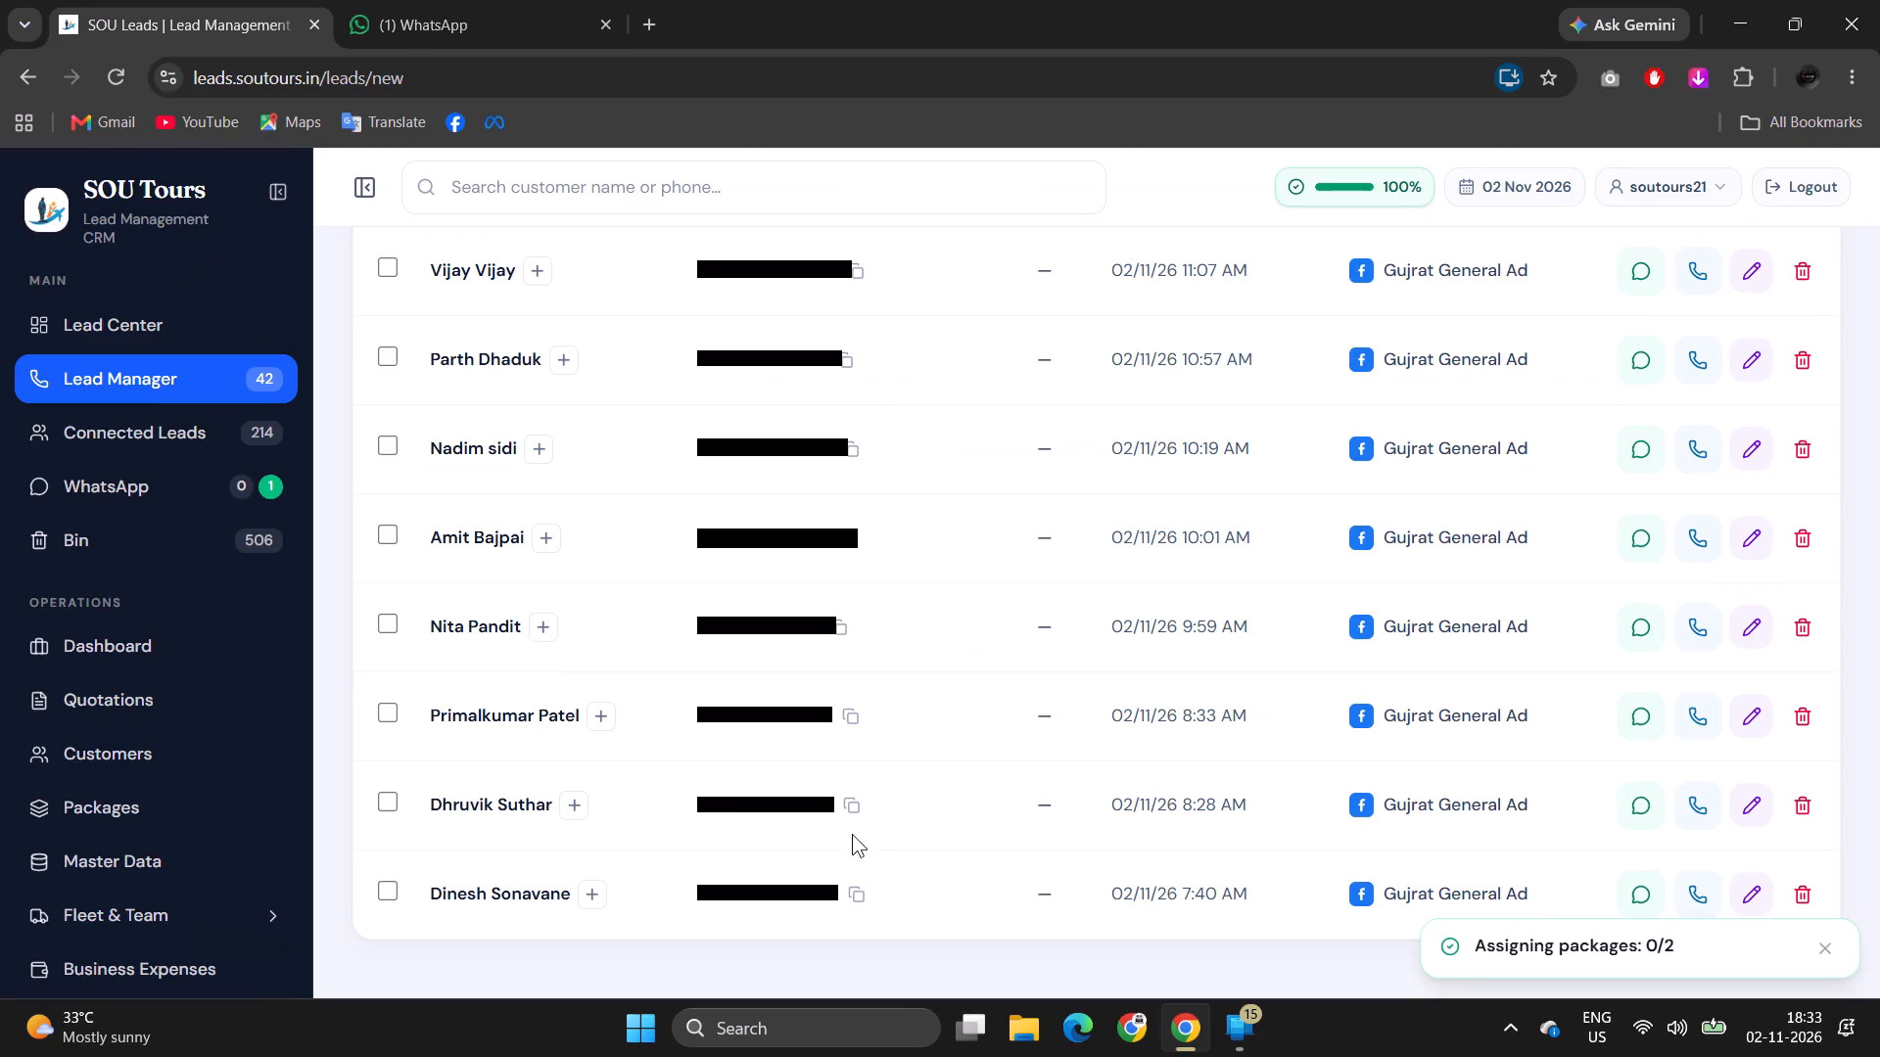
Look through the new leads listed under the Gujrat General Ad campaign, from the oldest entries up to the lead totals.
scroll(580, 725, "up", 2)
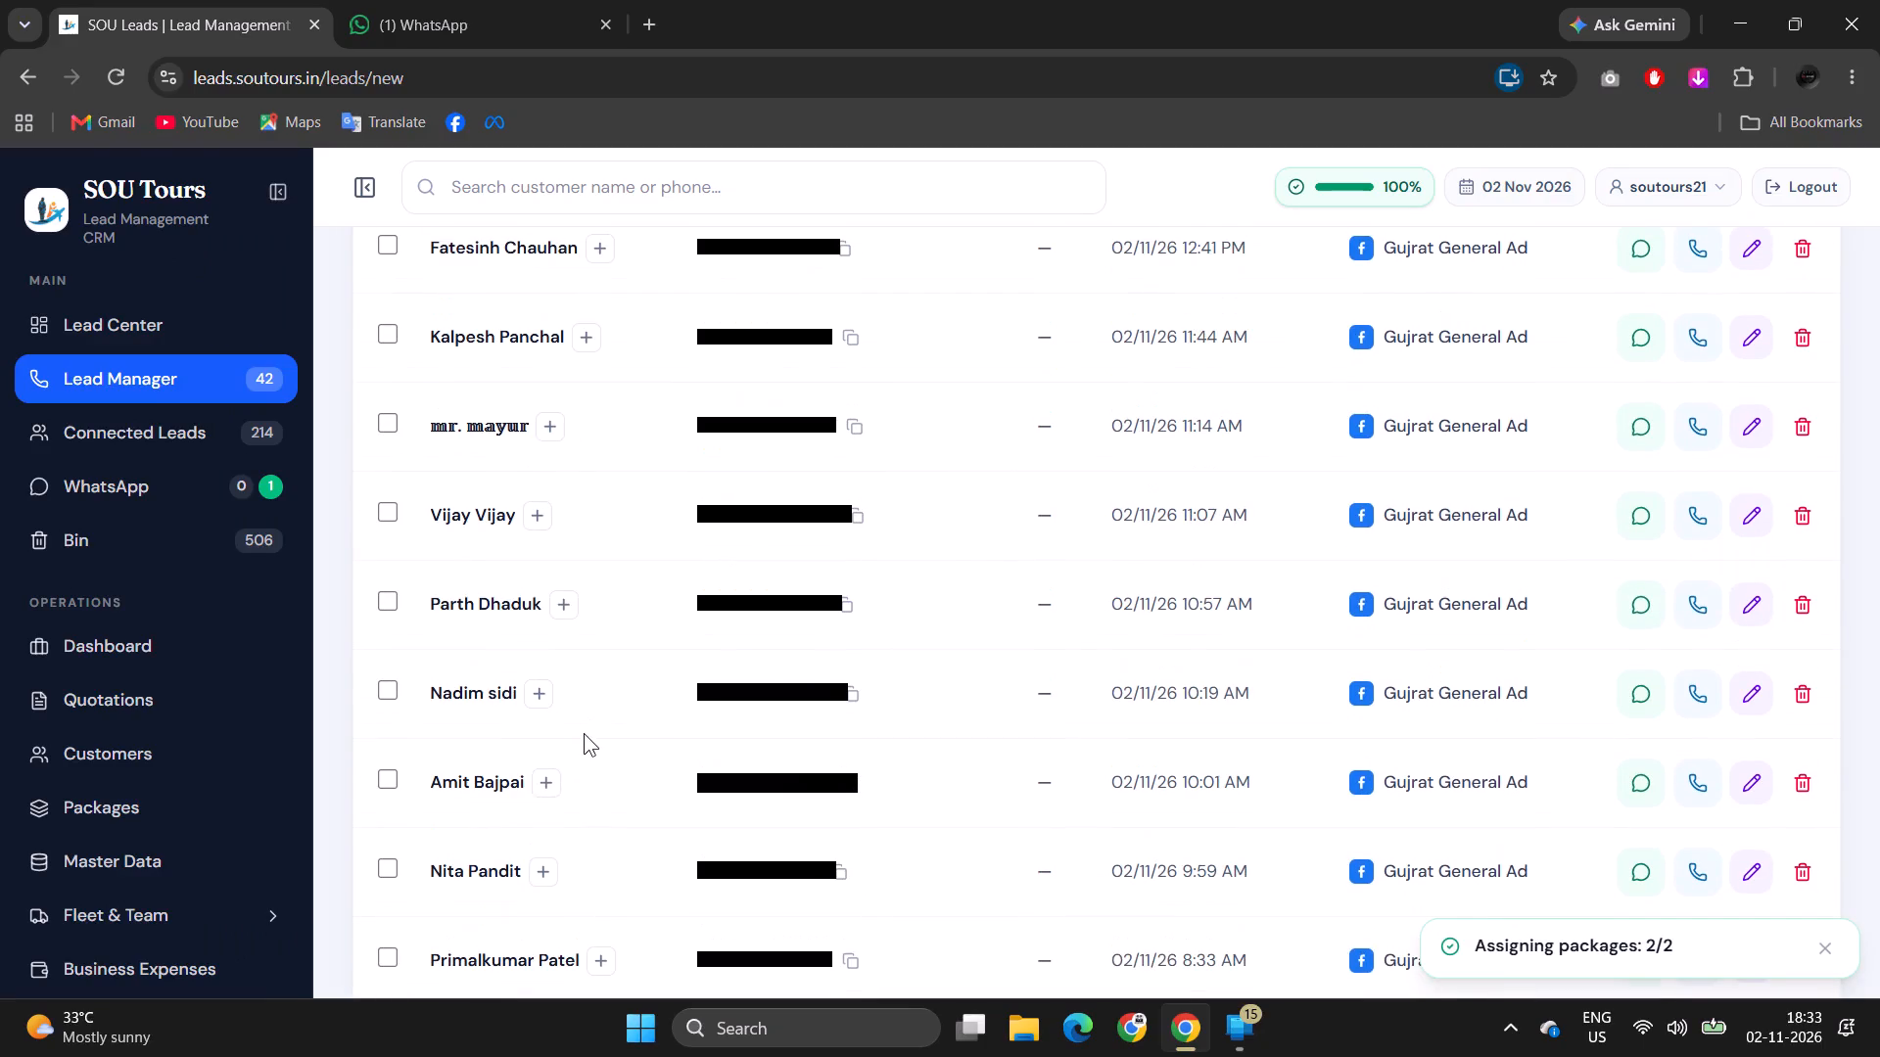
scroll(584, 738, "down", 11)
scroll(643, 851, "down", 1)
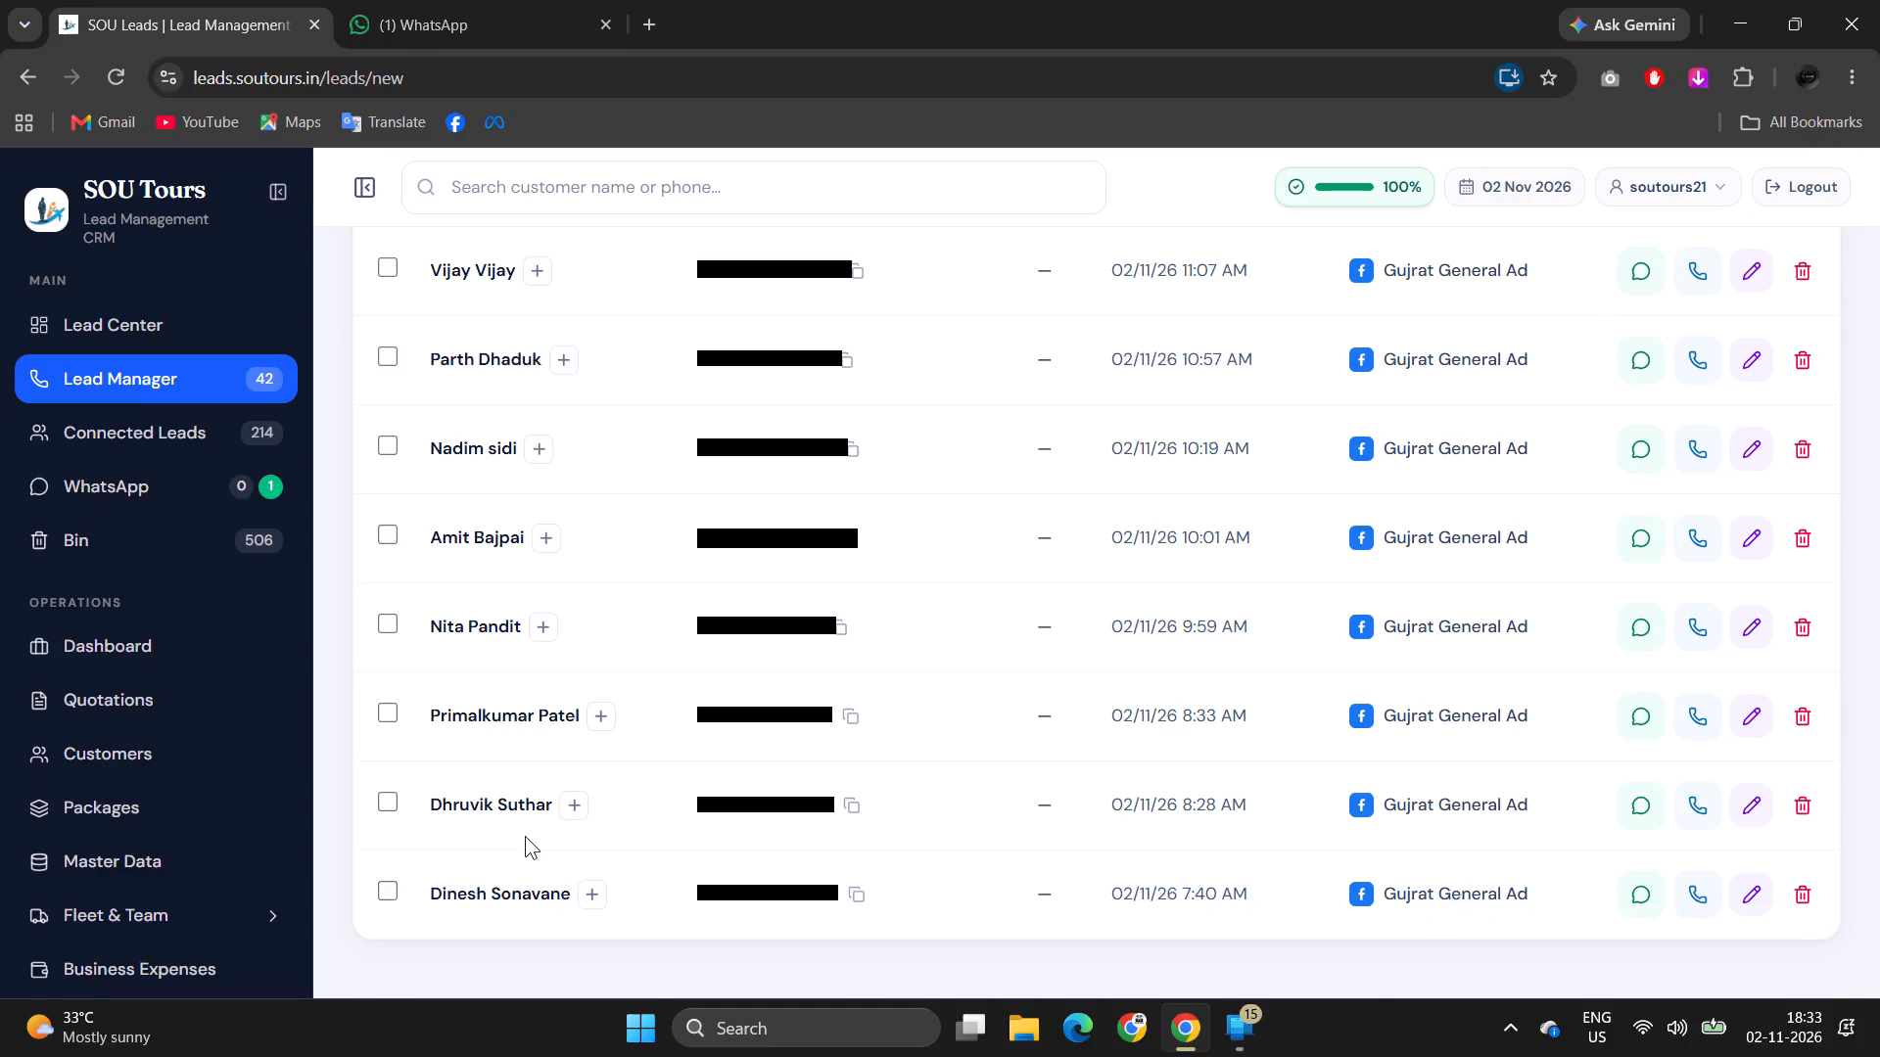
scroll(525, 836, "up", 17)
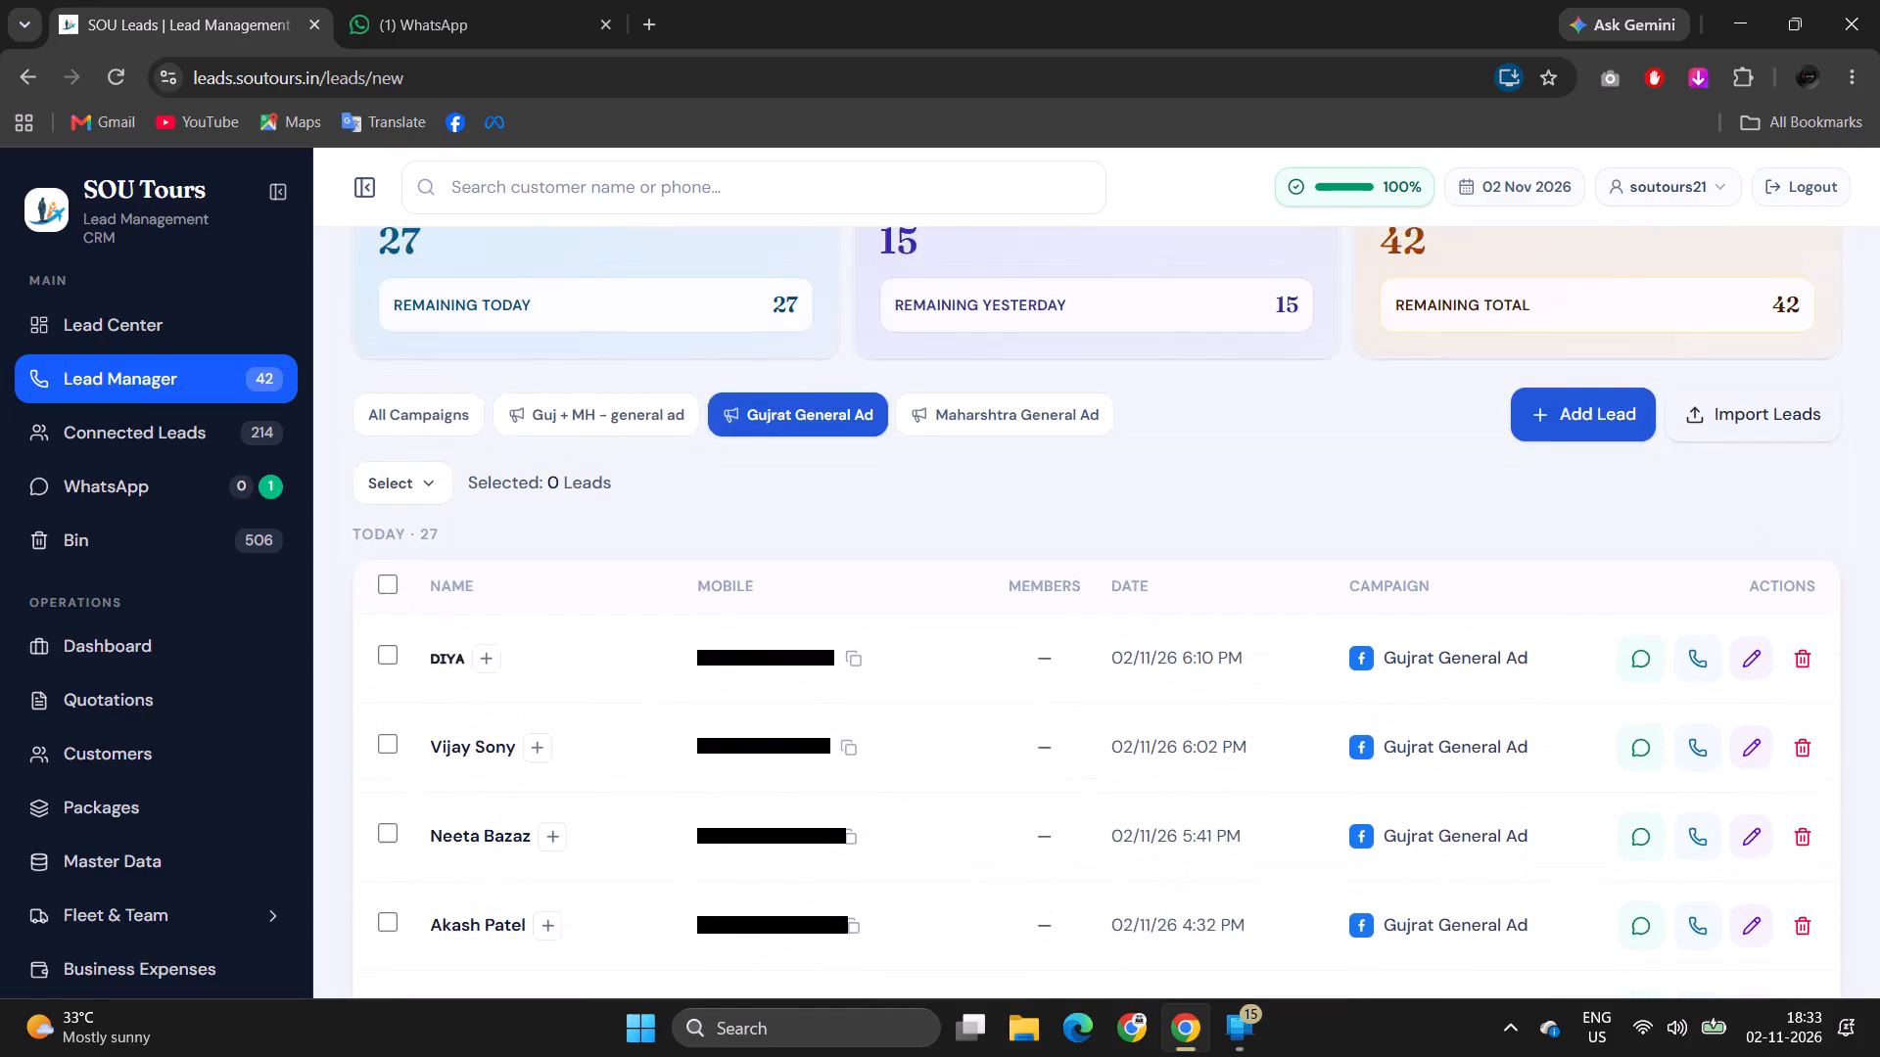
scroll(527, 838, "up", 2)
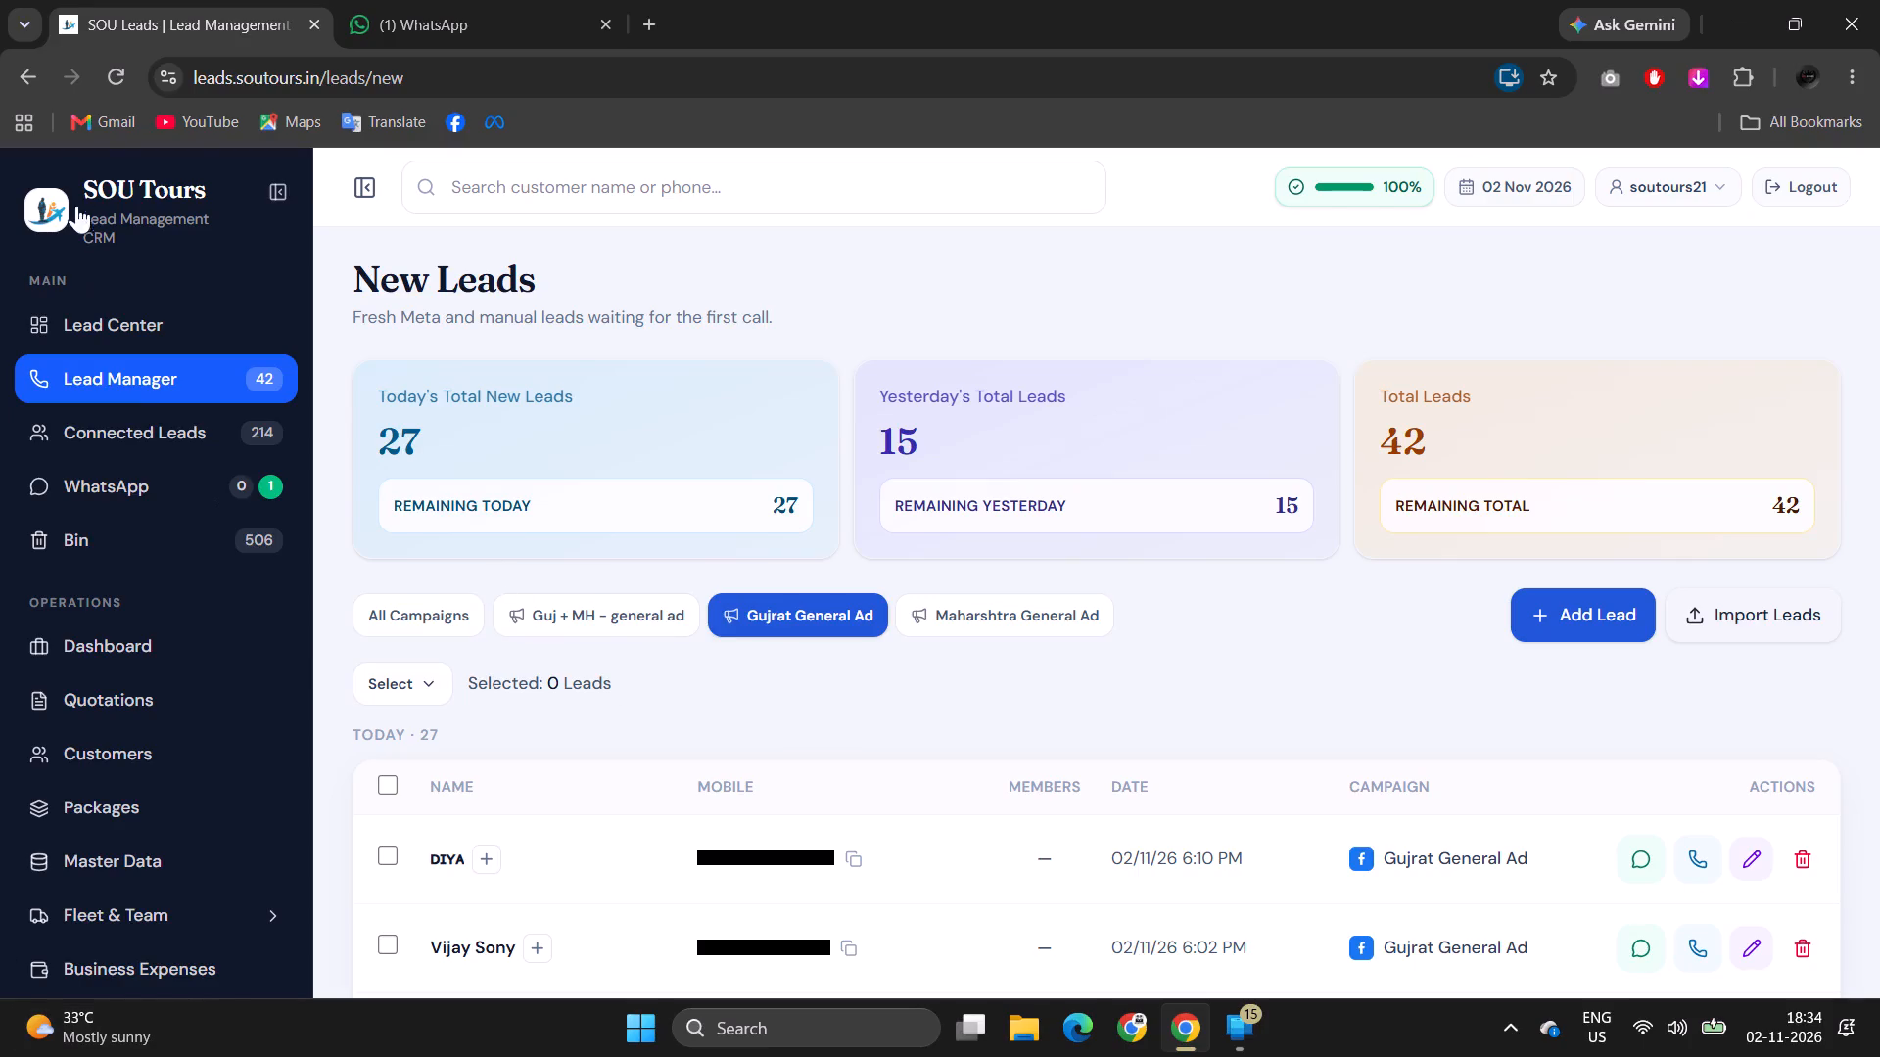
Reload the New Leads page and filter the leads by the Gujrat General Ad campaign.
left_click(116, 71)
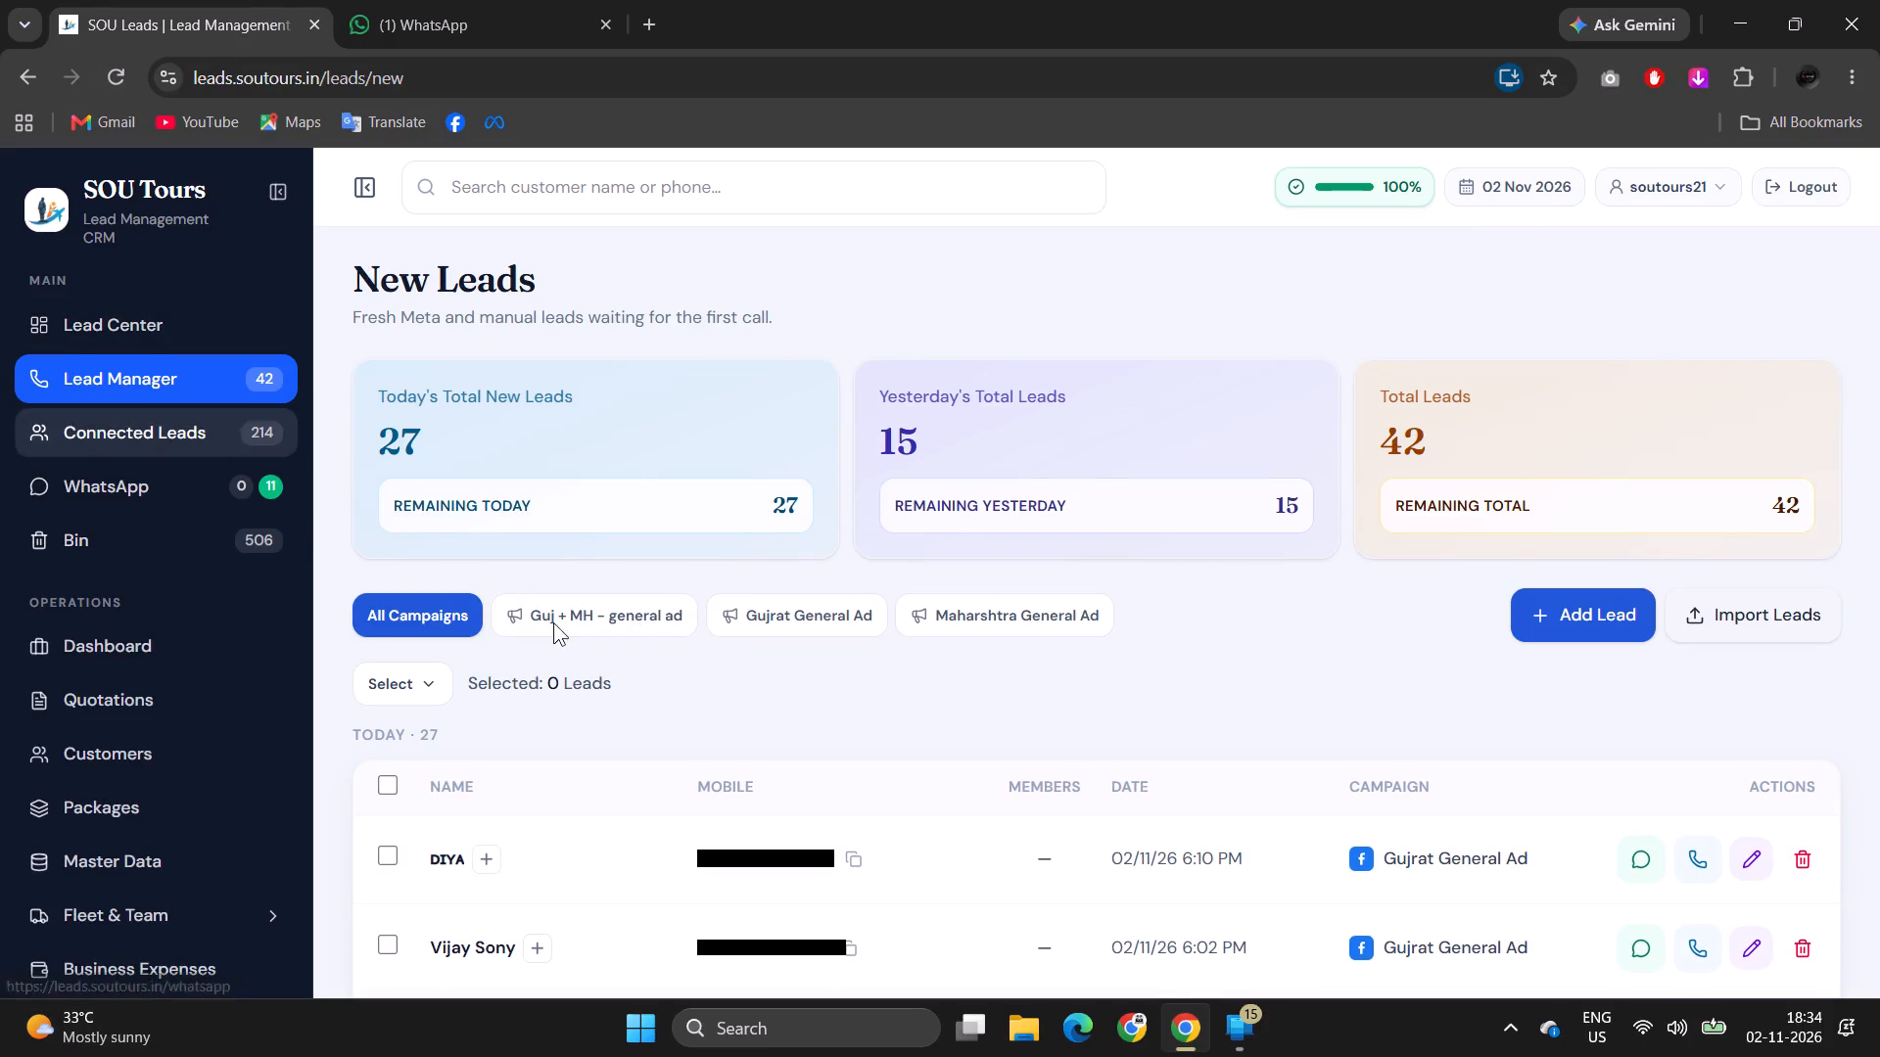
left_click(753, 614)
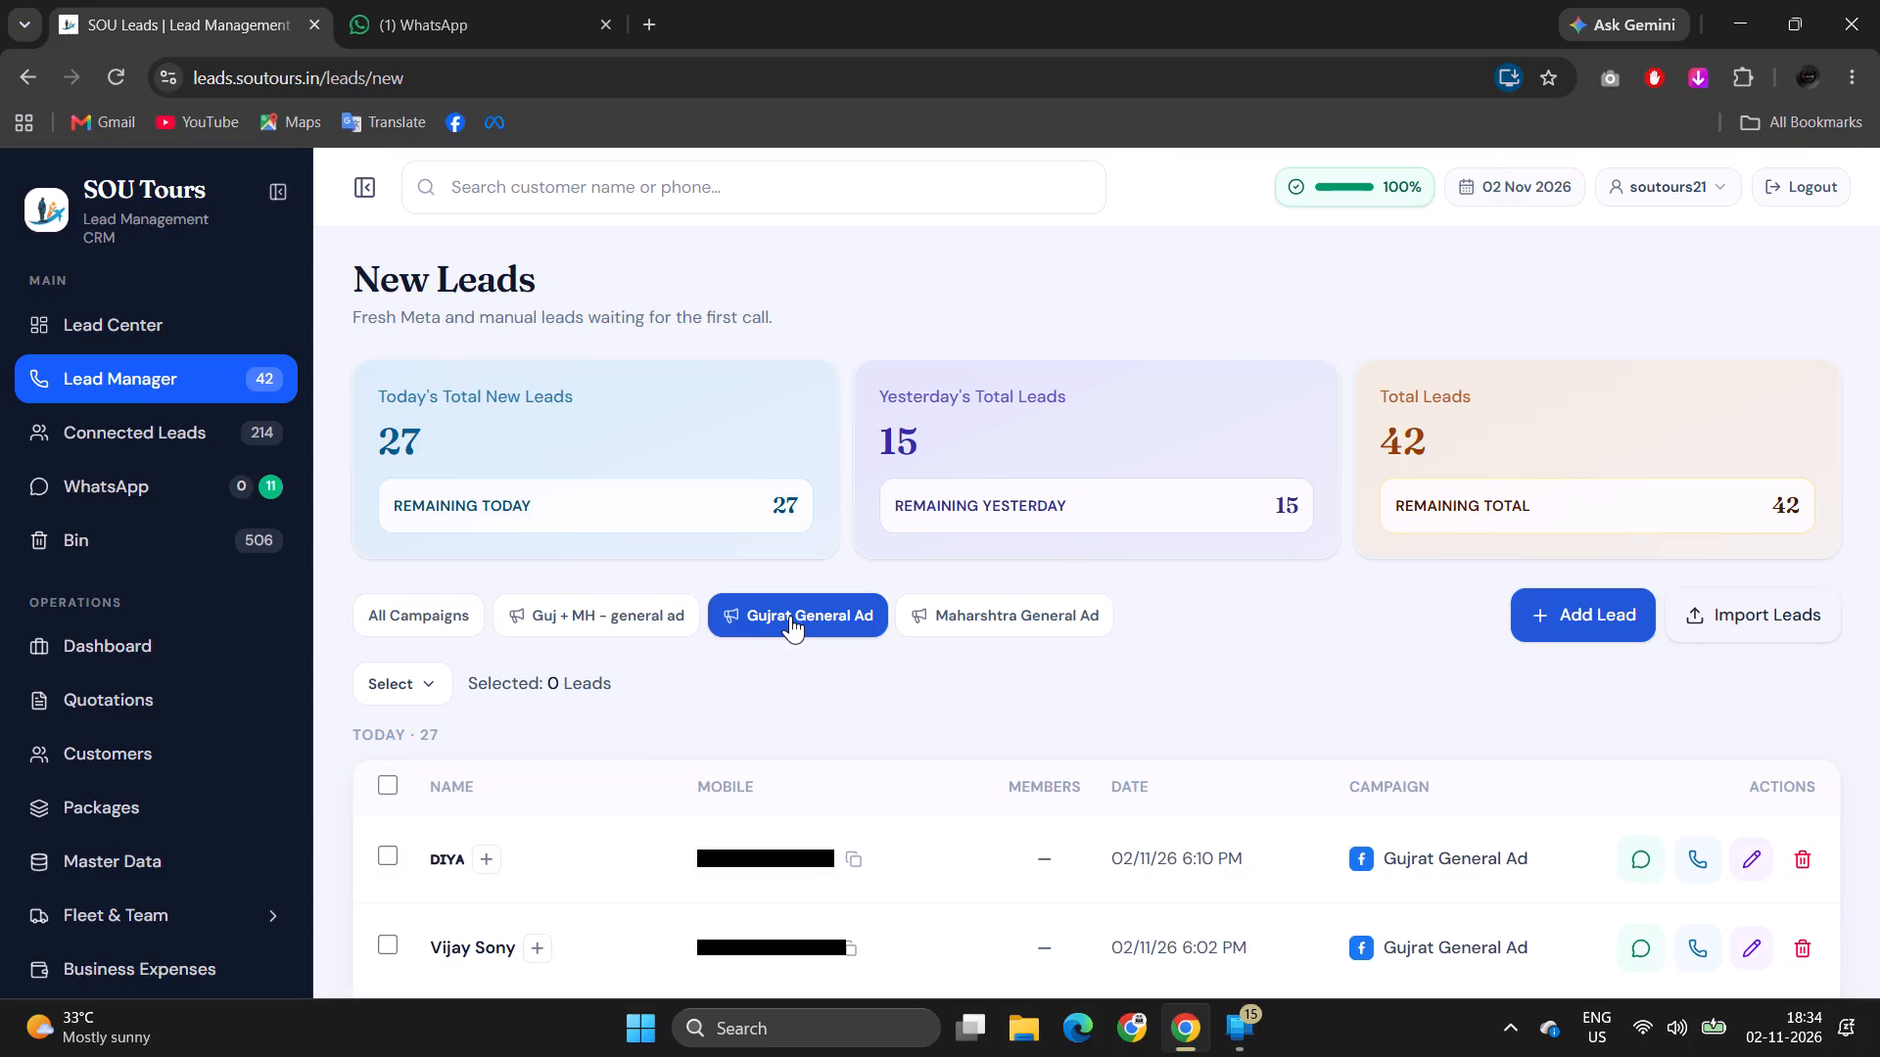
Filter the new leads by the Gujrat General Ad campaign and go to the oldest of today's leads.
left_click(788, 616)
scroll(561, 815, "down", 17)
scroll(558, 820, "down", 4)
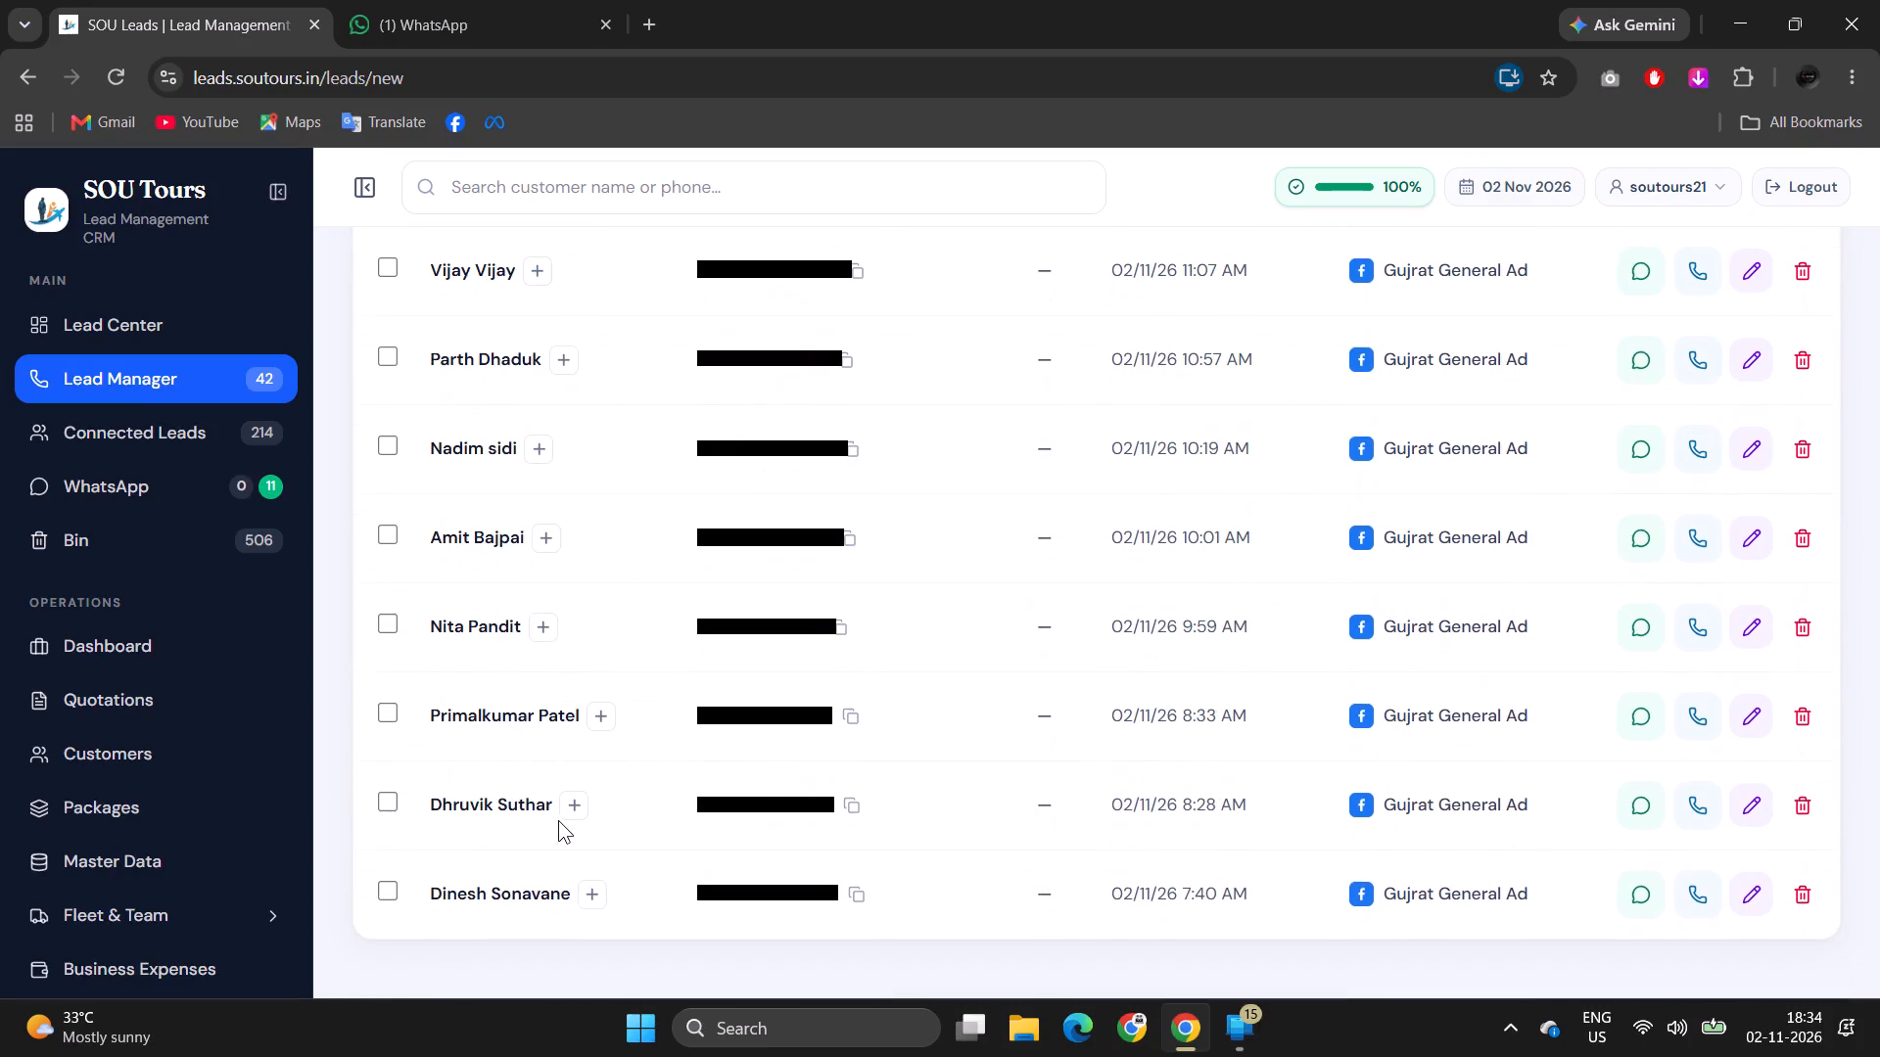
scroll(558, 820, "down", 1)
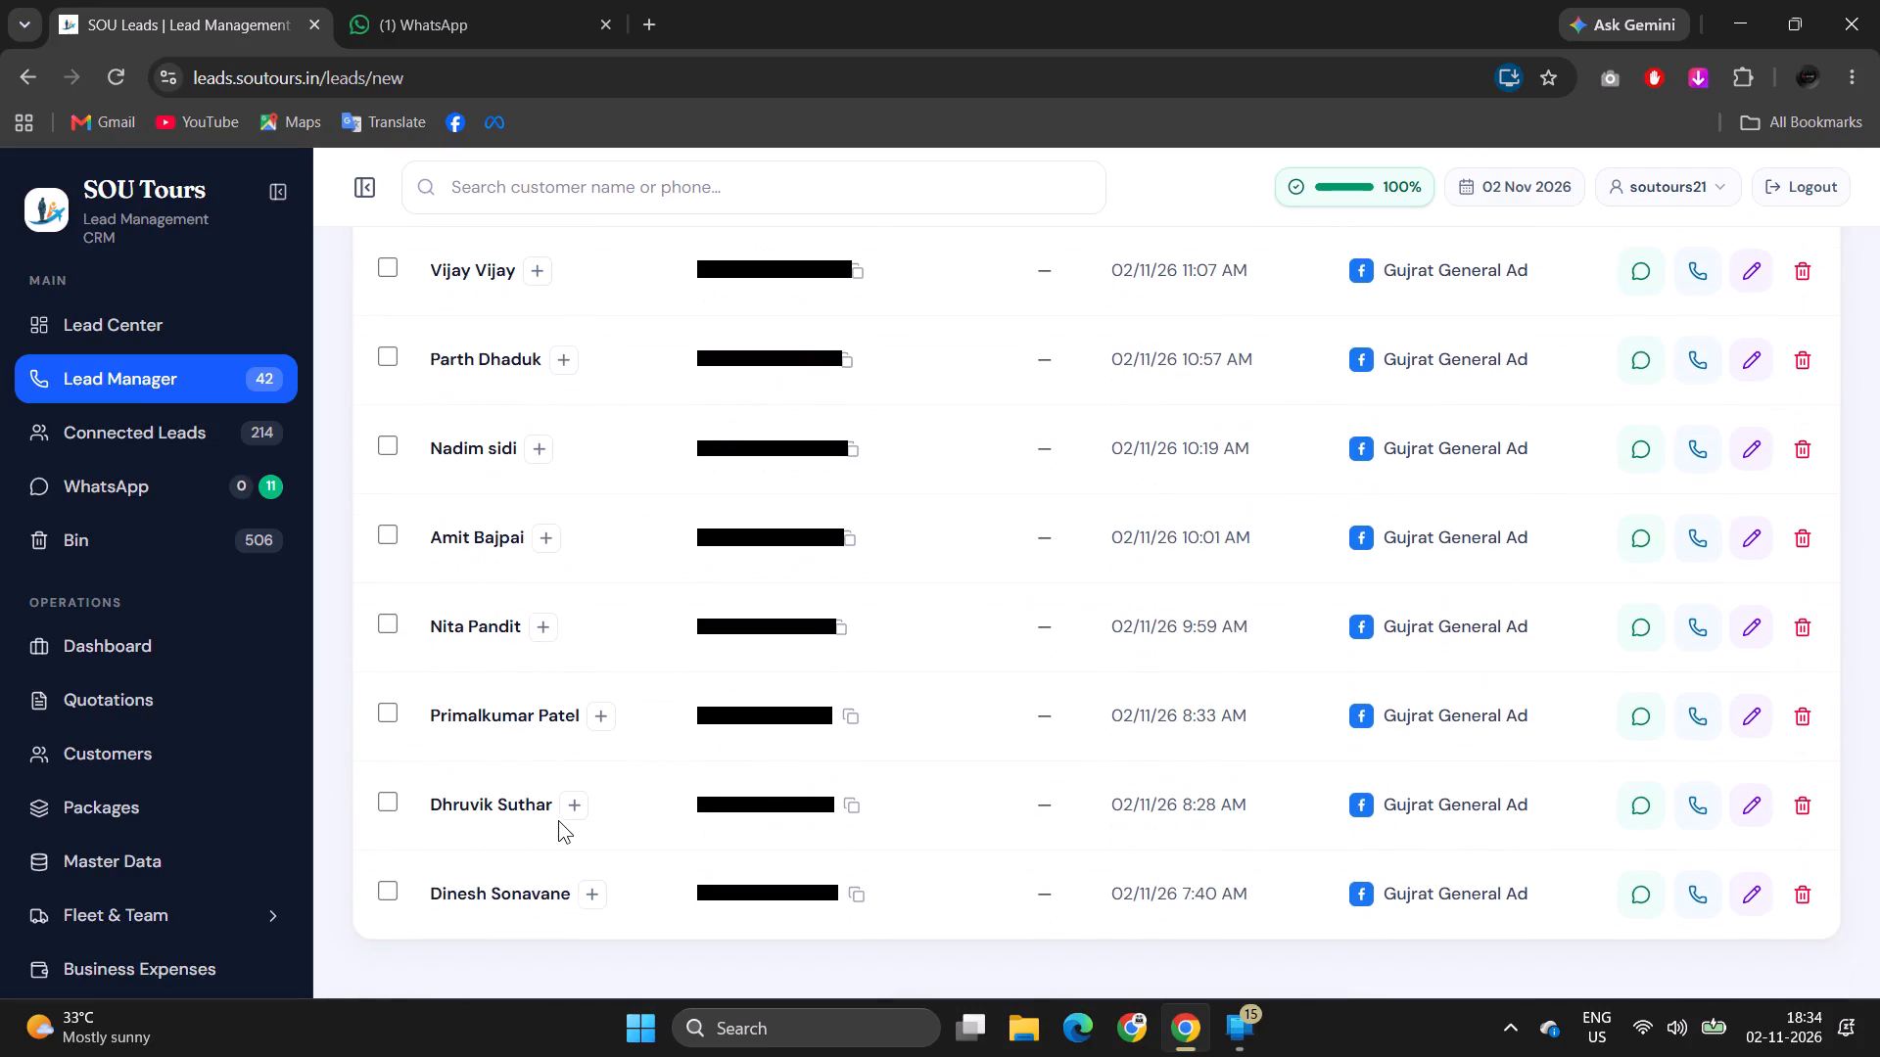
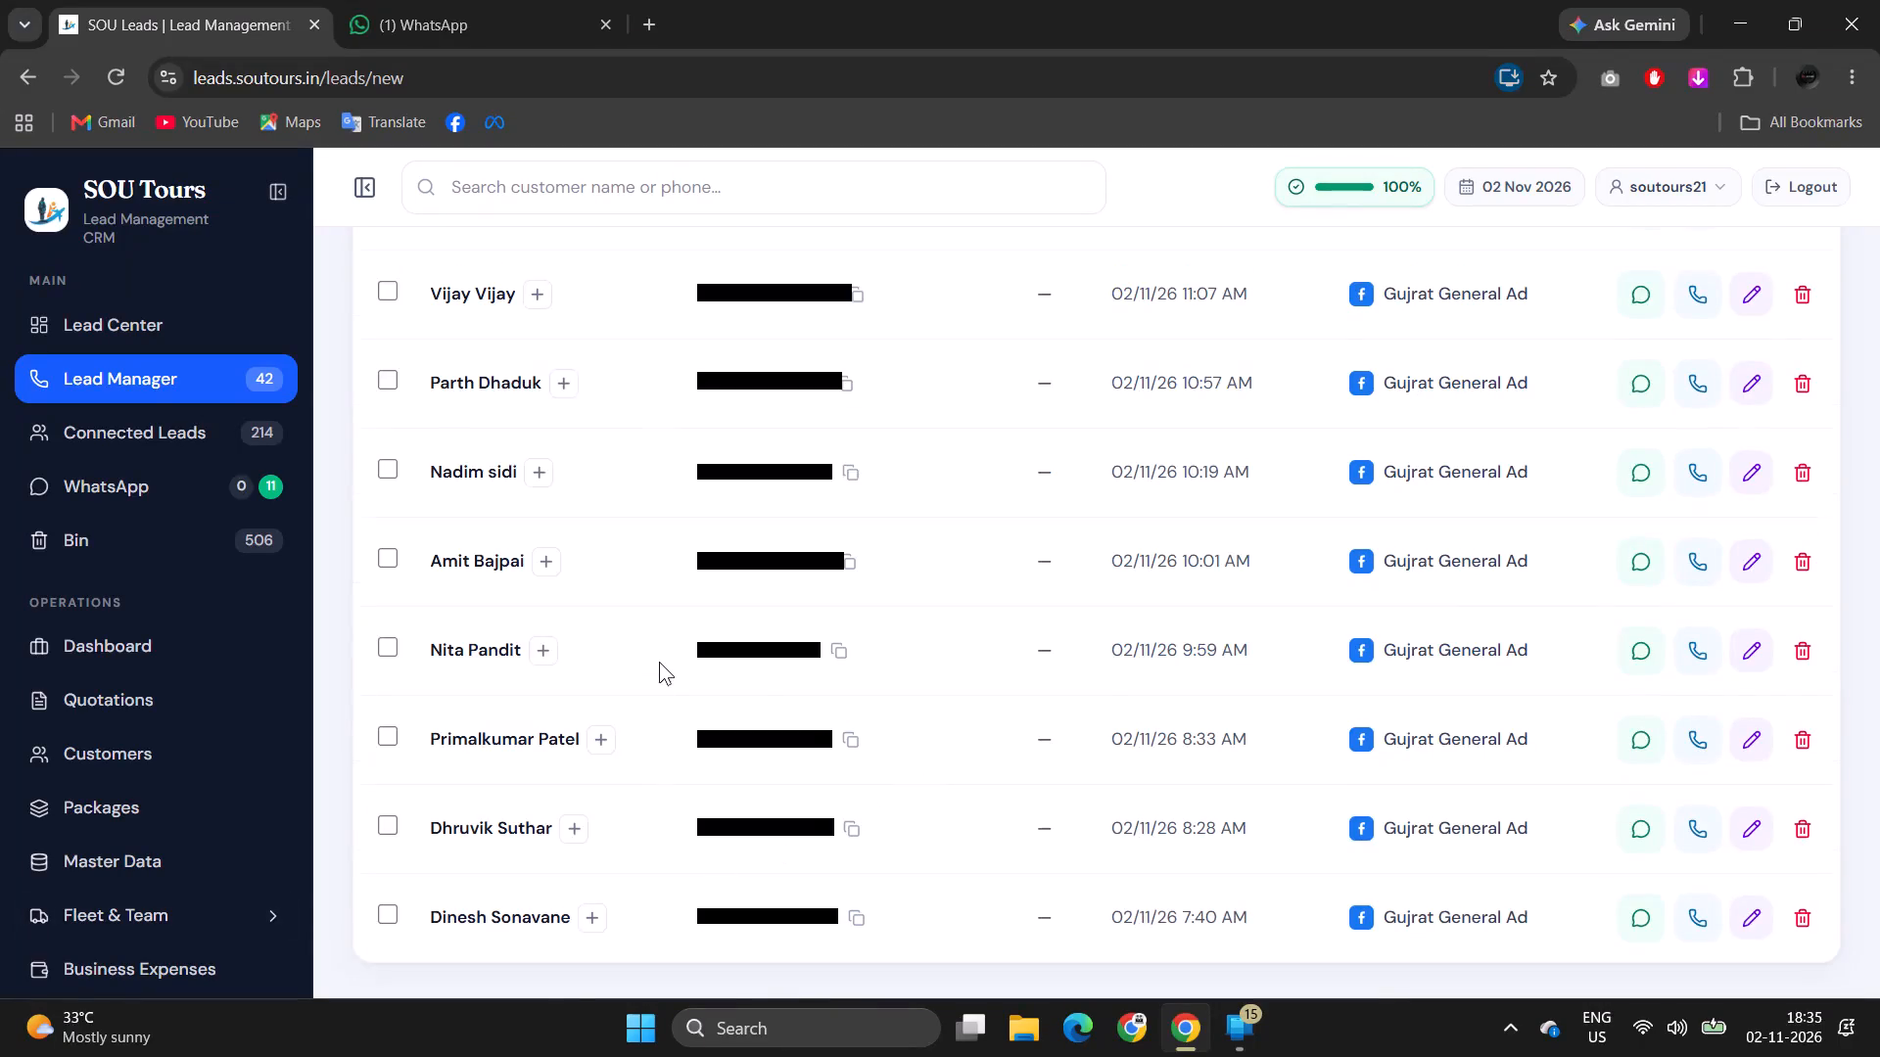
Reload the New Leads page to refresh the lead list.
scroll(659, 662, "up", 10)
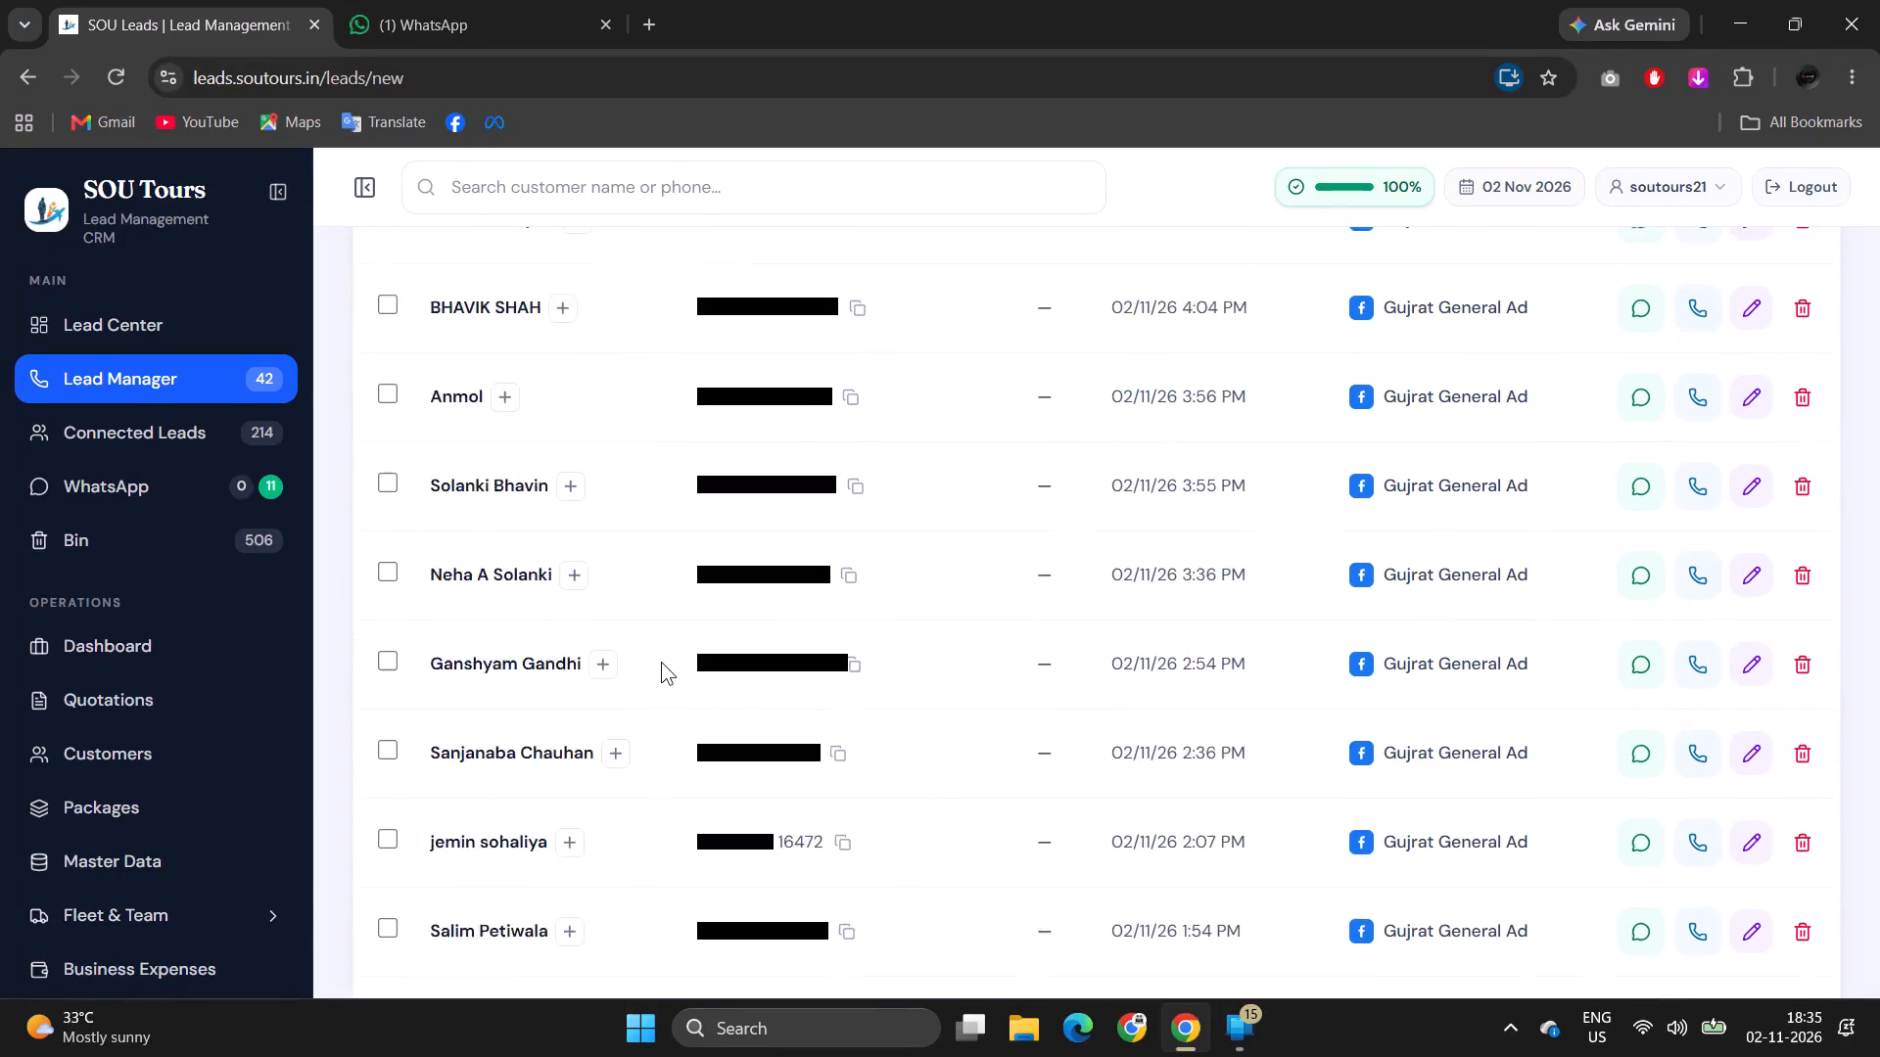
scroll(661, 662, "up", 11)
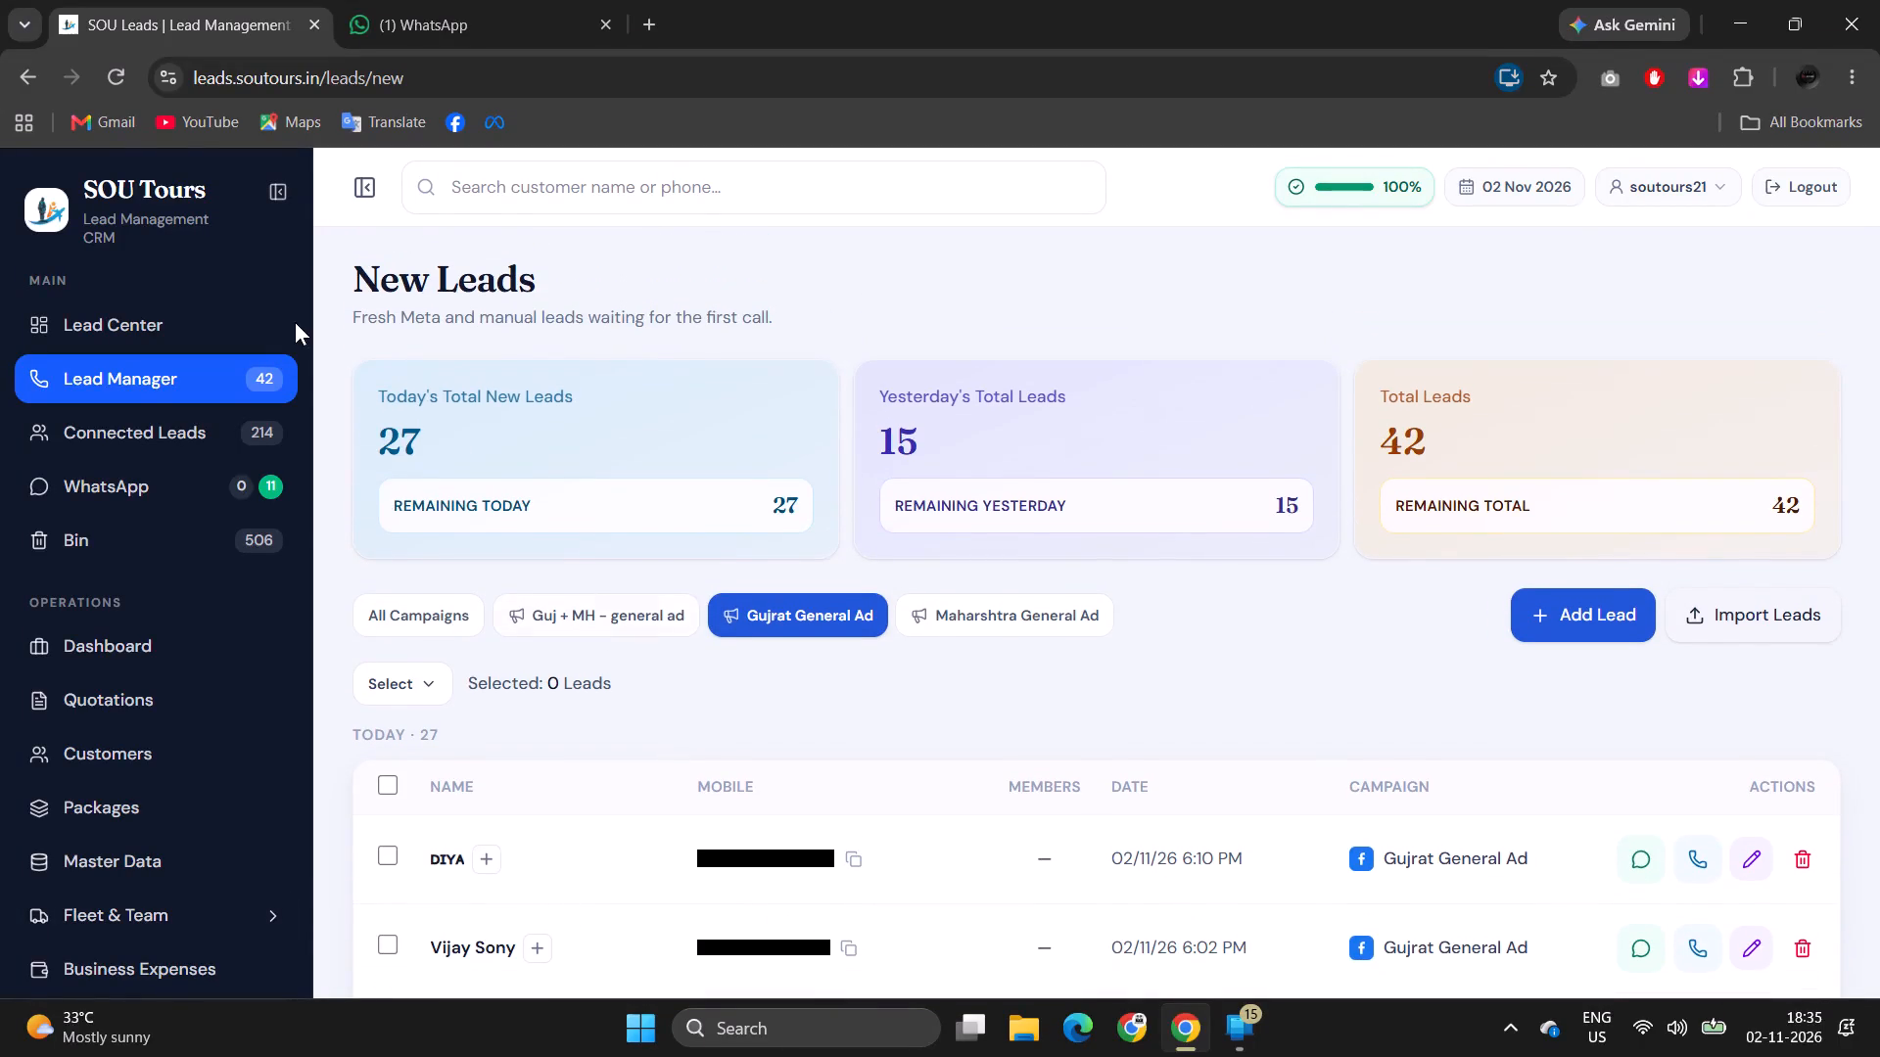
left_click(112, 70)
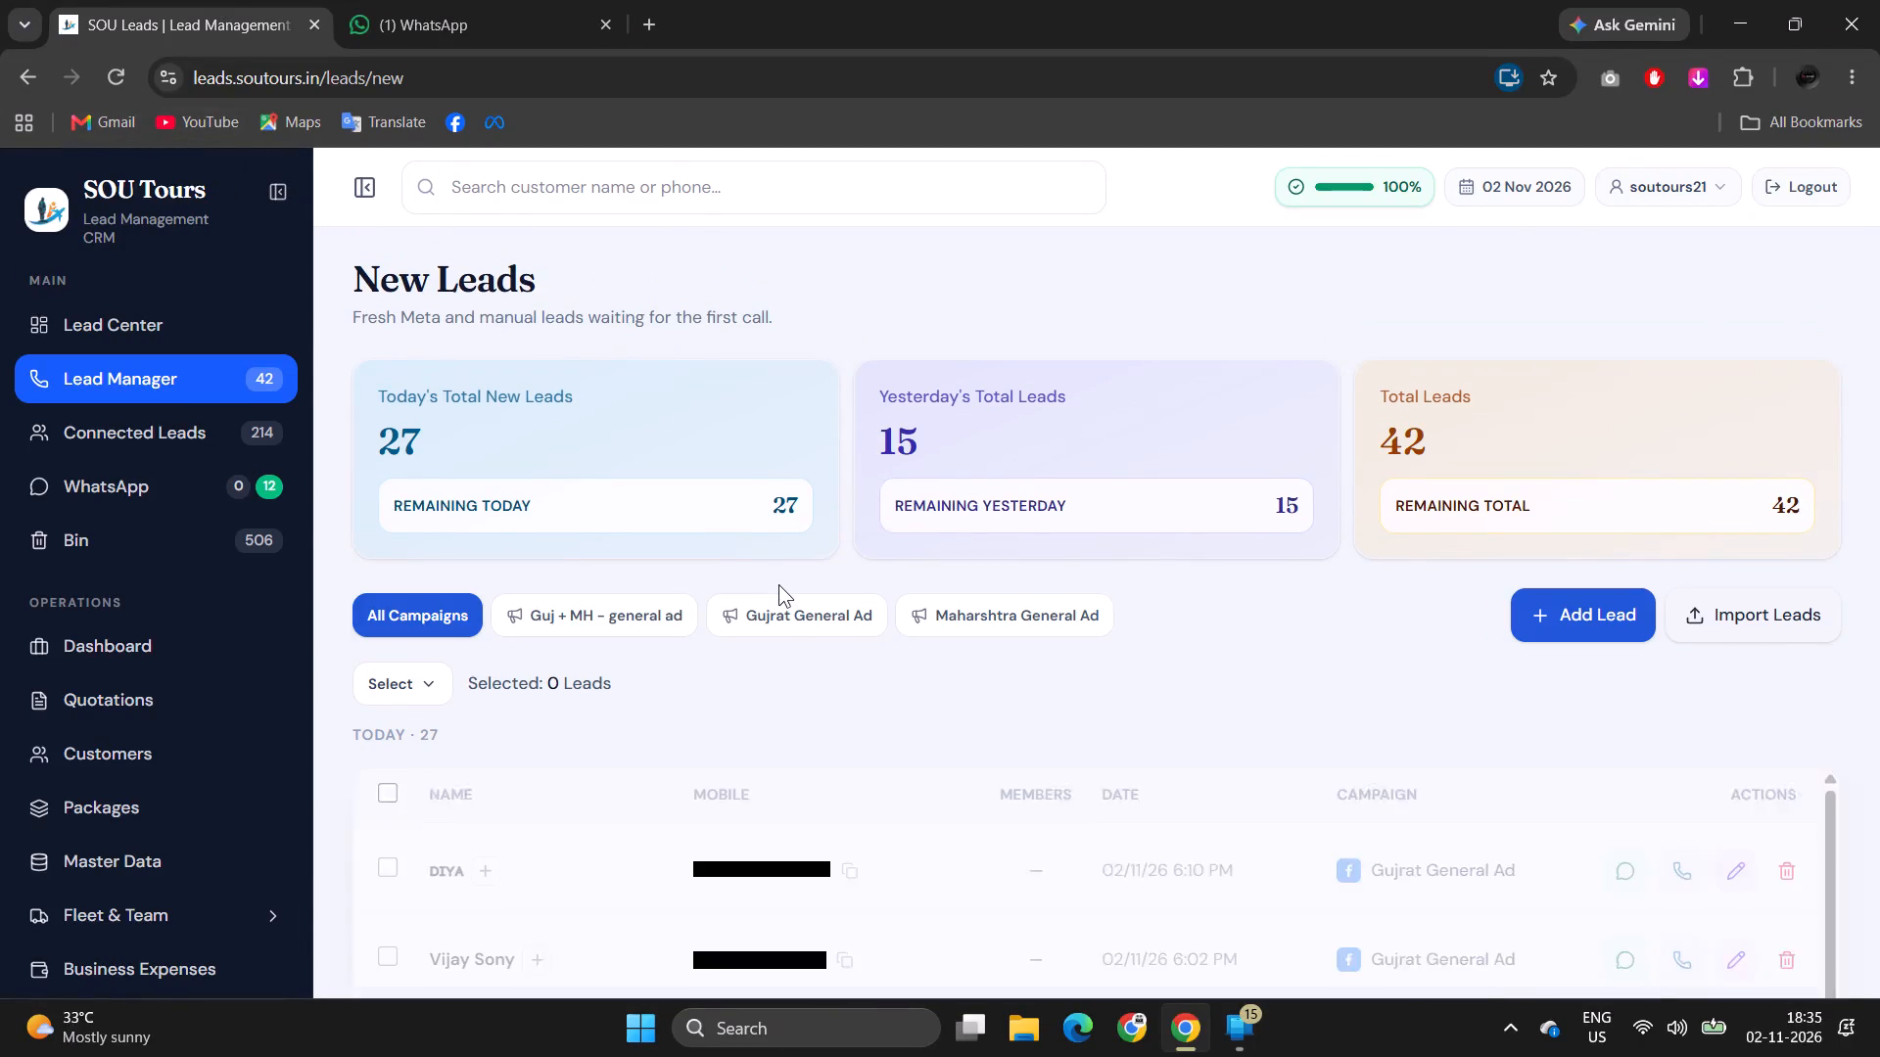
Look through today's and yesterday's new leads across all campaigns, checking their dates and campaign sources.
scroll(851, 600, "down", 2)
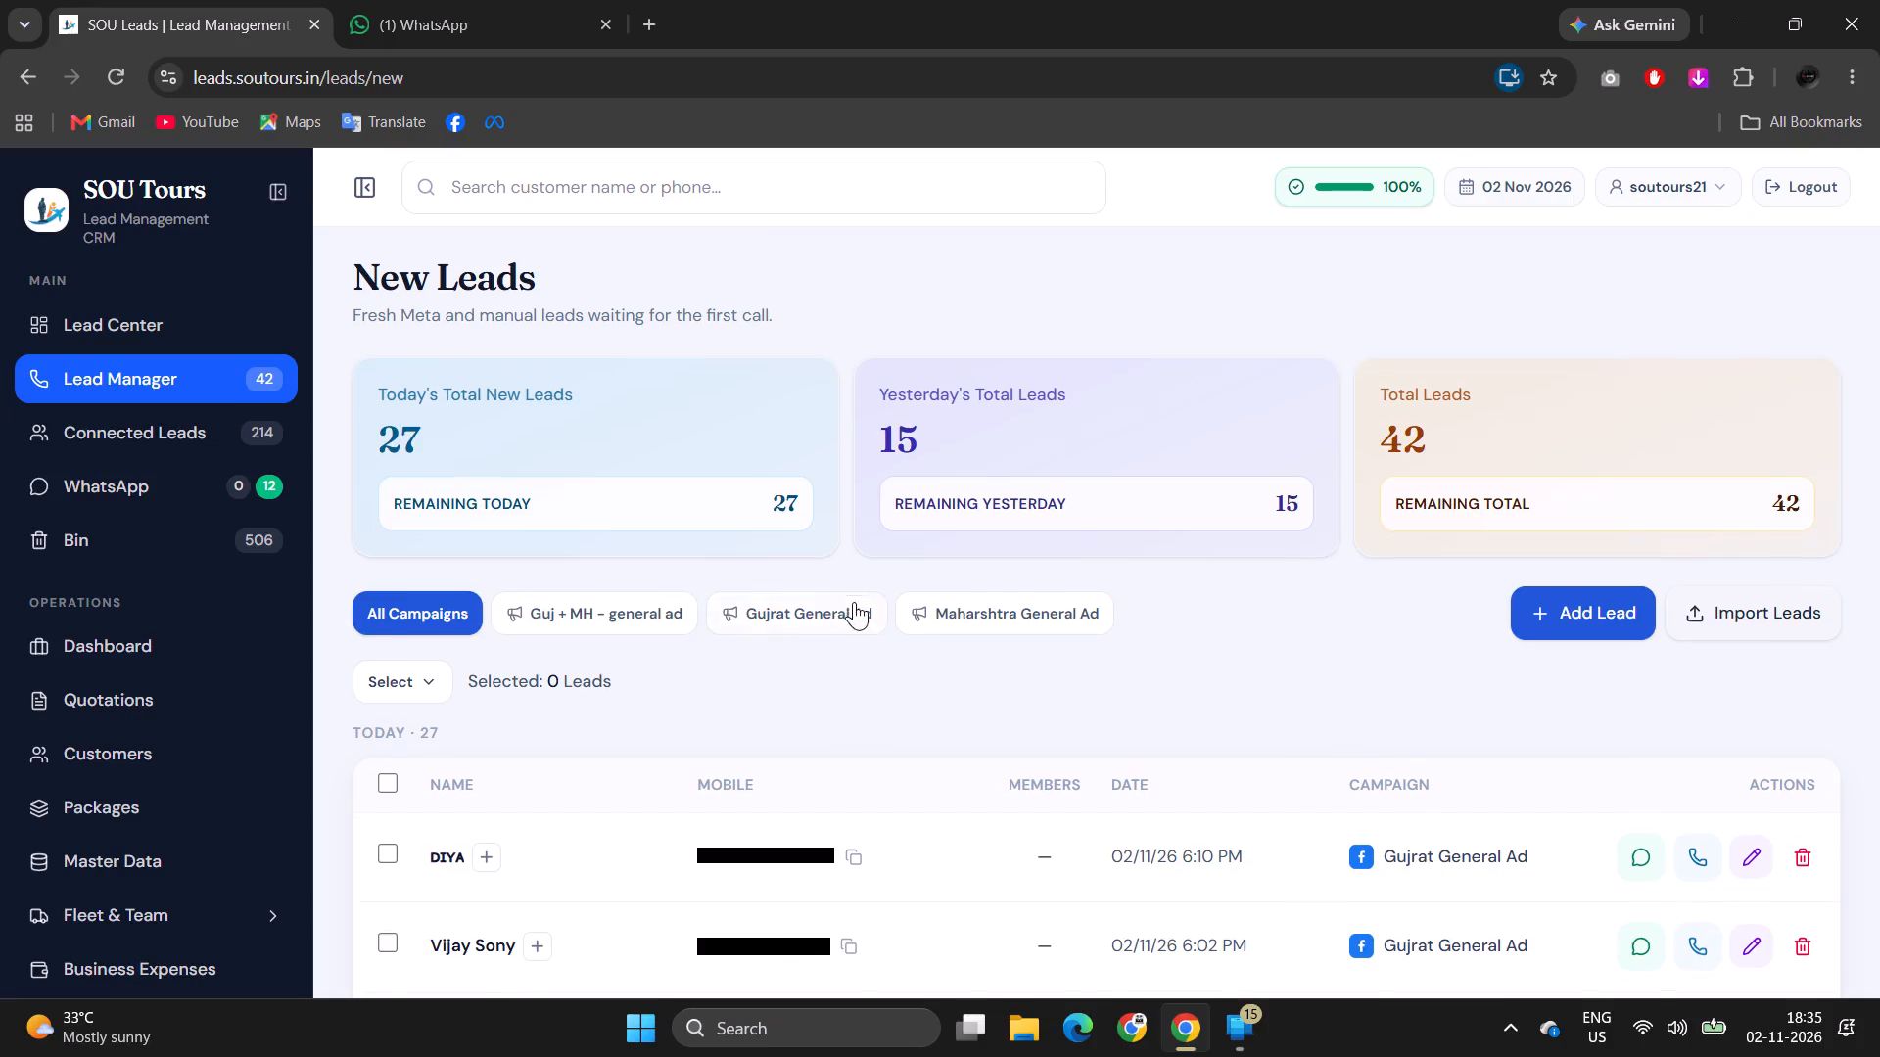
scroll(852, 602, "down", 2)
scroll(852, 604, "down", 20)
scroll(852, 604, "down", 6)
scroll(894, 864, "down", 2)
scroll(903, 831, "up", 13)
scroll(878, 822, "down", 4)
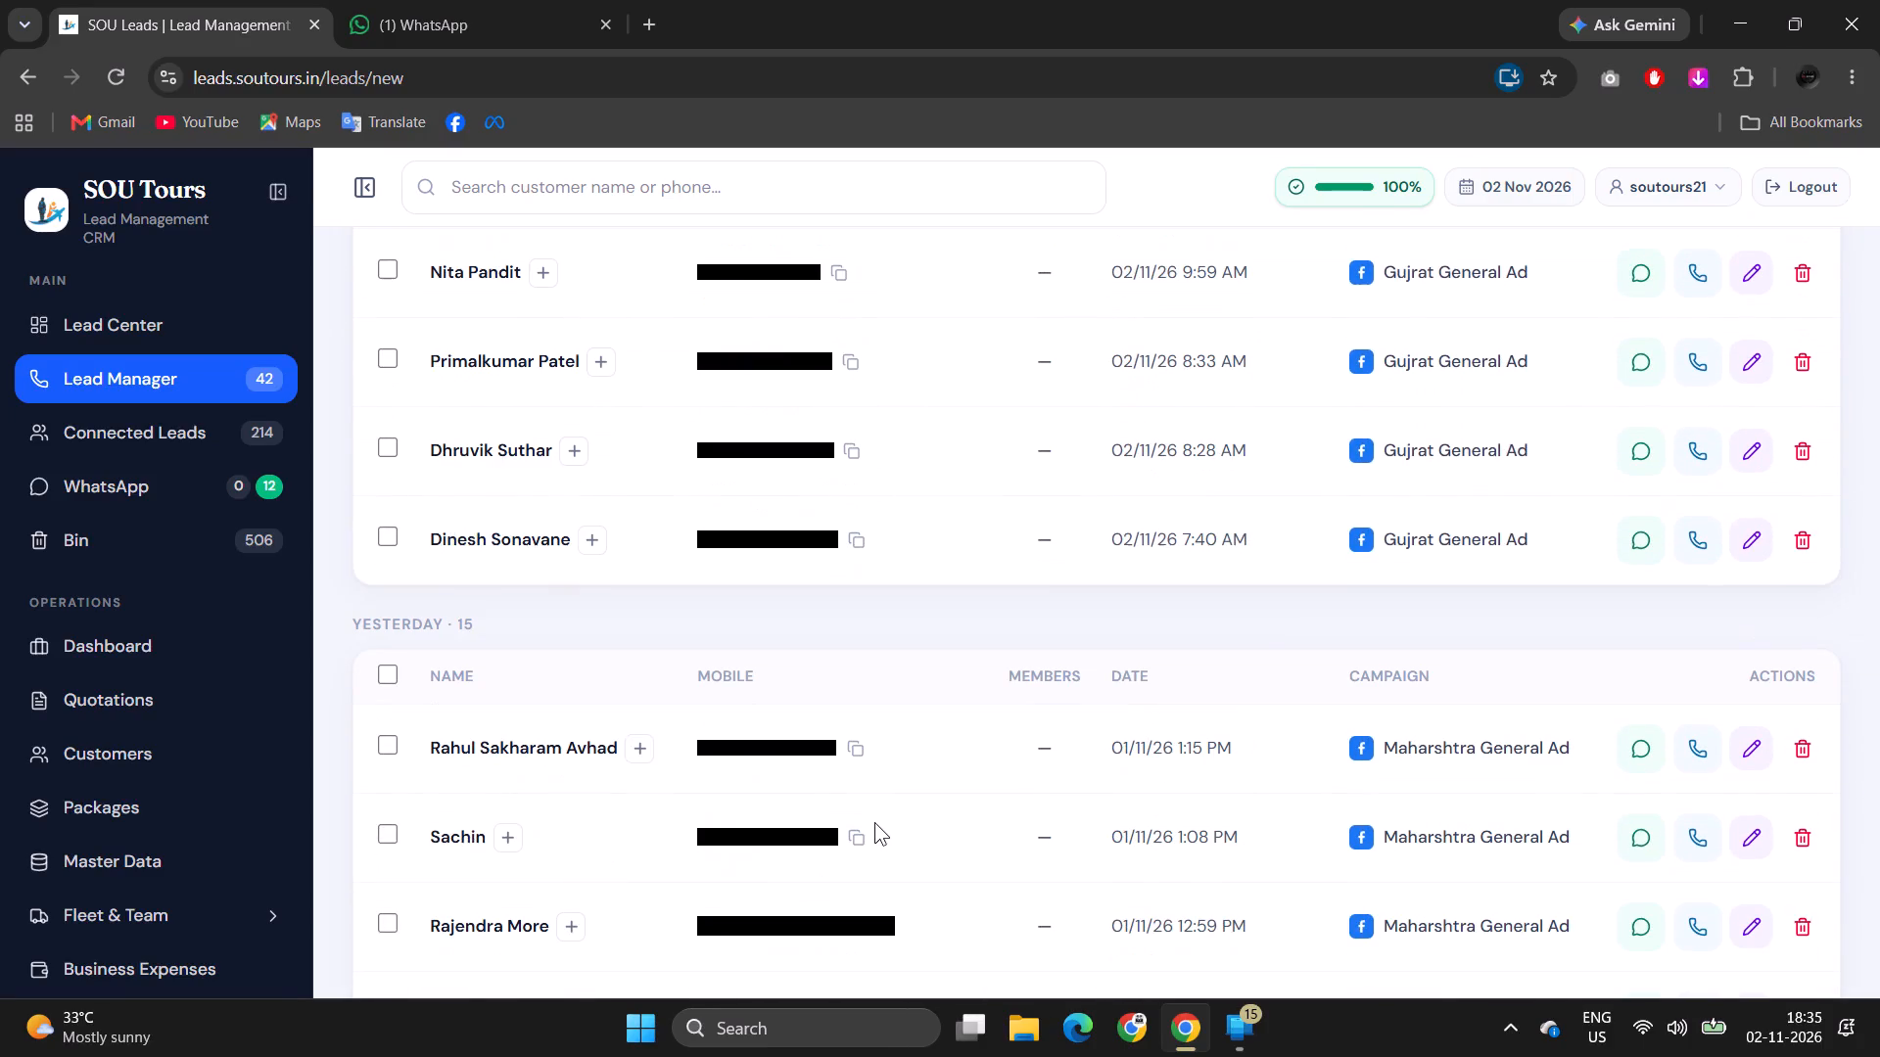
scroll(878, 820, "down", 5)
scroll(877, 822, "up", 18)
scroll(877, 822, "up", 5)
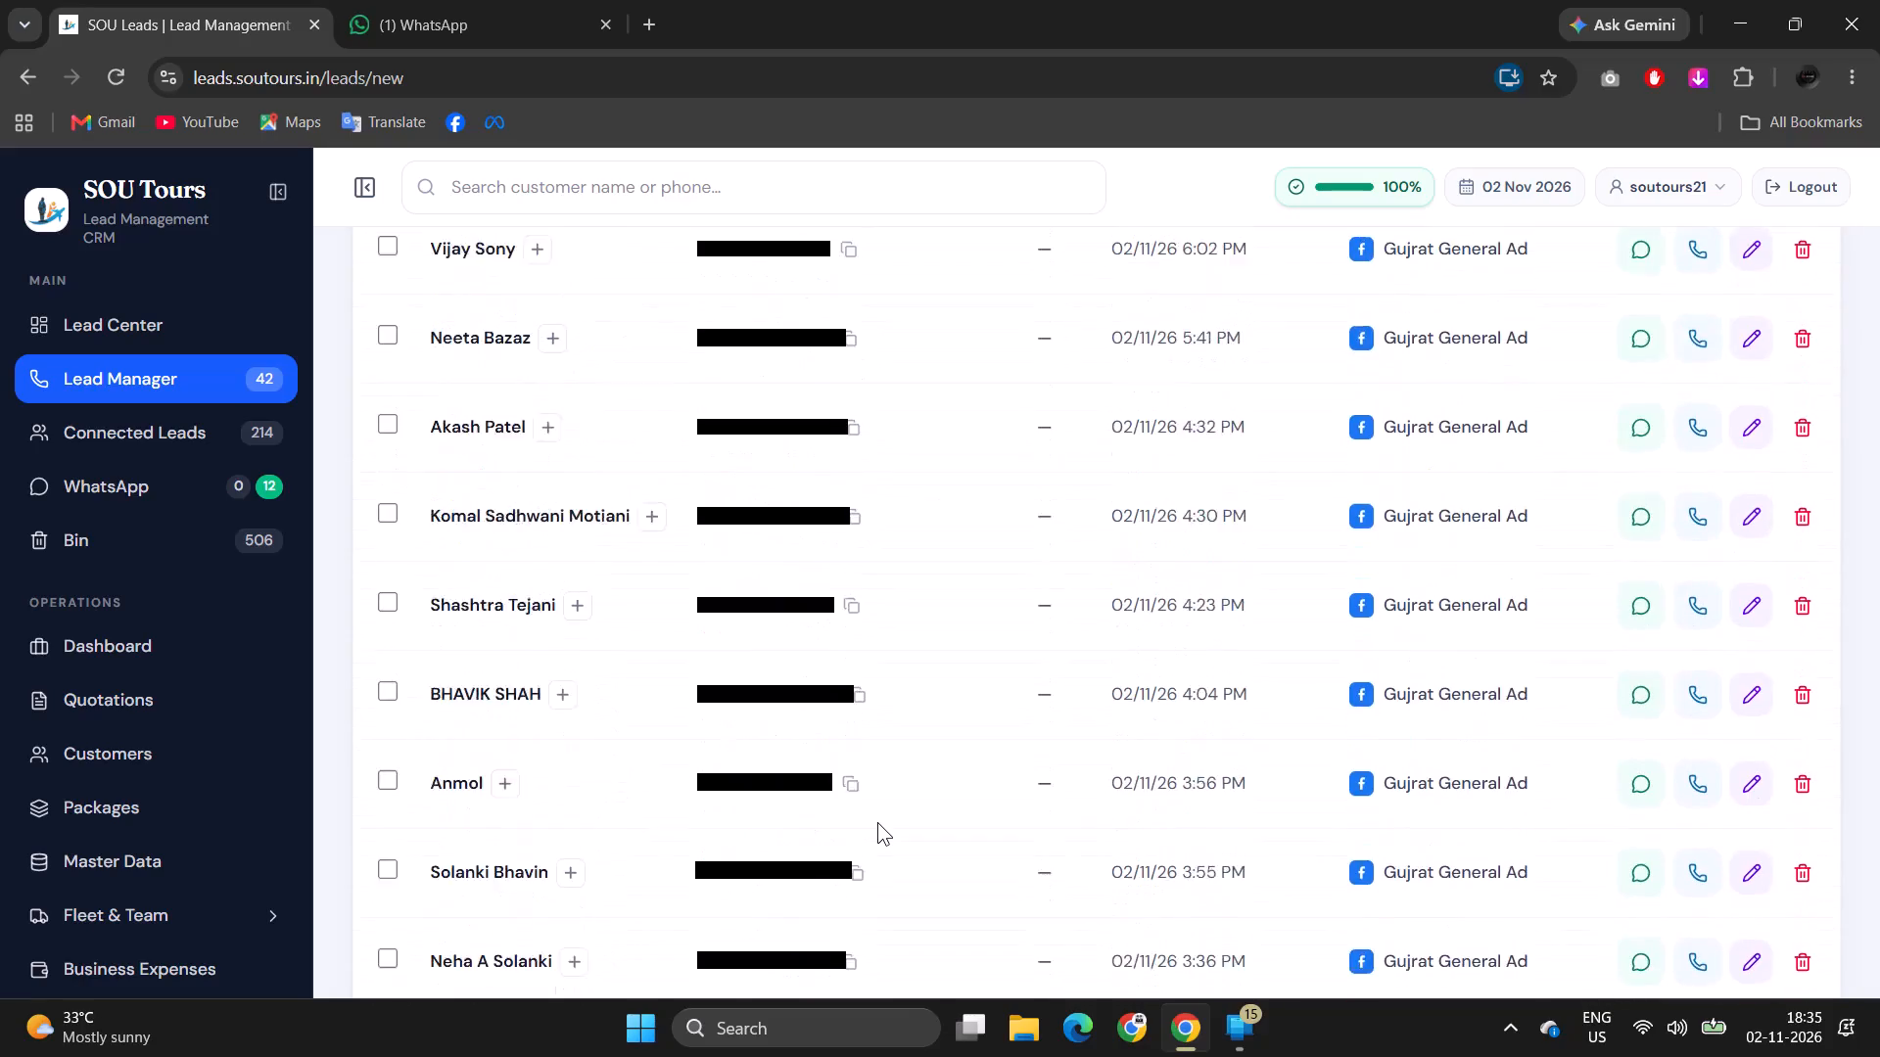
scroll(877, 822, "up", 3)
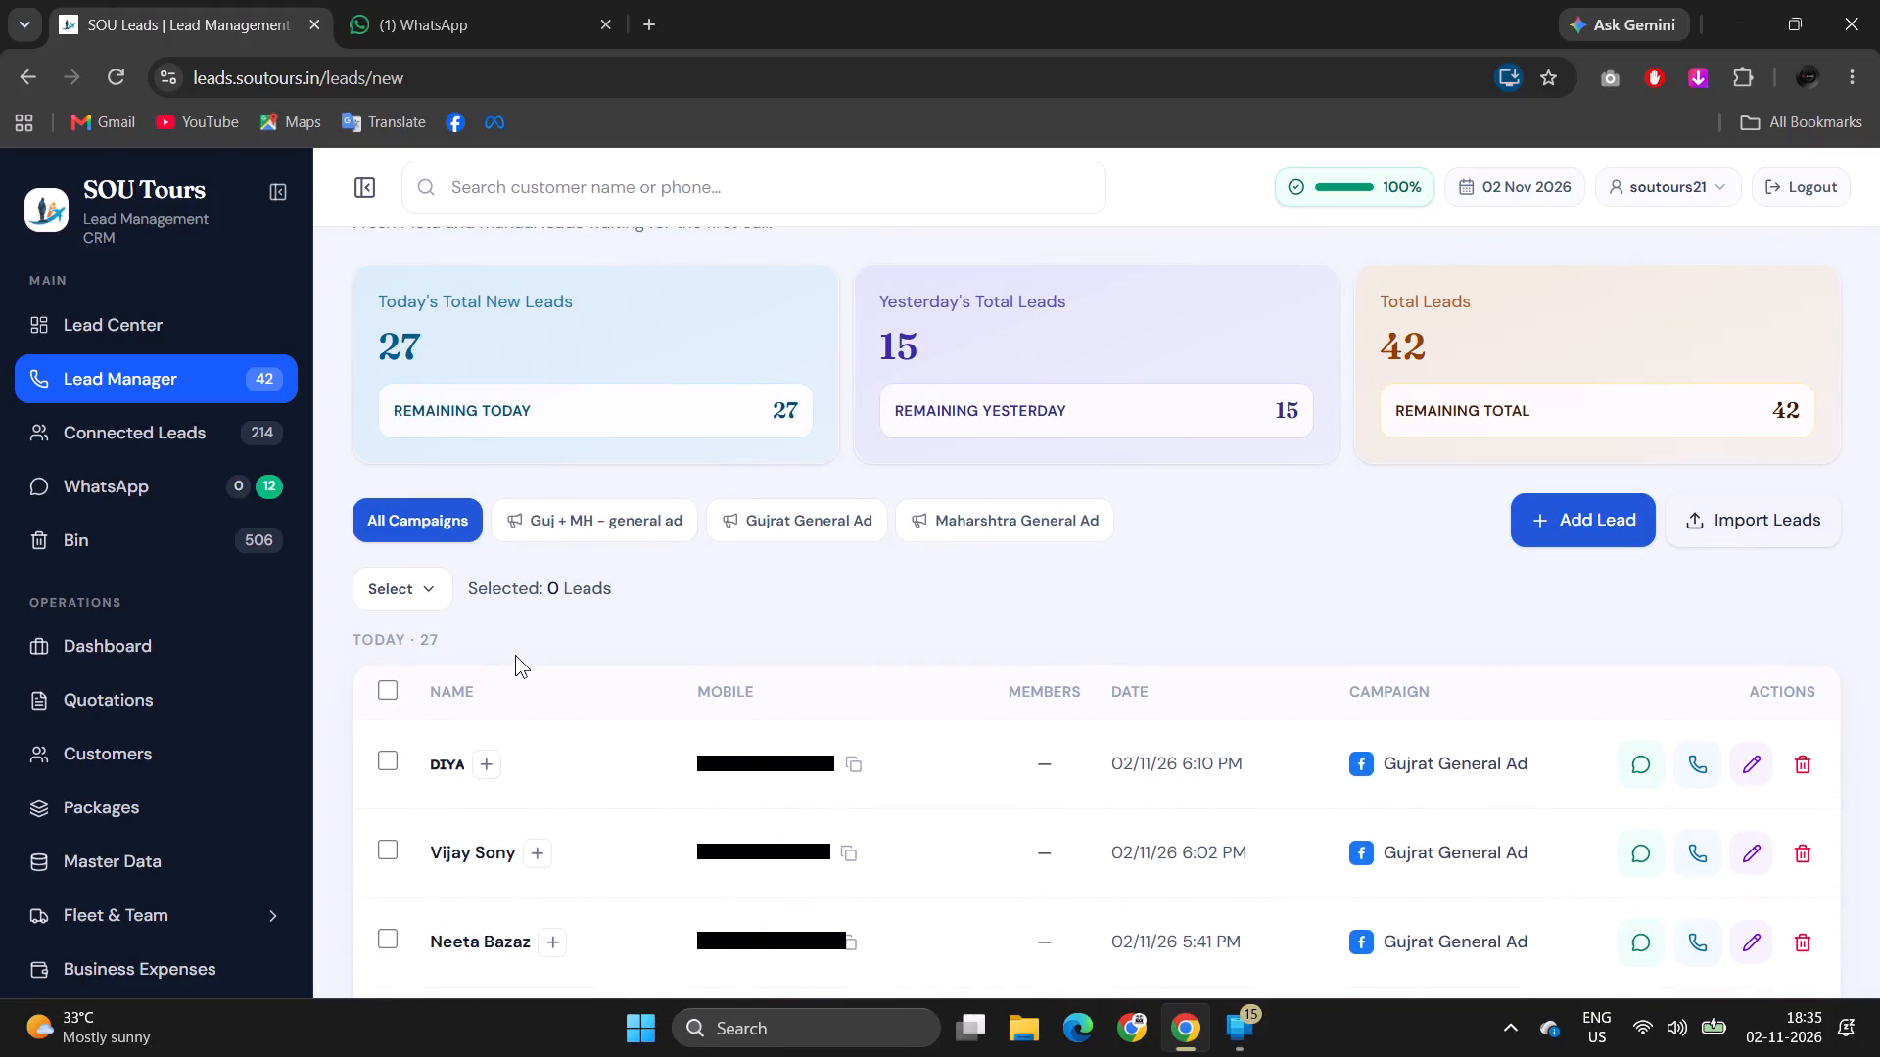
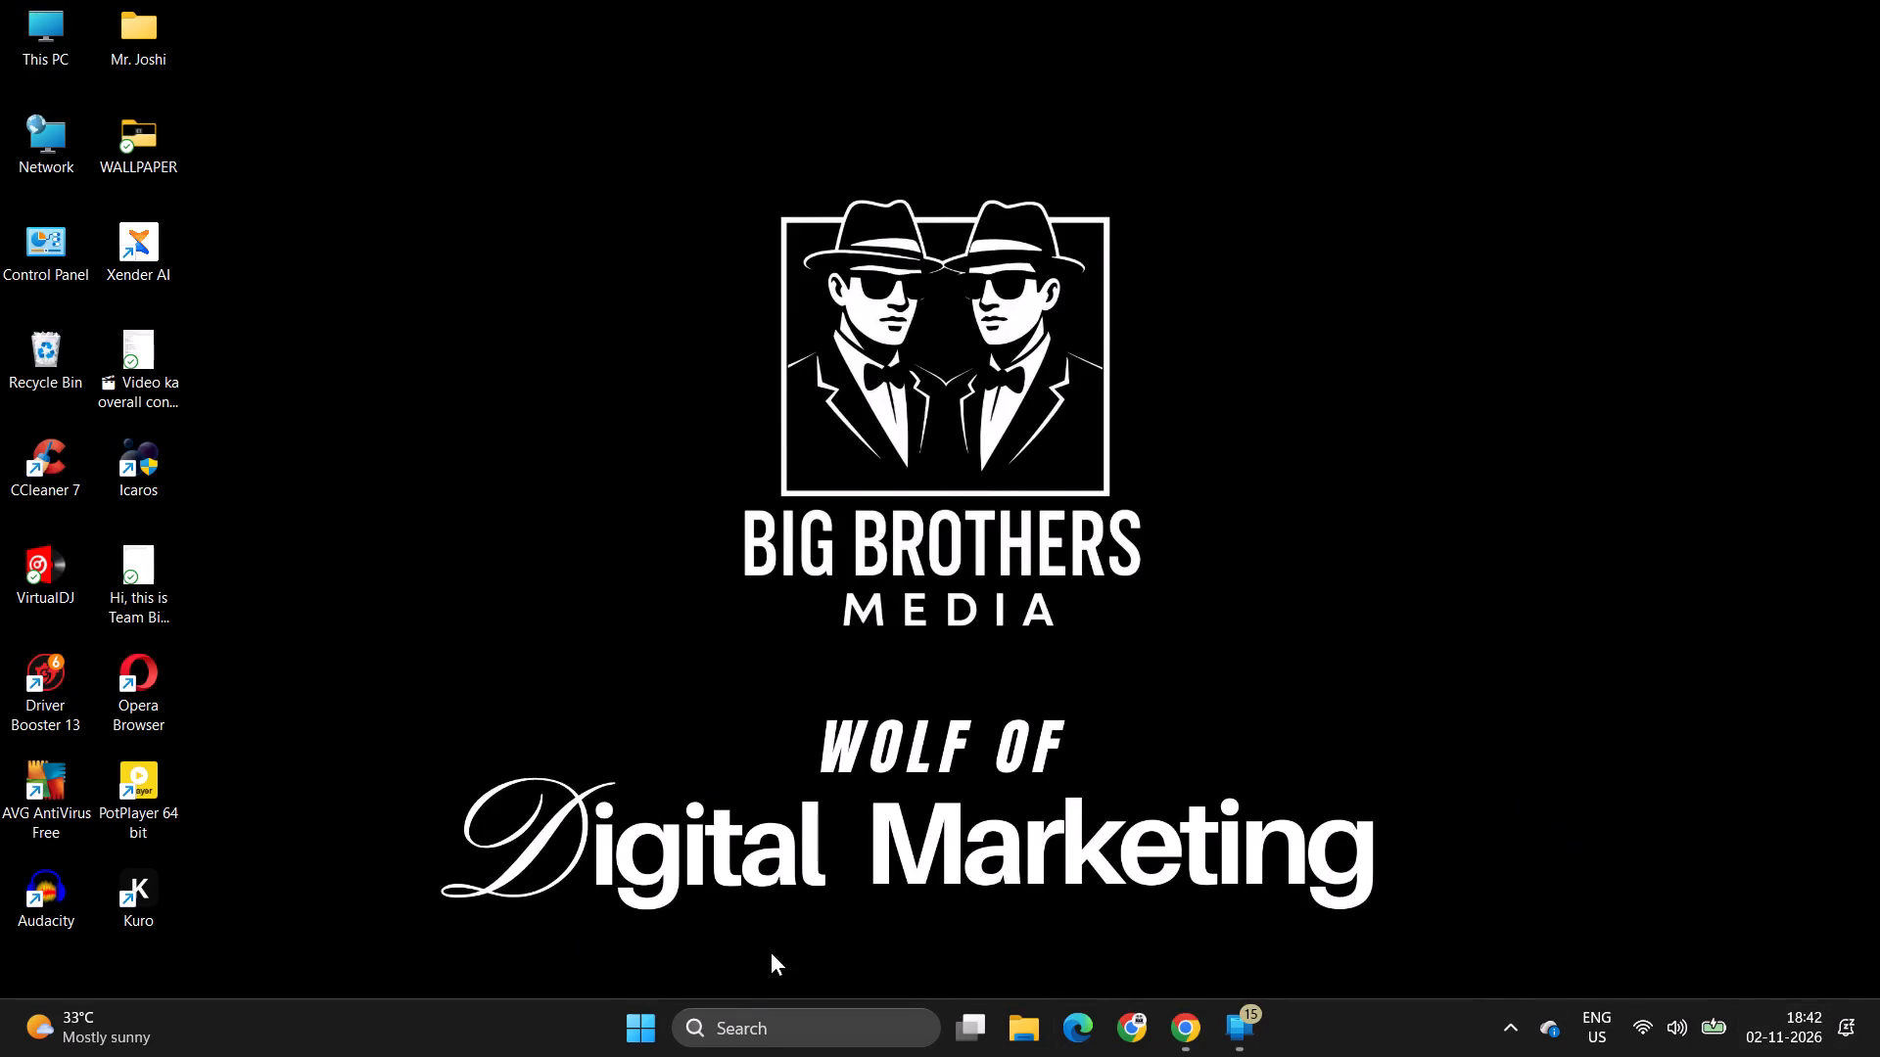
Switch to Chrome and reload the New Leads page to refresh the lead list.
left_click(1187, 1056)
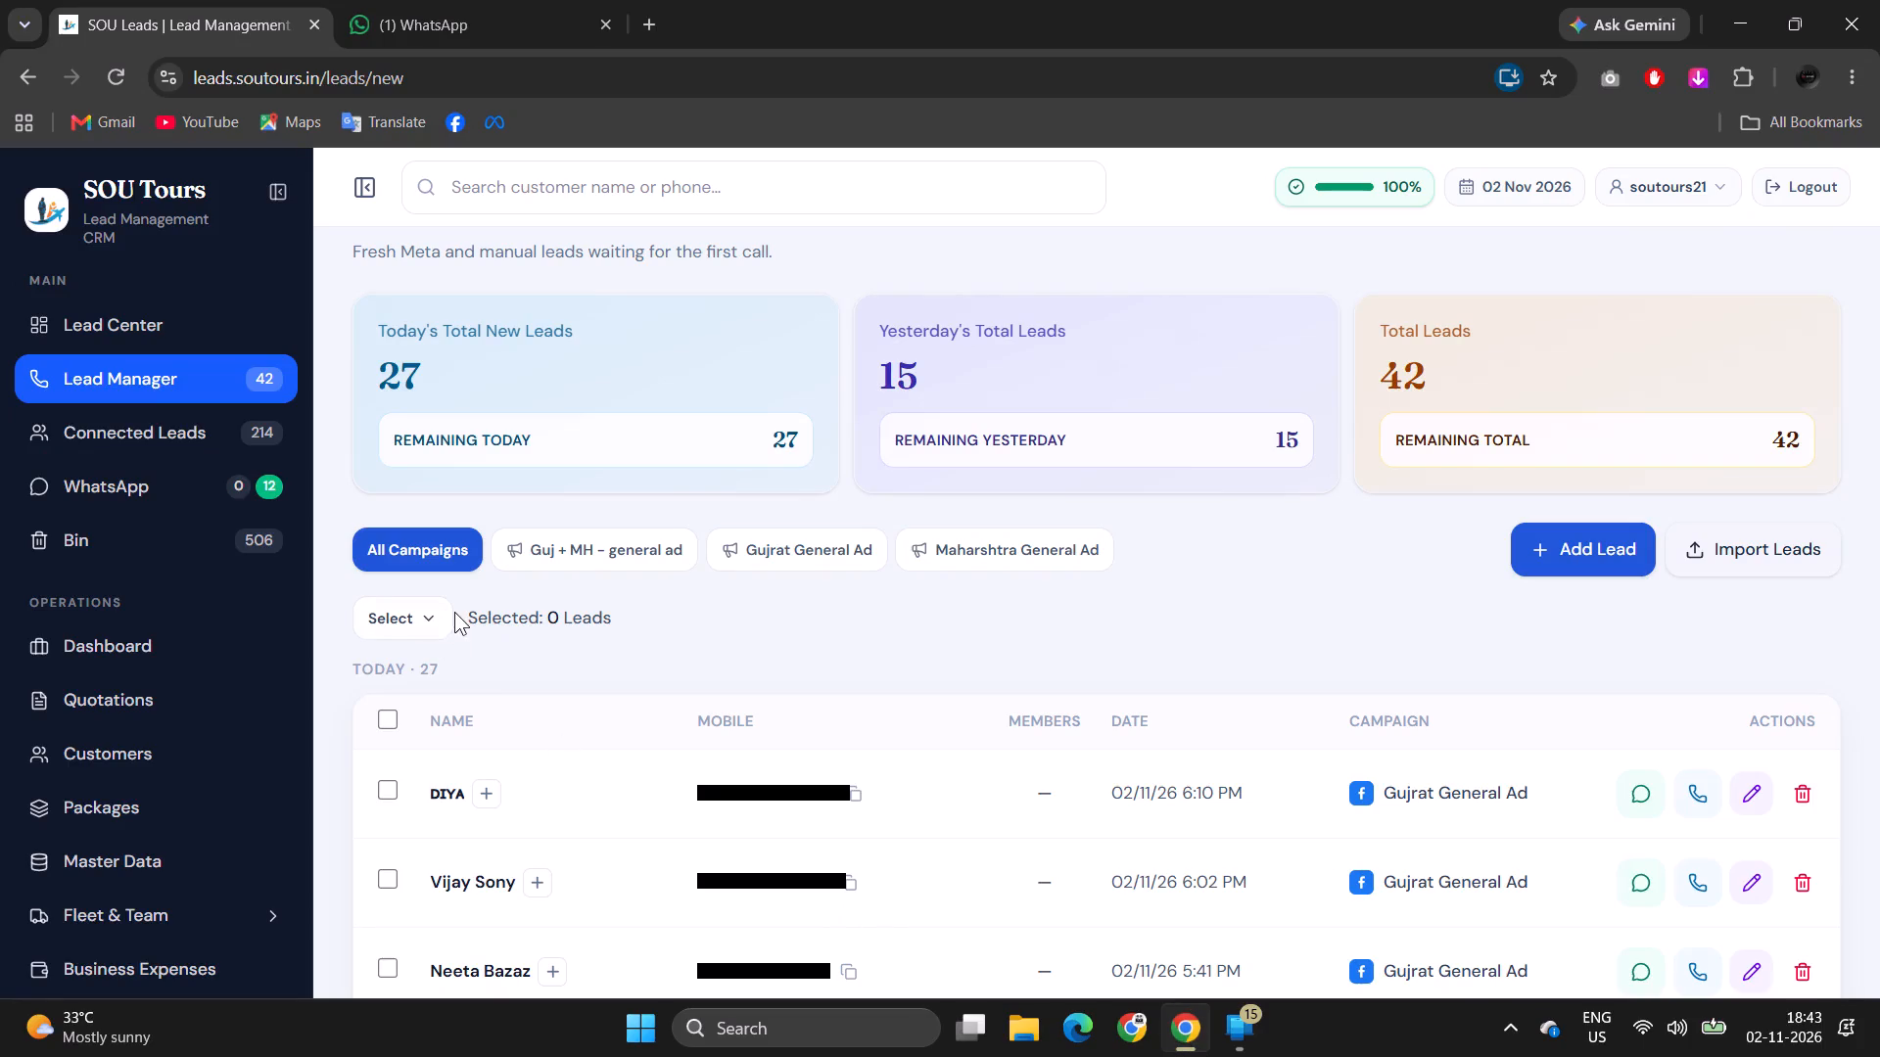
left_click(106, 73)
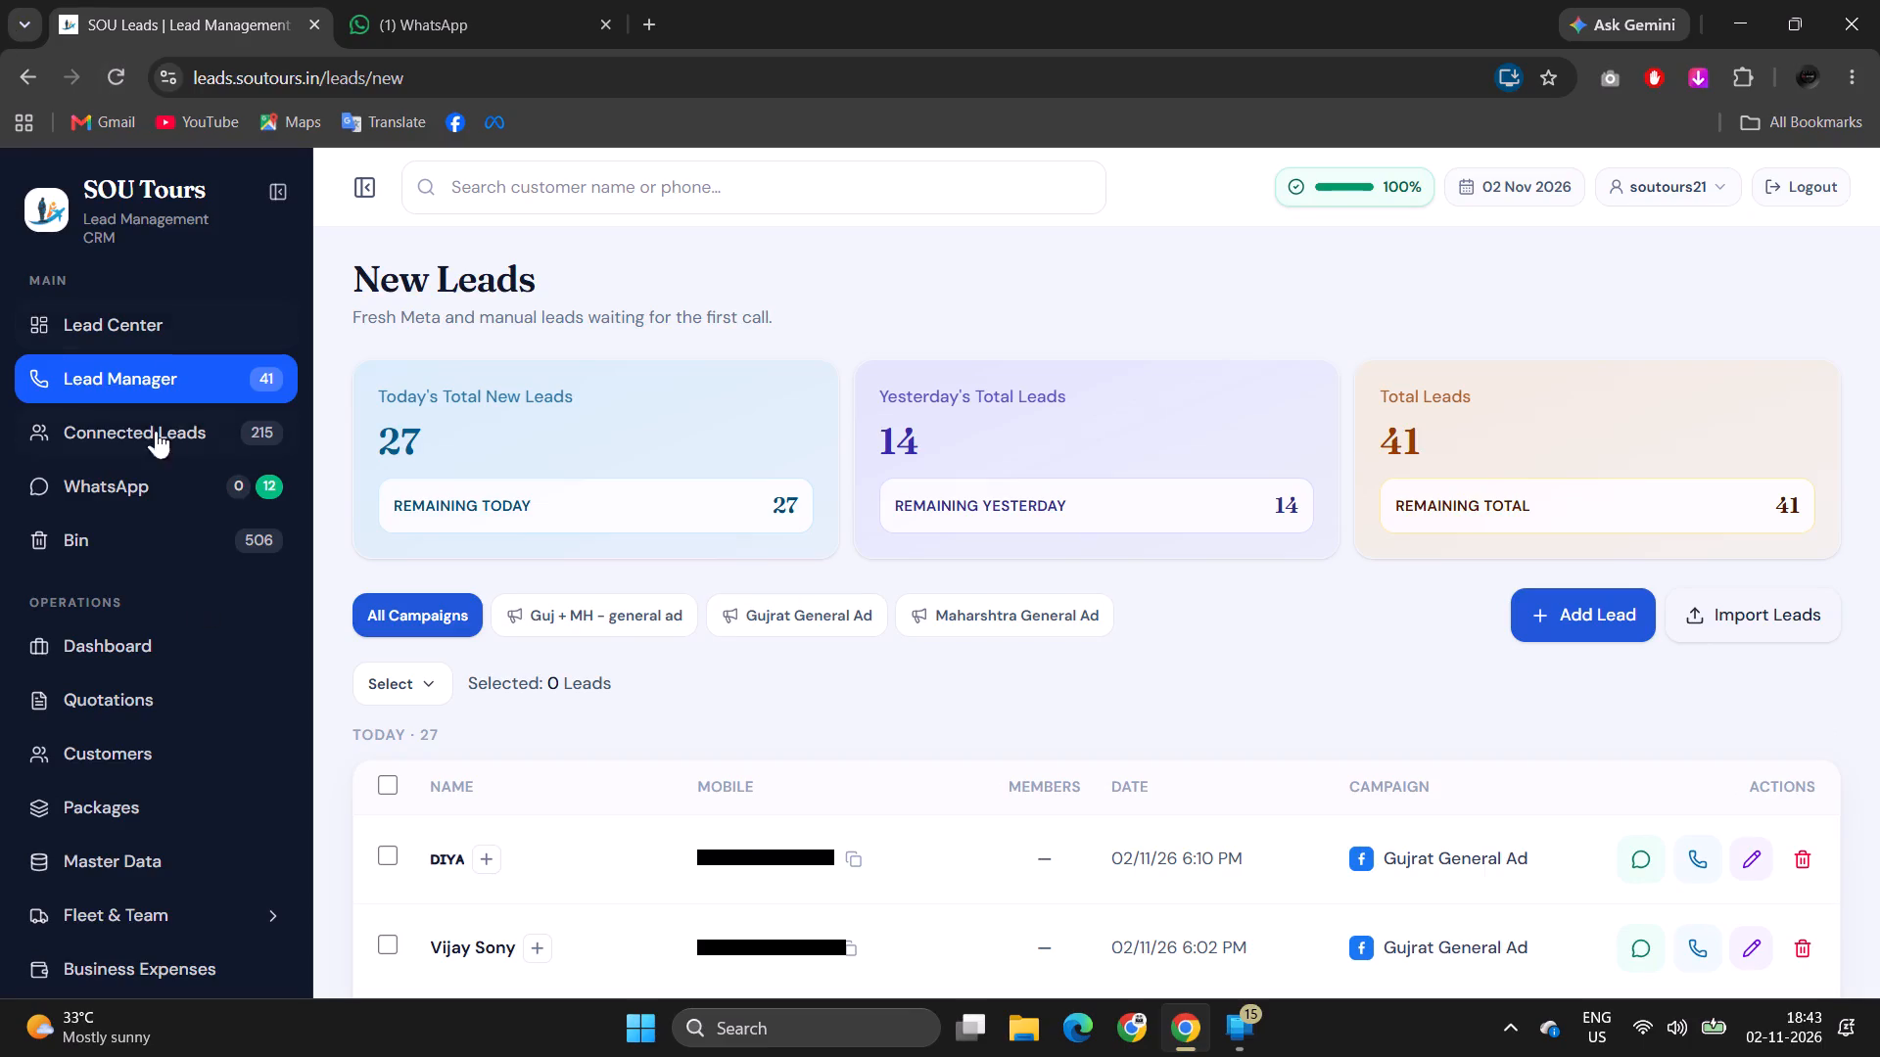
left_click(117, 91)
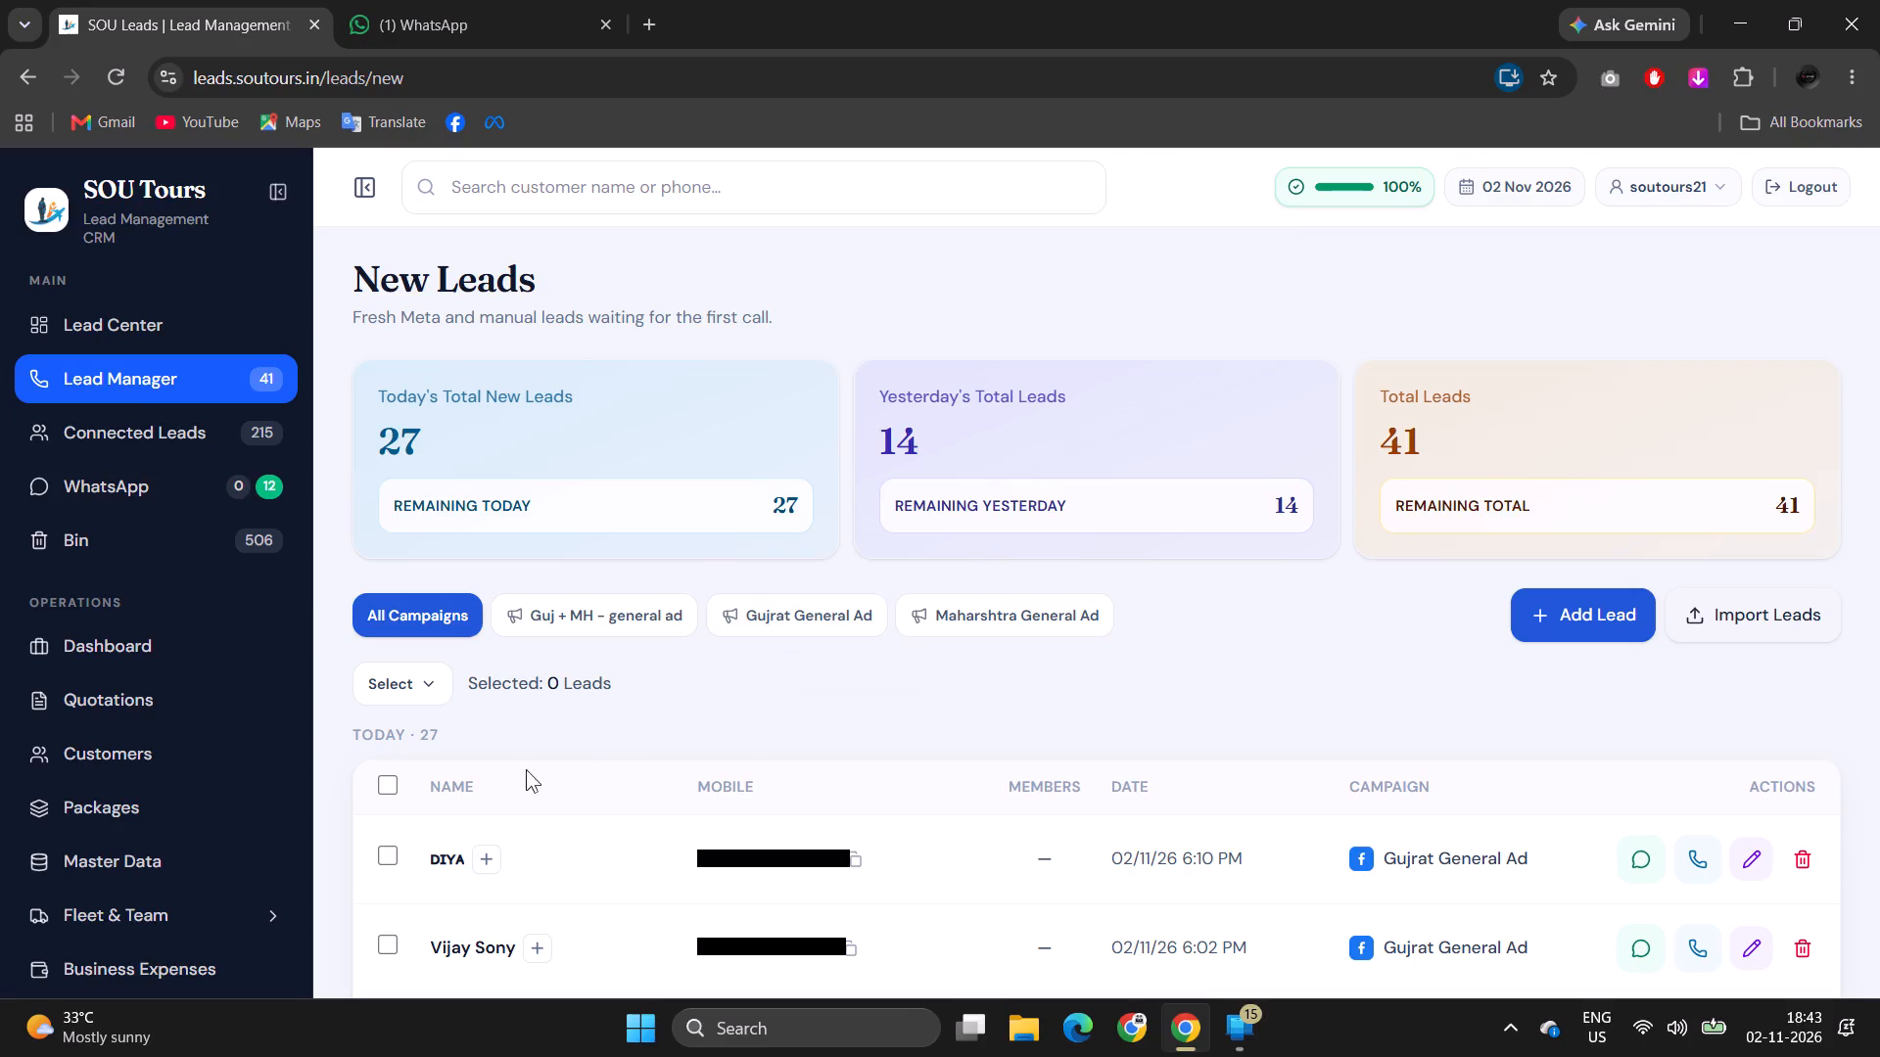
Filter the new leads to the Gujrat General Ad campaign.
left_click(803, 605)
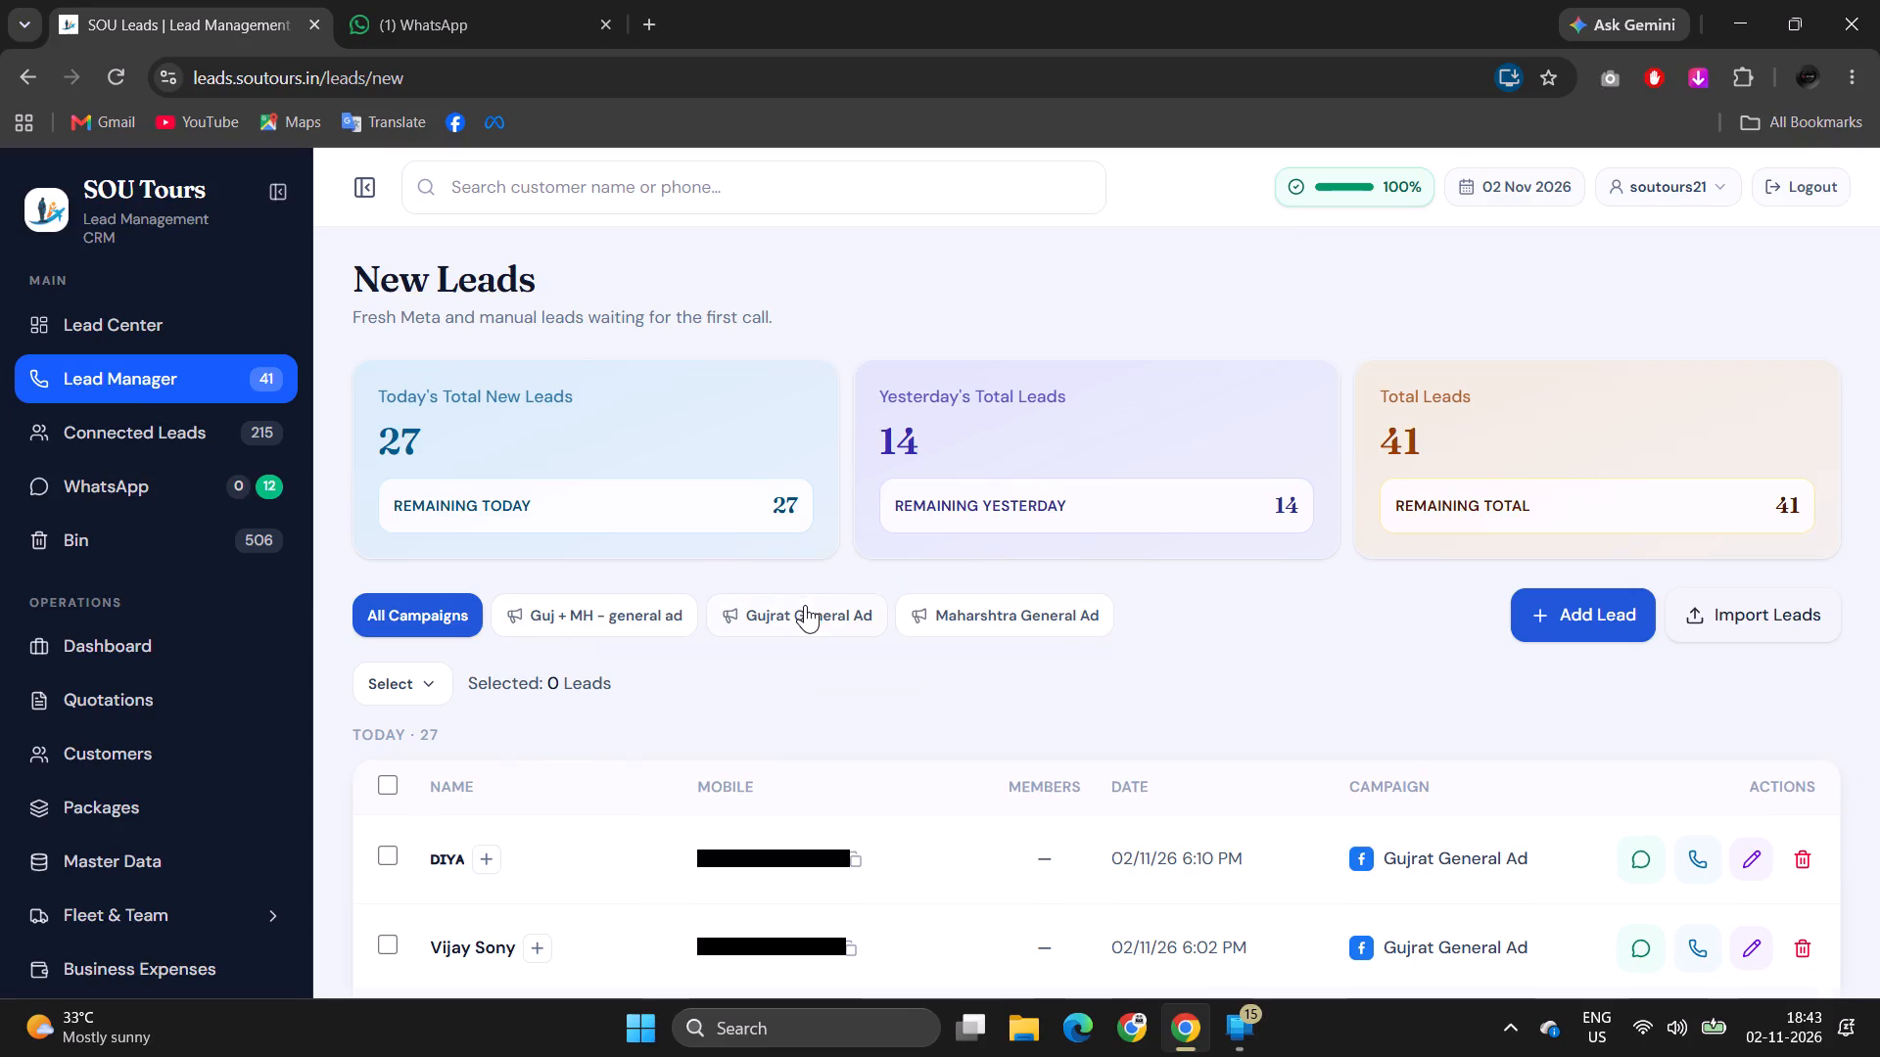
left_click(802, 605)
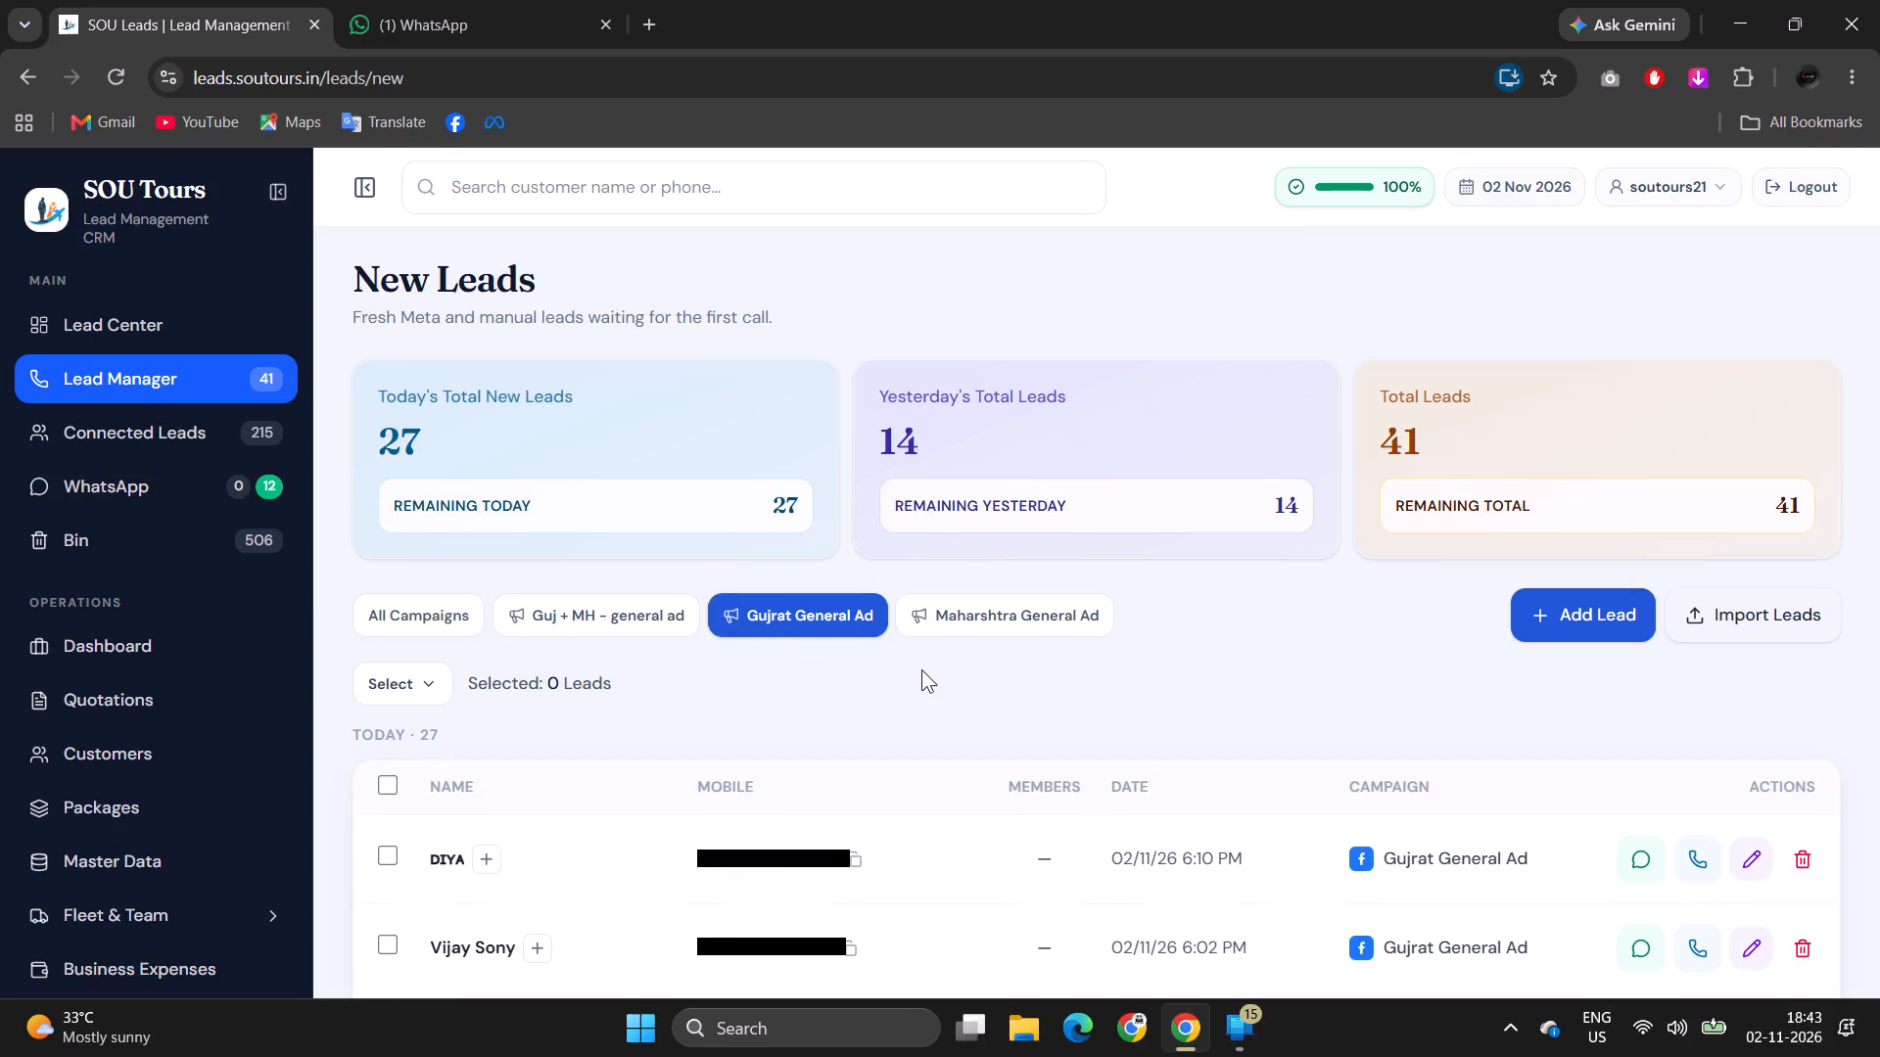
Start a call to today's oldest Gujrat General Ad lead, dated 02/11/26 7:40 AM, at the end of the list.
scroll(516, 771, "down", 2)
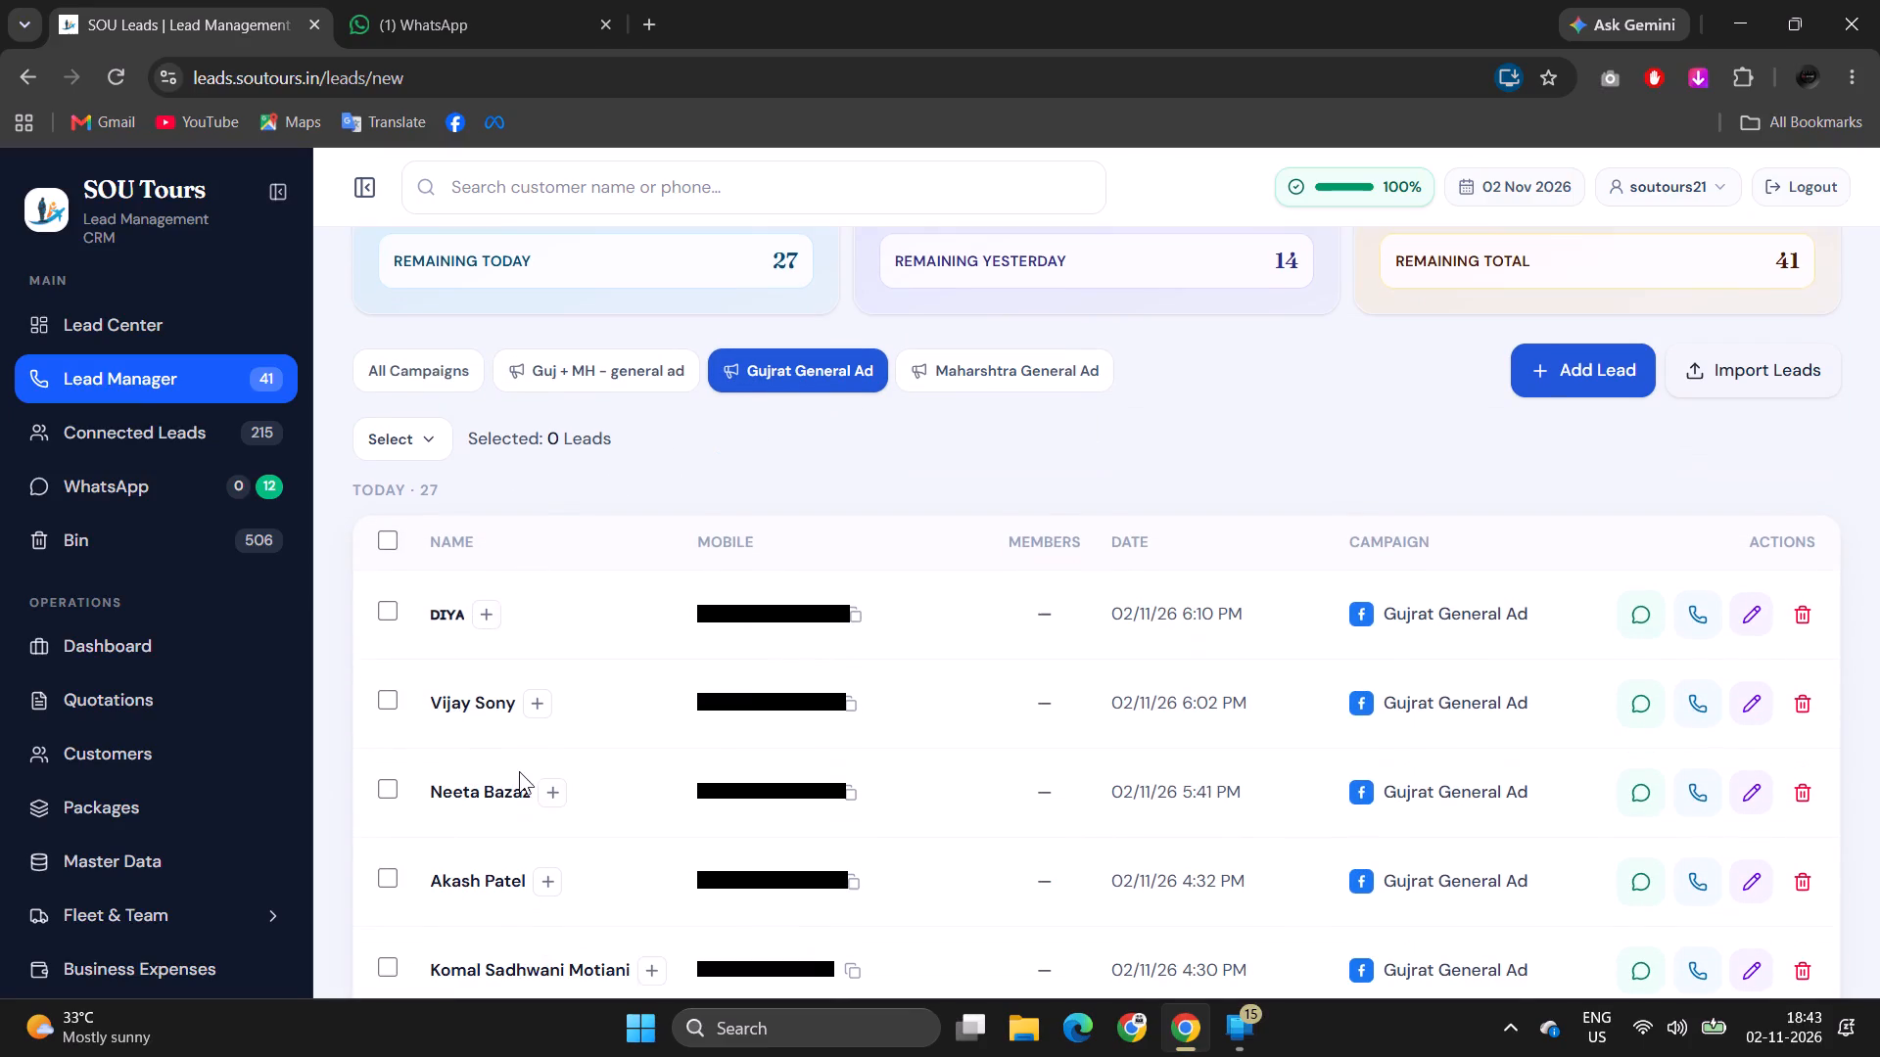
scroll(1316, 572, "down", 20)
scroll(1316, 572, "down", 5)
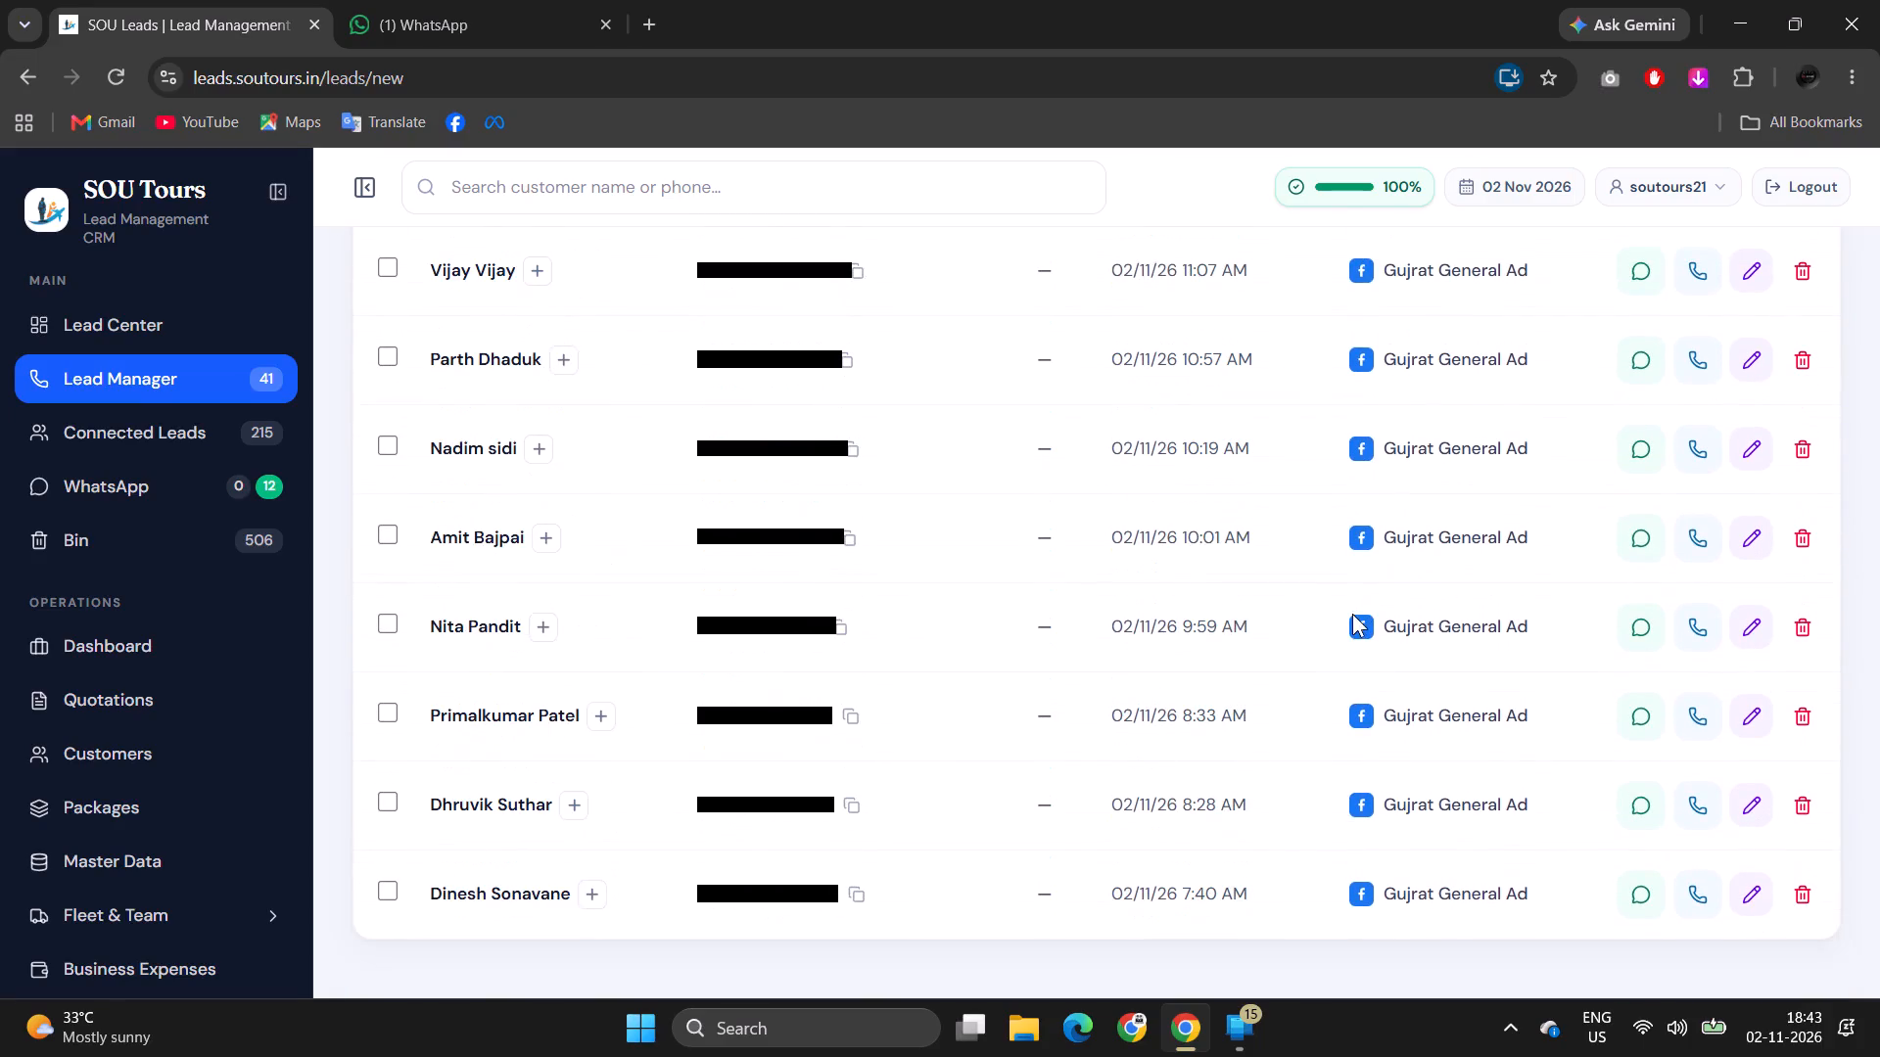
scroll(1352, 614, "down", 4)
scroll(1349, 615, "up", 20)
scroll(1349, 615, "up", 8)
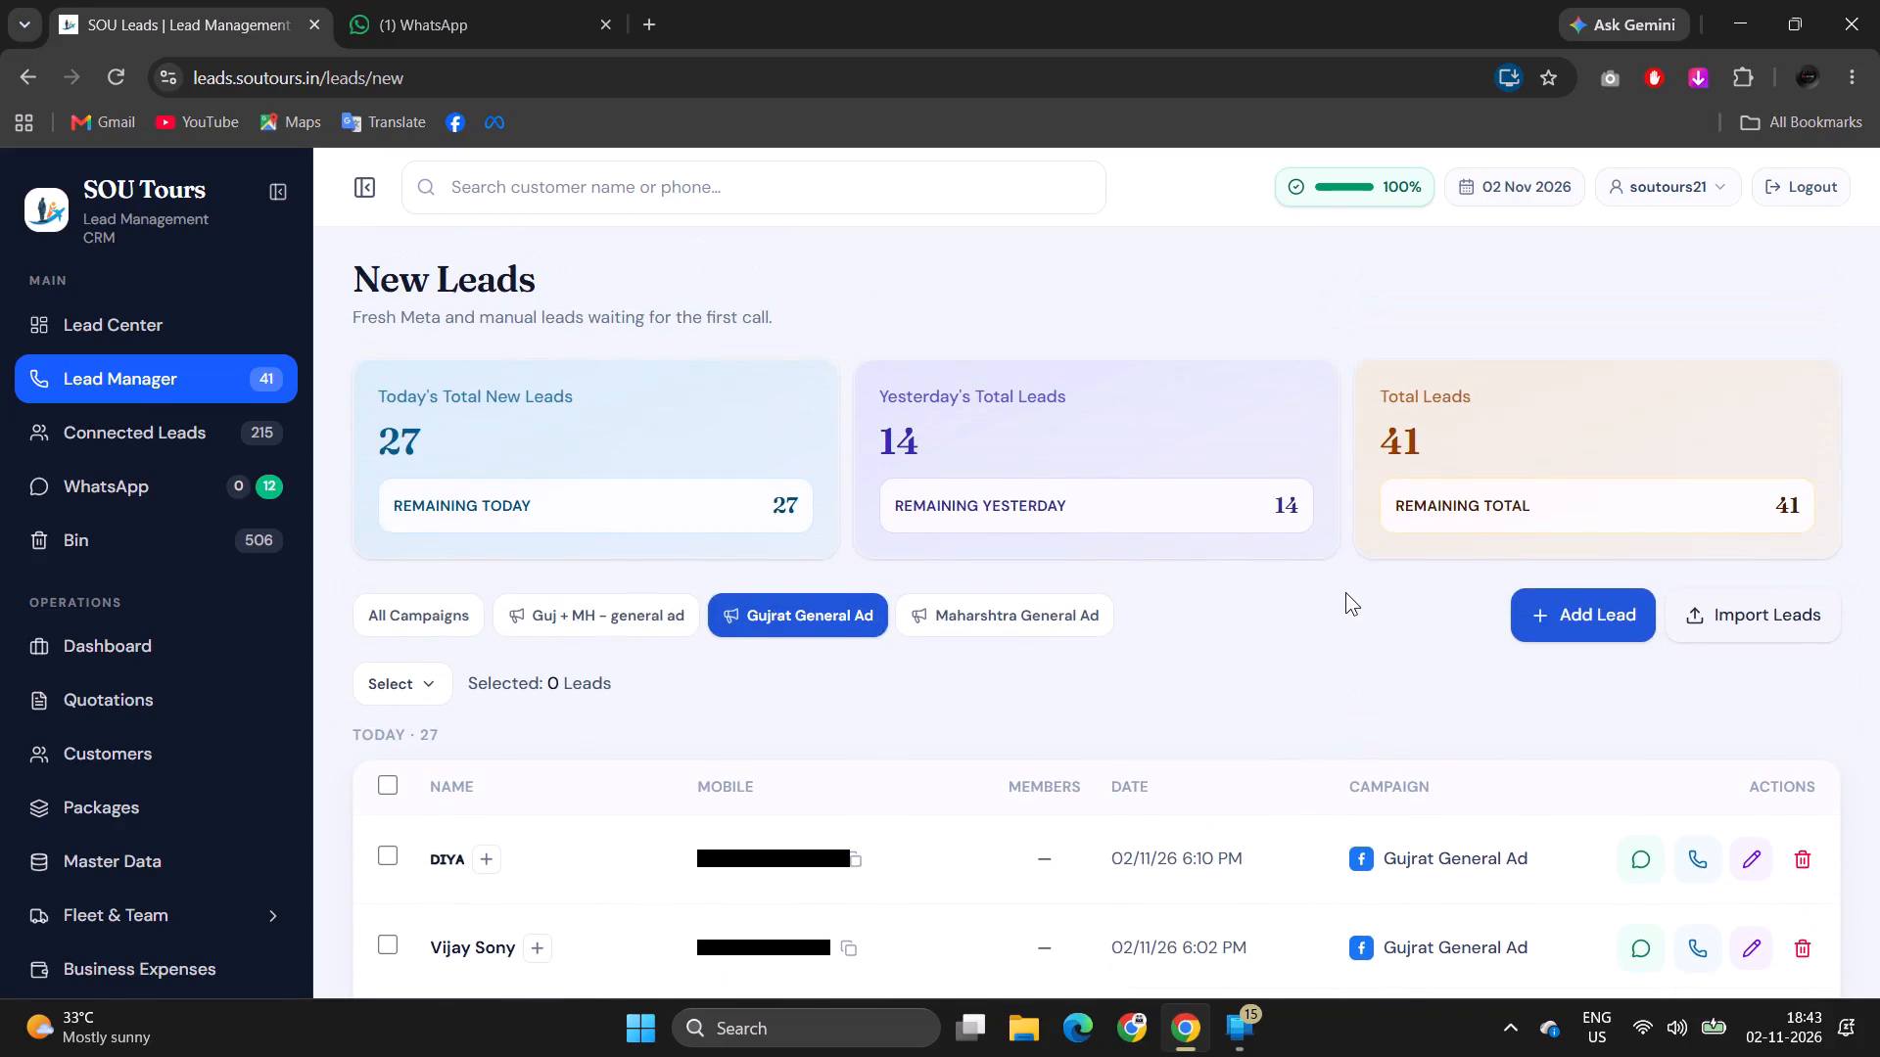
scroll(1246, 699, "down", 11)
scroll(1247, 709, "up", 4)
scroll(1247, 709, "down", 8)
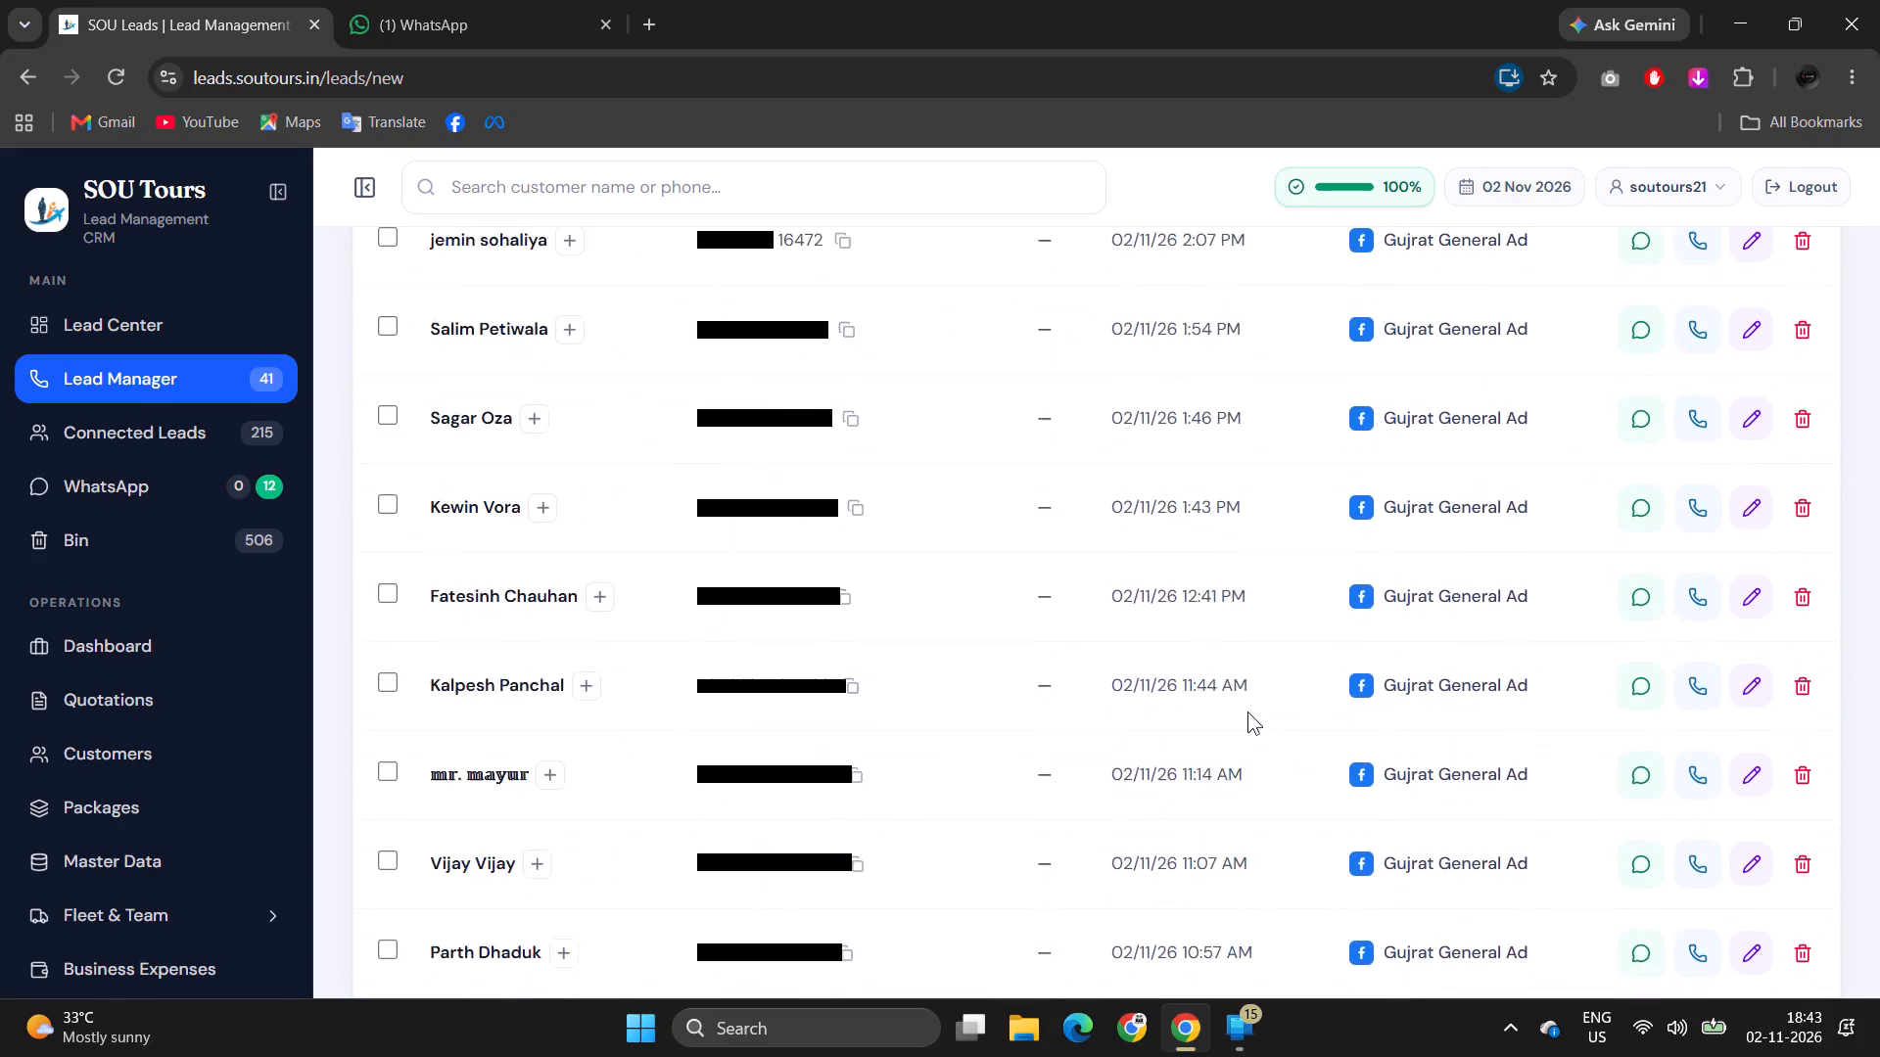
scroll(1247, 712, "down", 5)
scroll(1460, 901, "down", 2)
left_click(1682, 901)
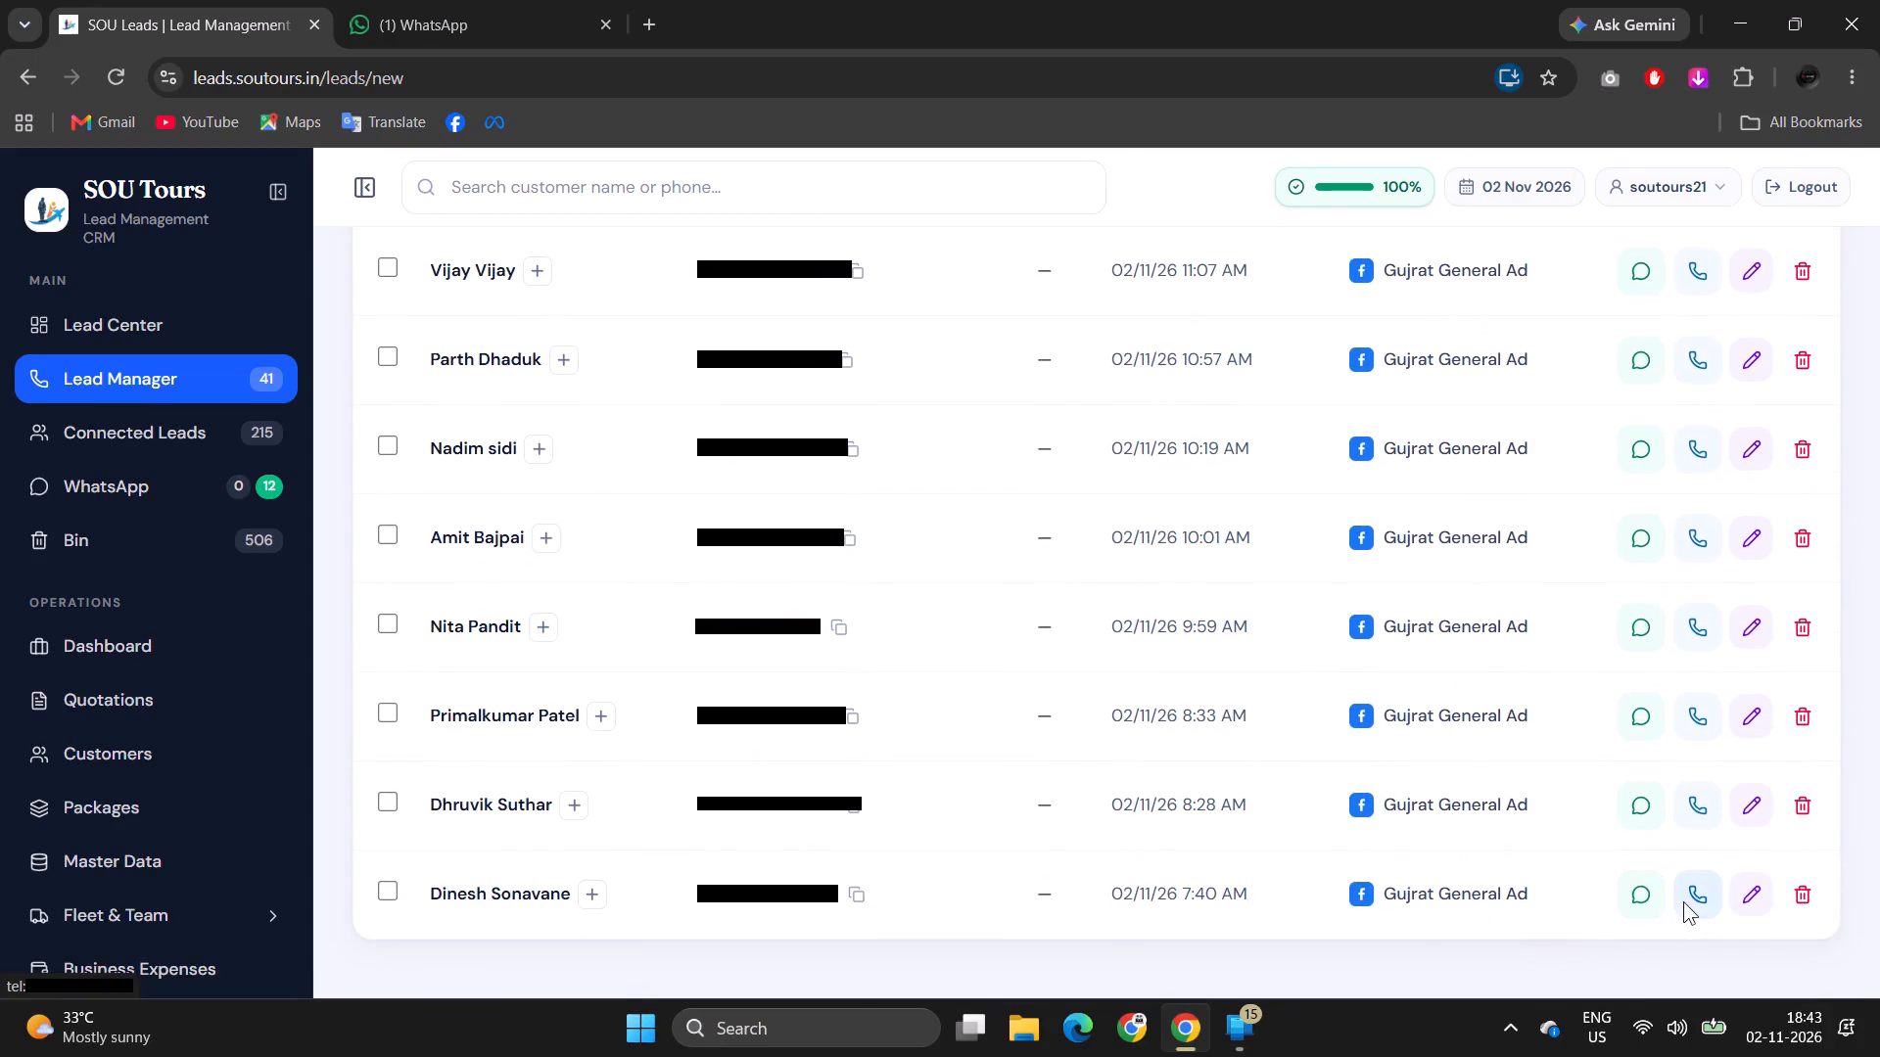
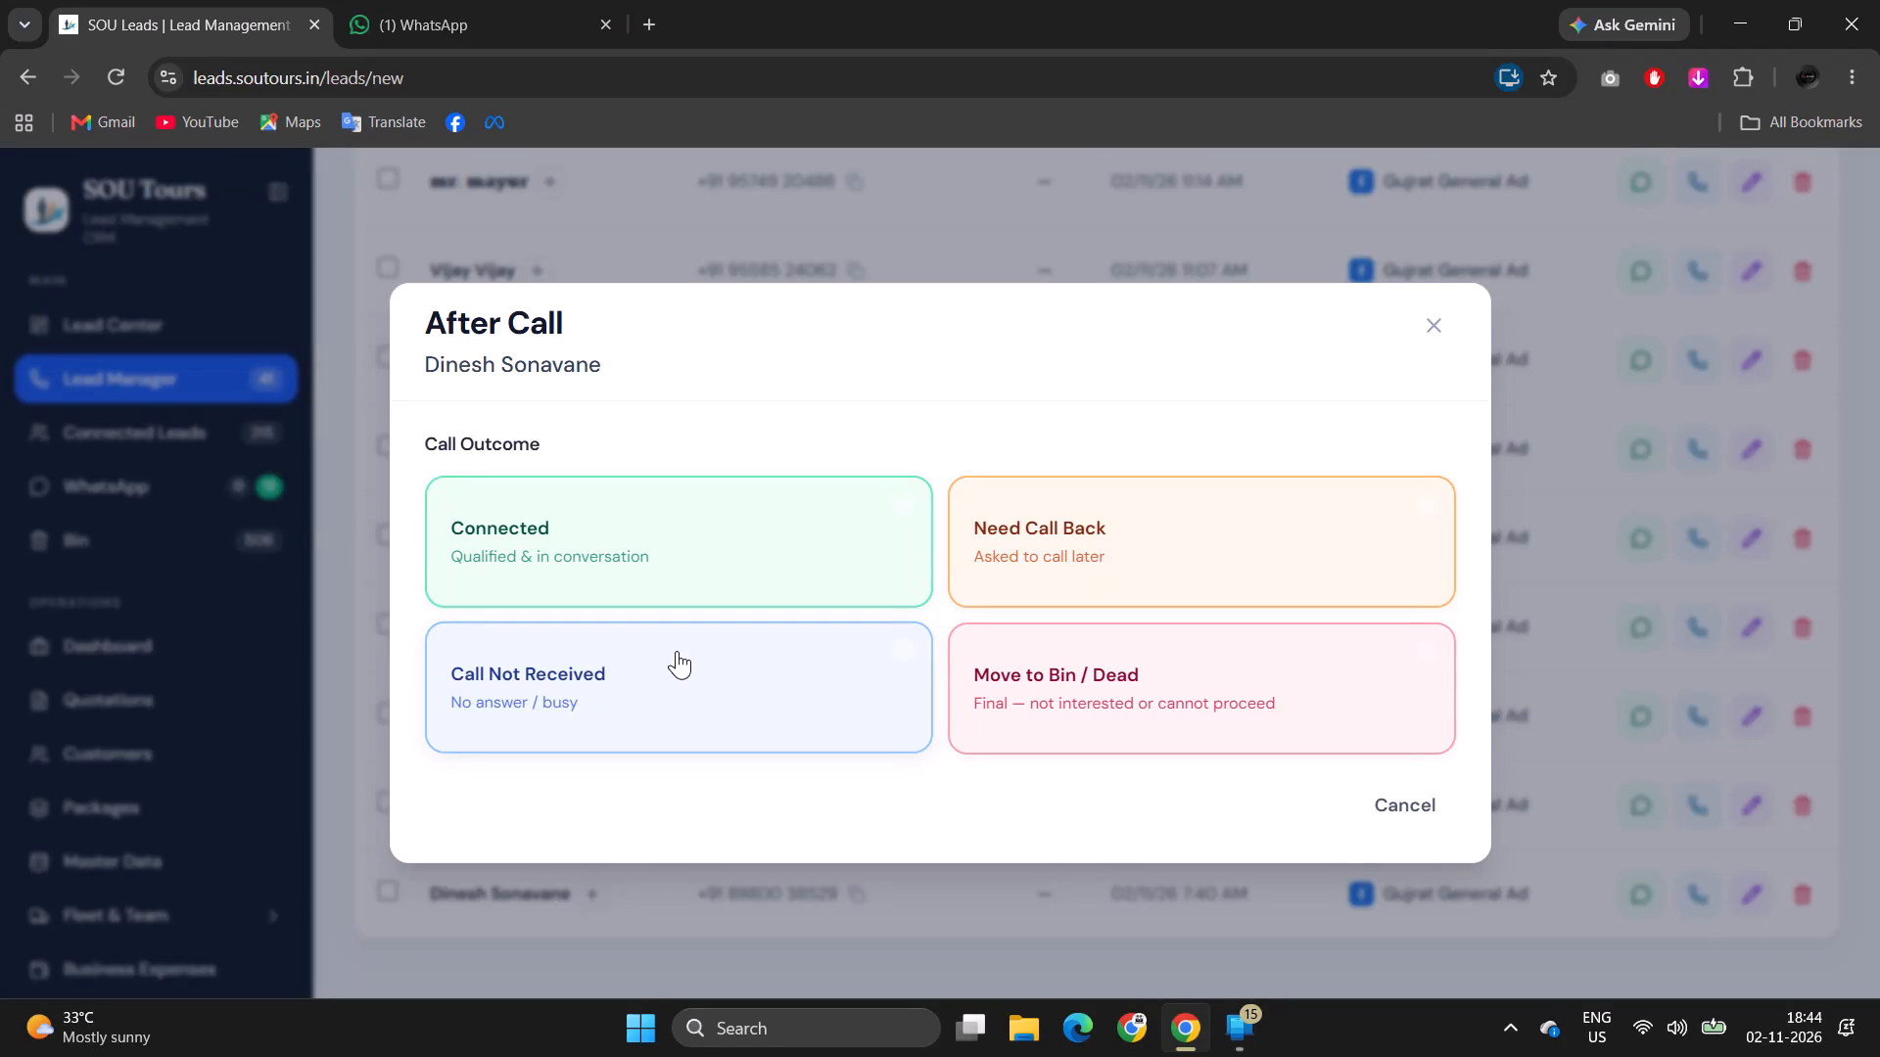
Record the 7:40 AM lead's call outcome as Connected and set the preferred month to November.
left_click(638, 505)
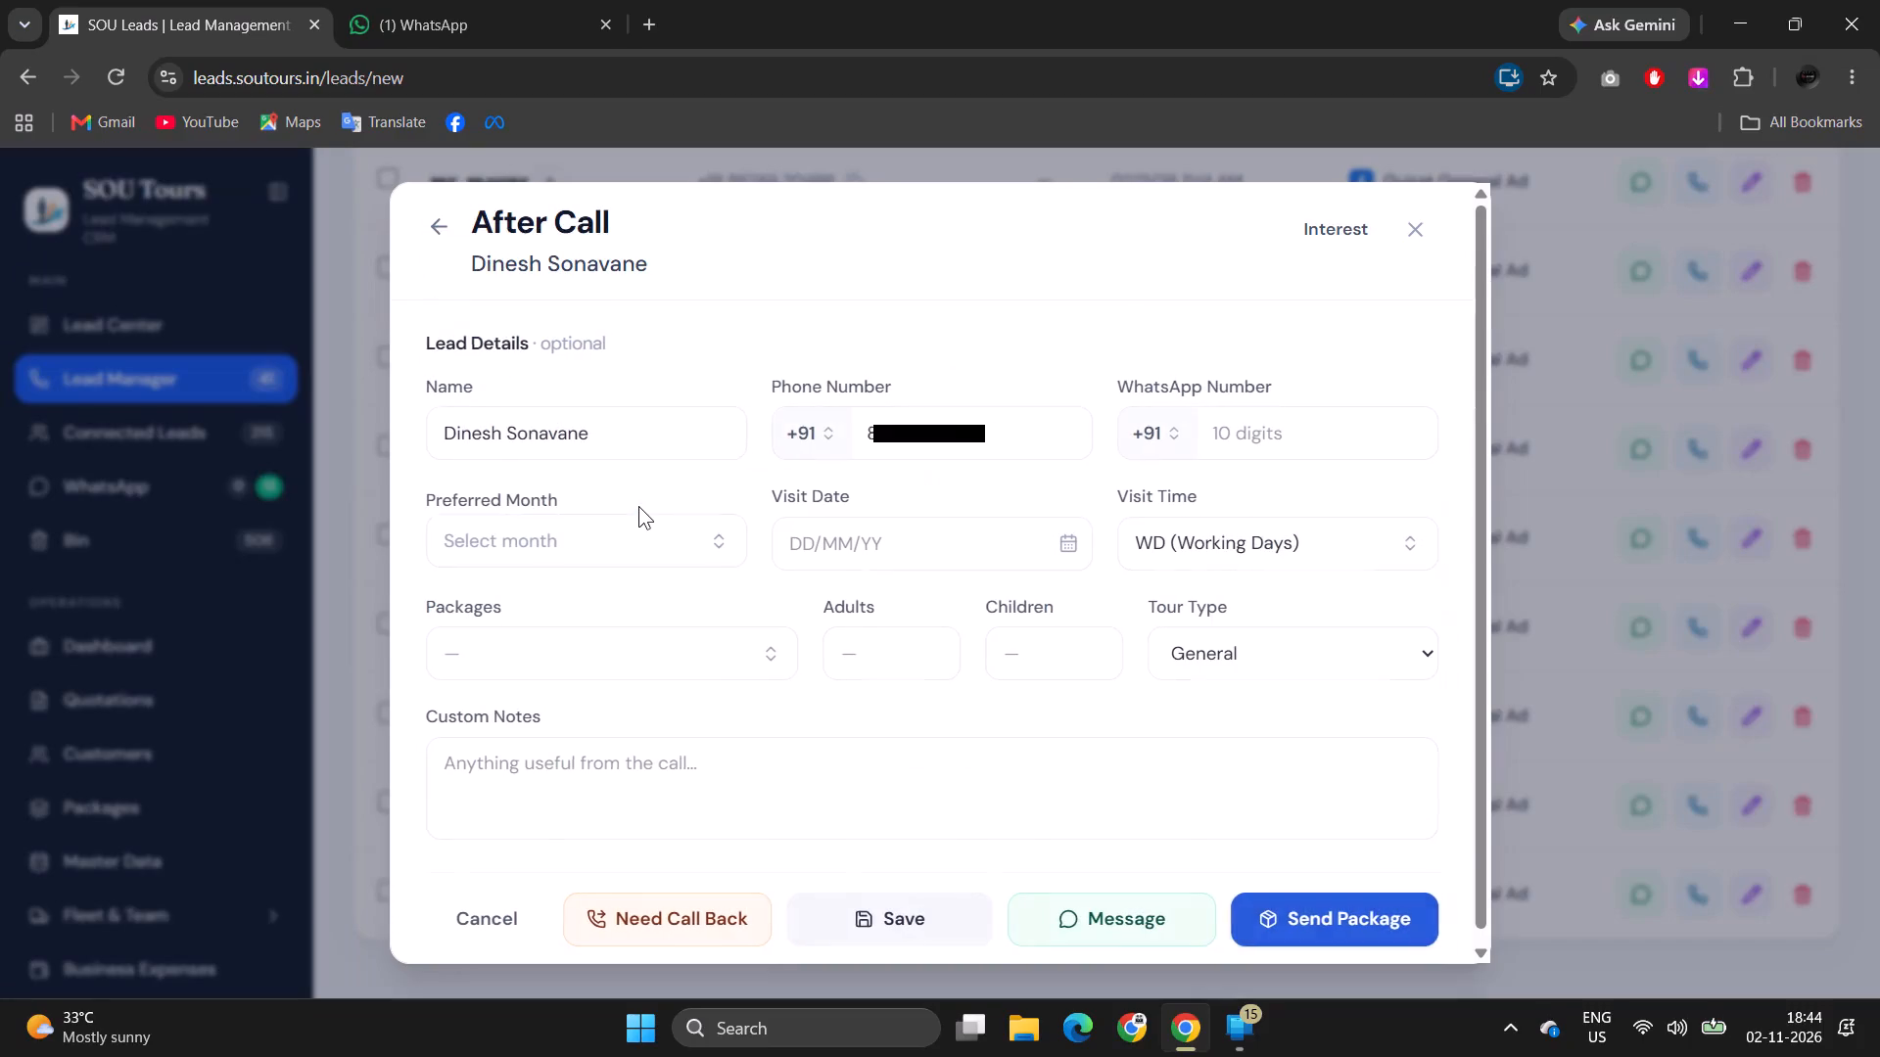
left_click(518, 528)
left_click(519, 699)
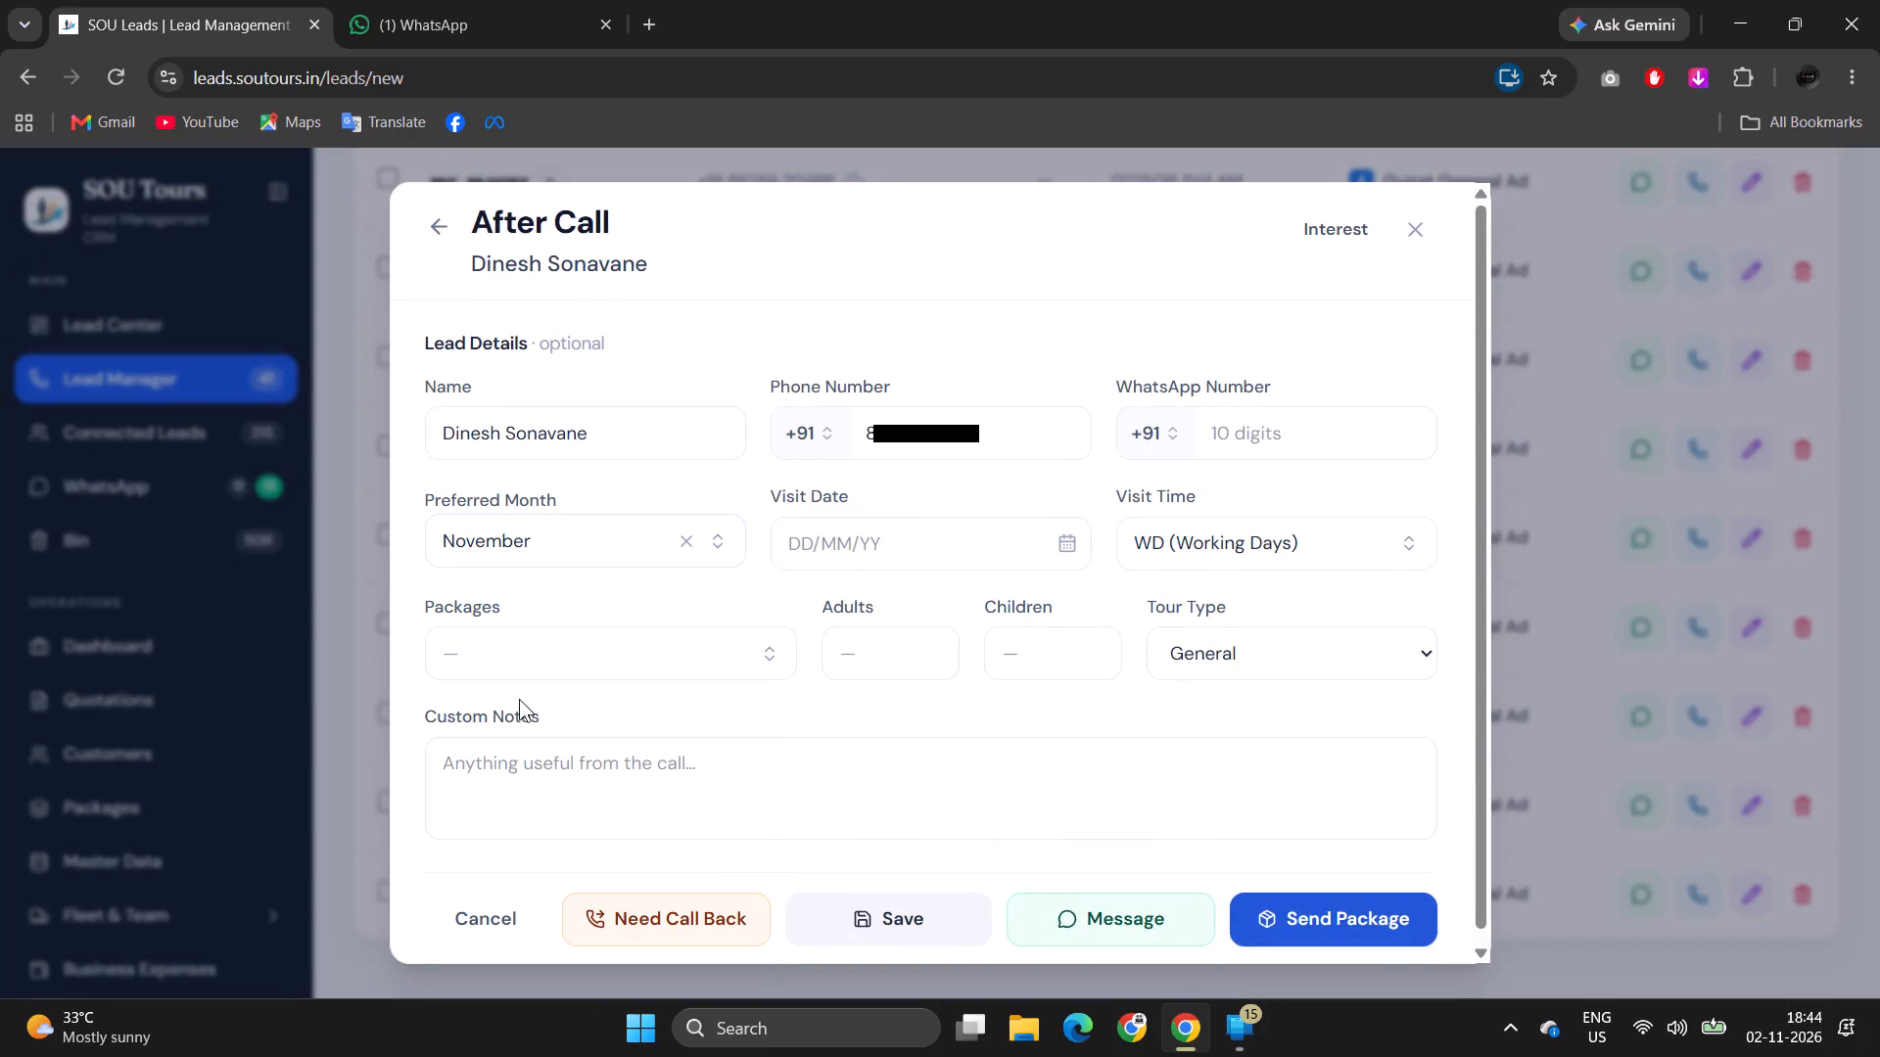
Send this lead packages, assigning (BO) GOLD 1N2D HOTELS - General and (BO) GOLD 1N2D RESORTS - General.
left_click(1314, 911)
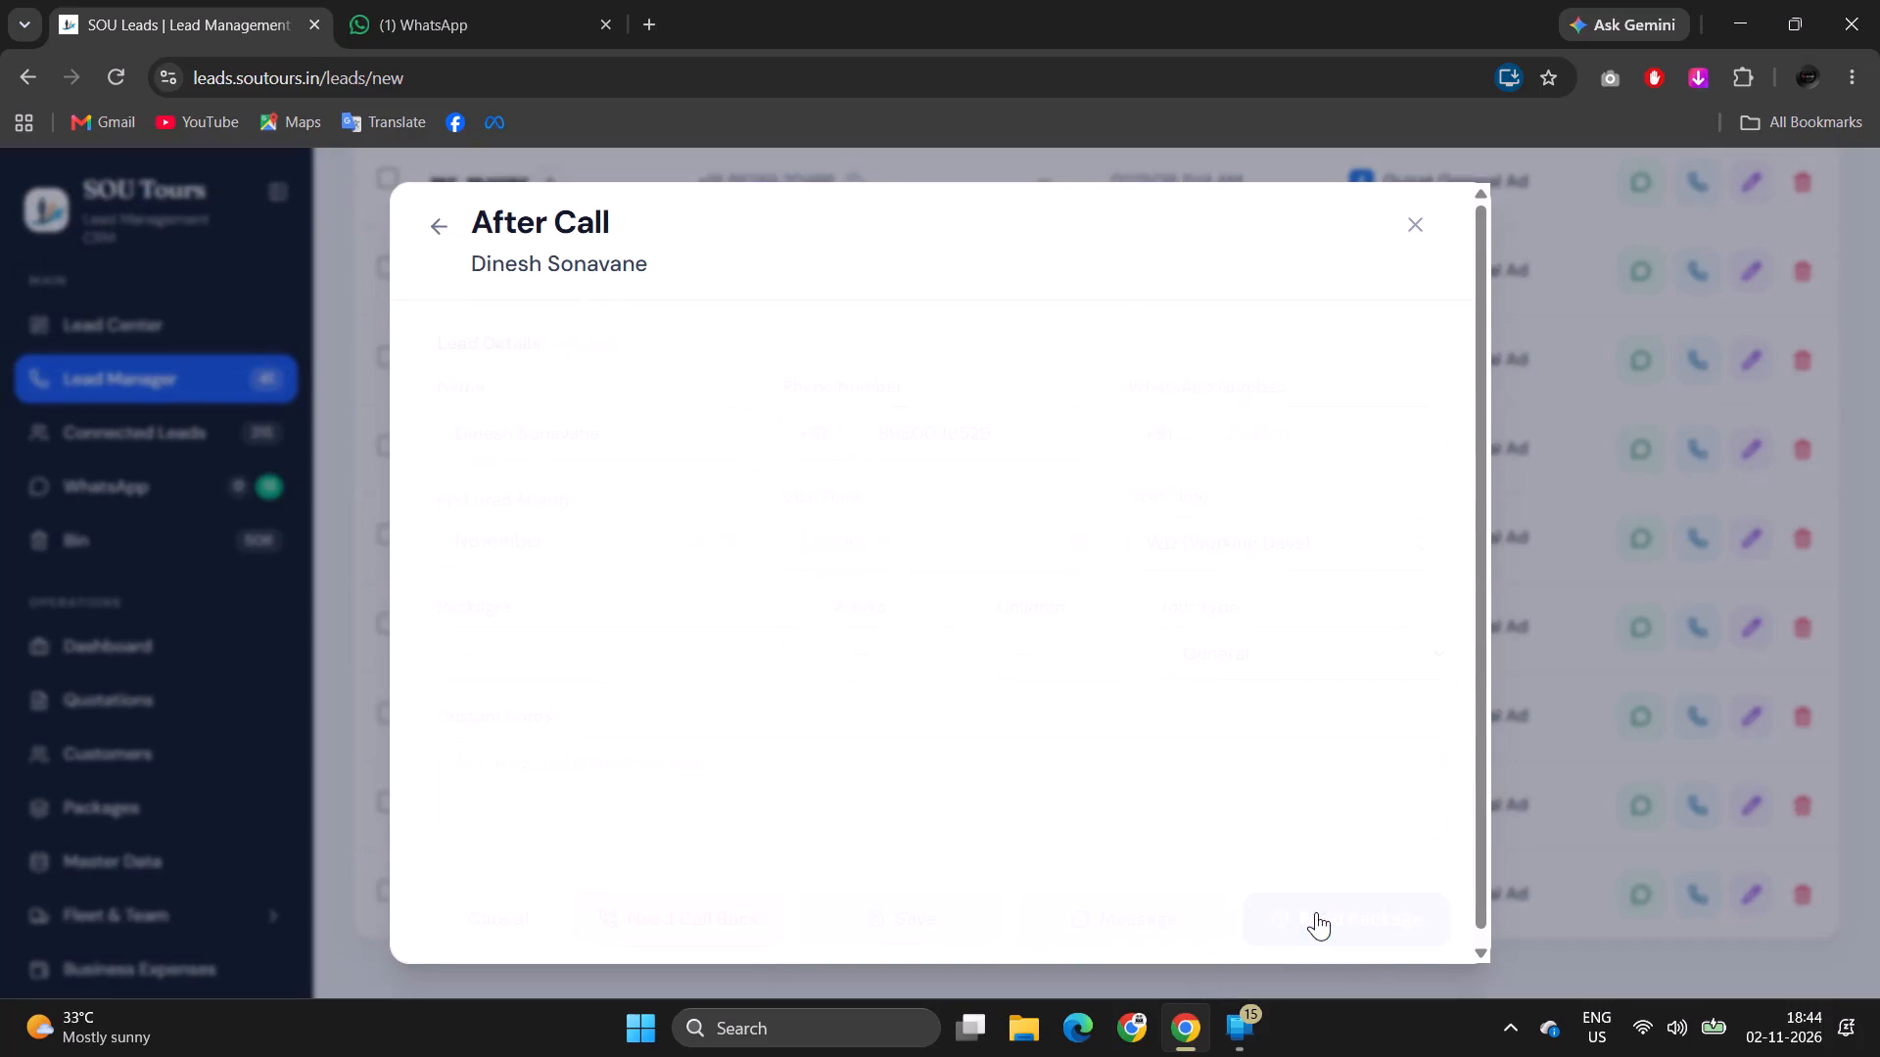
left_click(568, 534)
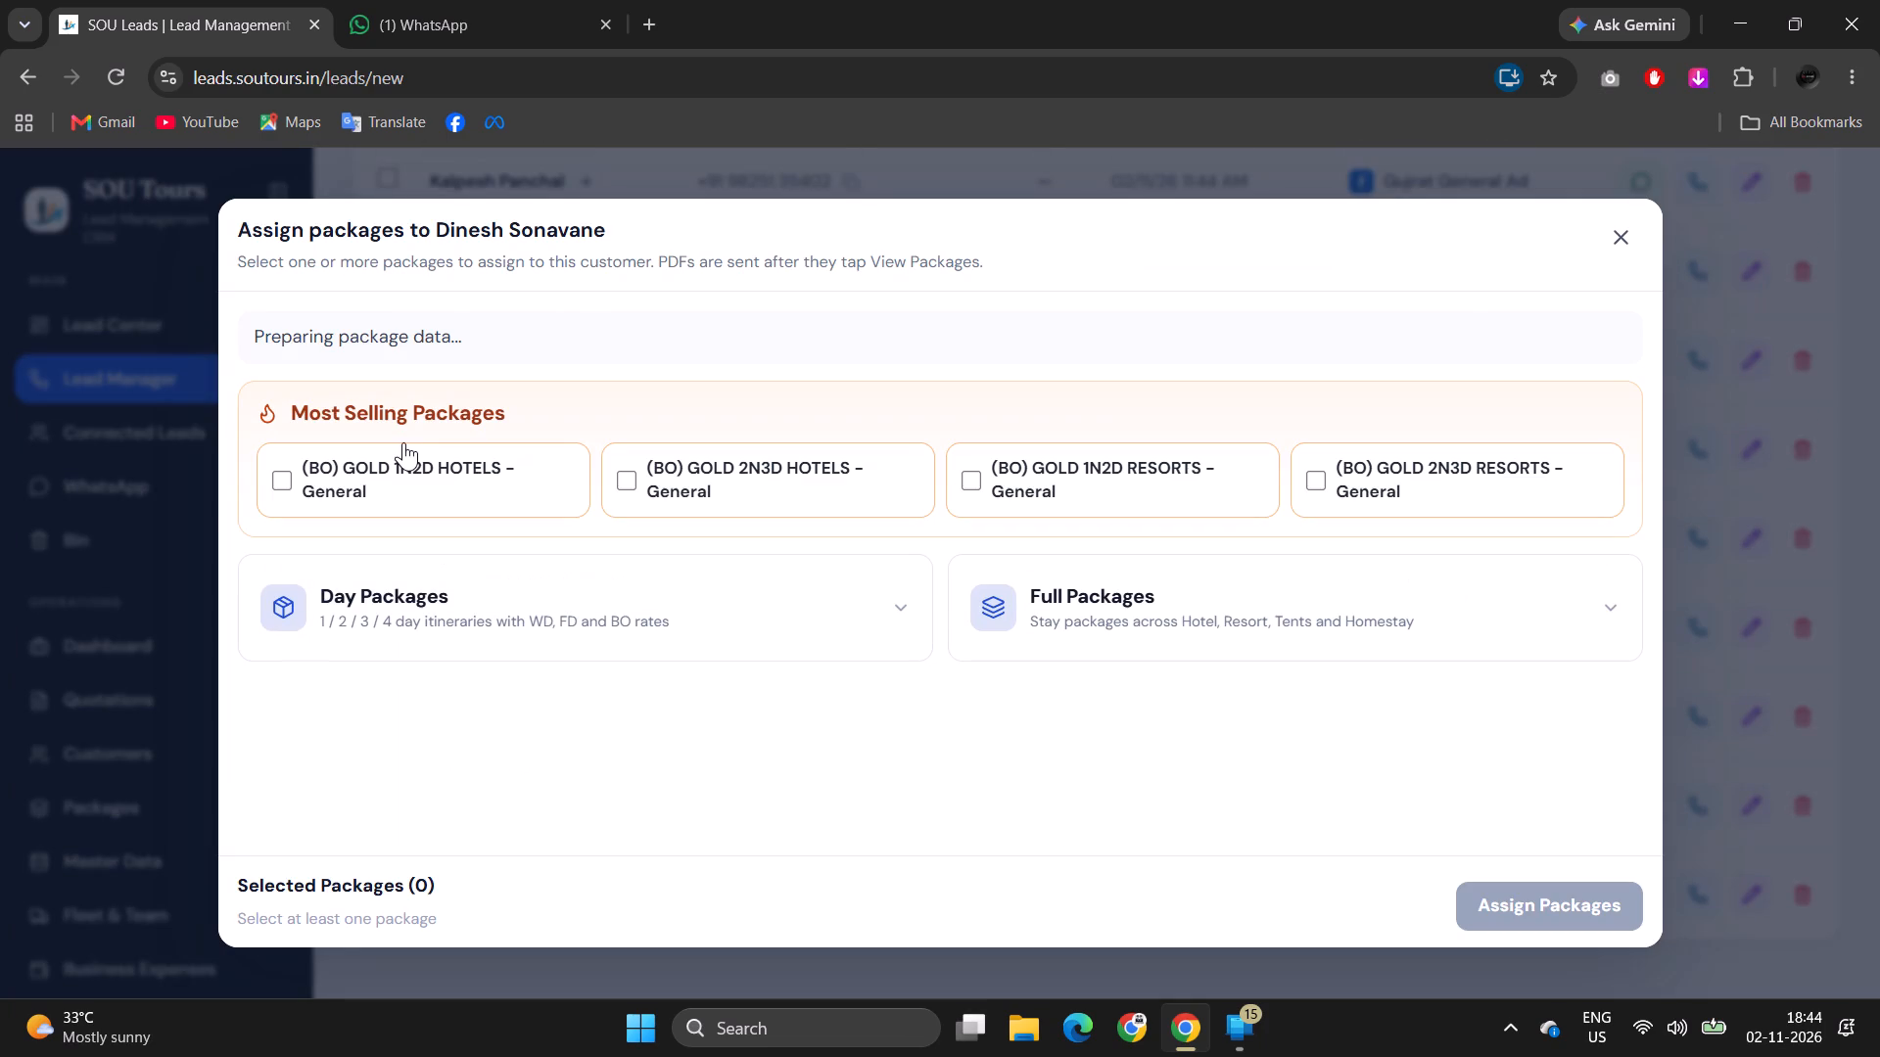
left_click(436, 484)
left_click(1103, 493)
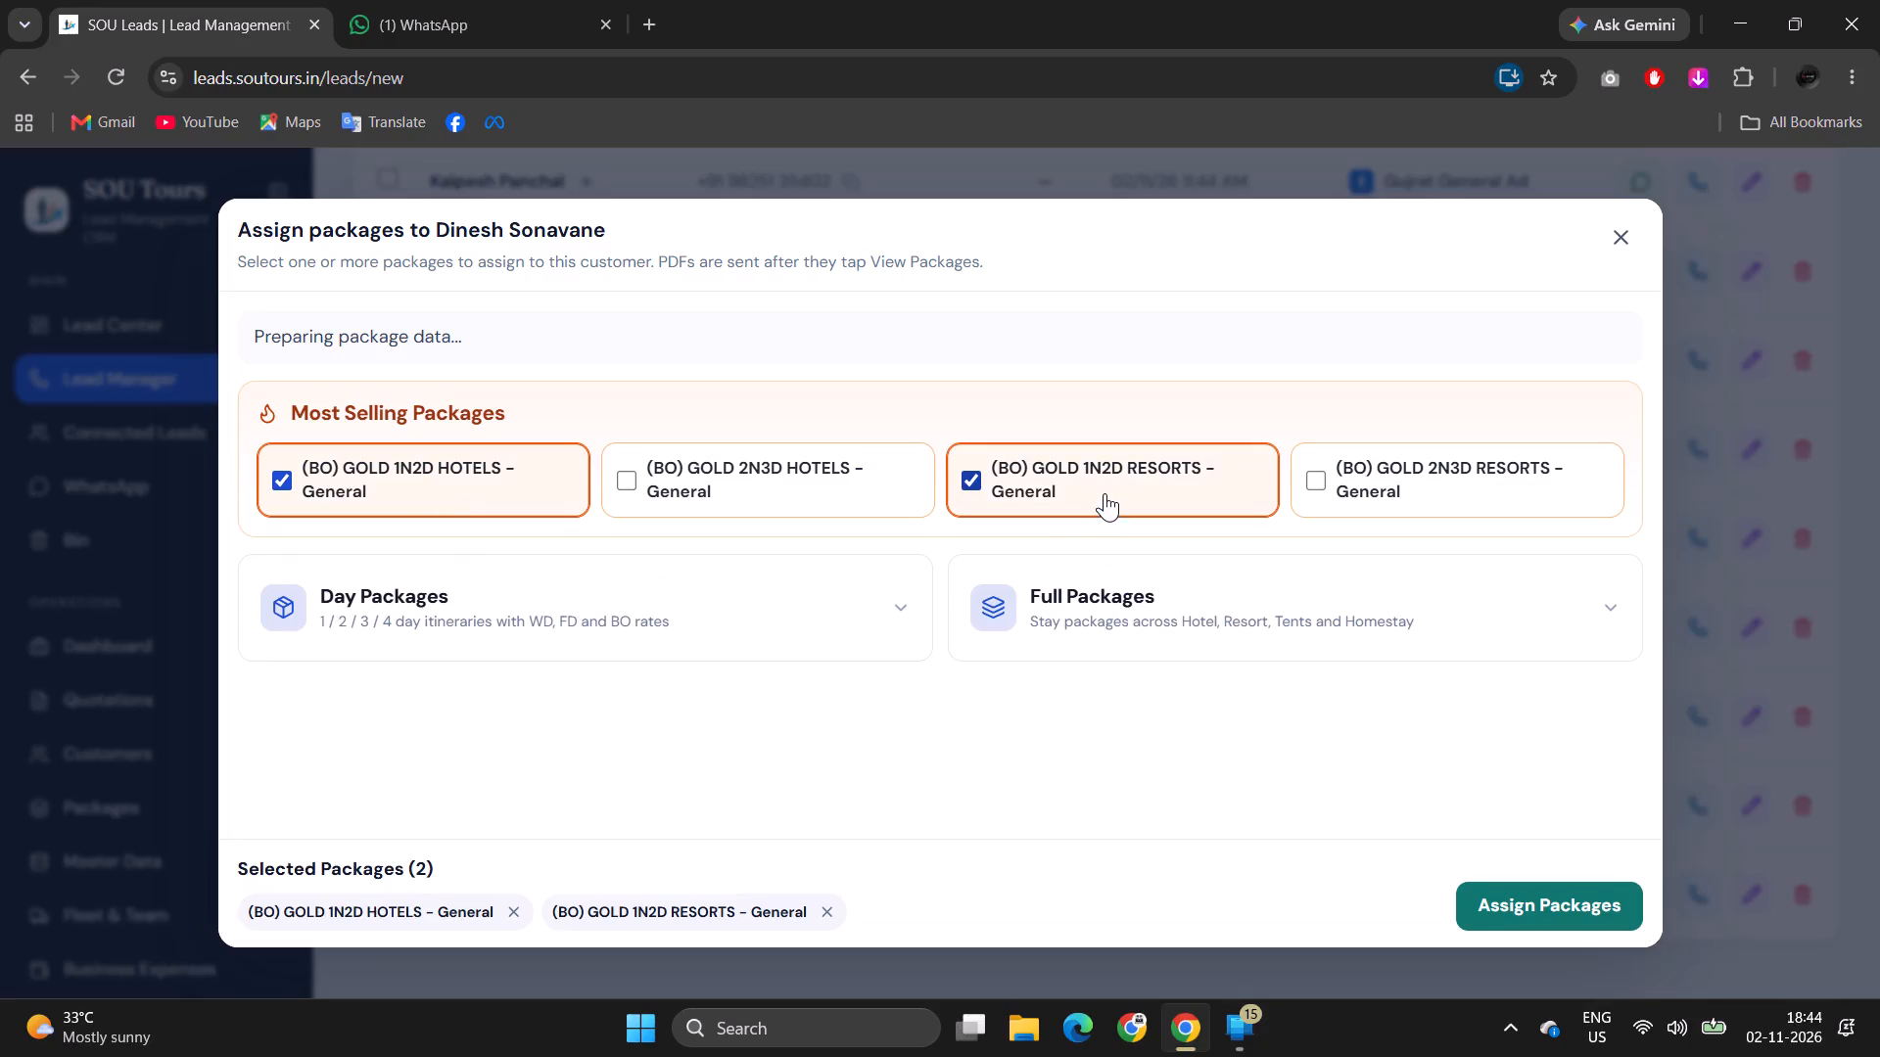
left_click(1494, 906)
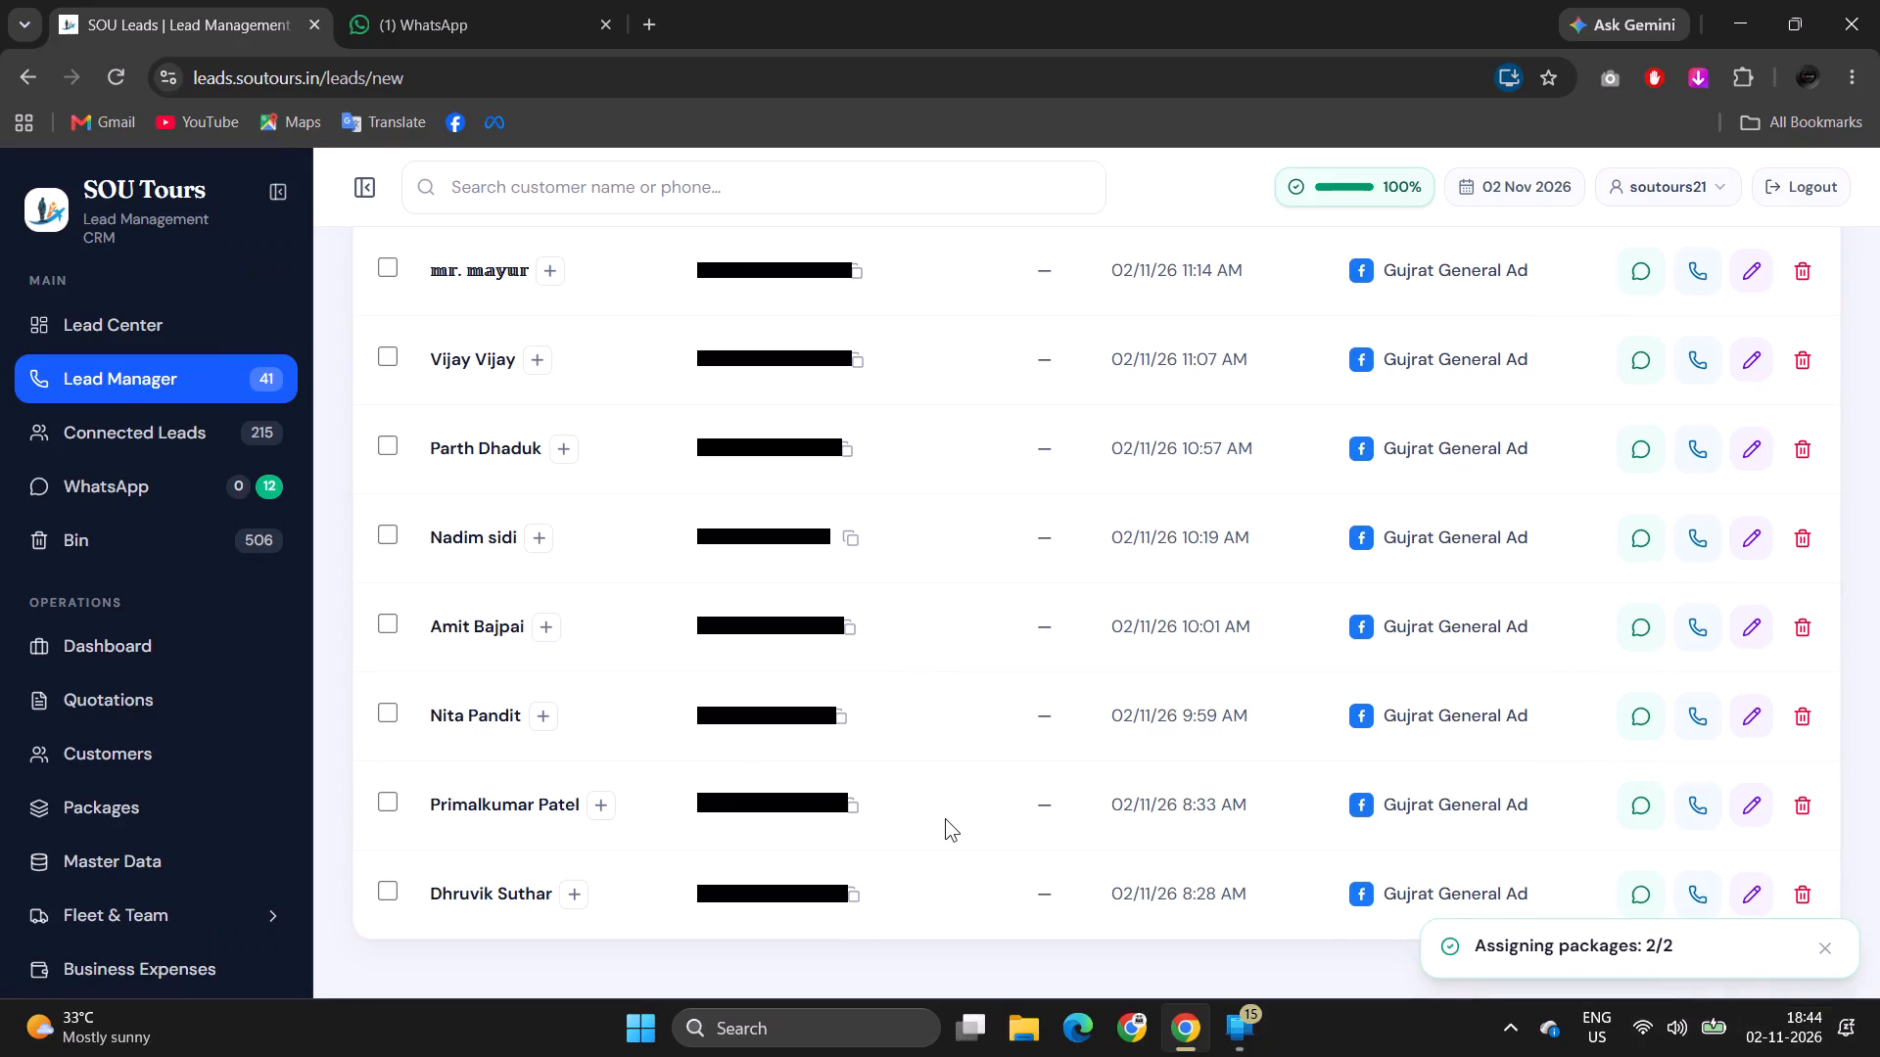
Start a call to the Gujrat General Ad lead dated 02/11/26 8:28 AM, at the end of the list.
scroll(945, 818, "down", 4)
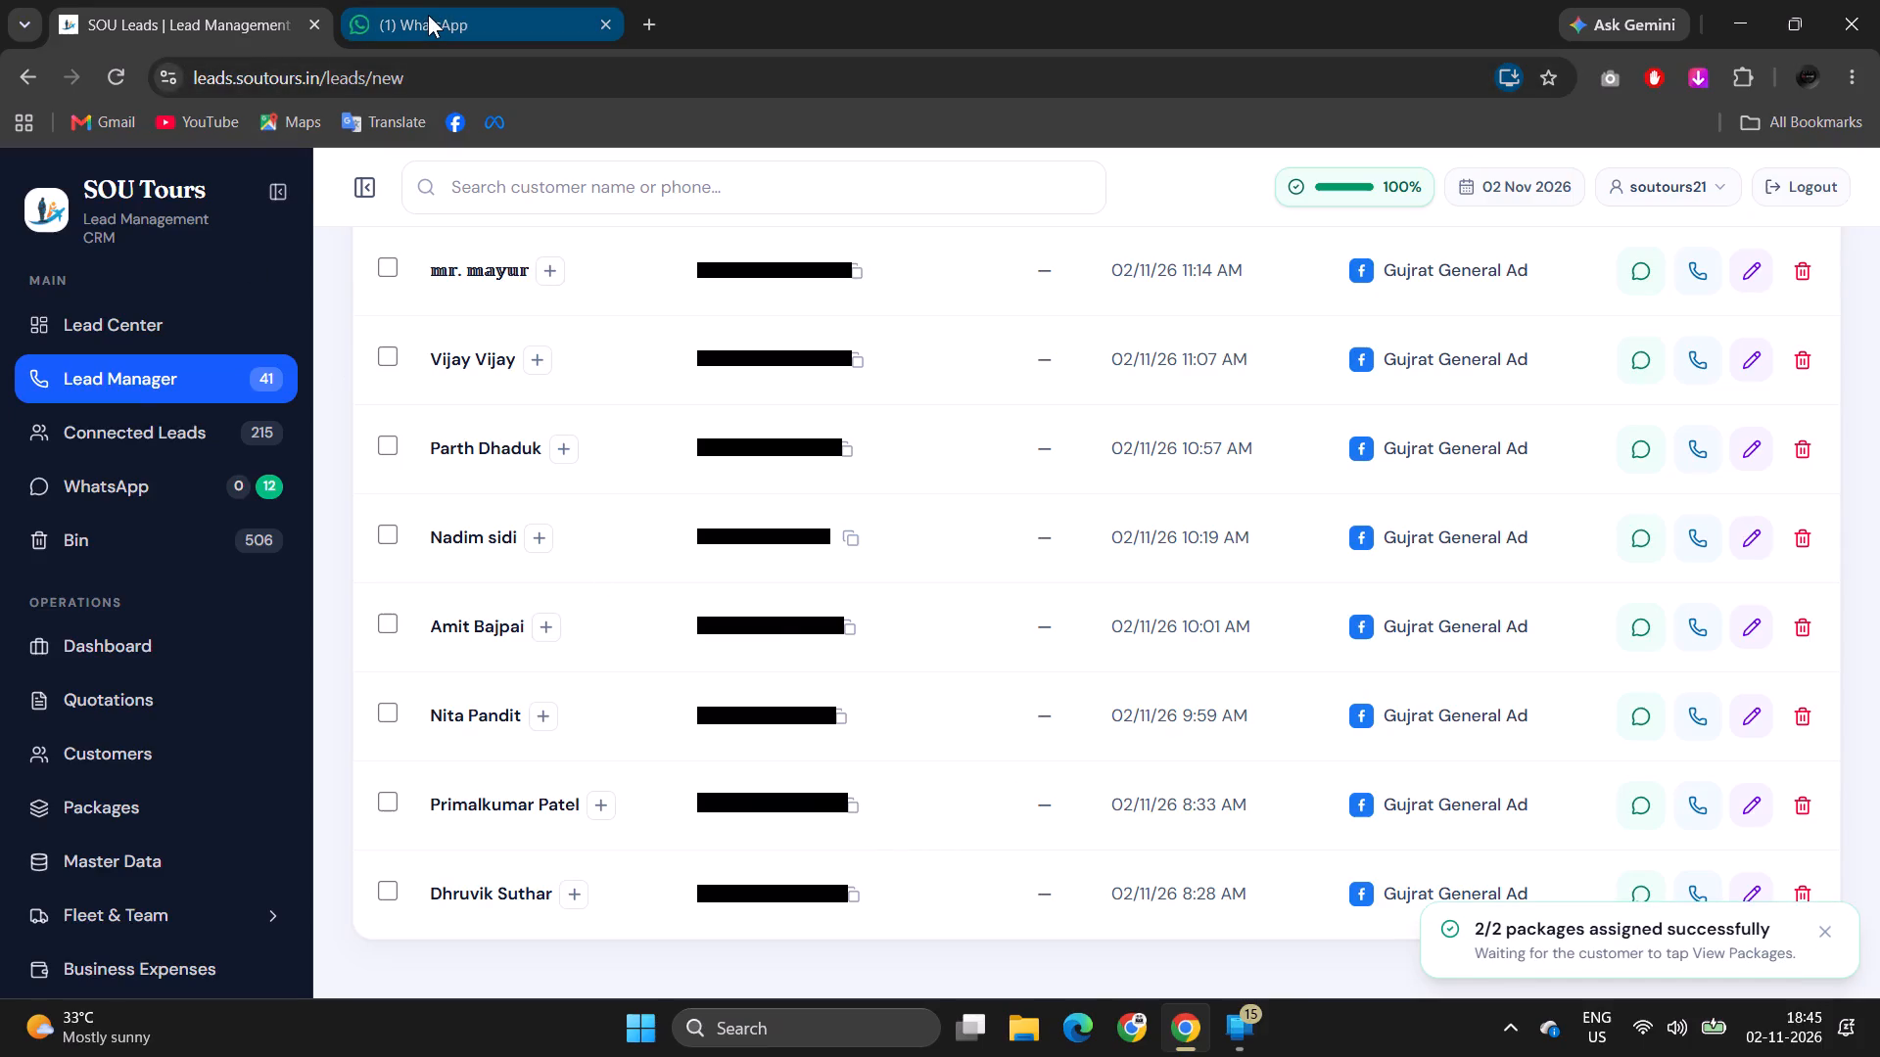
scroll(1730, 750, "down", 4)
scroll(1719, 880, "down", 1)
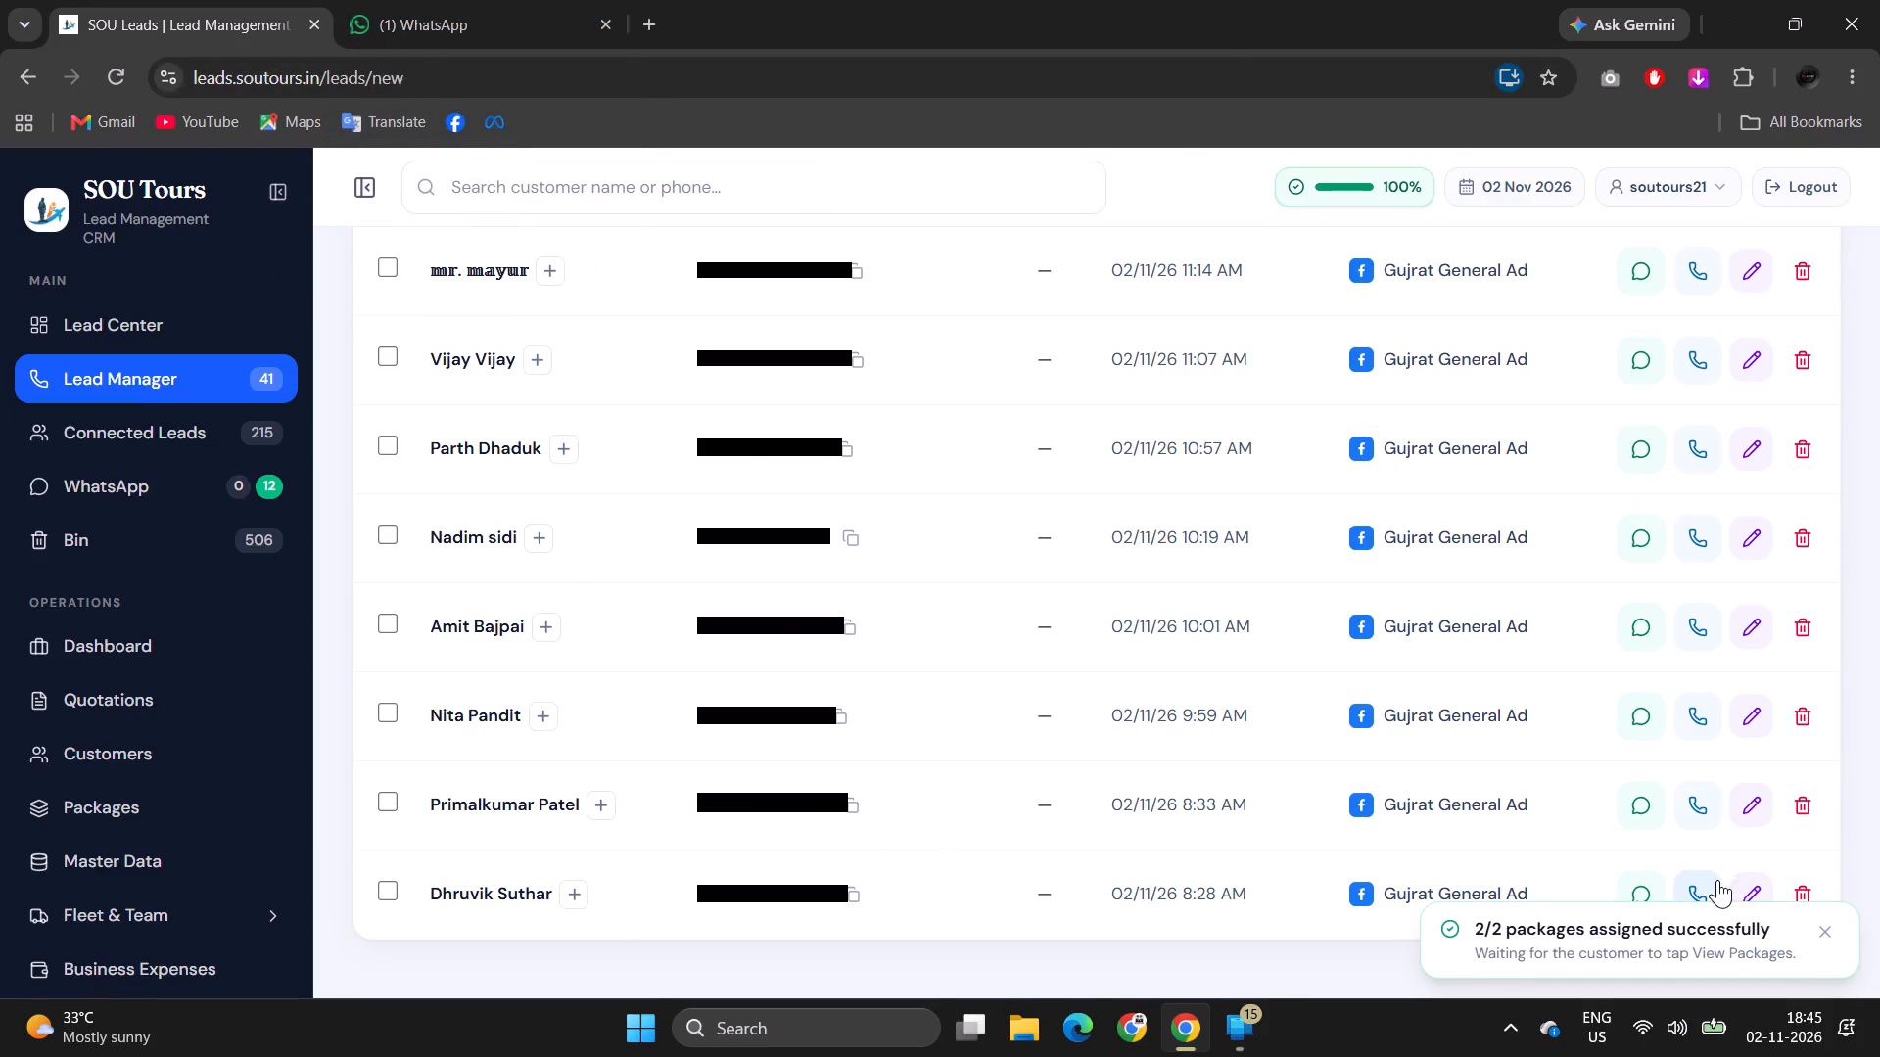
left_click(1707, 883)
left_click(615, 465)
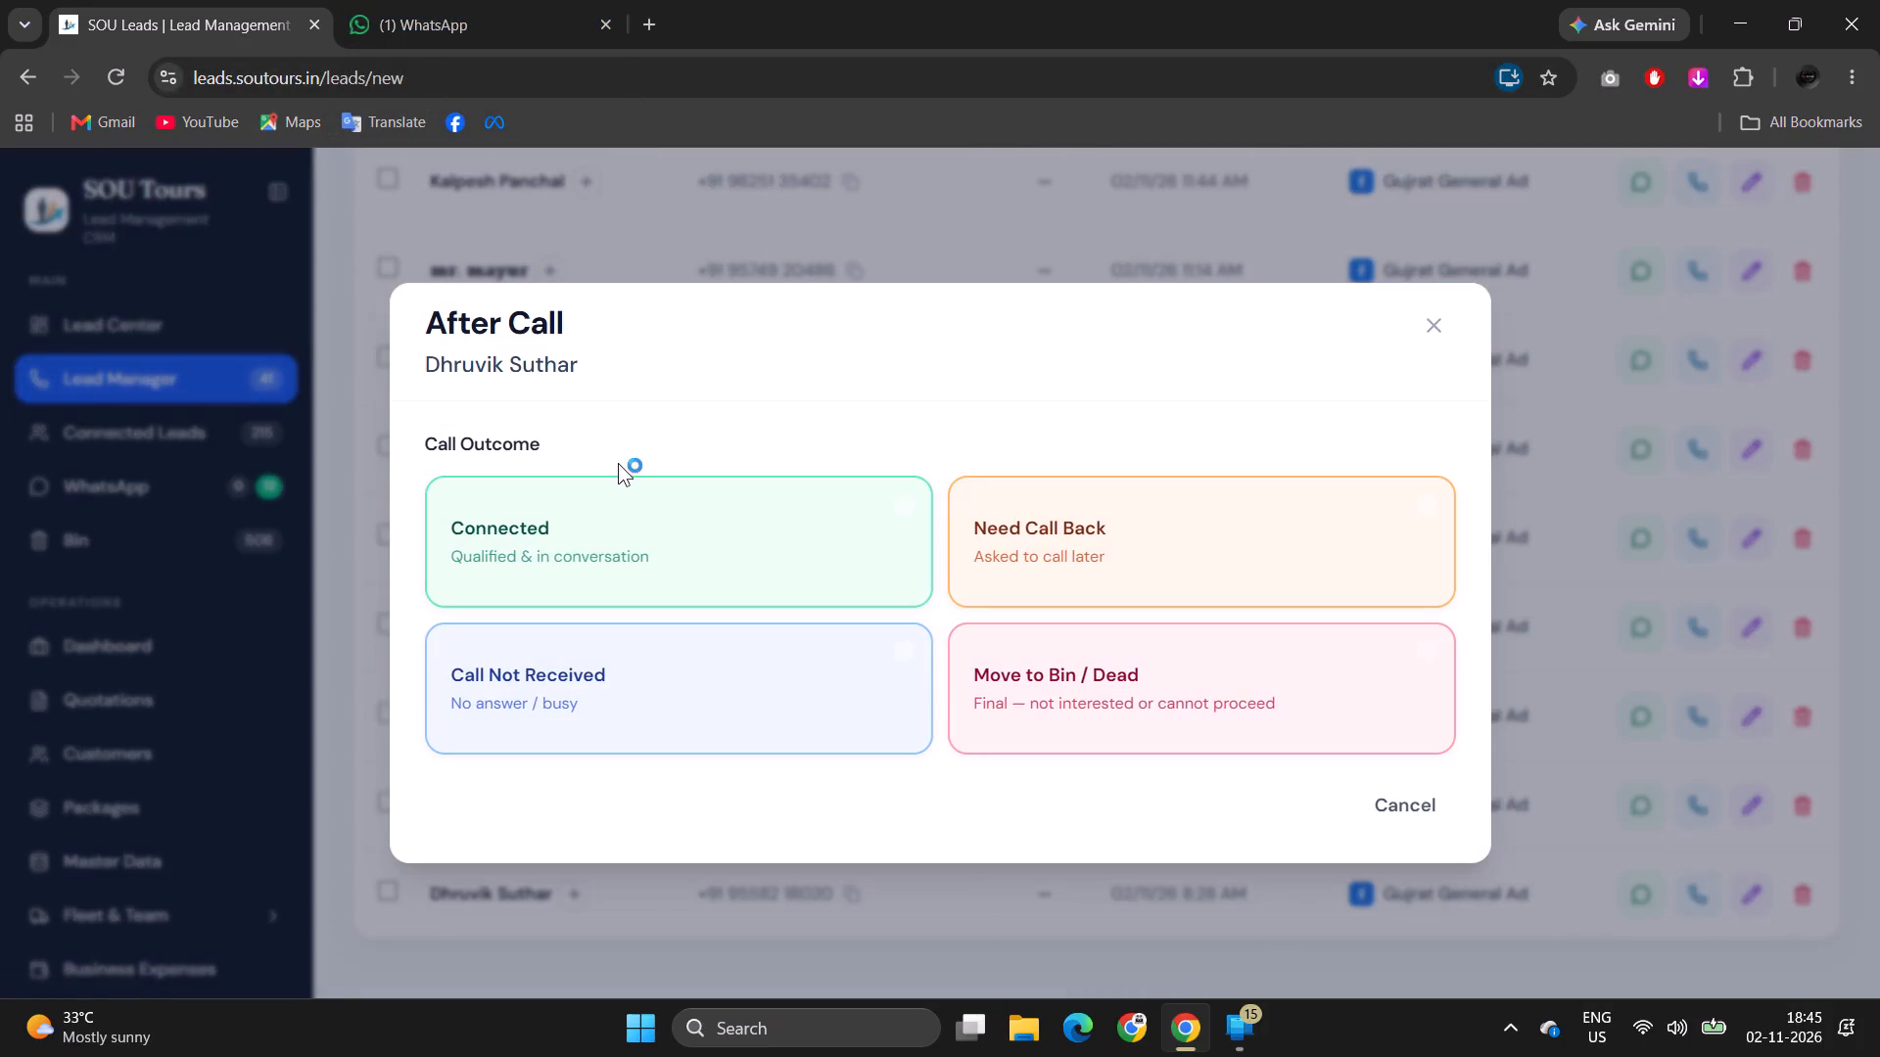
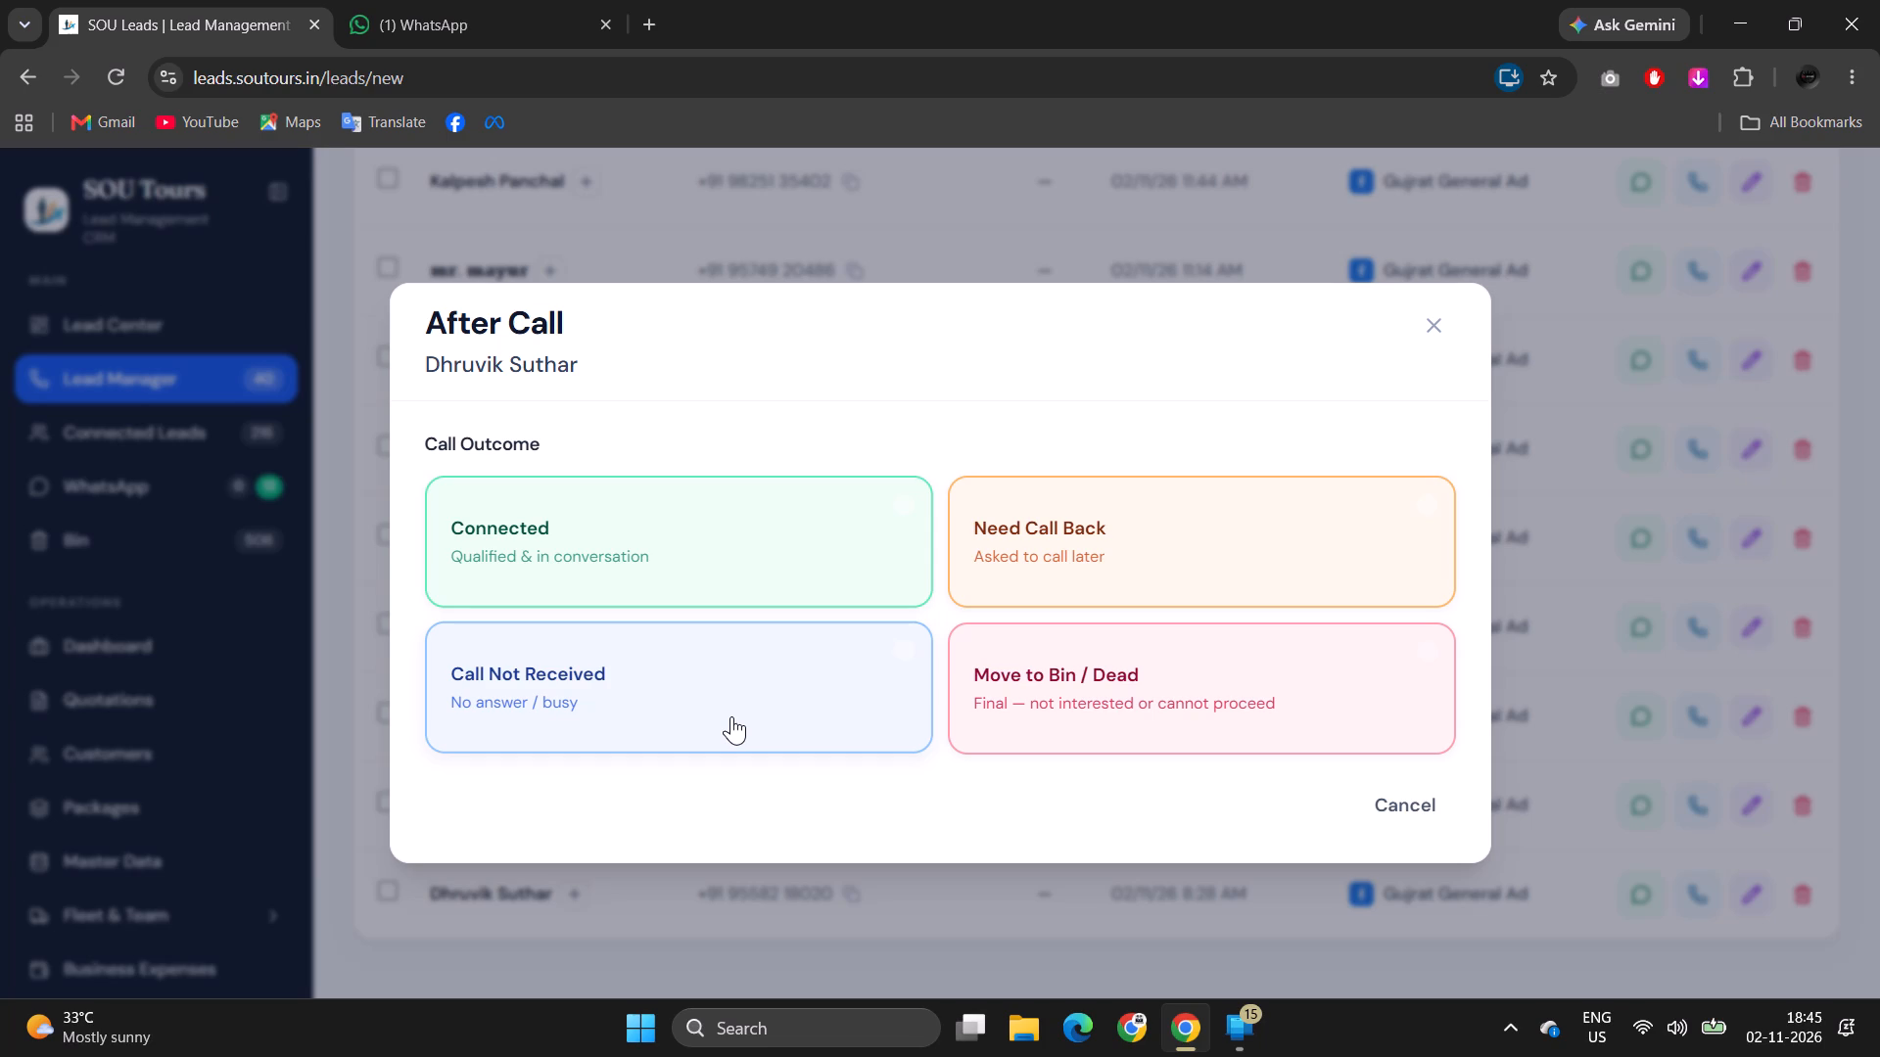
Record the 8:28 AM lead's call outcome as Call Not Received, without adding a reminder.
left_click(726, 716)
left_click(1301, 662)
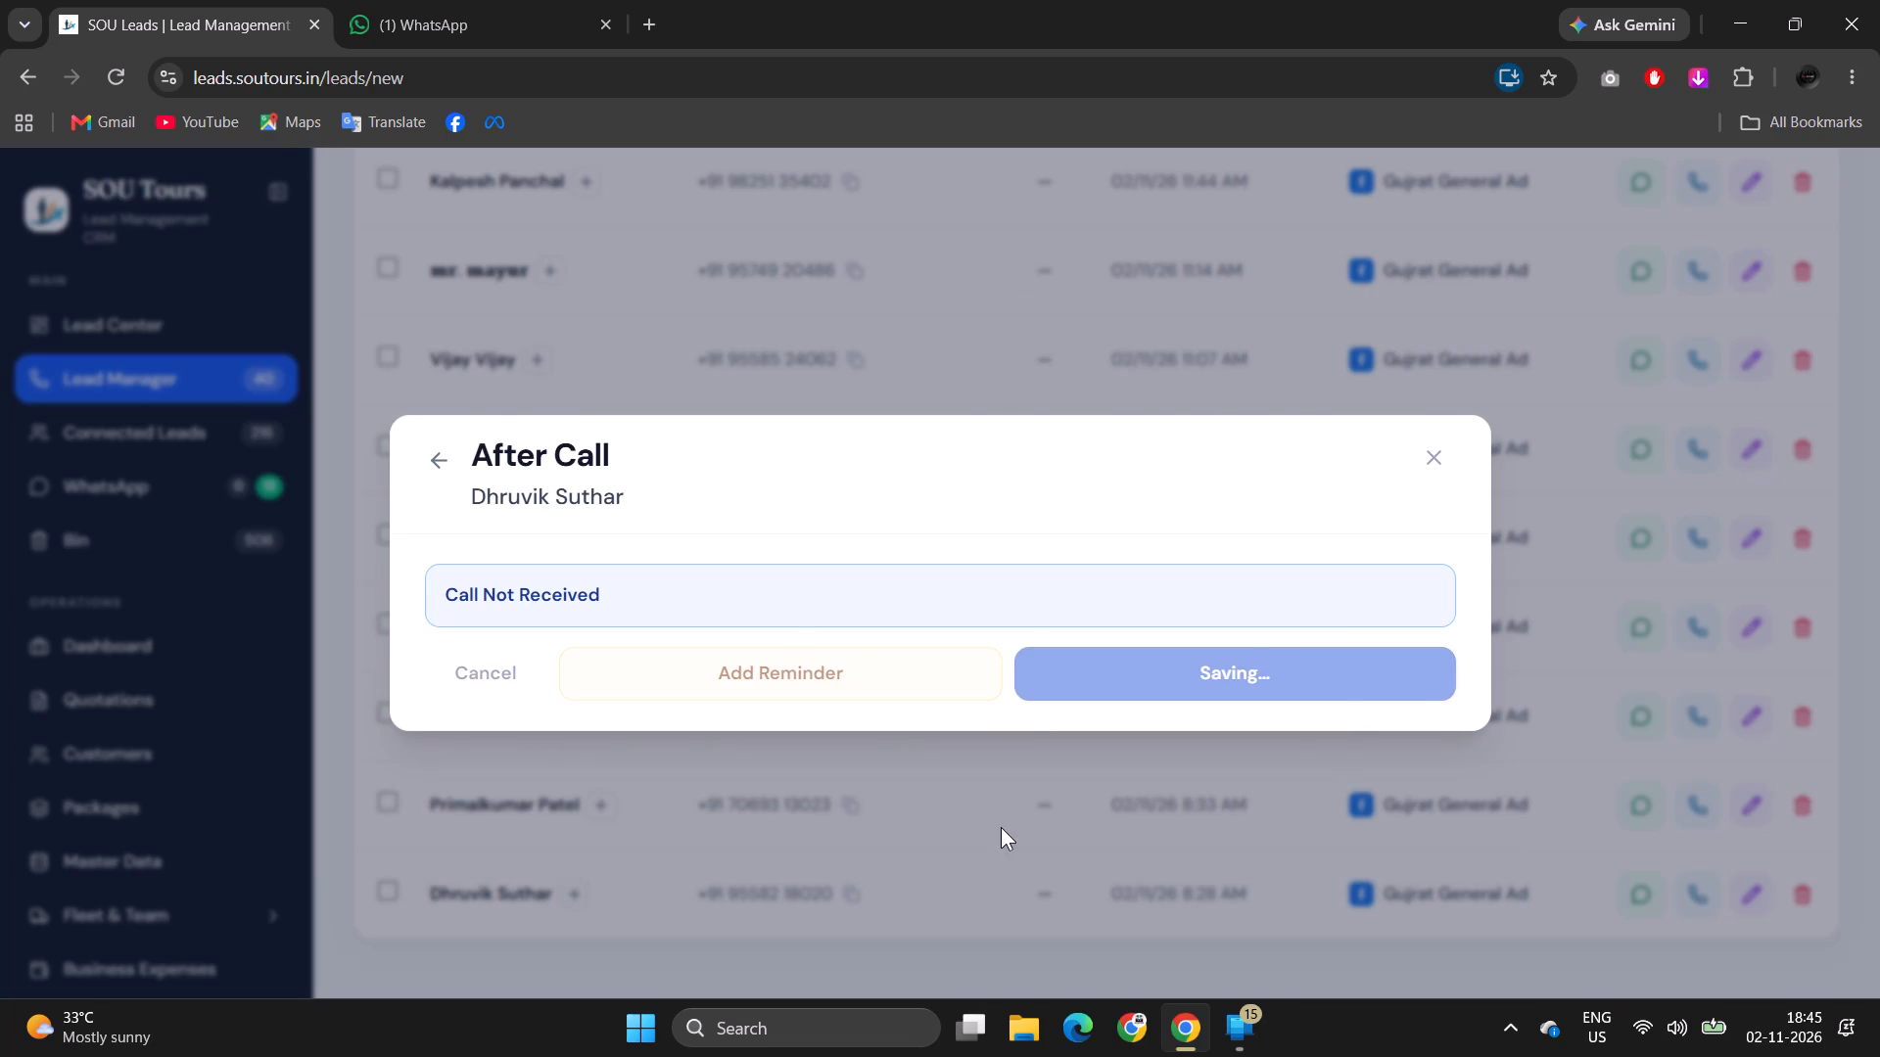
scroll(1311, 757, "down", 3)
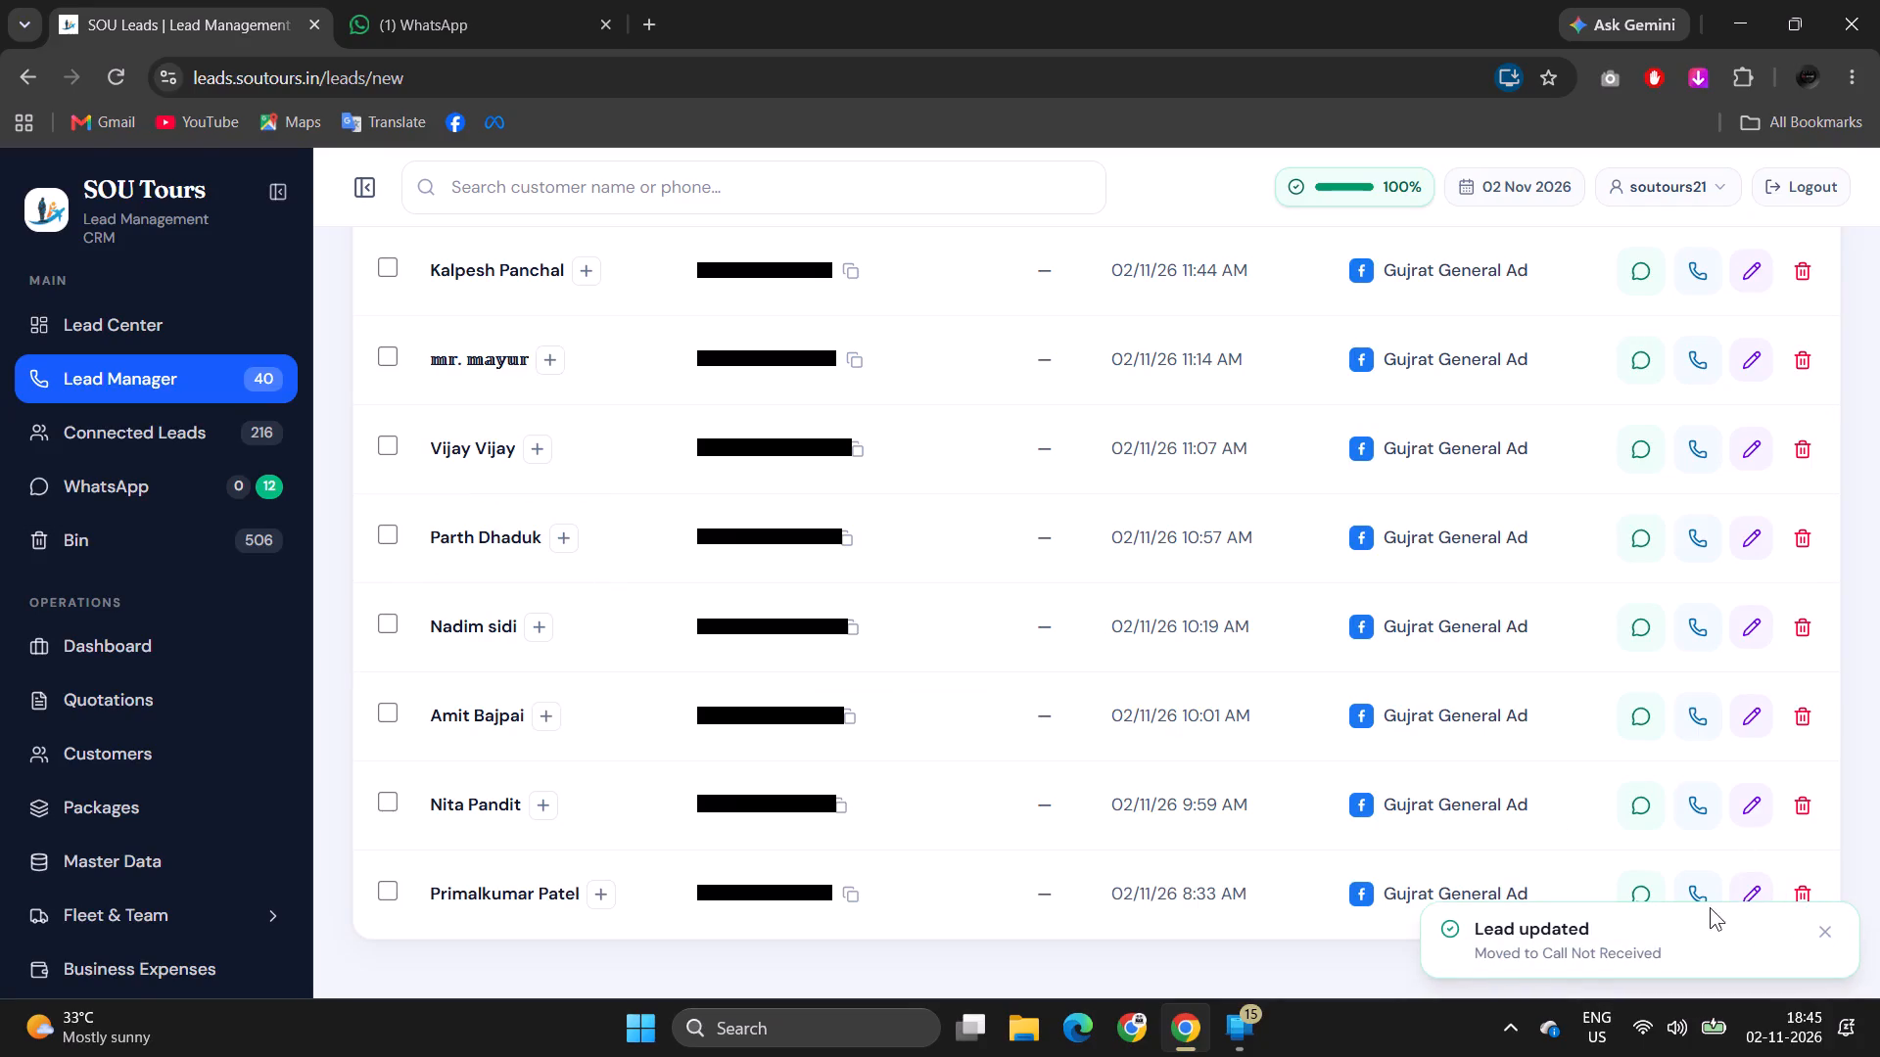
left_click(1822, 932)
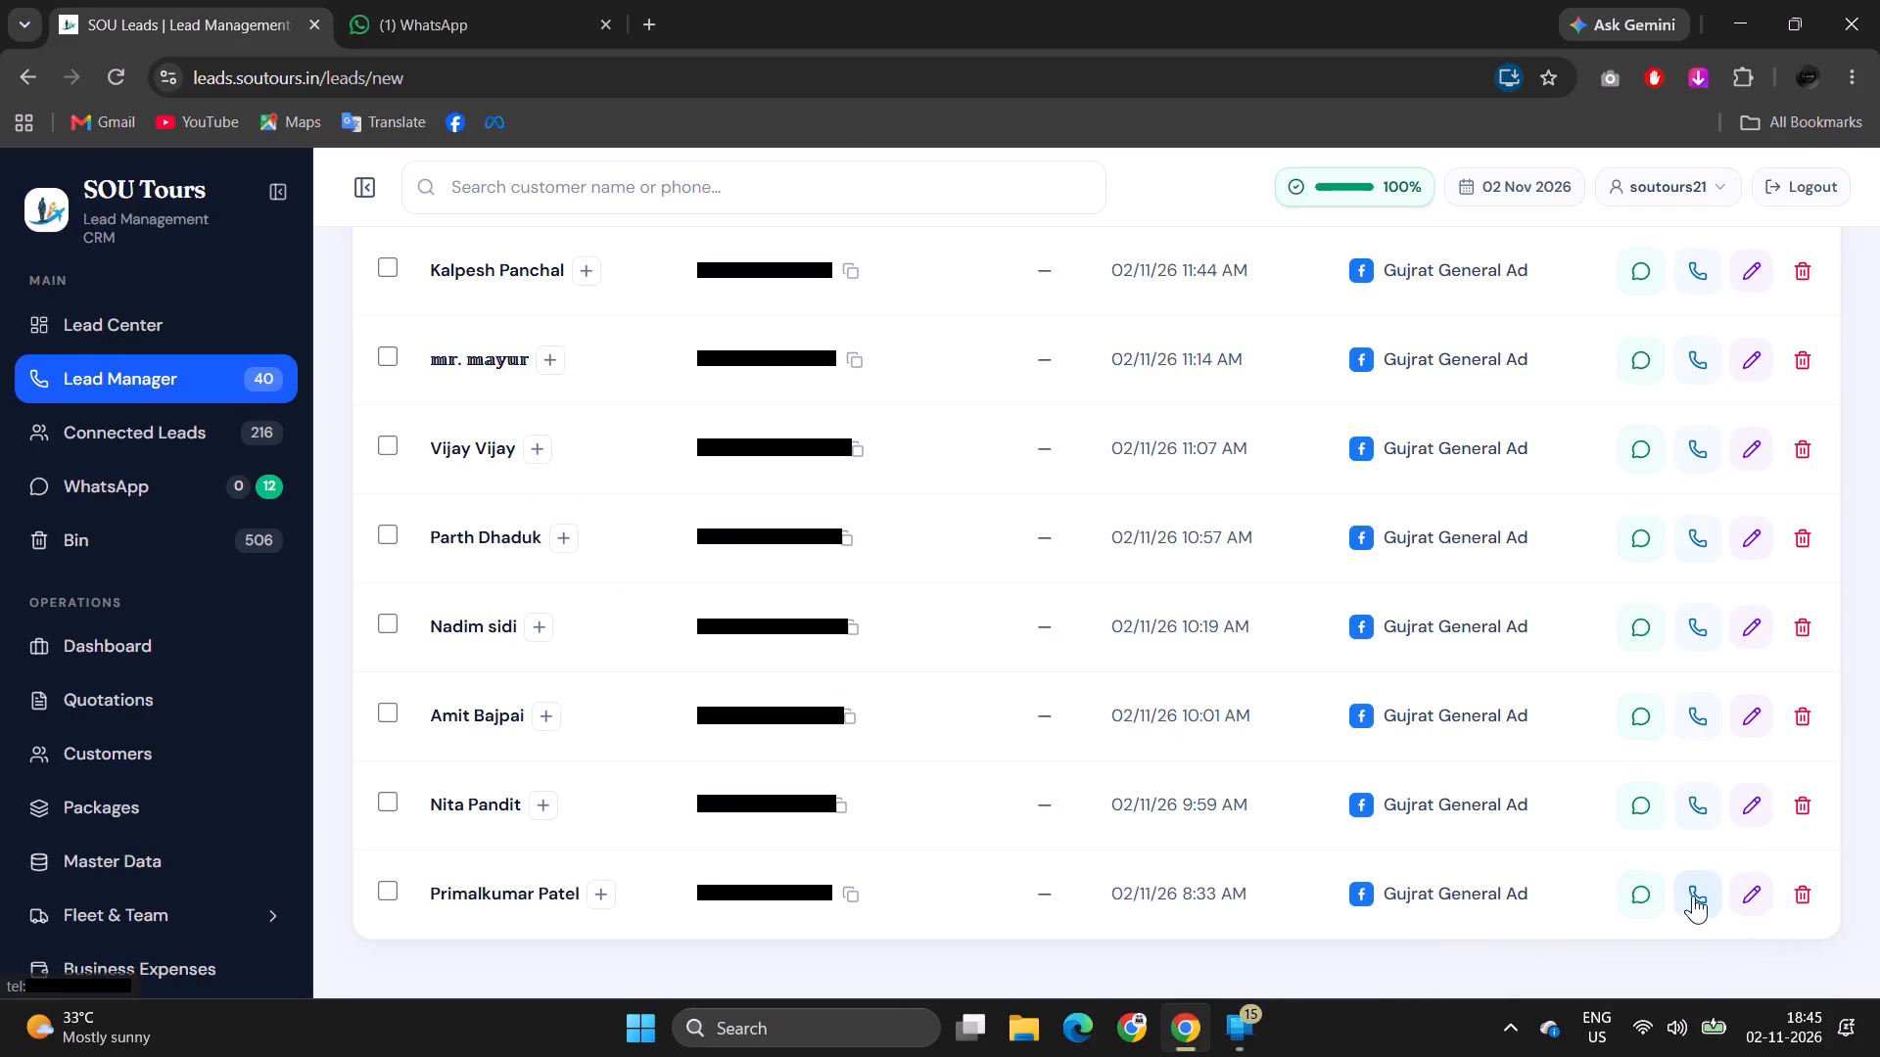
Start a call to the Gujrat General Ad lead dated 02/11/26 8:33 AM, at the end of the list.
left_click(1693, 891)
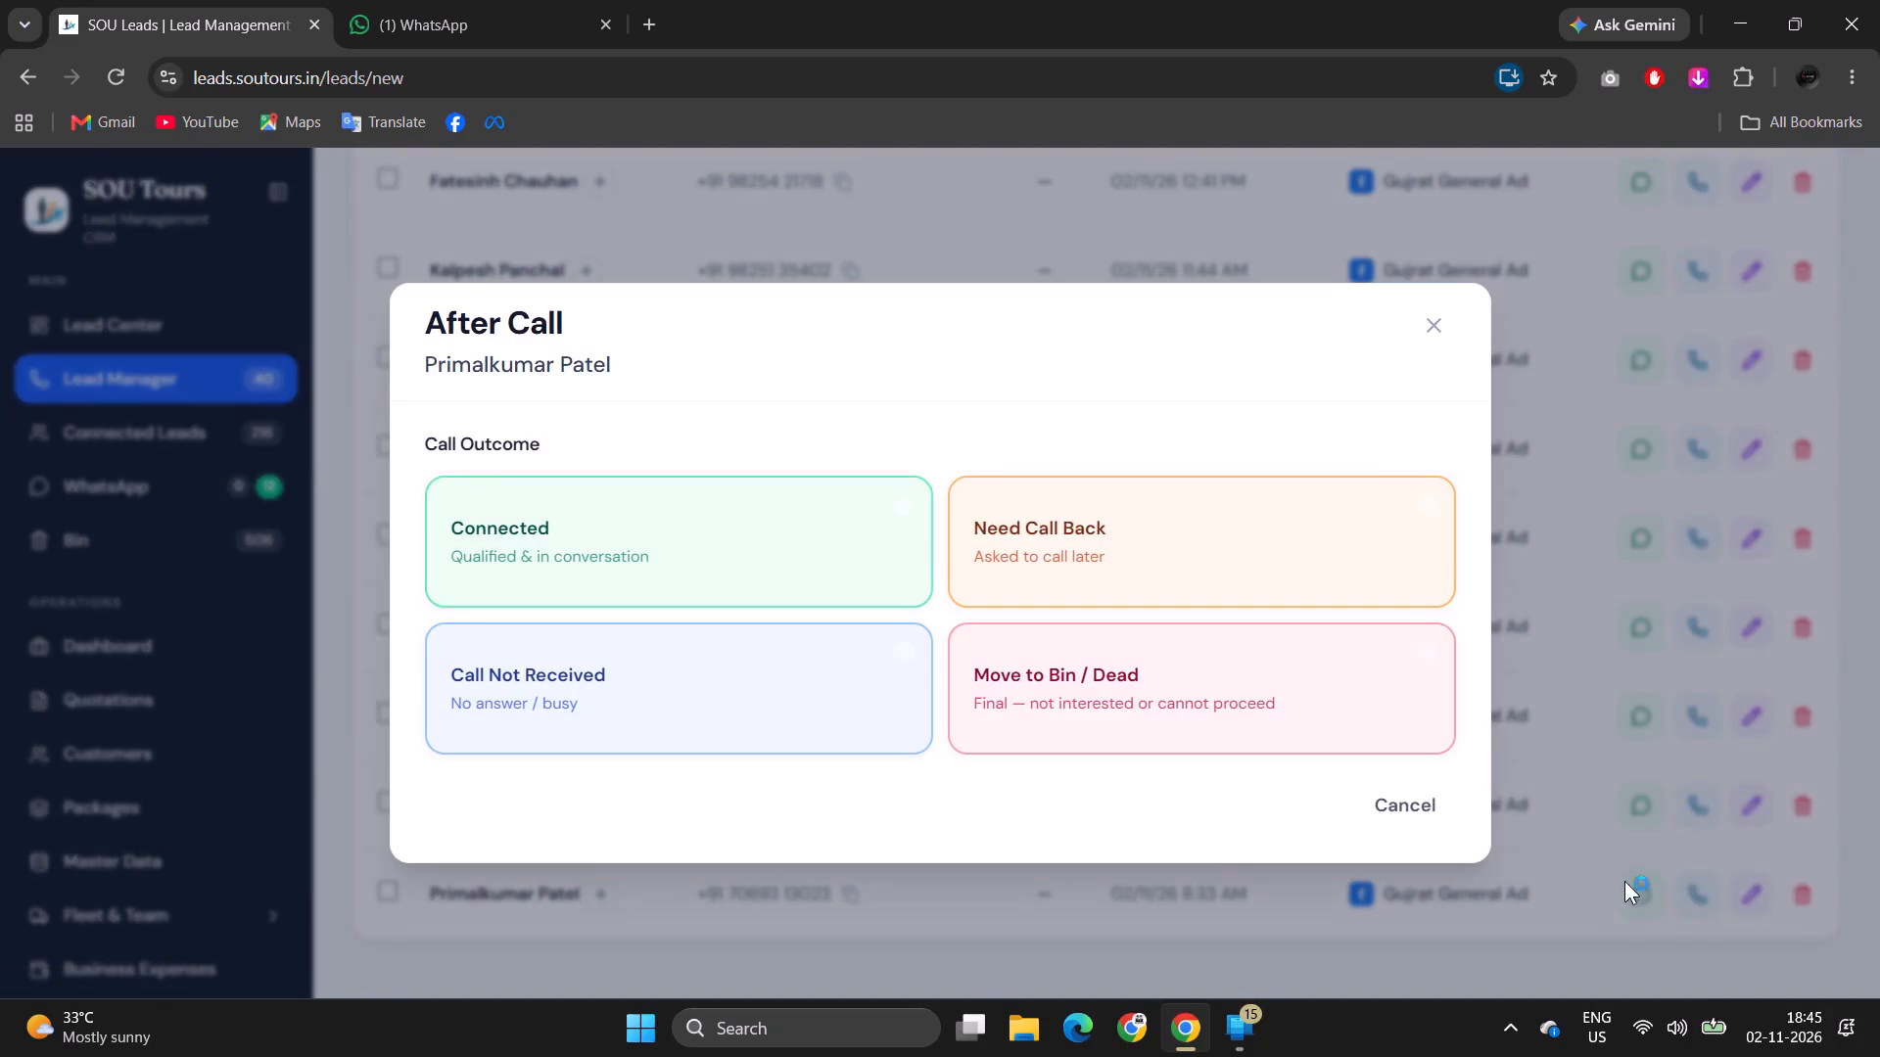
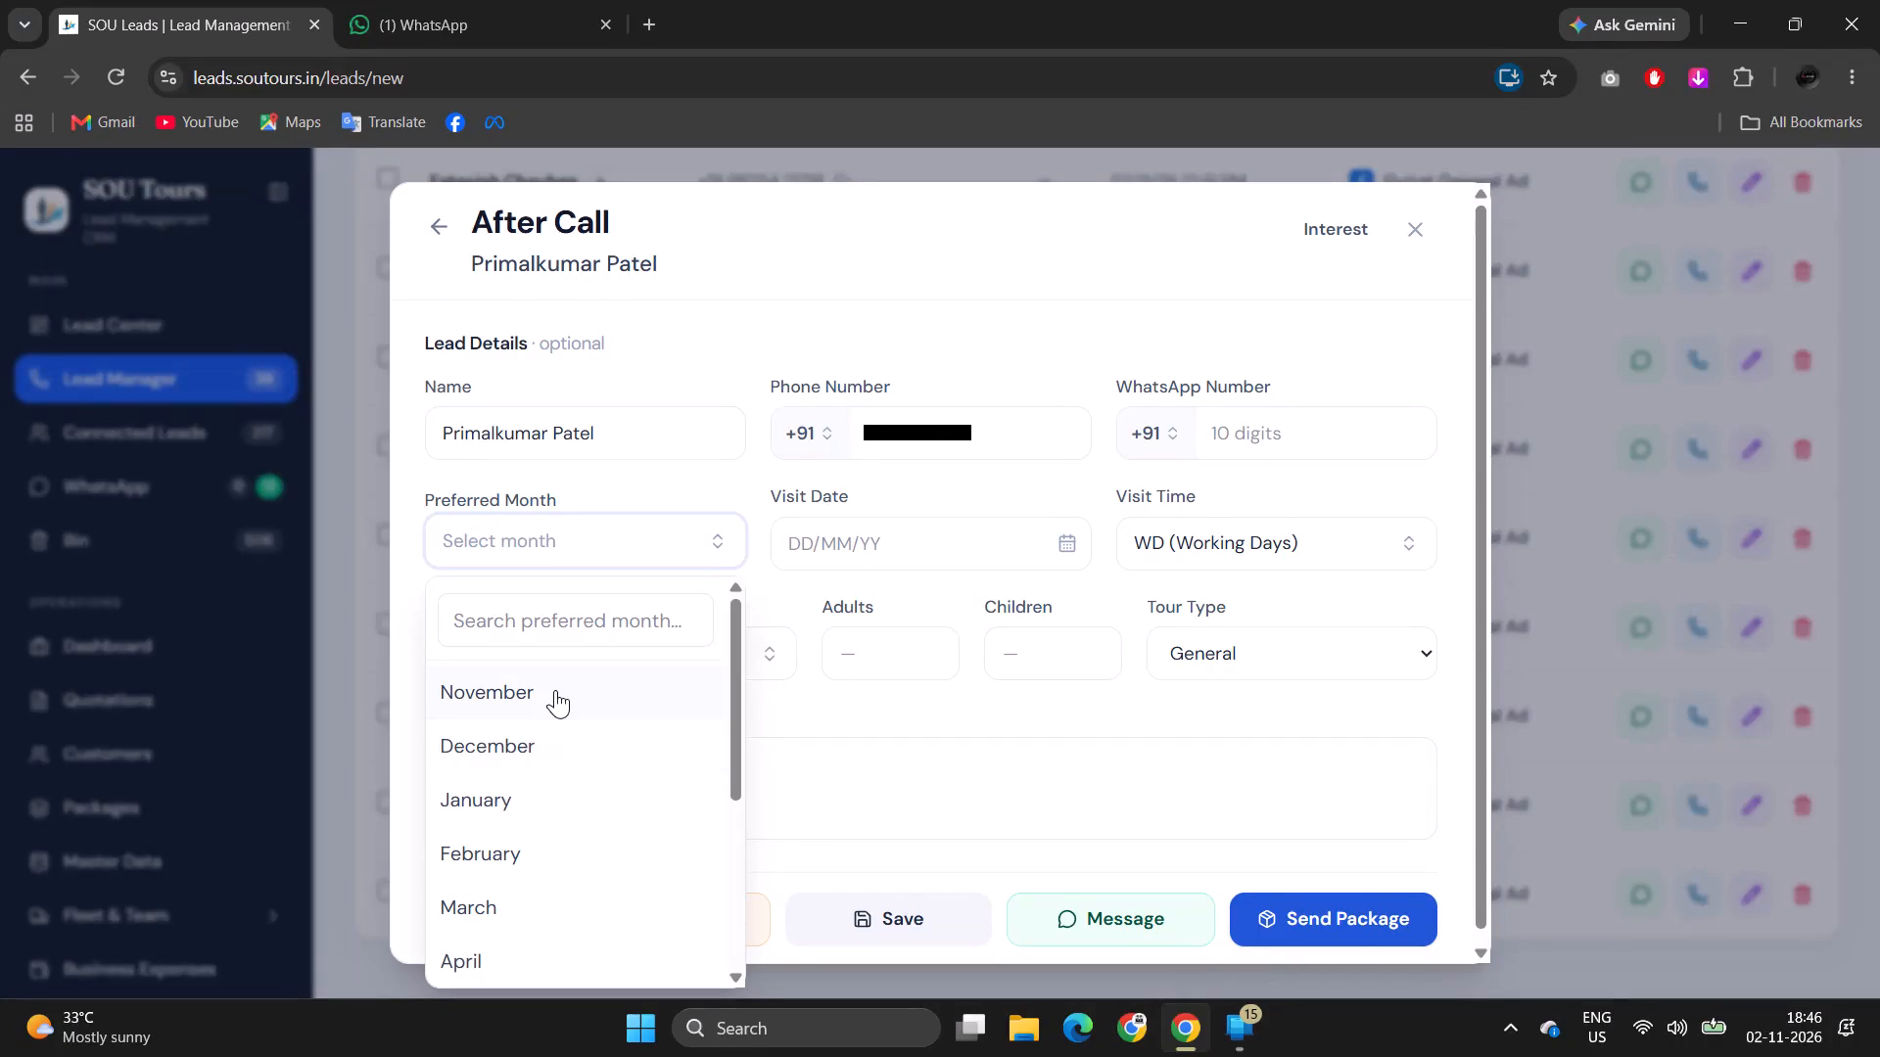
Set the 8:33 AM lead's preferred month to November and choose to send a package through the CRM WhatsApp chat.
left_click(553, 690)
left_click(1329, 930)
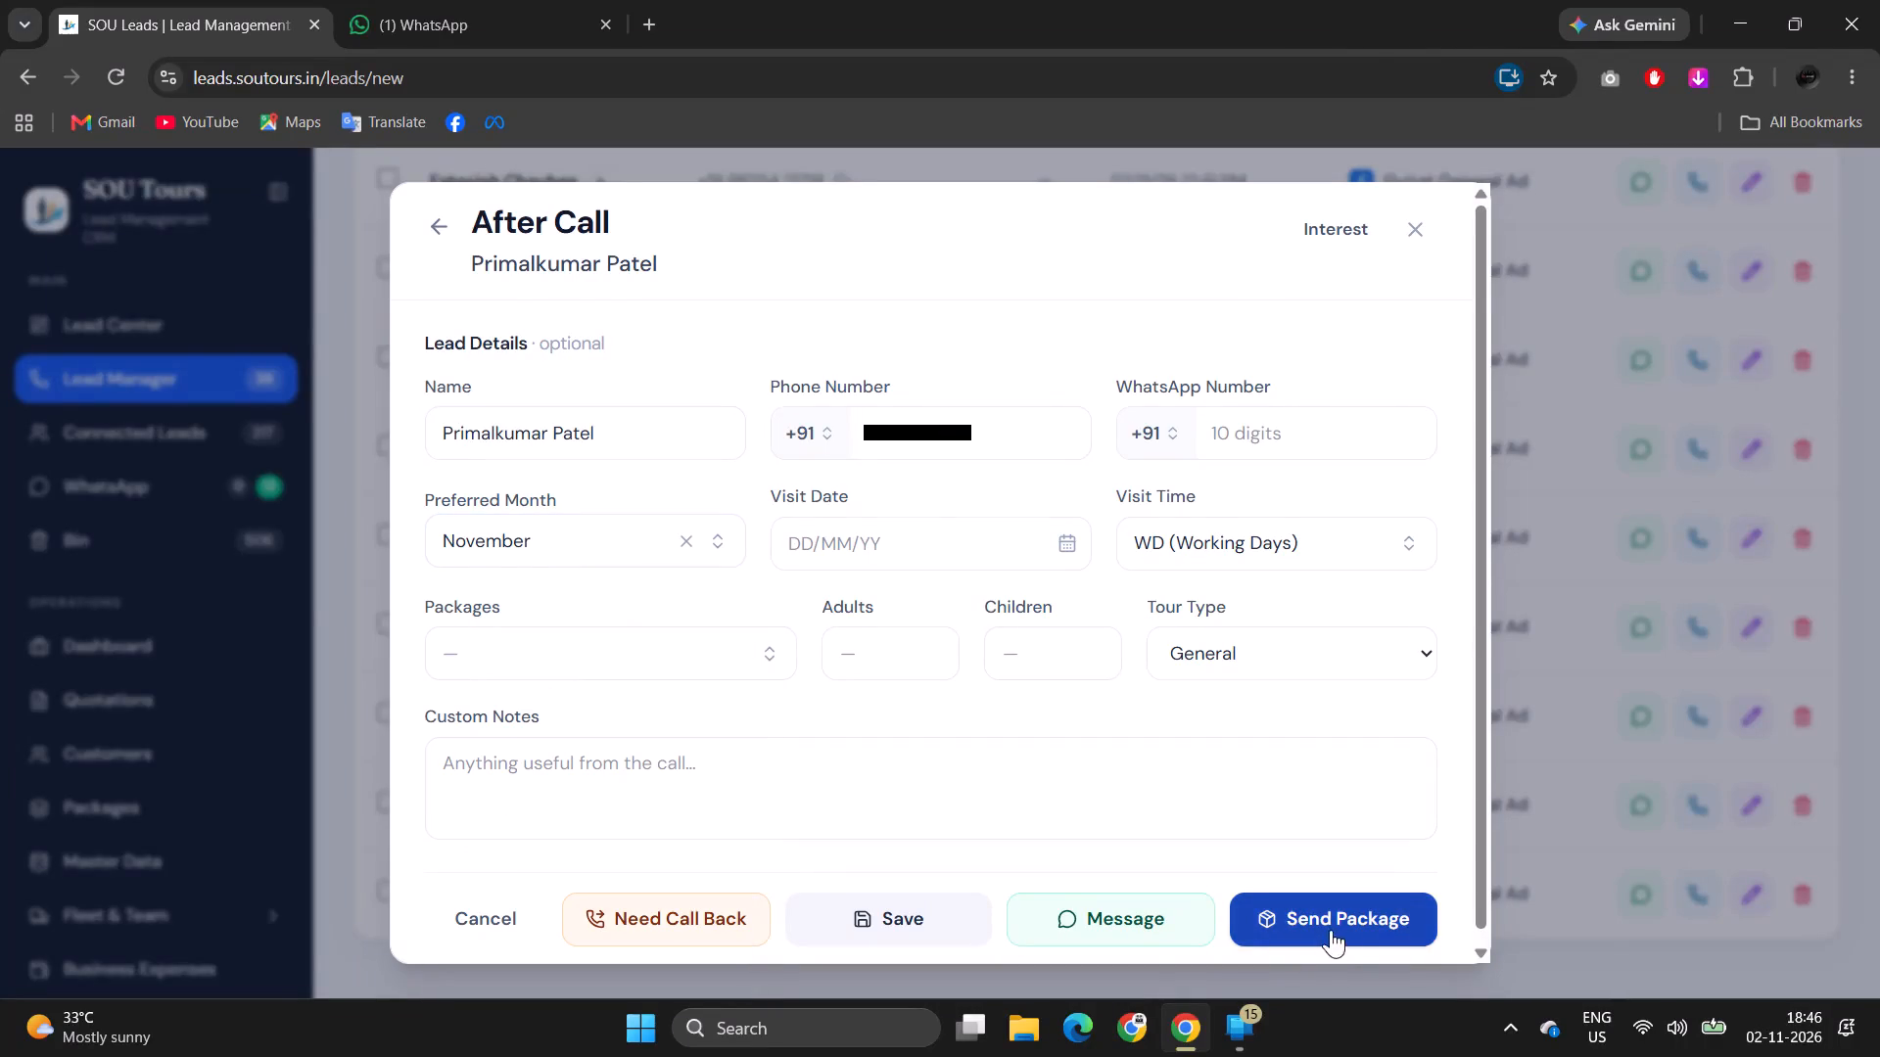
left_click(612, 519)
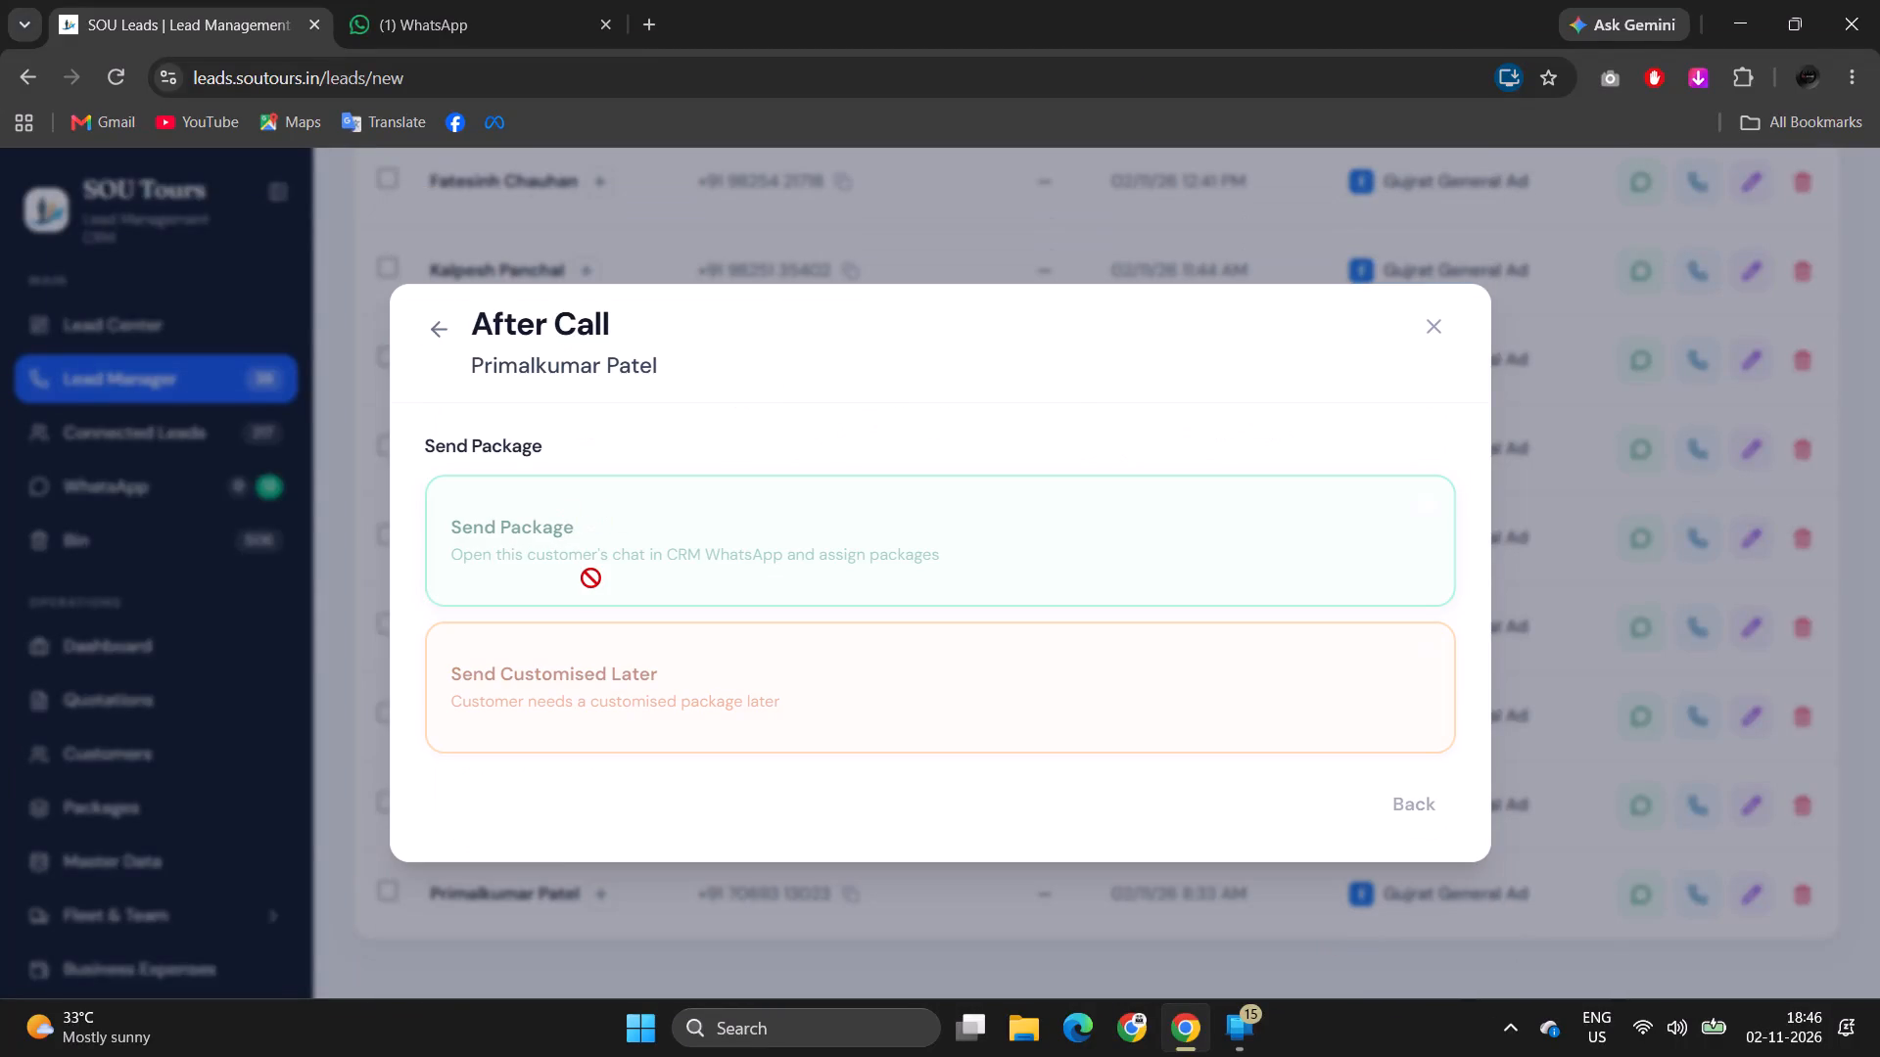
Assign all four most selling packages to the lead: GOLD 1N2D and 2N3D HOTELS, and GOLD 1N2D and 2N3D RESORTS.
left_click(457, 441)
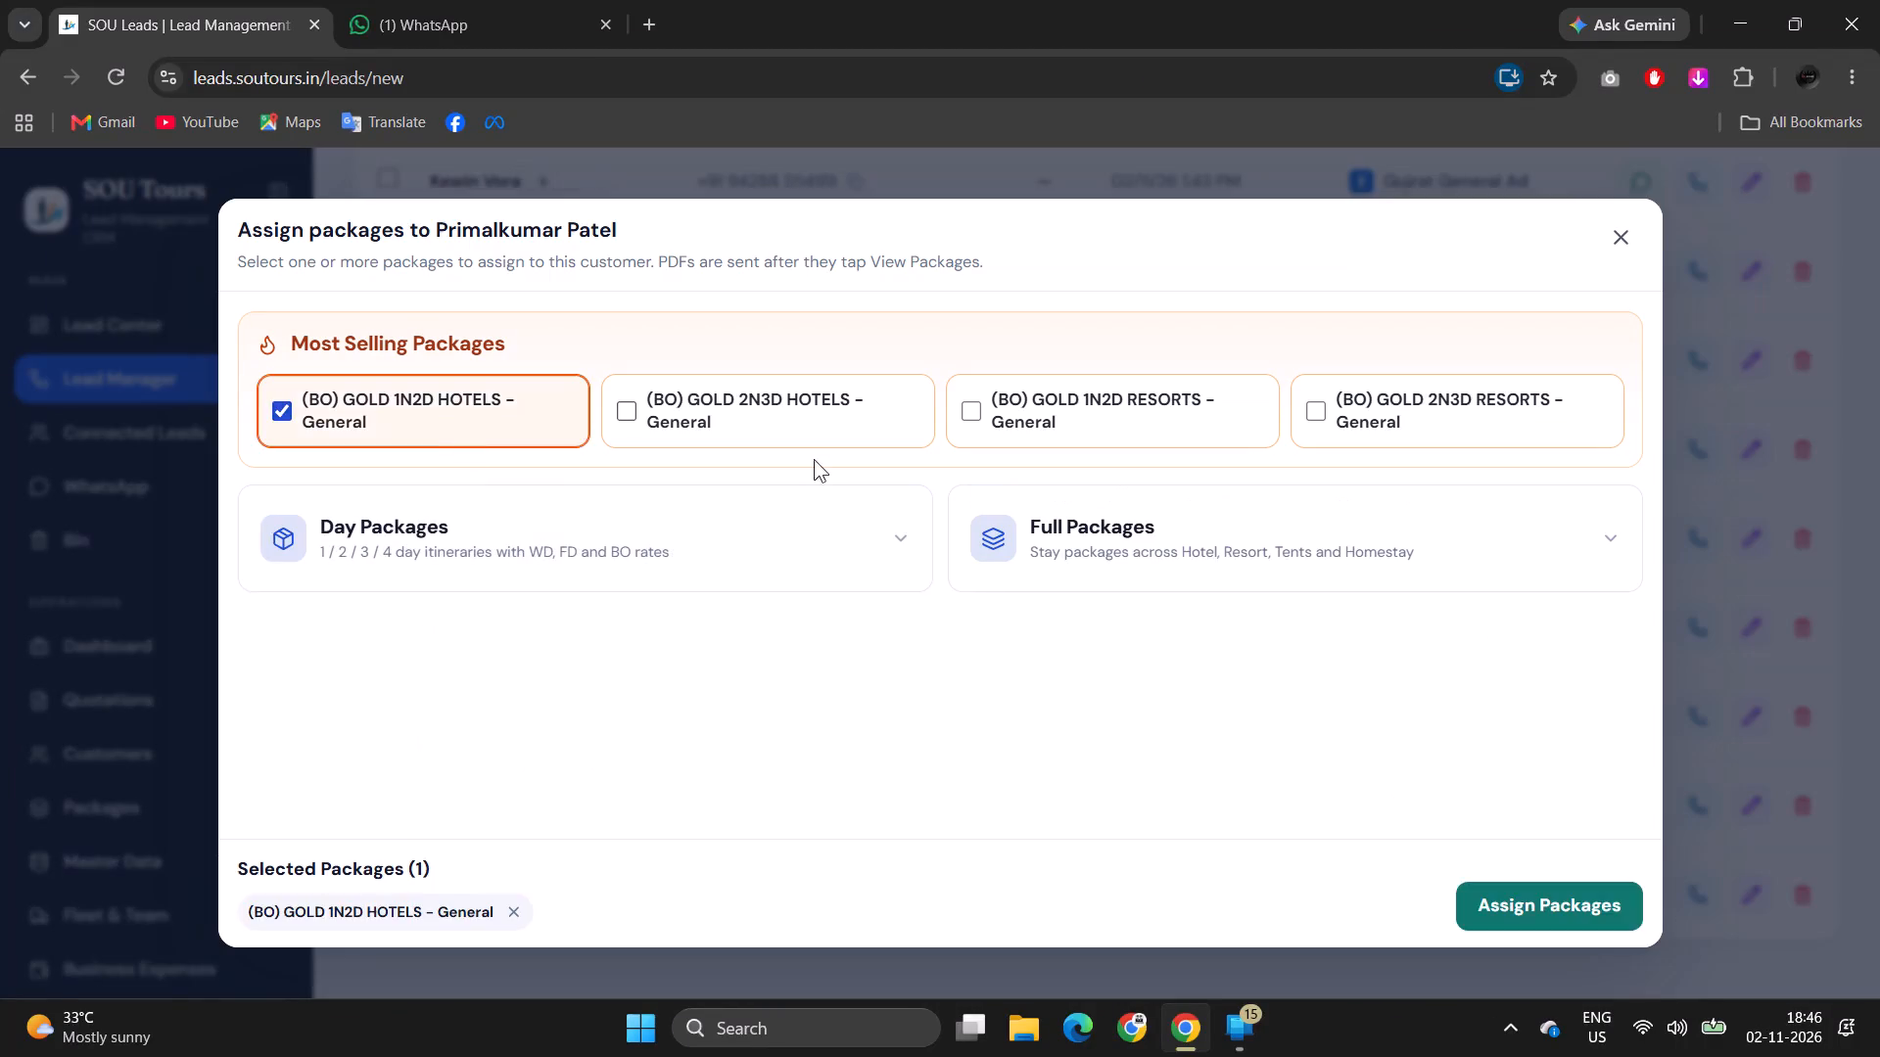
left_click(815, 460)
left_click(816, 432)
left_click(1140, 402)
left_click(1300, 407)
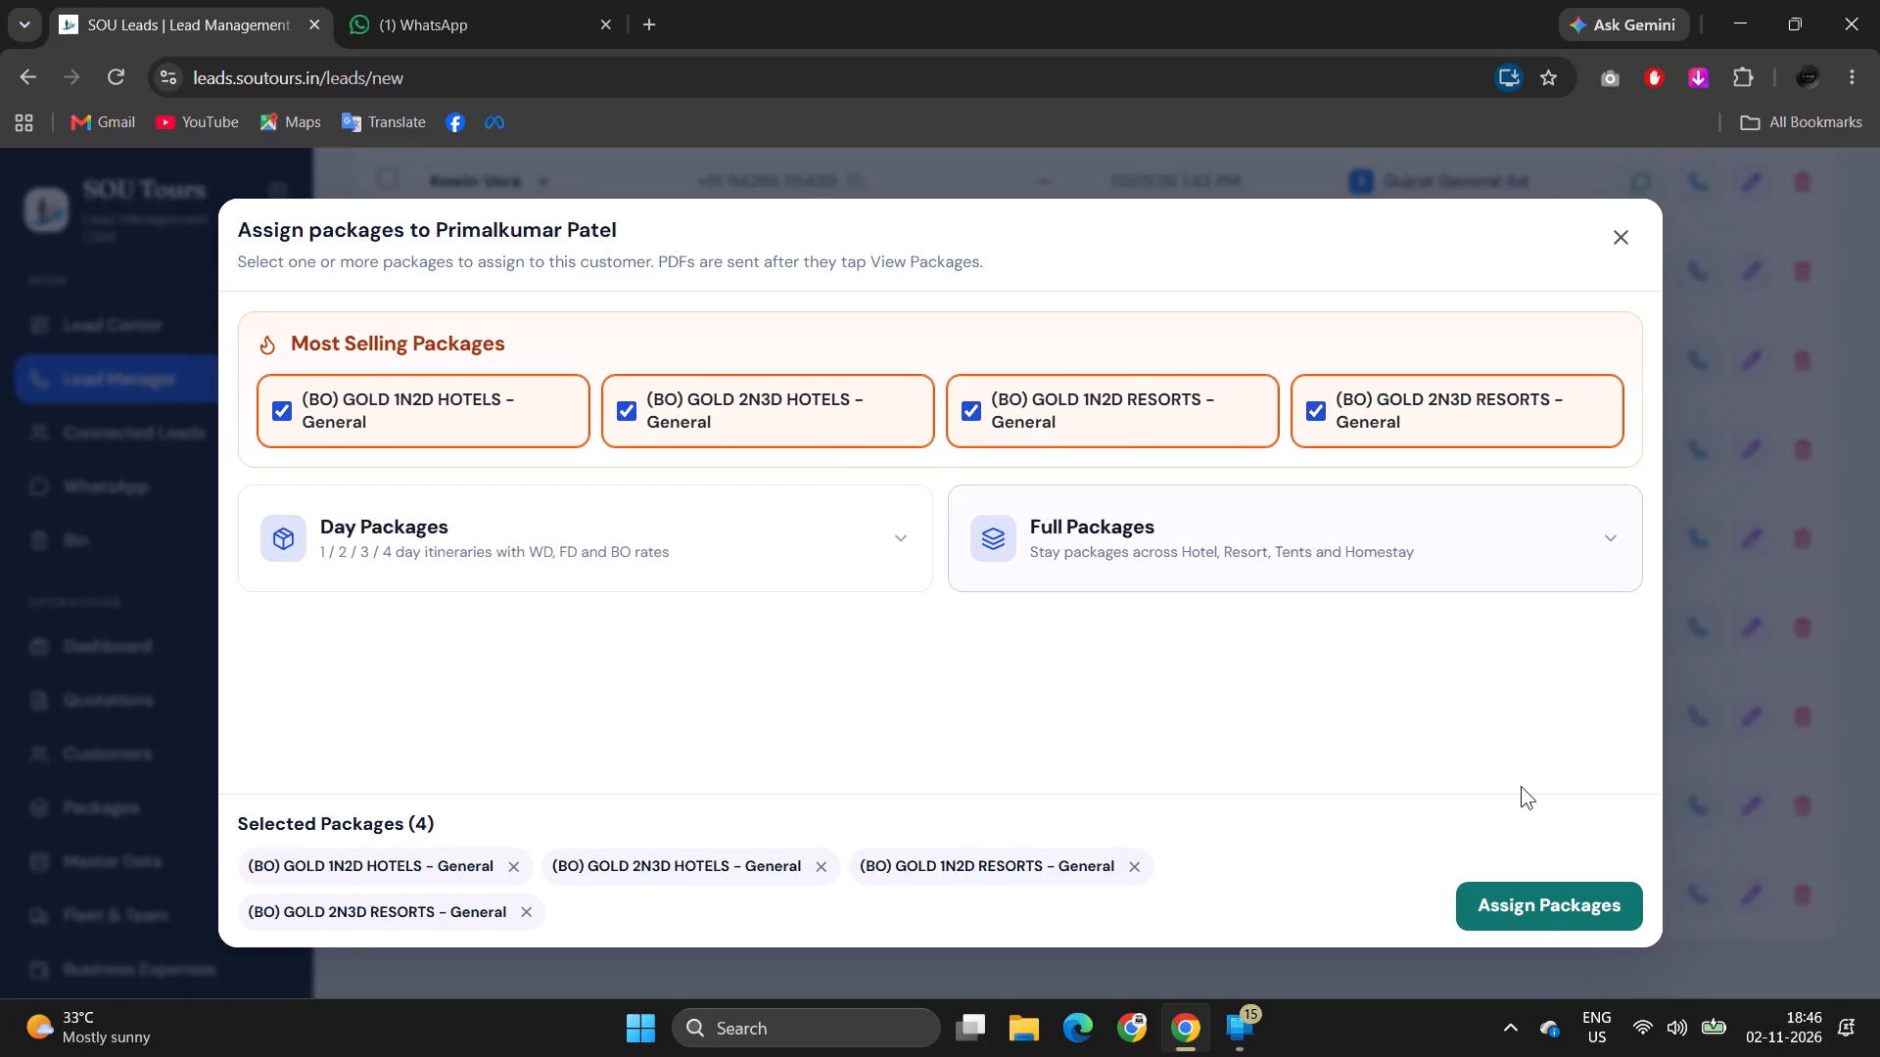
left_click(1535, 890)
Start a call to the Gujrat General Ad lead at the end of the Lead Manager list.
scroll(1121, 710, "up", 6)
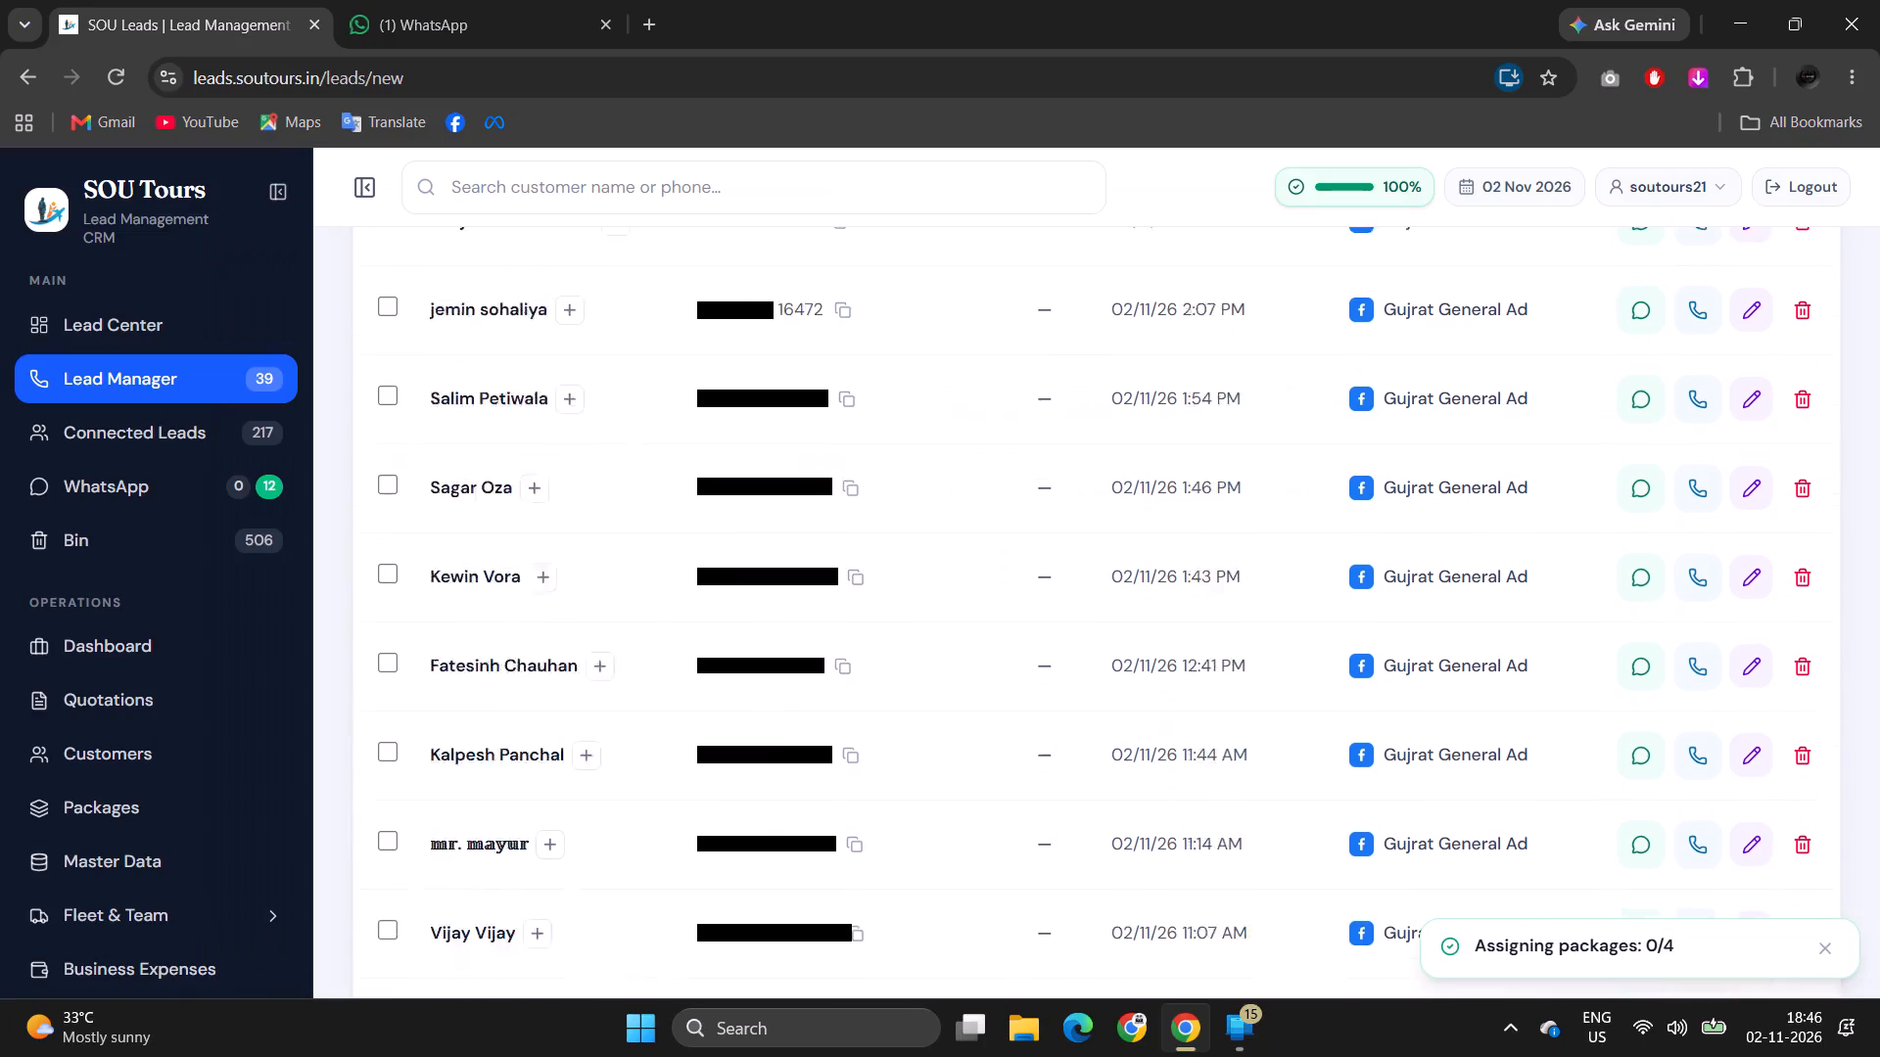
scroll(1124, 712, "up", 12)
scroll(1125, 712, "down", 10)
scroll(1125, 714, "up", 3)
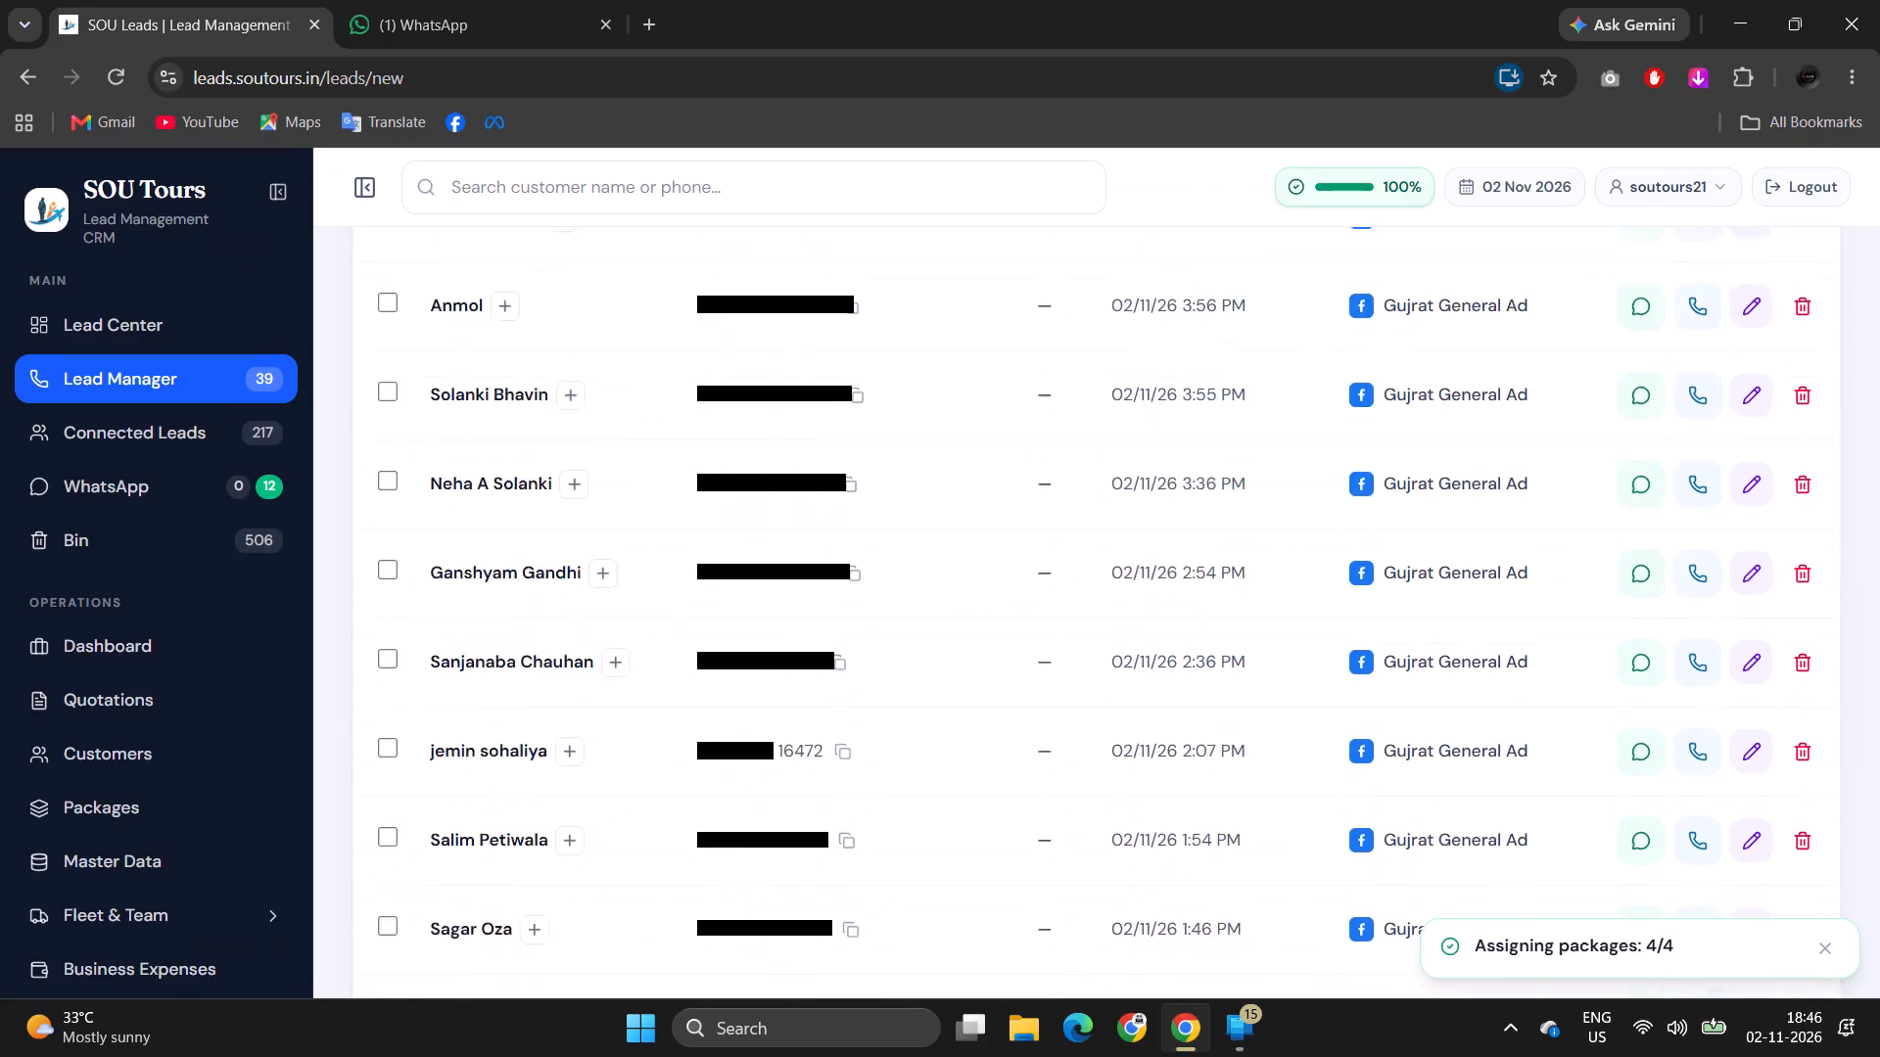
scroll(1124, 713, "up", 7)
scroll(1124, 713, "down", 4)
scroll(1124, 713, "up", 3)
scroll(1124, 713, "down", 12)
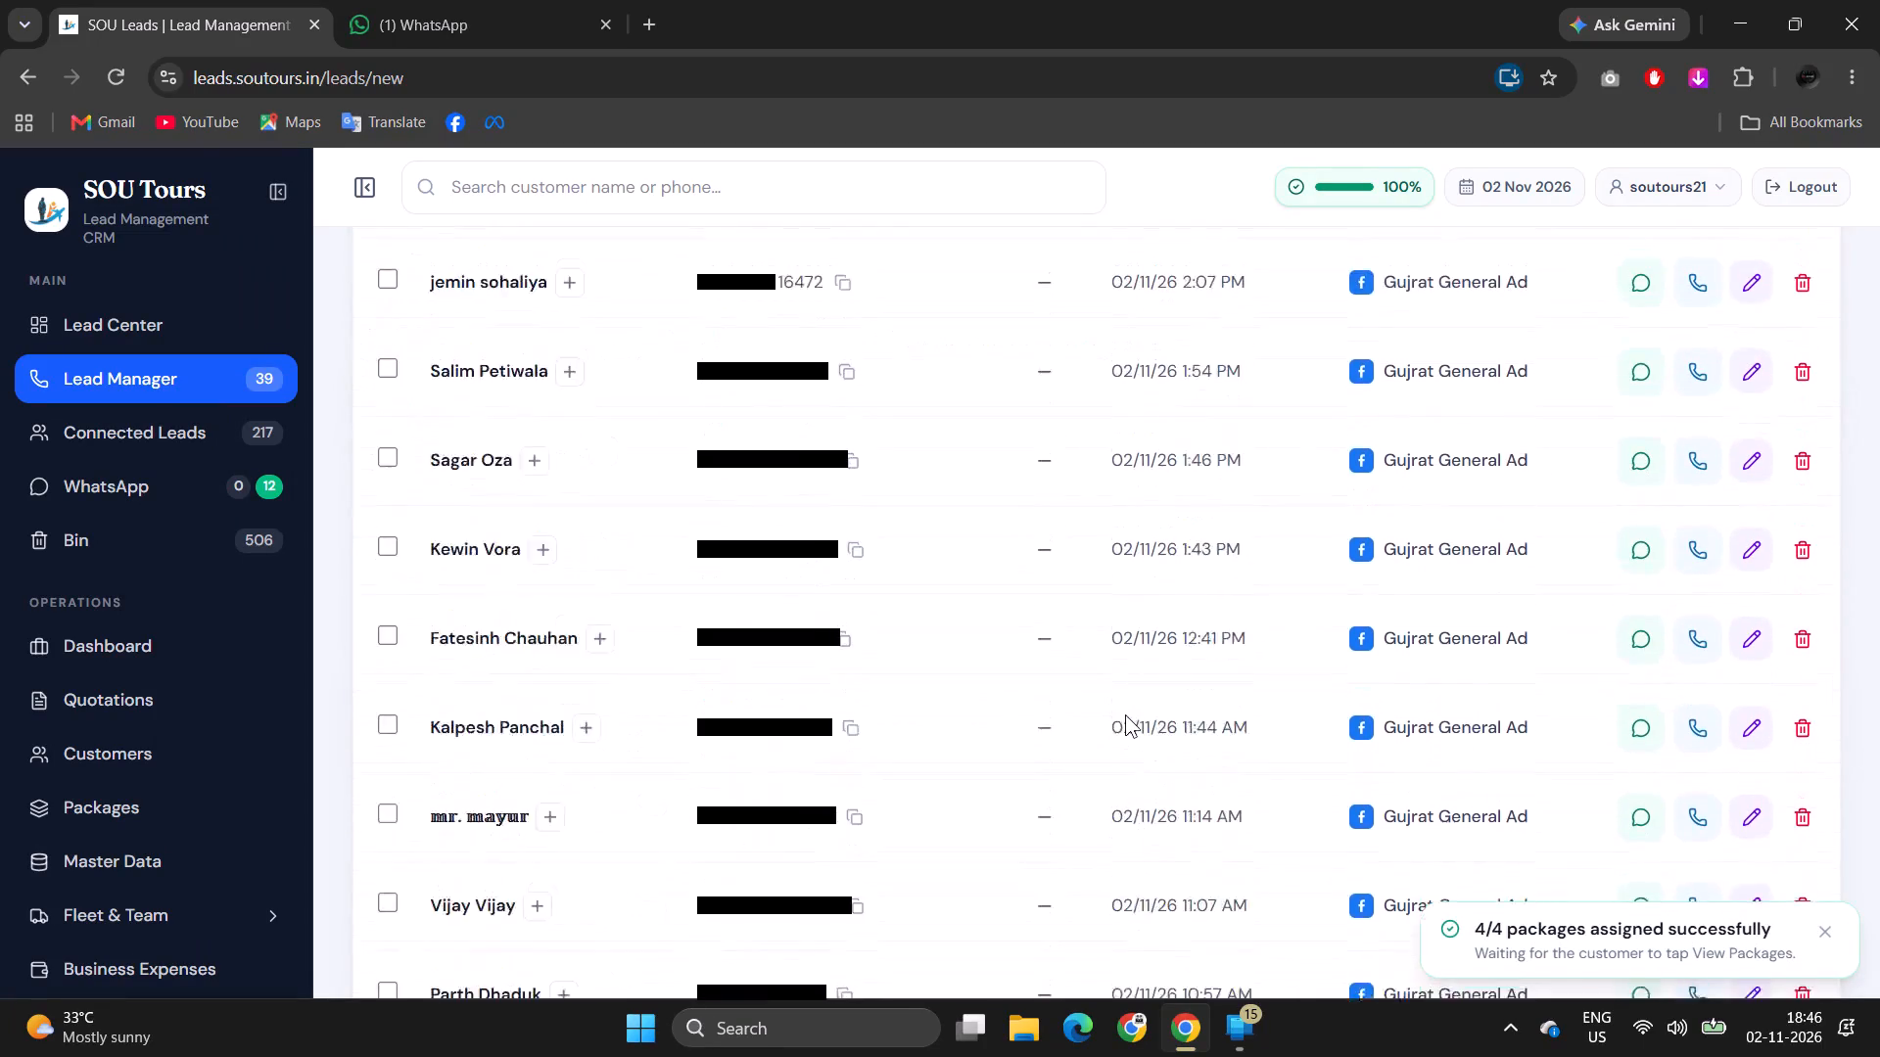
scroll(1125, 714, "down", 12)
left_click(1697, 895)
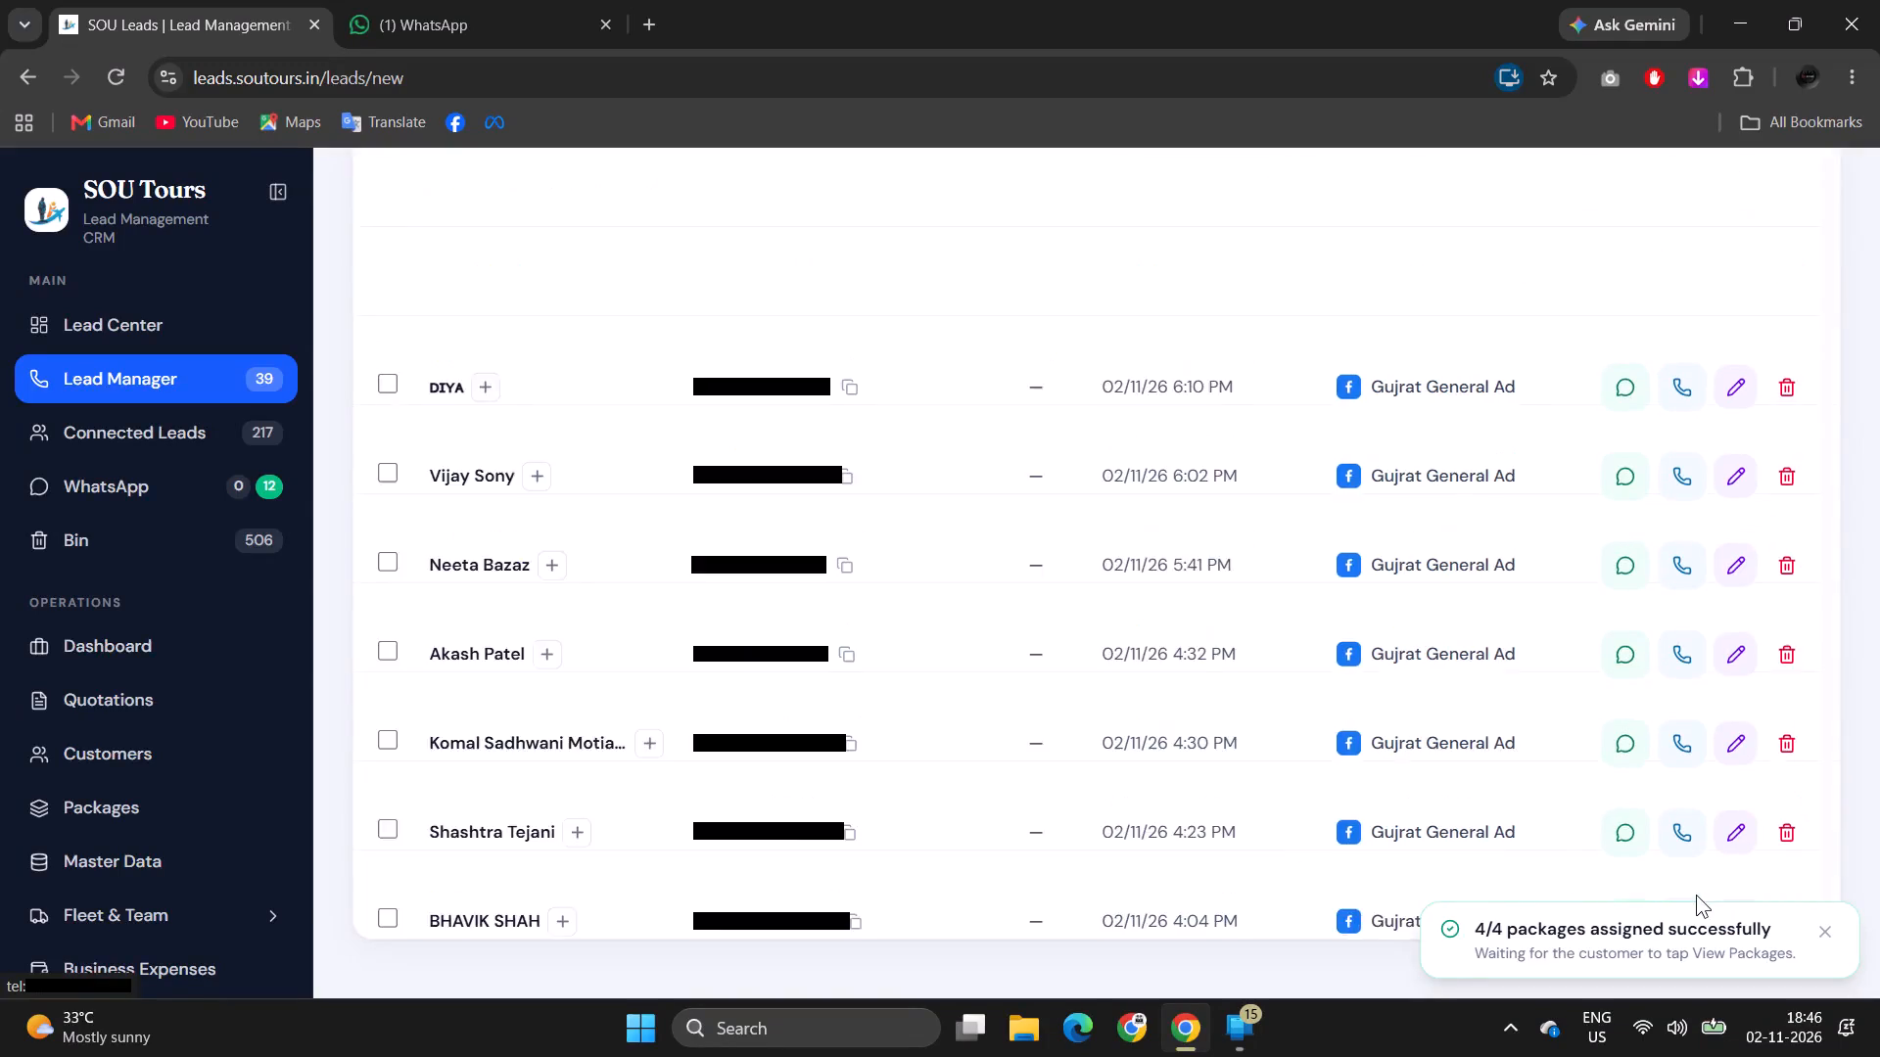
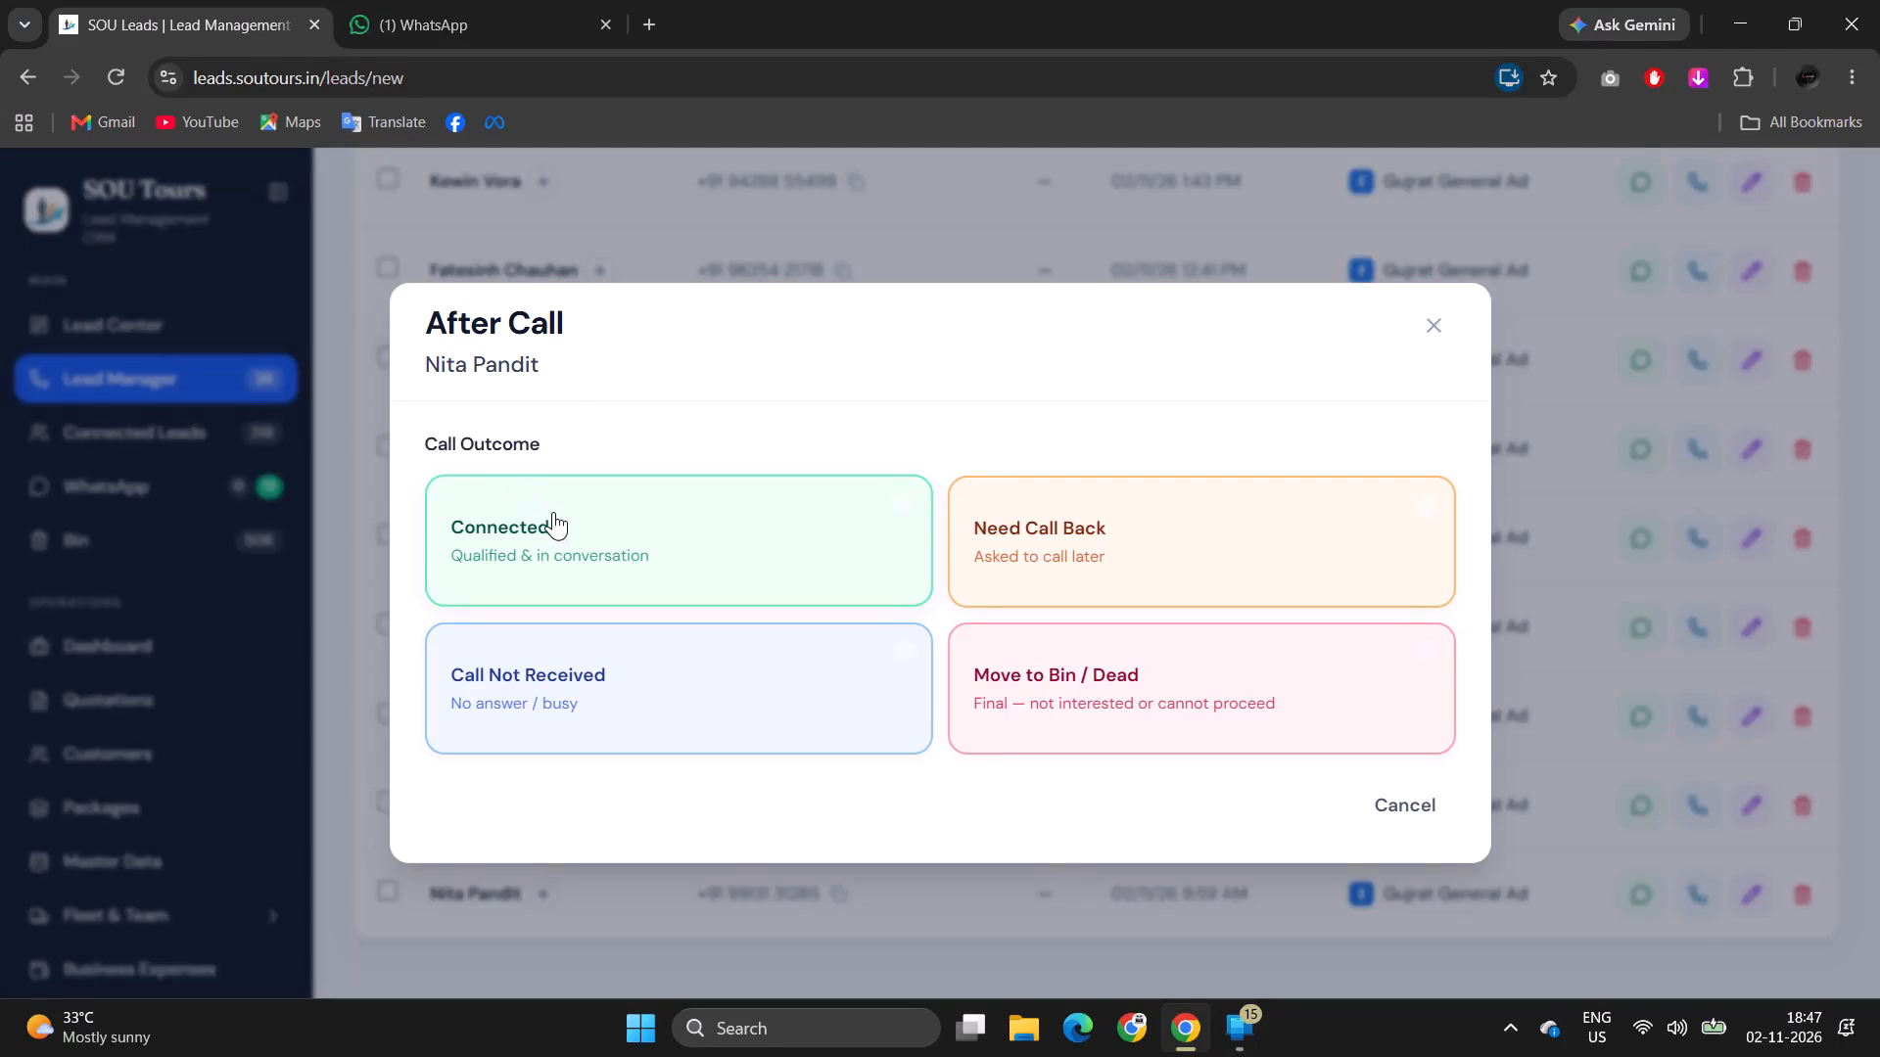
Record the 9:59 AM lead's call as connected, set the preferred month to November, and choose to send a package through the CRM WhatsApp chat.
left_click(551, 512)
left_click(535, 543)
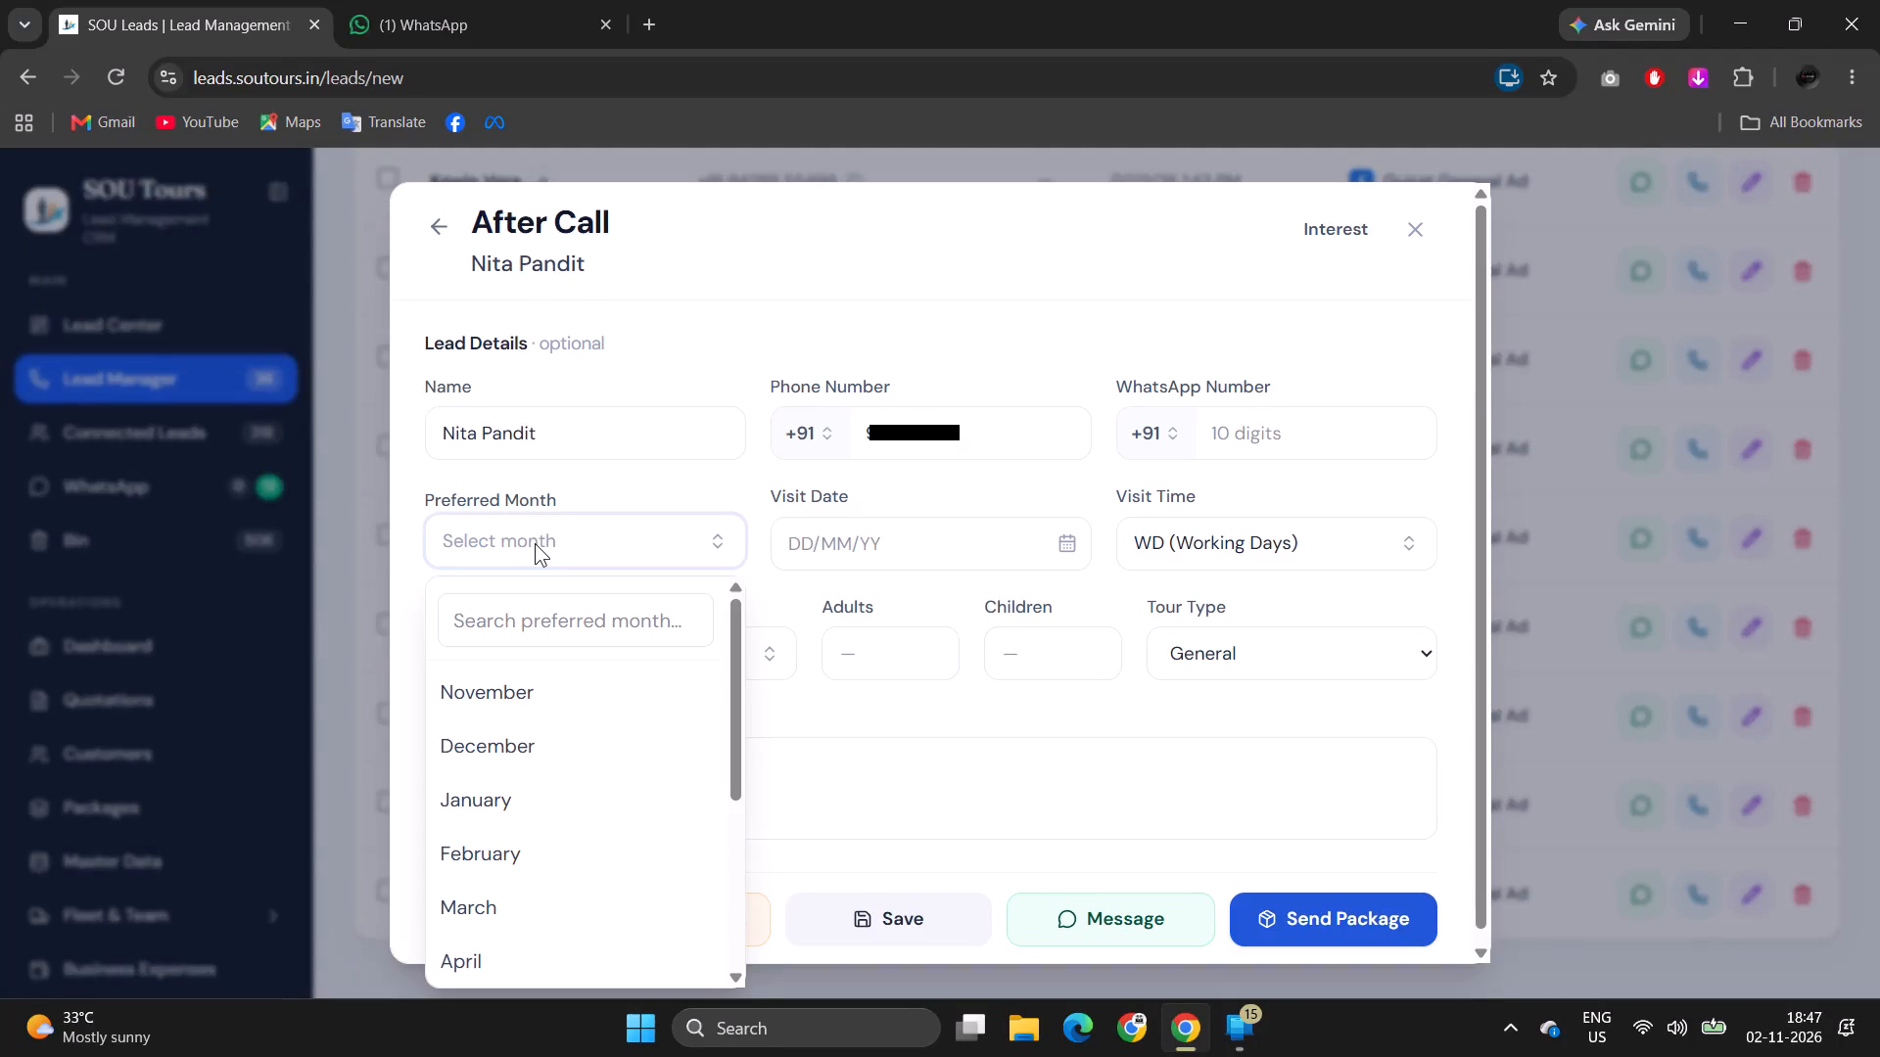
left_click(521, 694)
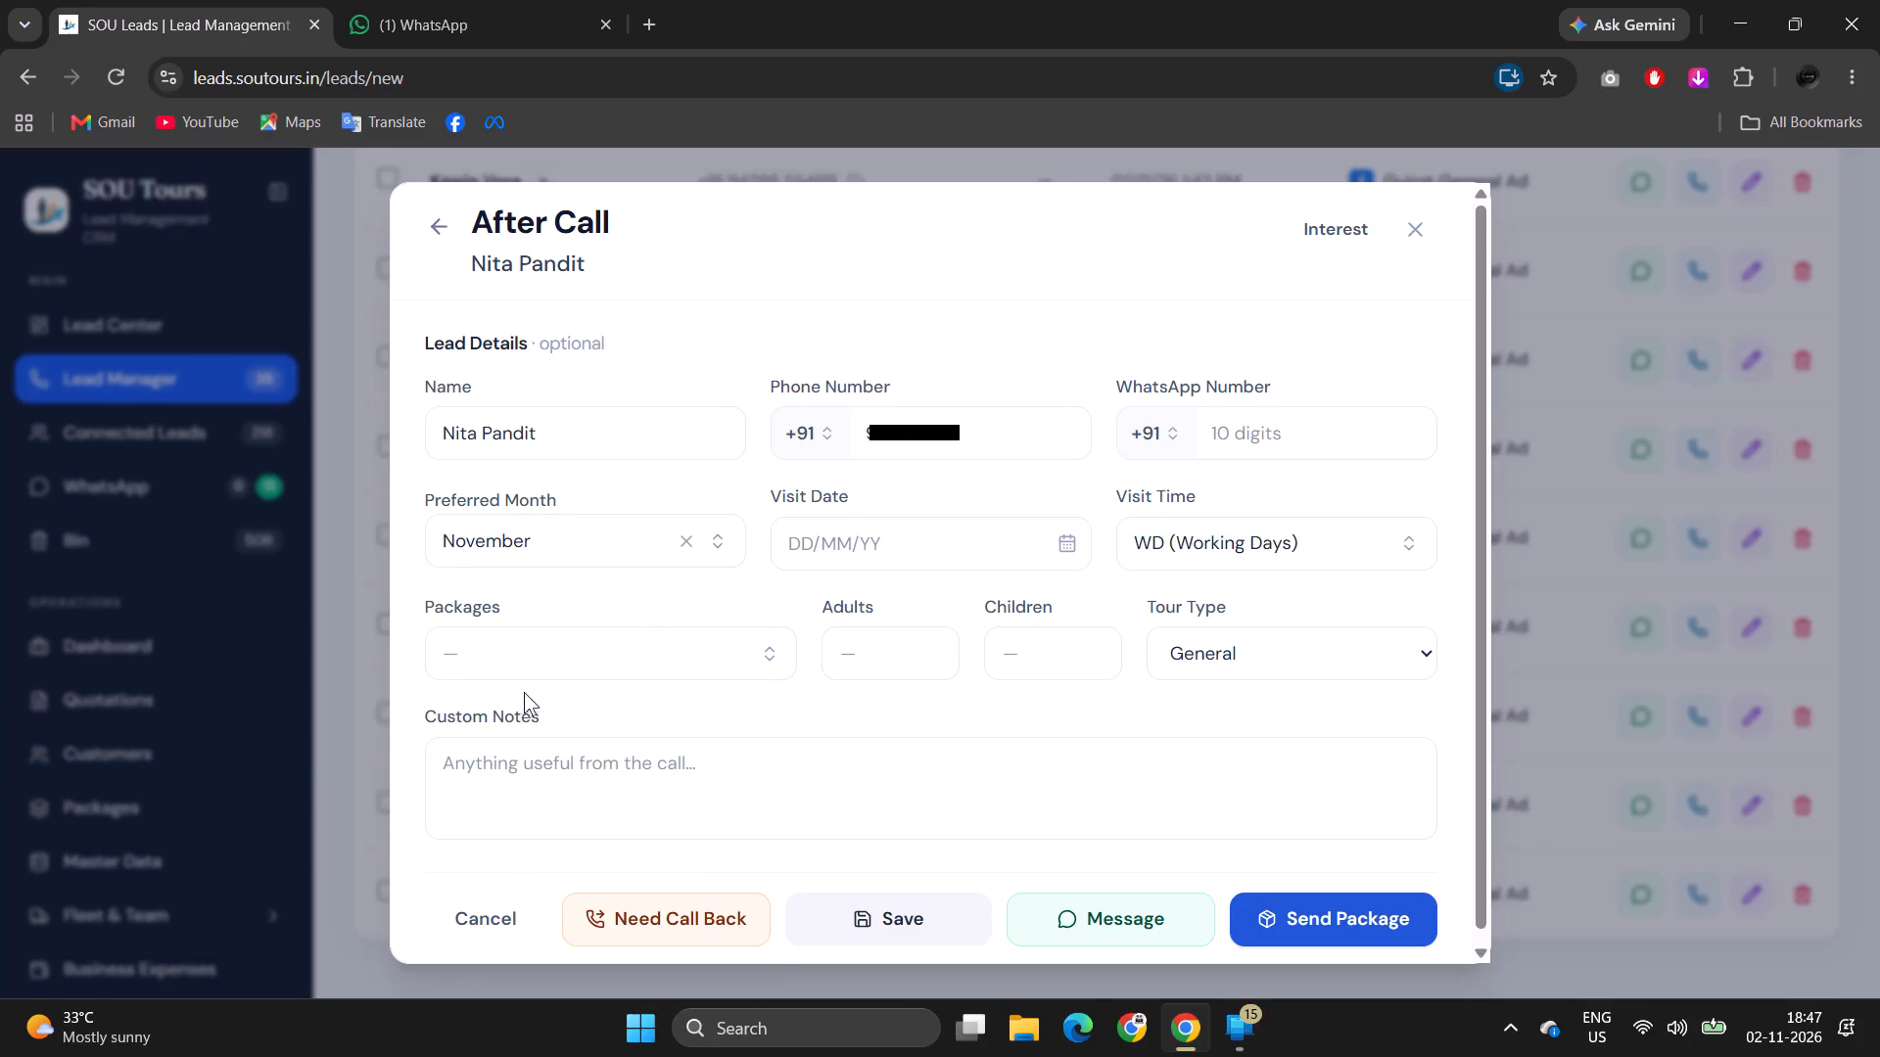
left_click(1261, 911)
left_click(624, 520)
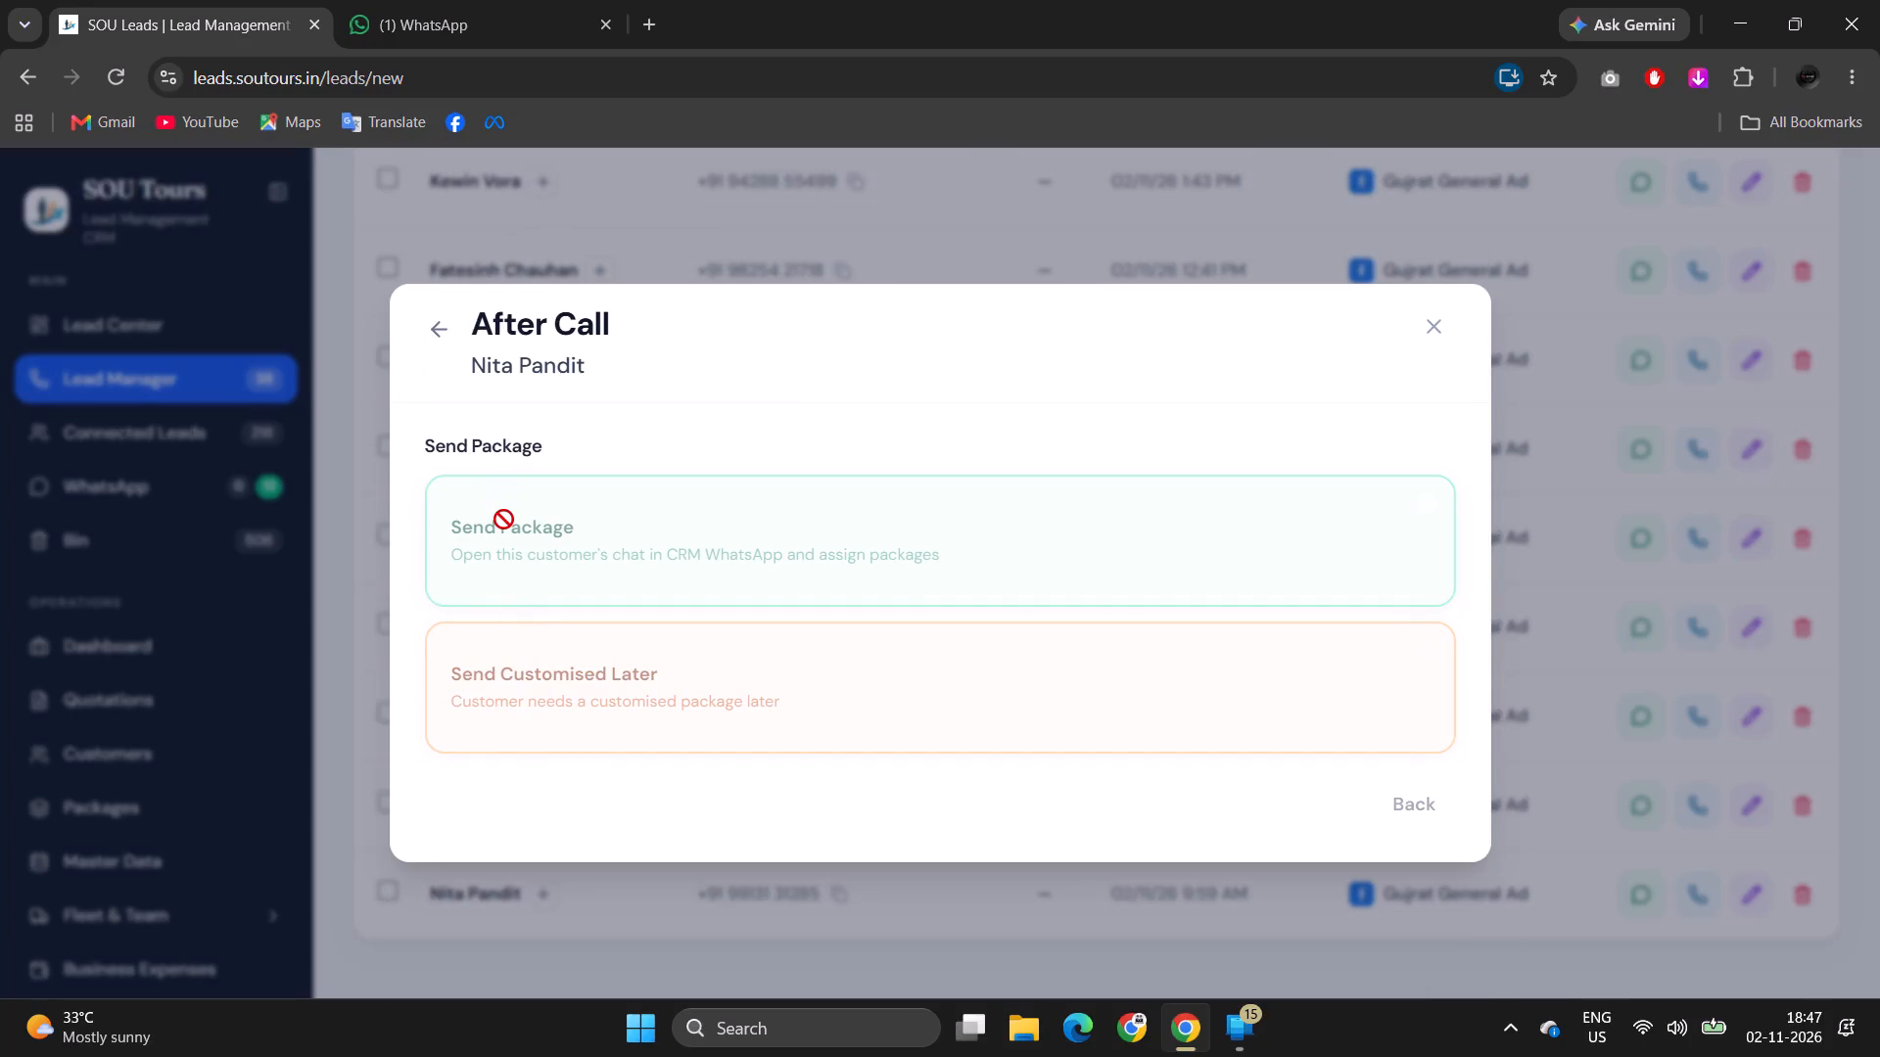
Assign all four most selling packages to the lead: GOLD 1N2D and 2N3D HOTELS, and GOLD 1N2D and 2N3D RESORTS.
left_click(451, 401)
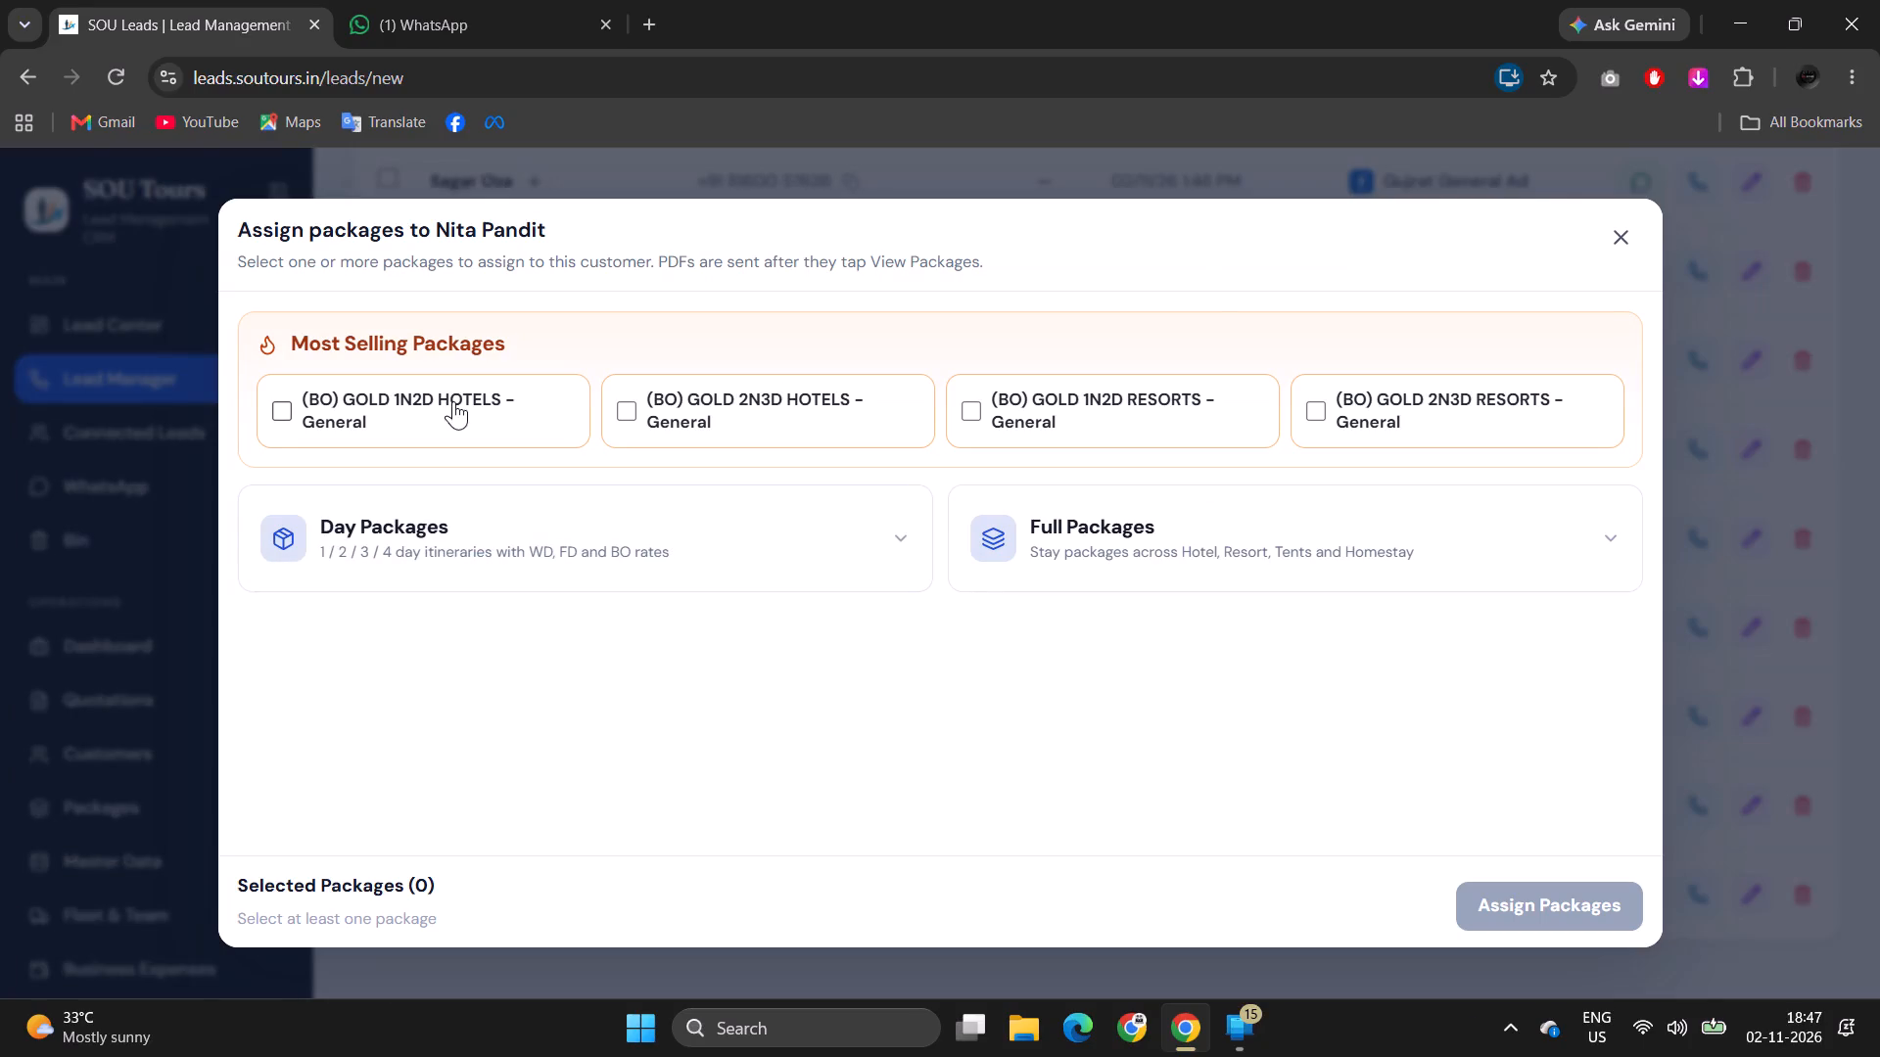
left_click(859, 407)
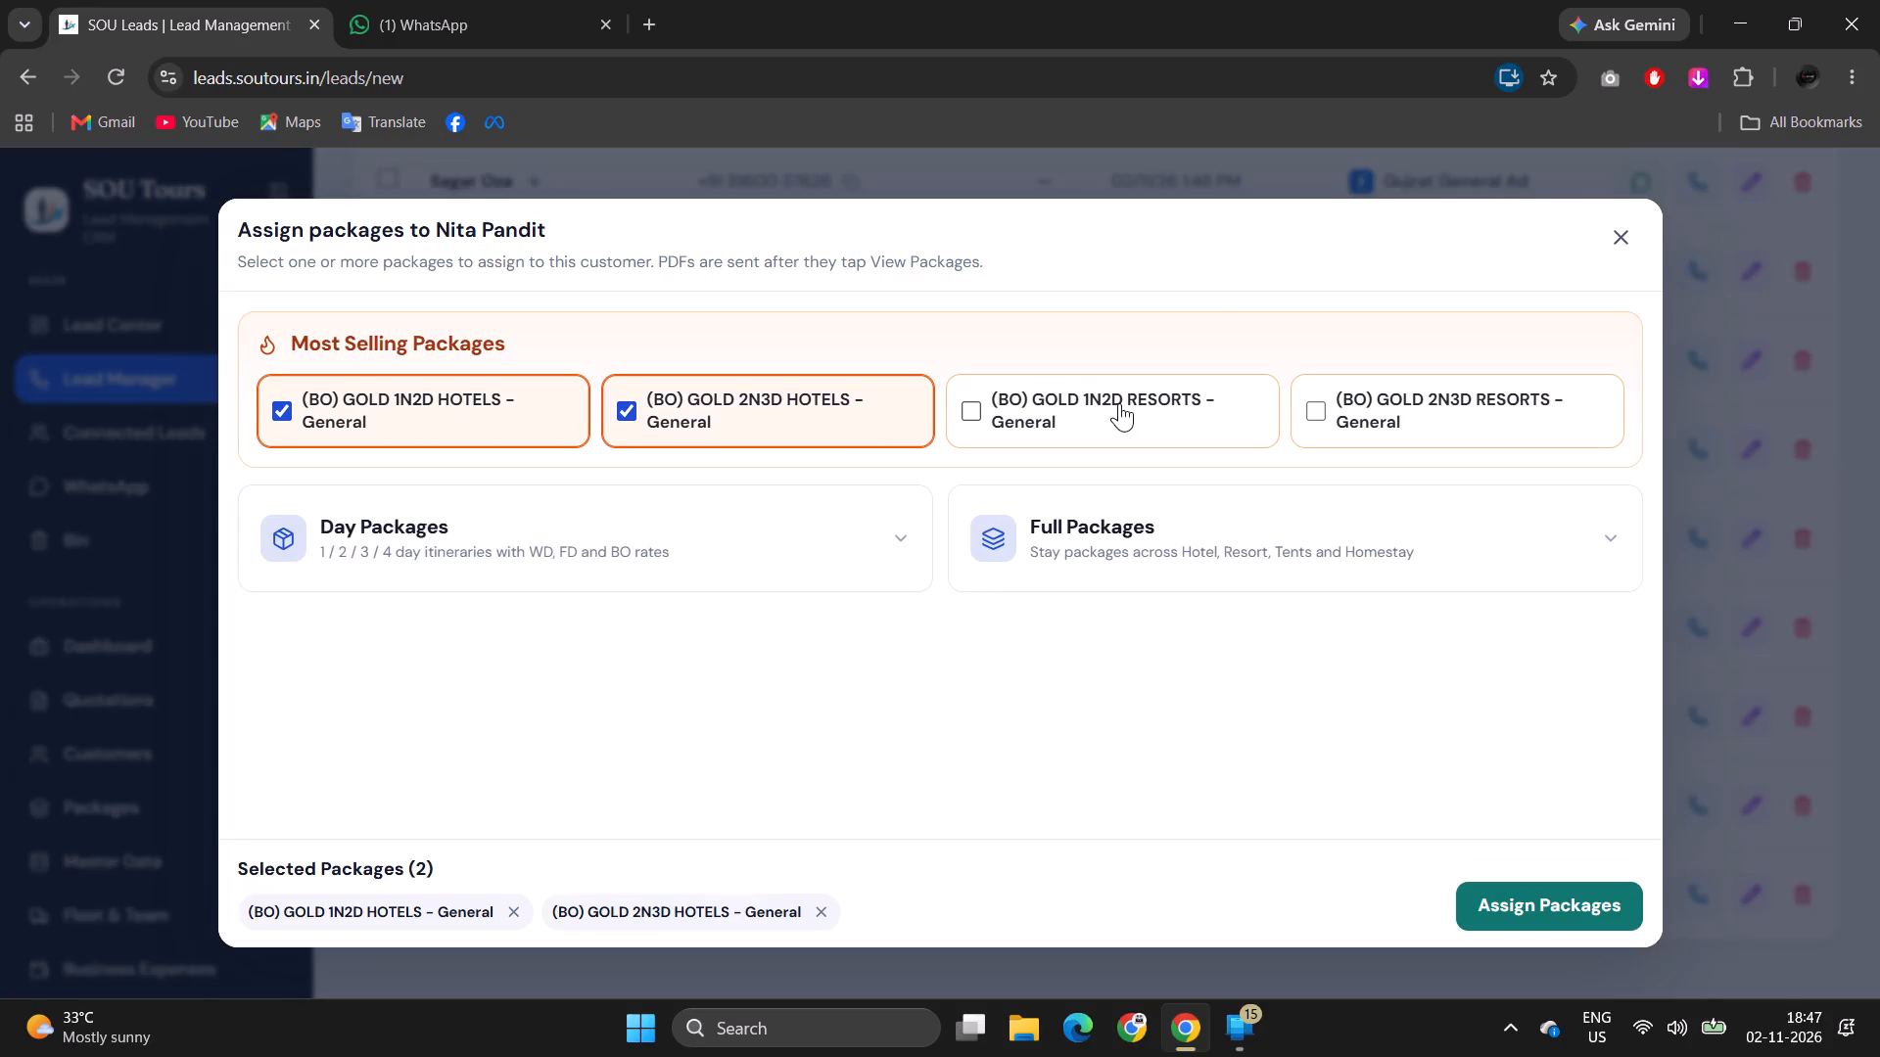
left_click(1117, 403)
left_click(1430, 414)
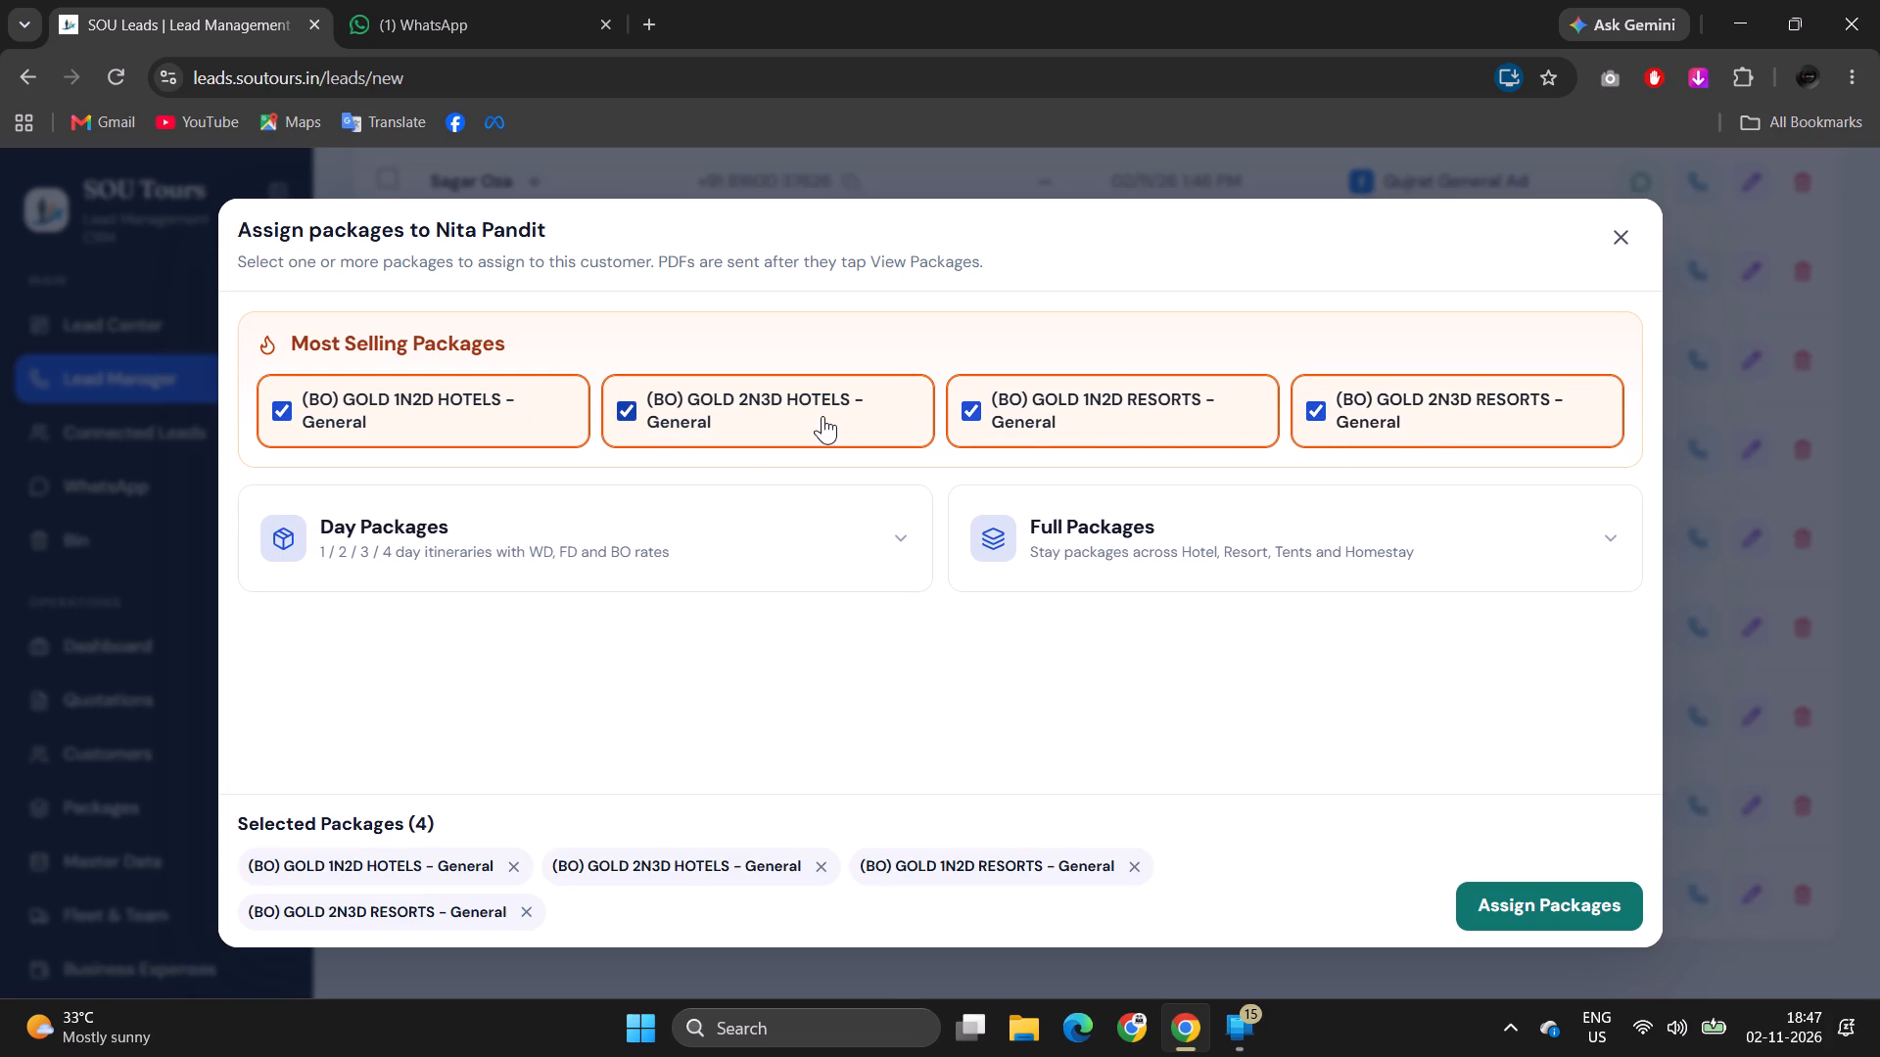
left_click(1512, 912)
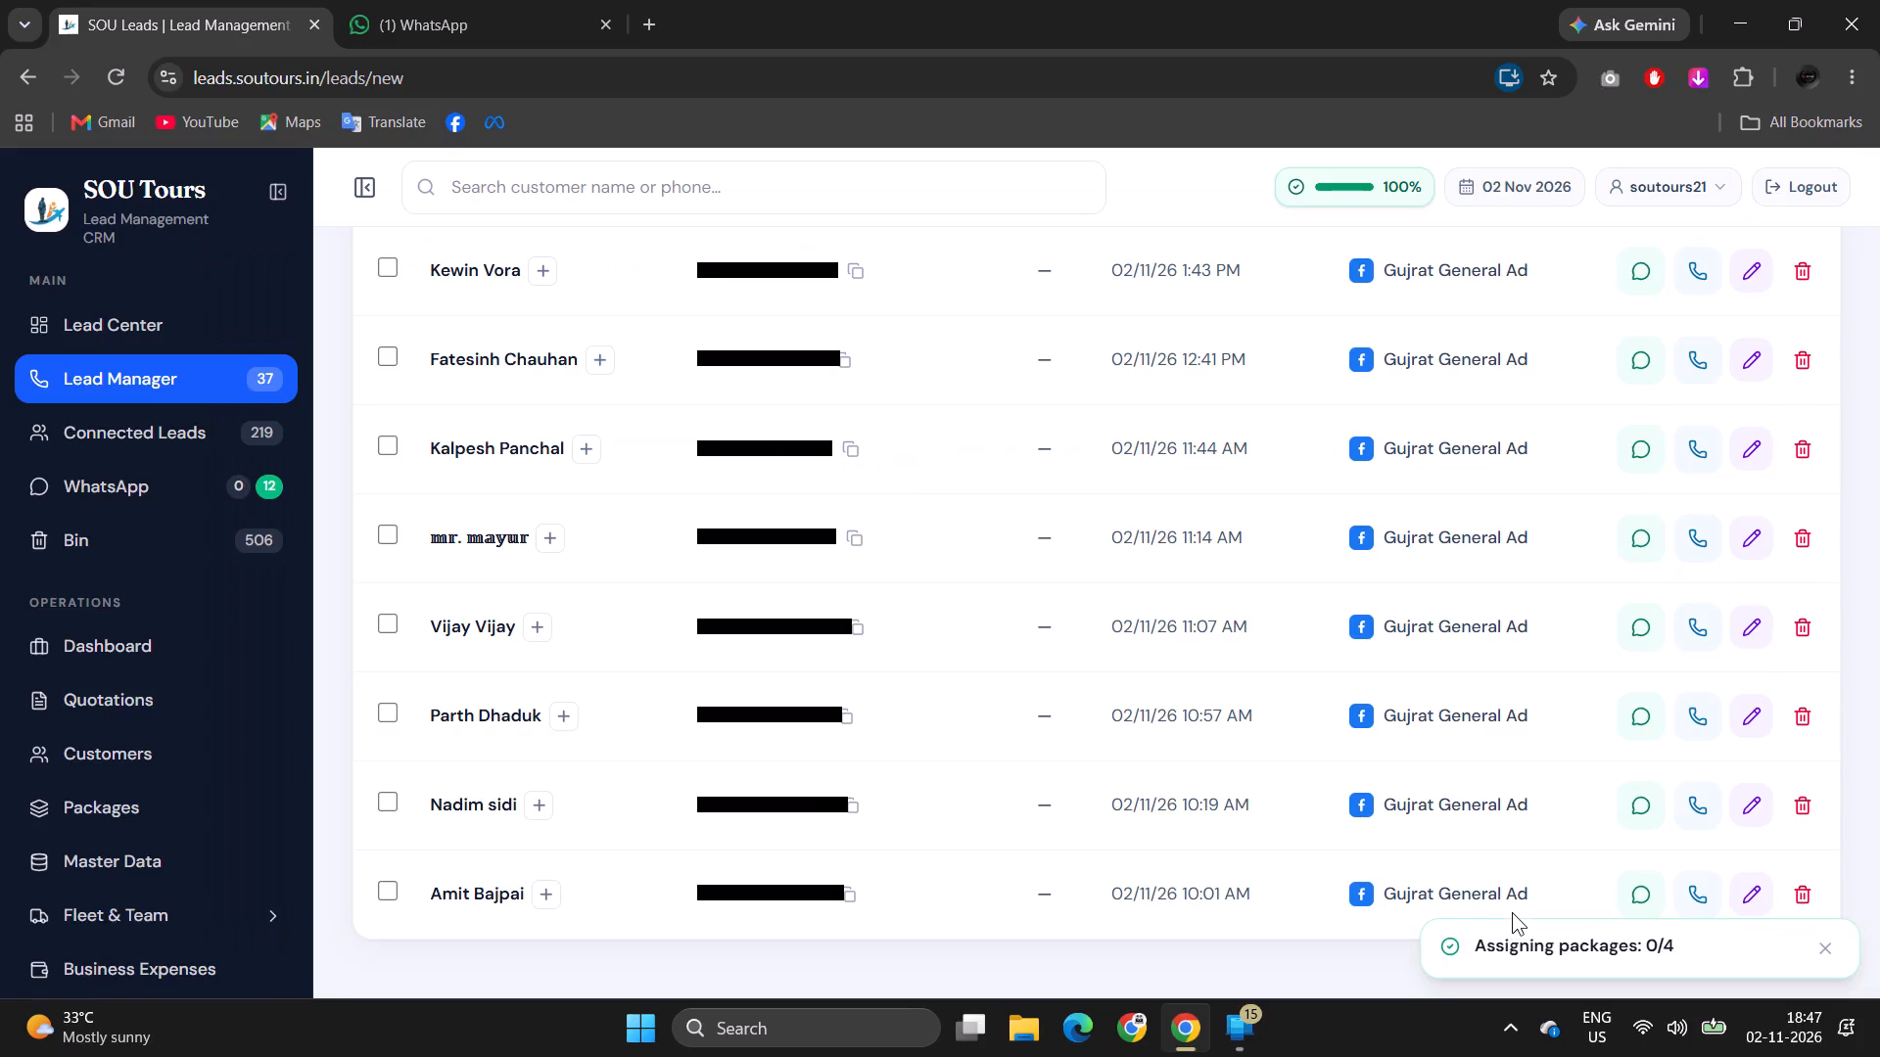
Start a call to the 10:01 AM Gujrat General Ad lead at the end of the Lead Manager list.
scroll(701, 763, "down", 1)
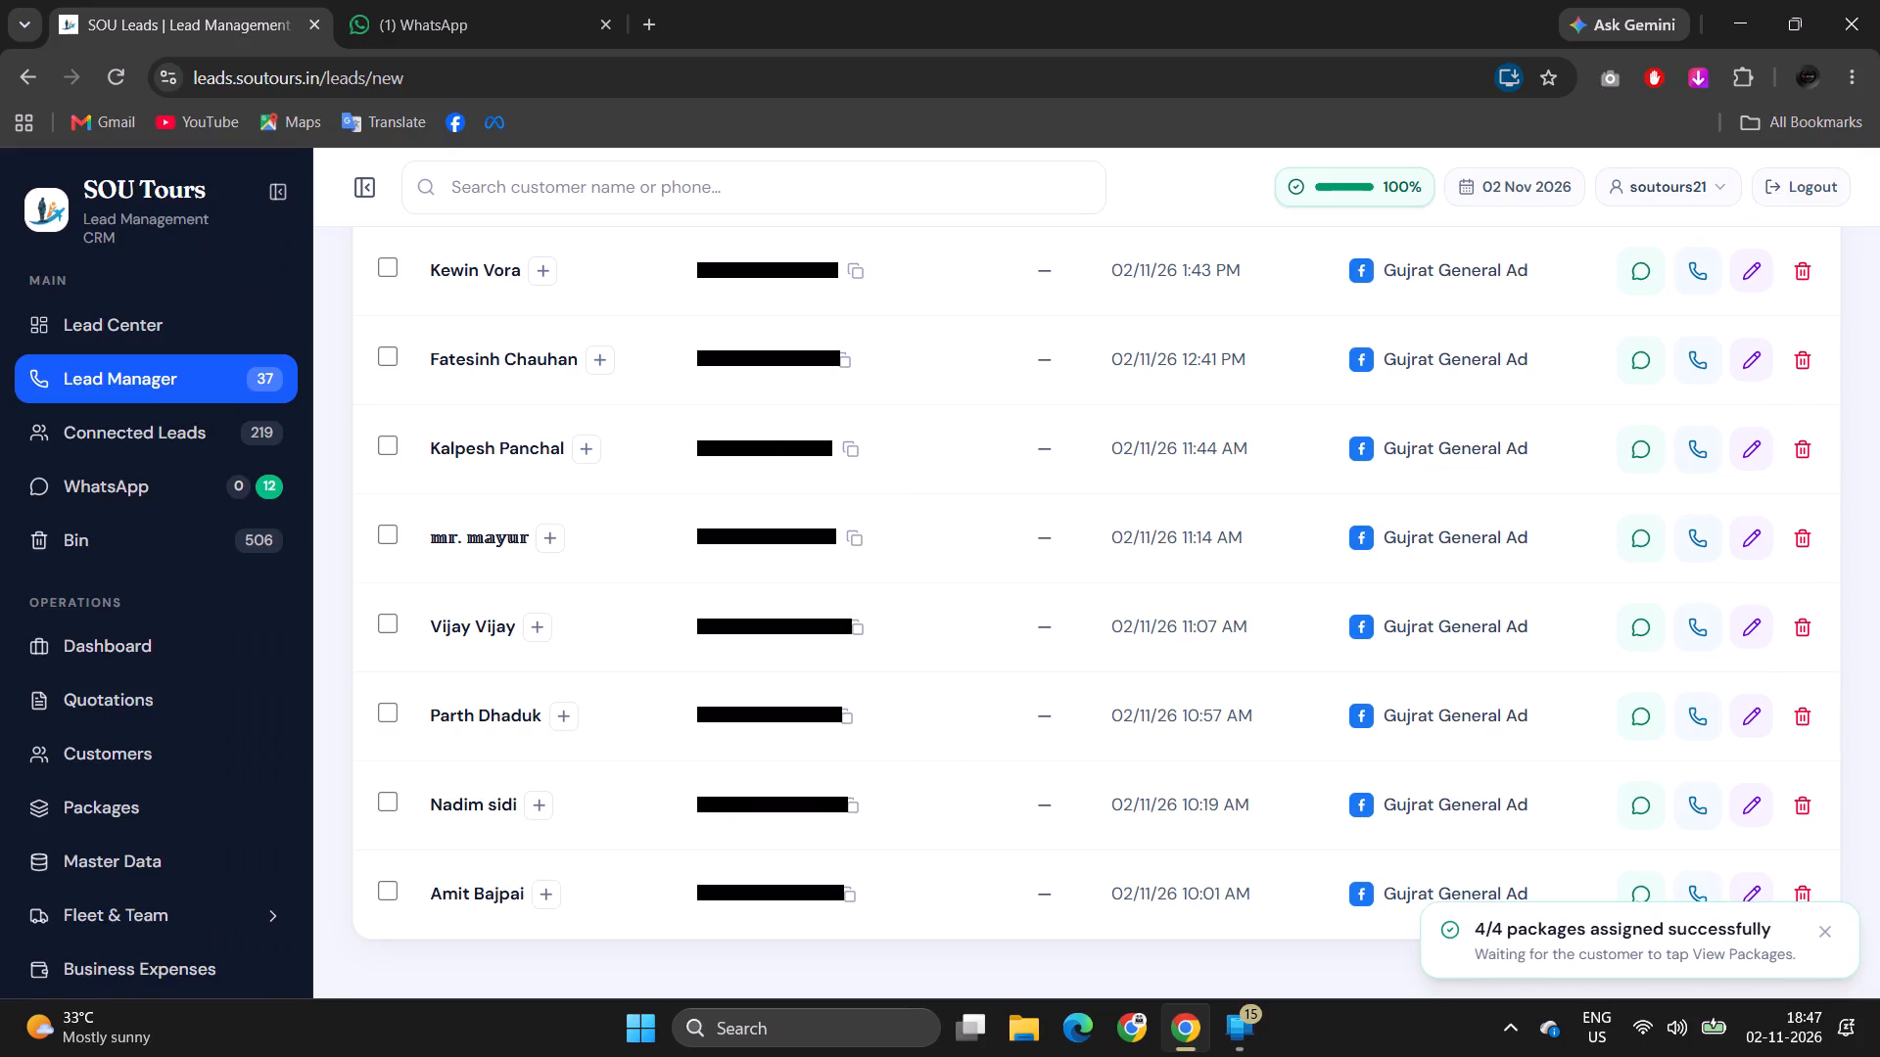
scroll(954, 650, "down", 2)
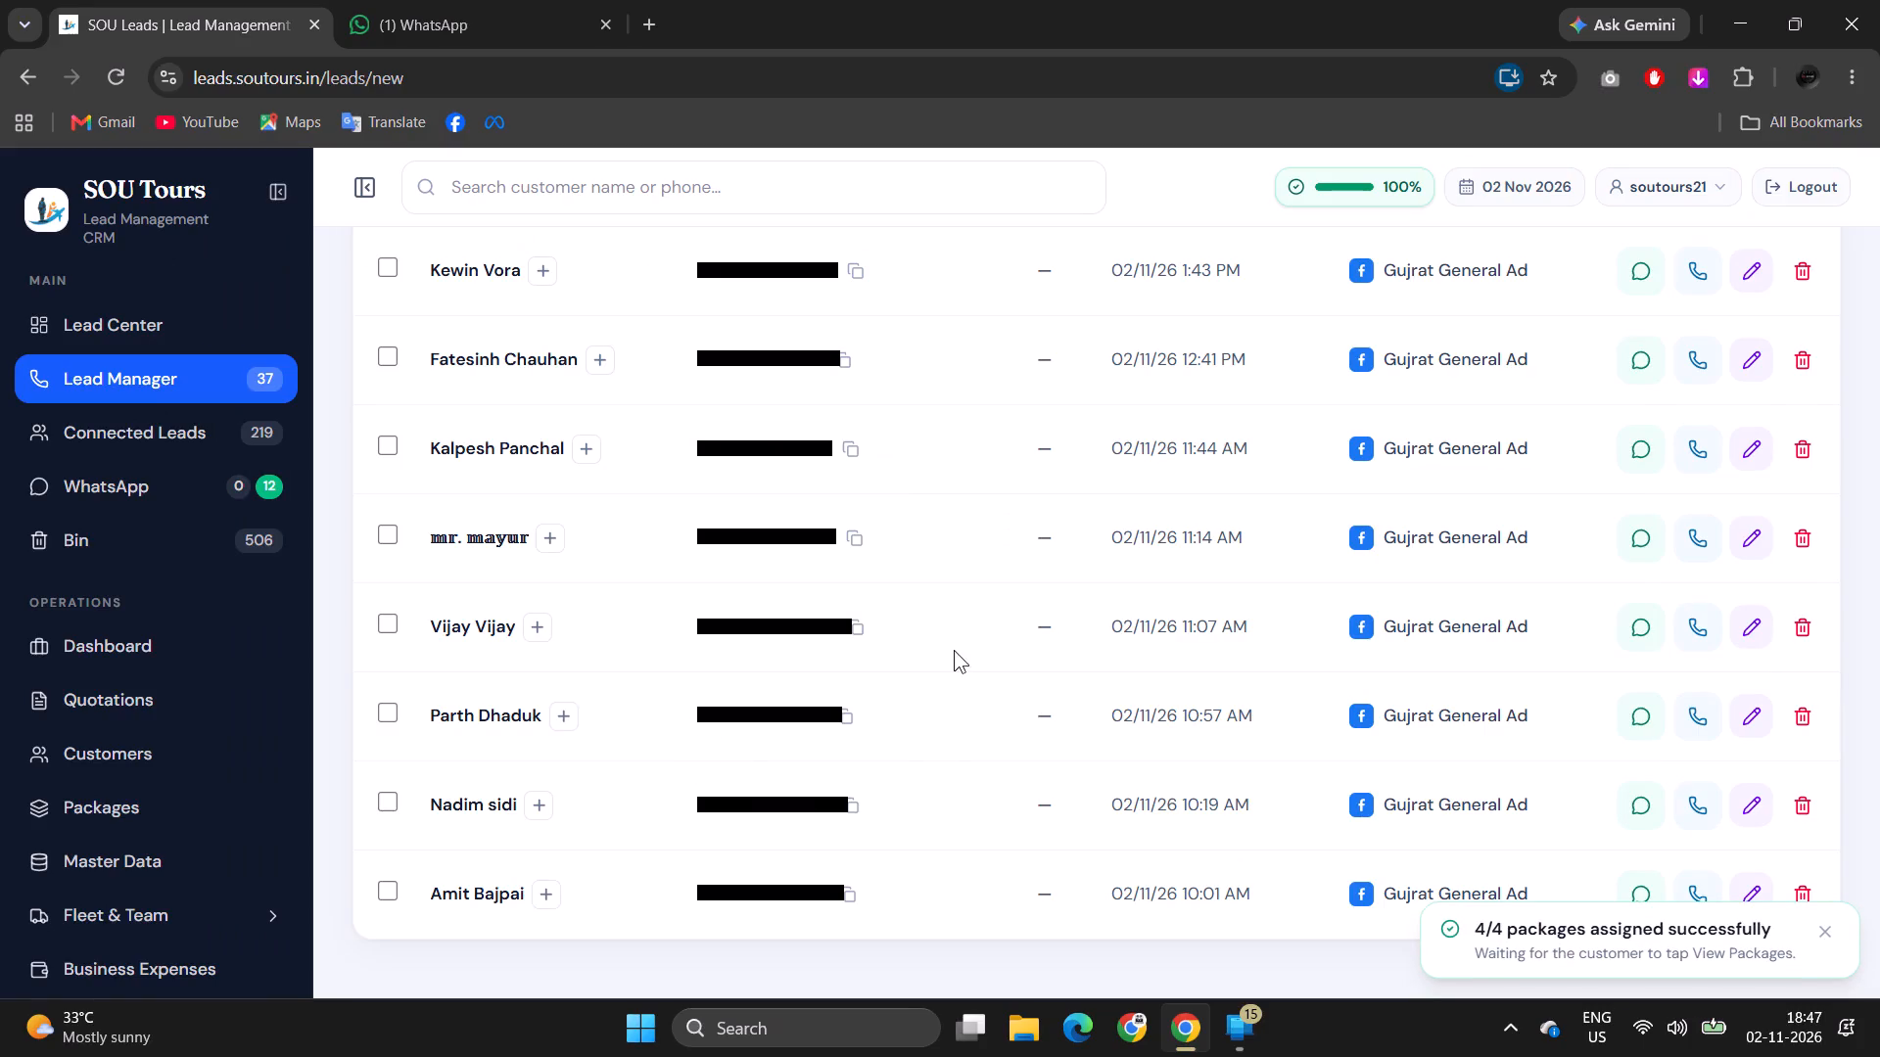
scroll(954, 650, "down", 3)
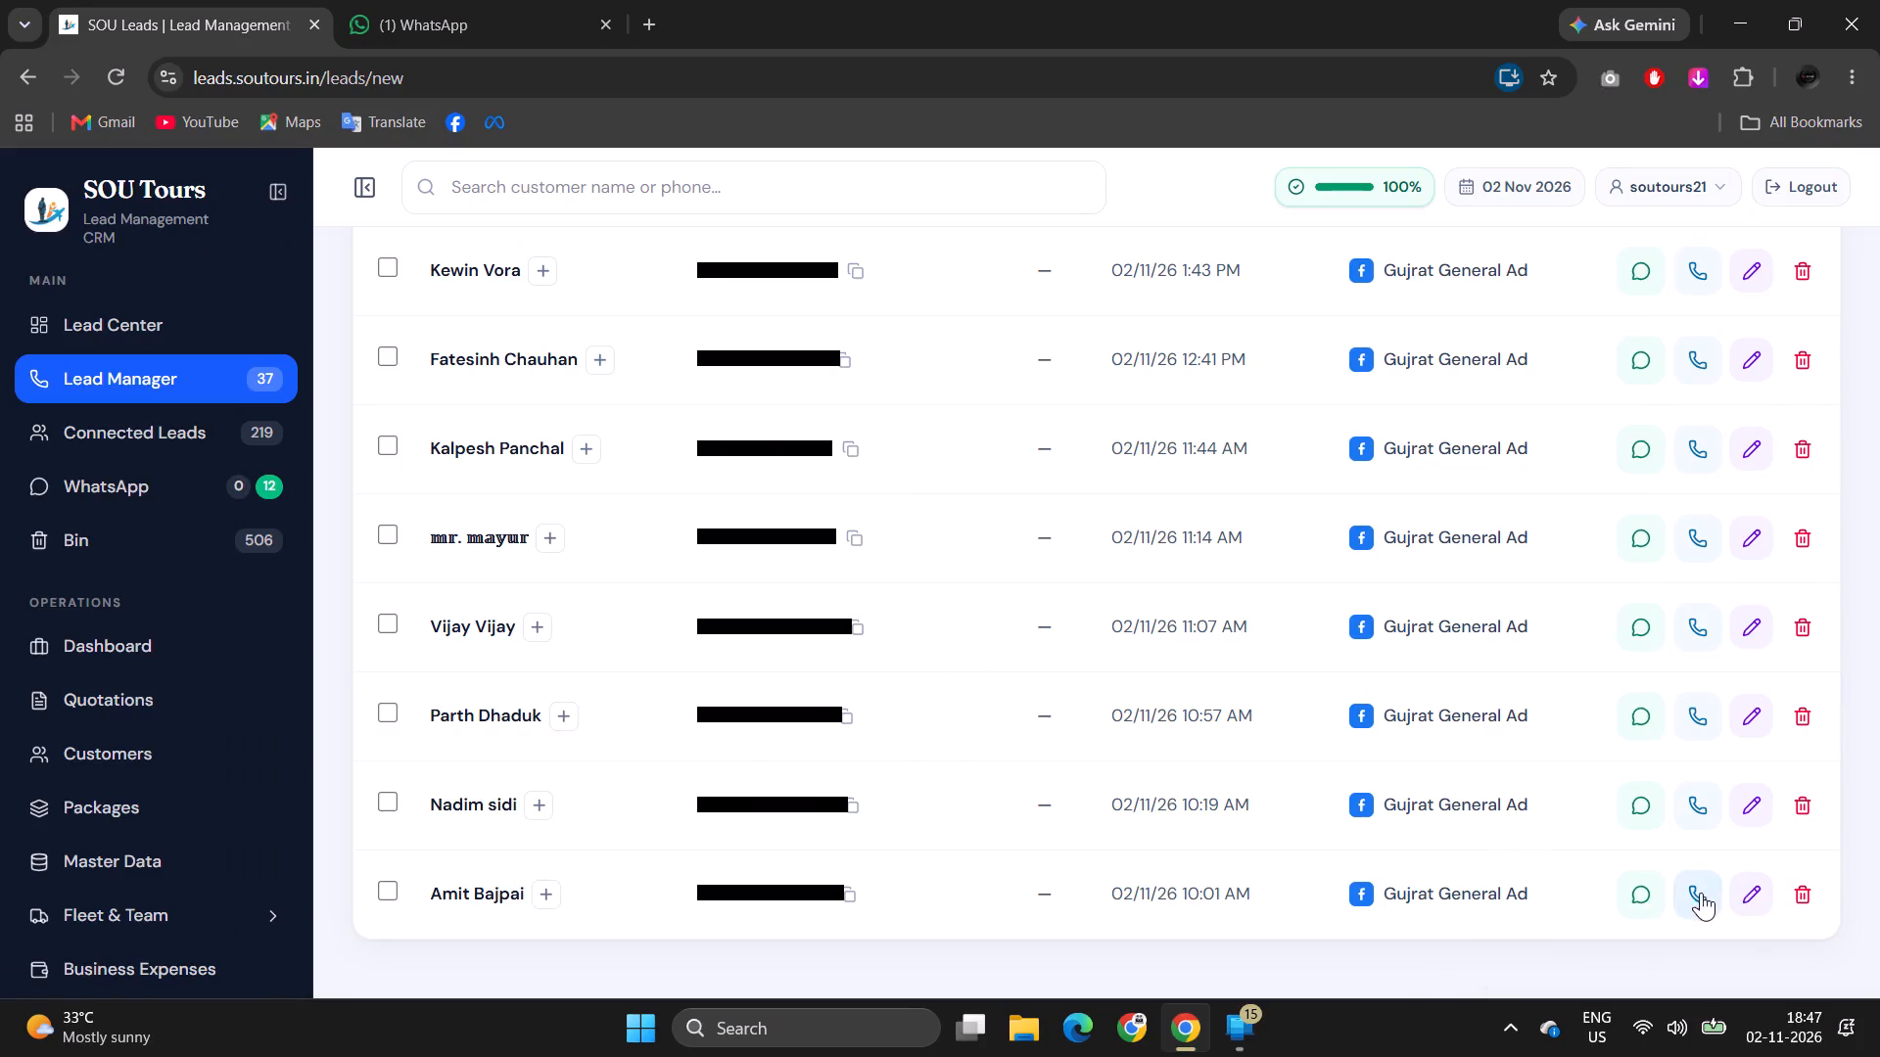
left_click(1699, 893)
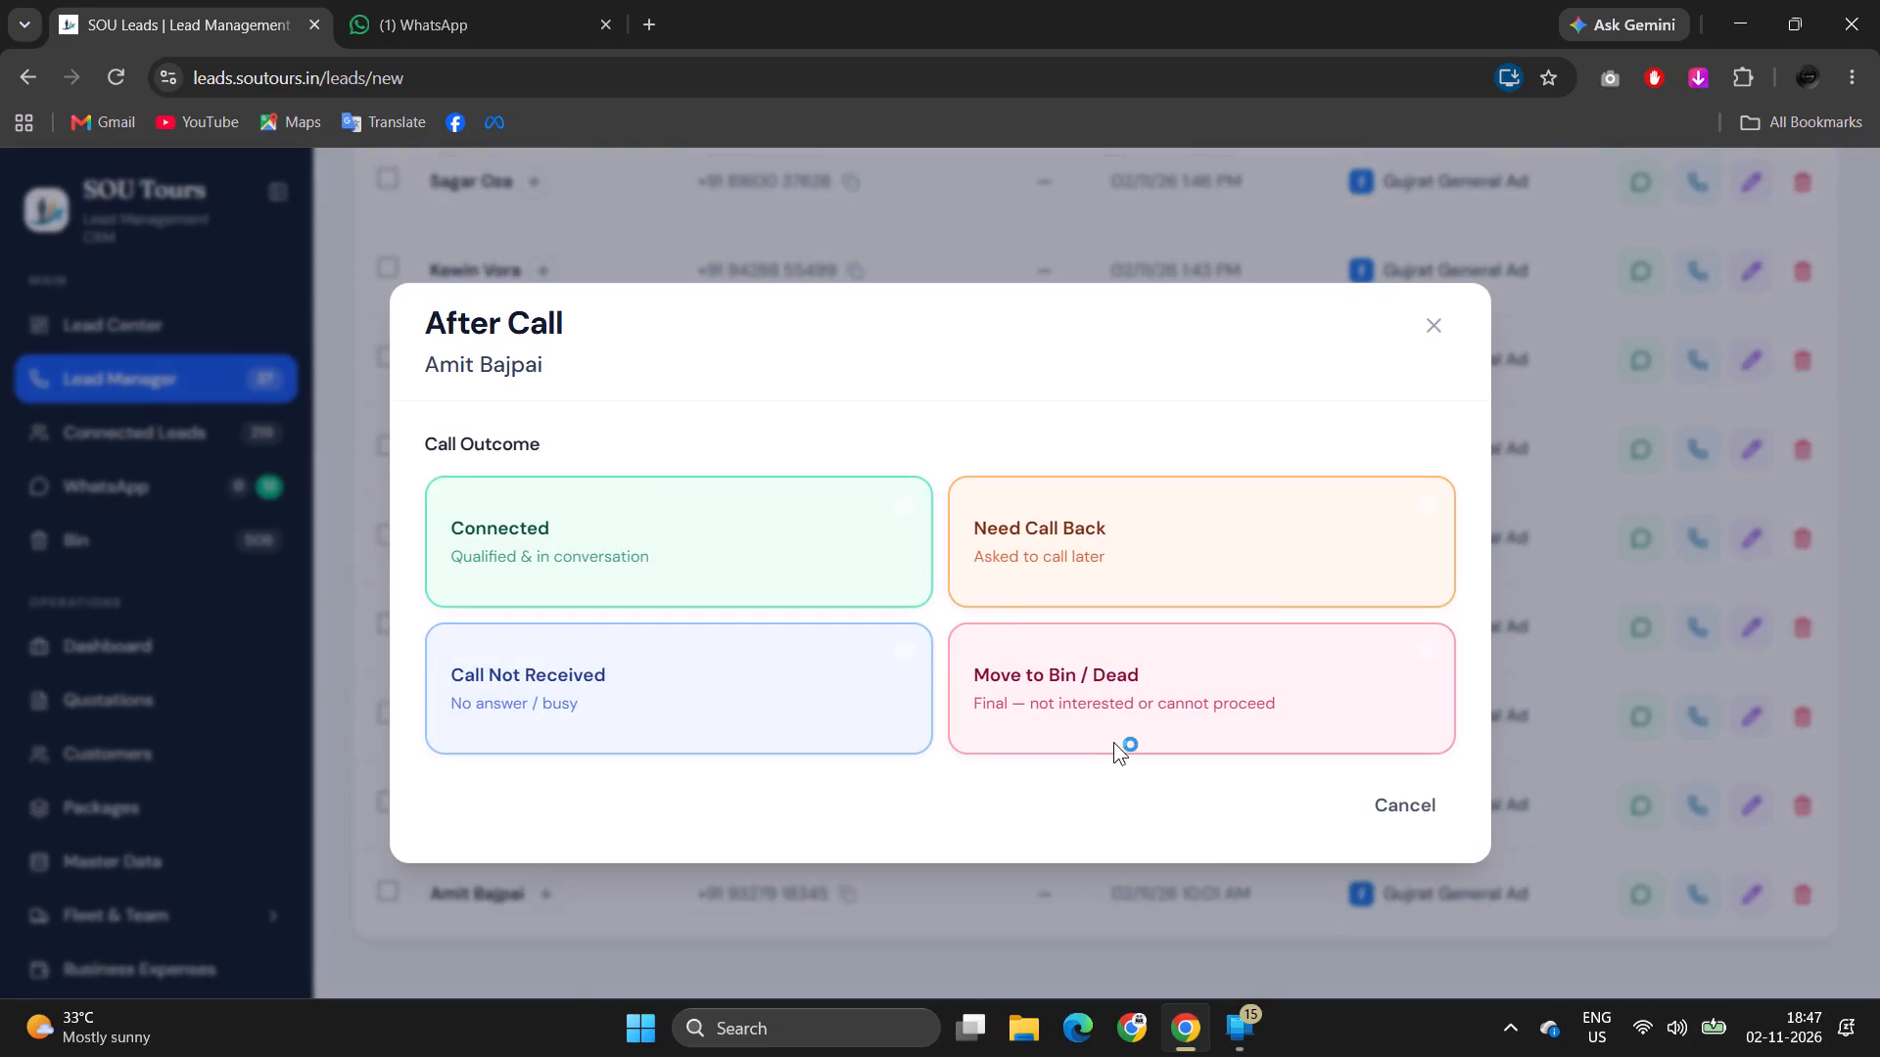
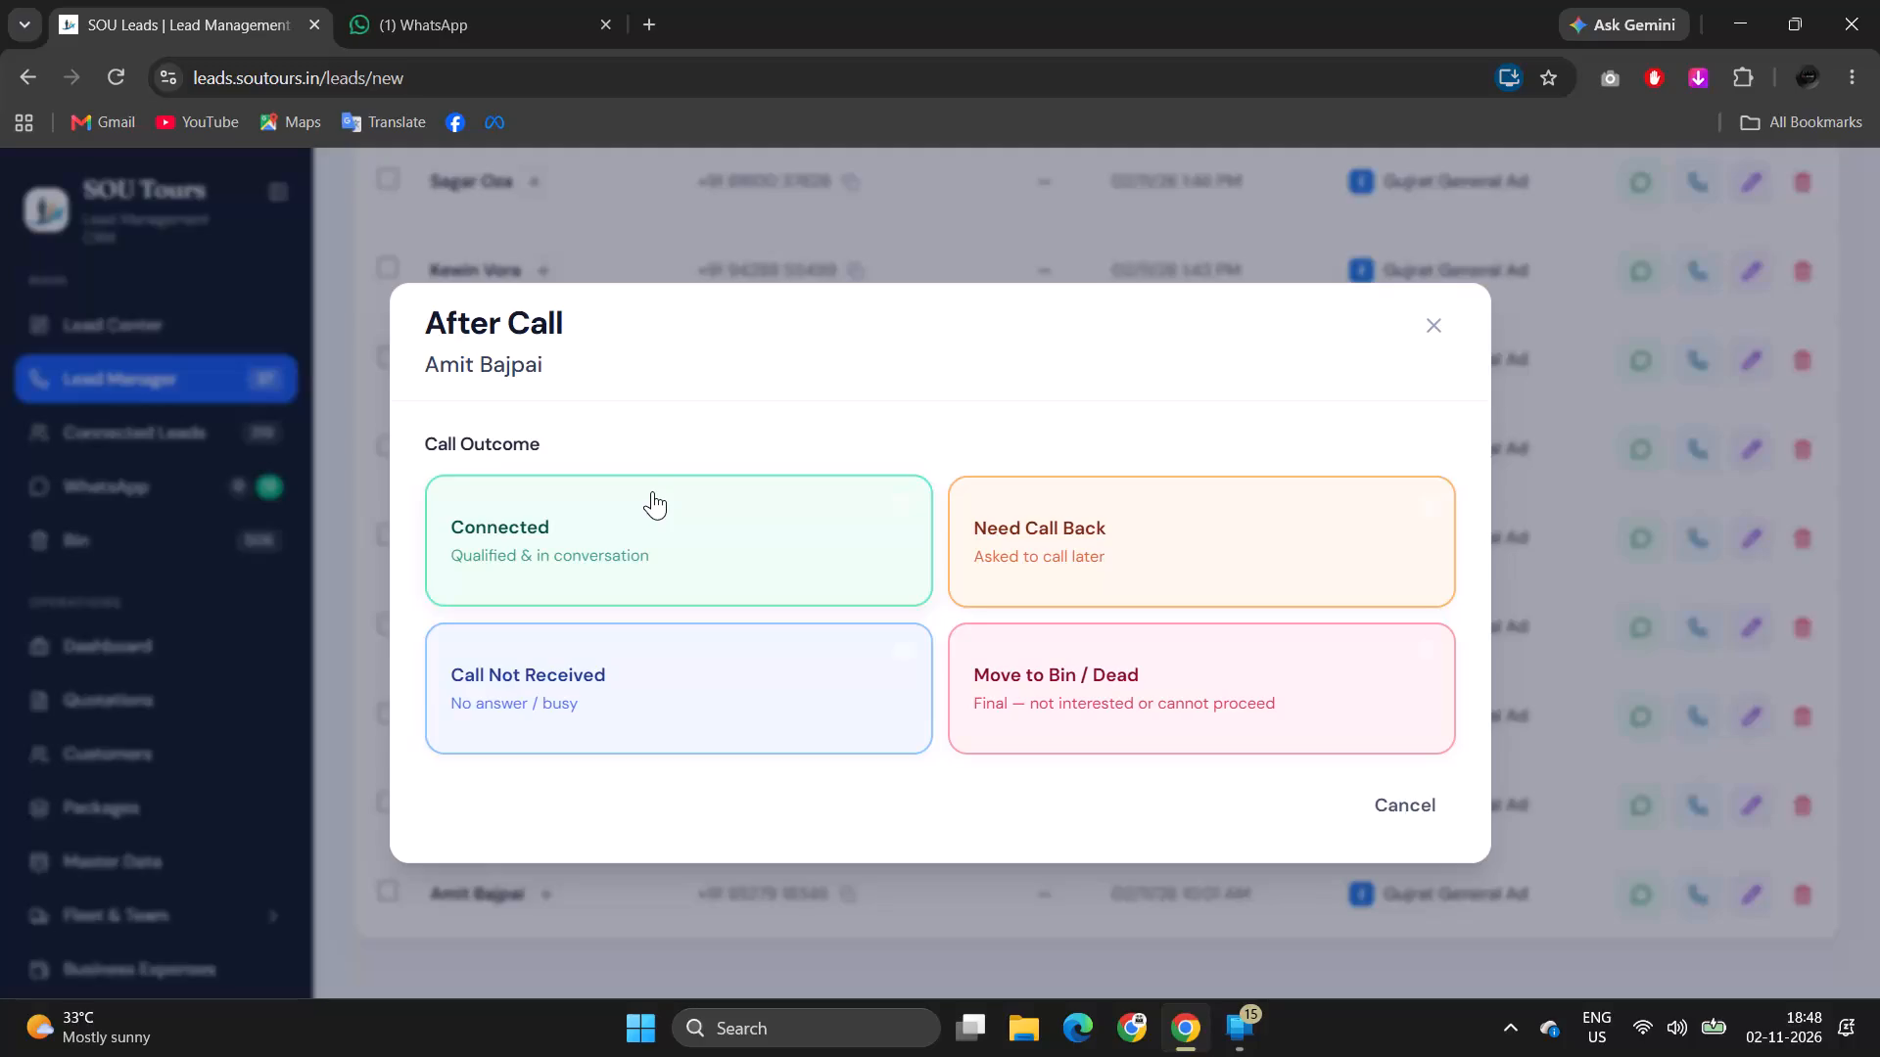
Record the 10:01 AM lead's call as connected with November, 2 adults and 1 child, and choose to send a package through CRM WhatsApp.
left_click(634, 506)
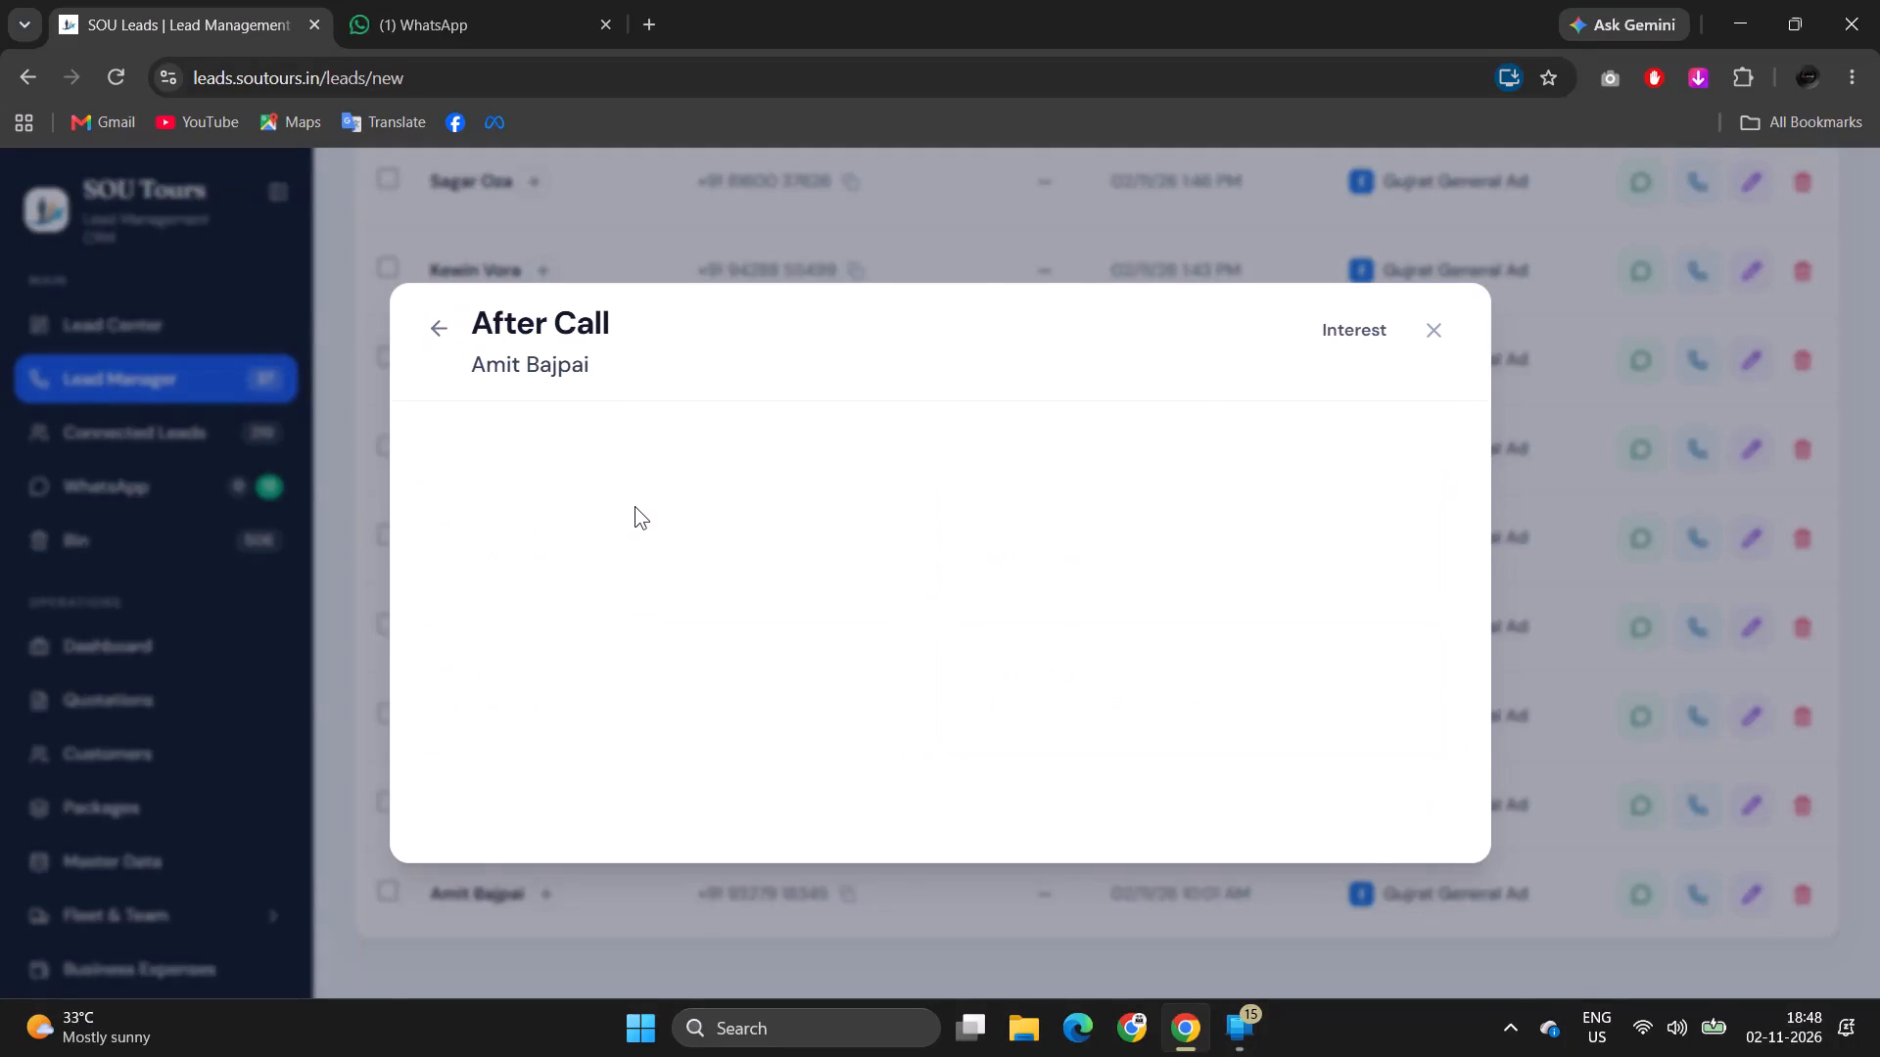
left_click(609, 528)
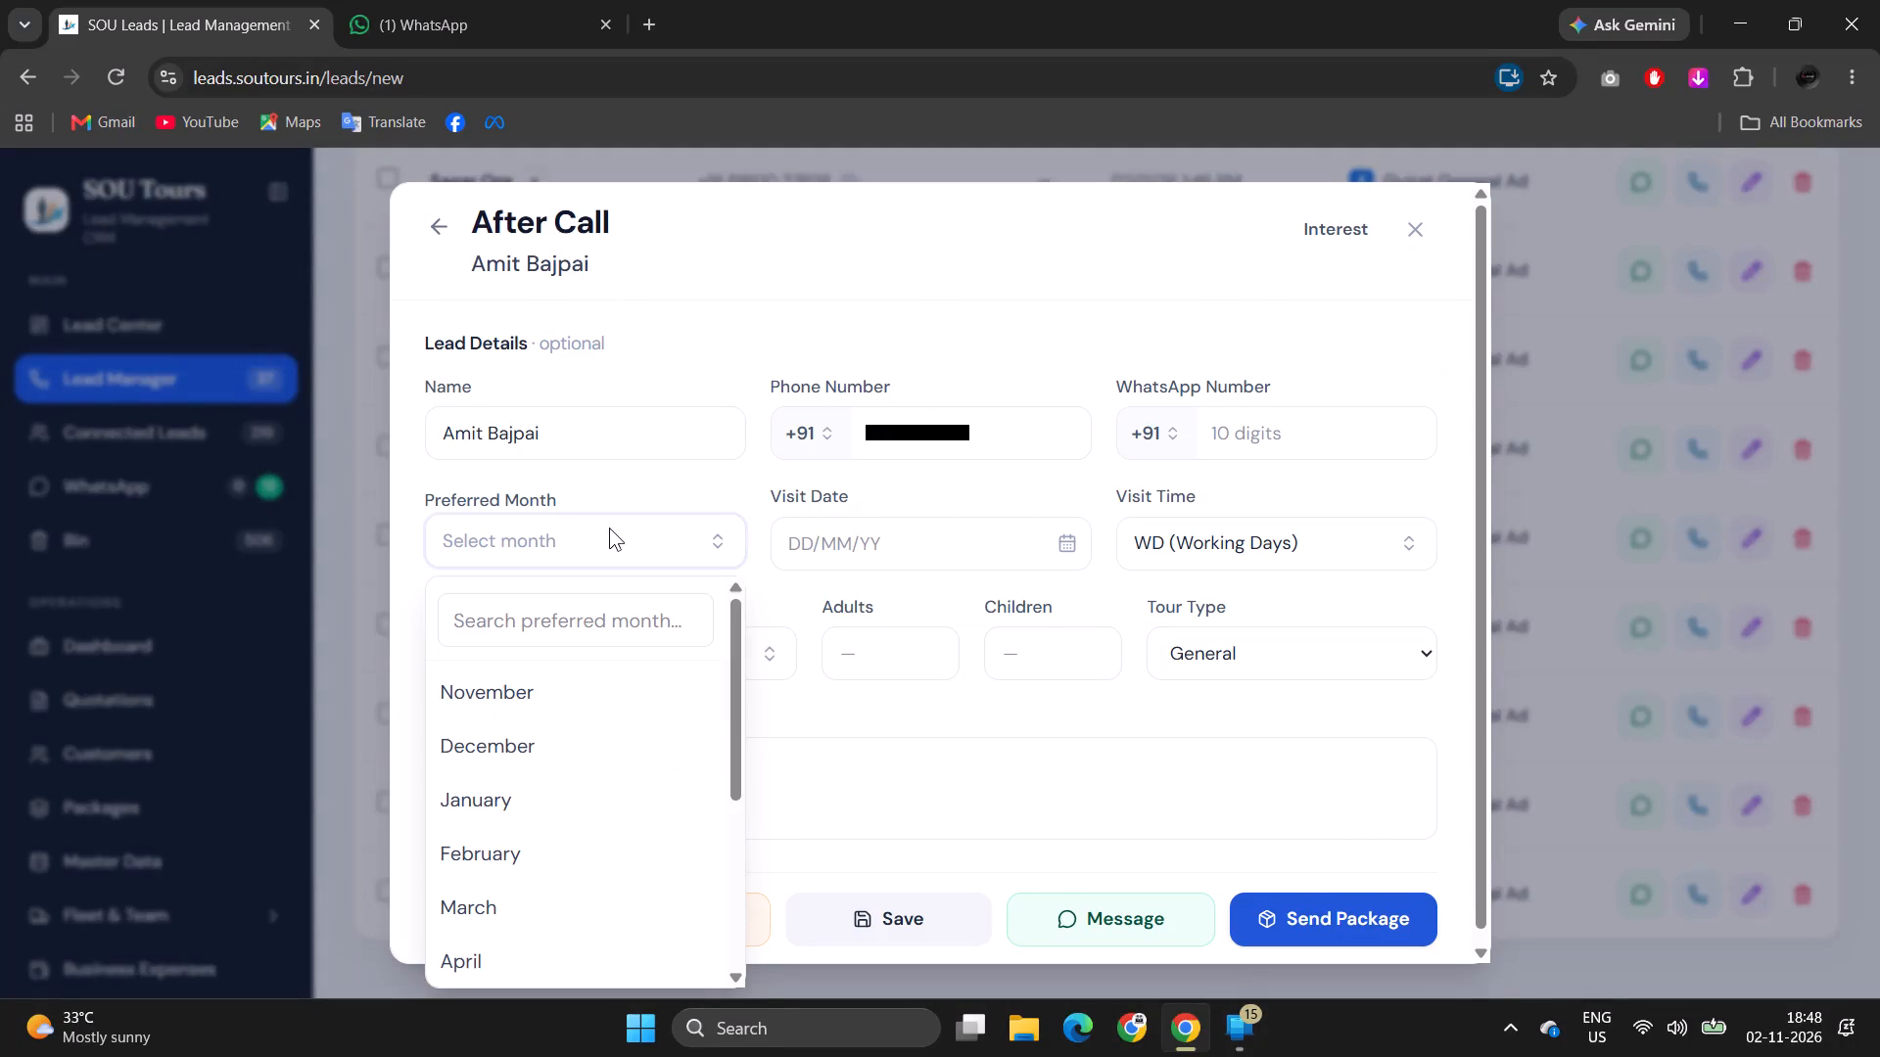
left_click(538, 692)
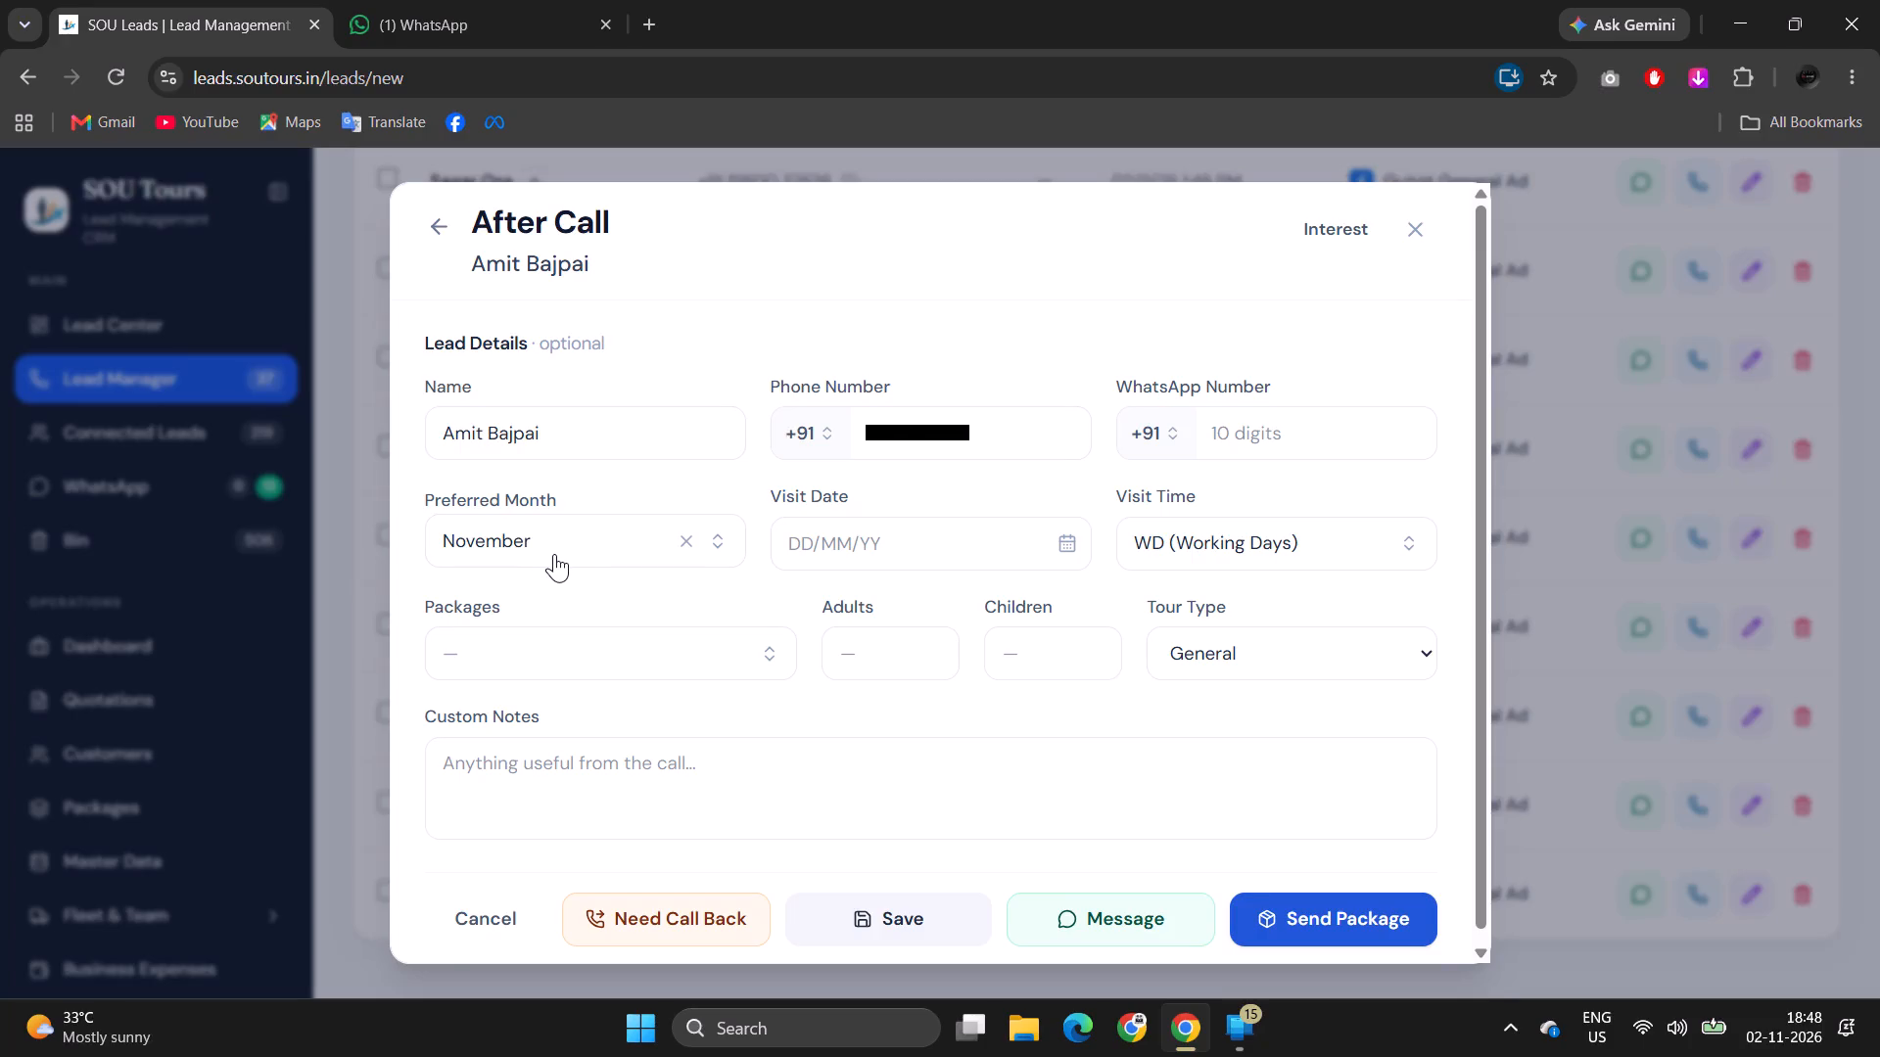
left_click(857, 651)
key("2")
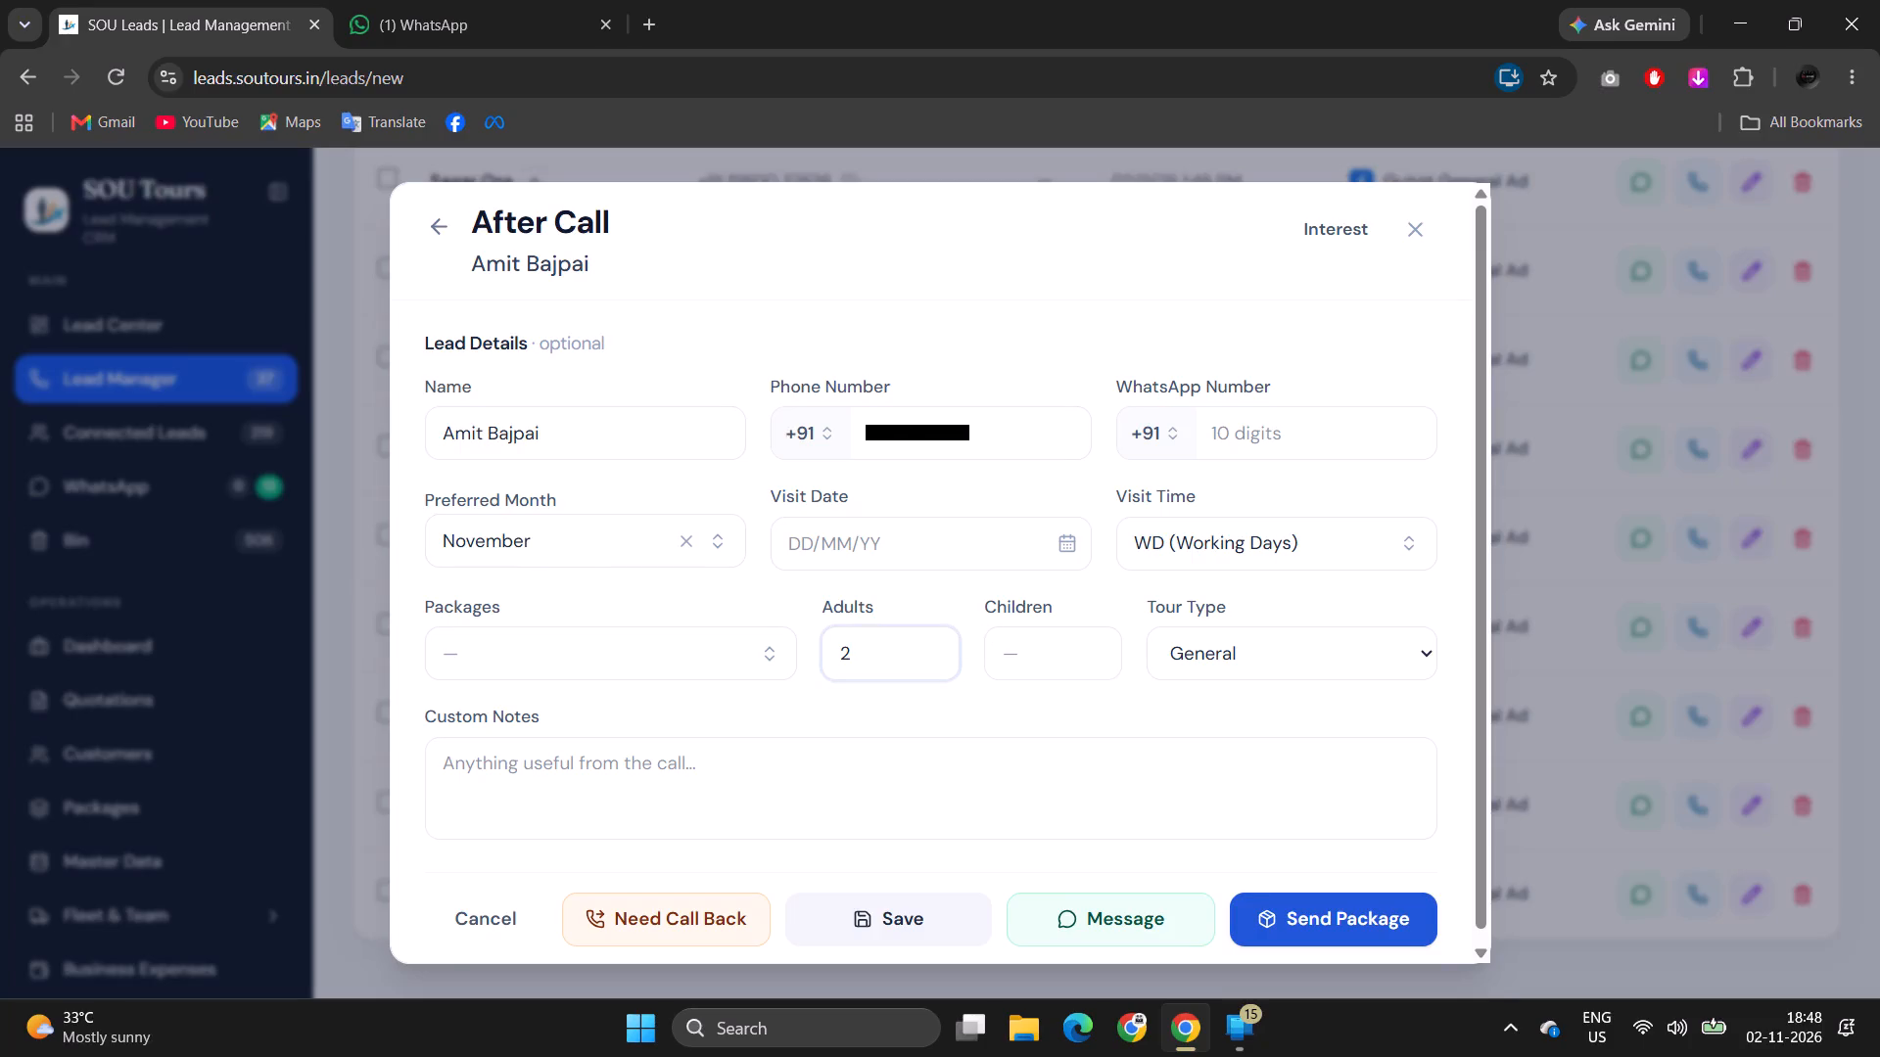
left_click(1031, 654)
key("1")
left_click(1299, 928)
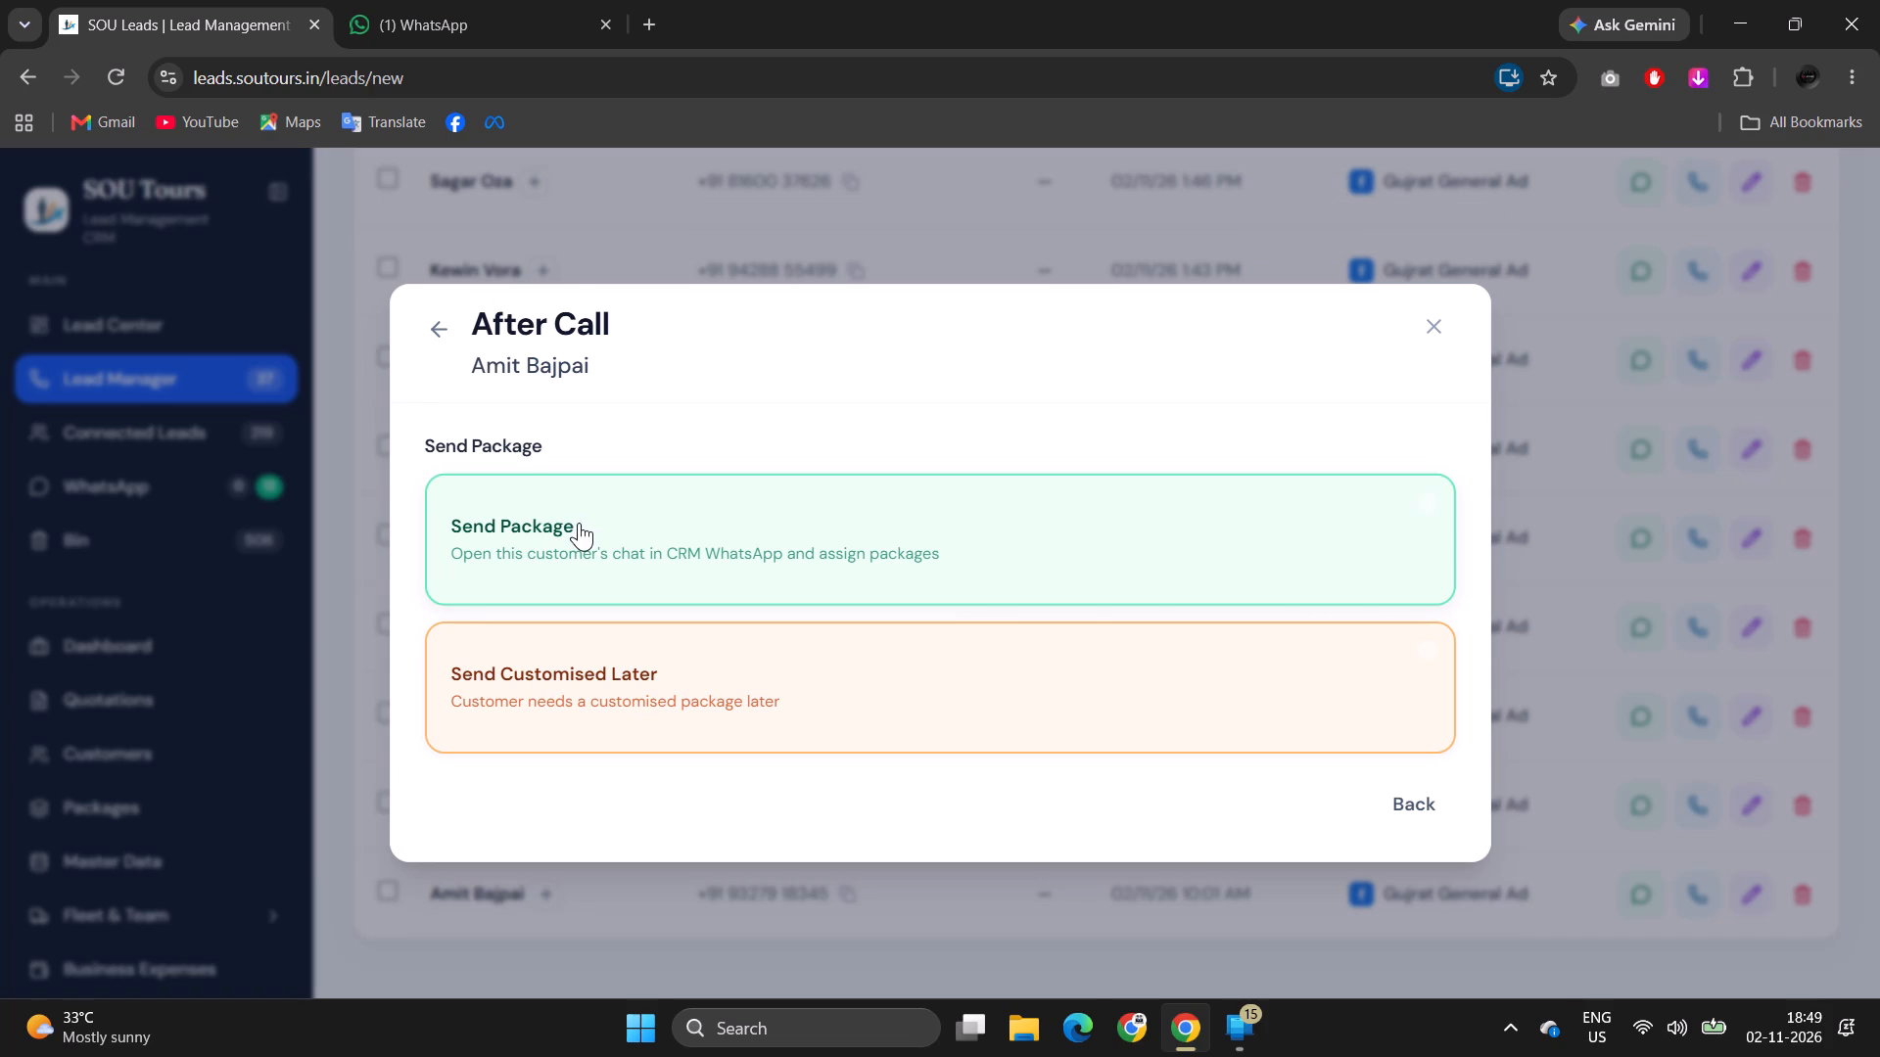
left_click(577, 523)
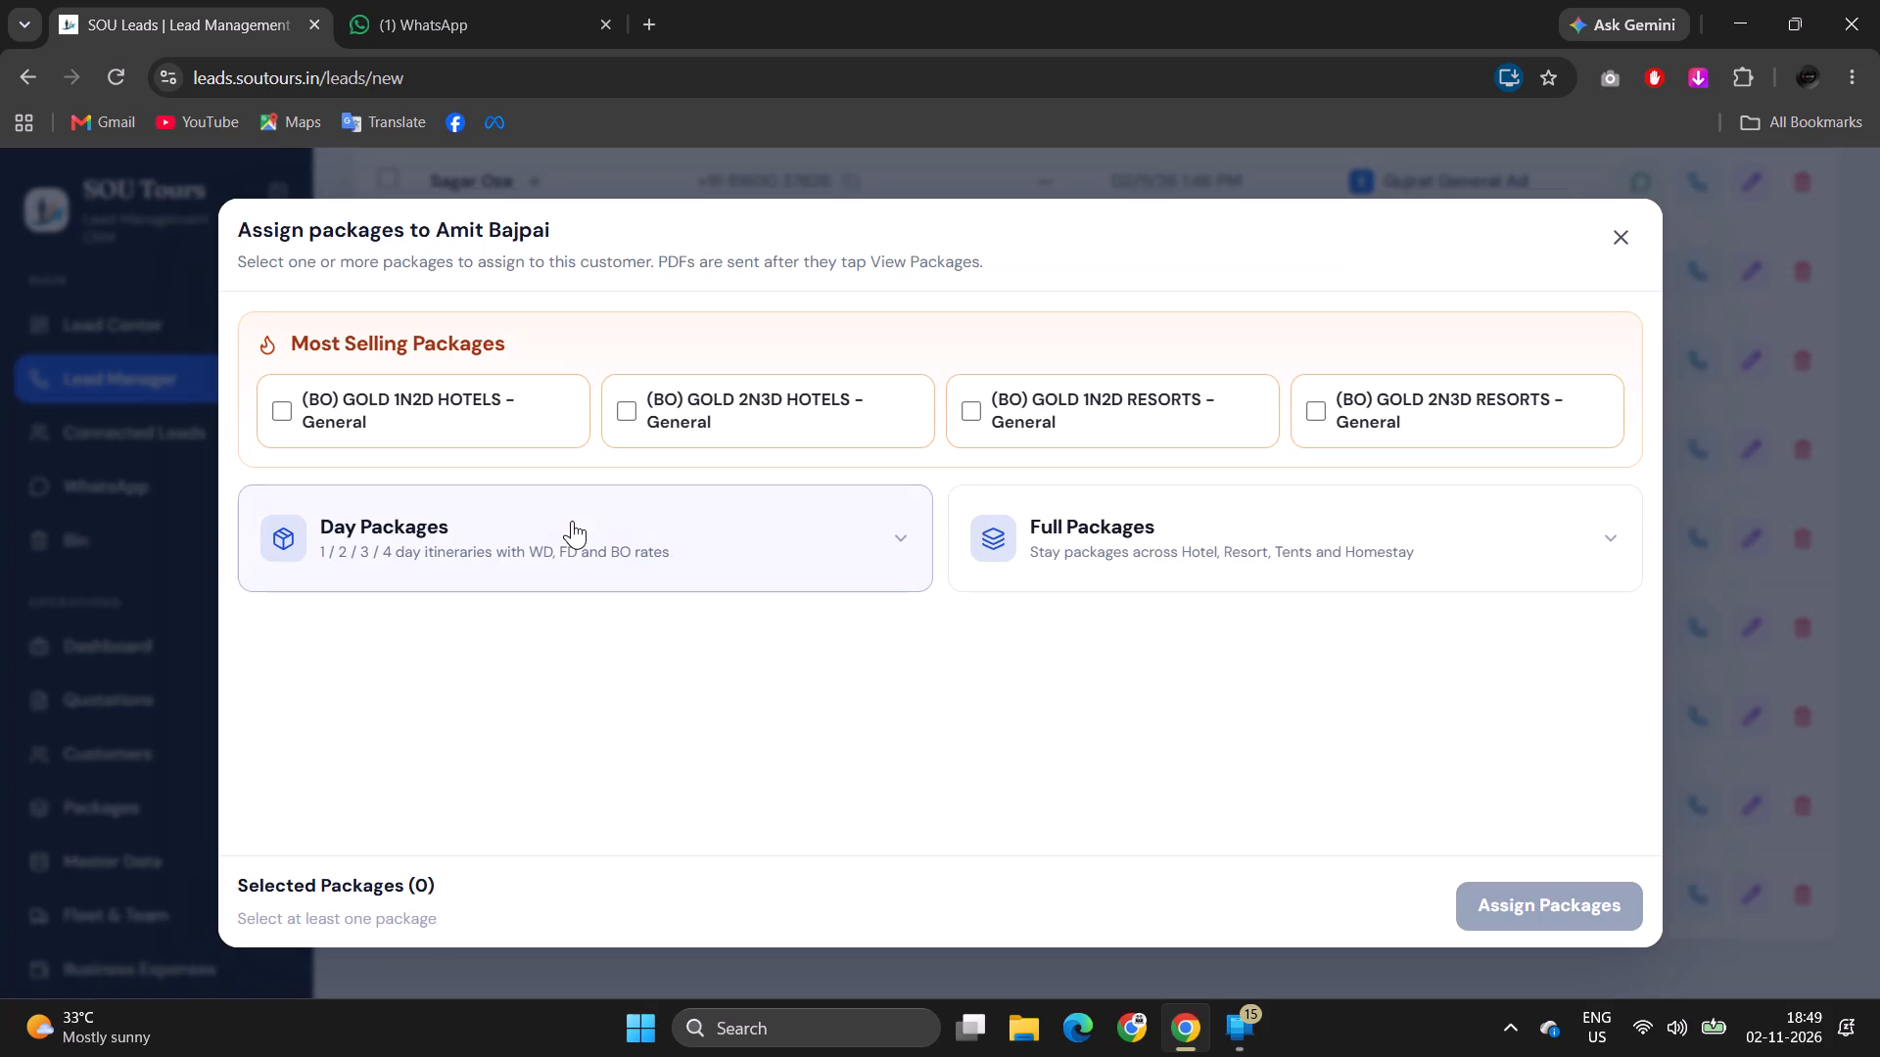
Assign two most selling packages to the lead: (BO) GOLD 1N2D HOTELS - General and (BO) GOLD 1N2D RESORTS - General.
left_click(431, 411)
left_click(1124, 400)
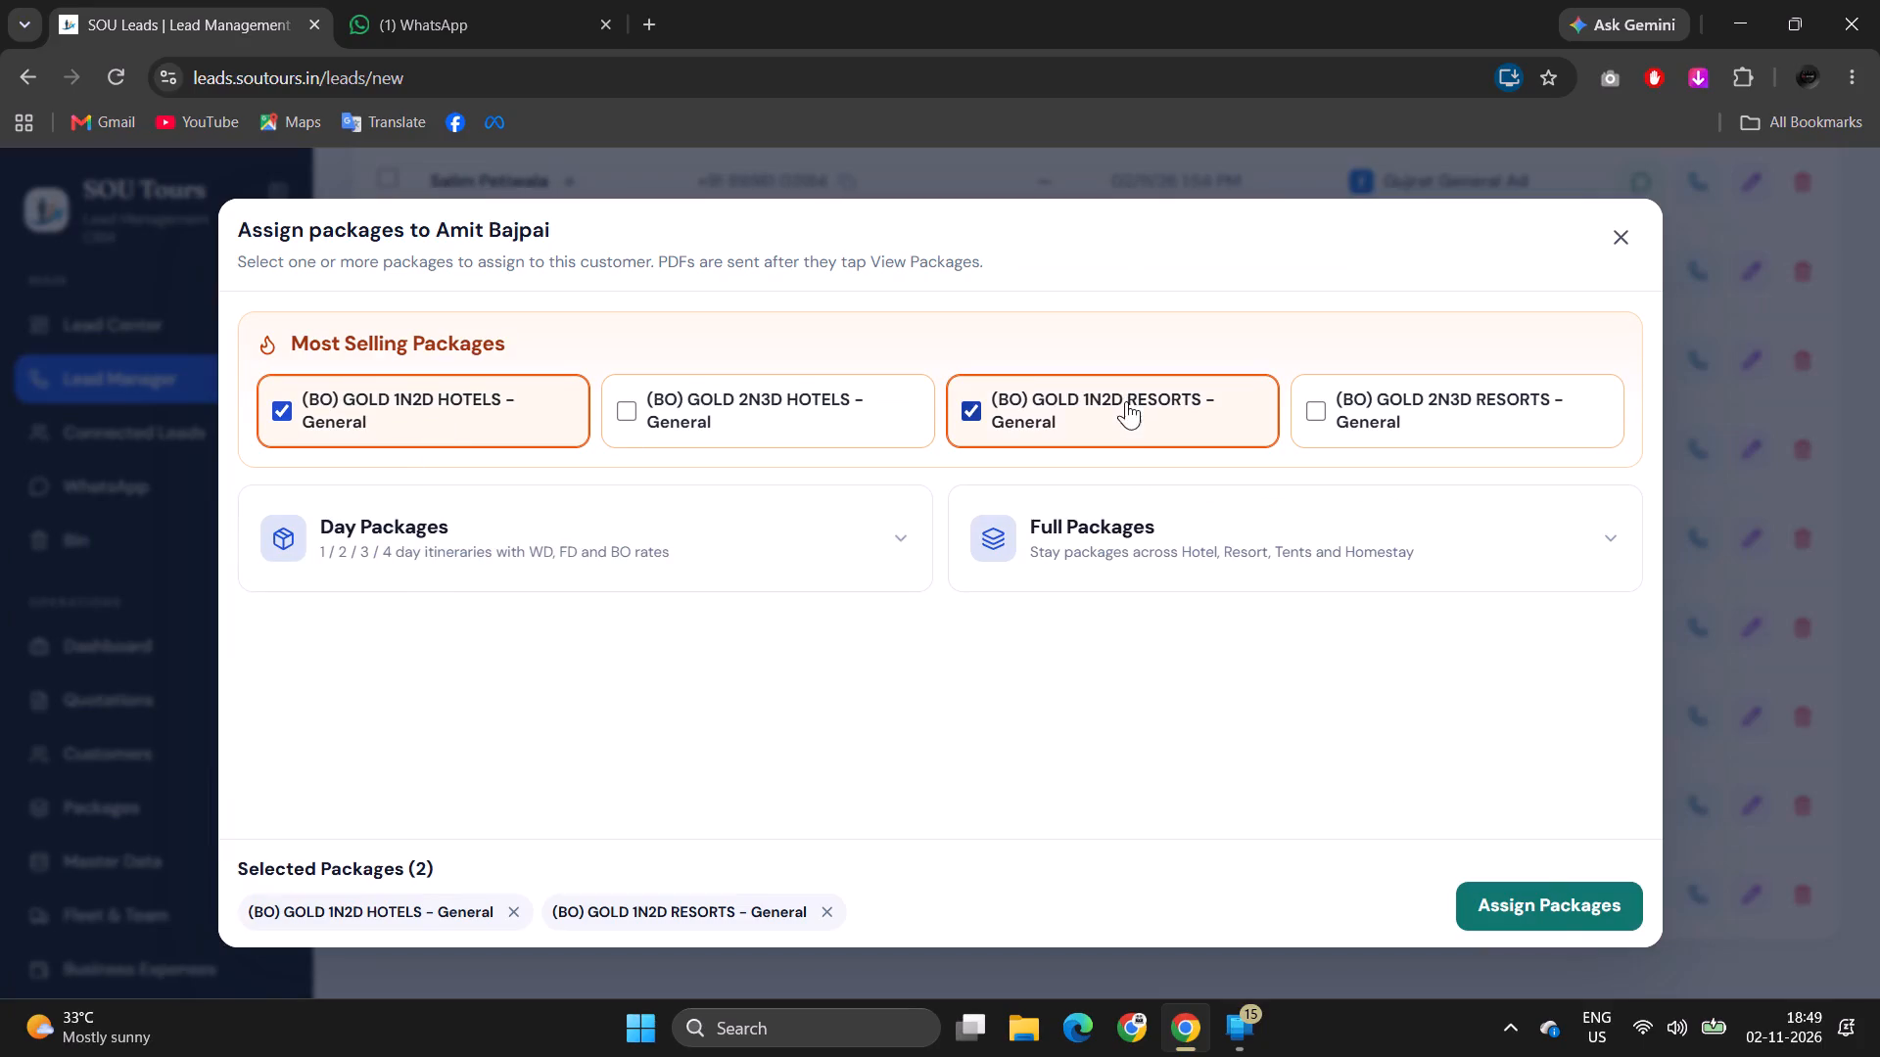
left_click(1551, 911)
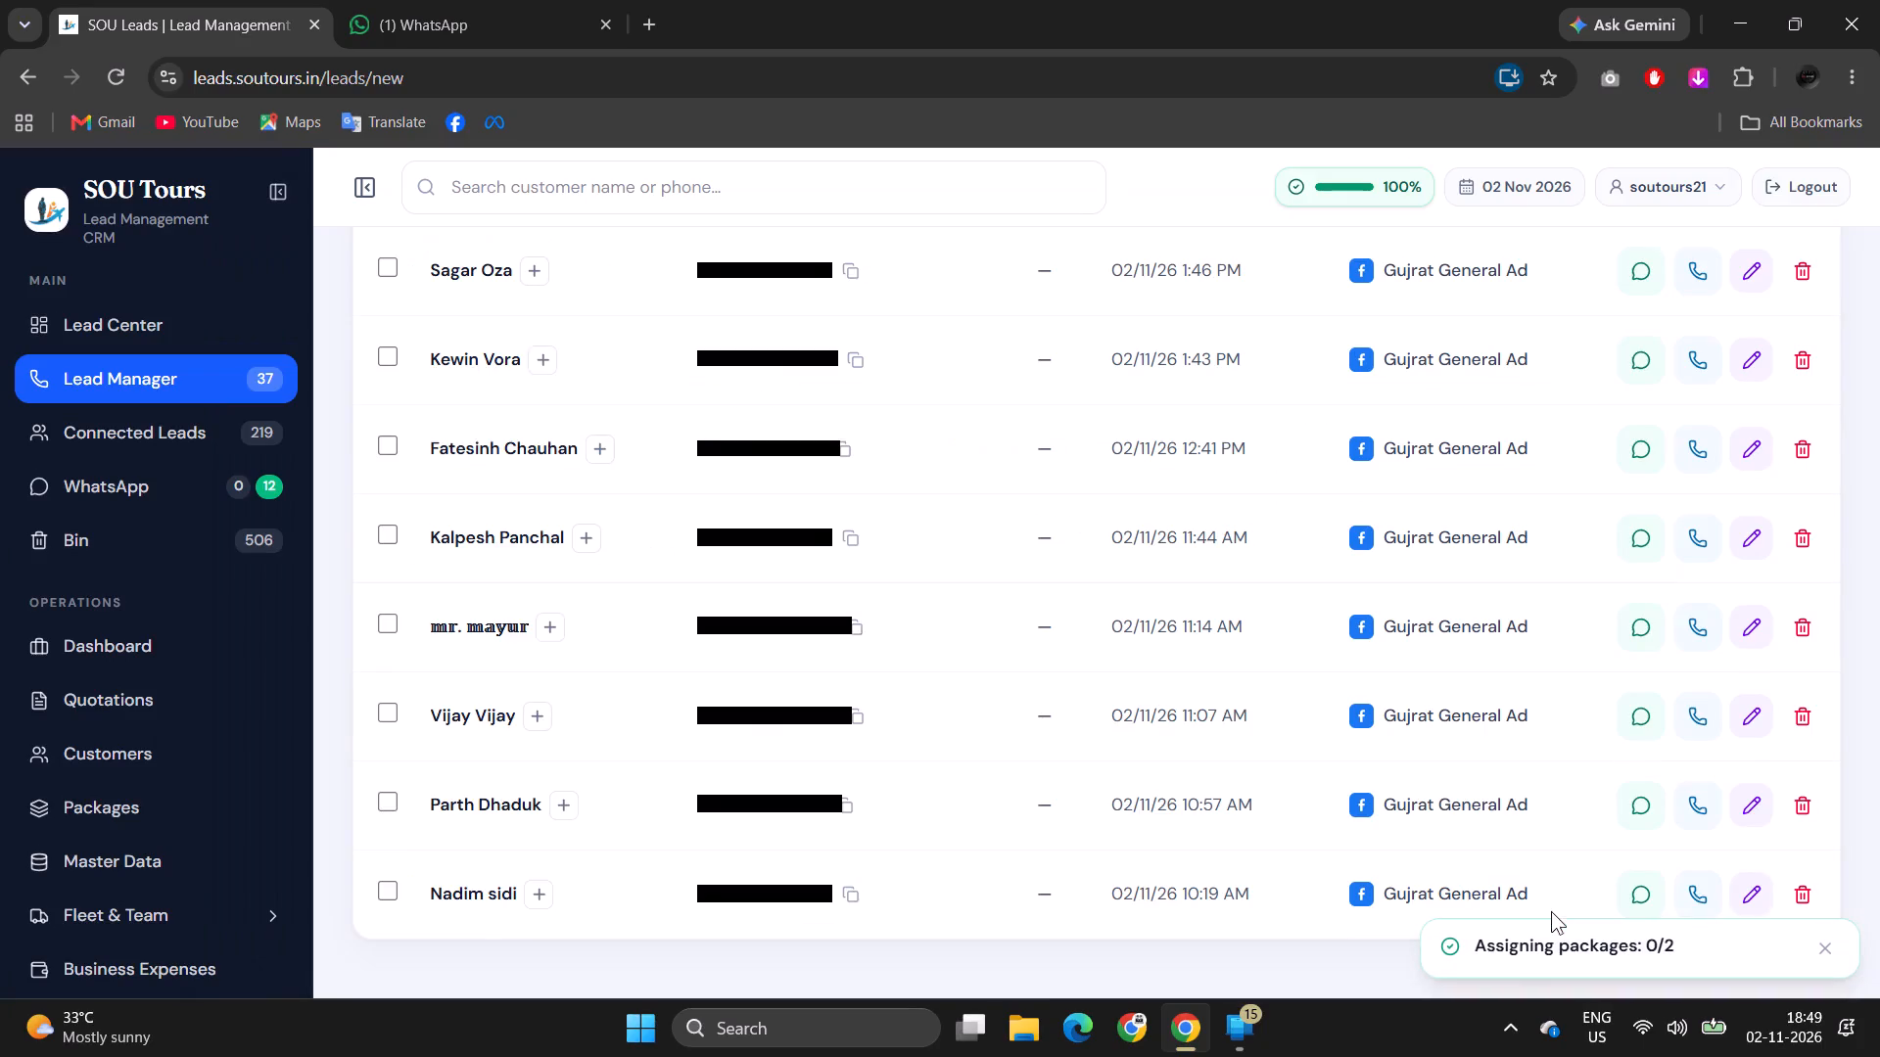
Start a call to the 6:10 PM Gujrat General Ad lead at the beginning of today's Lead Manager list.
scroll(1432, 878, "up", 17)
scroll(1433, 879, "down", 2)
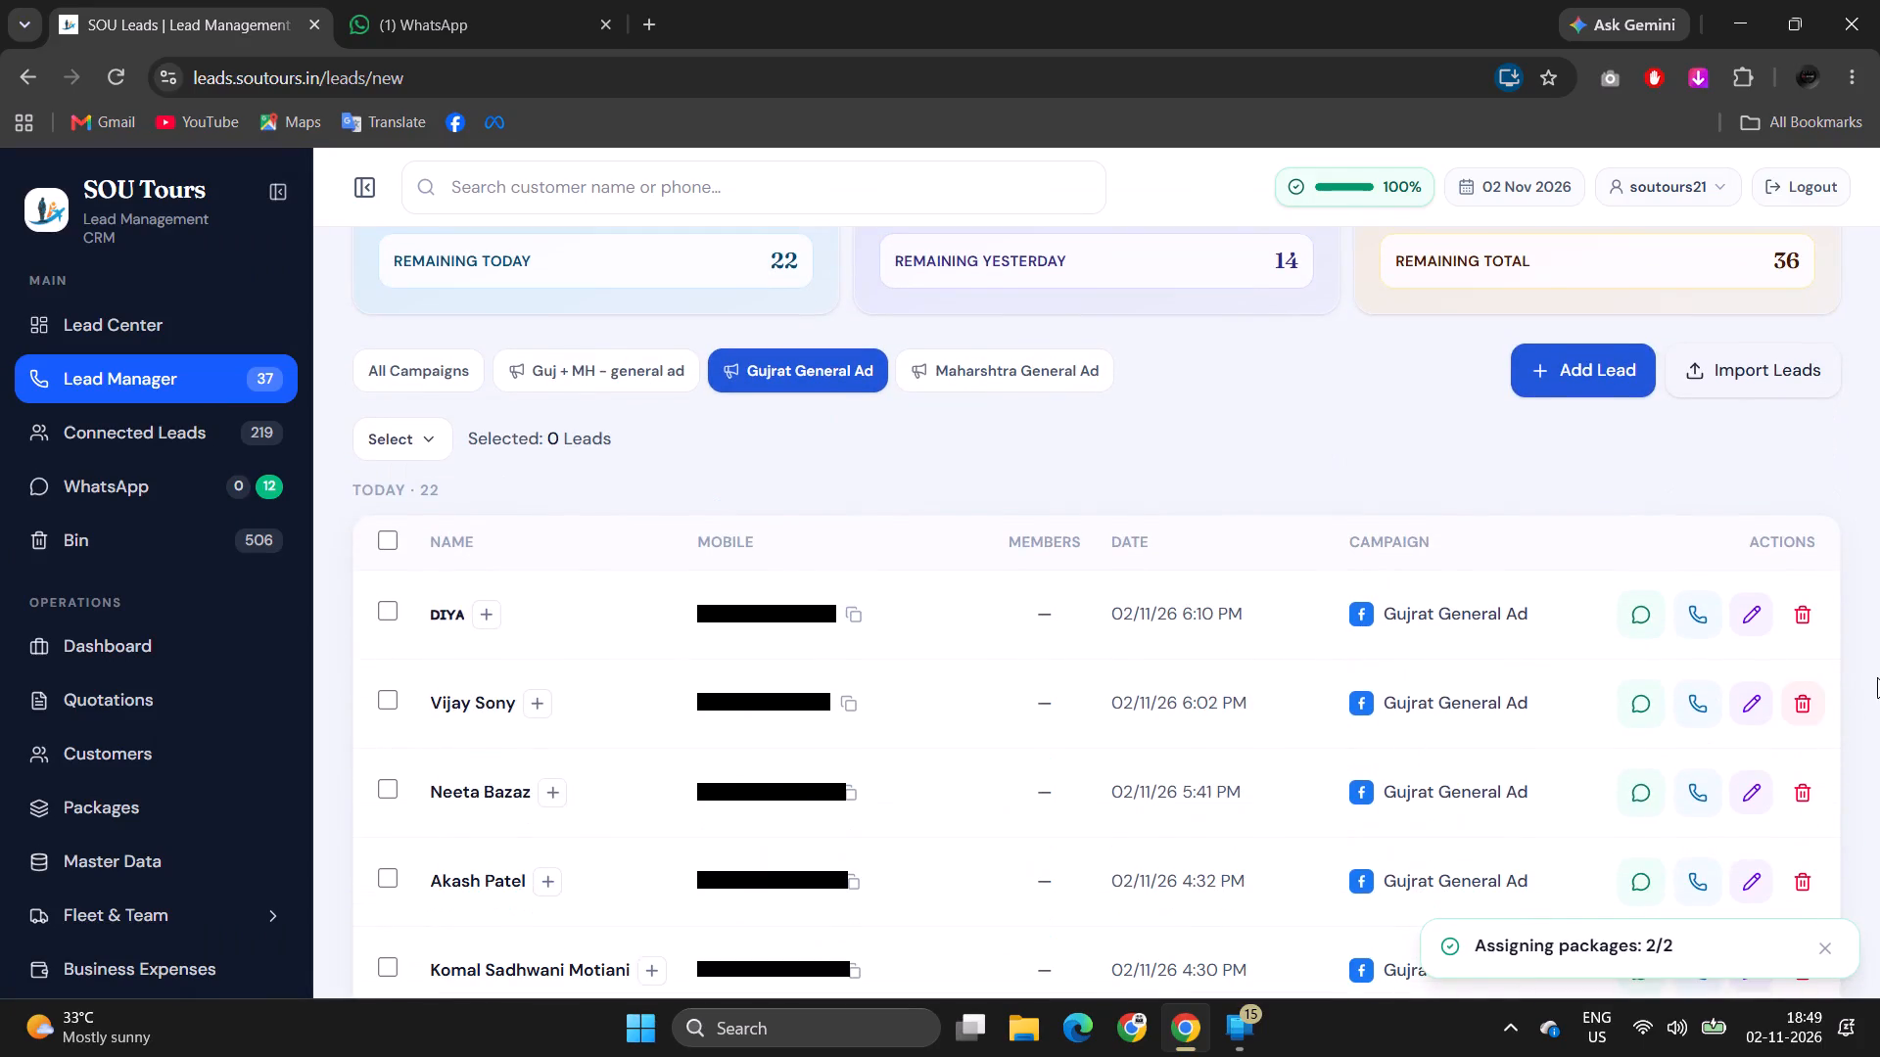
left_click(1689, 615)
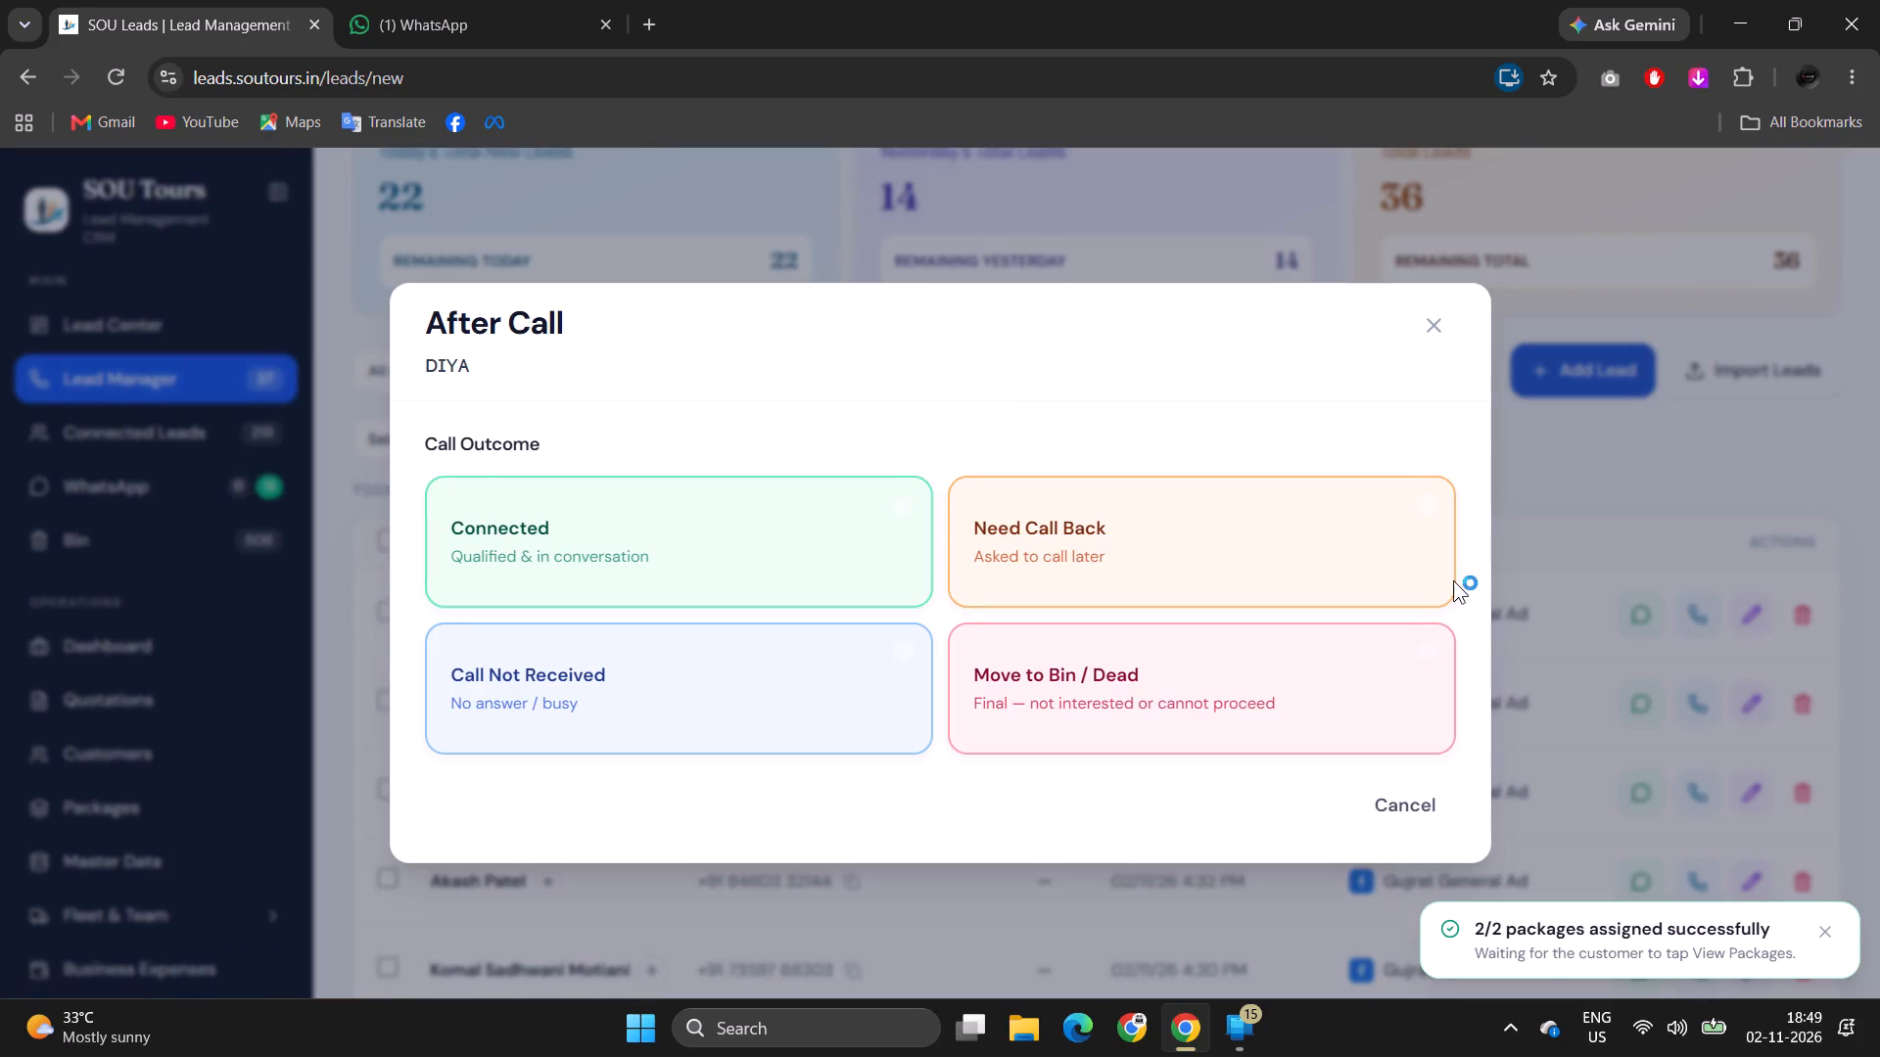
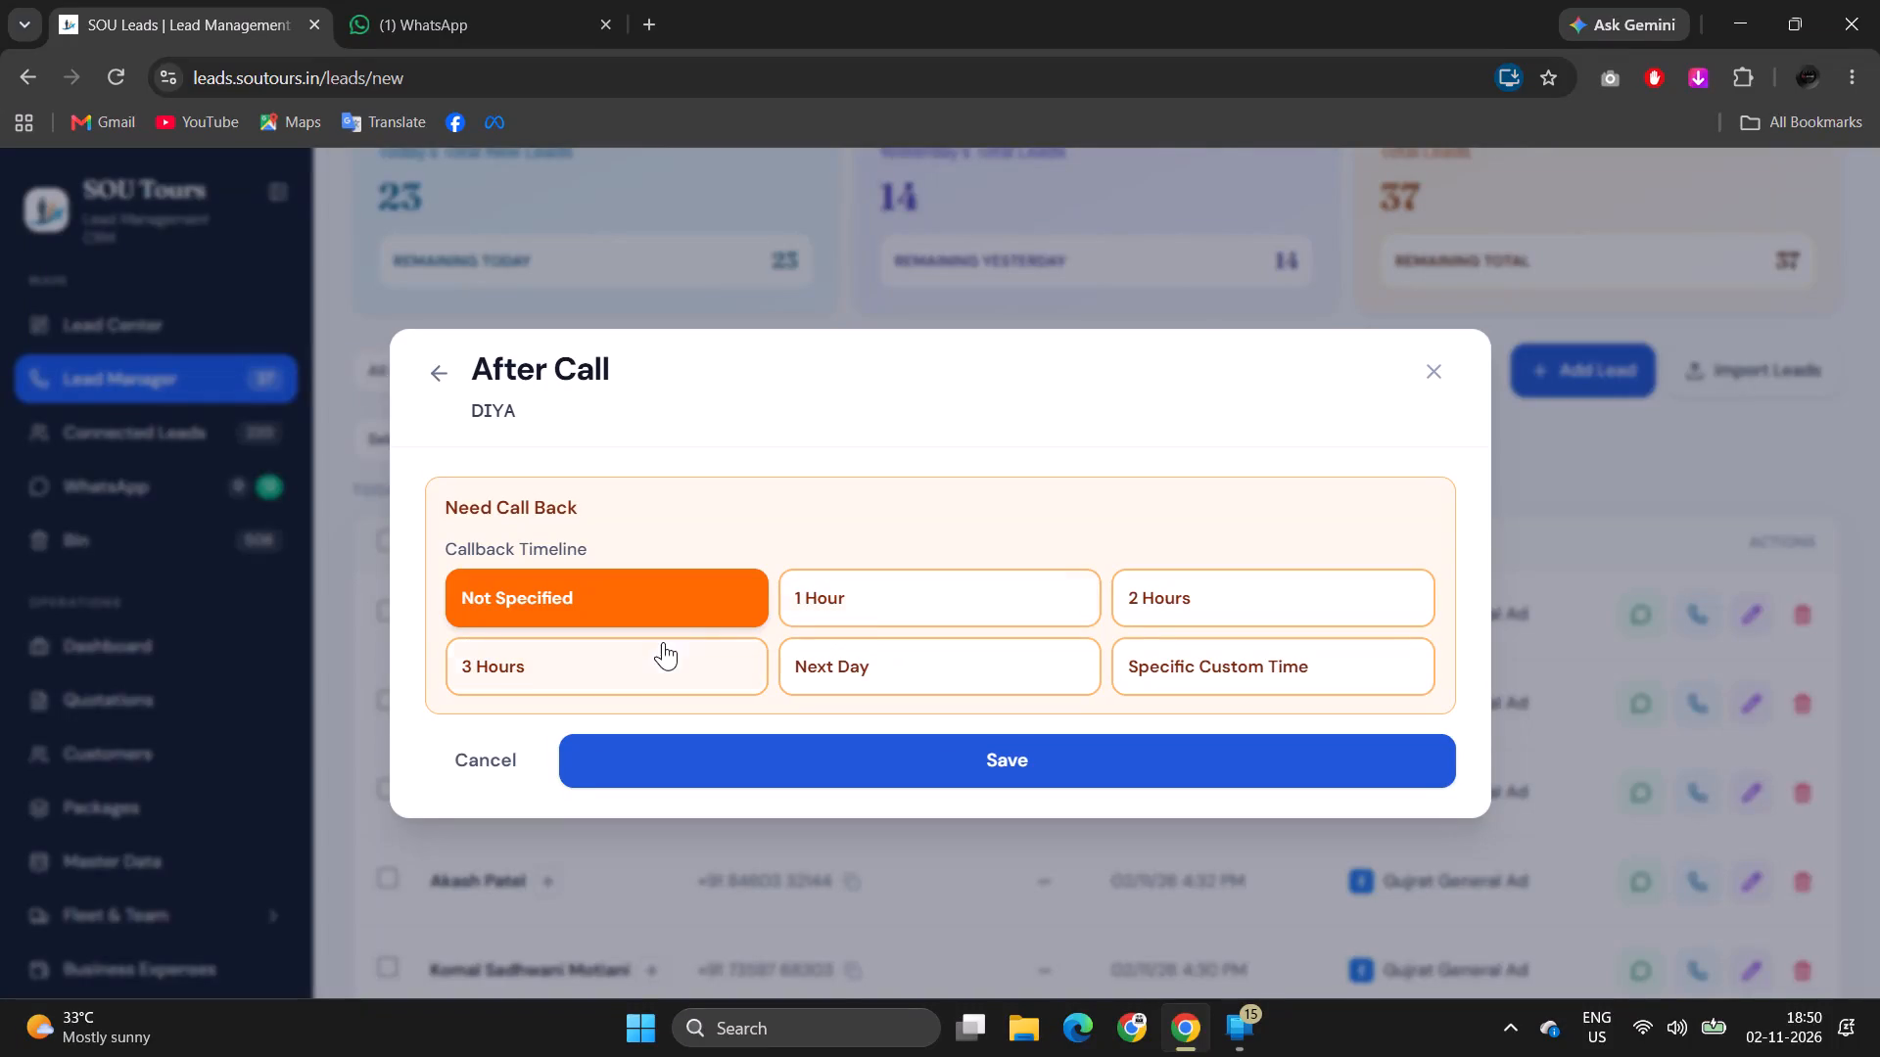
Save the 6:10 PM lead's call outcome as needing a call back in 1 hour.
left_click(953, 582)
left_click(994, 742)
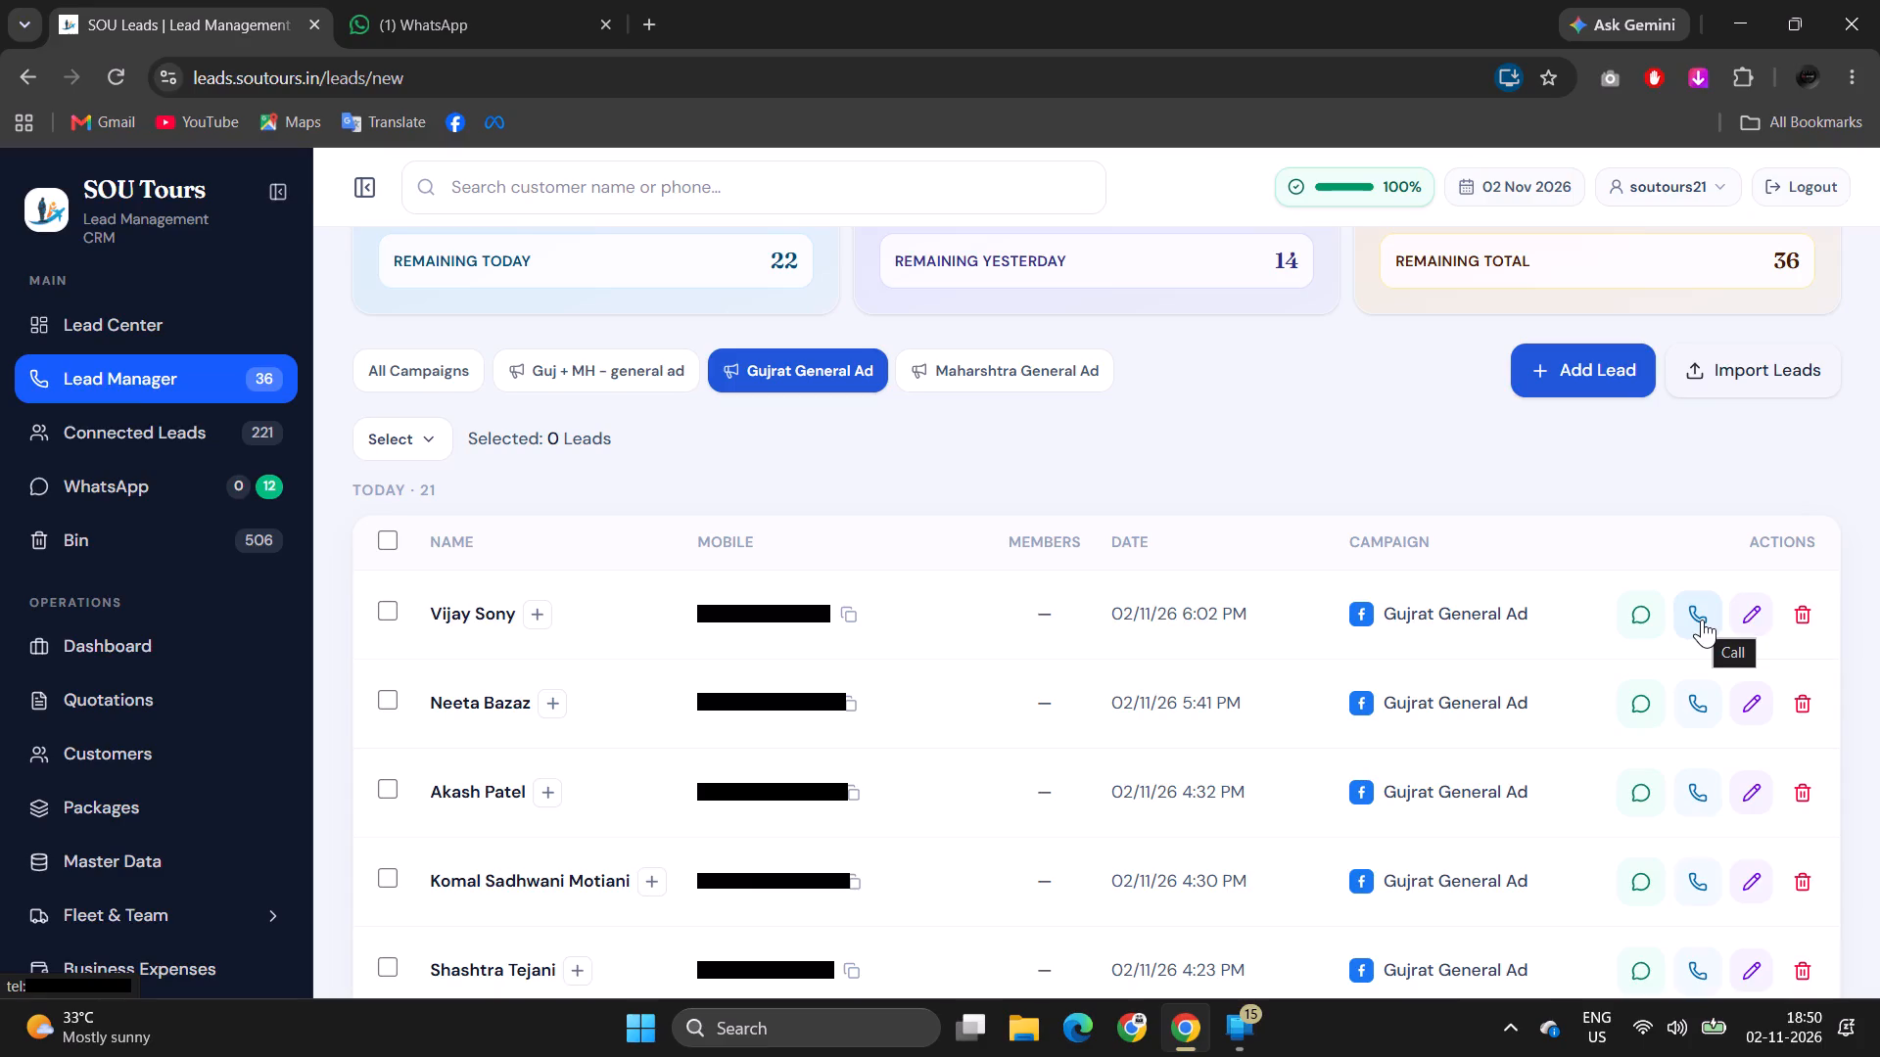
Start a call to the 6:02 PM Gujrat General Ad lead in today's Lead Manager list.
left_click(1700, 620)
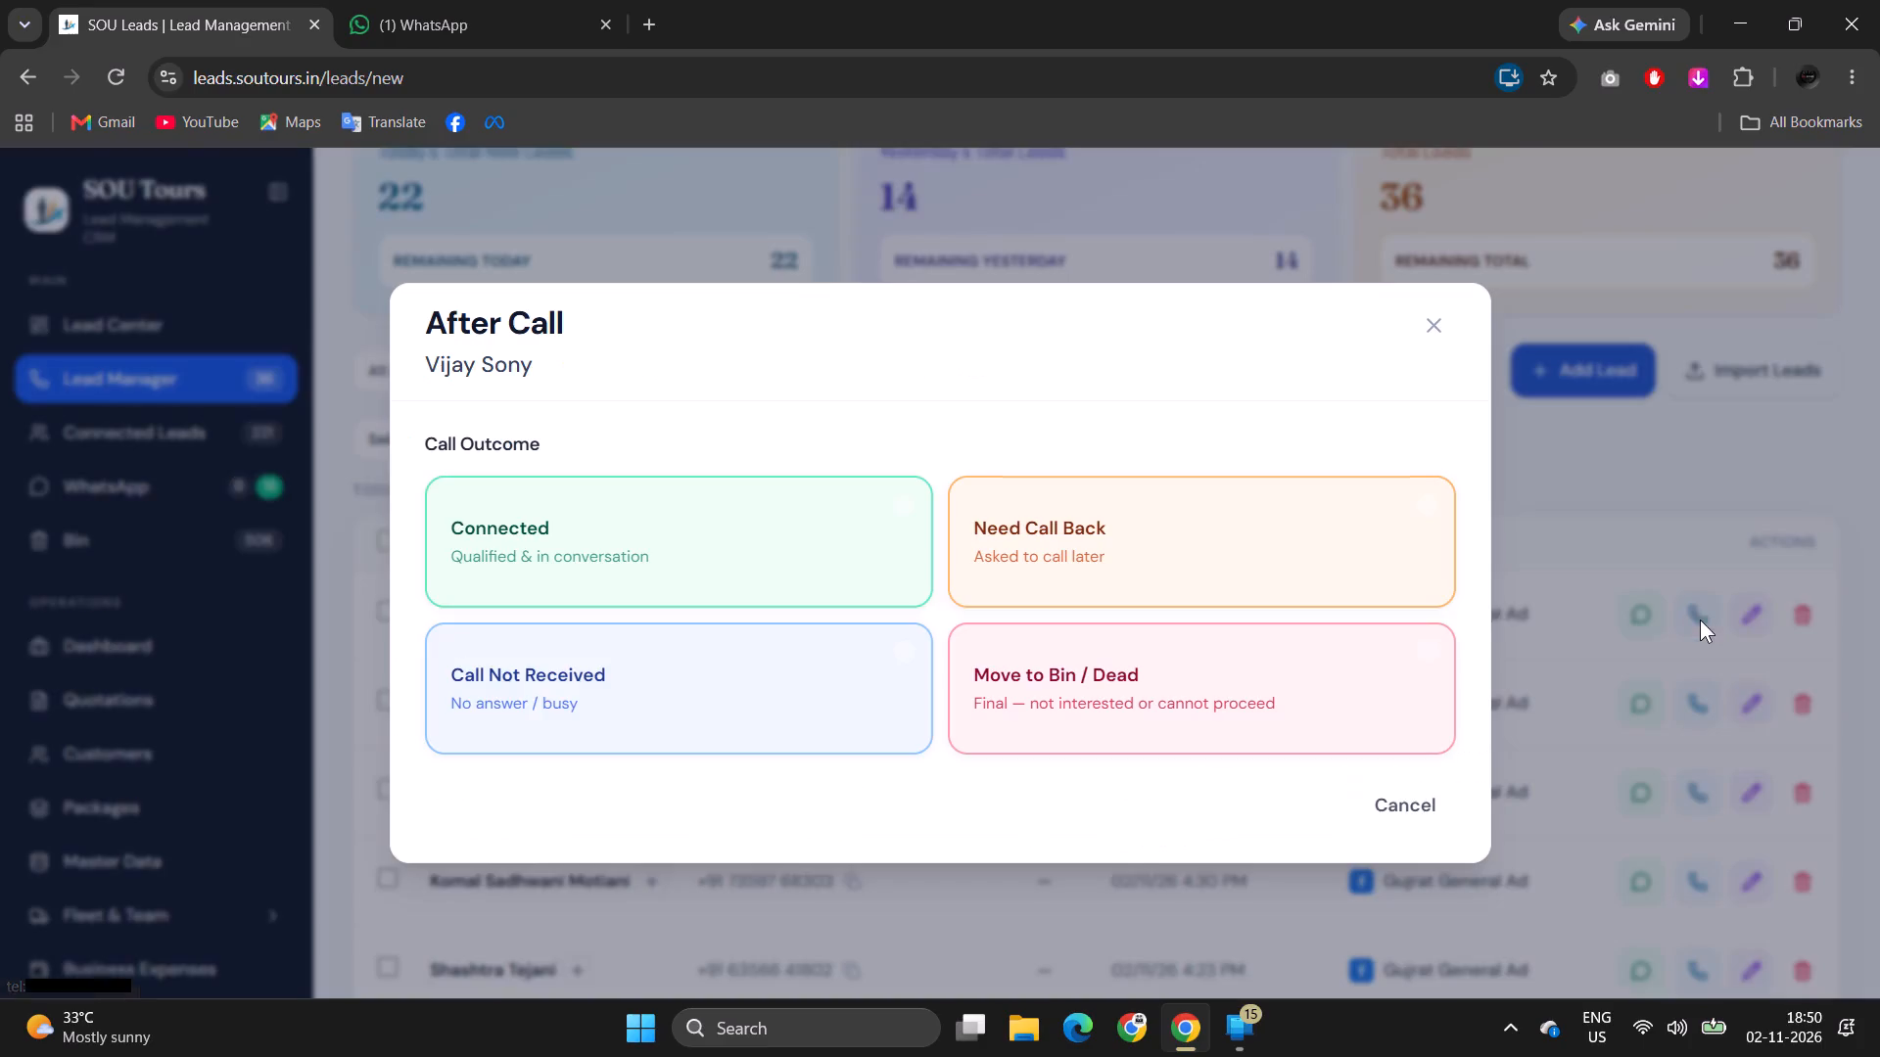
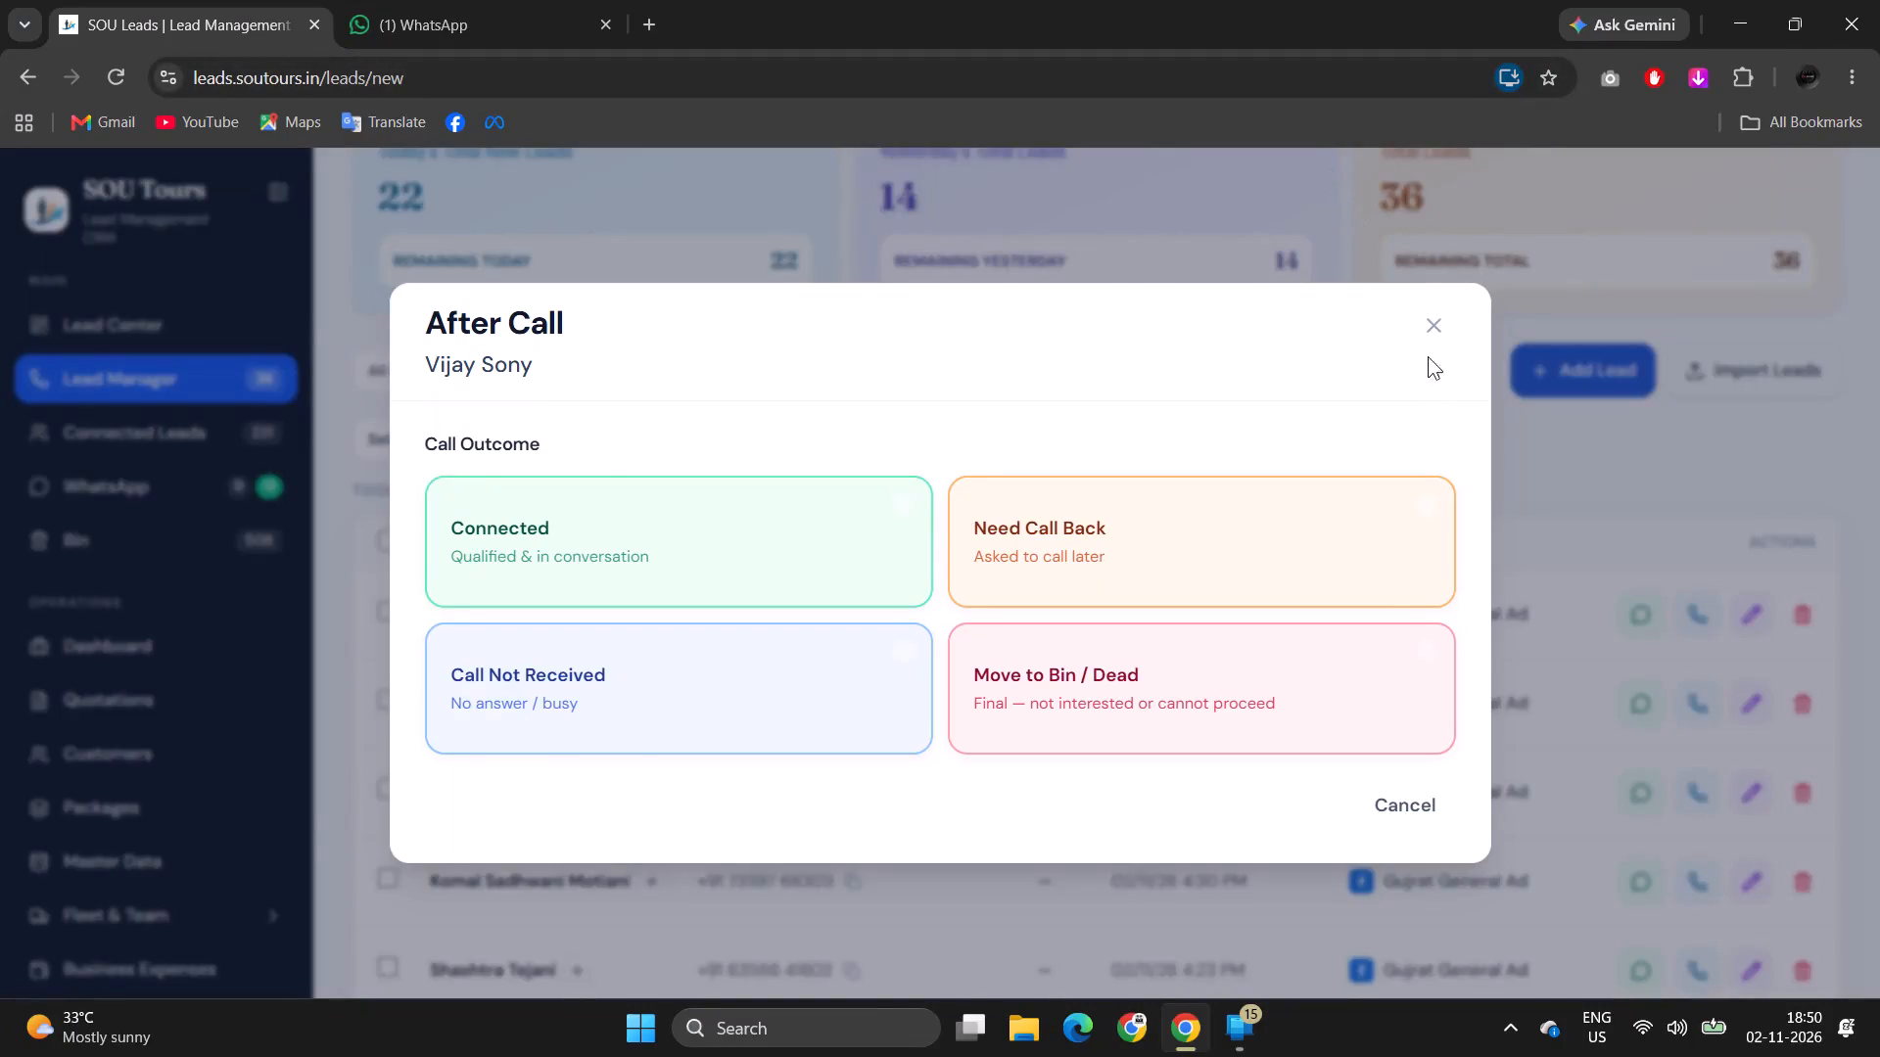
Dismiss the After Call form without recording an outcome and call the 6:02 PM Gujrat General Ad lead again.
left_click(1430, 323)
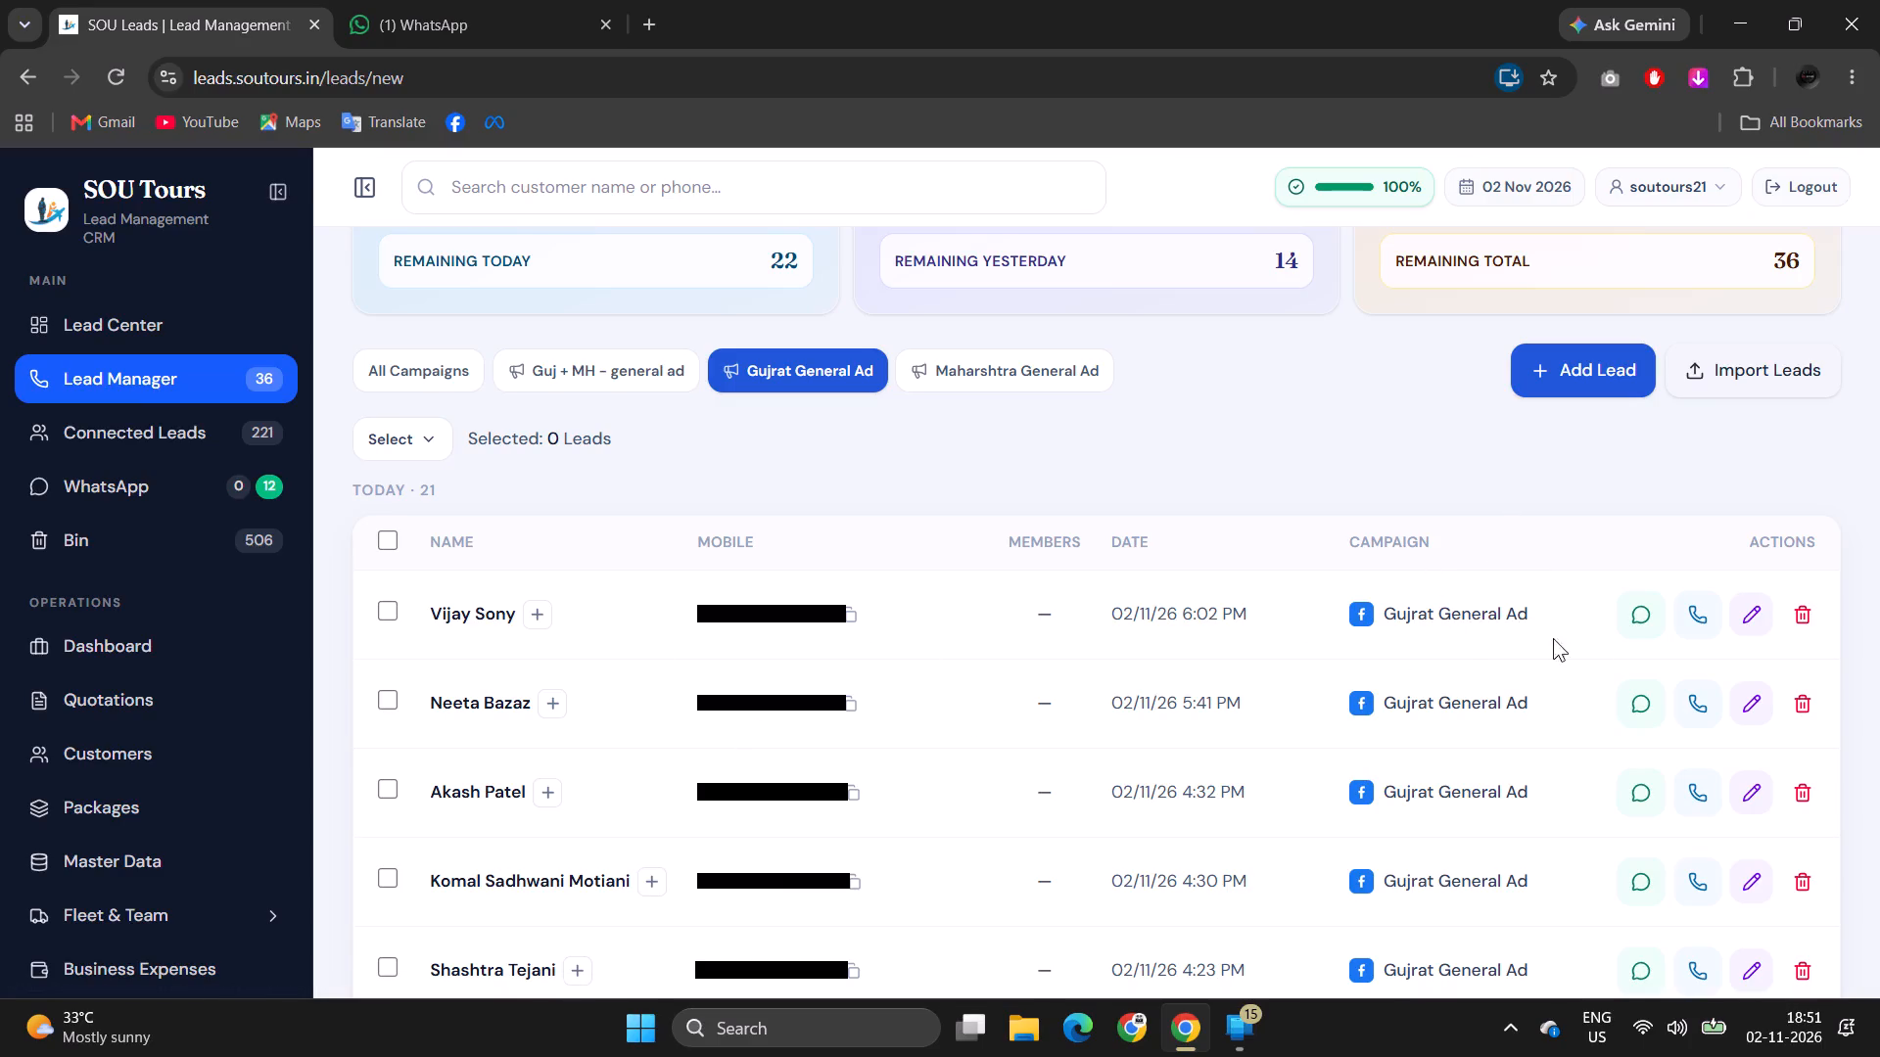
left_click(1702, 610)
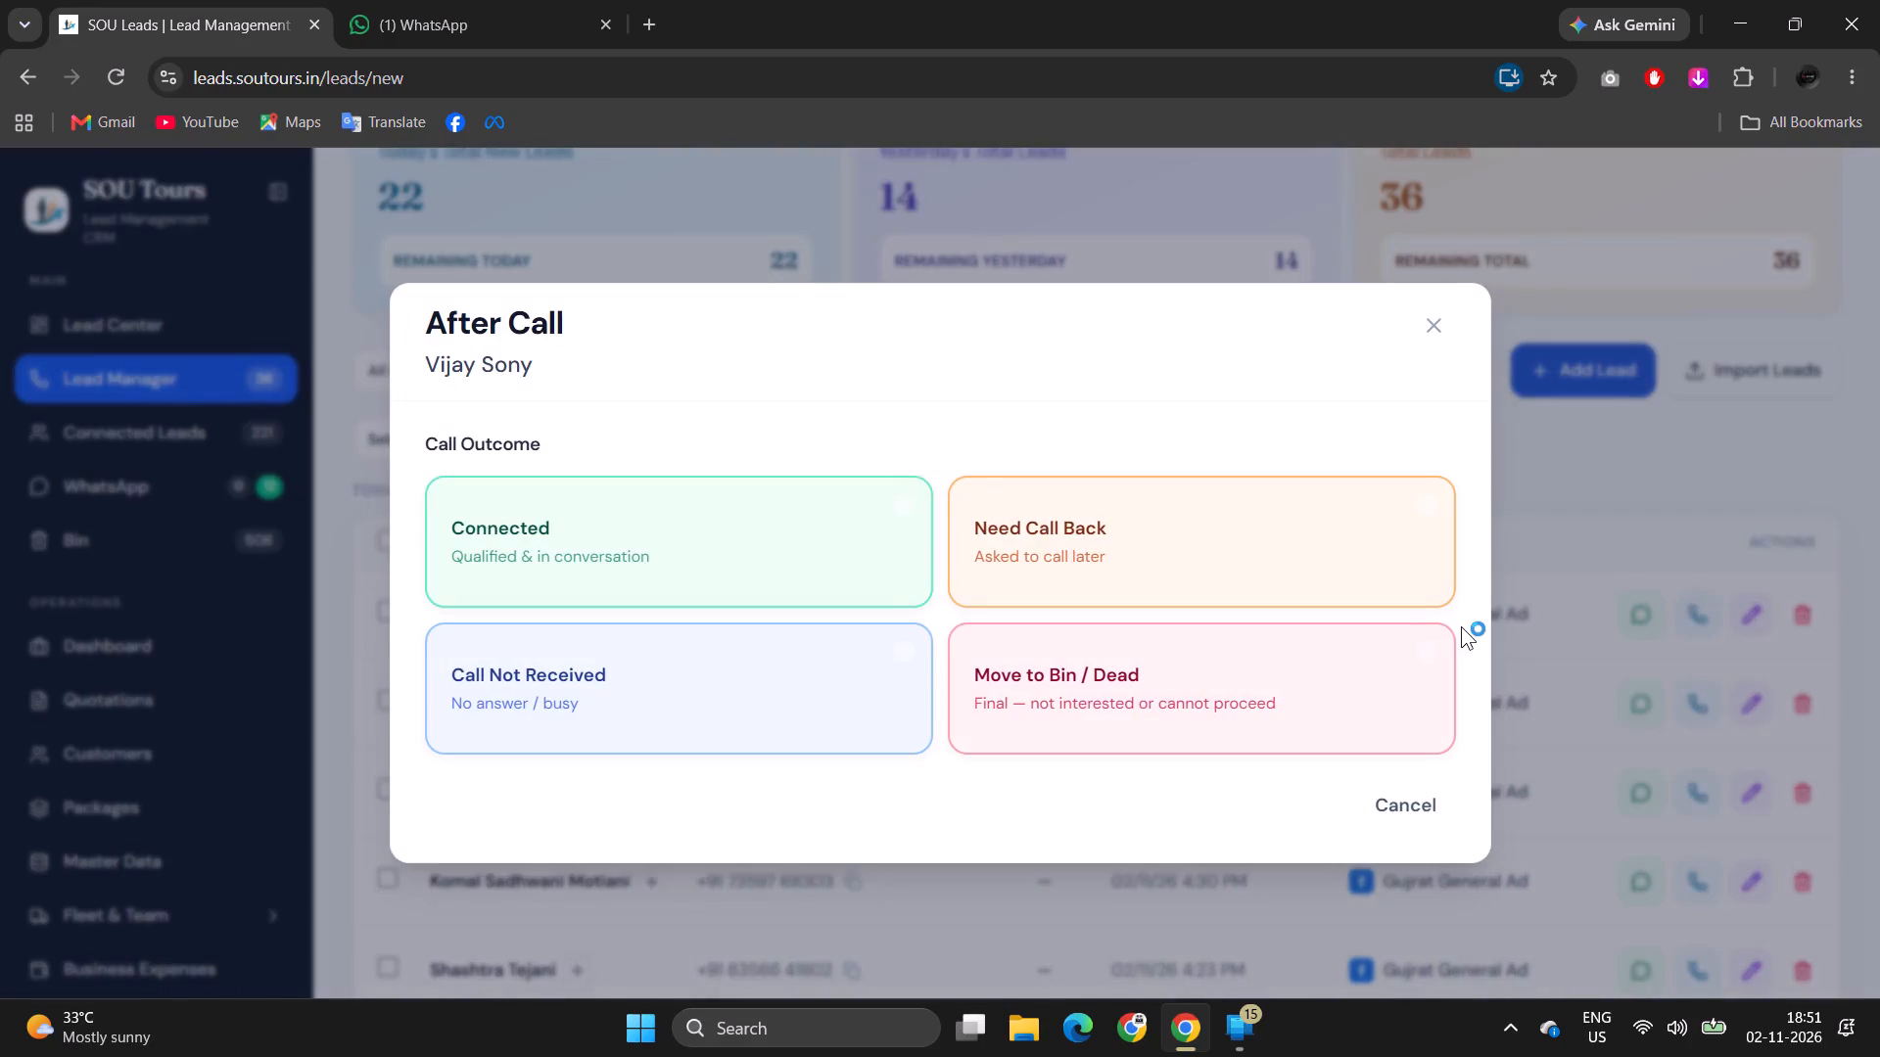
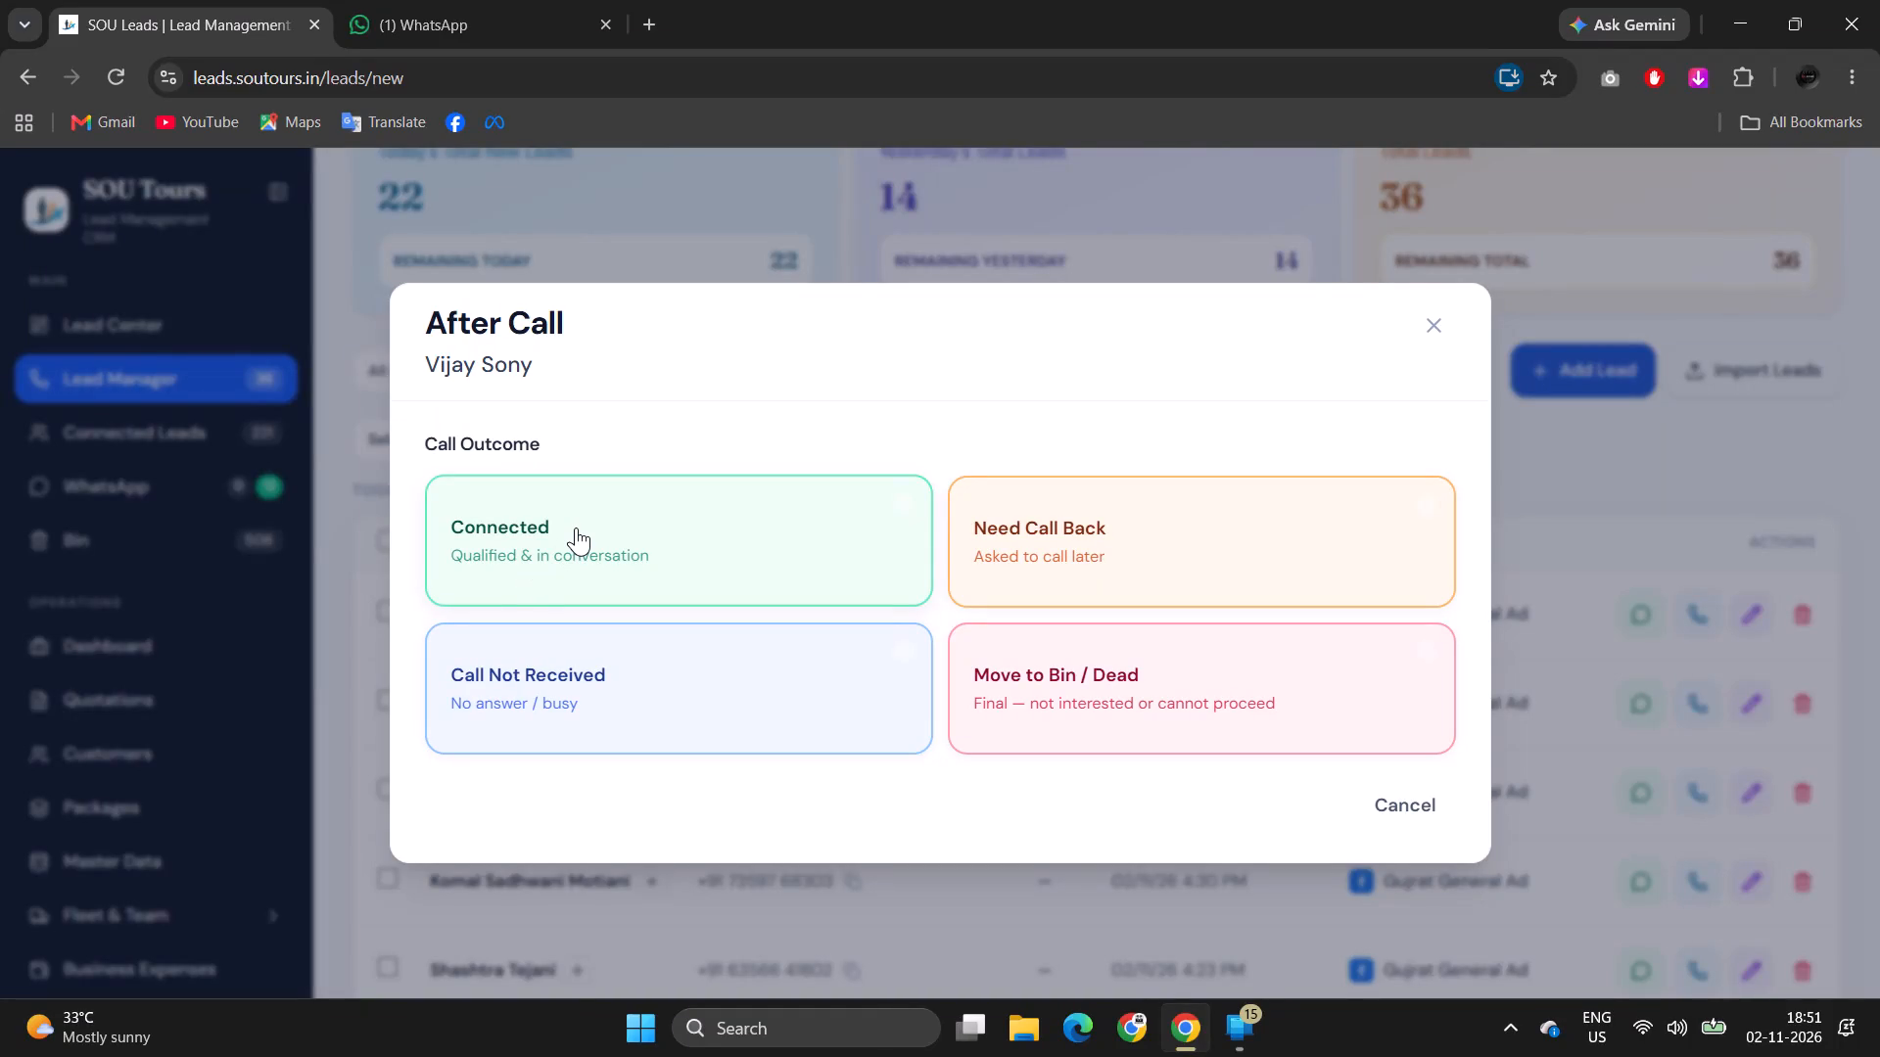
Record the 6:02 PM Gujrat General Ad lead's call as Connected, with preferred month November and 4 adults.
left_click(574, 528)
left_click(528, 551)
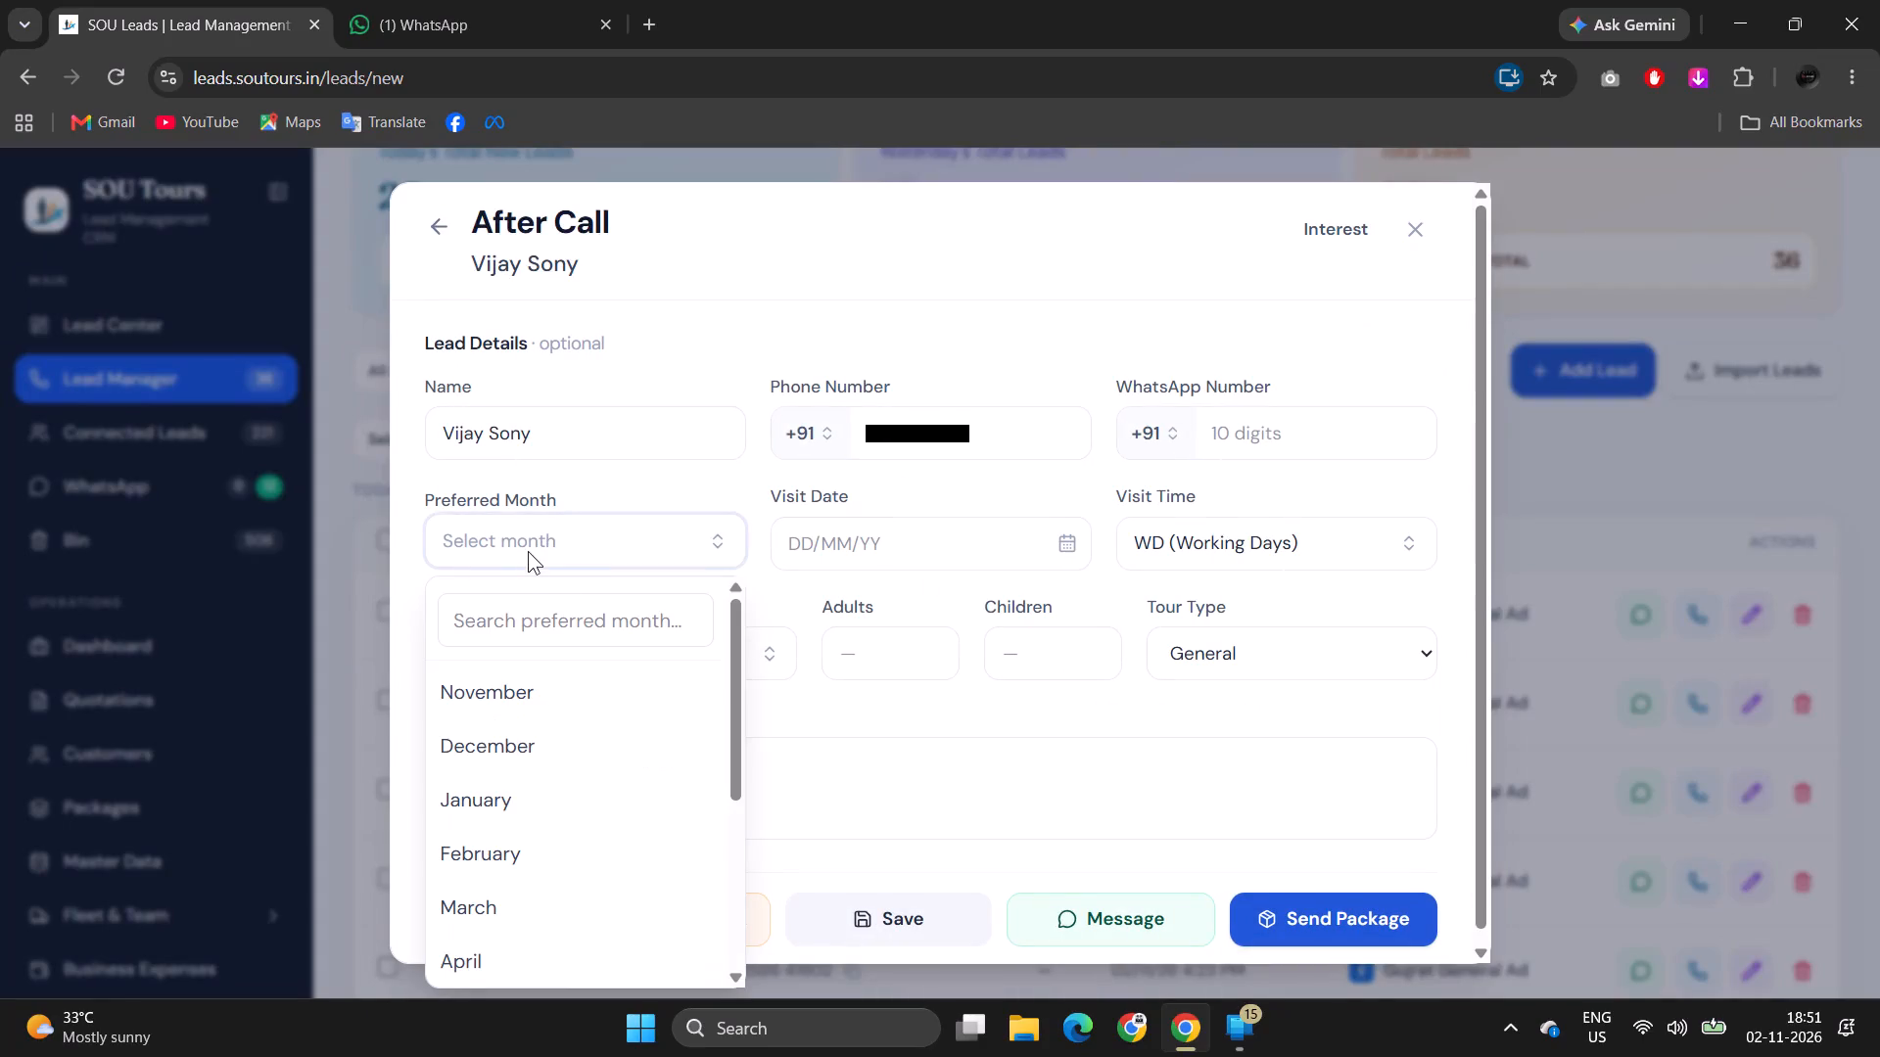
left_click(560, 700)
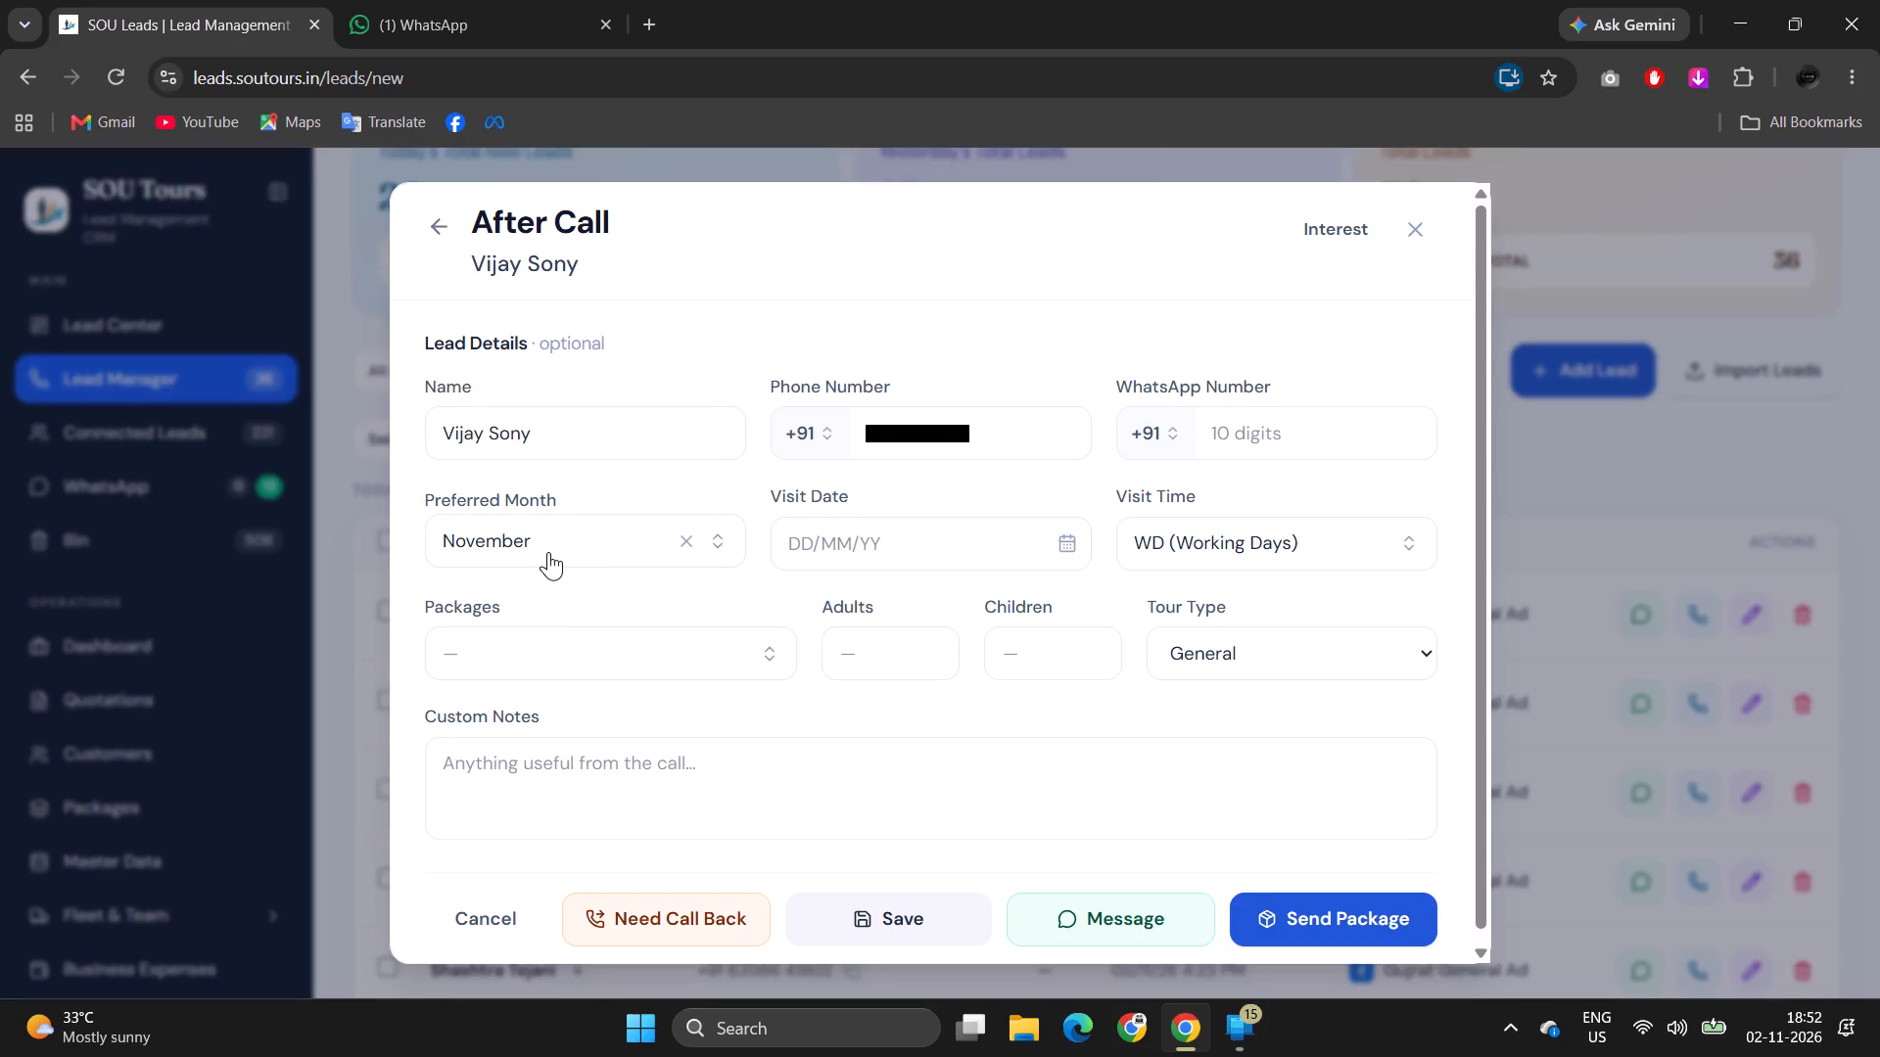
left_click(898, 659)
key("4")
Send this lead packages now, assigning (BO) GOLD 1N2D HOTELS - General and (BO) GOLD 1N2D RESORTS - General.
left_click(1343, 912)
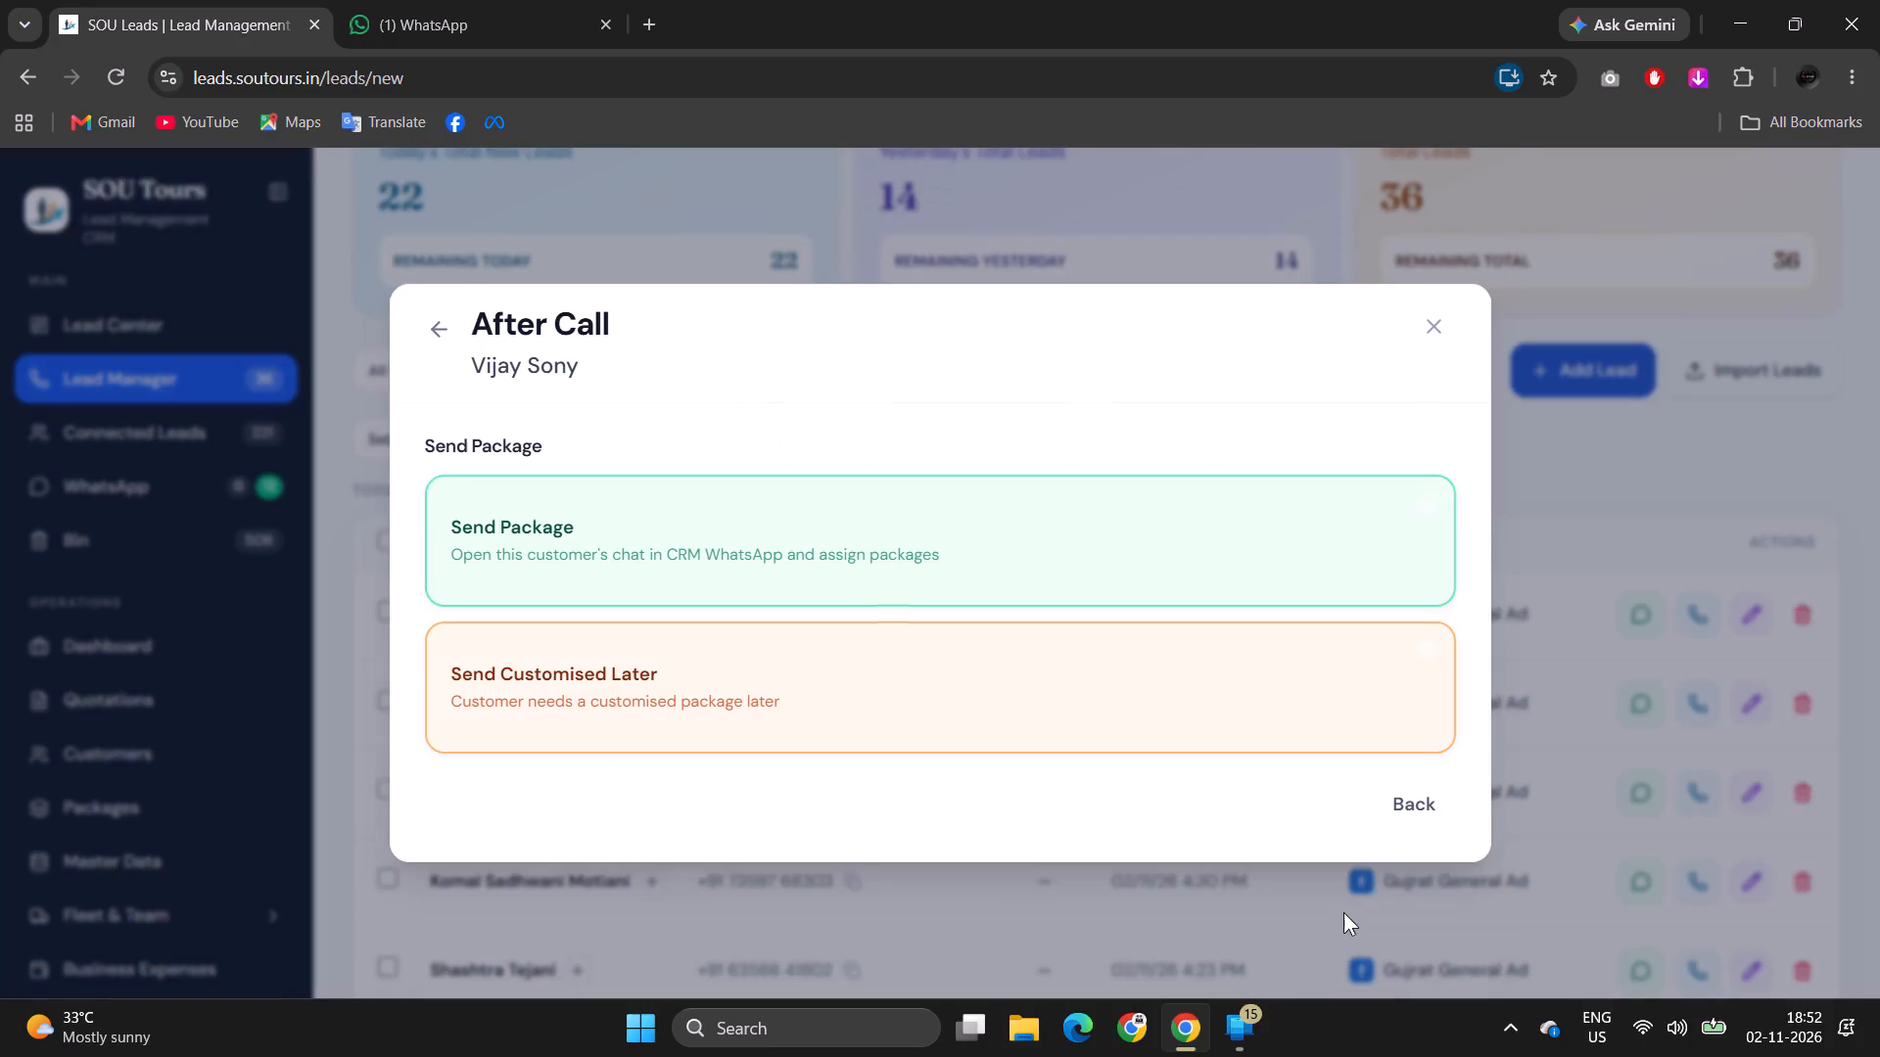
left_click(569, 519)
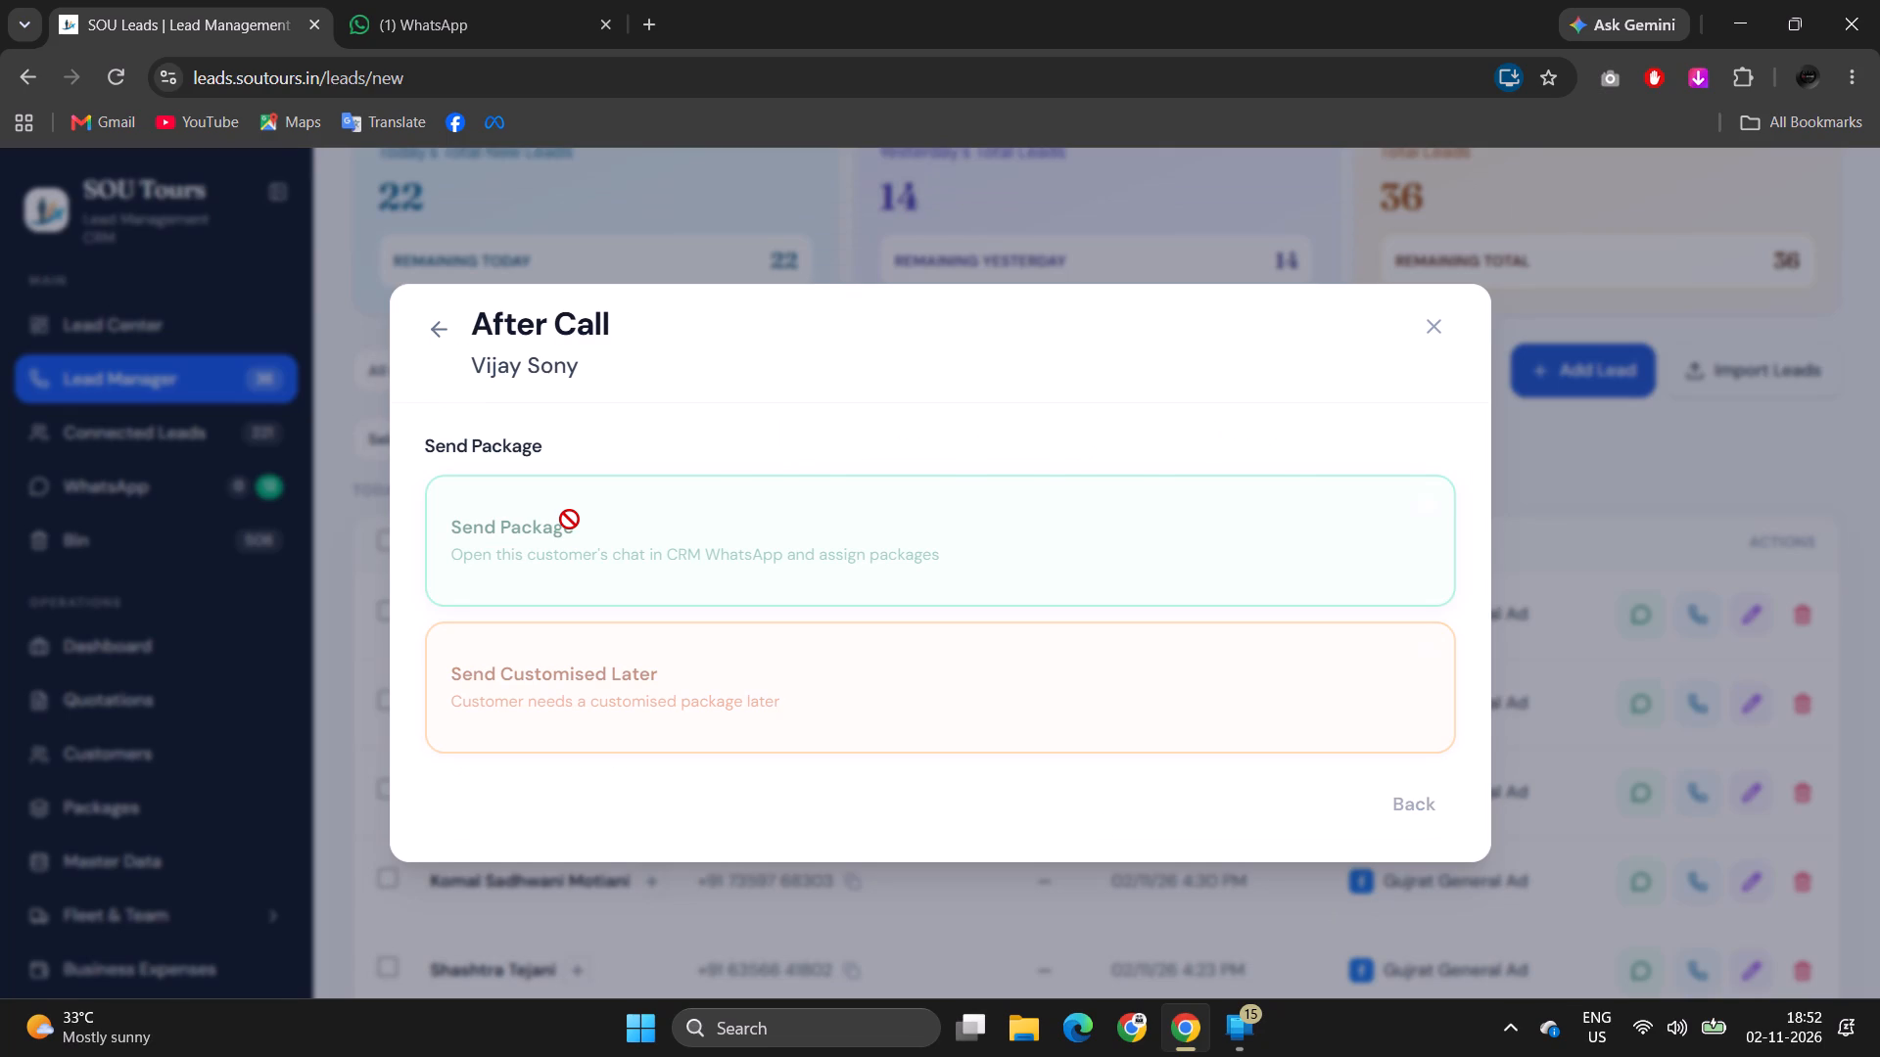
left_click(499, 425)
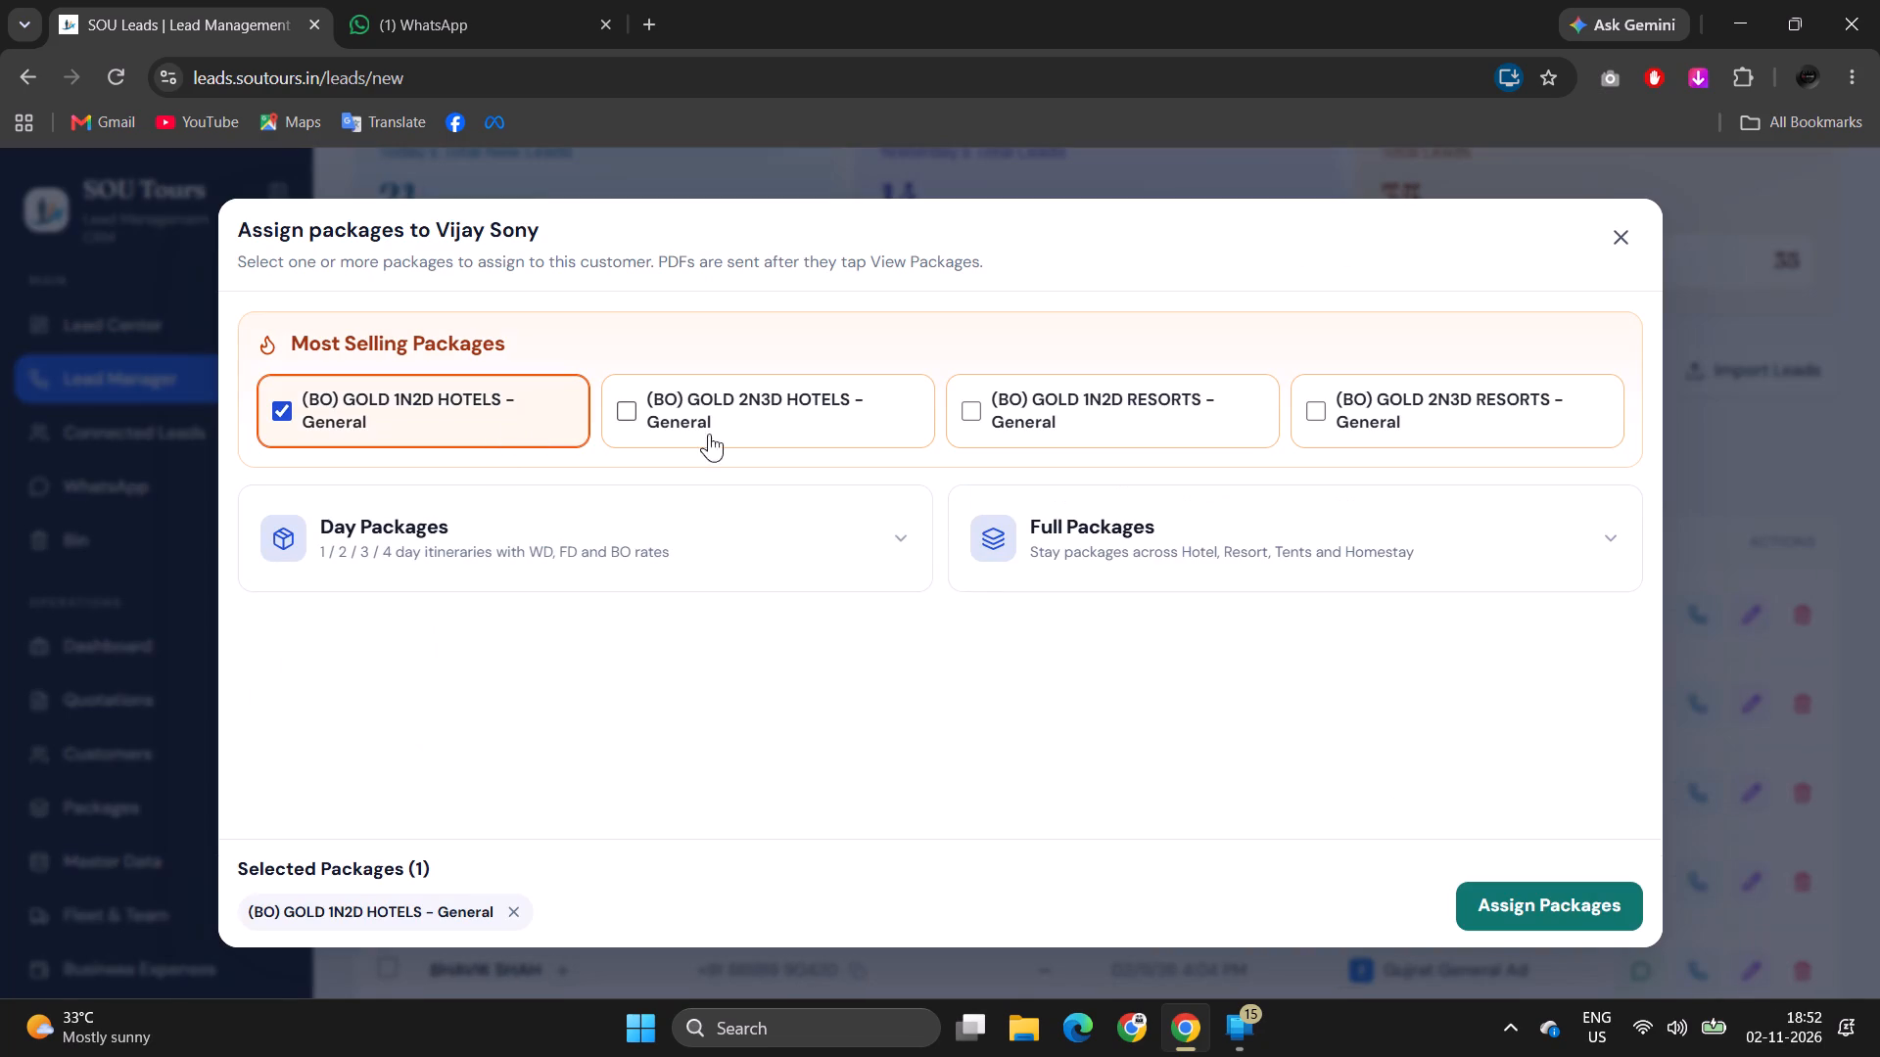
left_click(793, 422)
left_click(1073, 416)
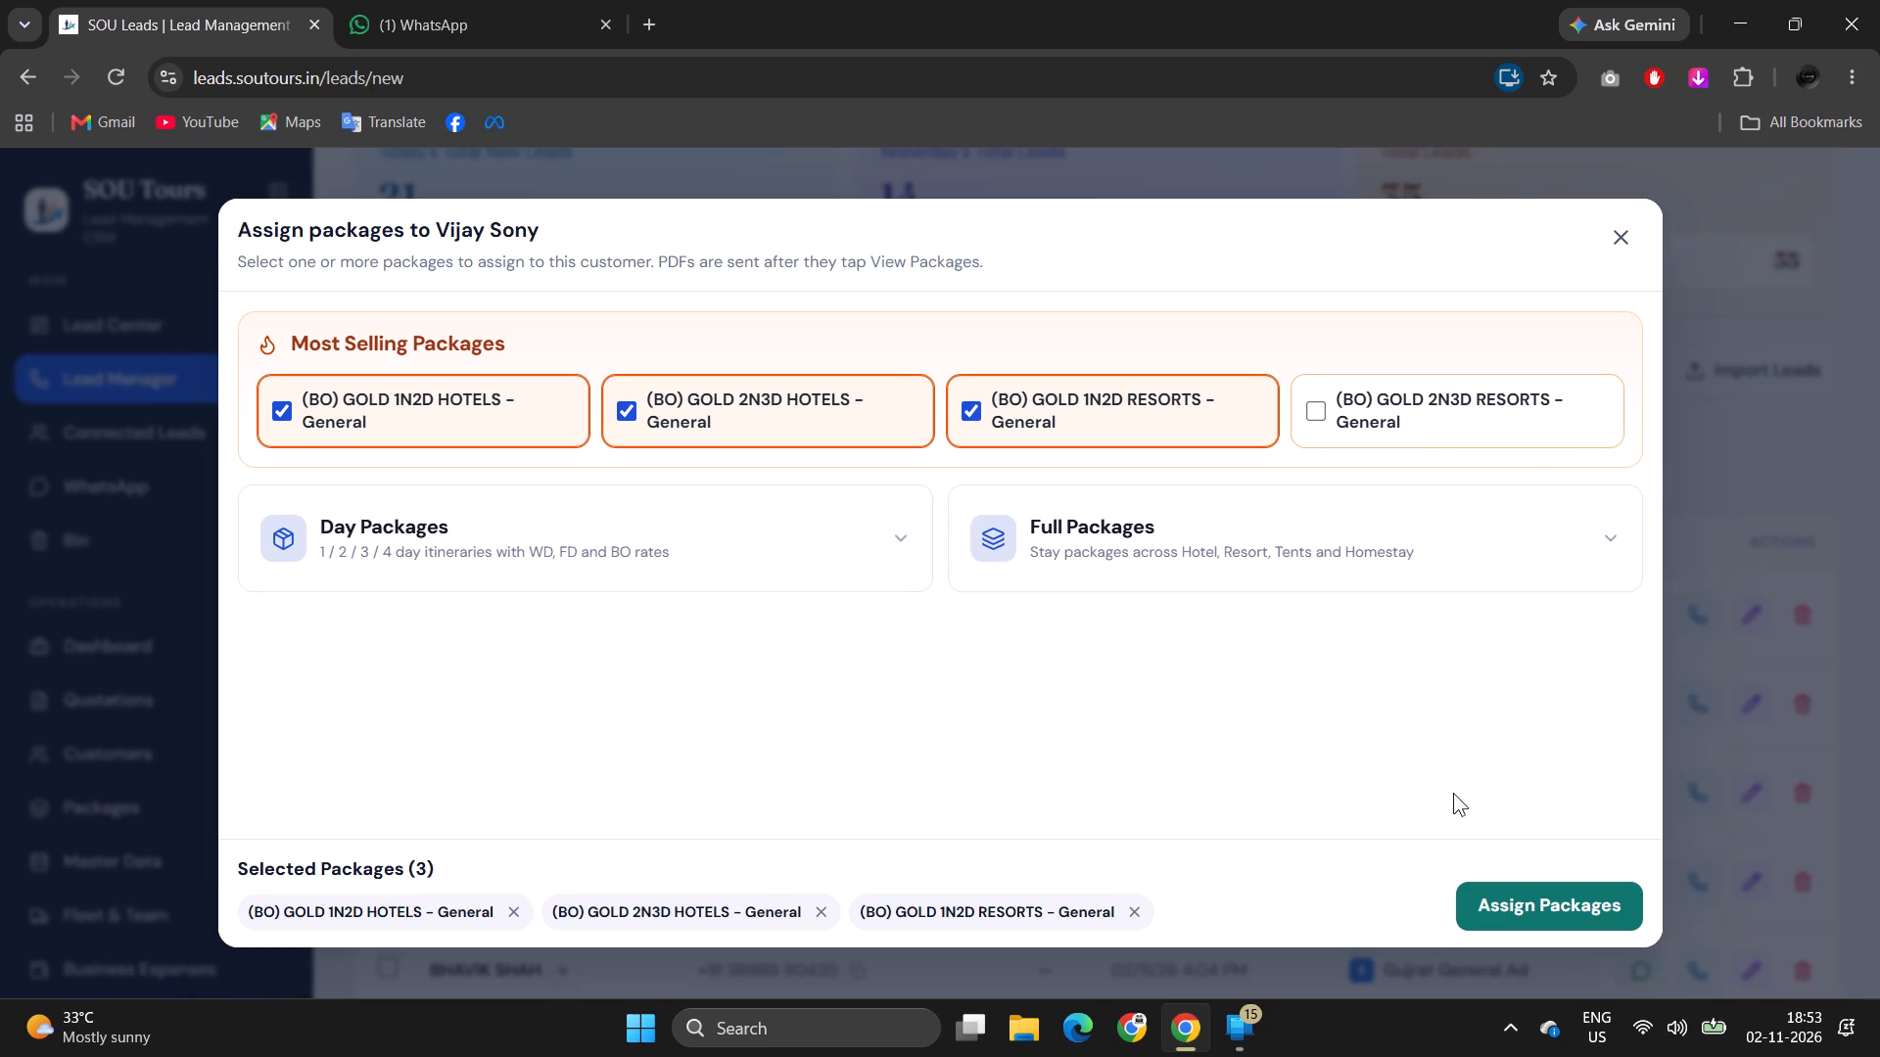
left_click(752, 409)
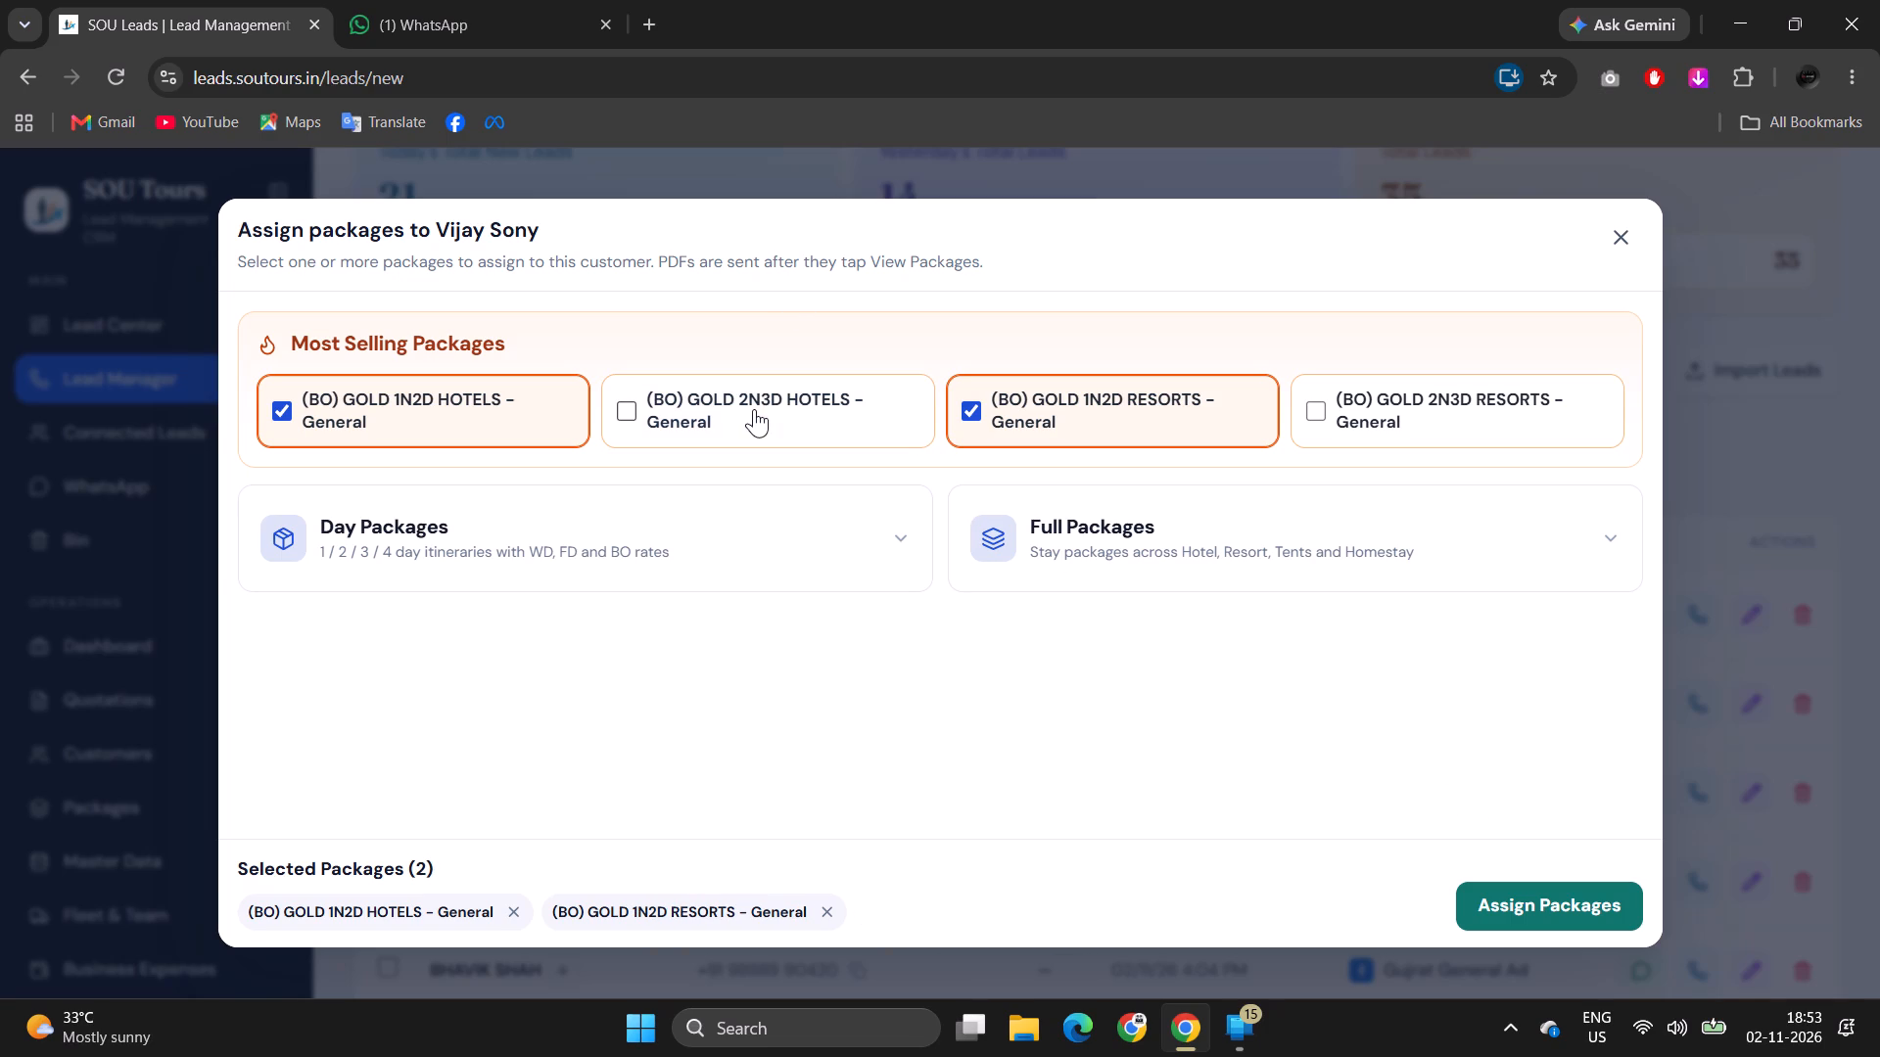
left_click(1527, 908)
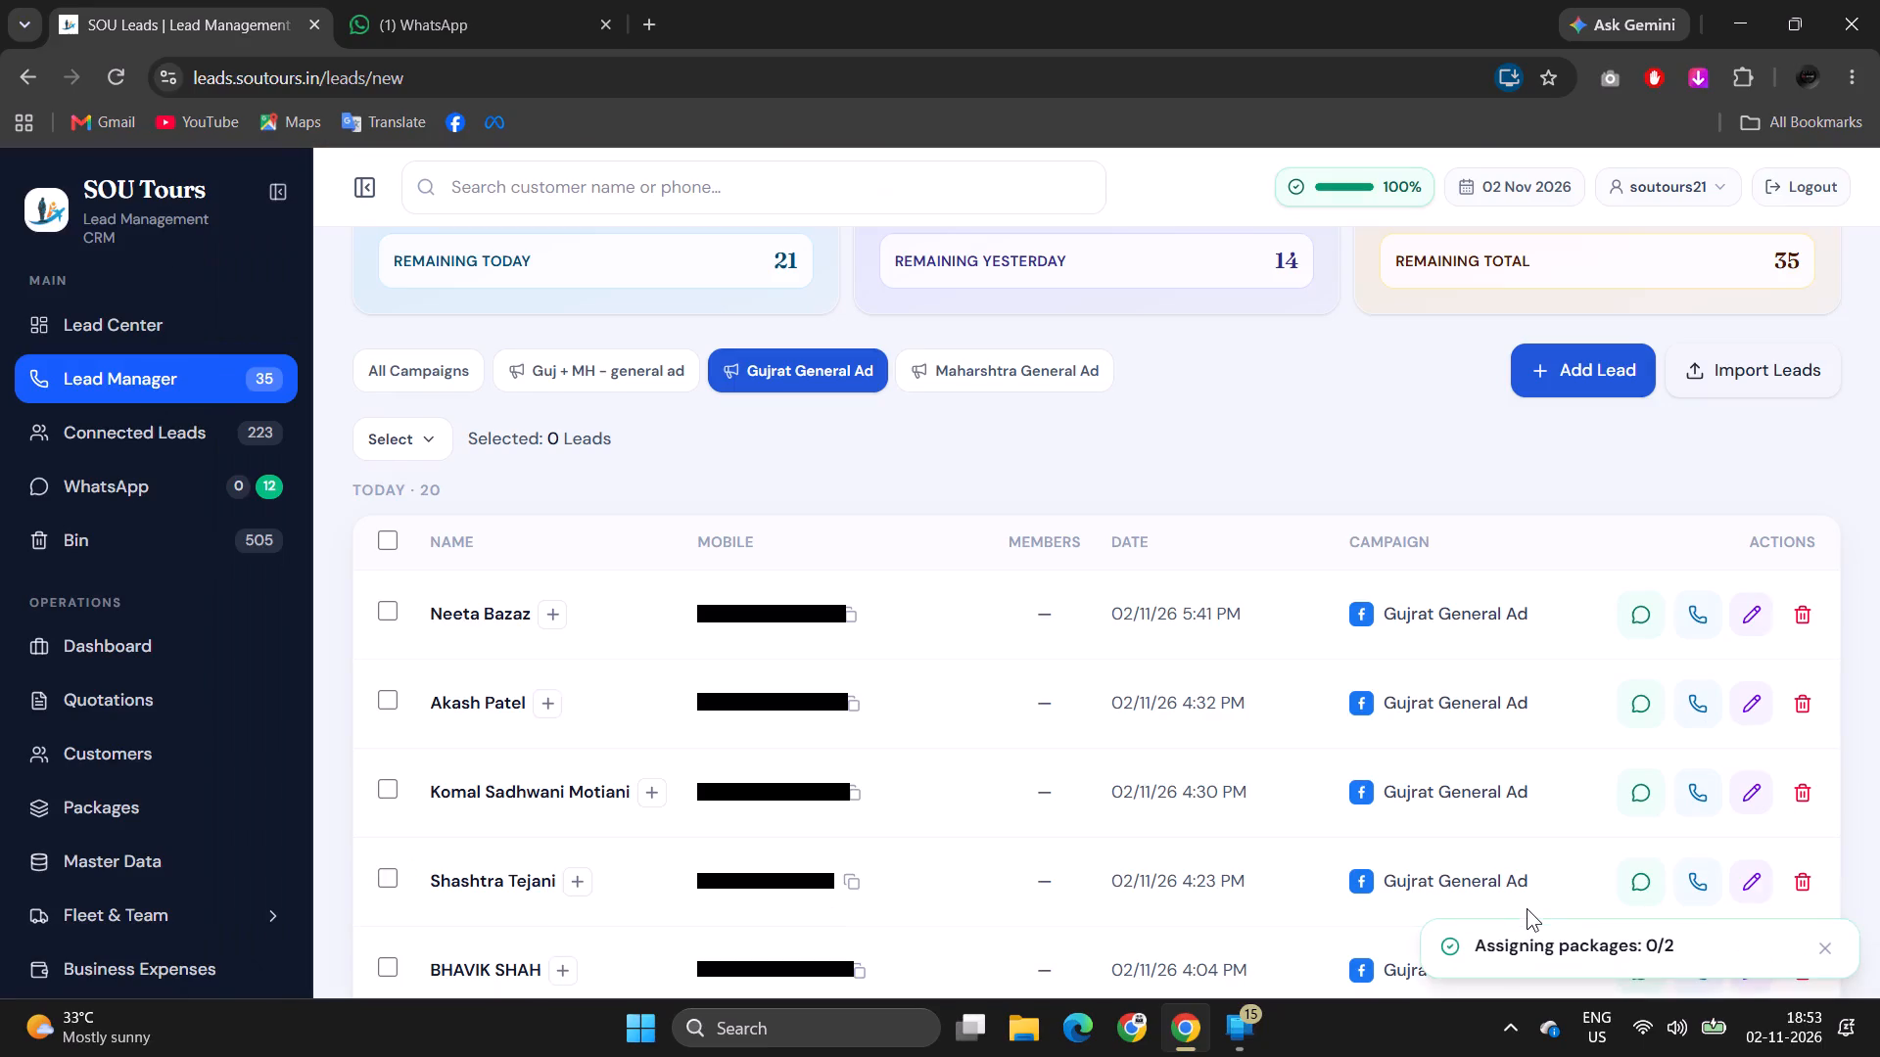
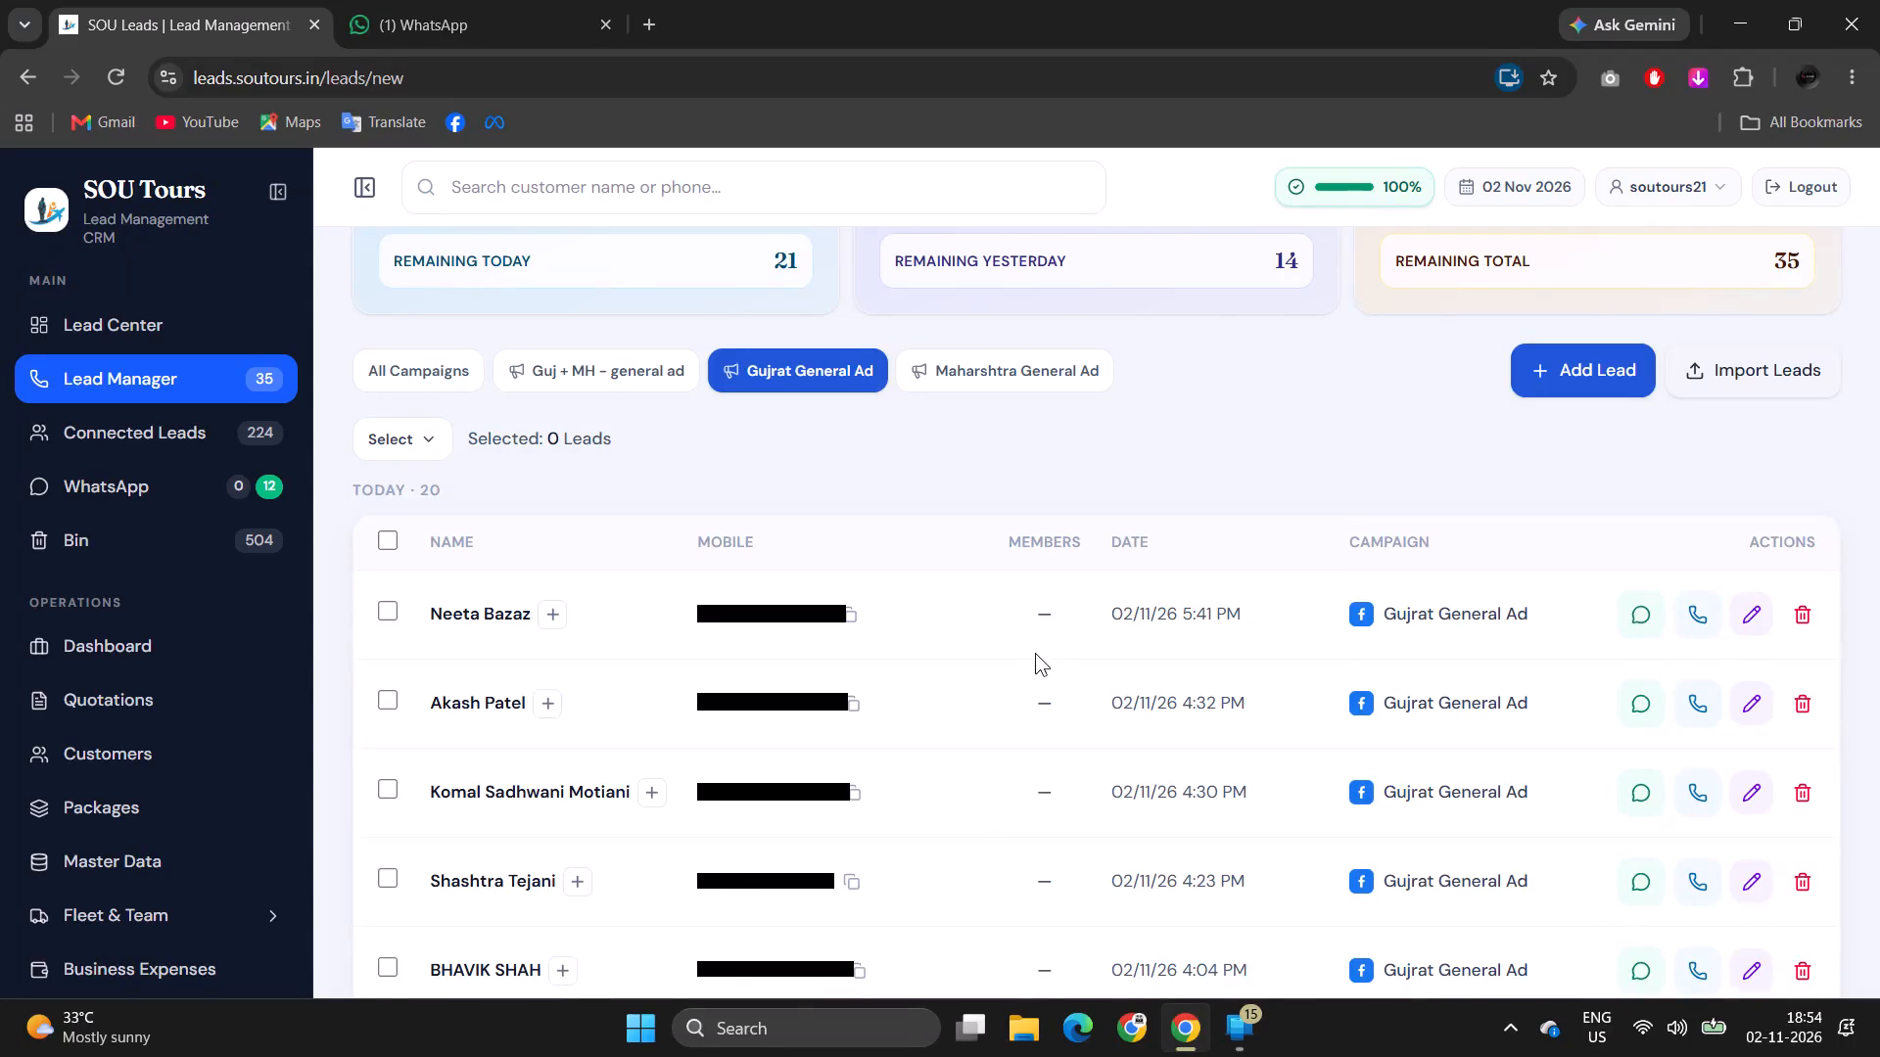
Call the Gujrat General Ad lead received today at 5:41 PM.
scroll(1034, 657, "up", 1)
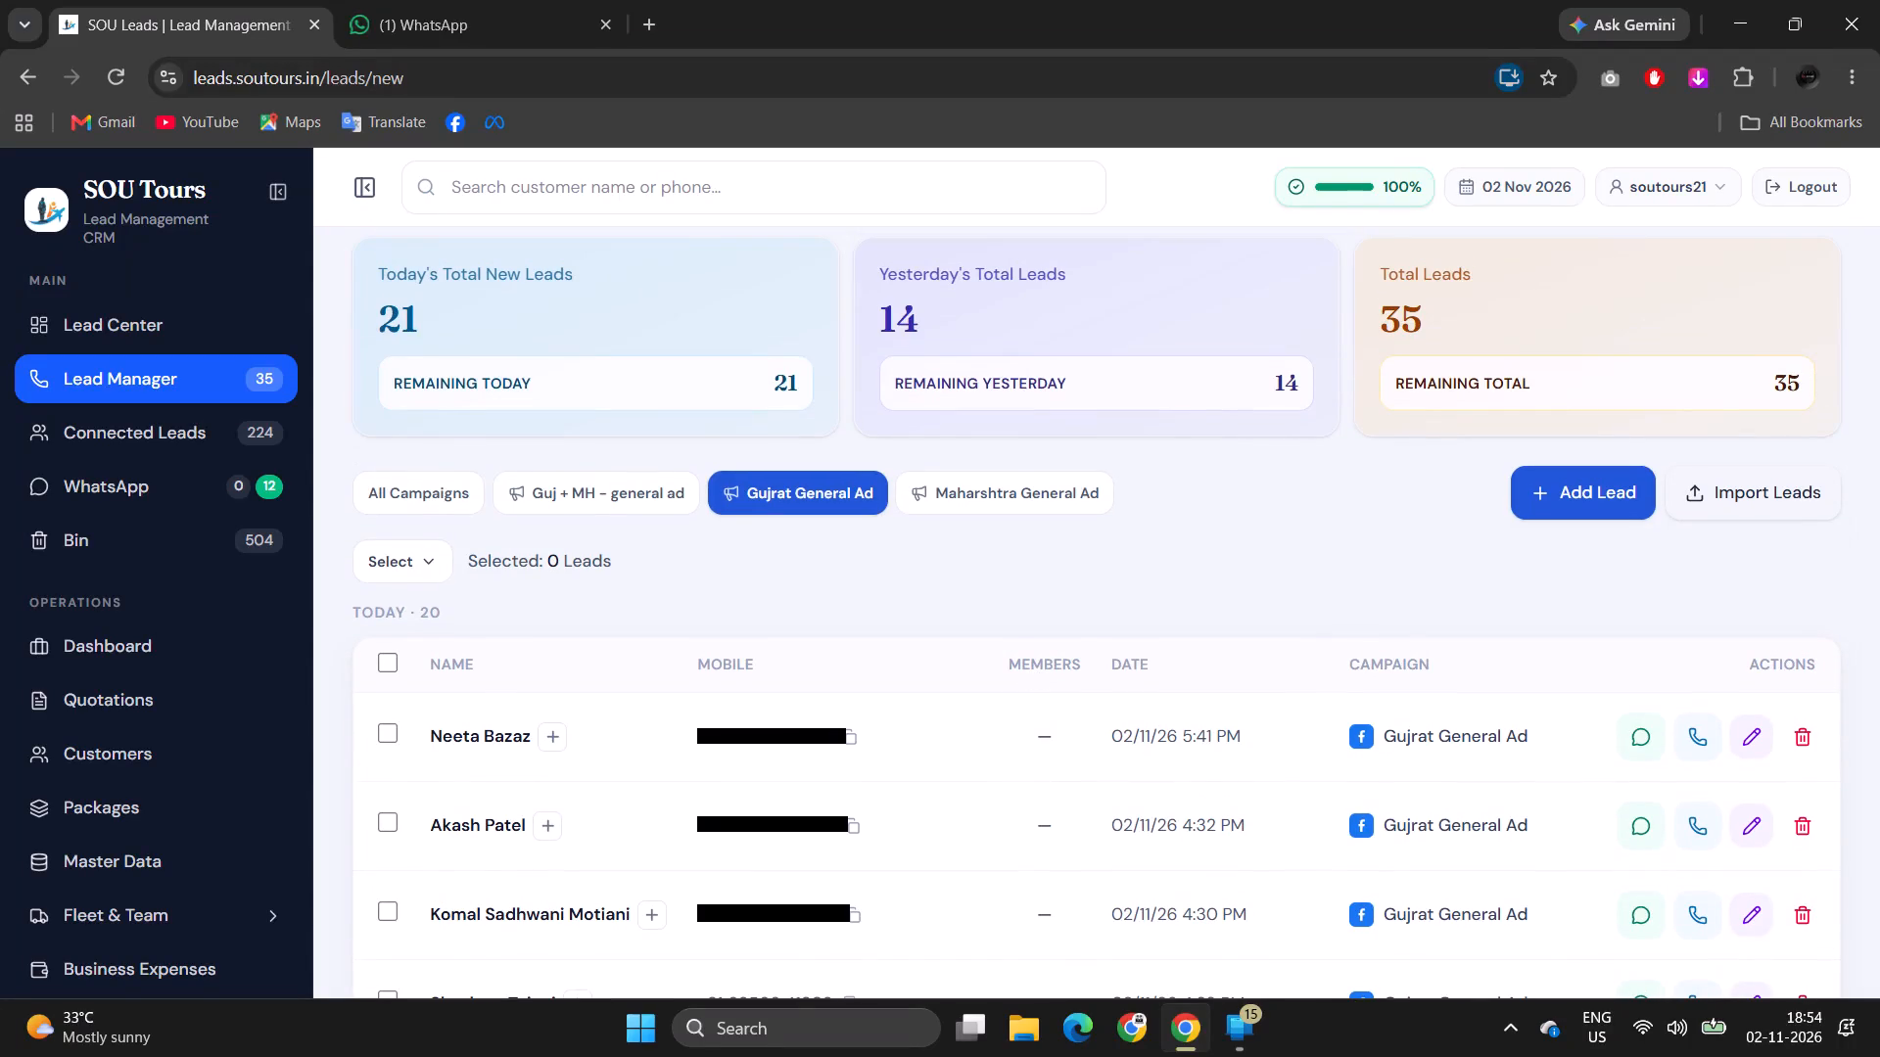
scroll(665, 708, "down", 5)
scroll(722, 712, "up", 5)
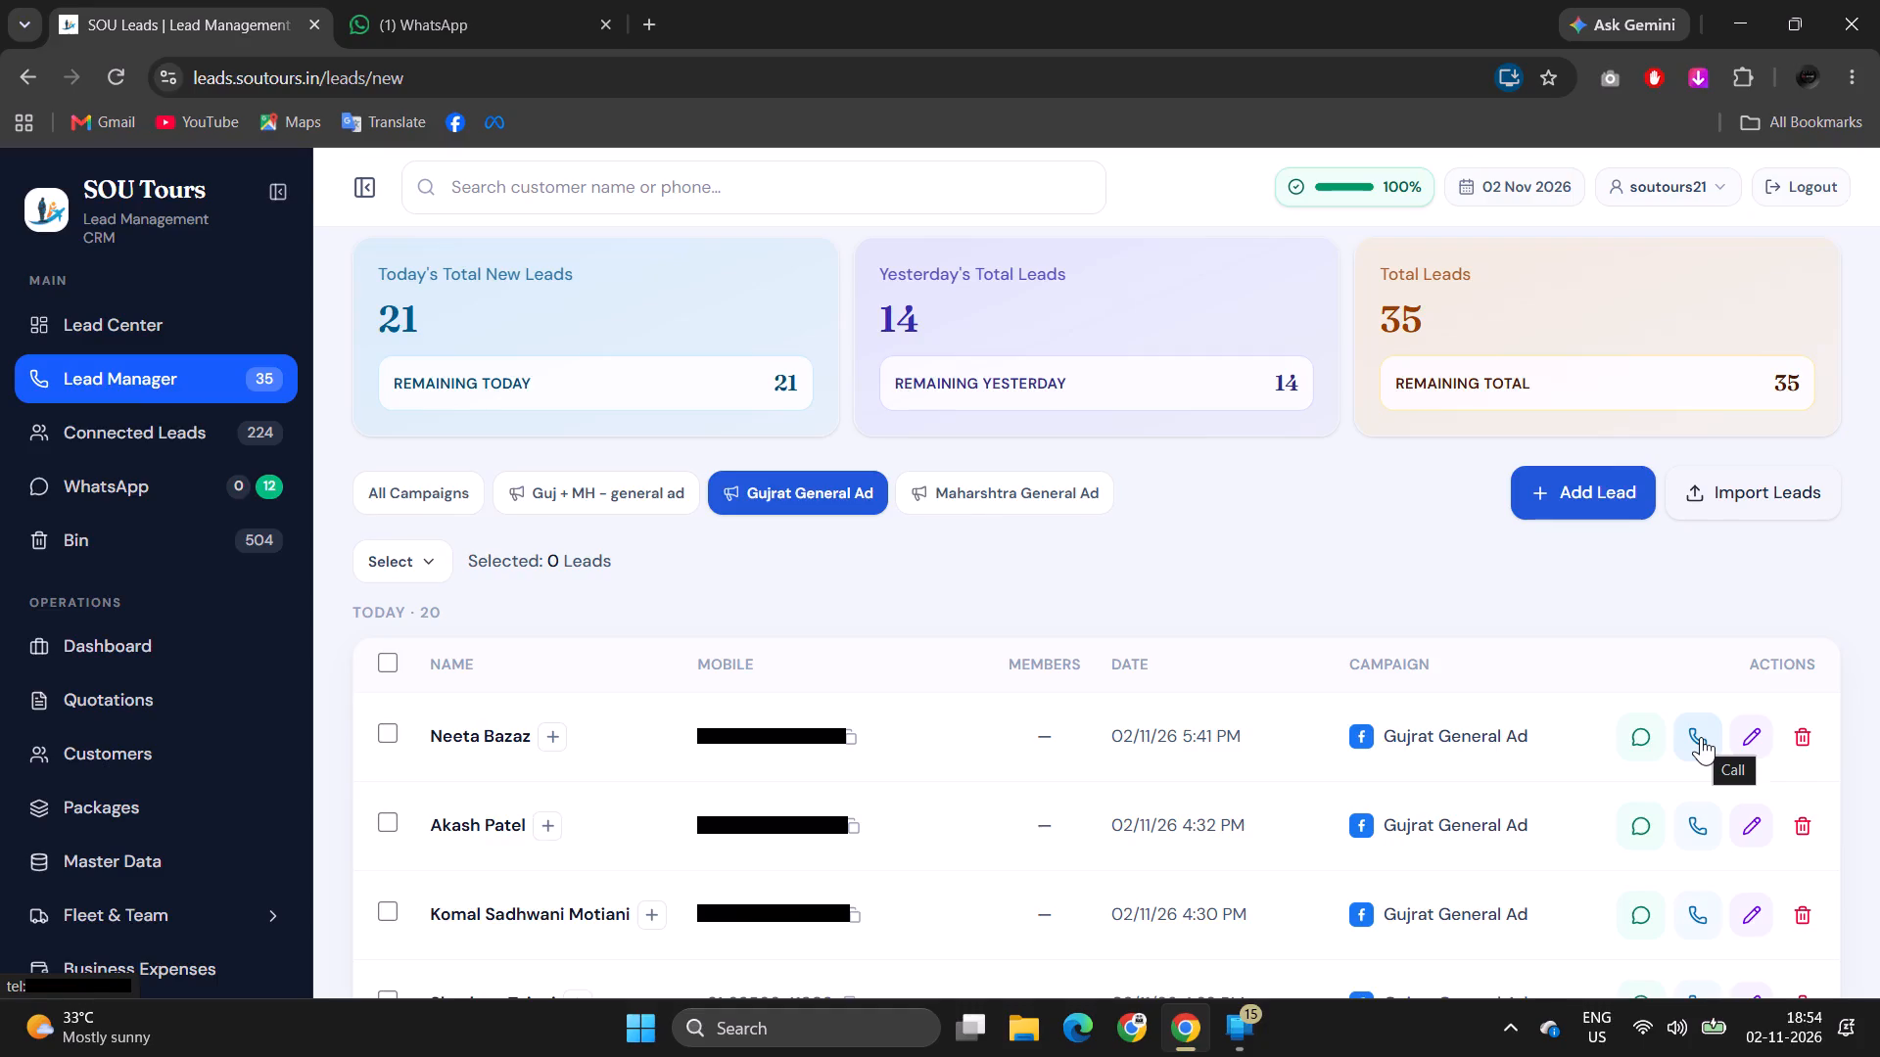
left_click(1699, 737)
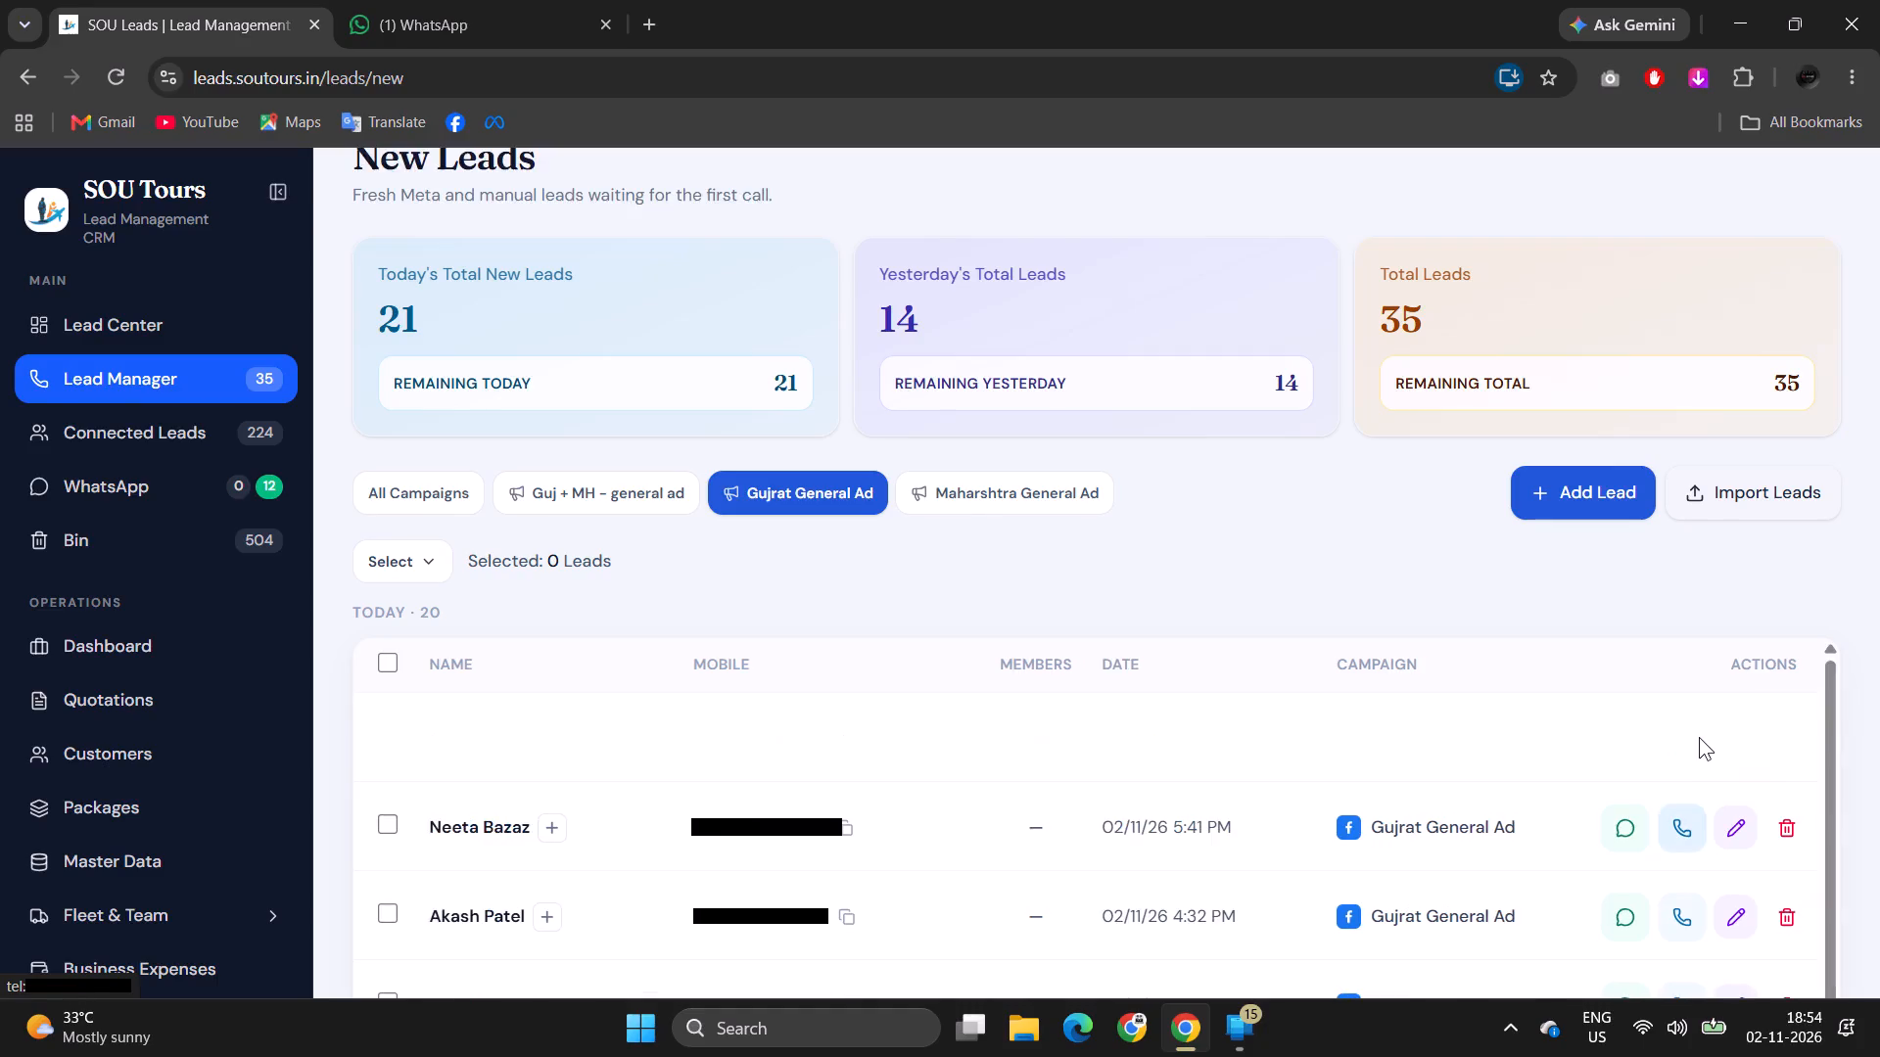
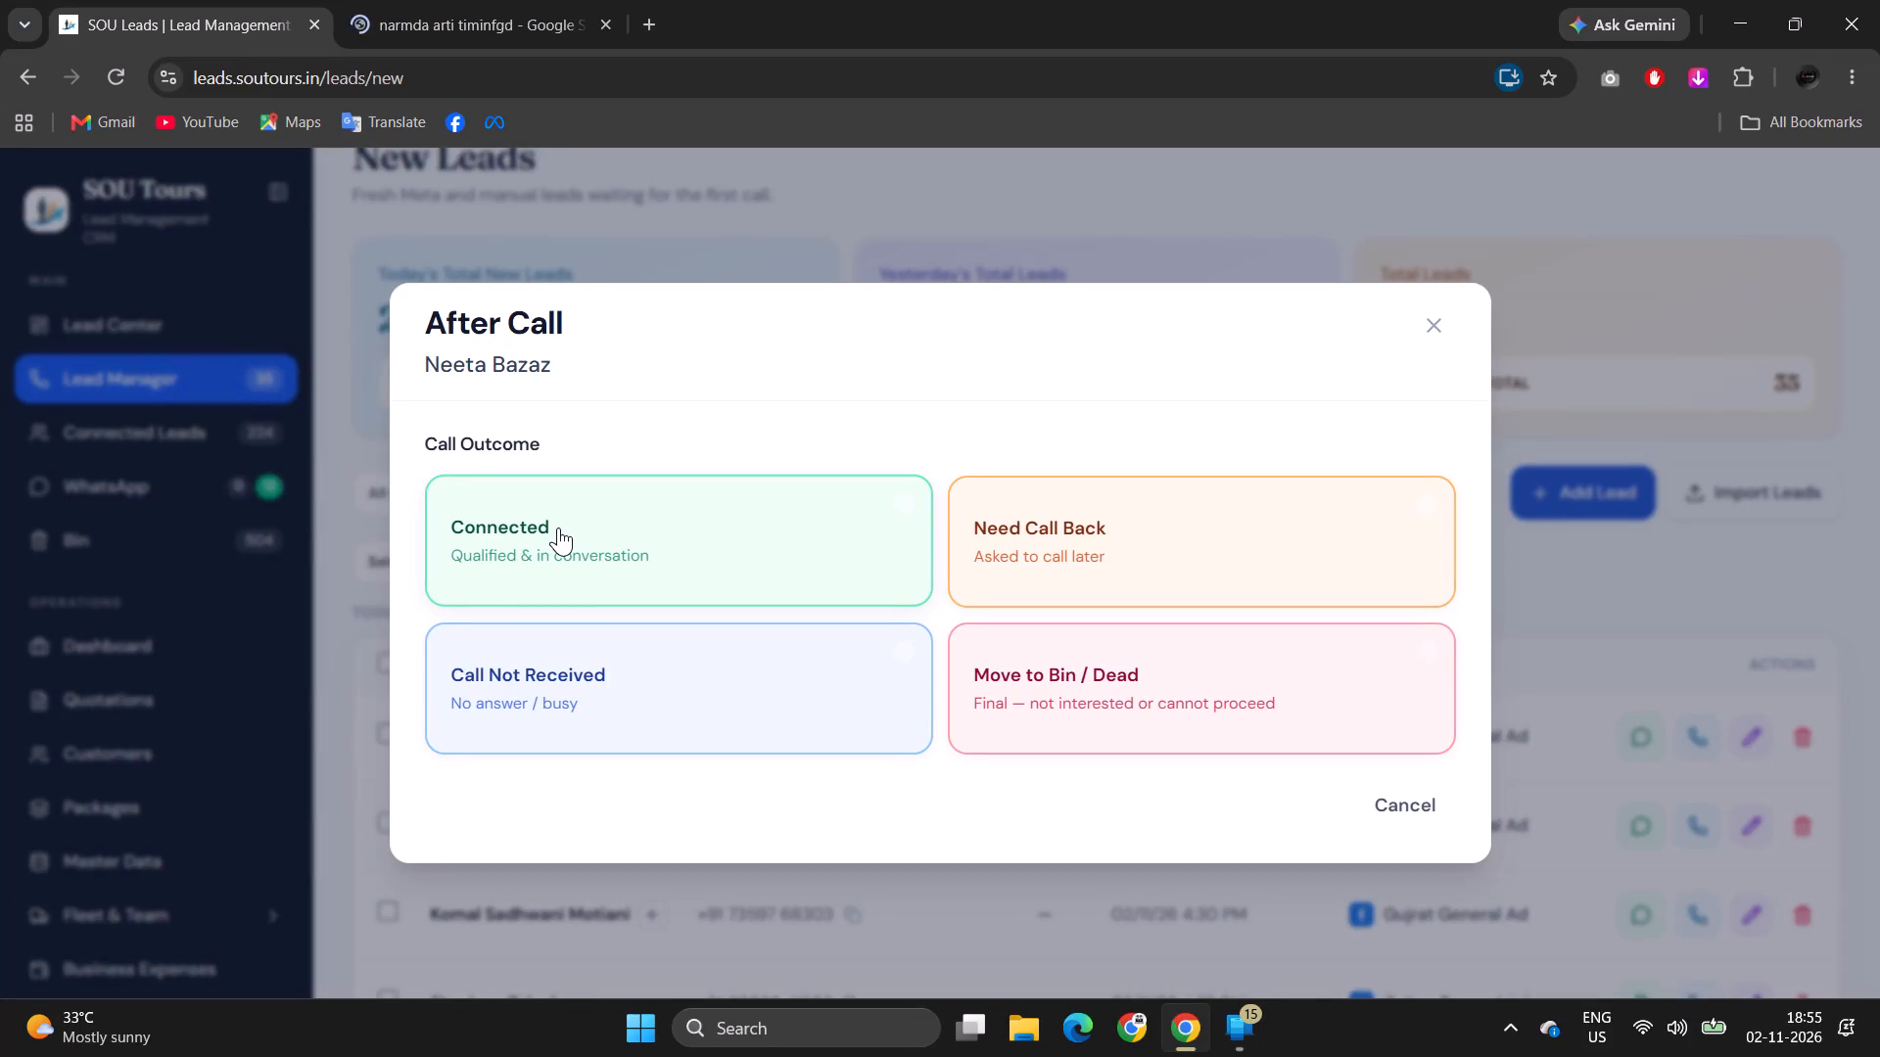
Check the Narmada aarti timings in the open Google search results and return to the lead's call outcome form.
left_click(439, 2)
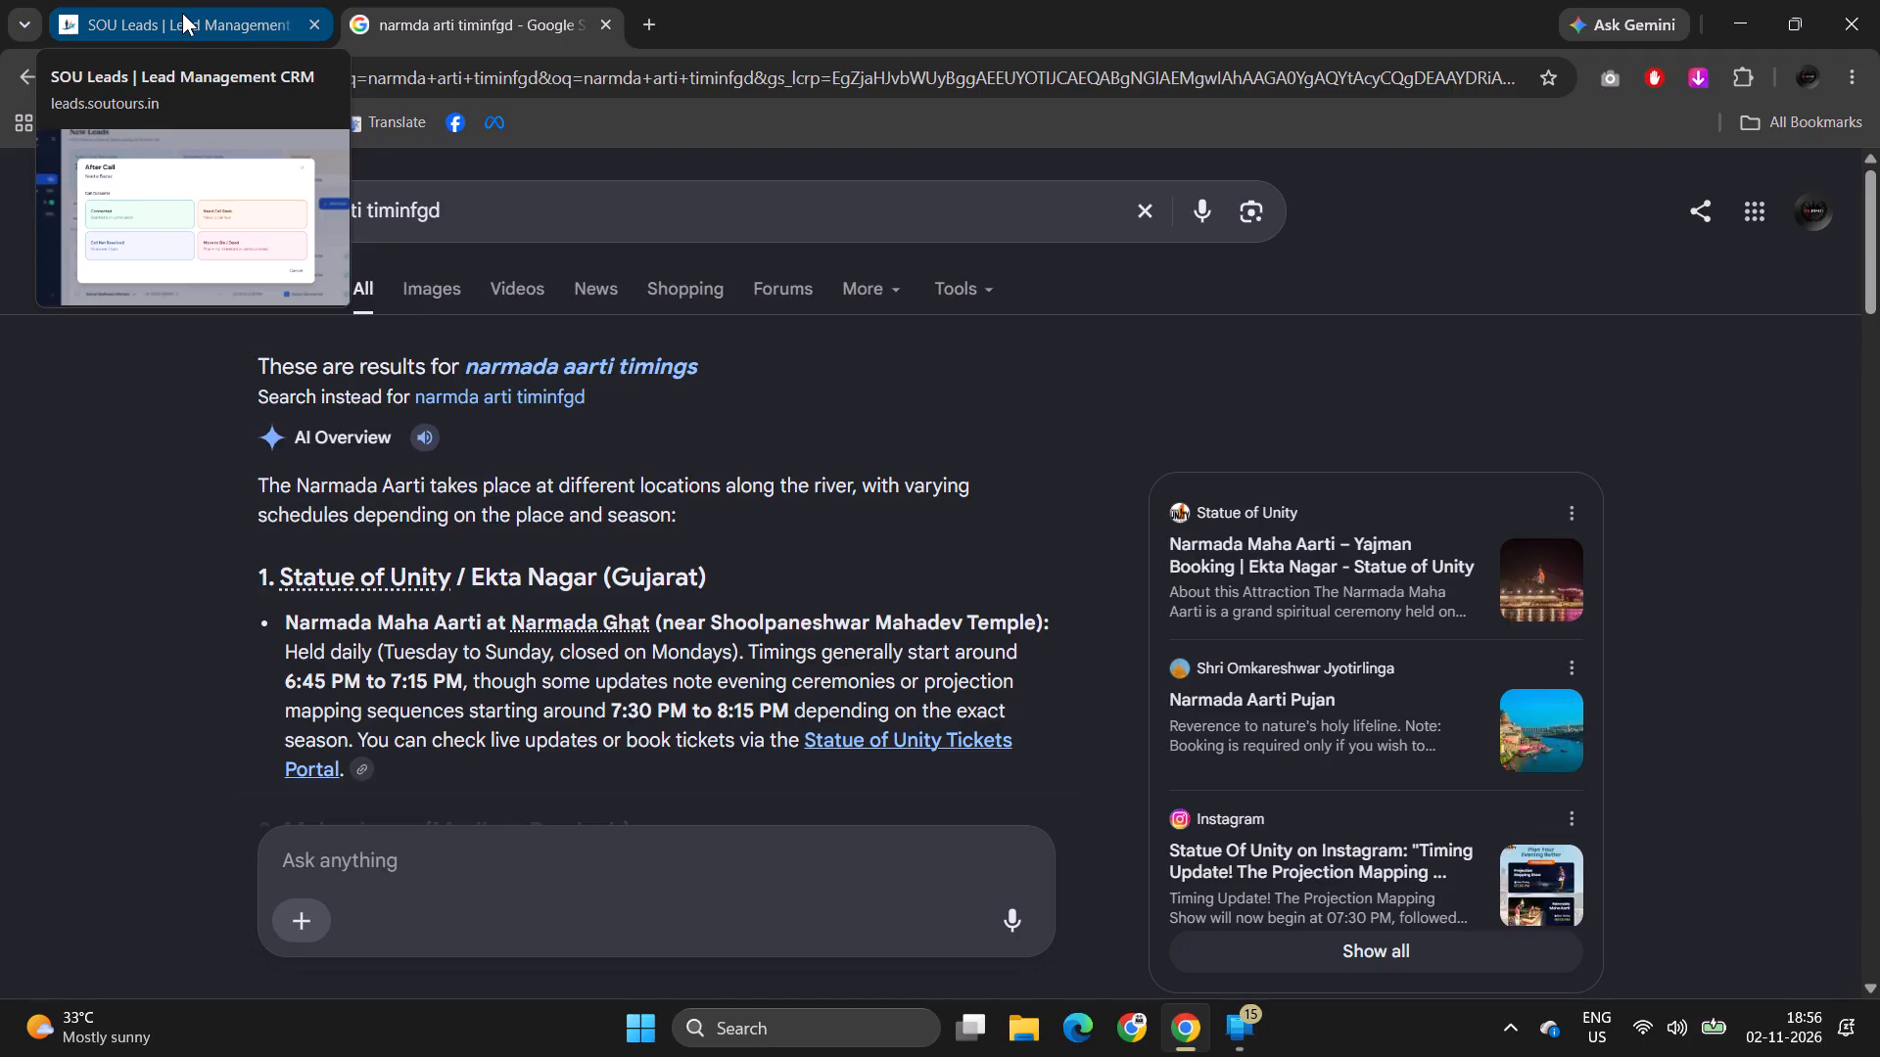
left_click(182, 13)
Record the call outcome as Connected and set the lead's preferred month to November.
left_click(628, 552)
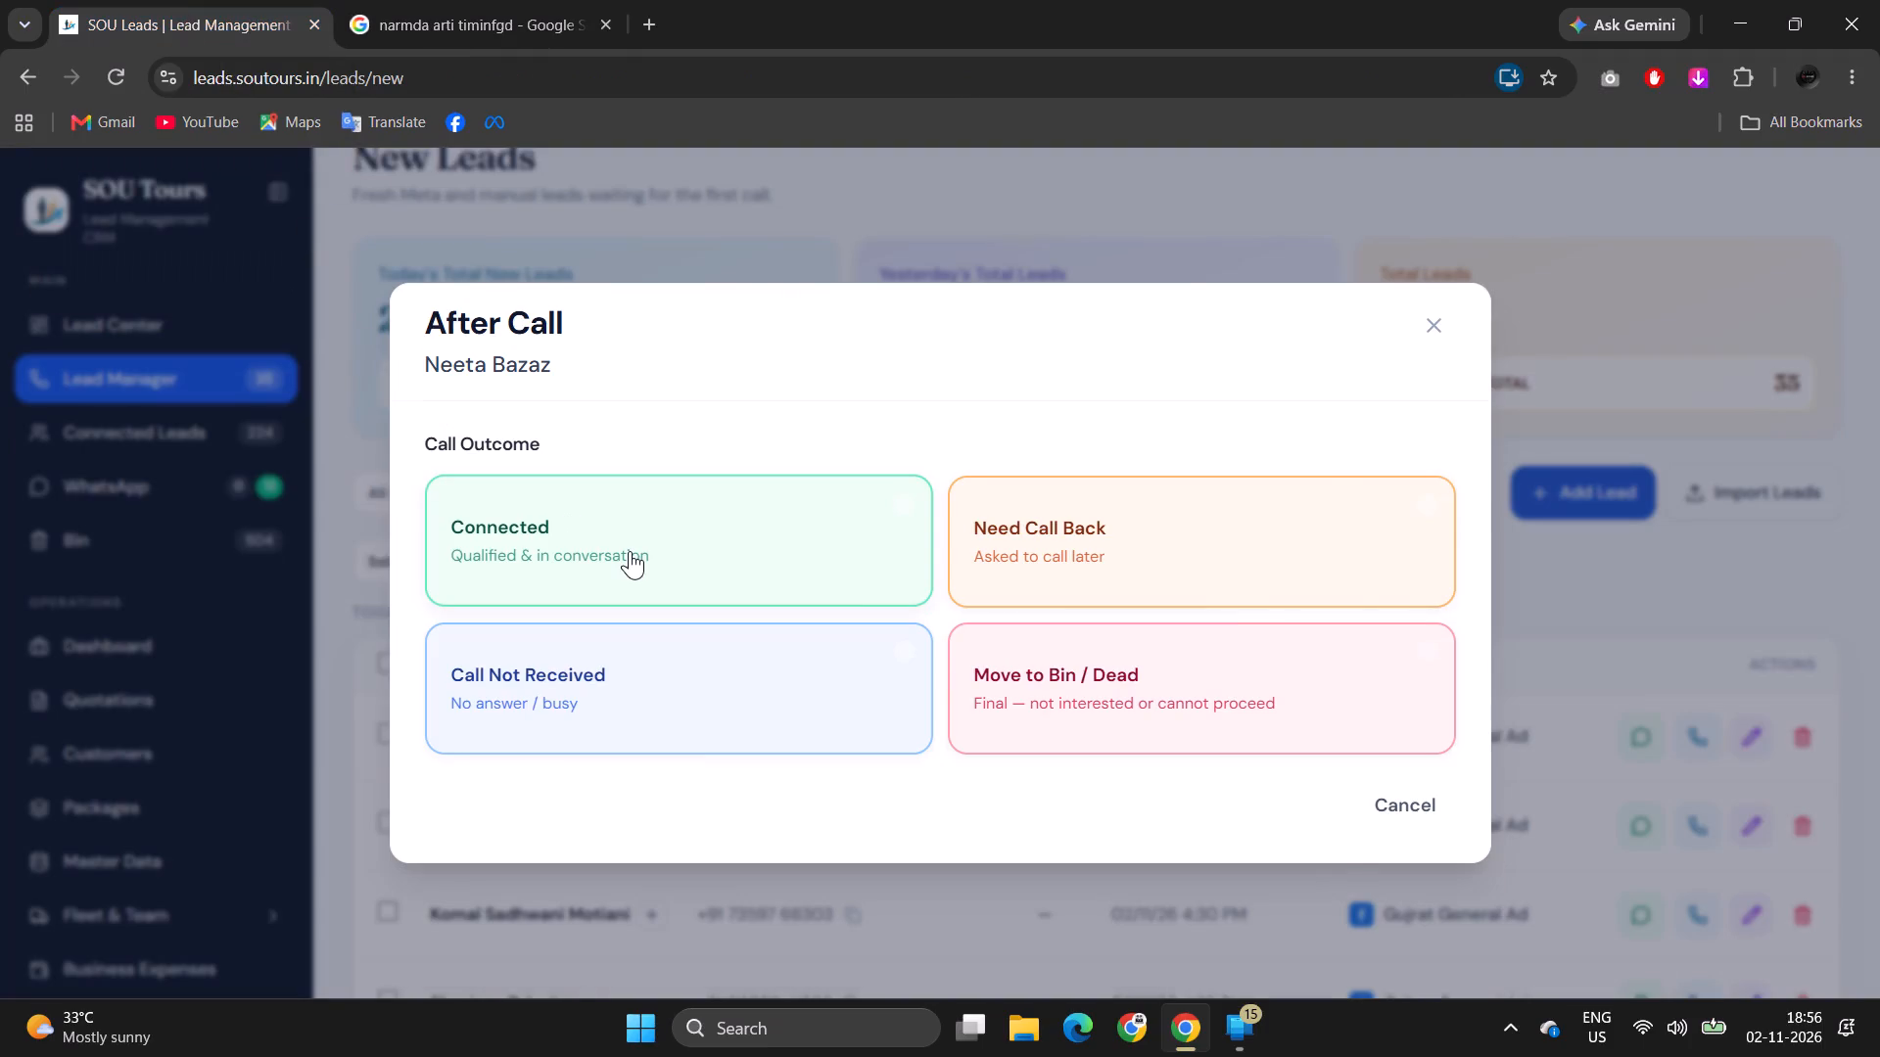
left_click(539, 531)
left_click(569, 699)
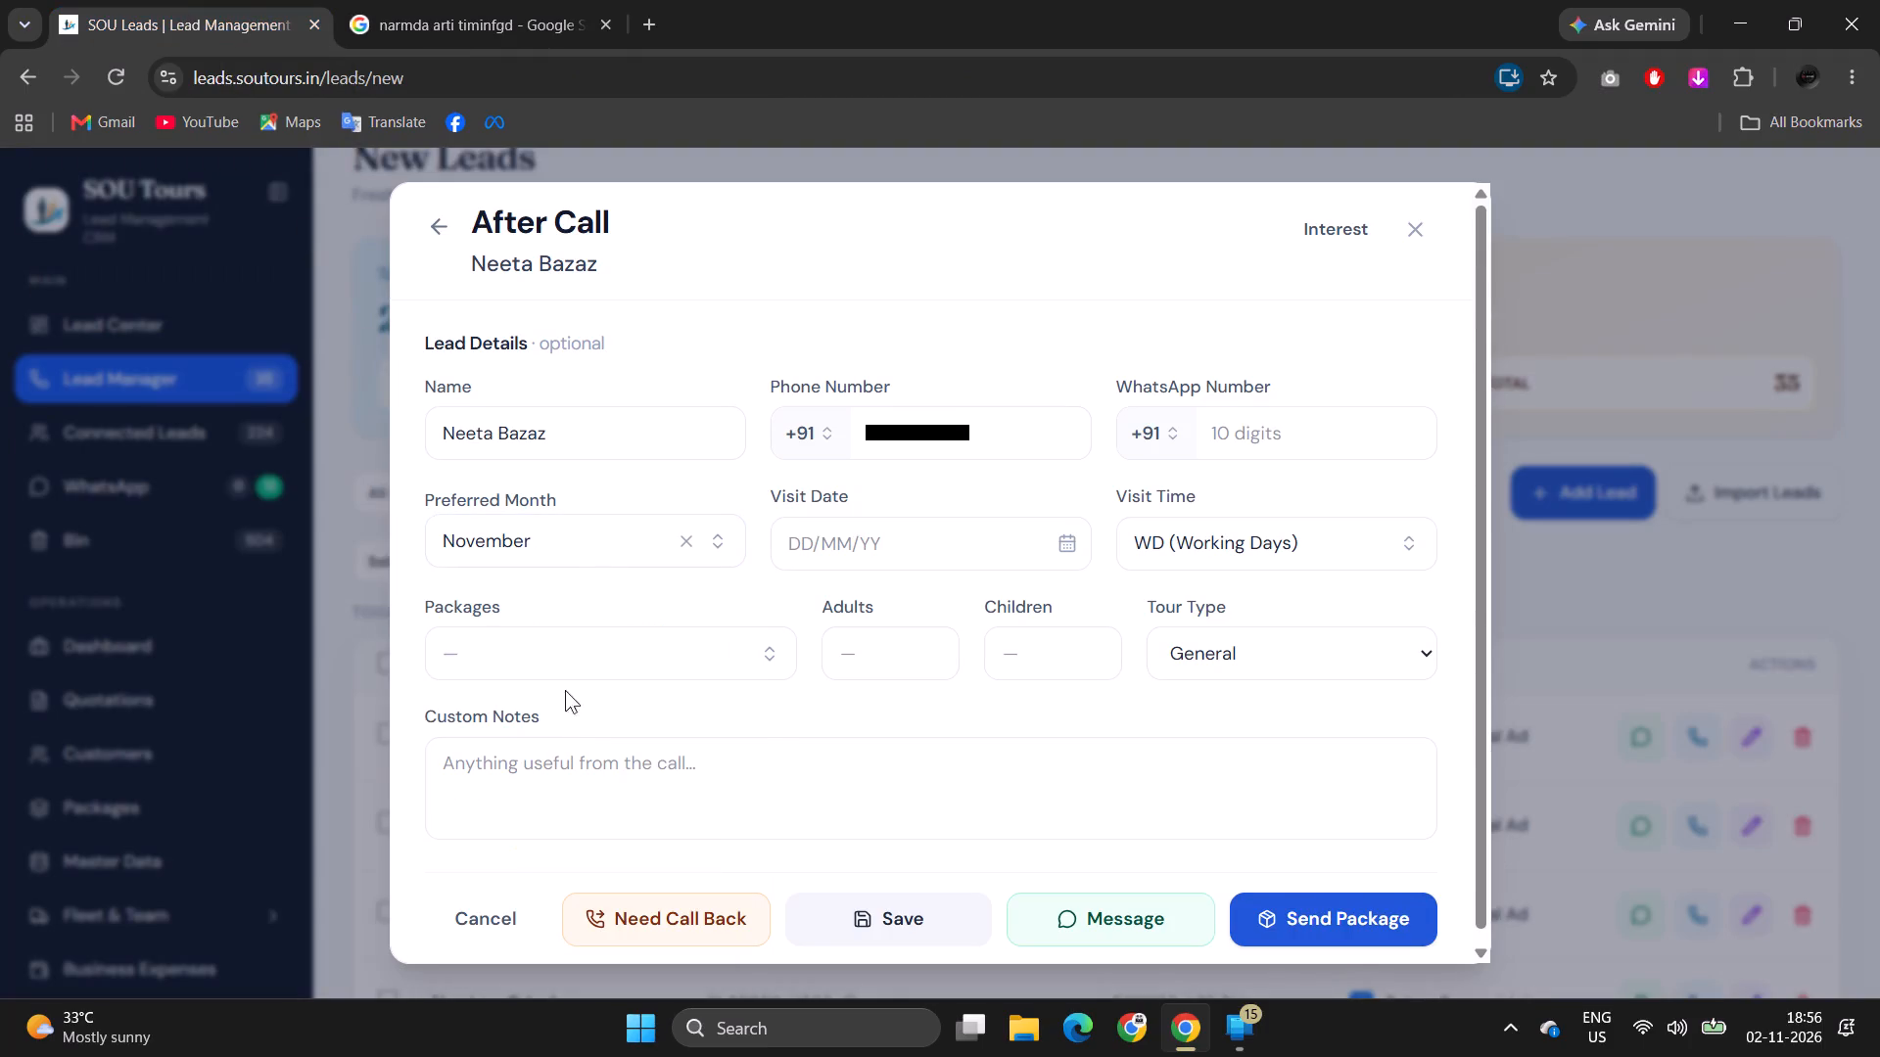
left_click(519, 554)
left_click(556, 701)
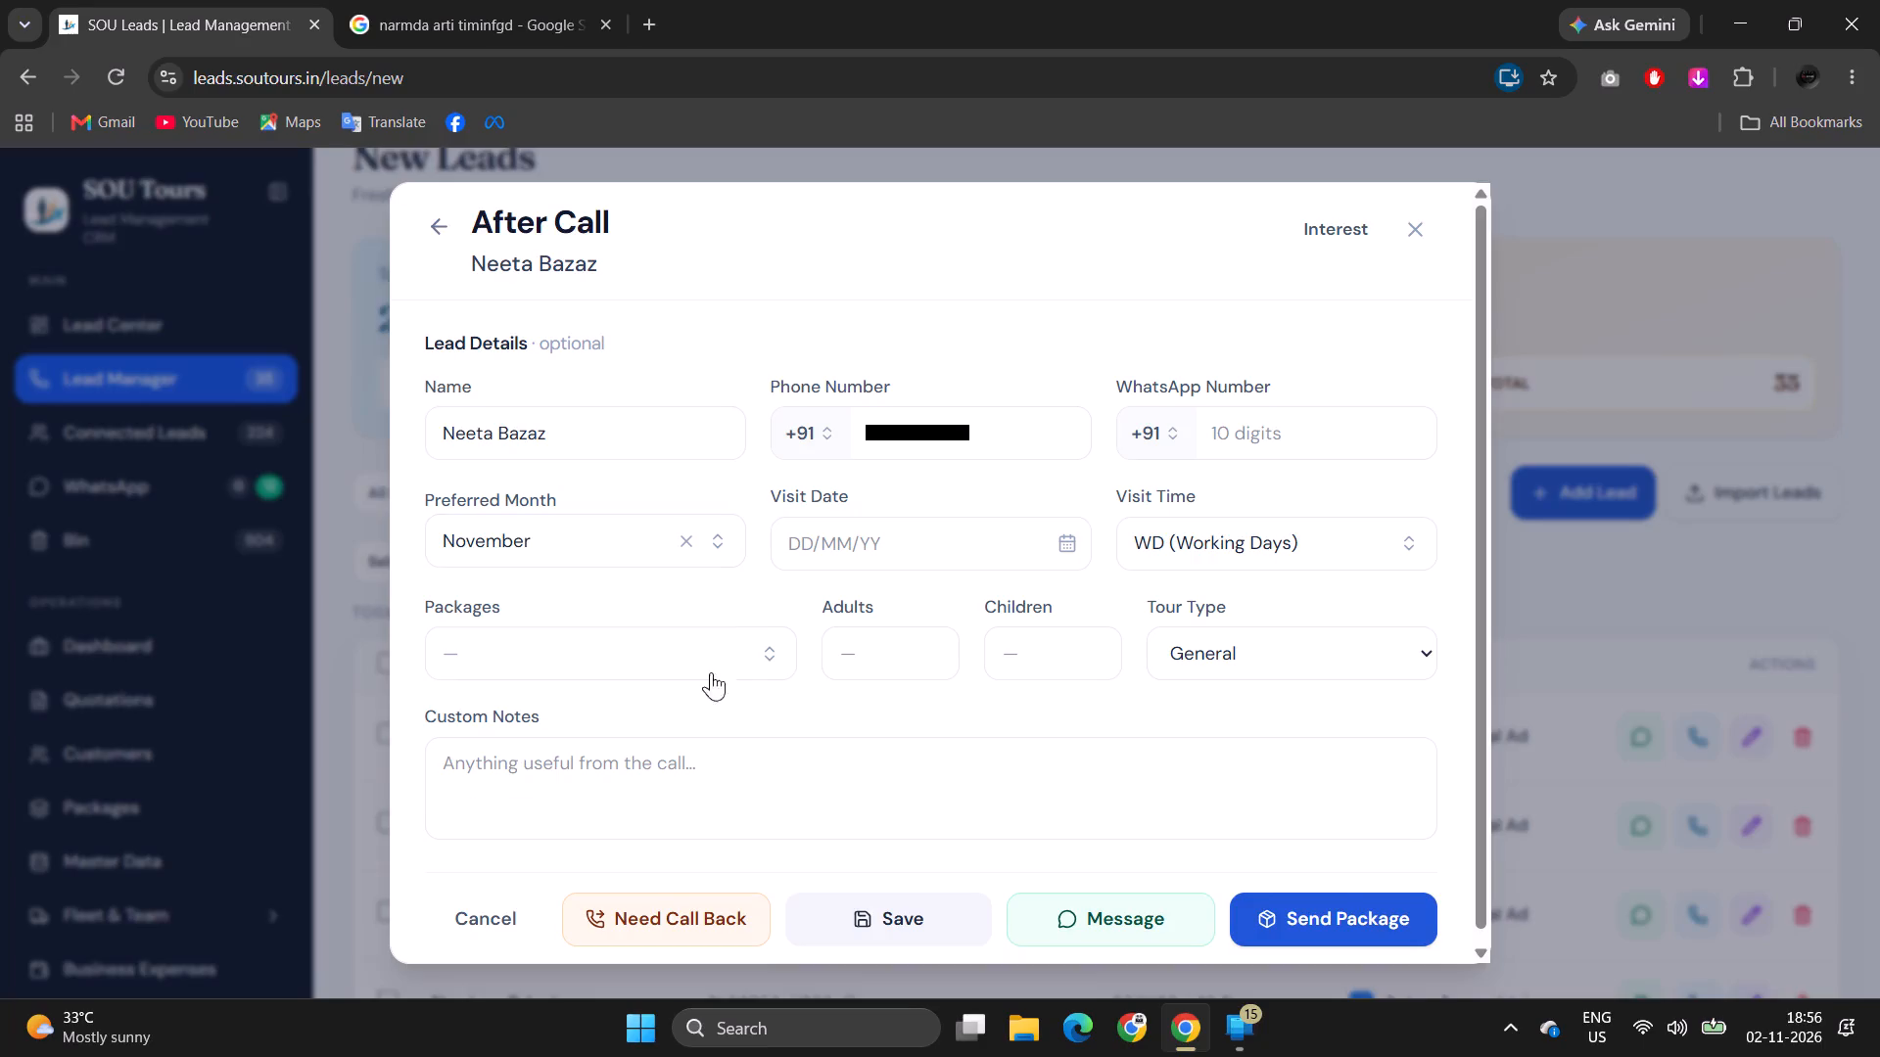
left_click(534, 532)
left_click(552, 677)
left_click(531, 531)
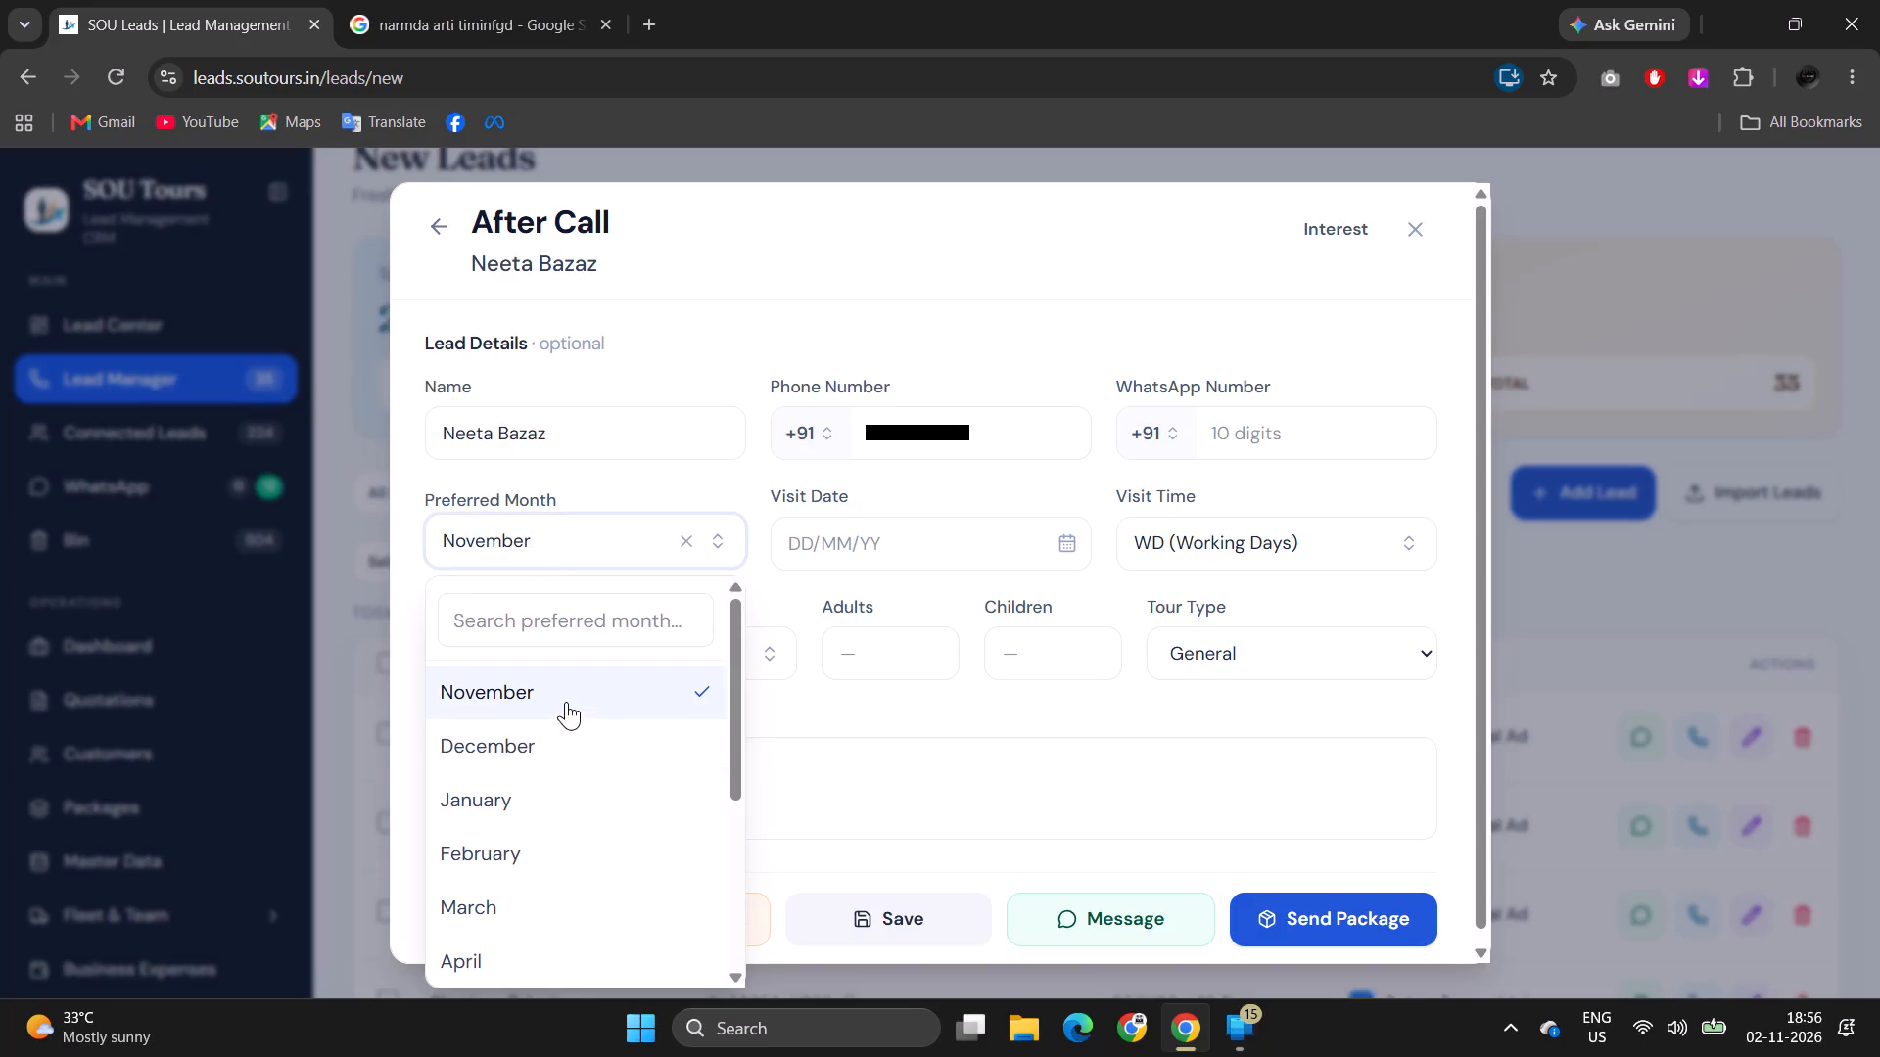
left_click(564, 702)
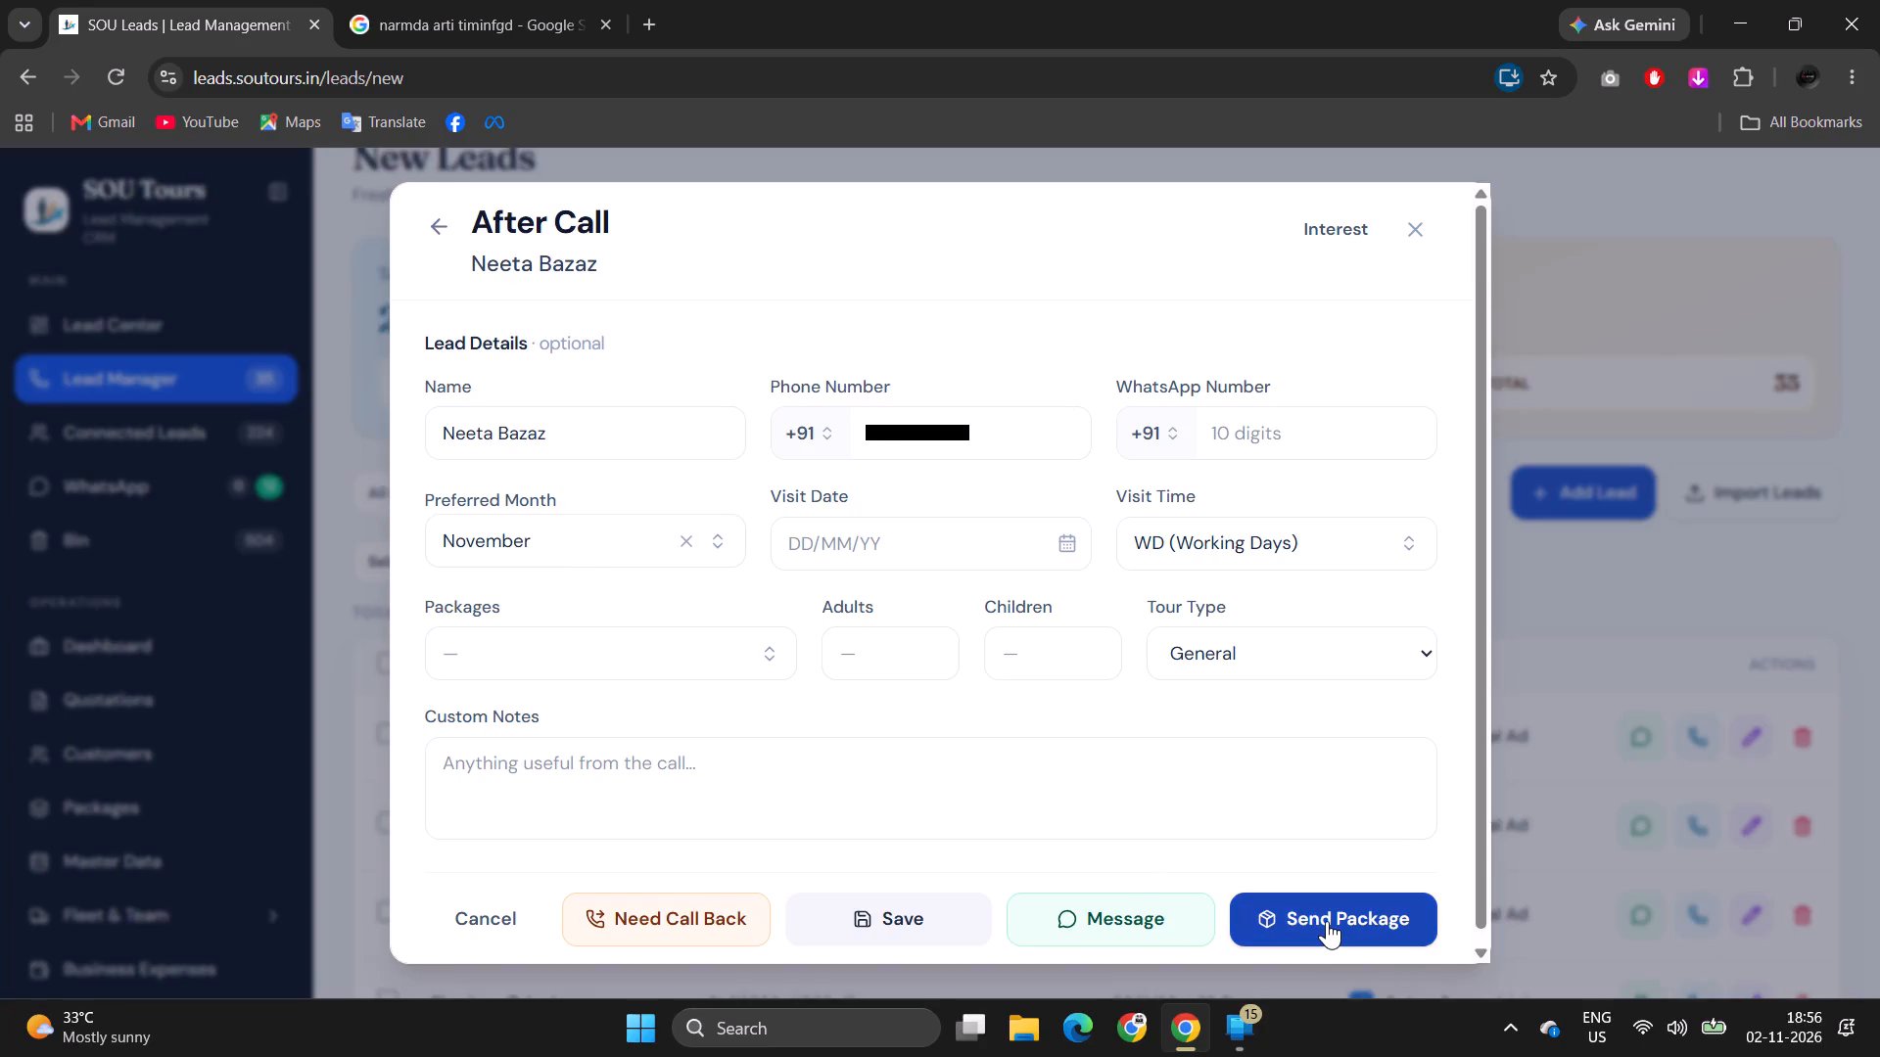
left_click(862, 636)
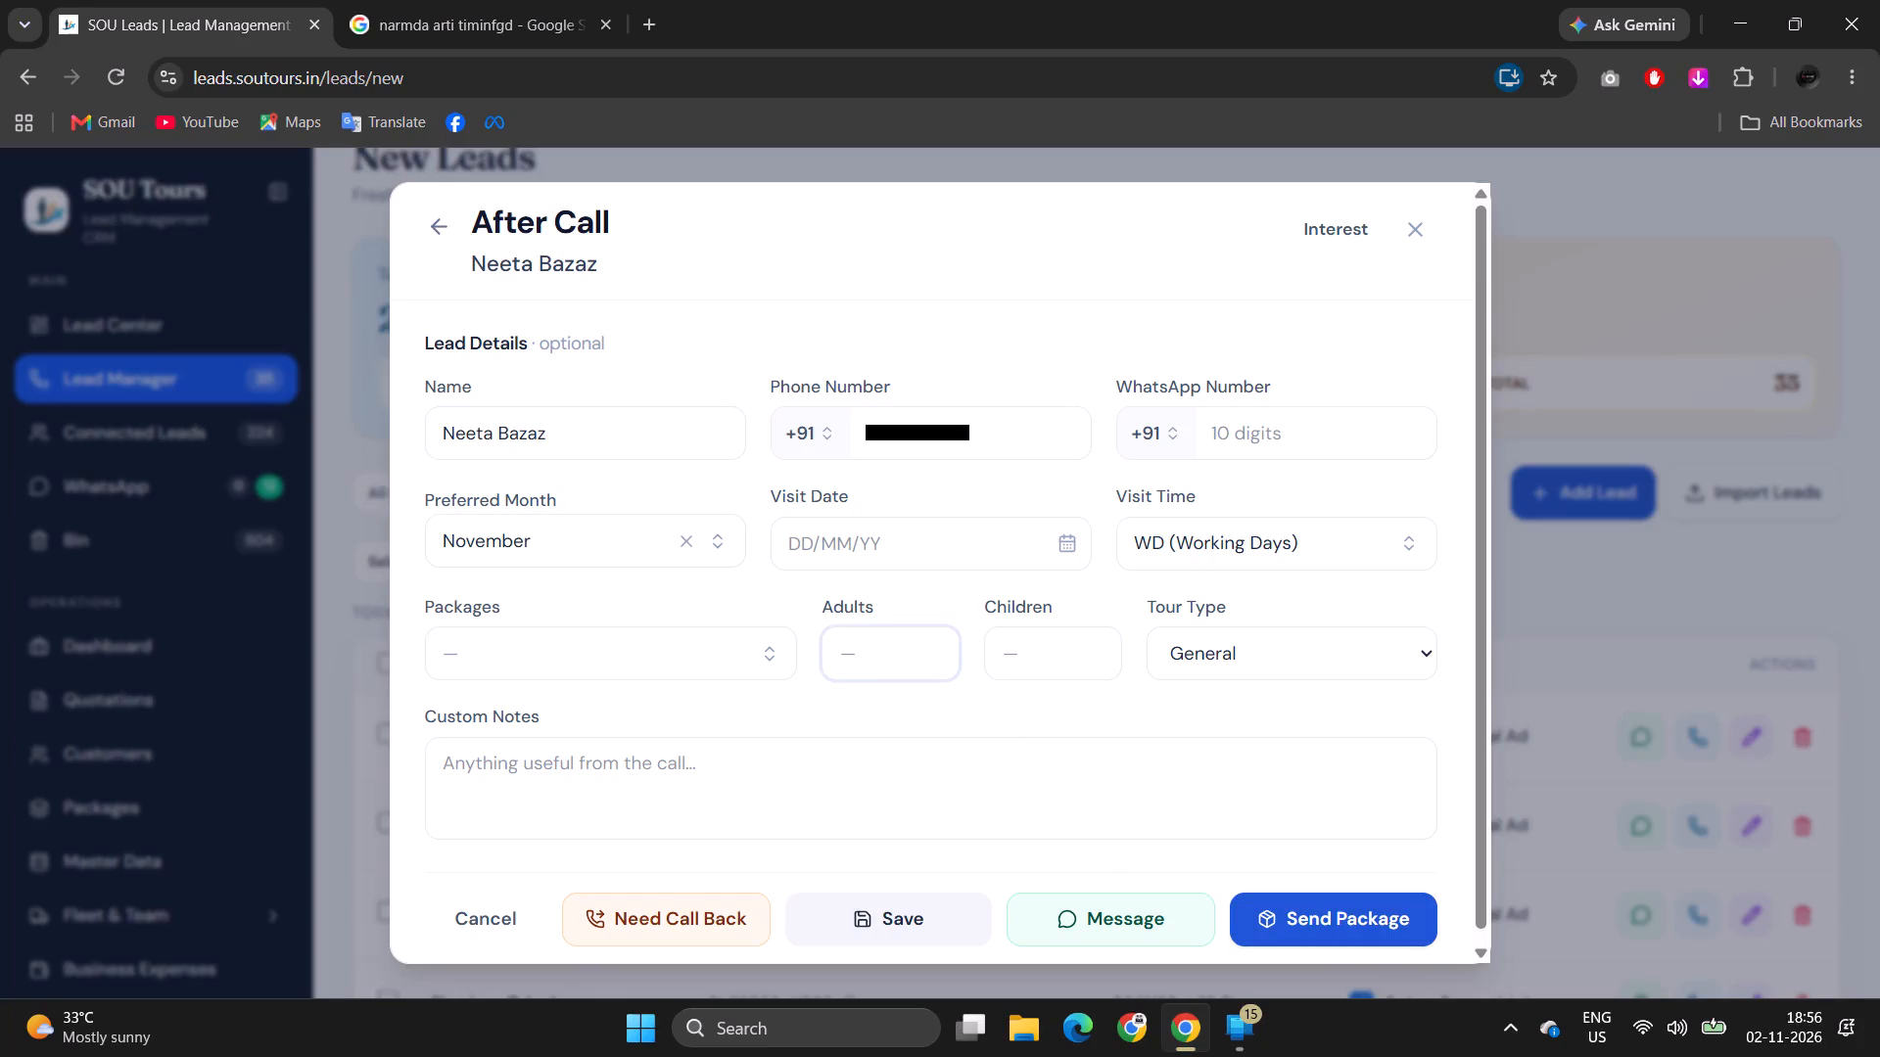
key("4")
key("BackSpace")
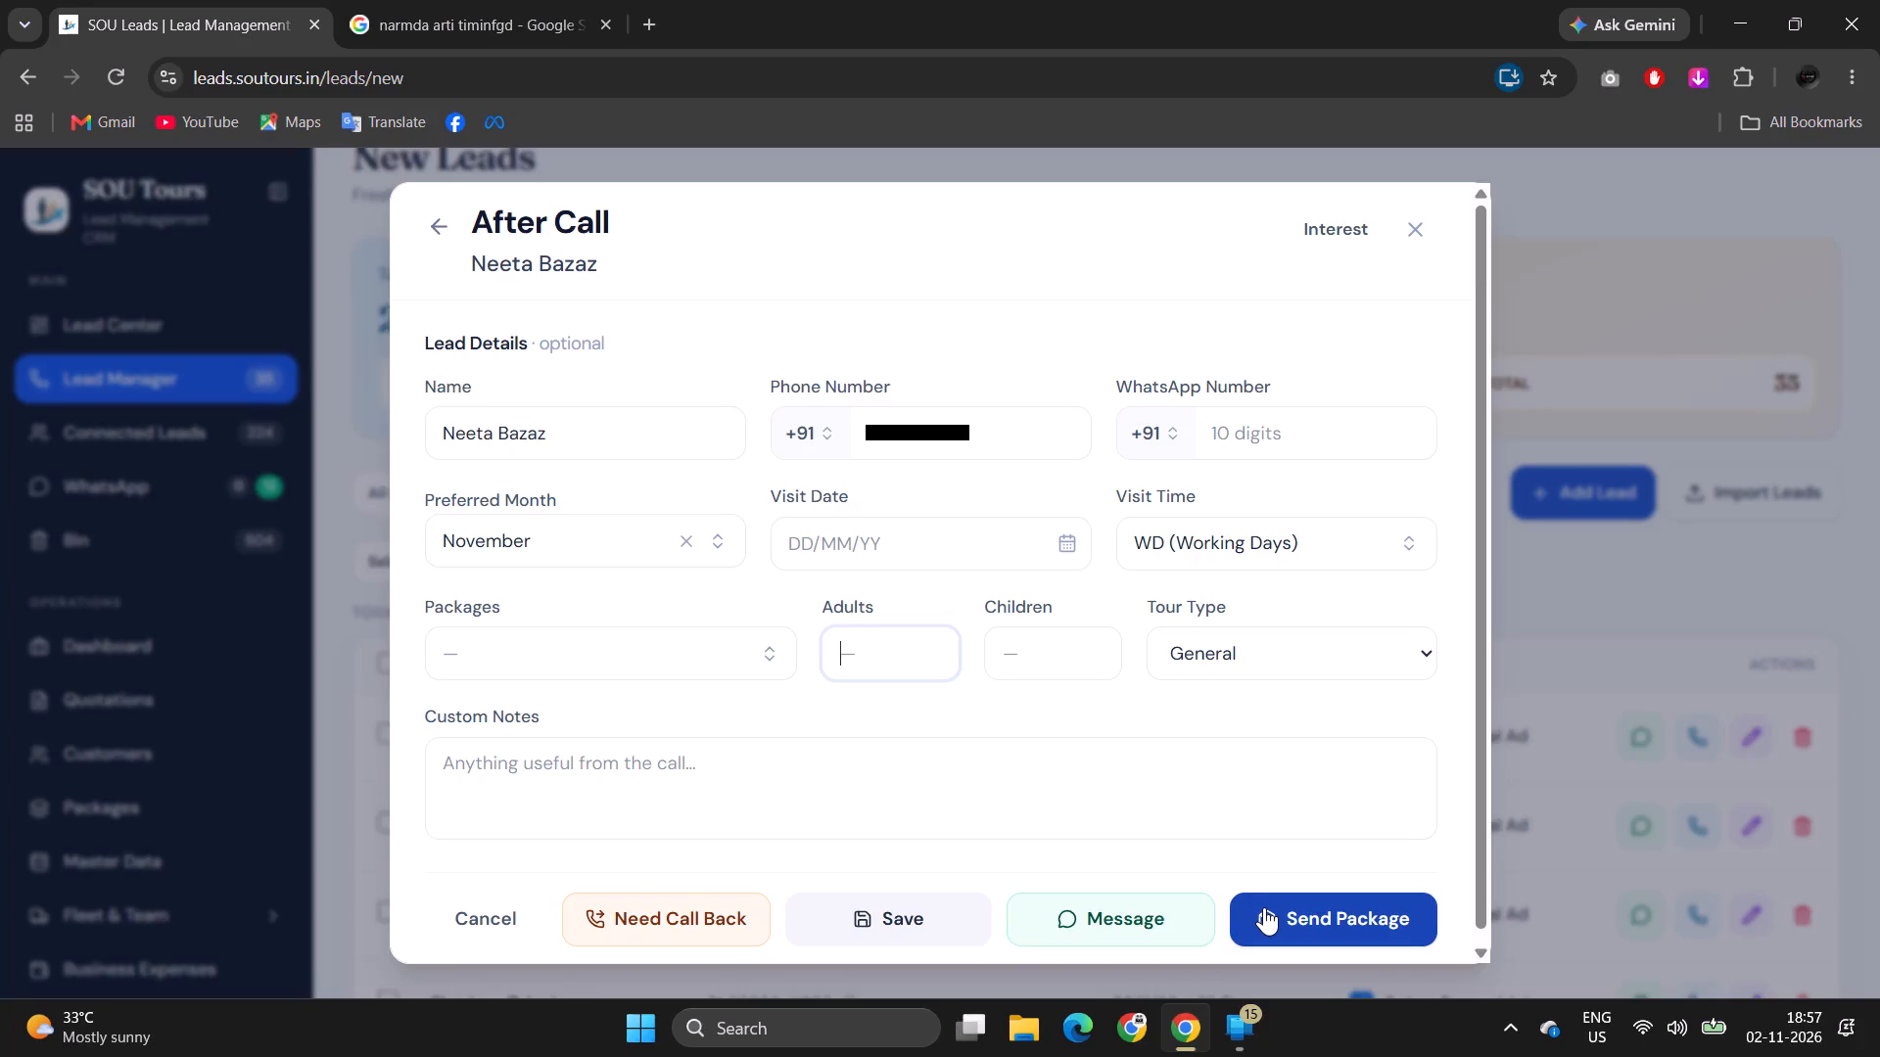
Send the lead the four most selling General packages: (BO) GOLD 1N2D and 2N3D HOTELS, and (BO) GOLD 1N2D and 2N3D RESORTS.
left_click(1262, 907)
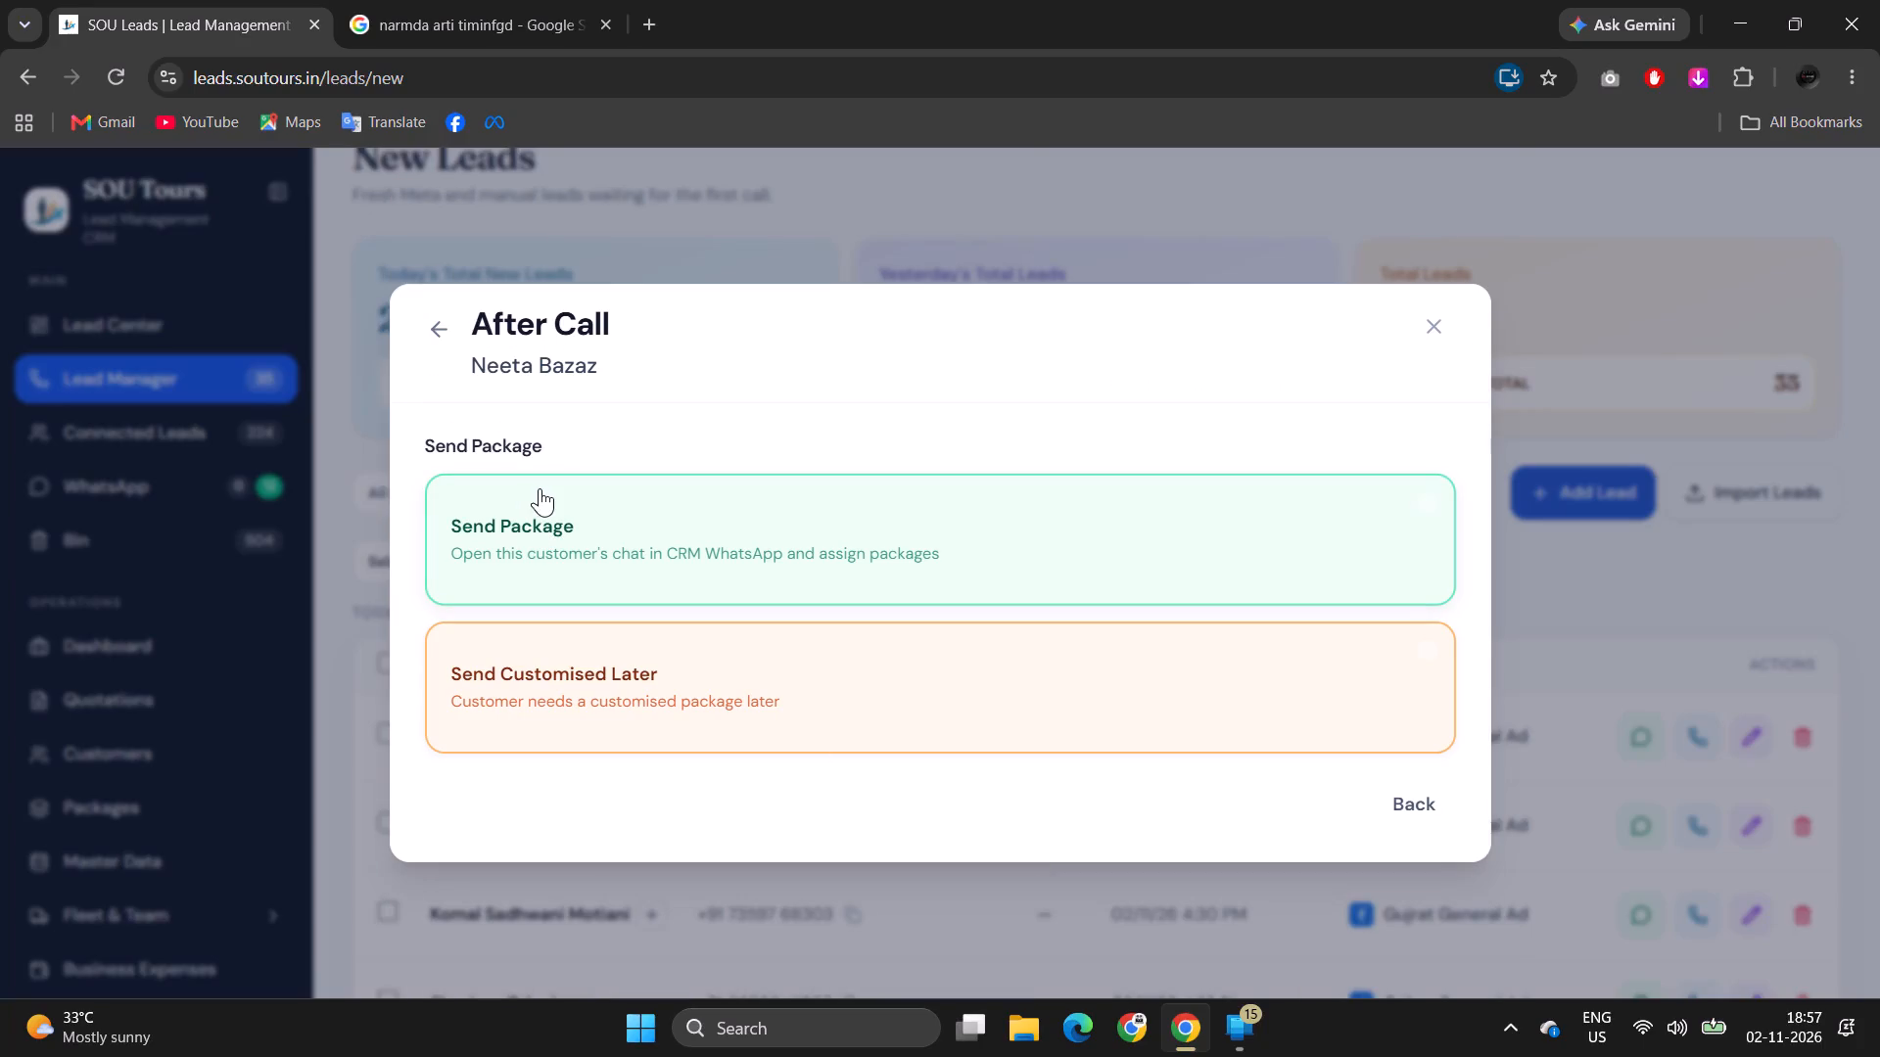
left_click(589, 517)
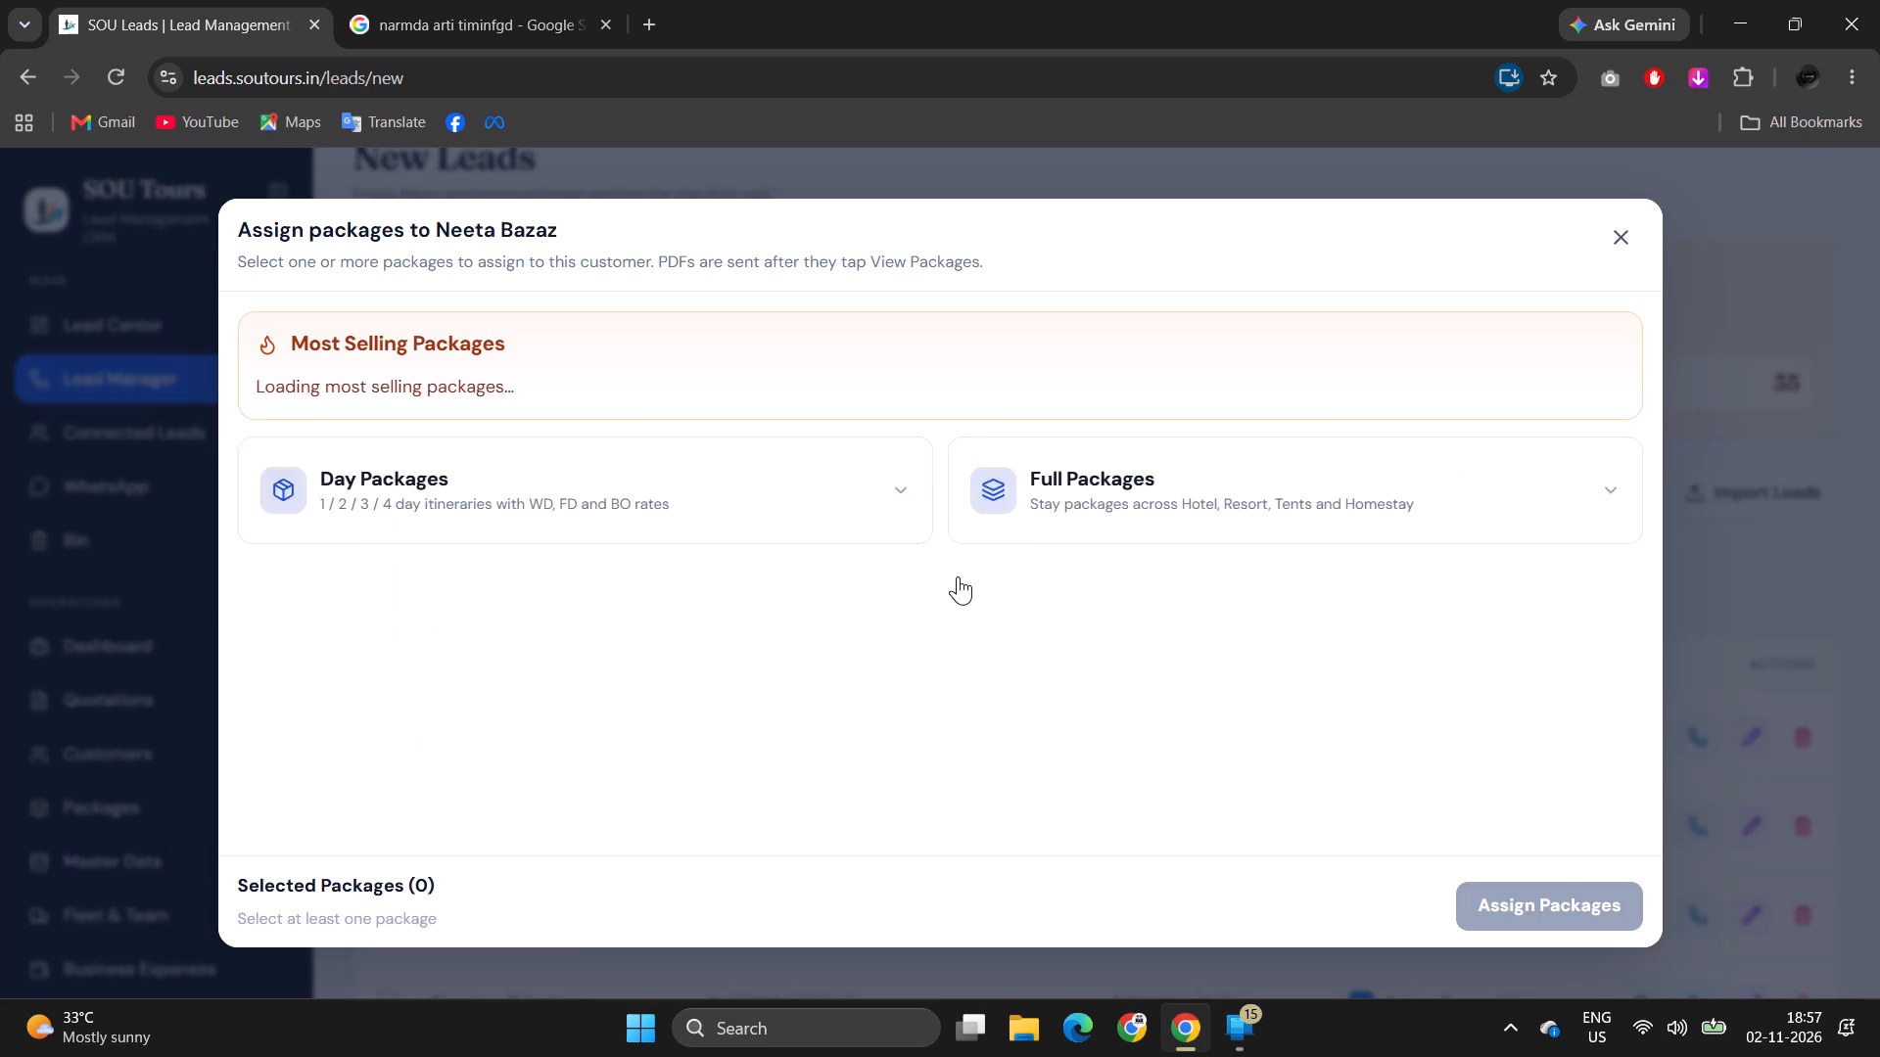
left_click(455, 412)
left_click(894, 418)
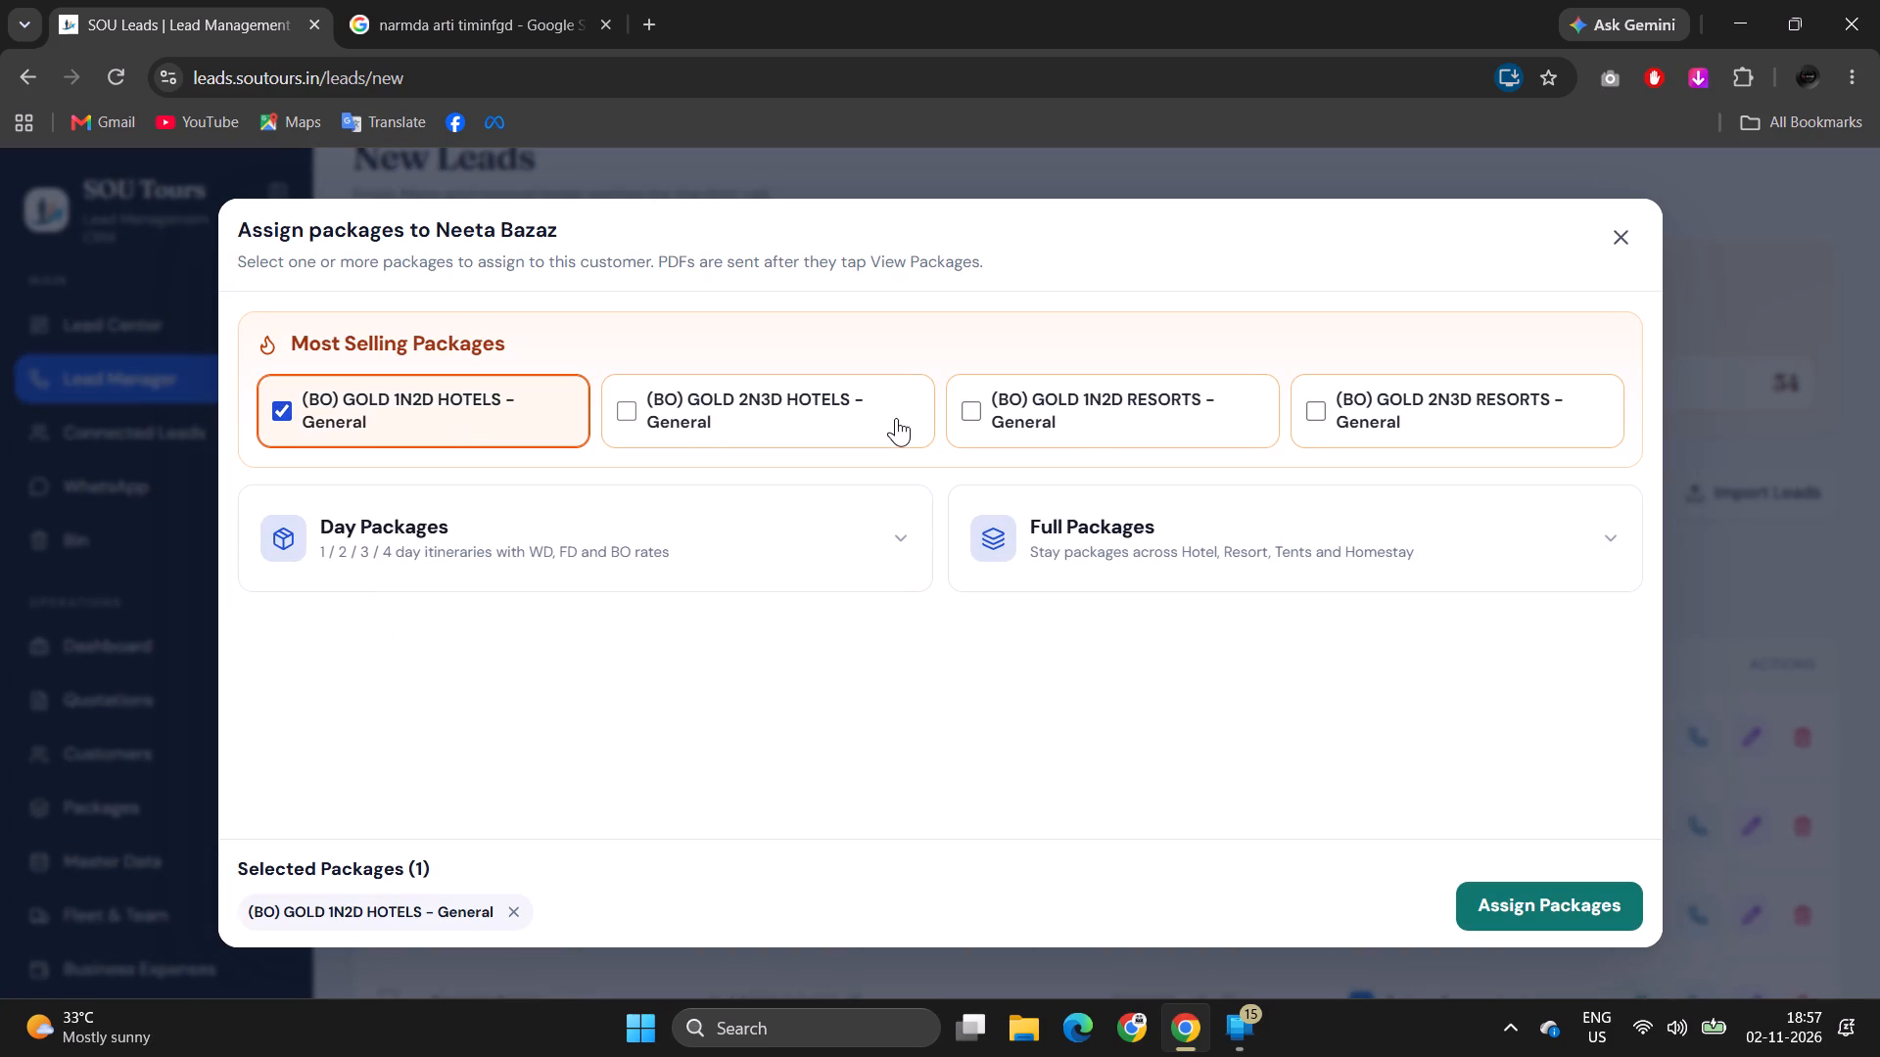
left_click(1093, 439)
left_click(1382, 419)
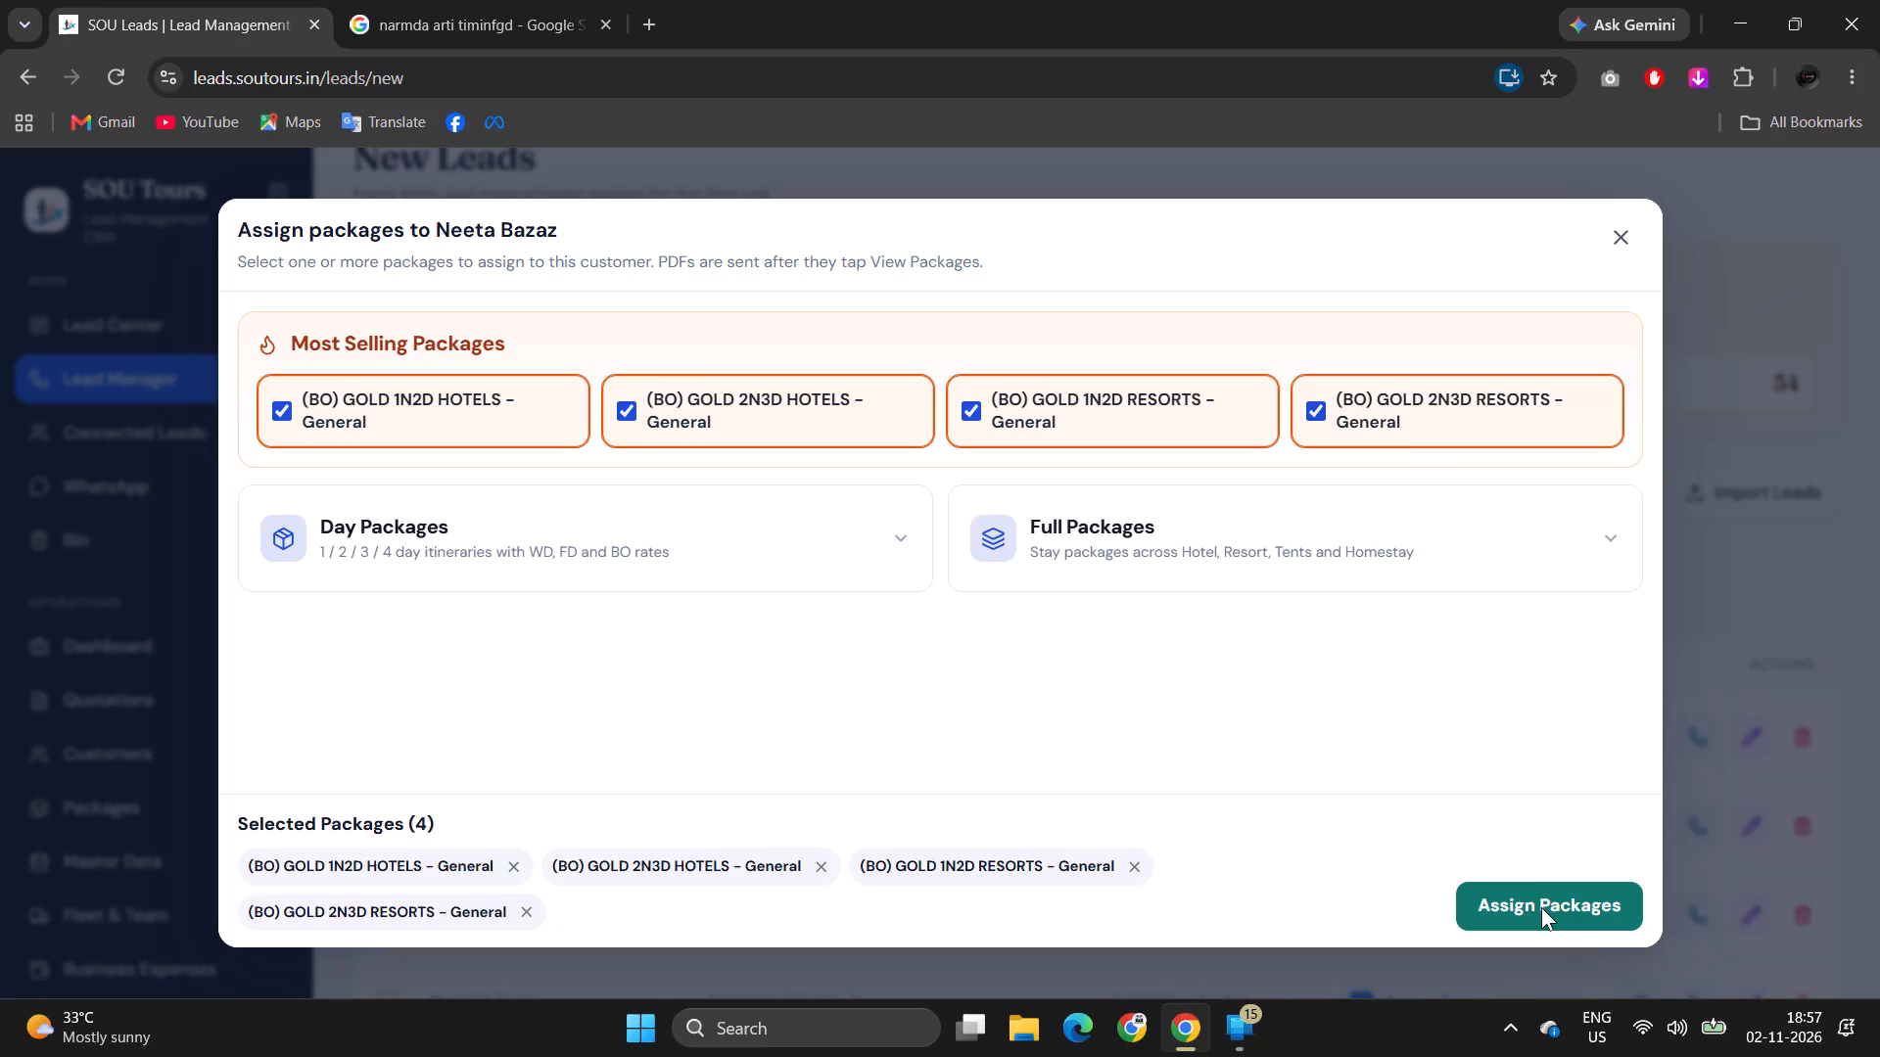
left_click(1541, 907)
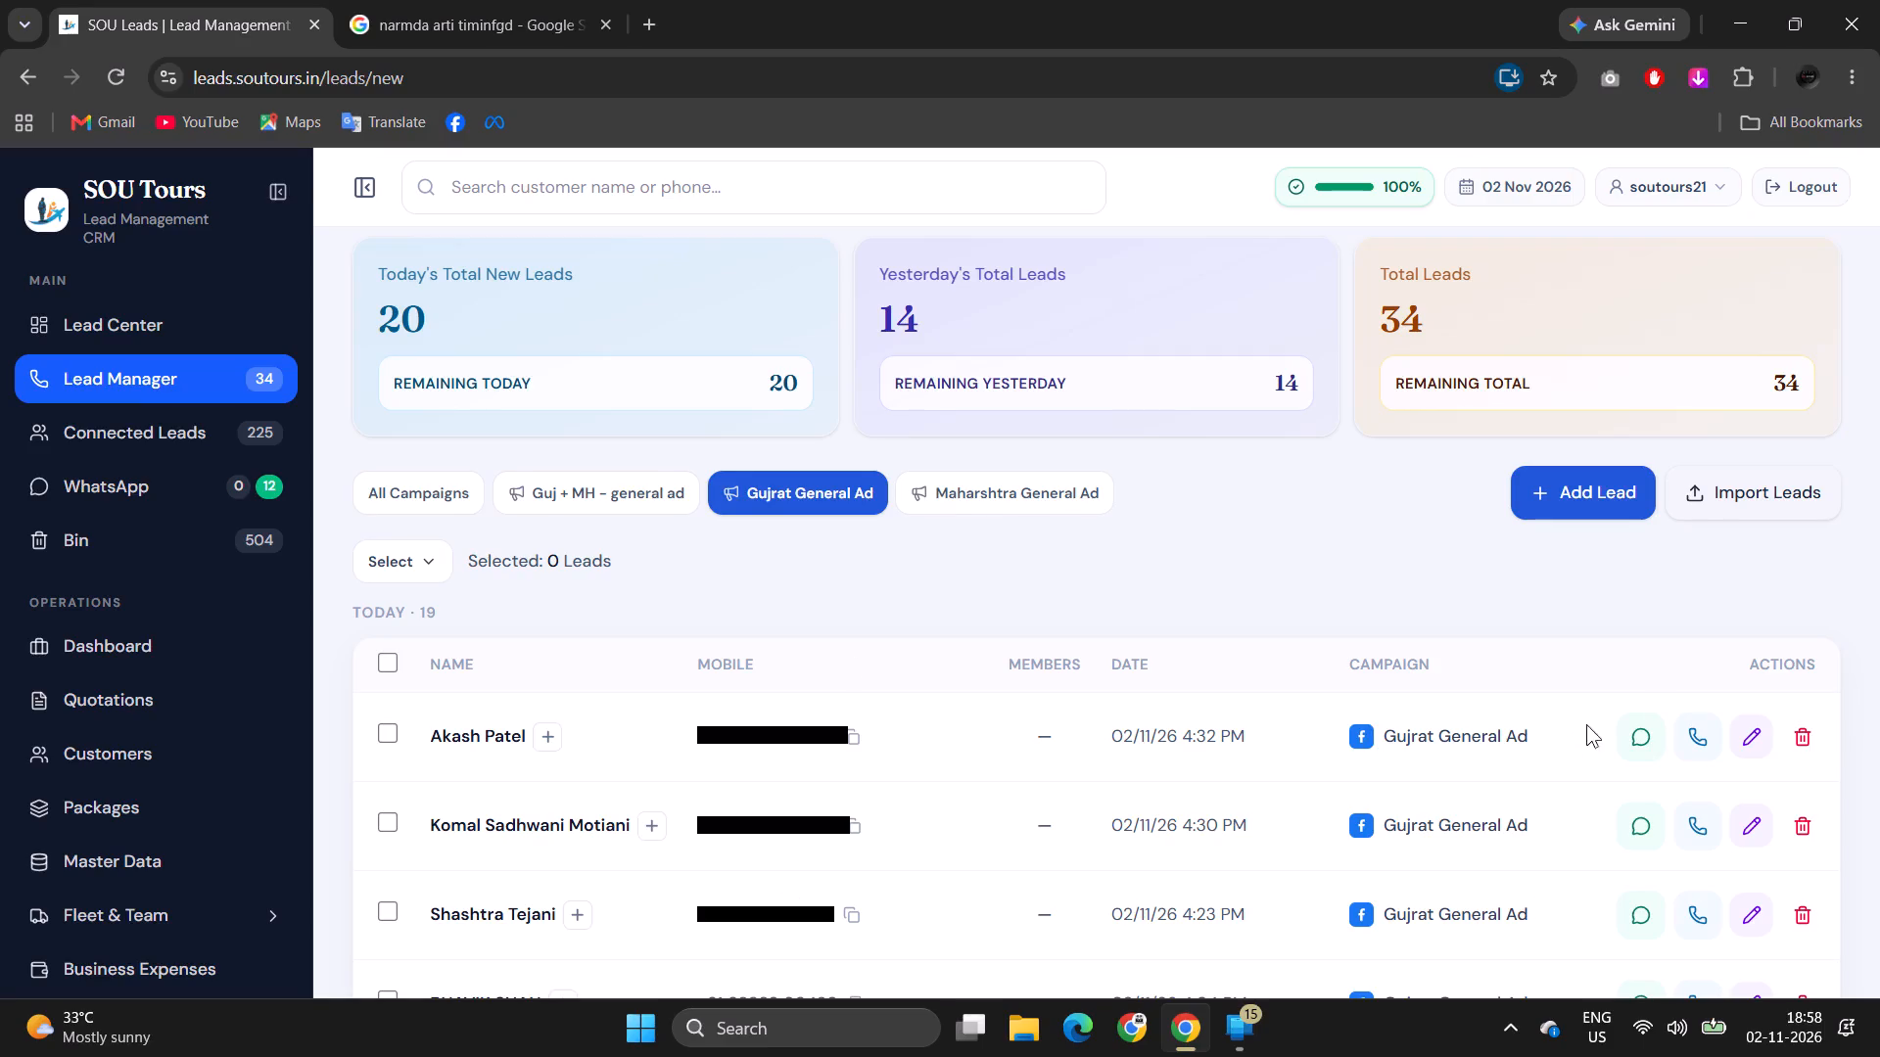
Look through today's remaining Gujrat General Ad leads in the new leads list.
scroll(1539, 661, "down", 14)
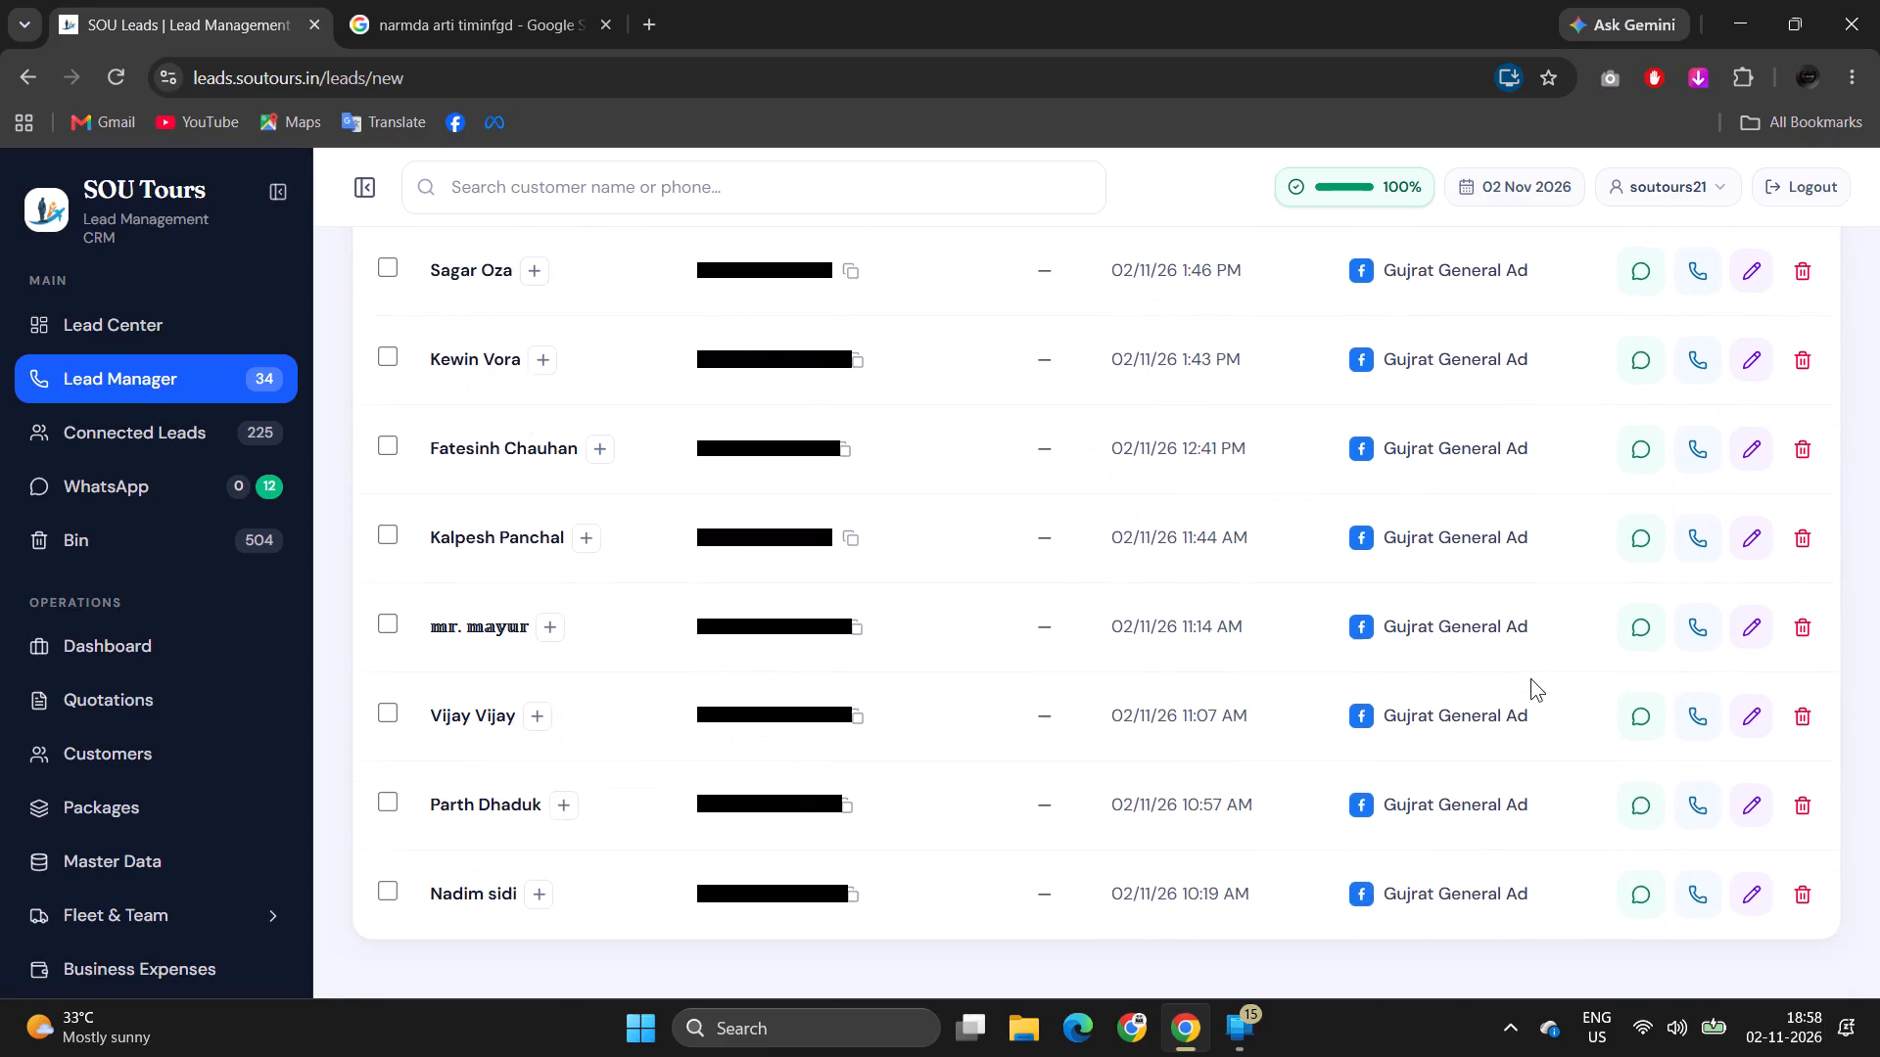
scroll(1530, 678, "down", 3)
scroll(1530, 678, "up", 2)
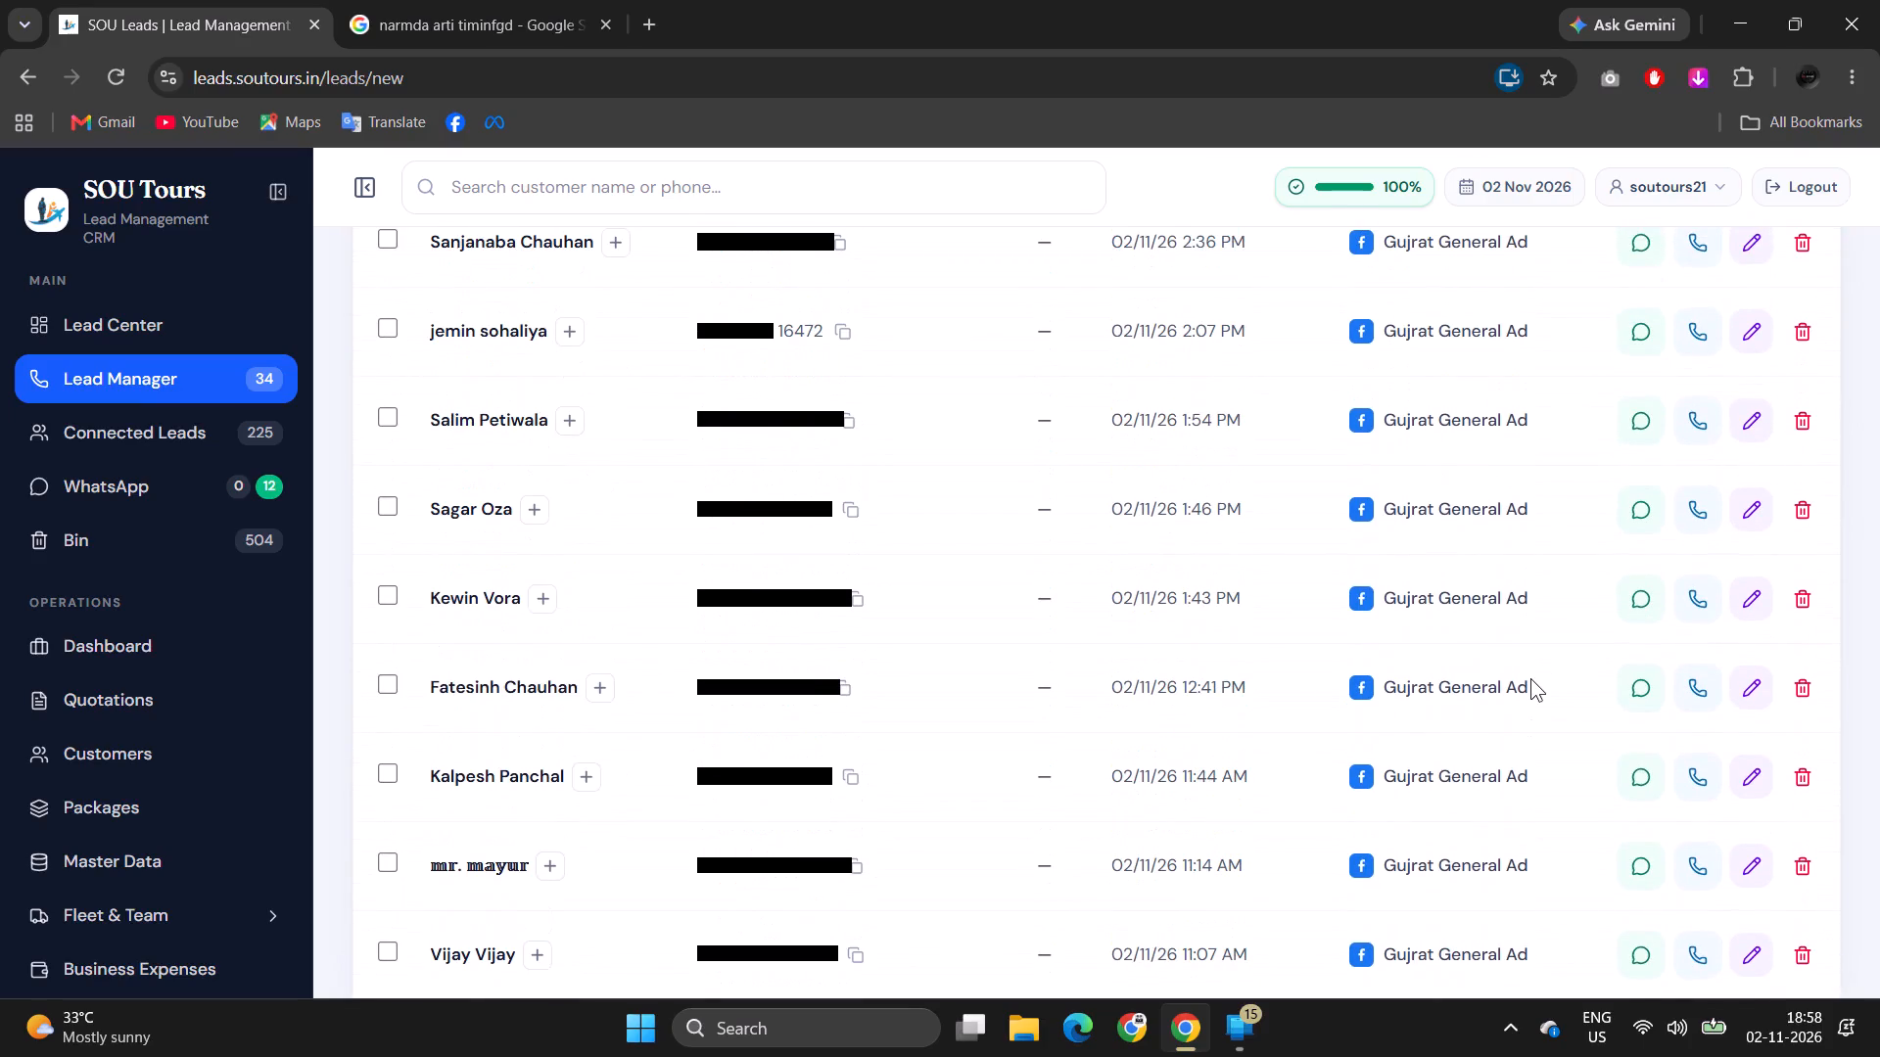
scroll(1530, 678, "down", 6)
scroll(1530, 678, "up", 10)
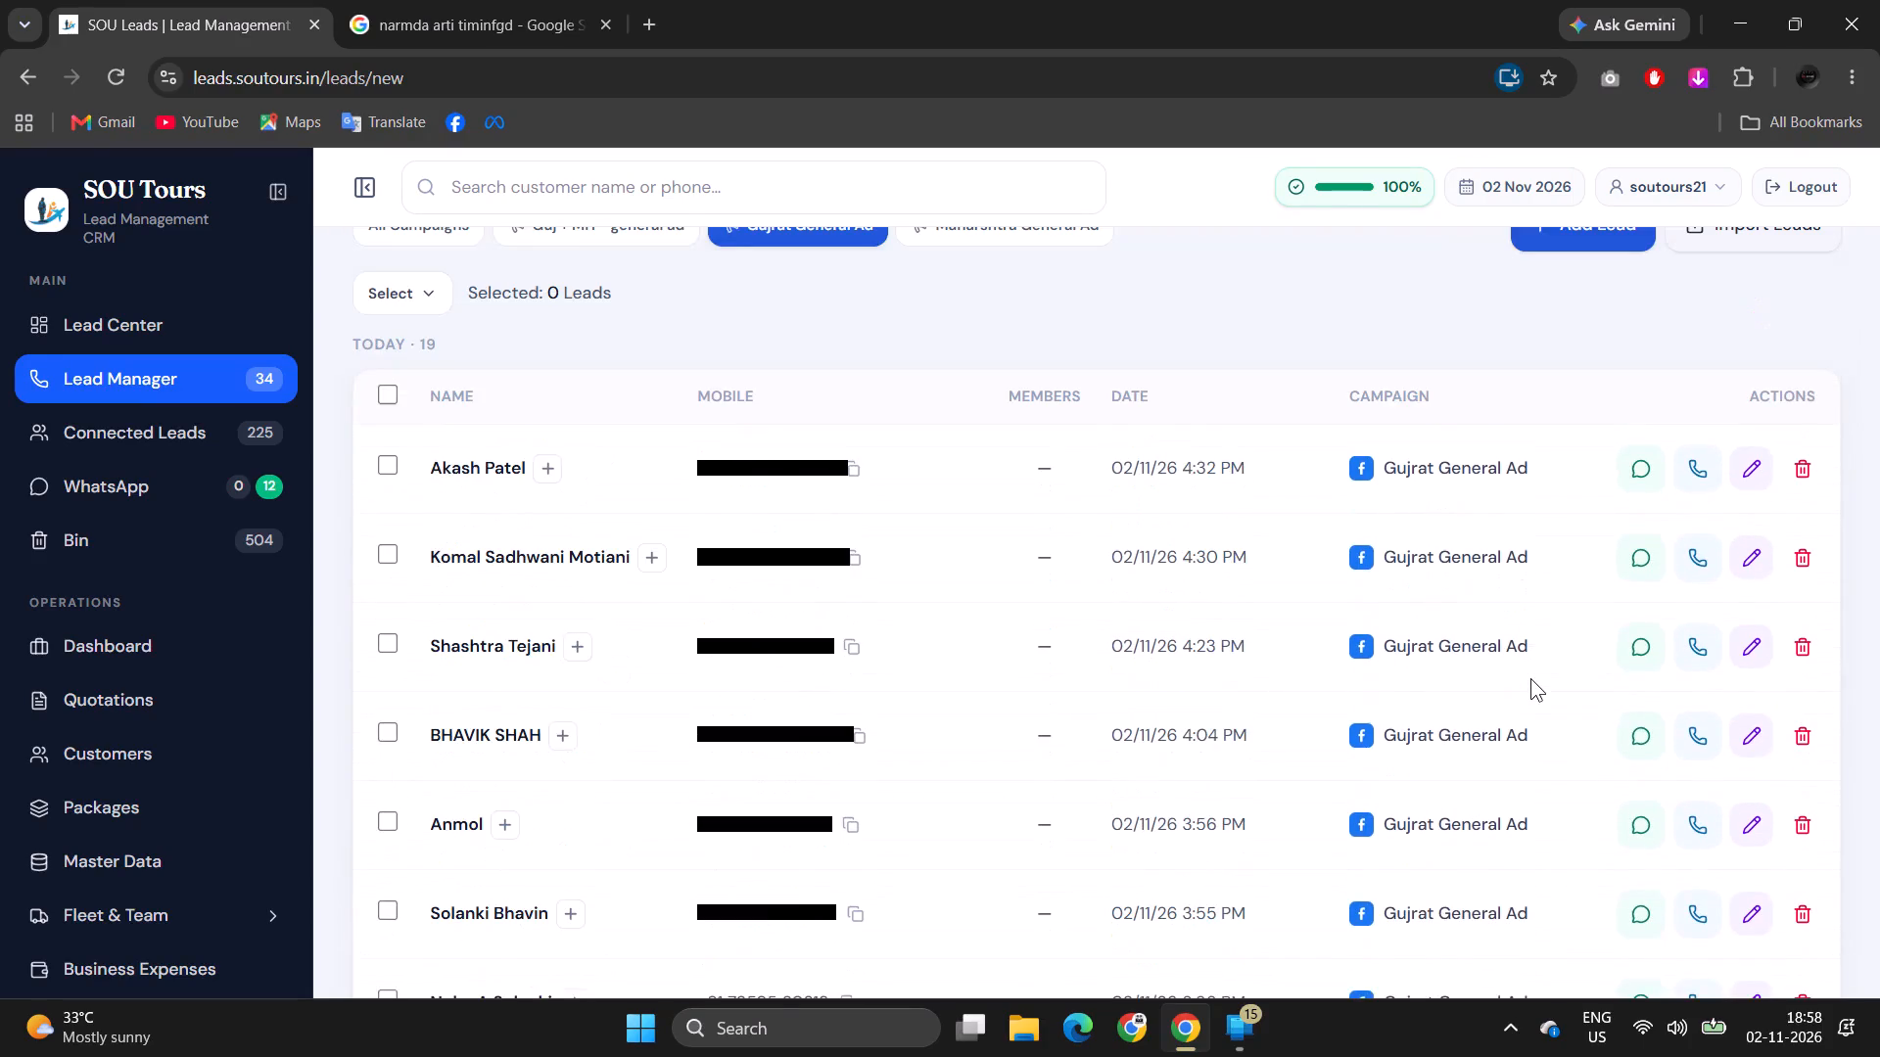
scroll(1530, 678, "up", 5)
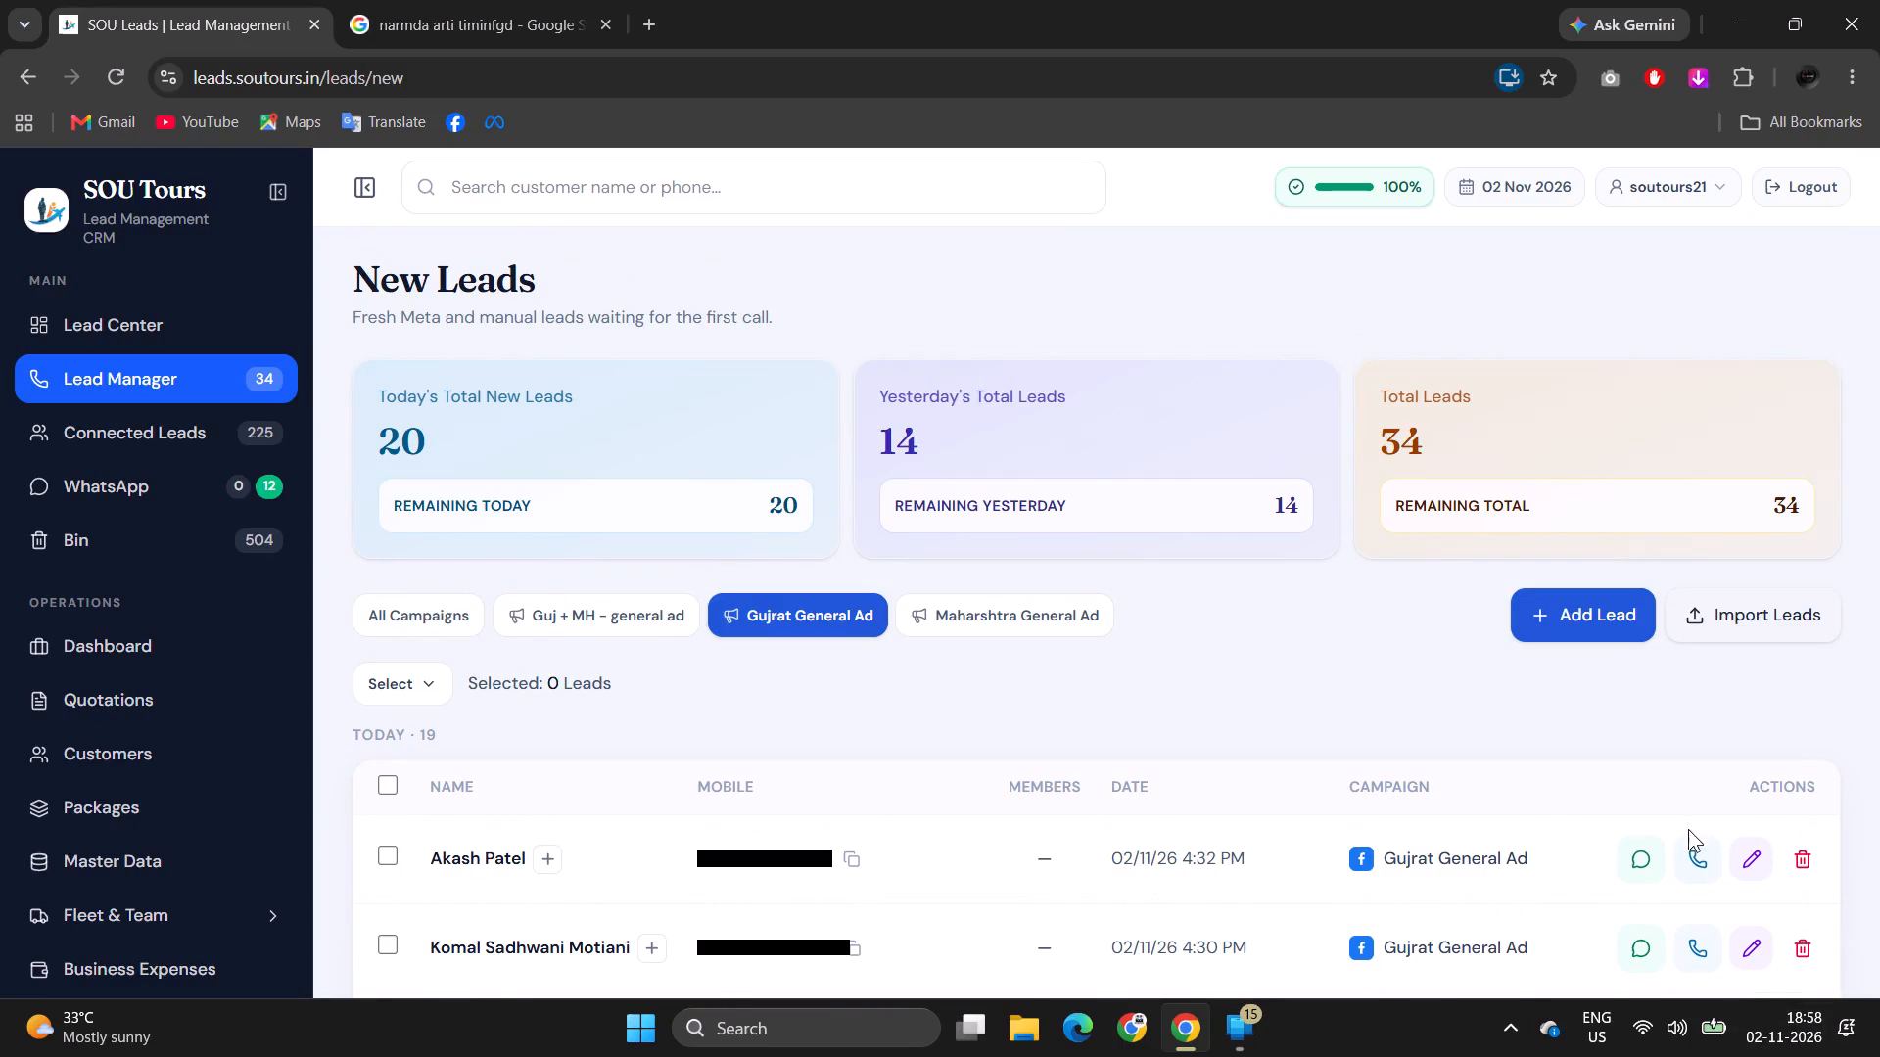
Call the Gujrat General Ad lead received today at 4:32 PM.
left_click(1705, 873)
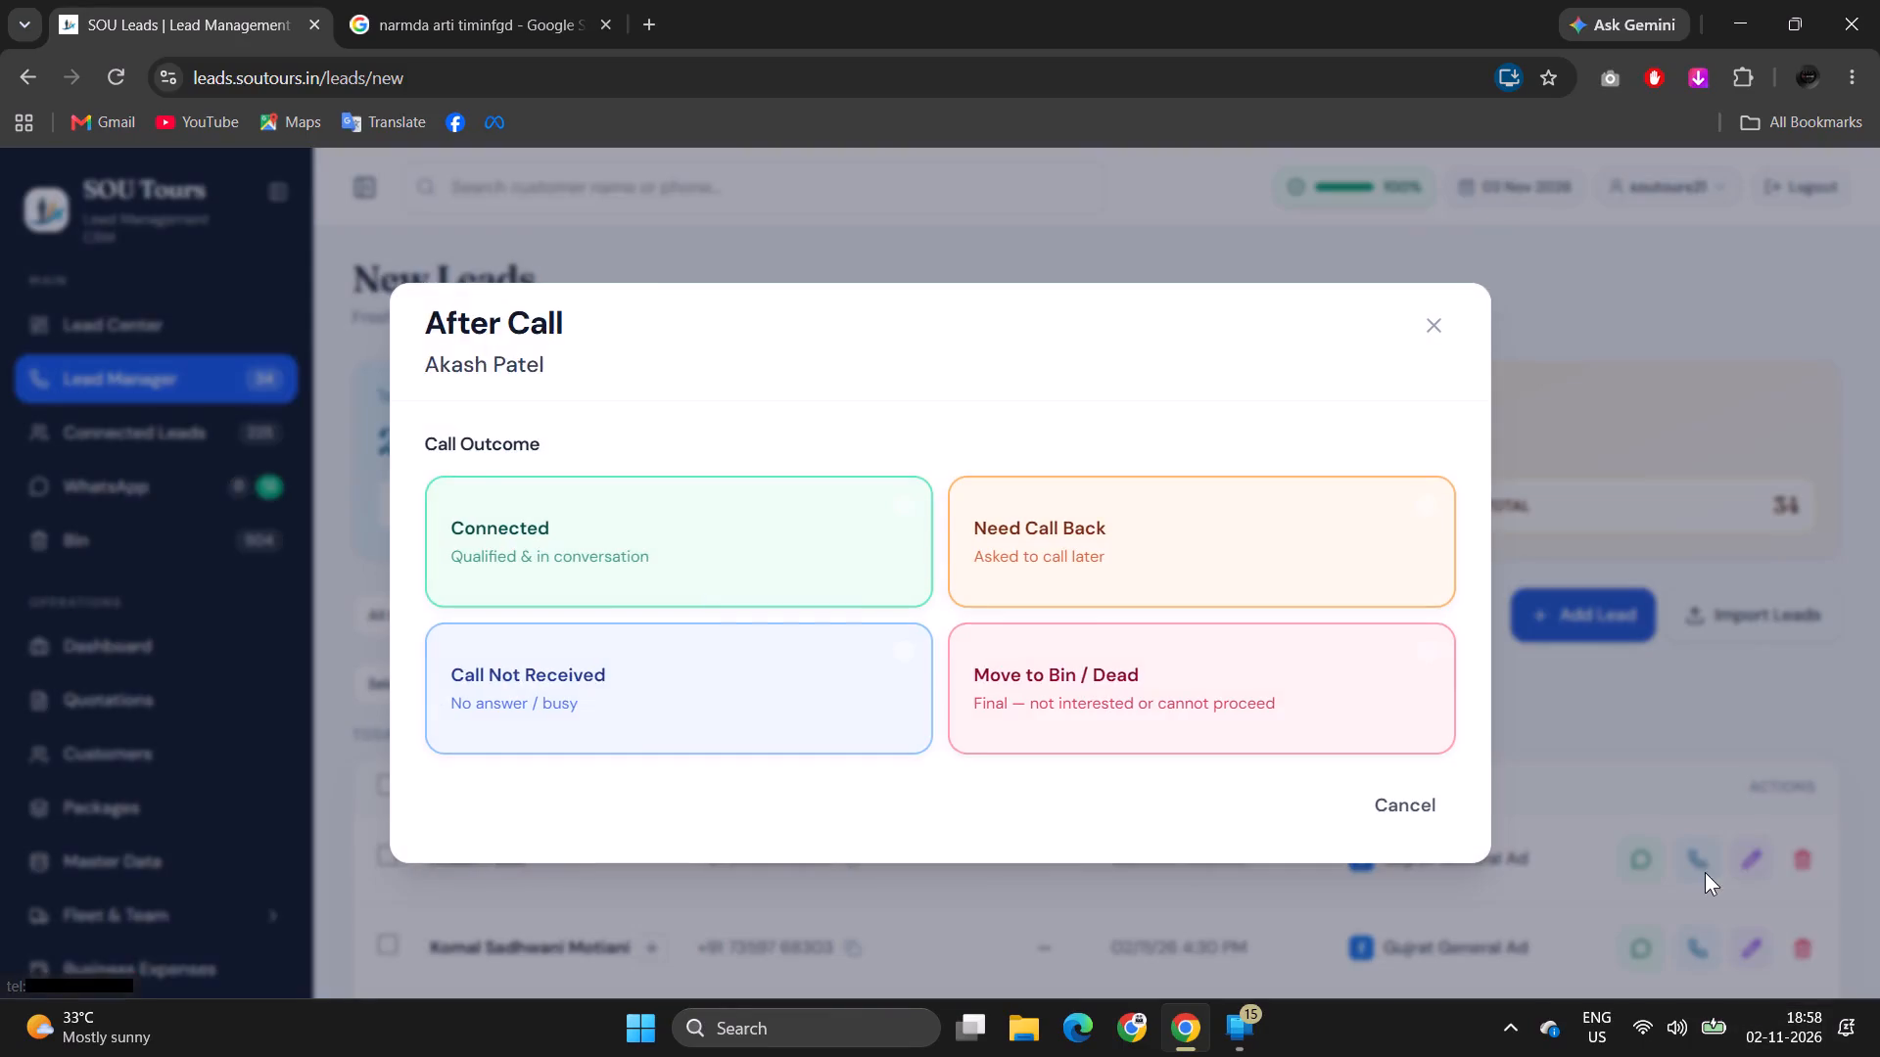
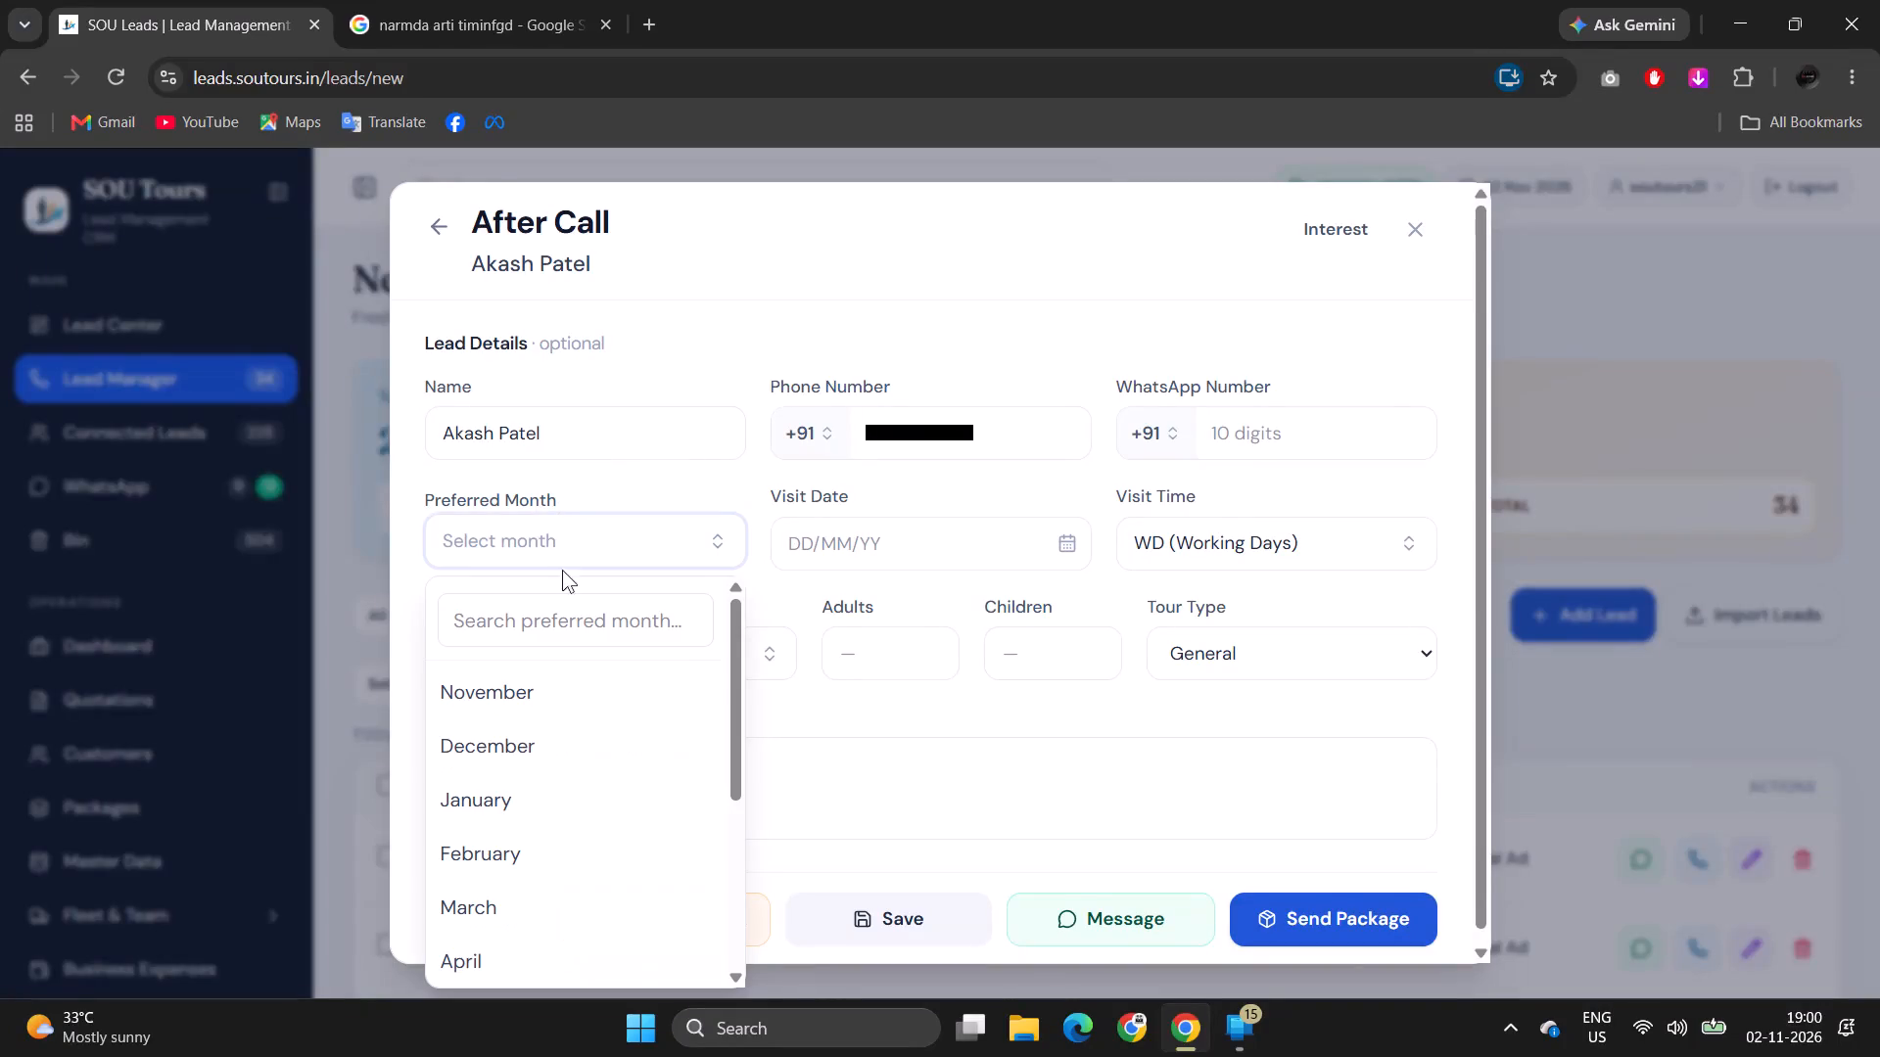
Set the called lead's preferred month to November.
left_click(547, 692)
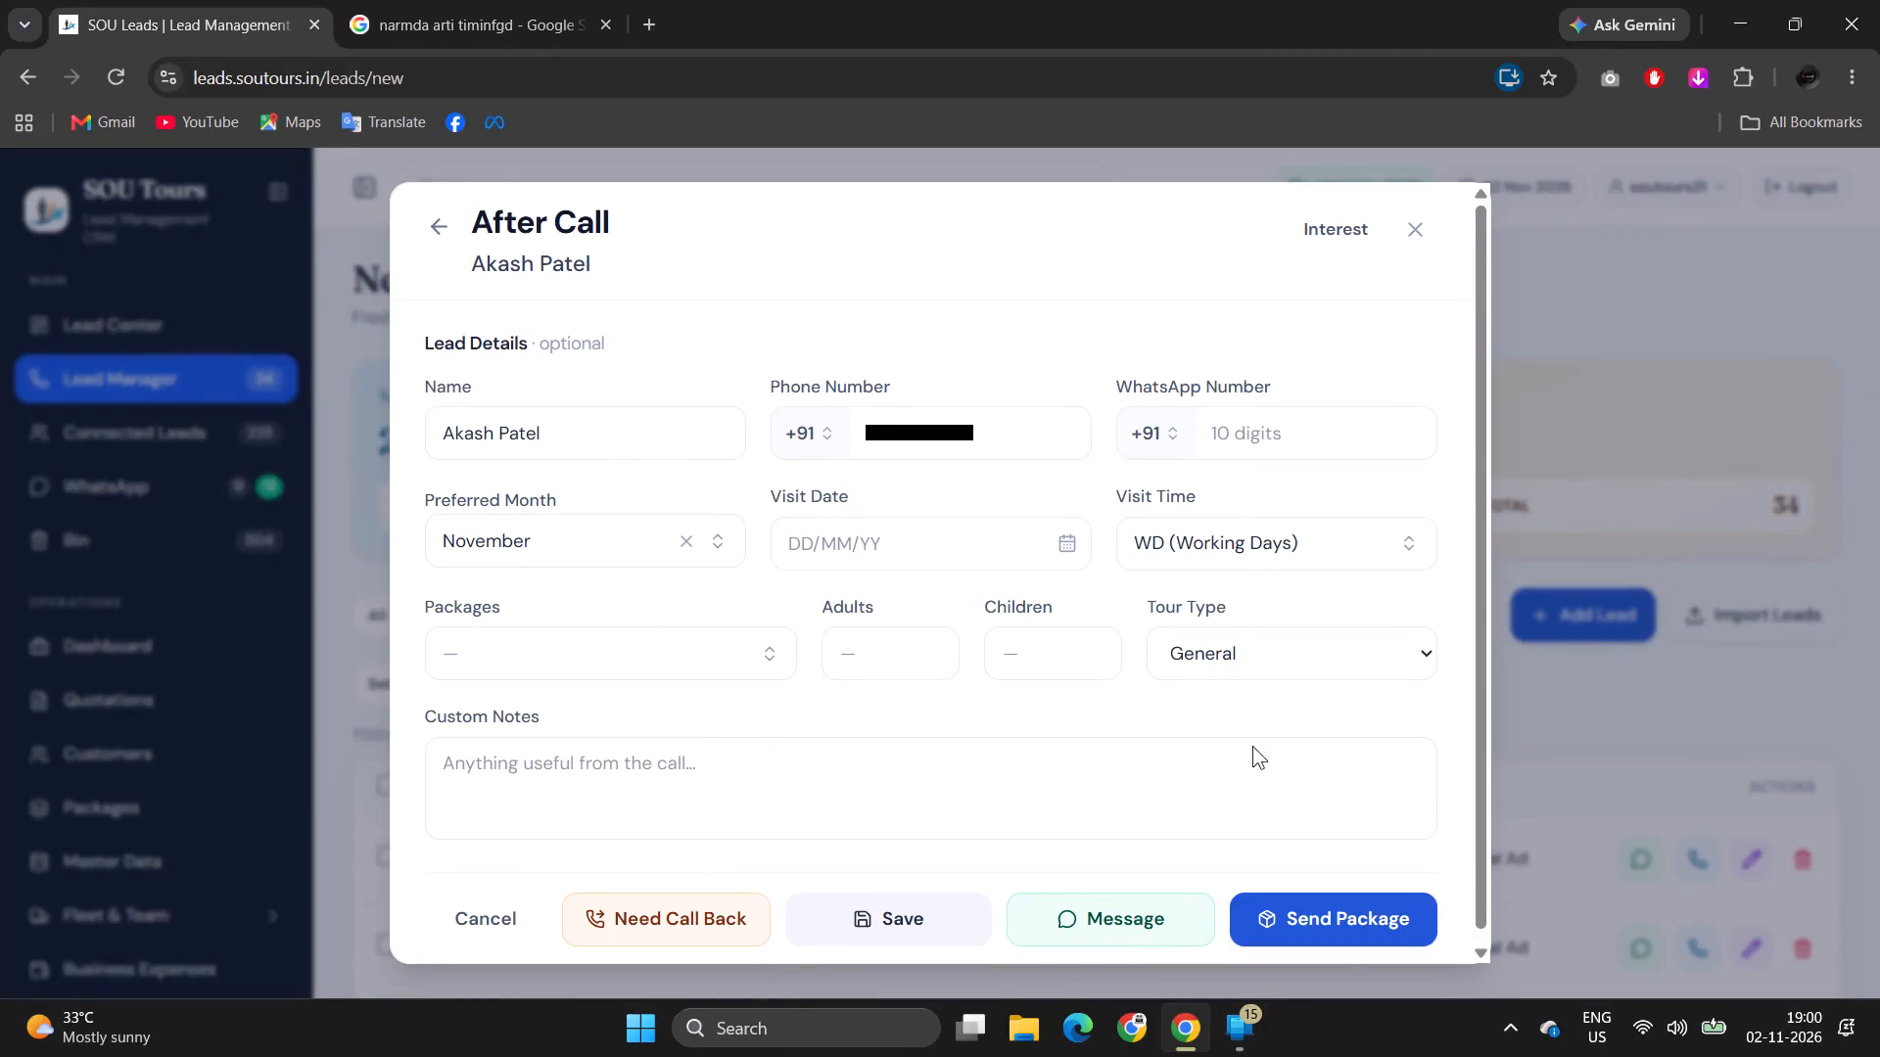
Send the lead two most selling General packages: (BO) GOLD 1N2D HOTELS and (BO) GOLD 1N2D RESORTS.
left_click(1313, 924)
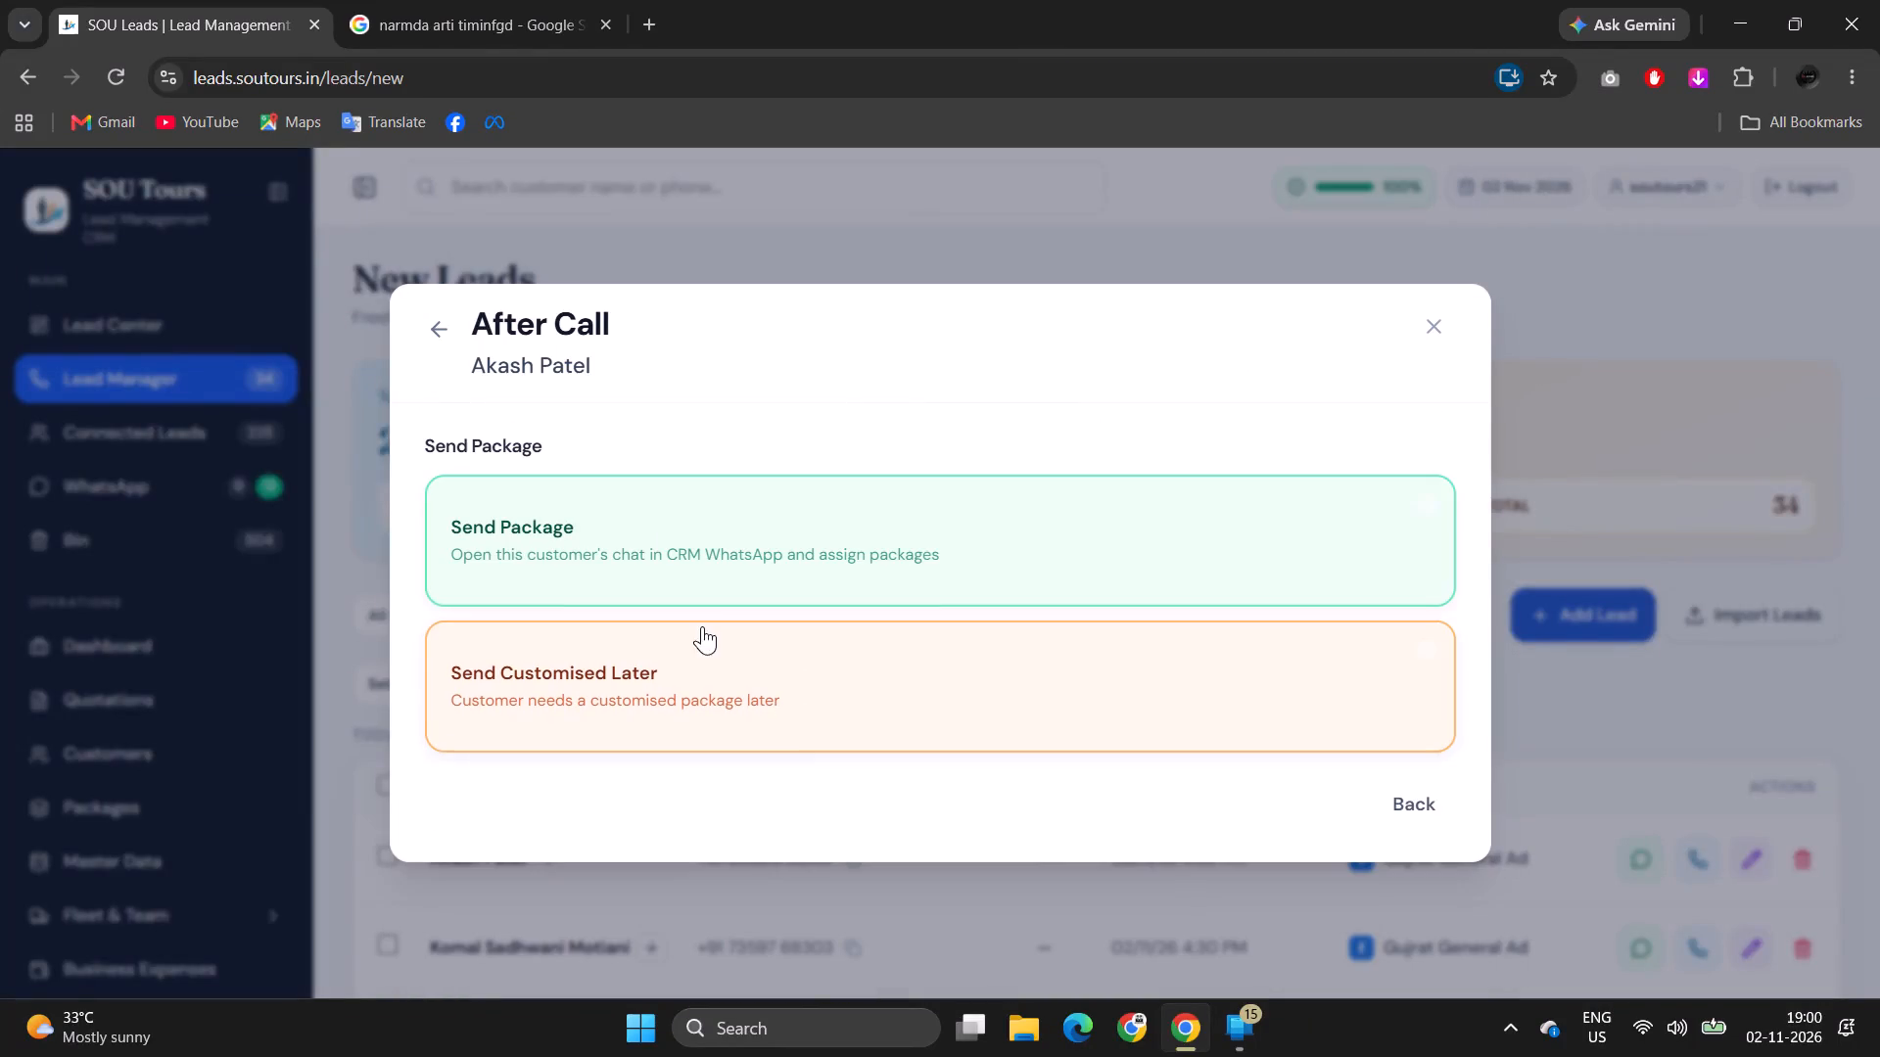
left_click(664, 528)
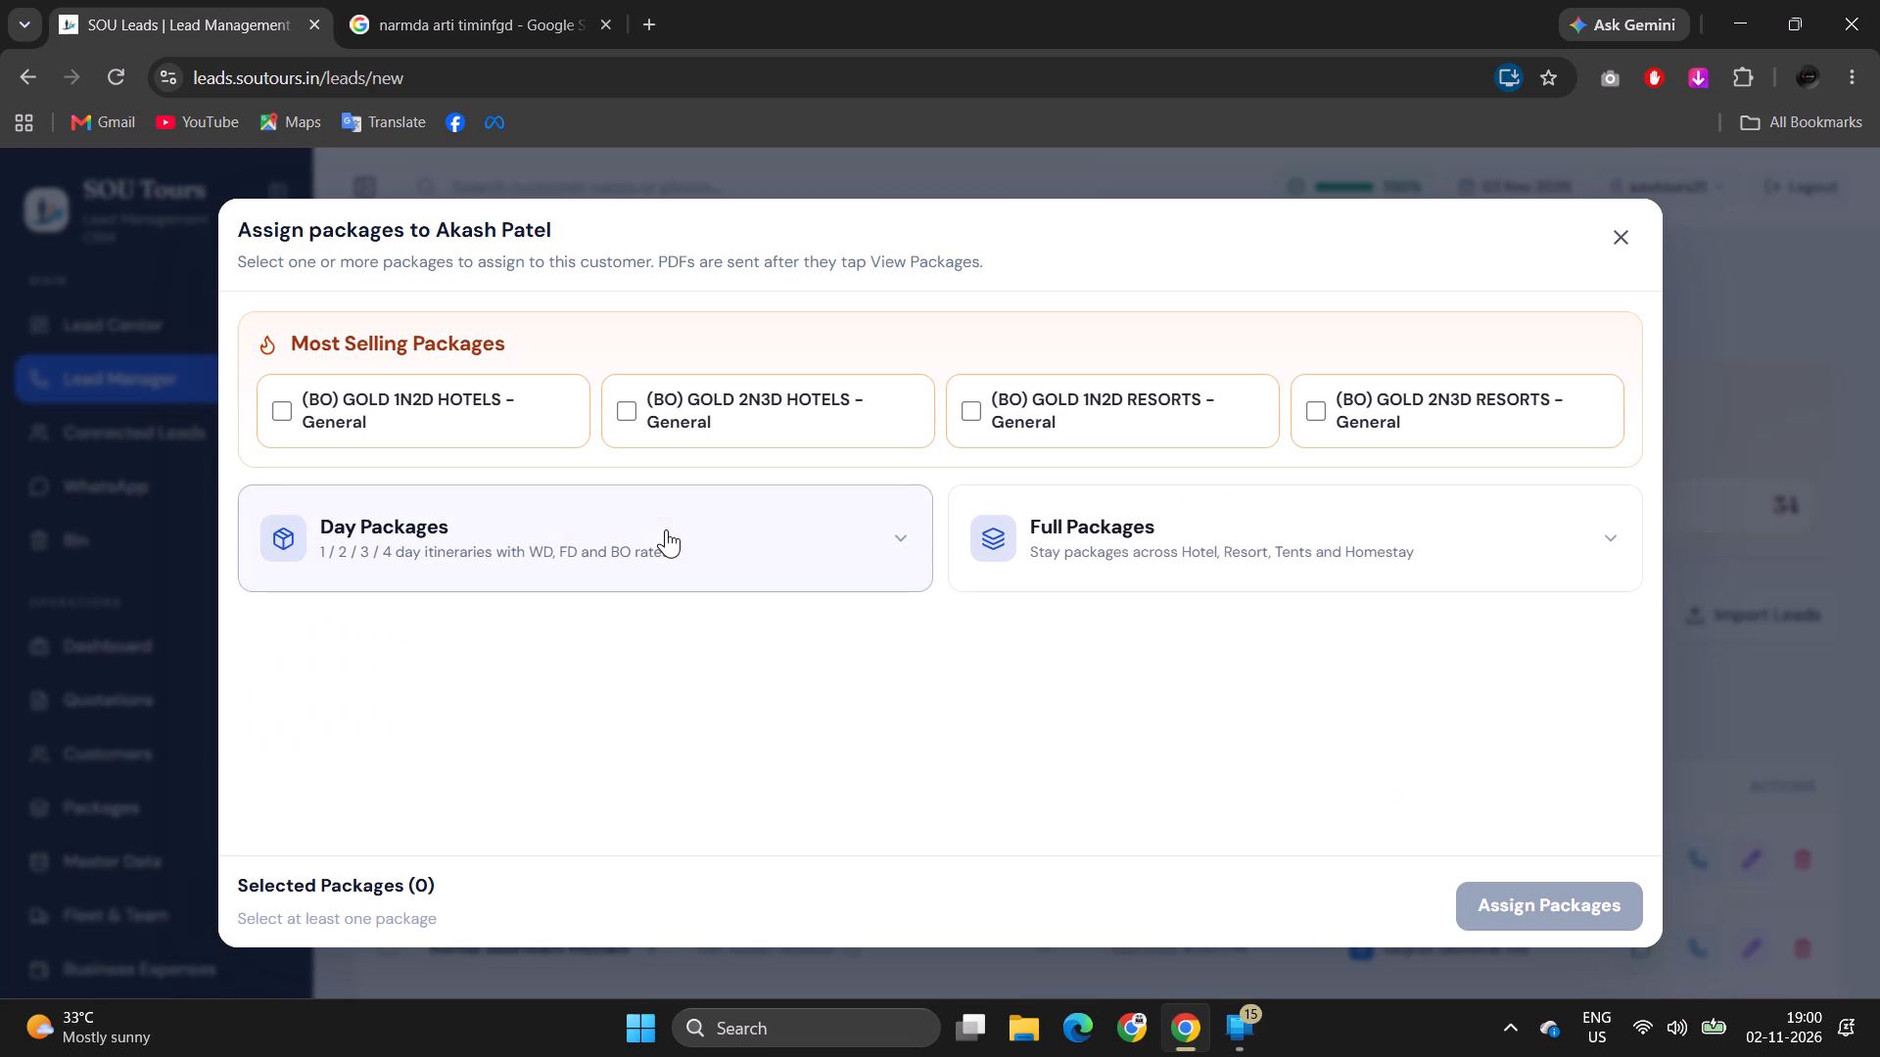
left_click(471, 397)
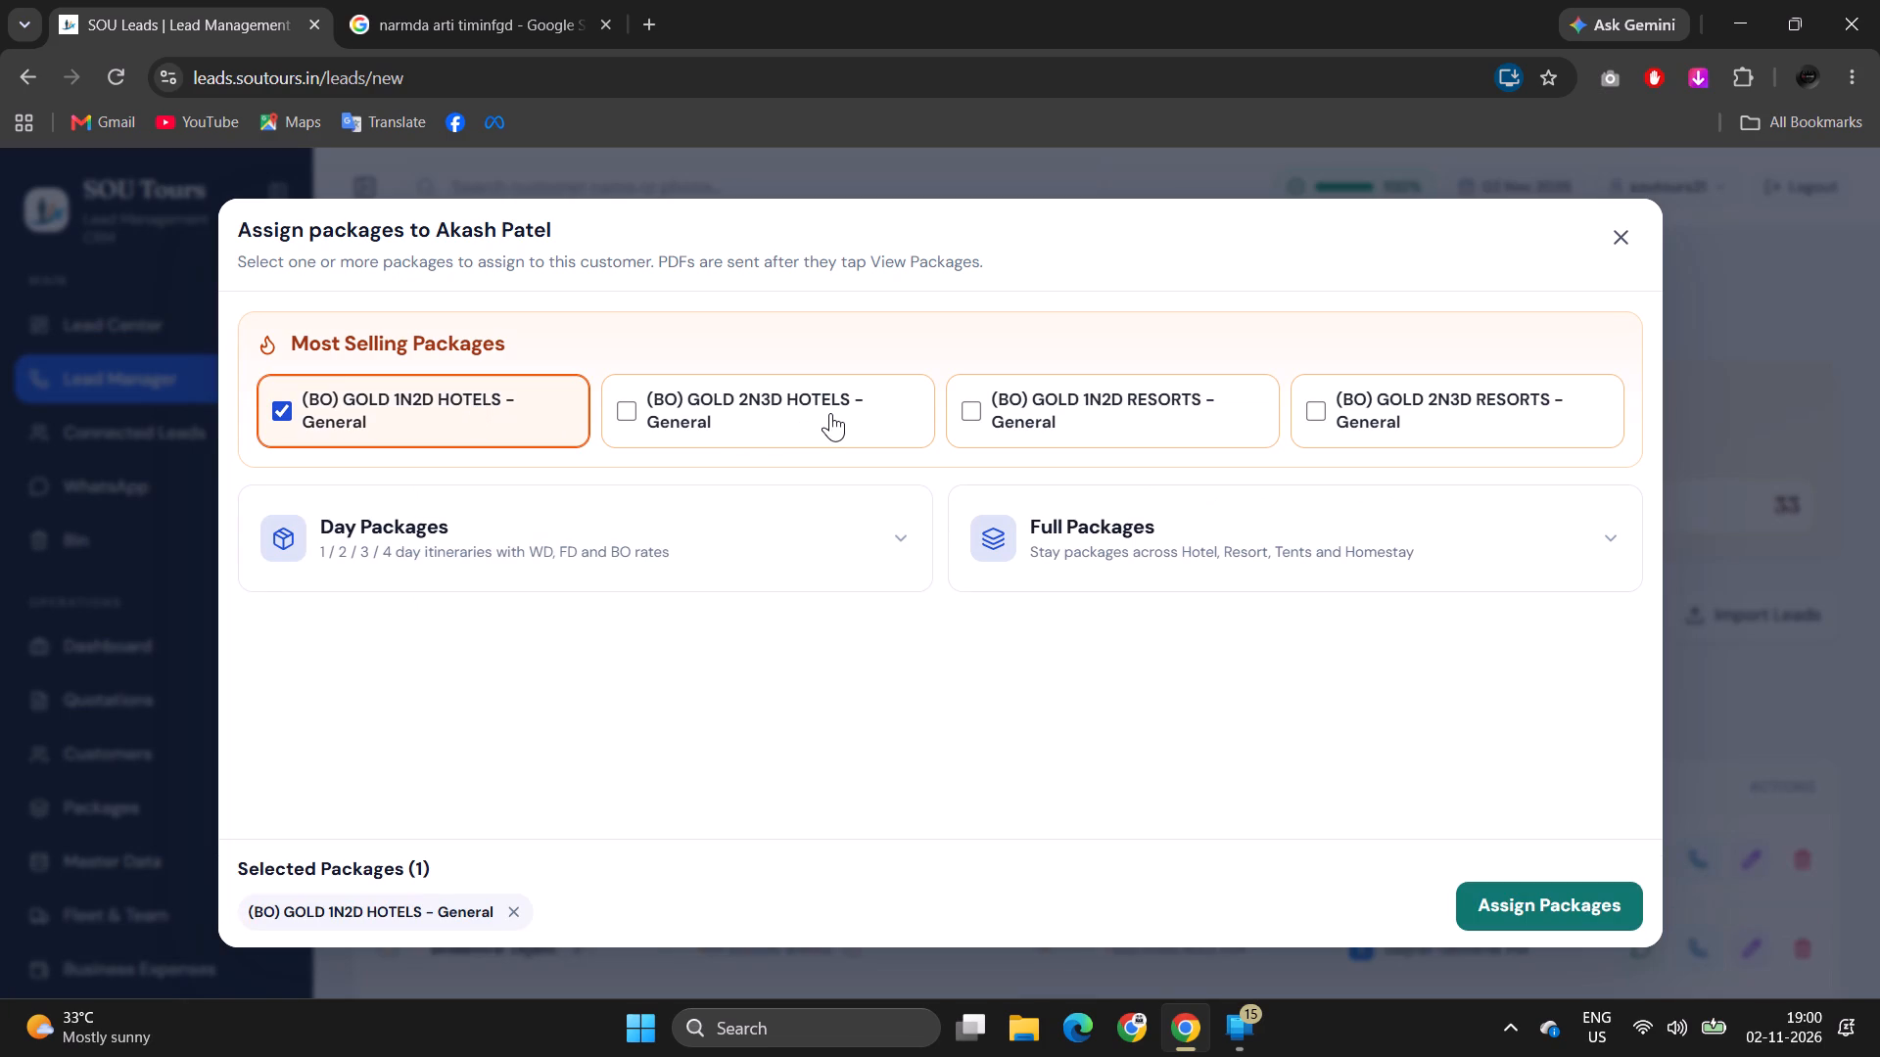
left_click(828, 413)
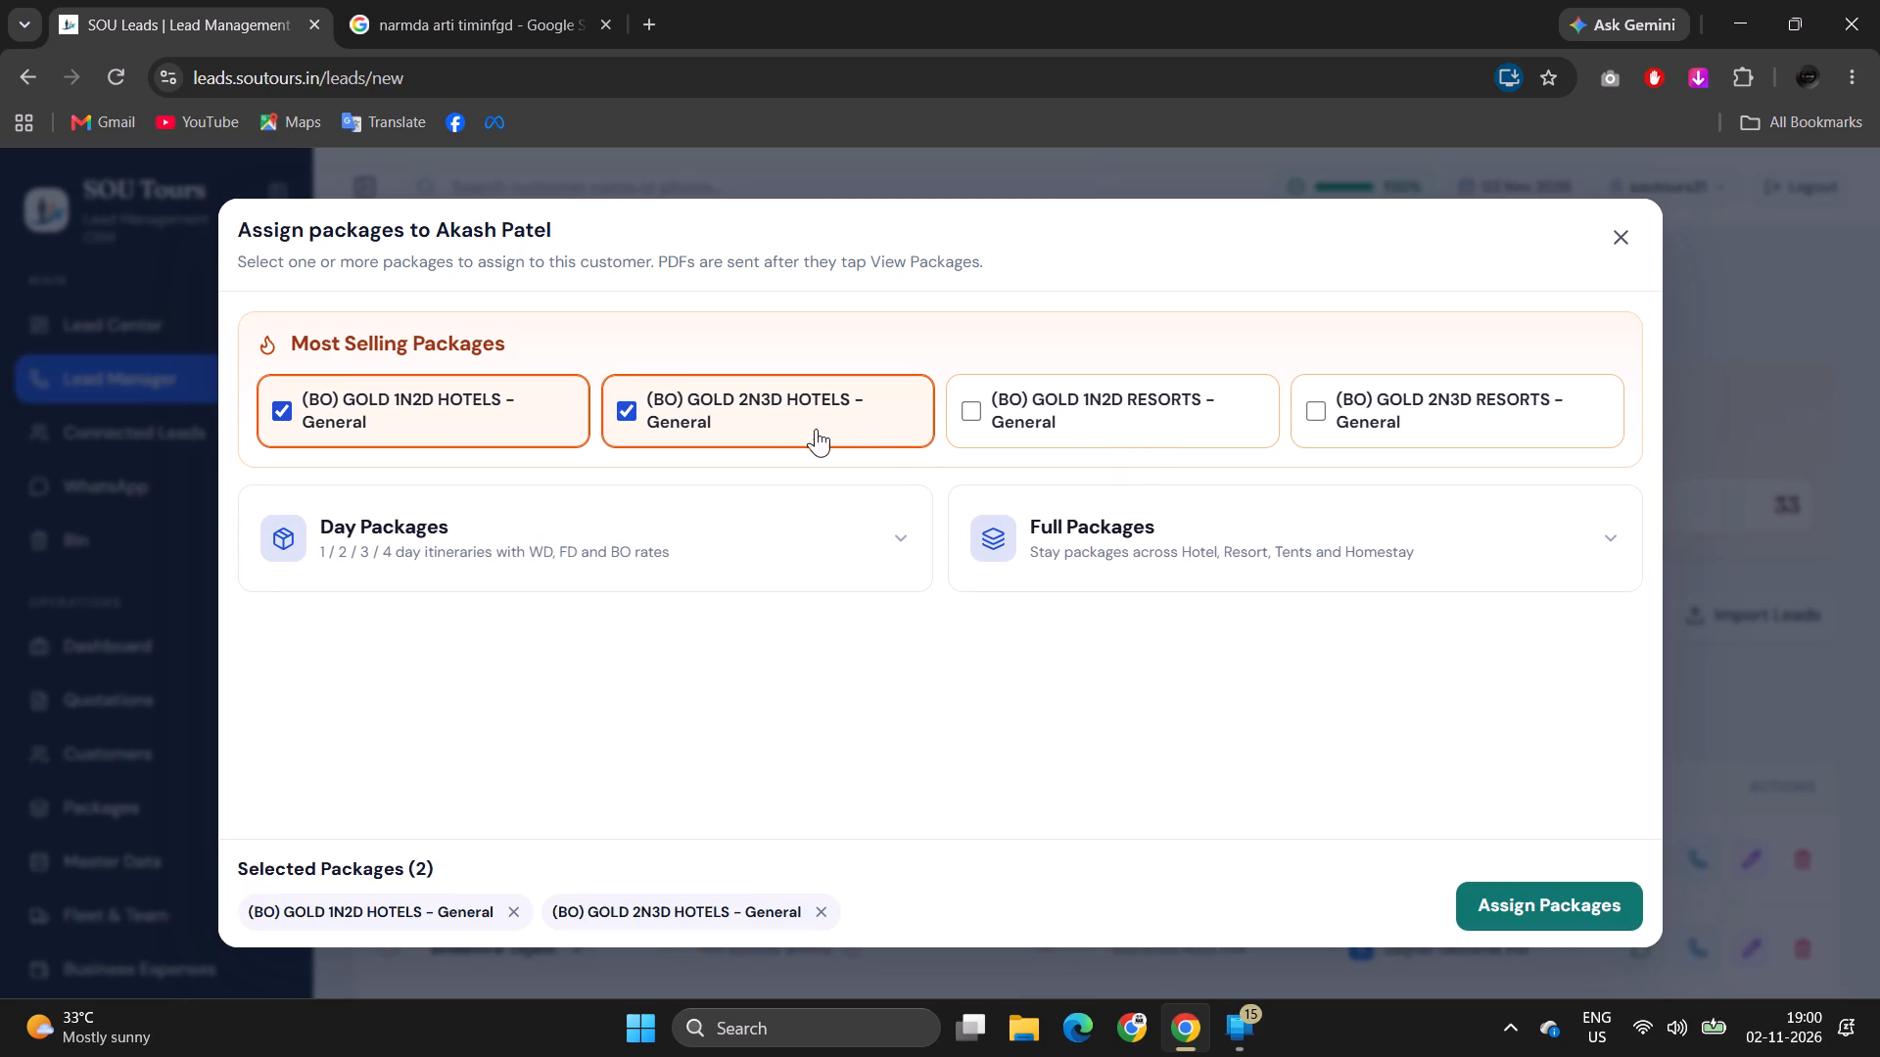
left_click(801, 427)
left_click(1027, 424)
left_click(1459, 406)
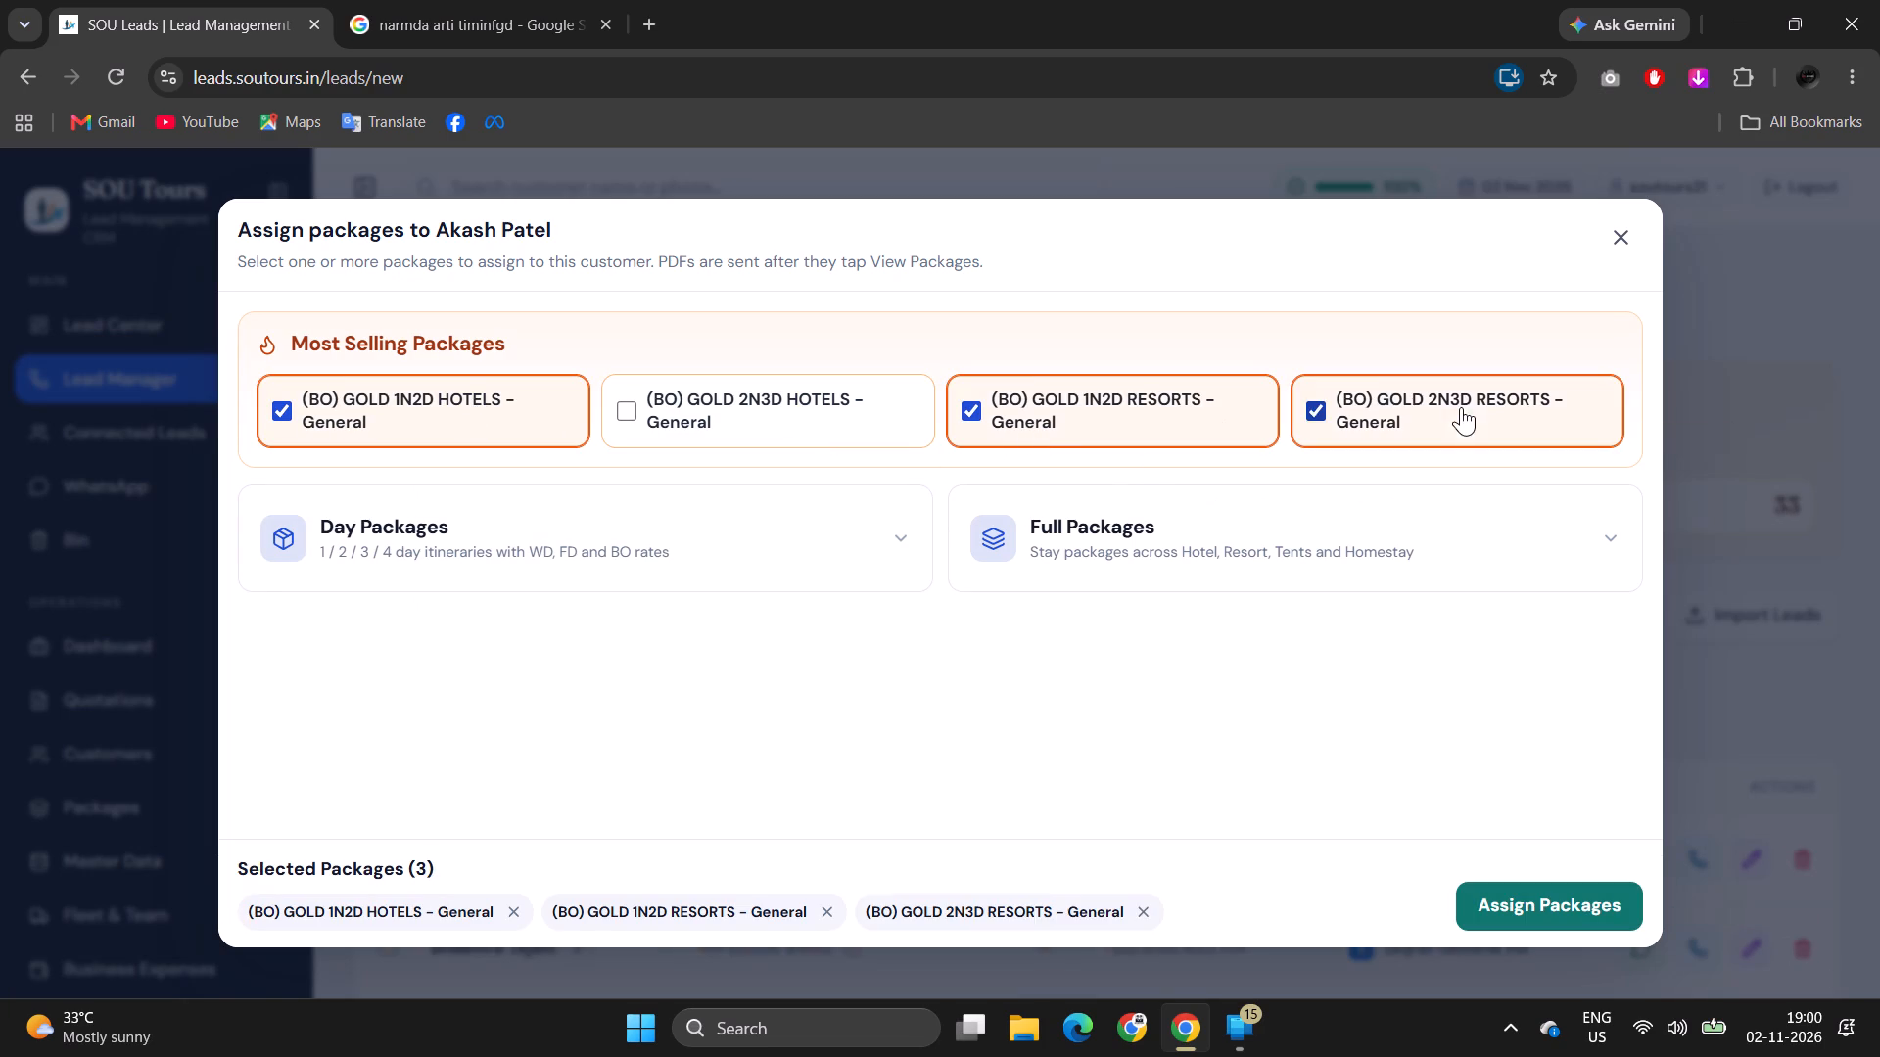
left_click(1531, 392)
left_click(1542, 915)
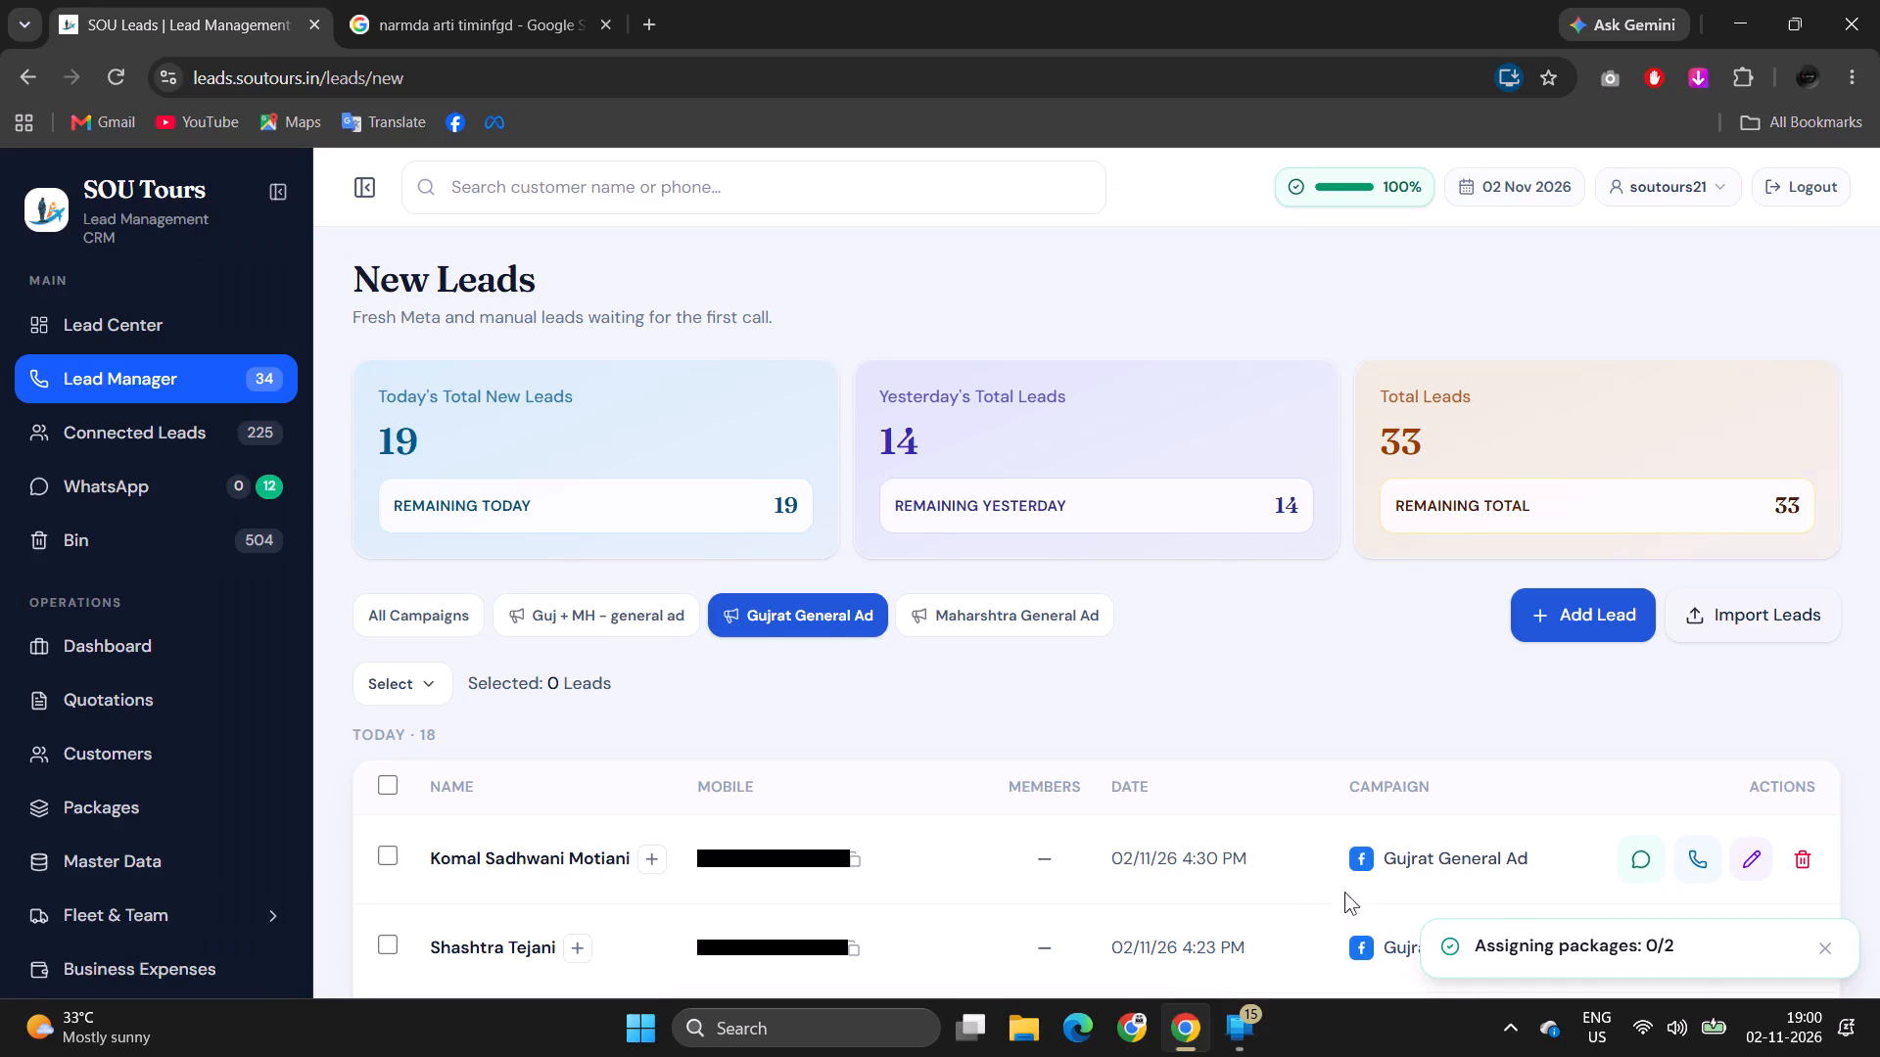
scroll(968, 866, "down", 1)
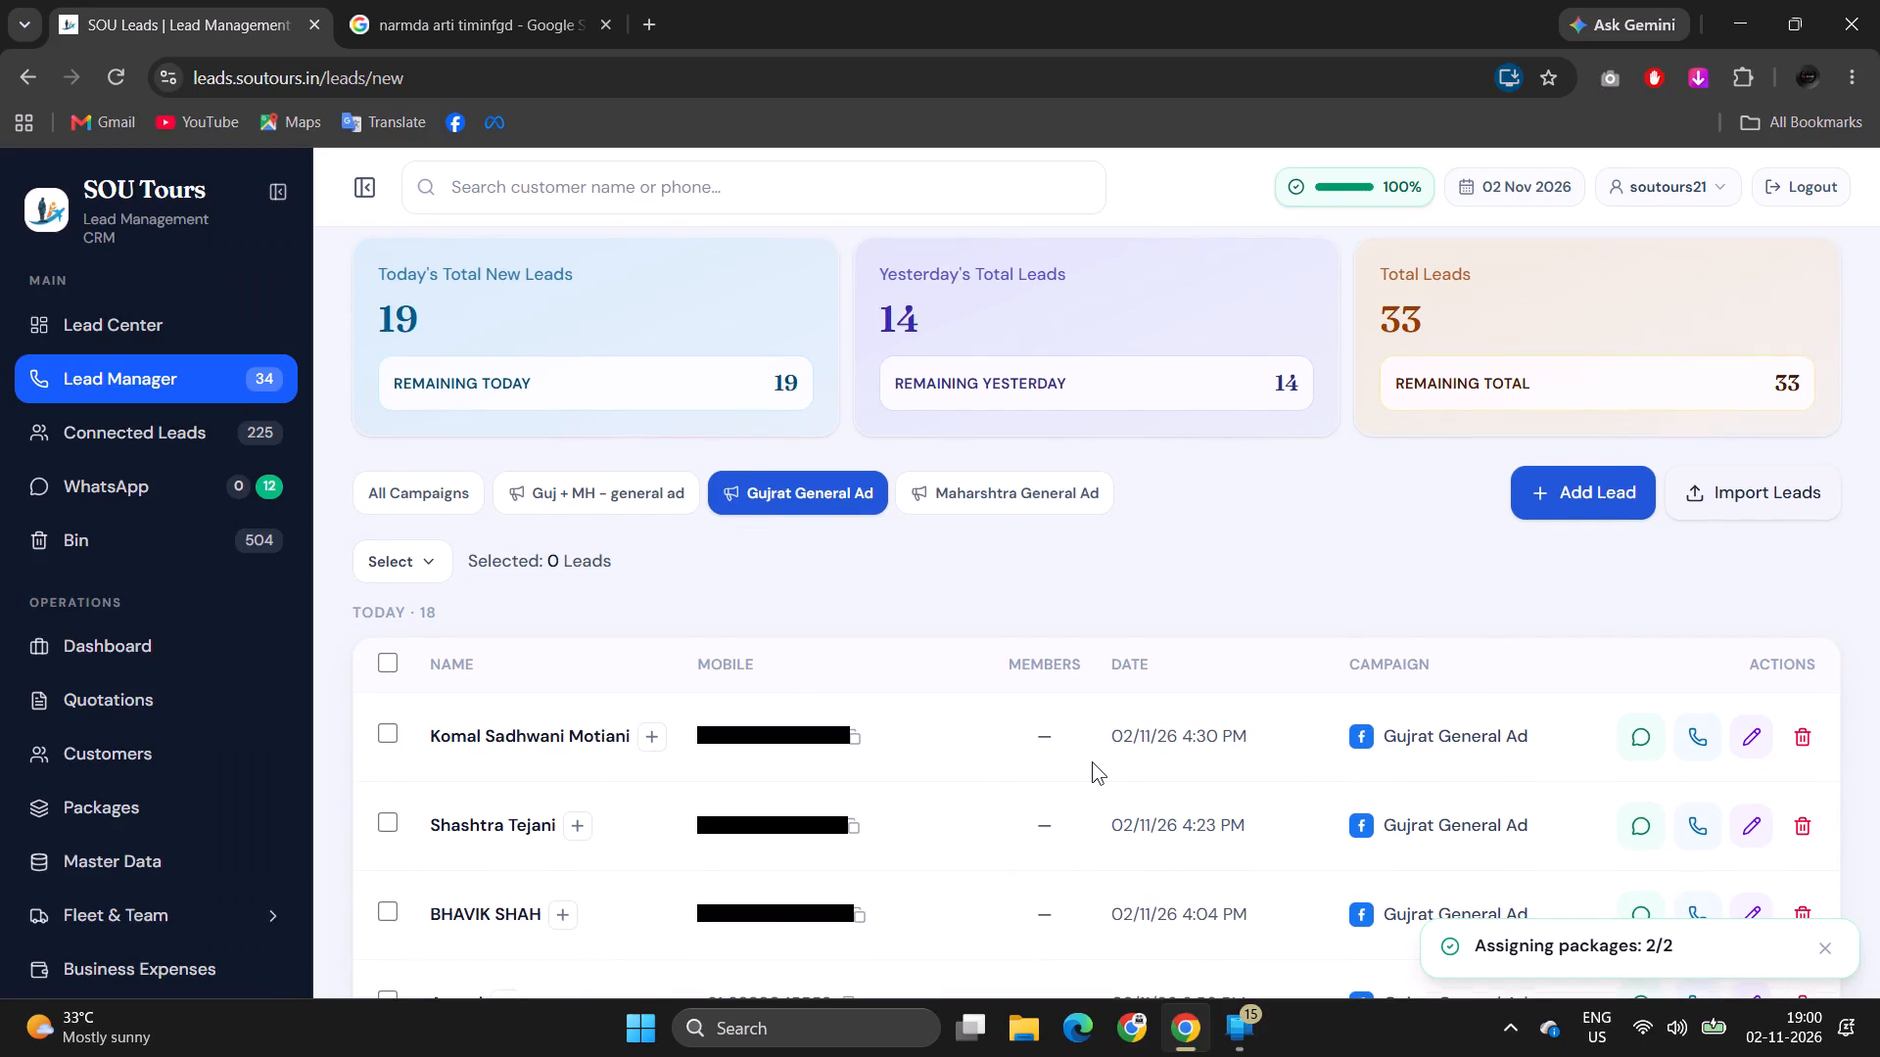
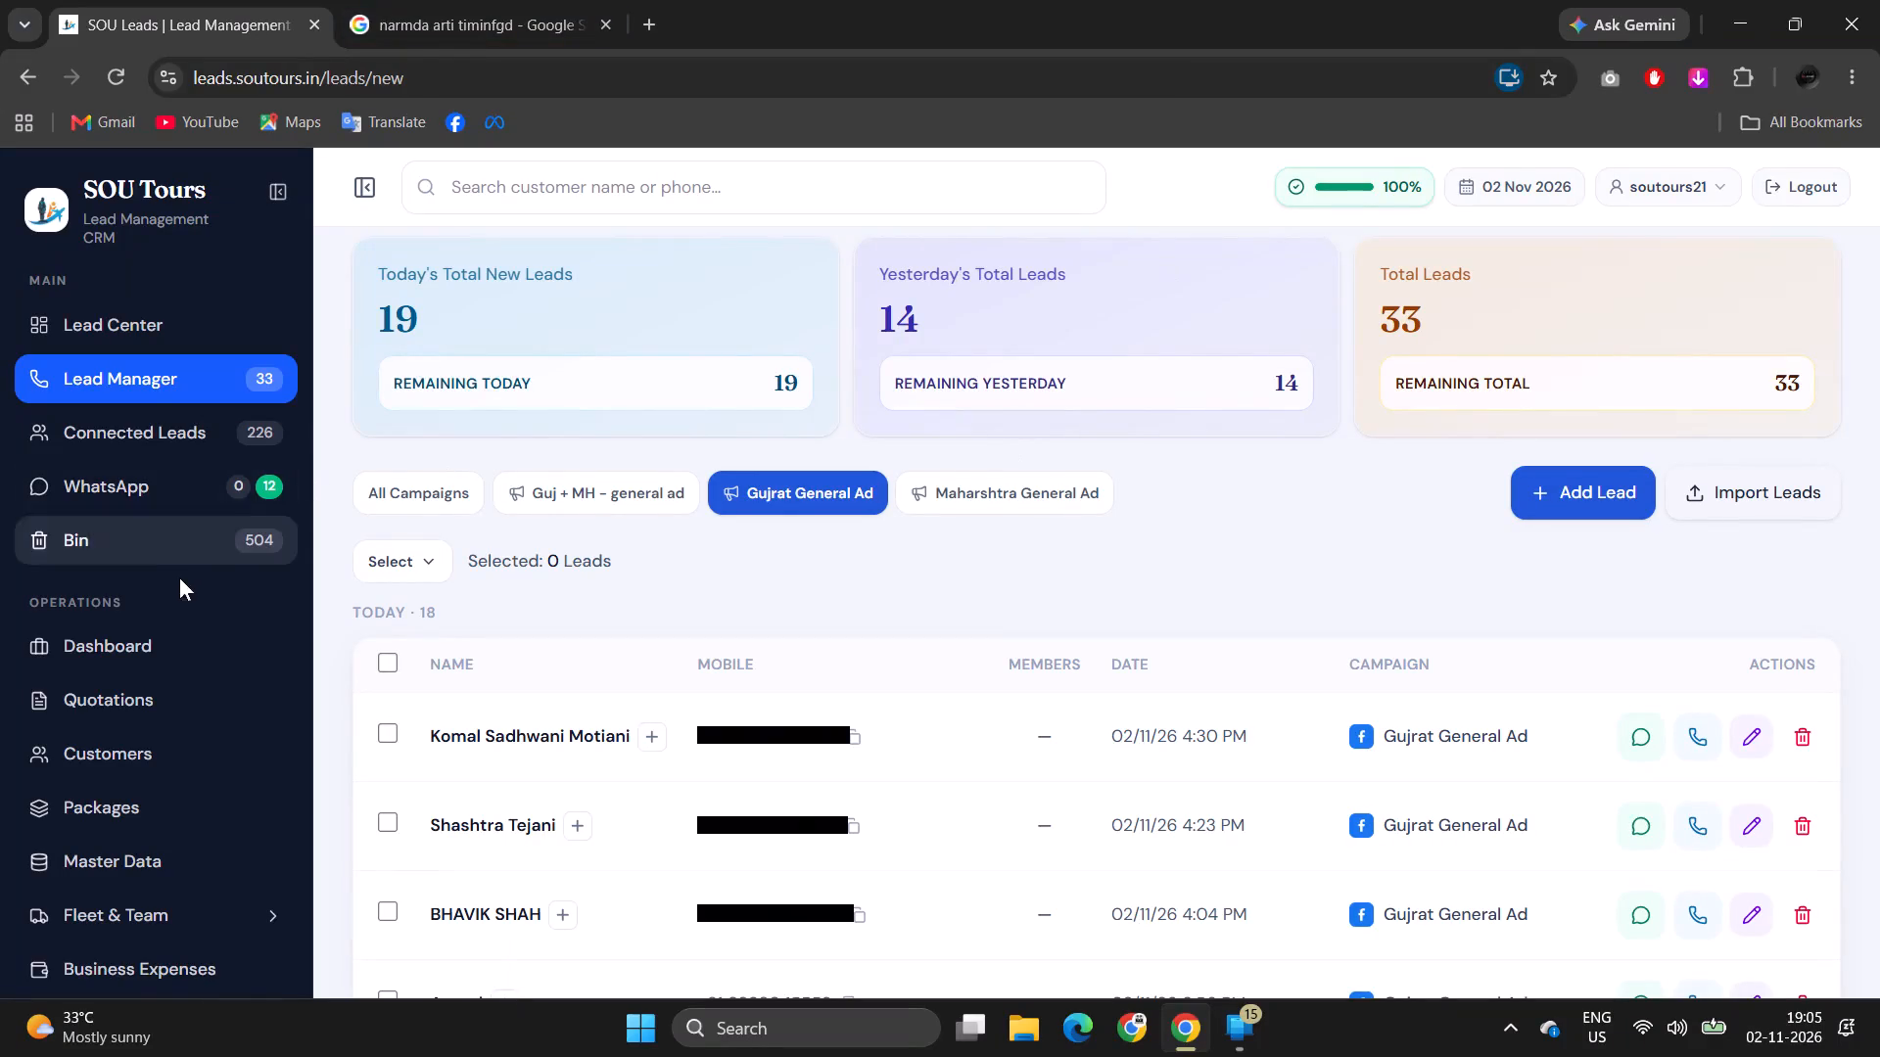
Review the operations dashboard's sales, expense and profit figures for this financial year.
left_click(147, 627)
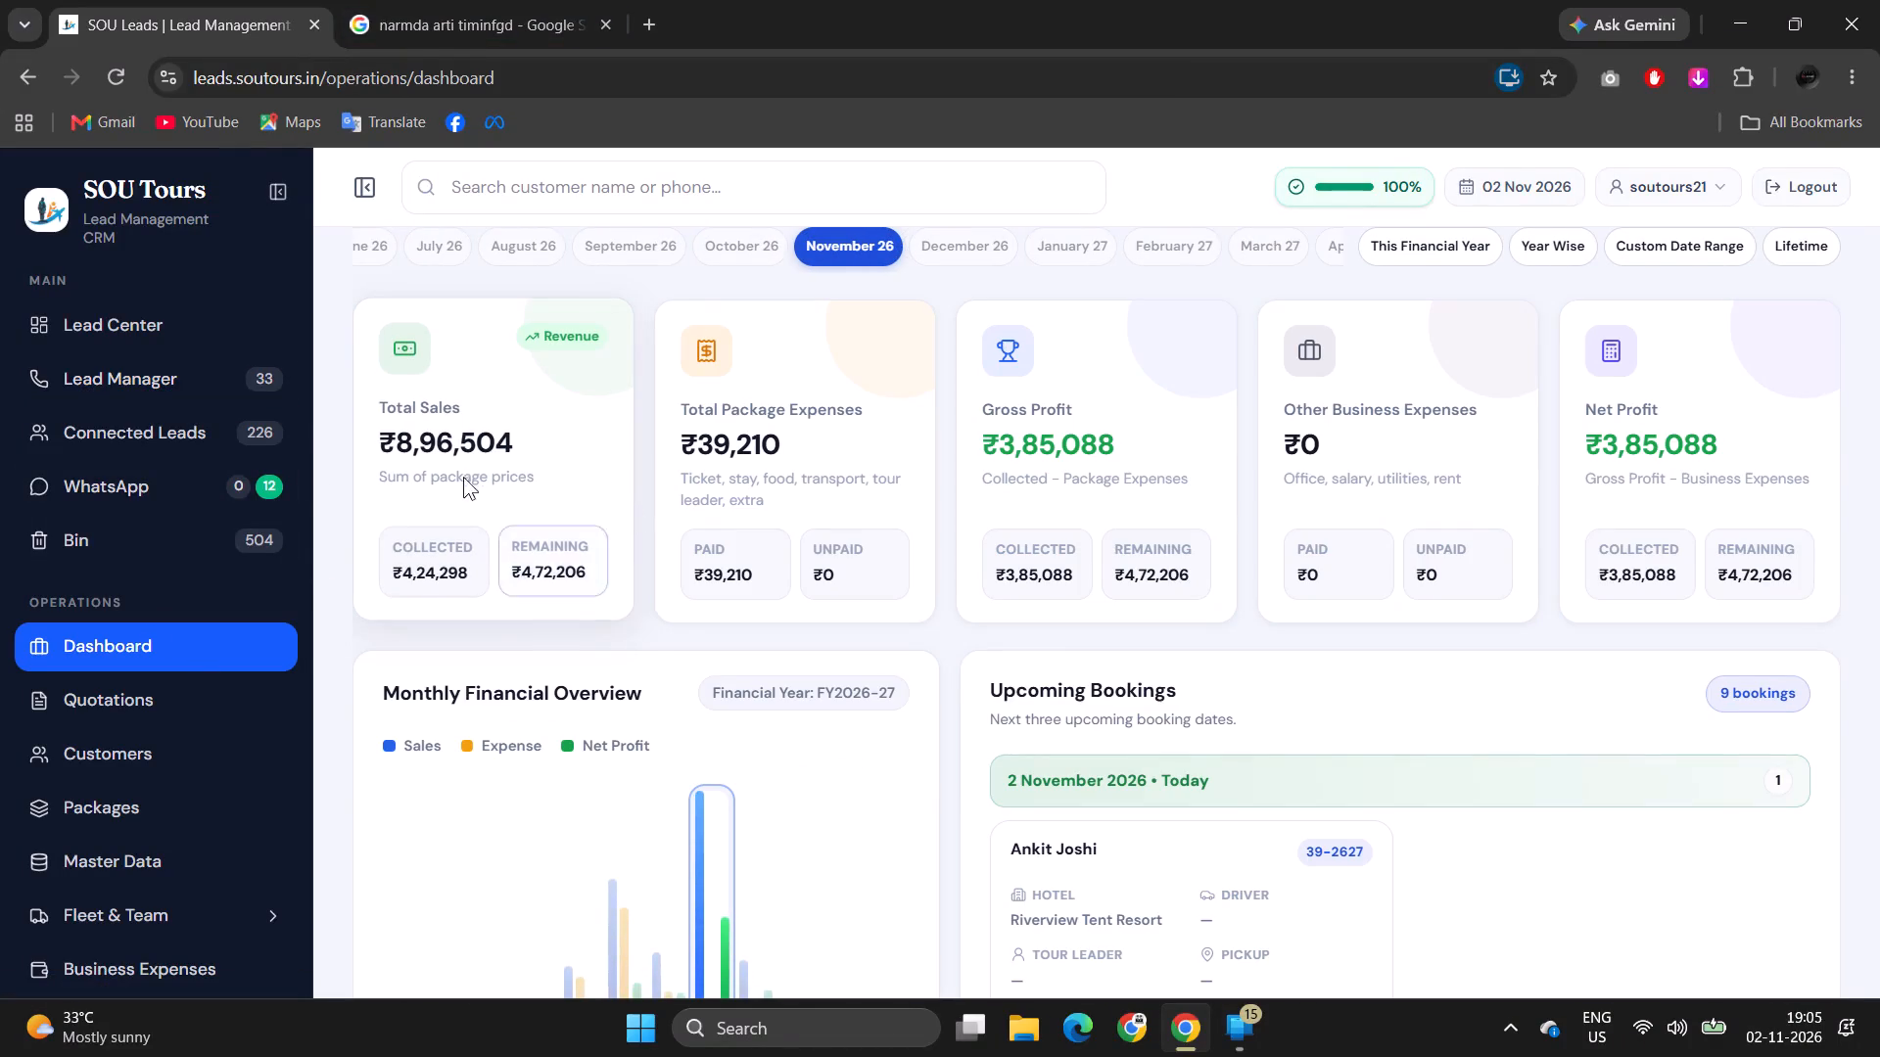
left_click(1459, 250)
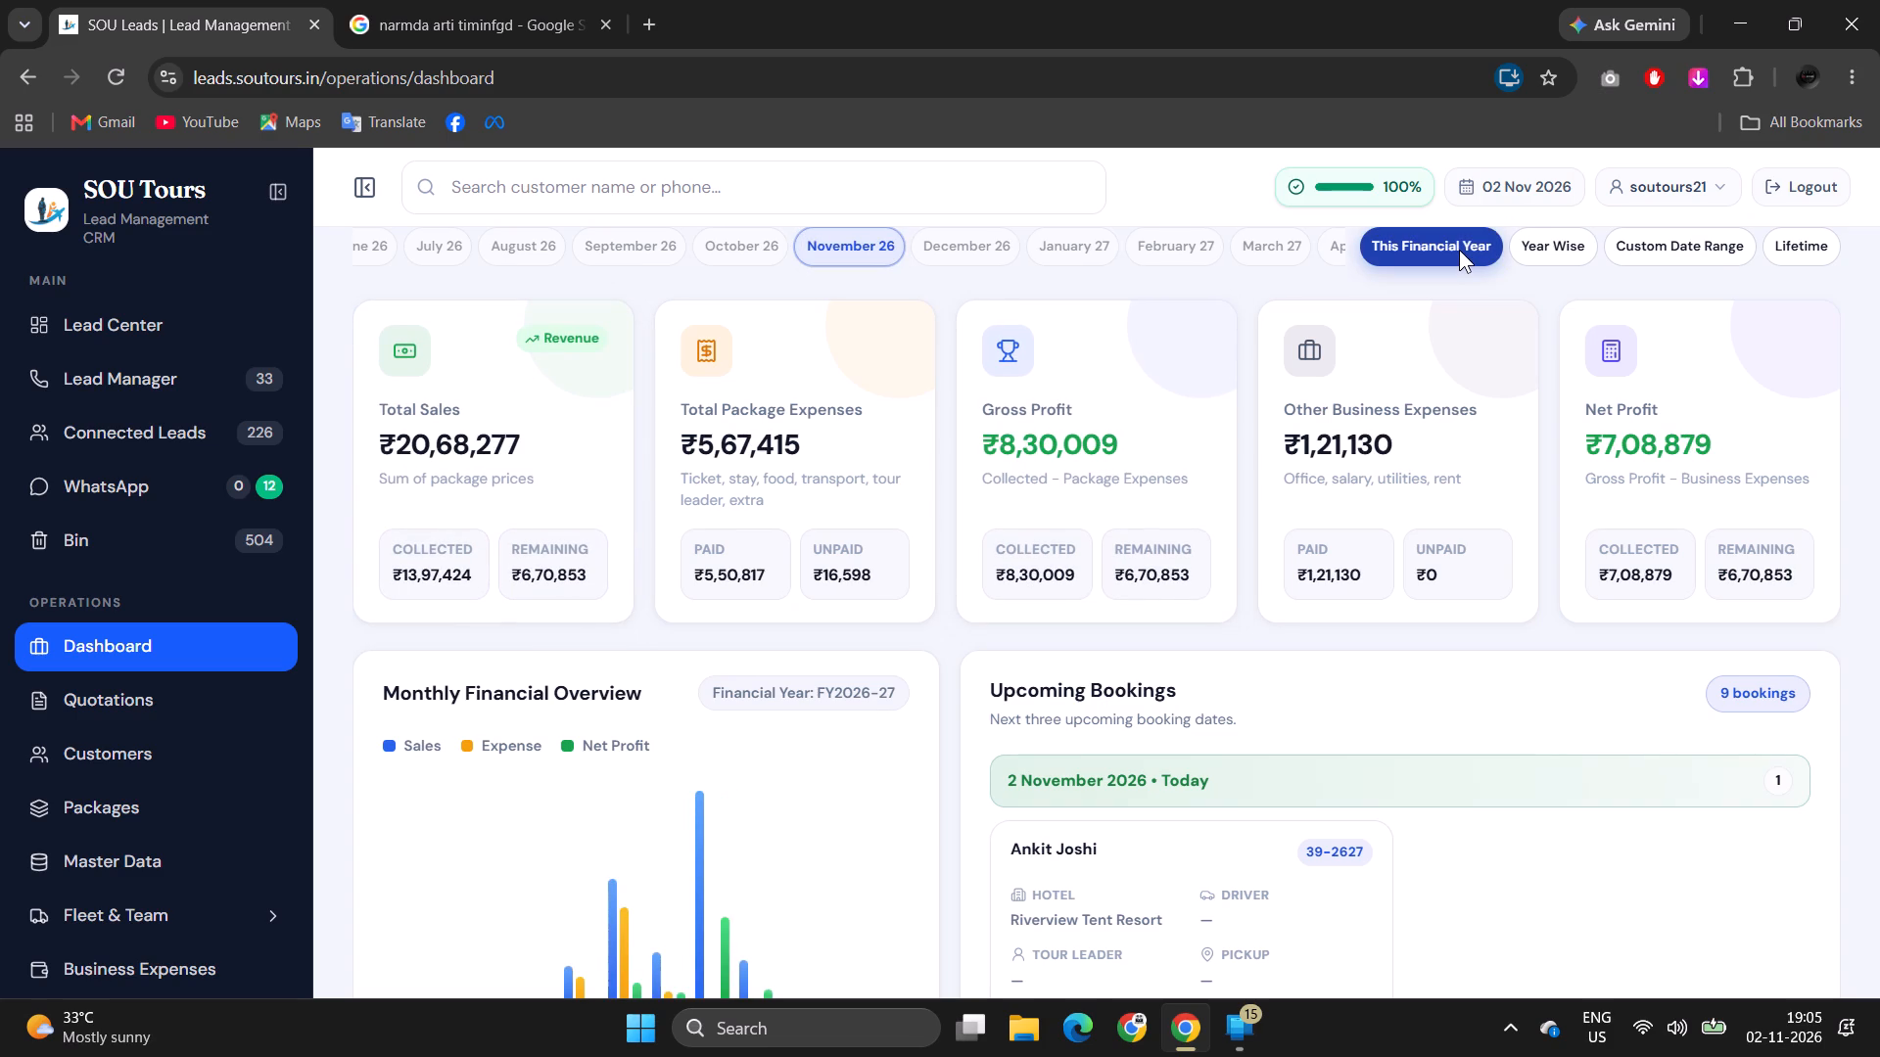
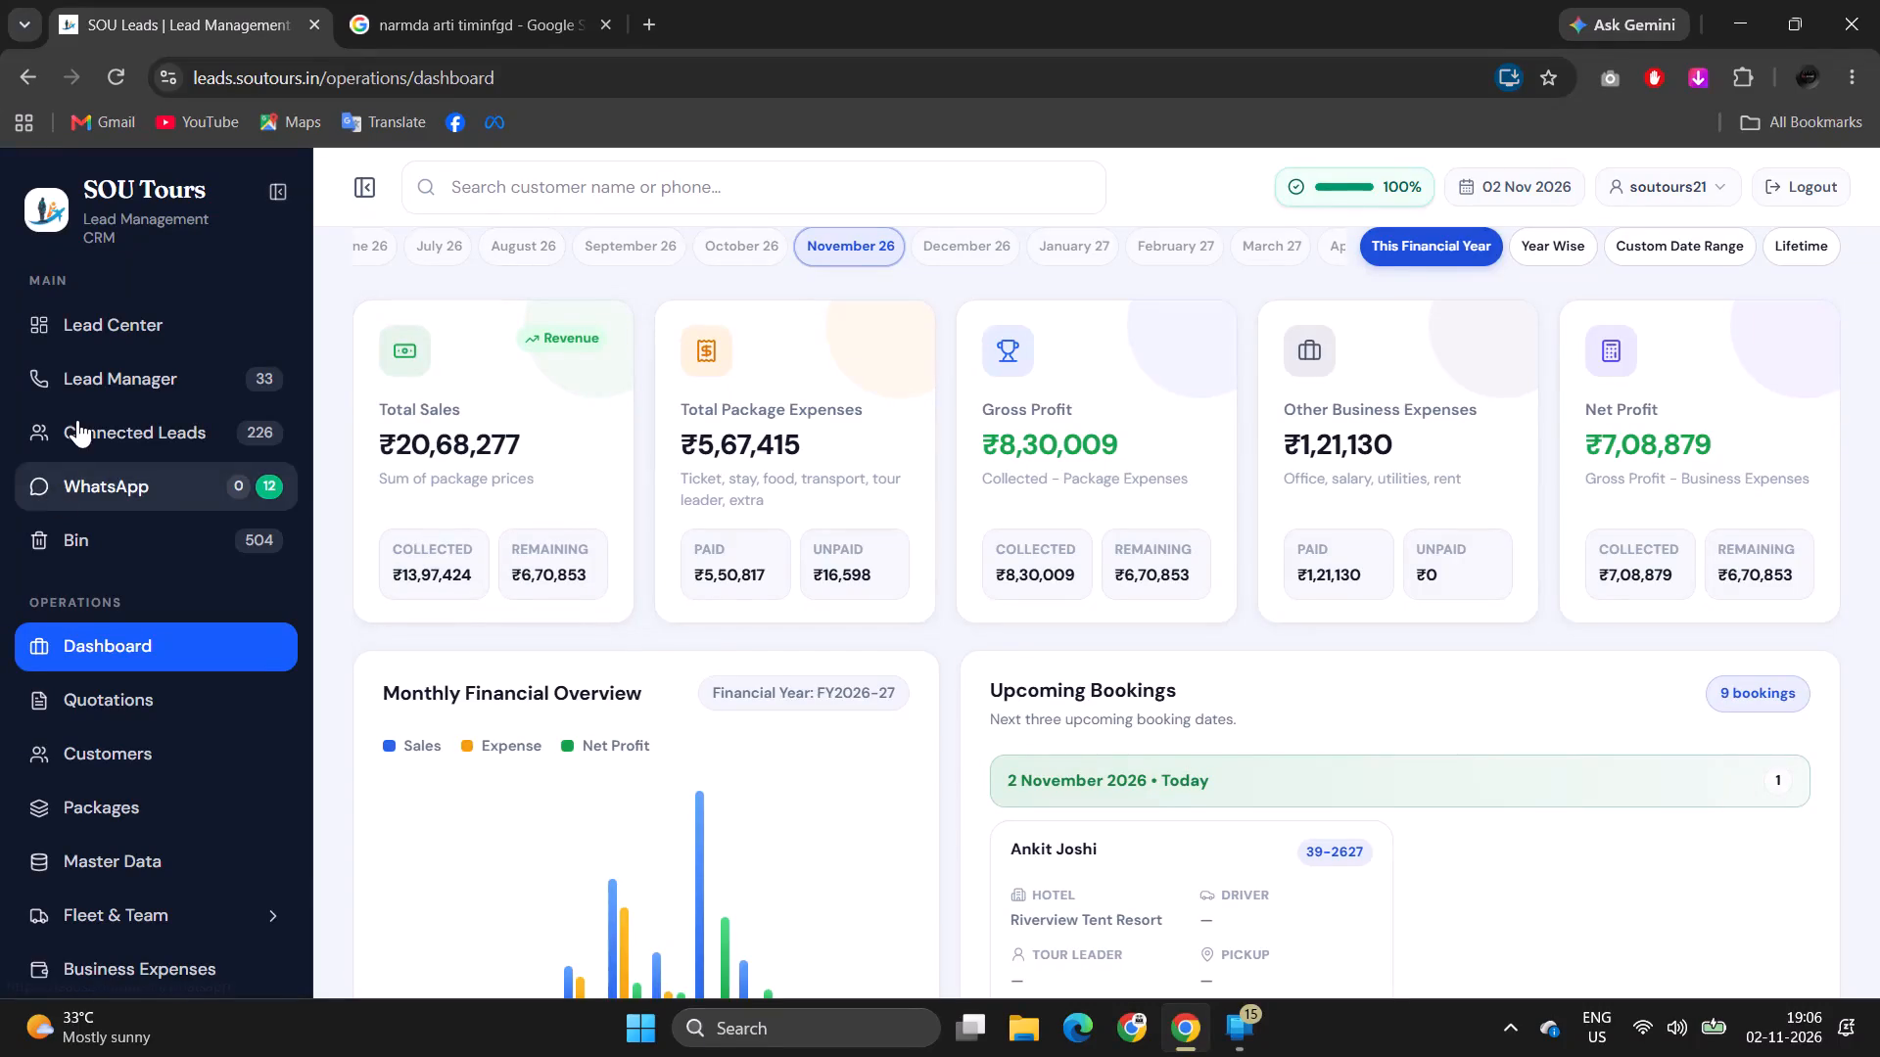
Call today's newest Guj + MH - general ad lead from the Lead Manager's new leads list.
left_click(122, 380)
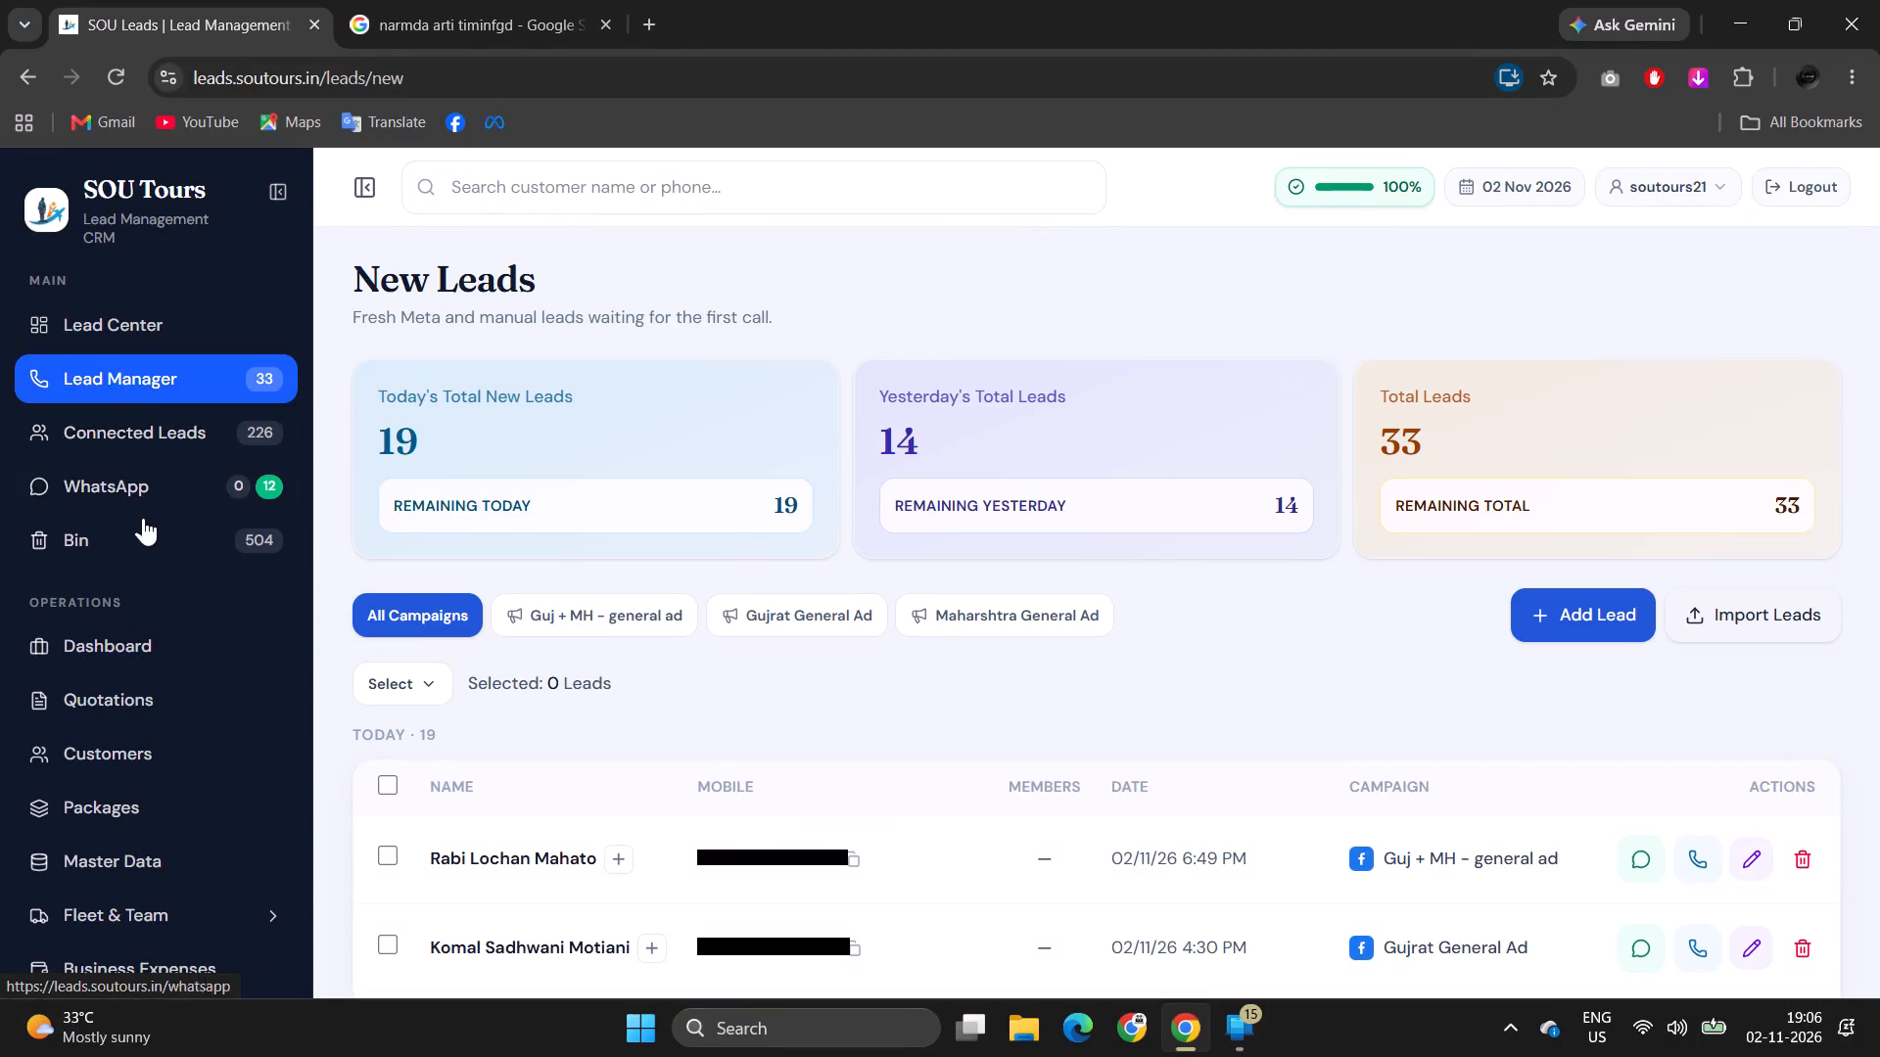
scroll(1341, 653, "down", 3)
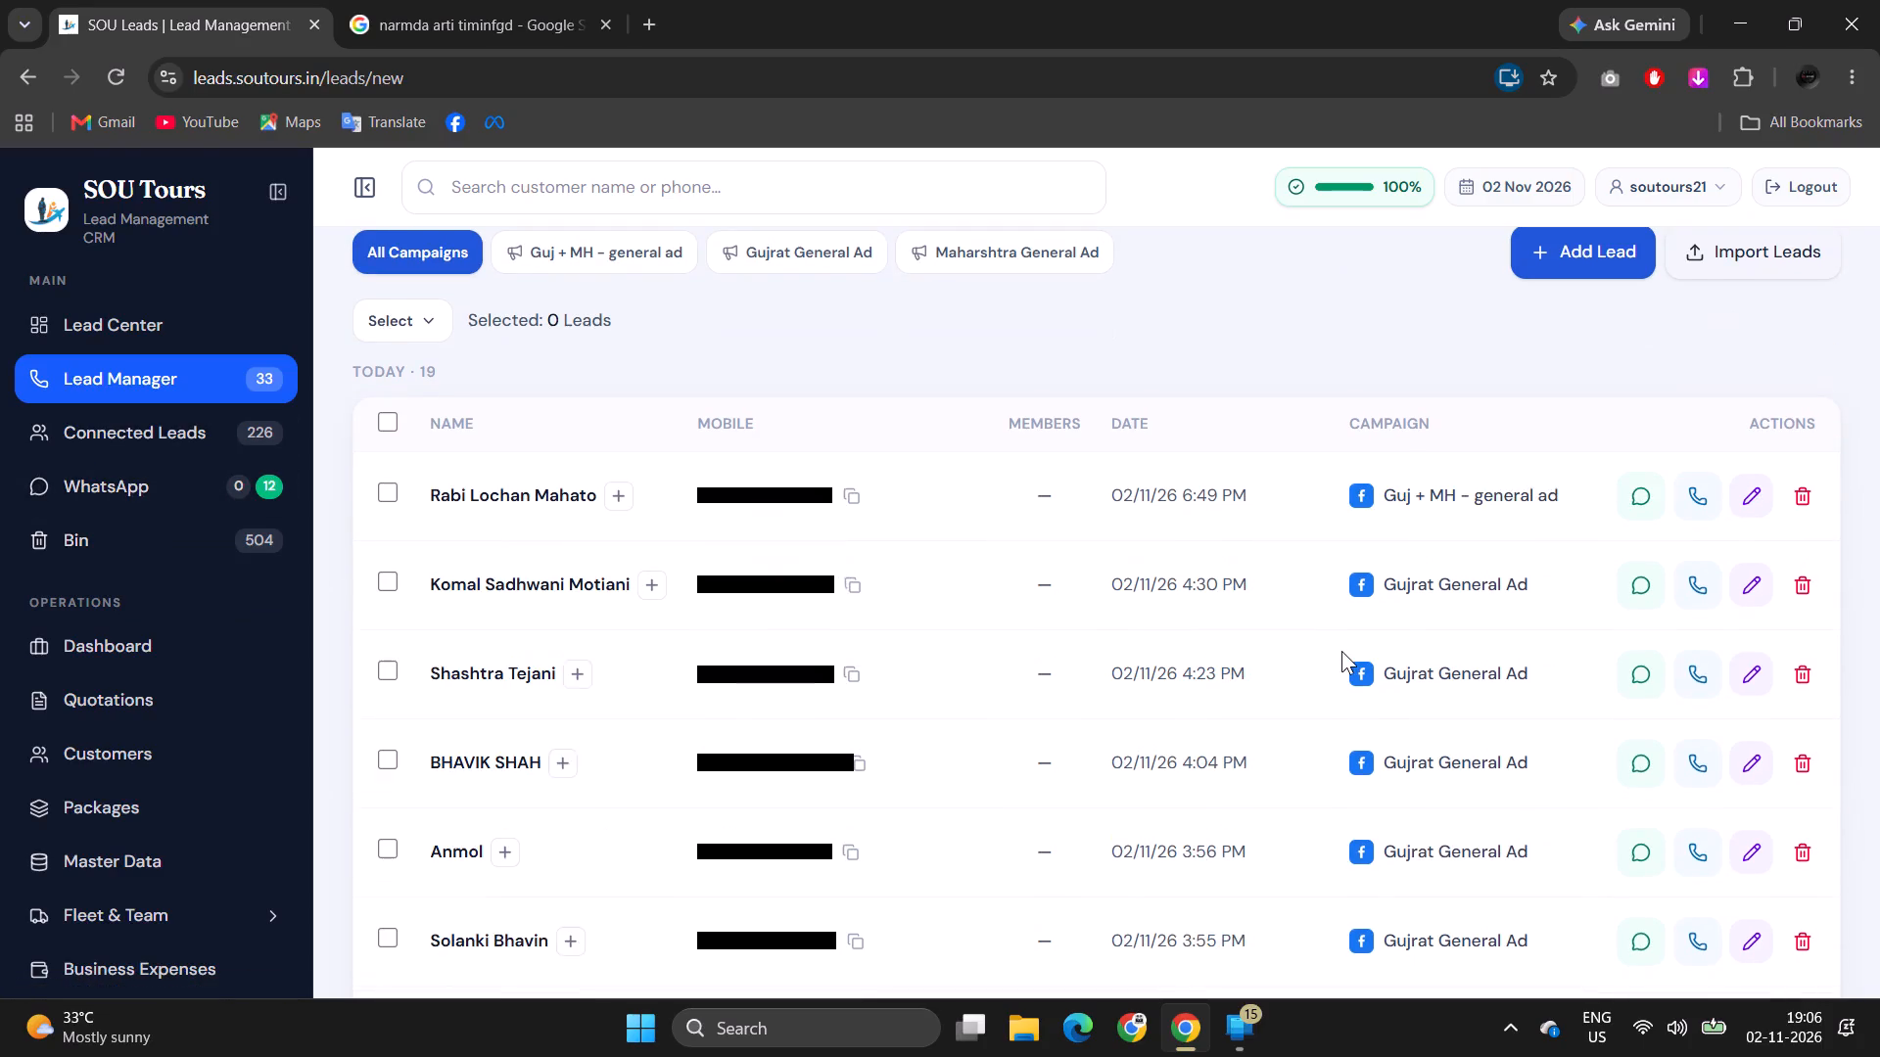
scroll(1341, 651, "up", 6)
scroll(1771, 766, "down", 2)
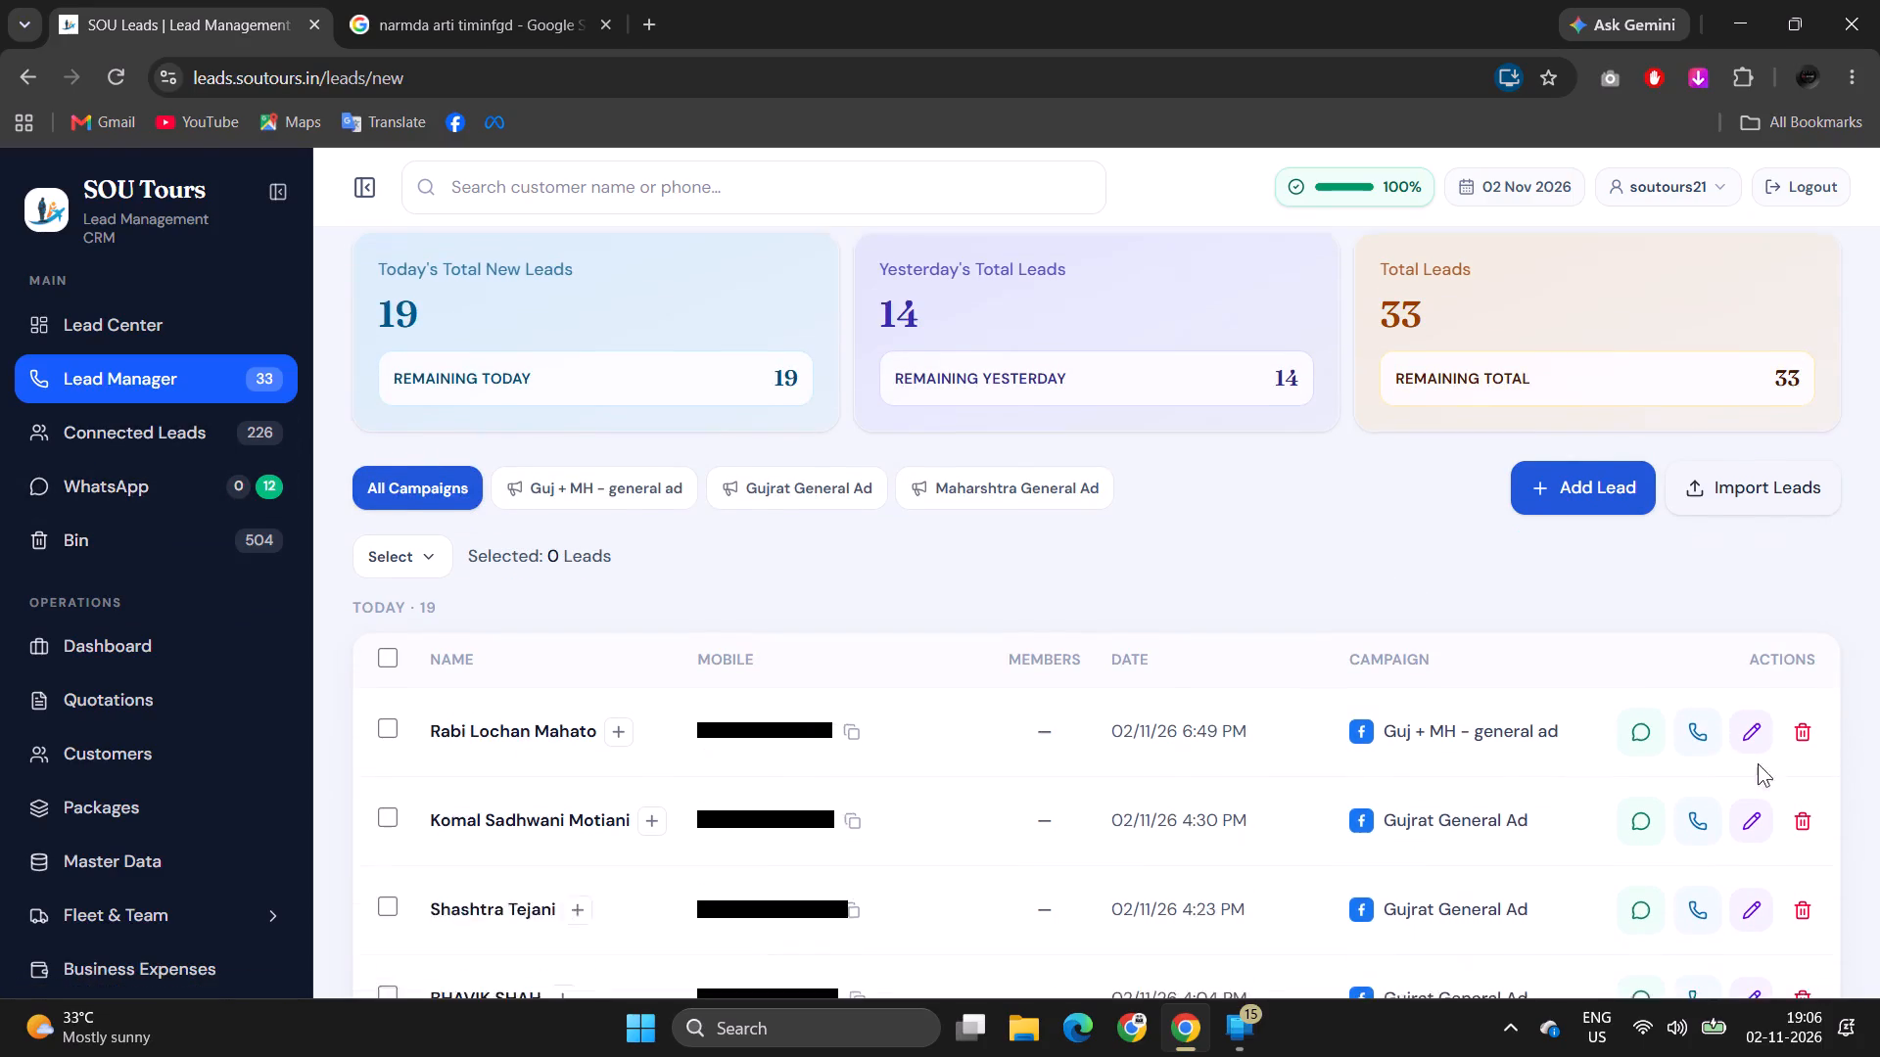
left_click(1700, 614)
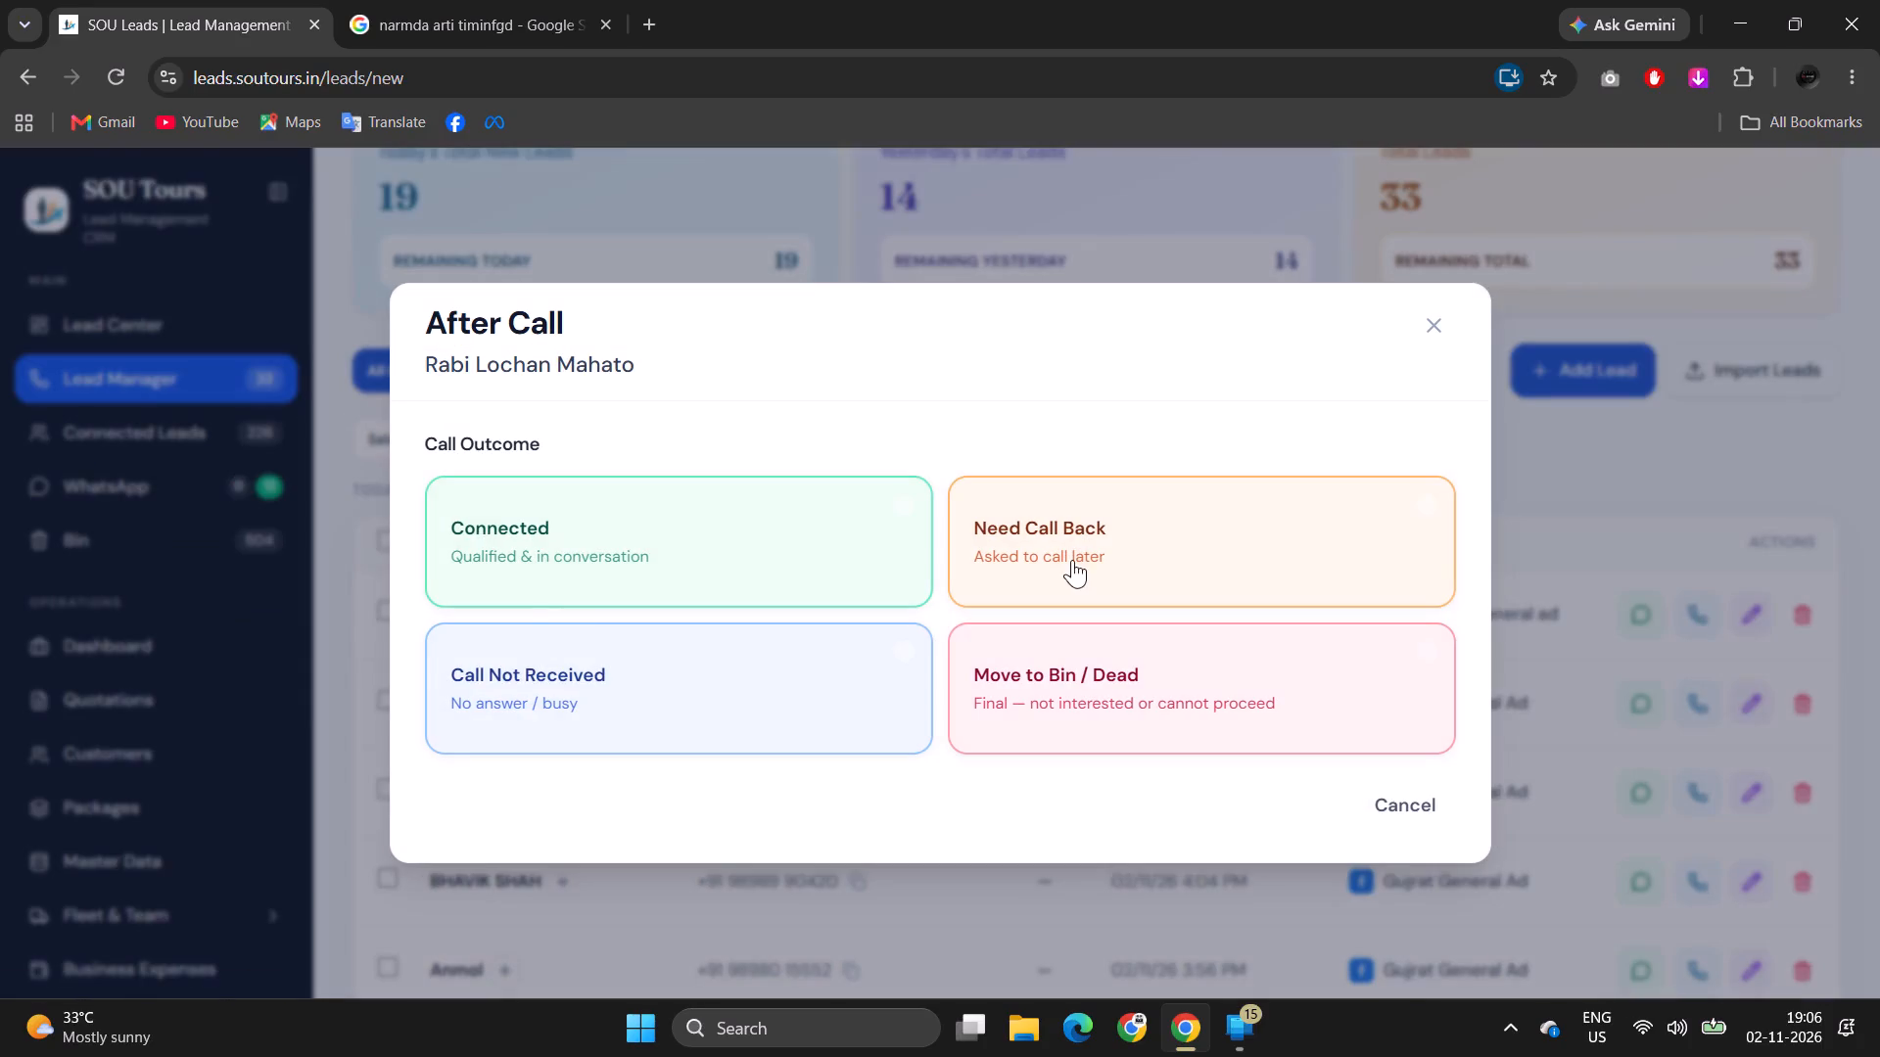
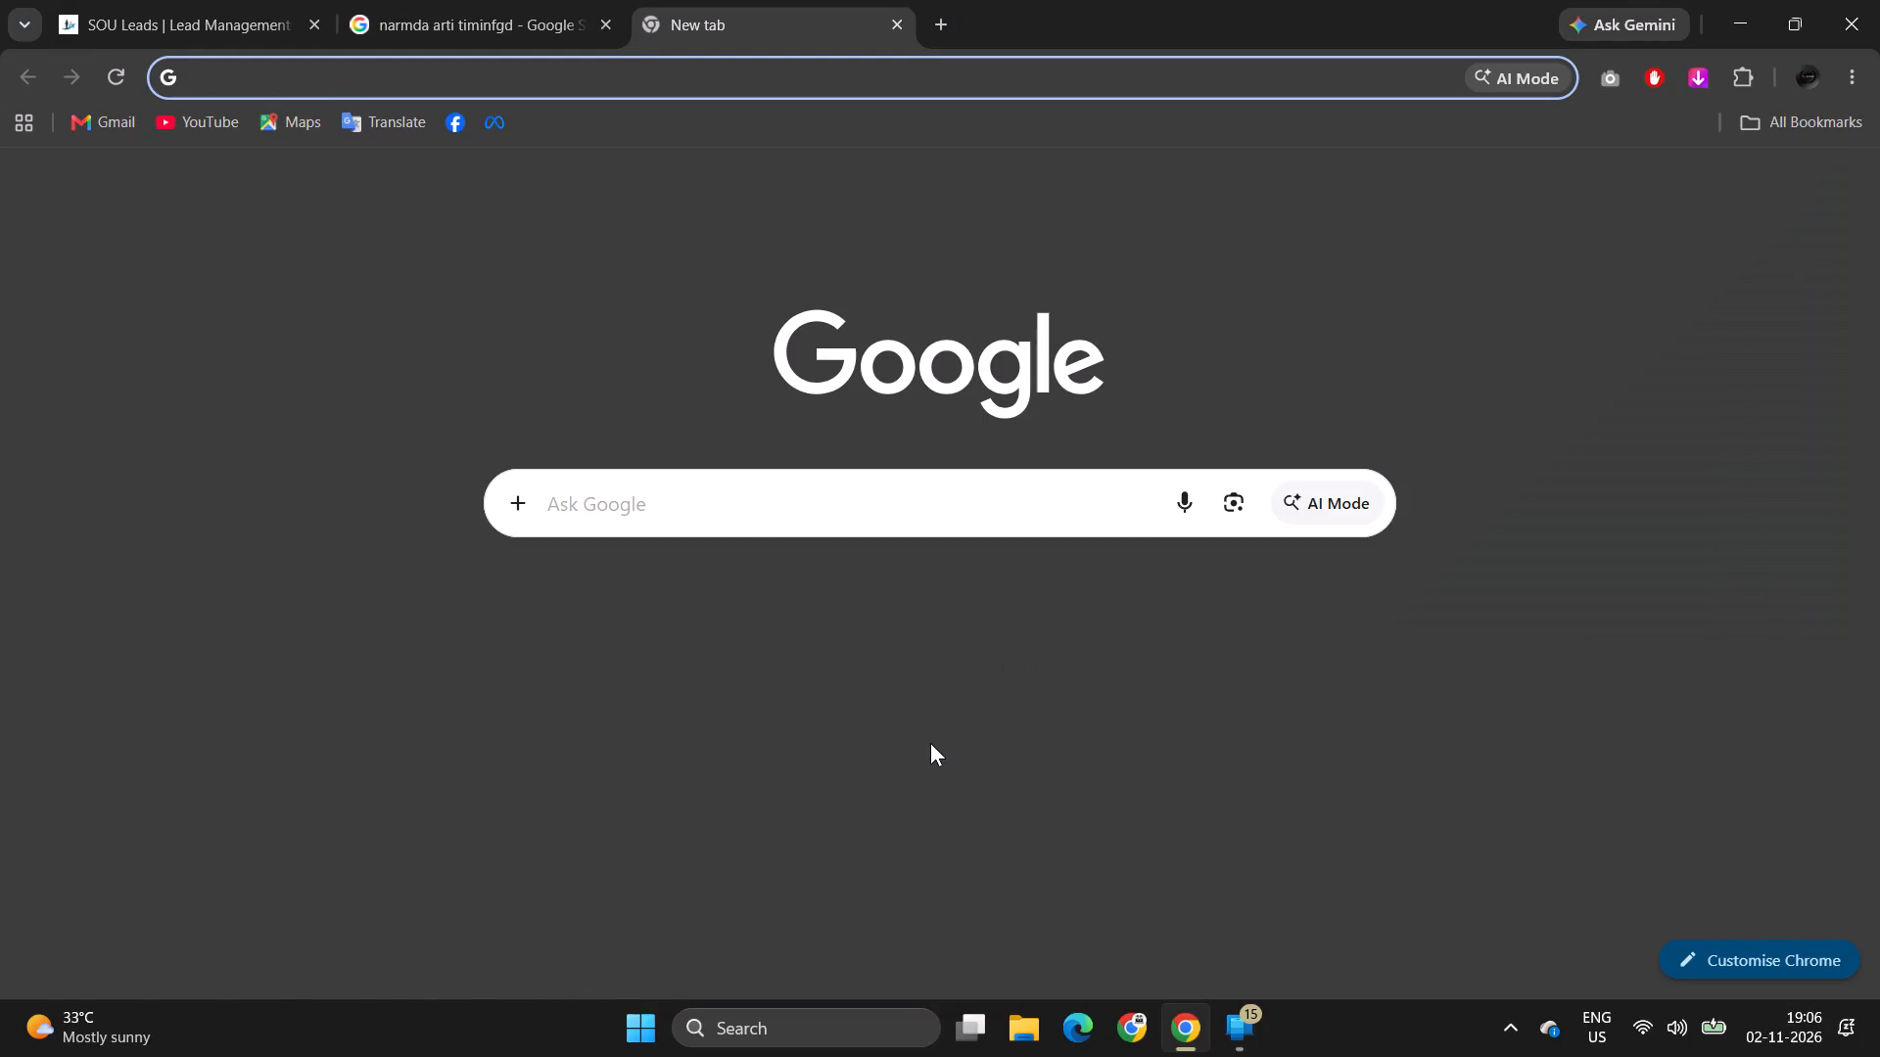
Open the SOU Tours CRM operations dashboard in the new browser tab.
left_click(1068, 746)
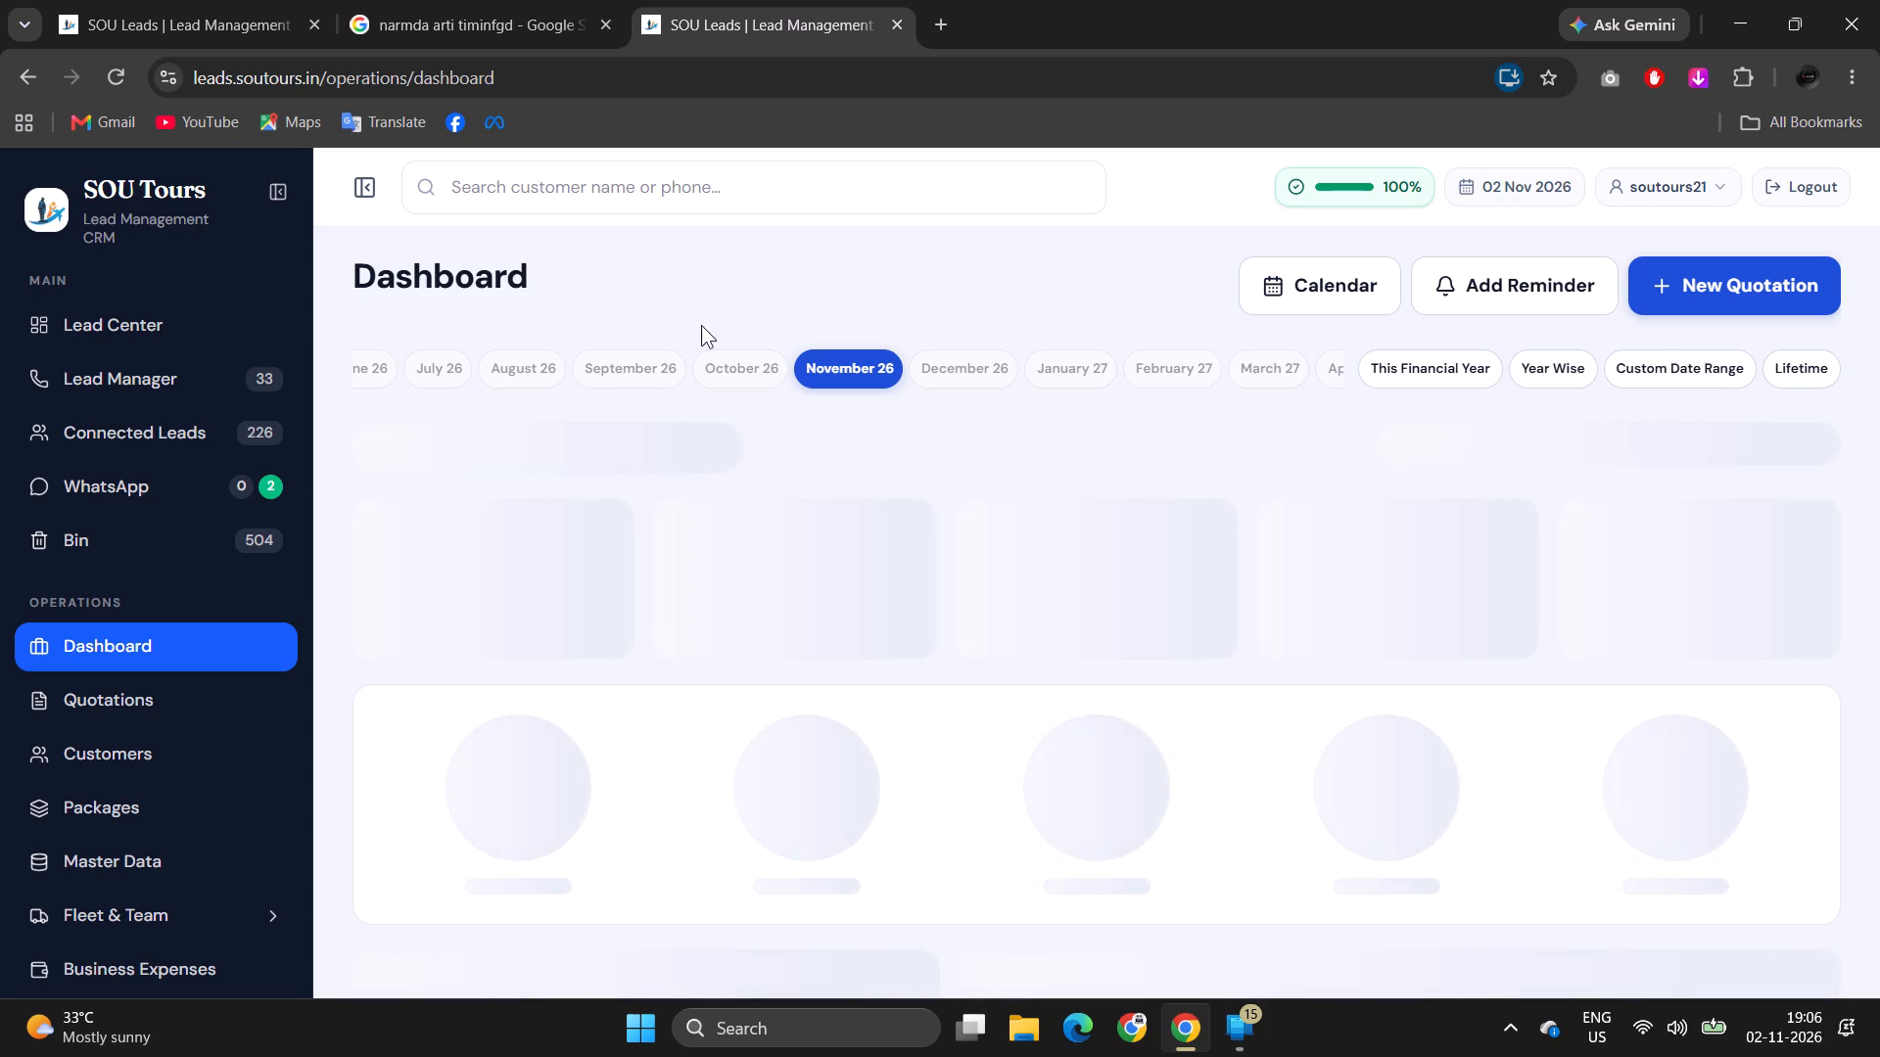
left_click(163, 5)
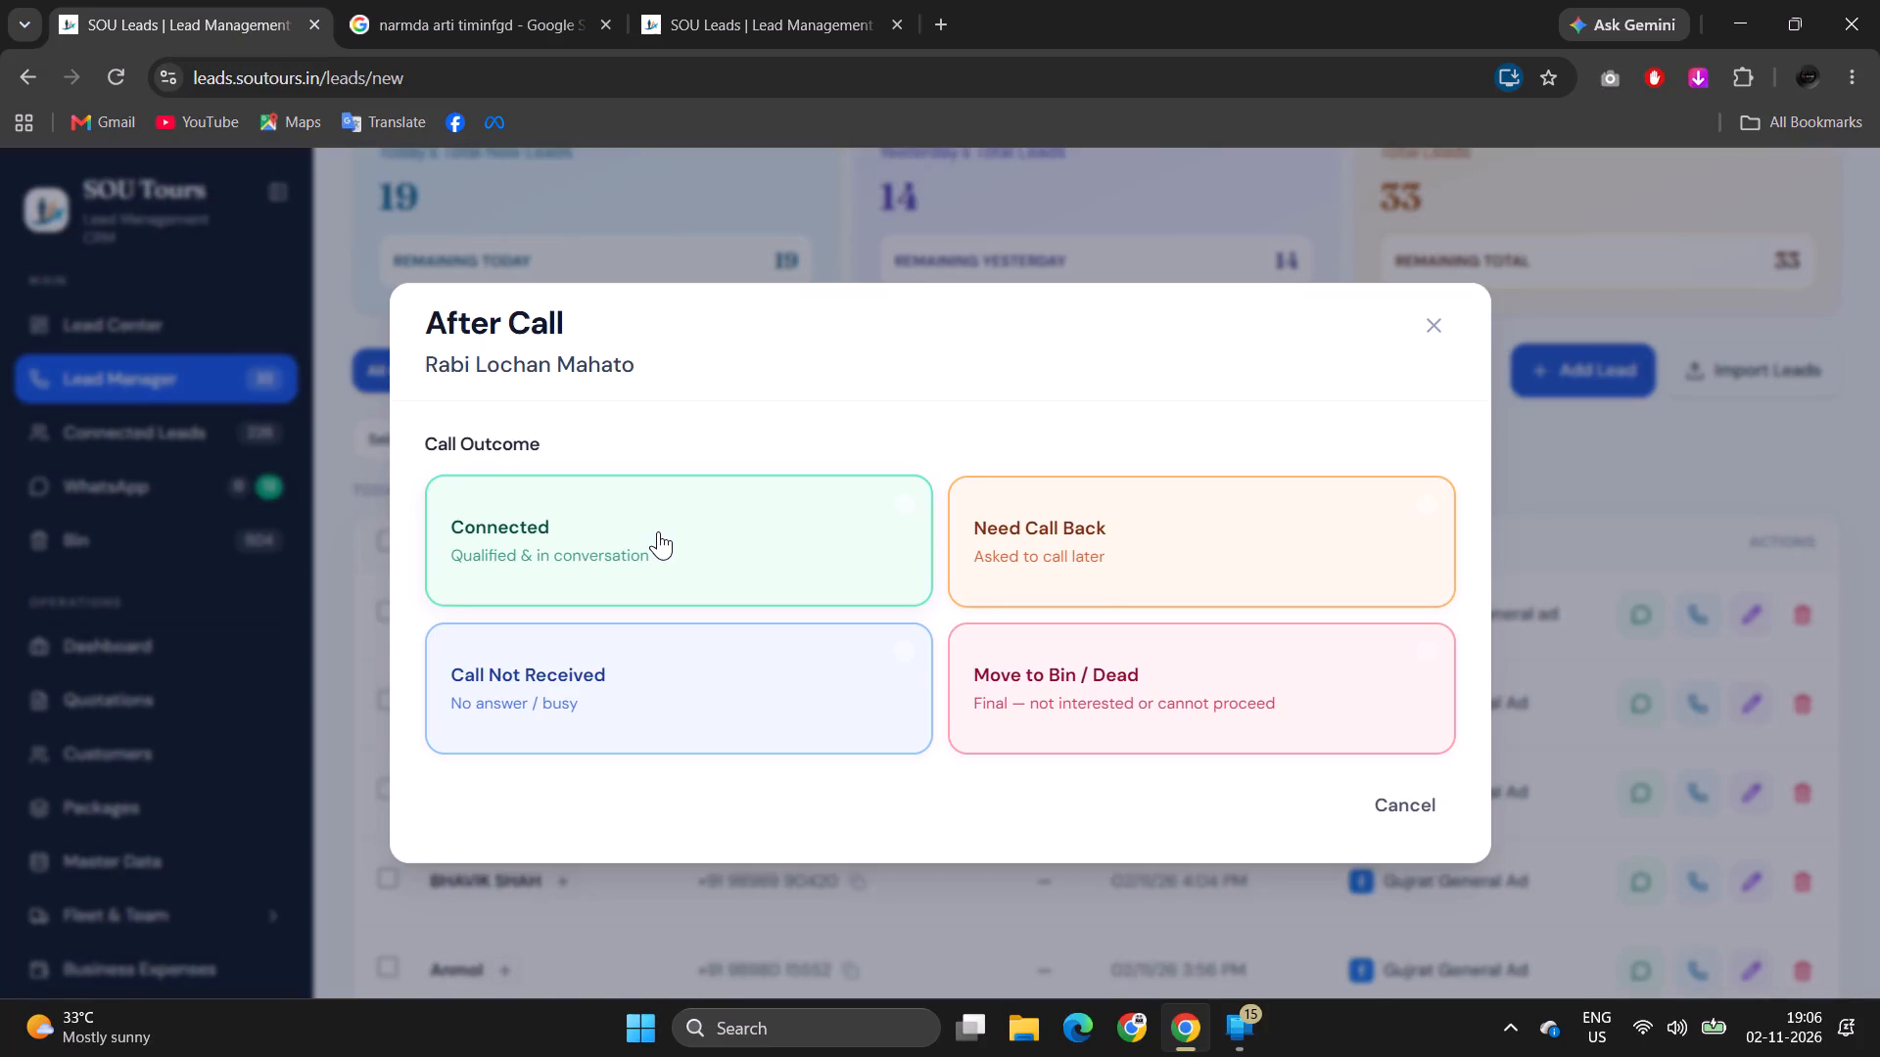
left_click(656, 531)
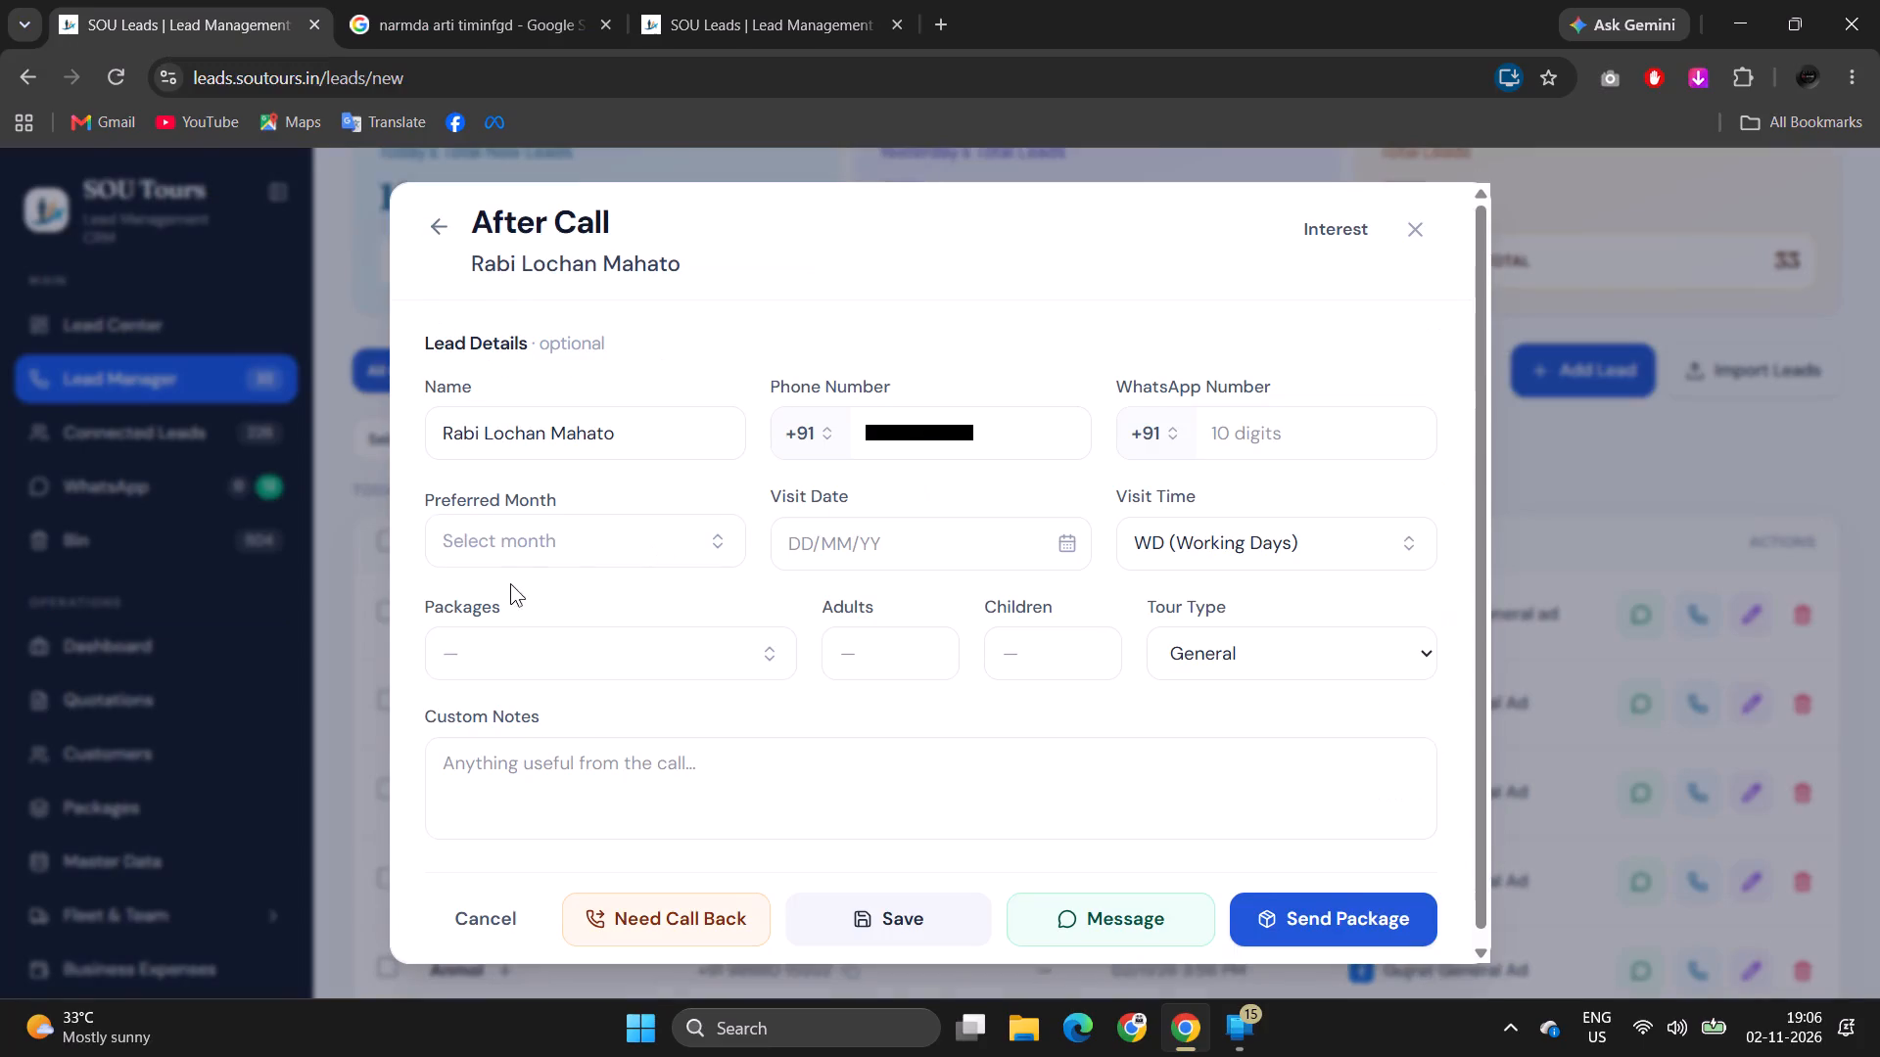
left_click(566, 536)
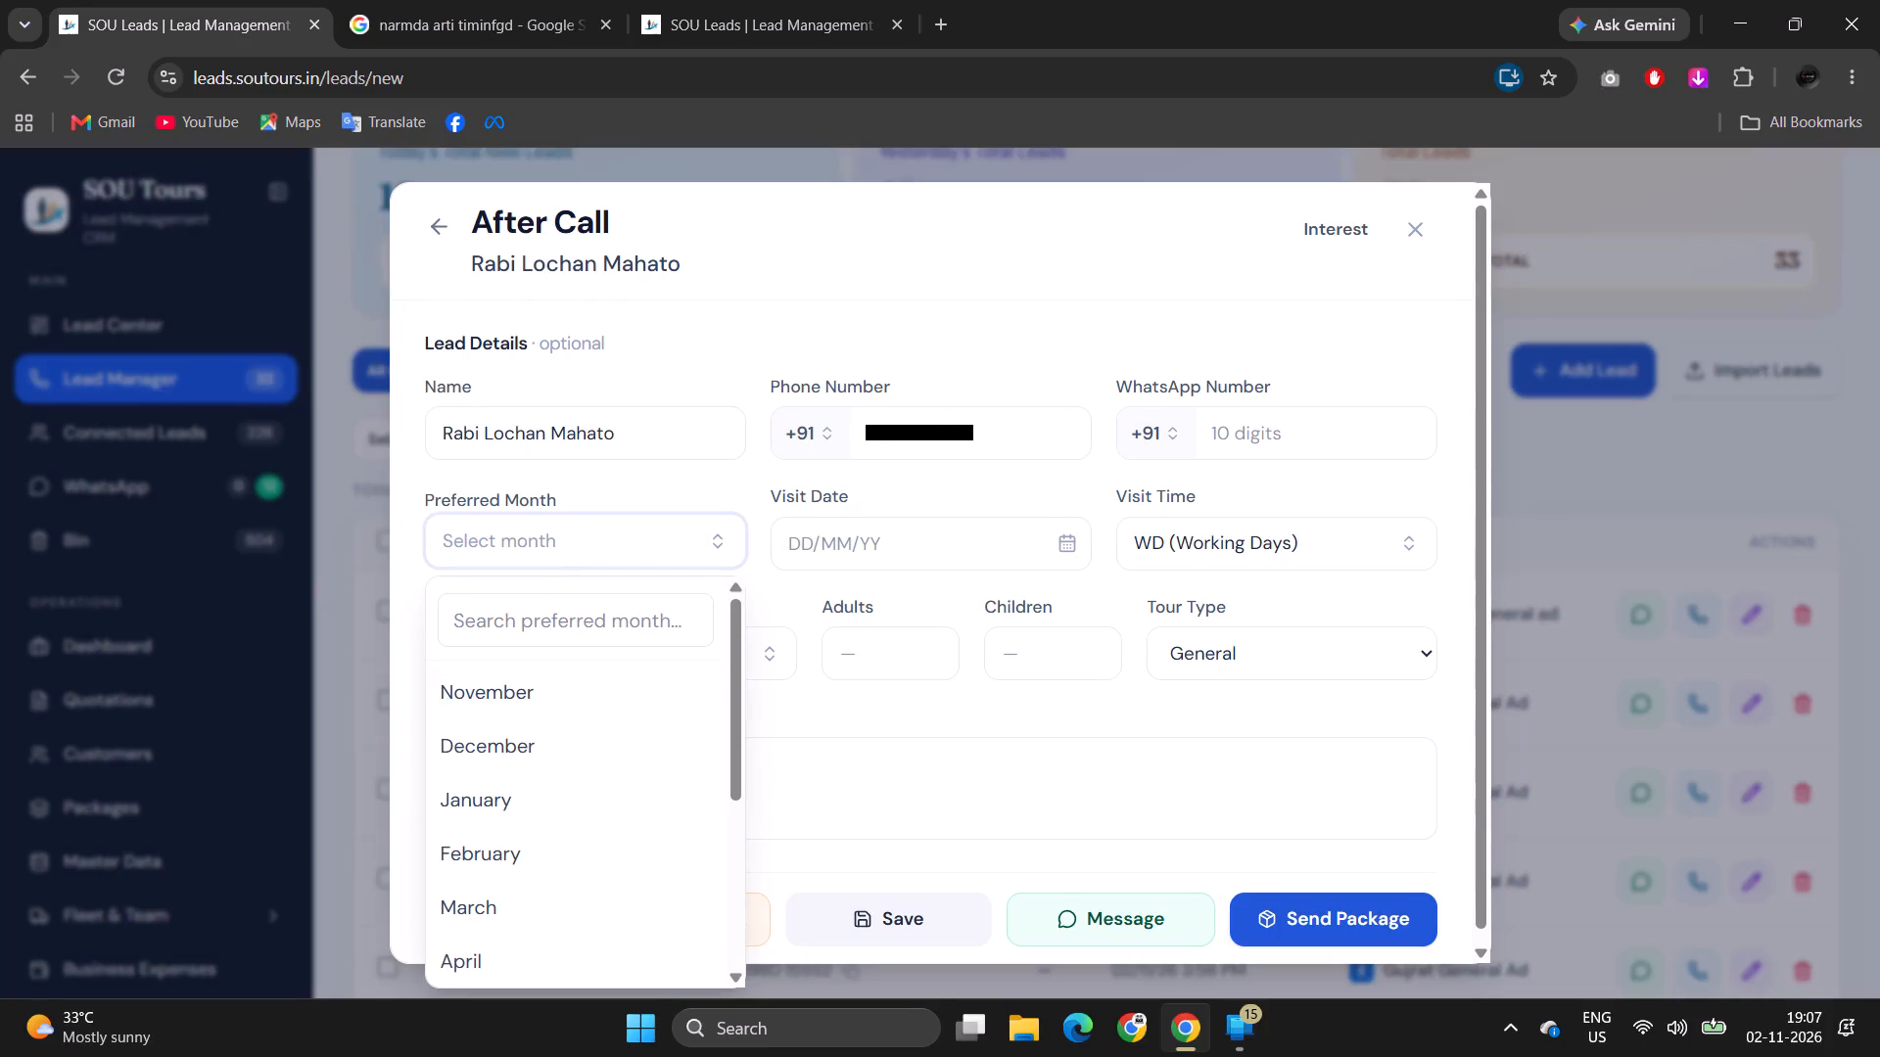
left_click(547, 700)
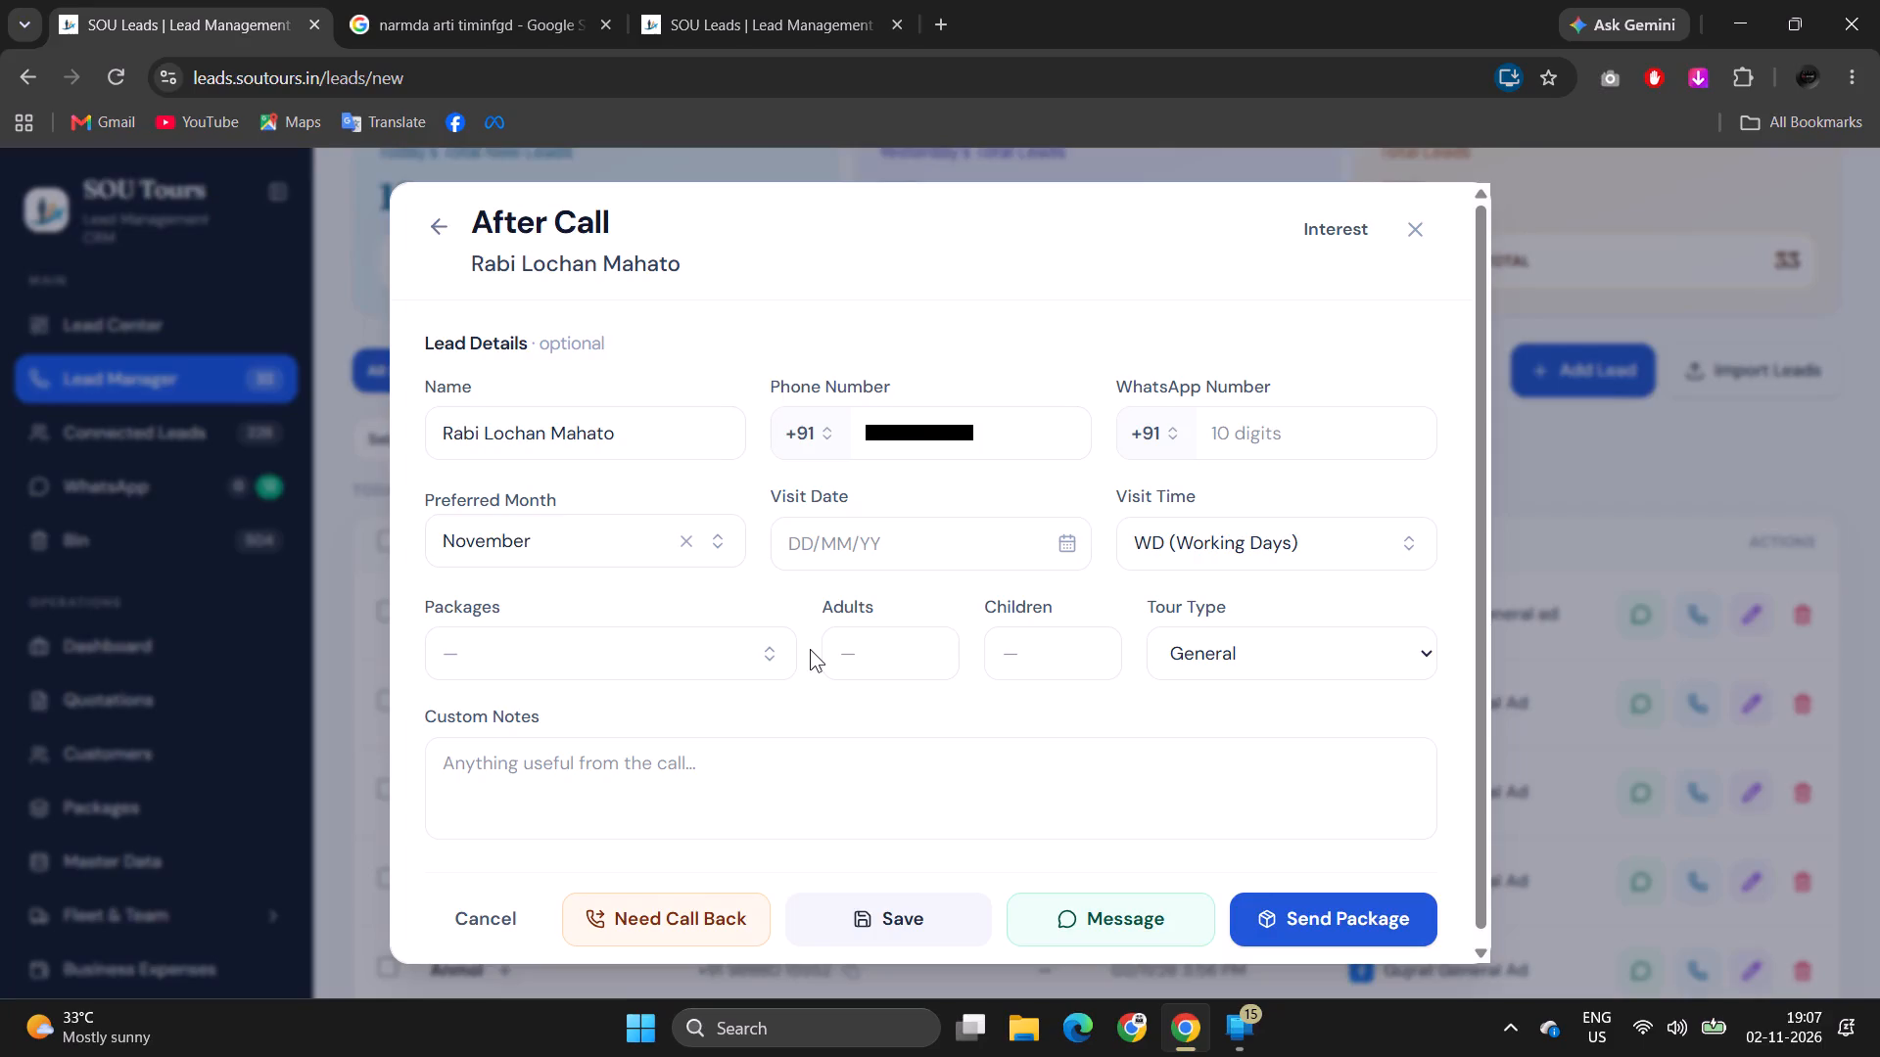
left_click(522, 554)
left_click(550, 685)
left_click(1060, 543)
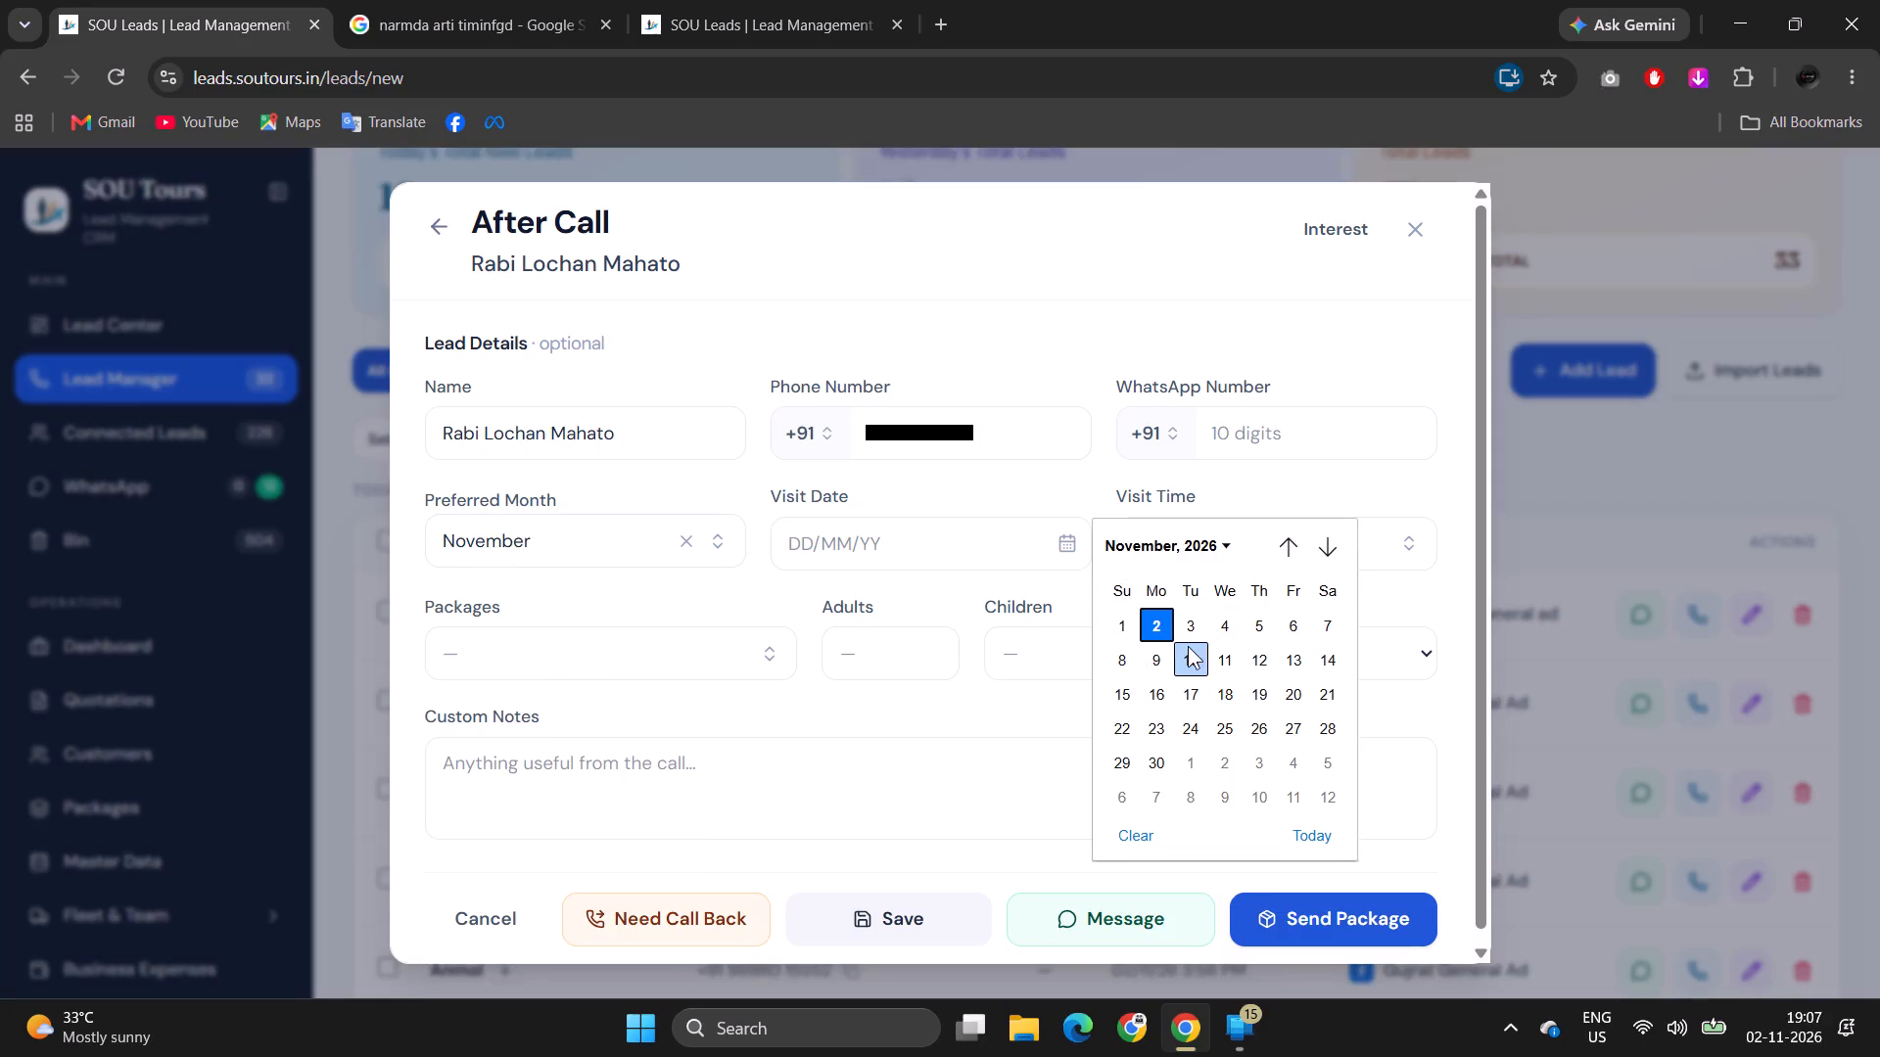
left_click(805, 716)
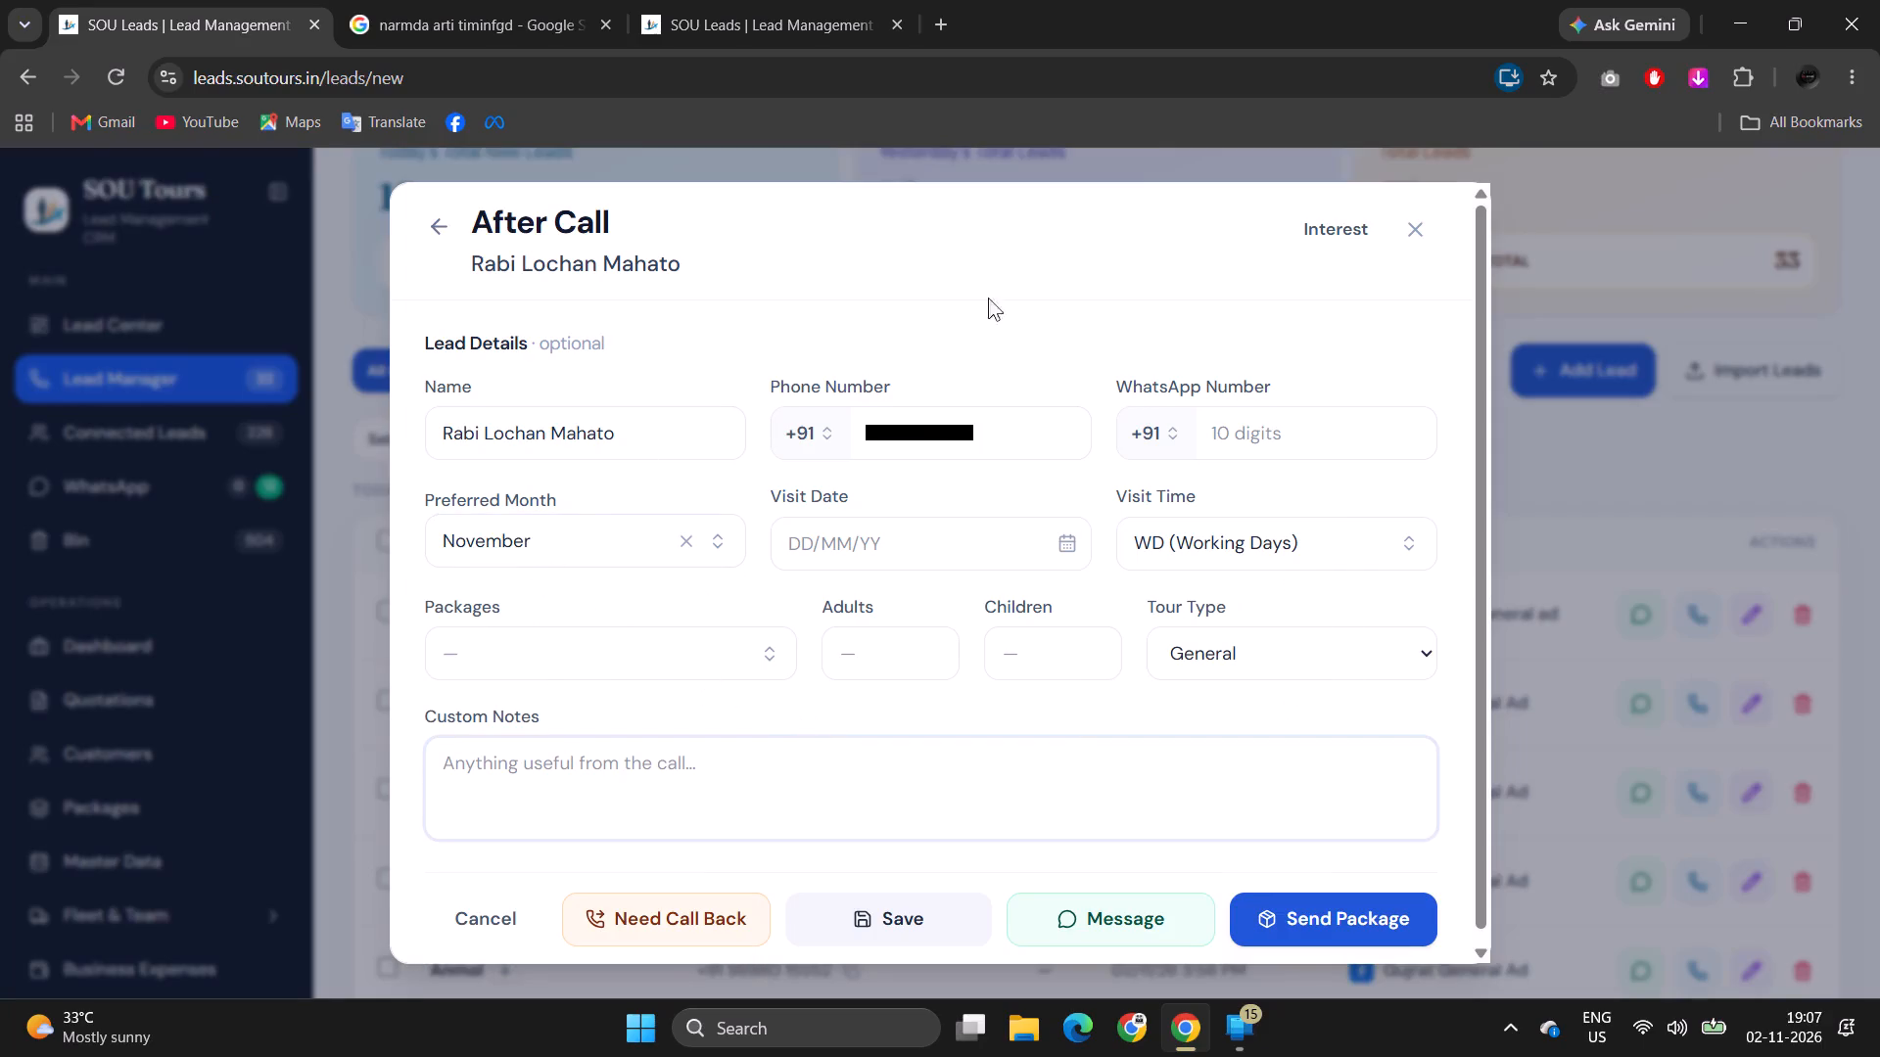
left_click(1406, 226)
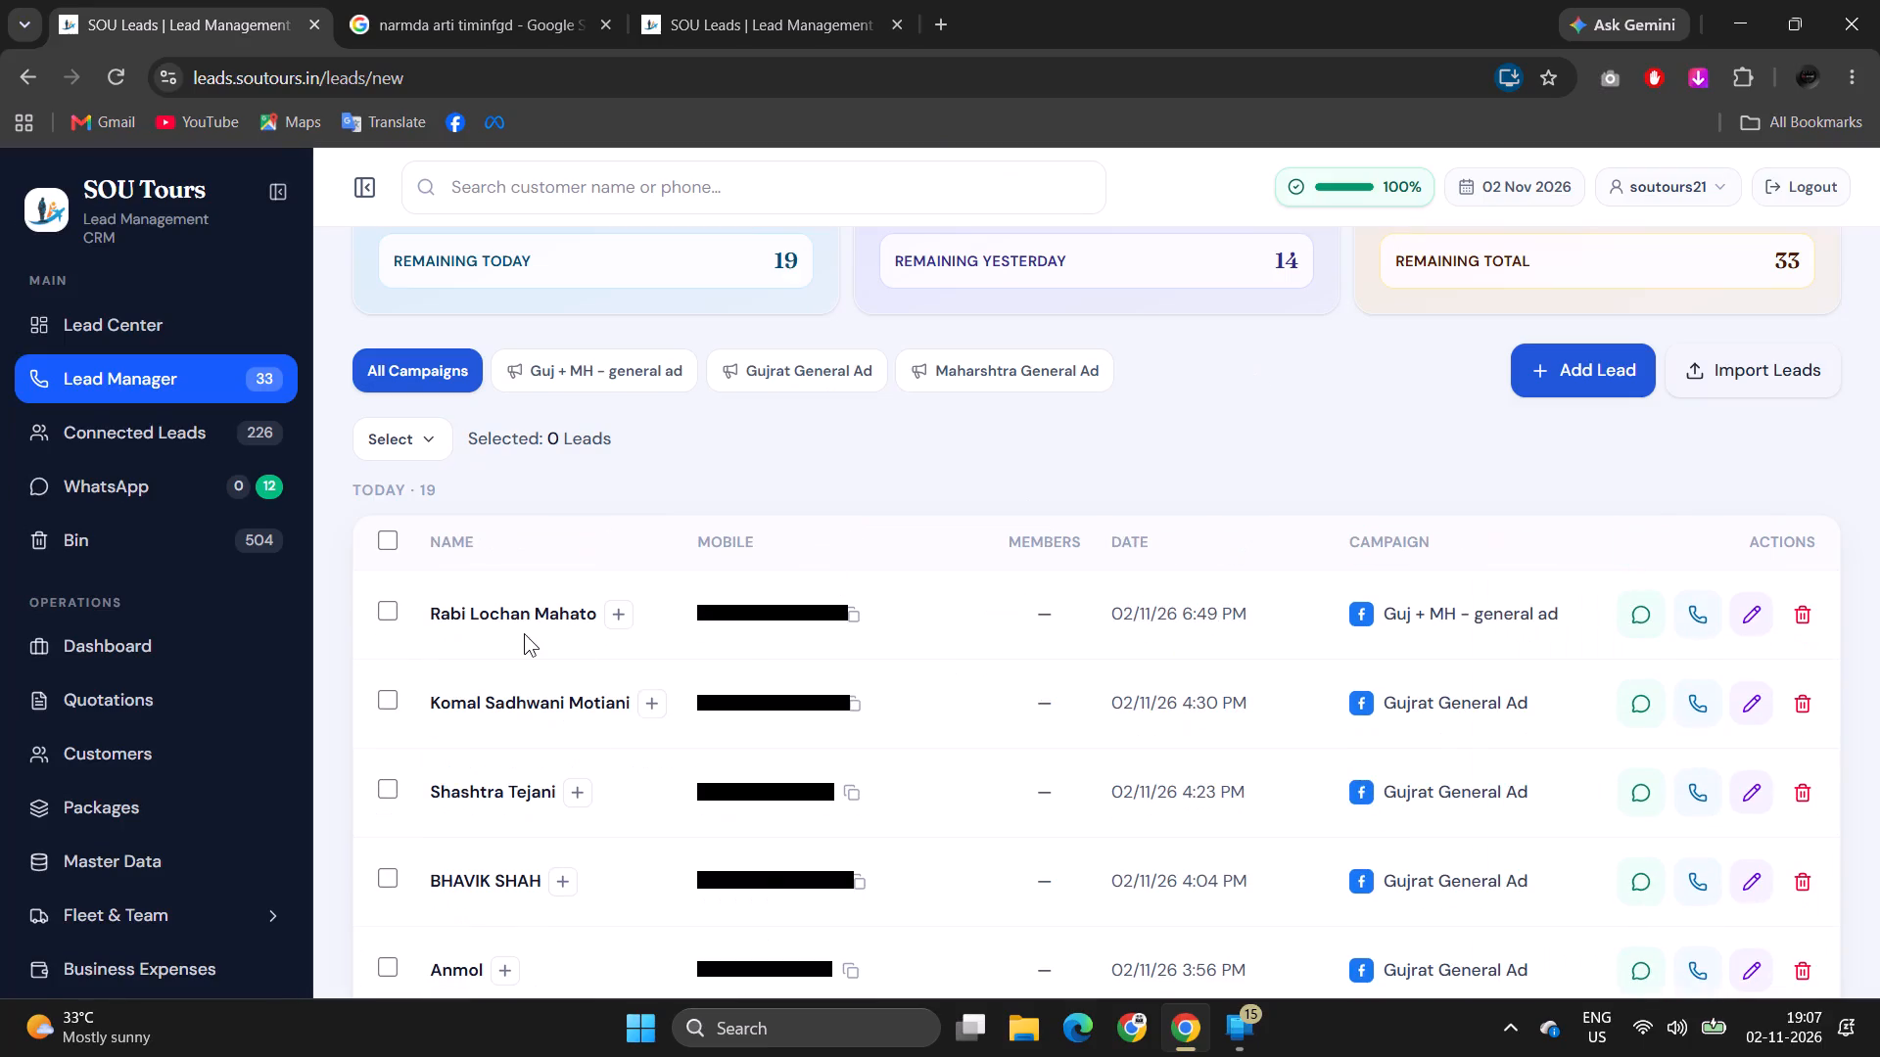
Move today's newest Guj + MH - general ad lead from the new leads list to the Bin.
left_click(1800, 615)
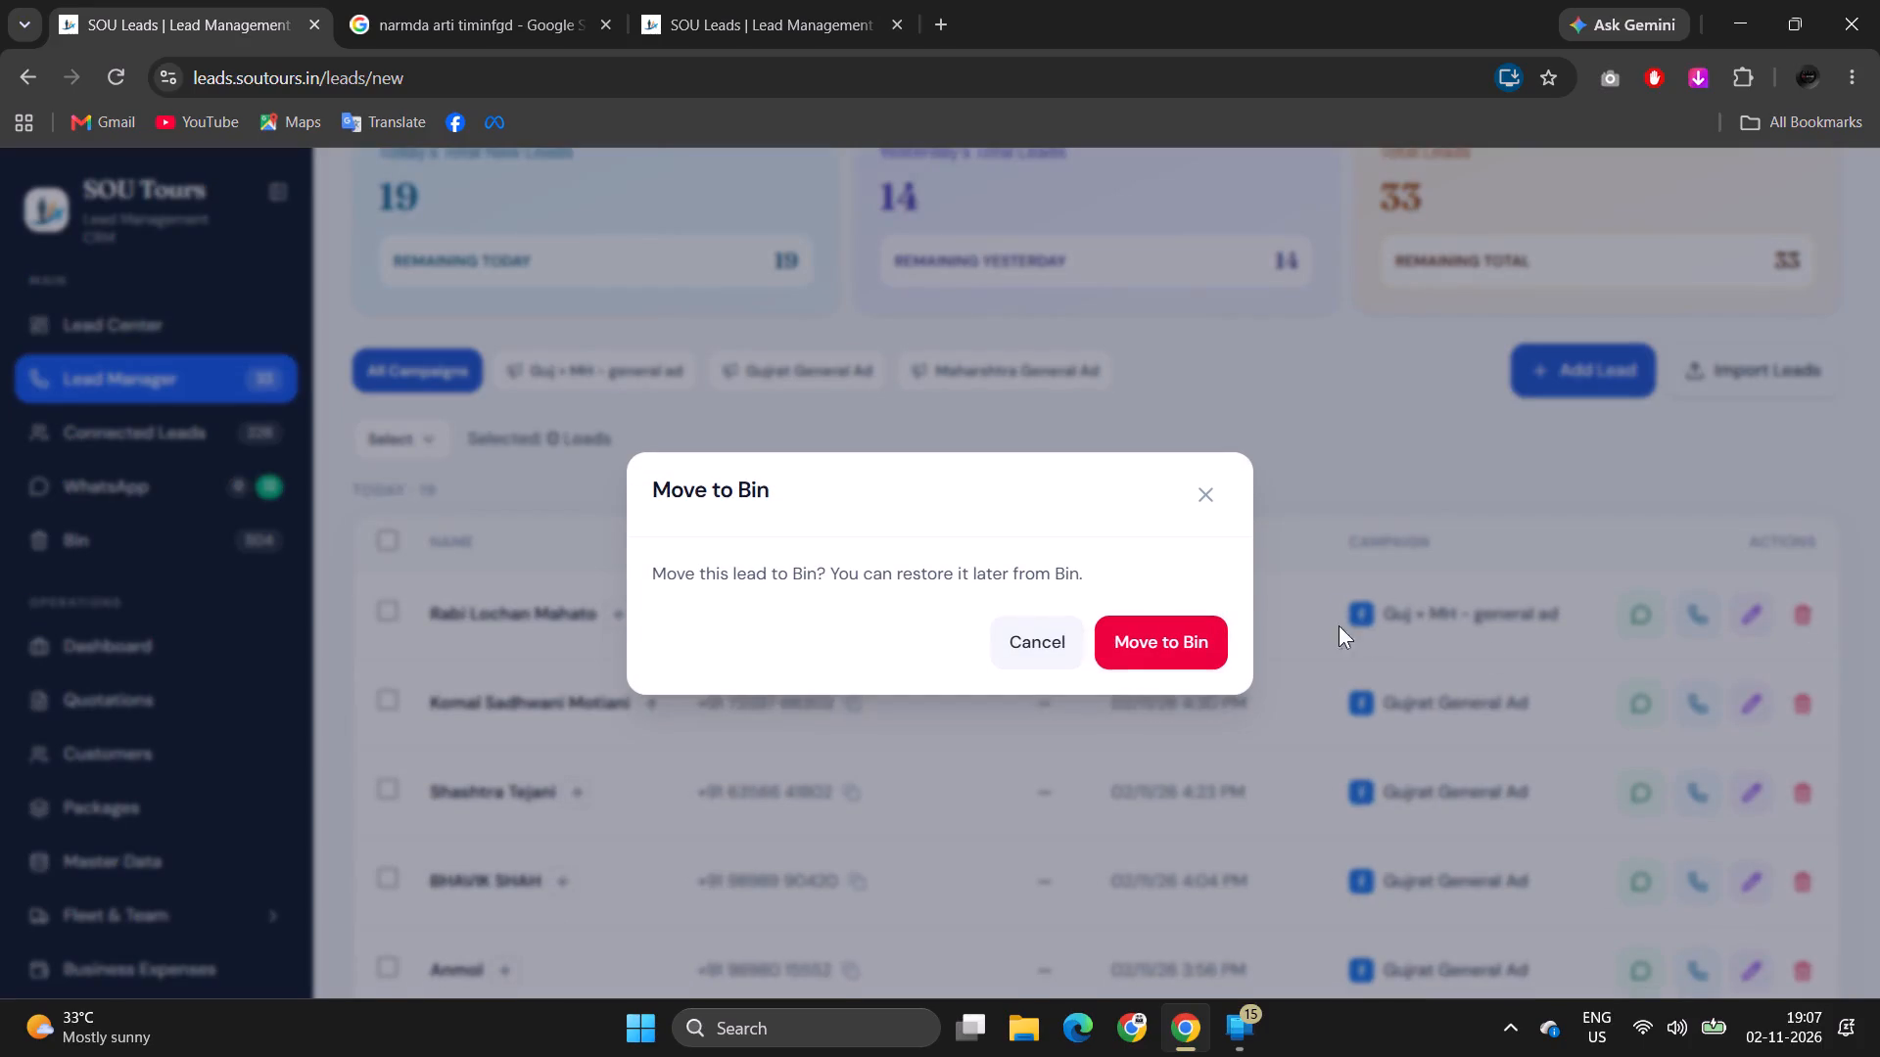
left_click(1118, 633)
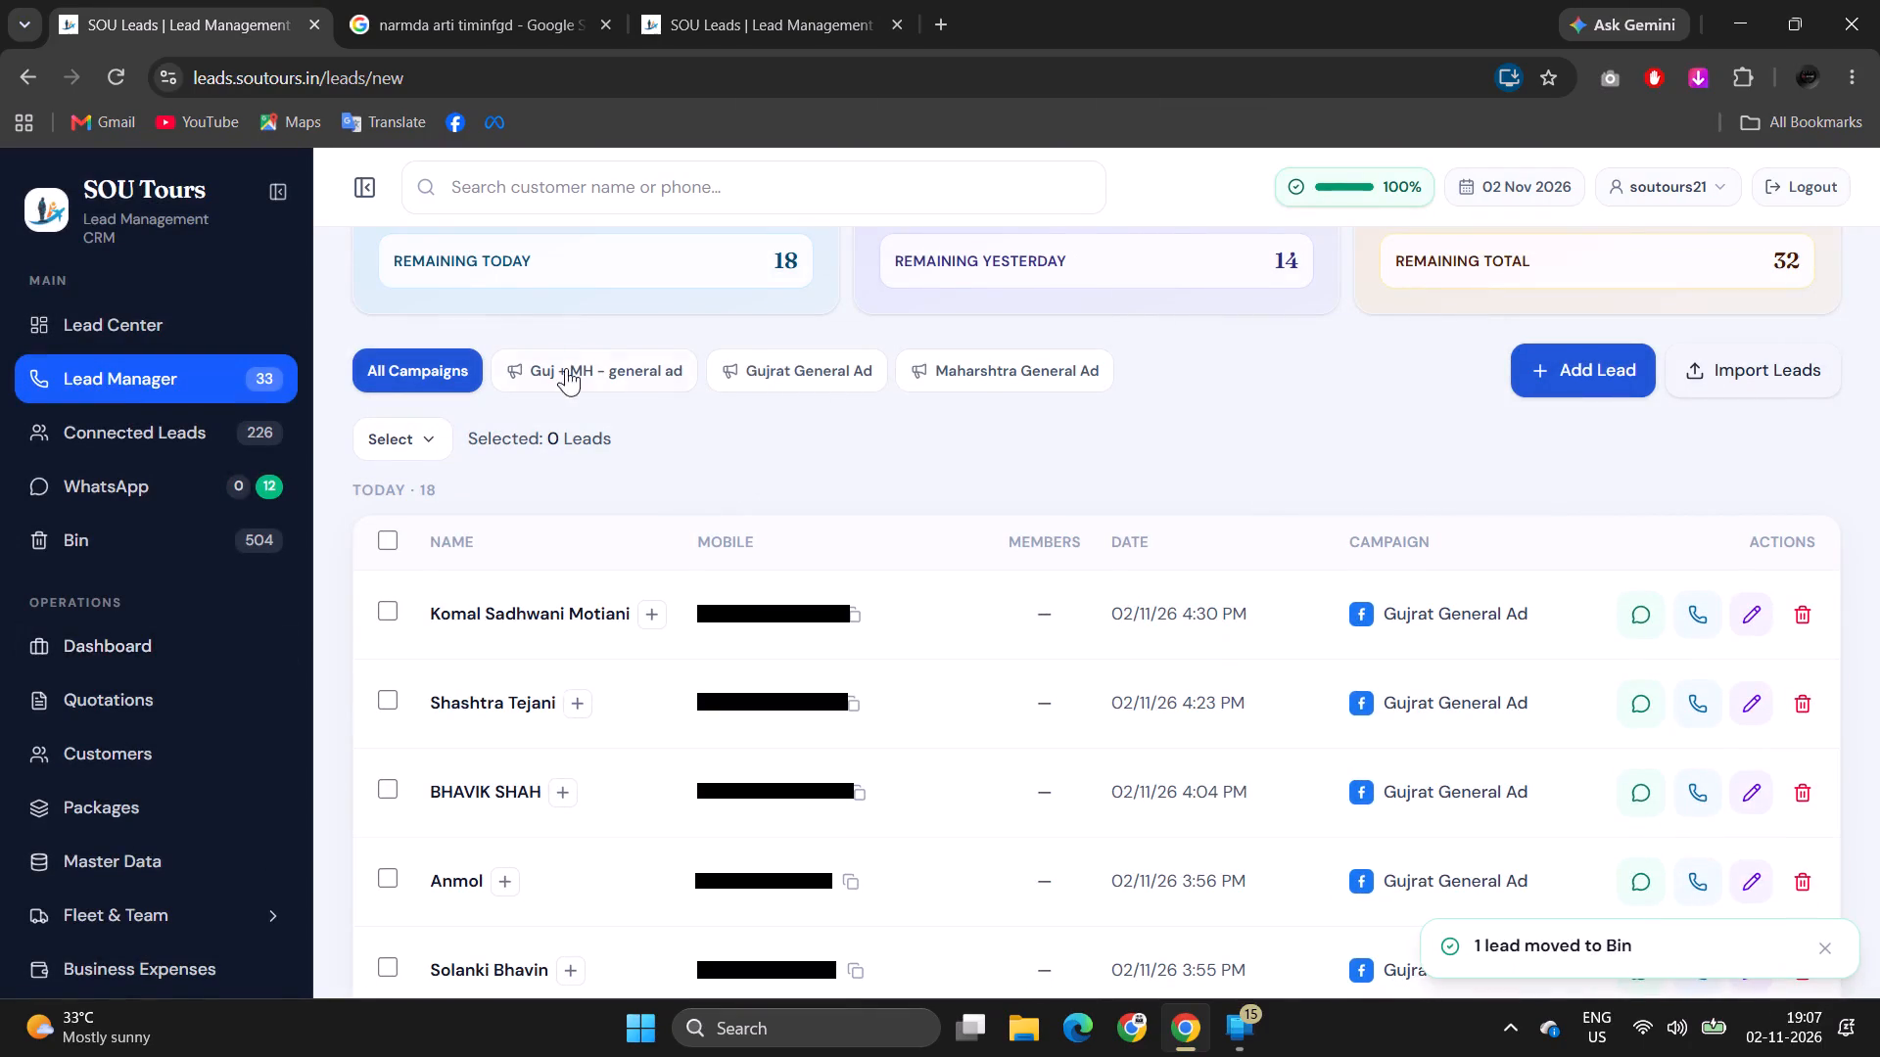
Filter the new leads to the Gujrat General Ad campaign and call today's newest lead in it.
left_click(769, 382)
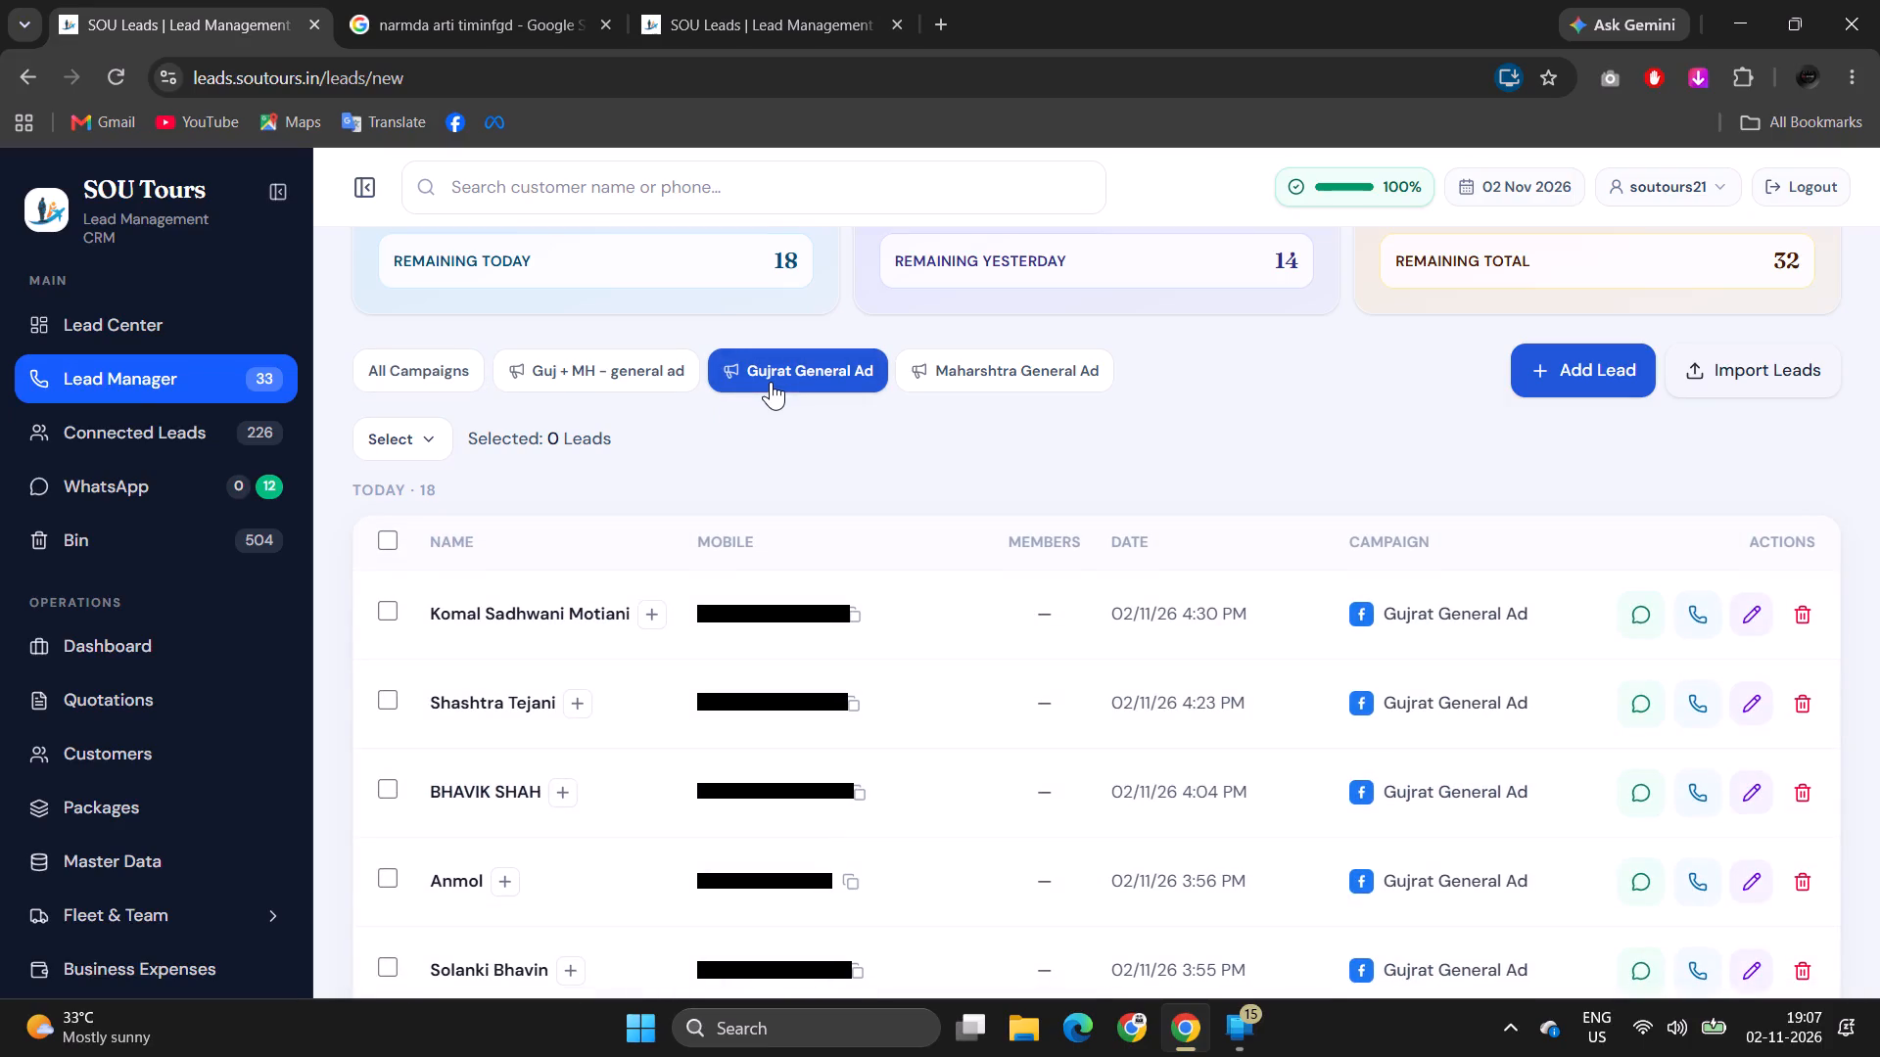
triple_click(769, 382)
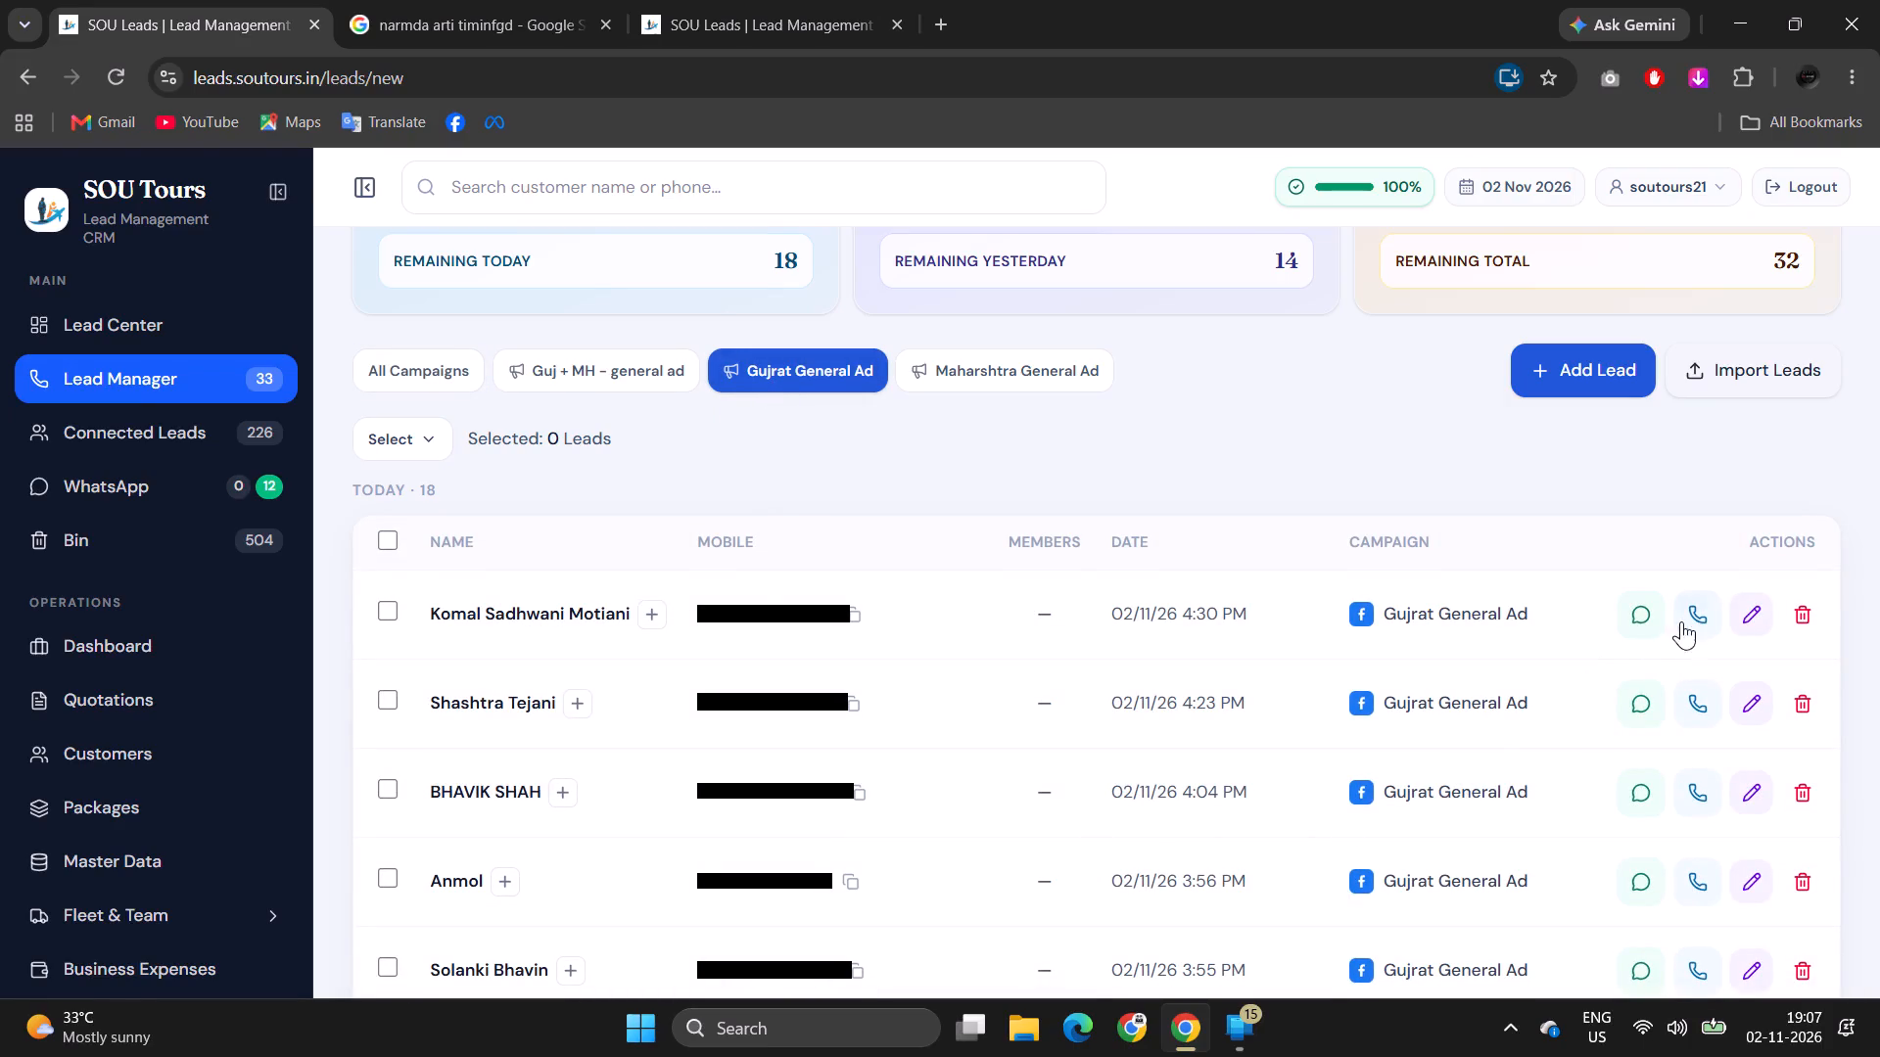
left_click(1700, 612)
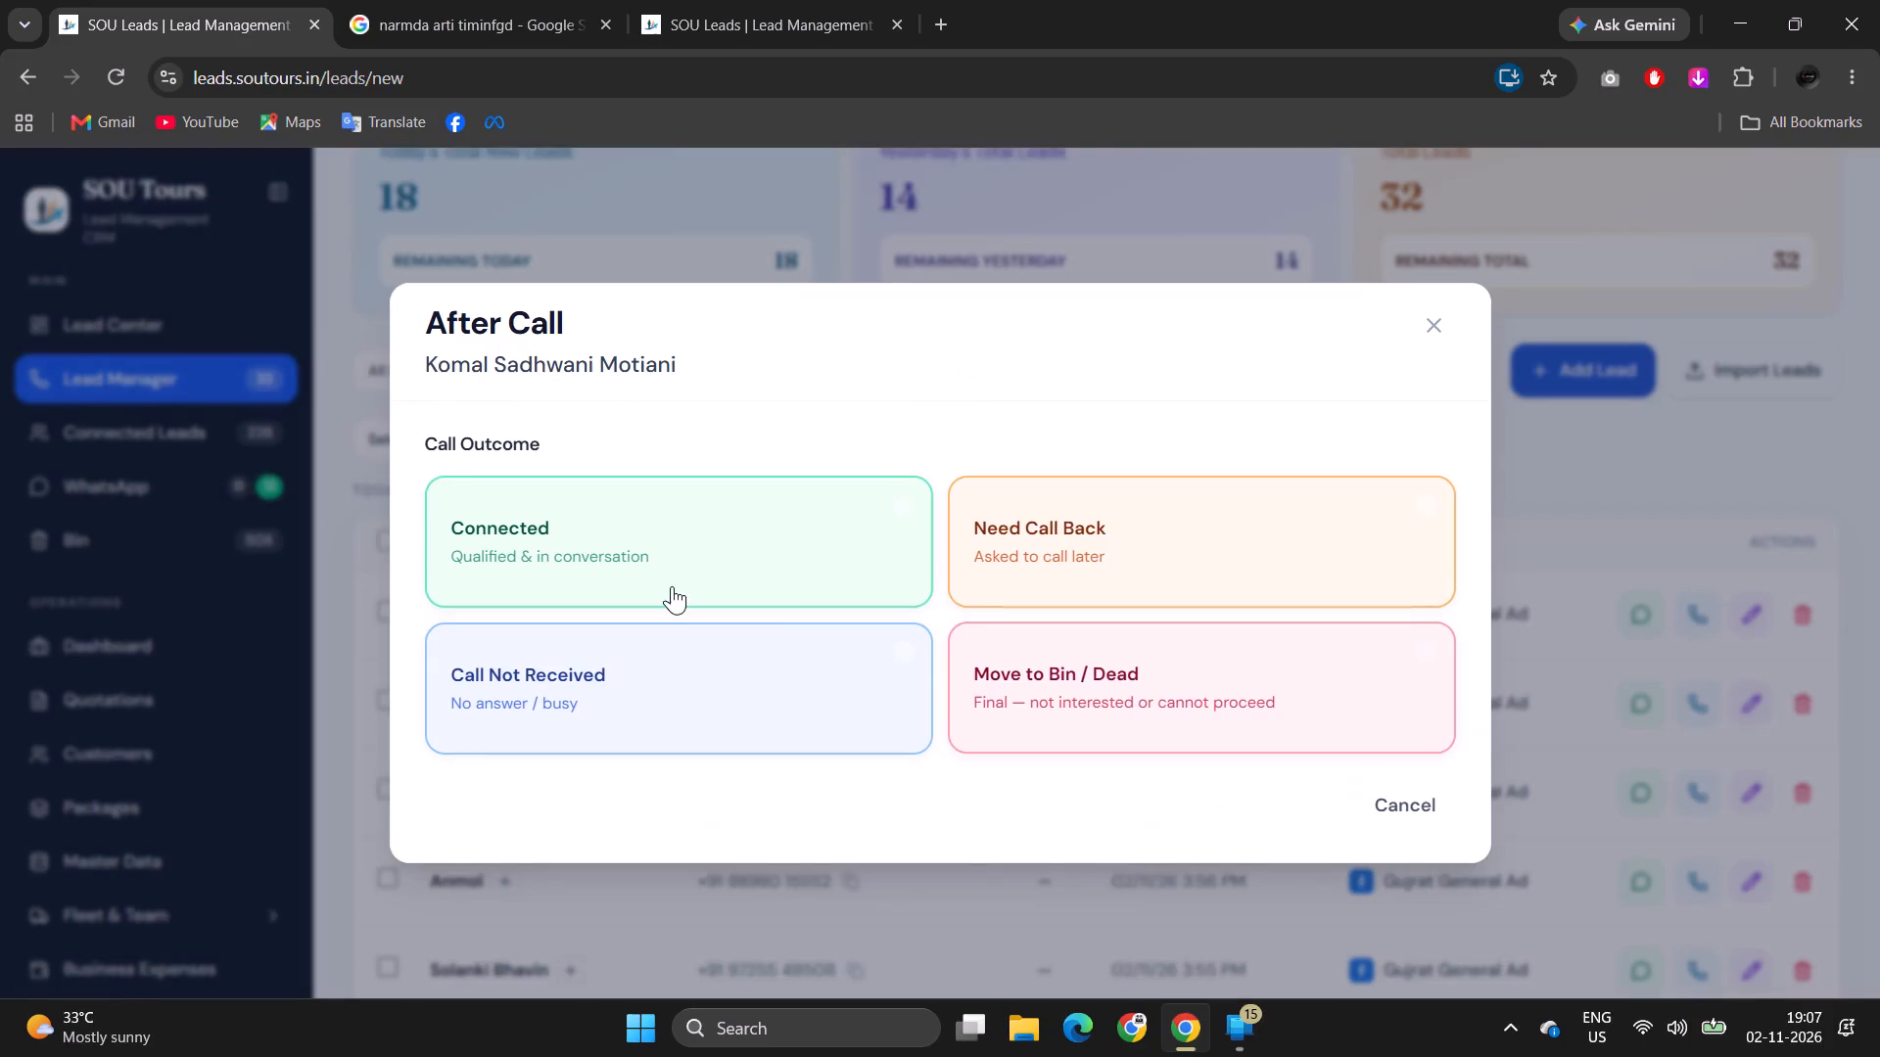
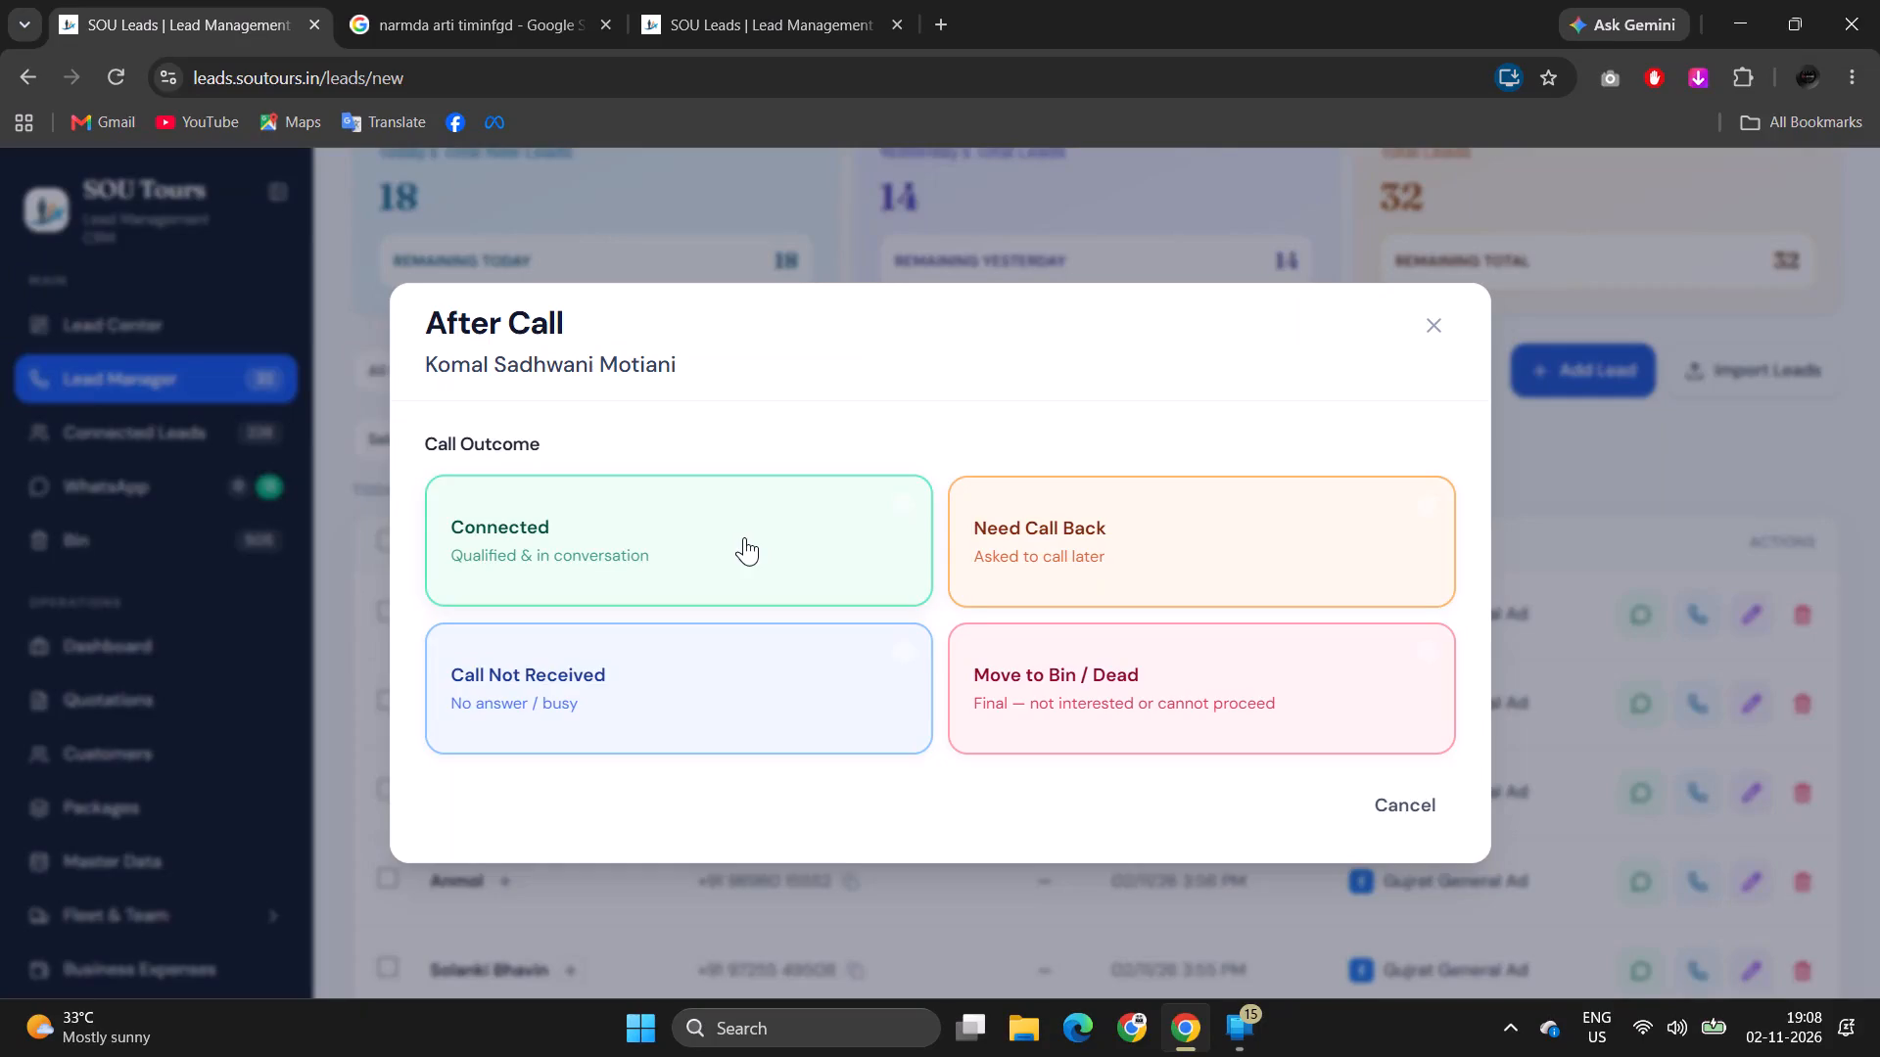
Record the lead's call outcome as Connected and set the preferred month to November.
left_click(742, 537)
left_click(576, 540)
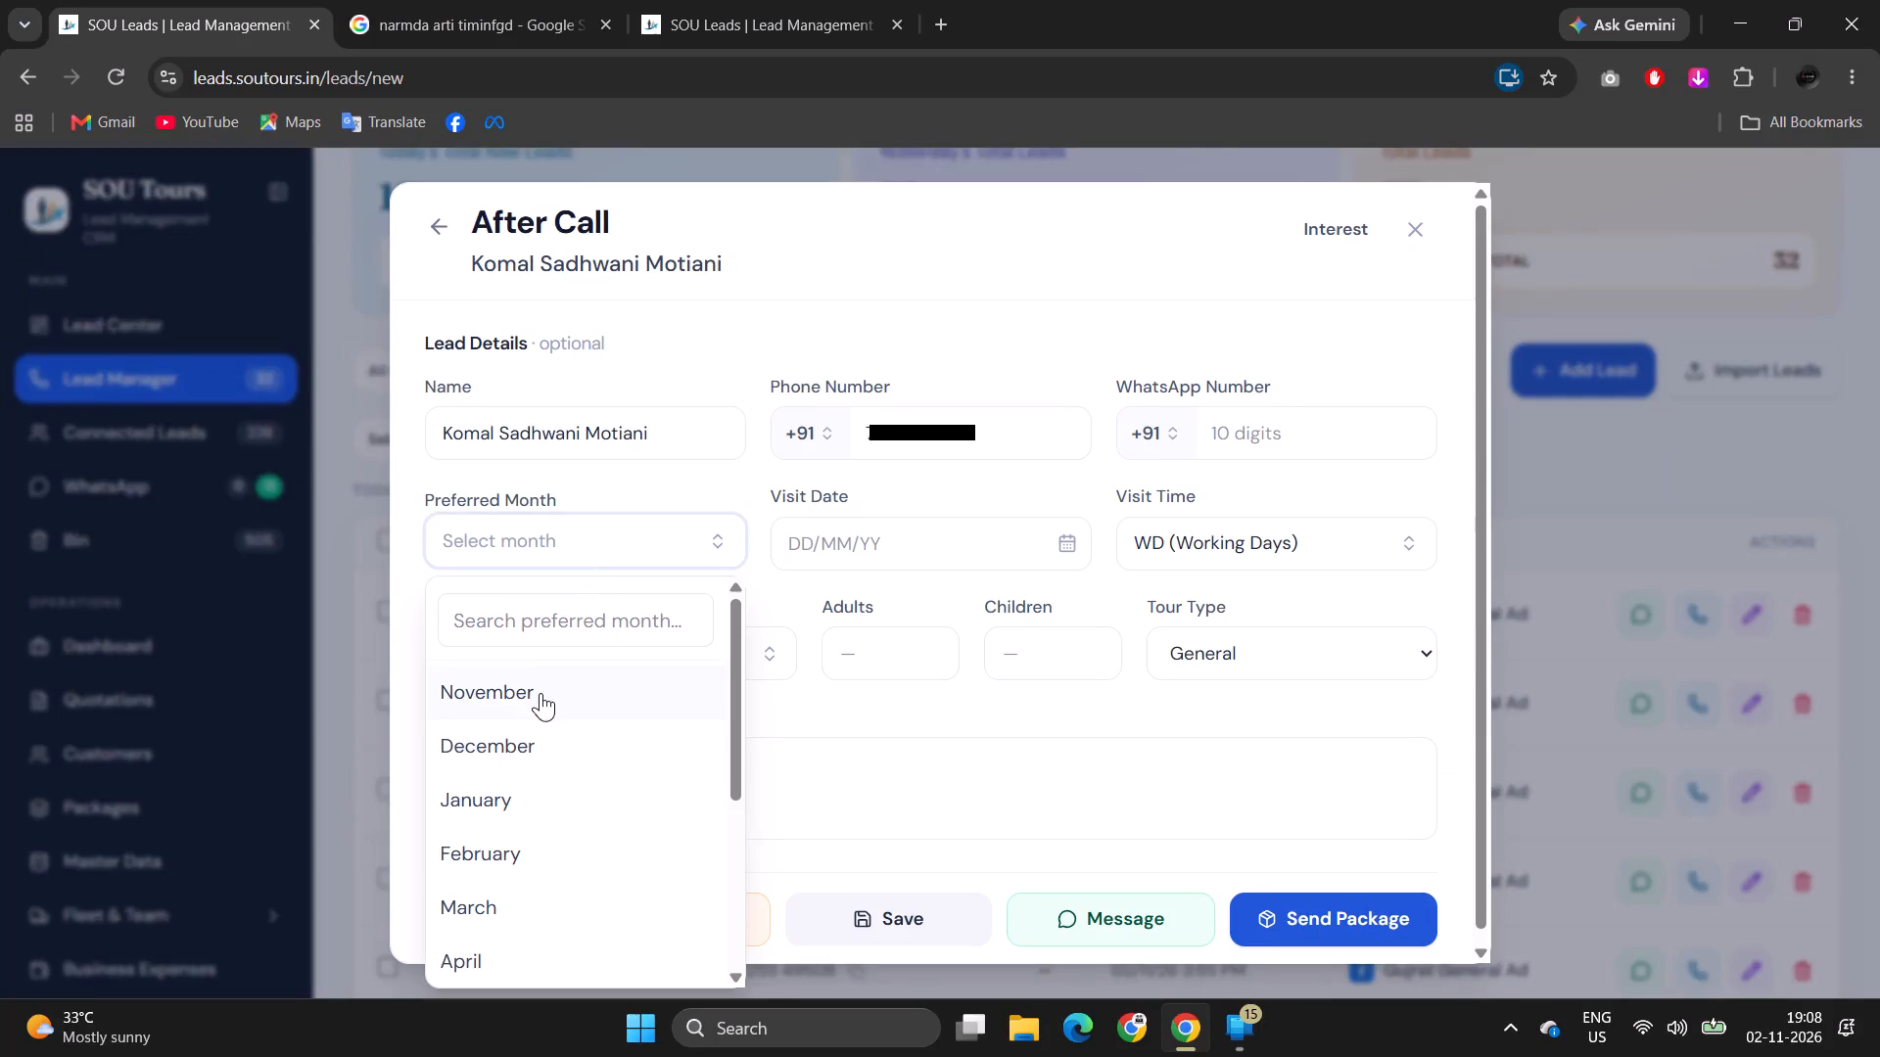
left_click(539, 693)
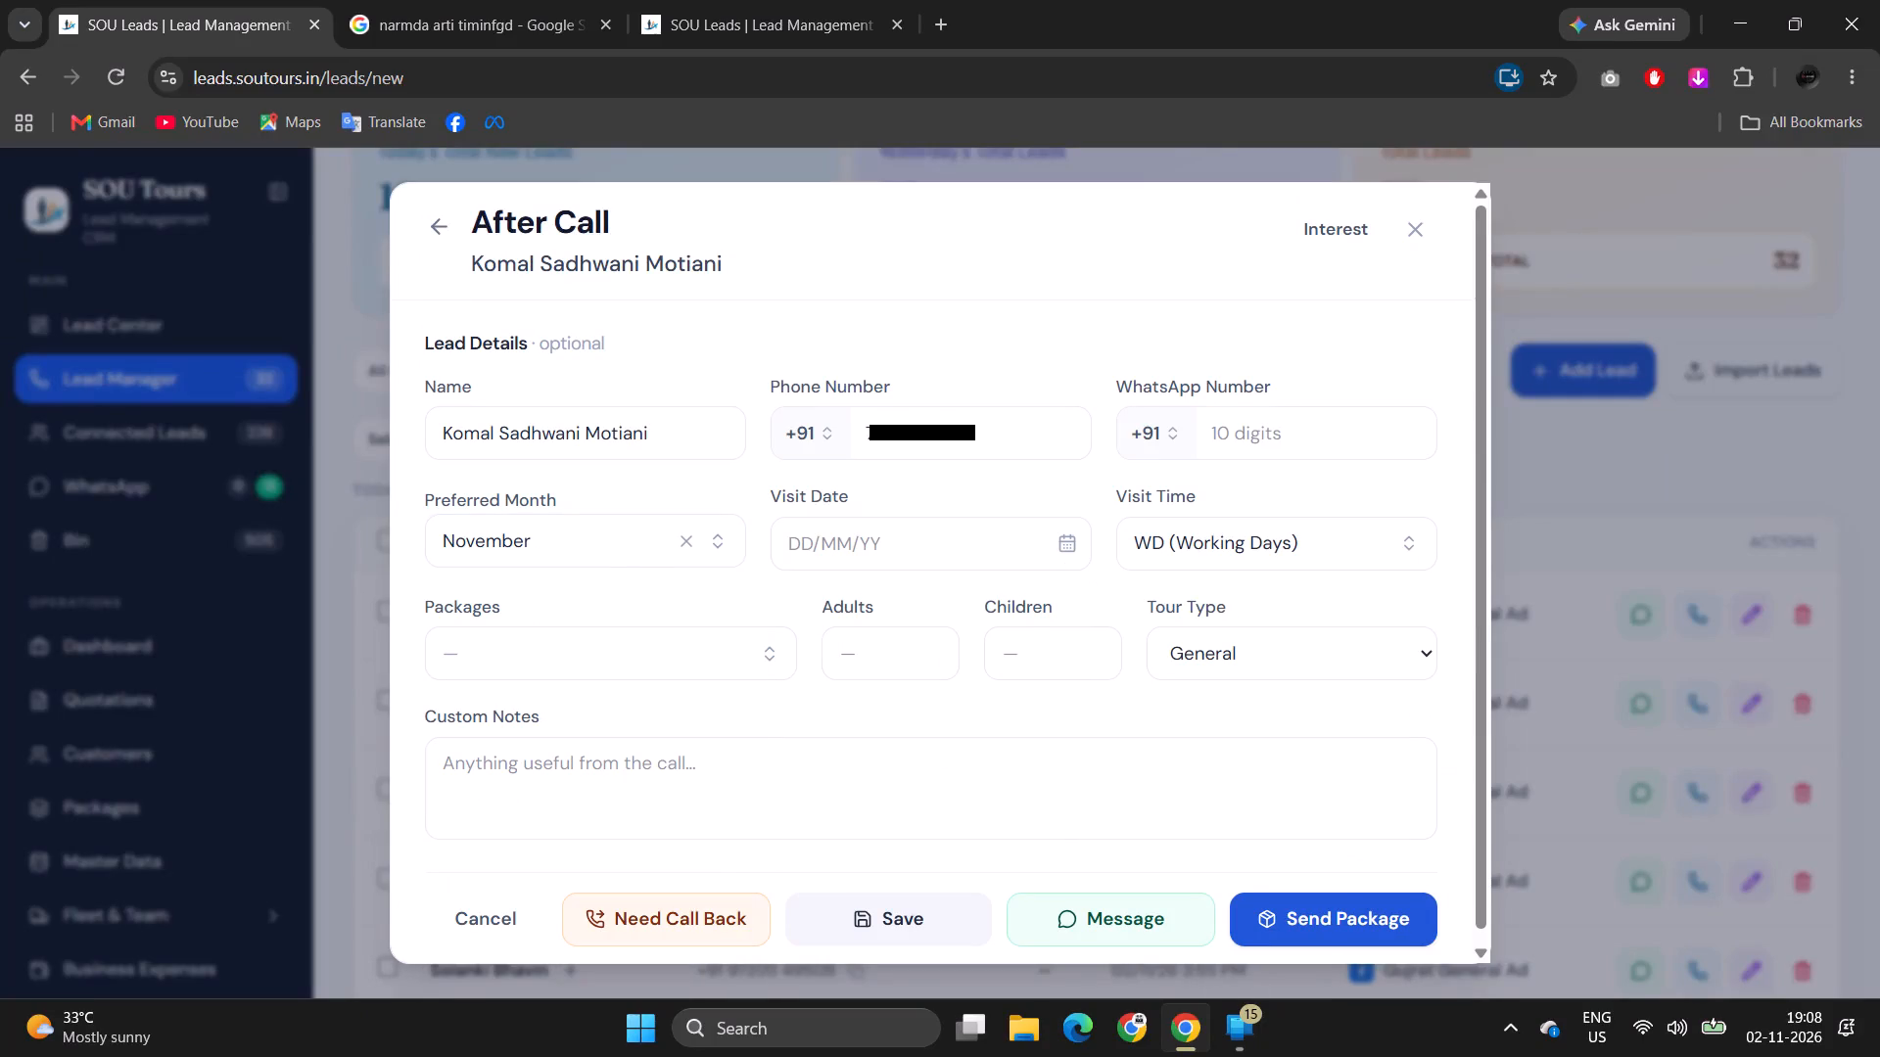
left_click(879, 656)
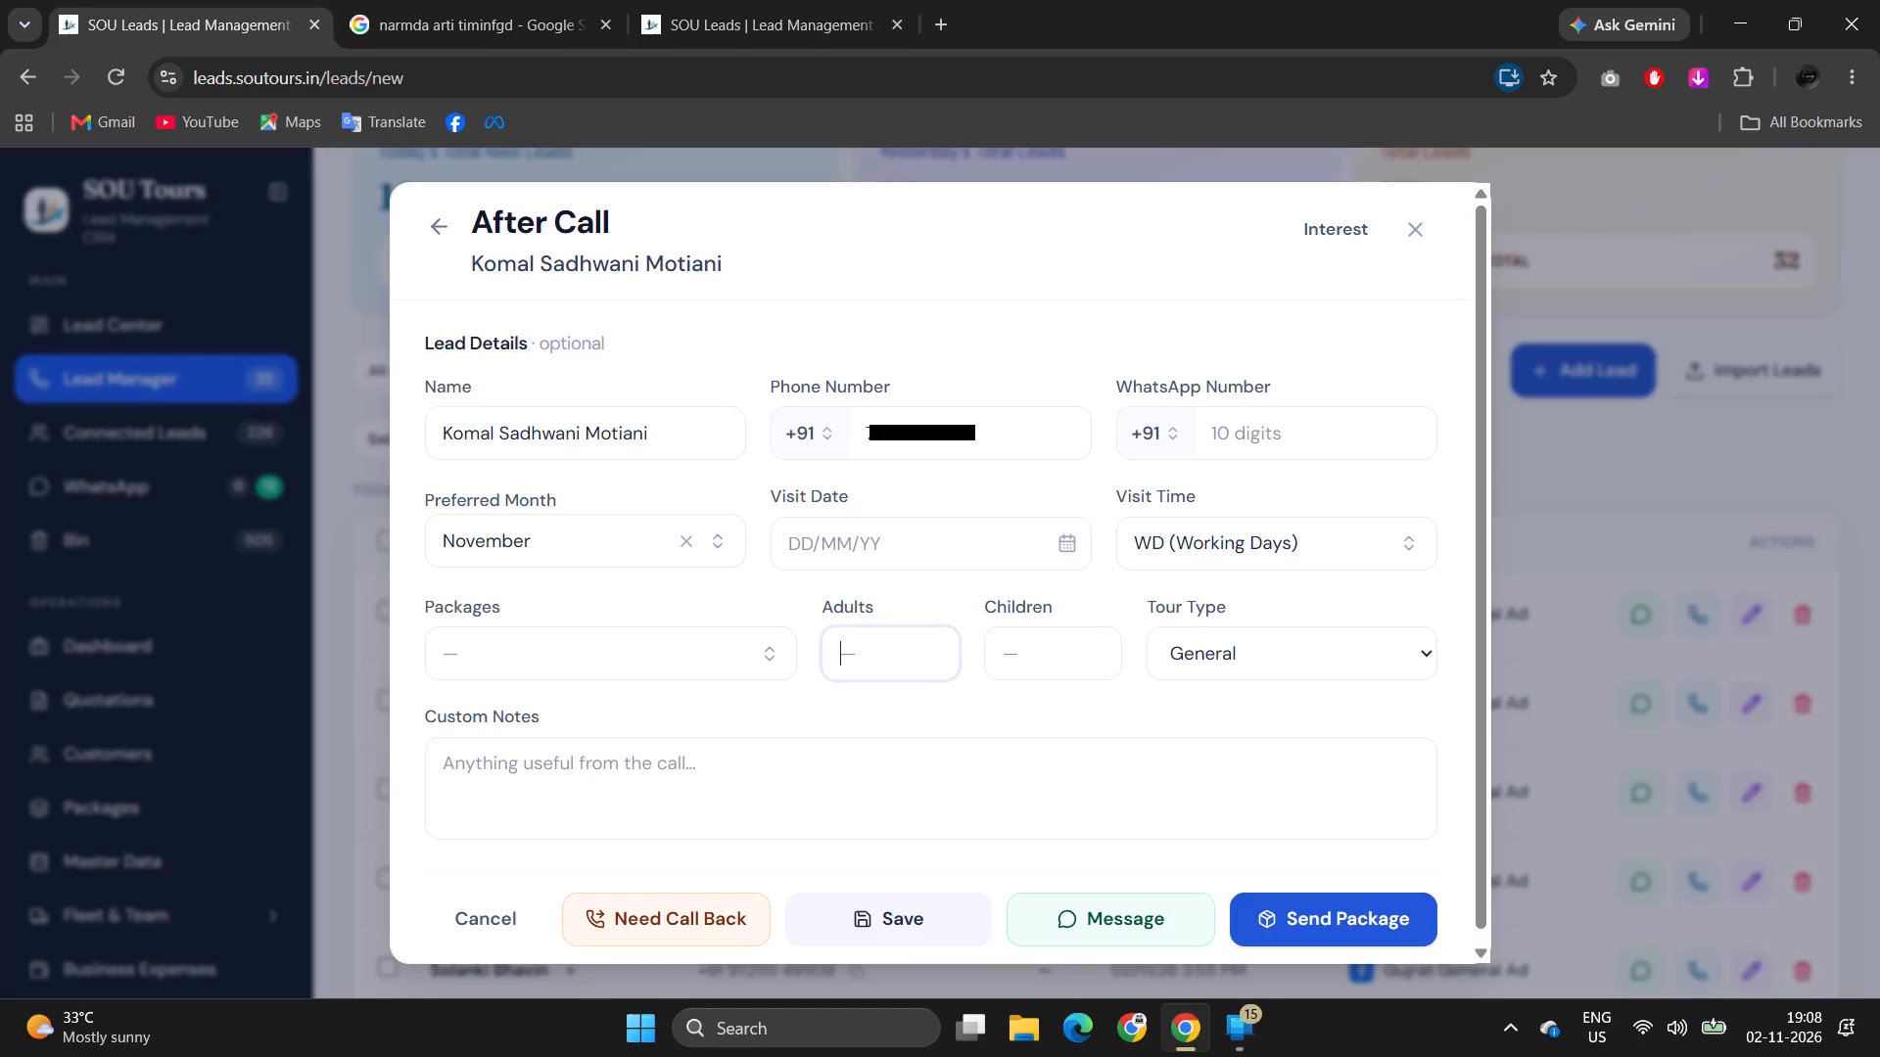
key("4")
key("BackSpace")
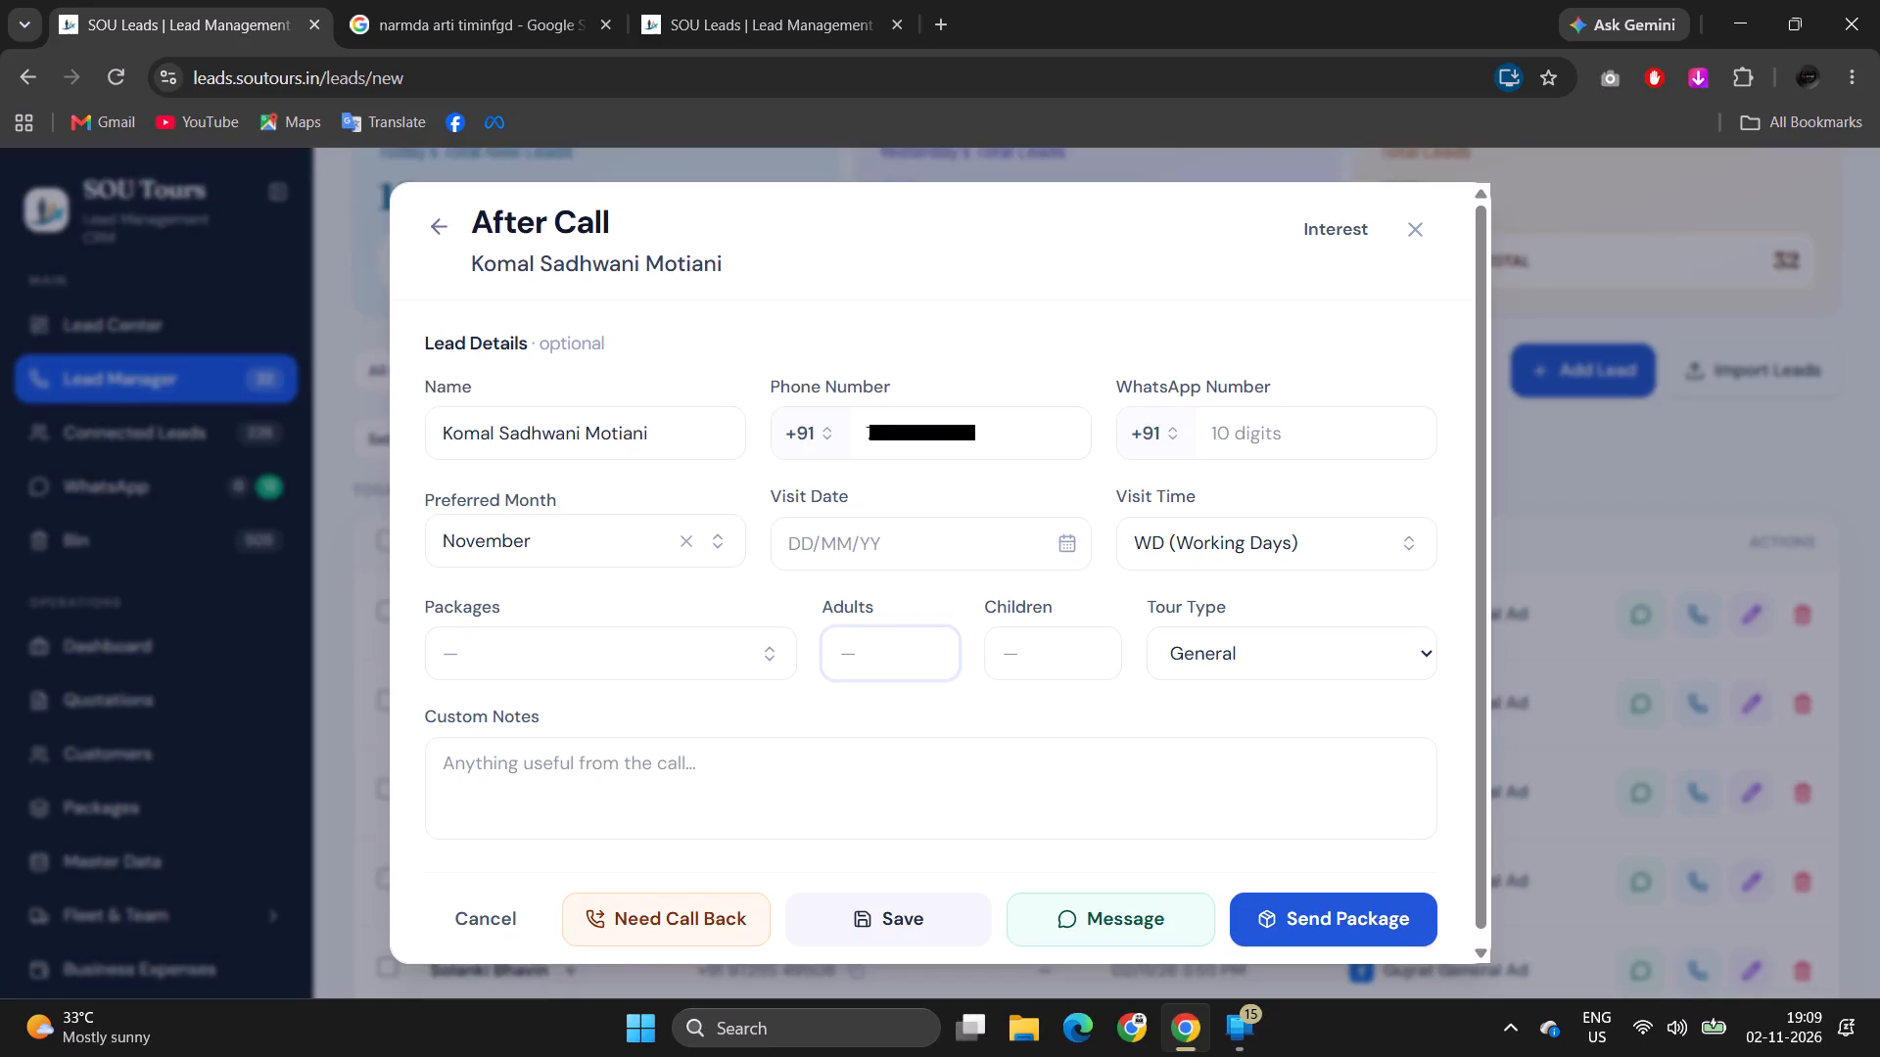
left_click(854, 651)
Choose to send packages to the lead and select all four Most Selling (BO) GOLD packages: 1N2D and 2N3D, for both Hotels and Resorts.
left_click(1281, 907)
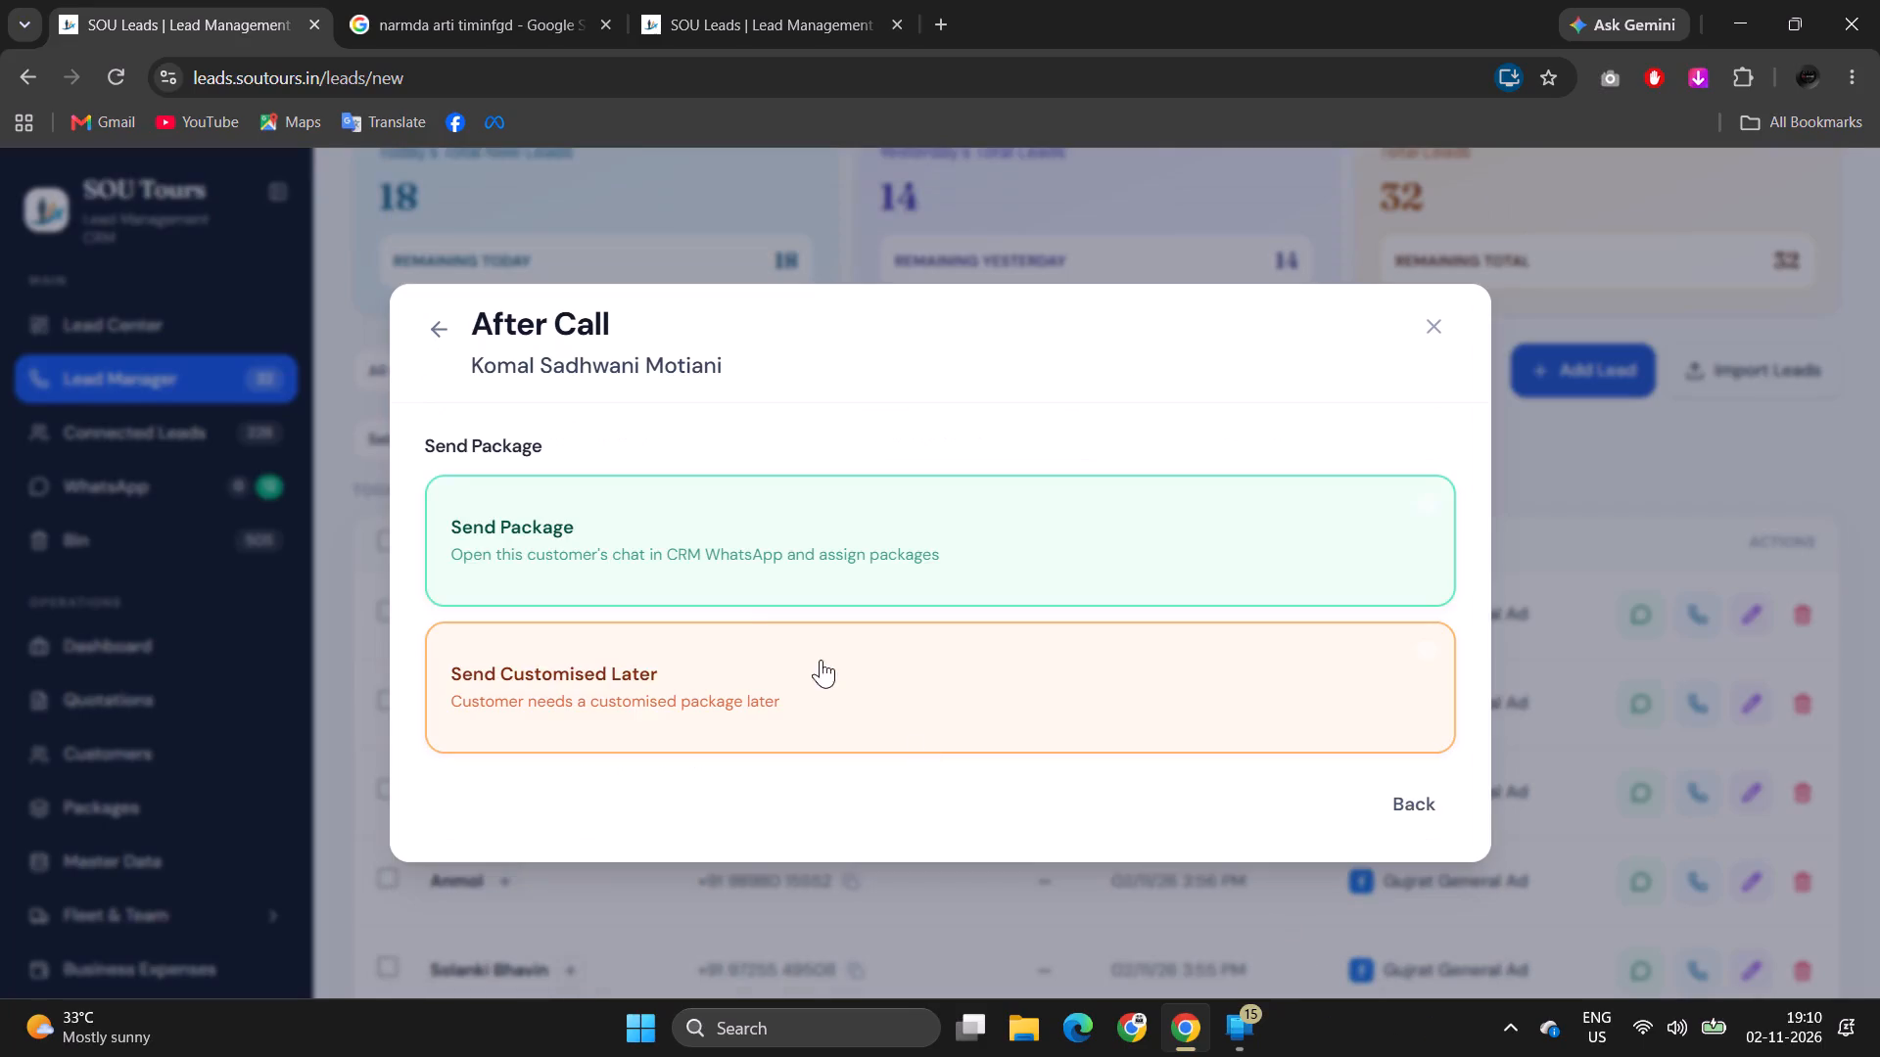
left_click(719, 549)
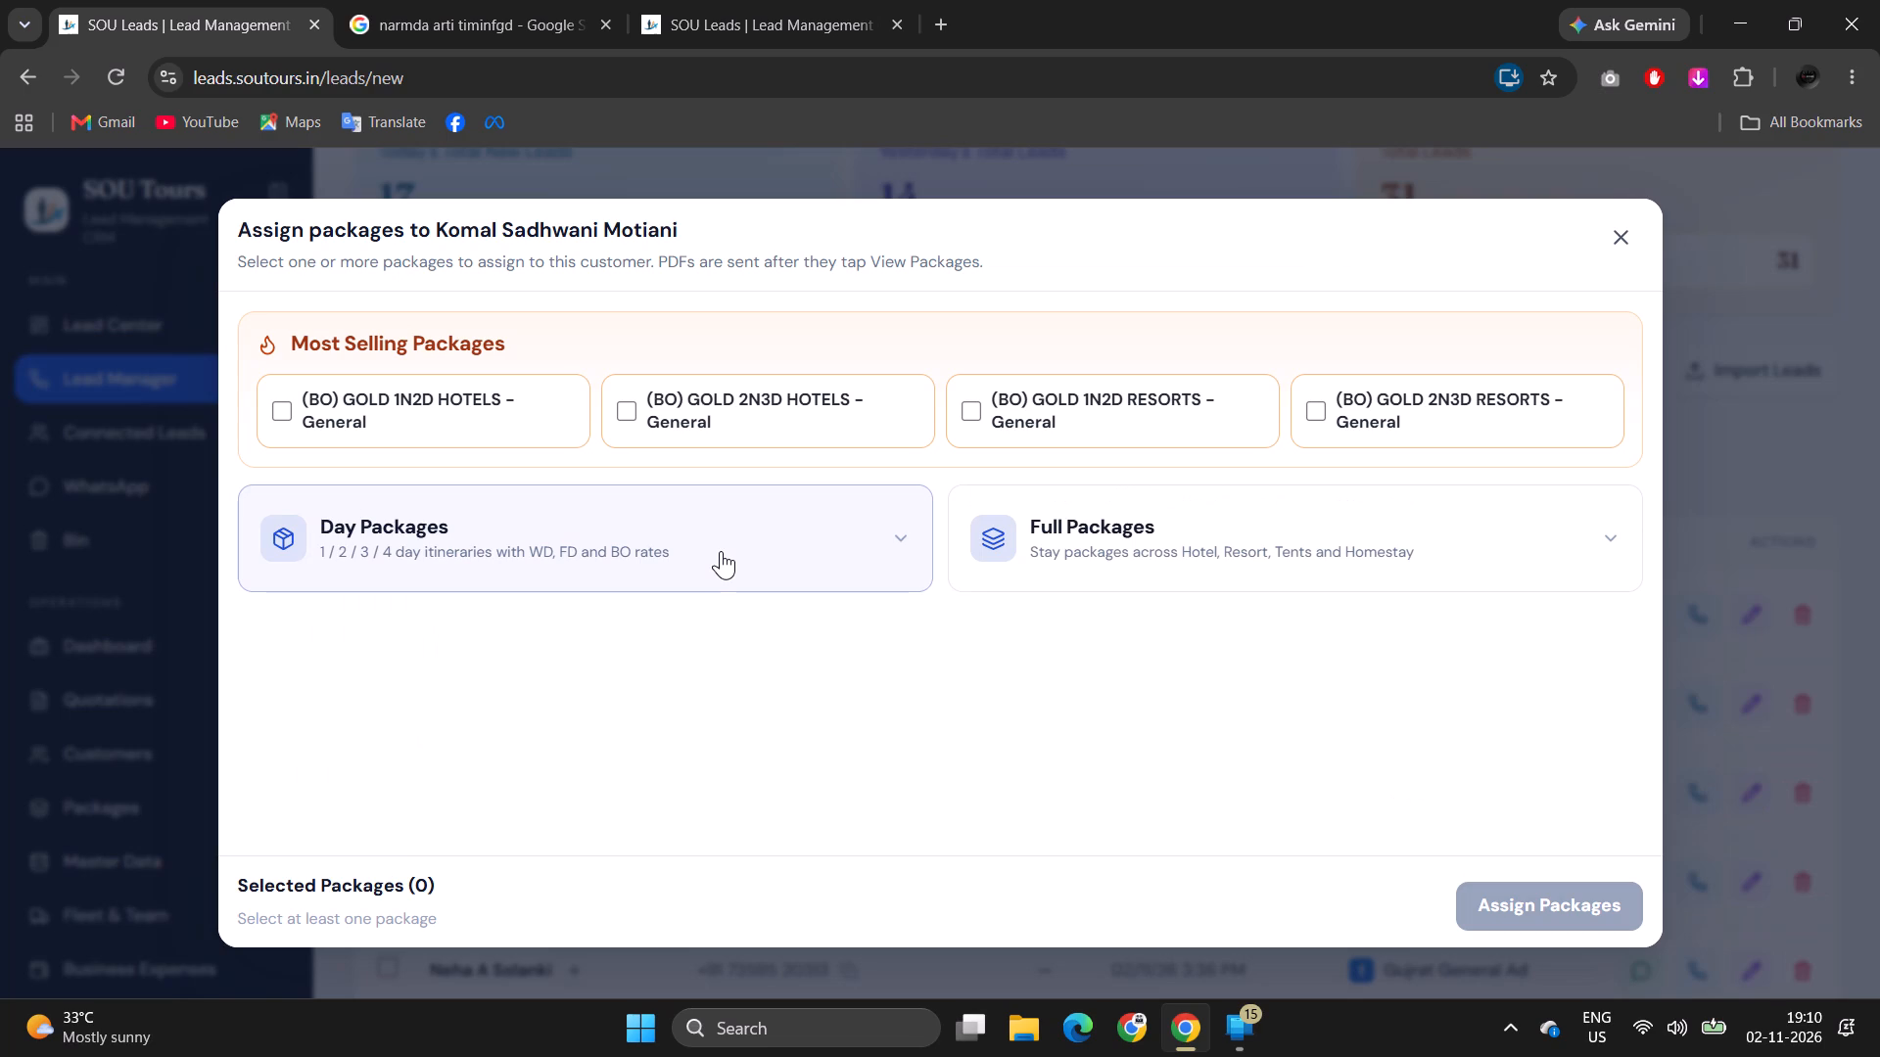
left_click(494, 406)
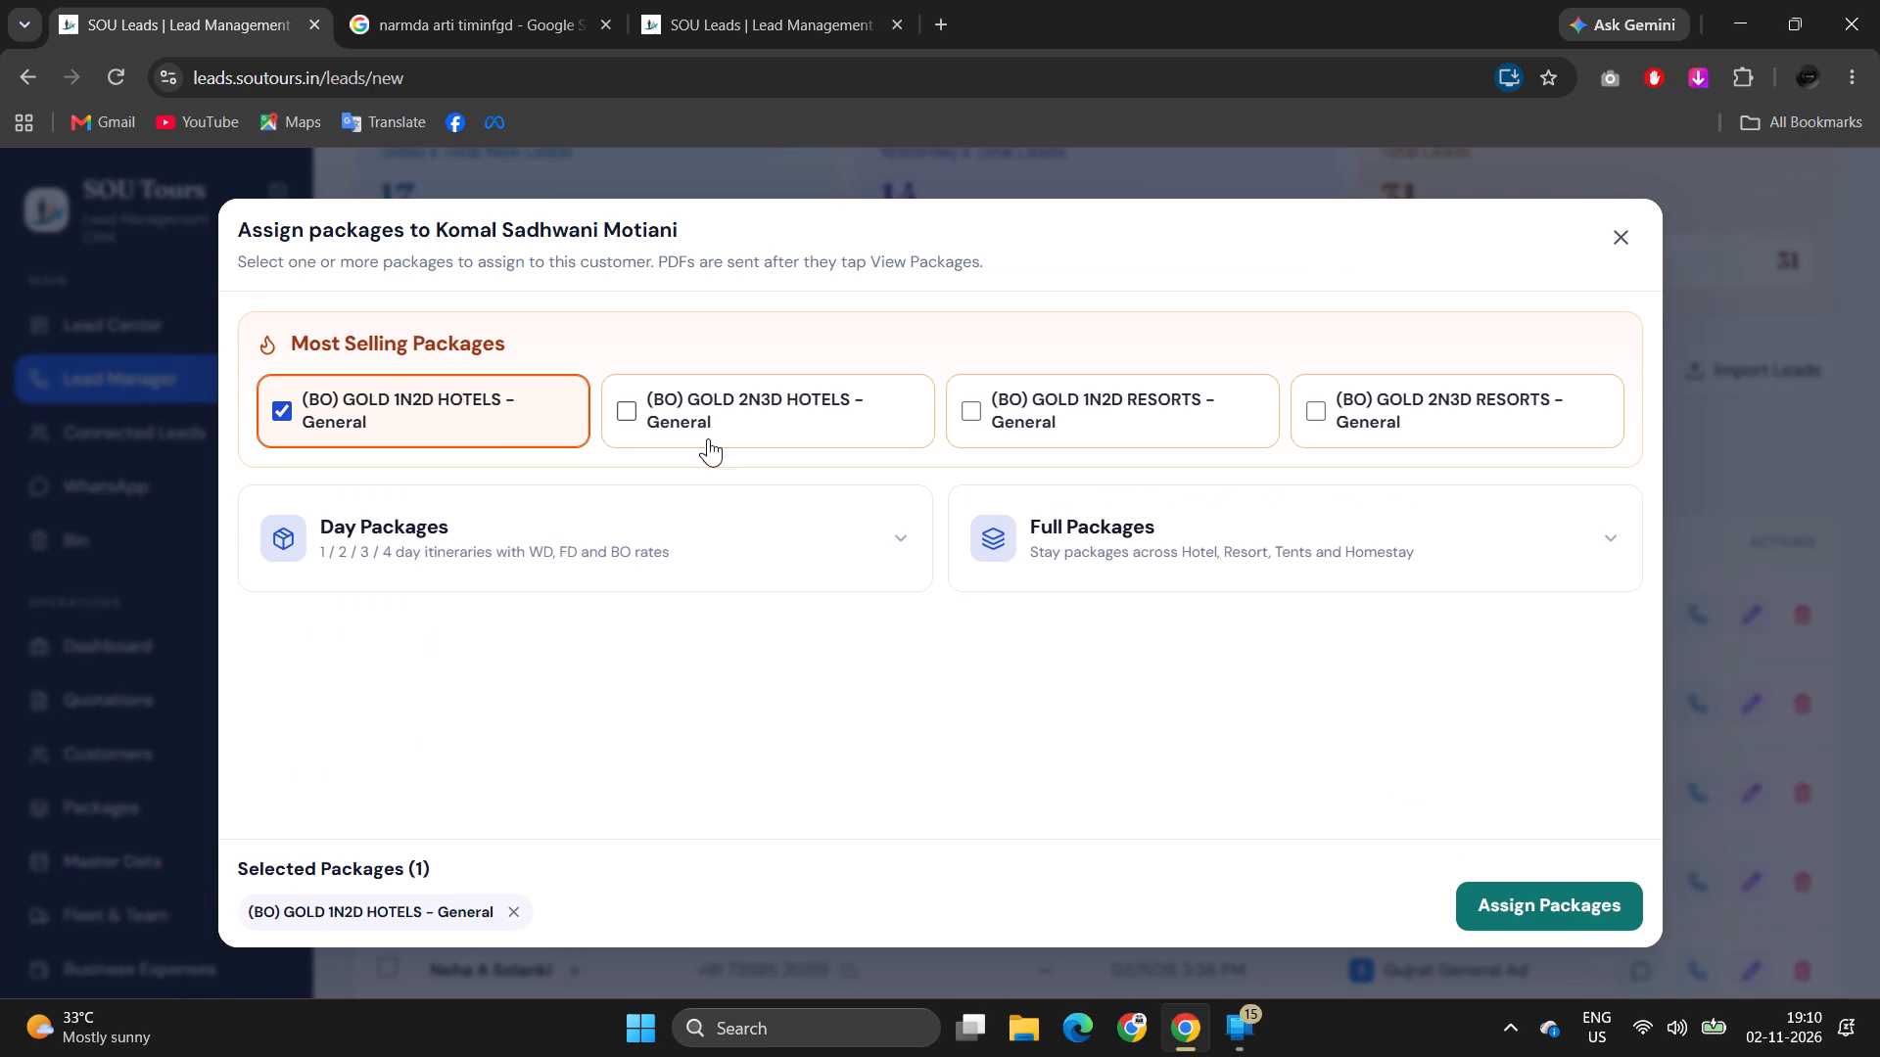
left_click(783, 422)
left_click(1188, 420)
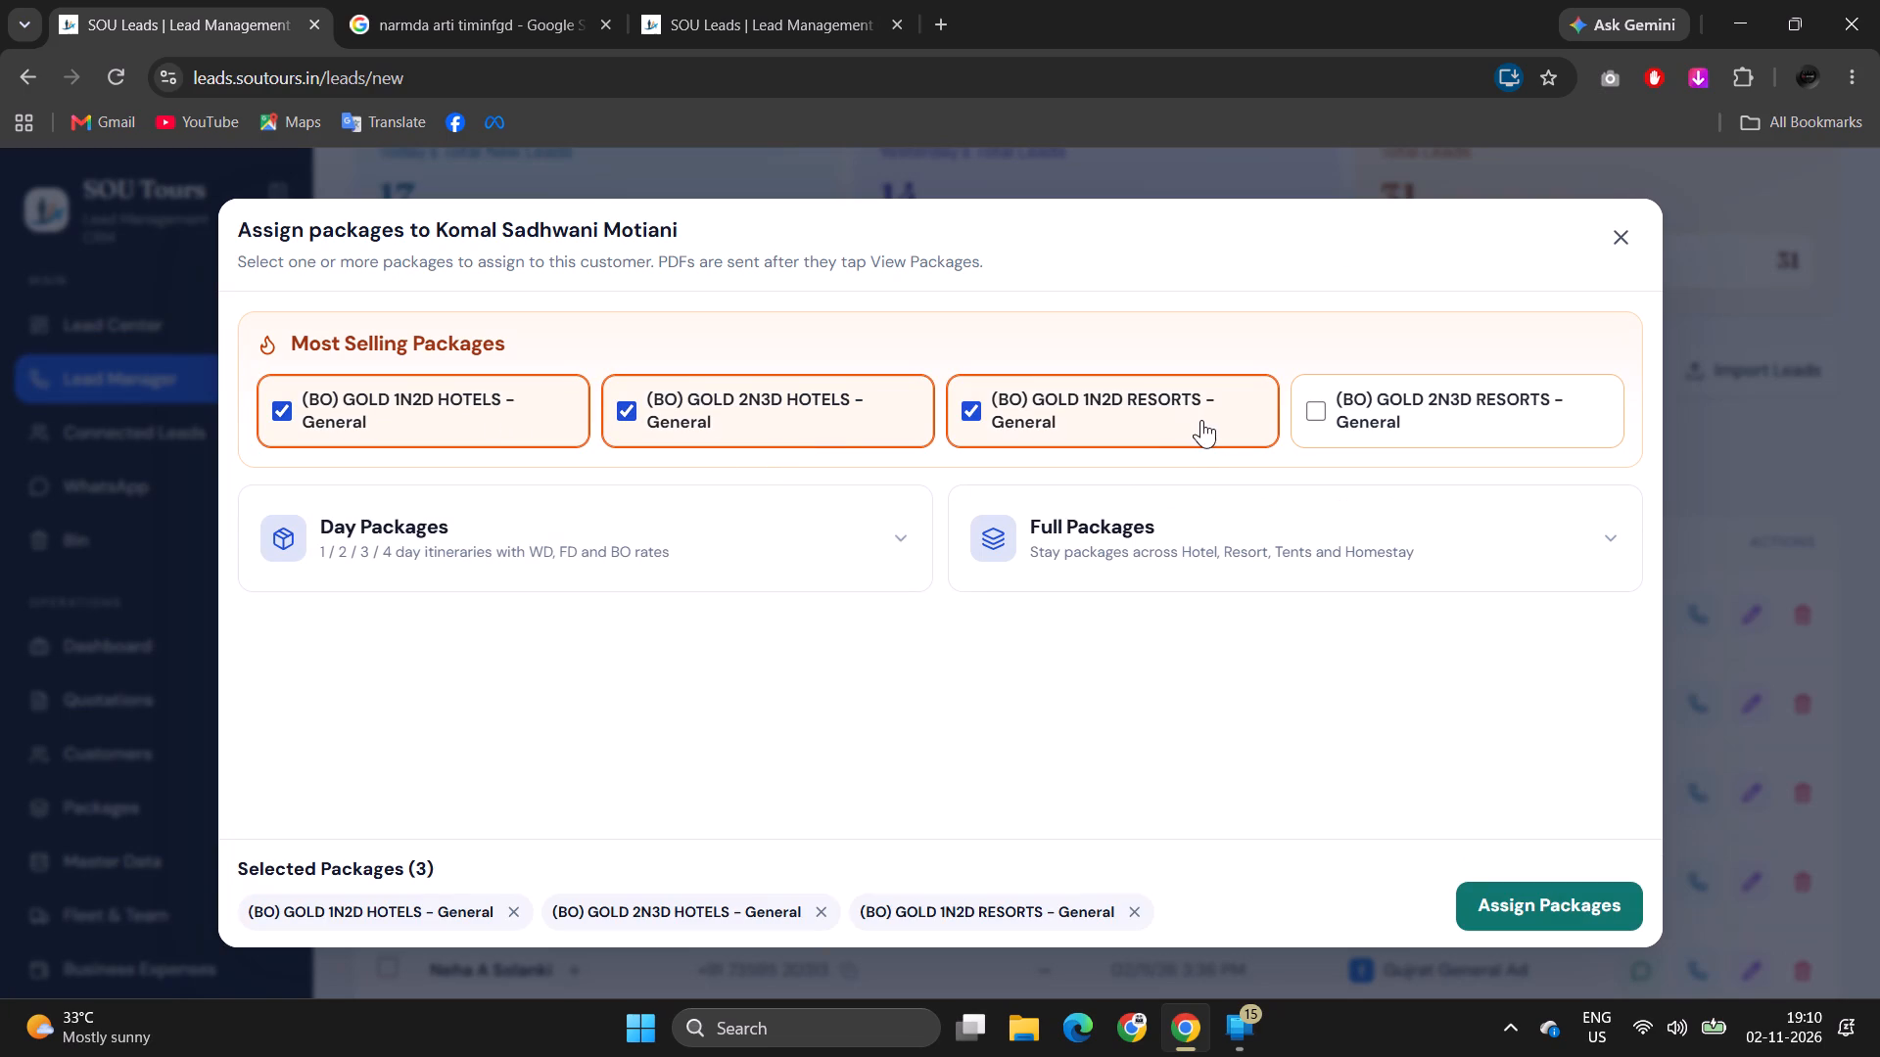
left_click(1427, 417)
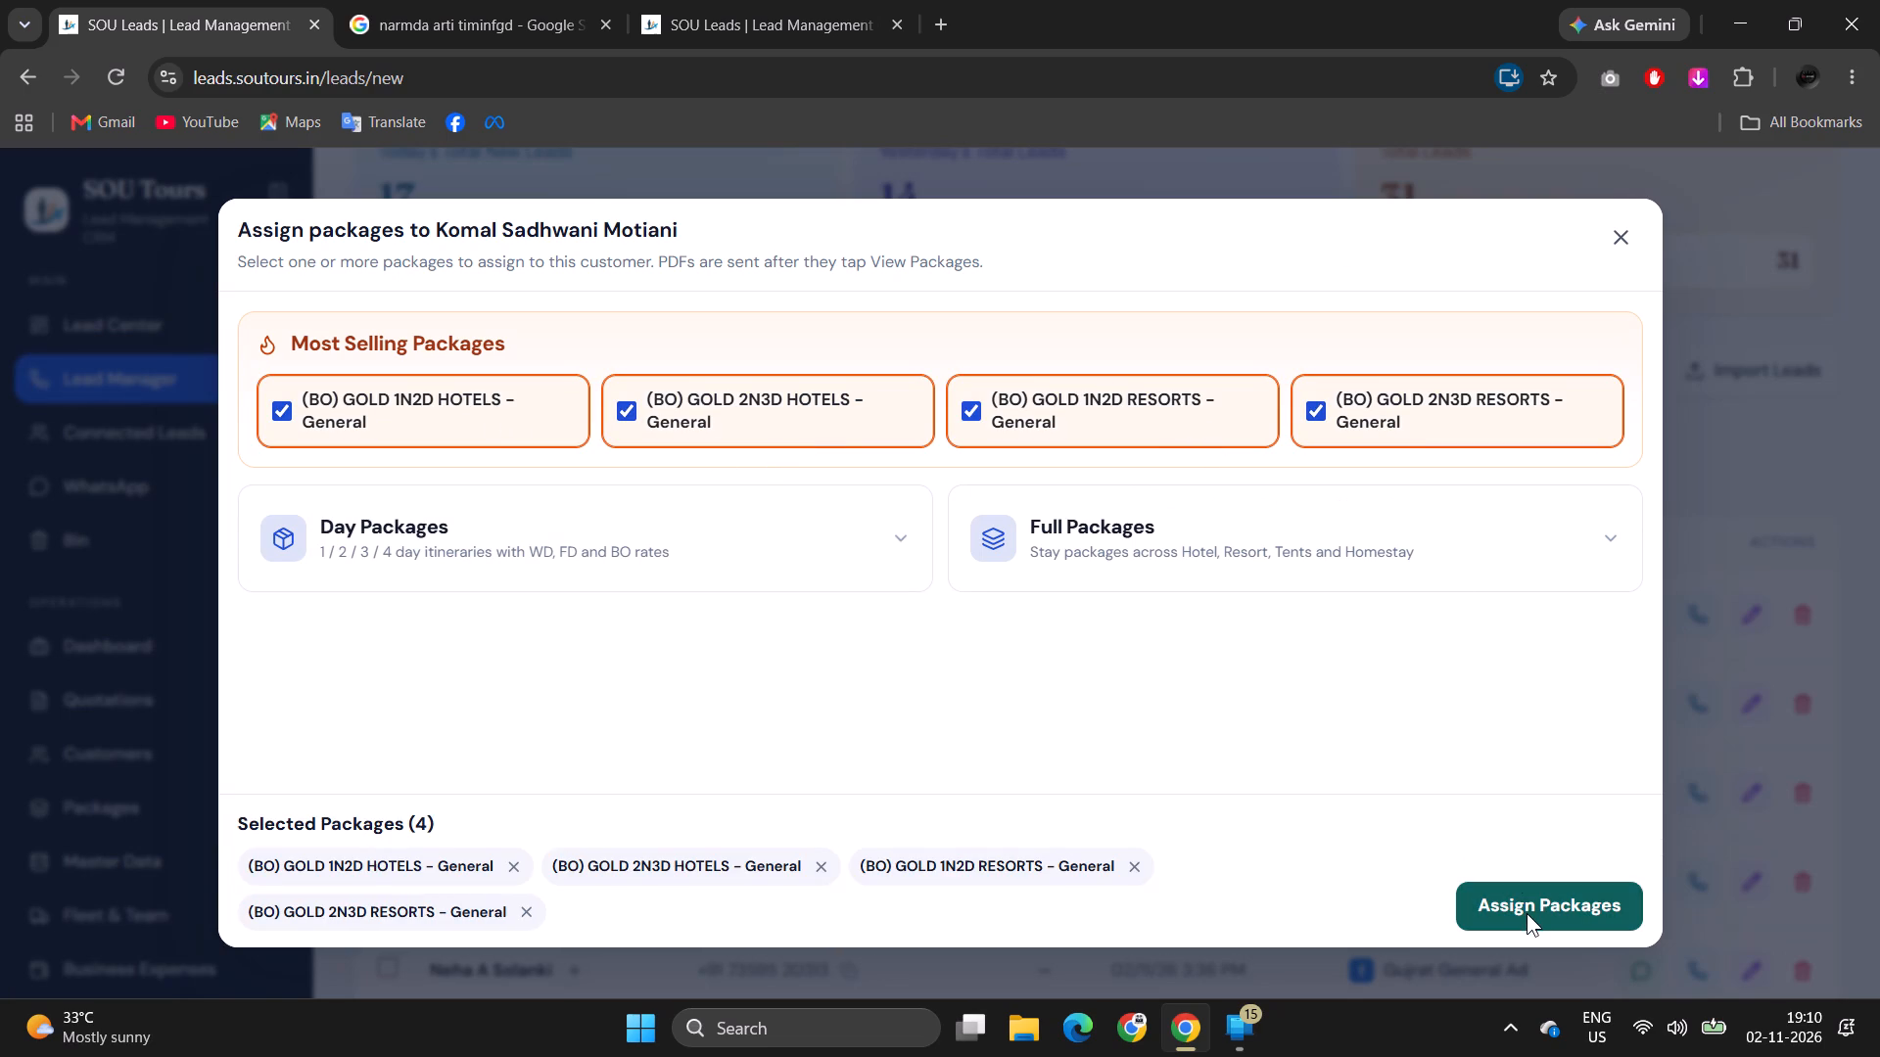
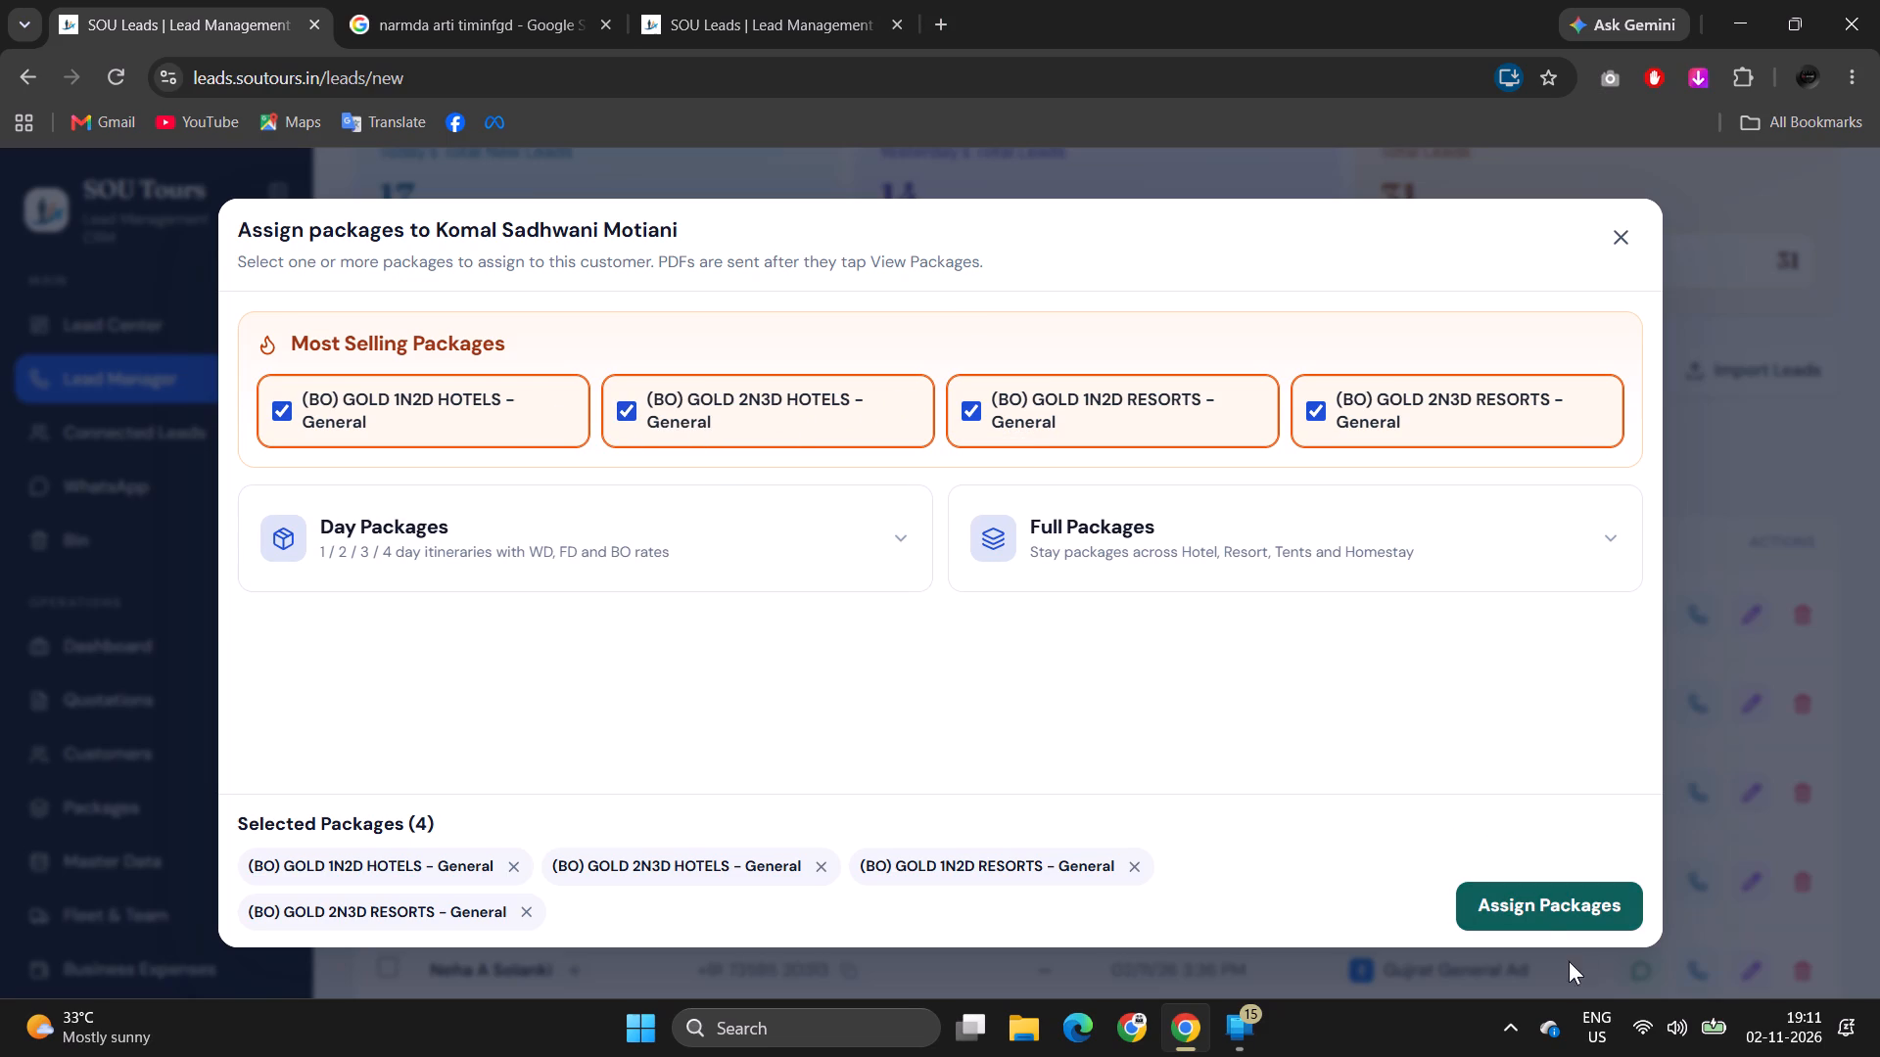
Assign the four selected GOLD packages to the connected lead.
left_click(1526, 903)
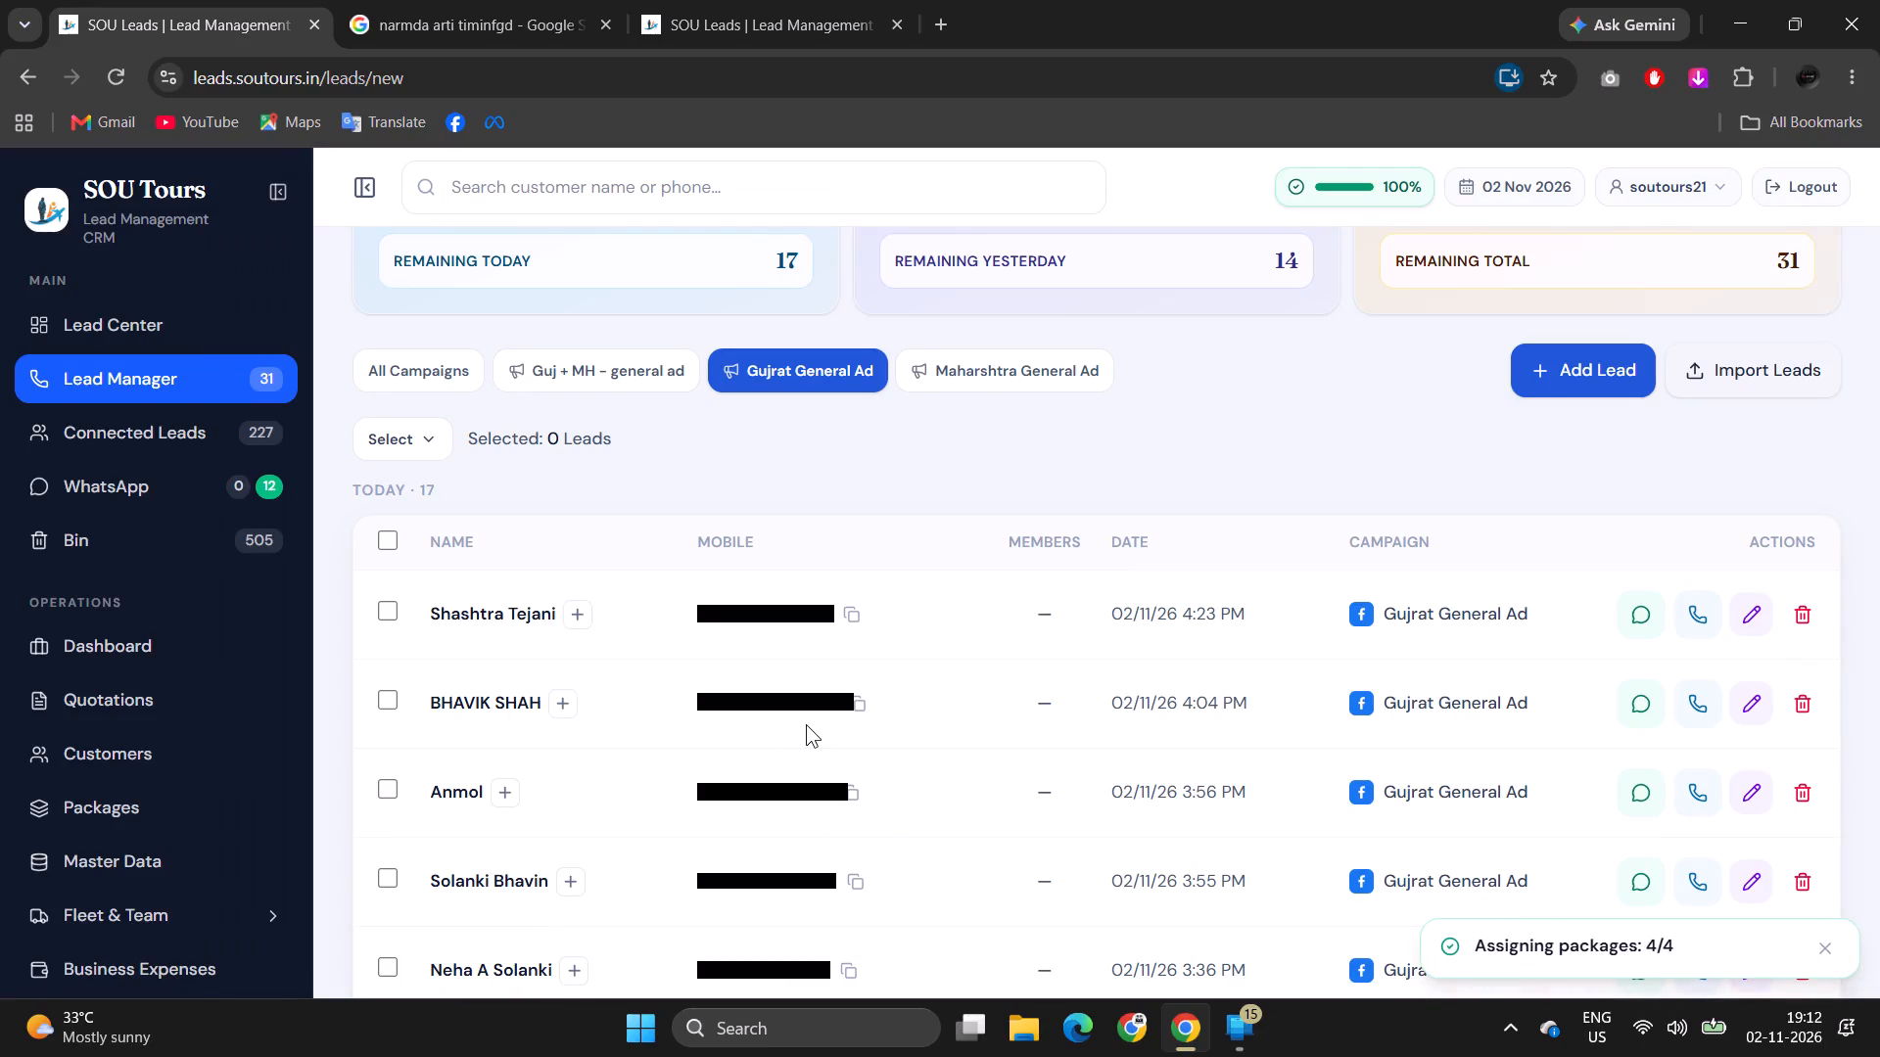
Call the first lead in today's Gujrat General Ad list.
left_click(1696, 610)
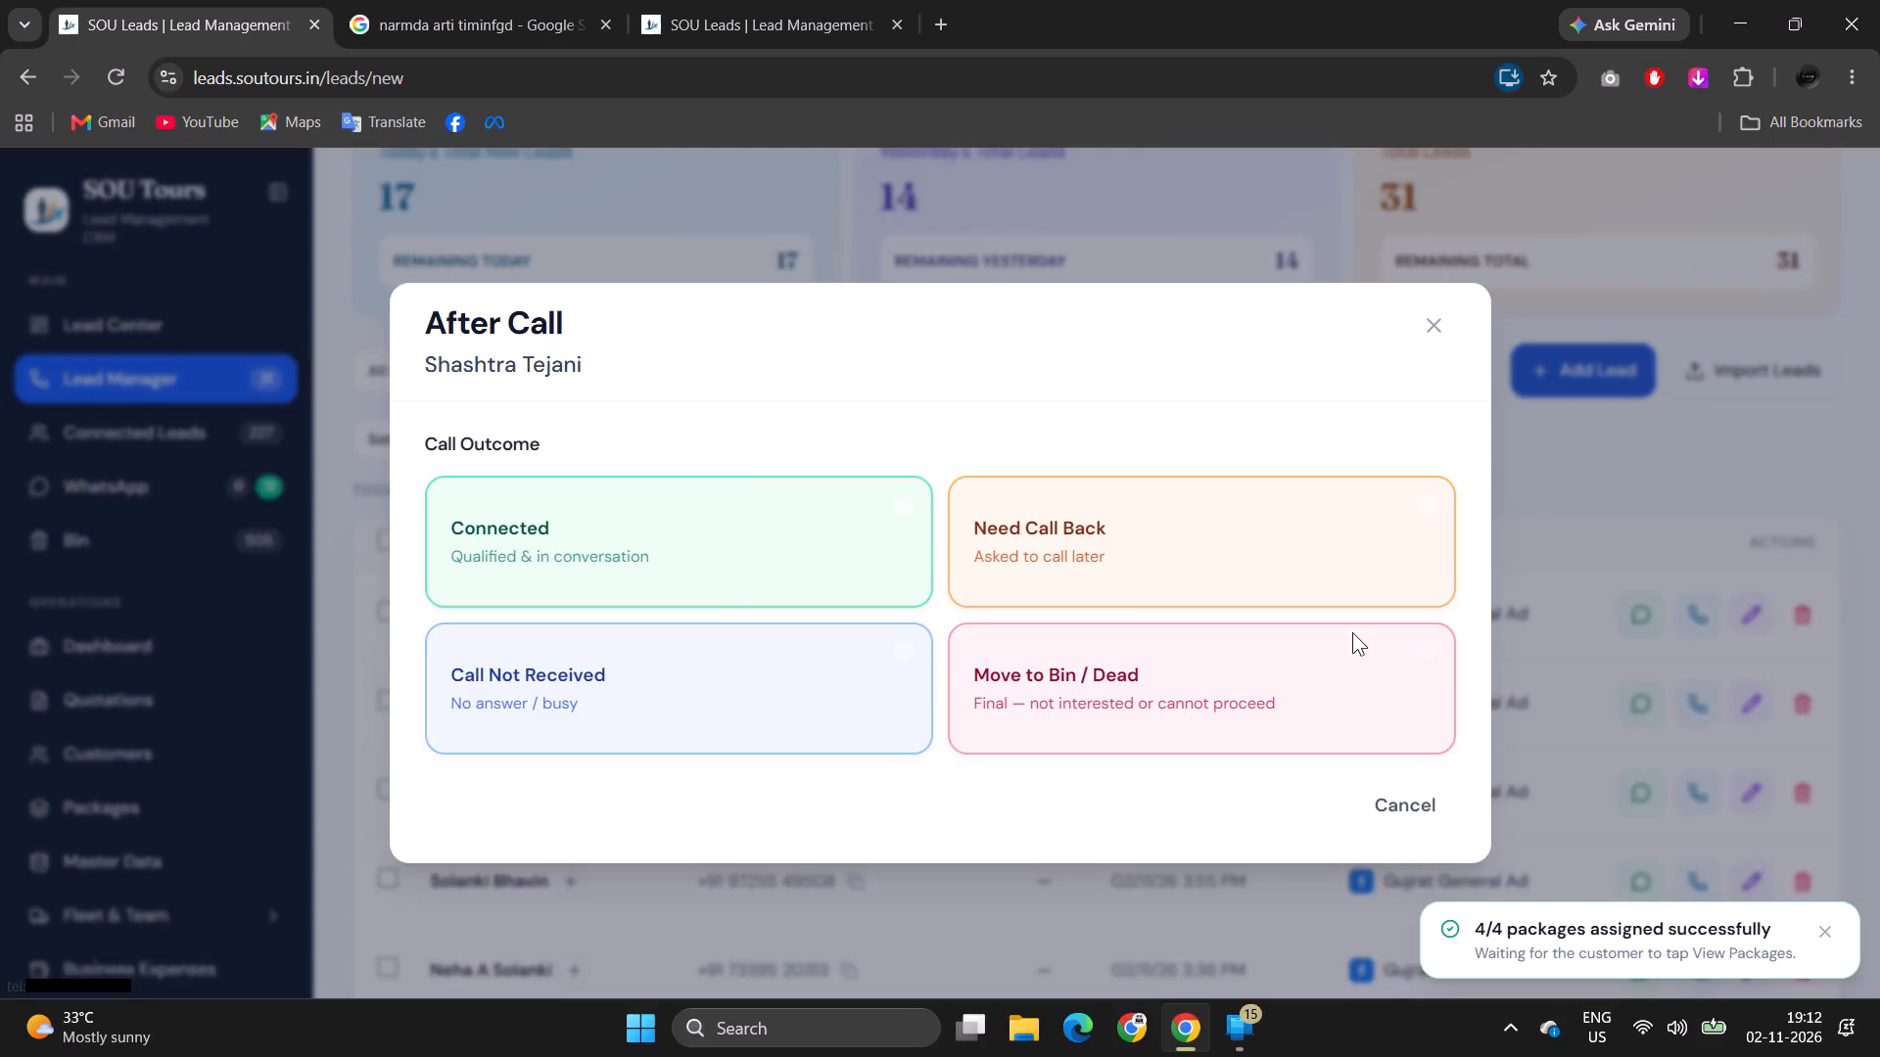
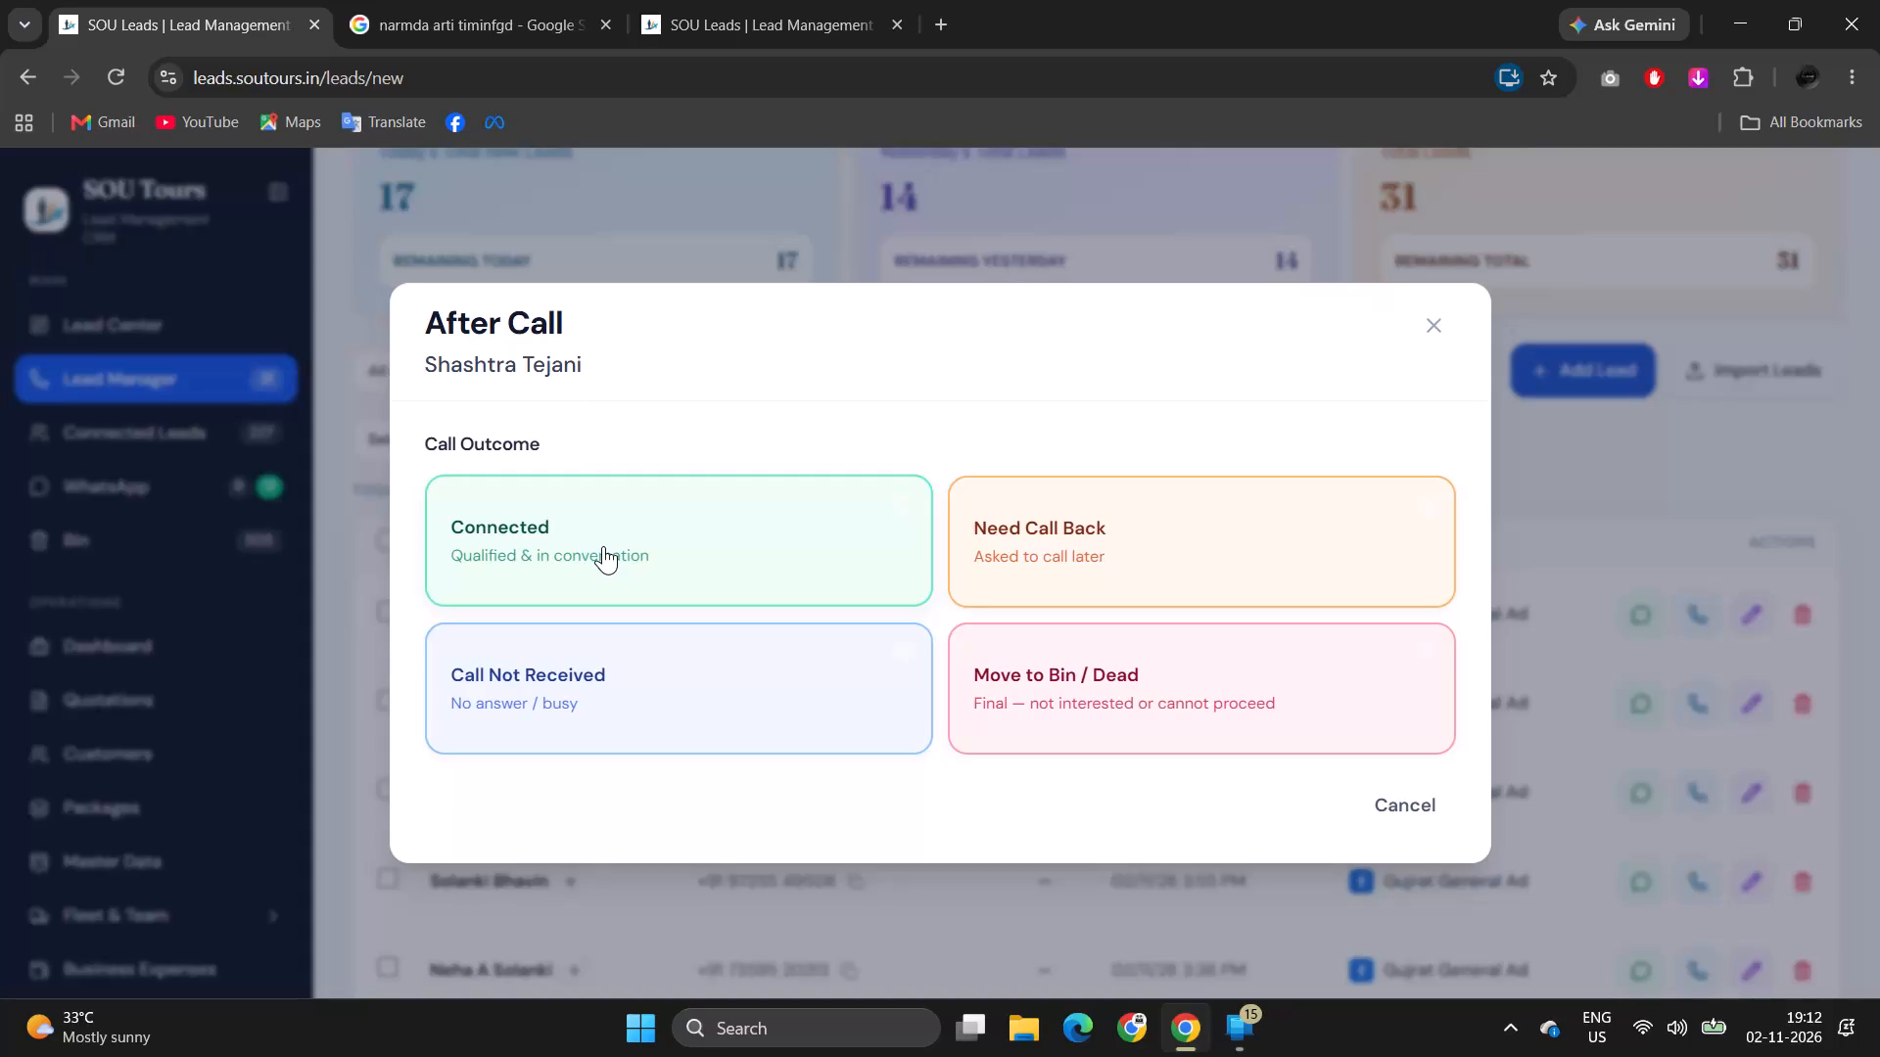
Mark the called lead as Connected and record November as the preferred month with 8 adults.
left_click(601, 546)
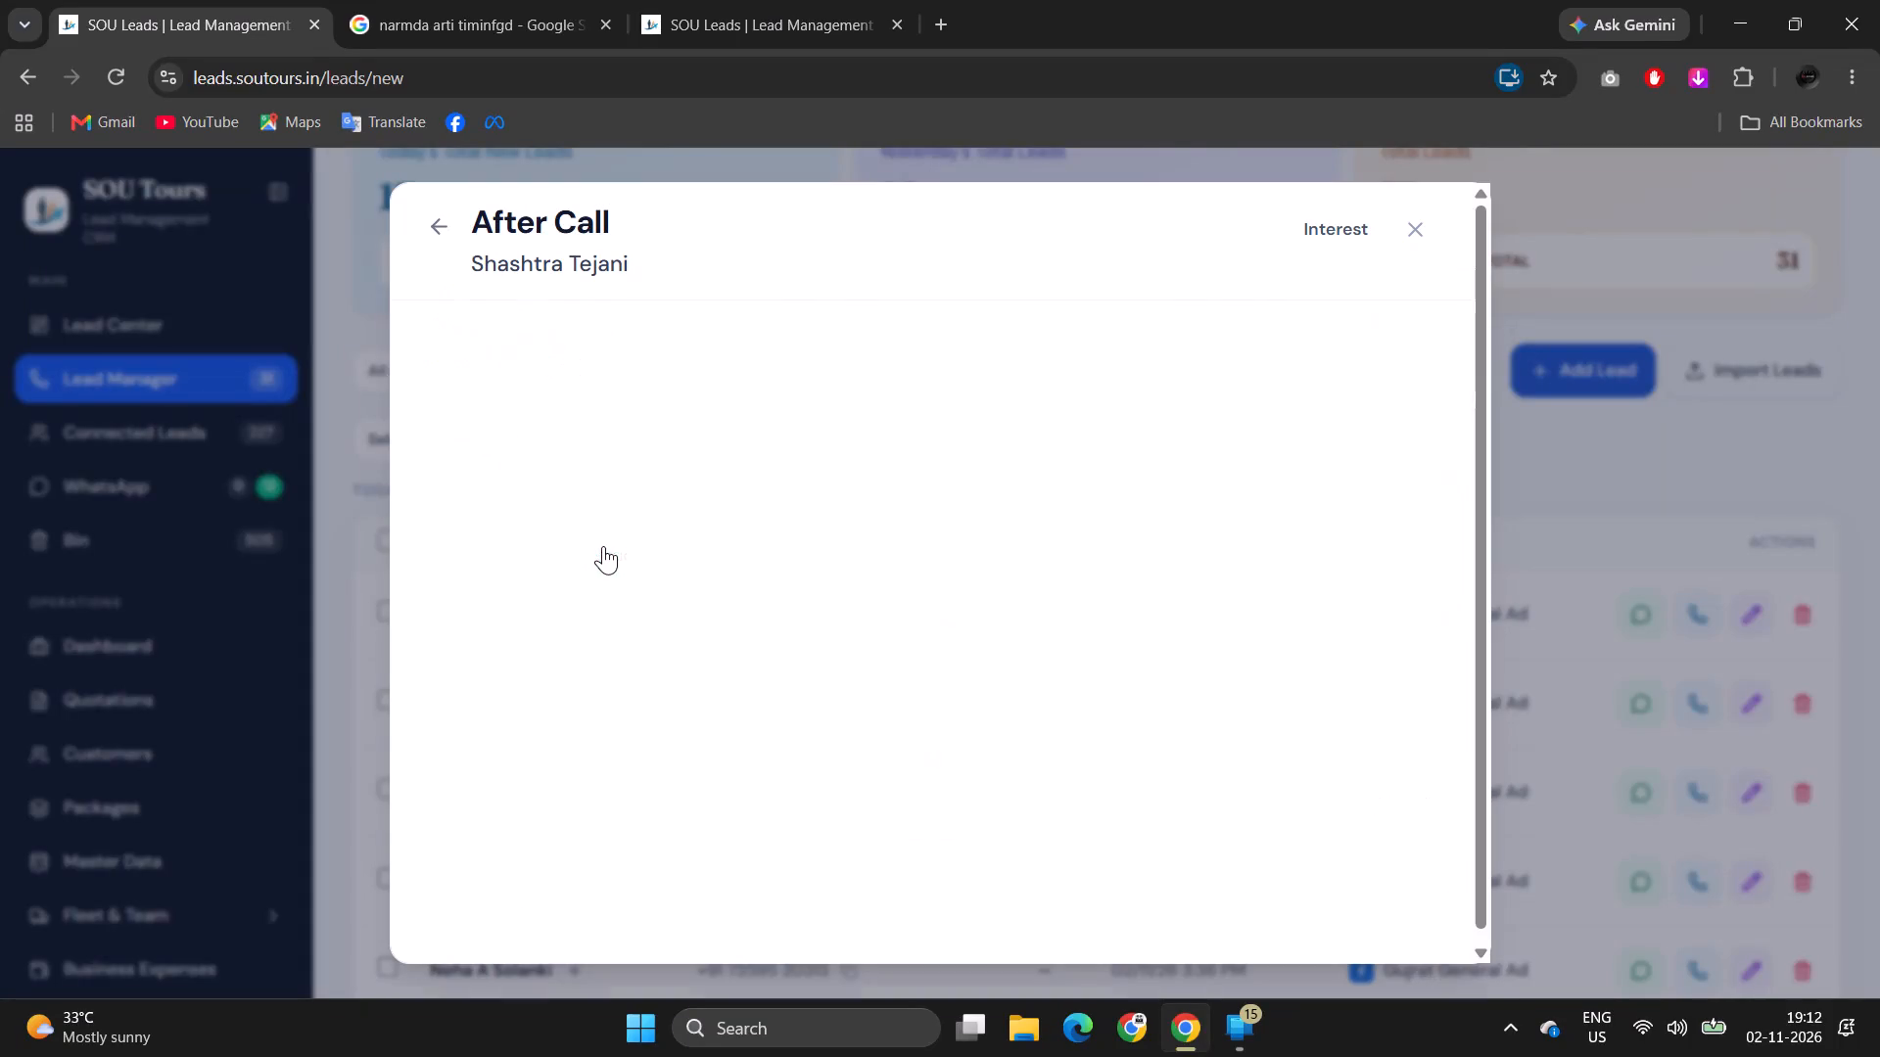
left_click(534, 548)
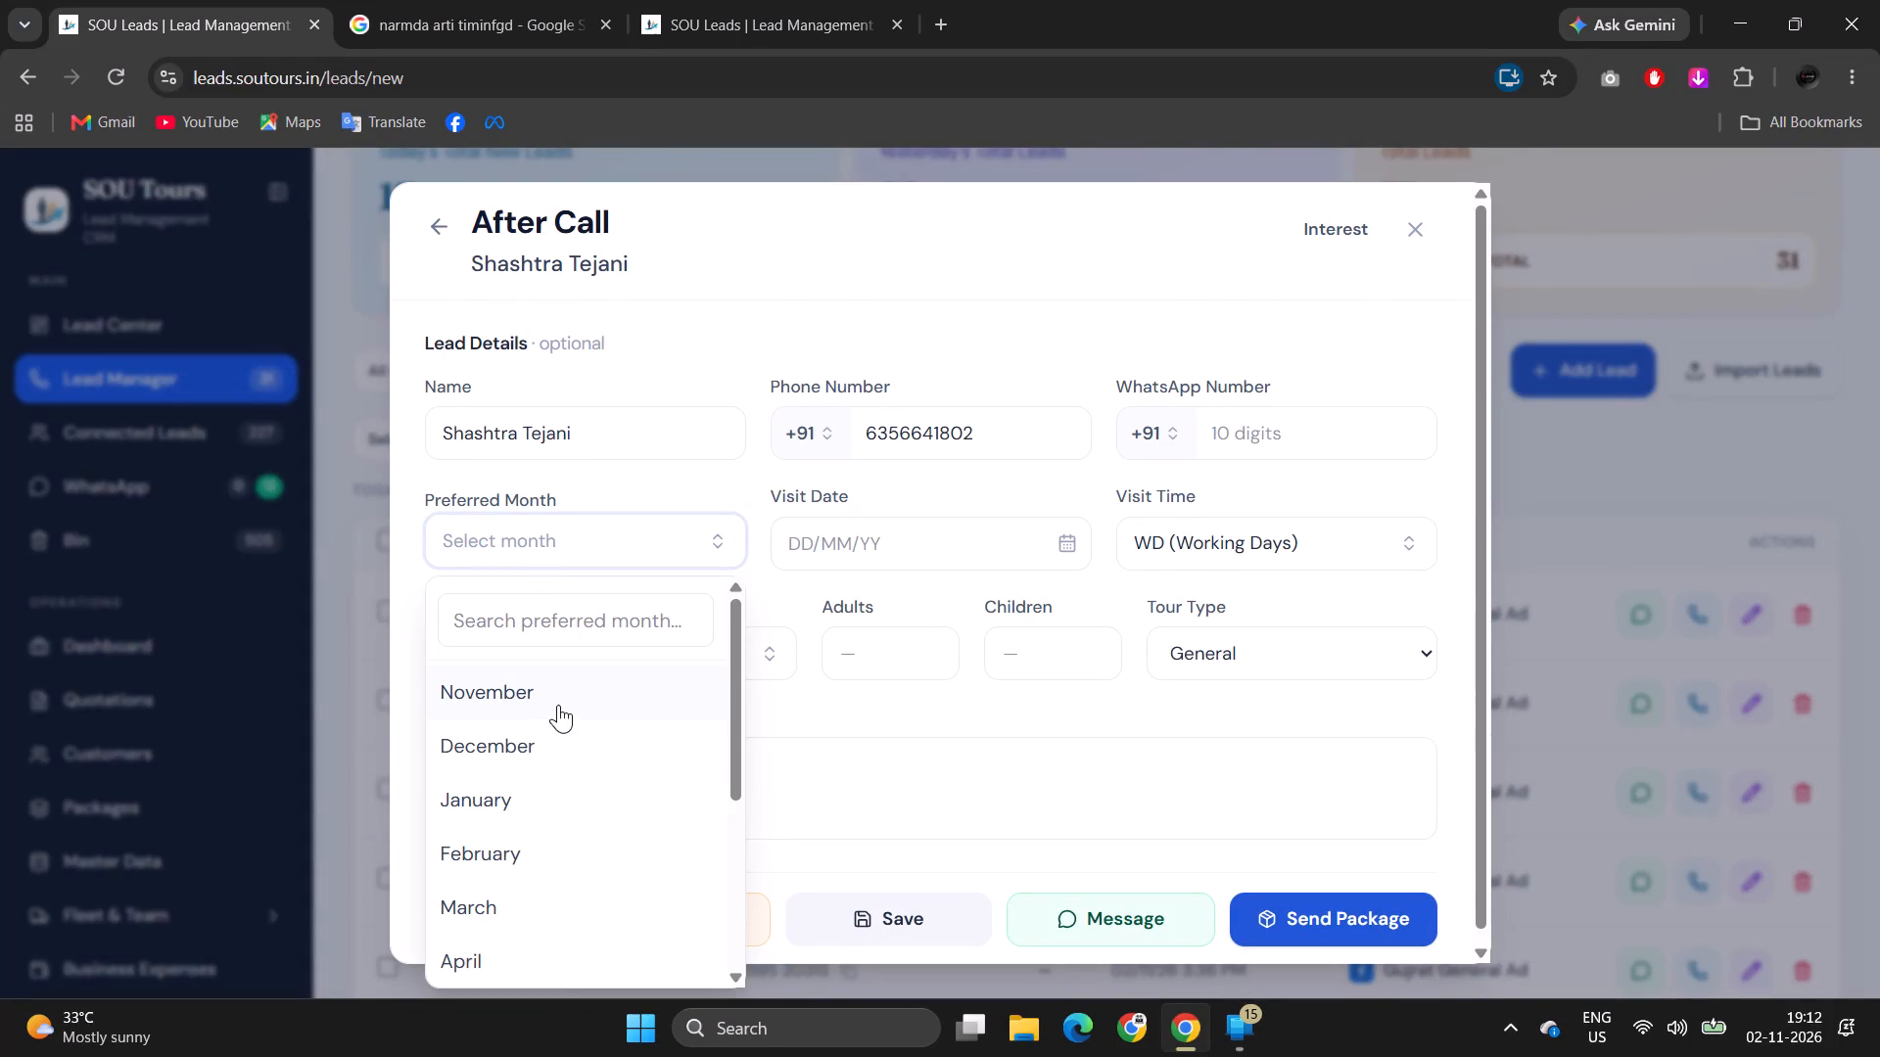
left_click(866, 645)
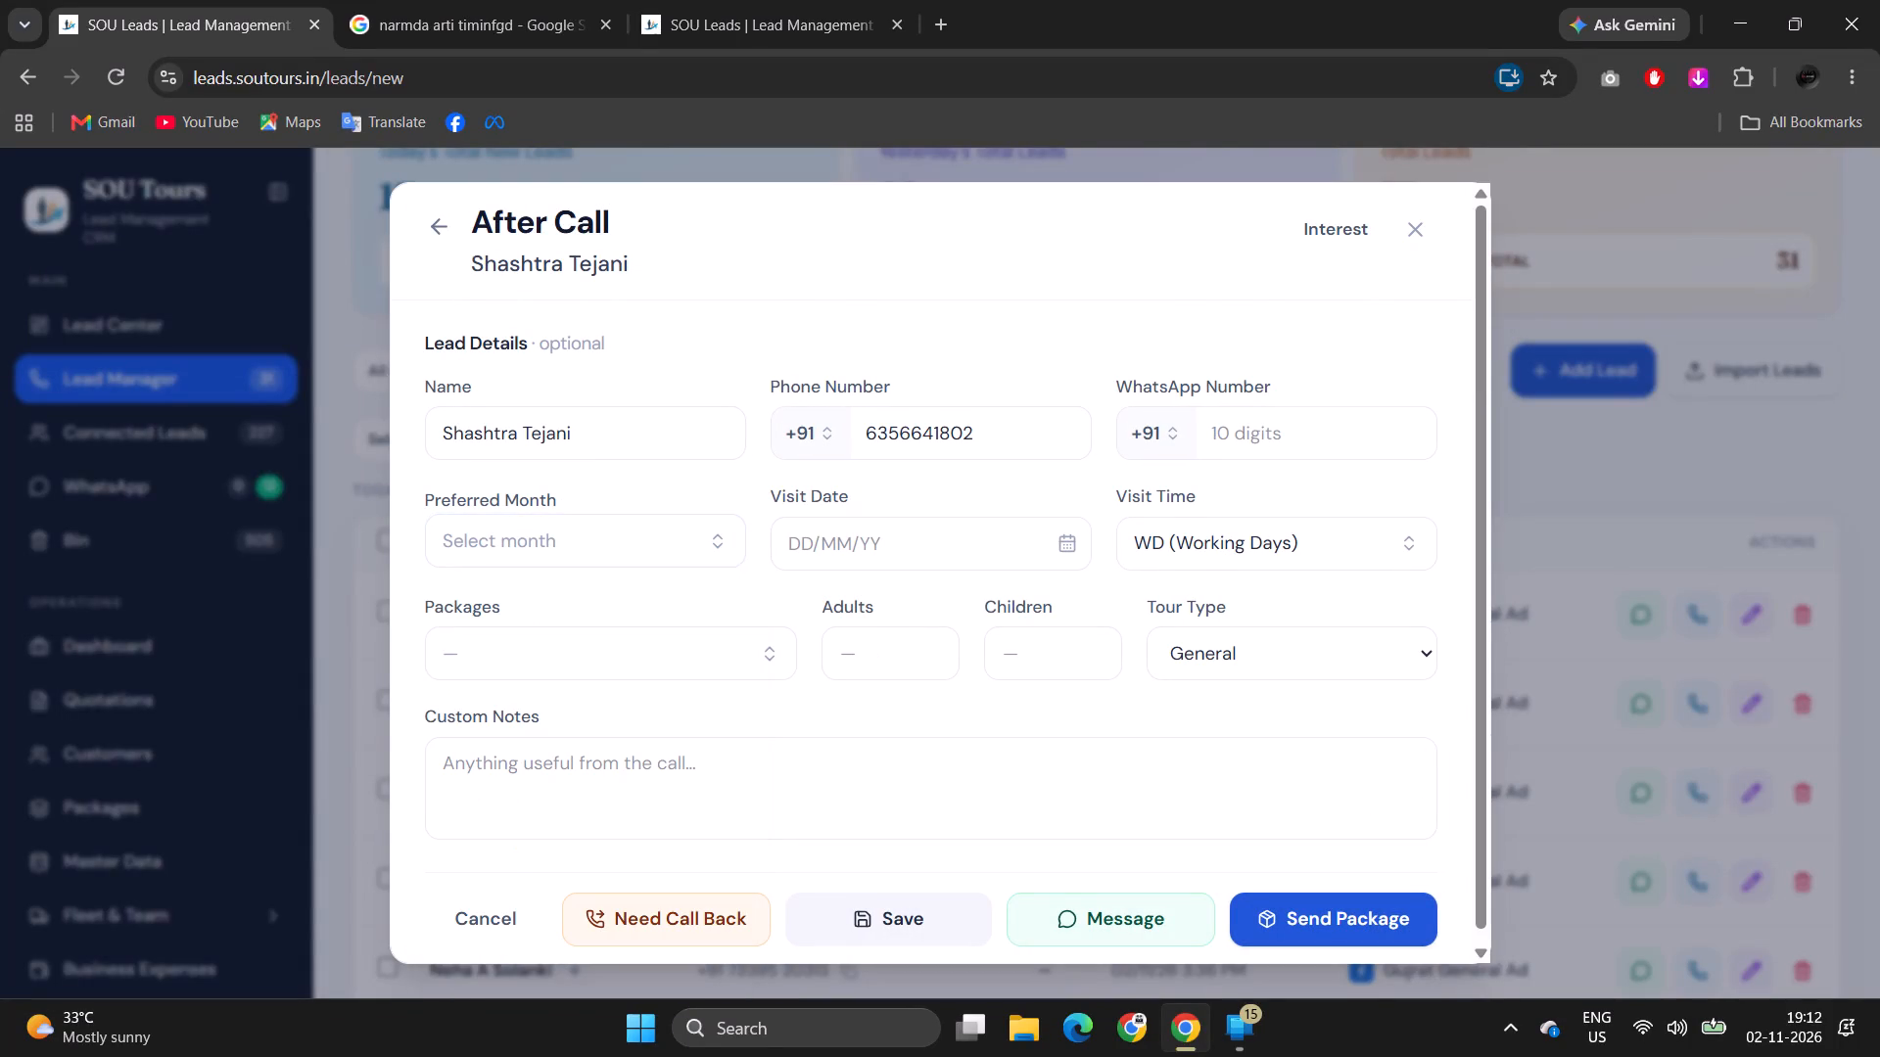
left_click(591, 529)
left_click(575, 679)
left_click(869, 652)
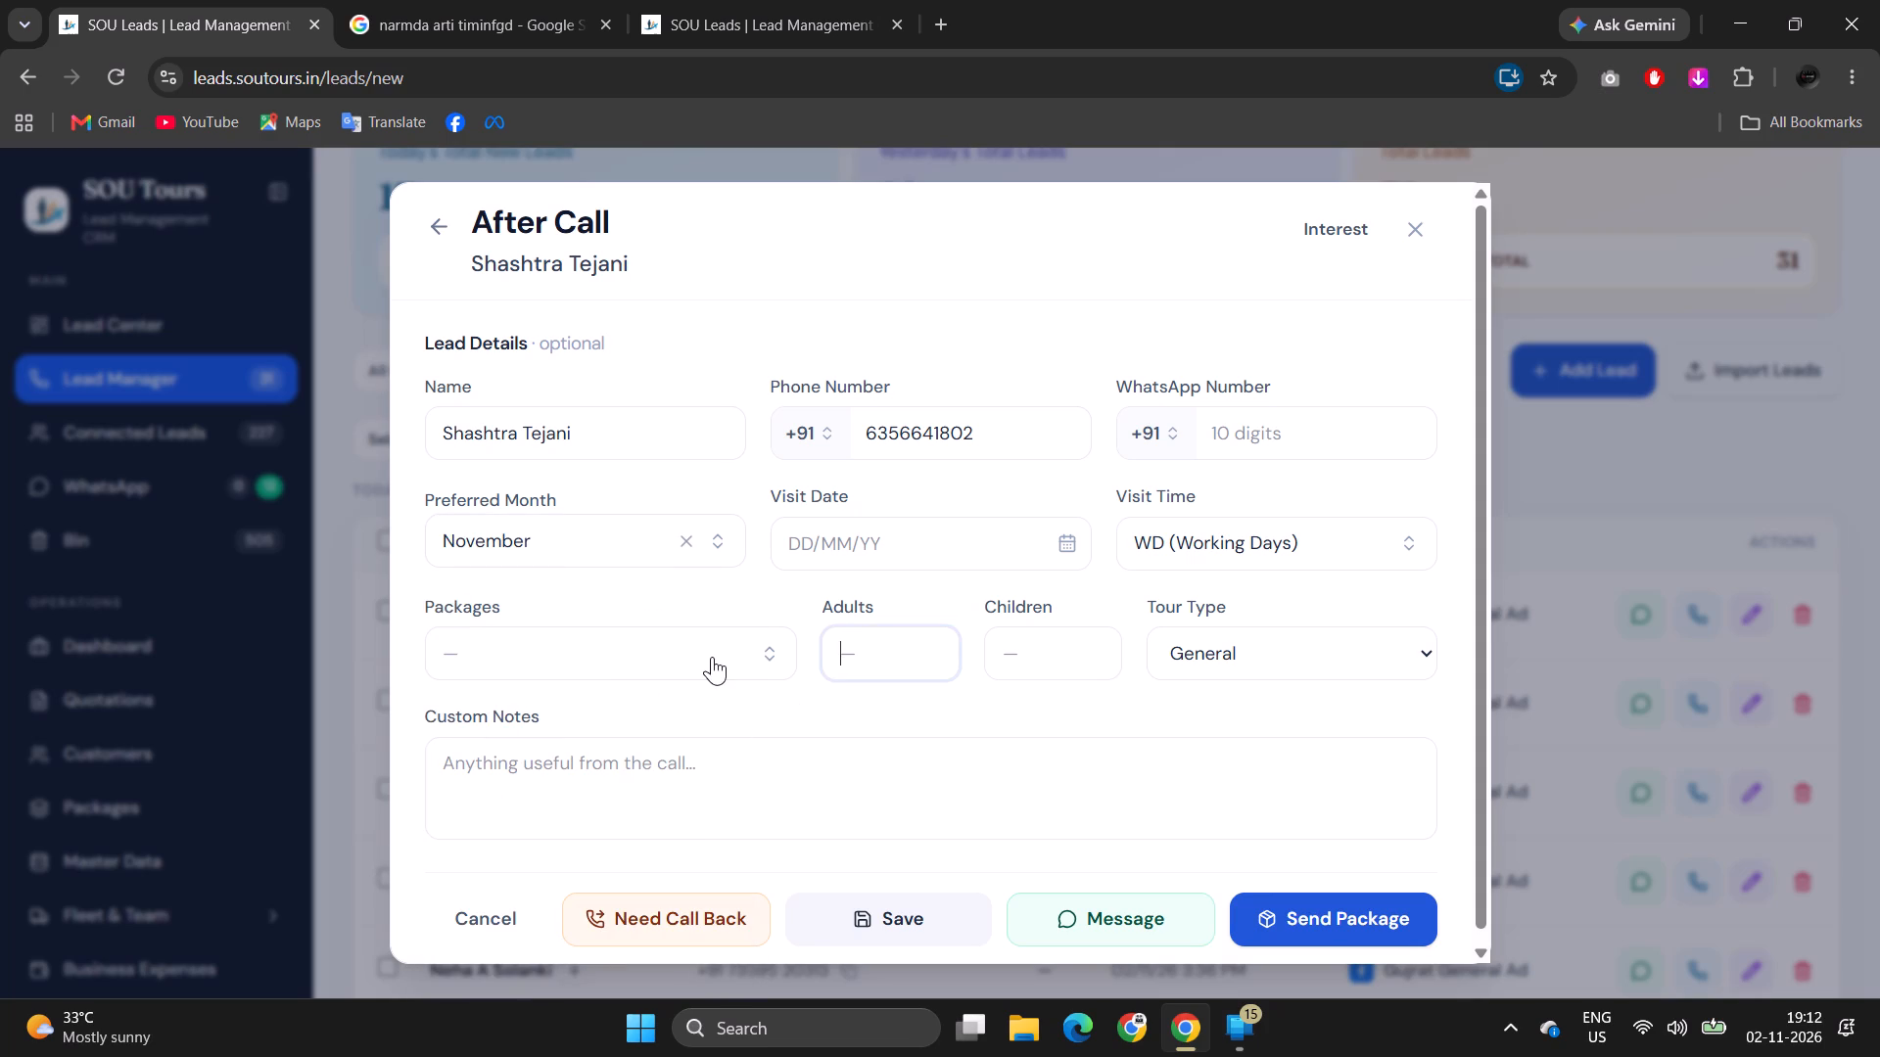
key("8")
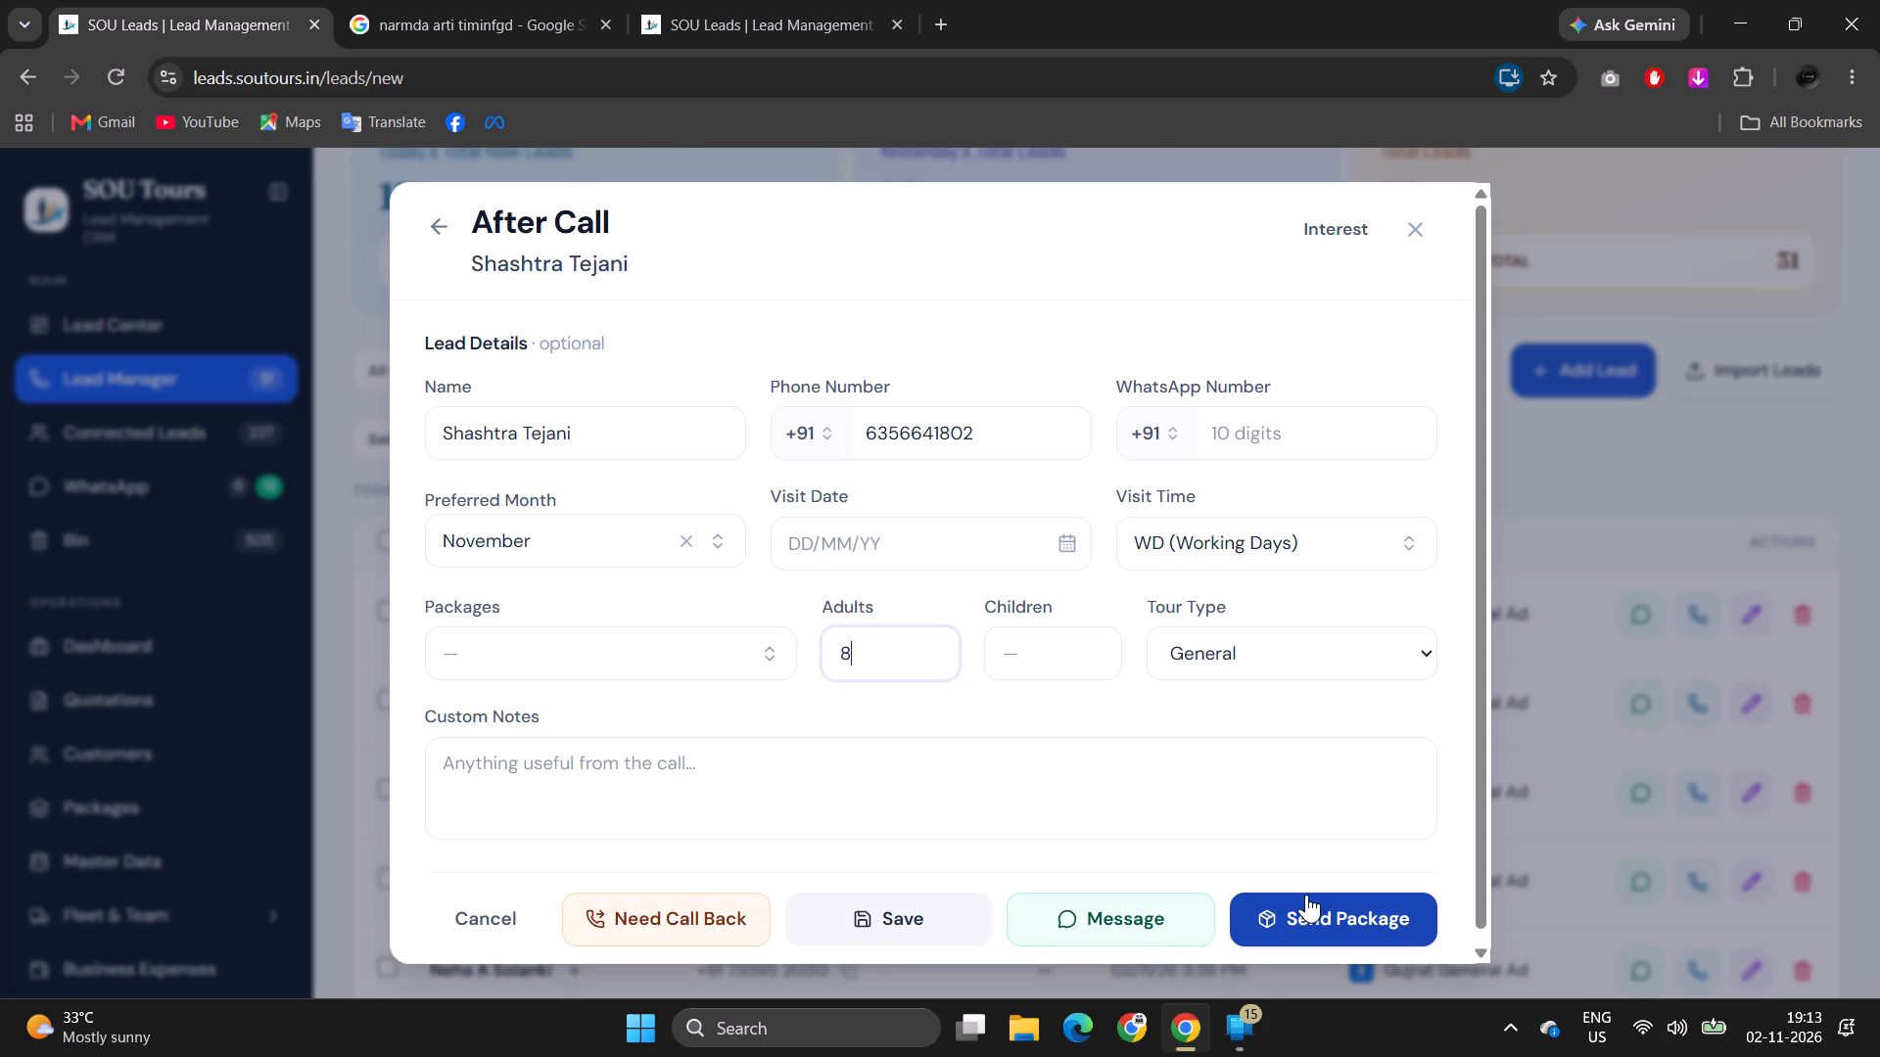
Send the lead the four most selling (BO) GOLD General packages: 1N2D and 2N3D, for both Hotels and Resorts.
left_click(1314, 920)
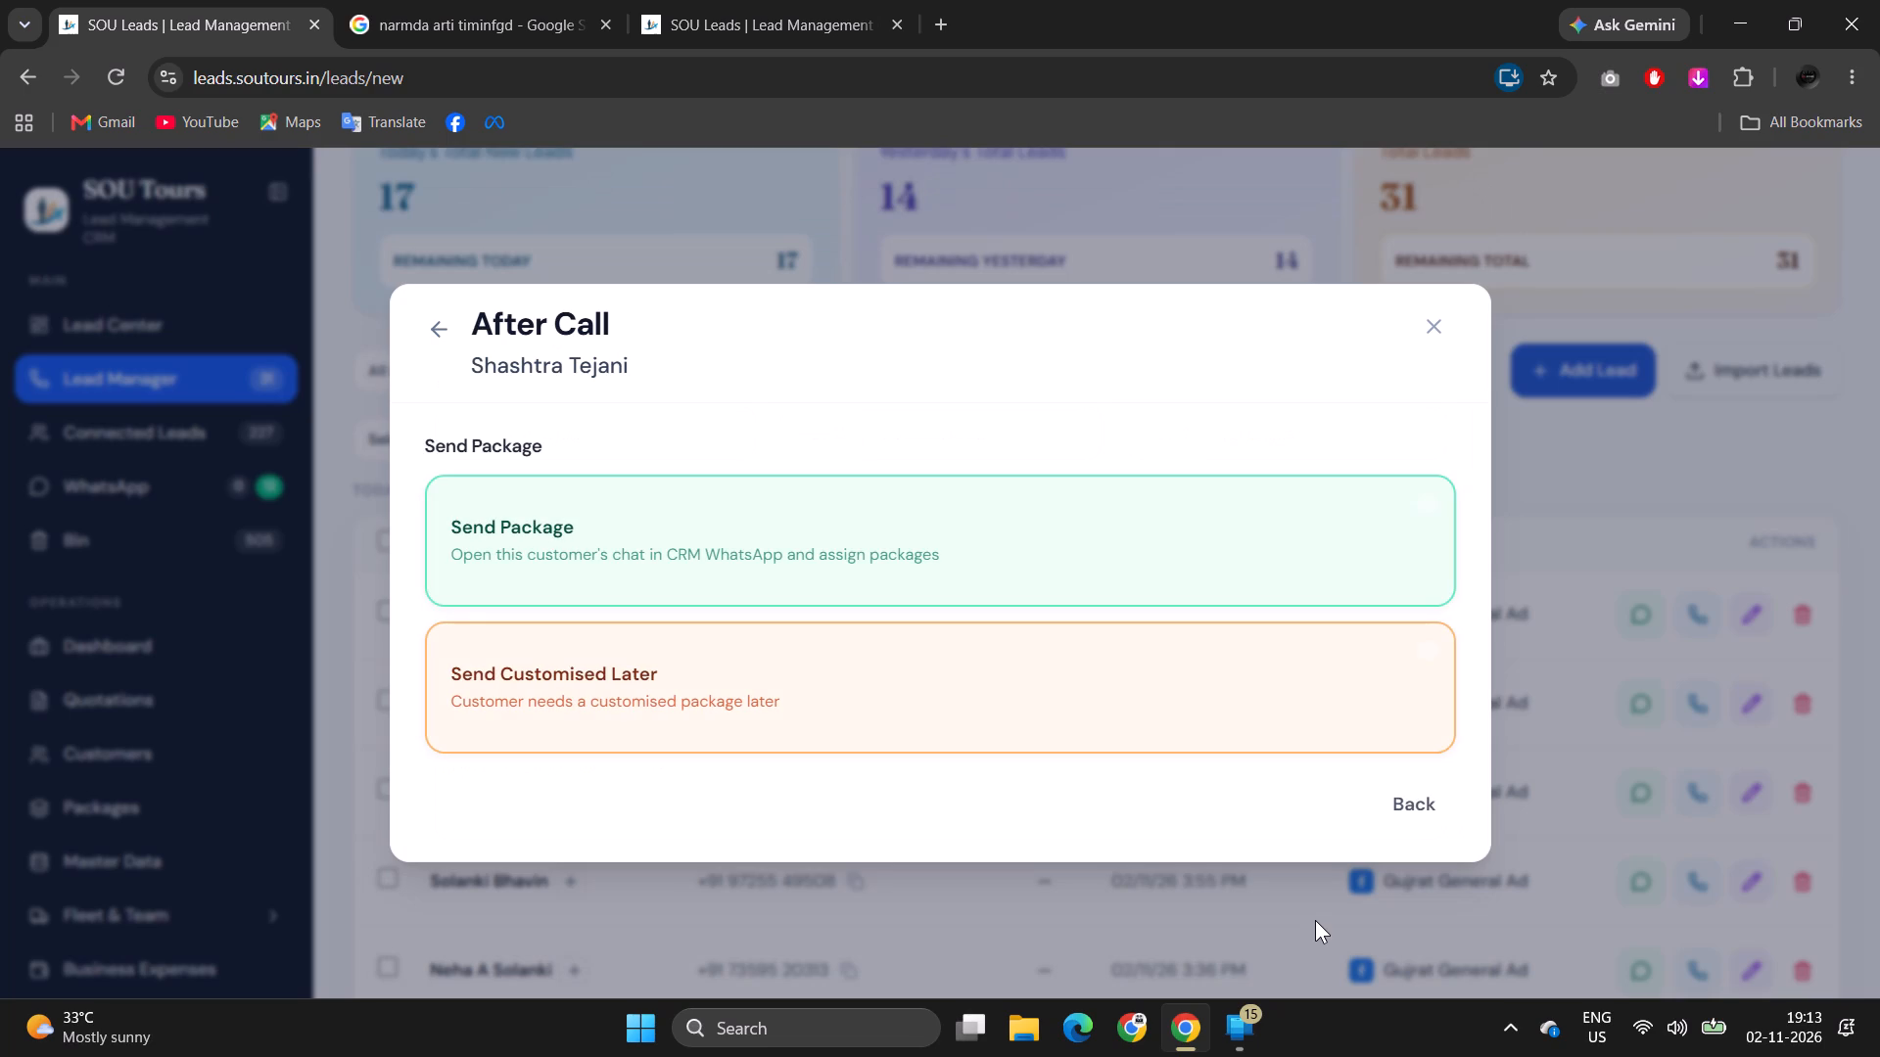
left_click(931, 585)
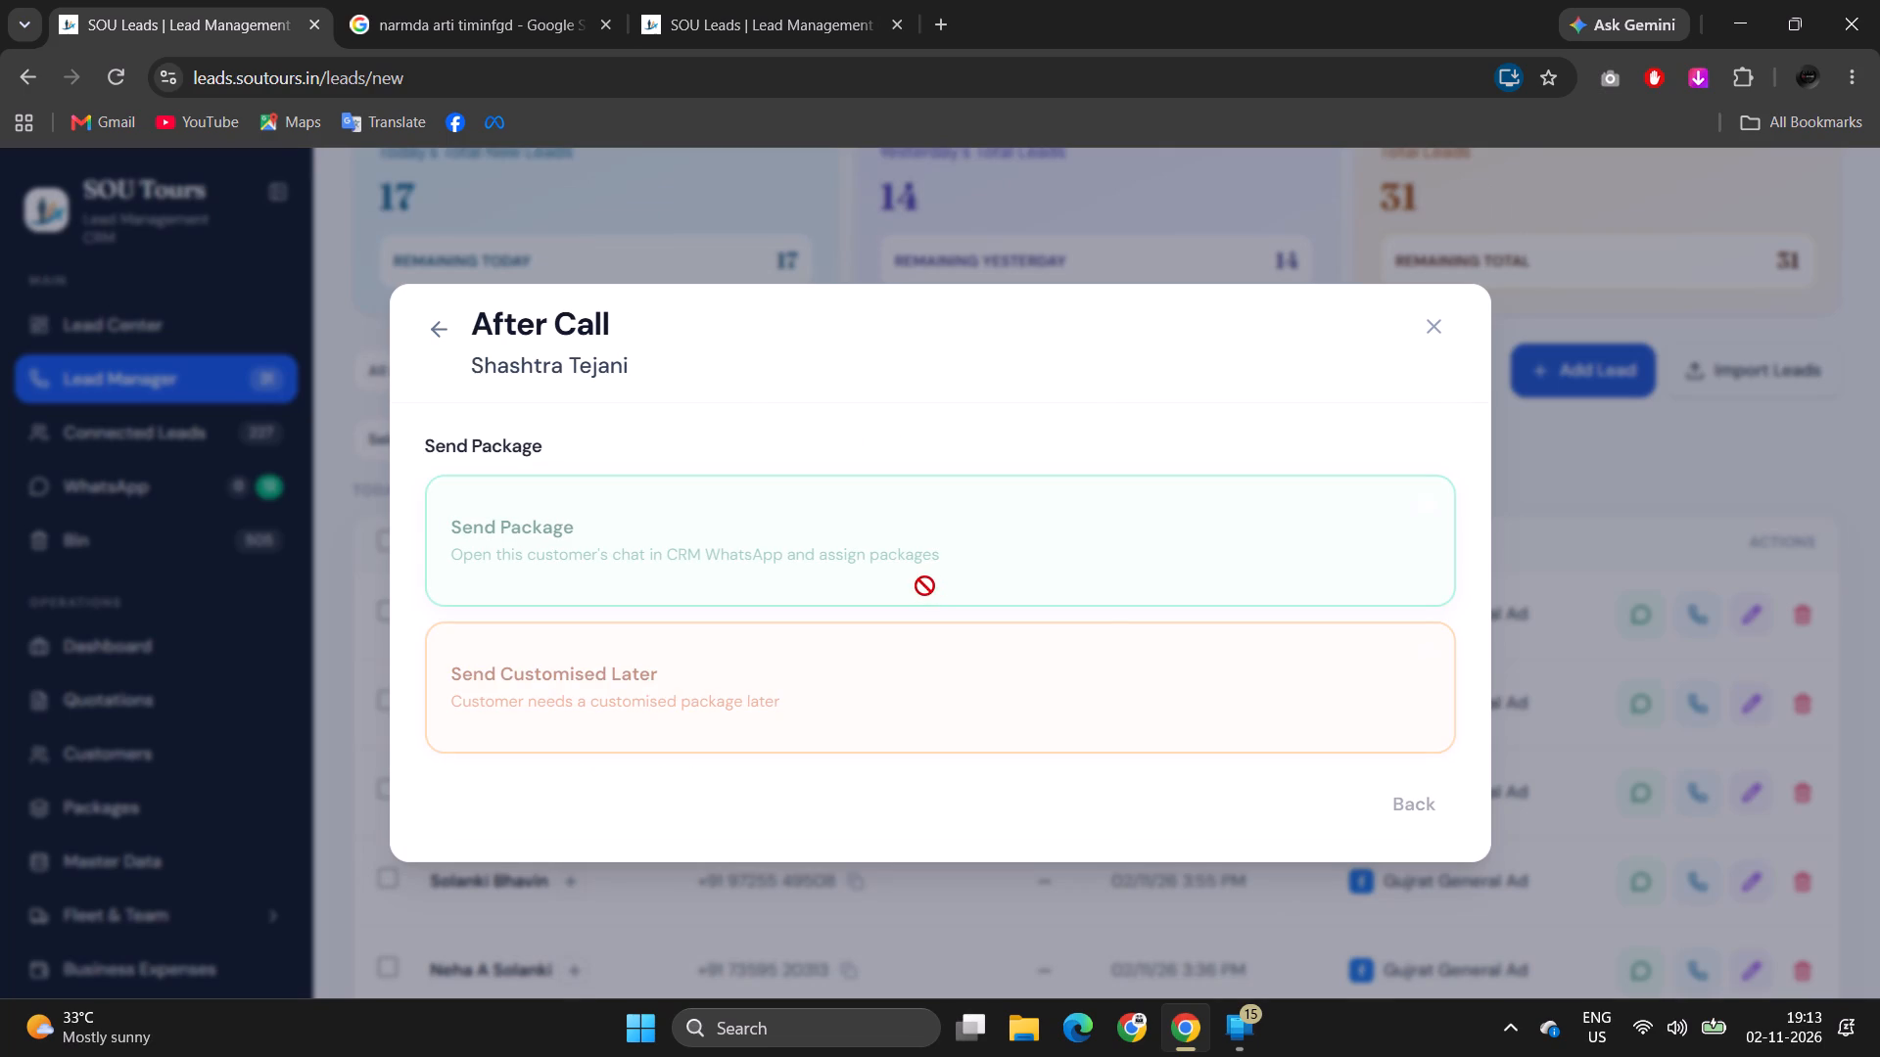
left_click(469, 426)
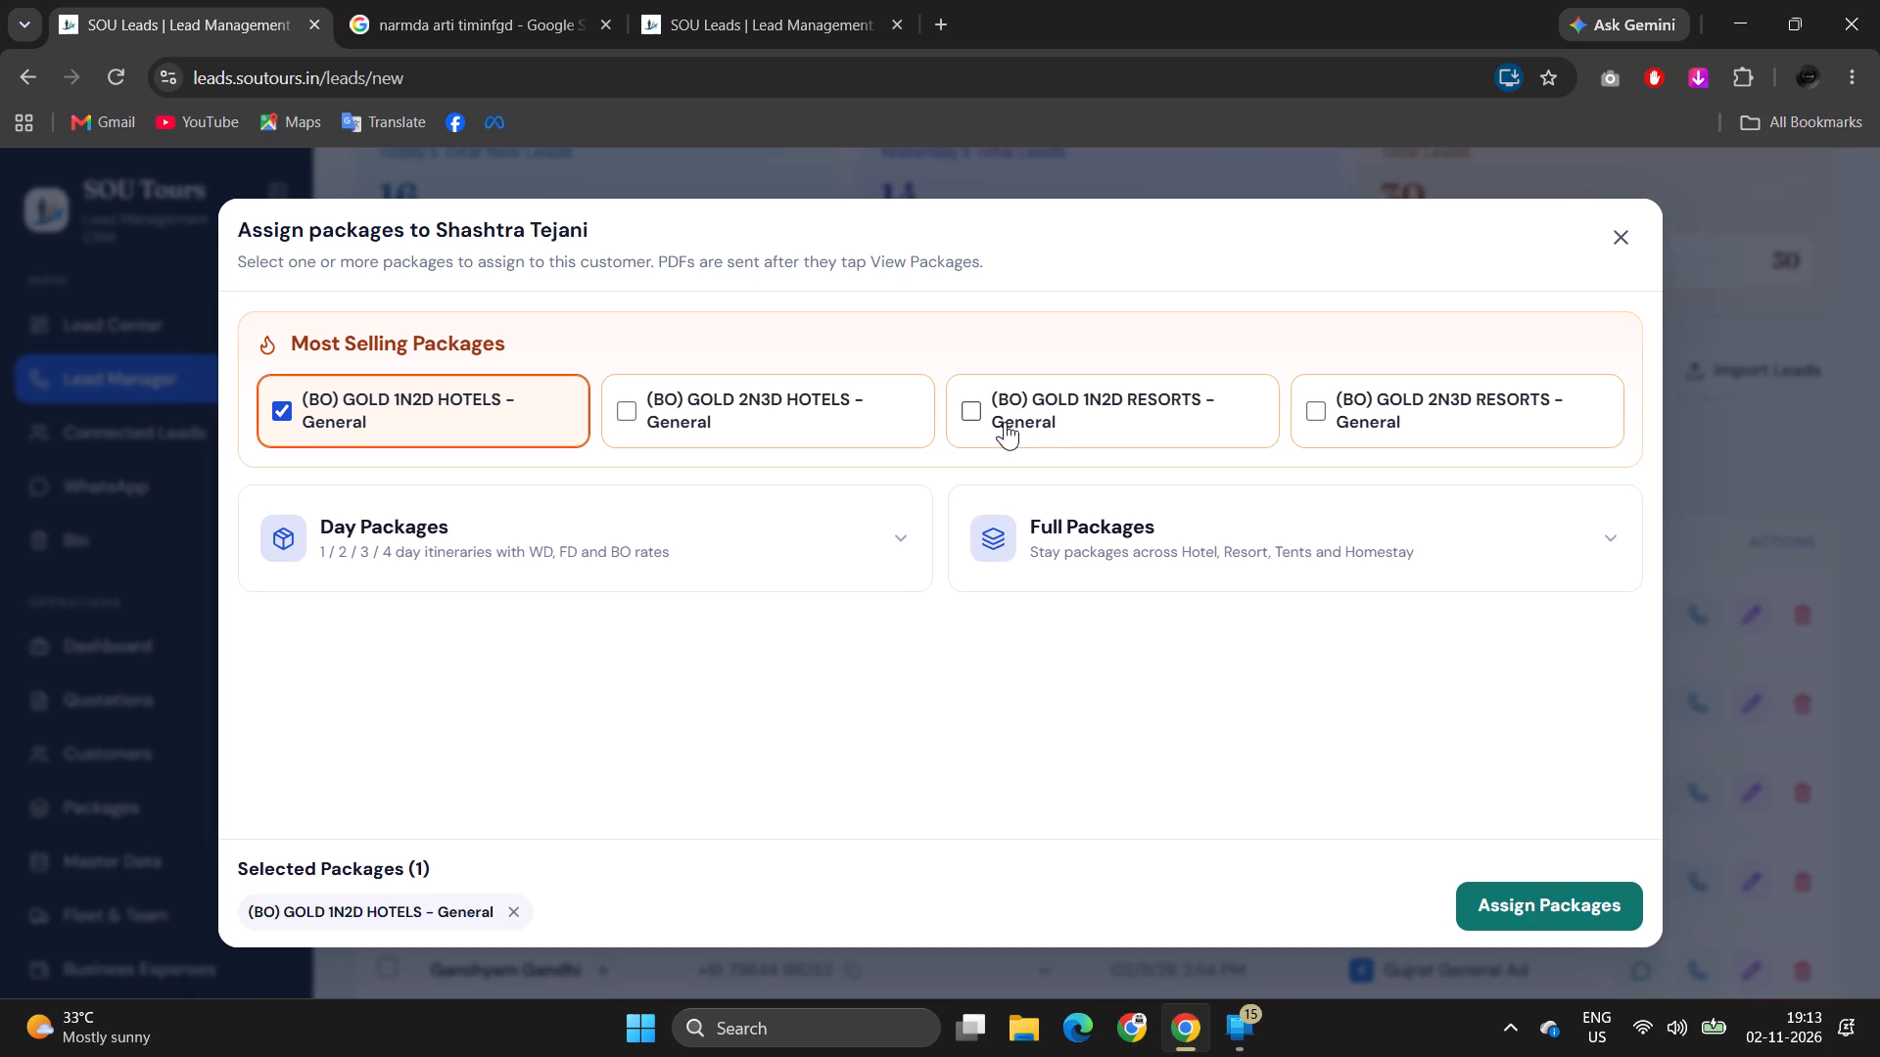
left_click(911, 409)
left_click(1117, 440)
left_click(1340, 399)
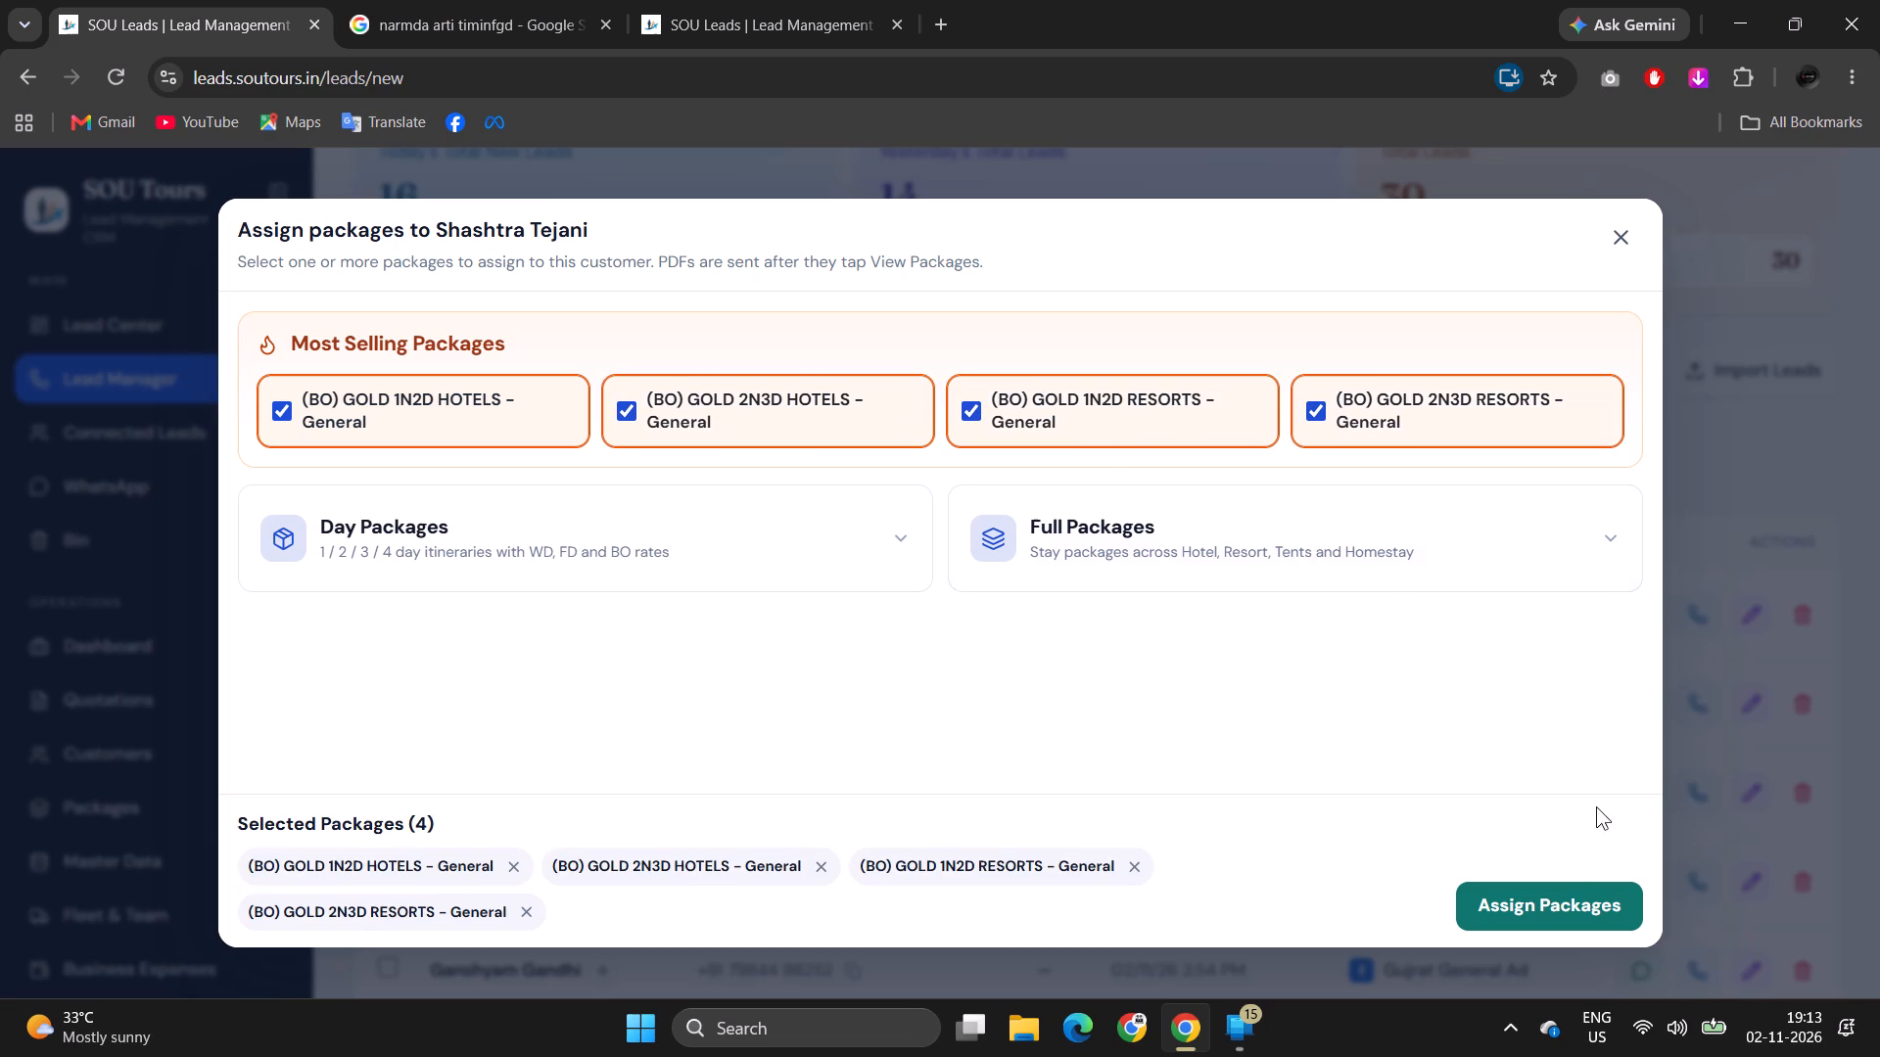
left_click(1527, 897)
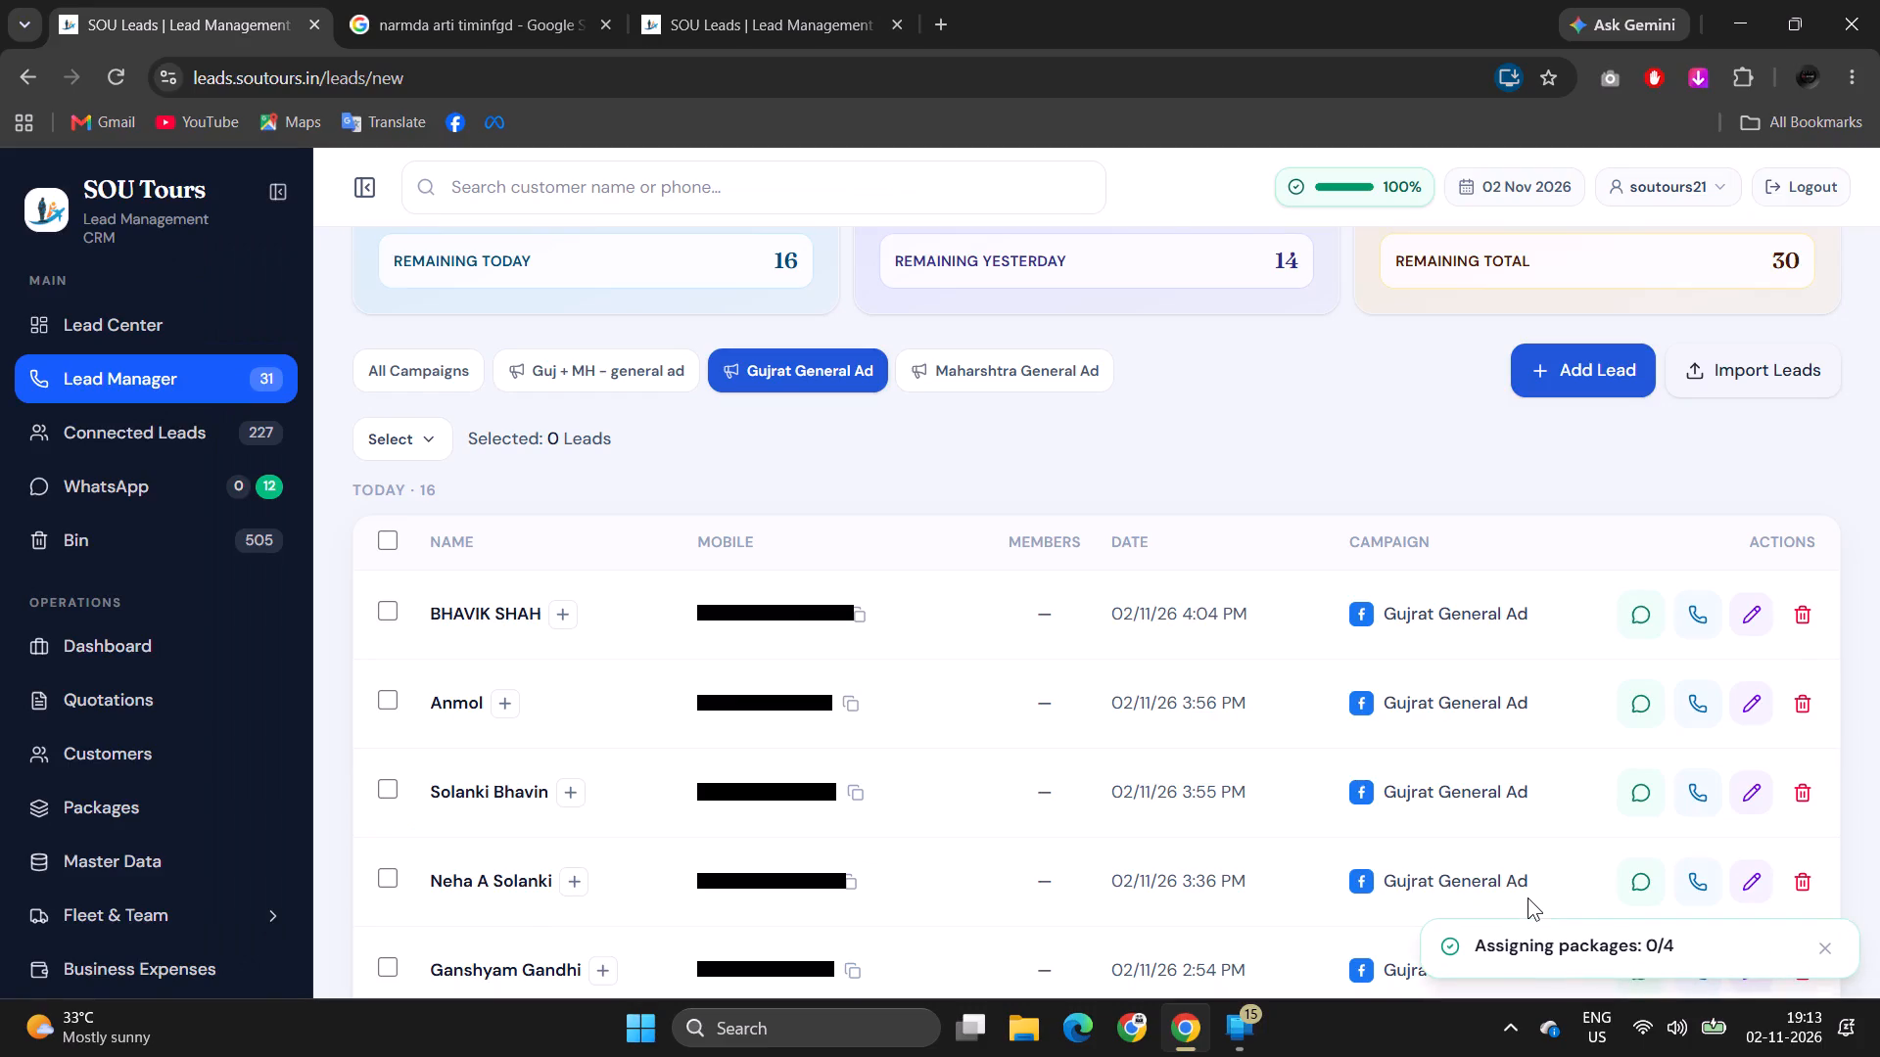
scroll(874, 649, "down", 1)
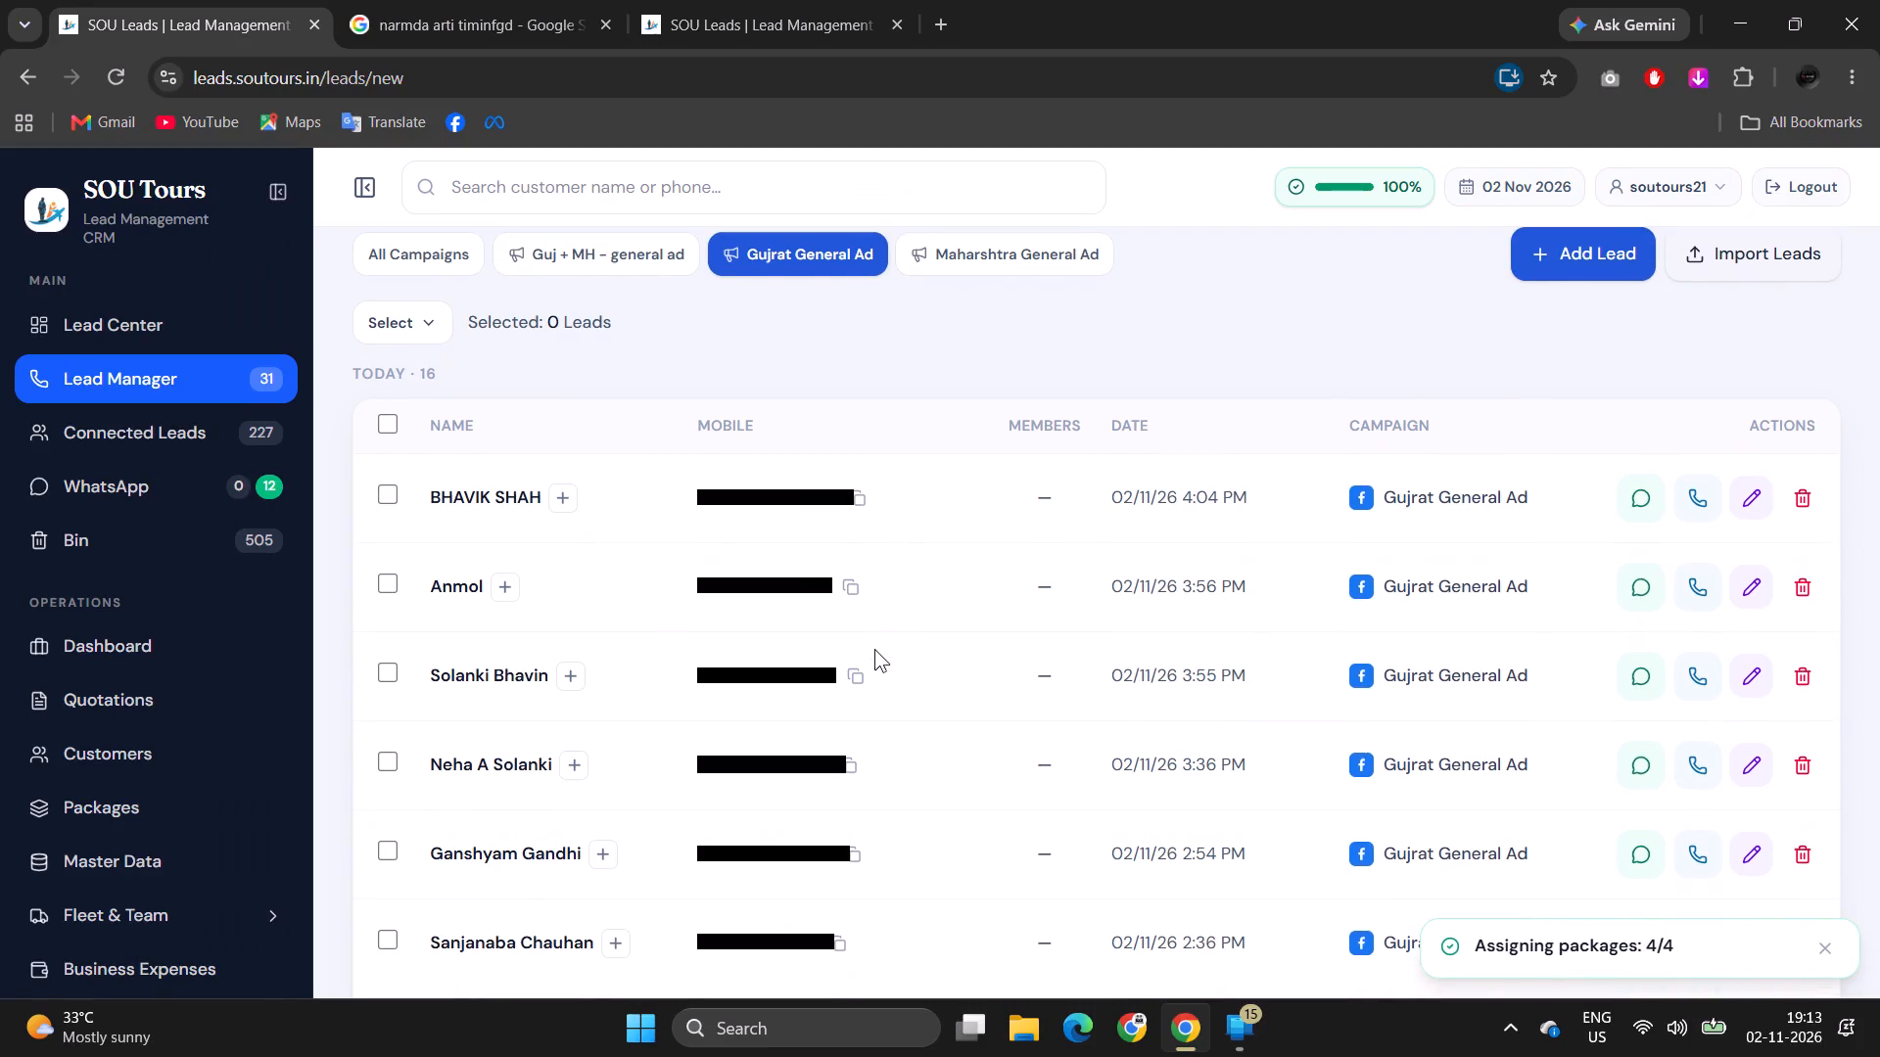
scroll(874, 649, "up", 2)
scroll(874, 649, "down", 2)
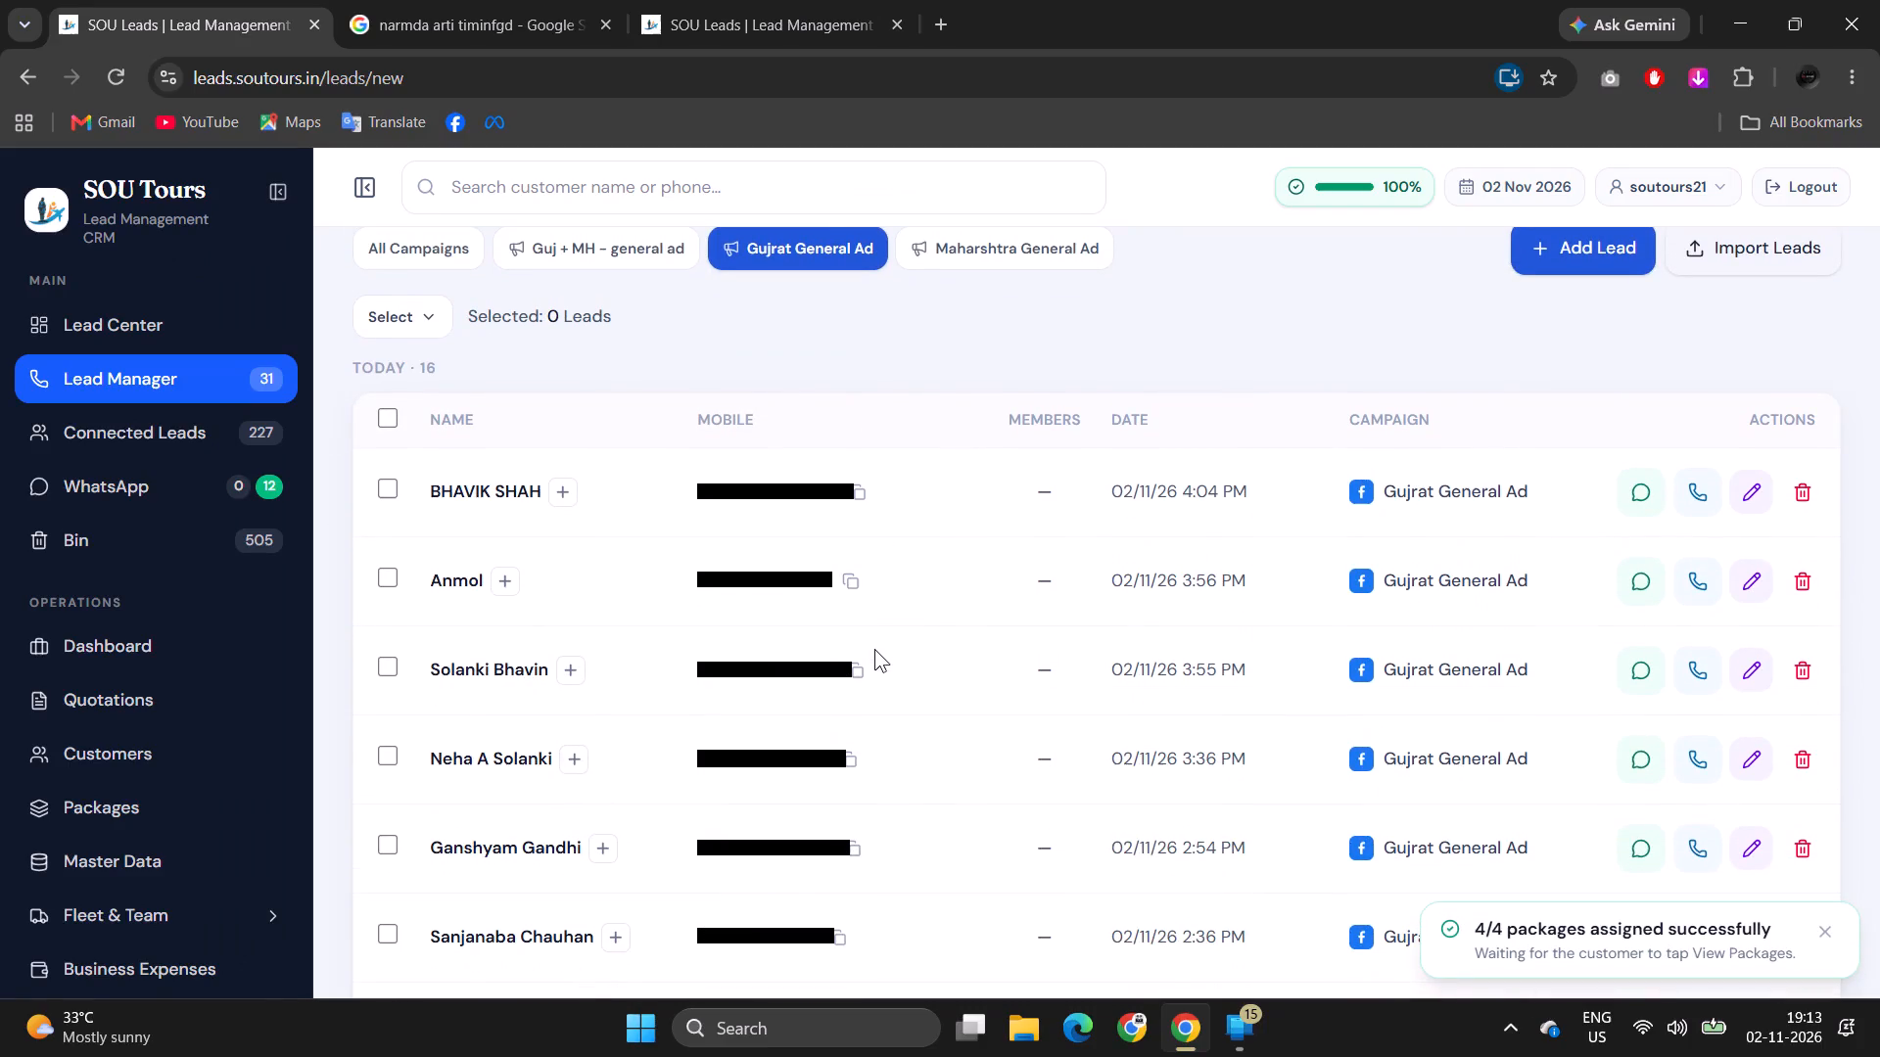
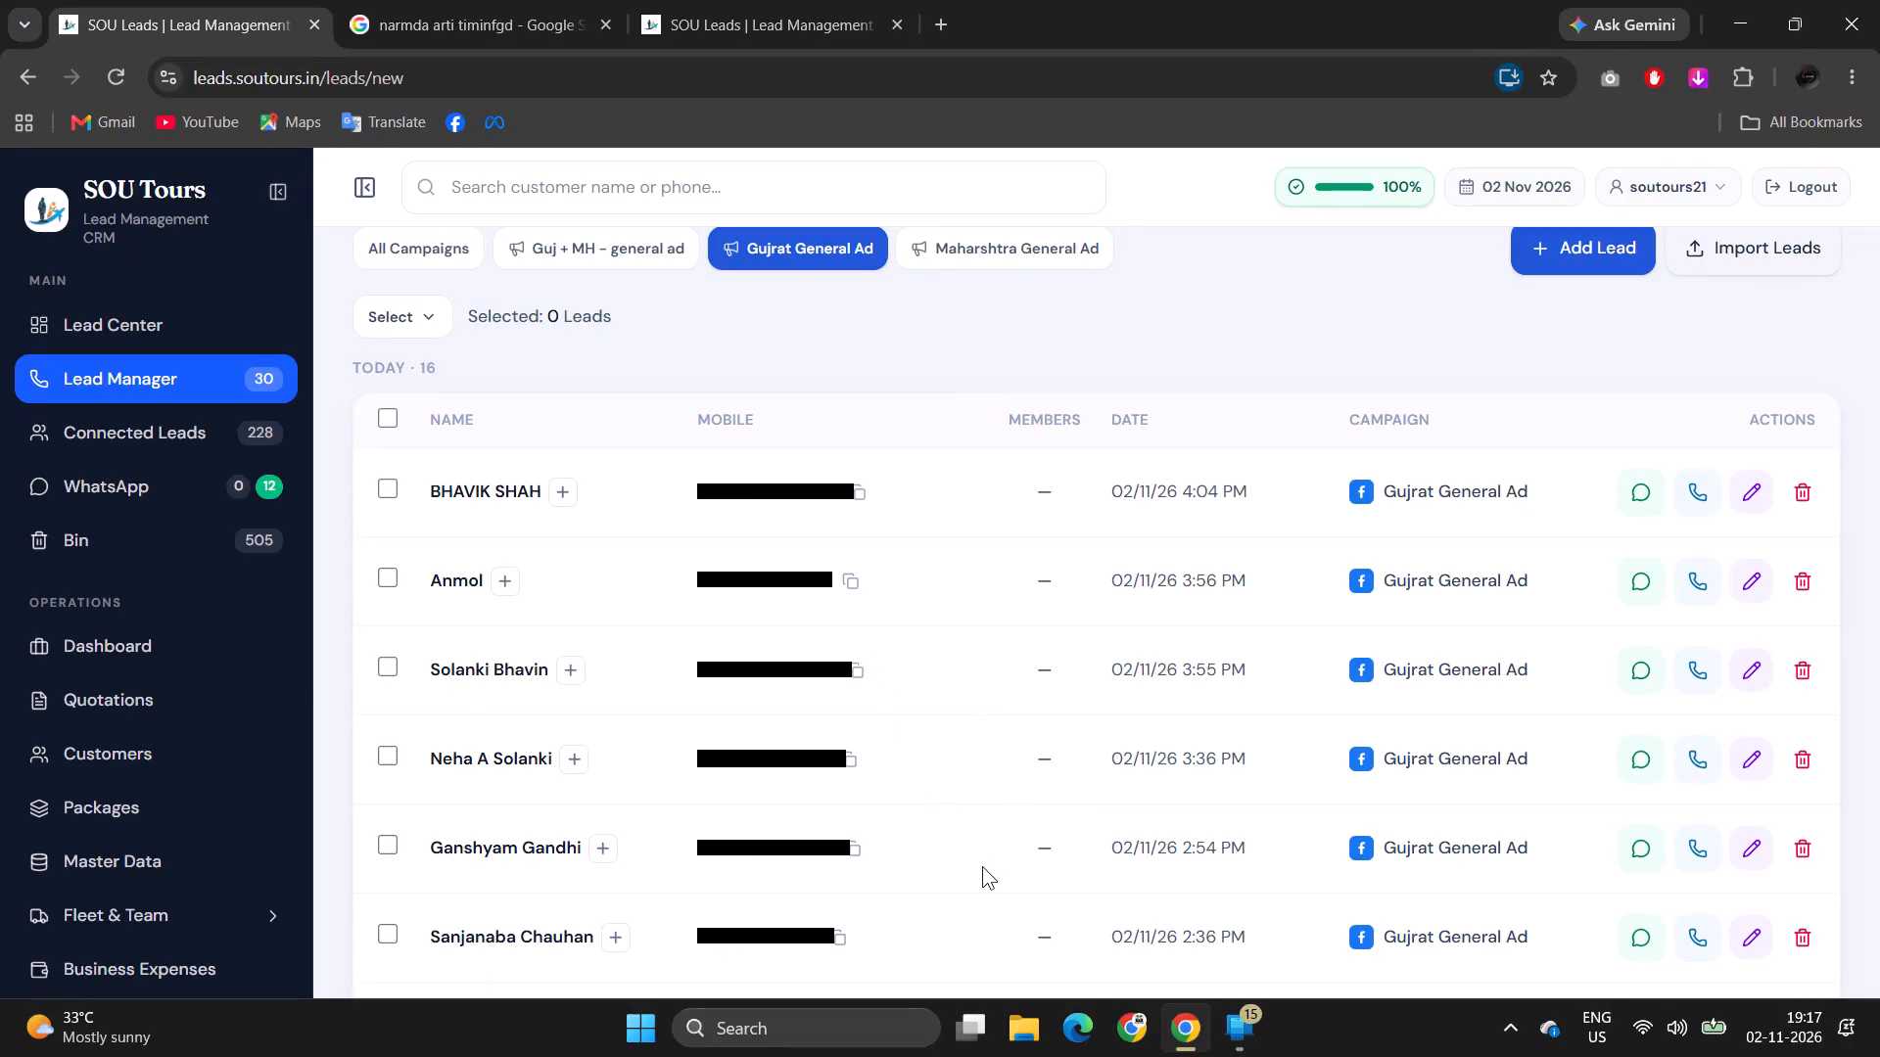
Reorder the pinned taskbar apps so that File Explorer comes after Edge.
left_click_drag(1043, 1056, 1098, 1056)
Start a call to the newest lead in the Gujrat General Ad campaign, received today at 4:04 PM.
scroll(900, 753, "up", 4)
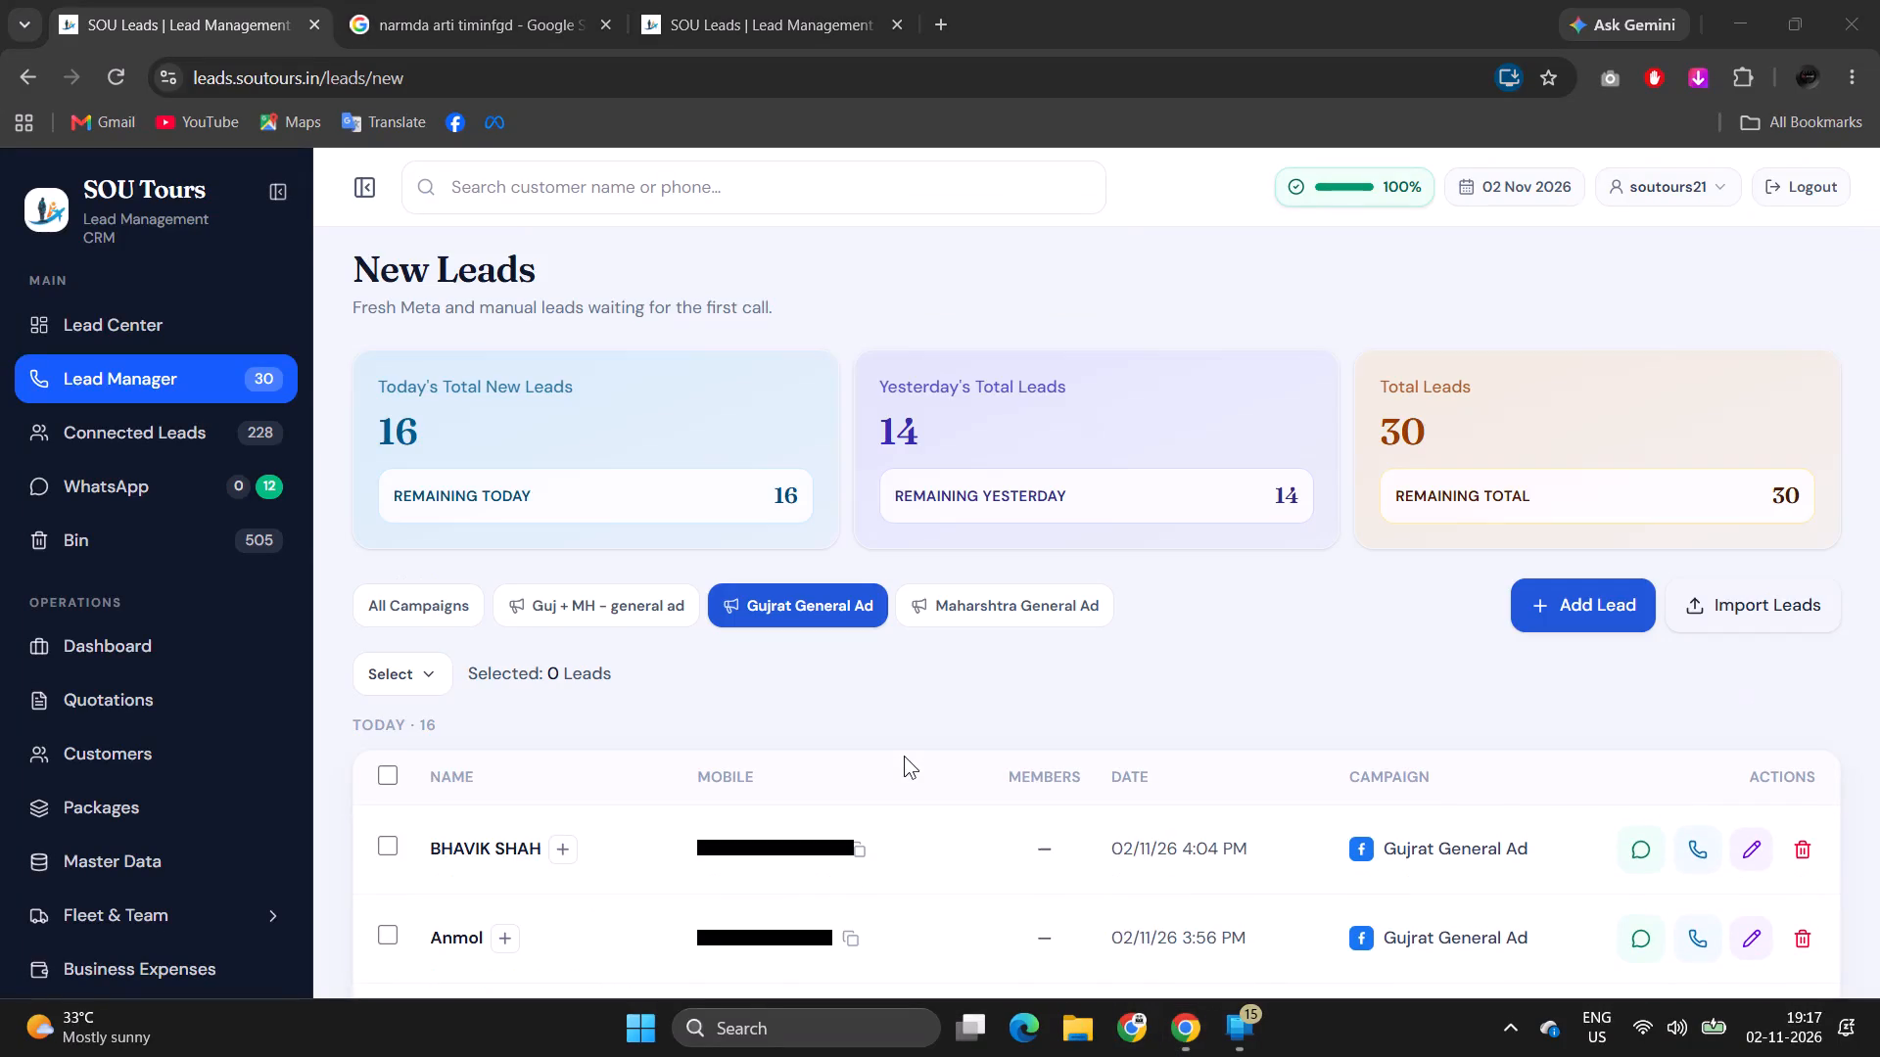
scroll(904, 756, "up", 1)
scroll(909, 759, "down", 3)
left_click(1710, 490)
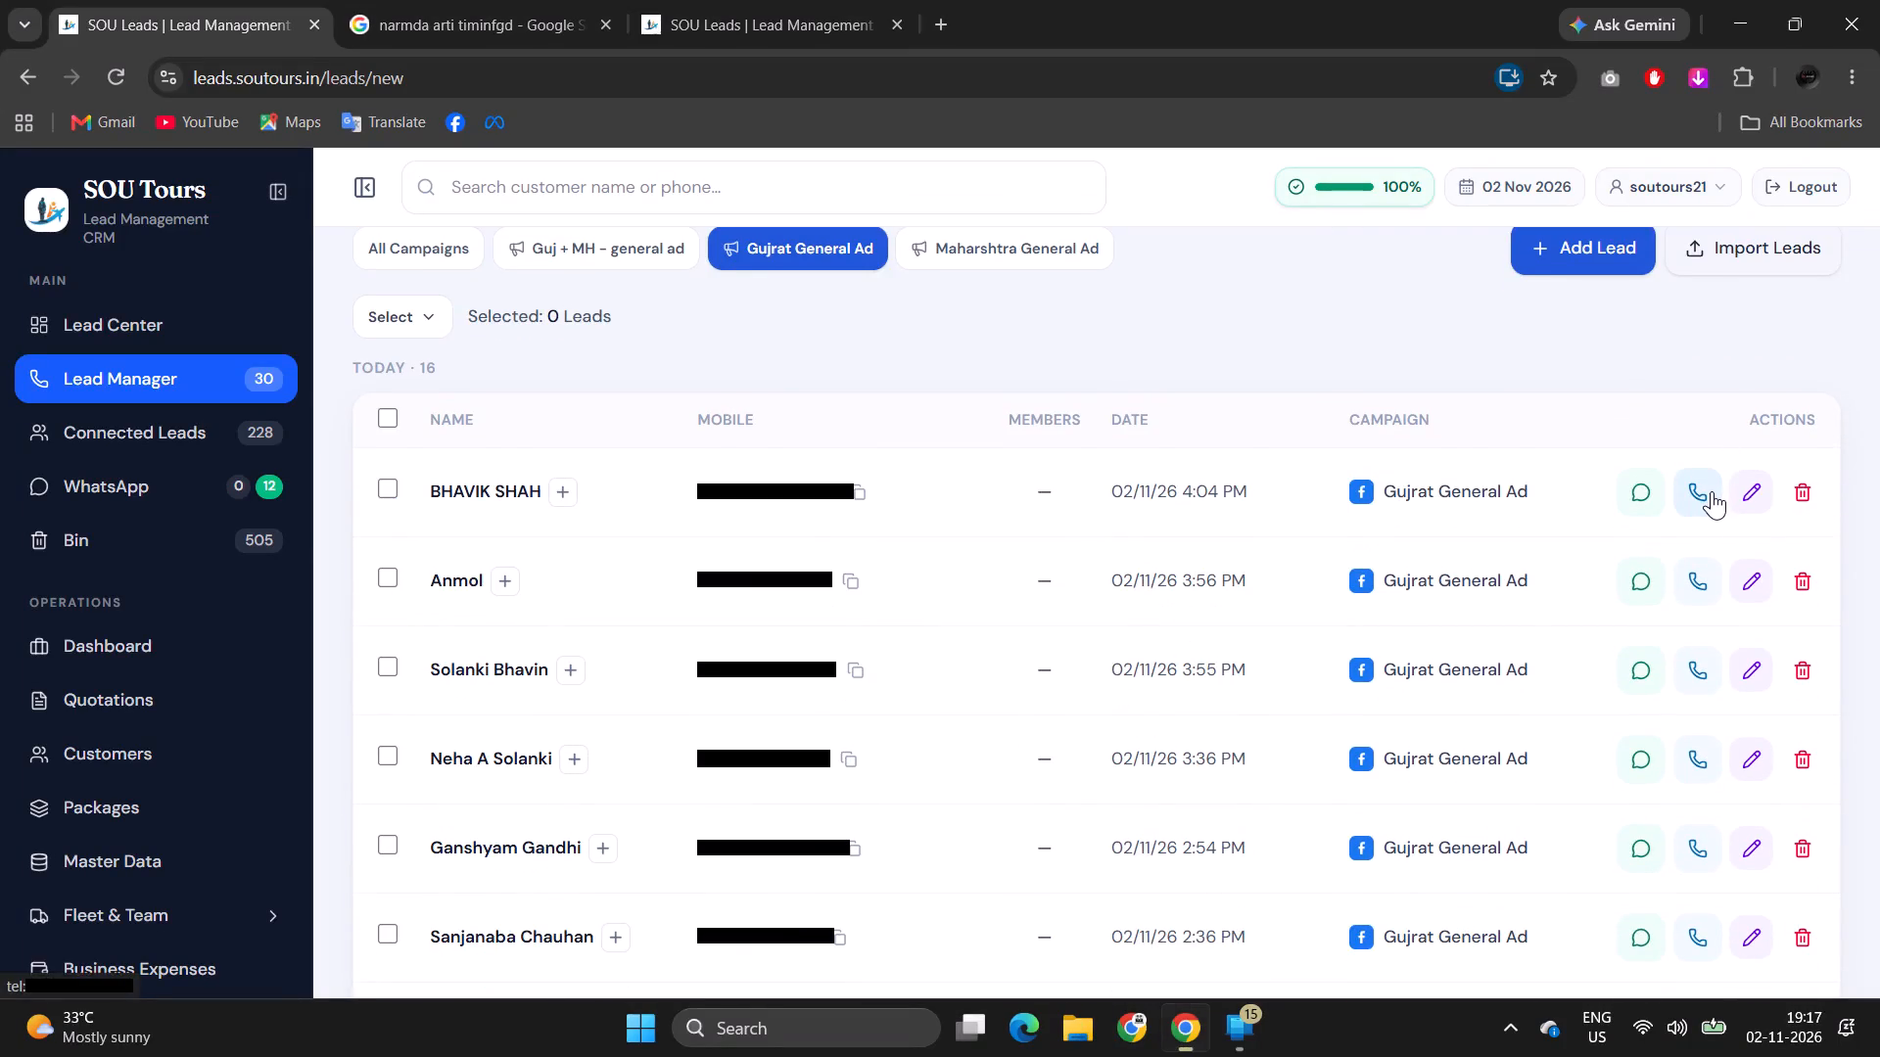
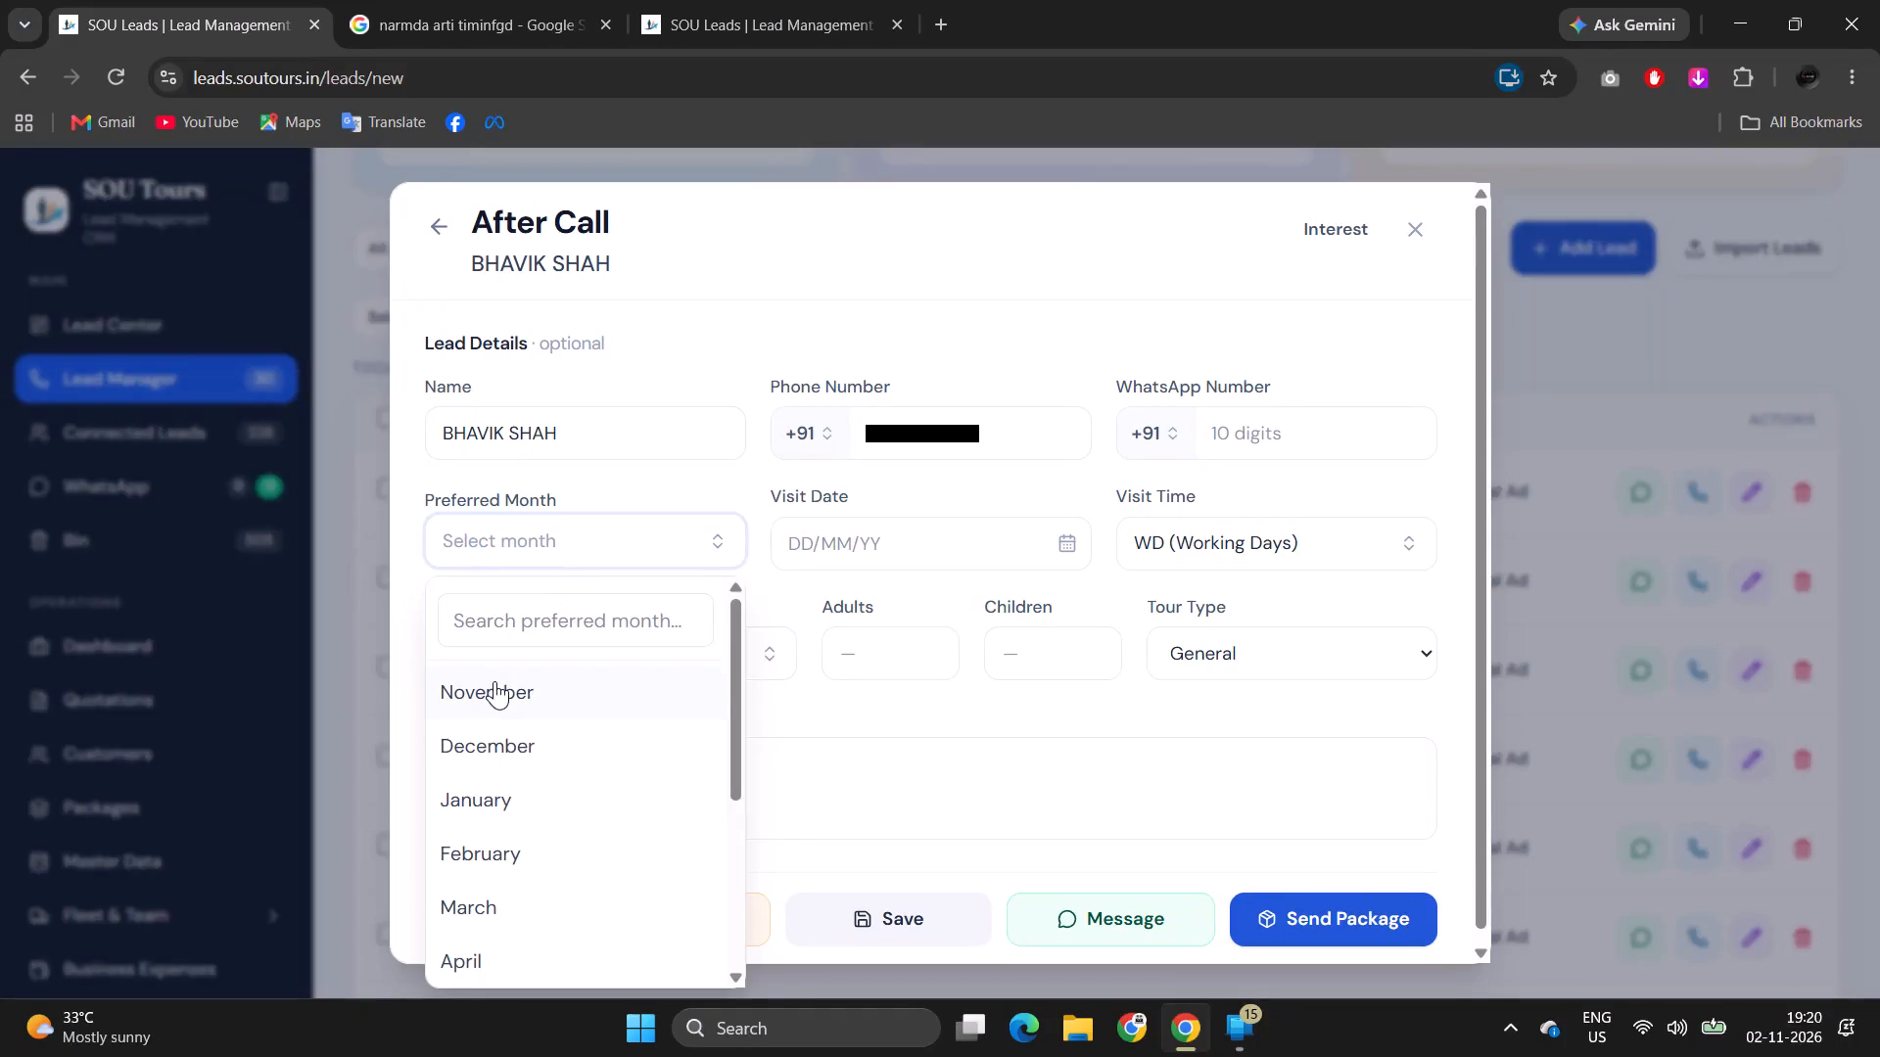
Set the called lead's preferred month to November in the after-call details.
left_click(493, 681)
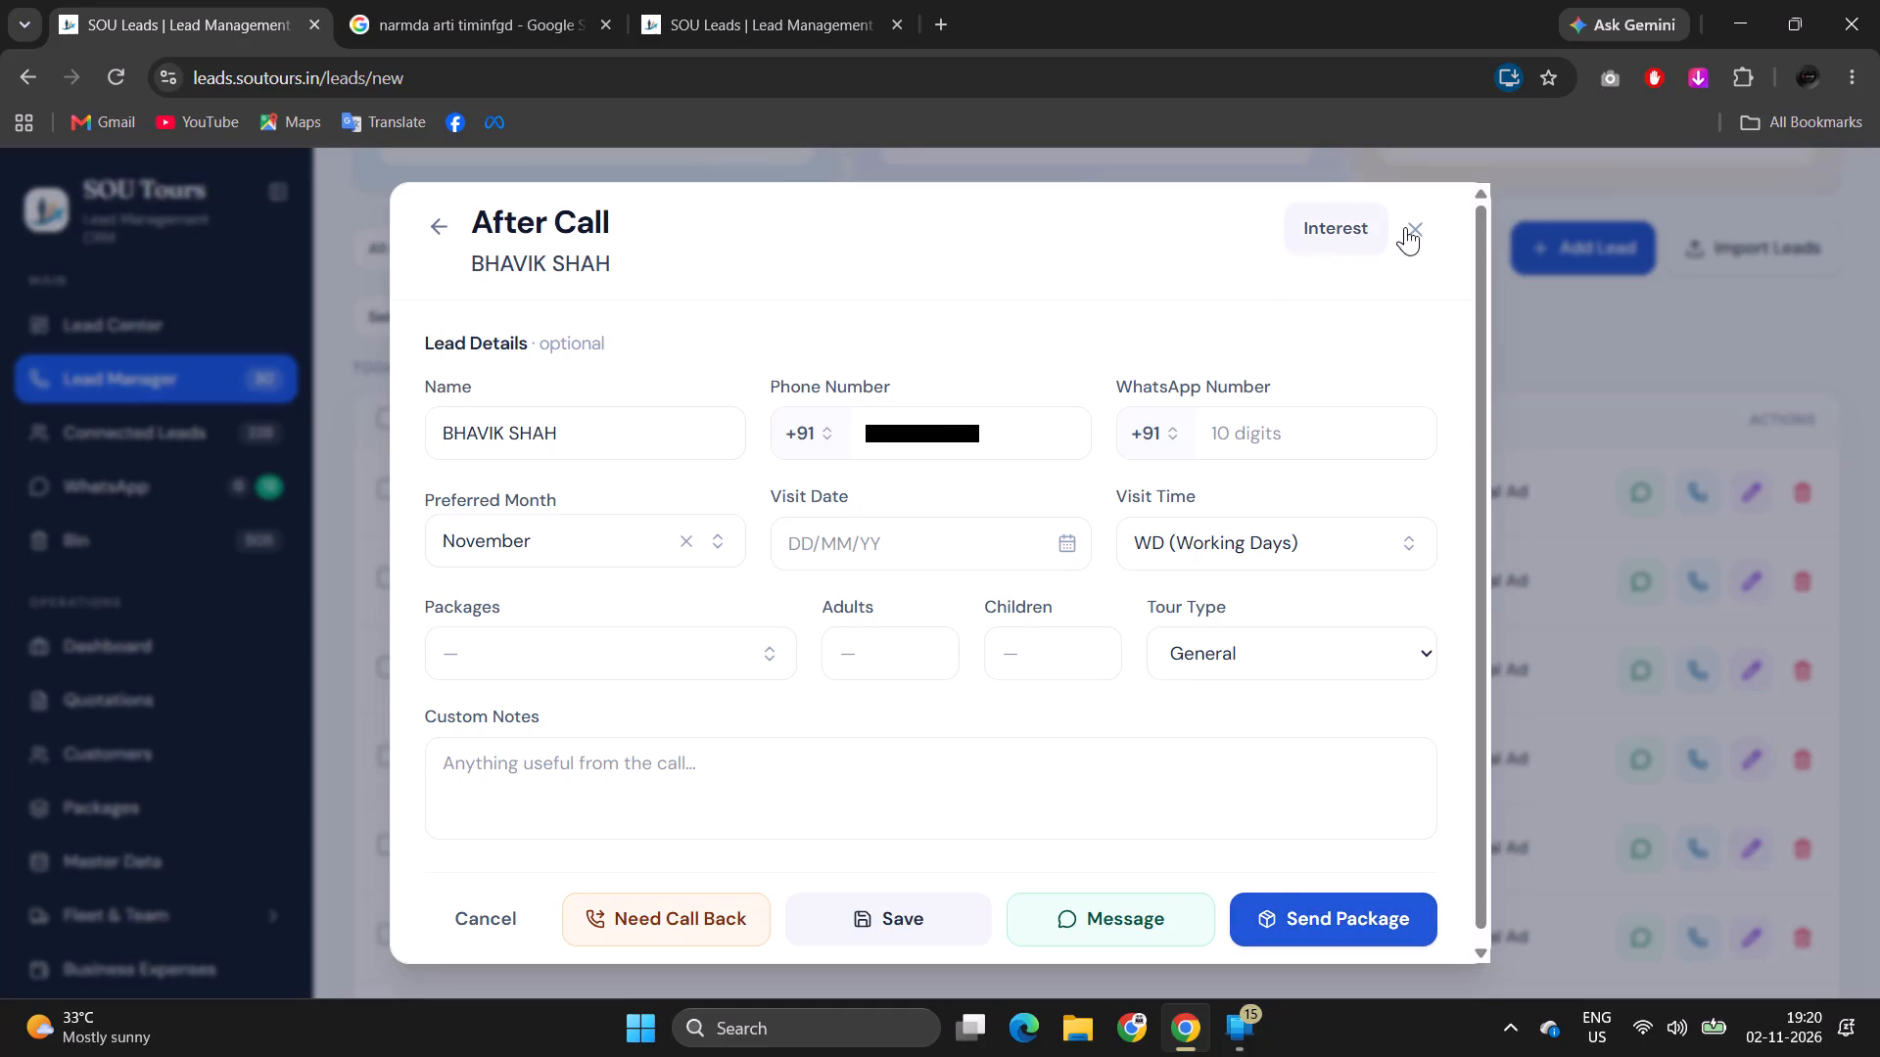
Send the lead the General packages (BO) GOLD 1N2D HOTELS, 2N3D HOTELS, 1N2D RESORTS and 2N3D RESORTS by assigning all four.
left_click(1251, 913)
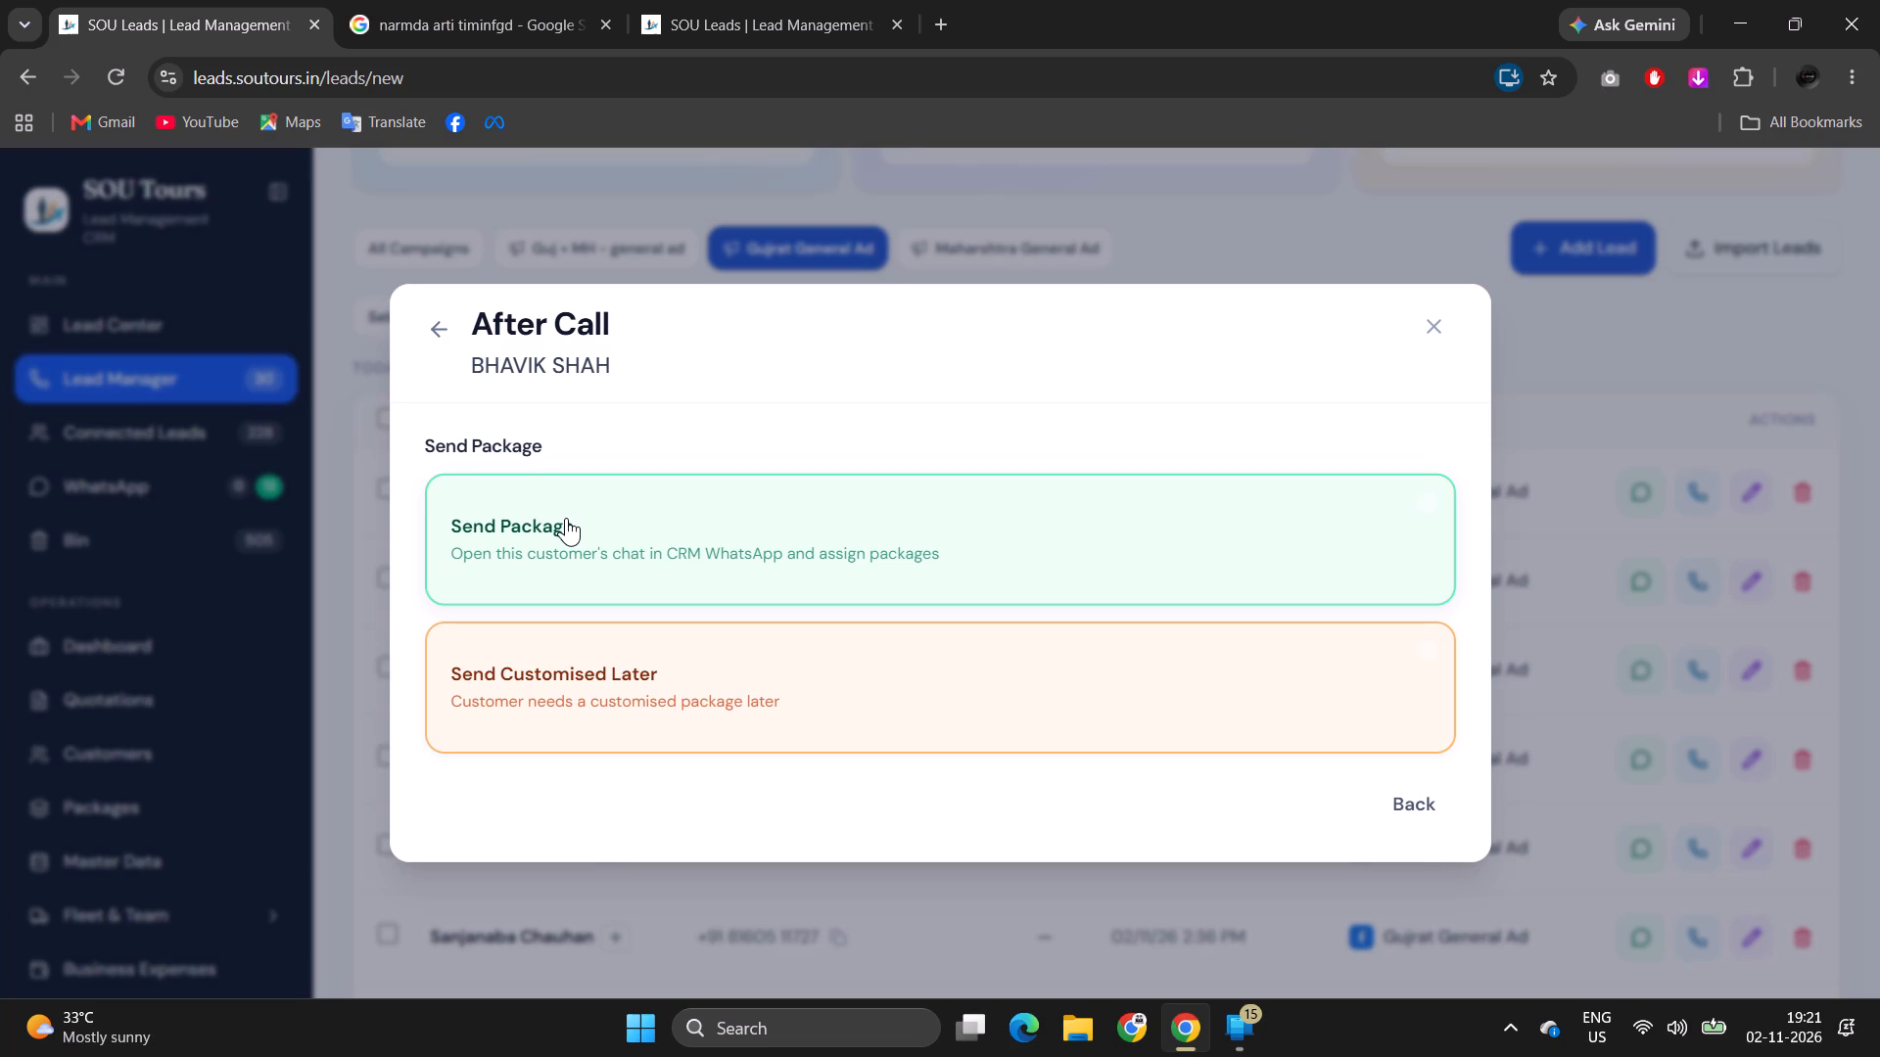
left_click(564, 518)
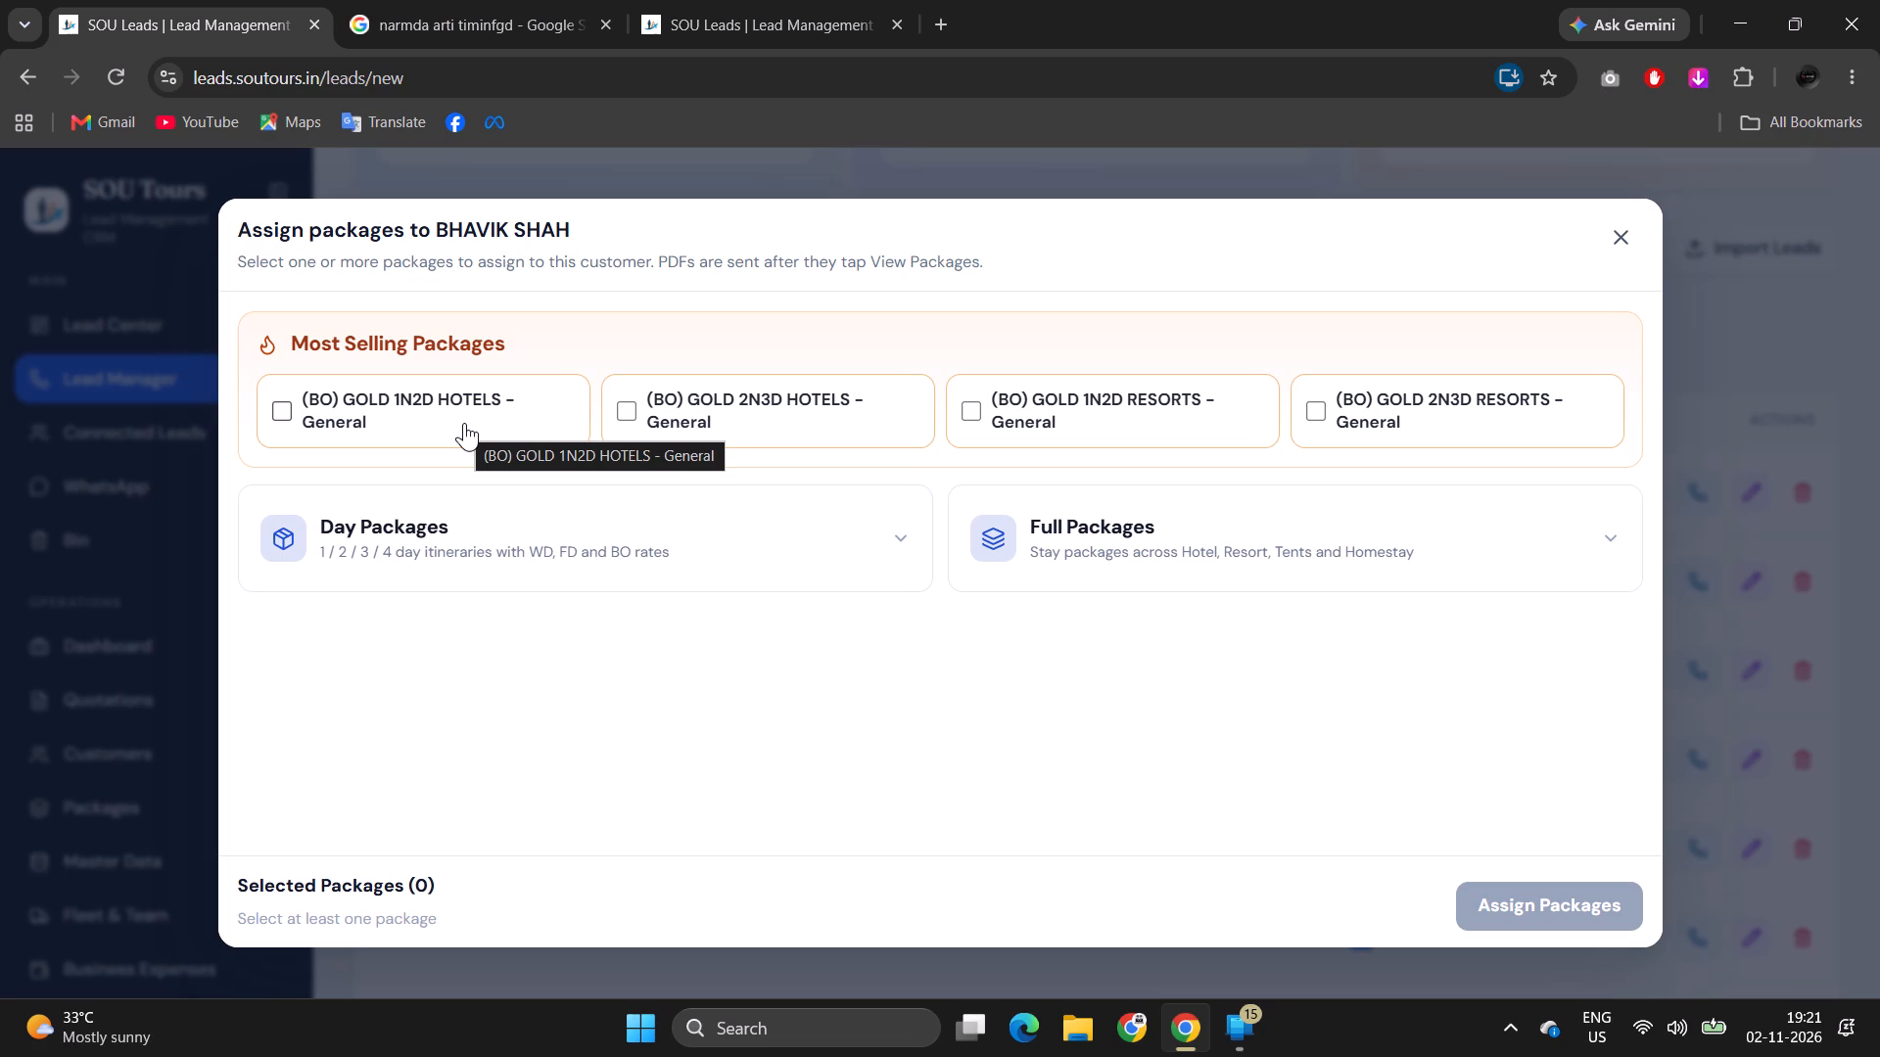
left_click(462, 423)
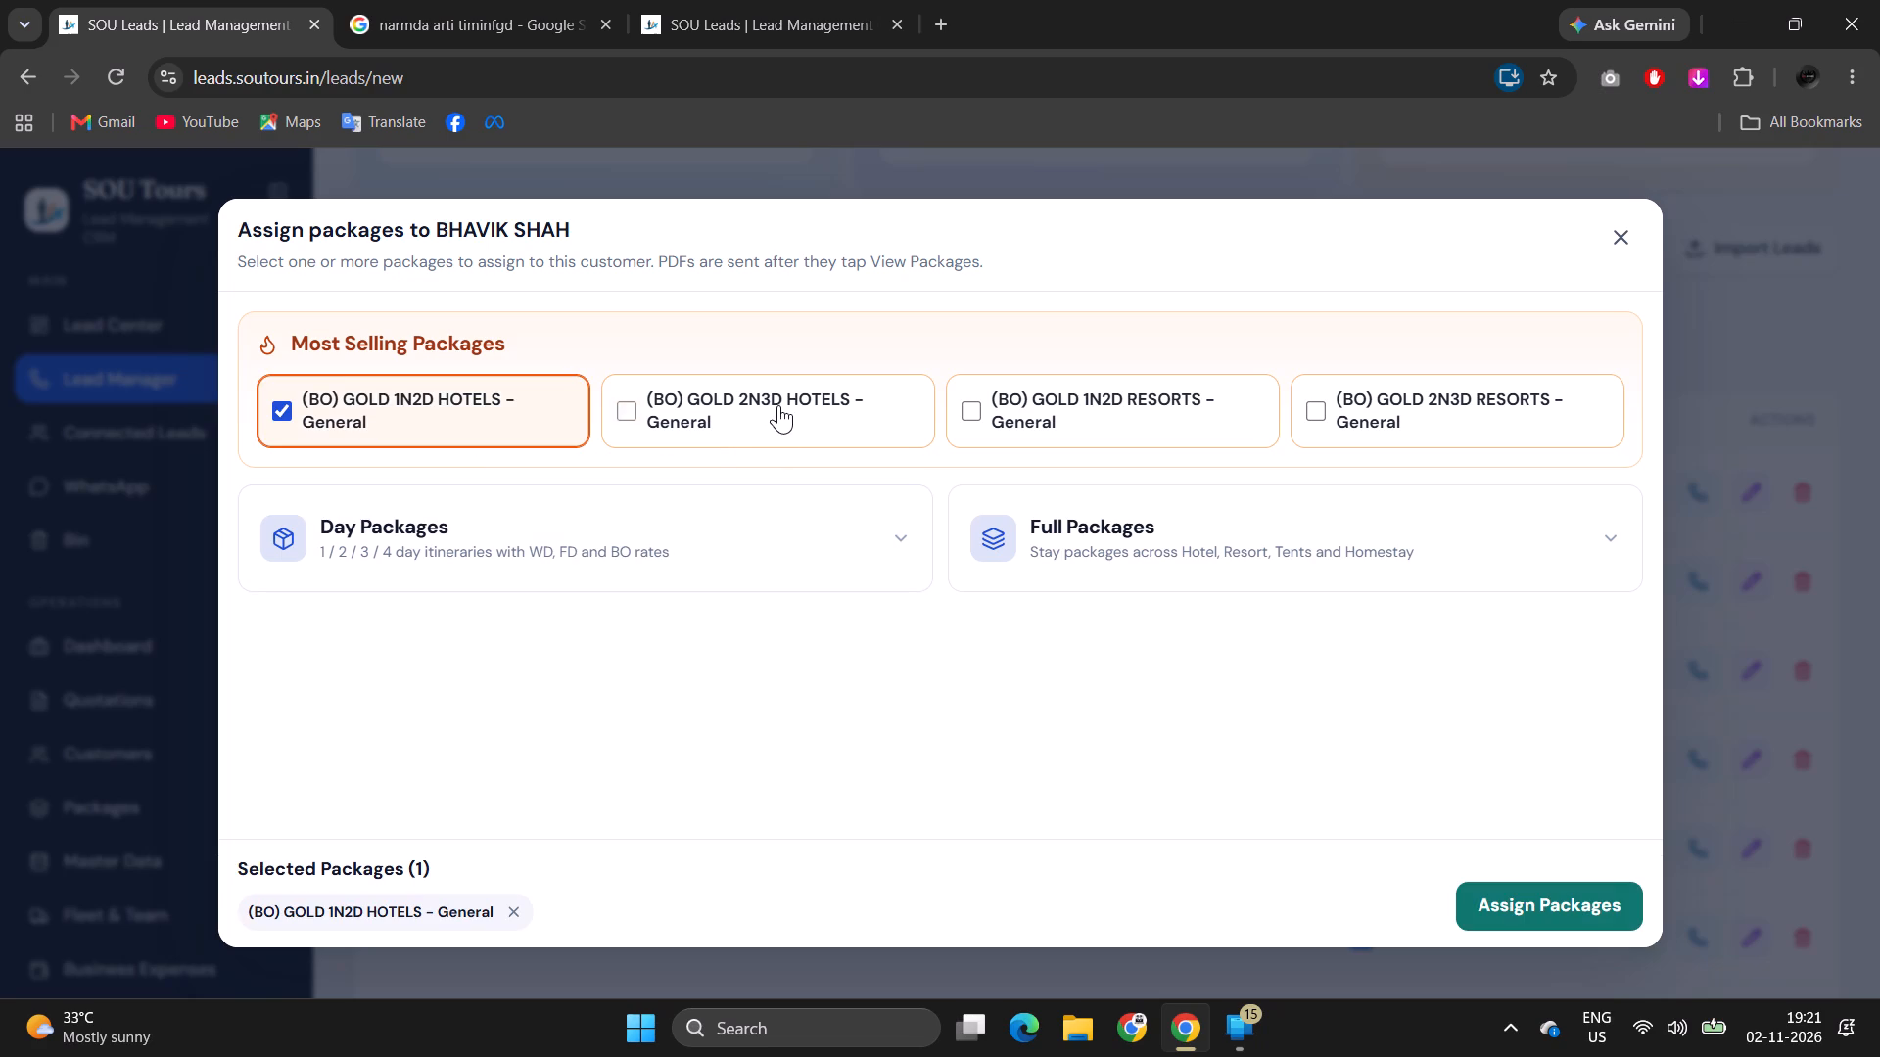
left_click(776, 404)
left_click(1087, 409)
left_click(1339, 421)
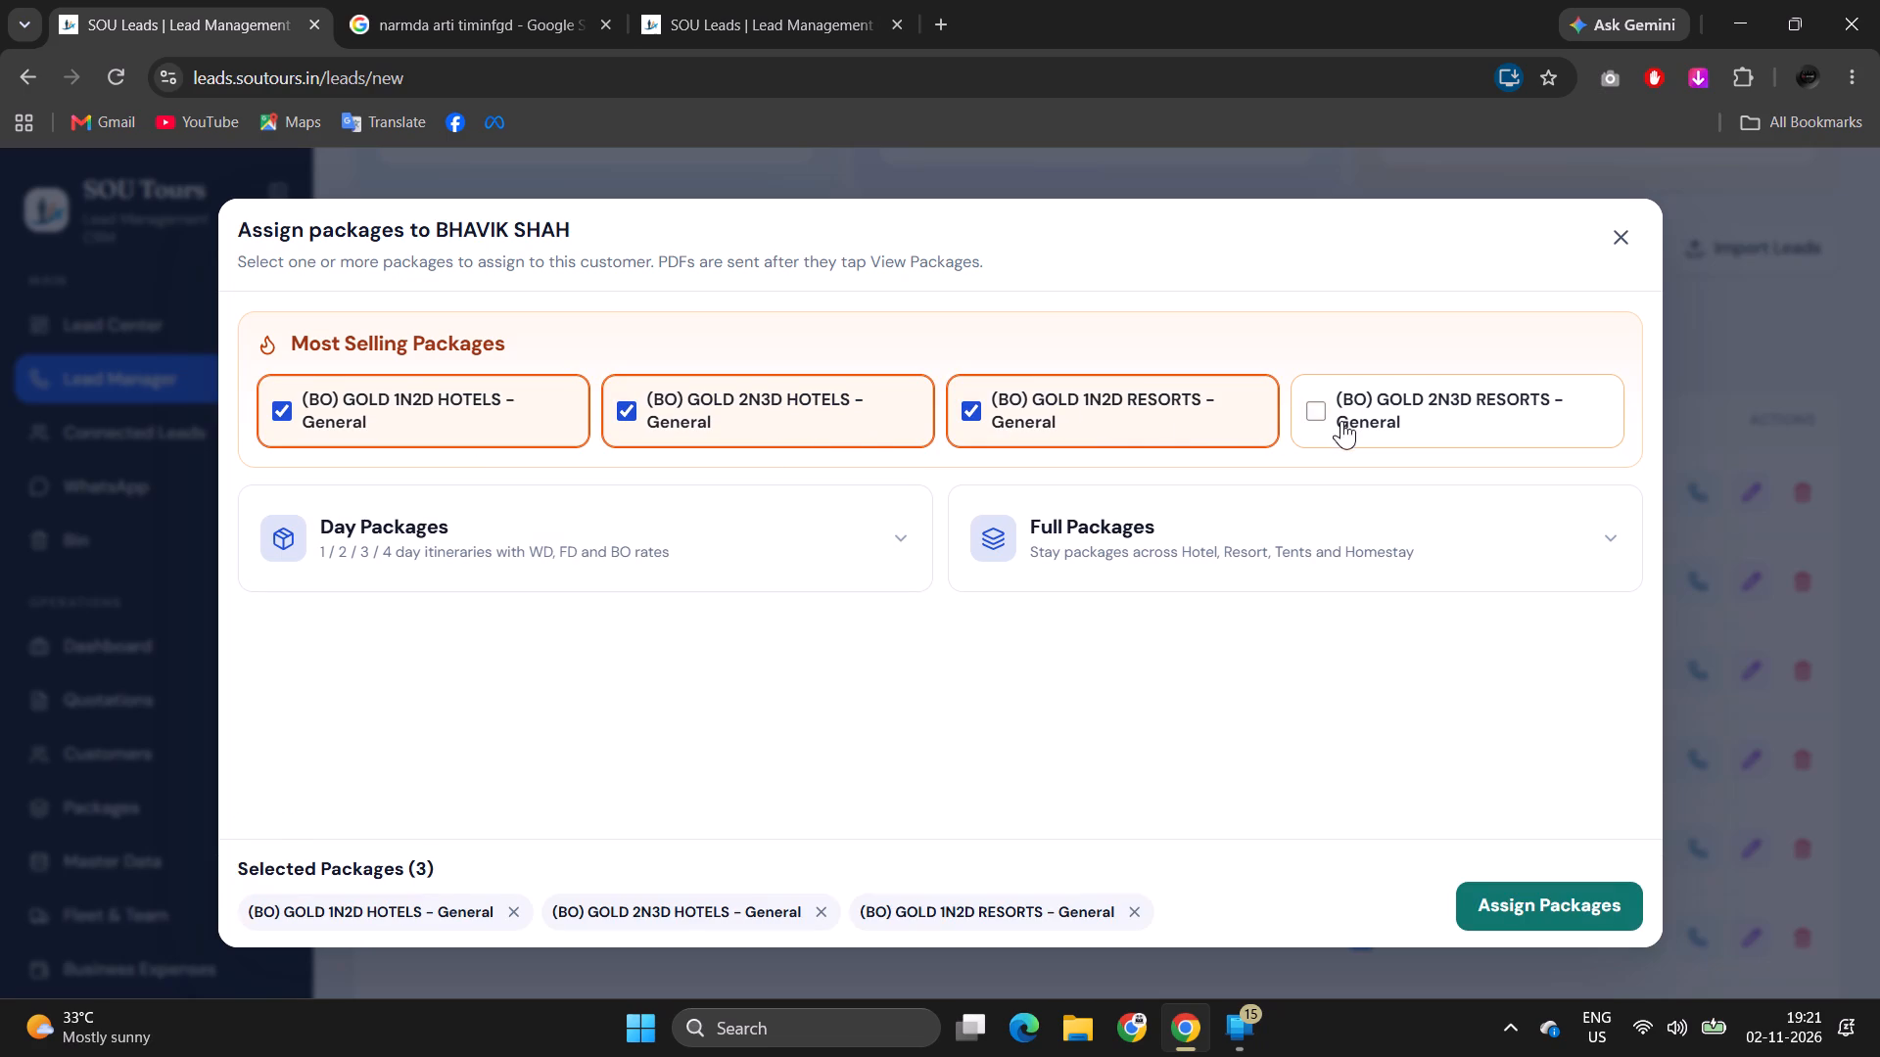
left_click(1484, 906)
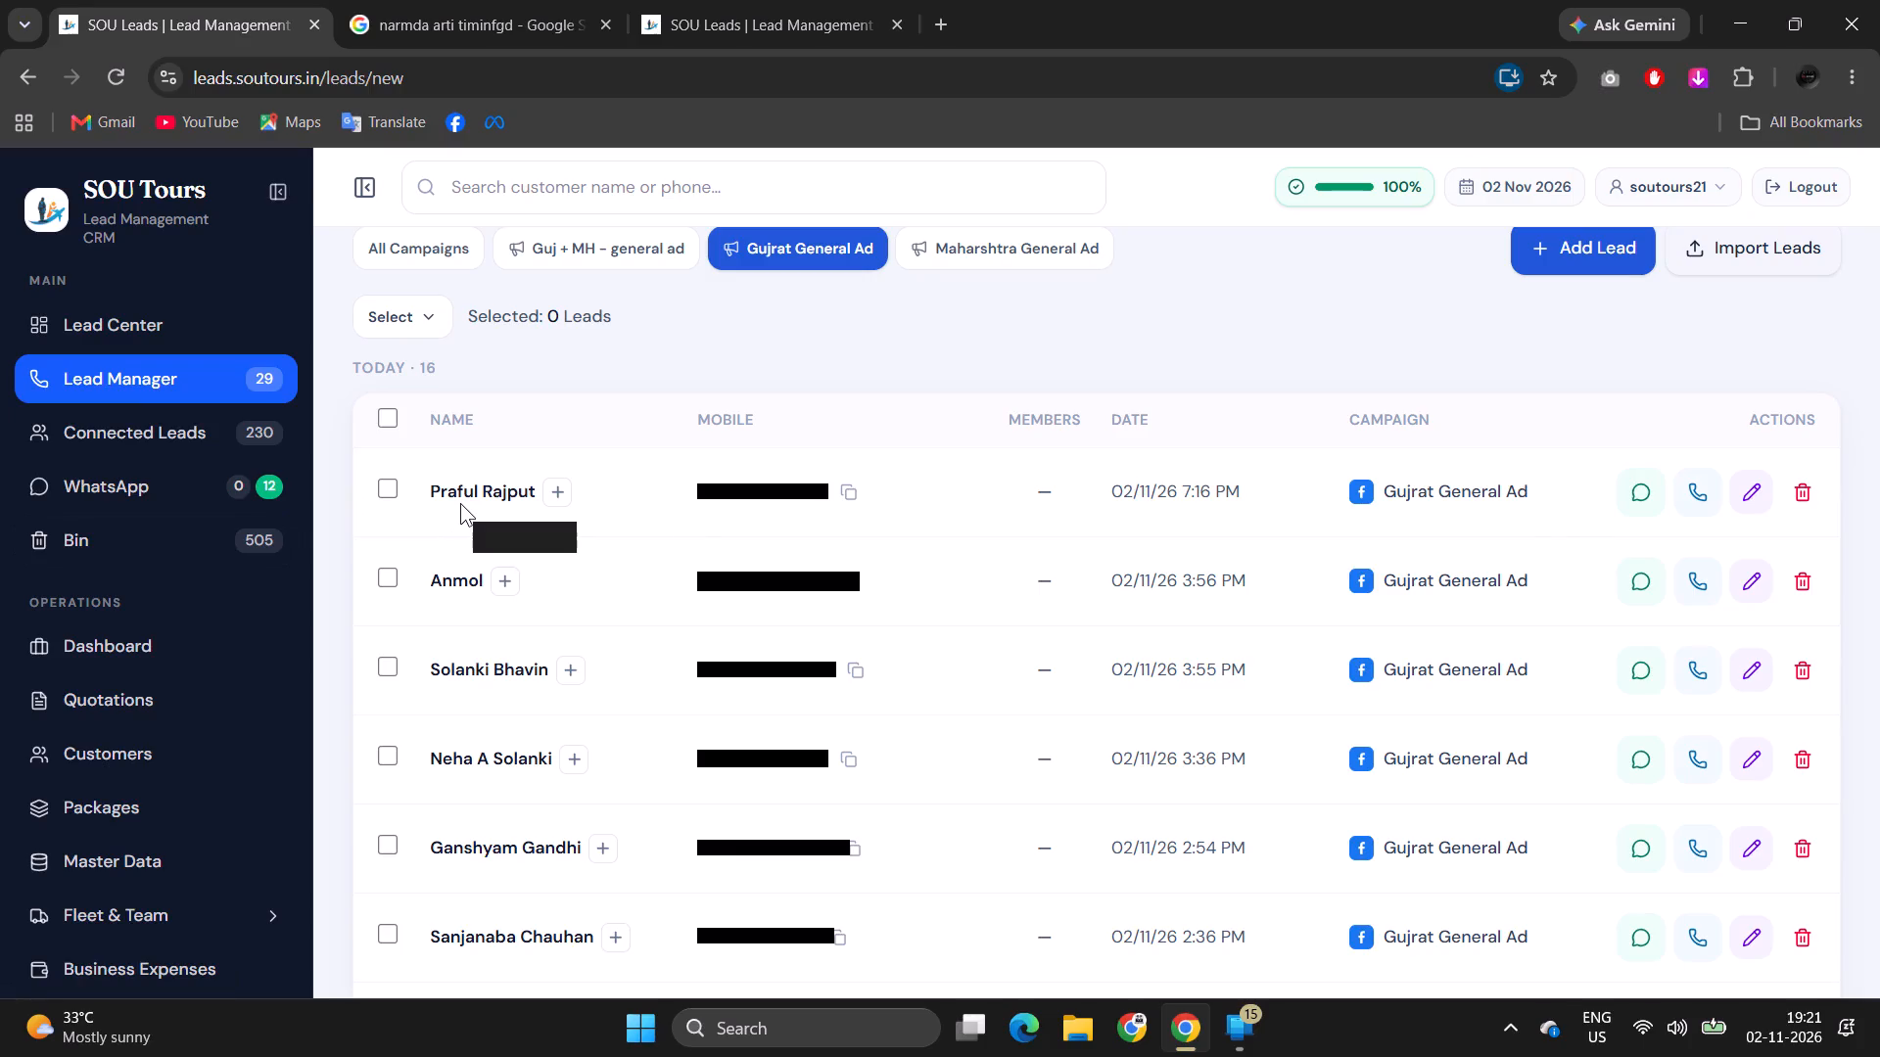
Start a call to the newest lead in the Gujrat General Ad campaign, received today at 7:16 PM.
left_click(1694, 505)
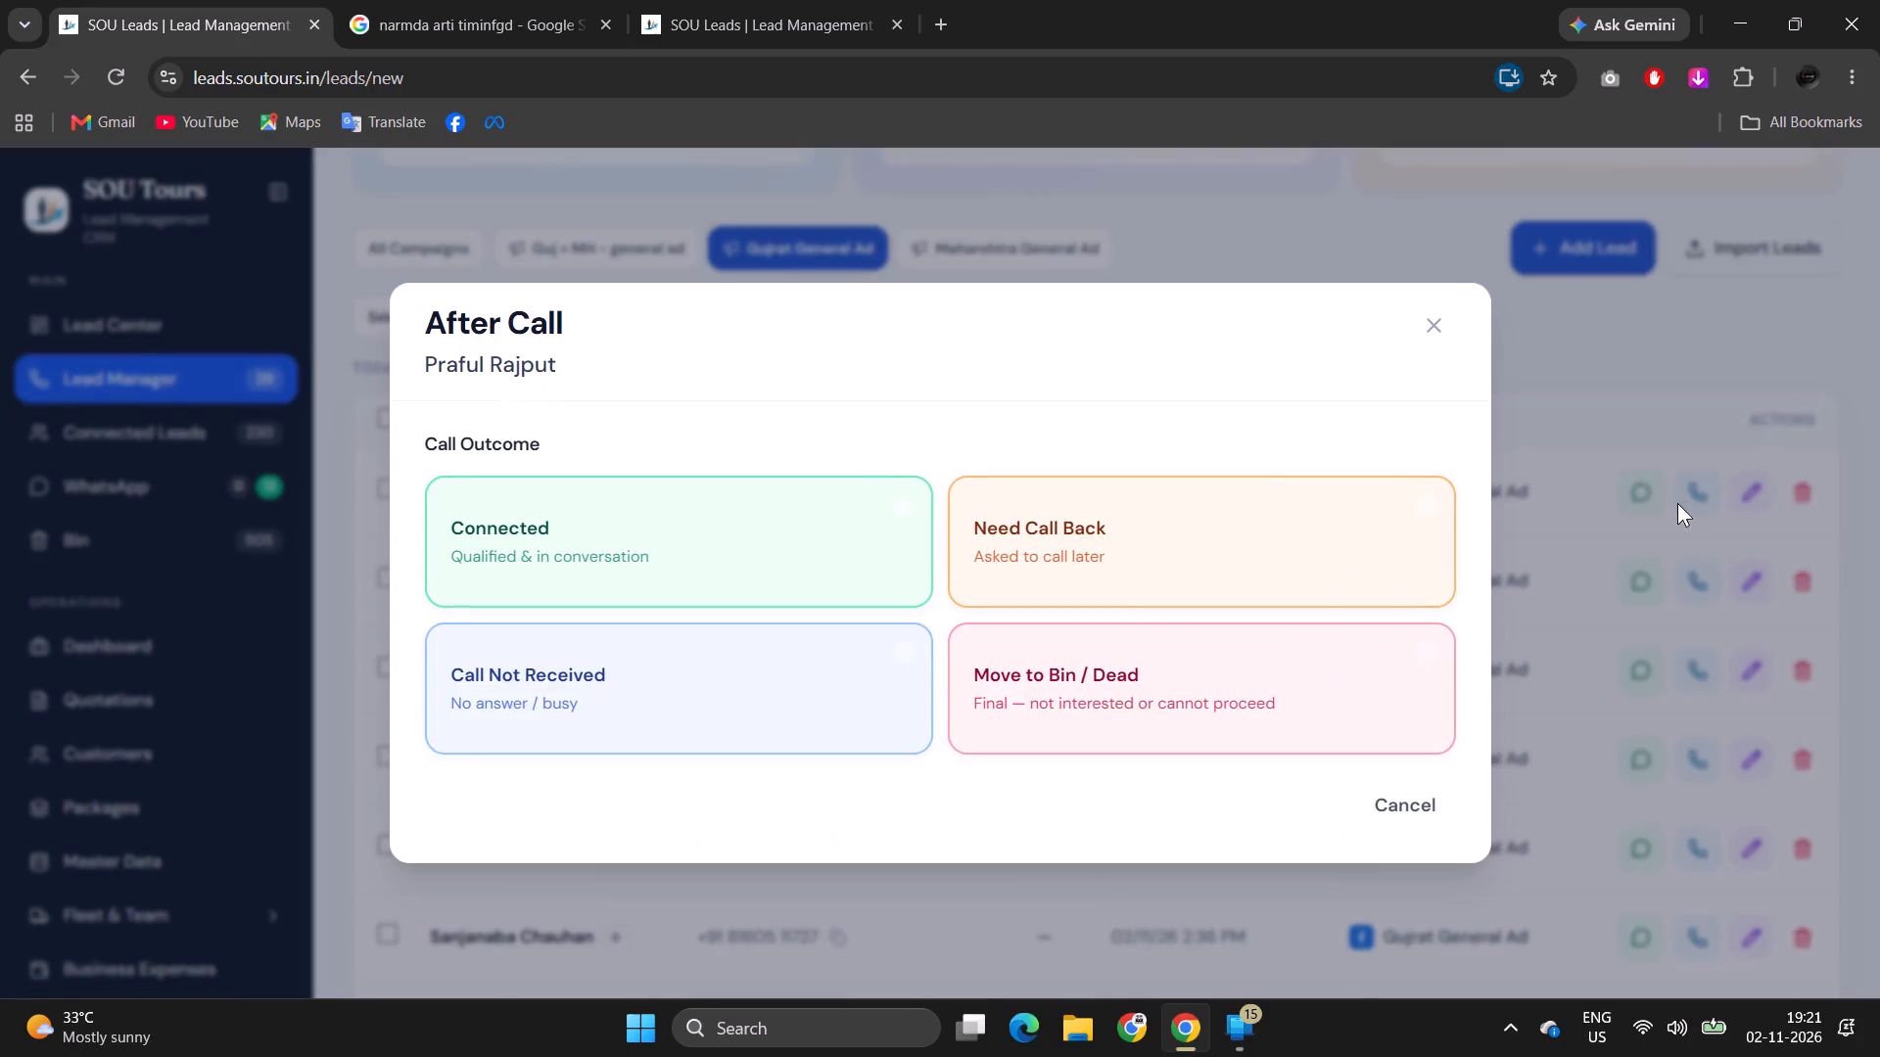
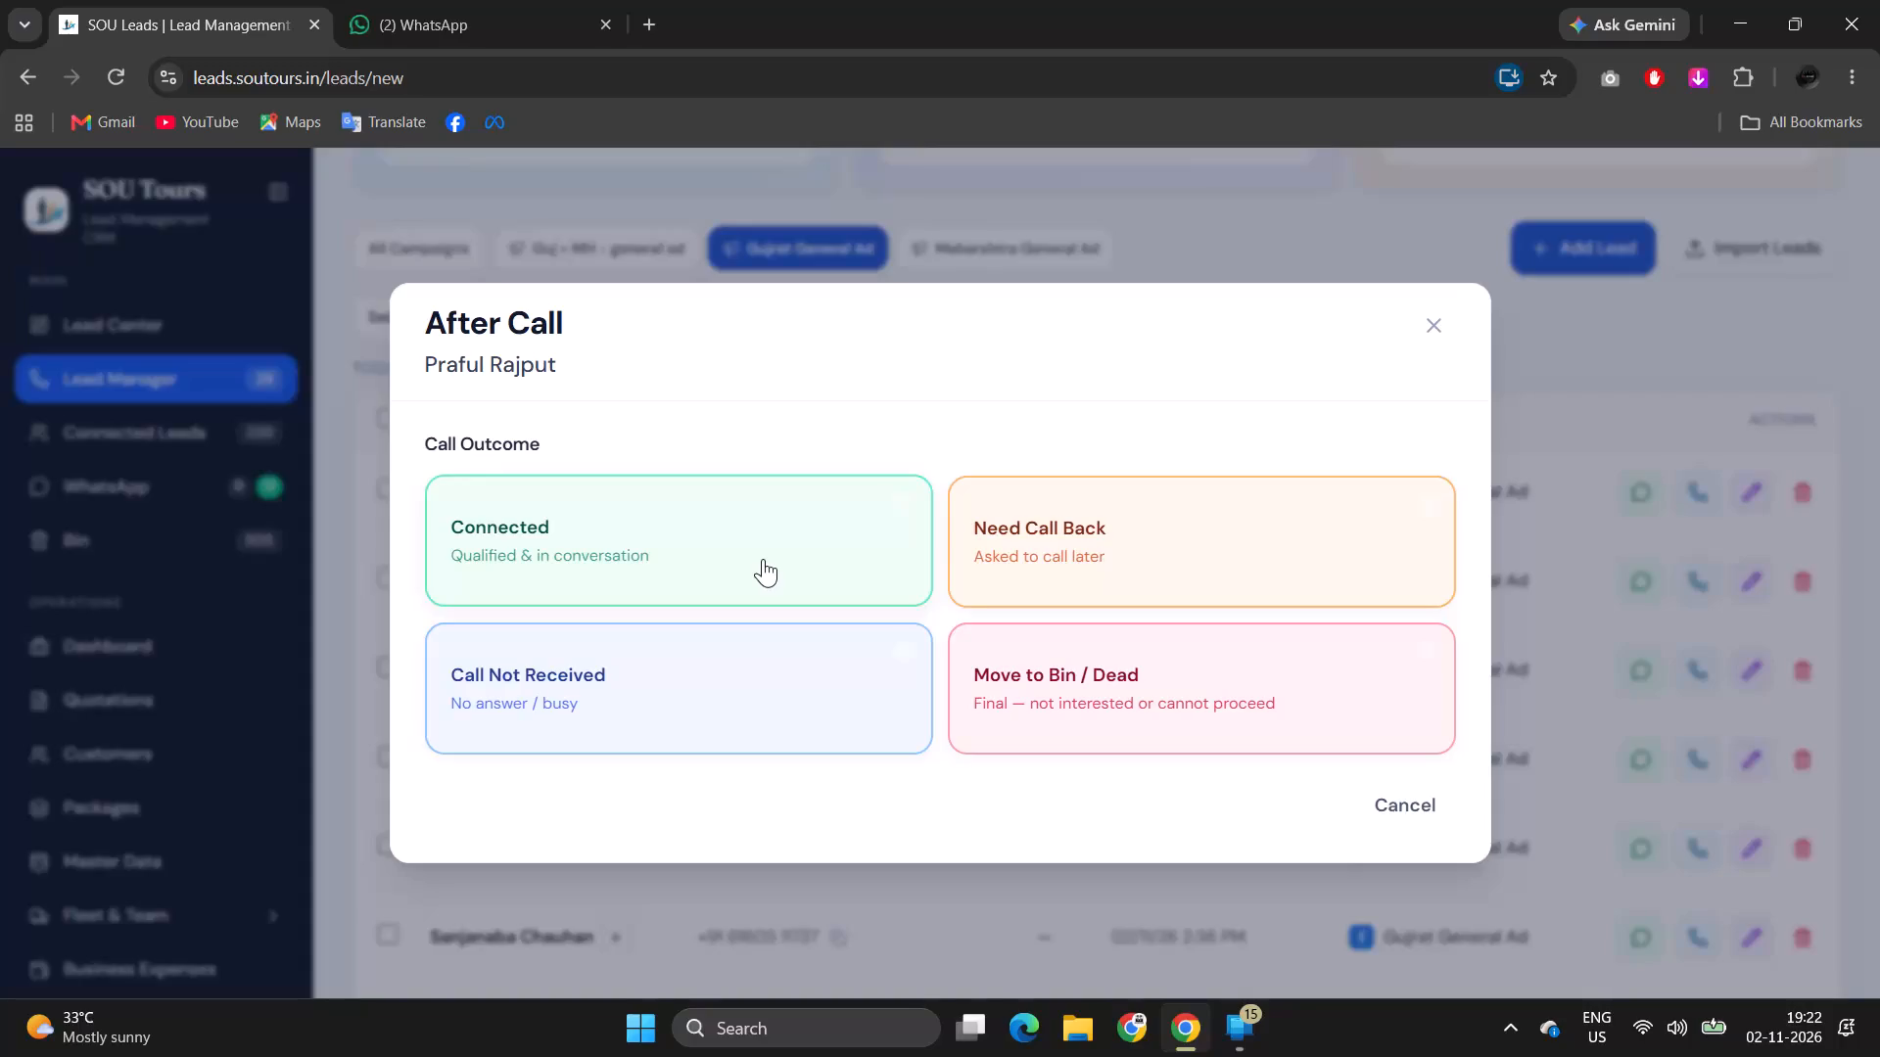
Record the call outcome as Connected and set the lead's preferred month to November, with 2 adults and 2 children.
left_click(761, 559)
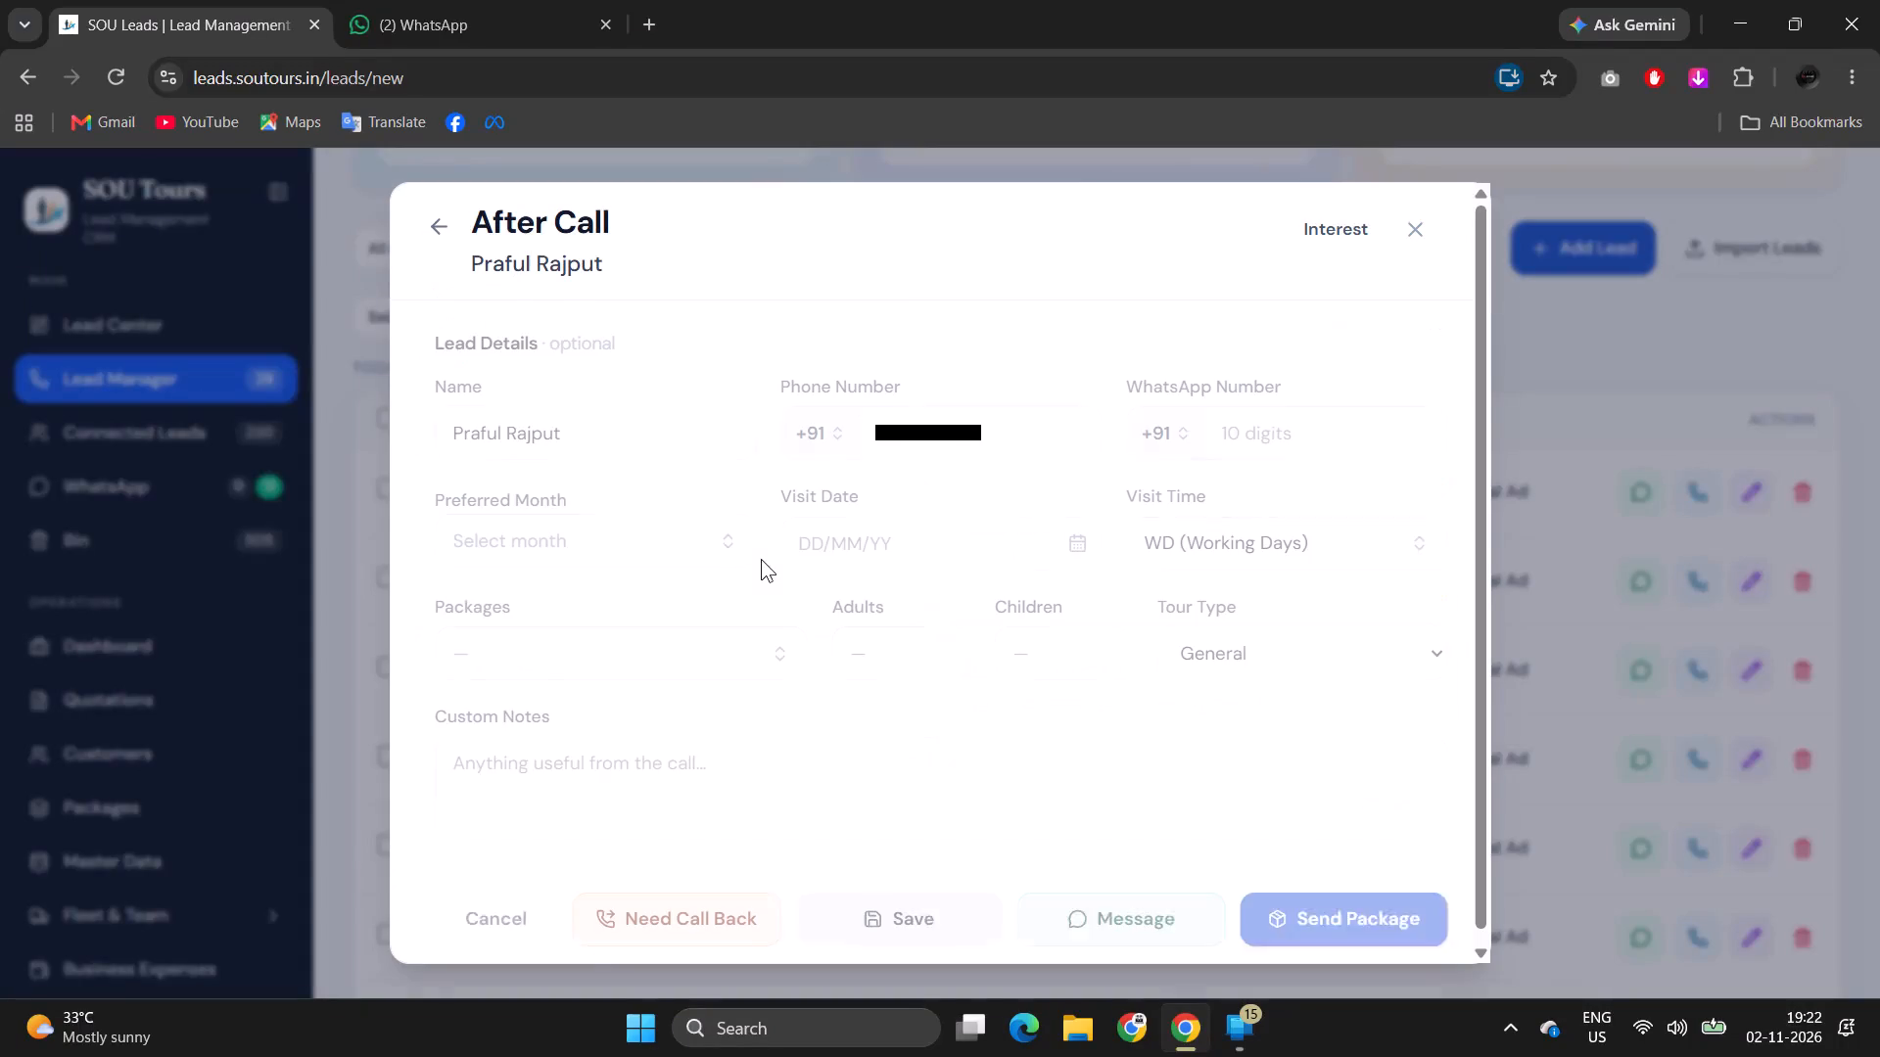
left_click(553, 538)
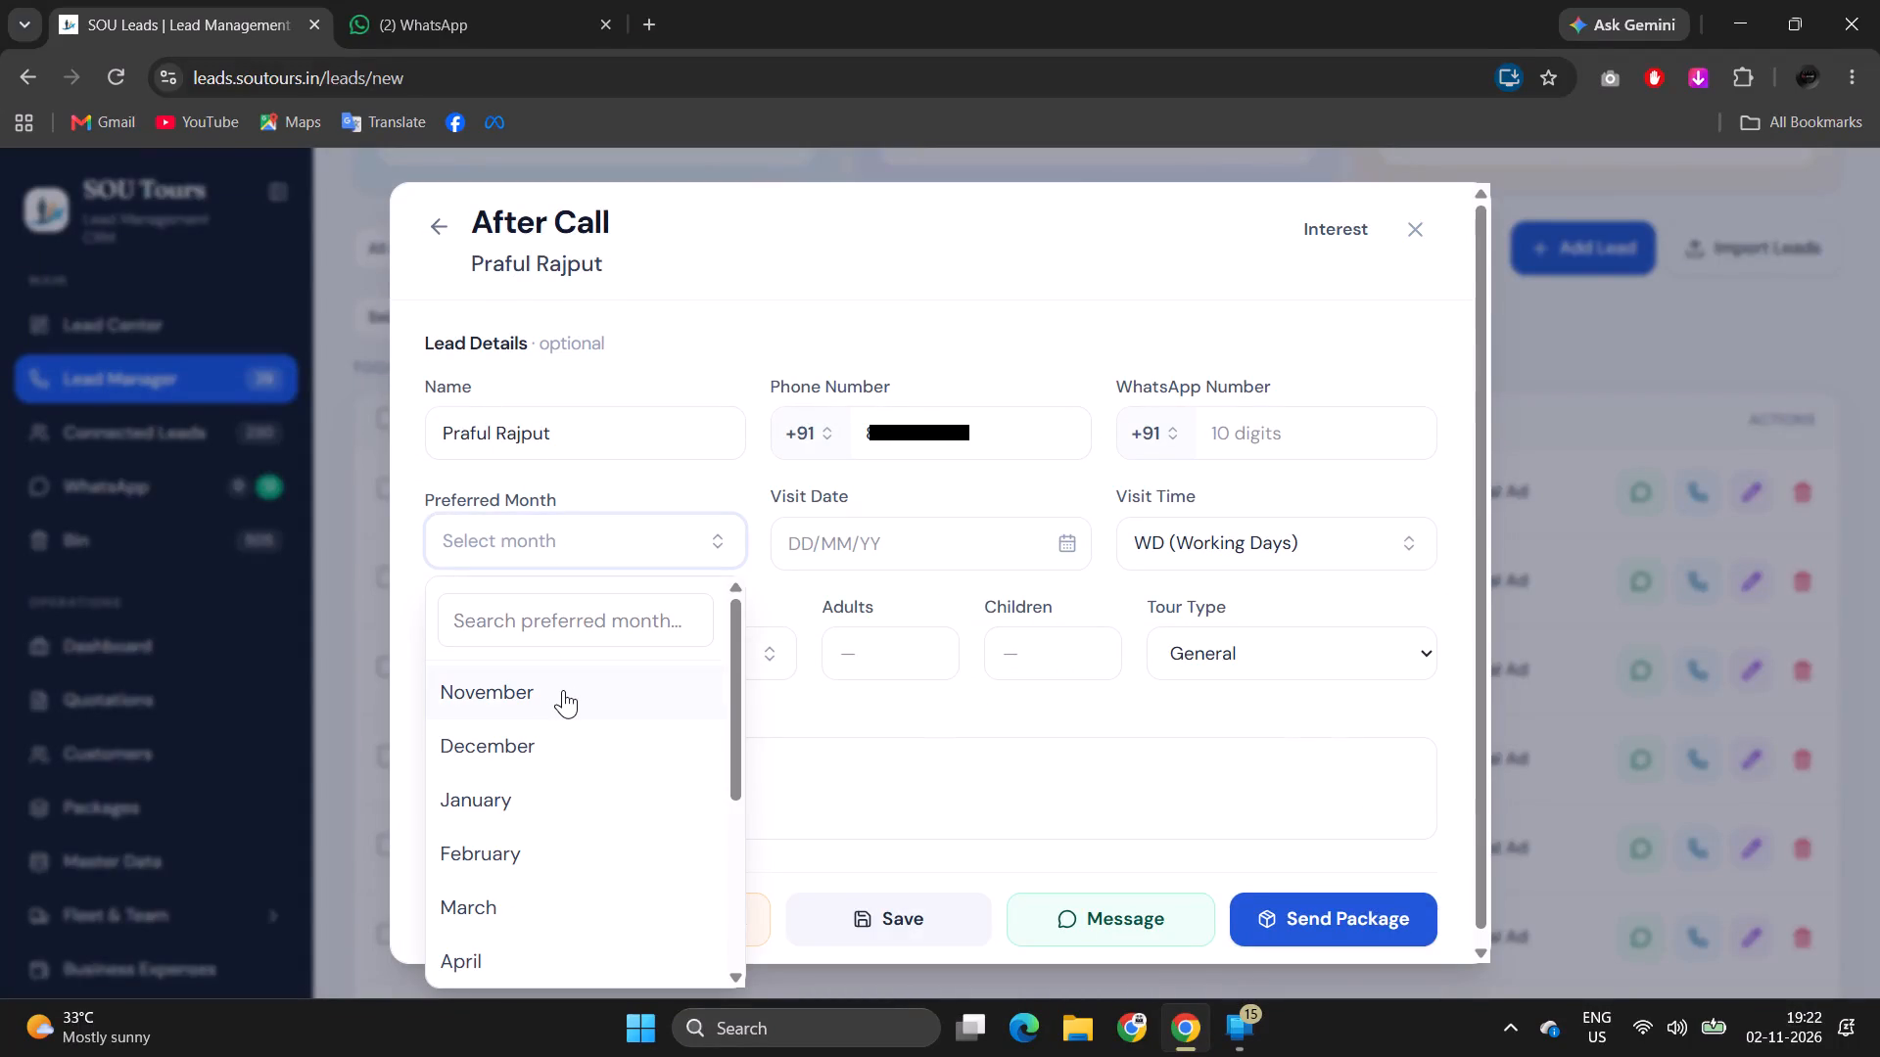
left_click(561, 690)
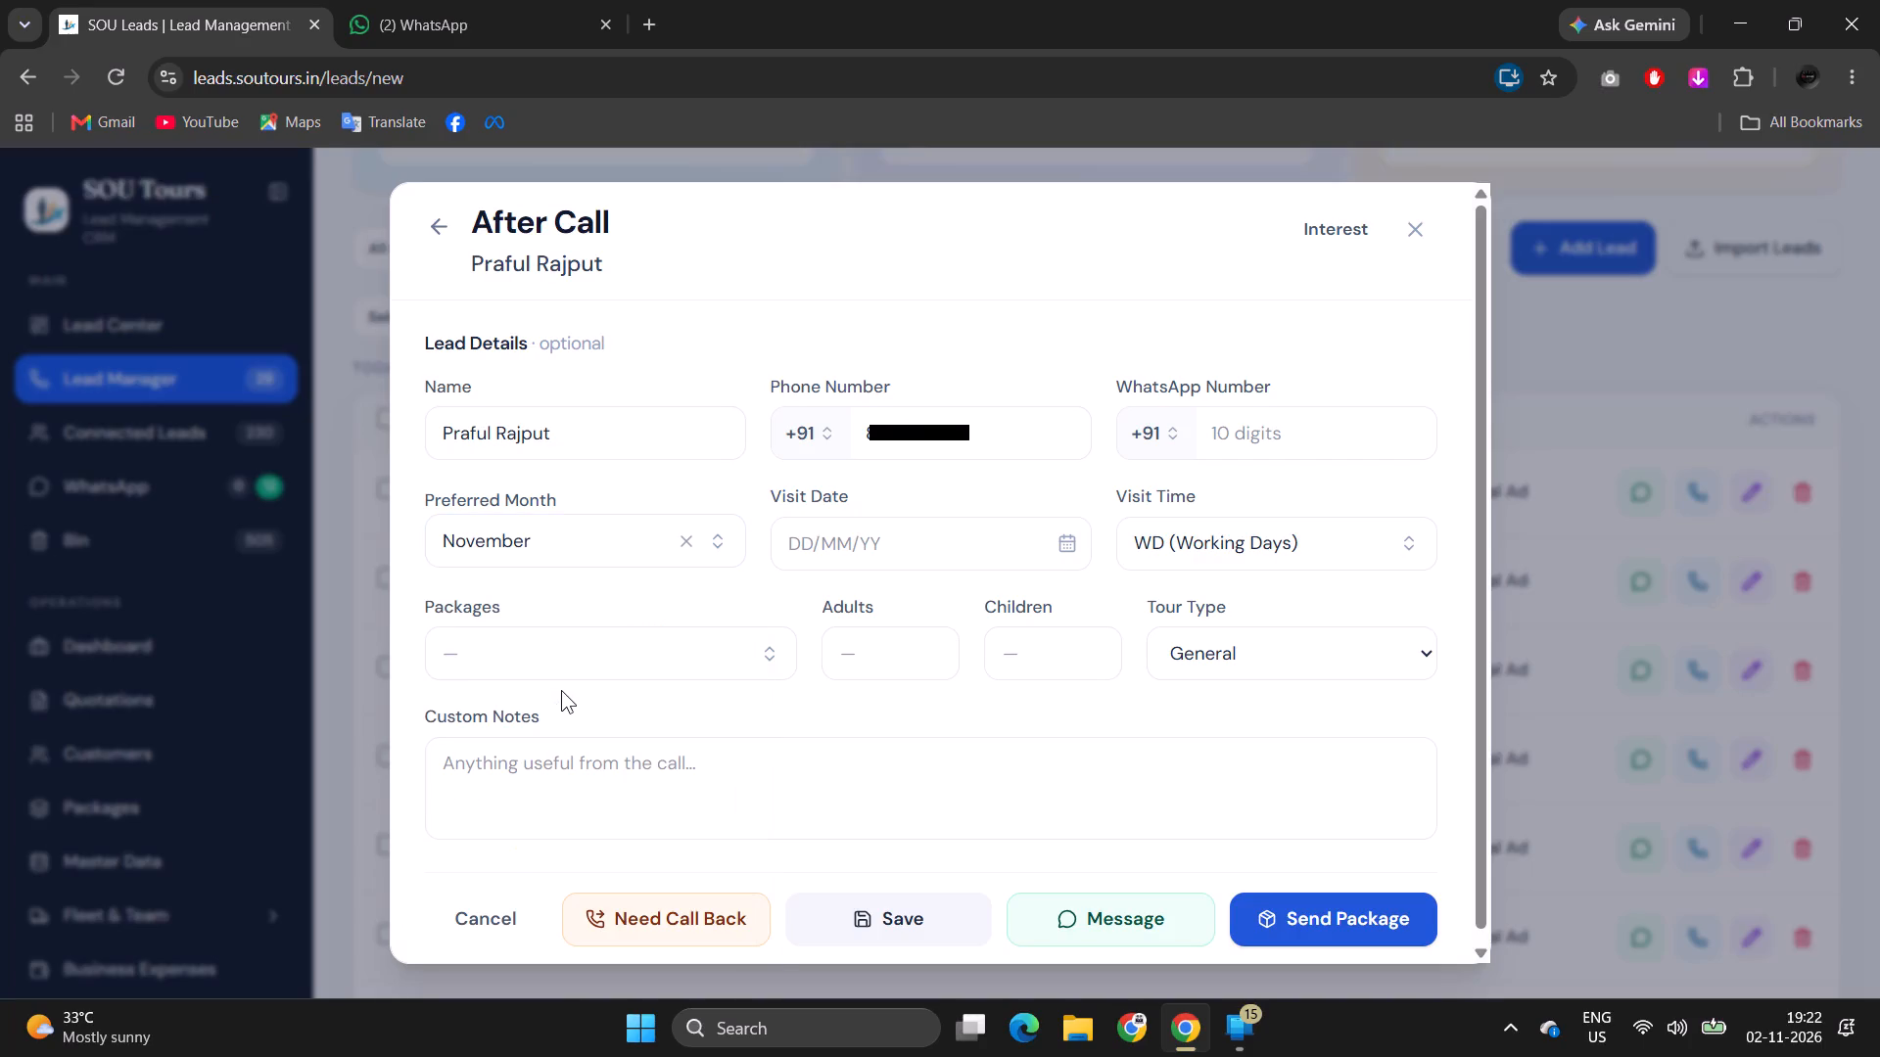
left_click(867, 661)
key("2")
left_click(1022, 649)
key("2")
Send the called lead the General packages (BO) GOLD 1N2D HOTELS and (BO) GOLD 1N2D RESORTS by assigning both.
left_click(1322, 899)
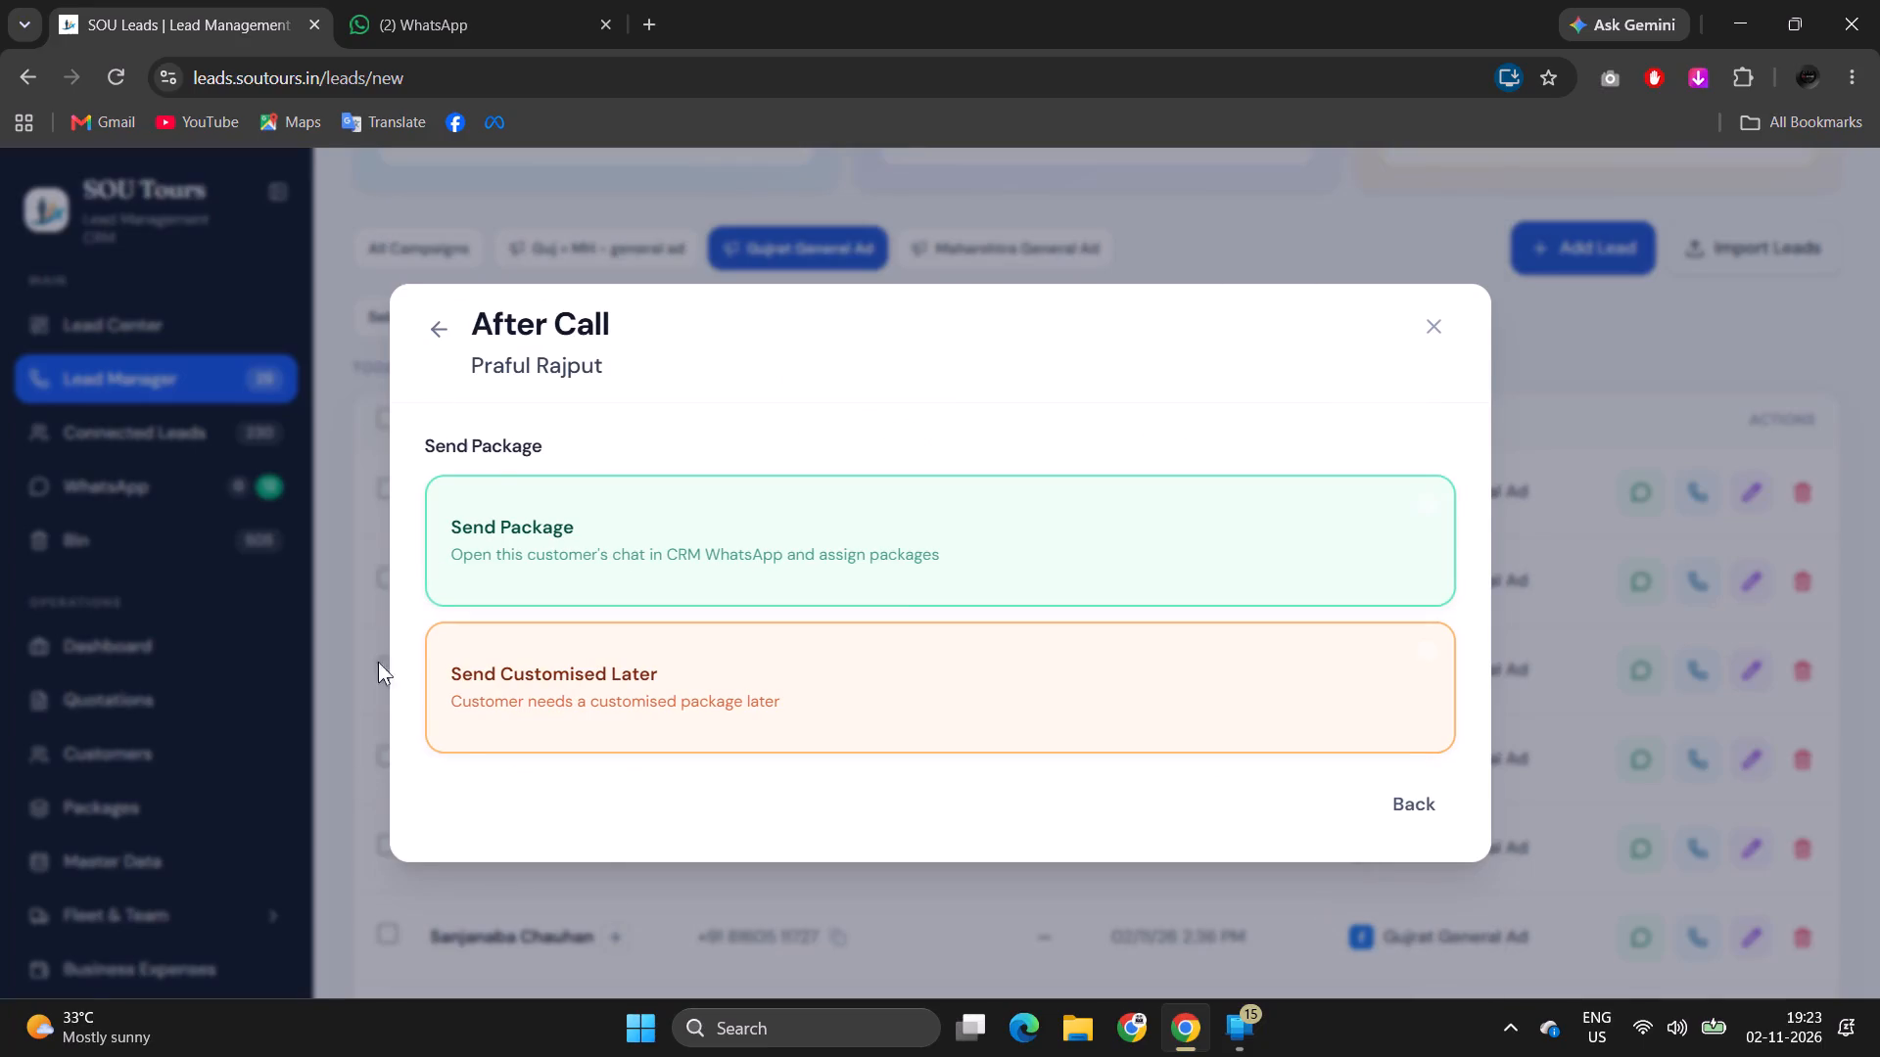
left_click(499, 535)
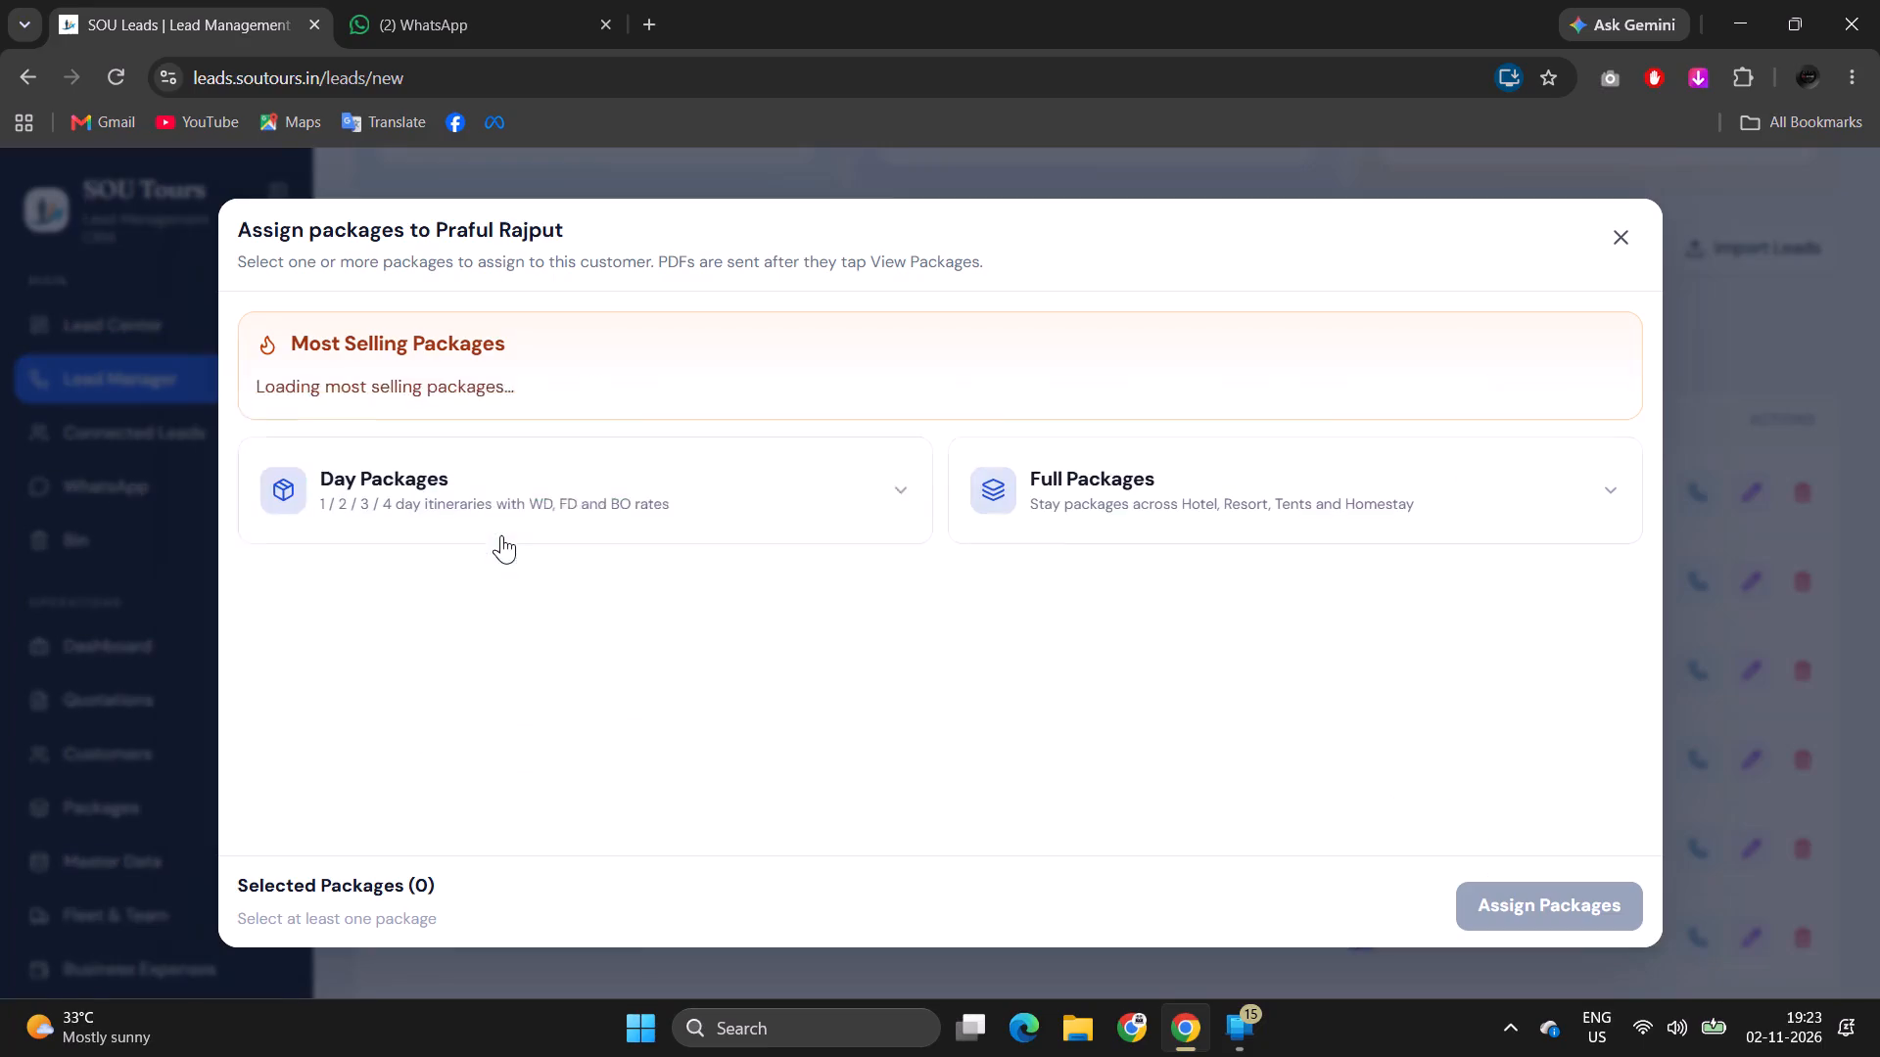
left_click(464, 404)
left_click(1115, 425)
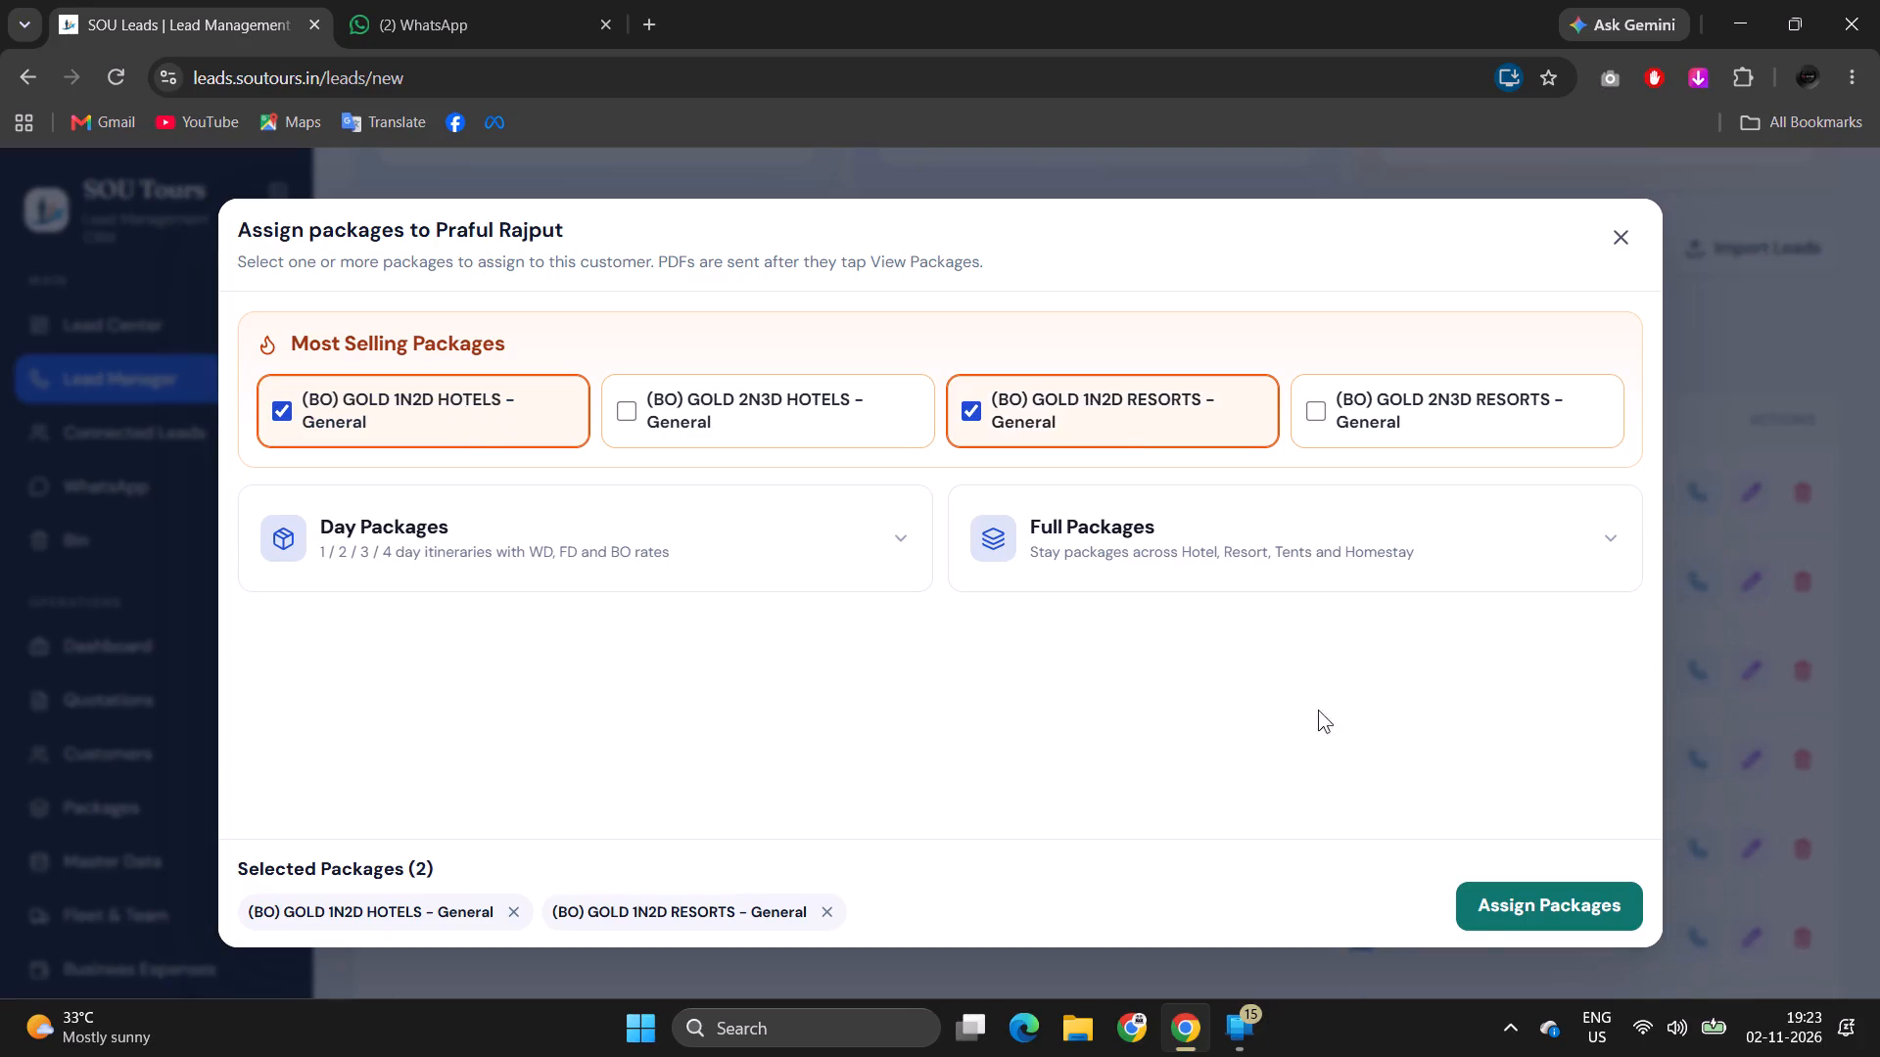
left_click(1515, 908)
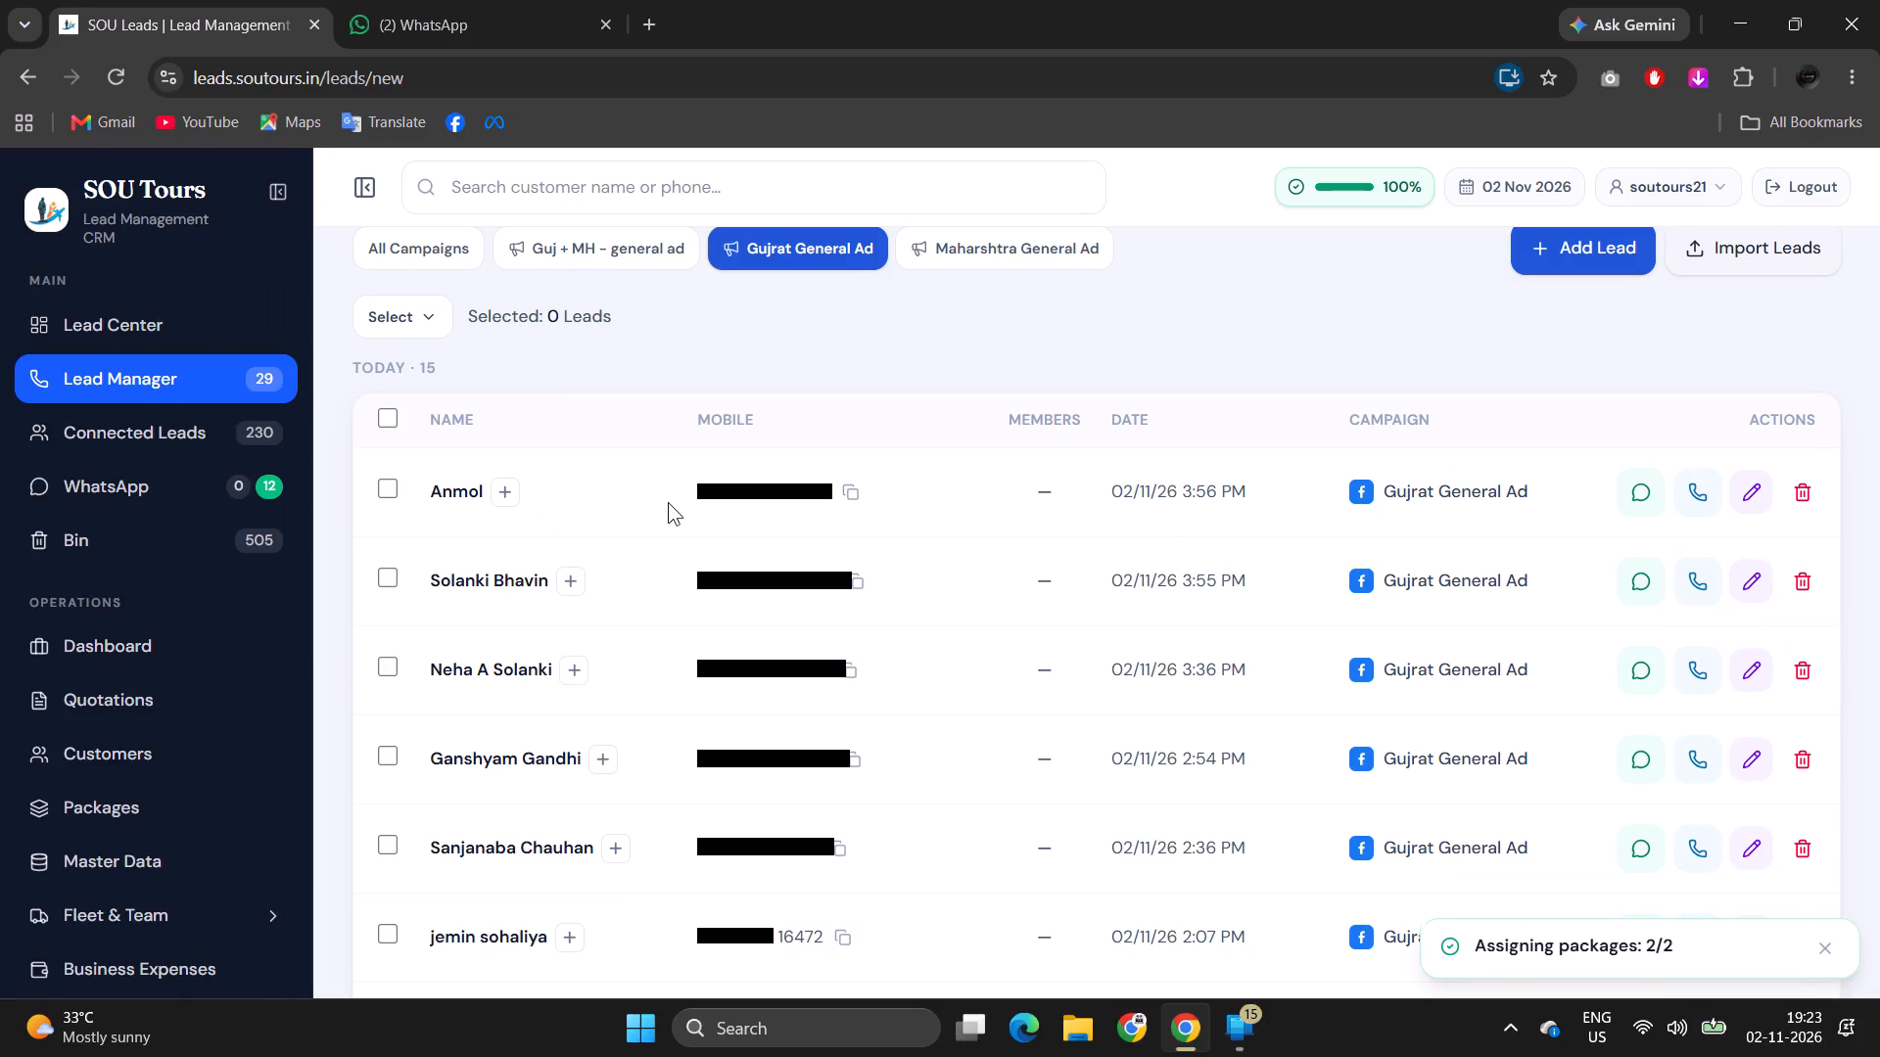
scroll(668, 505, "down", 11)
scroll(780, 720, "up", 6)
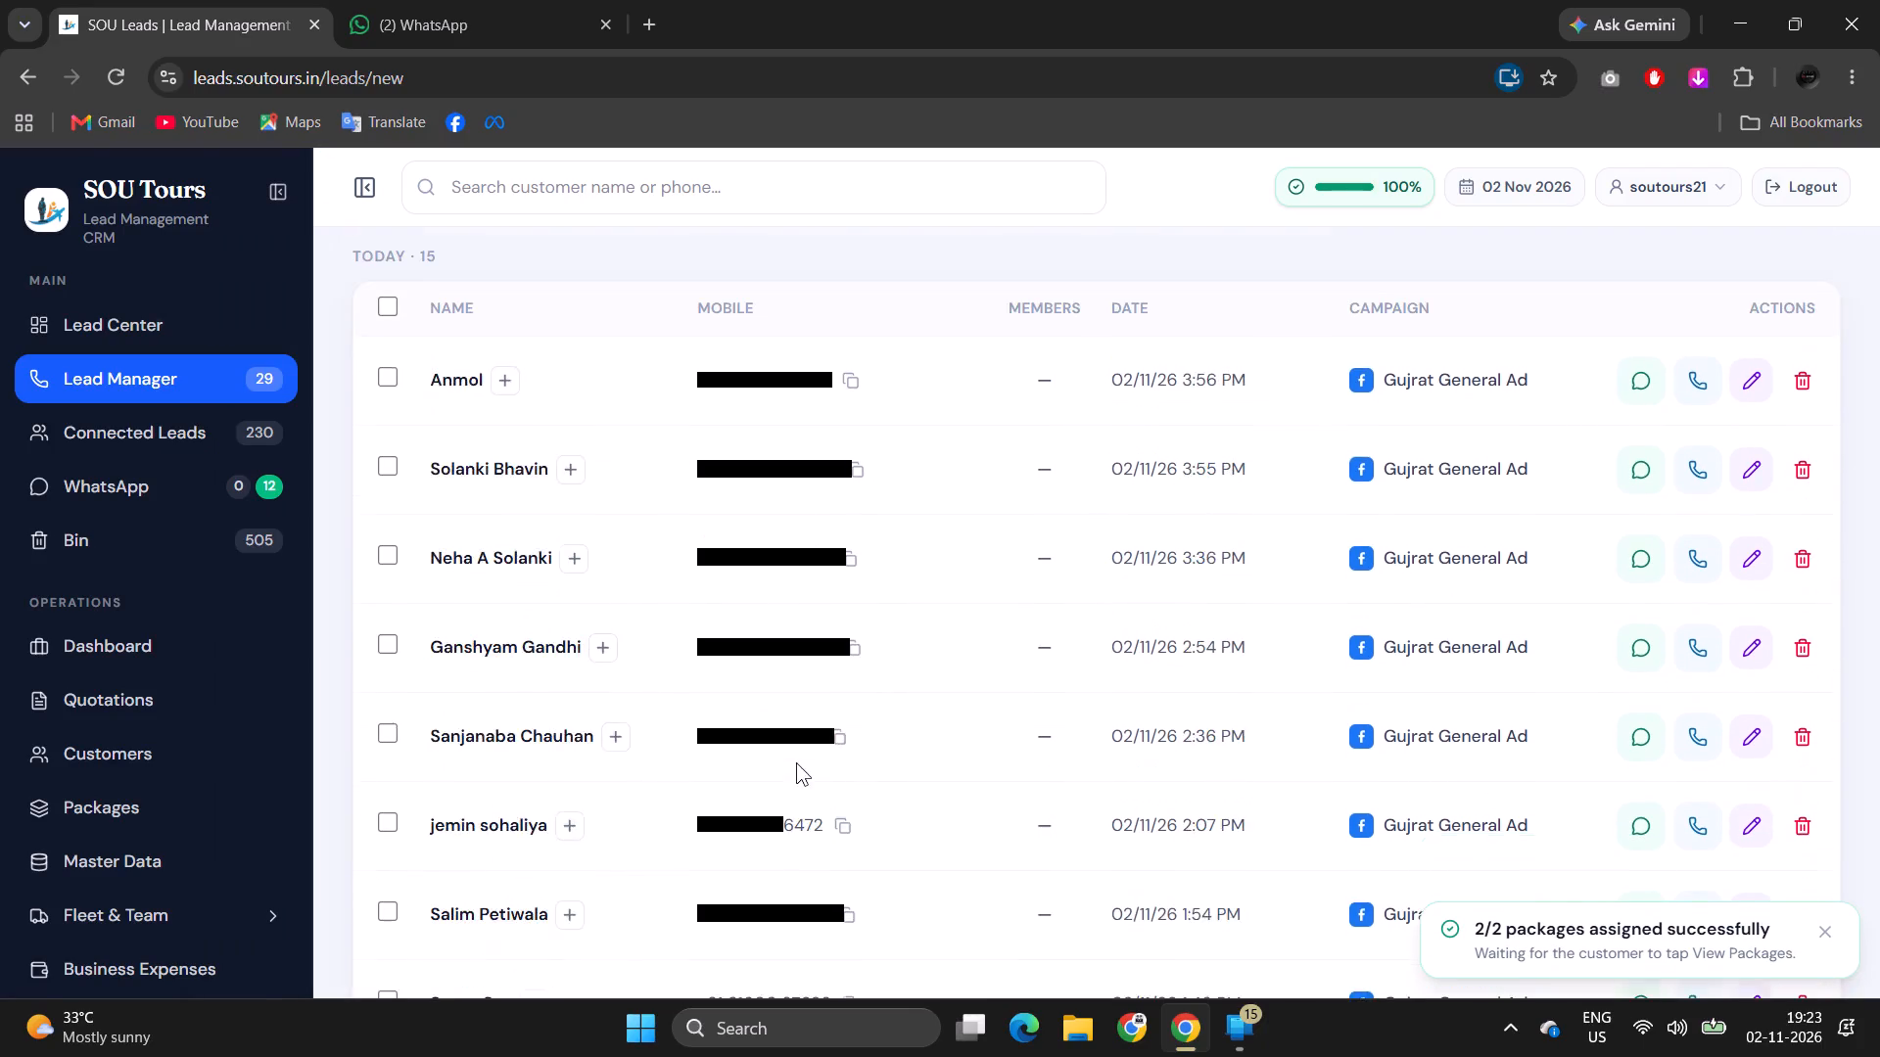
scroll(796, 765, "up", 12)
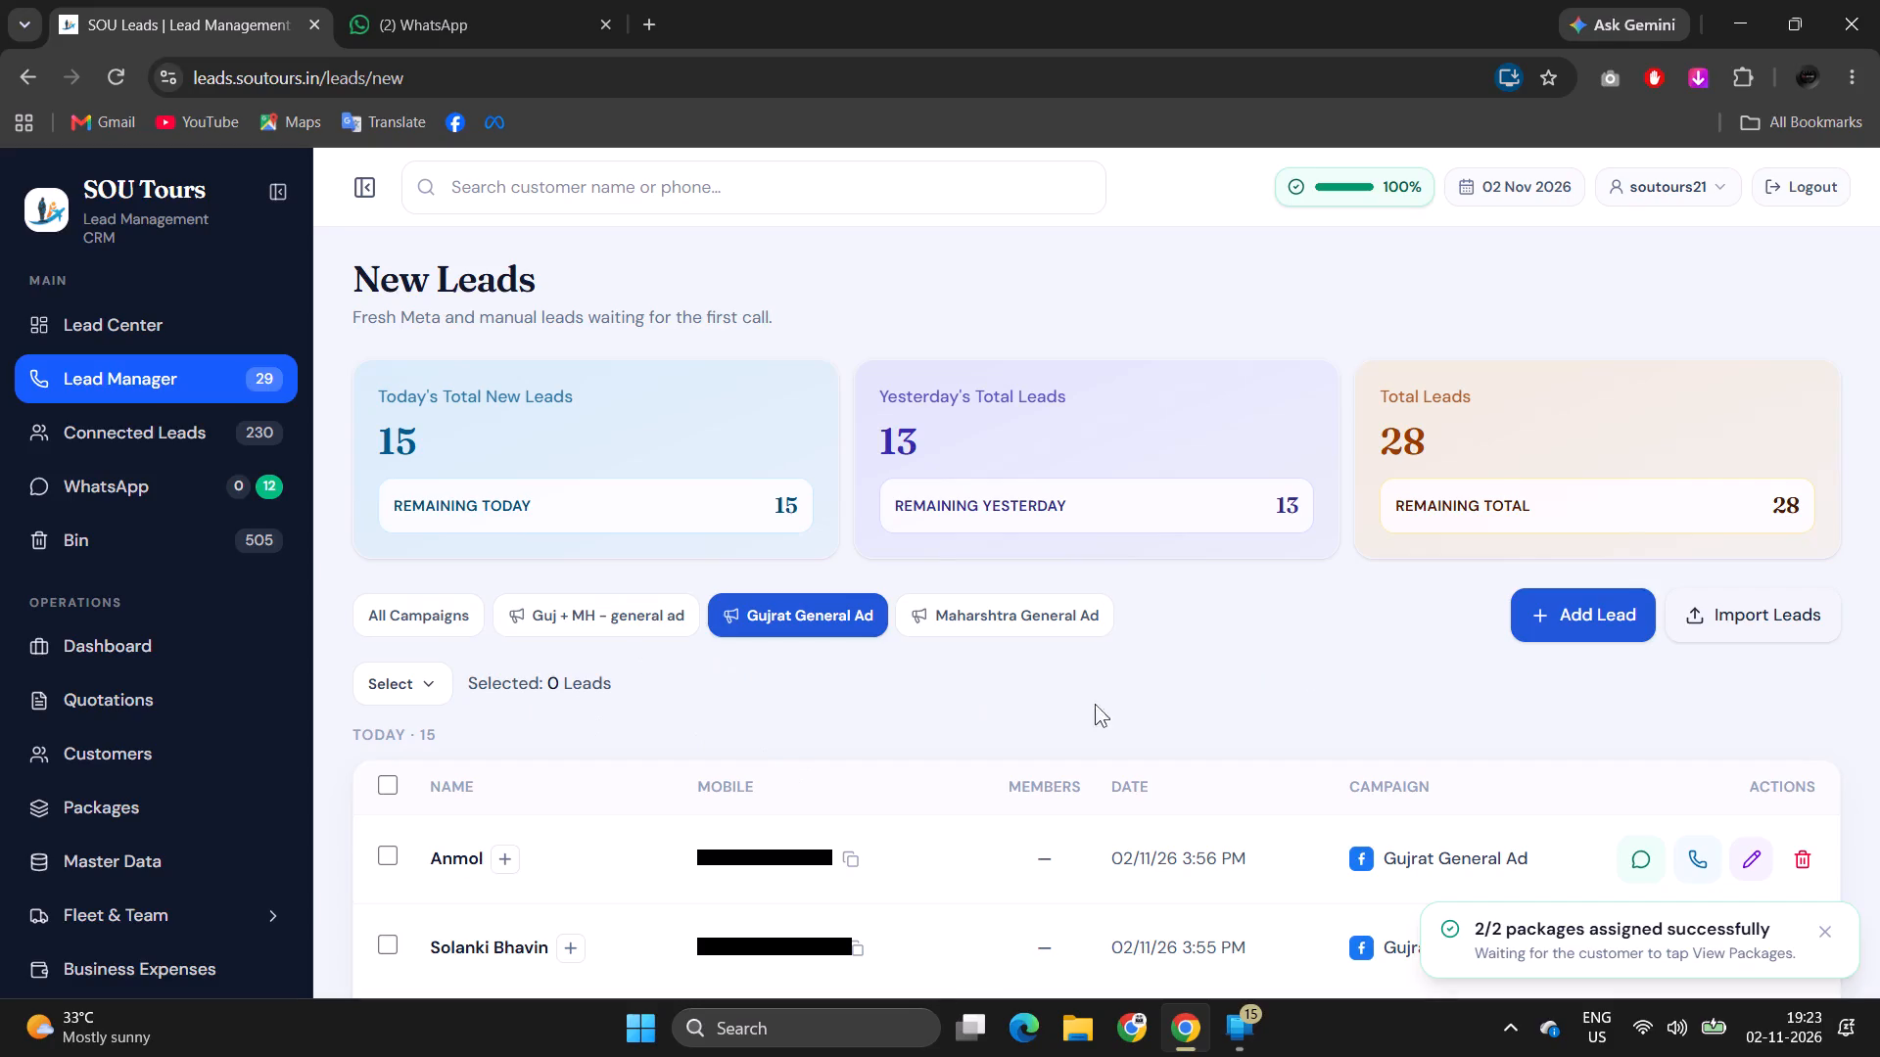
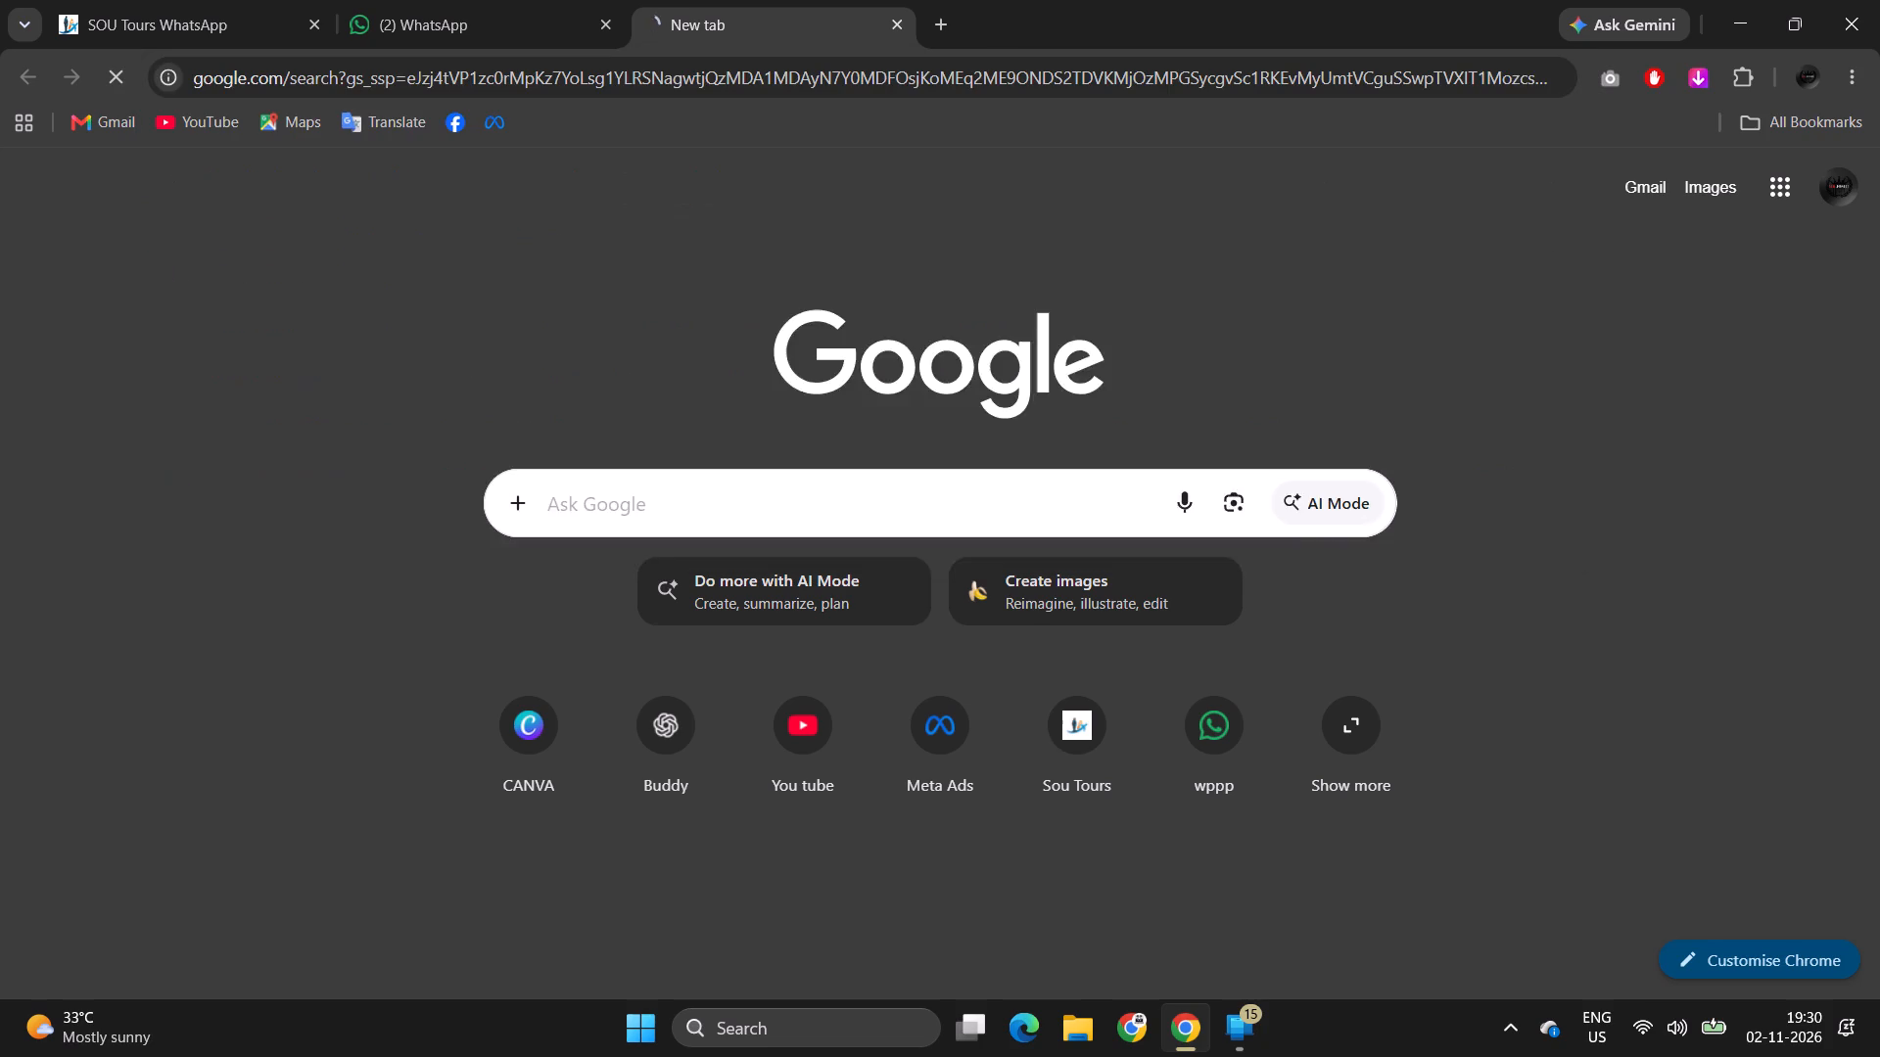
Look through the web search results for "hotel valley statue of unity" to check the hotel's overview and listings.
scroll(758, 493, "down", 5)
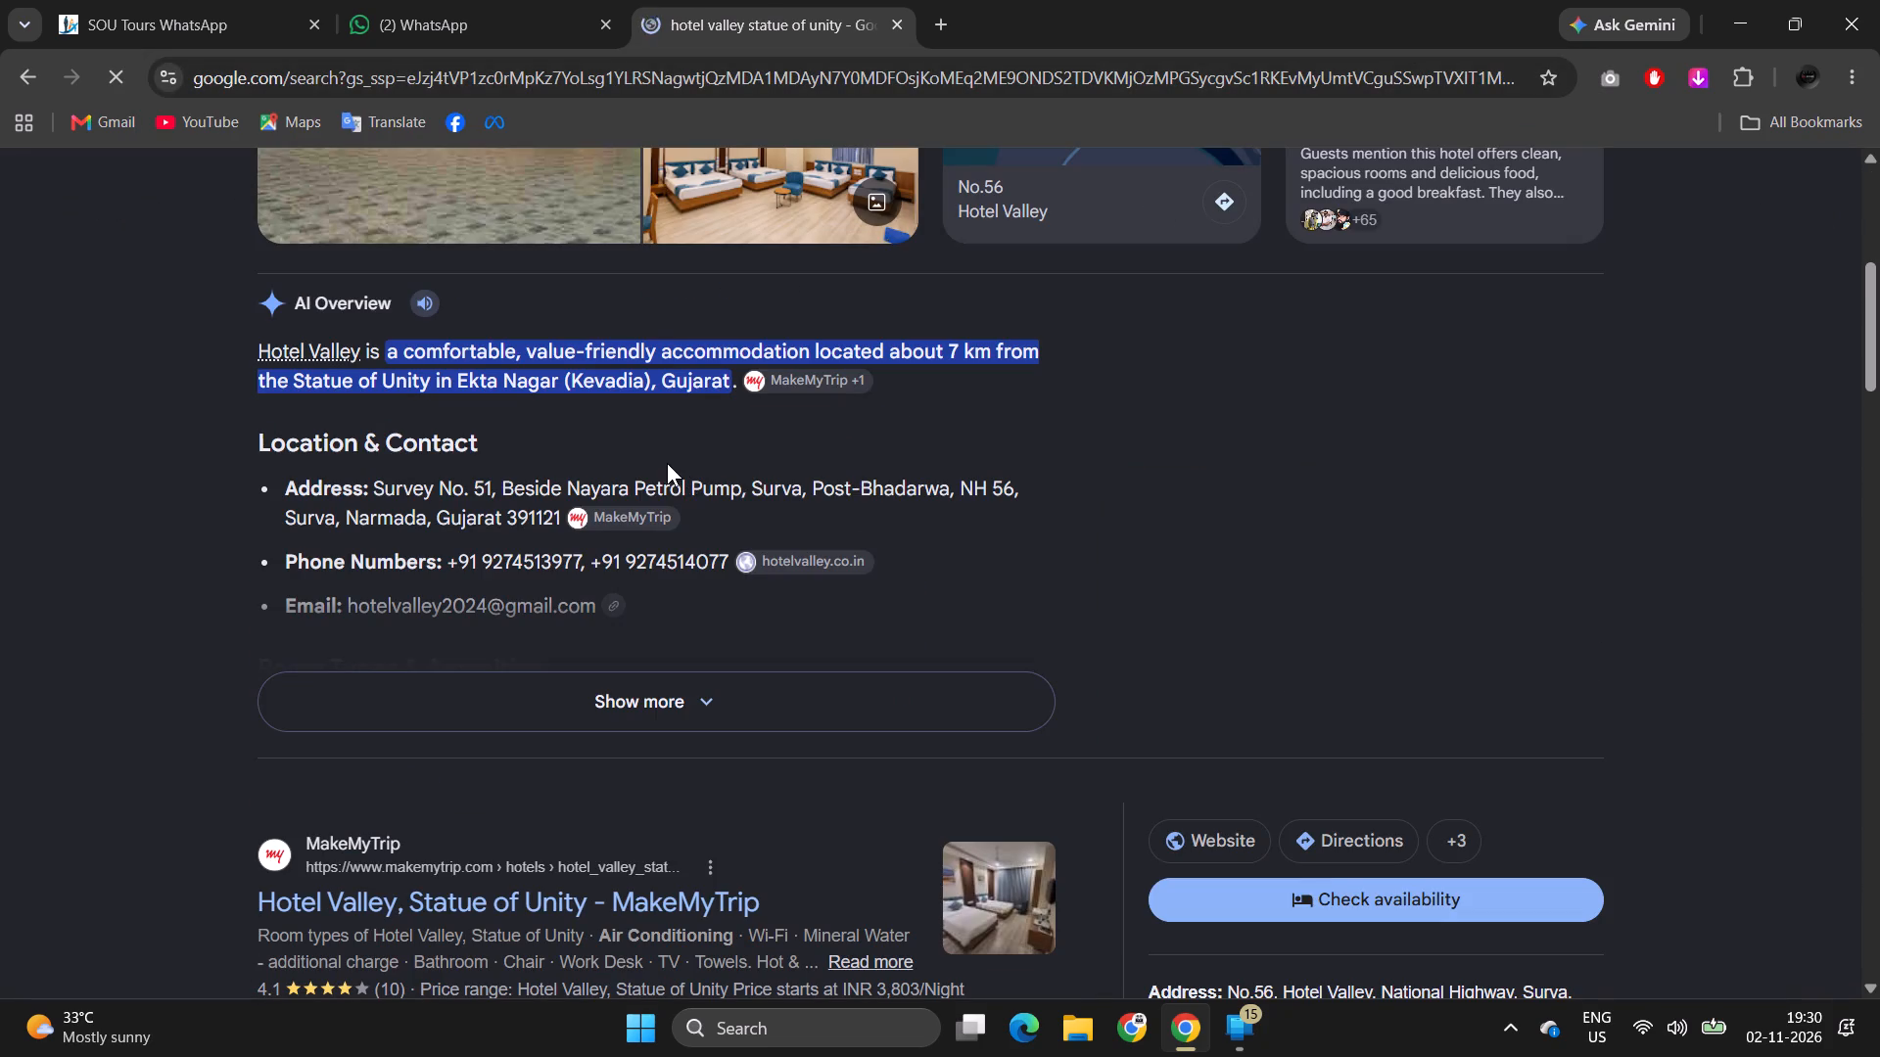
scroll(665, 469, "down", 3)
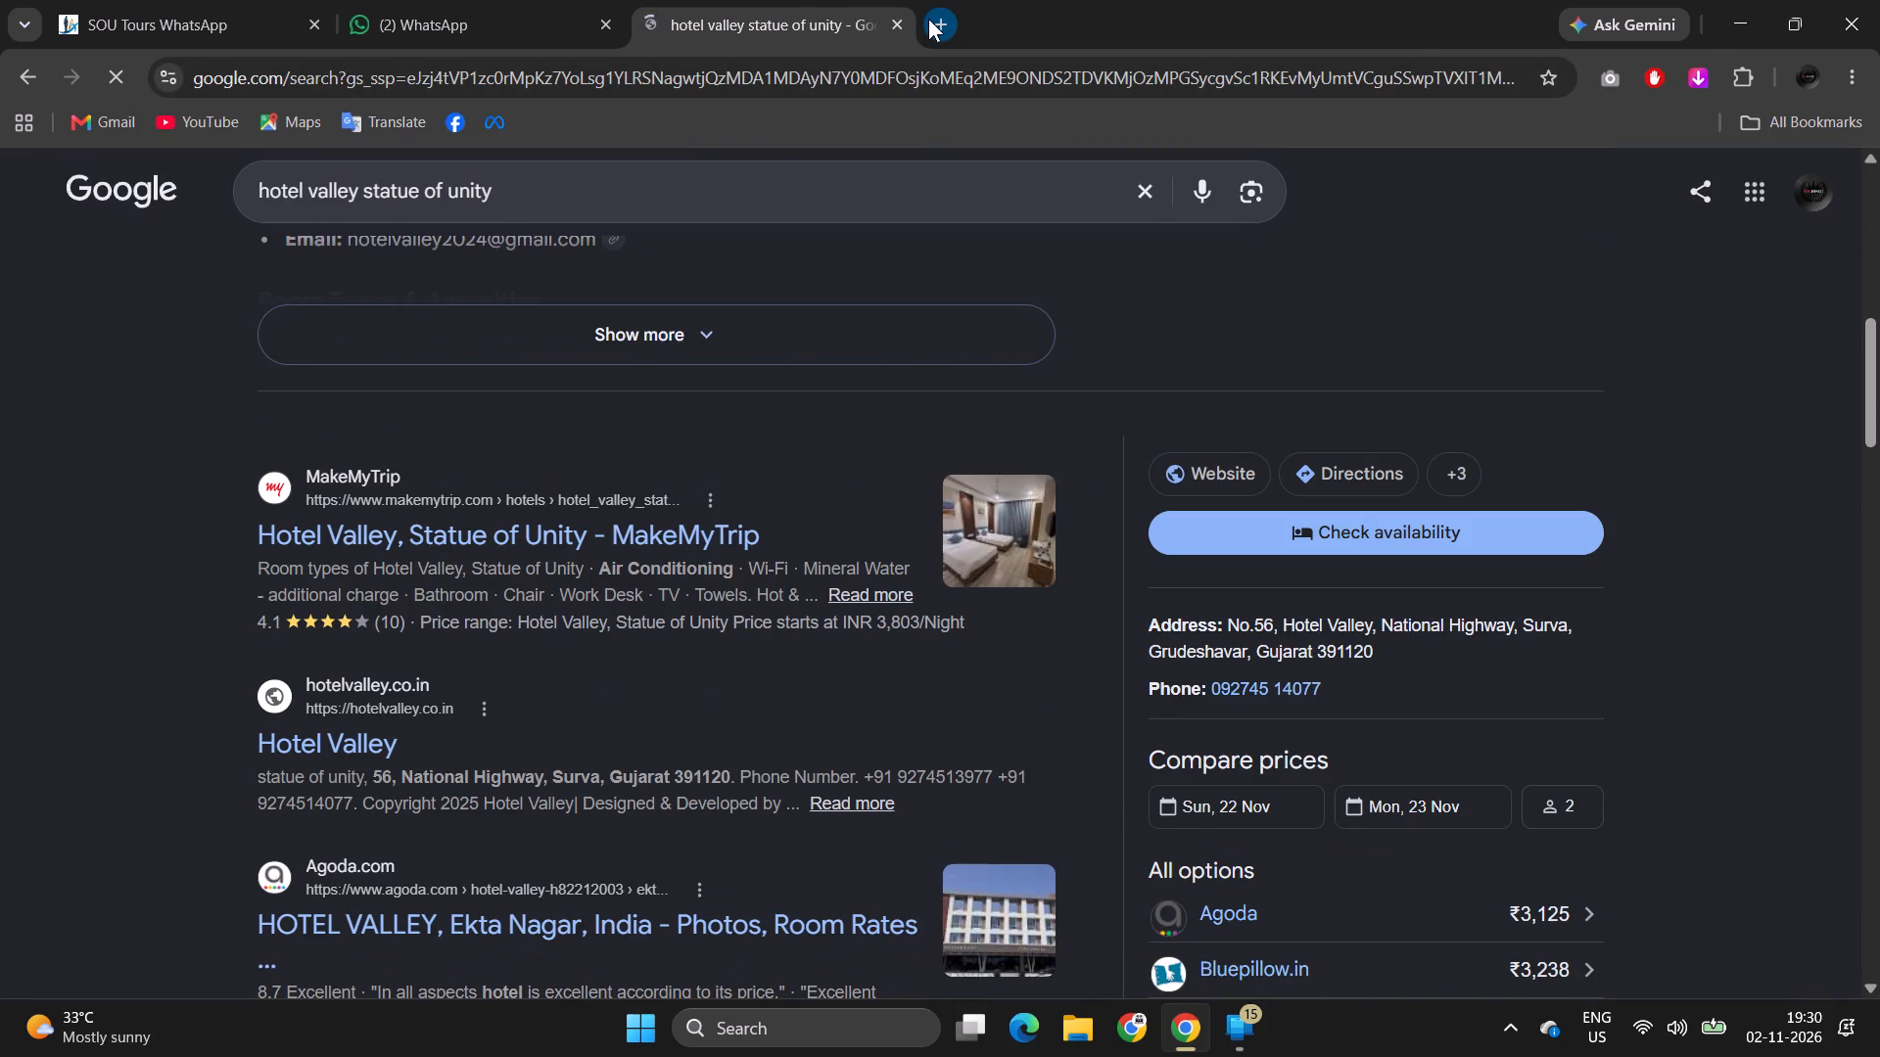
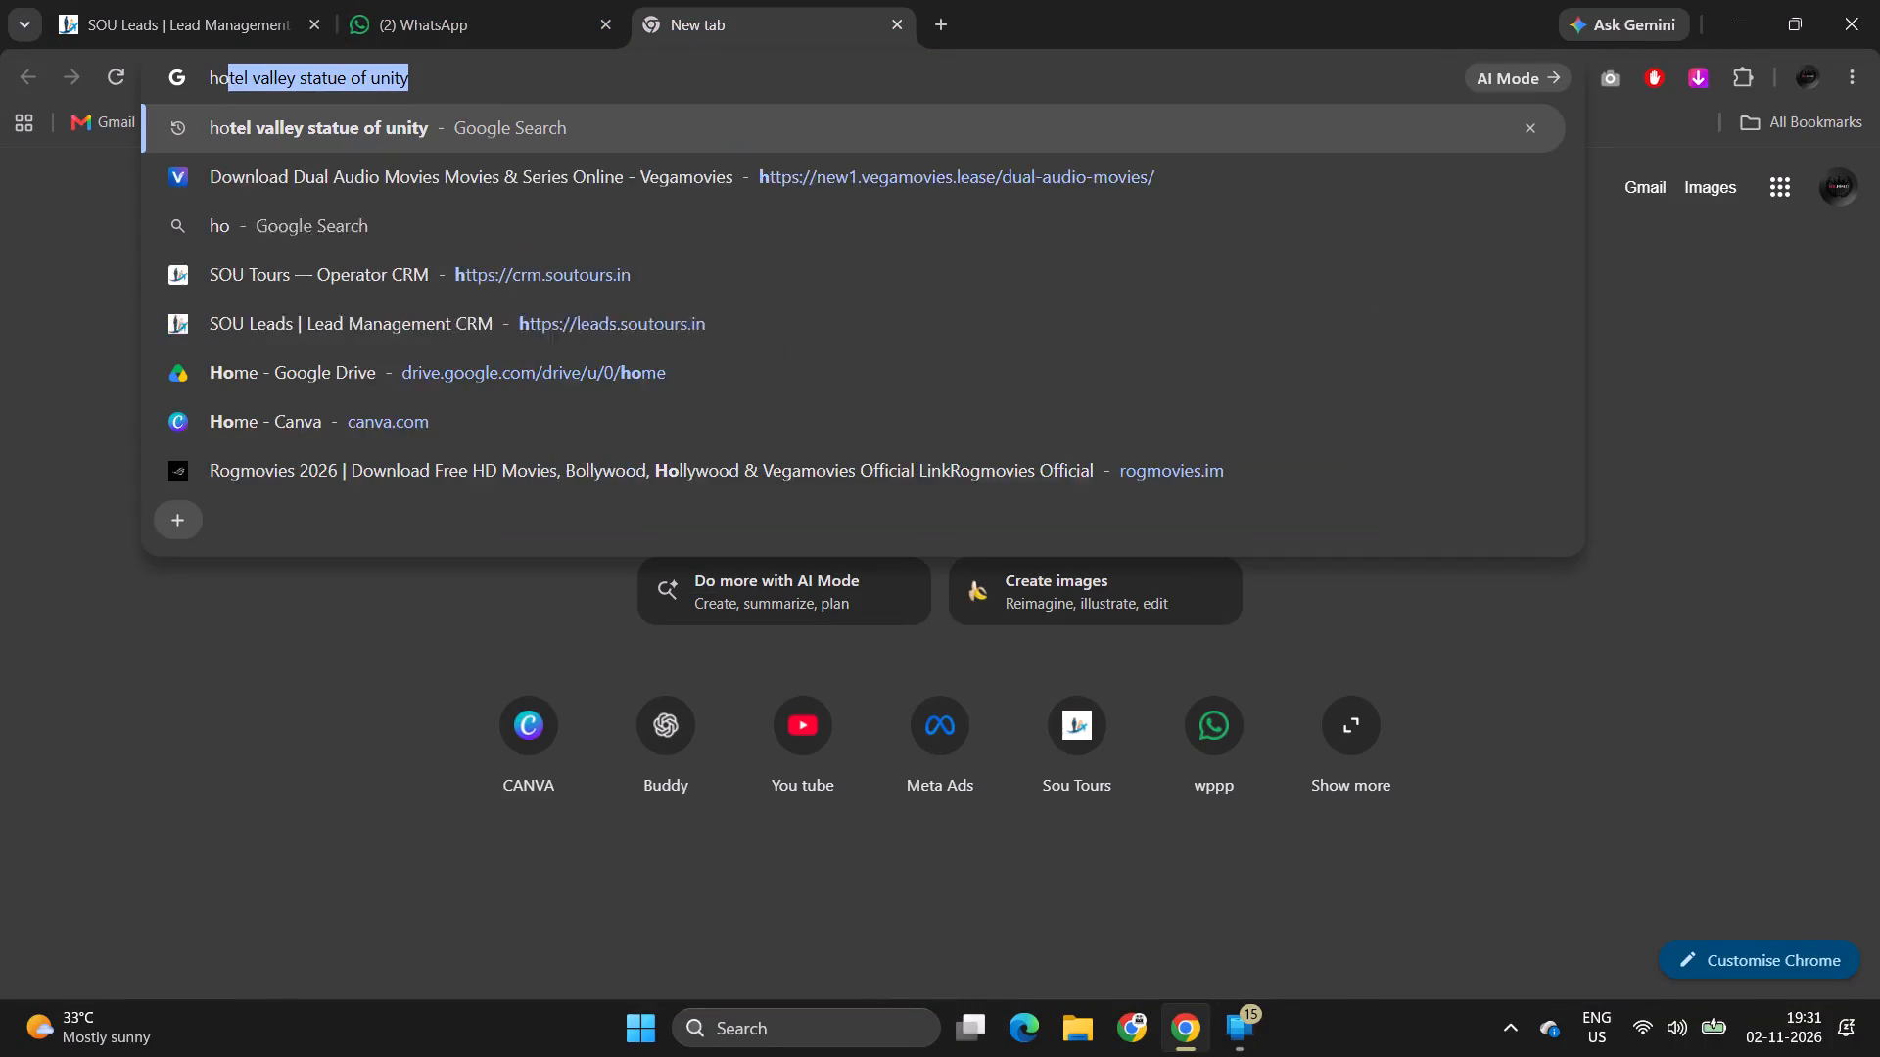
Search Google for hotels near the Statue of Unity.
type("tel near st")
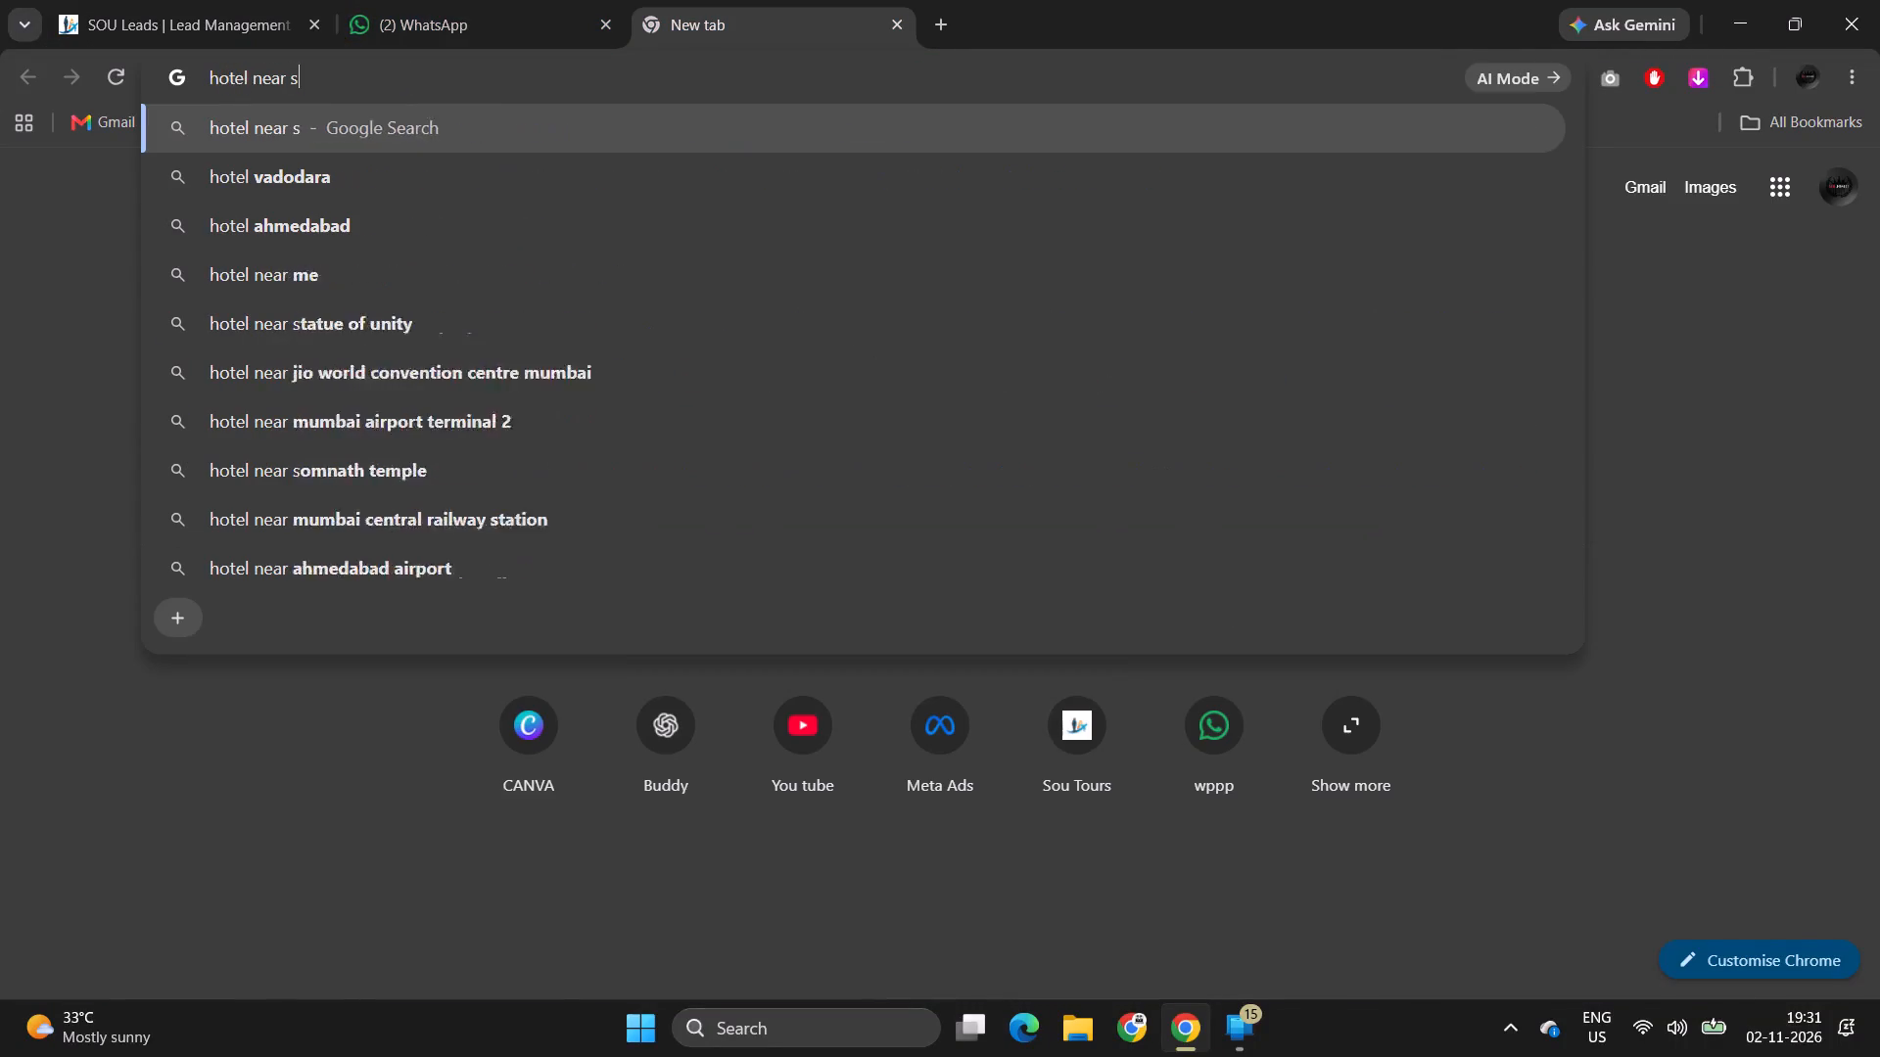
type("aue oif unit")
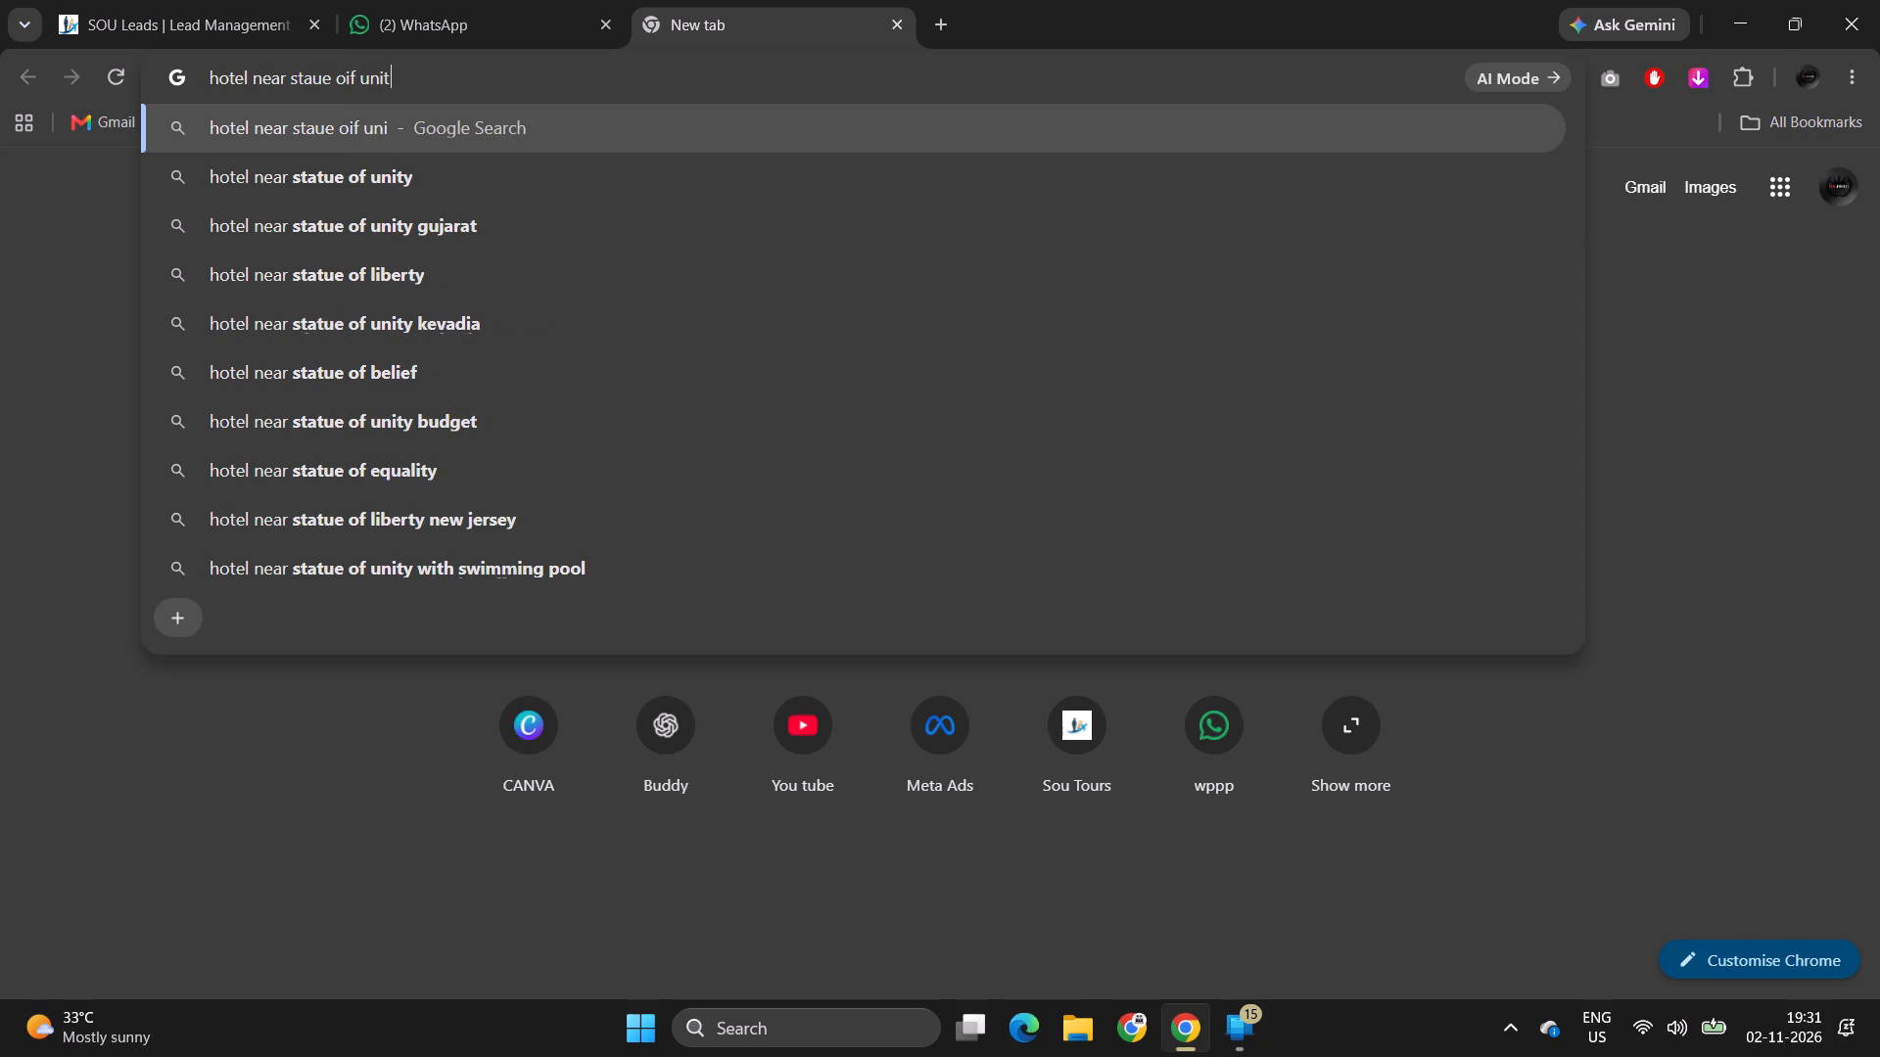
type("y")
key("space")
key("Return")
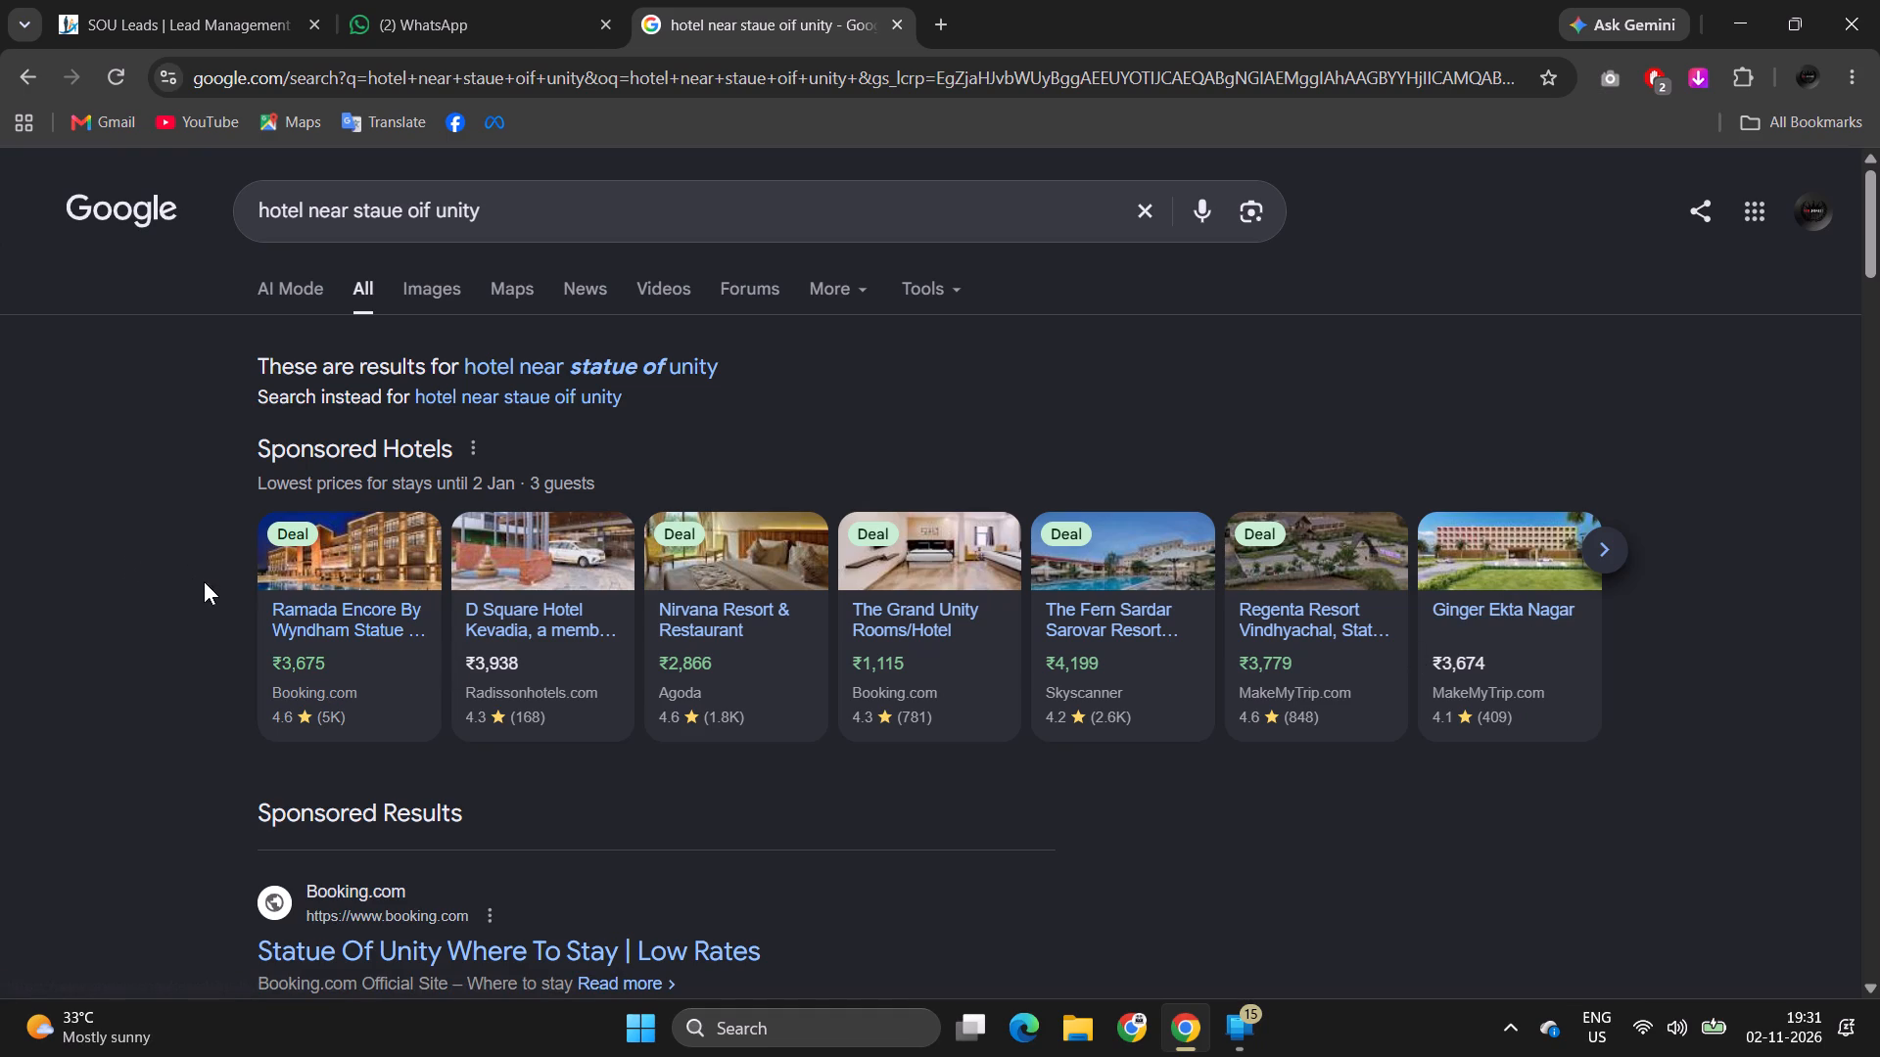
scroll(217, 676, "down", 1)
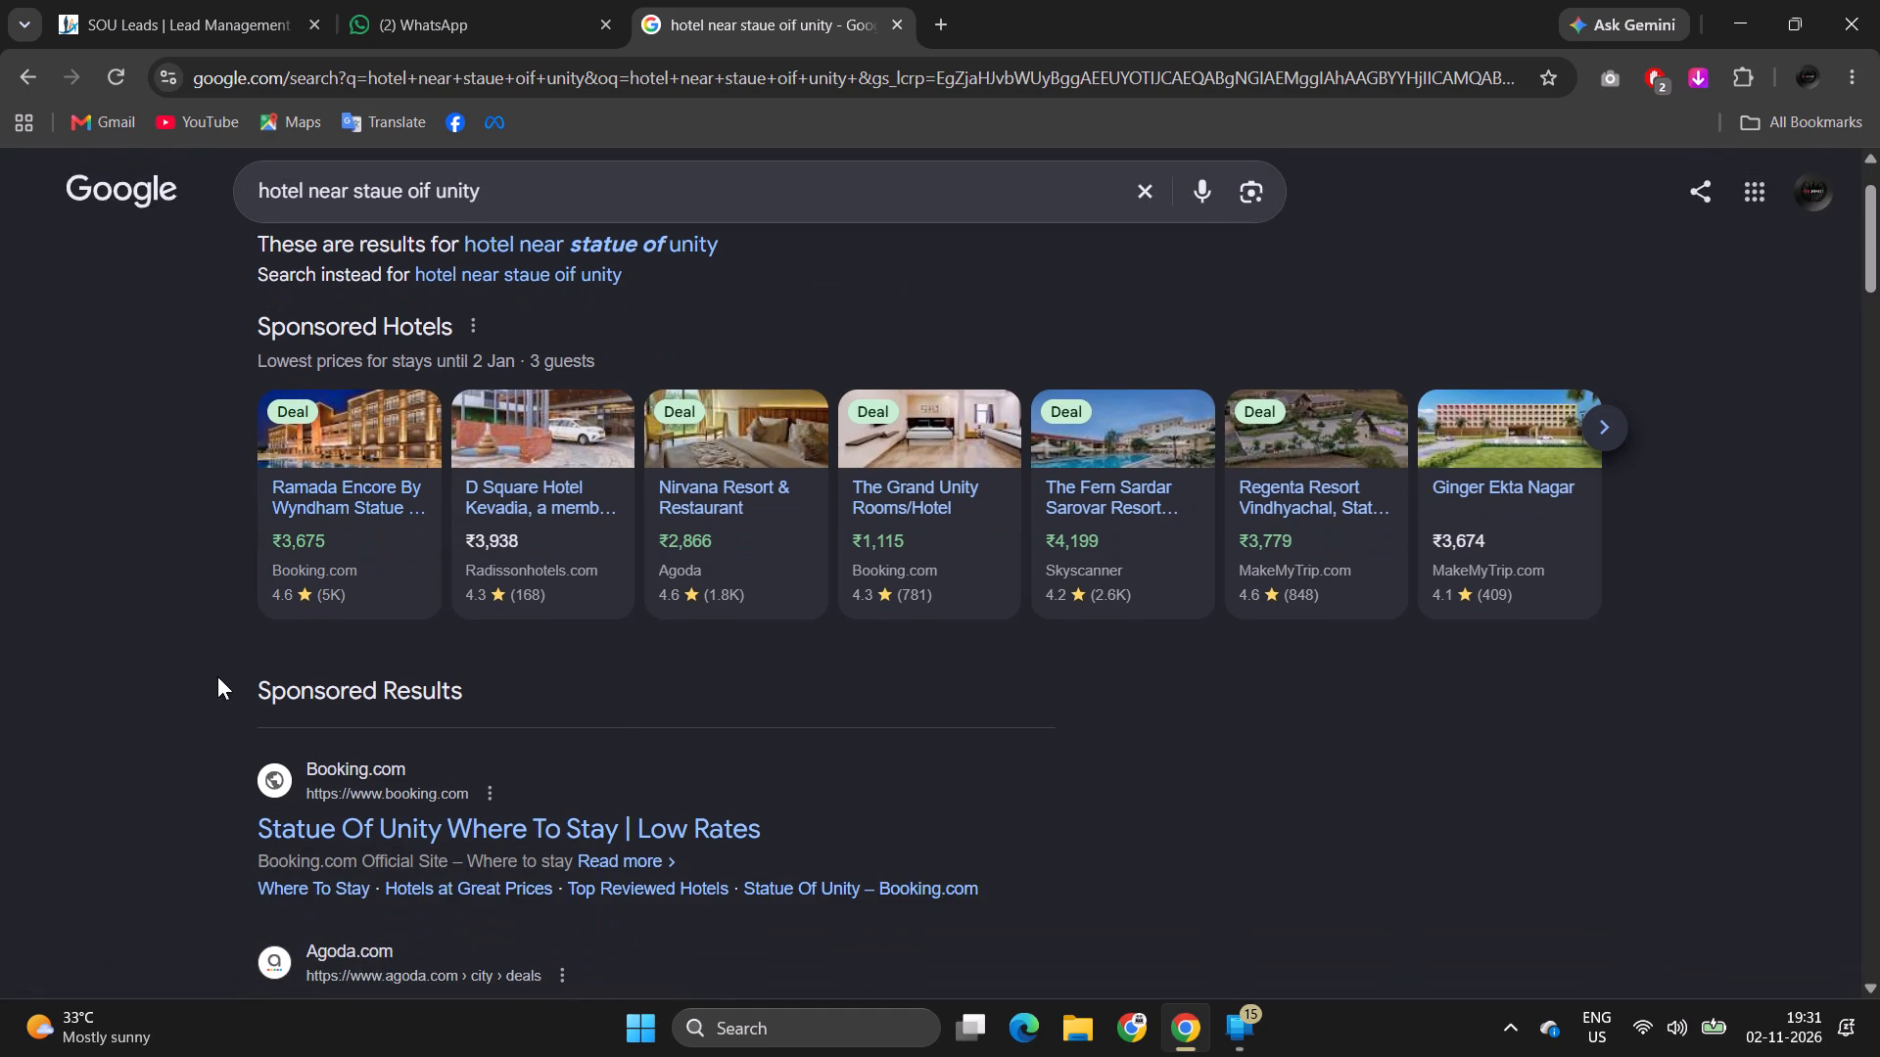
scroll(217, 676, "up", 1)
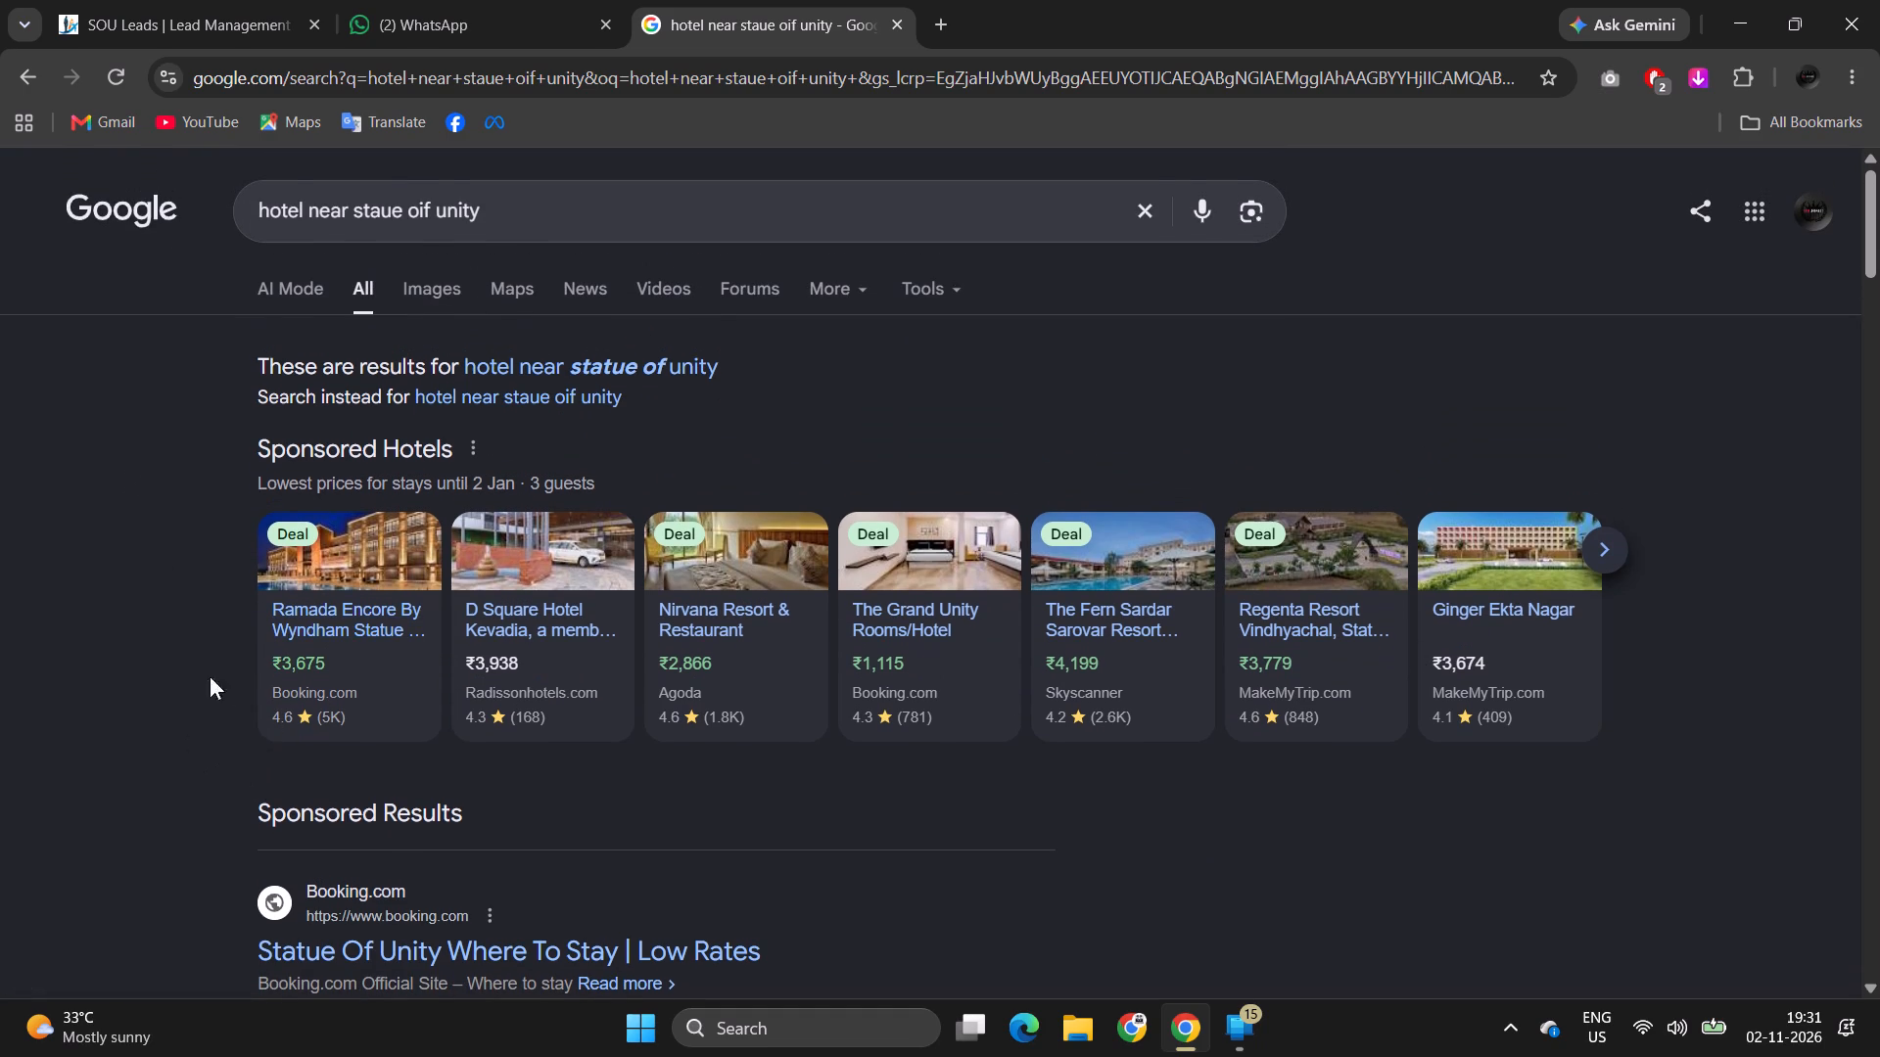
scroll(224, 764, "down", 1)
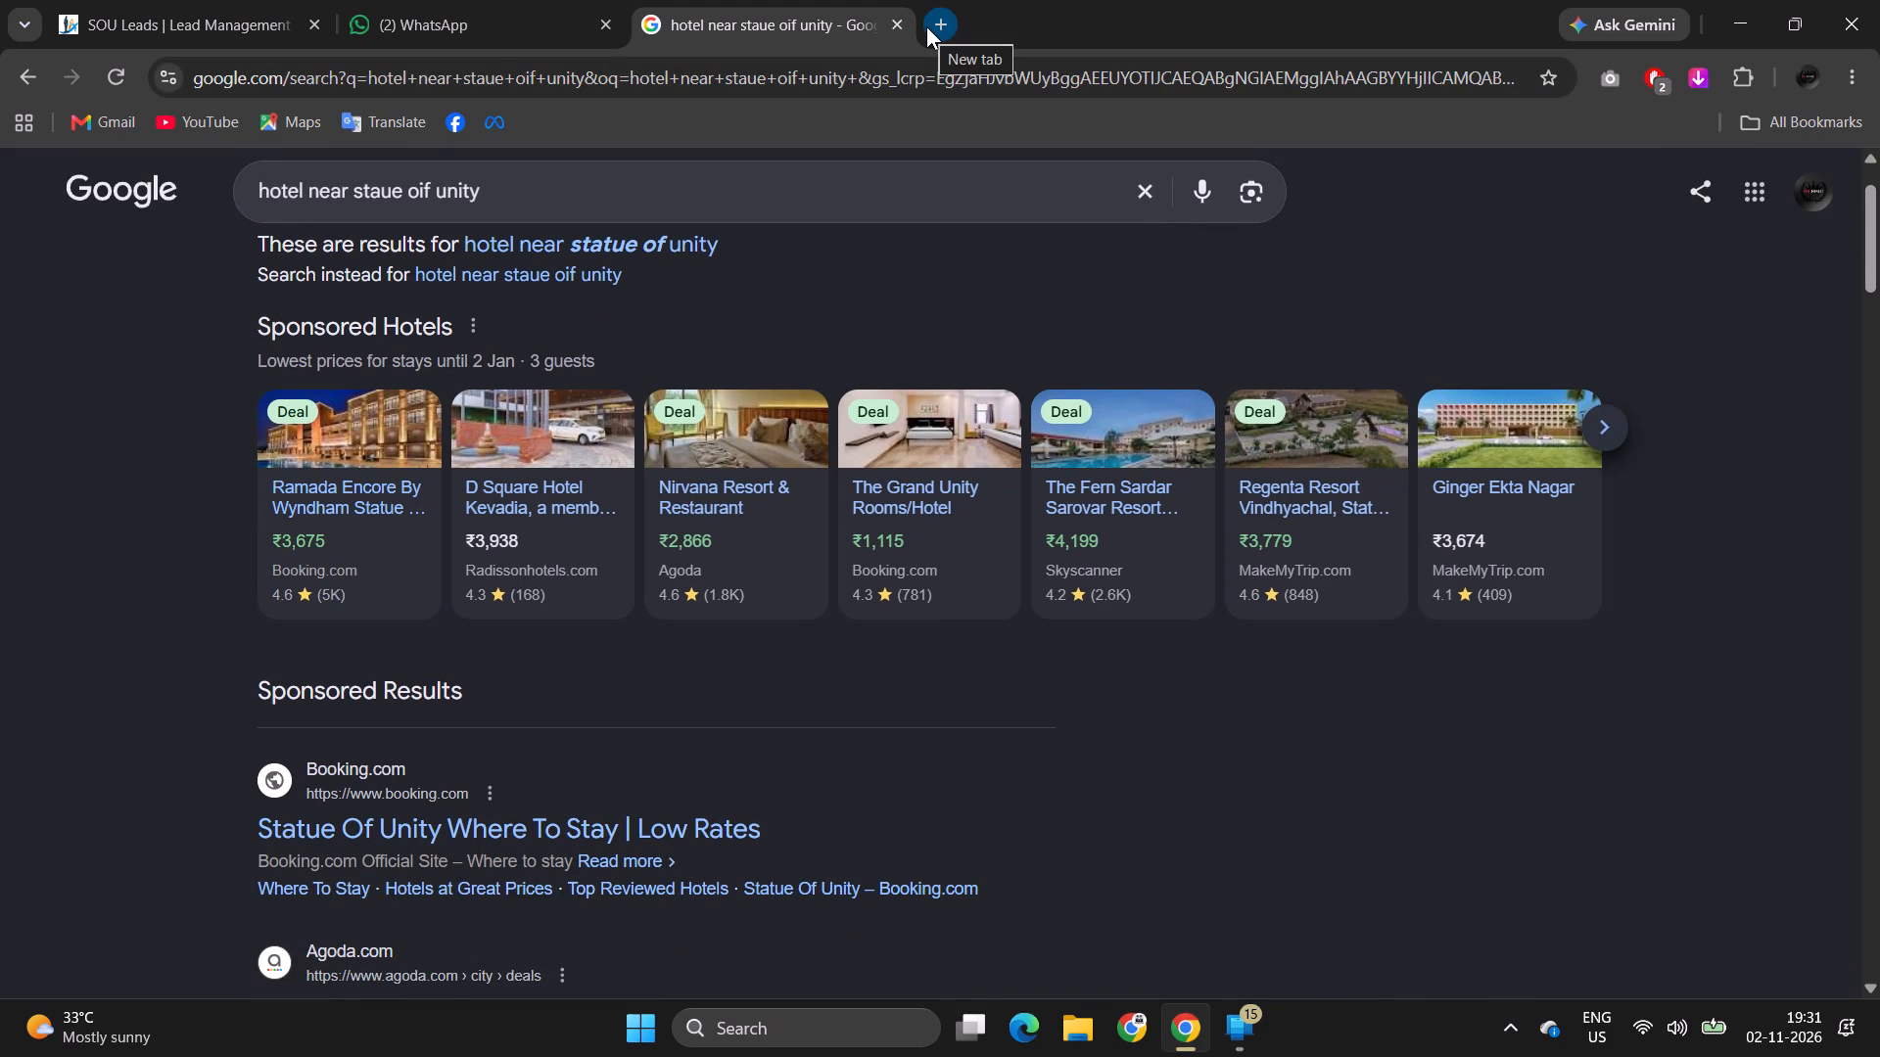
Return to the SOU Tours CRM, open the new leads list in Lead Manager and reload it.
left_click(111, 0)
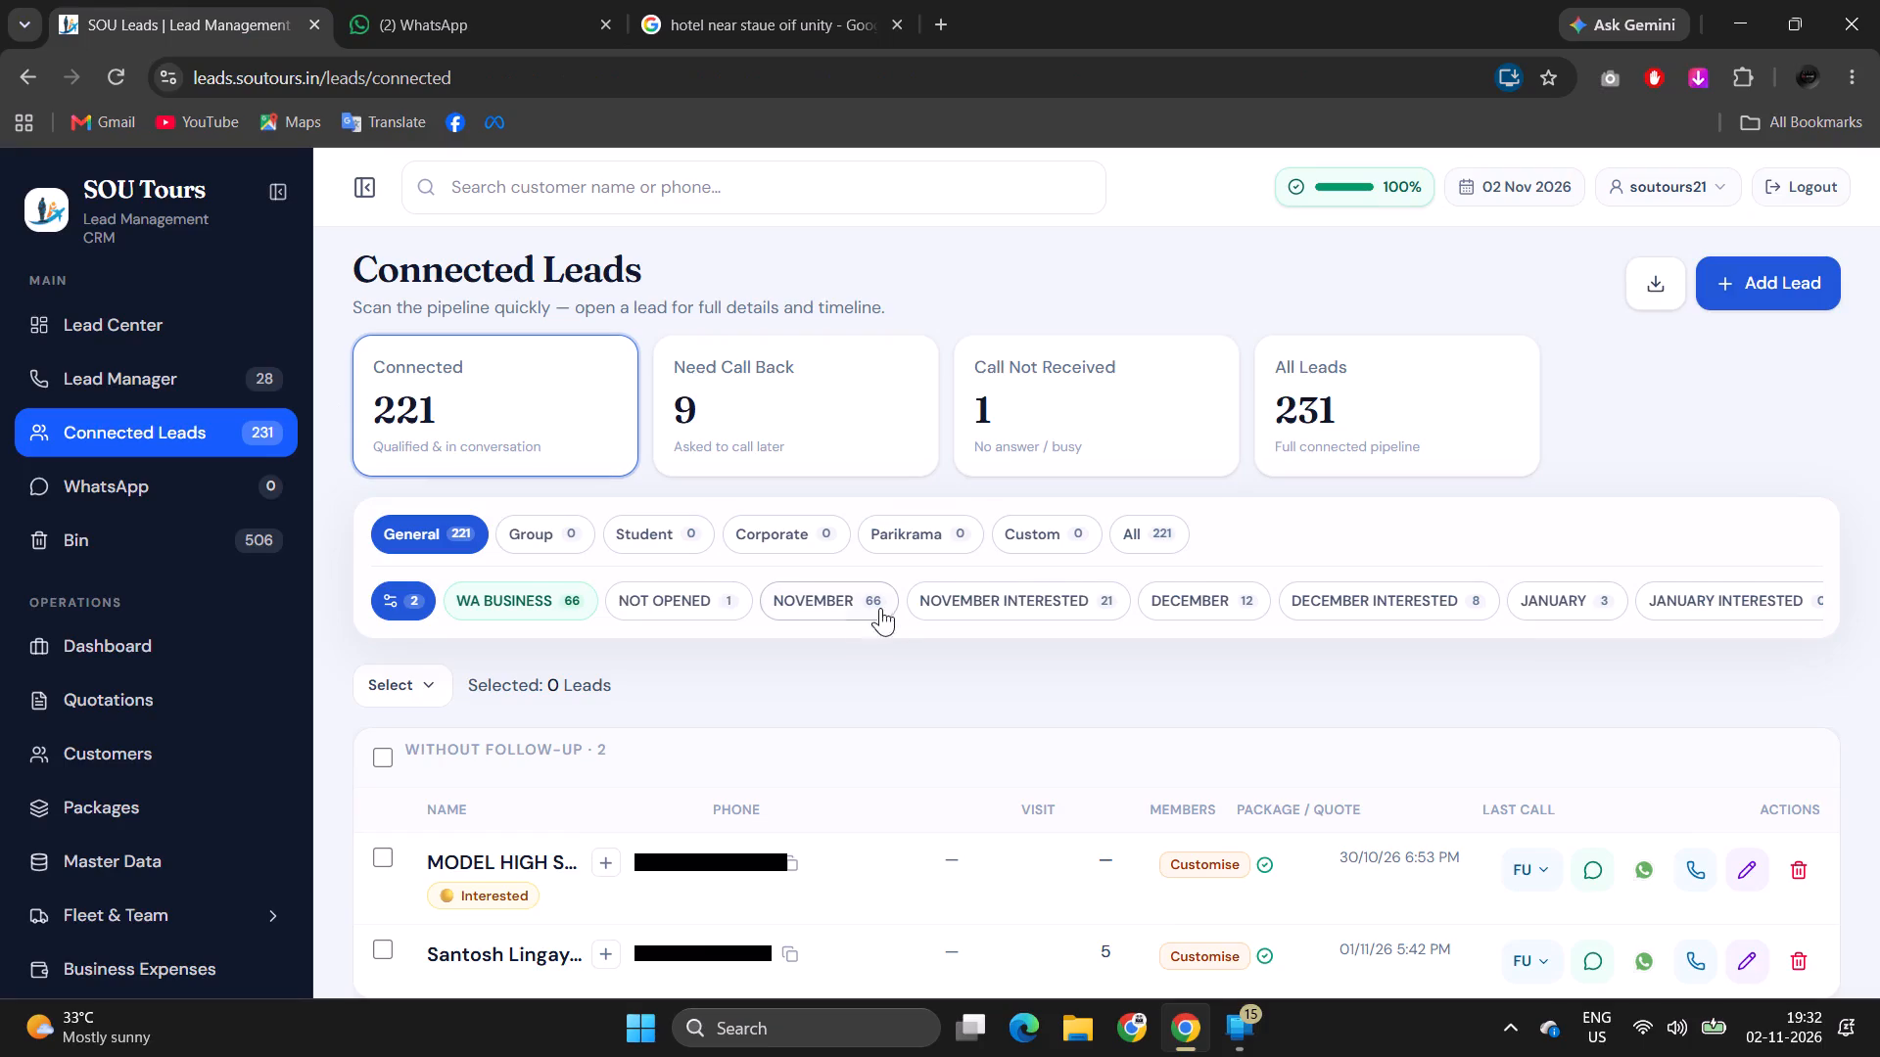
scroll(984, 684, "down", 1)
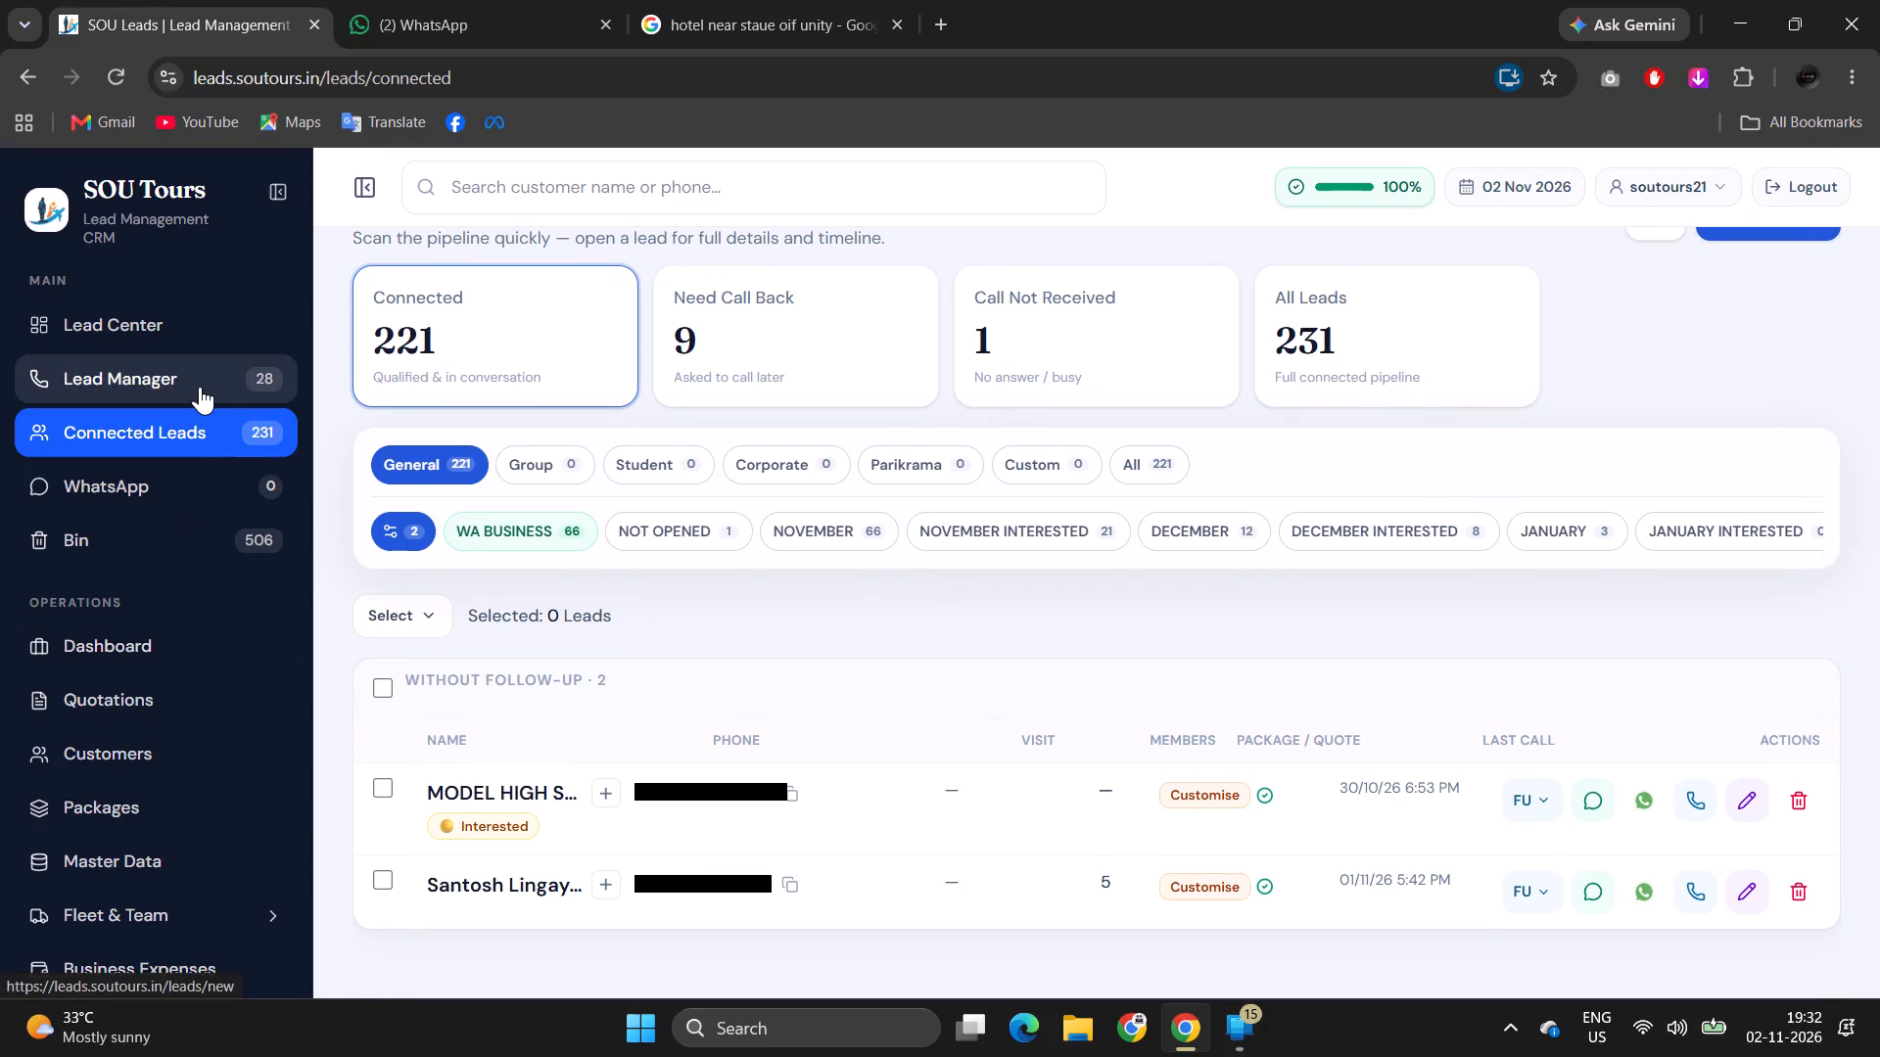
left_click(198, 387)
triple_click(198, 387)
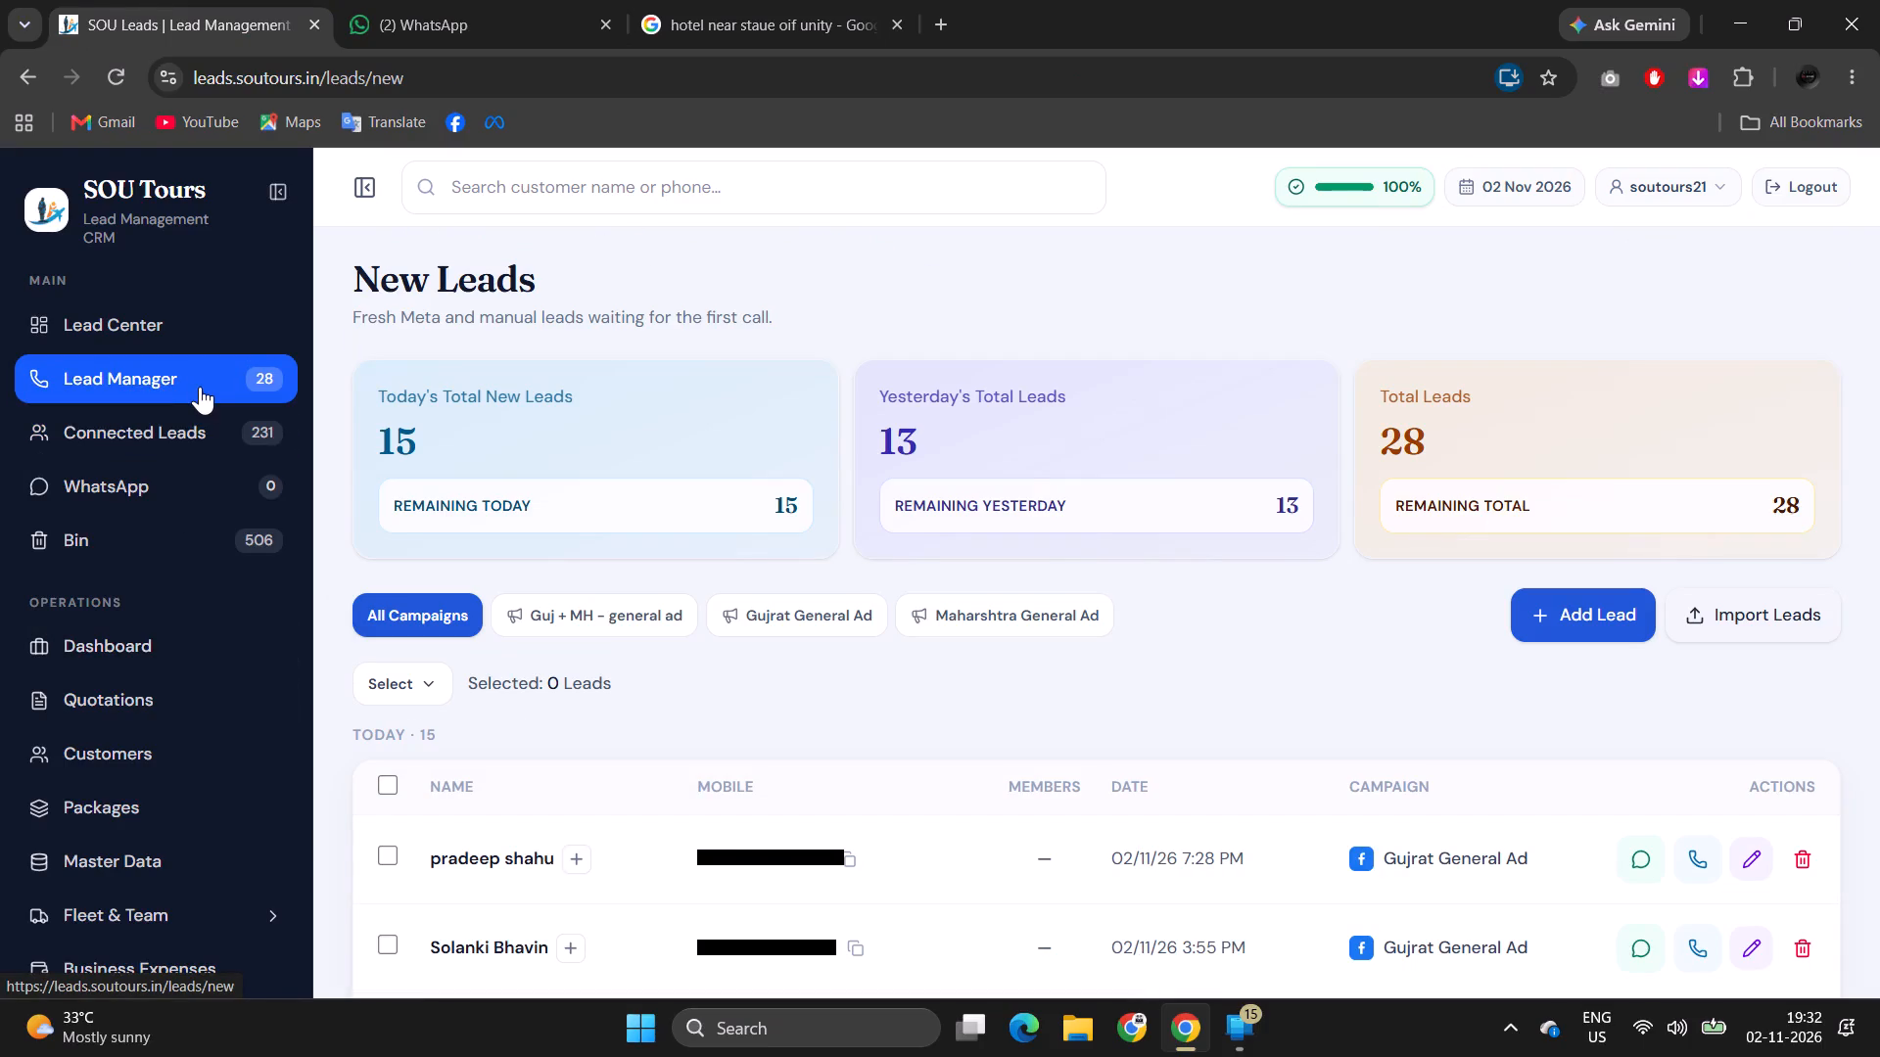
left_click(100, 81)
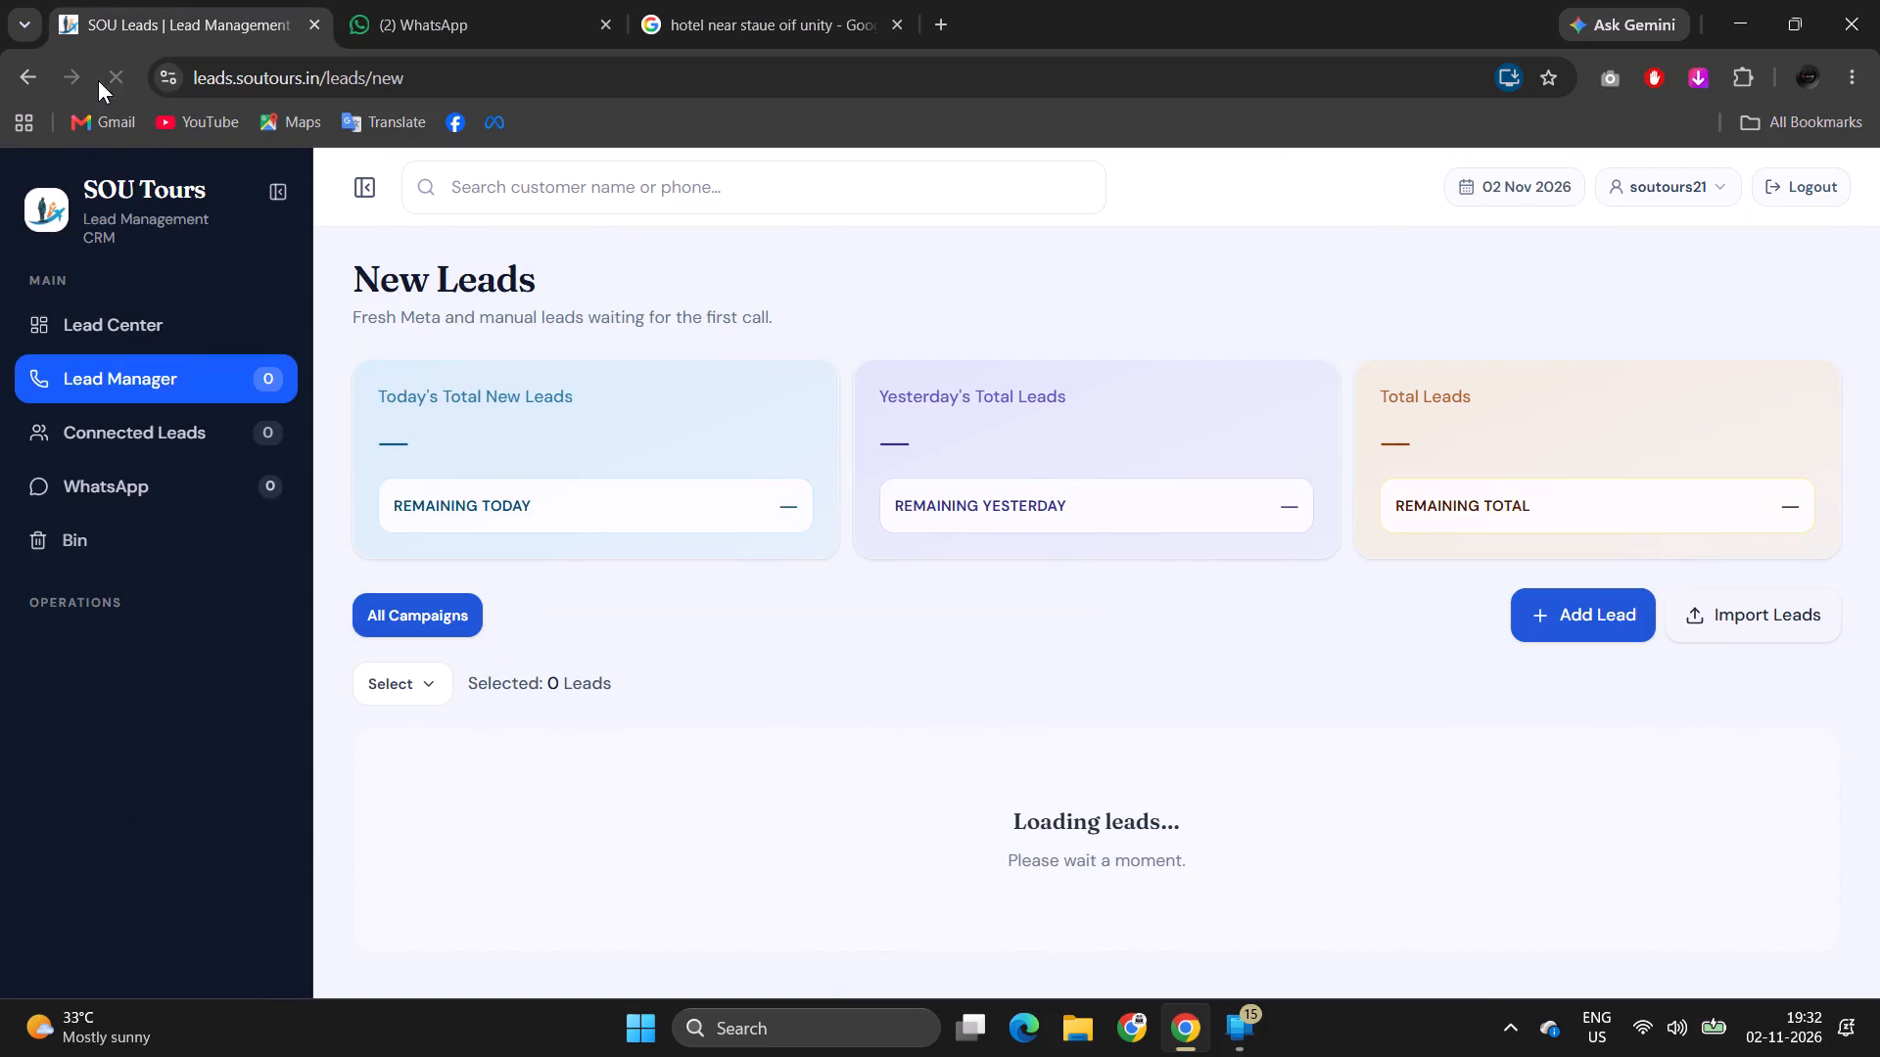
Call the newest of today's leads, received at 7:28 PM from the Gujrat General Ad campaign.
scroll(657, 561, "down", 1)
scroll(610, 661, "down", 3)
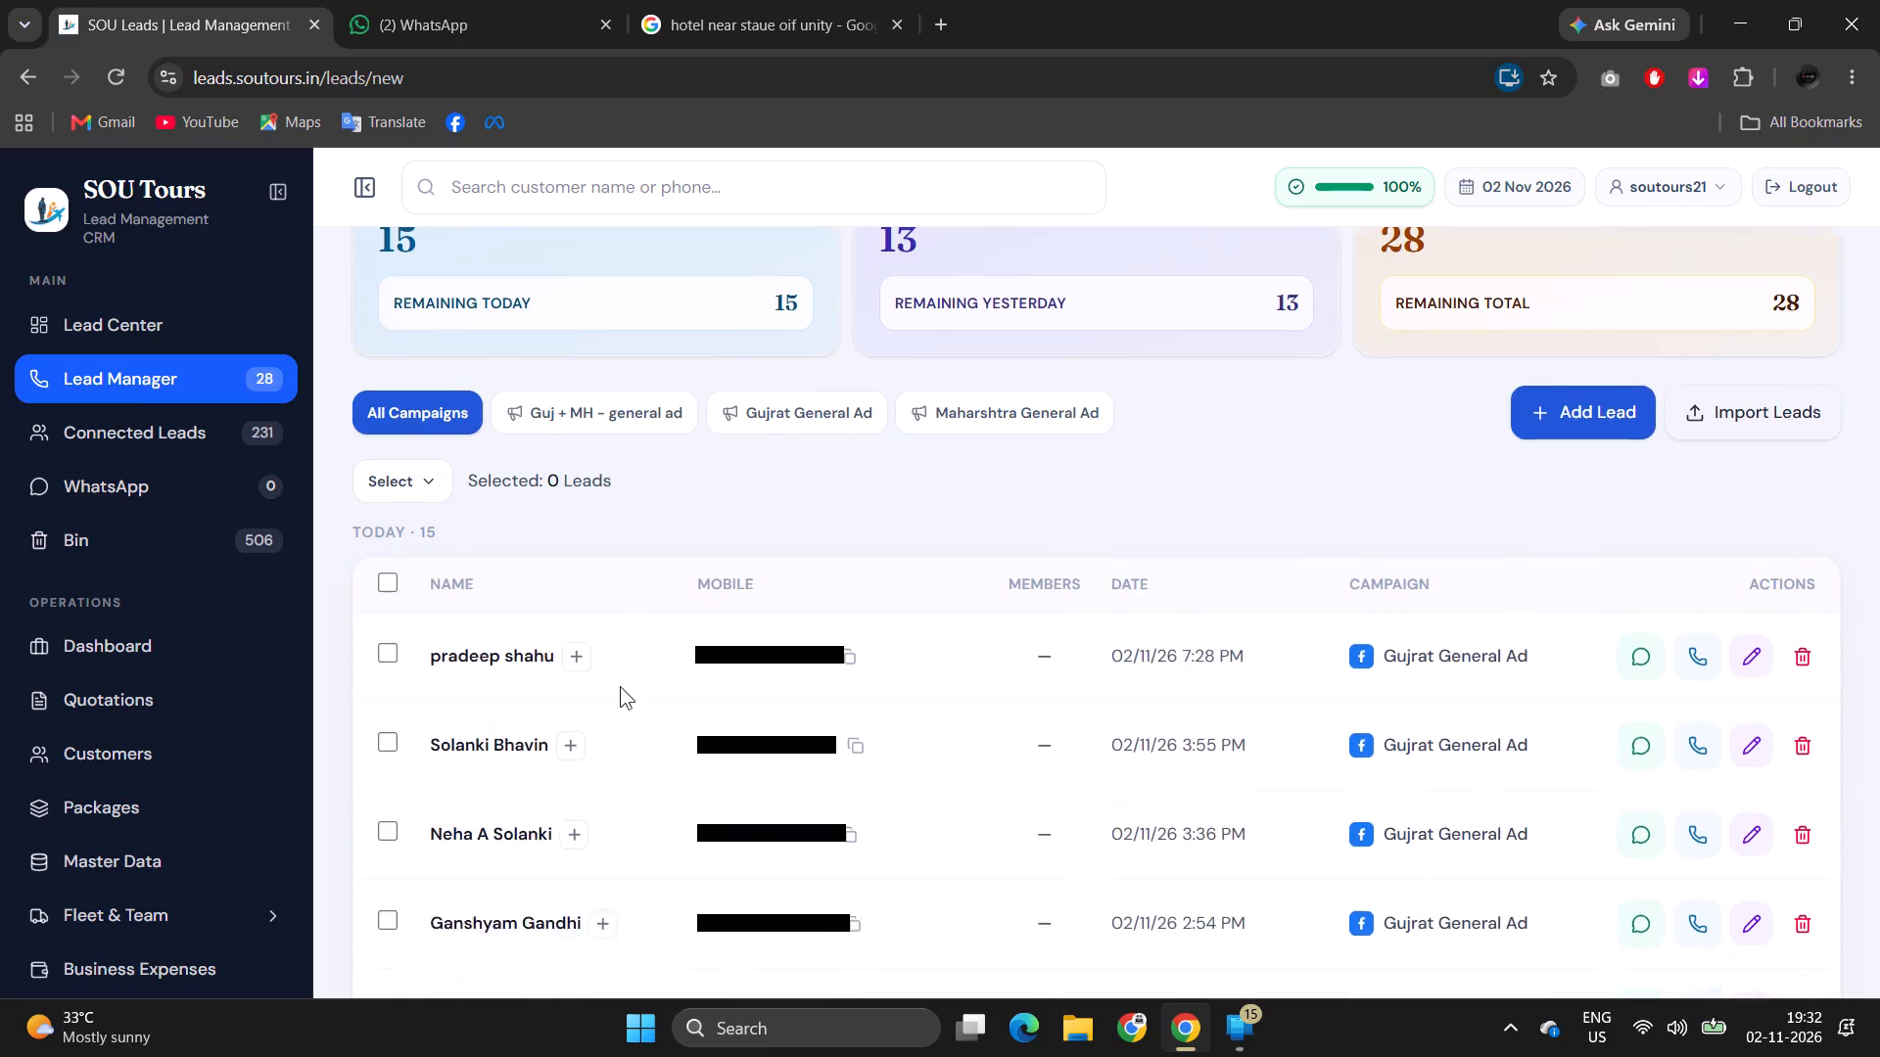
scroll(620, 686, "down", 1)
left_click(1711, 362)
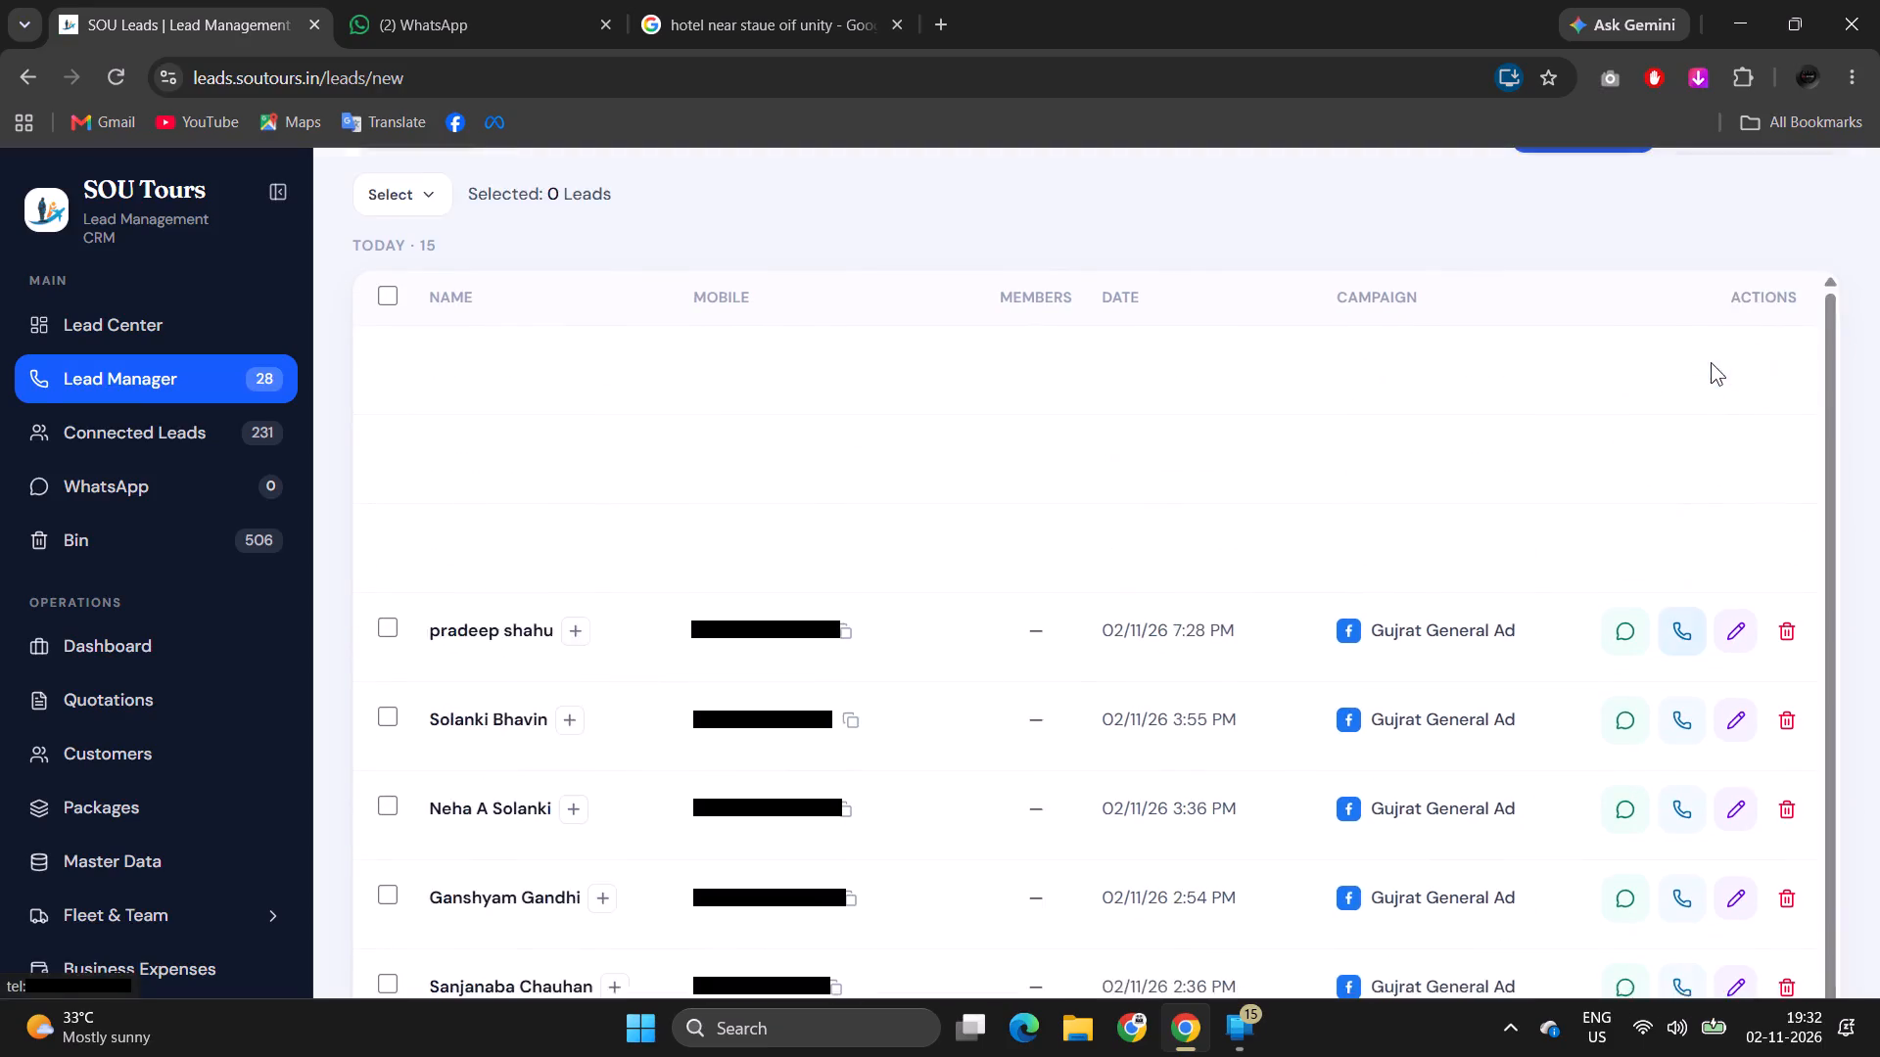
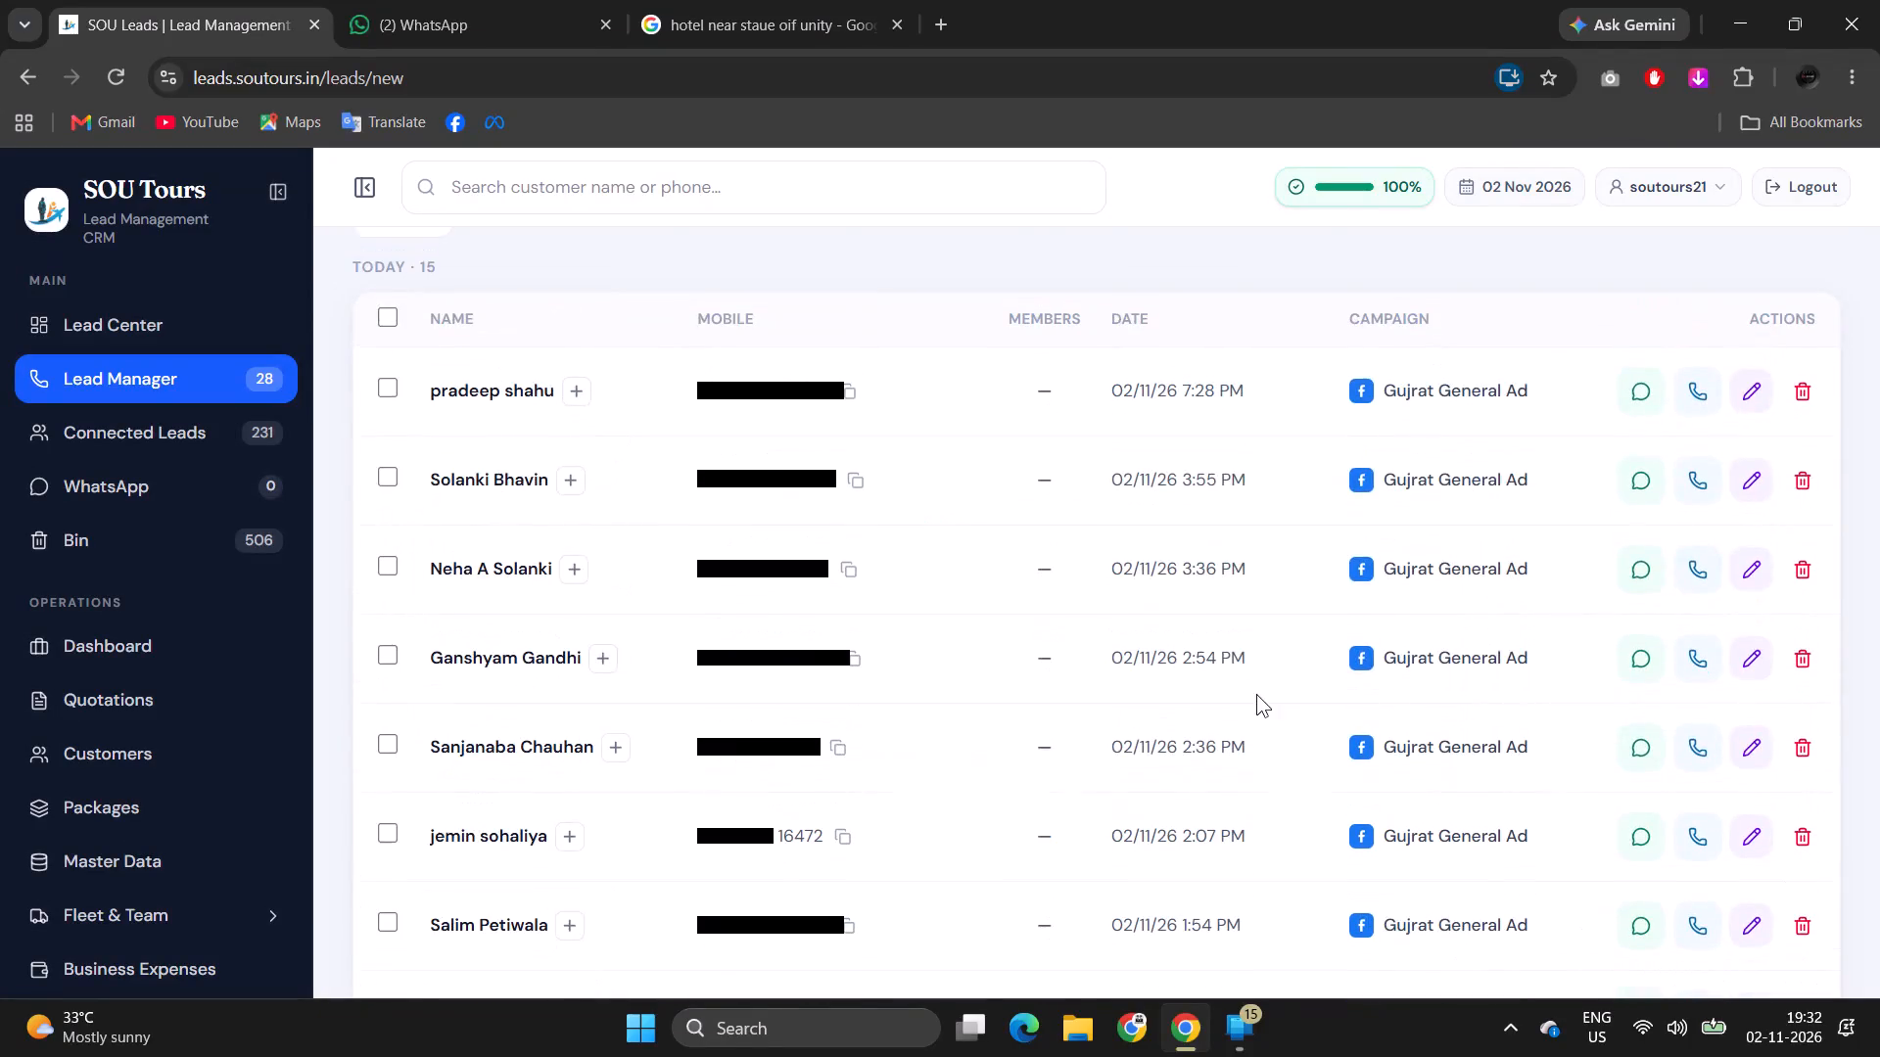
Call the 7:28 PM lead from the Gujrat General Ad campaign again, opening its call outcome form.
scroll(1293, 678, "down", 2)
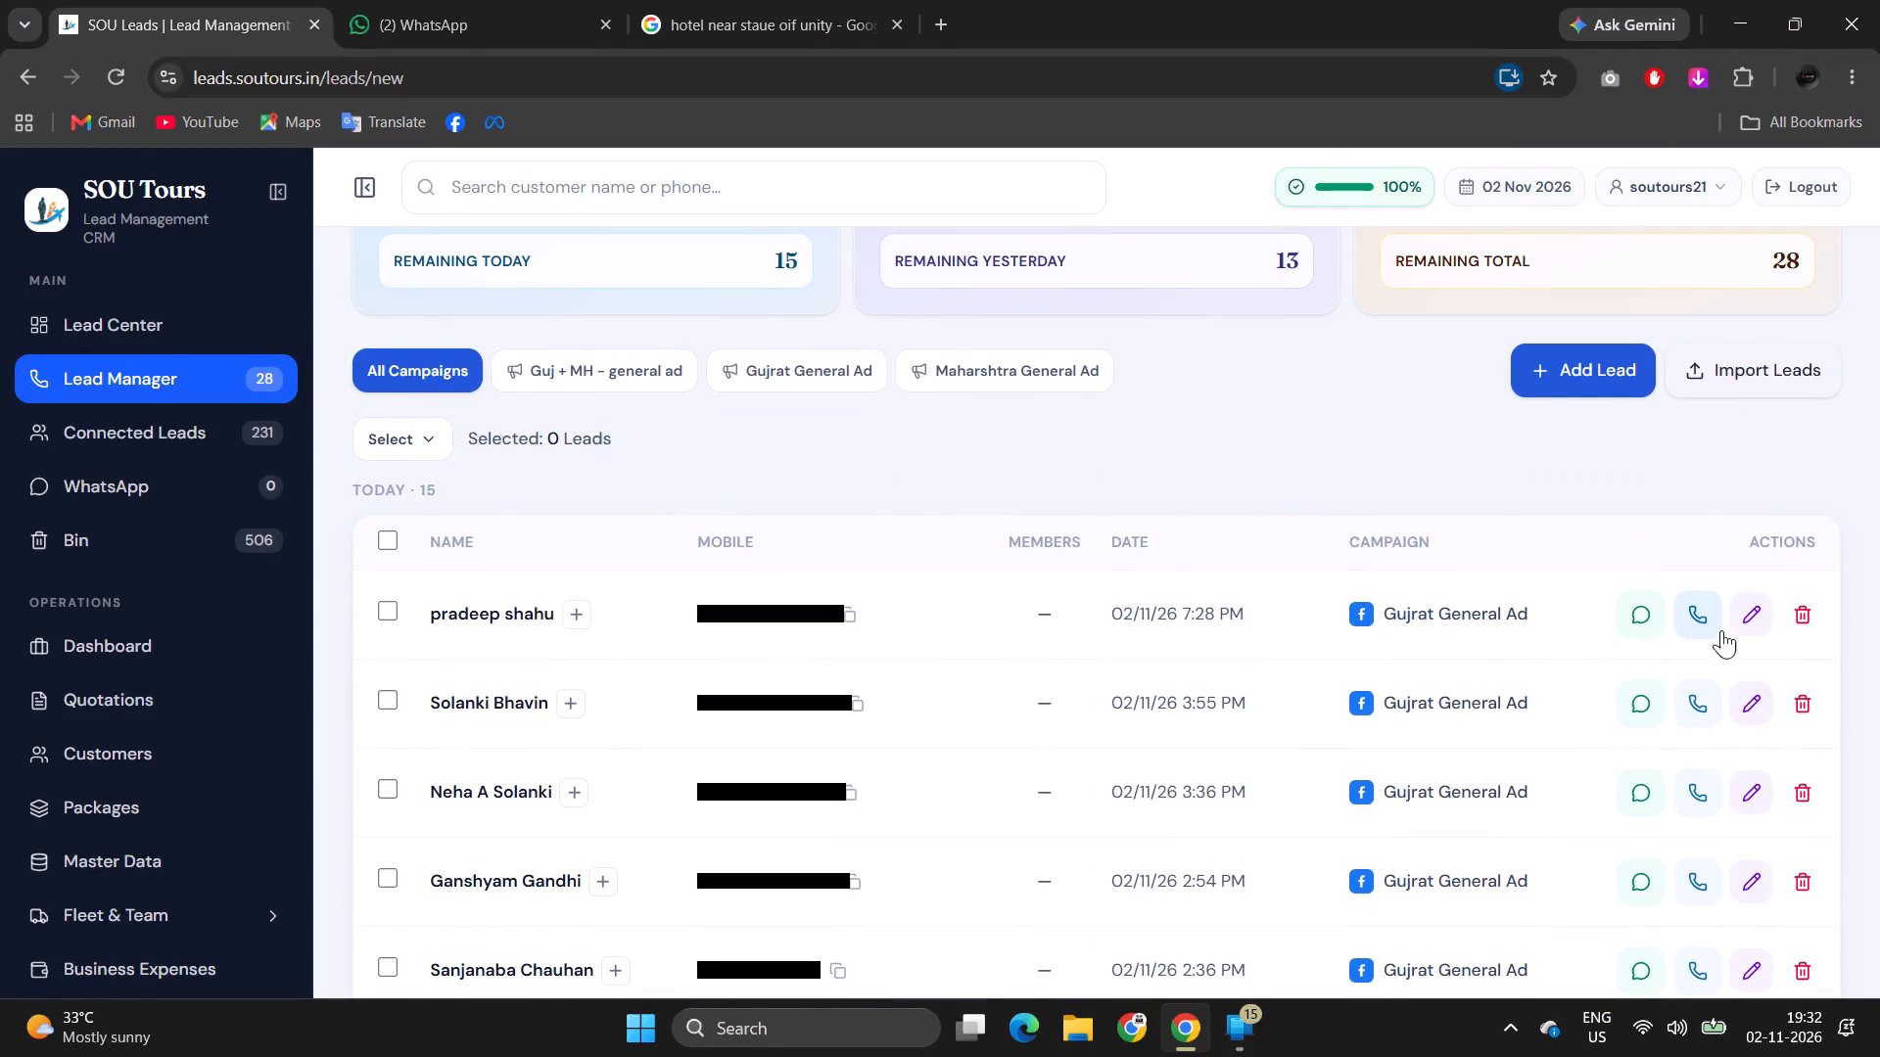
left_click(1698, 619)
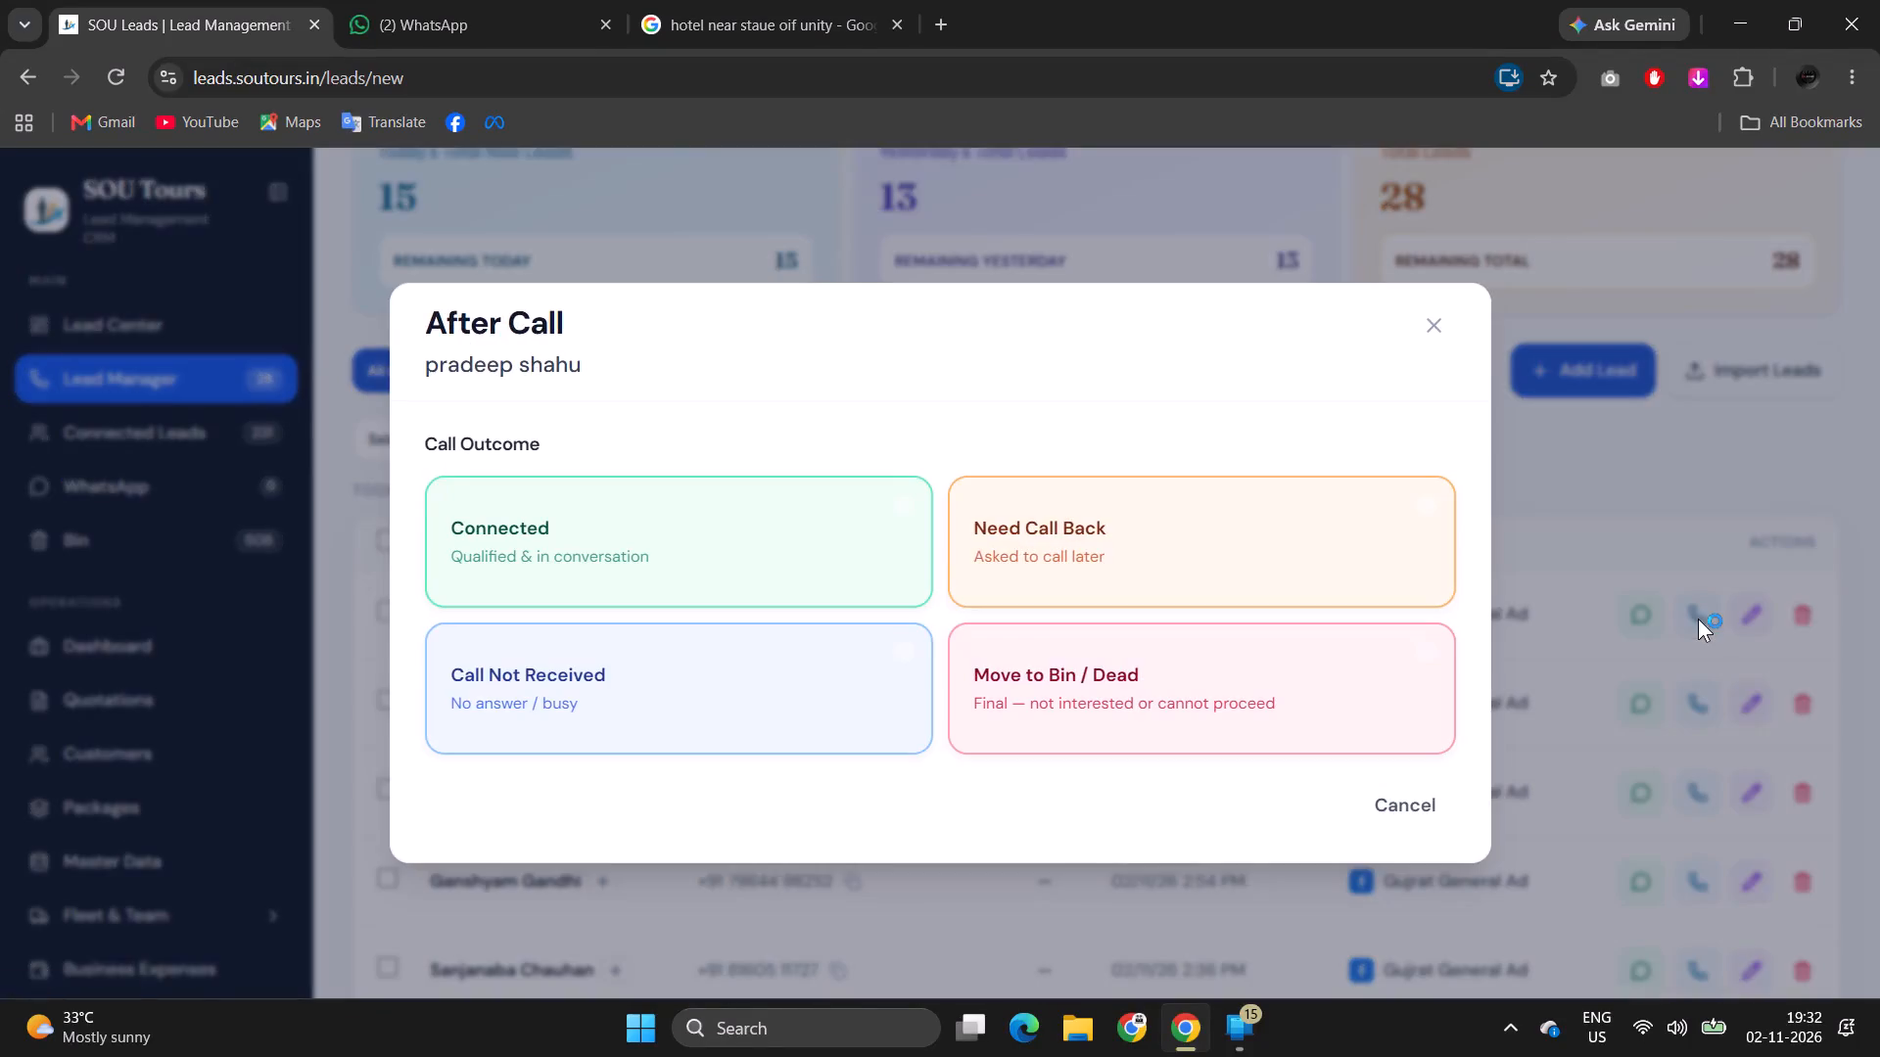
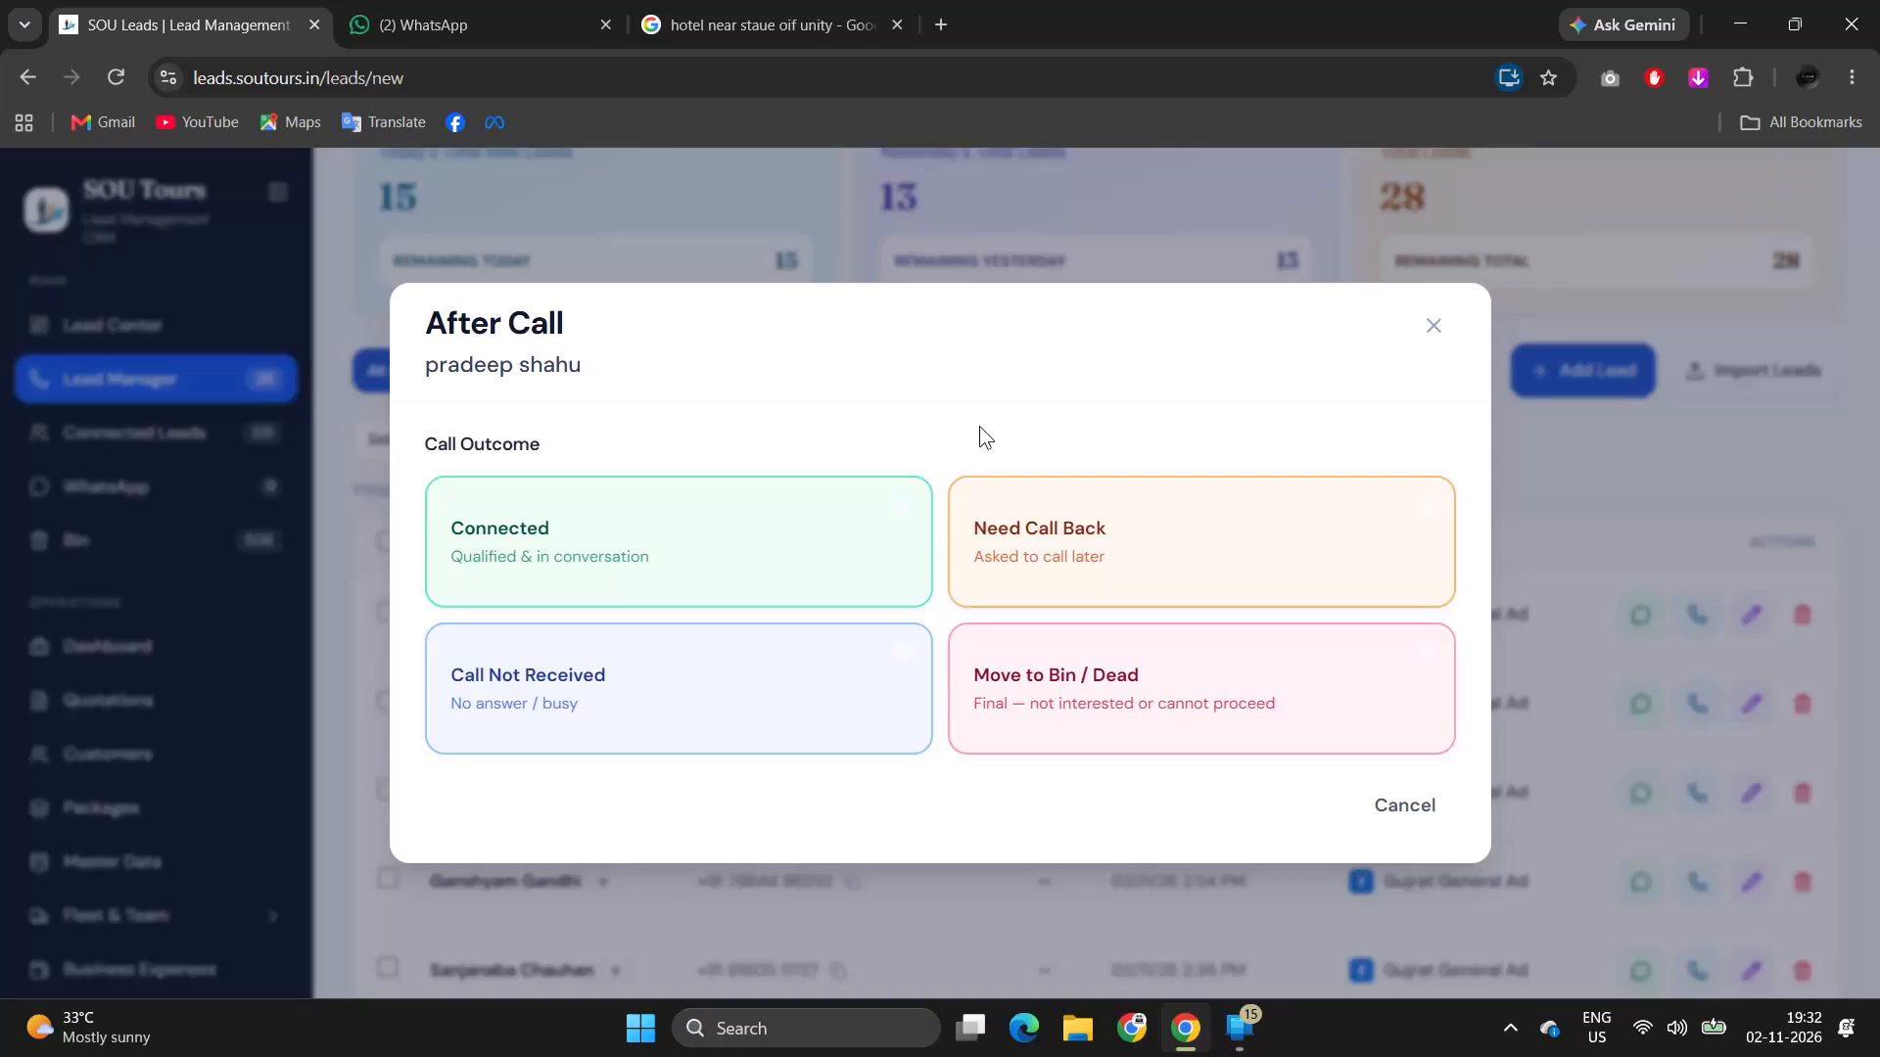
Record the call outcome as Connected and fill in the lead's trip details: preferred month November, 4 adults and 2 children.
left_click(750, 550)
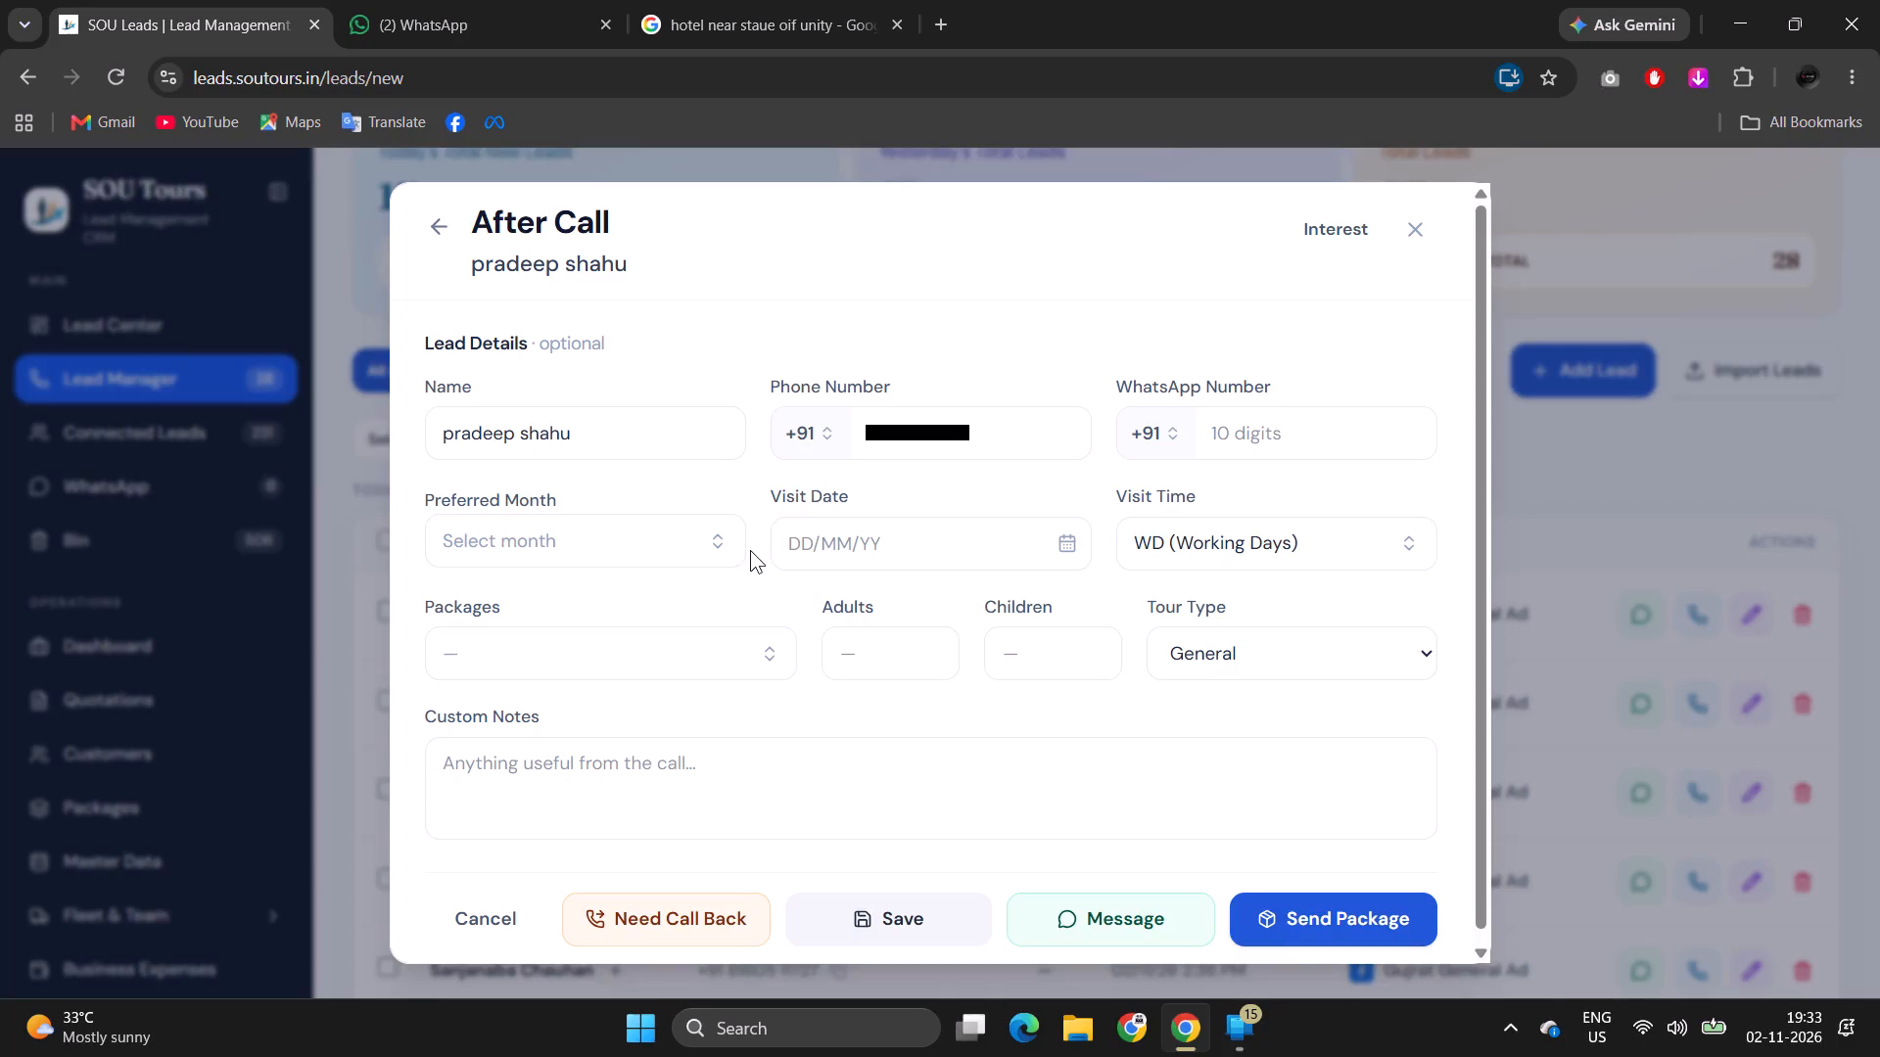
left_click(629, 544)
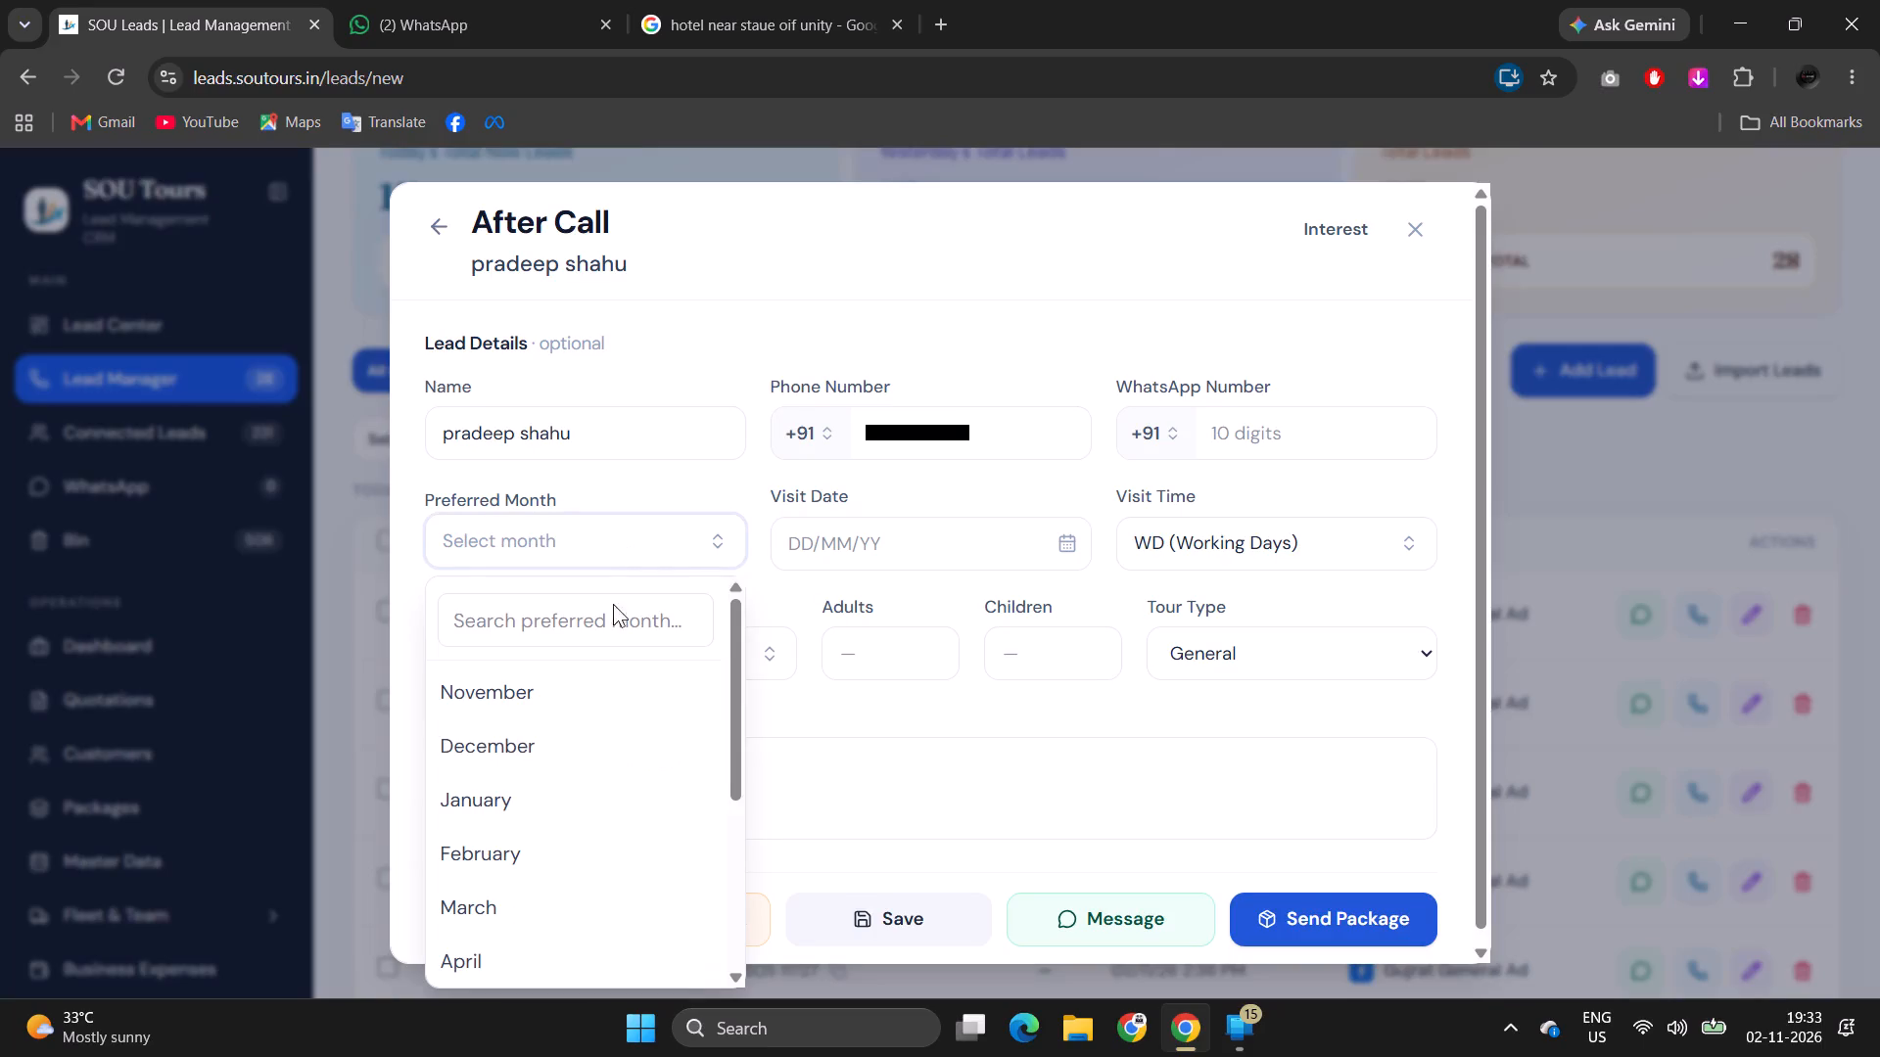
left_click(552, 700)
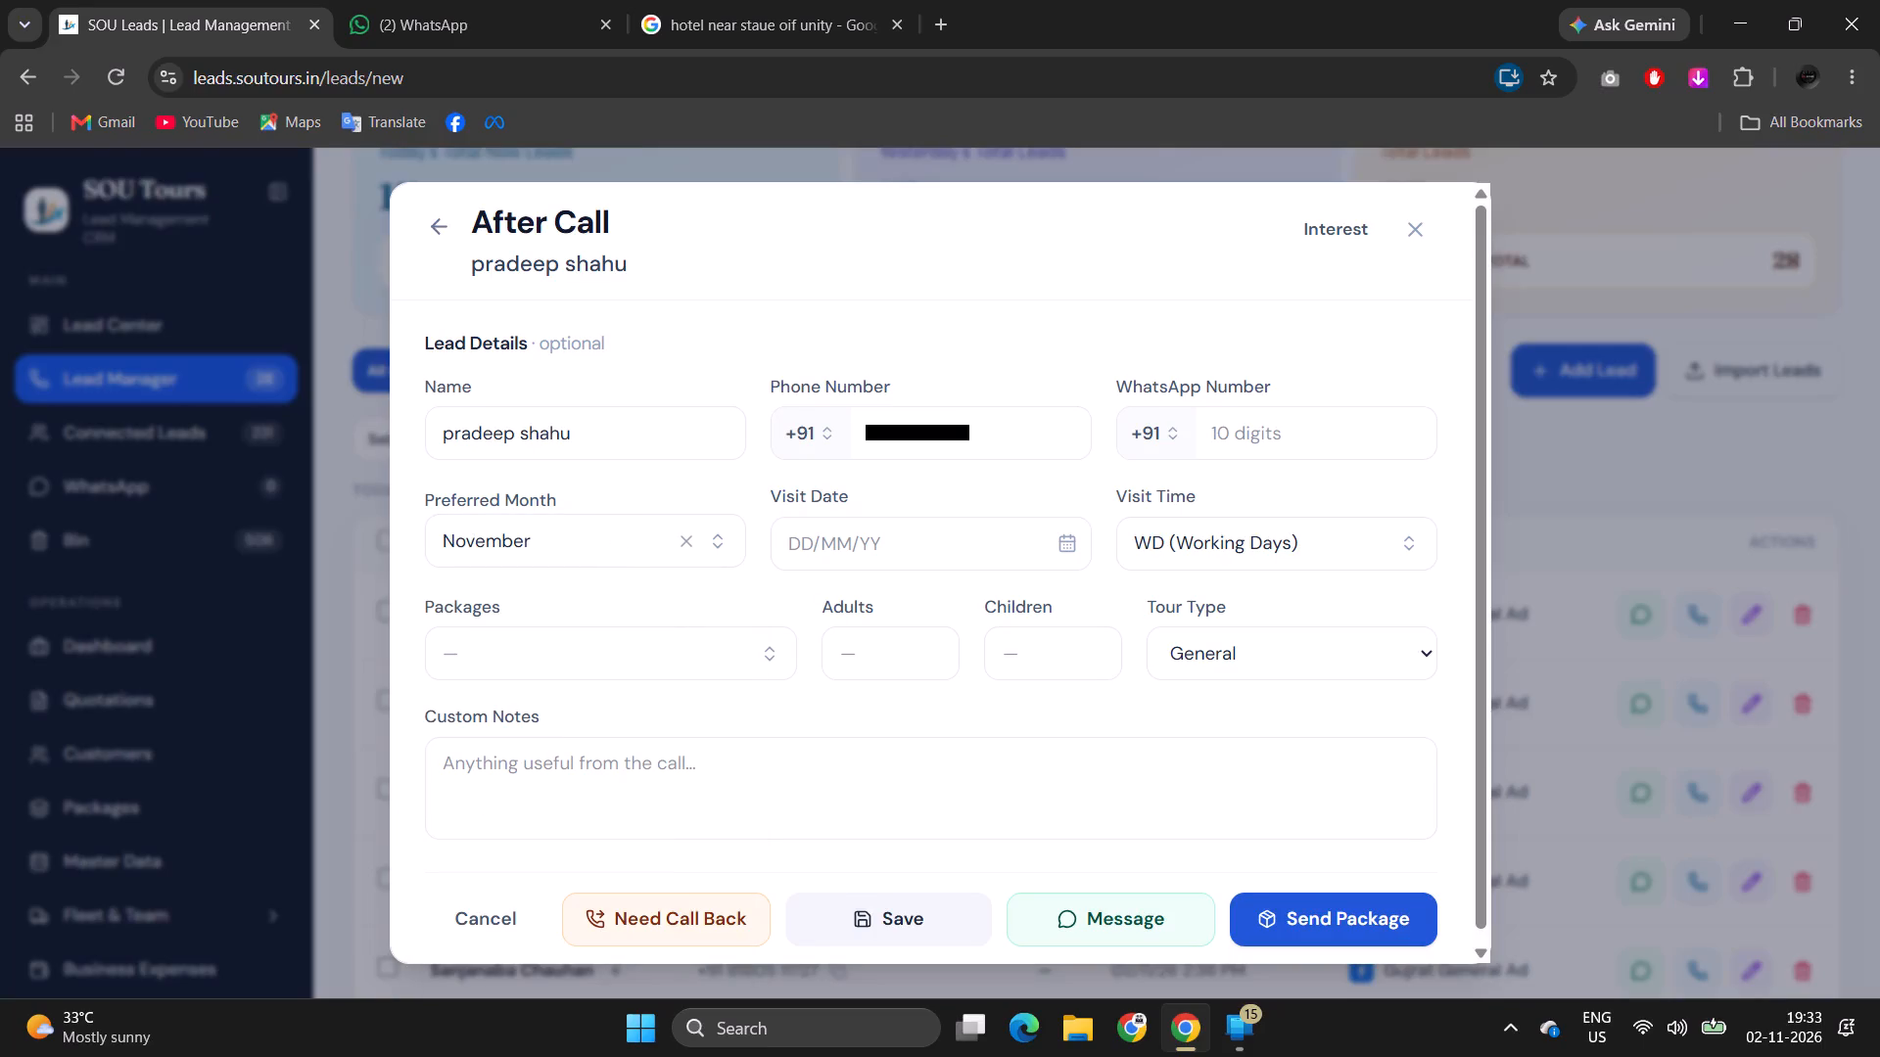
left_click(859, 666)
key("4")
left_click(998, 640)
key("2")
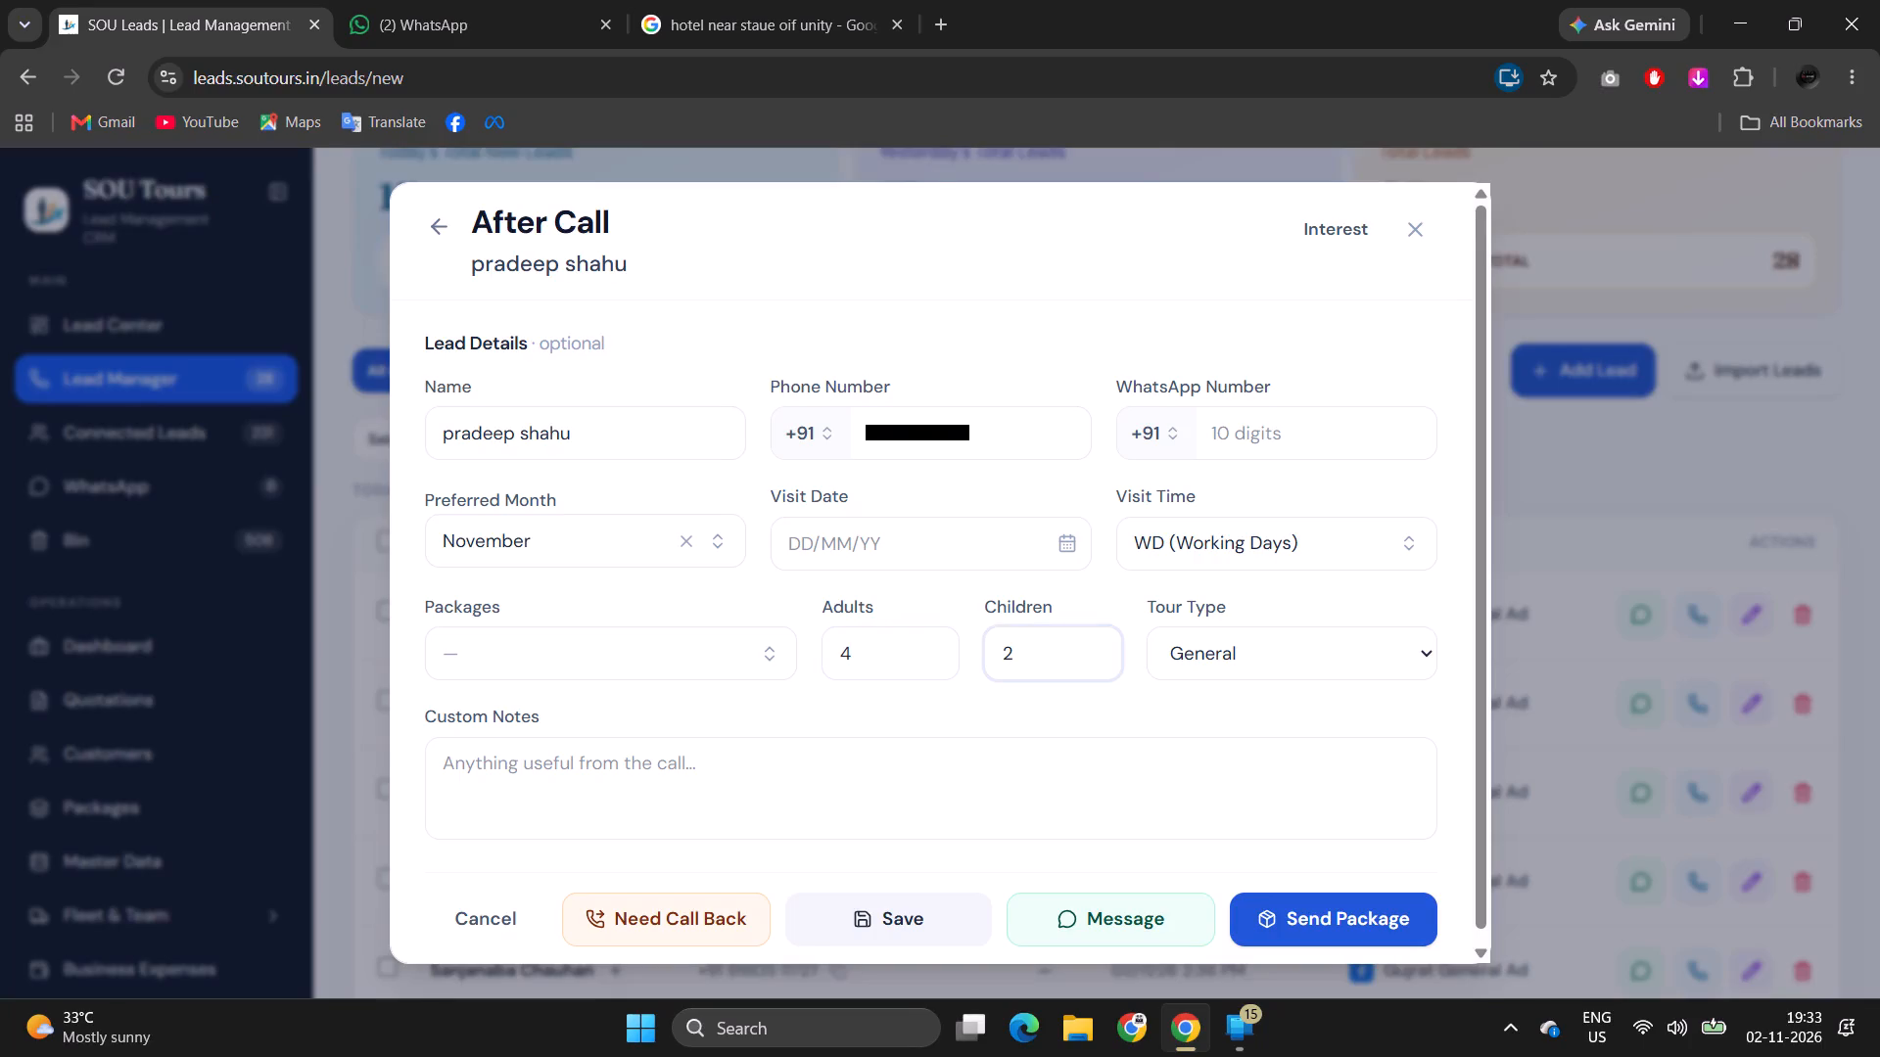
left_click(557, 528)
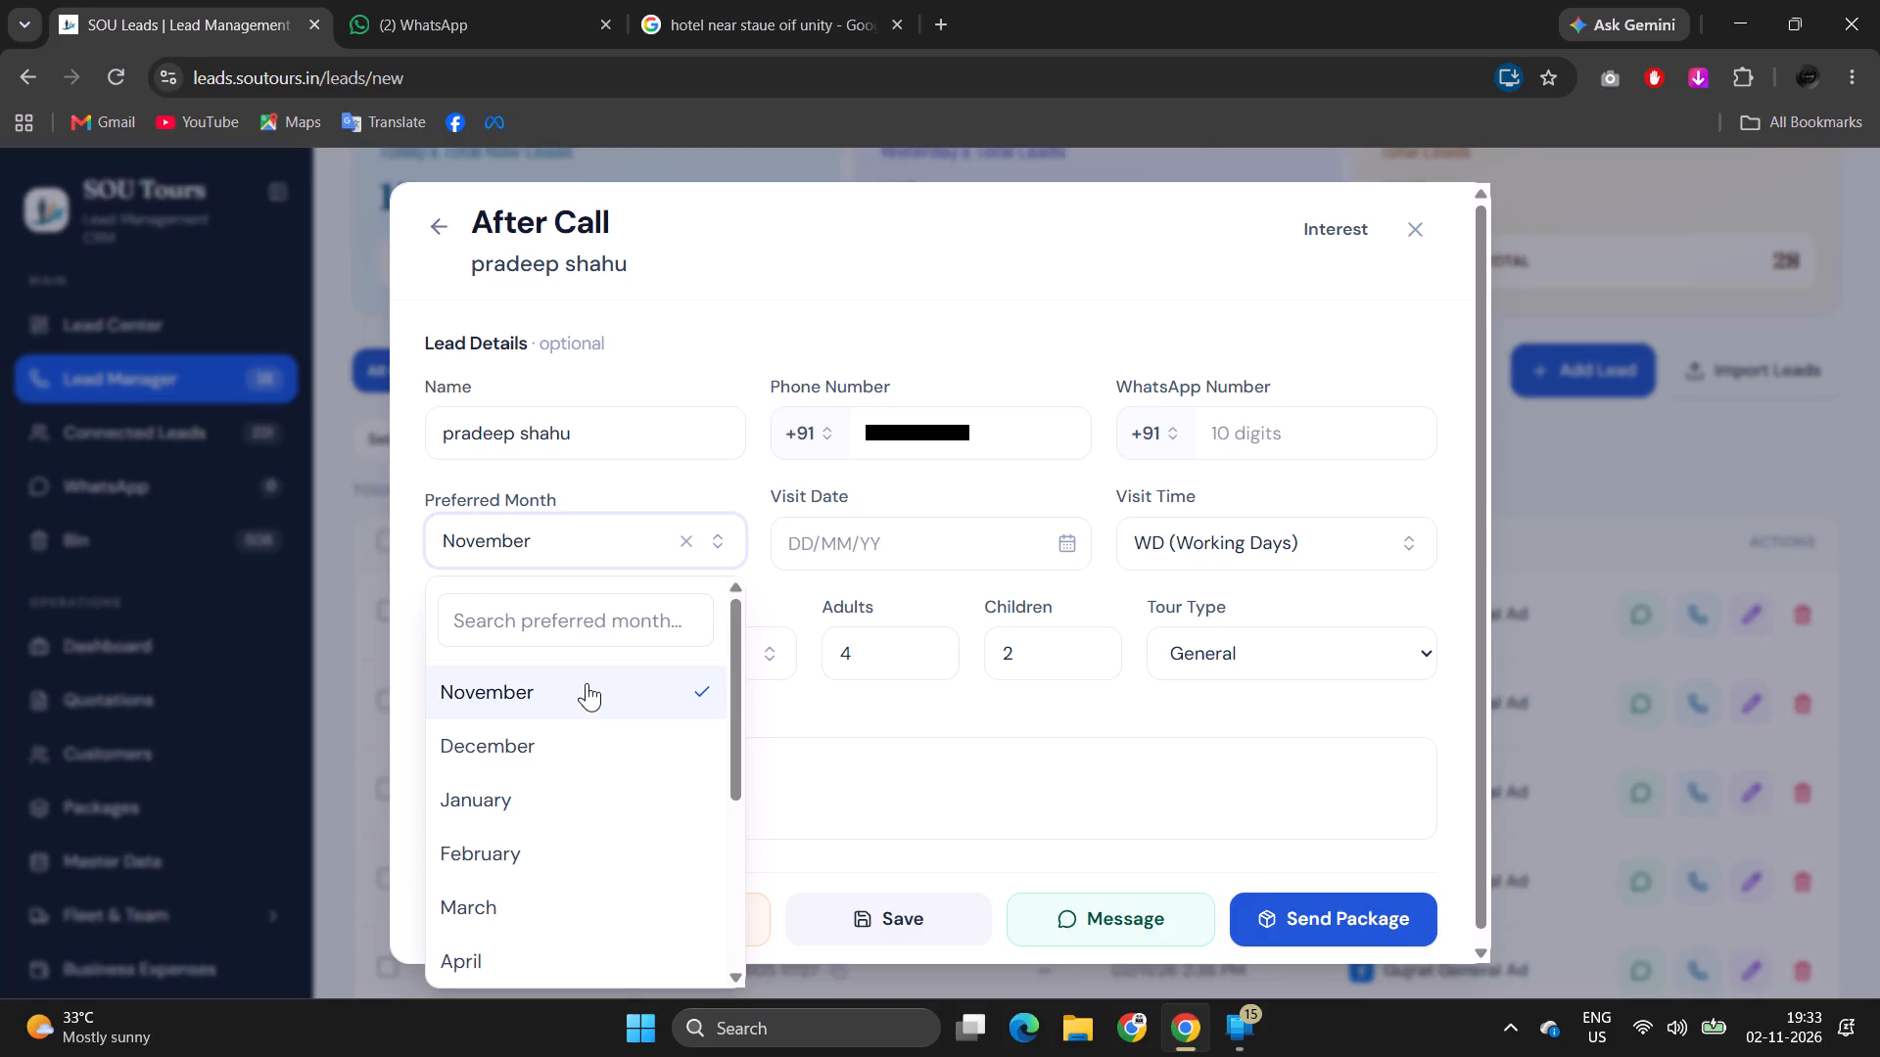
left_click(595, 682)
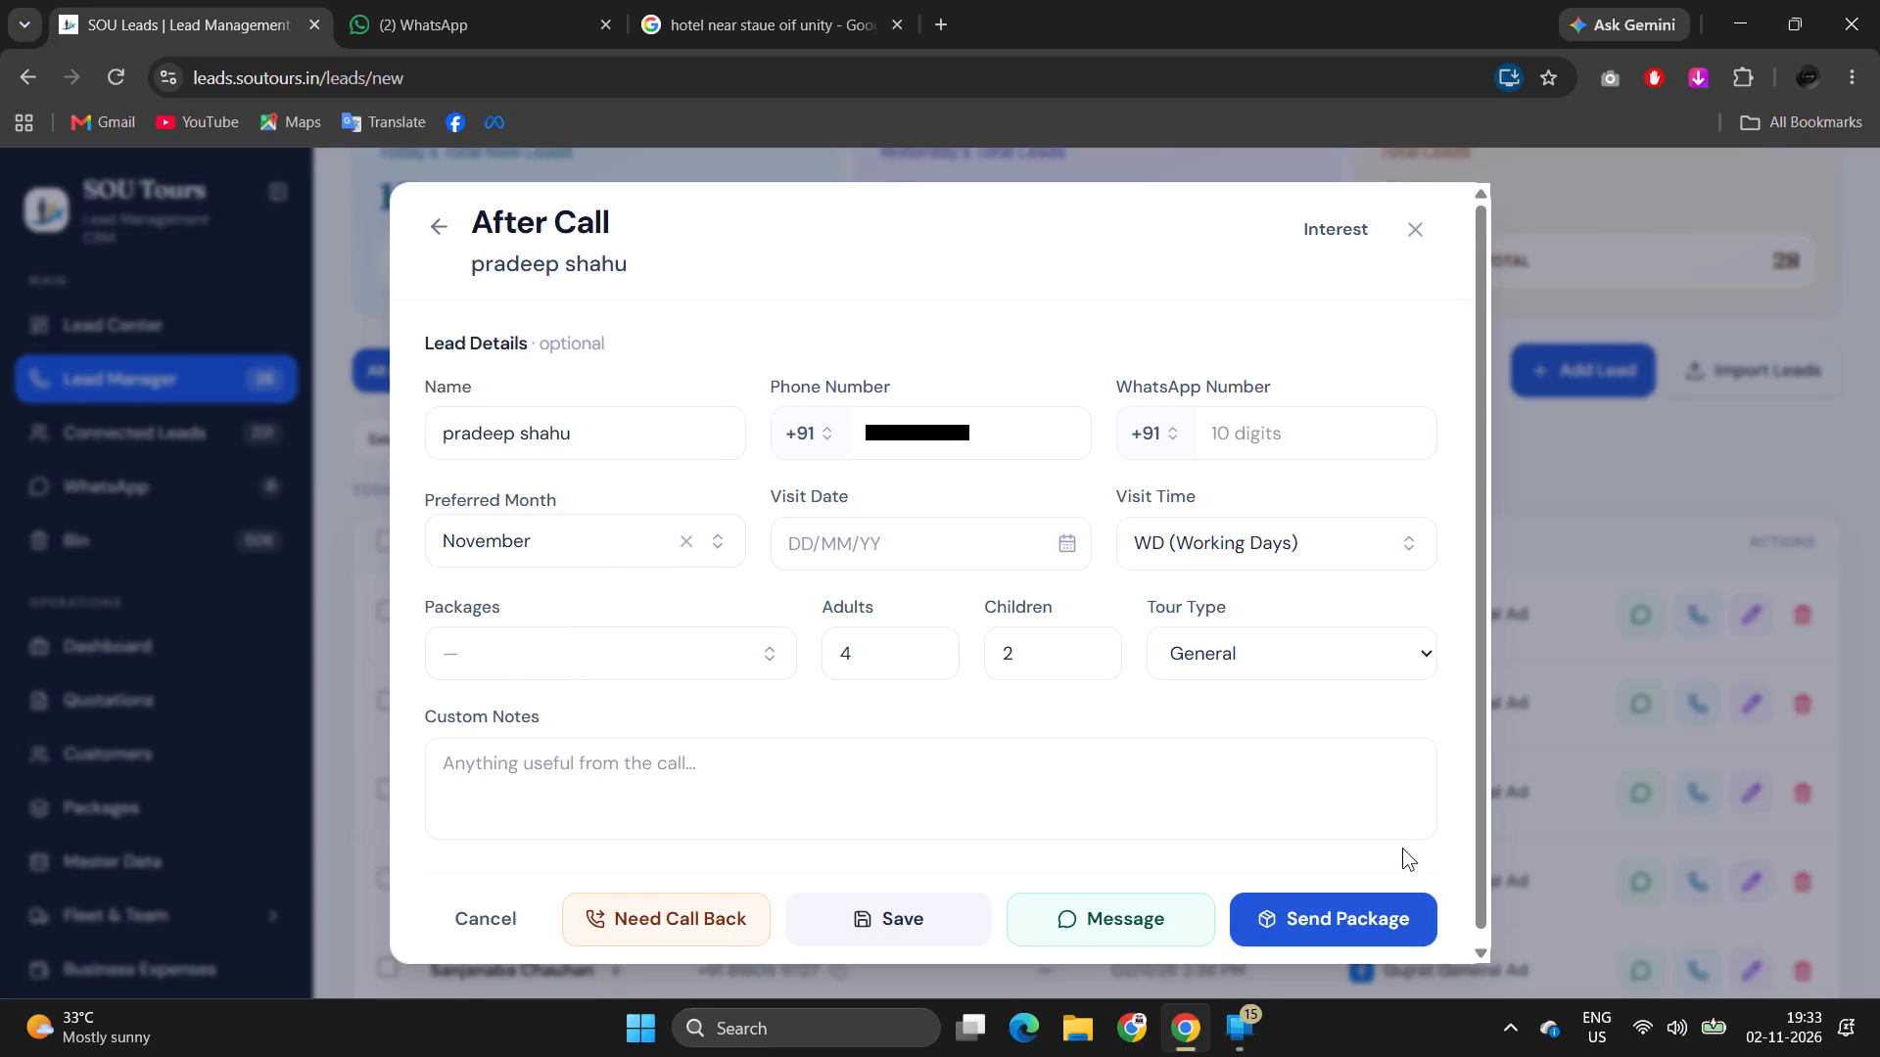
Assign the lead all four most selling BO Gold General packages: 1N2D Hotels, 2N3D Hotels, 1N2D Resorts and 2N3D Resorts.
left_click(1335, 917)
left_click(661, 525)
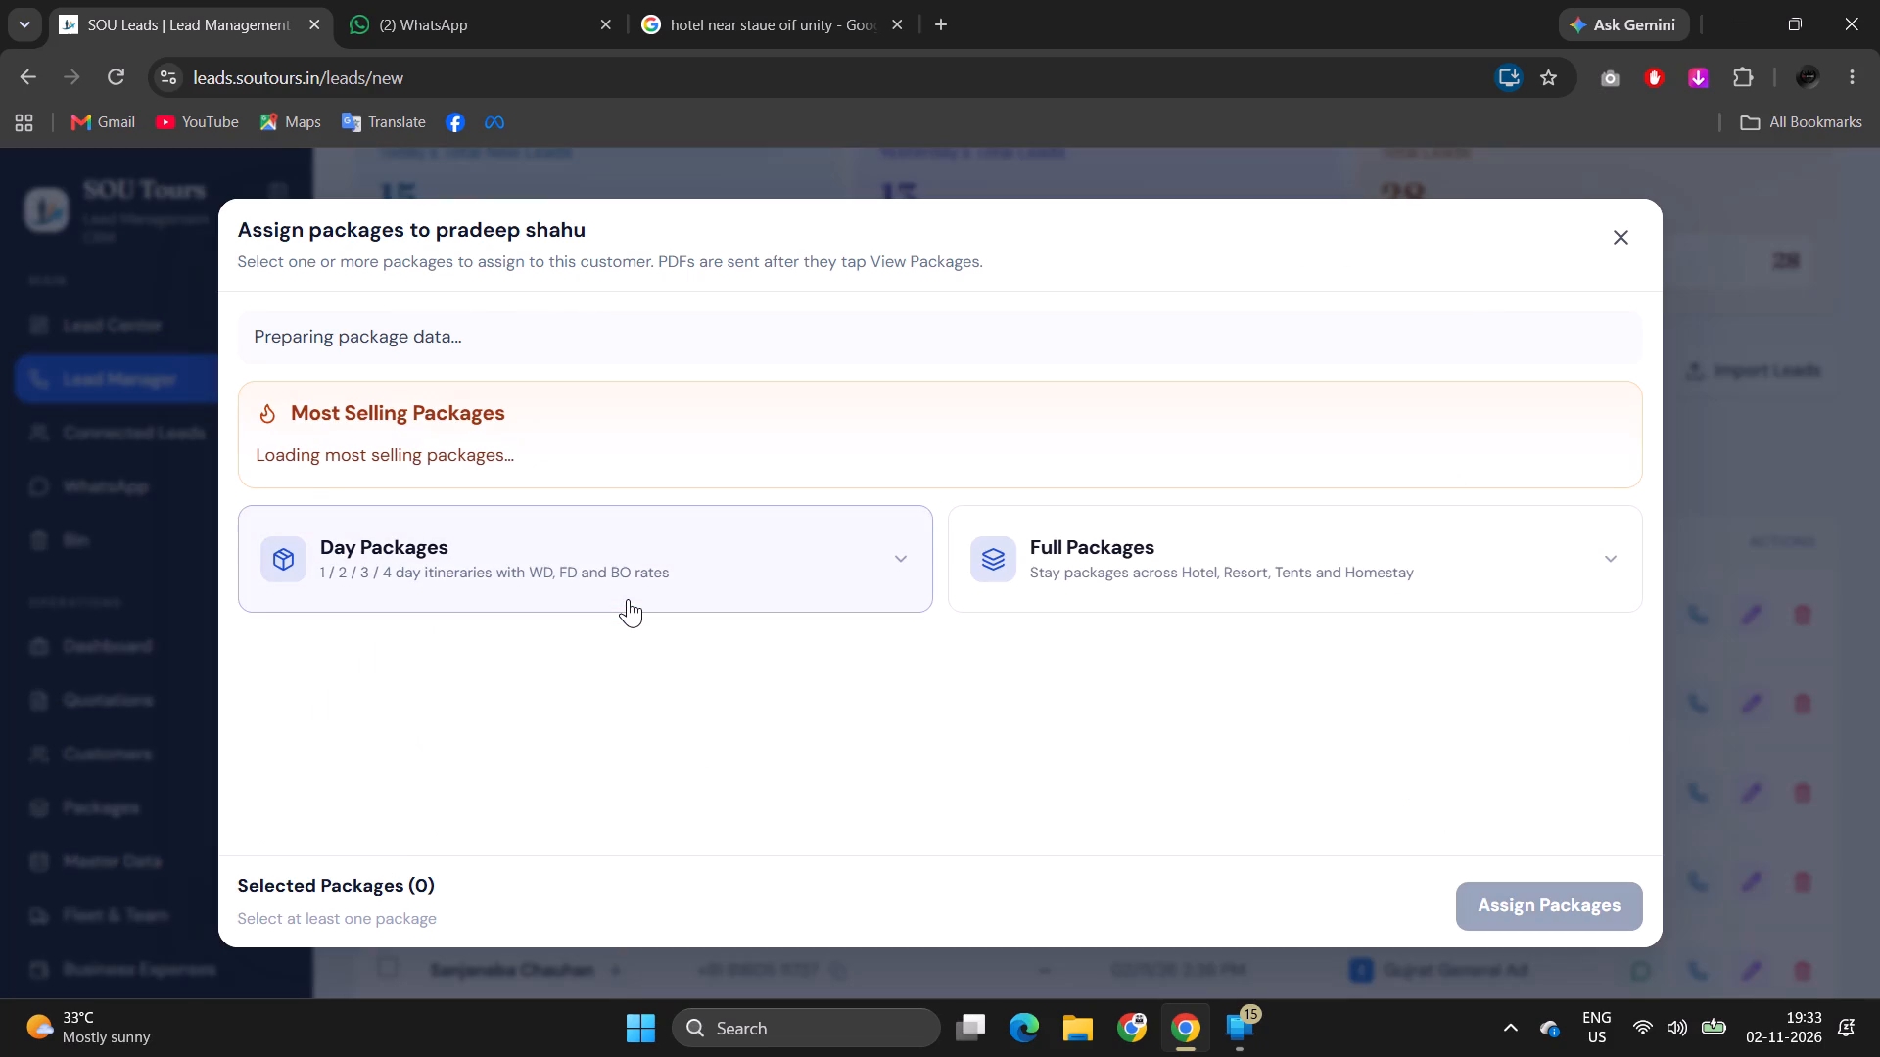
left_click(435, 482)
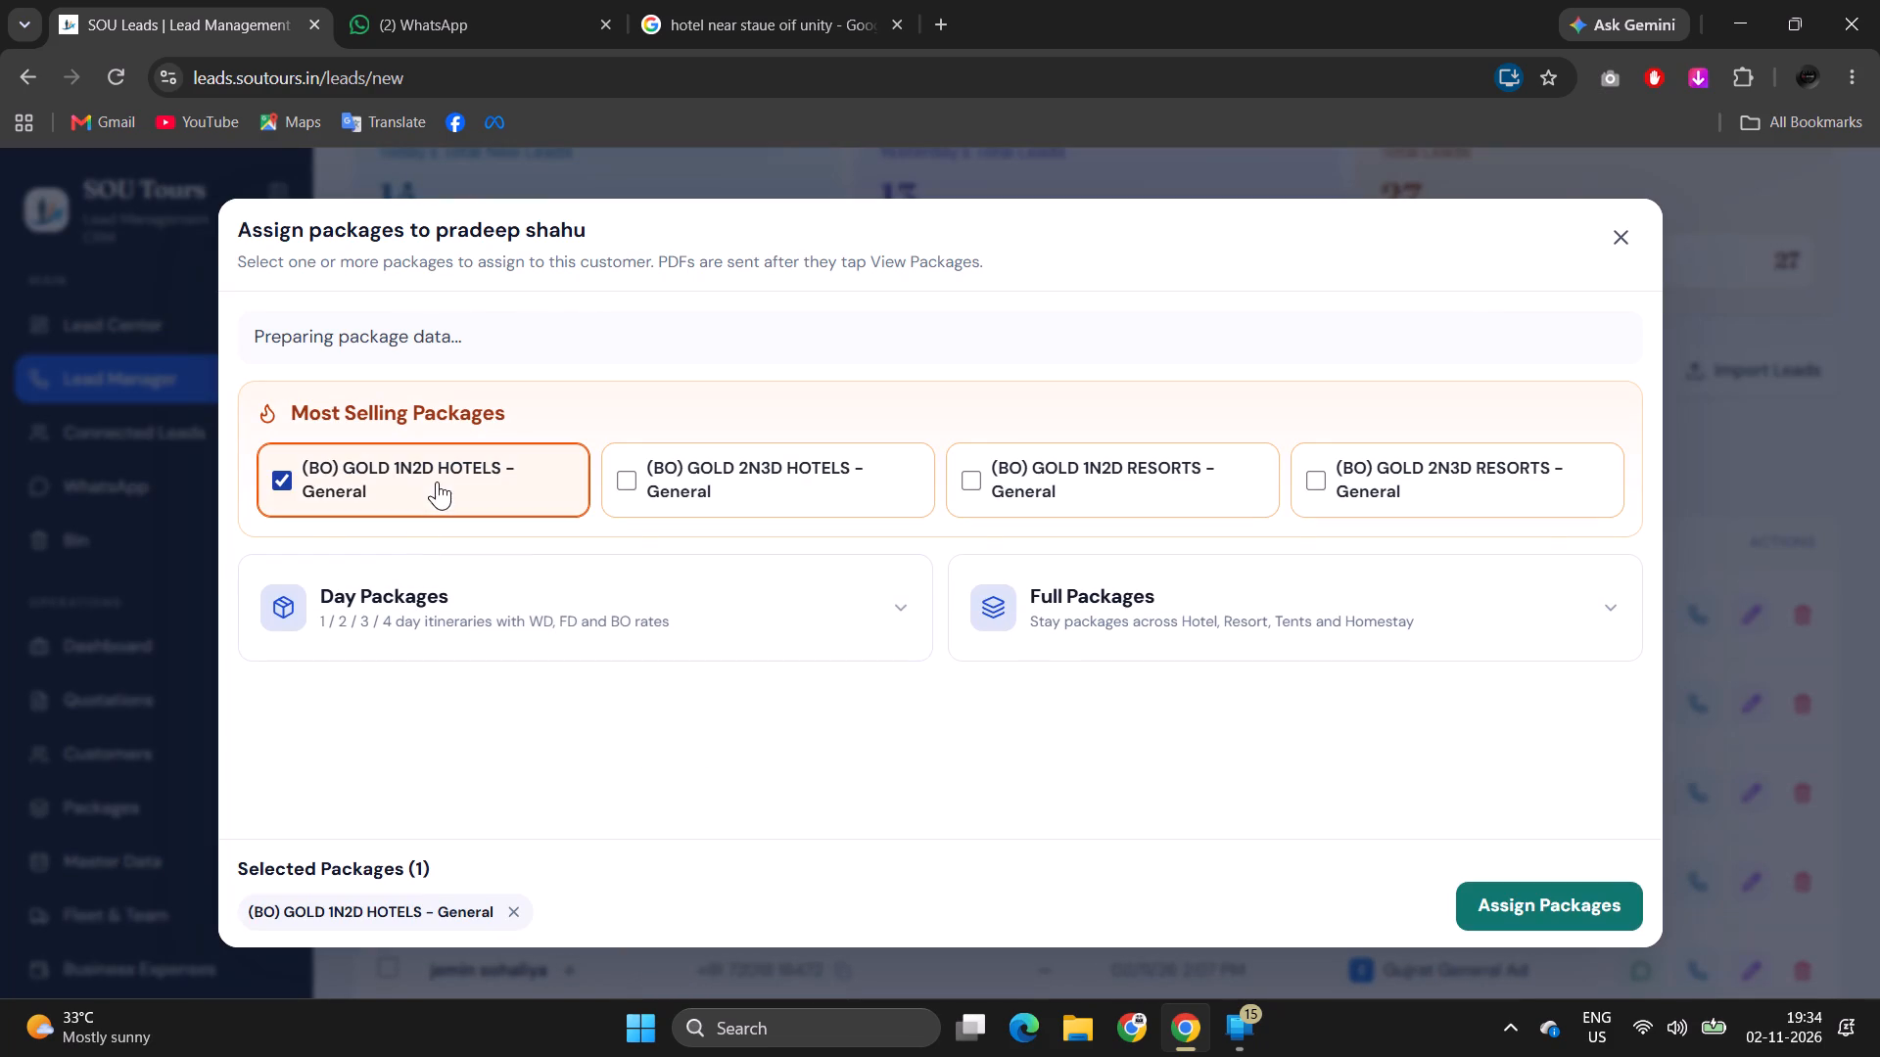
left_click(775, 495)
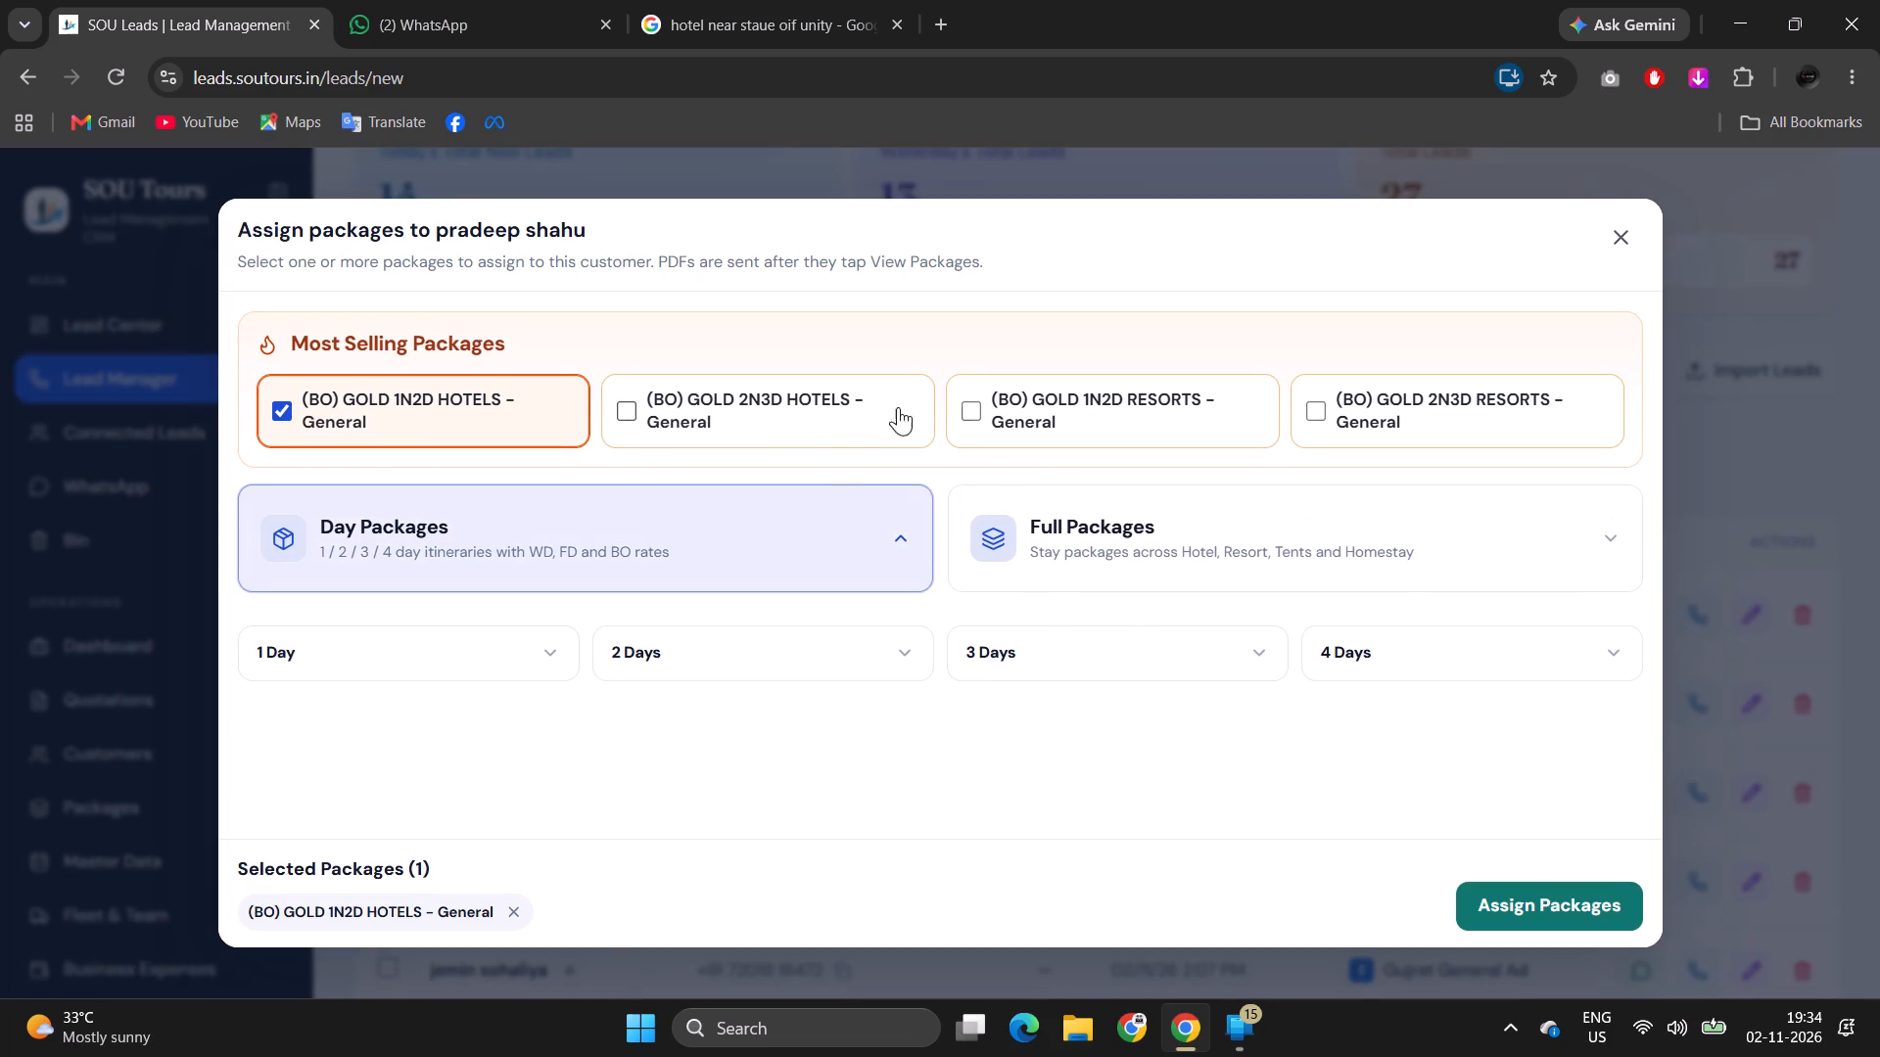
left_click(1034, 427)
left_click(740, 416)
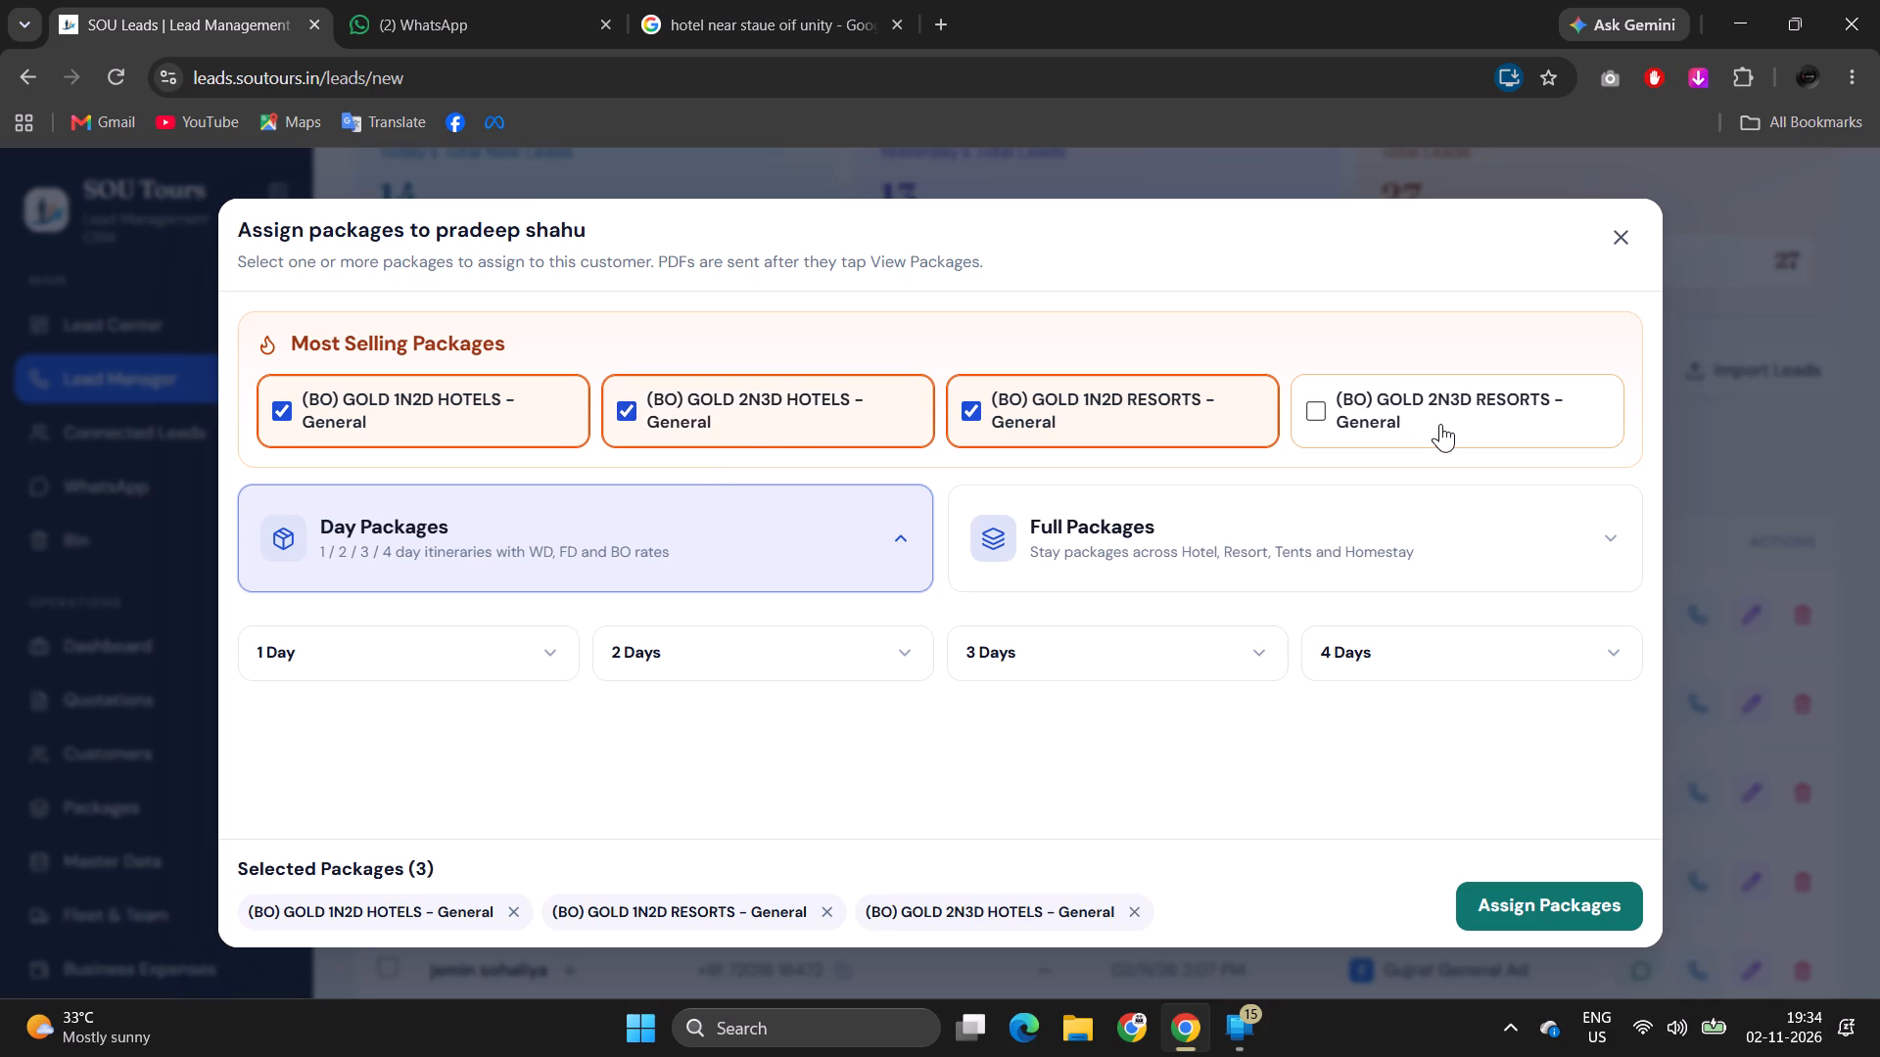
left_click(1438, 424)
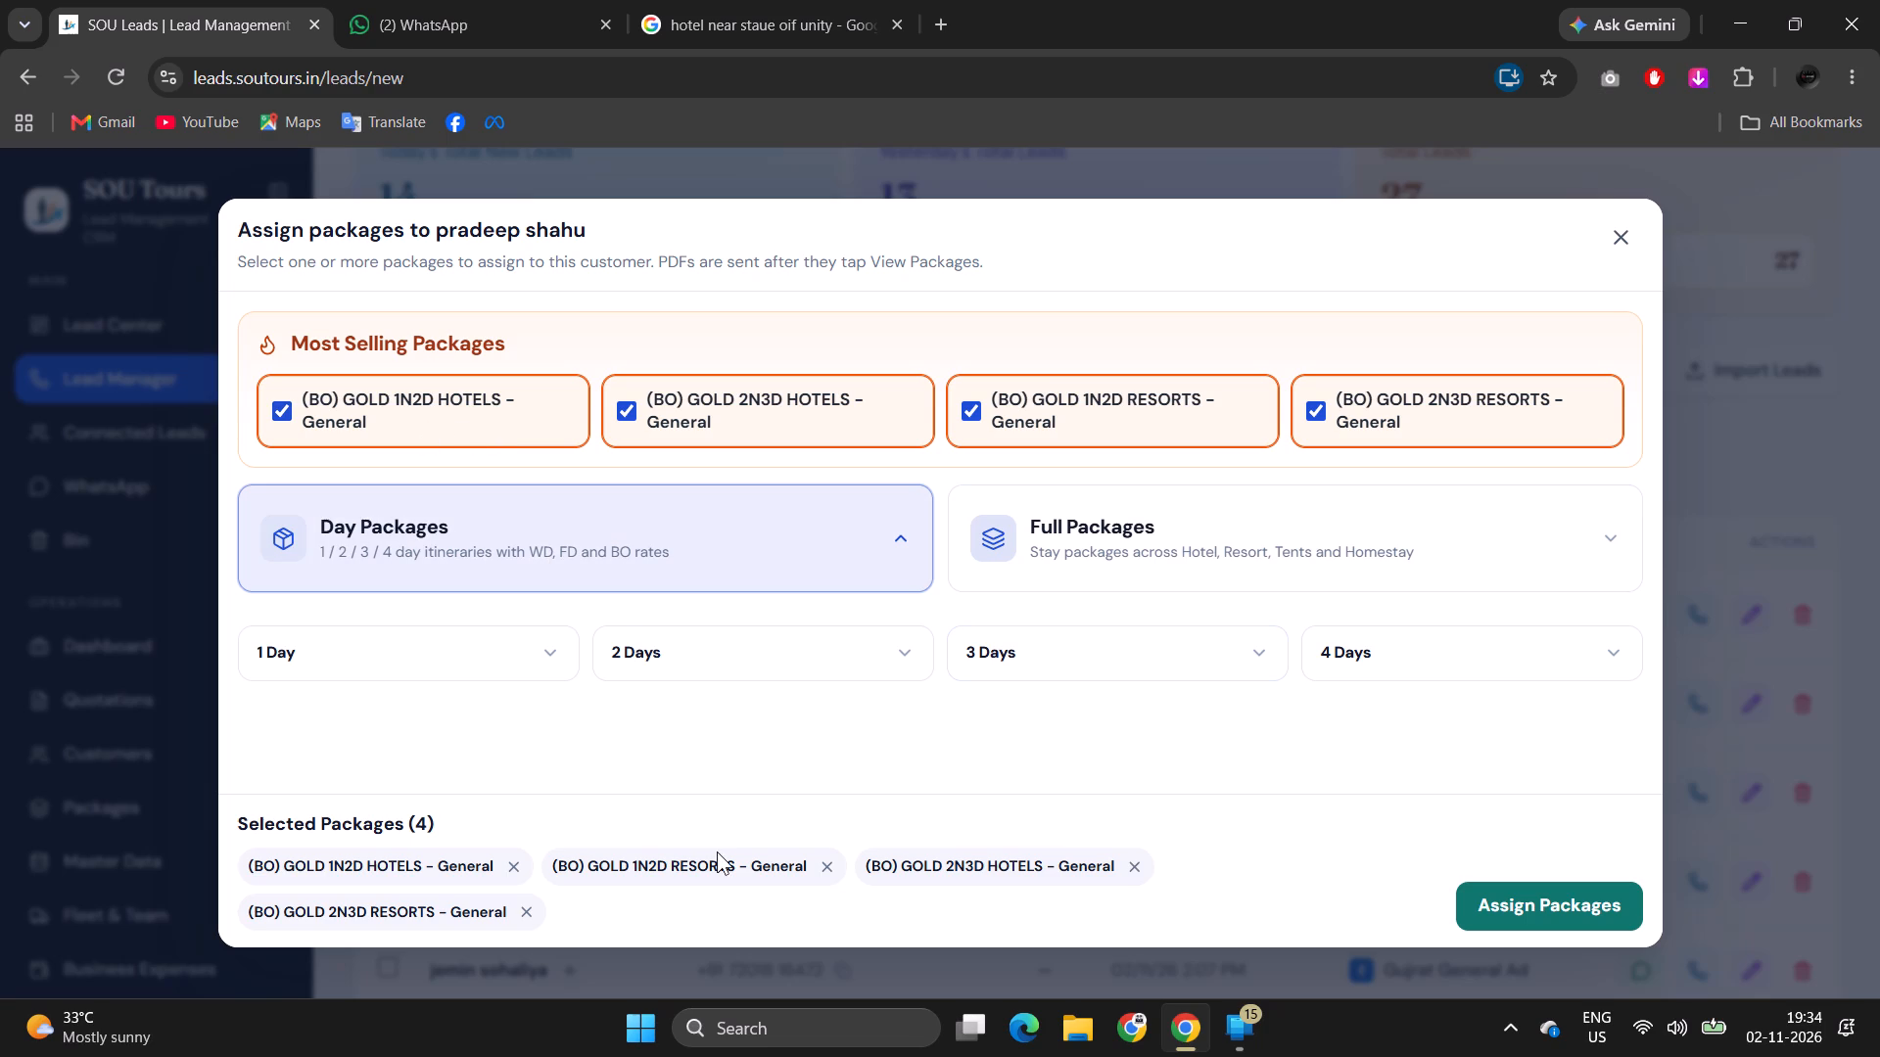
left_click(1502, 912)
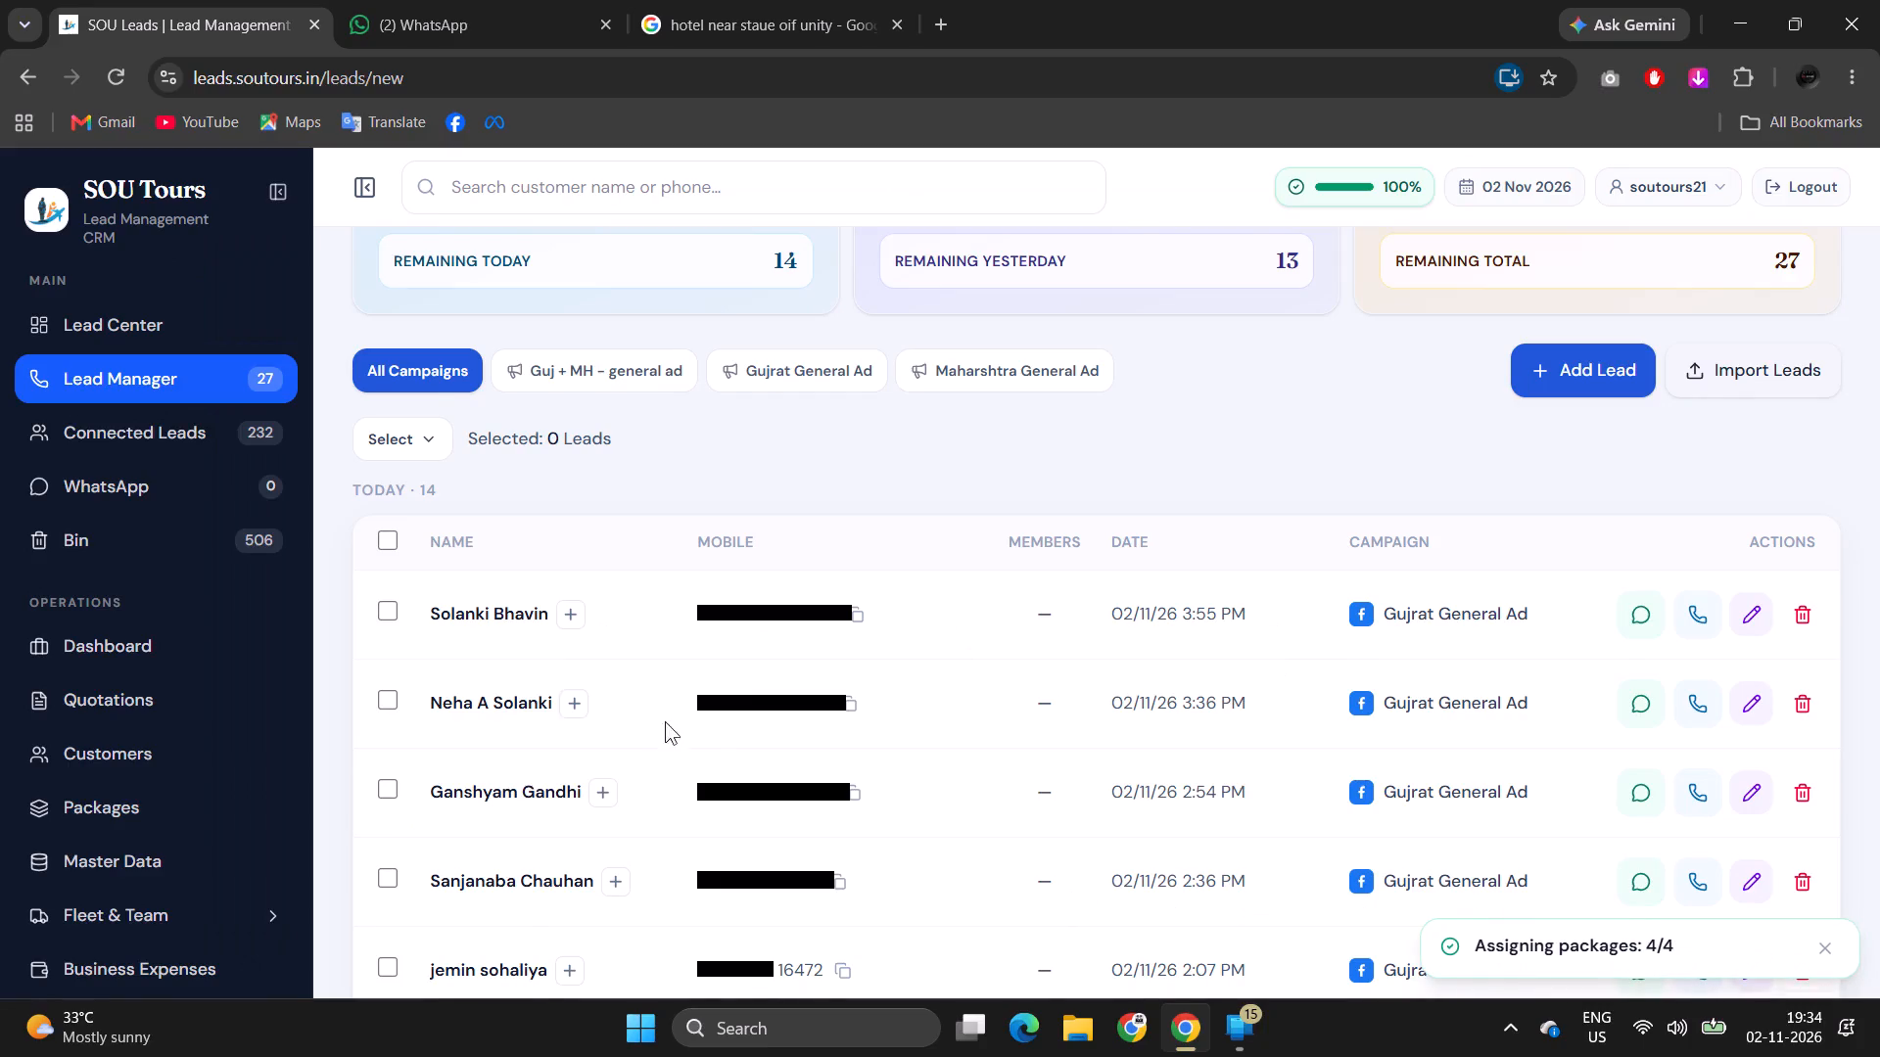
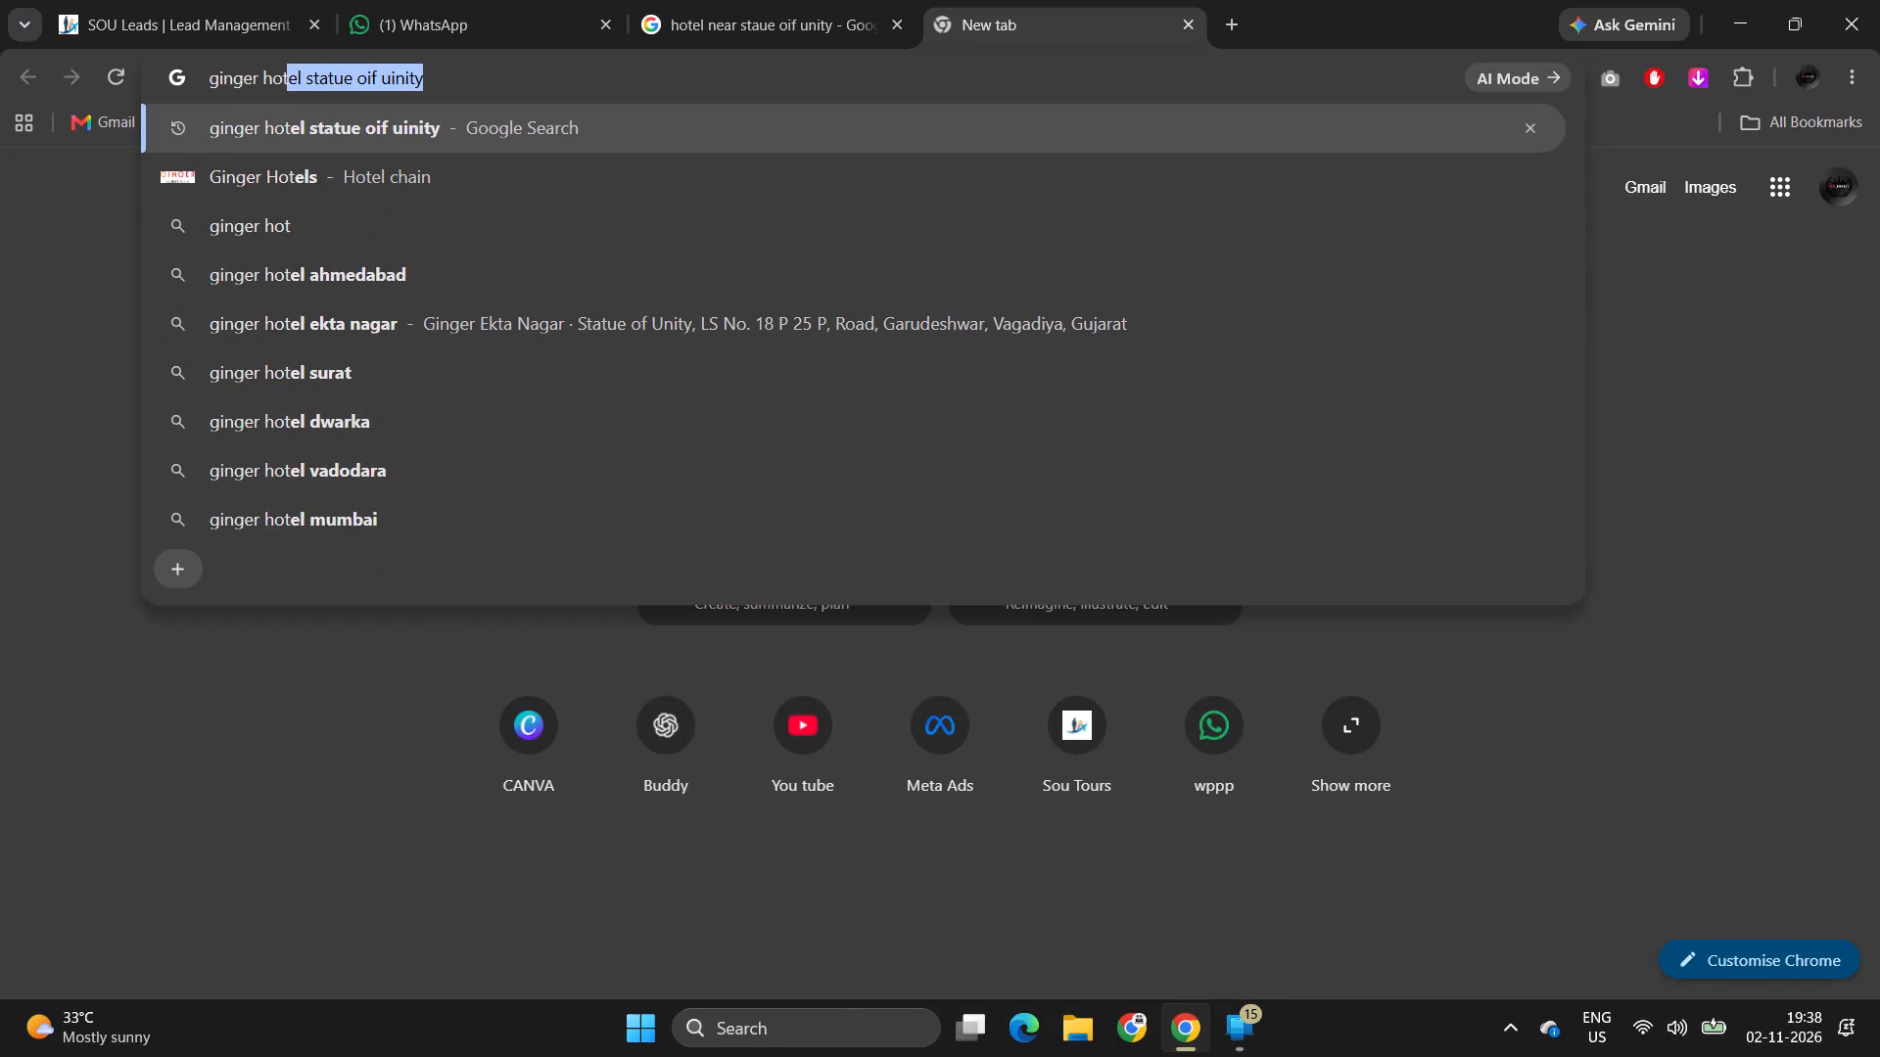
Search Google for the Ginger hotel at the Statue of Unity.
key("Return")
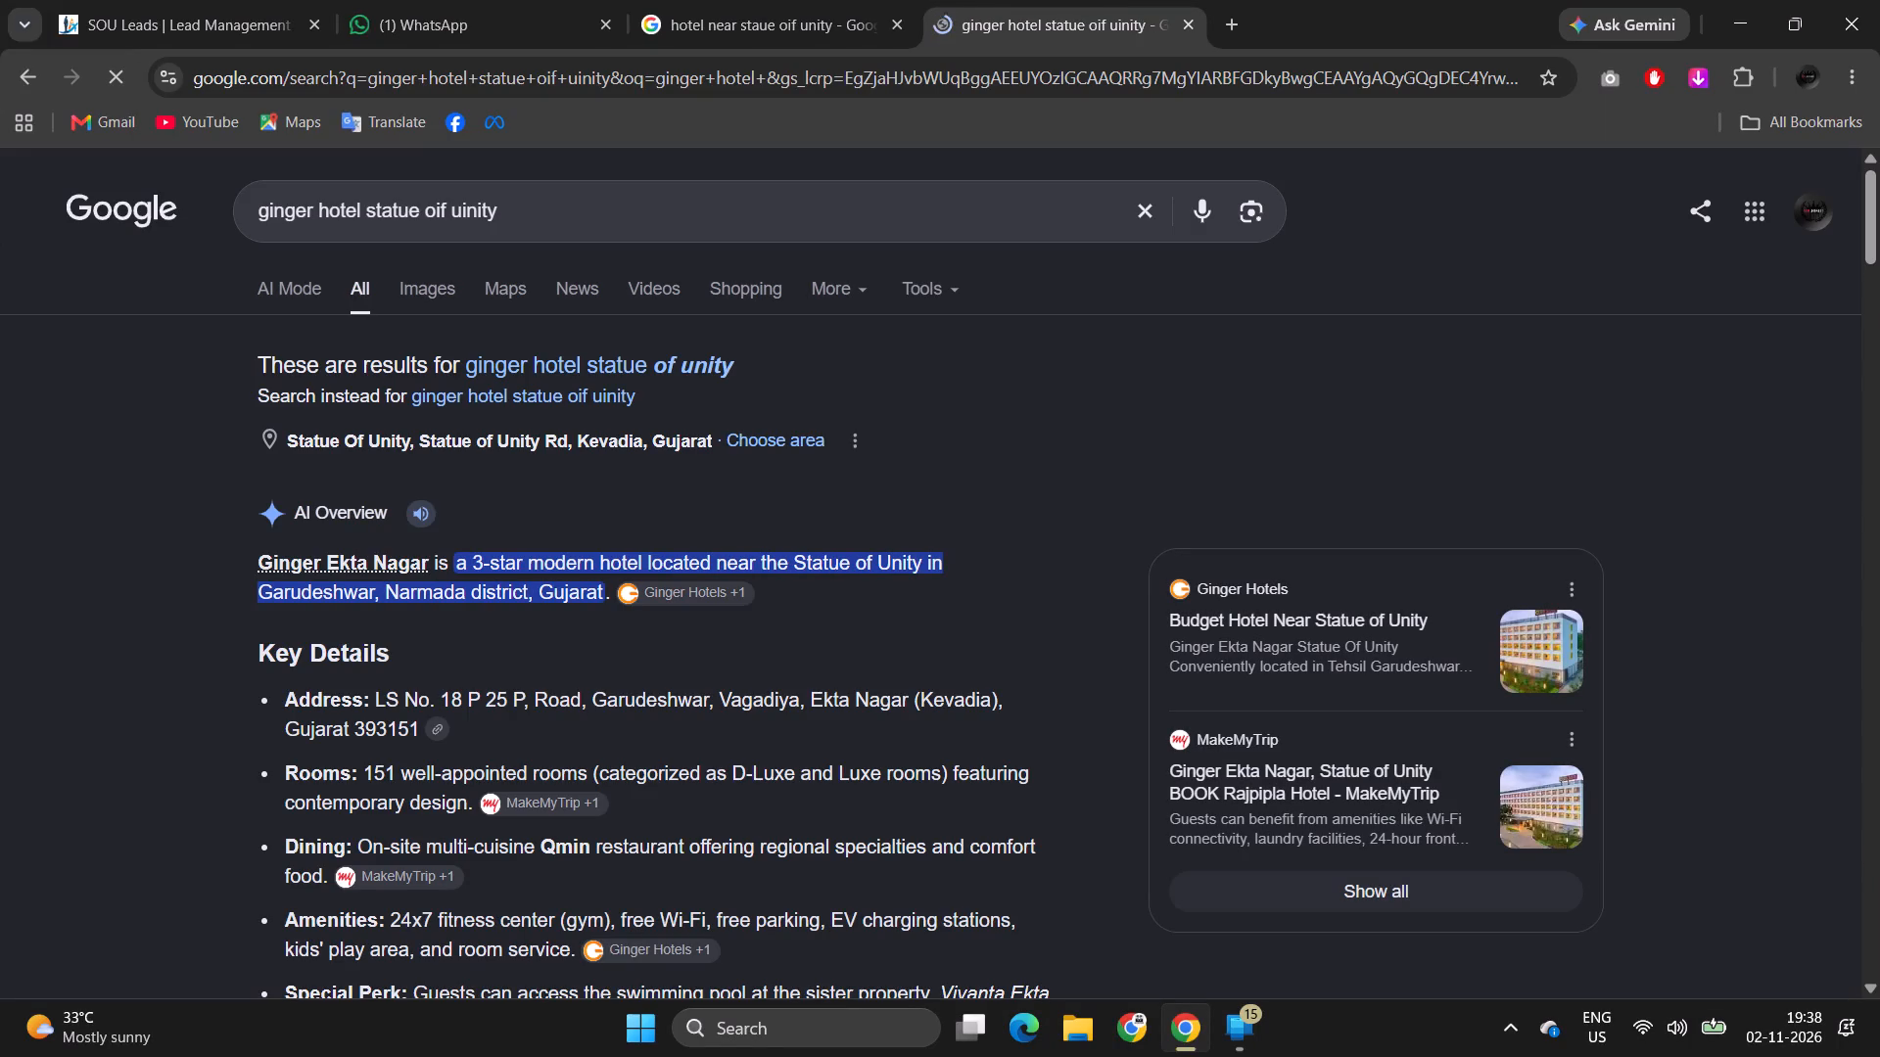
Replace the query with a search for hotels near the Statue of Unity.
triple_click(514, 217)
triple_click(514, 217)
type("hotek")
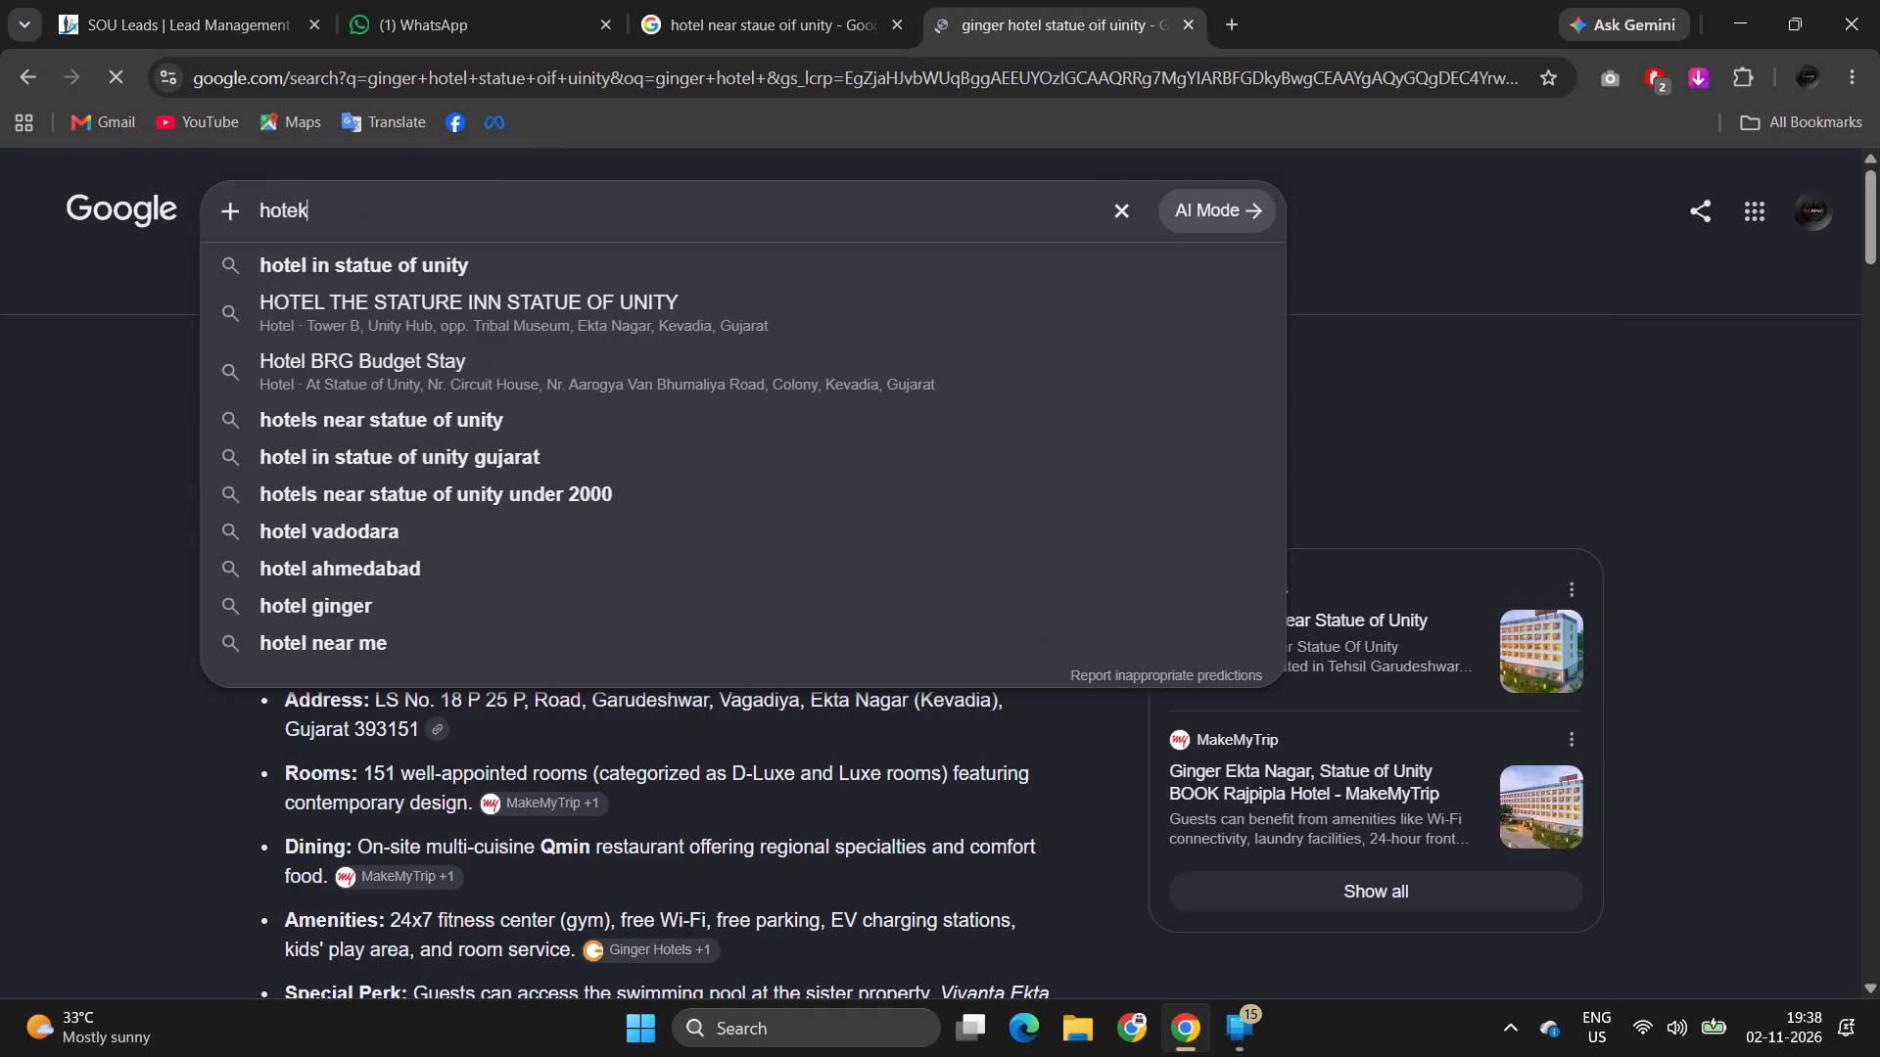
key("BackSpace")
type("ls near statue of untyv")
key("space")
key("Return")
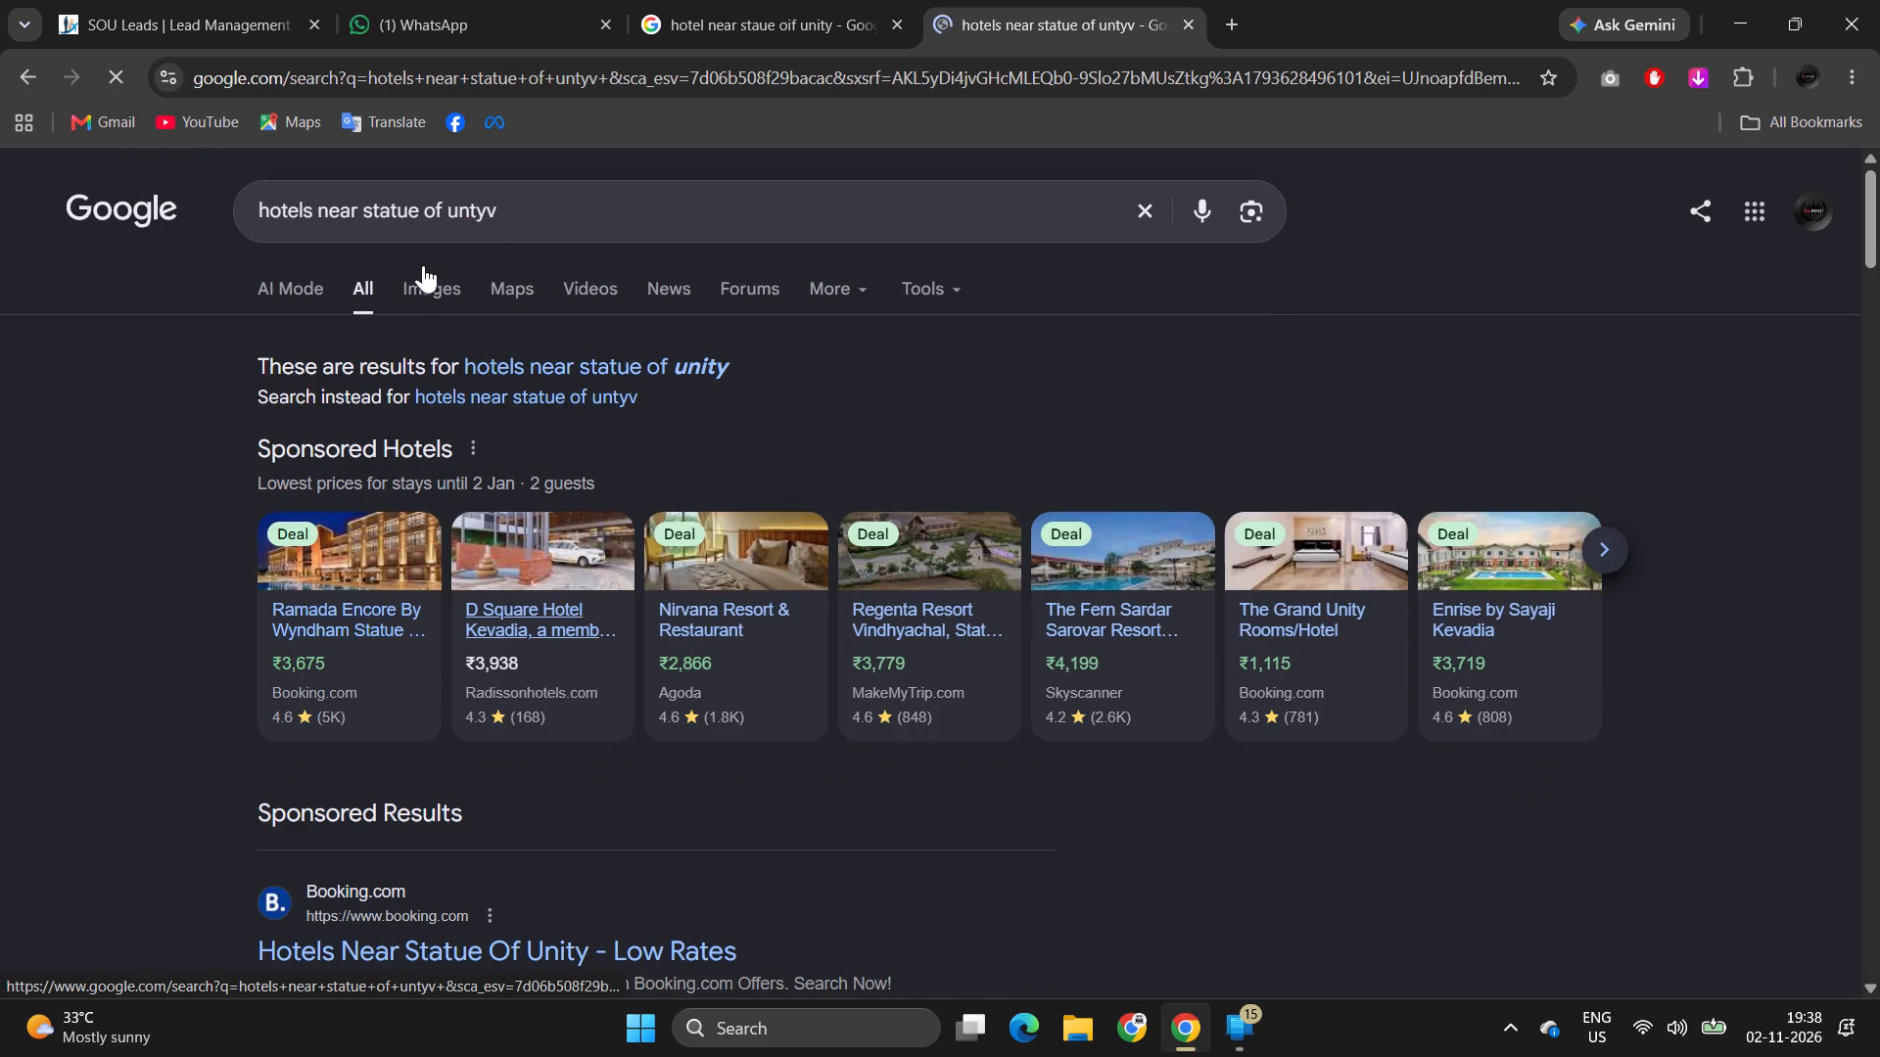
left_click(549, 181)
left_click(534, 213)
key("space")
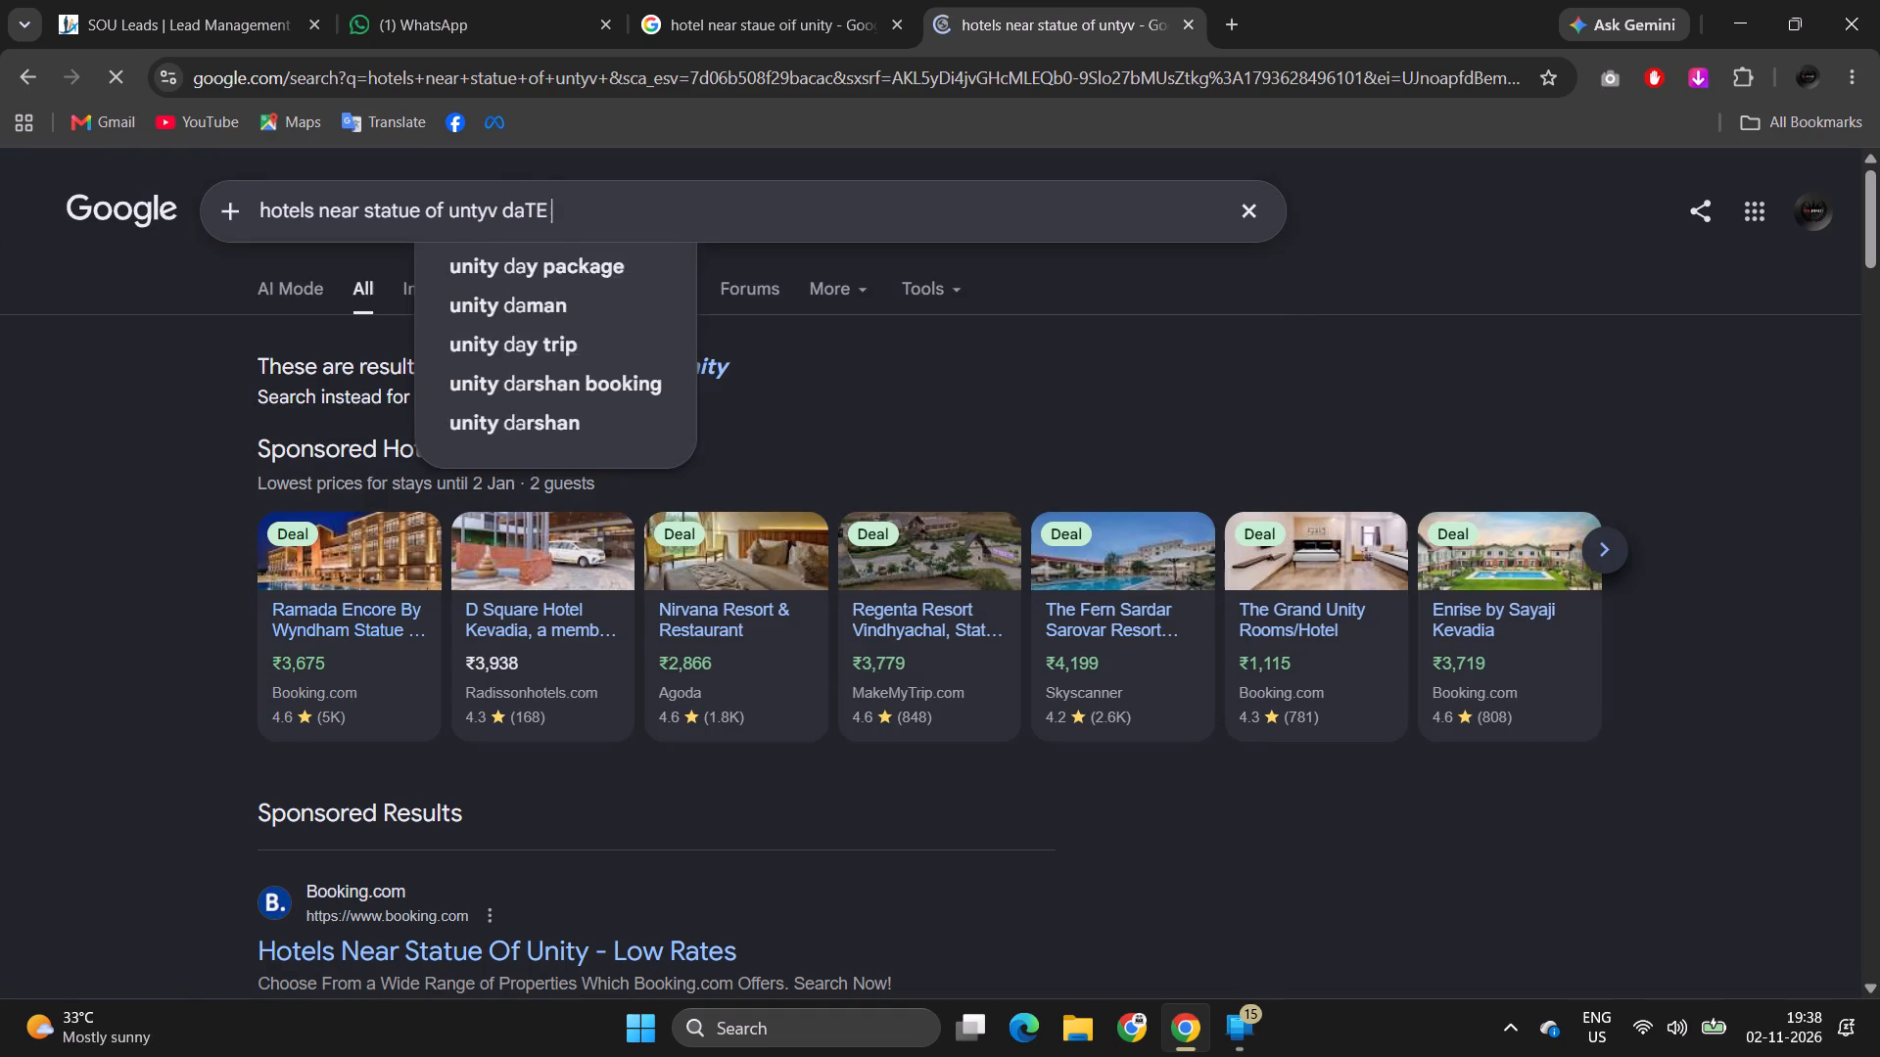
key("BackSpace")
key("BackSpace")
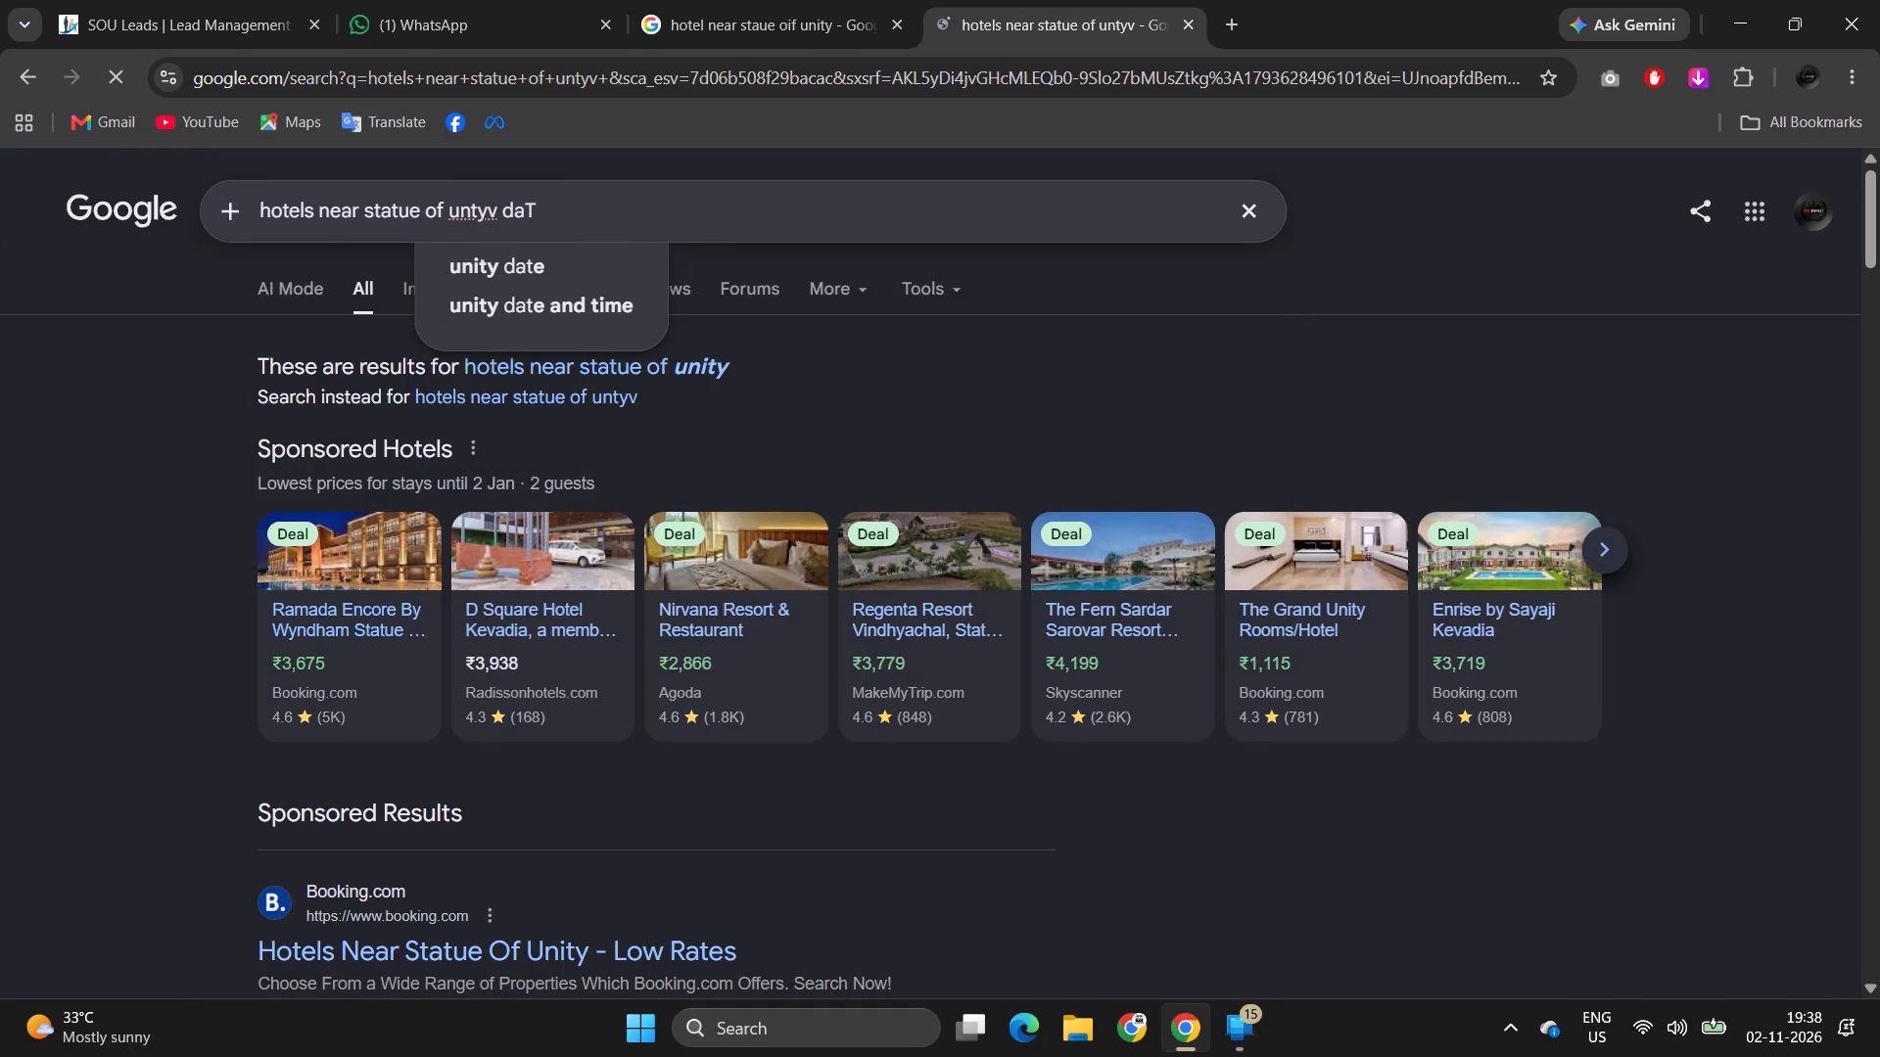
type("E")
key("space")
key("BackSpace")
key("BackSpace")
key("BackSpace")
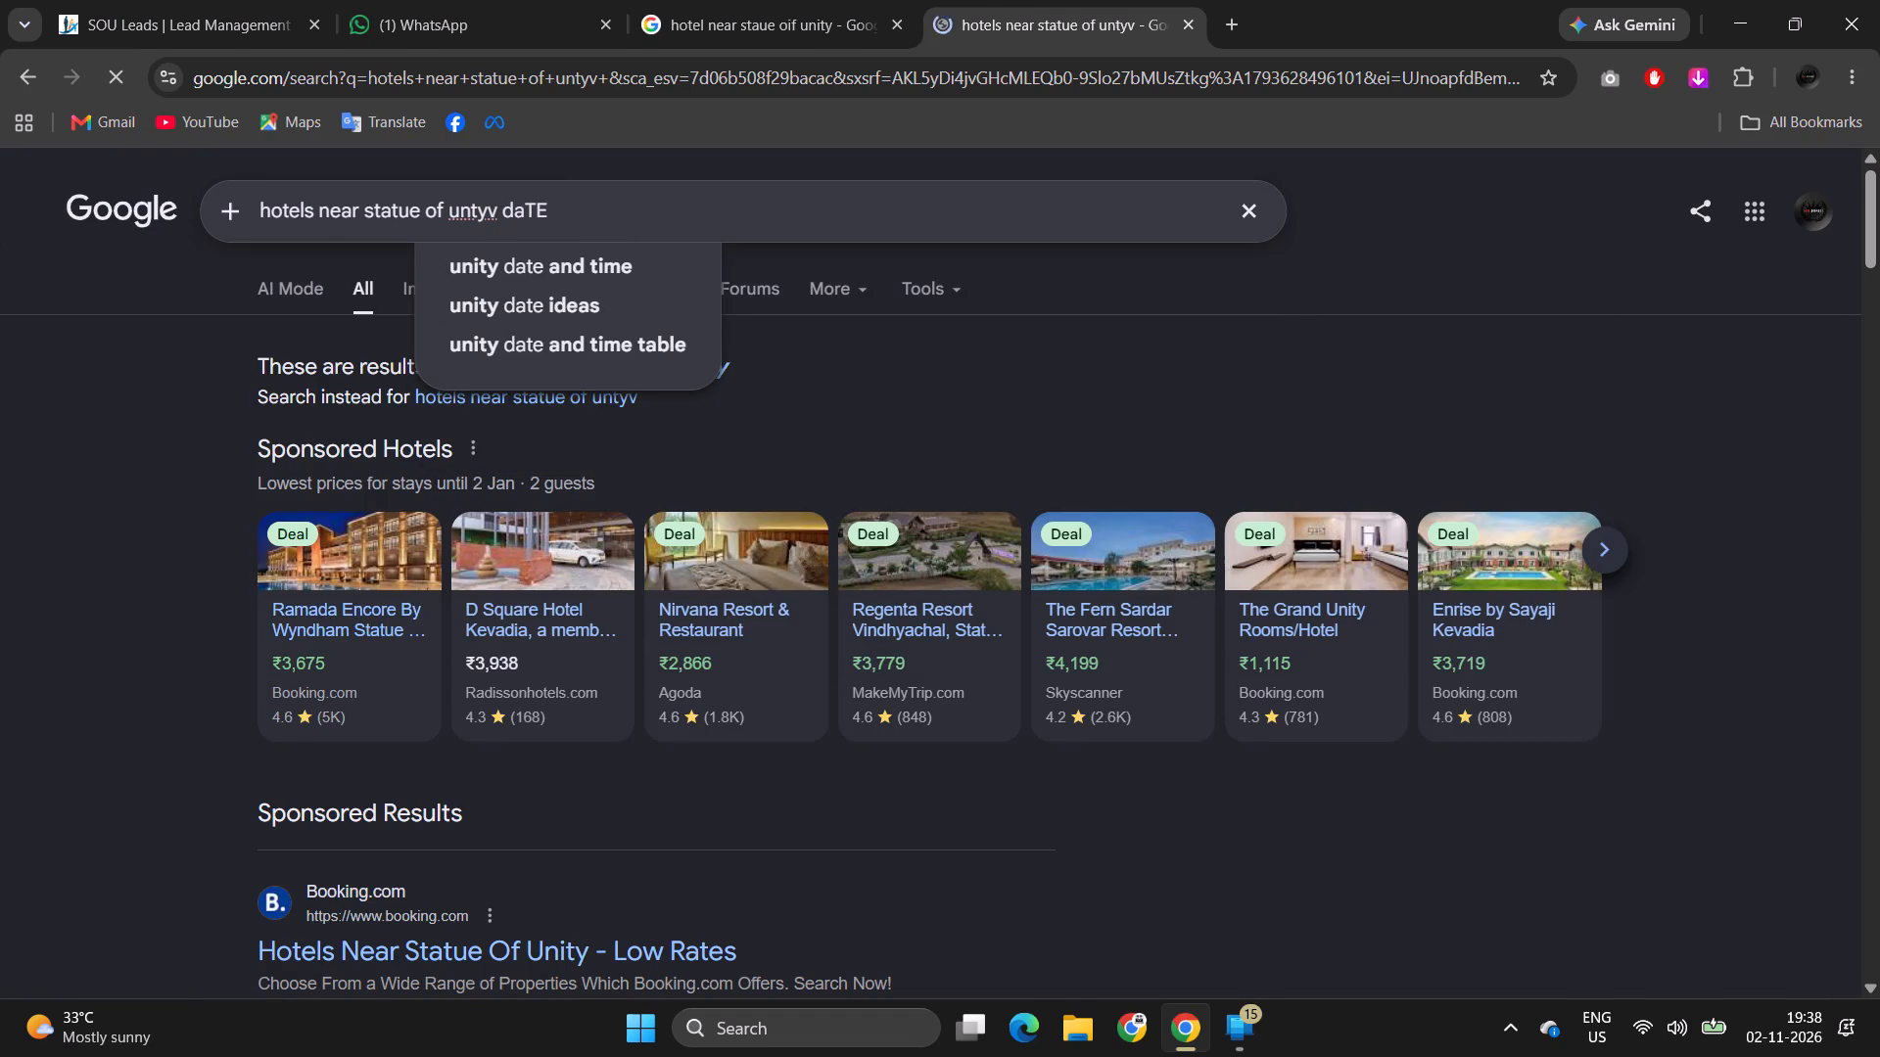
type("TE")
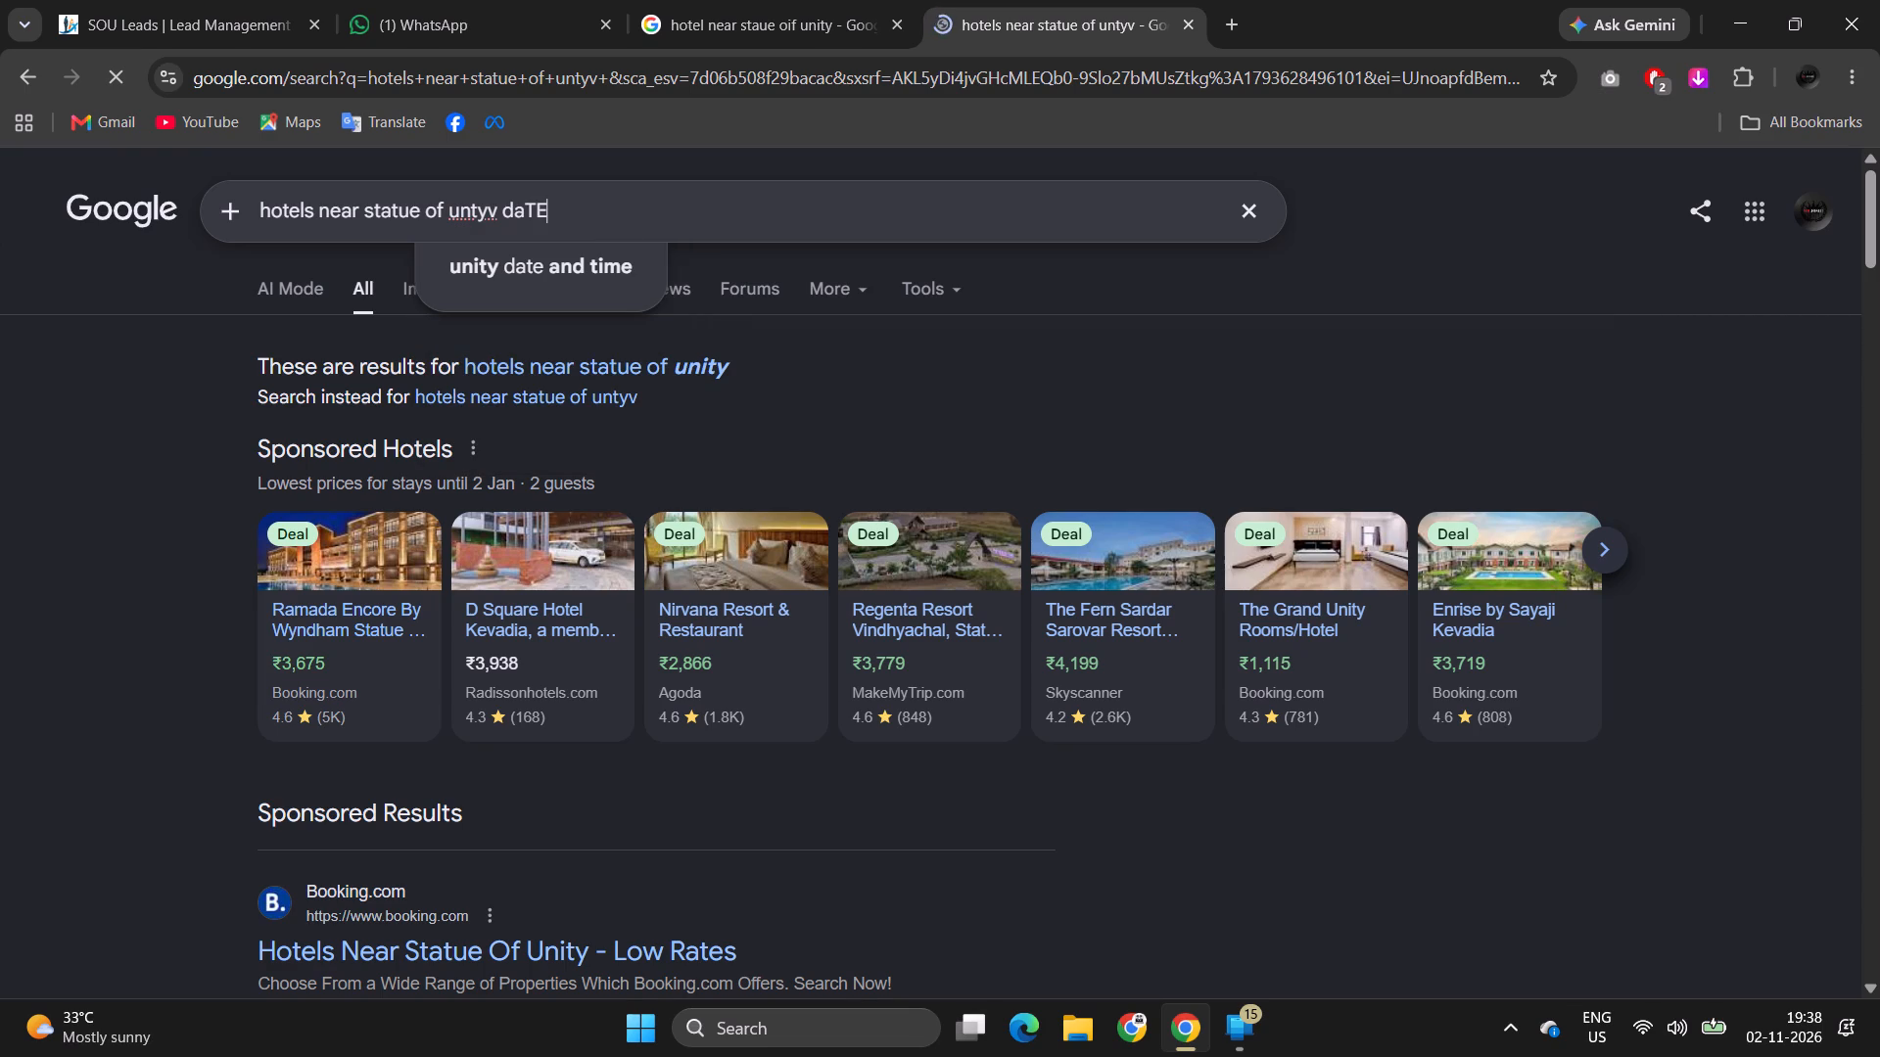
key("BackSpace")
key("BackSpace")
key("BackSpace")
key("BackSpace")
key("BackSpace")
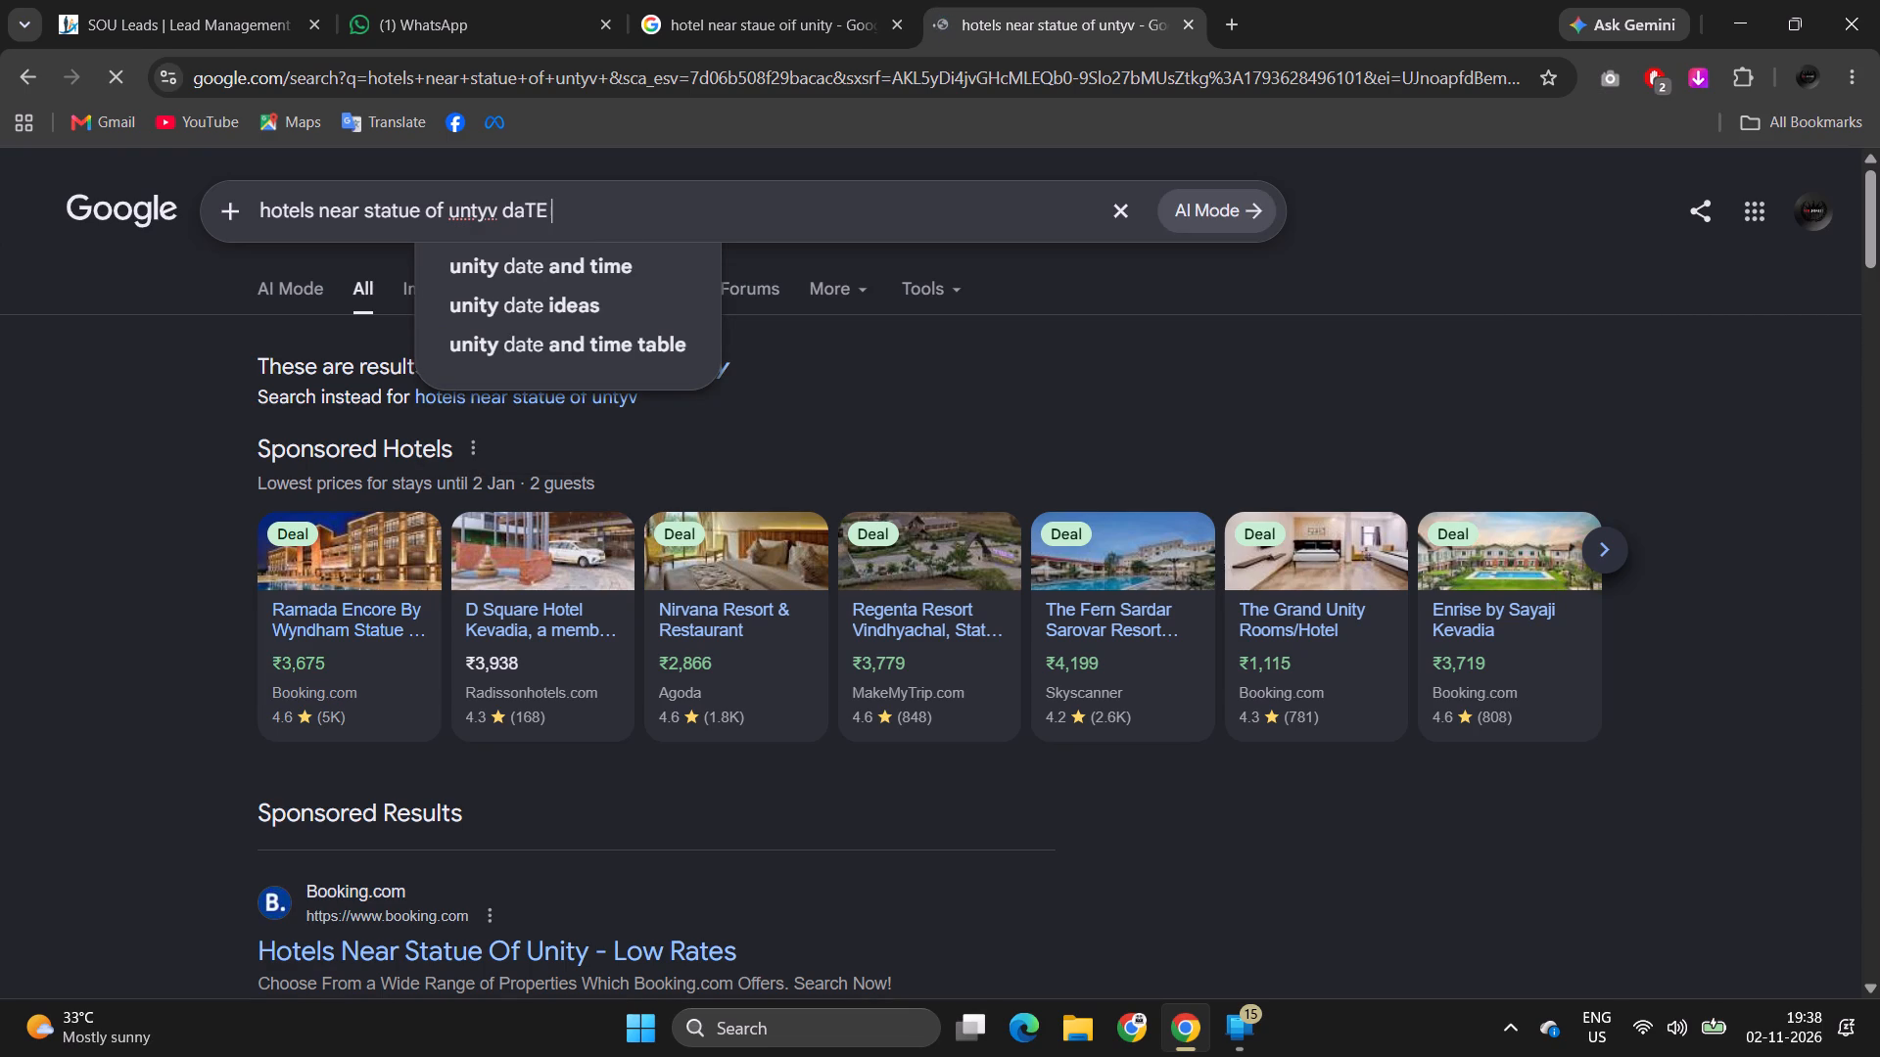
Refine the search for hotels near the Statue of Unity by adding the date 11/12/13.
left_click(591, 209)
key("space")
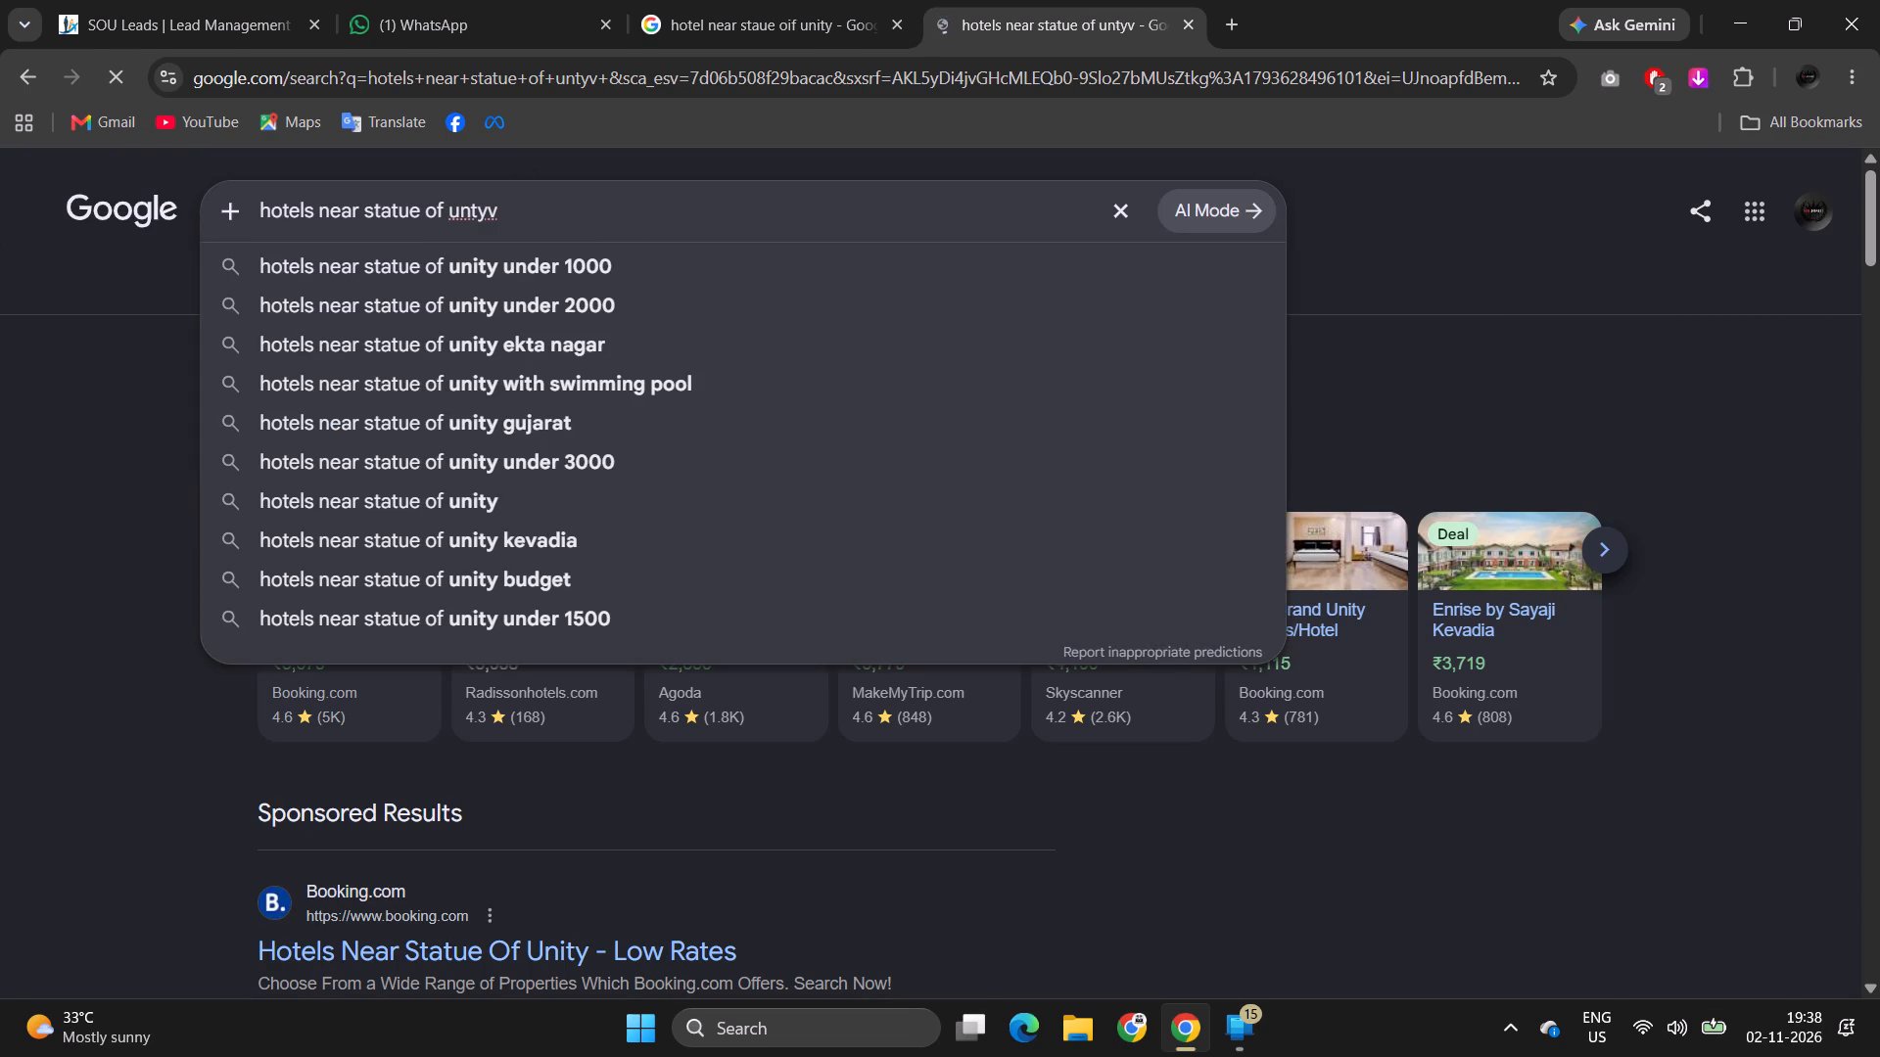
key("d")
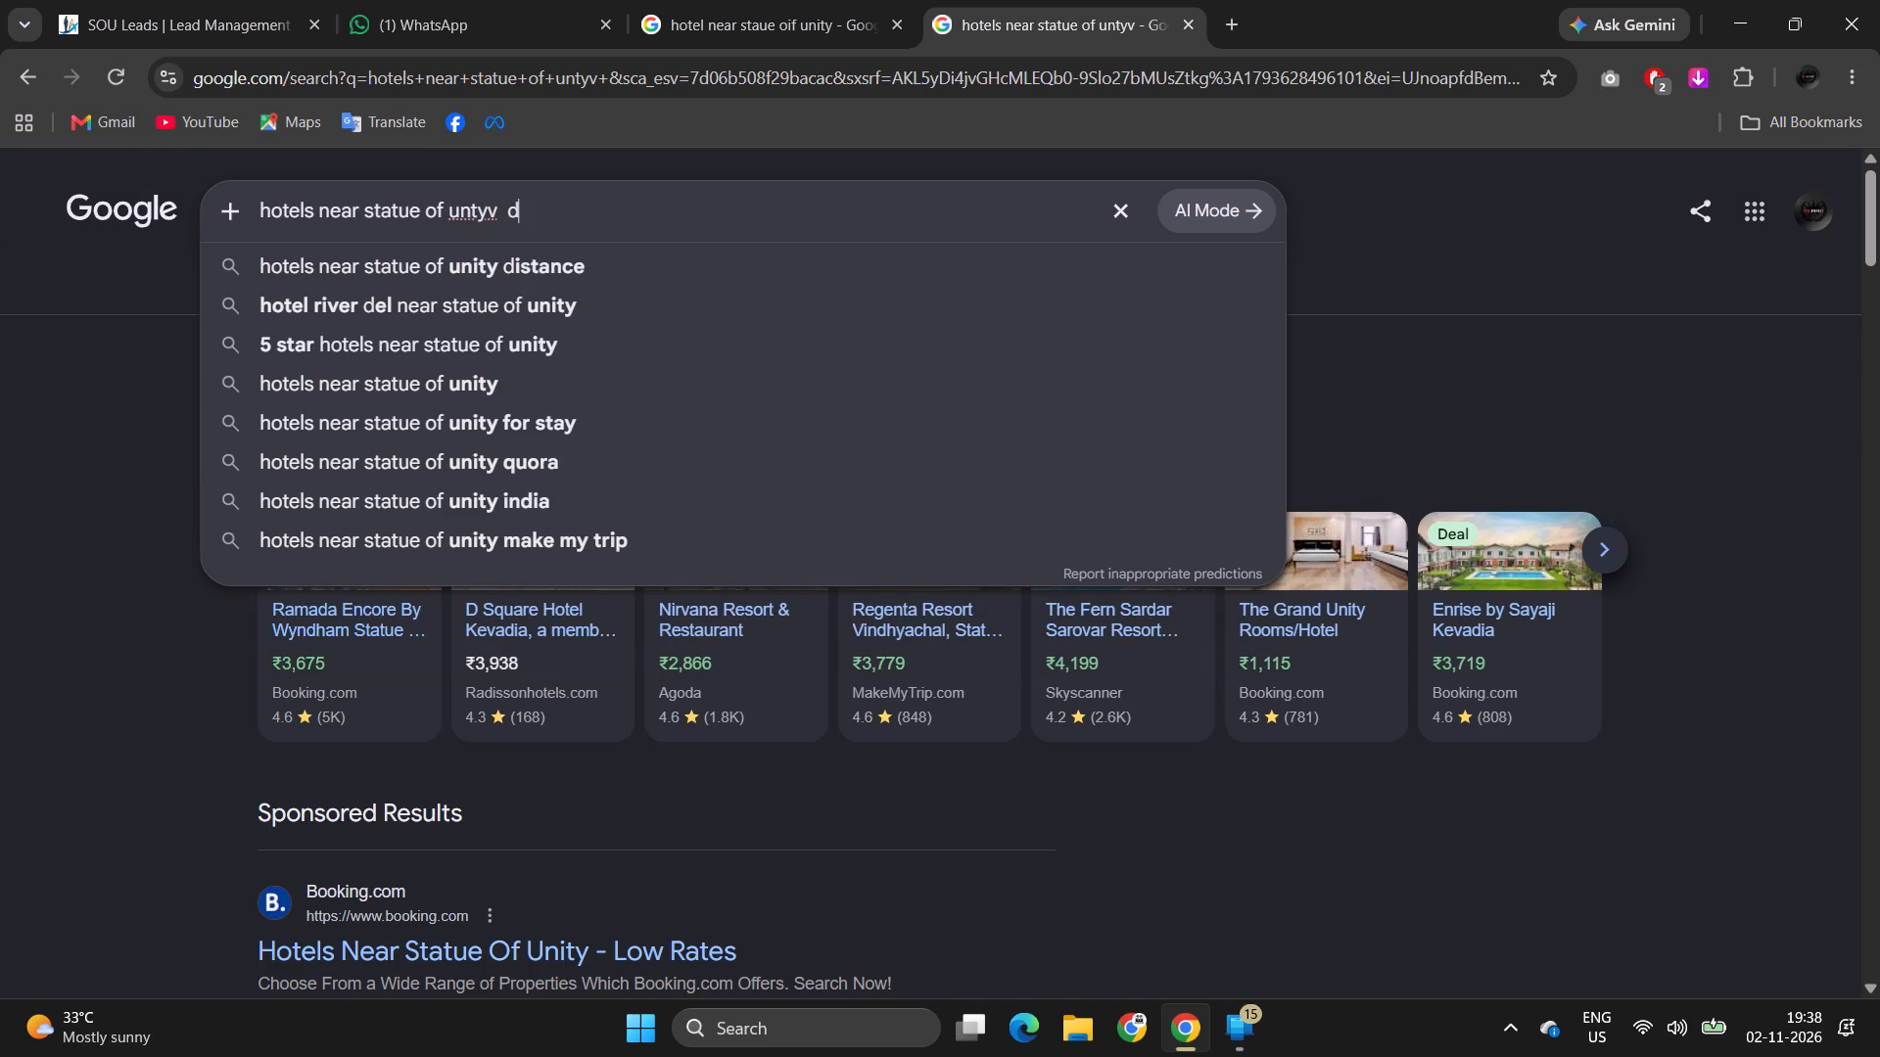
type("at")
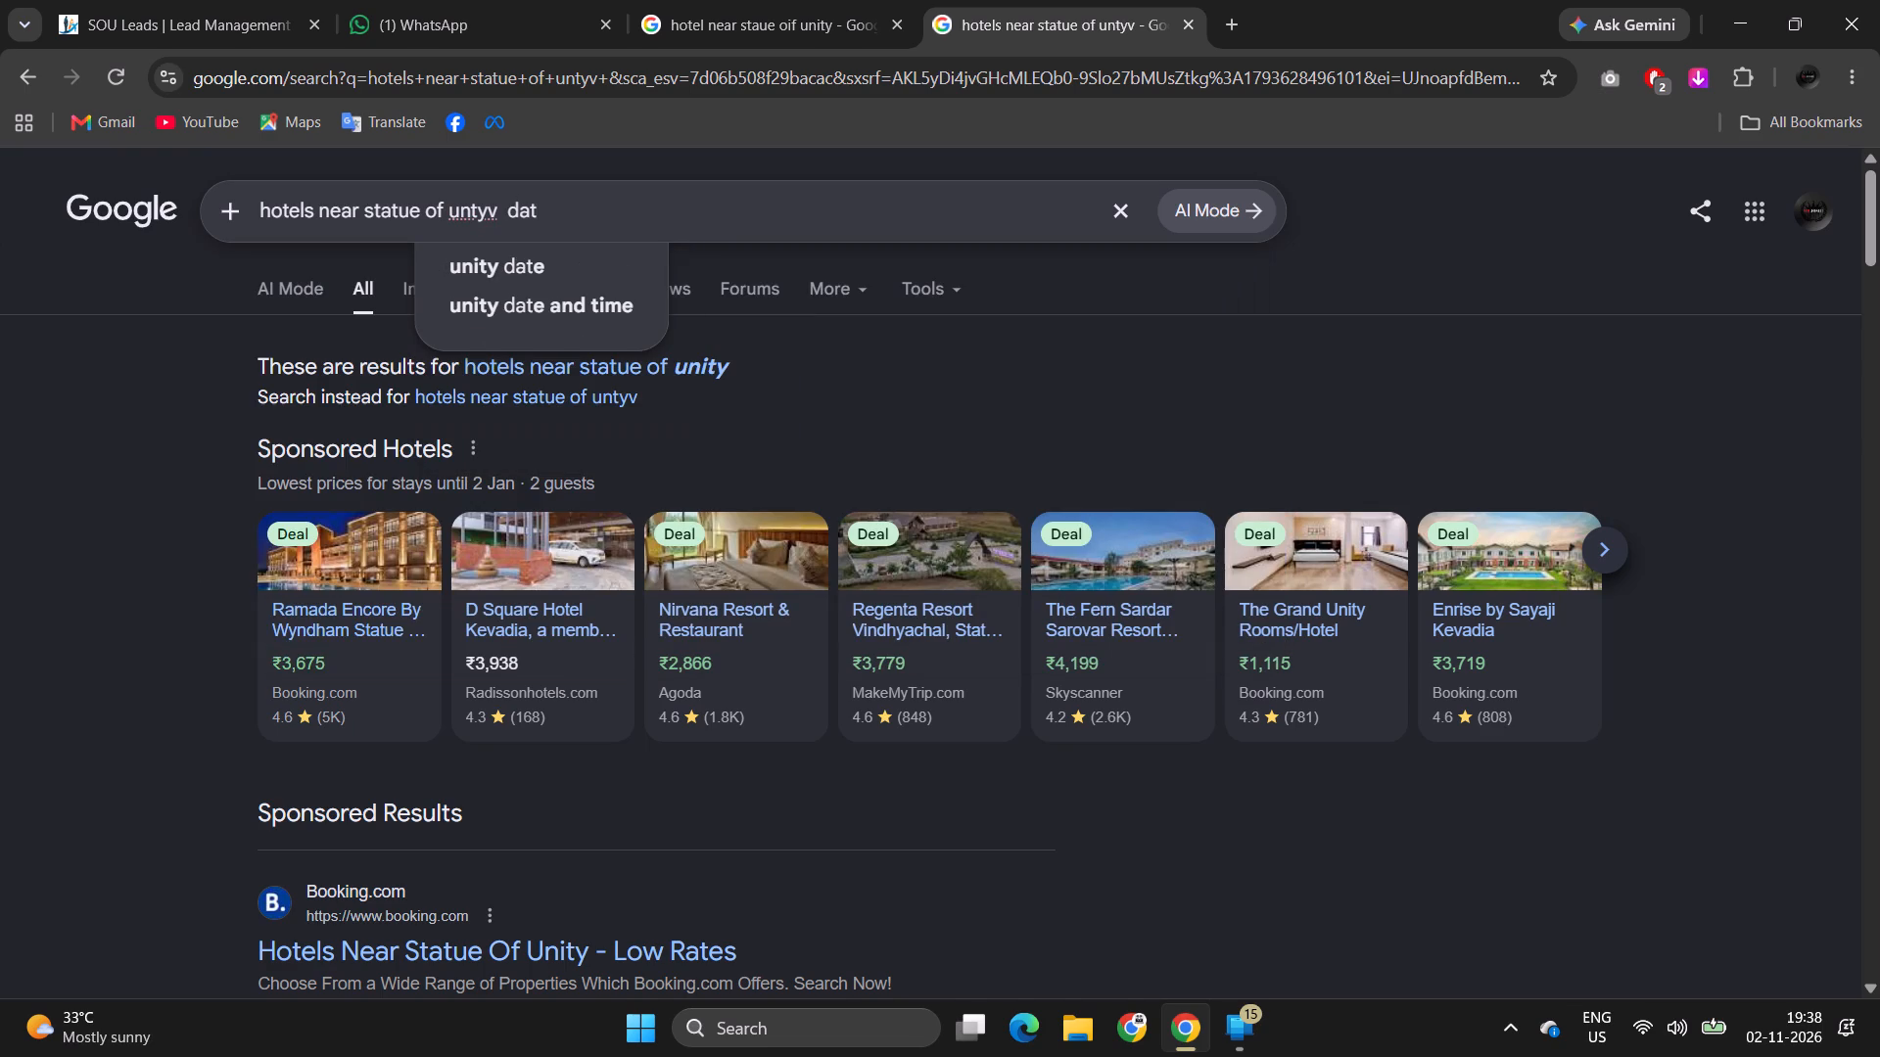
type("e")
key("space")
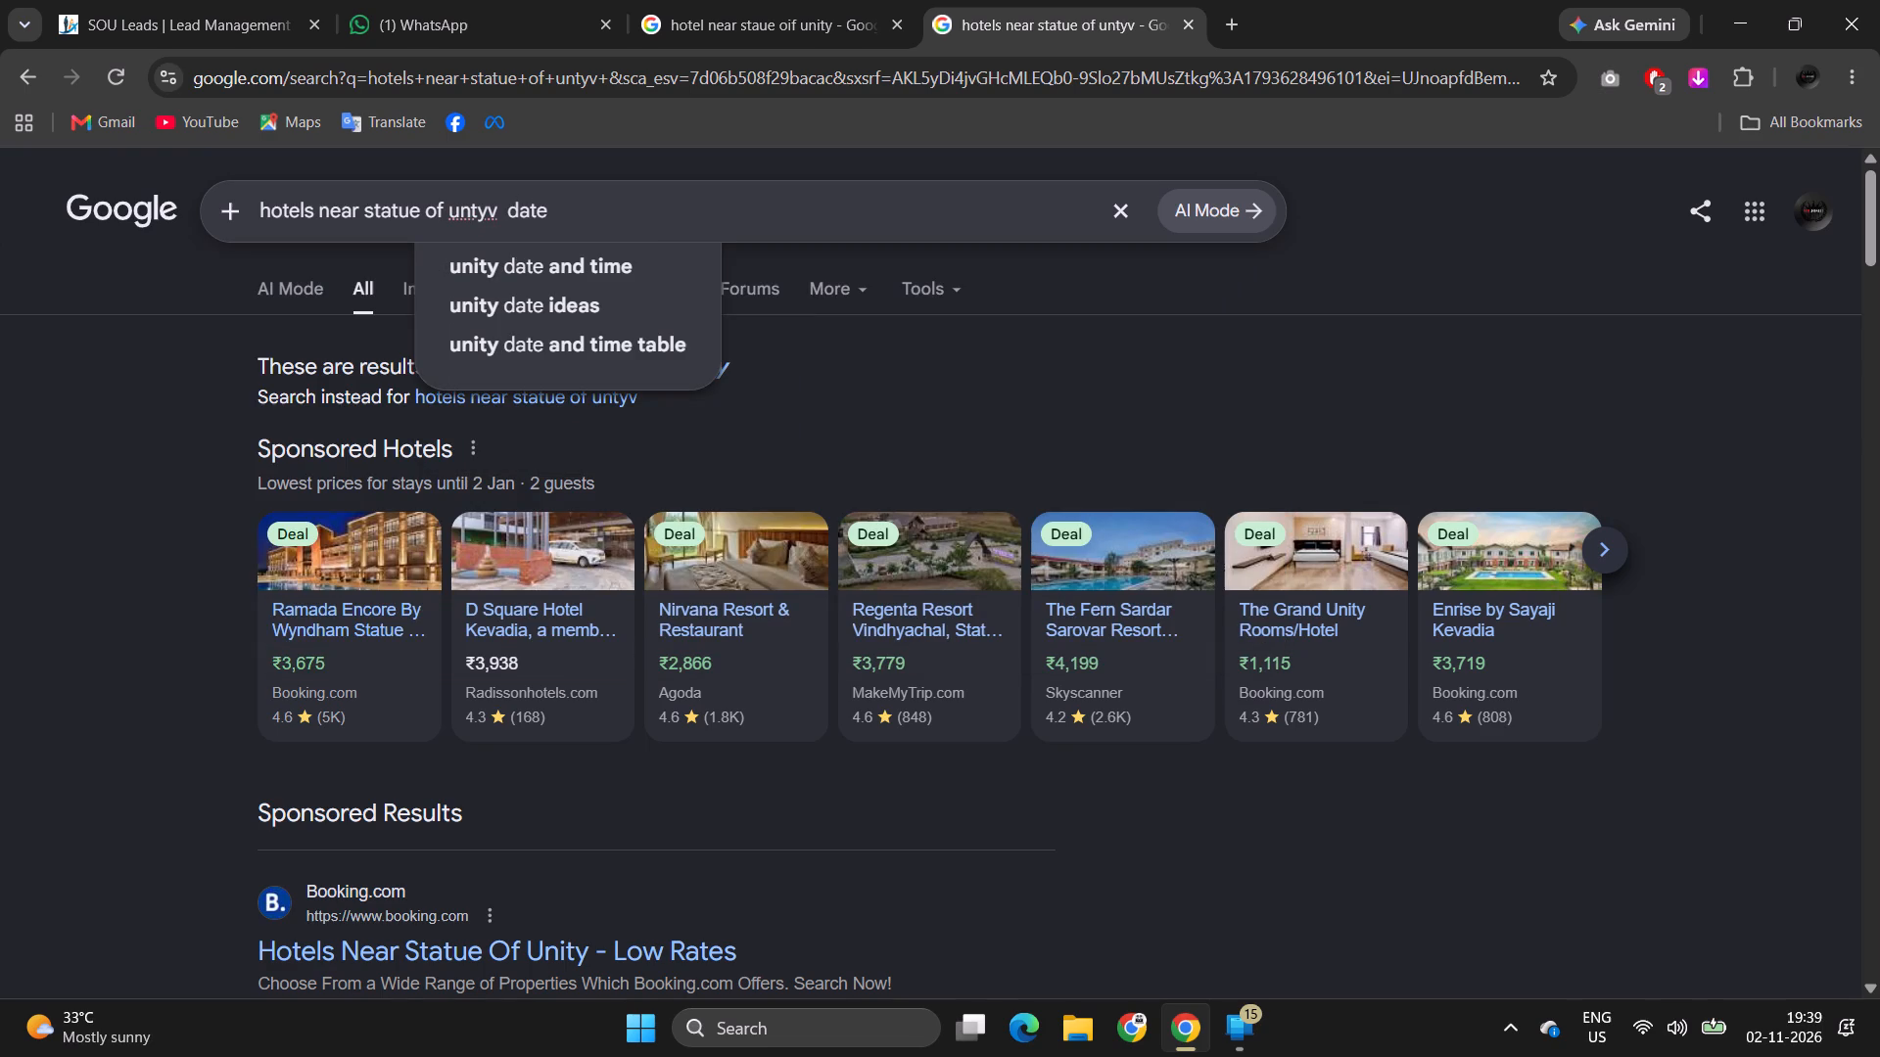
type("11/12")
key("slash")
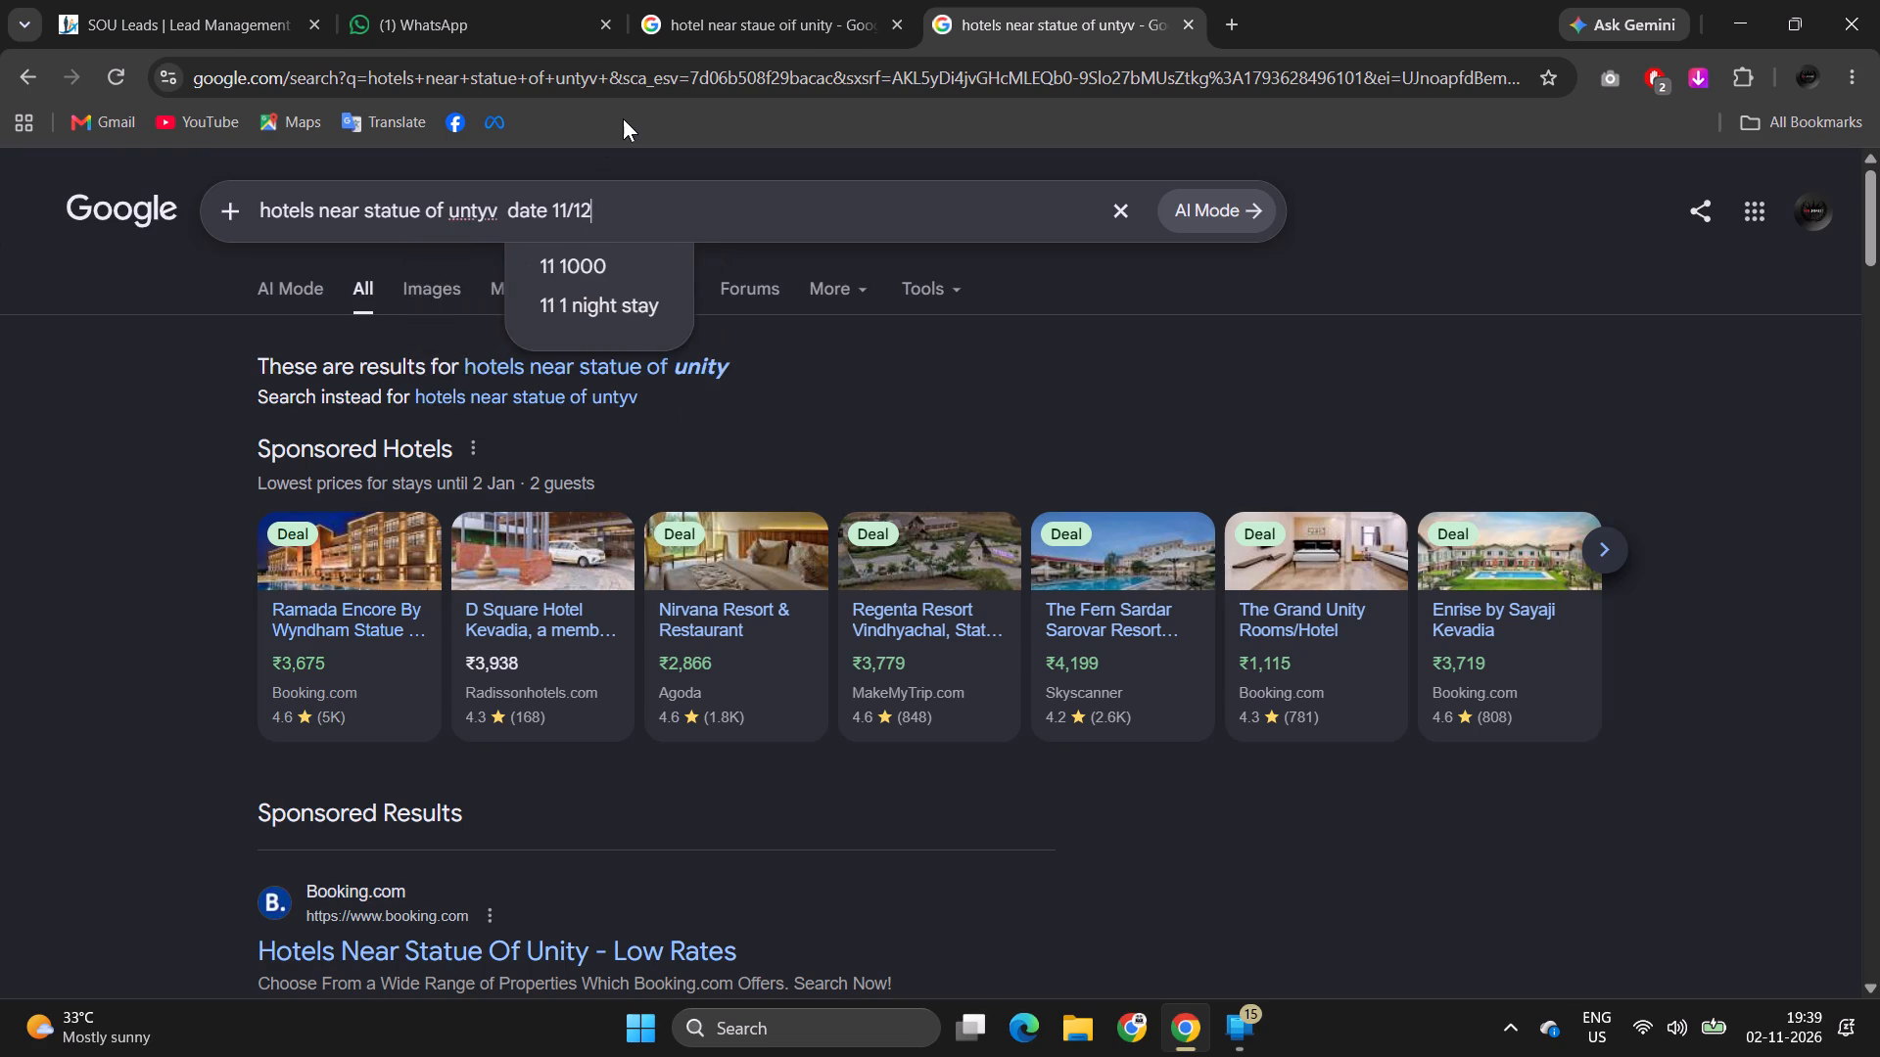
type("13")
key("space")
key("Return")
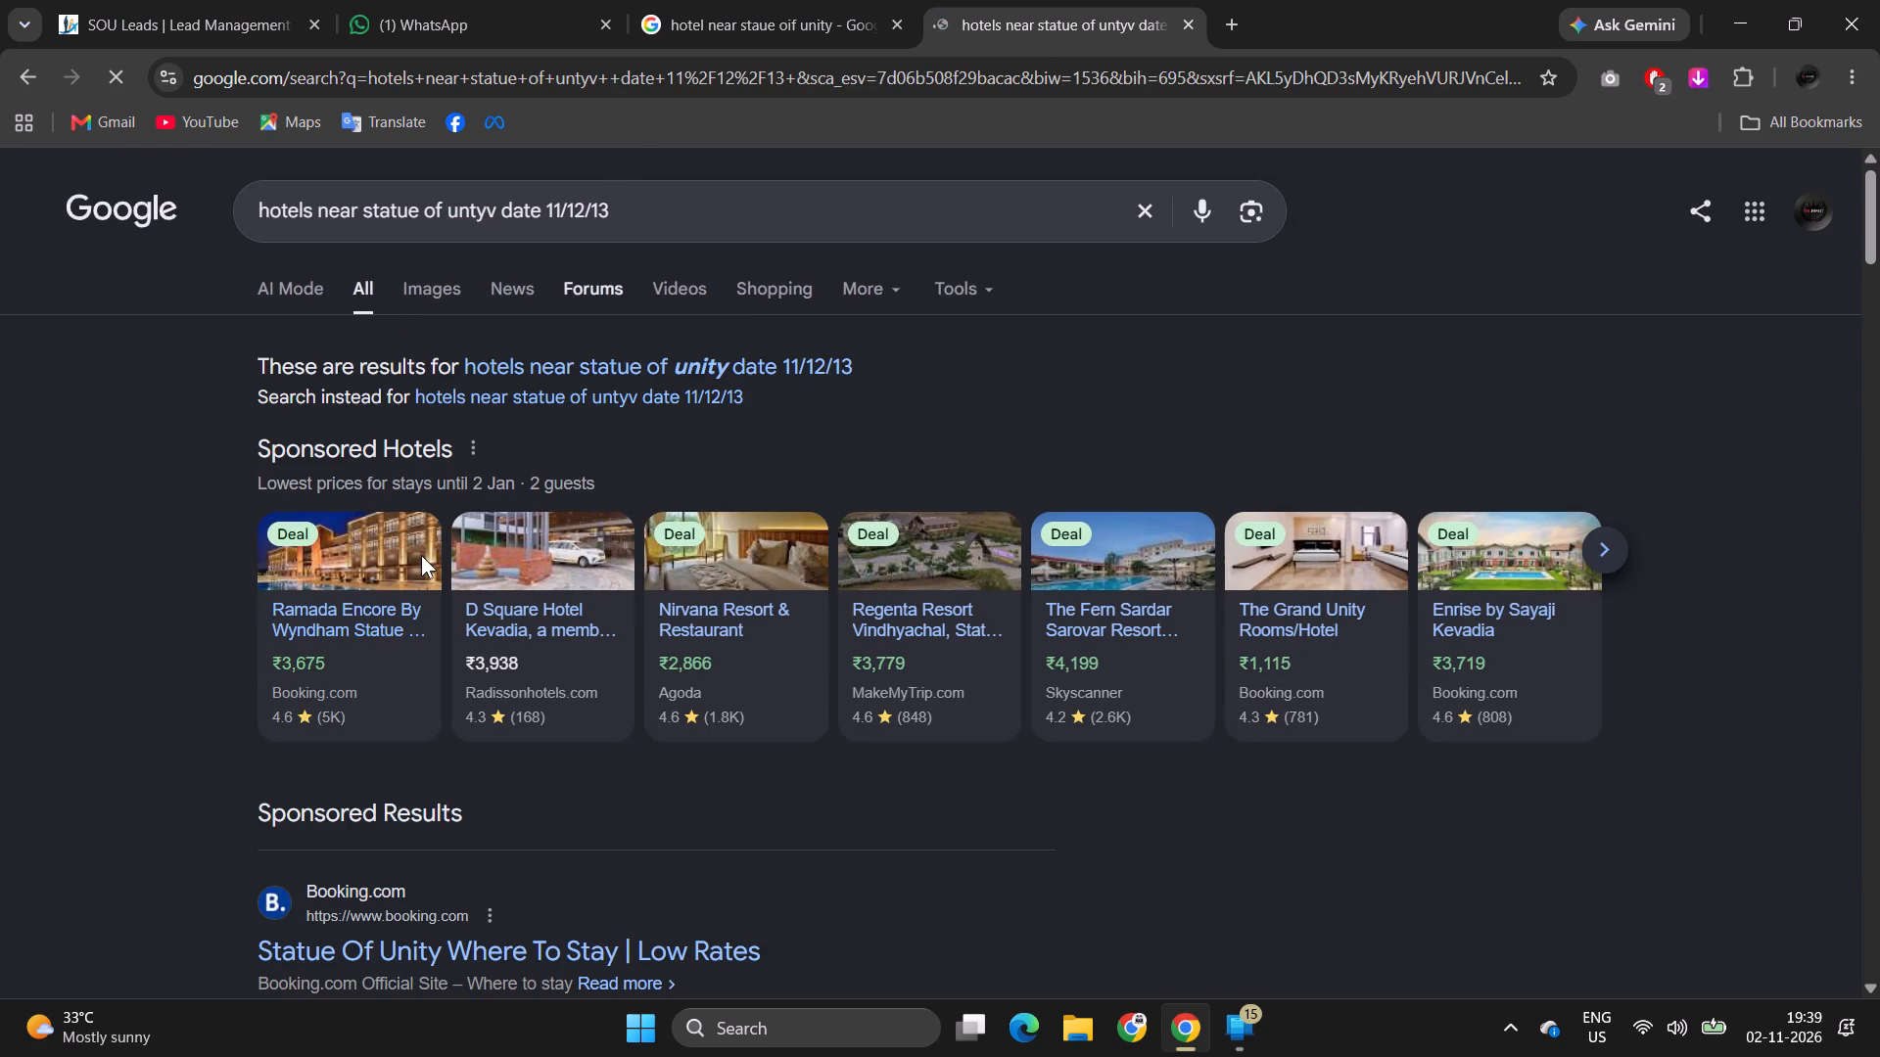
Open the sponsored Booking.com listing for the Ramada Encore By Wyndham hotel.
left_click(298, 610)
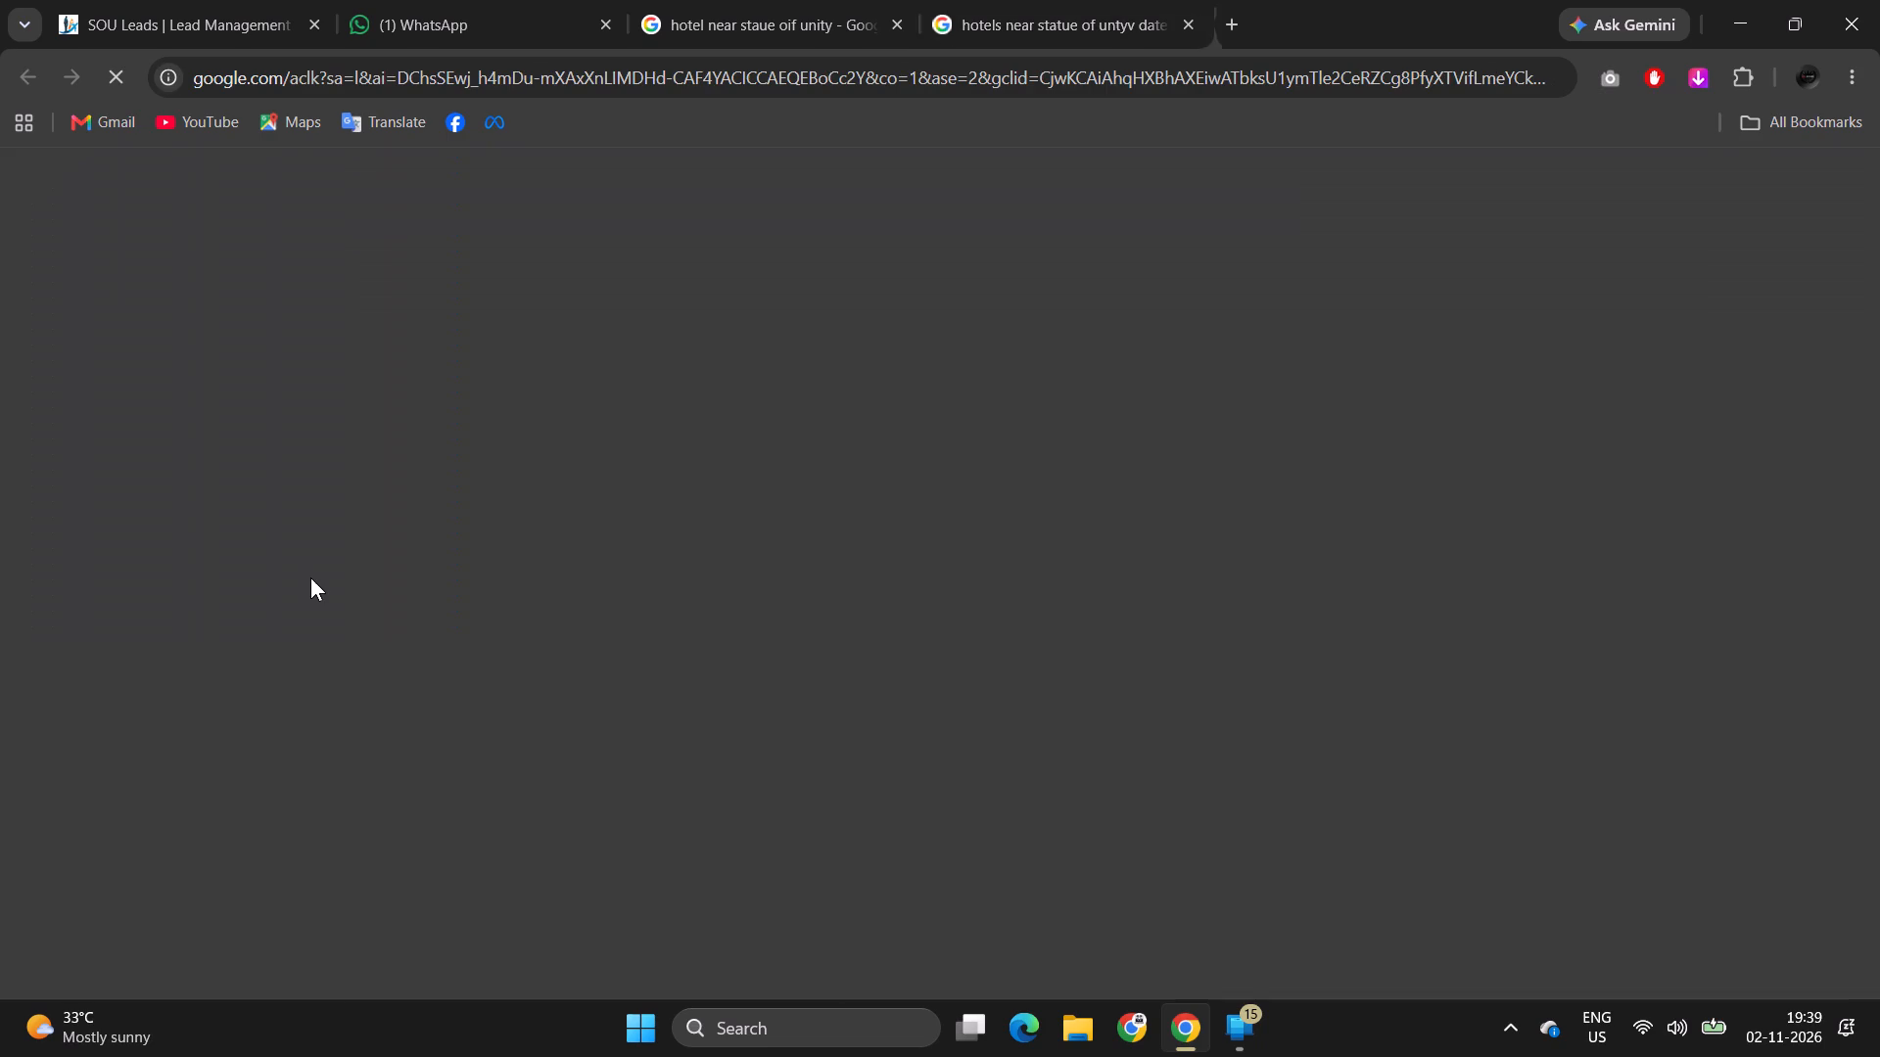
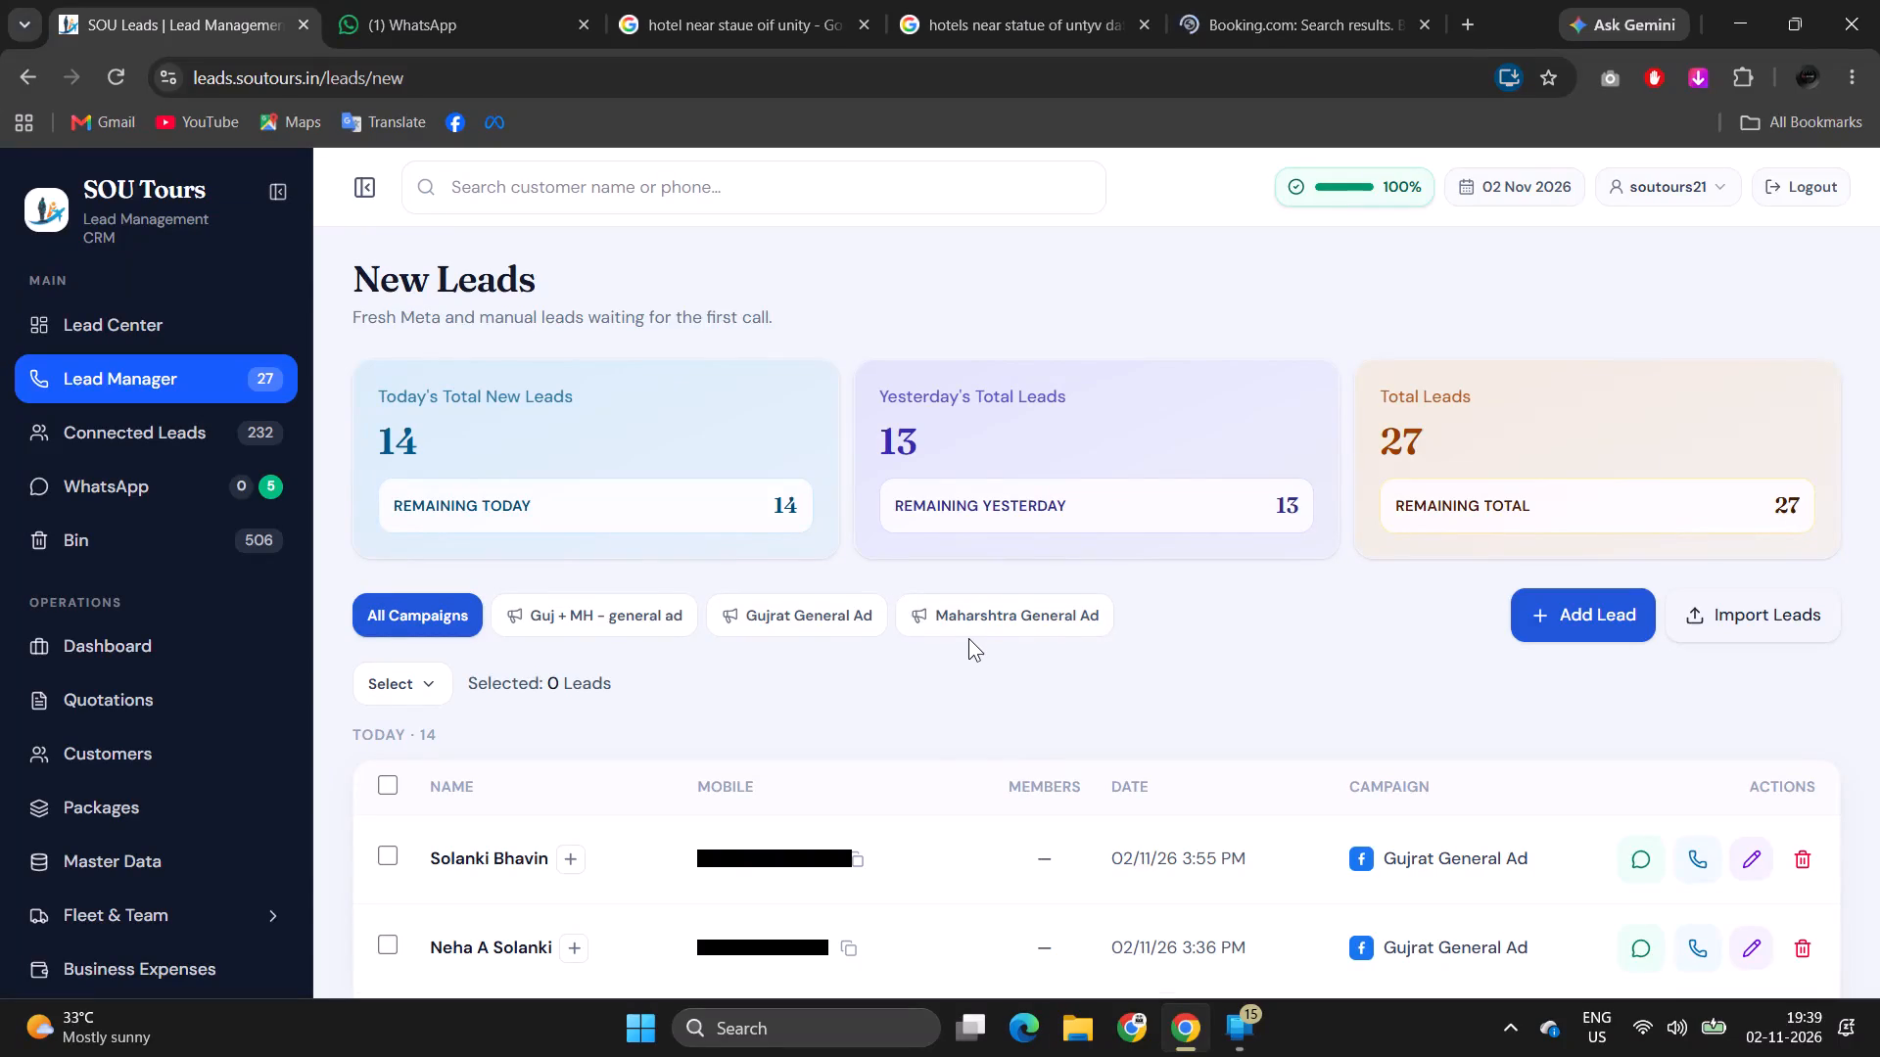
Call today's newest lead, received at 3:55 PM from the Gujrat General Ad campaign, and open its call outcome form.
scroll(968, 638, "up", 1)
scroll(968, 638, "down", 3)
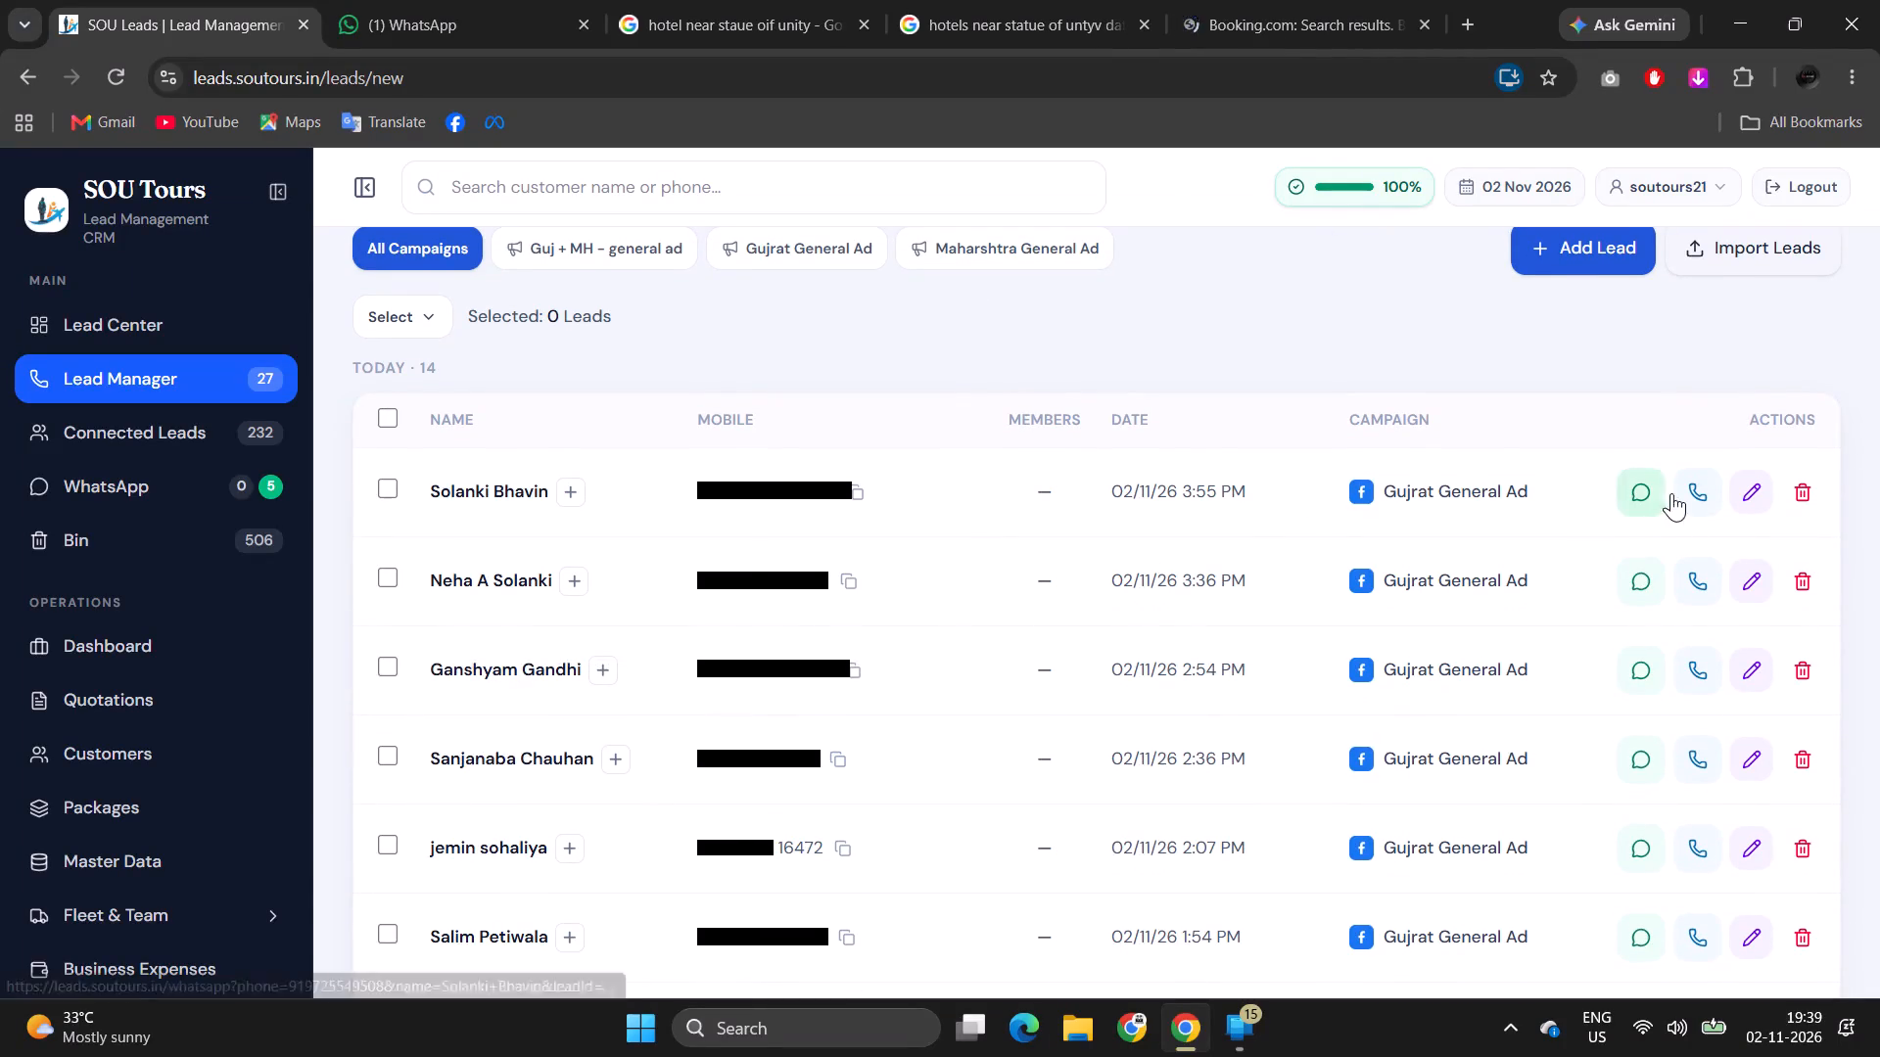
left_click(1690, 493)
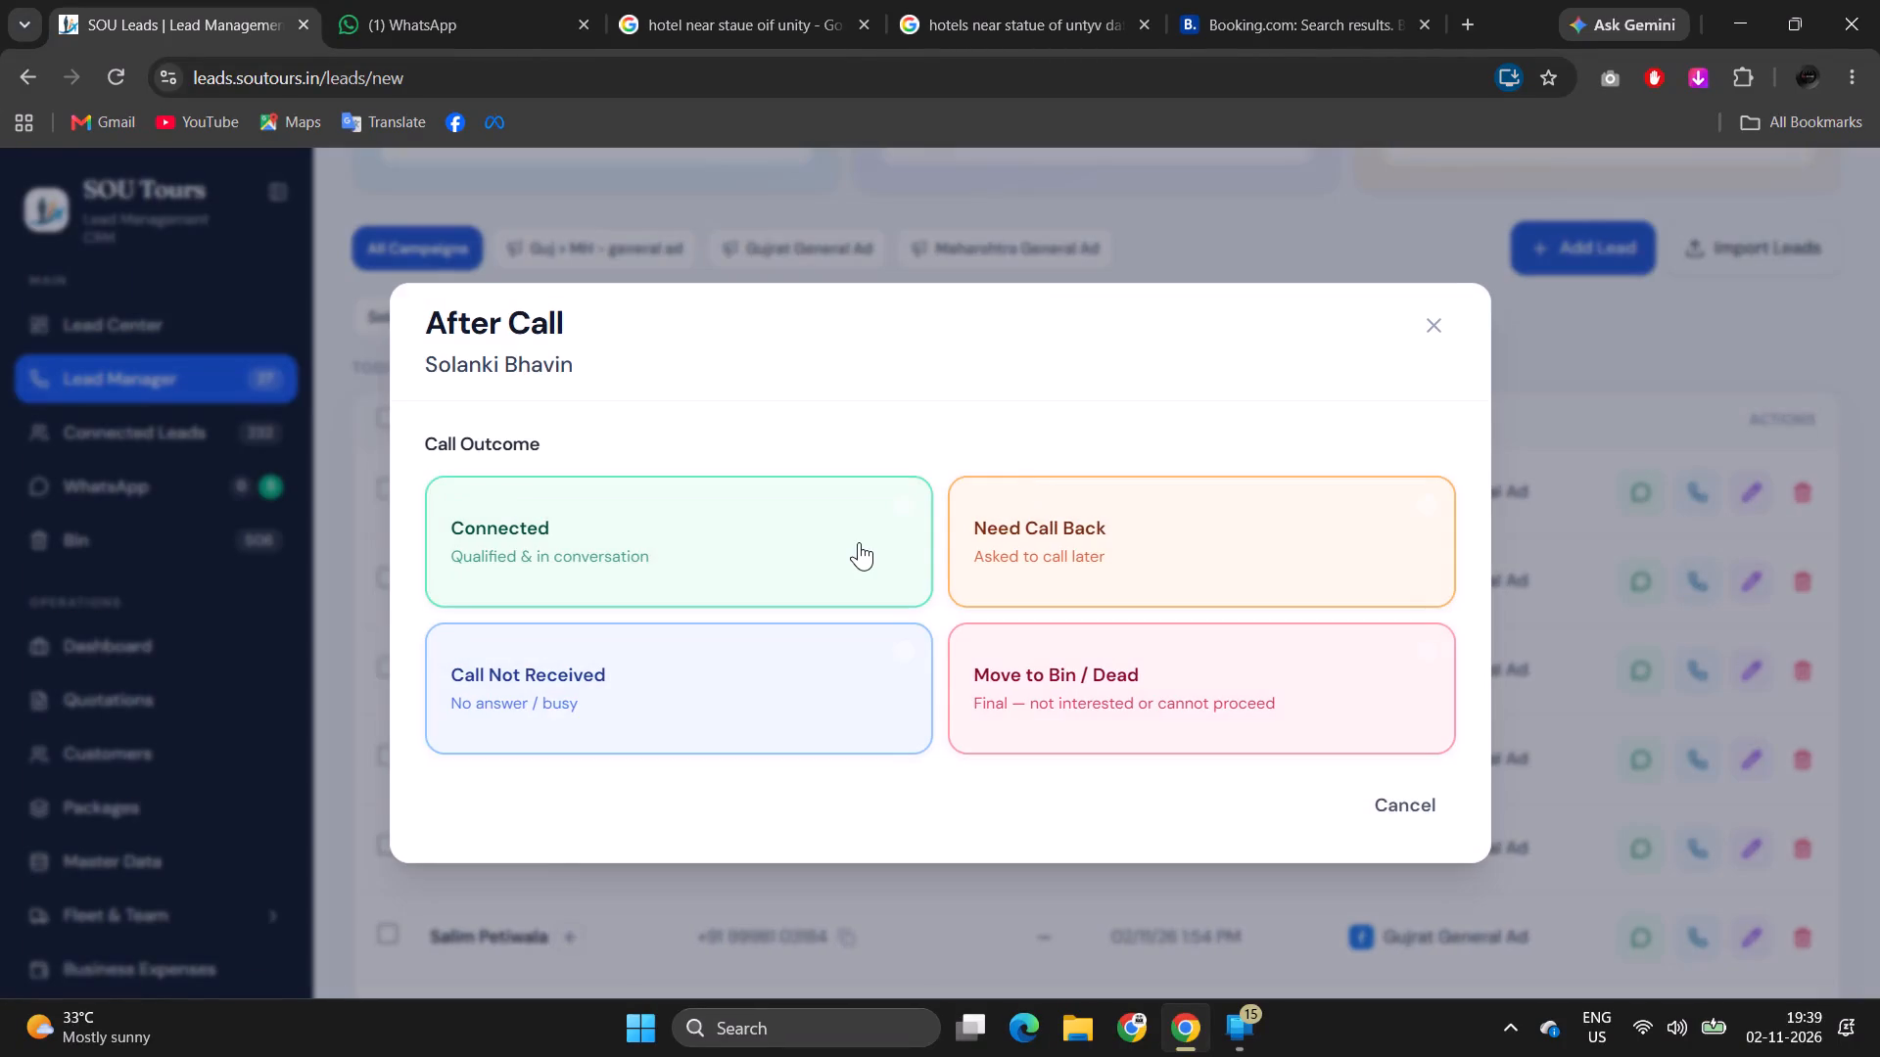
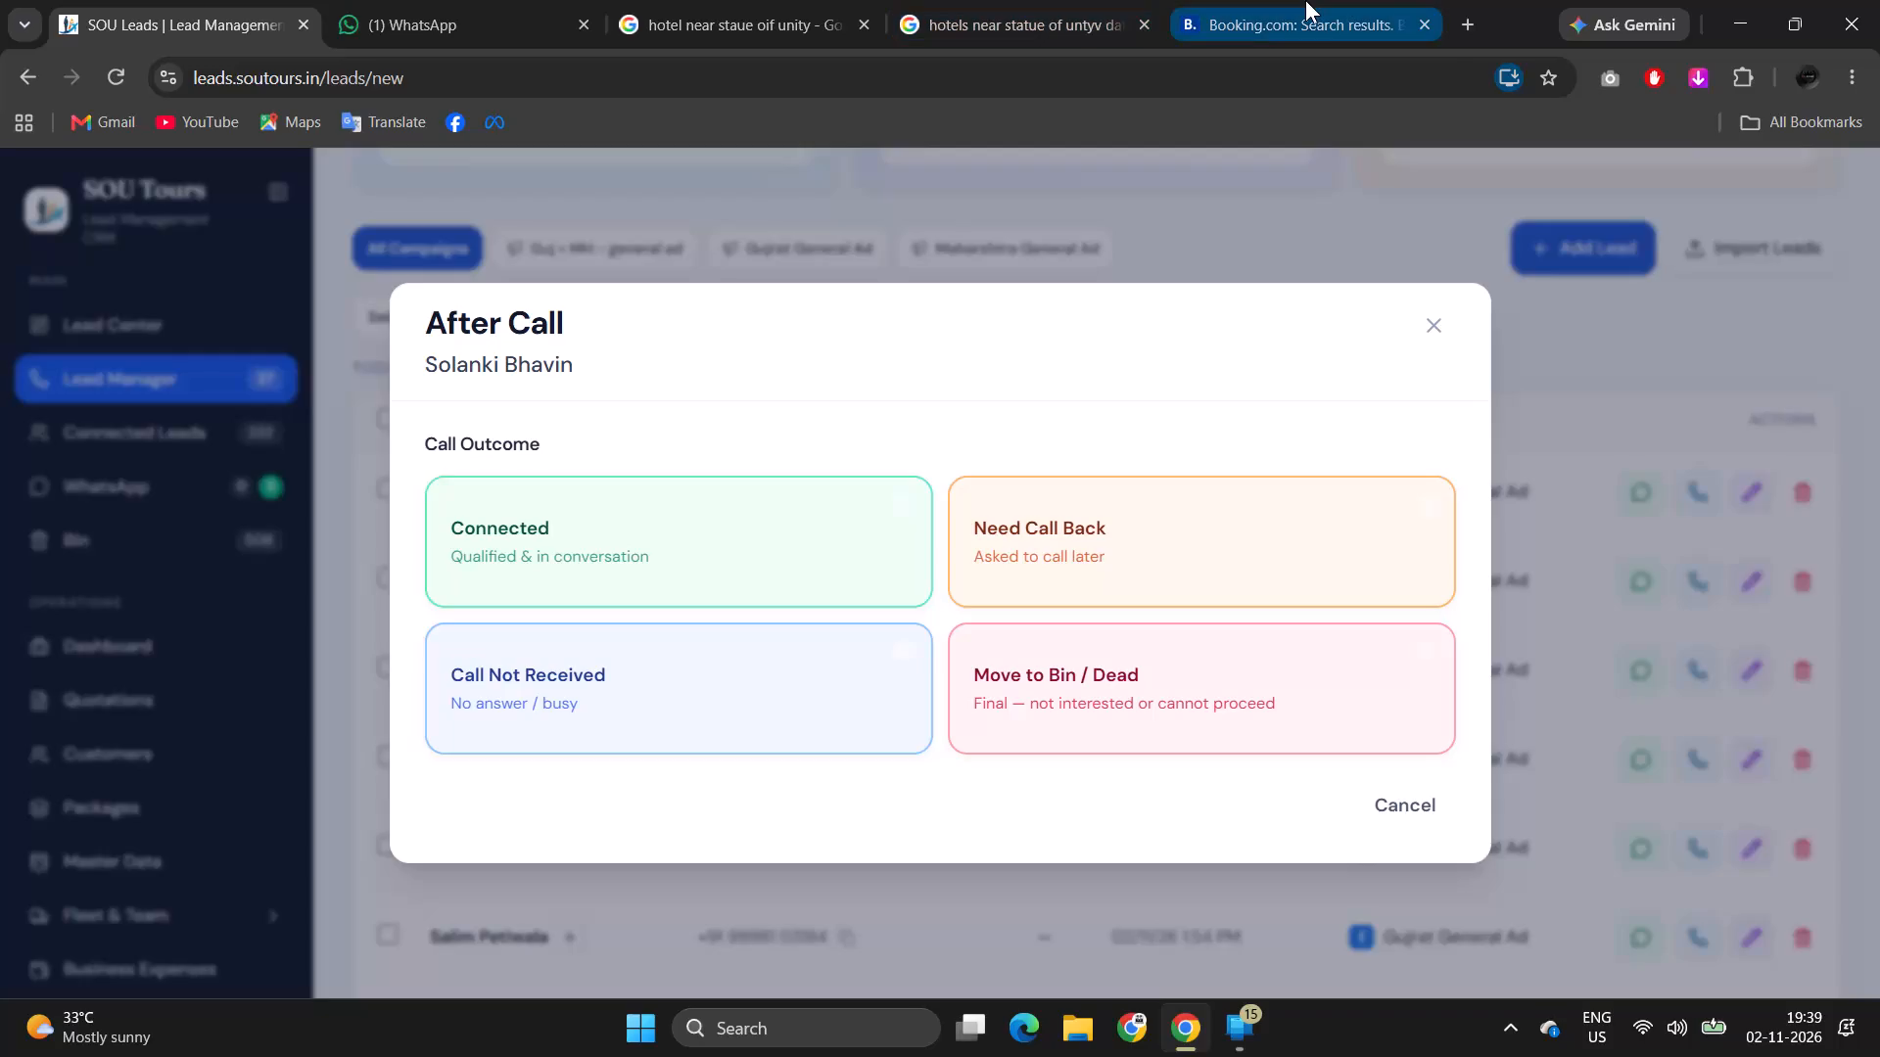
Switch to the Booking.com results, dismiss the sign-in offer, and search Kevadia stays for 10 to 11 November 2026.
left_click(1305, 0)
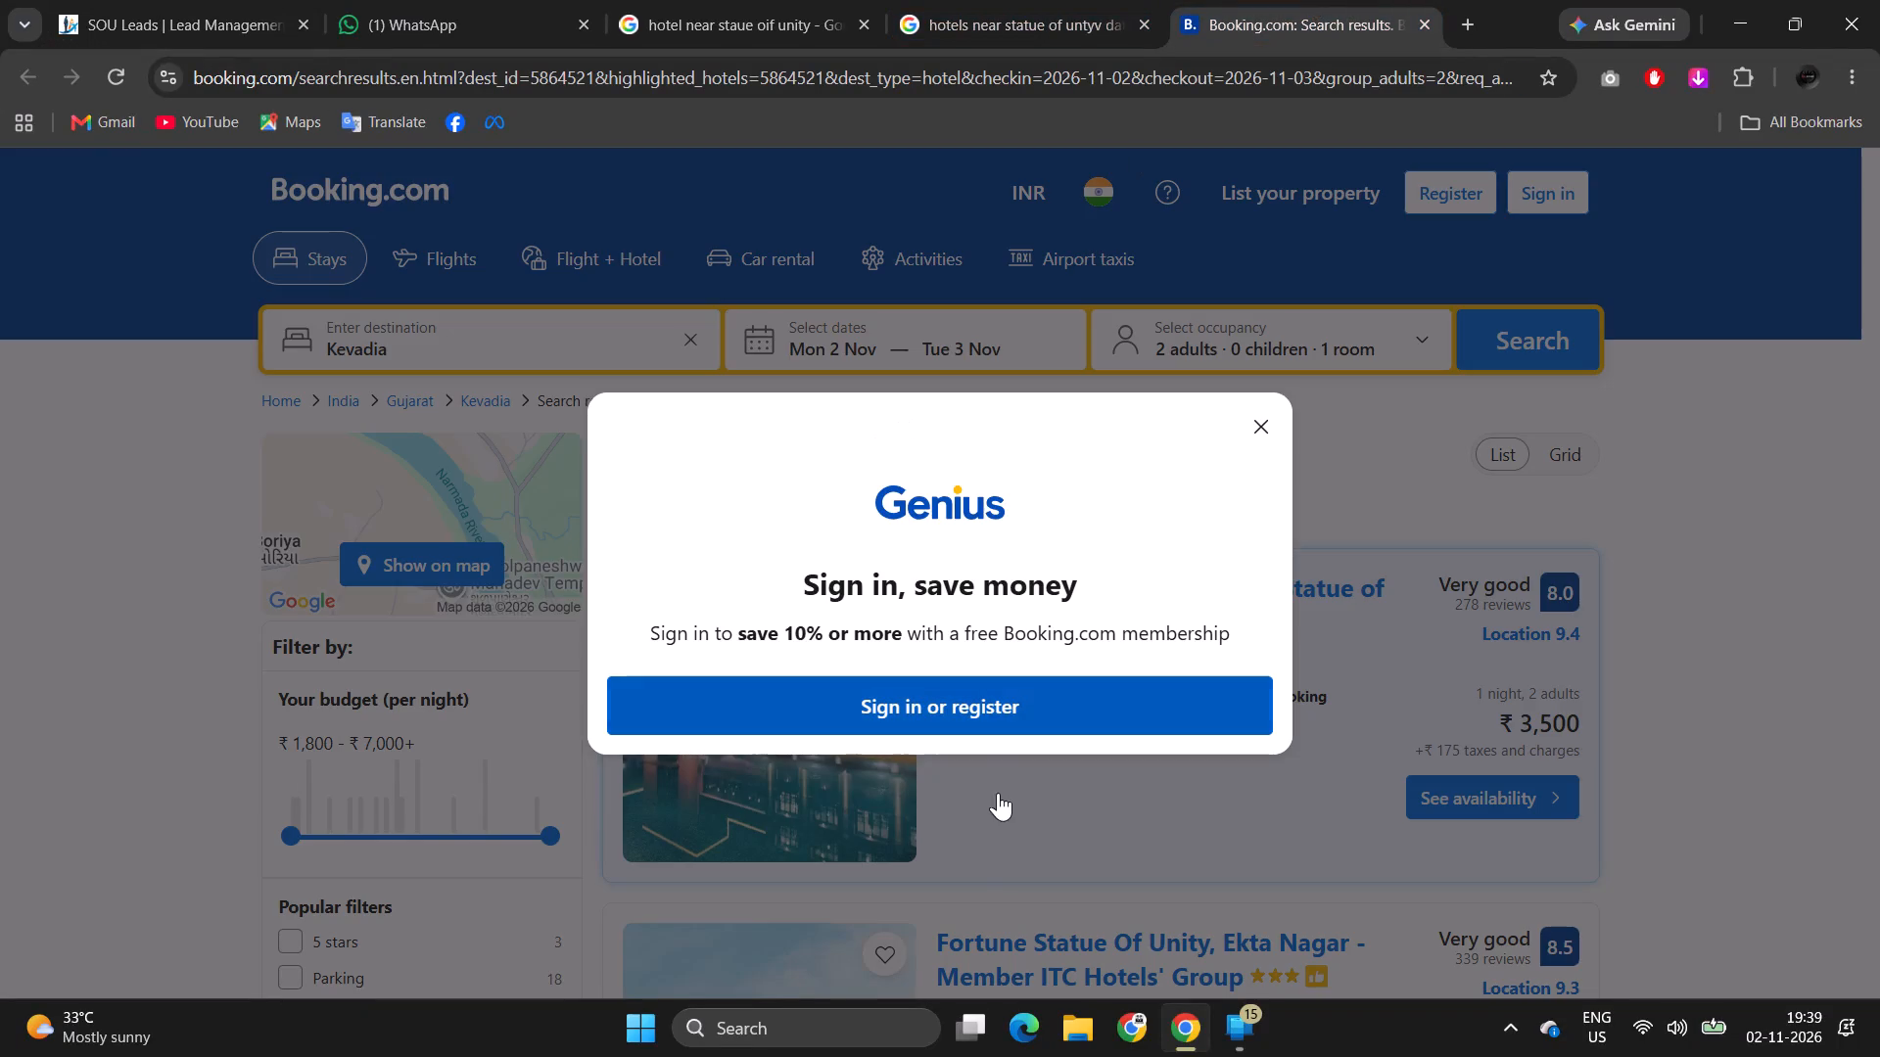
left_click(1258, 427)
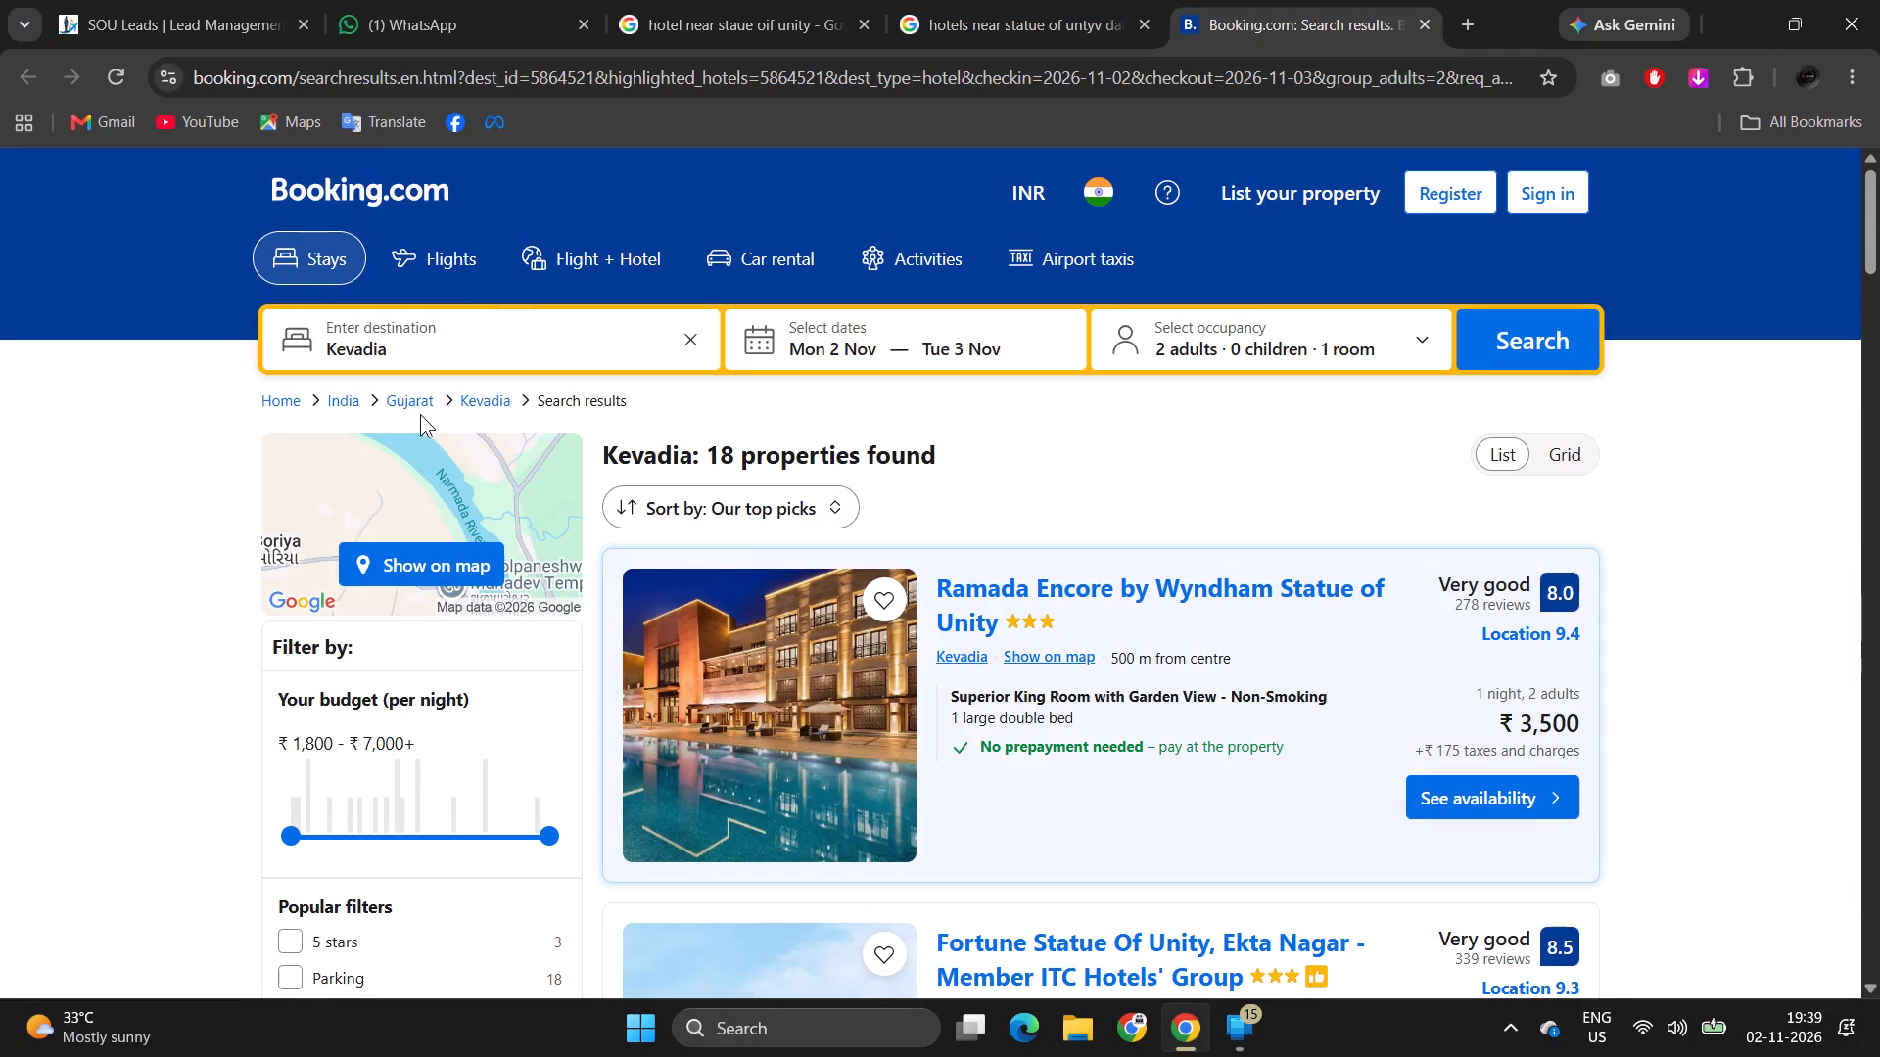
left_click(905, 347)
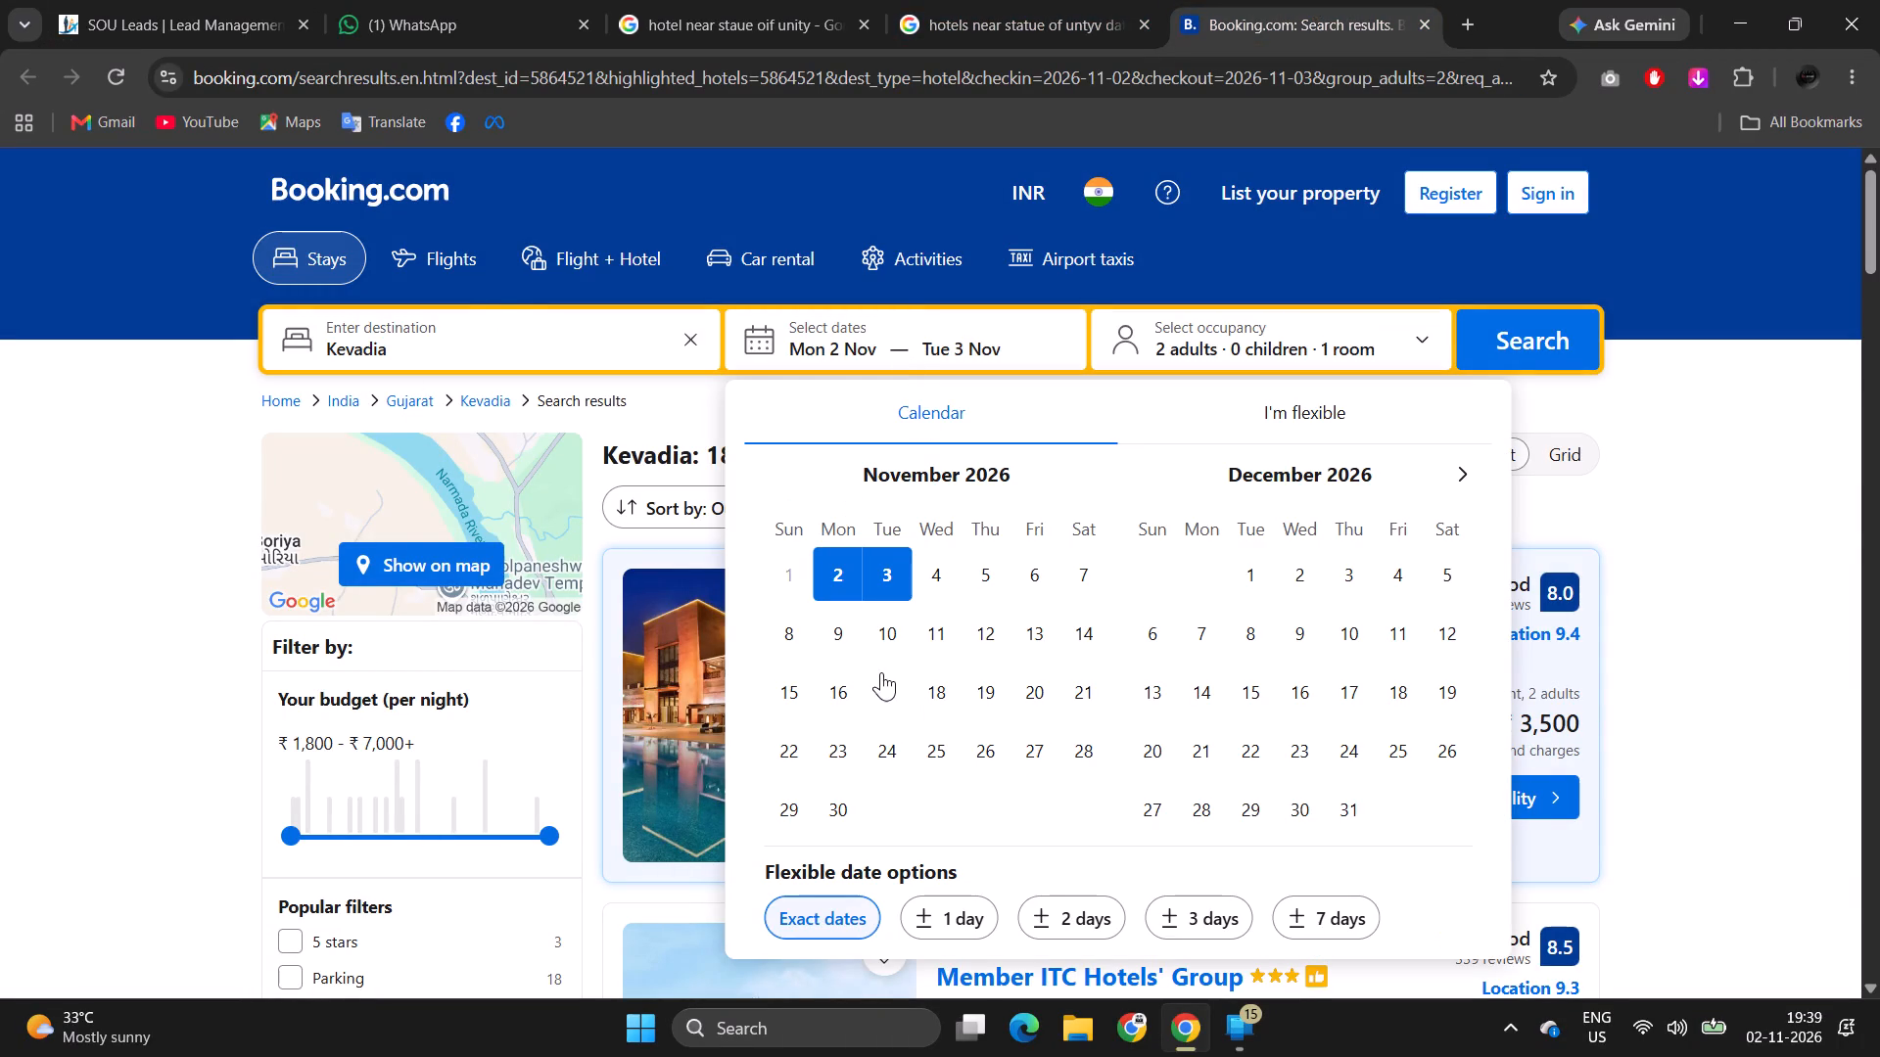
left_click(887, 621)
left_click(928, 621)
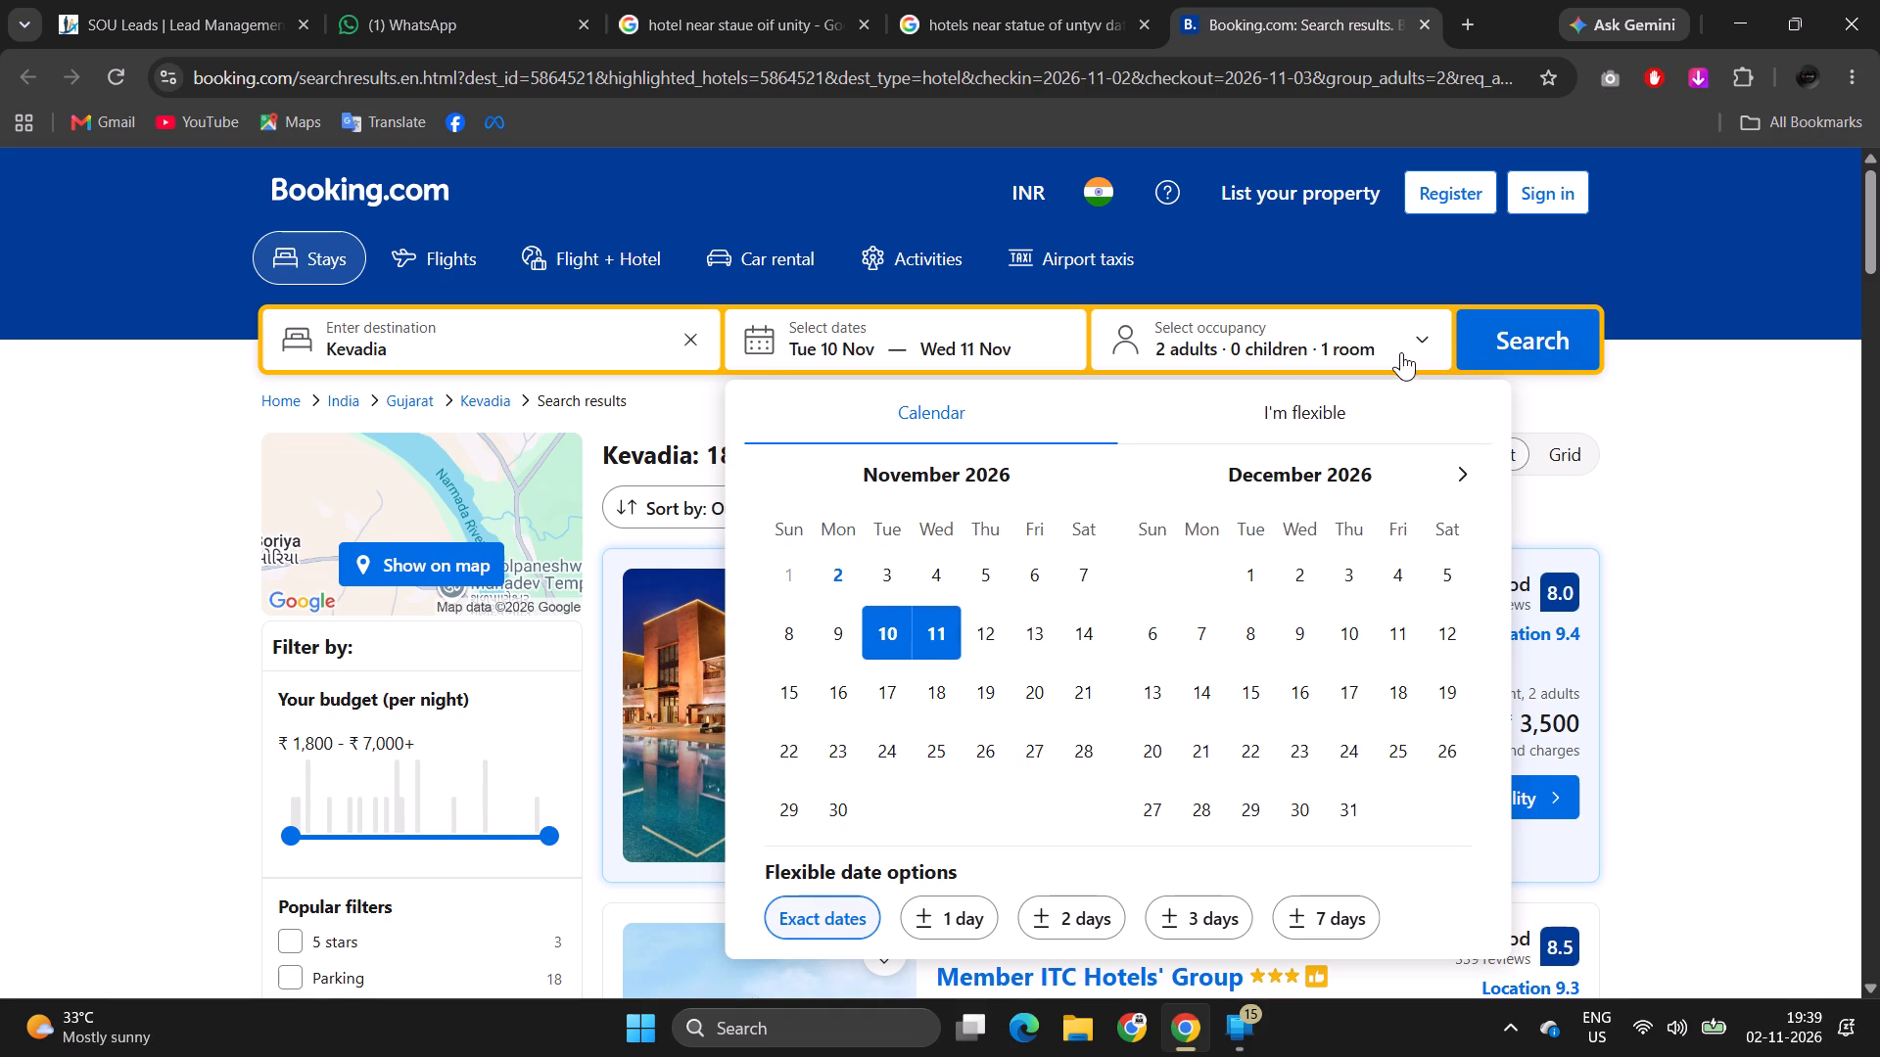
left_click(1530, 342)
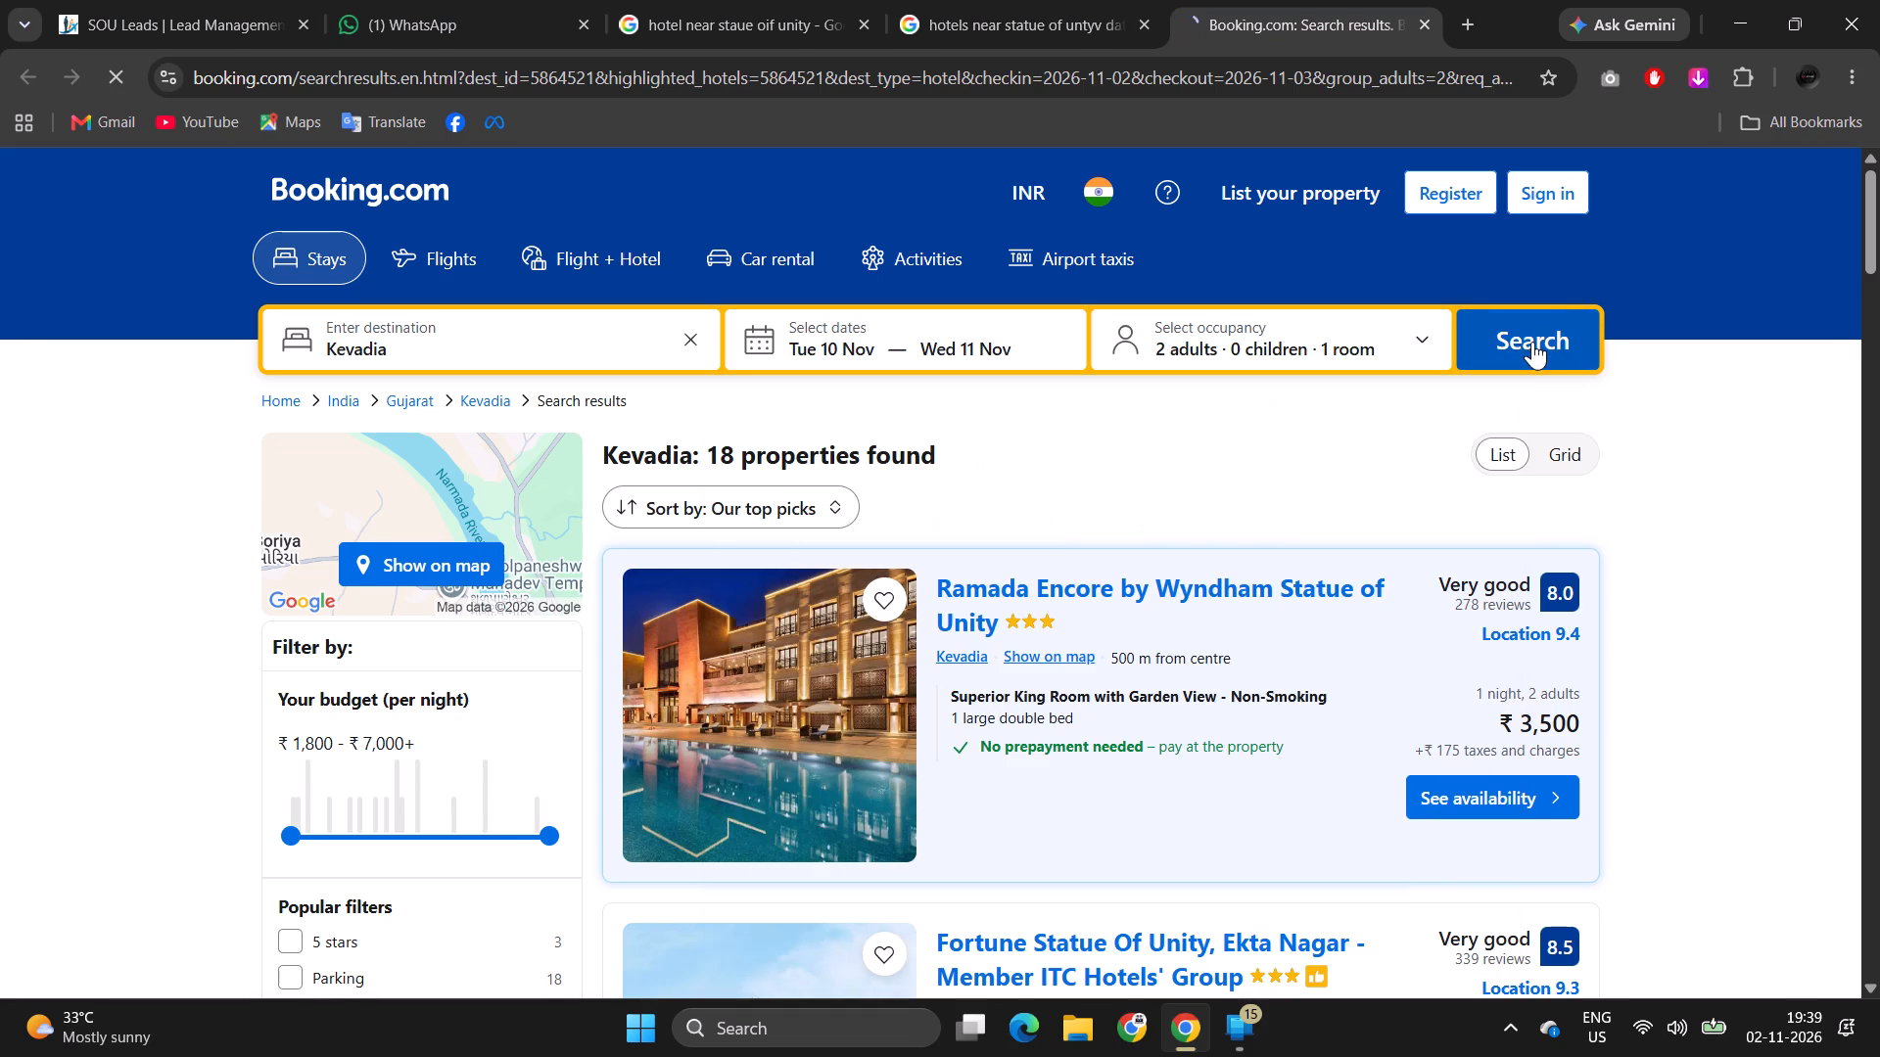
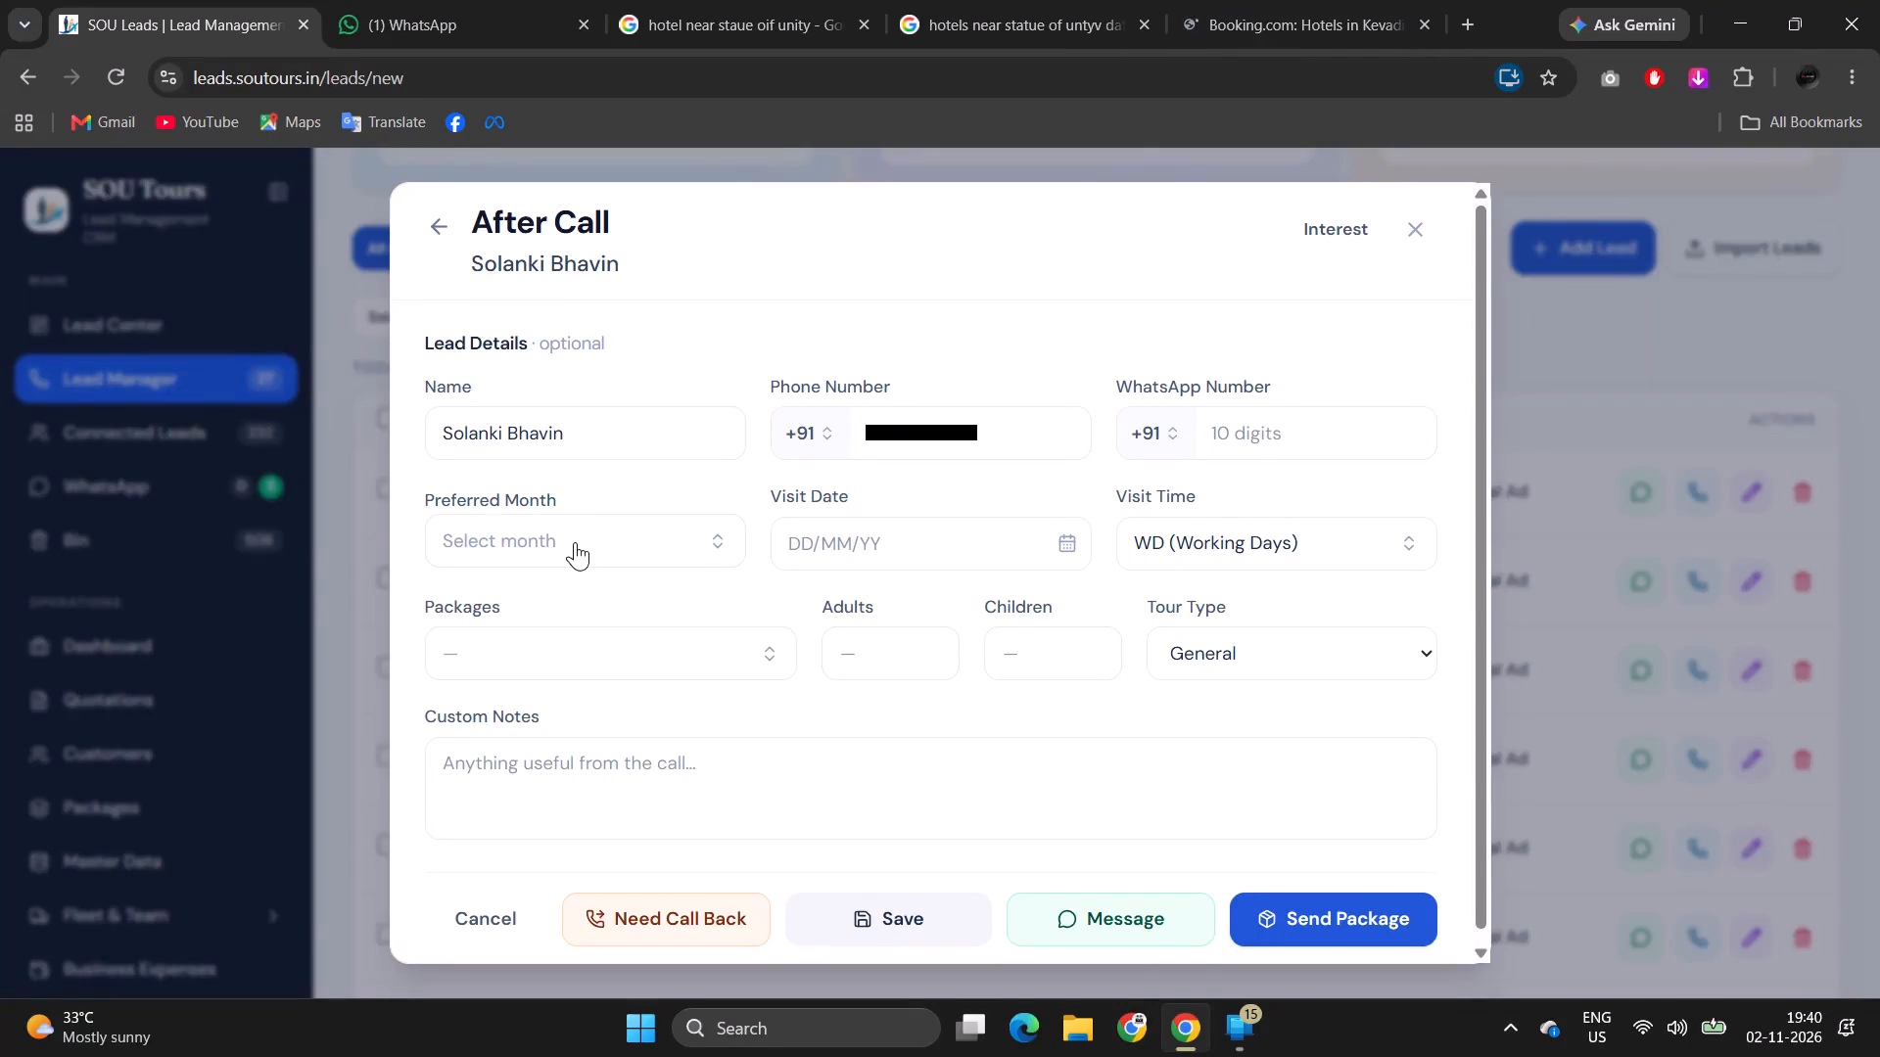
Set the preferred month to November in the open lead's after-call details.
left_click(573, 542)
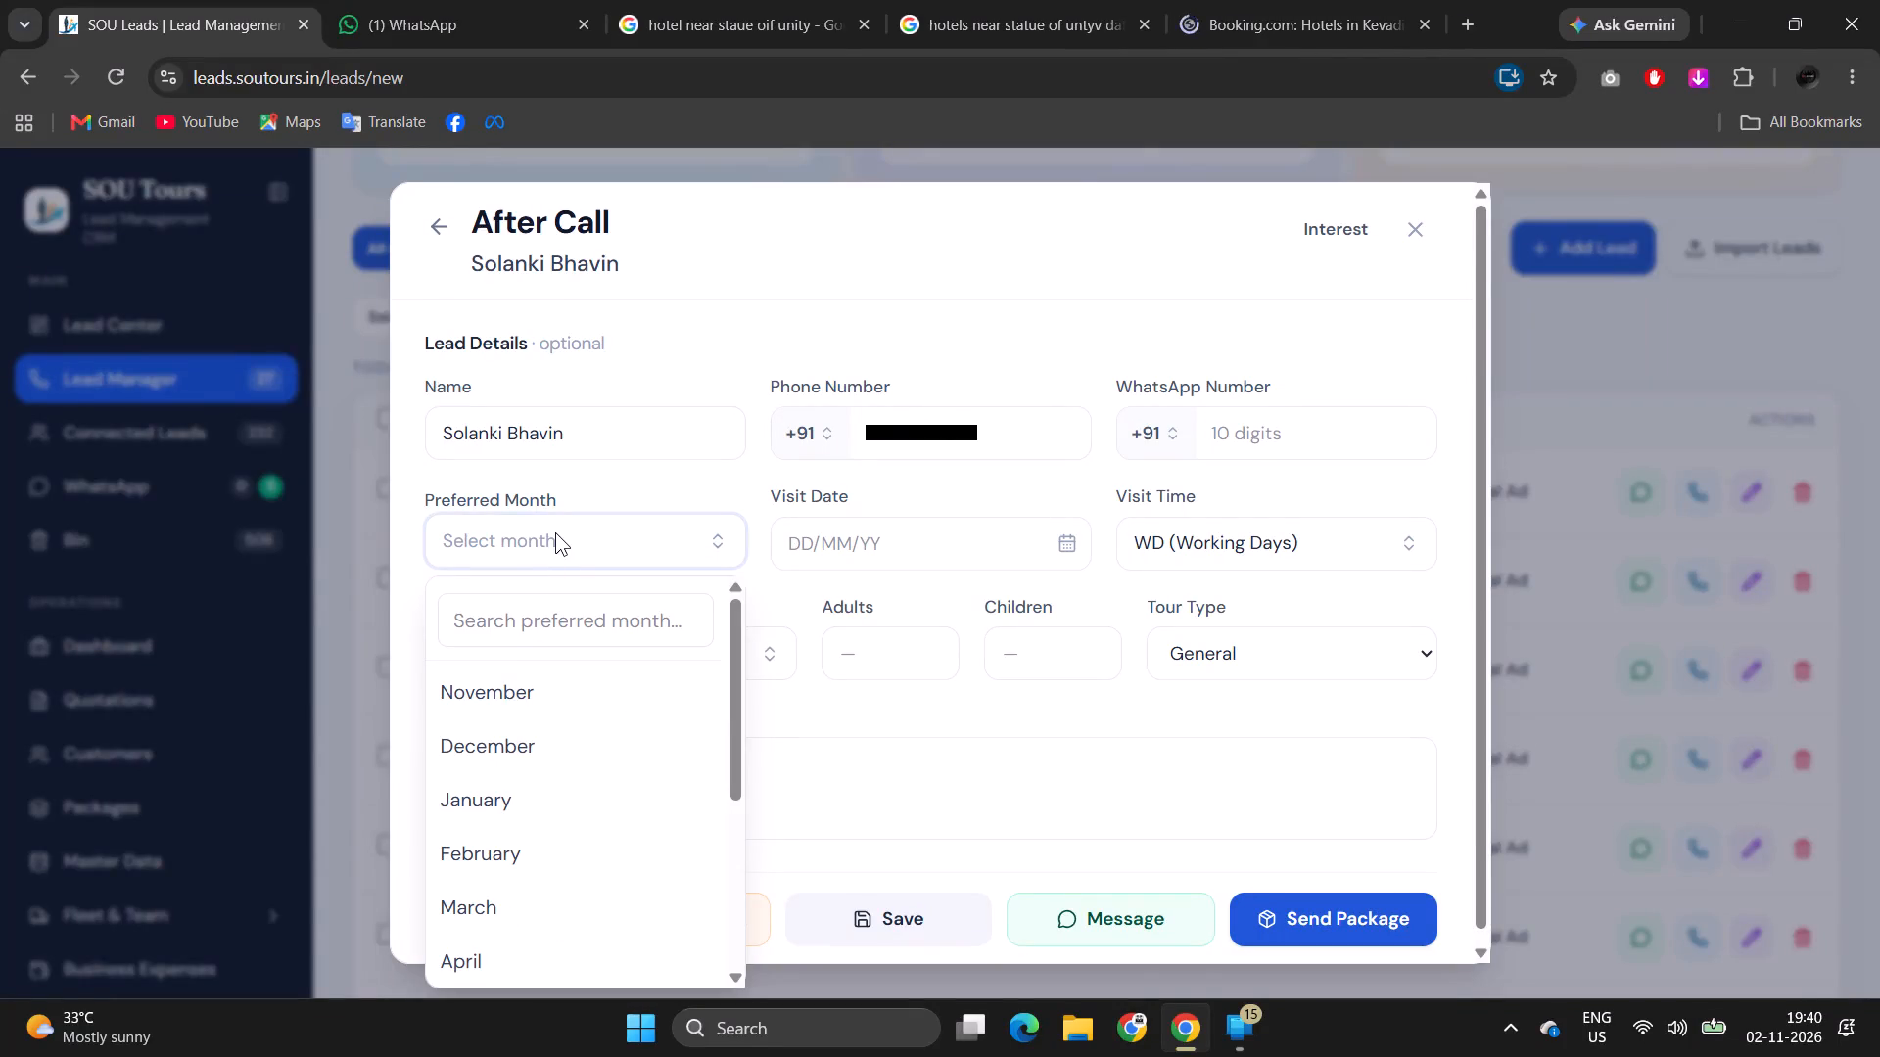
left_click(557, 696)
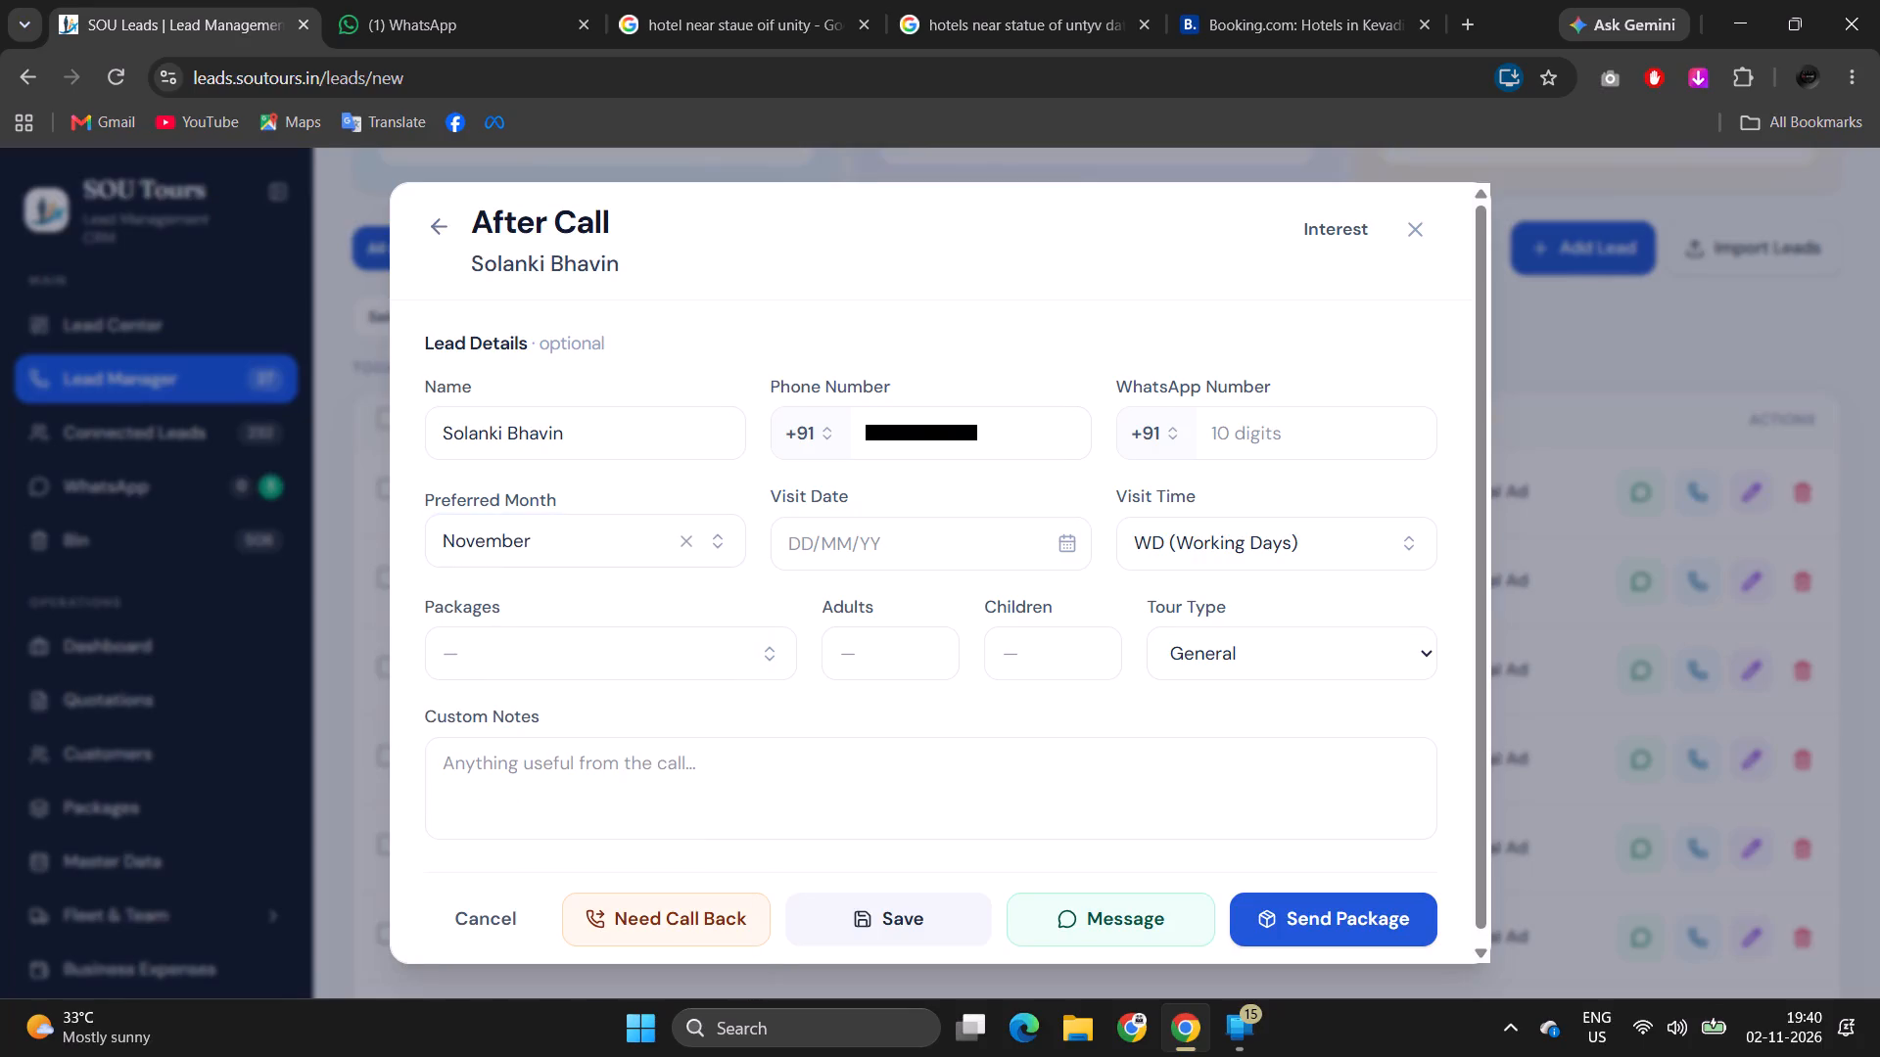
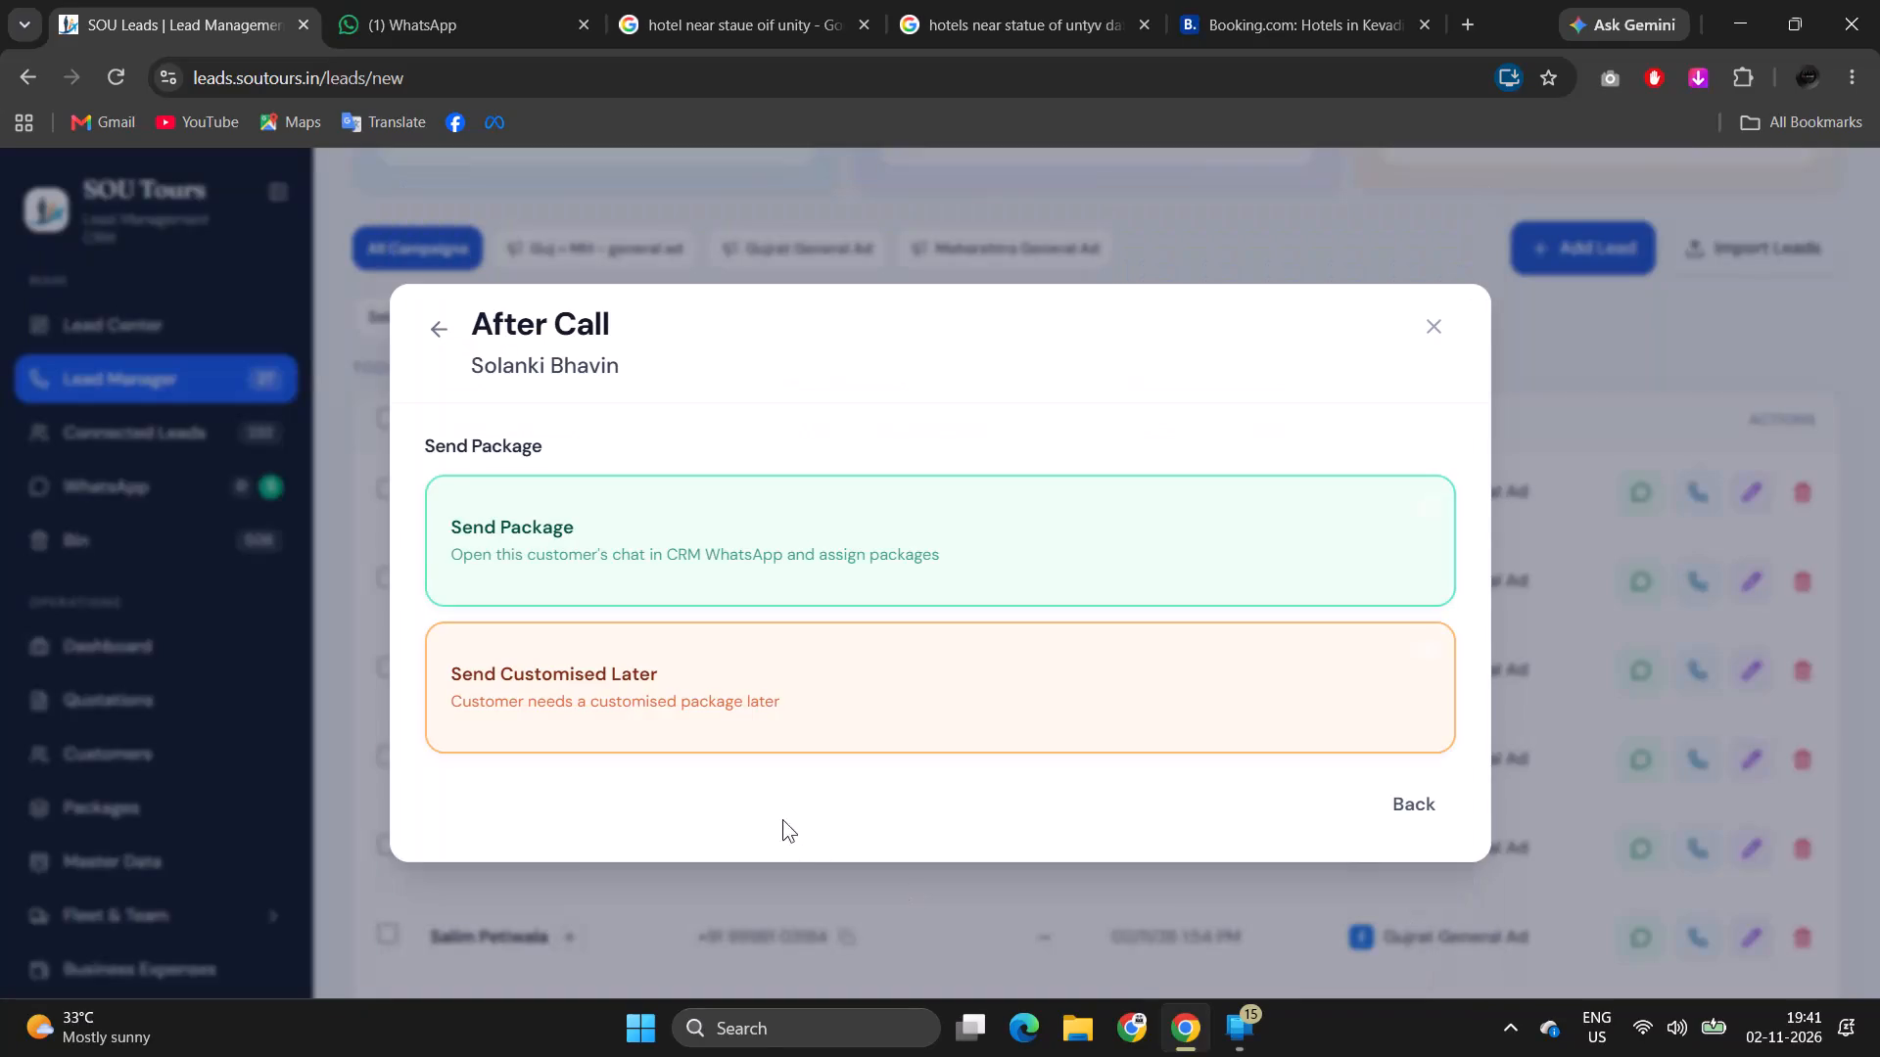
Send the lead the (BO) GOLD 1N2D RESORTS - General and (BO) GOLD 1N2D HOTELS - General packages.
left_click(472, 537)
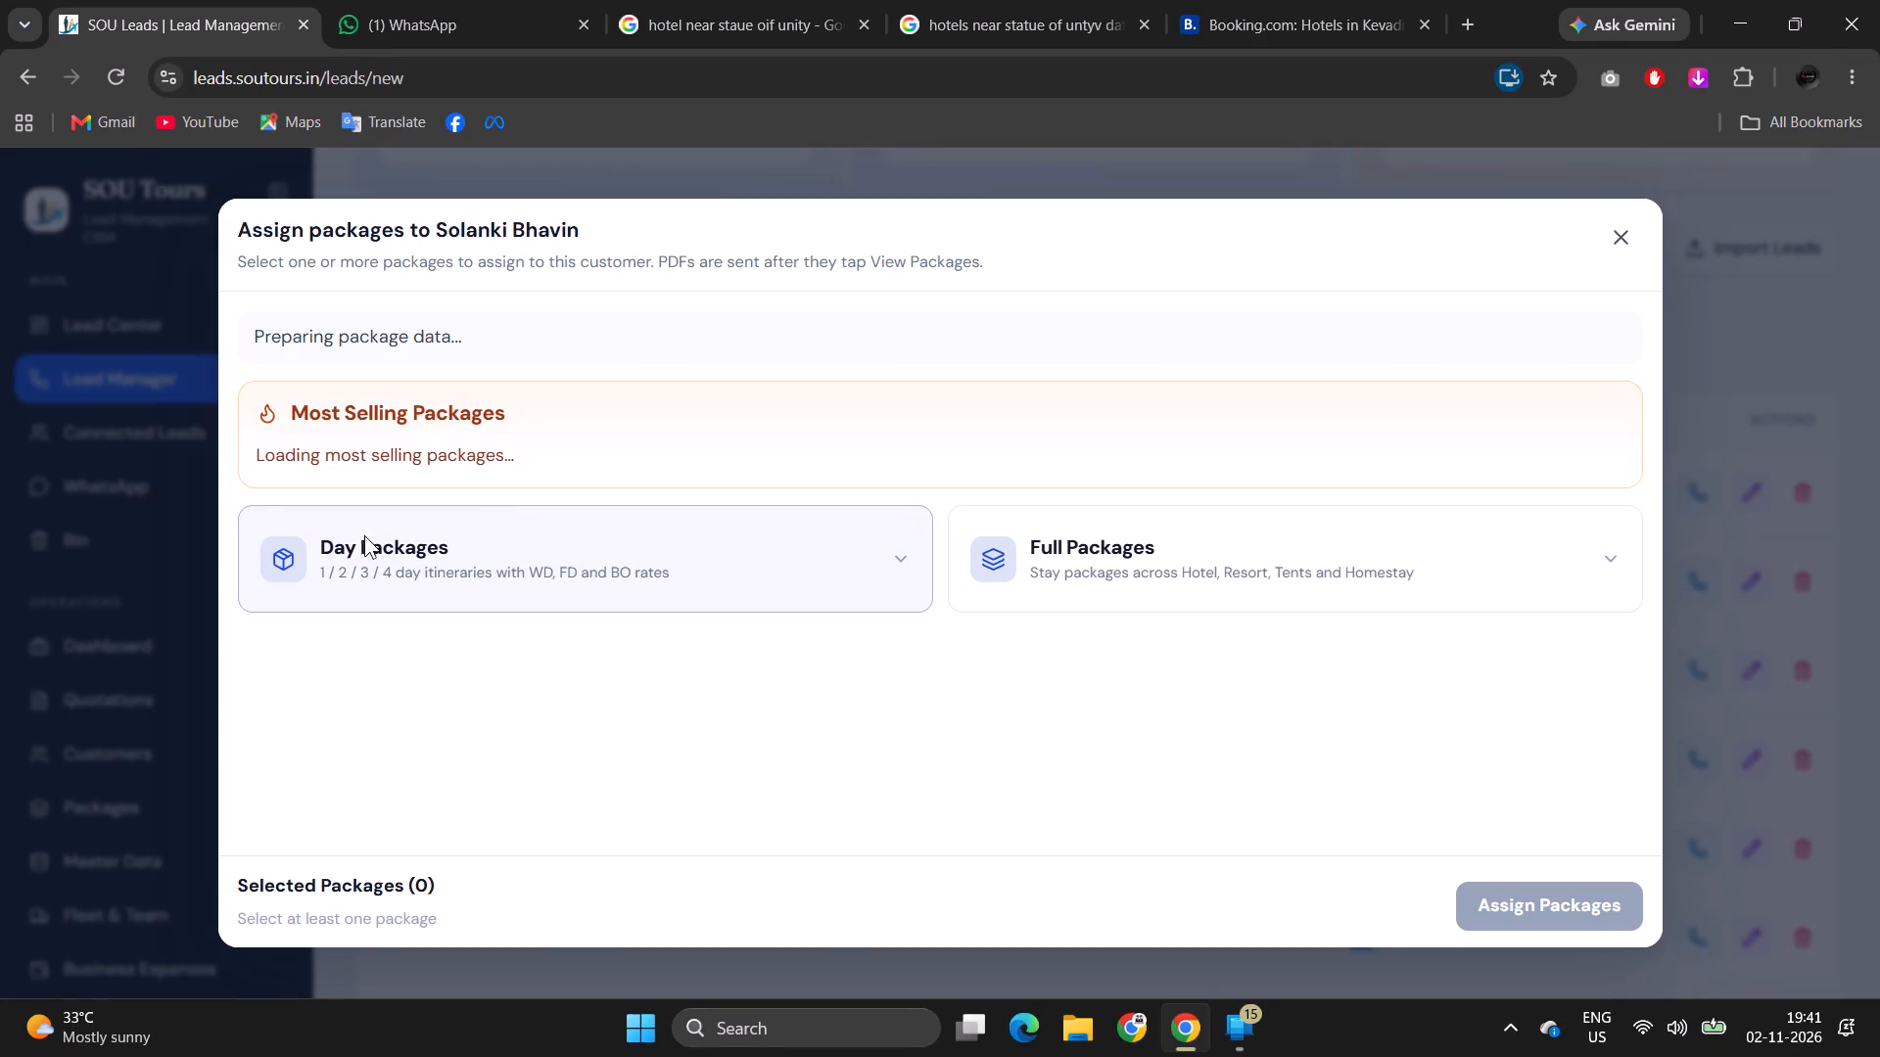
left_click(383, 475)
left_click(1058, 488)
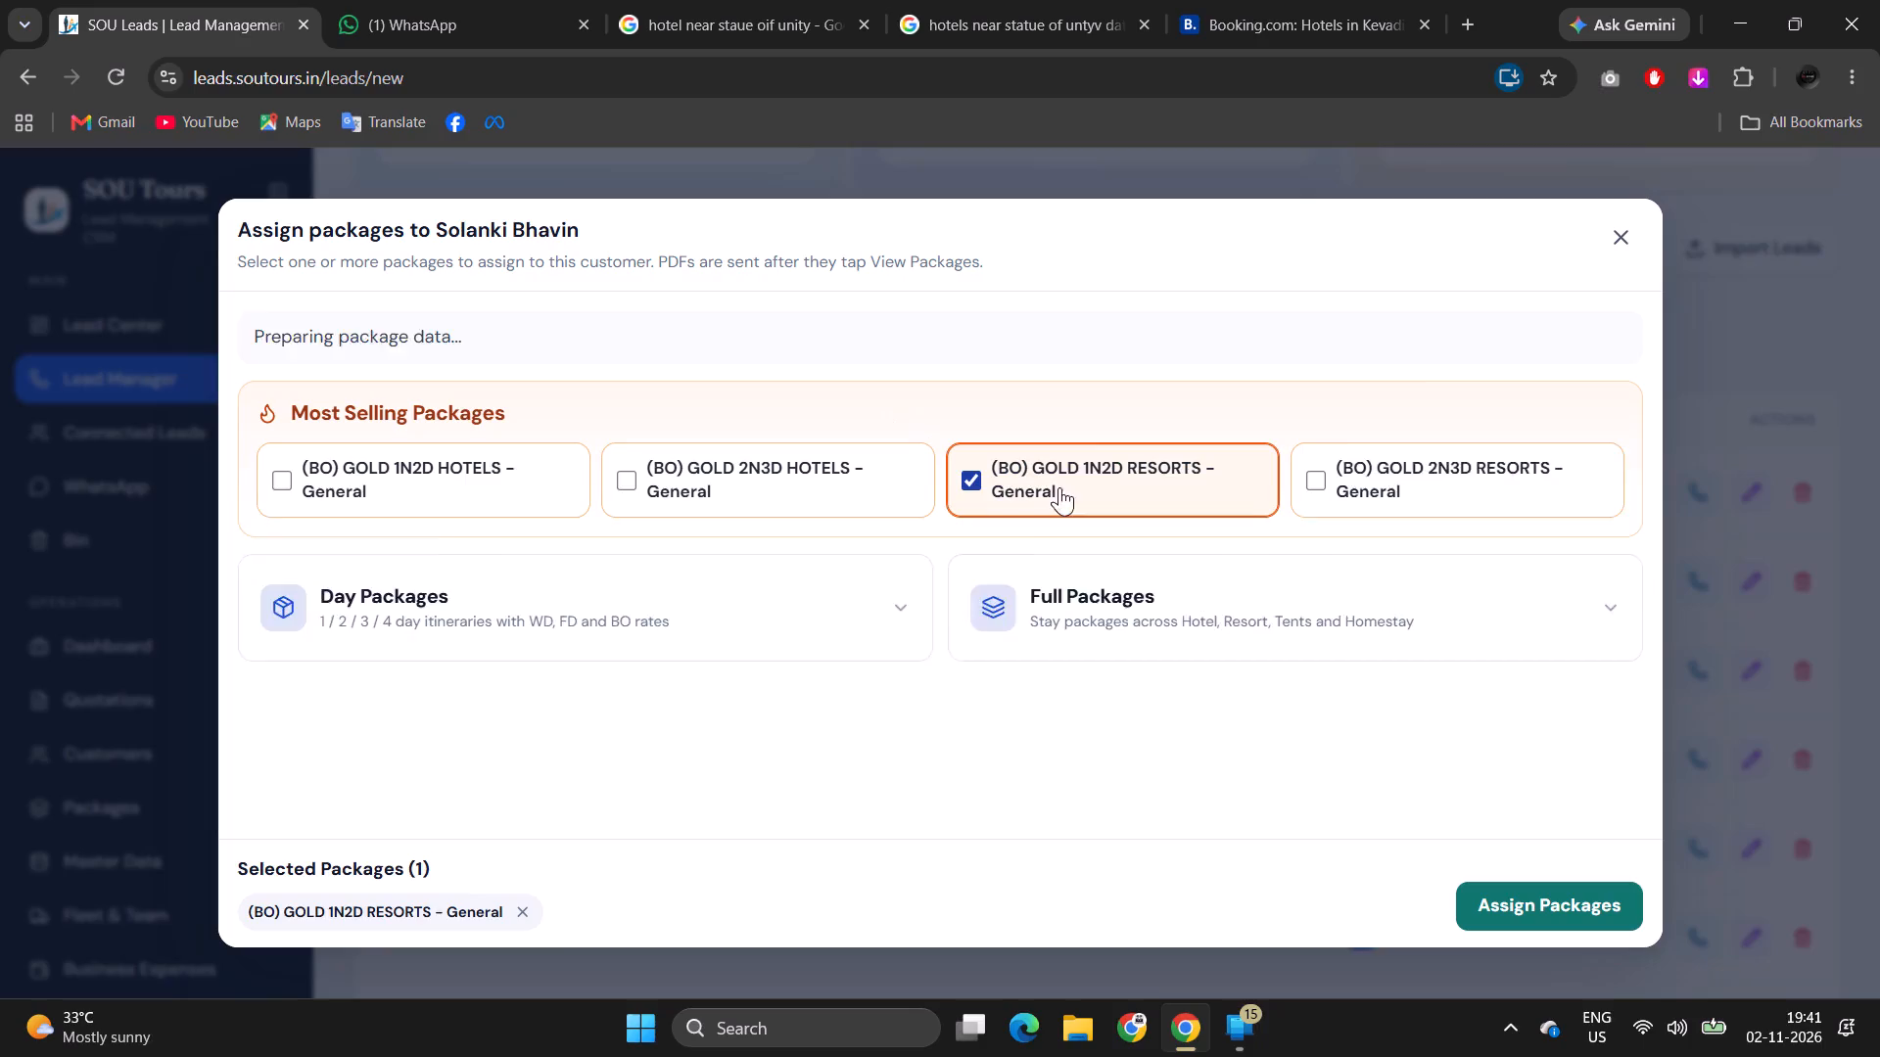
left_click(510, 426)
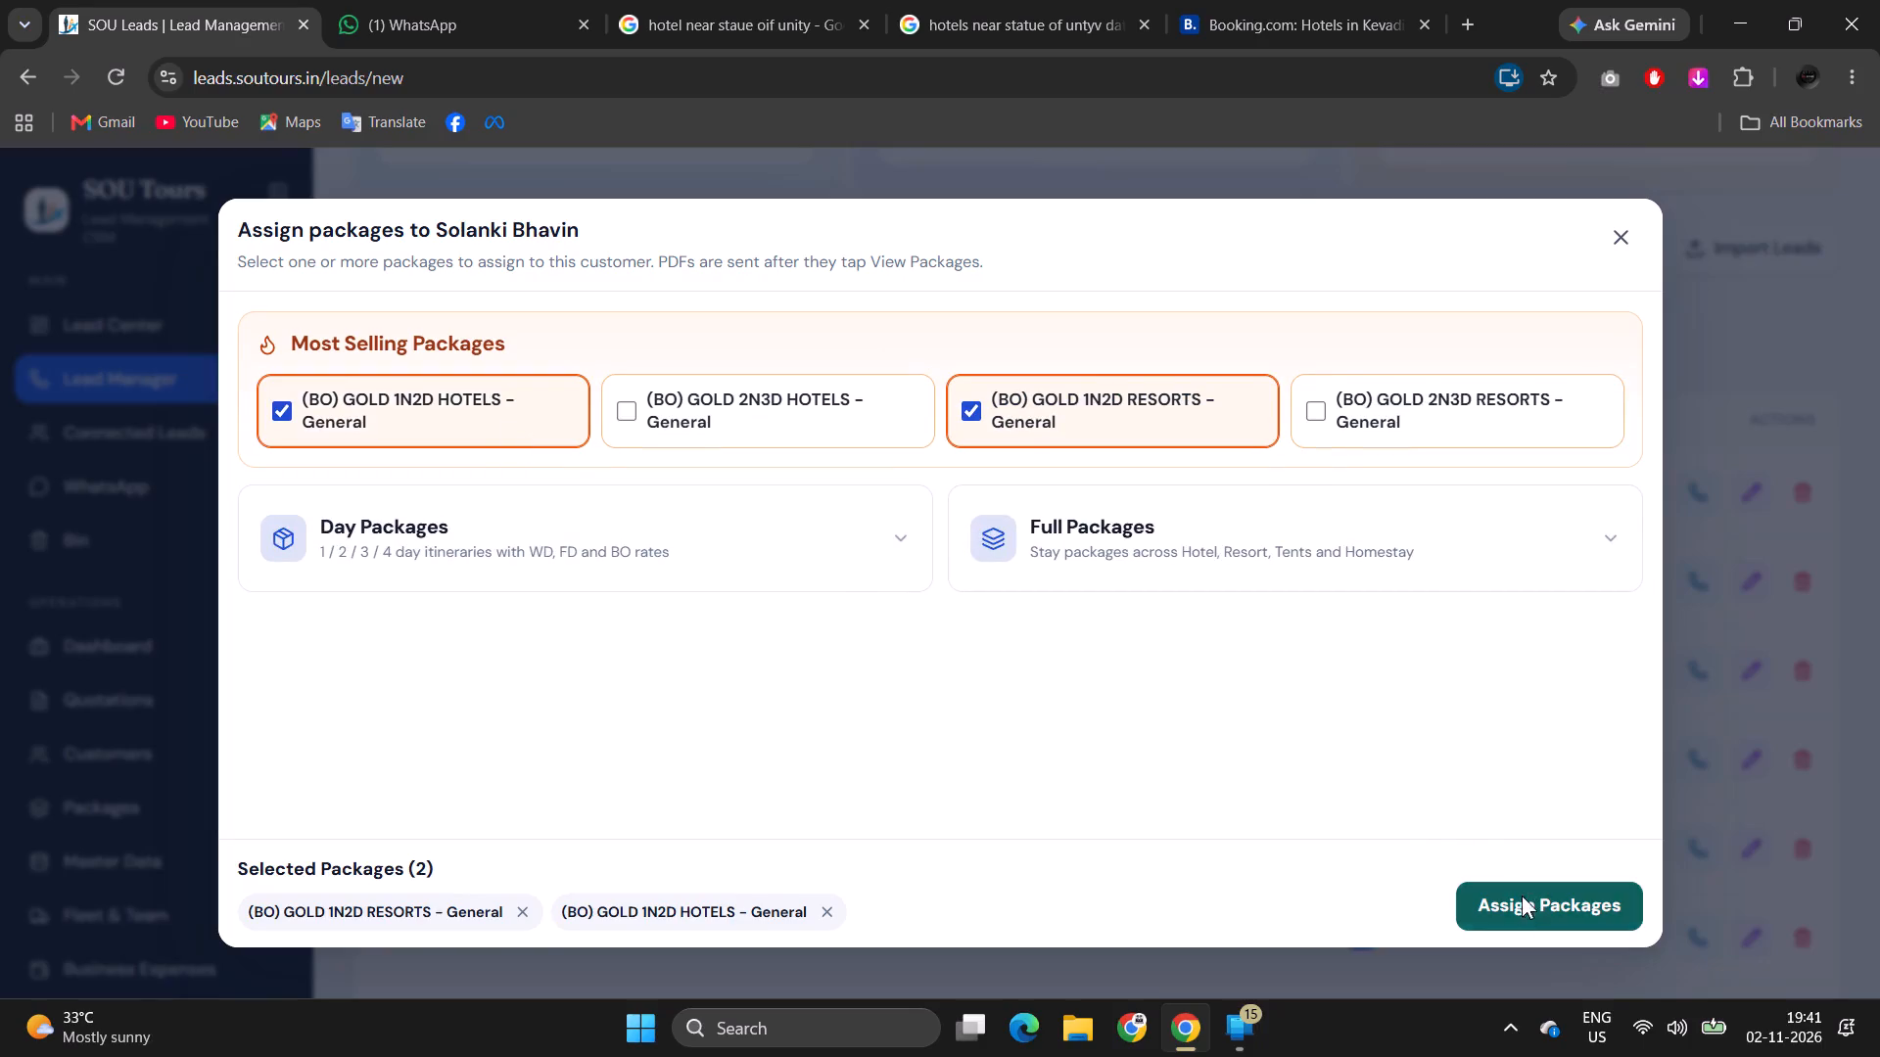
left_click(1522, 910)
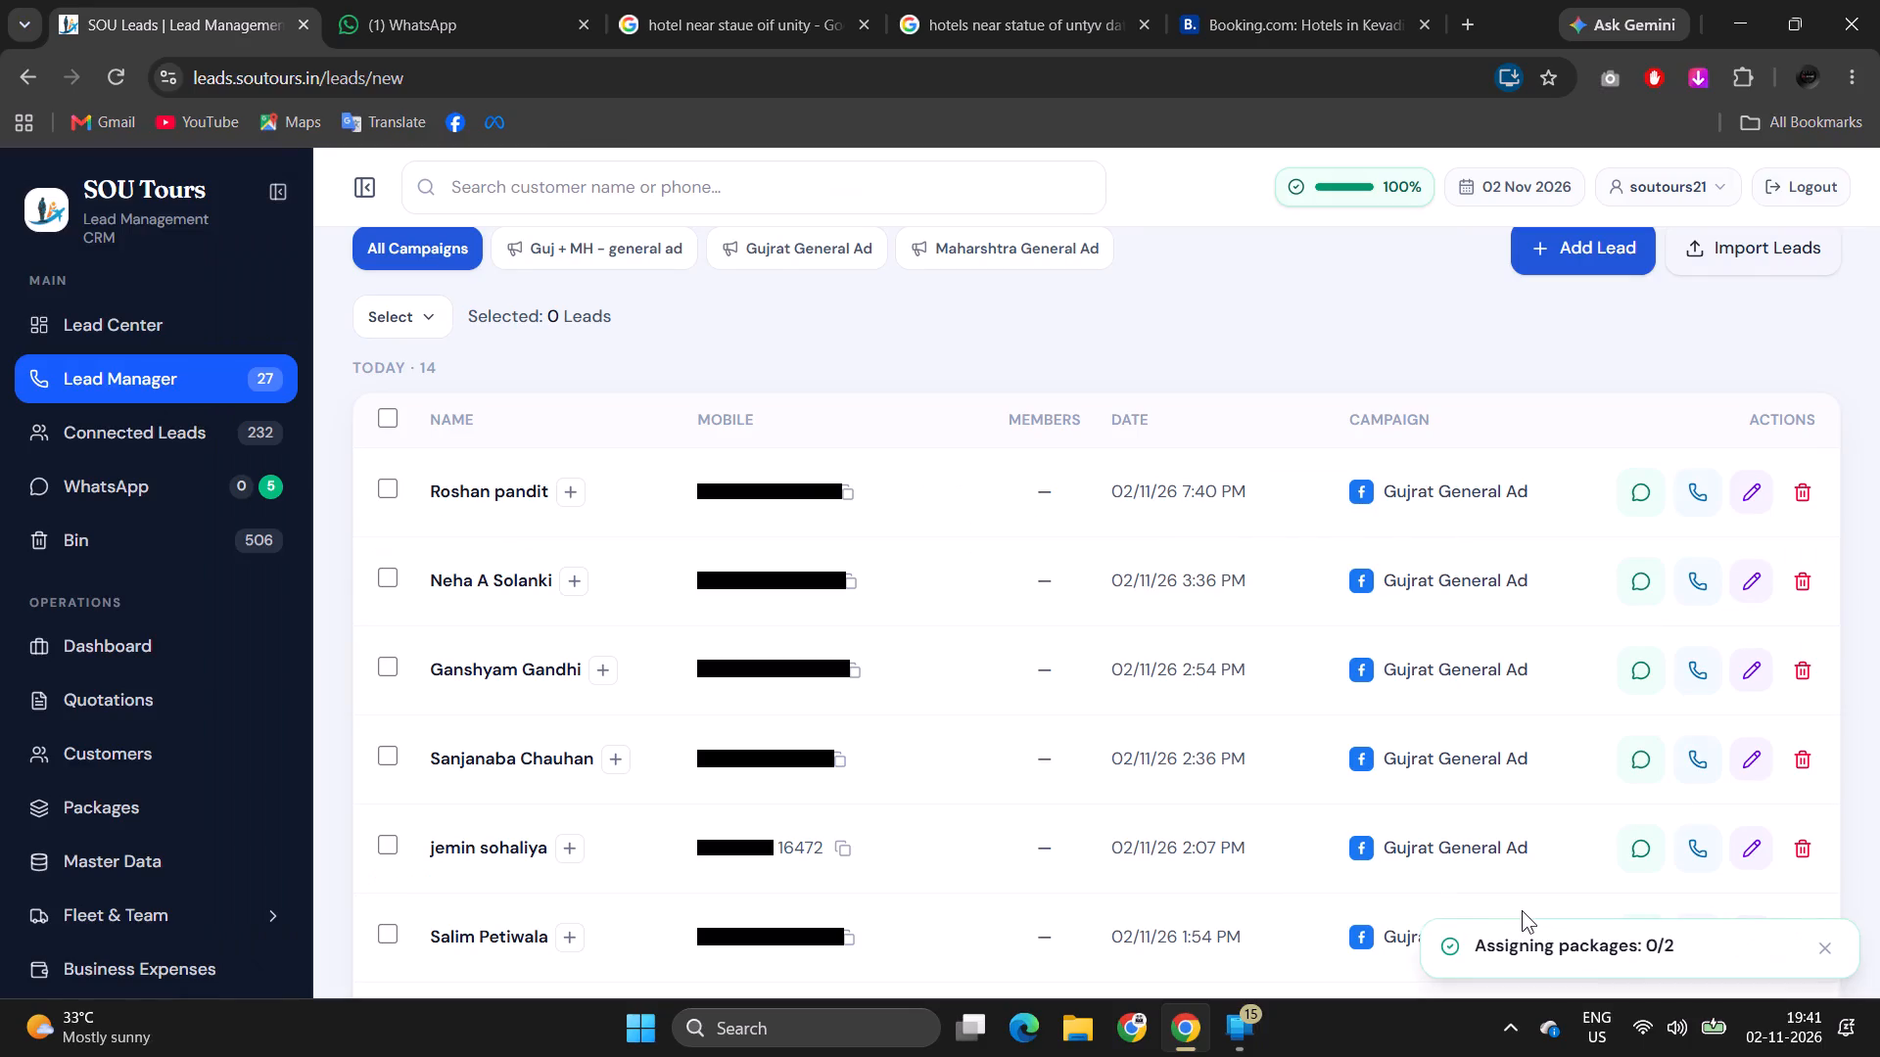
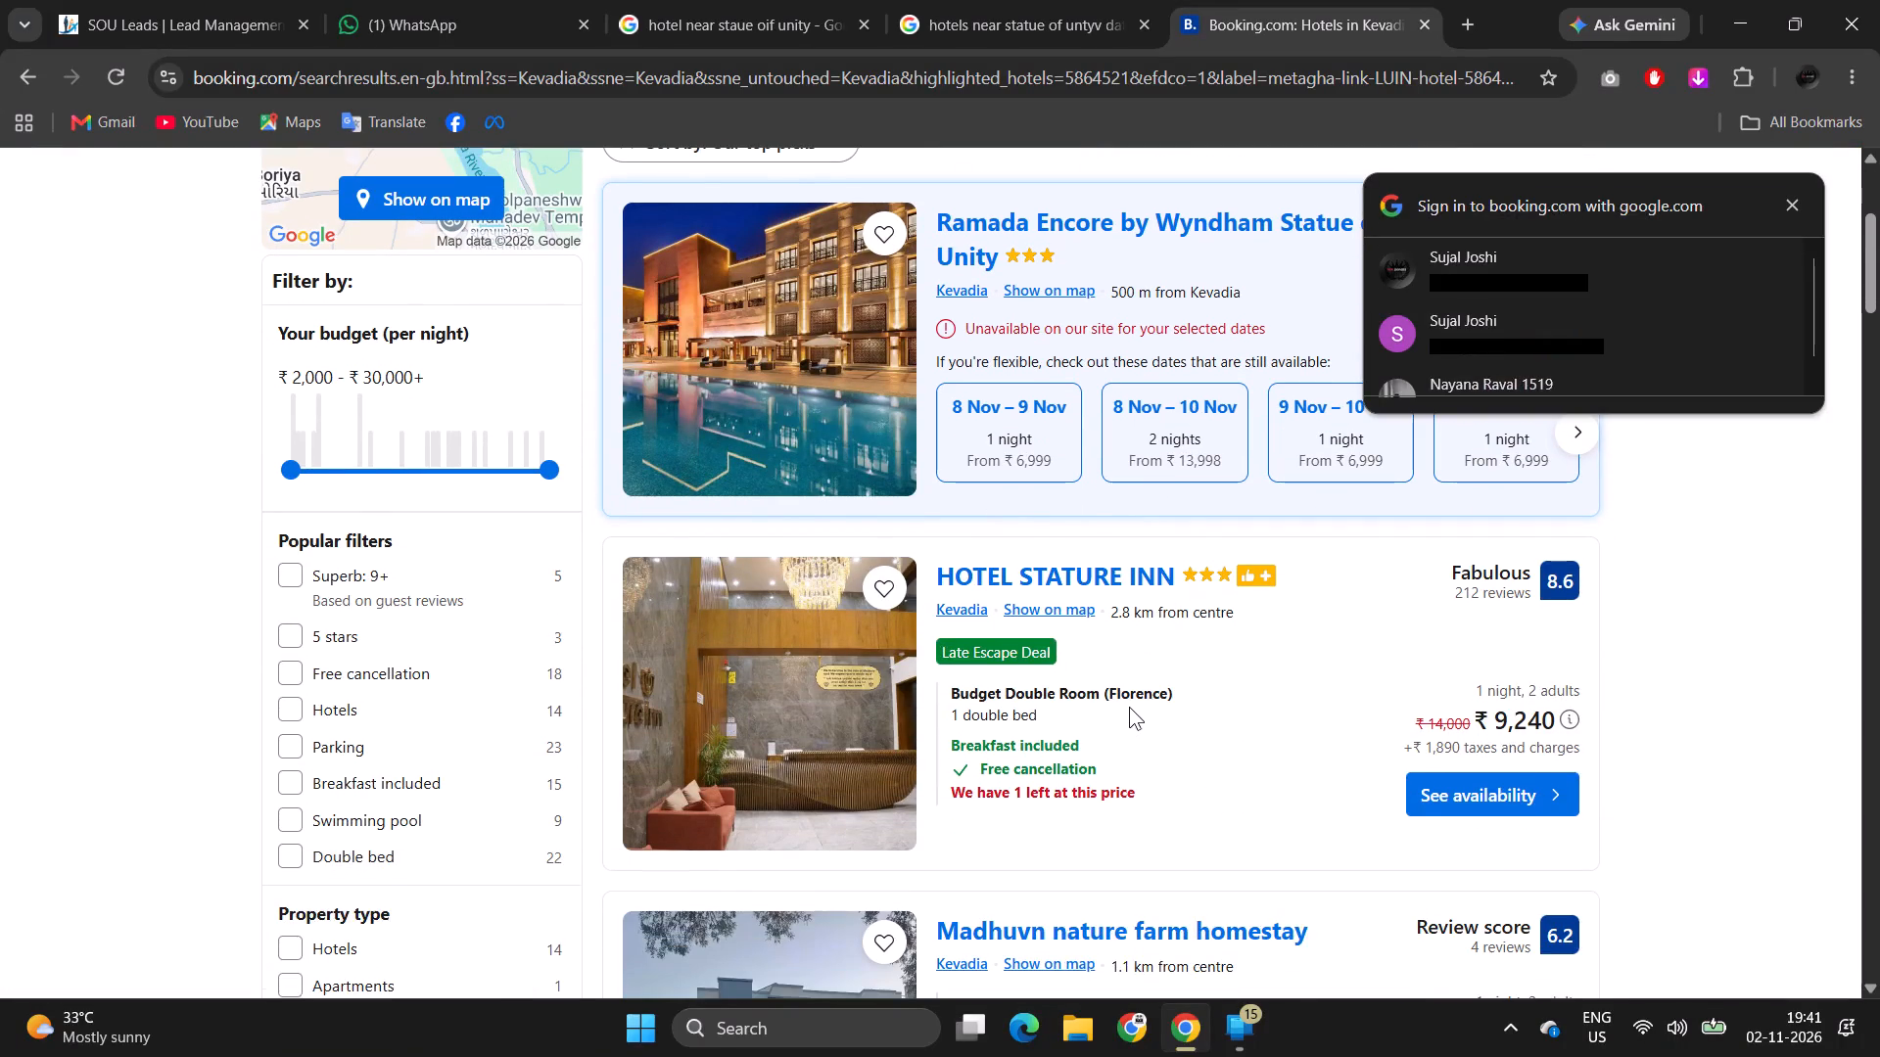
Open the Madhuvn nature farm homestay listing from the Kevadia stay results.
scroll(1322, 659, "down", 2)
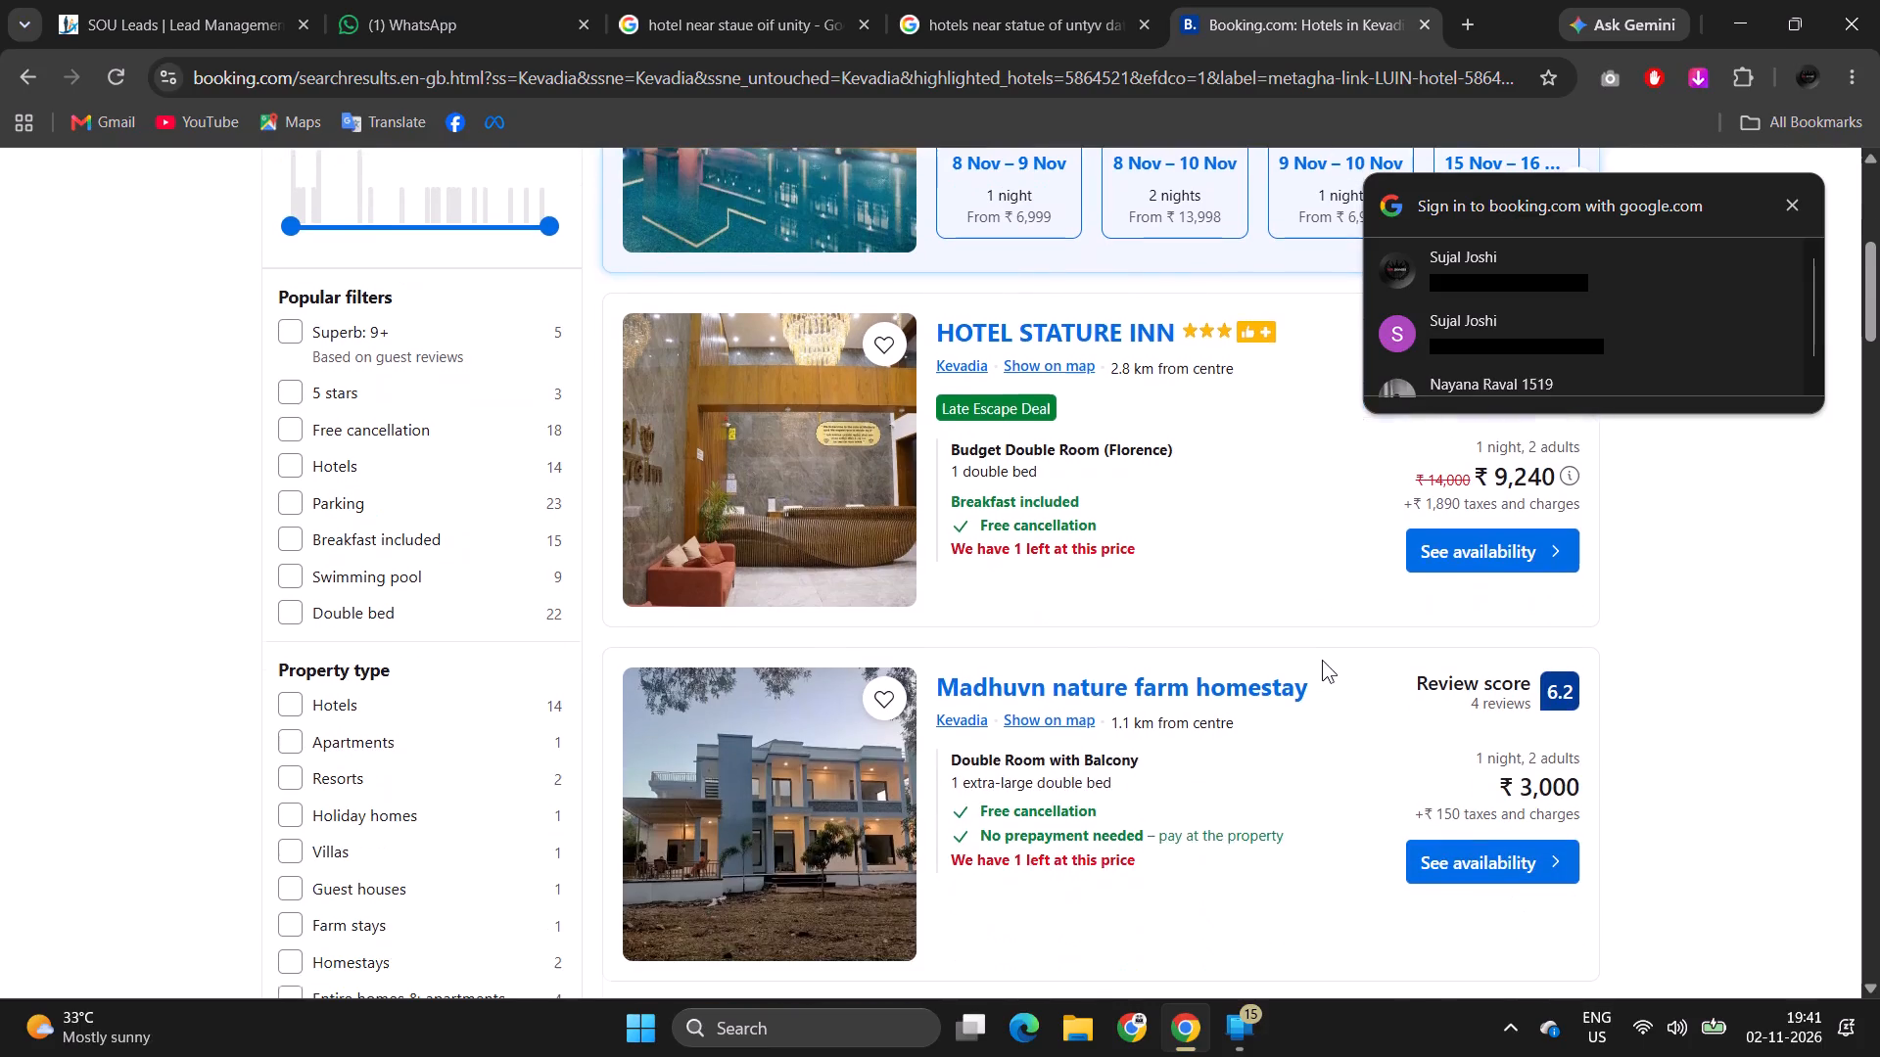
scroll(1319, 731, "down", 1)
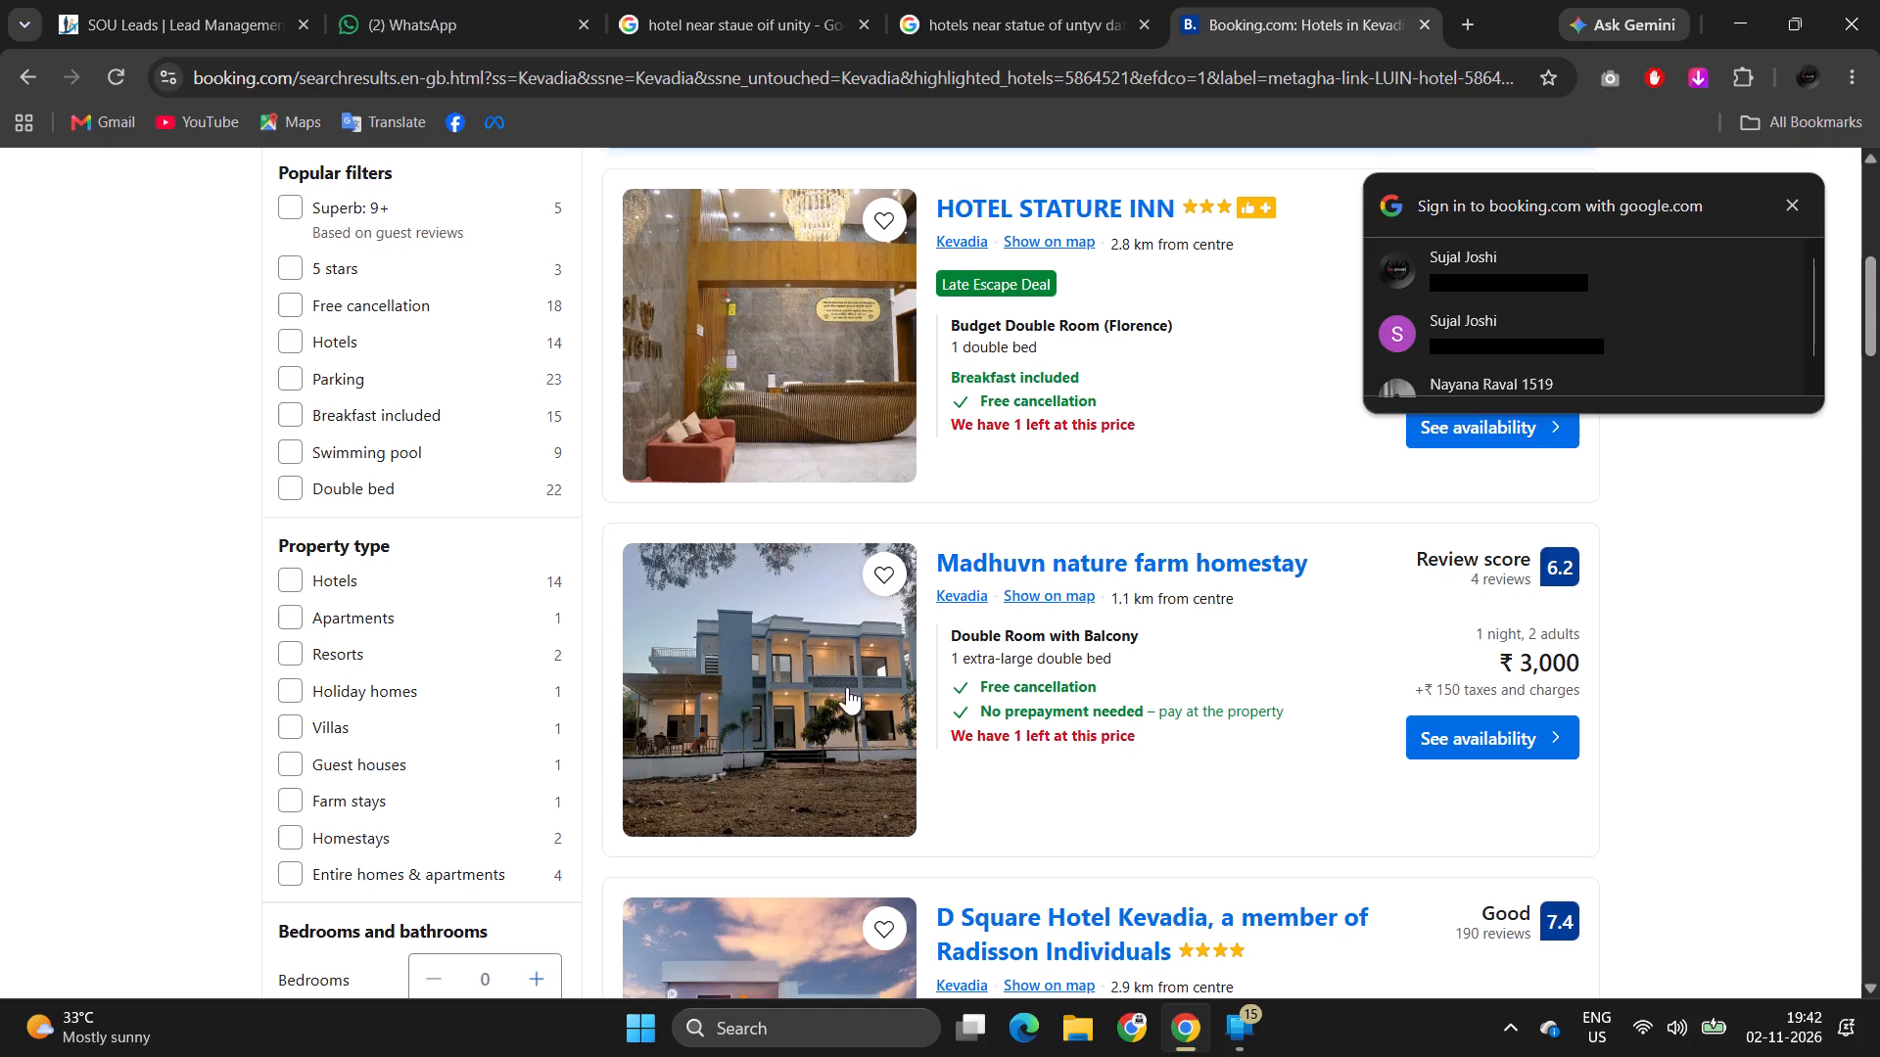
left_click(799, 711)
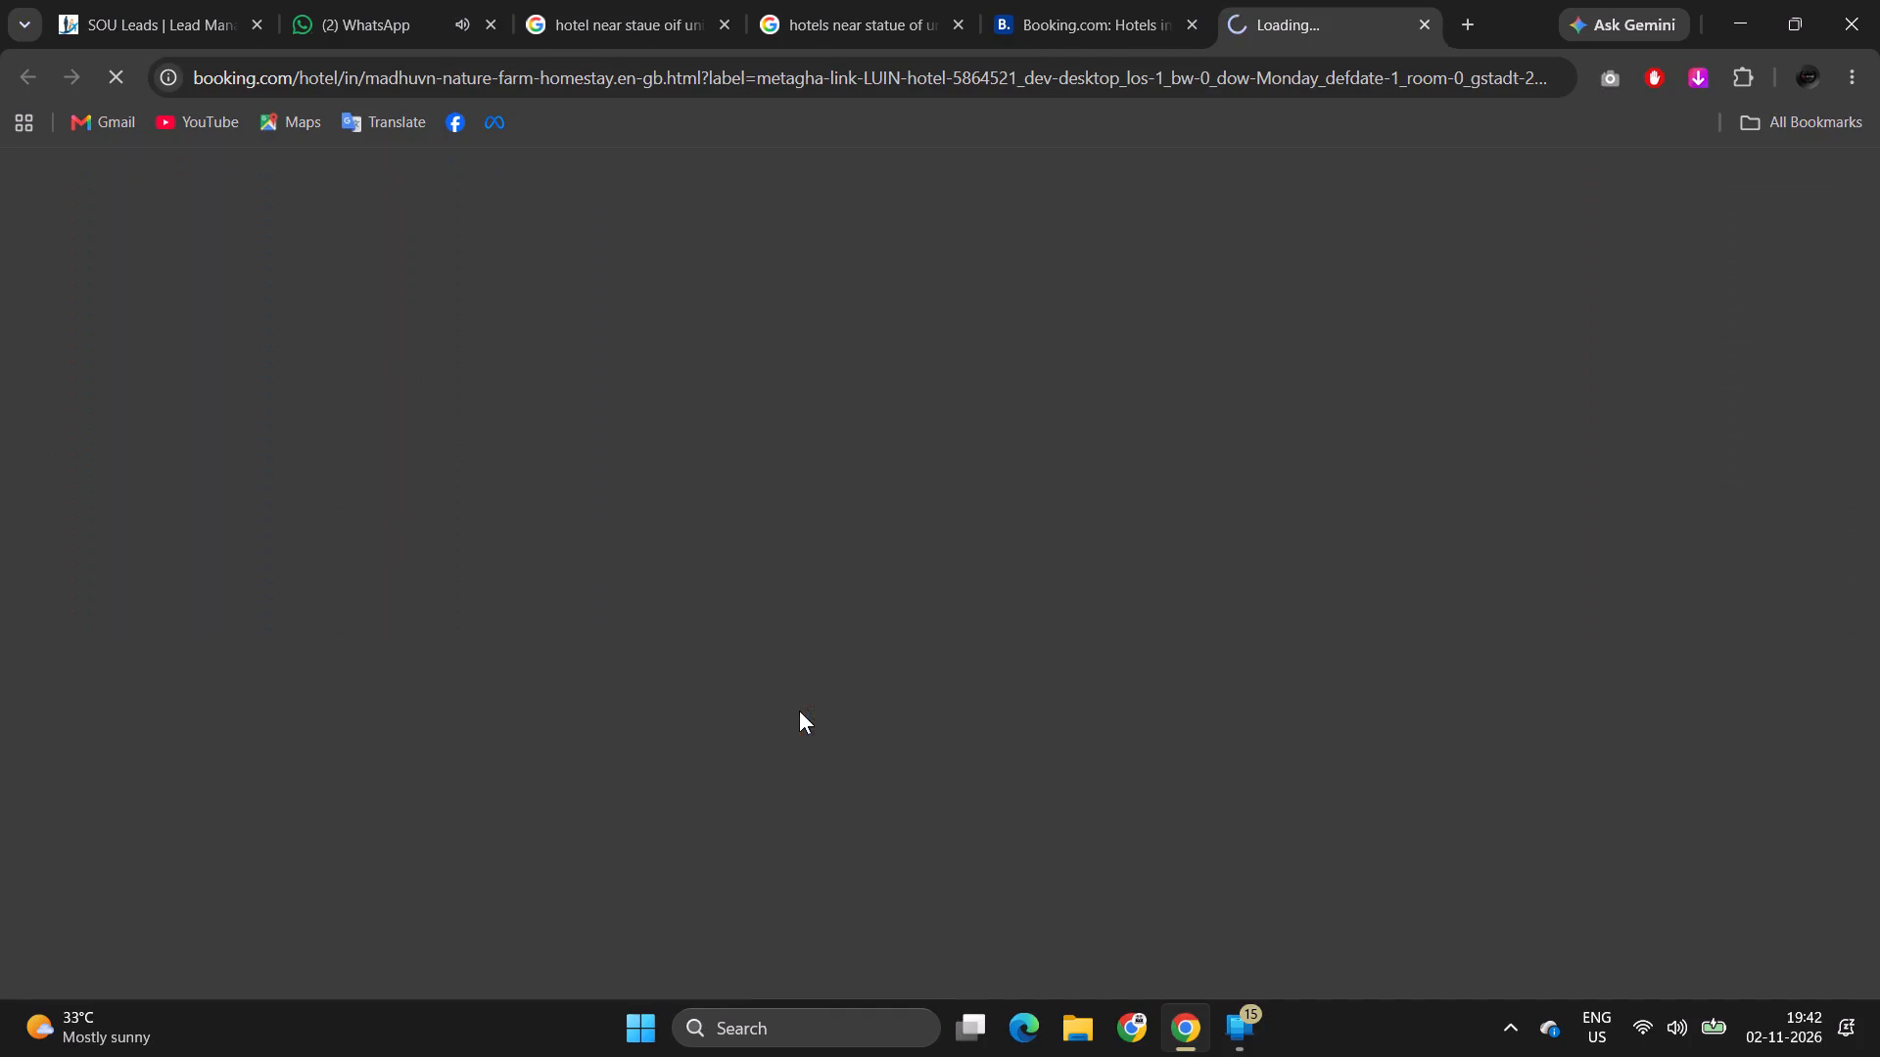
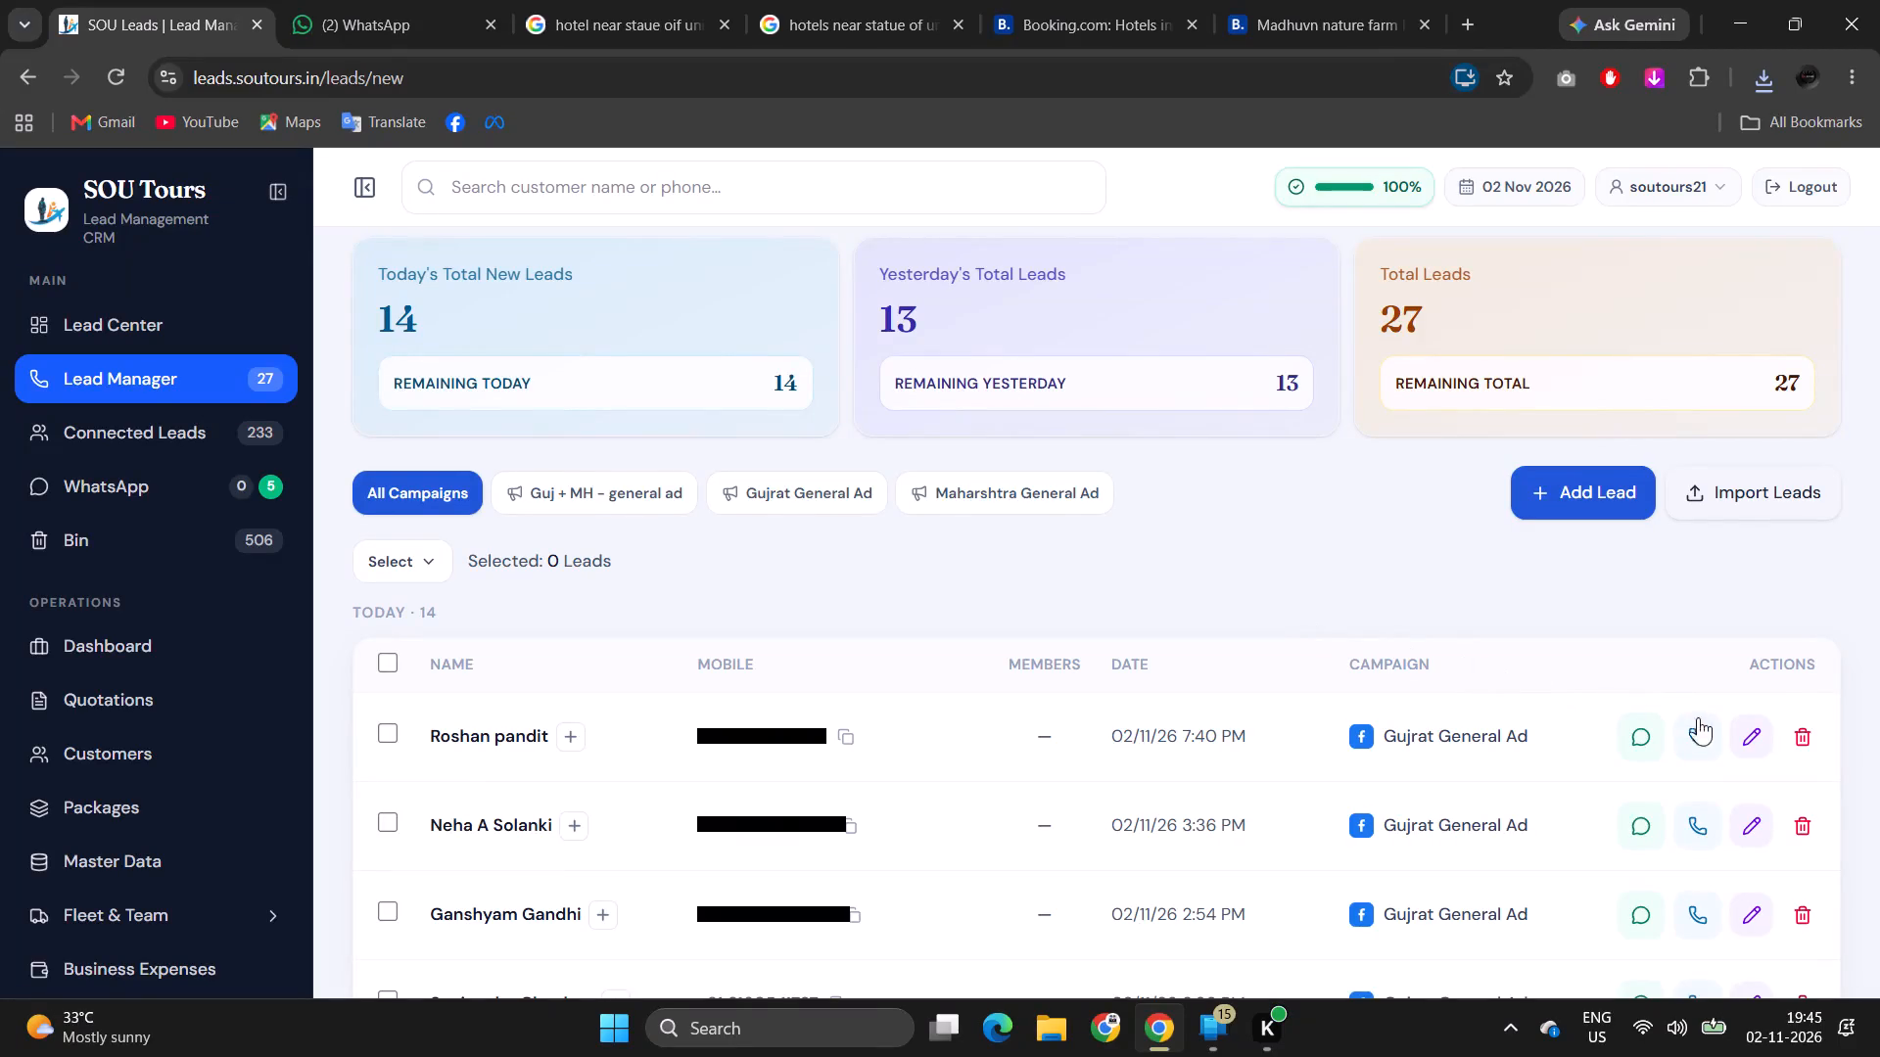
Call the first lead in today's new leads list, received 02/11/26 at 7:40 PM, to open its call outcome form.
left_click(1707, 729)
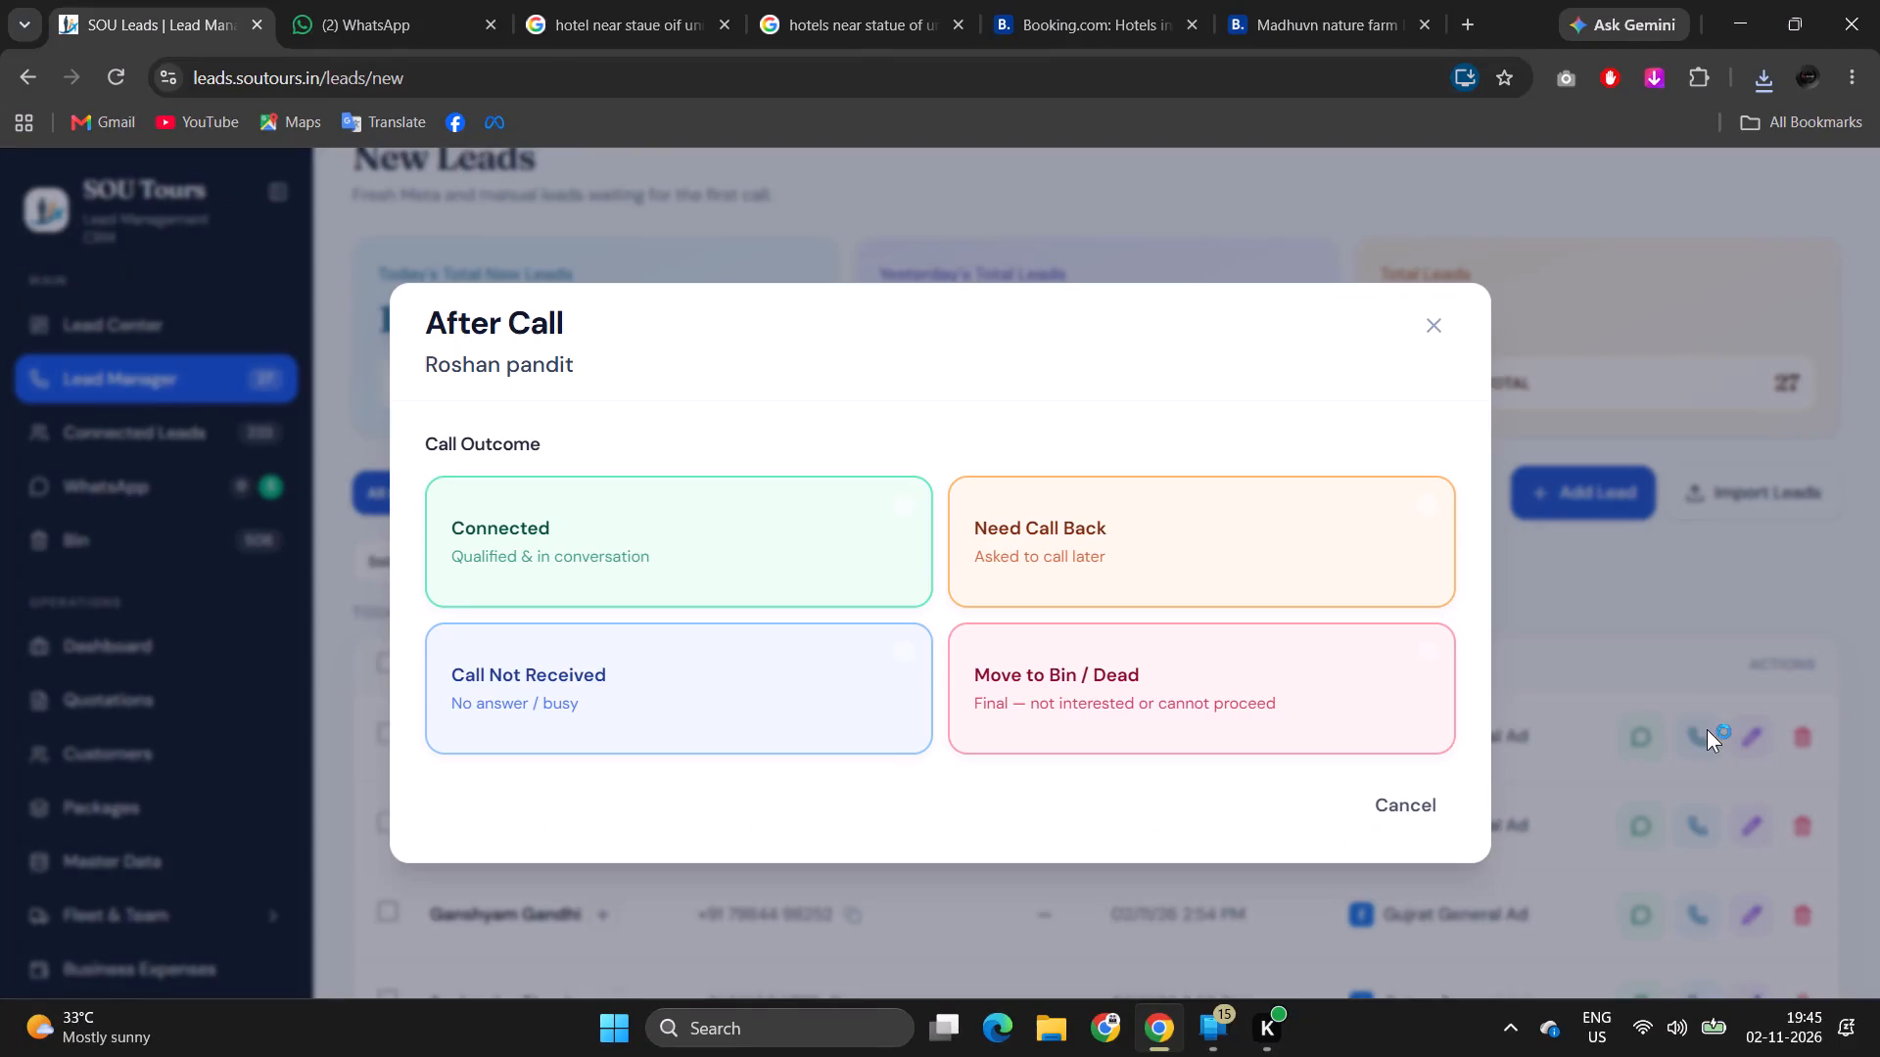
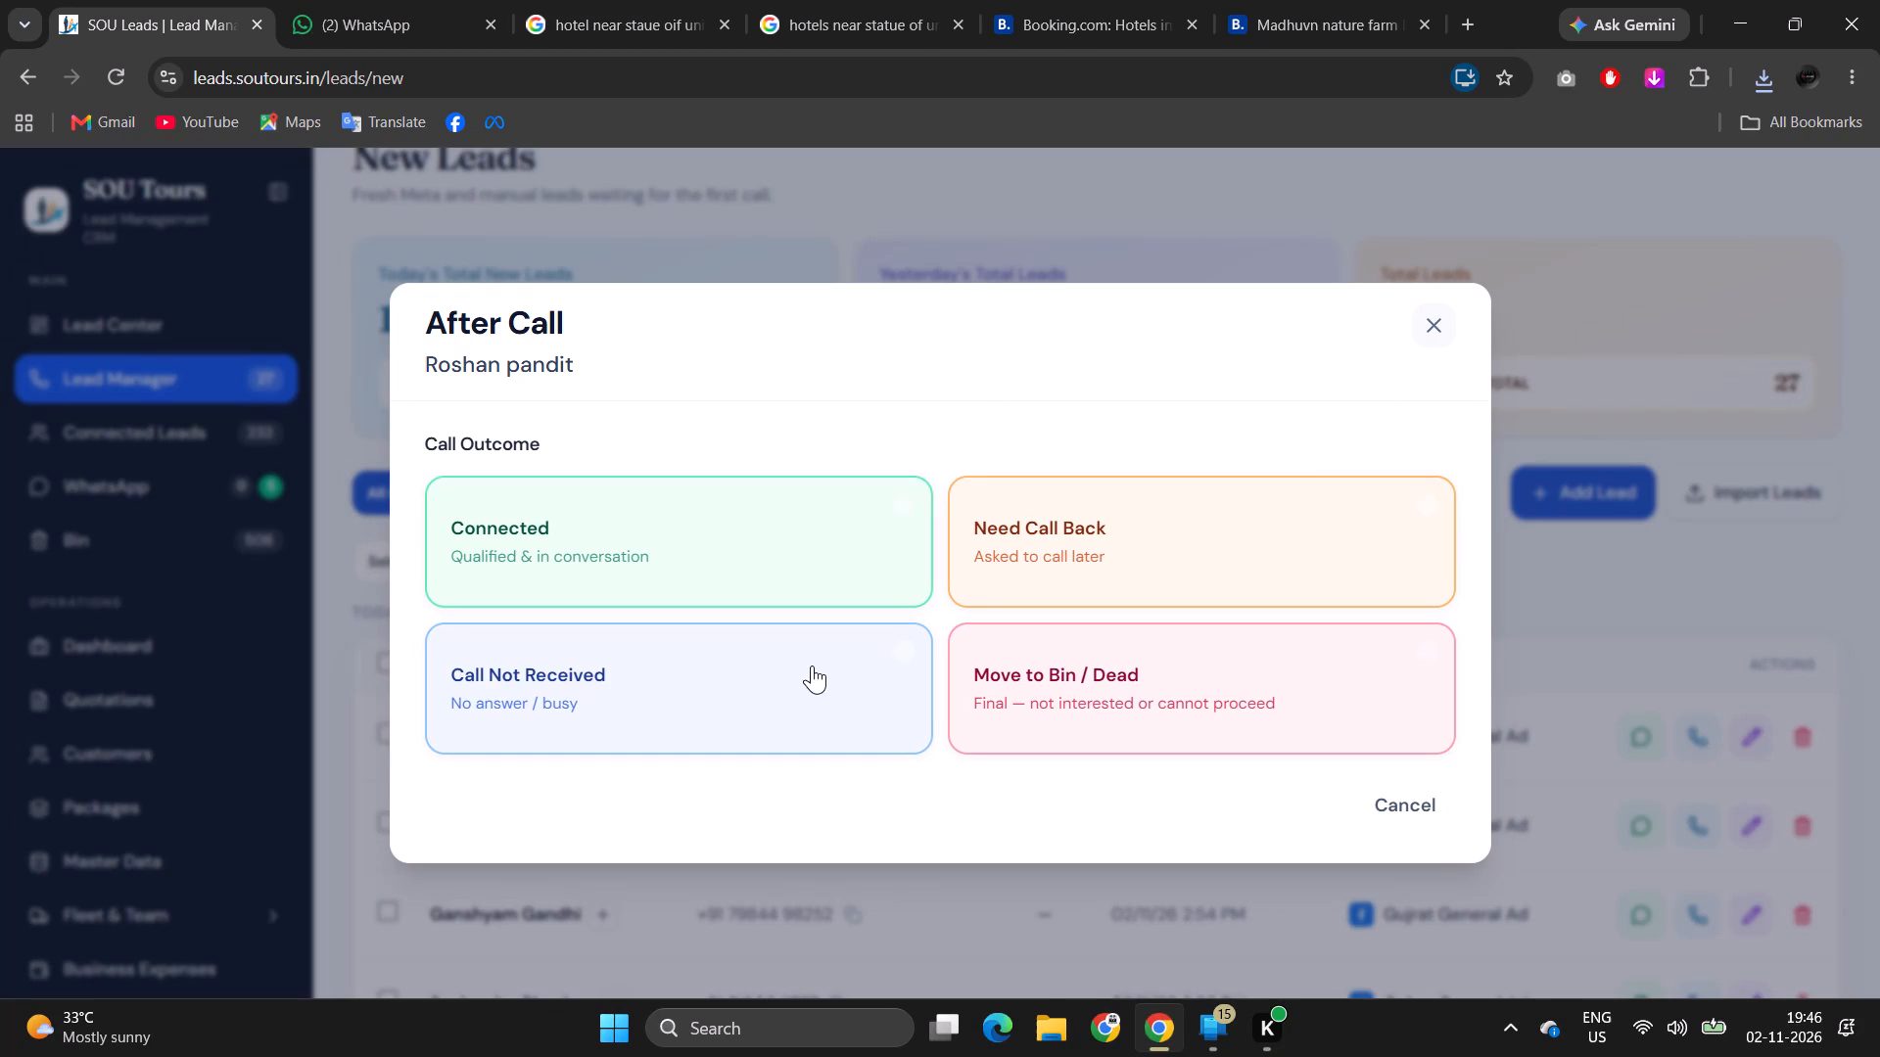
Record the lead's call outcome as Connected and set the preferred month to December in the lead details.
left_click(675, 537)
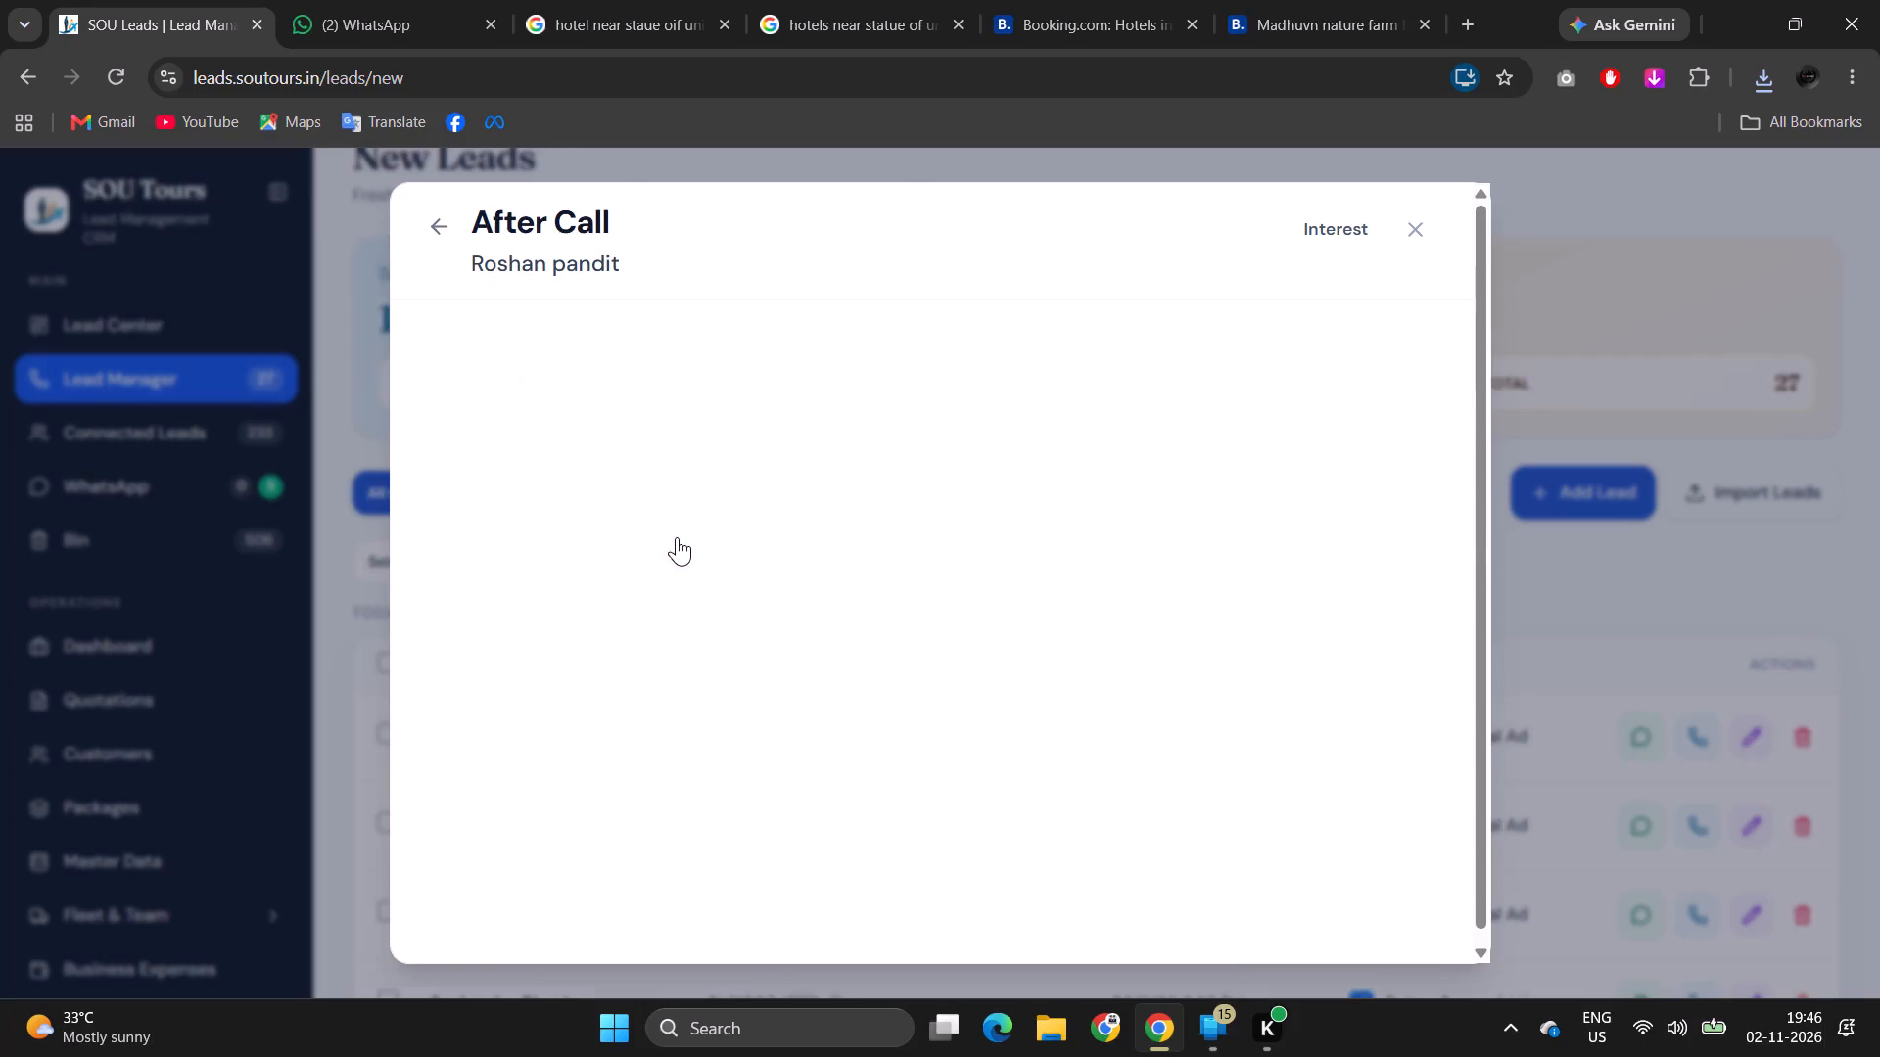
left_click(528, 527)
left_click(550, 705)
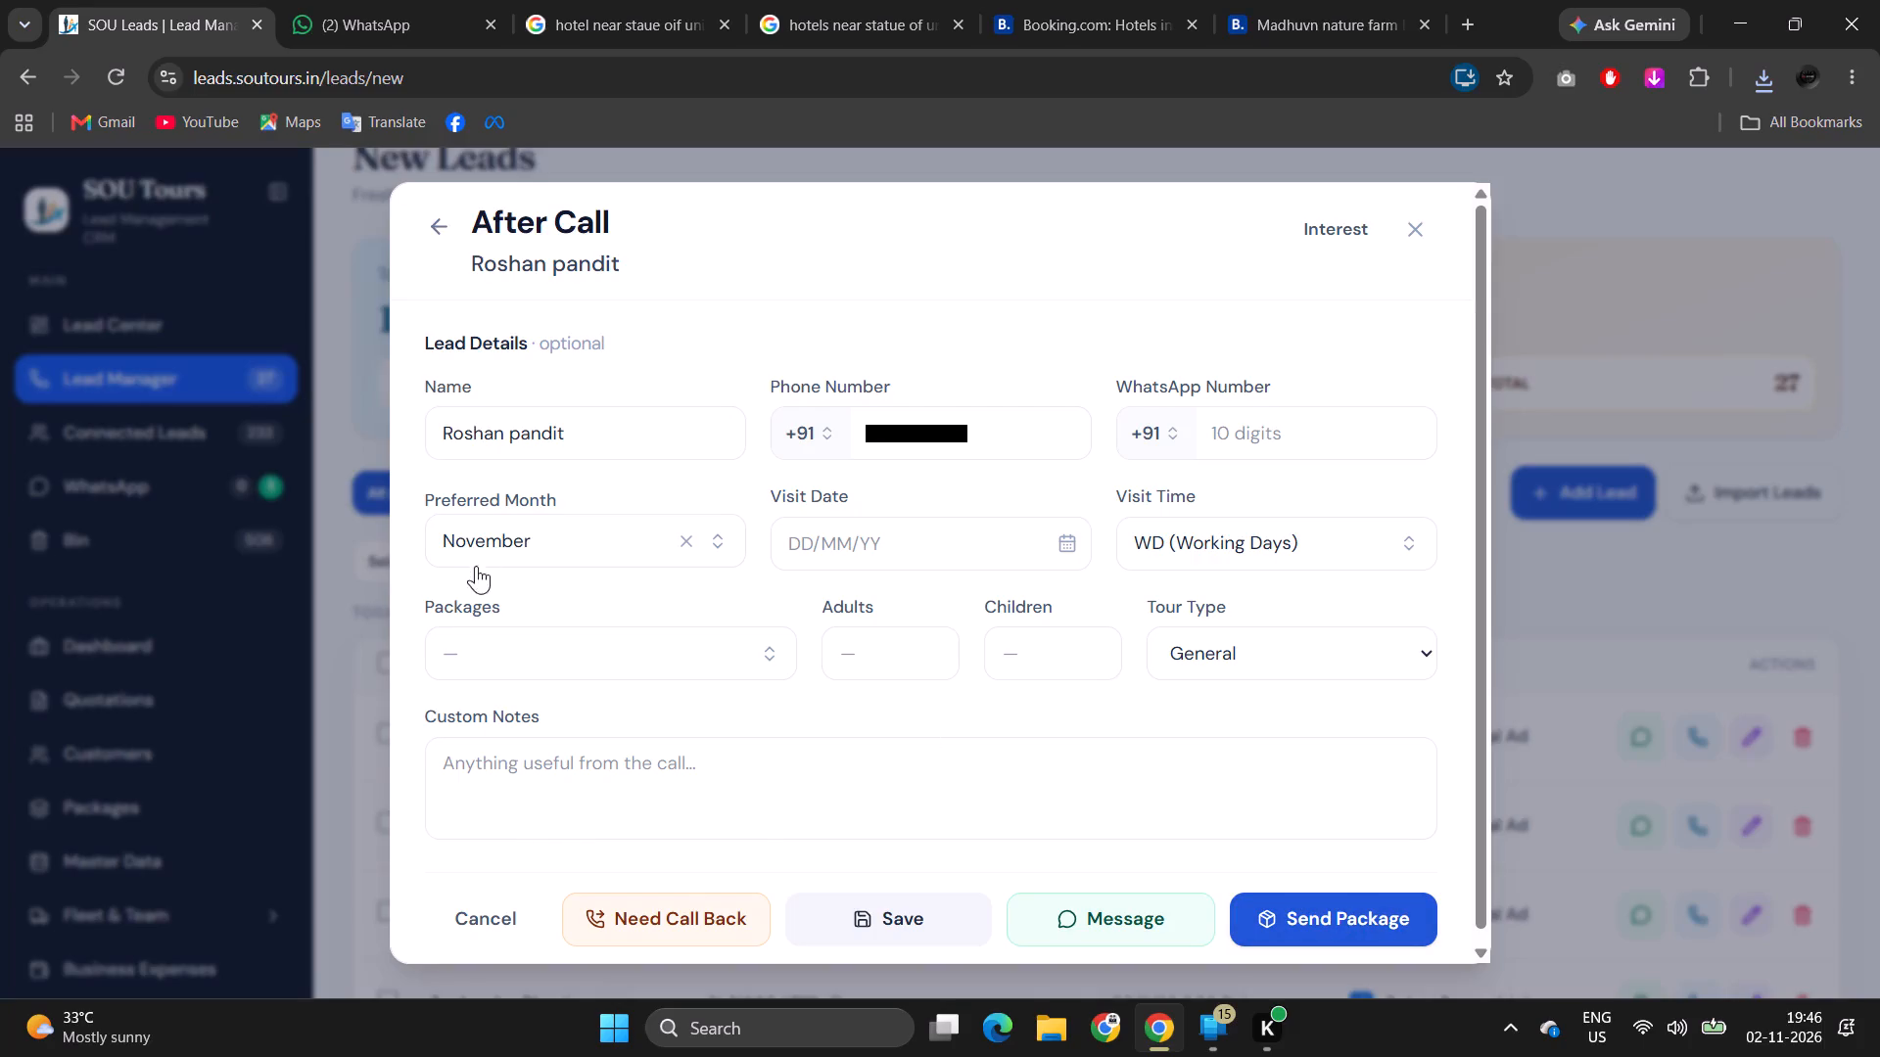
left_click(505, 547)
left_click(525, 746)
Choose Send Package for the lead and select the (BO) GOLD 1N2D and 2N3D General packages for both Hotels and Resorts.
left_click(1282, 917)
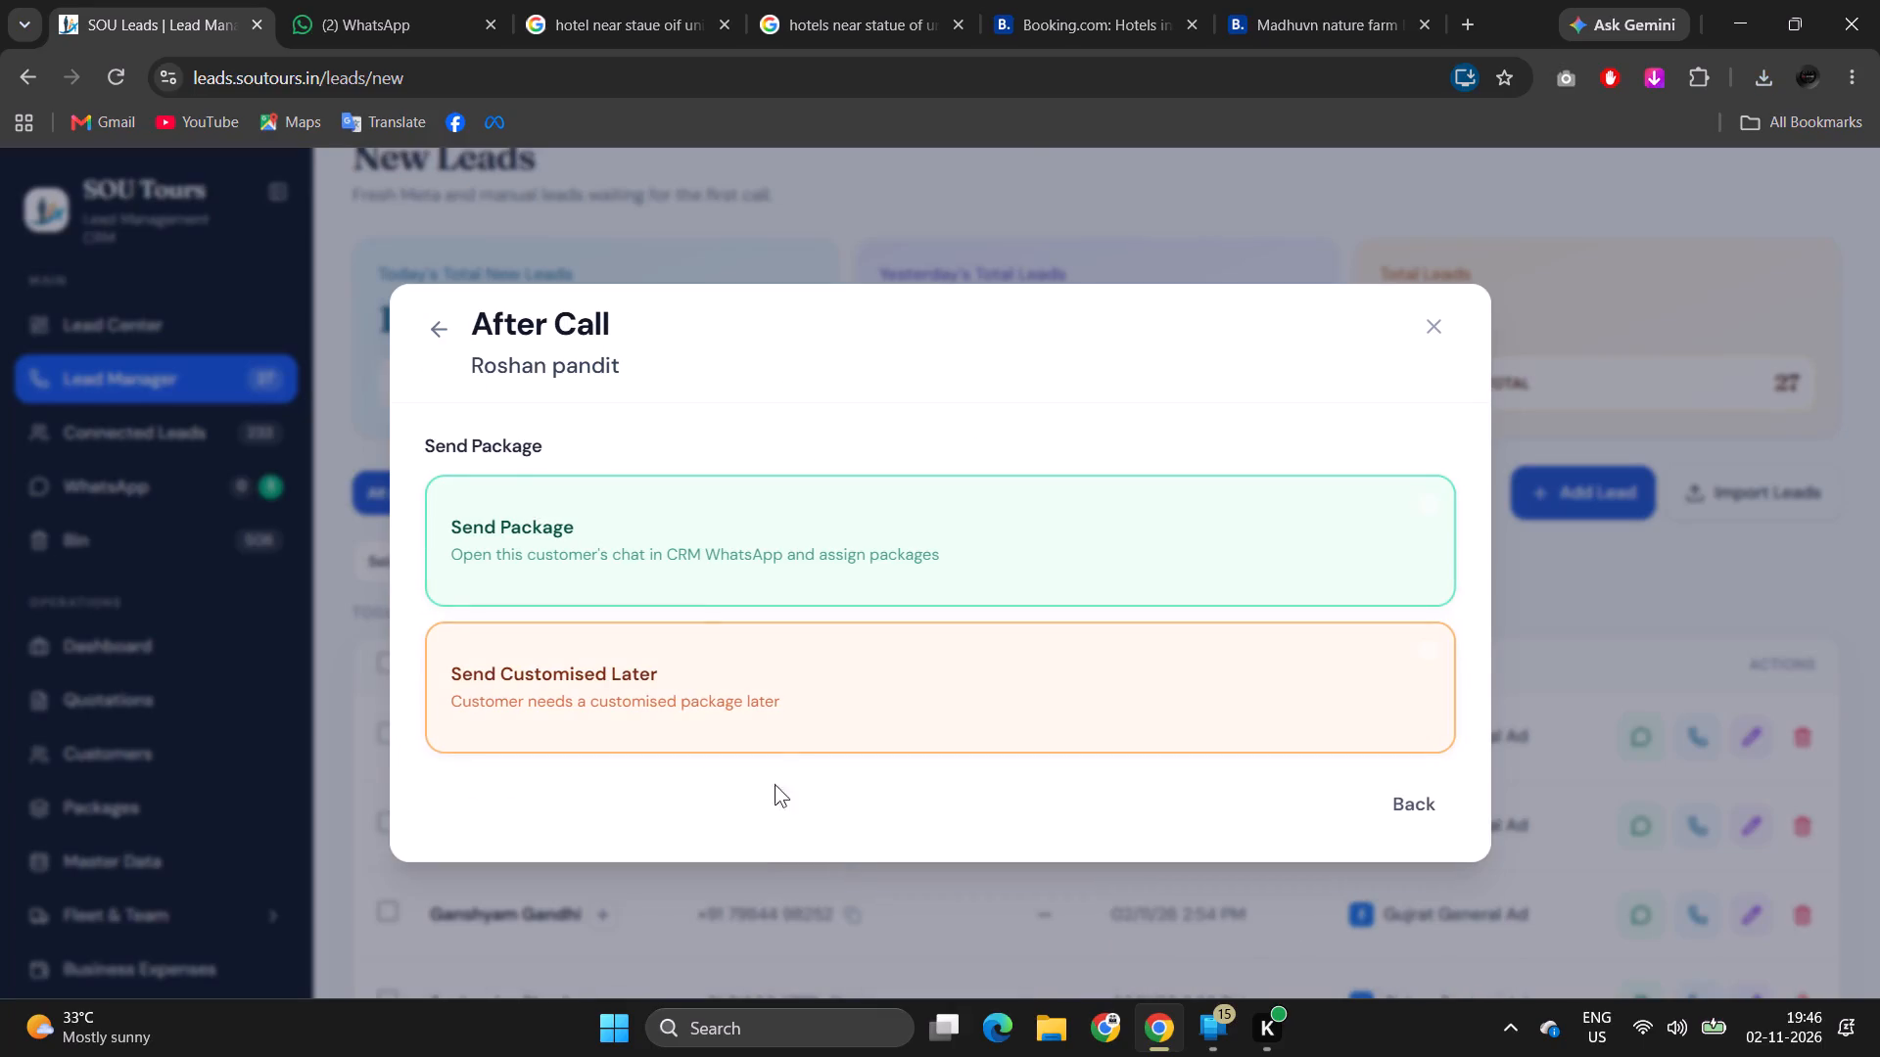
left_click(690, 569)
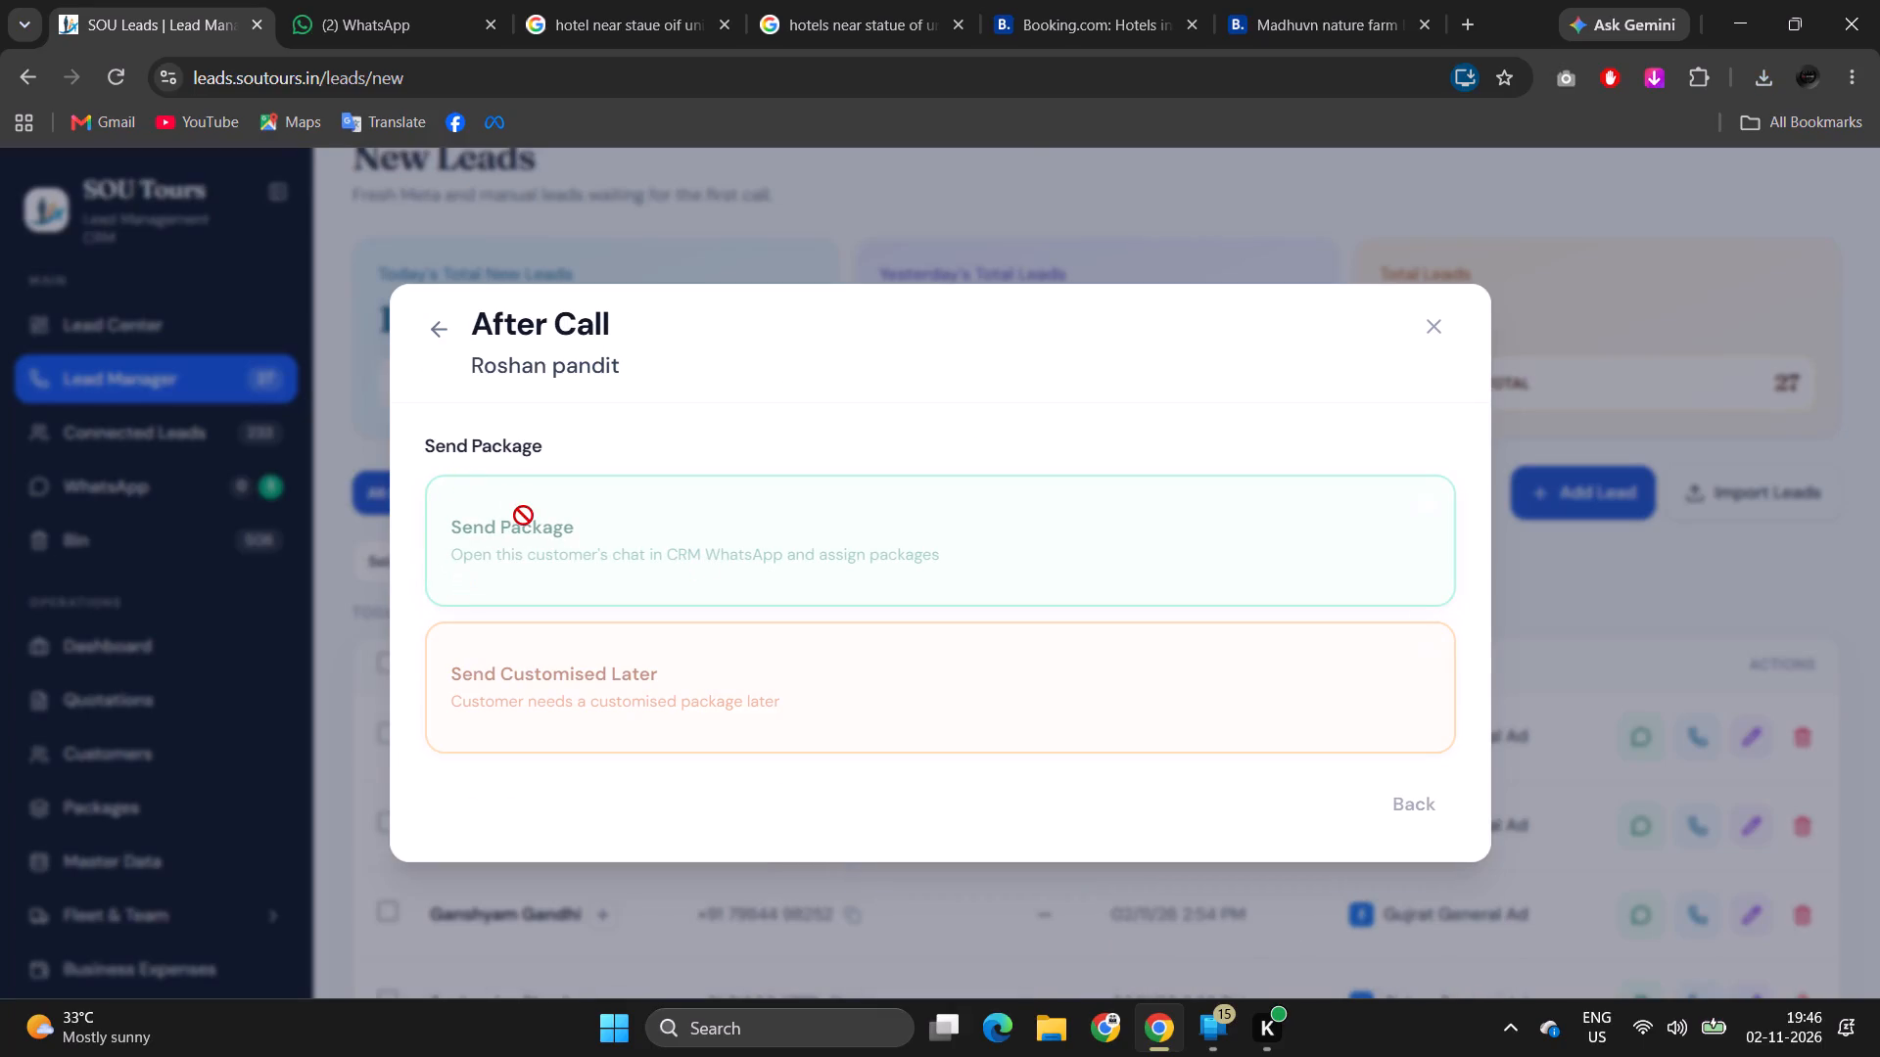
left_click(433, 406)
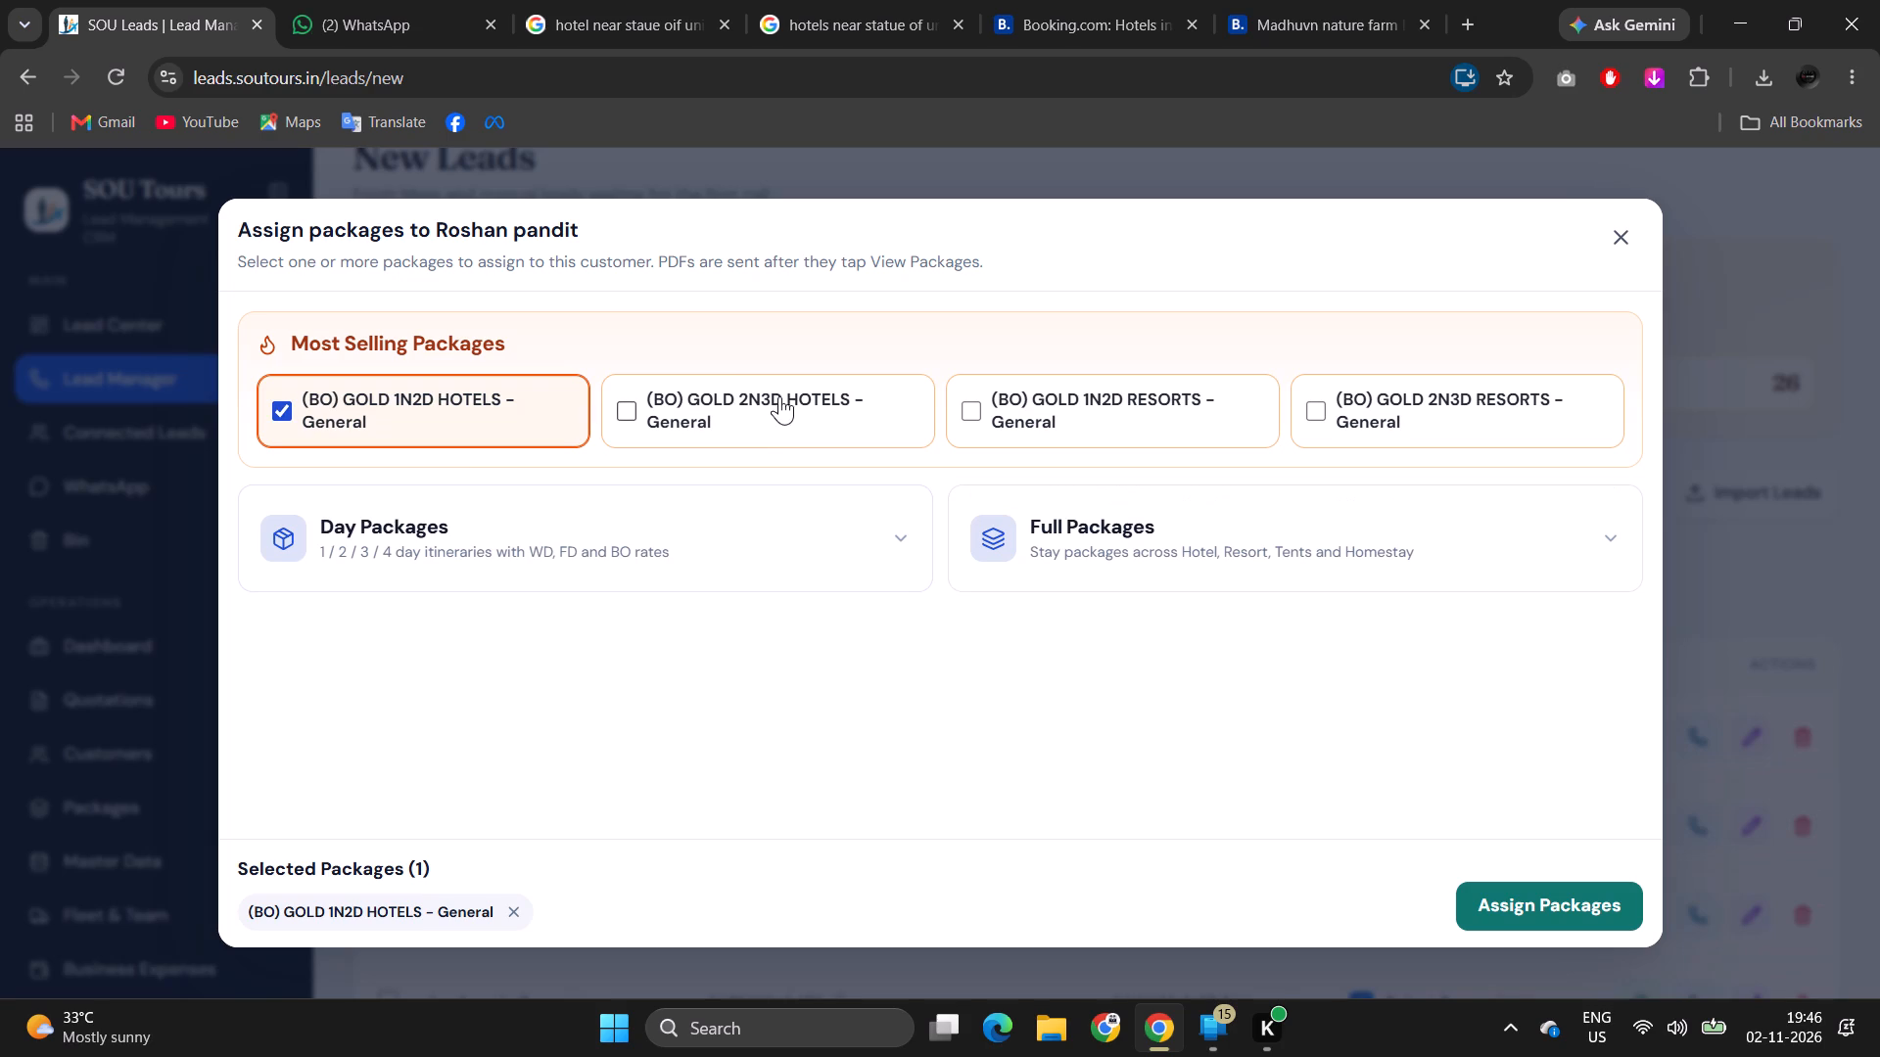
left_click(786, 400)
left_click(1024, 417)
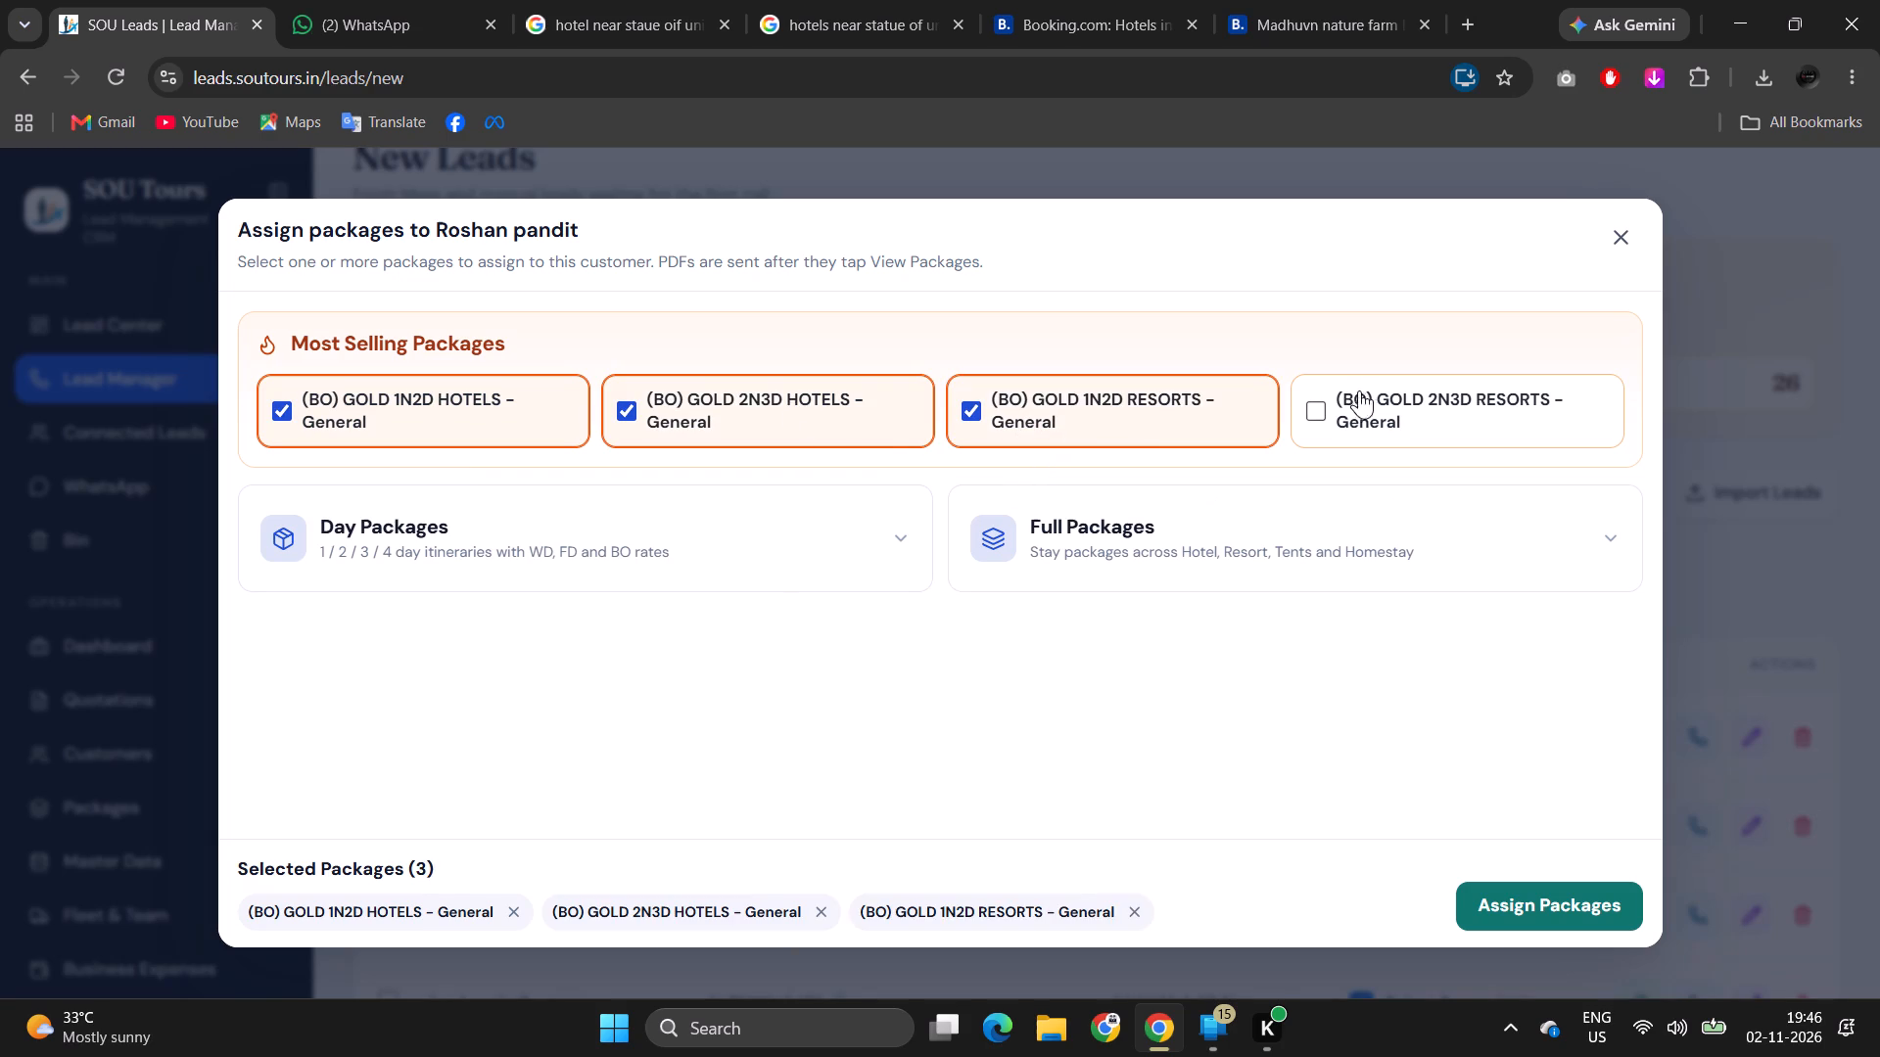
left_click(1369, 394)
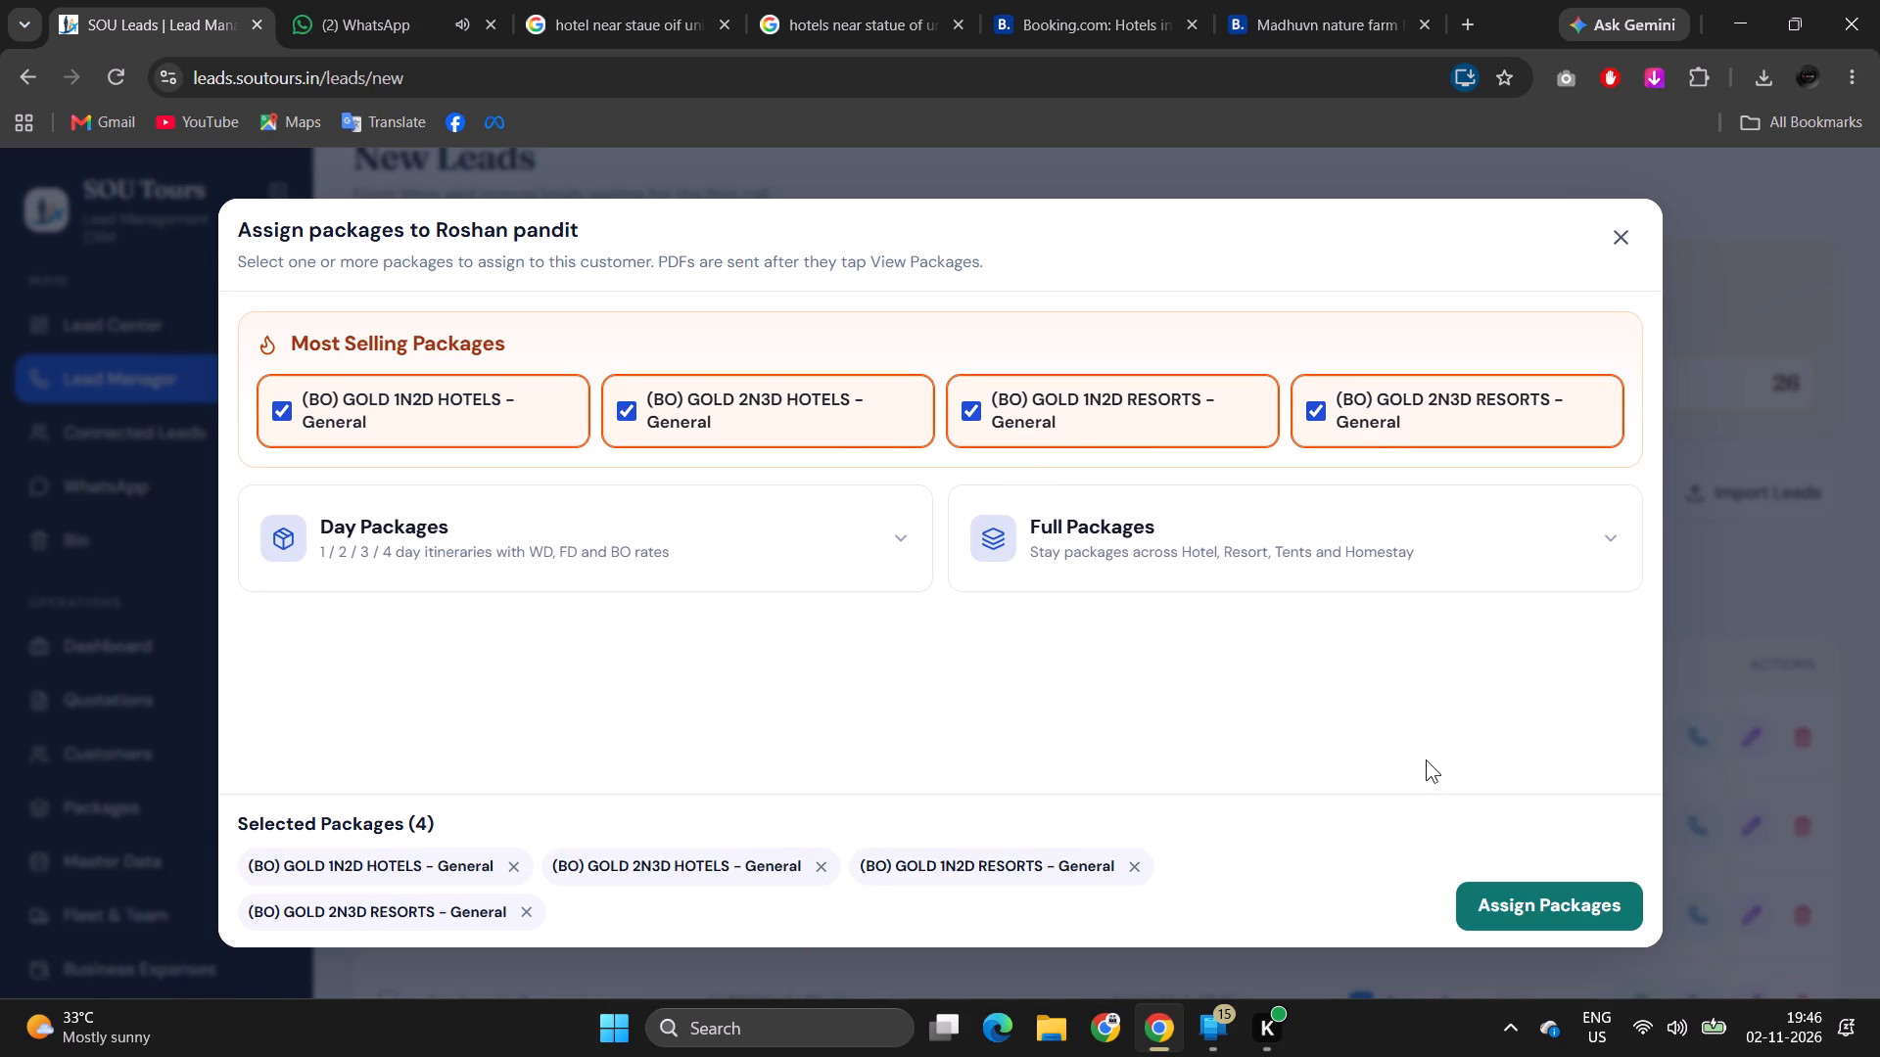
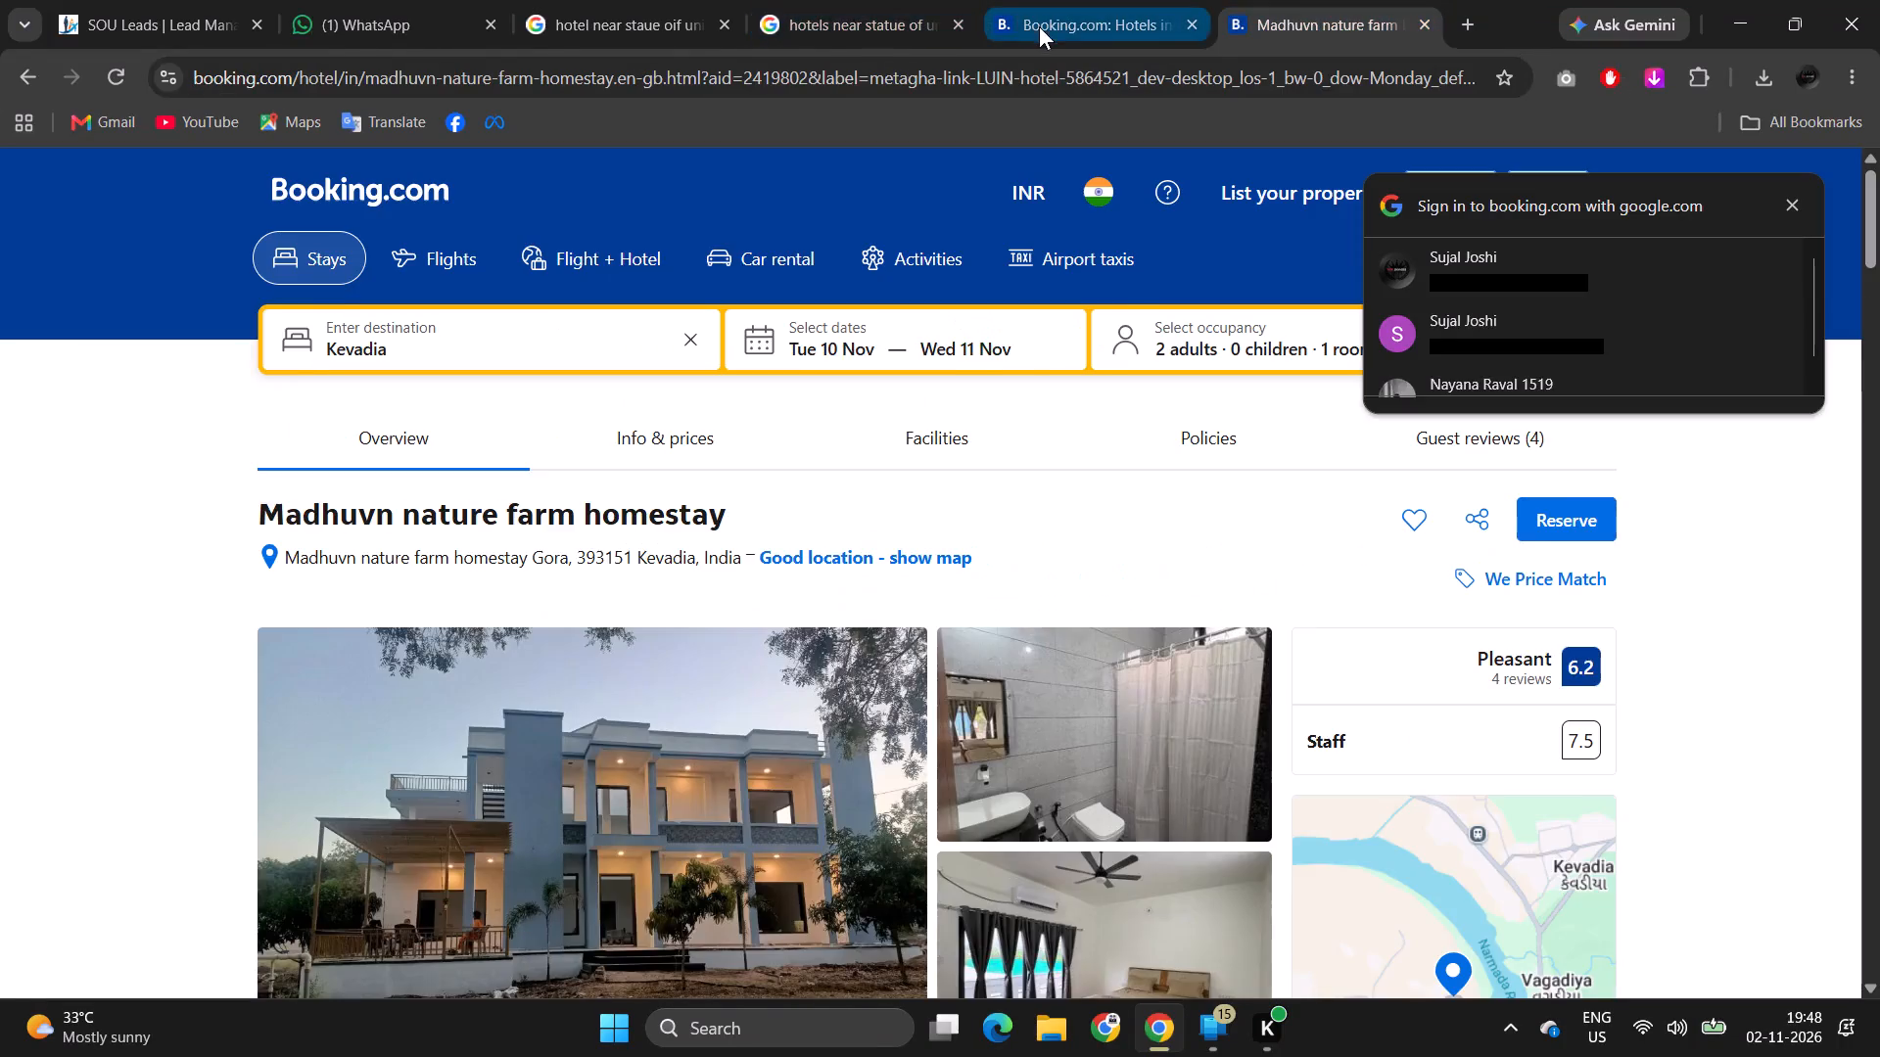
Look back over the open Booking.com hotel results and the Google results for hotels near the Statue of Unity.
left_click(1039, 26)
left_click(820, 24)
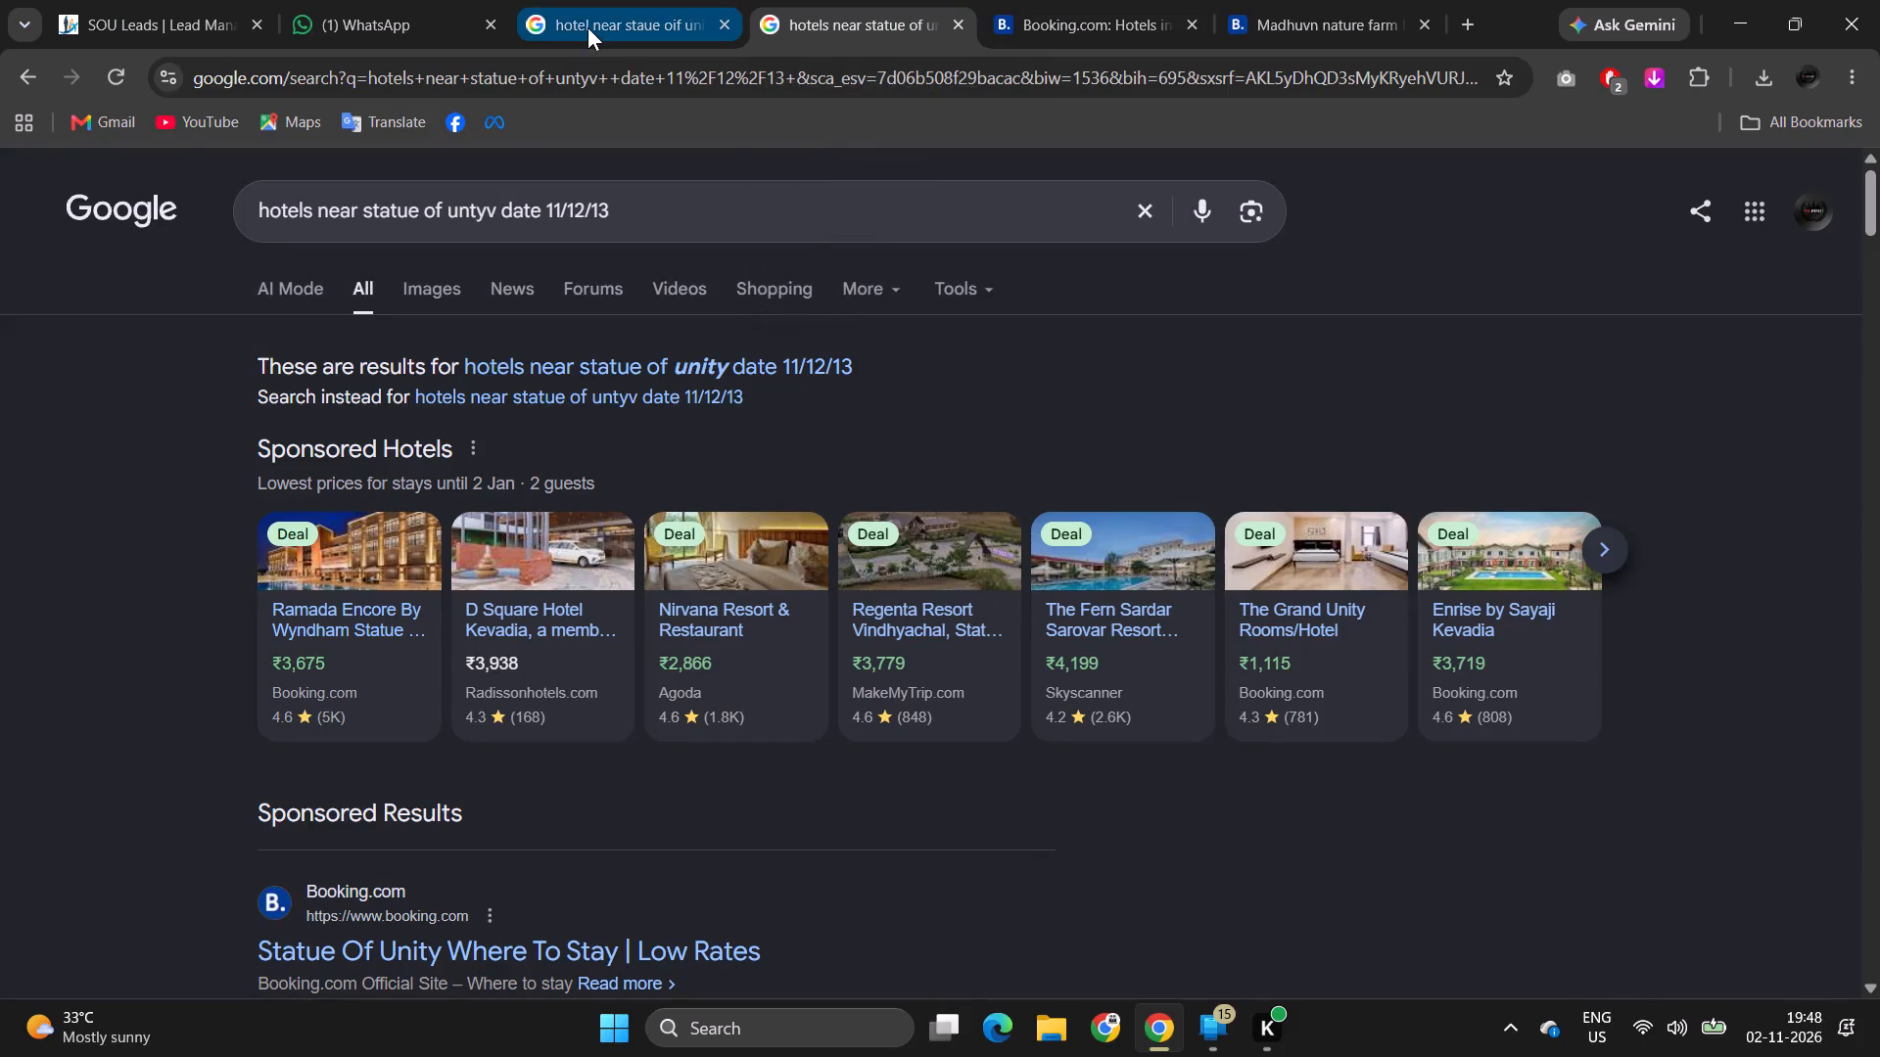
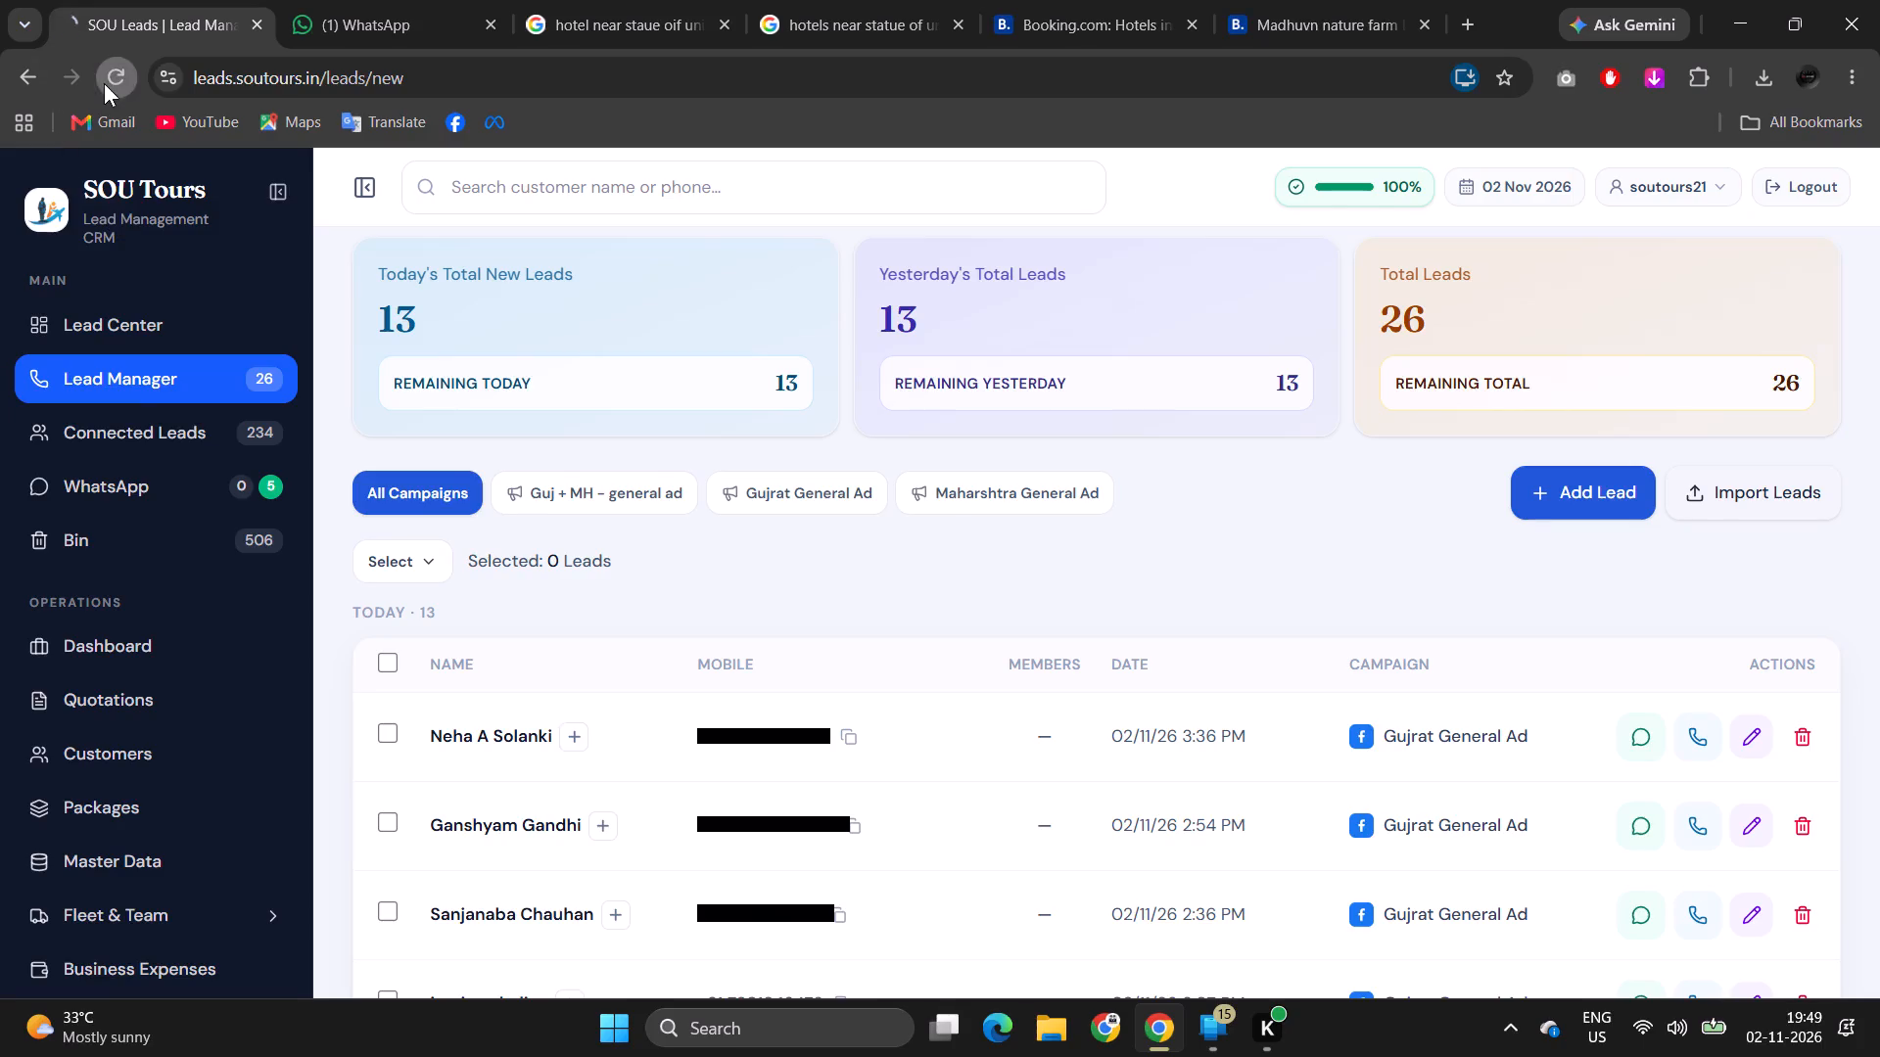
Filter the new leads to the Gujrat General Ad campaign and call the first lead in today's list.
scroll(1437, 630, "down", 1)
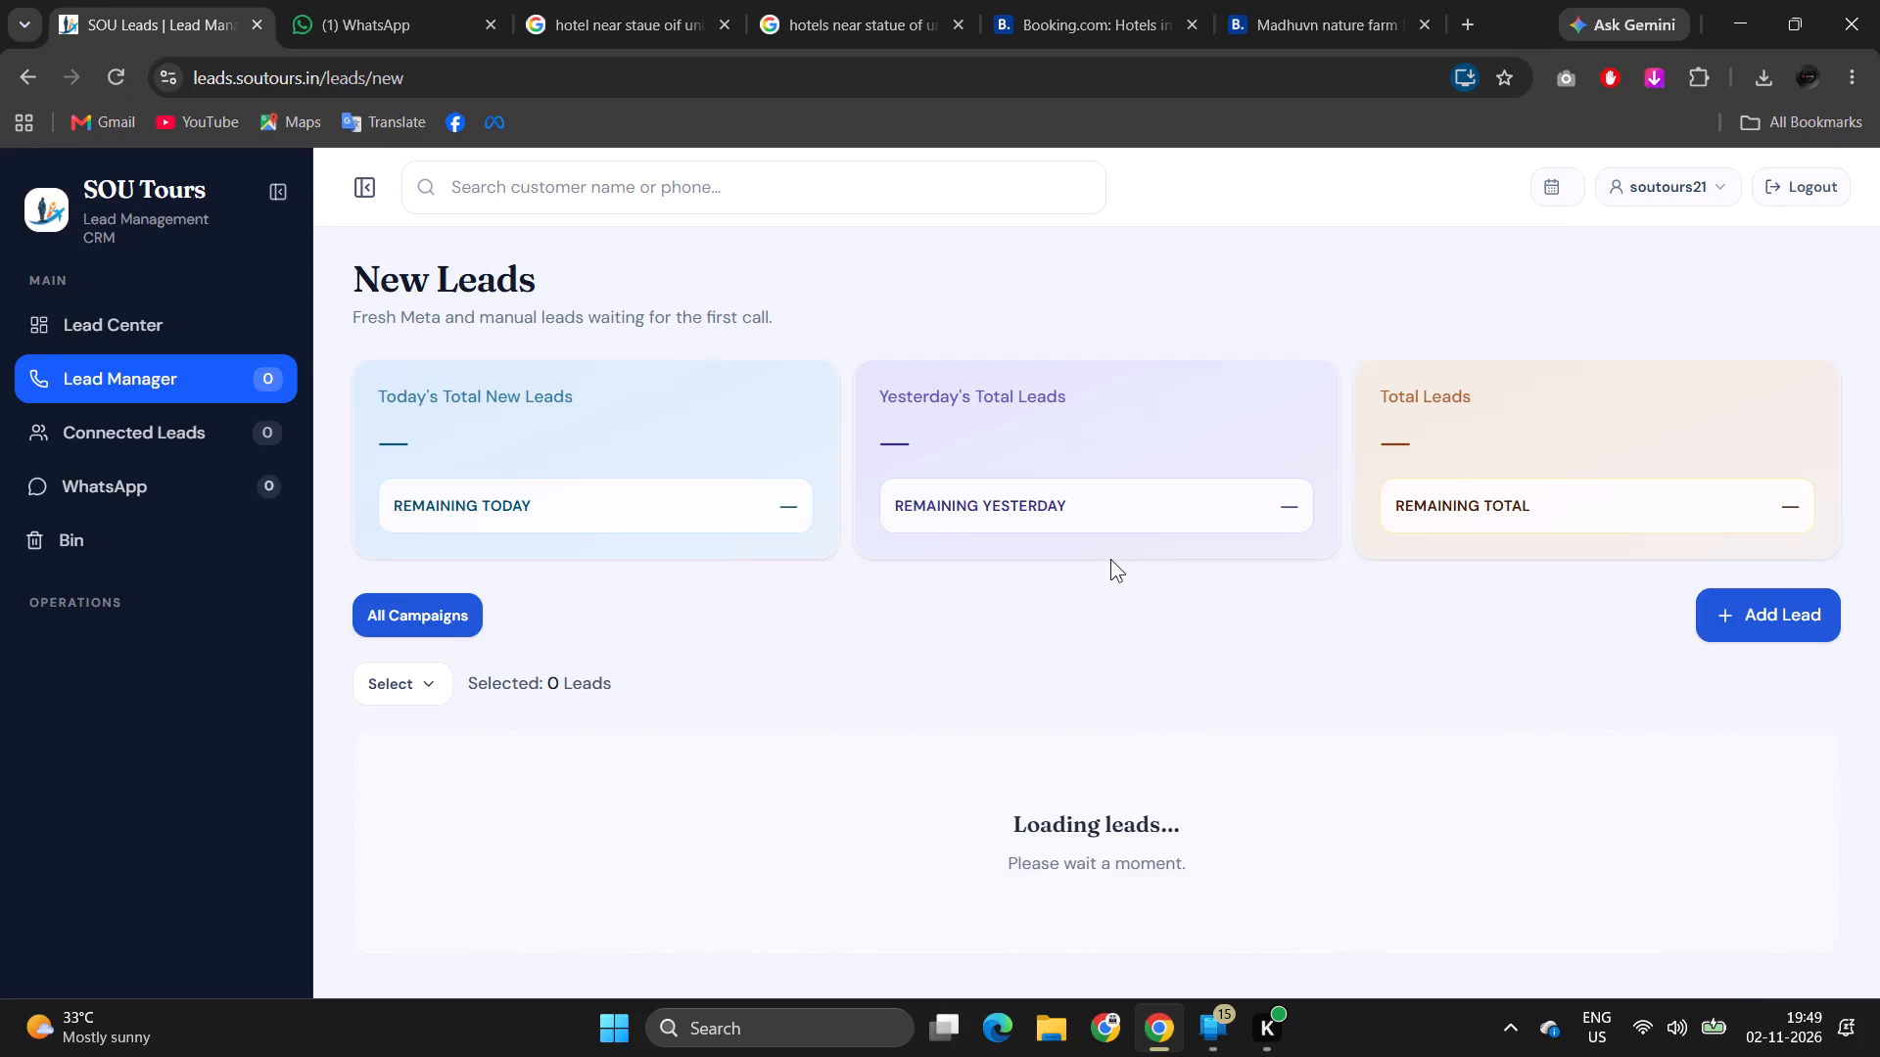
scroll(1185, 570, "down", 1)
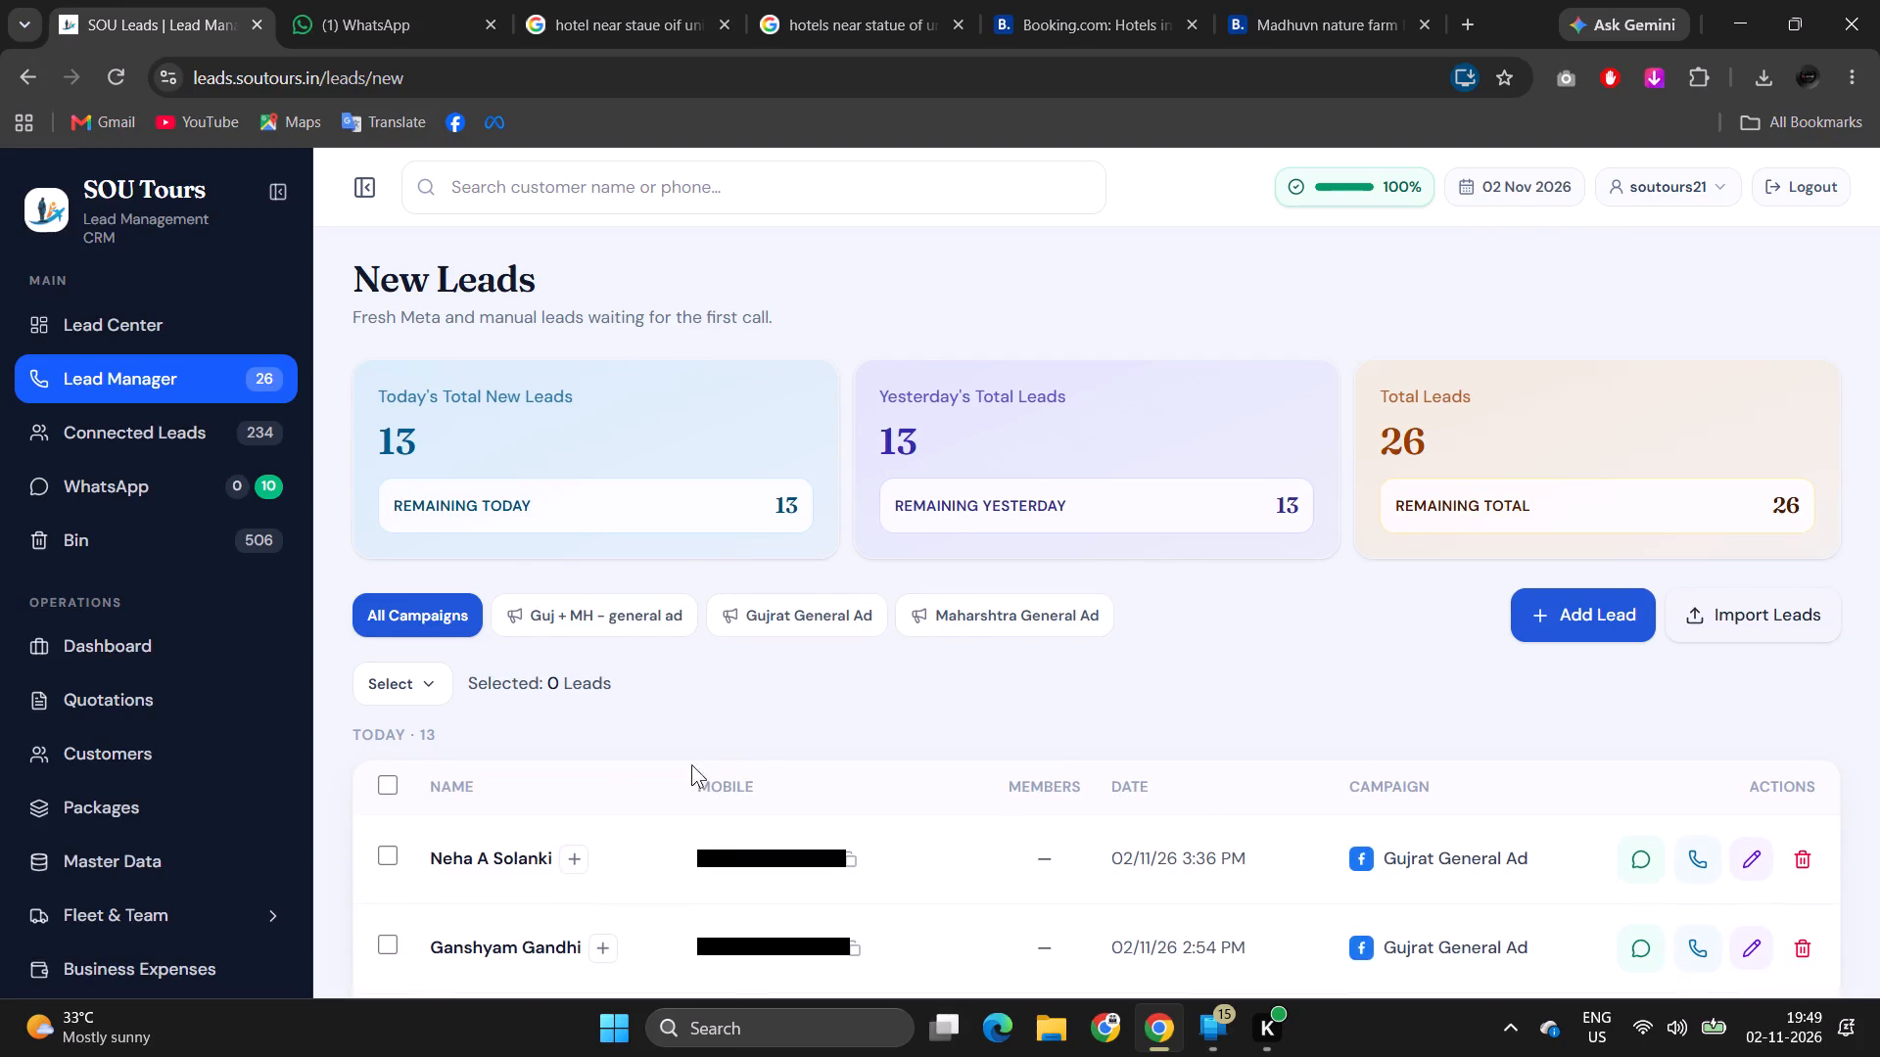
scroll(668, 772, "down", 2)
left_click(758, 364)
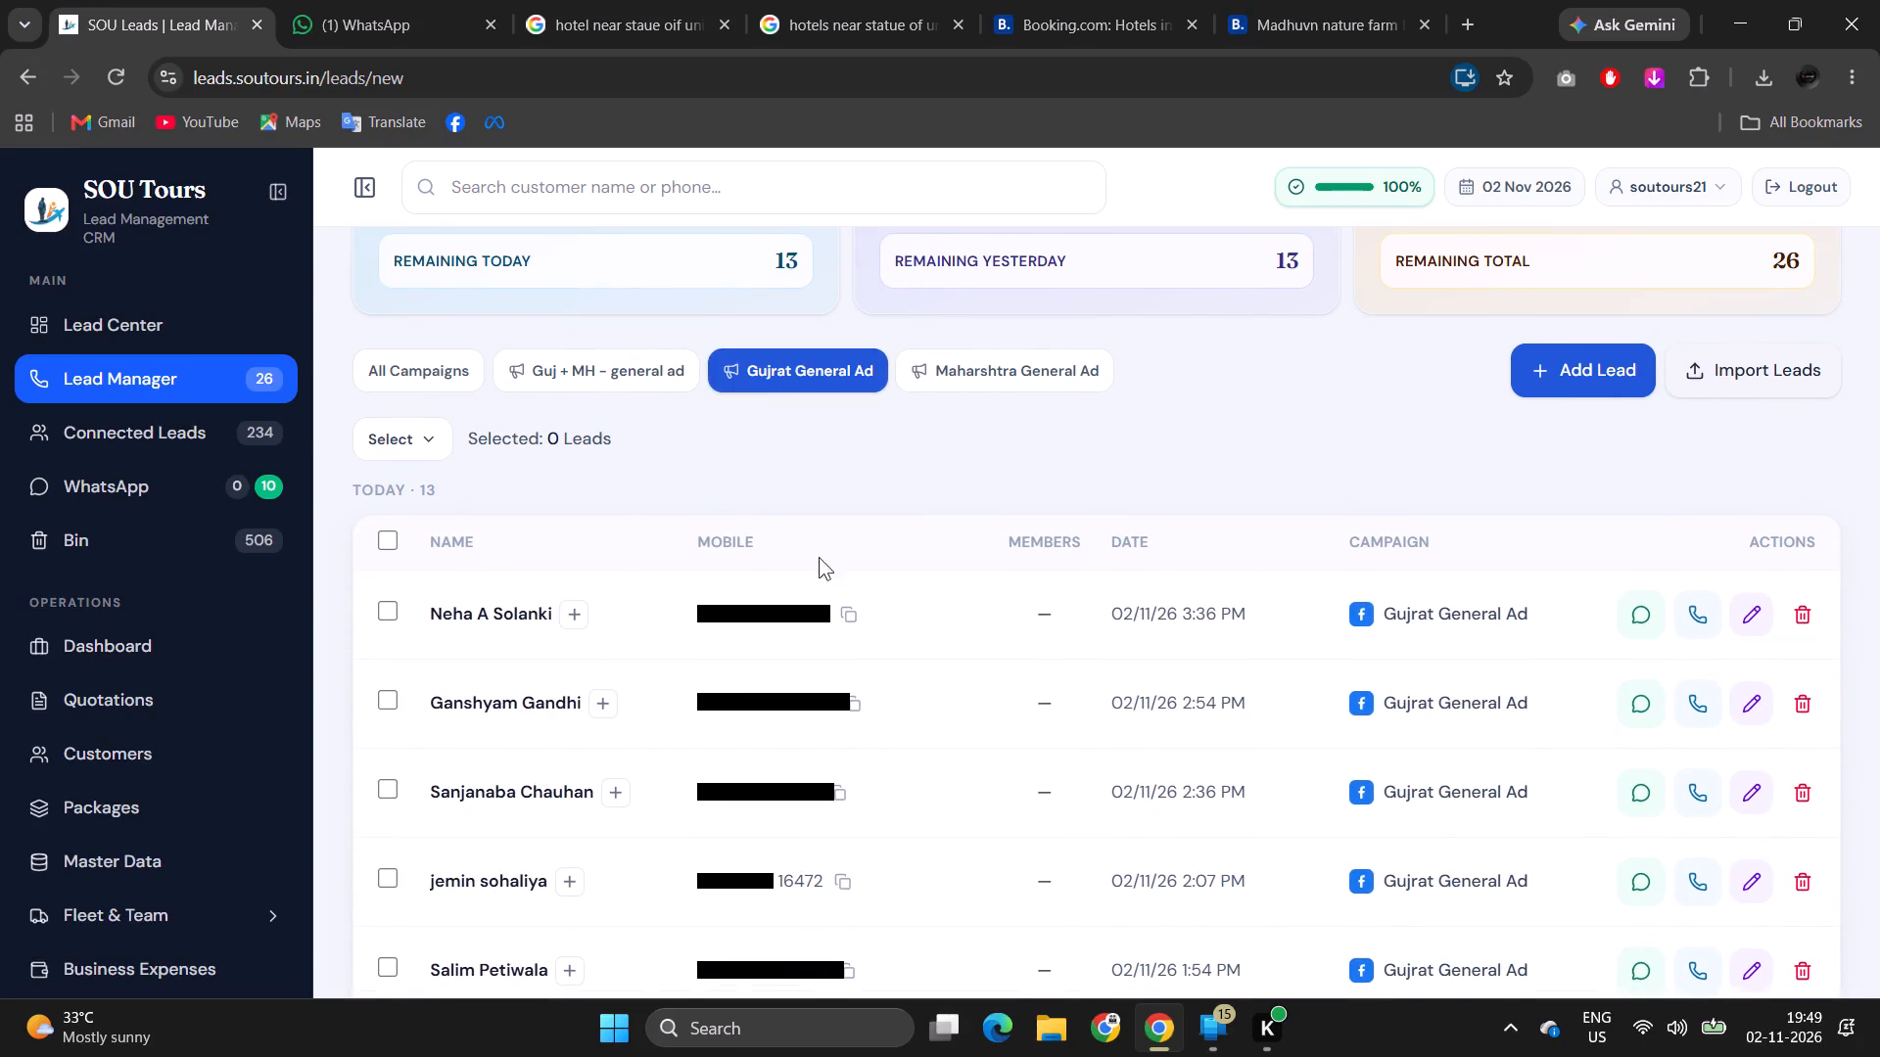
left_click(1694, 617)
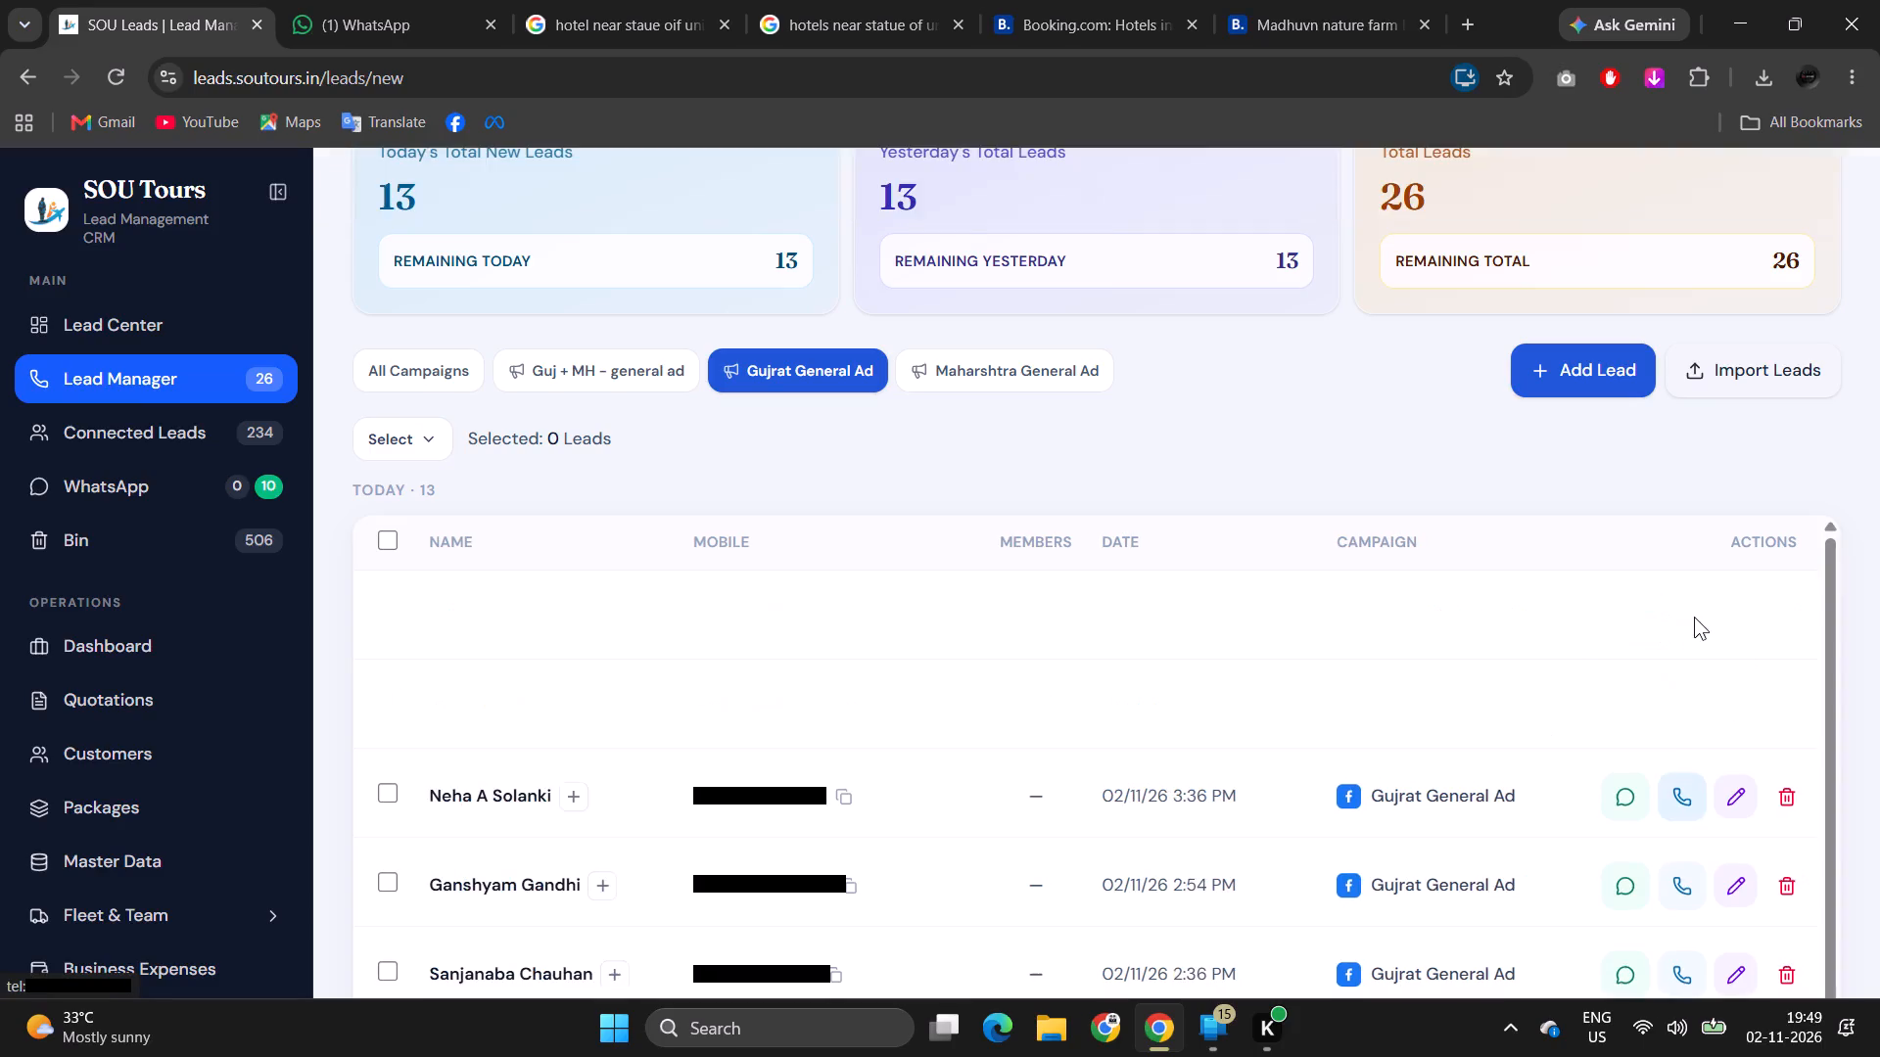
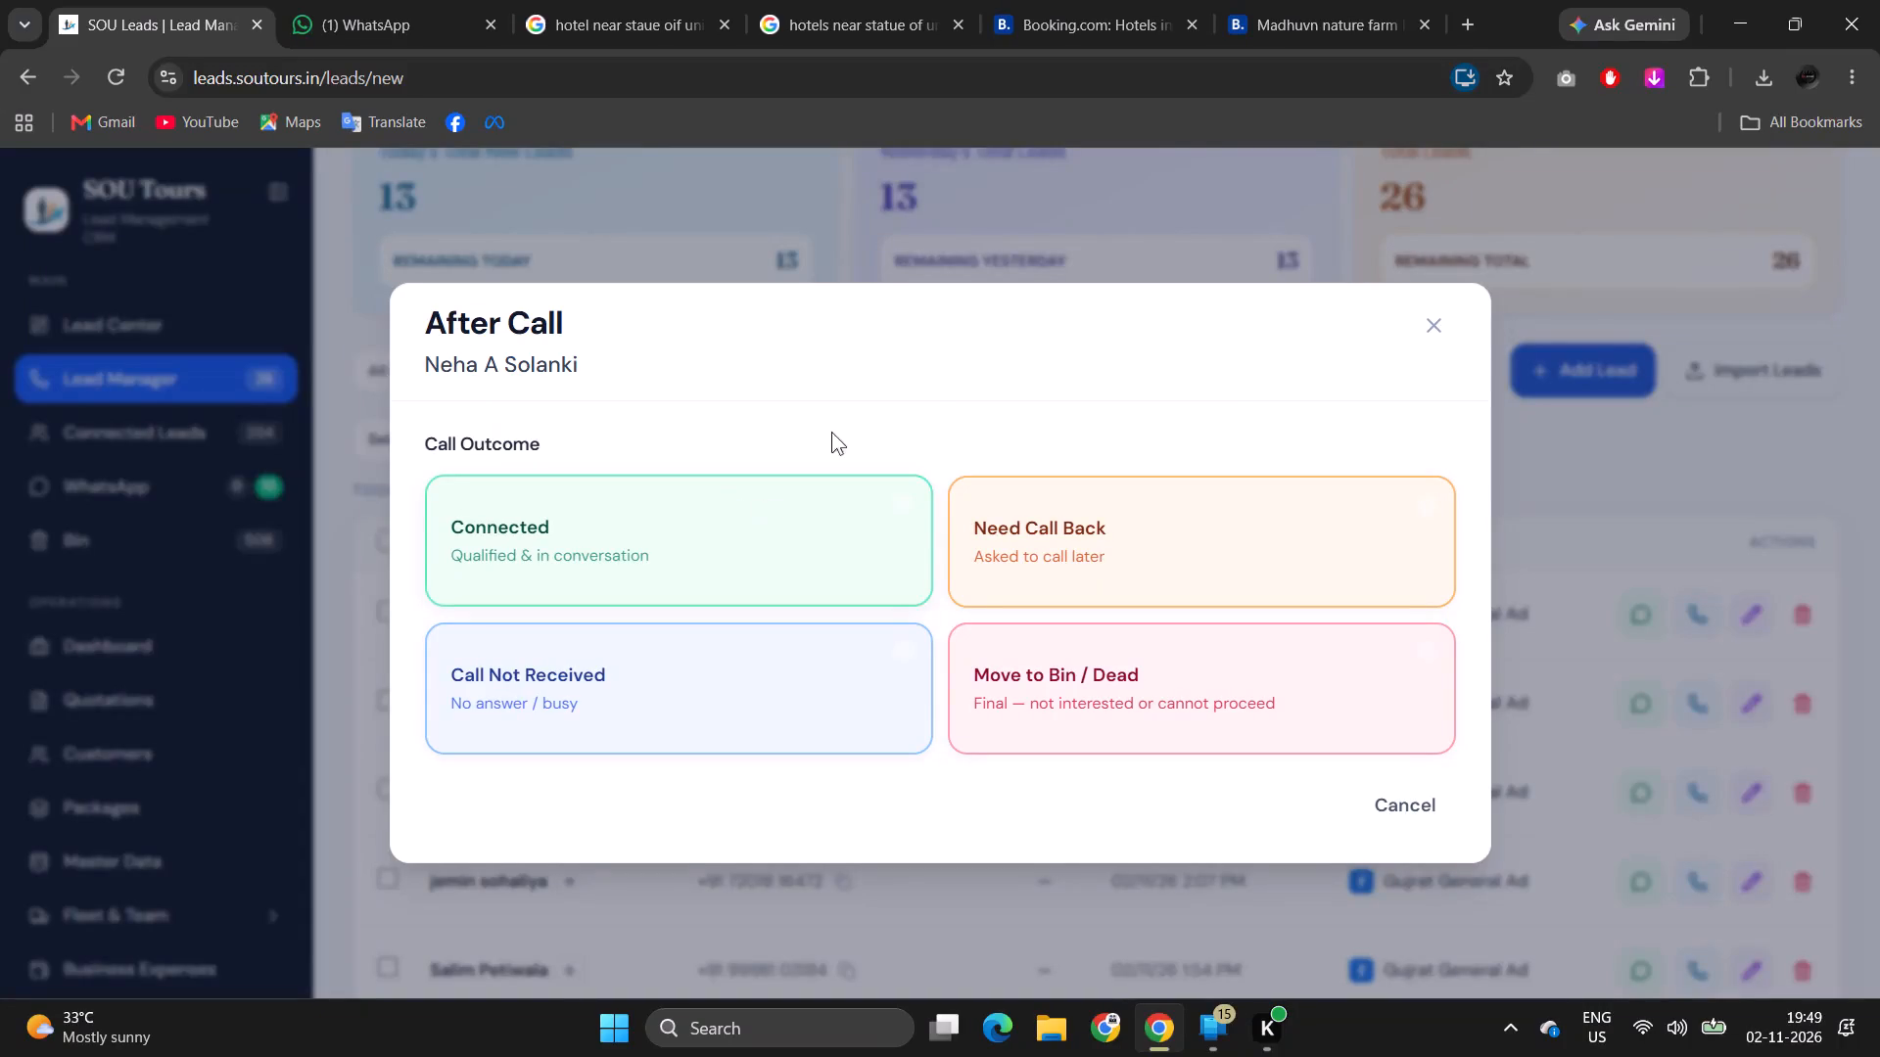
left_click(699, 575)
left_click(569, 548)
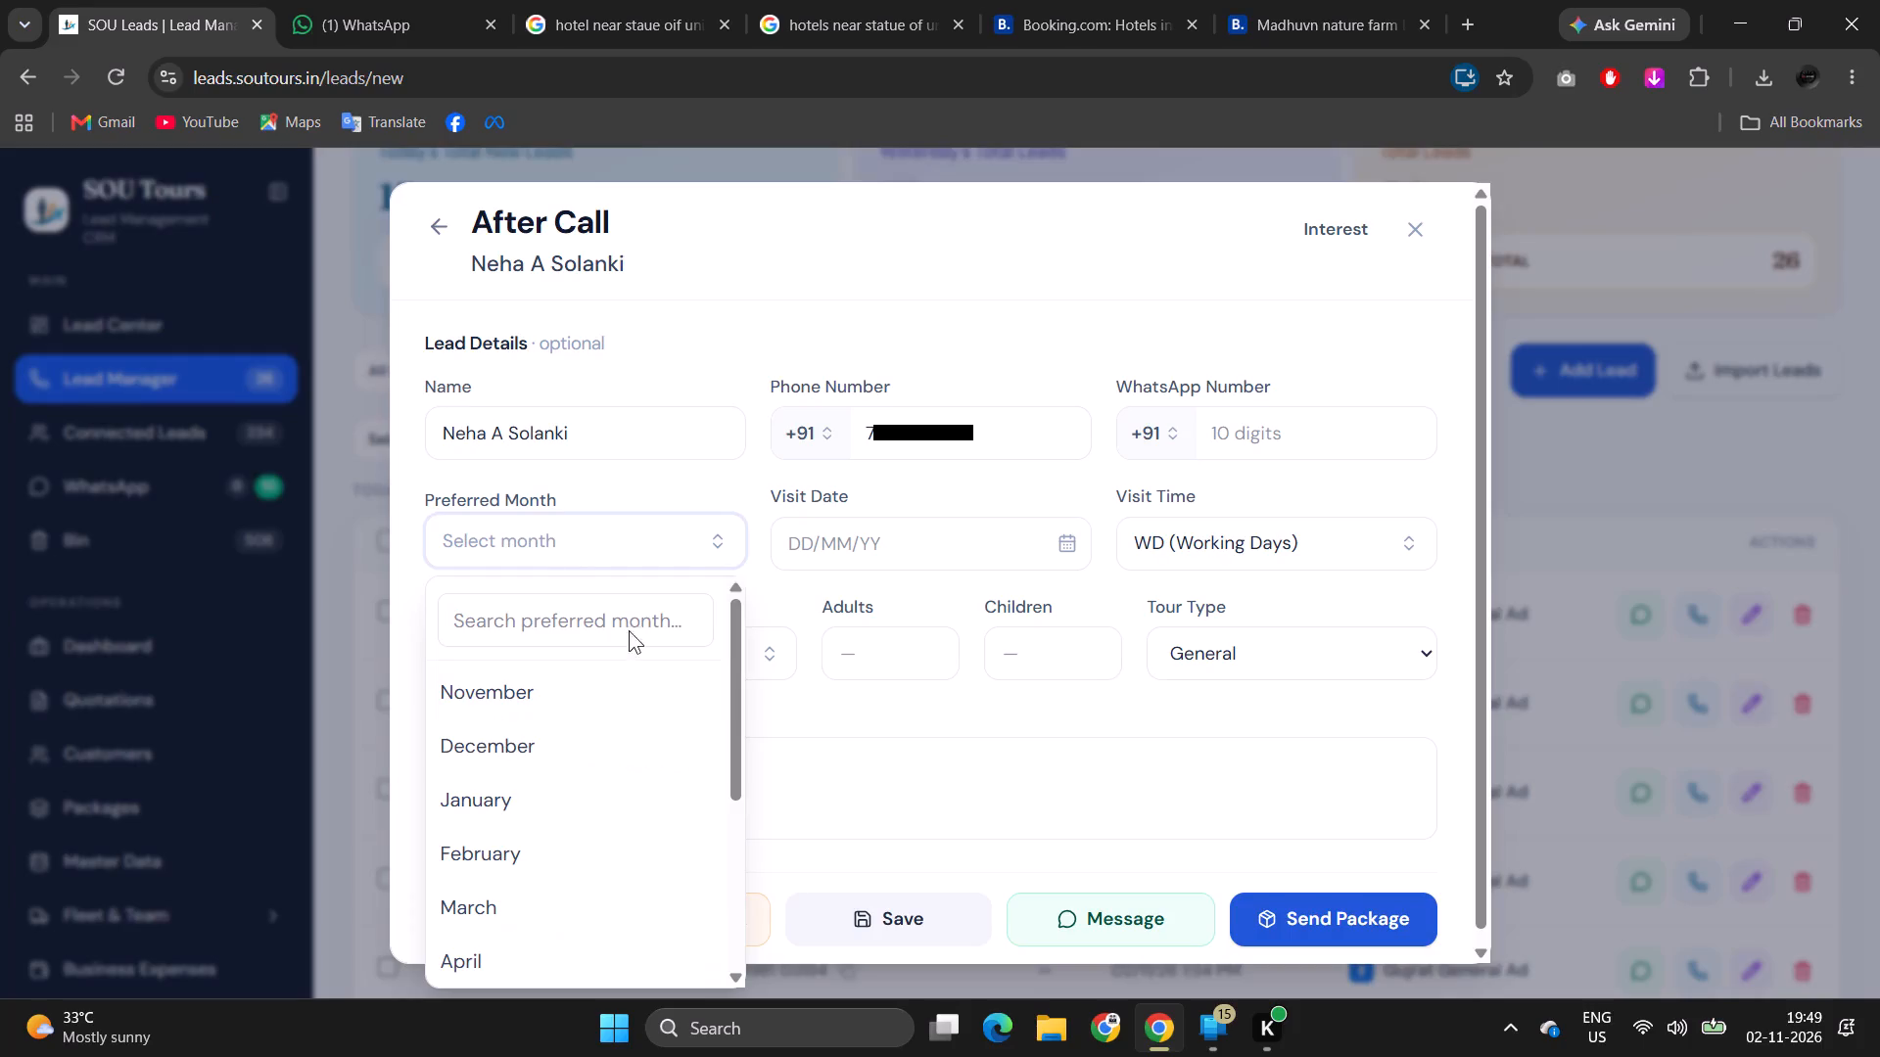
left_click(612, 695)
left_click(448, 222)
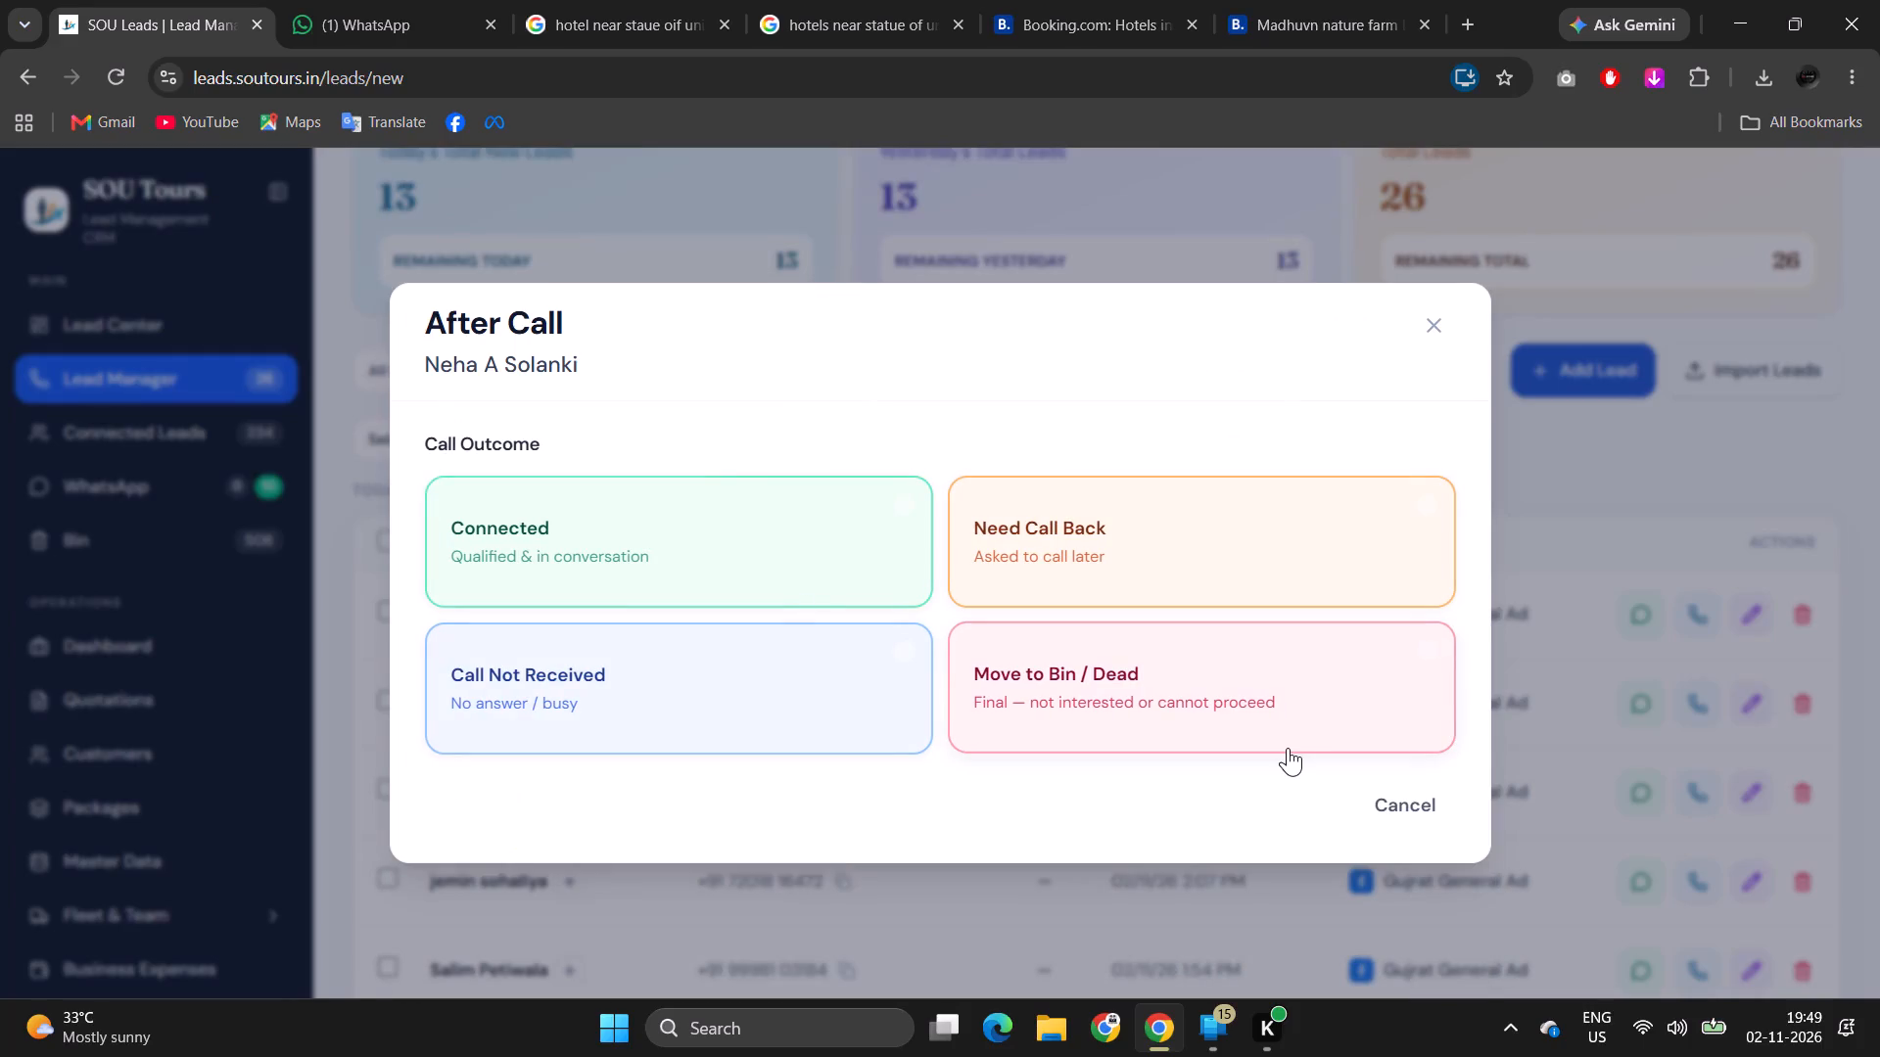
Record the called lead's outcome as Move to Bin / Dead and move the lead to the bin.
left_click(1370, 688)
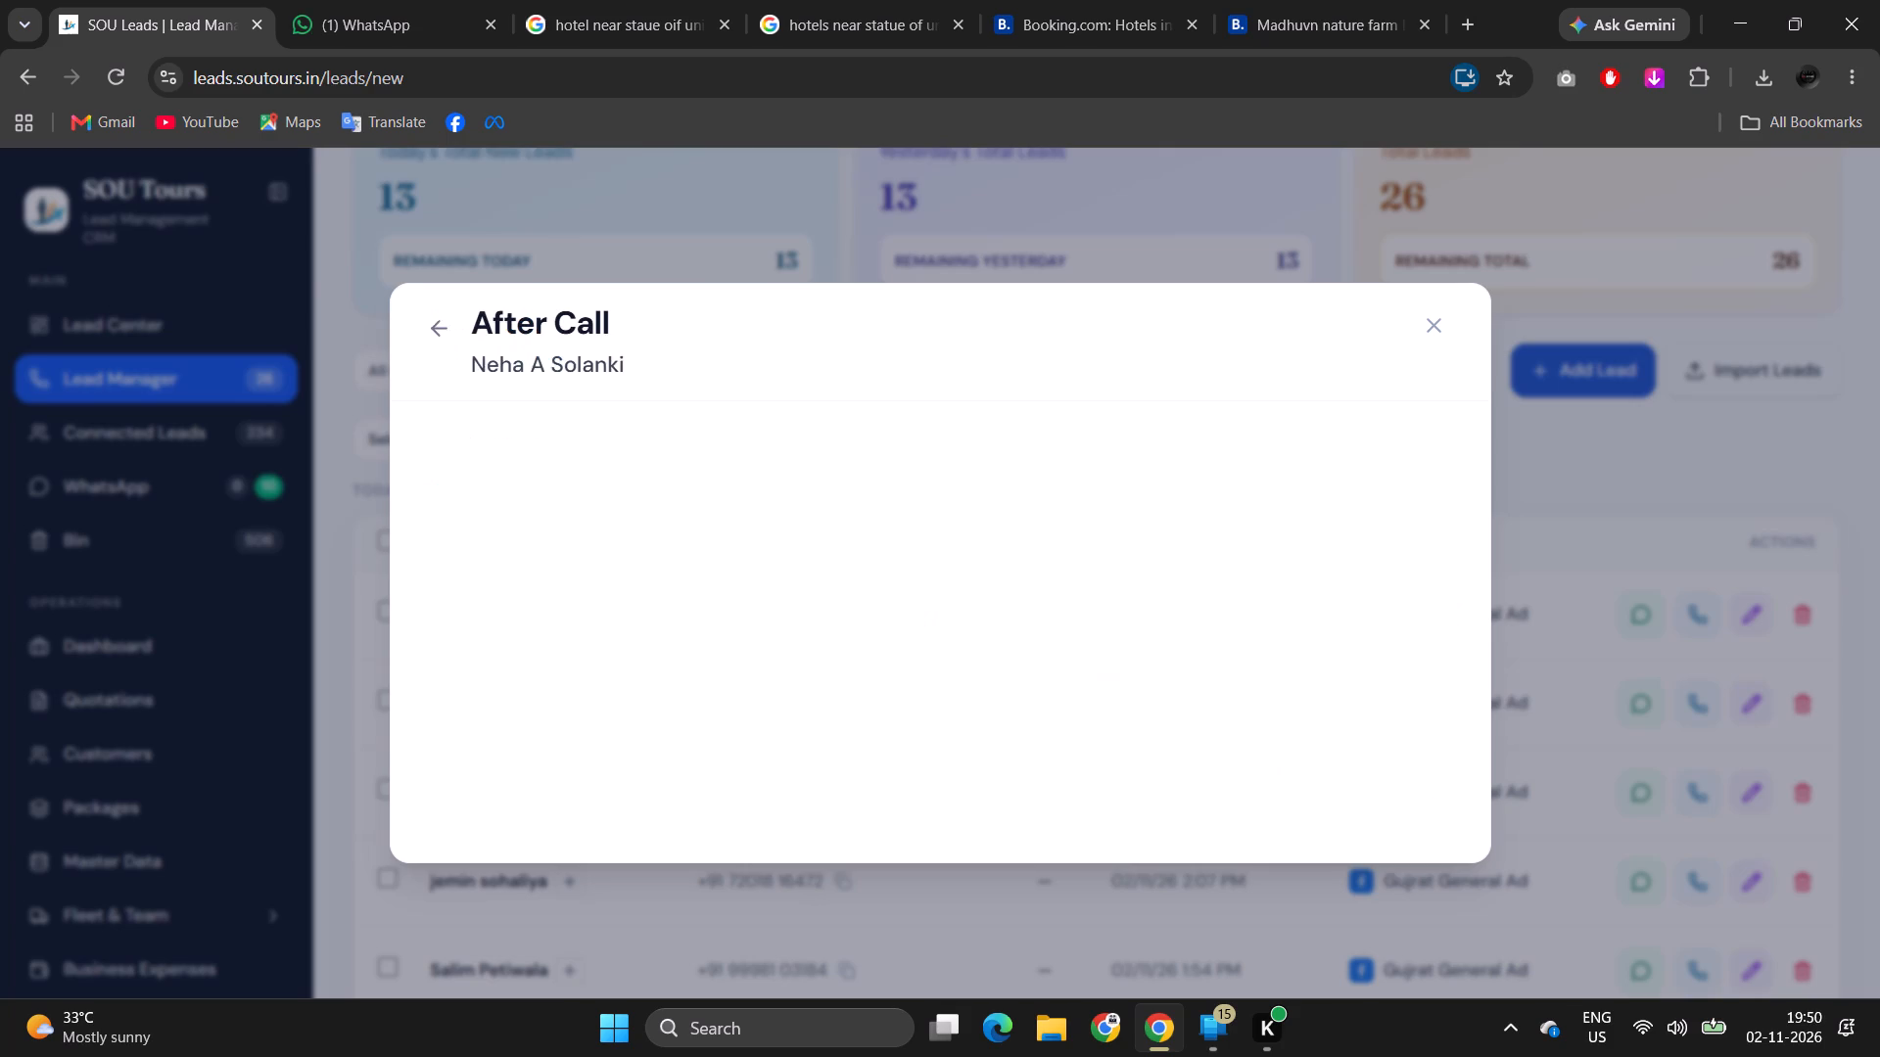
left_click(1214, 786)
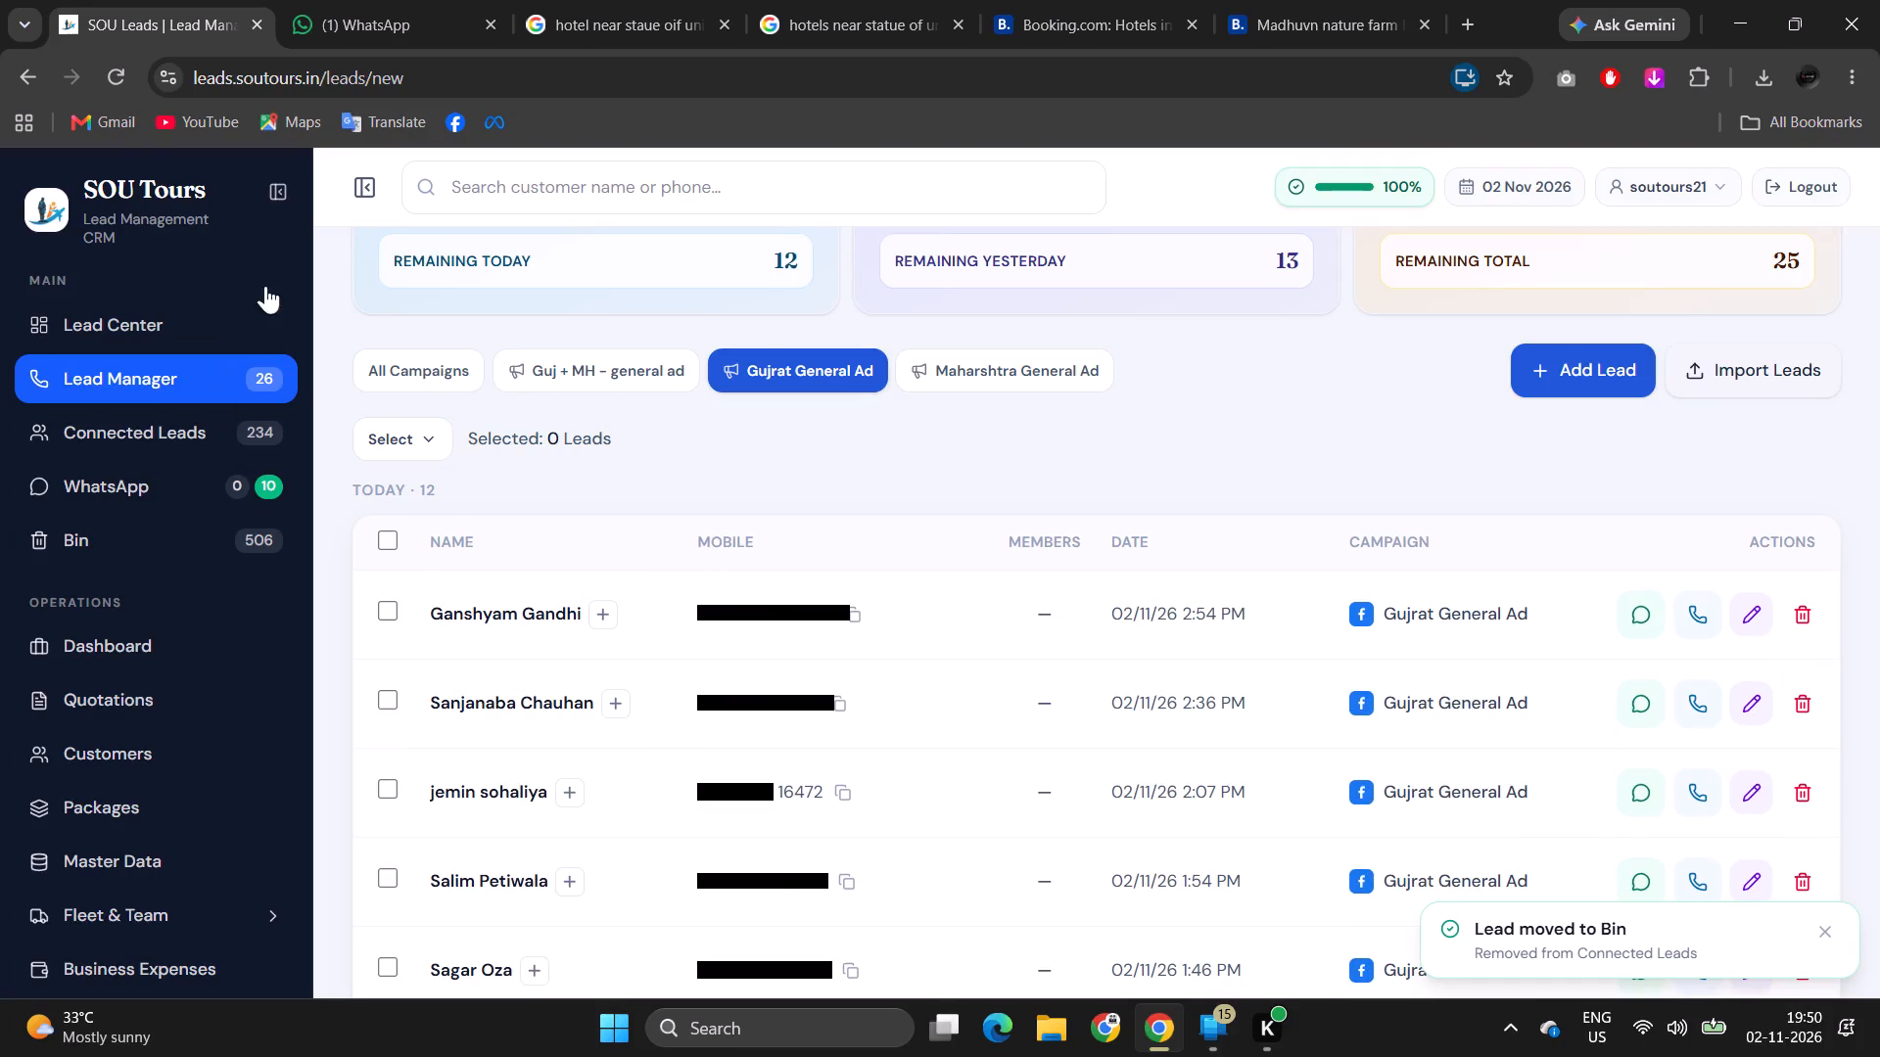
Reload the new leads, filter them to the Gujrat General Ad campaign, and call the first lead in today's list.
left_click(115, 79)
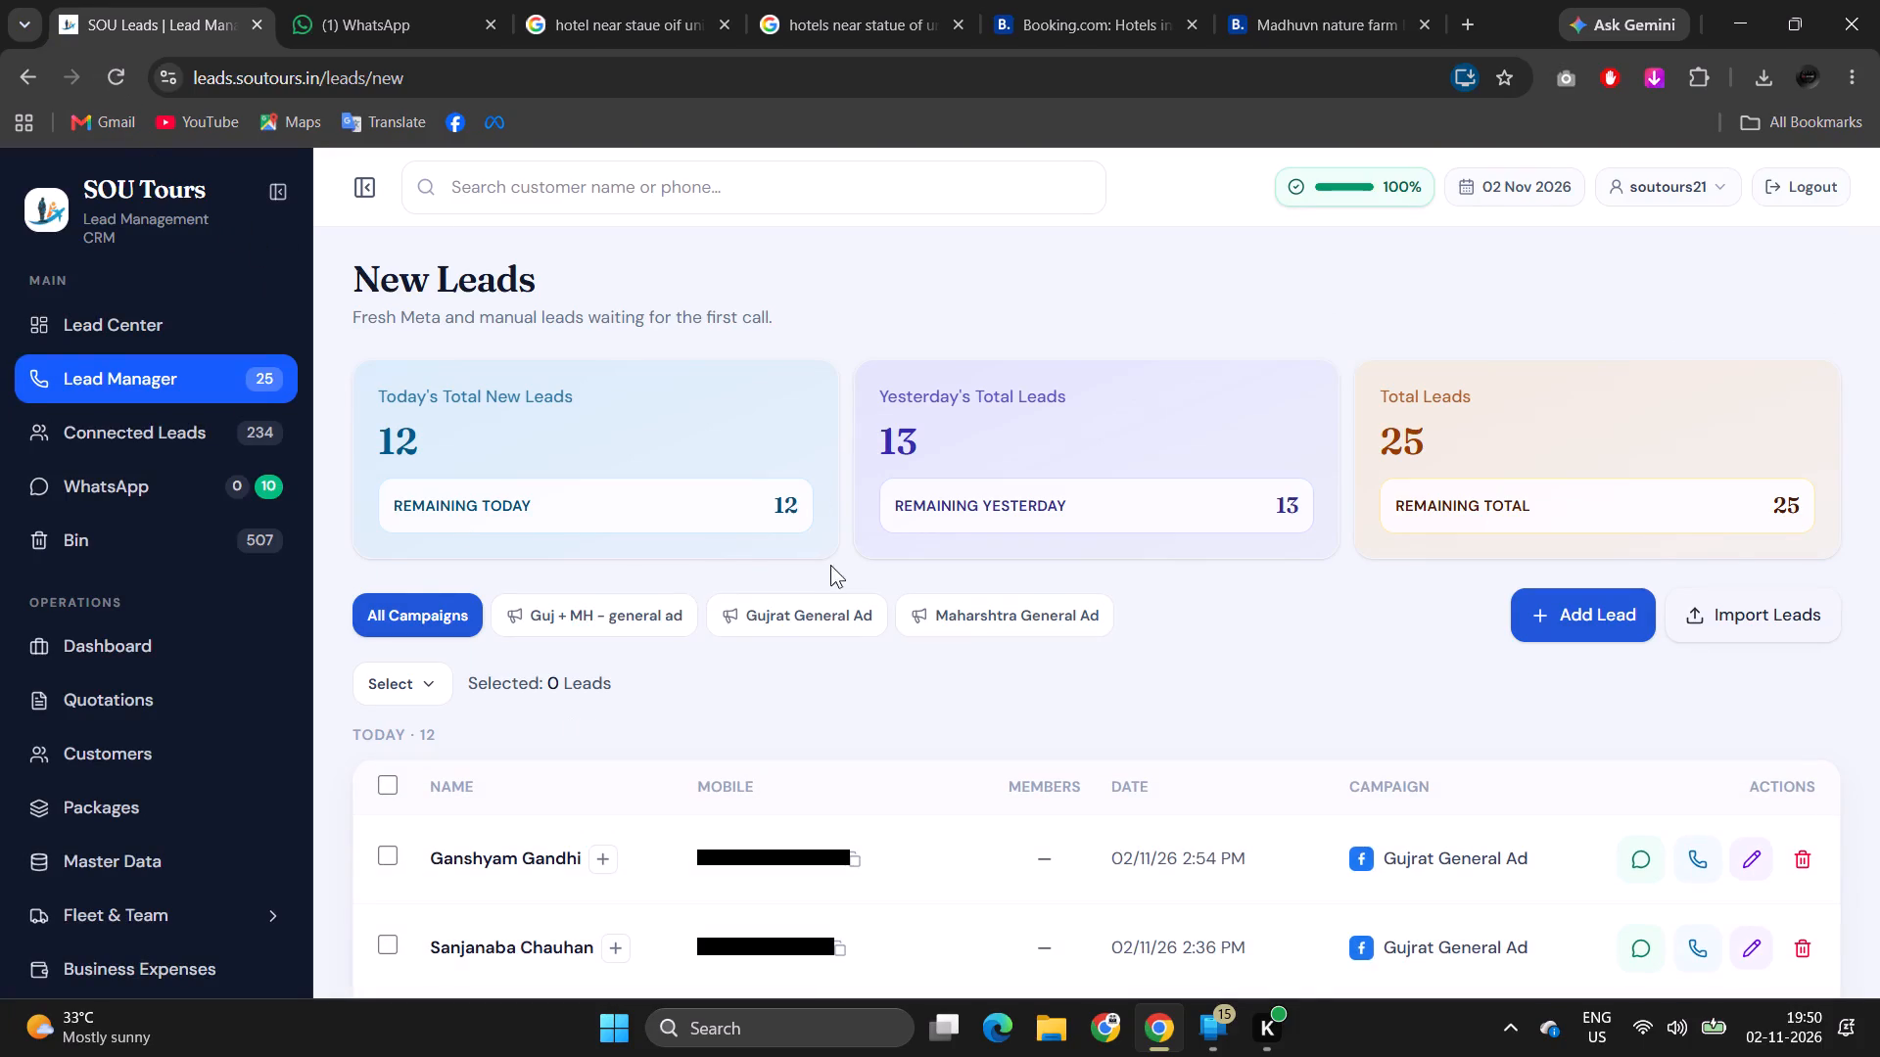
left_click(785, 611)
scroll(785, 611, "down", 5)
scroll(888, 684, "up", 2)
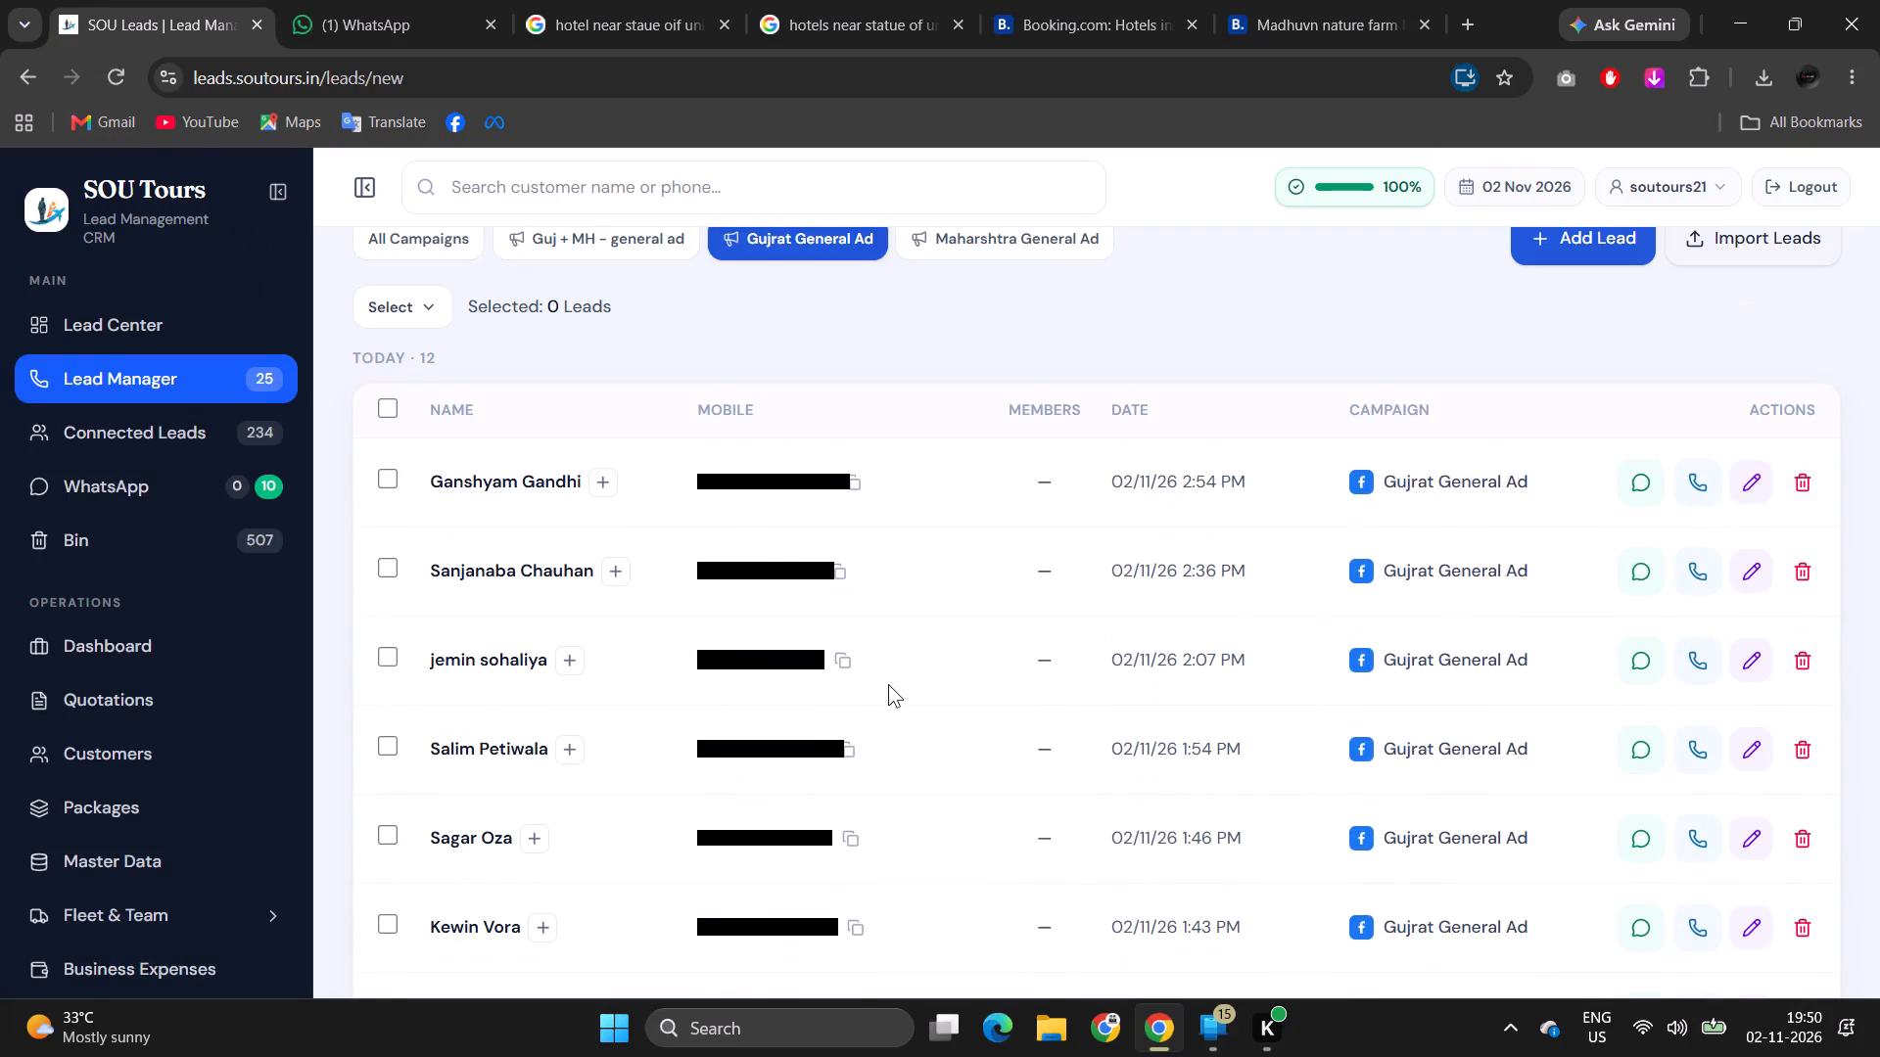
left_click(1705, 486)
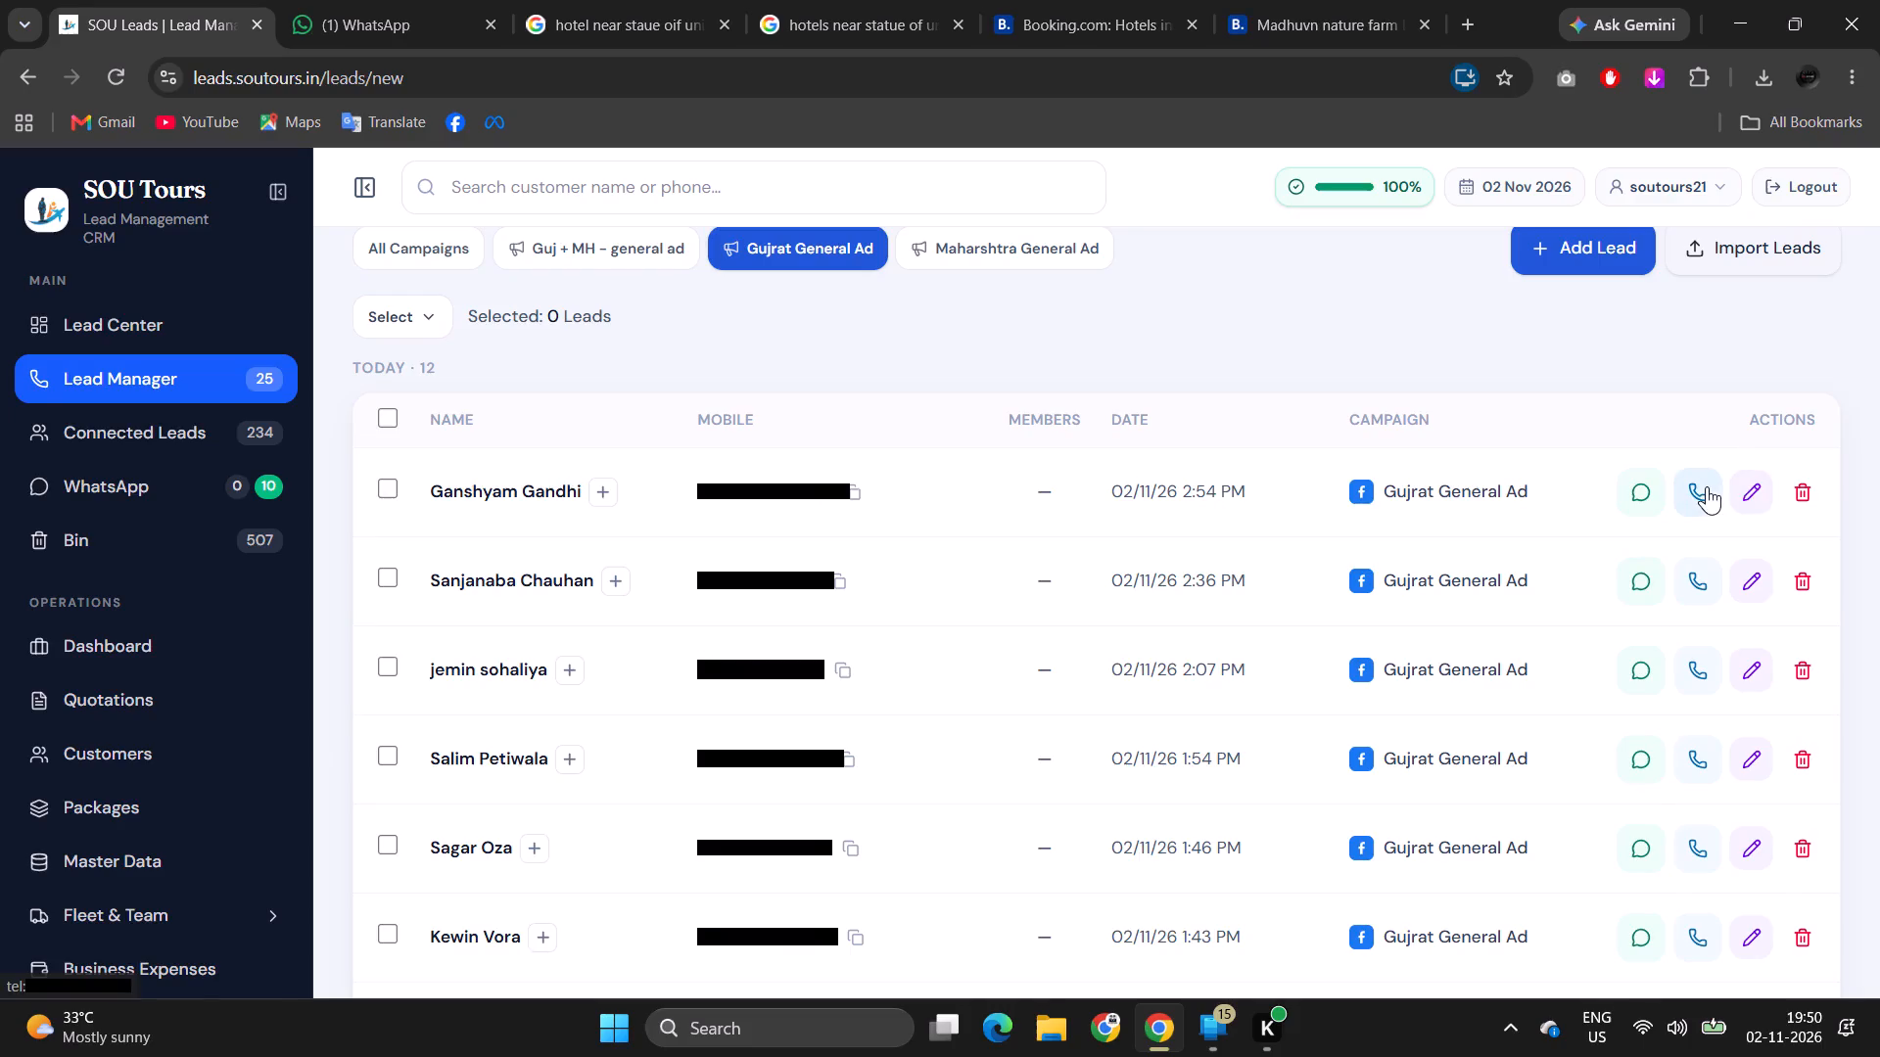
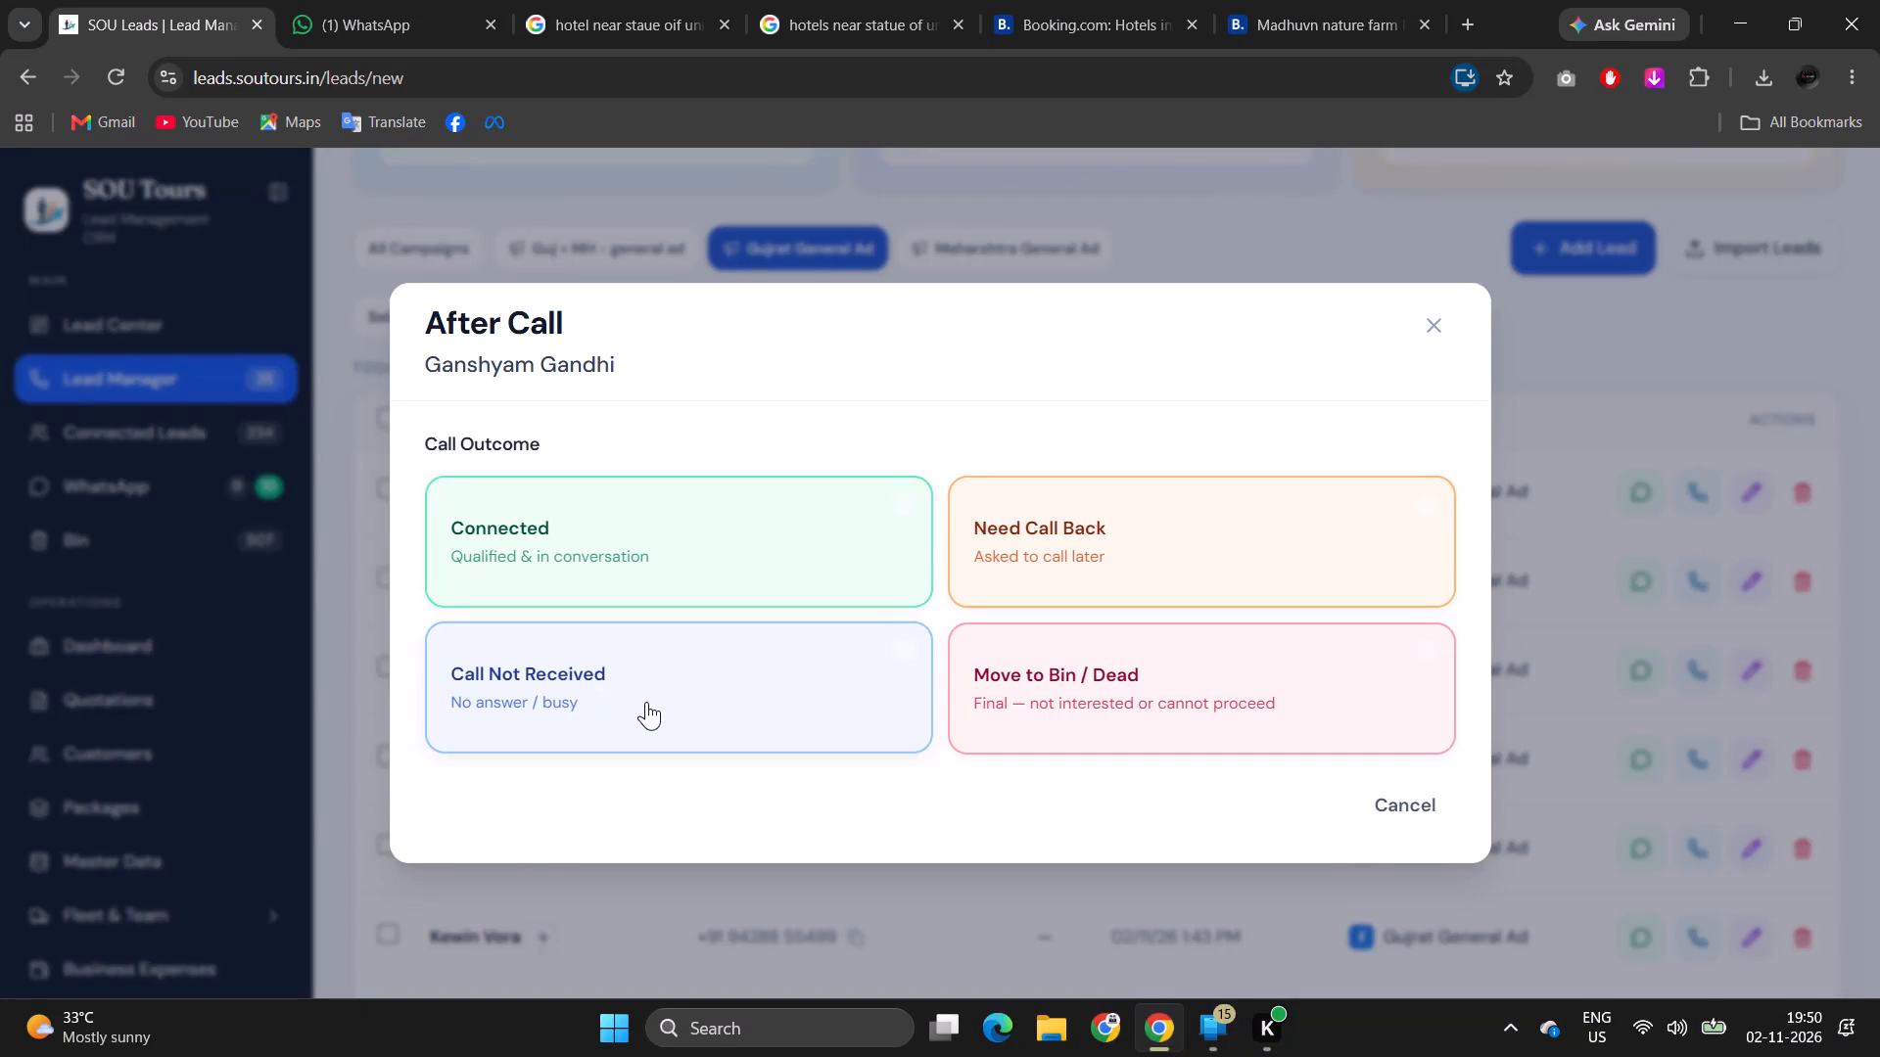
Record the called lead's outcome as Call Not Received.
left_click(644, 702)
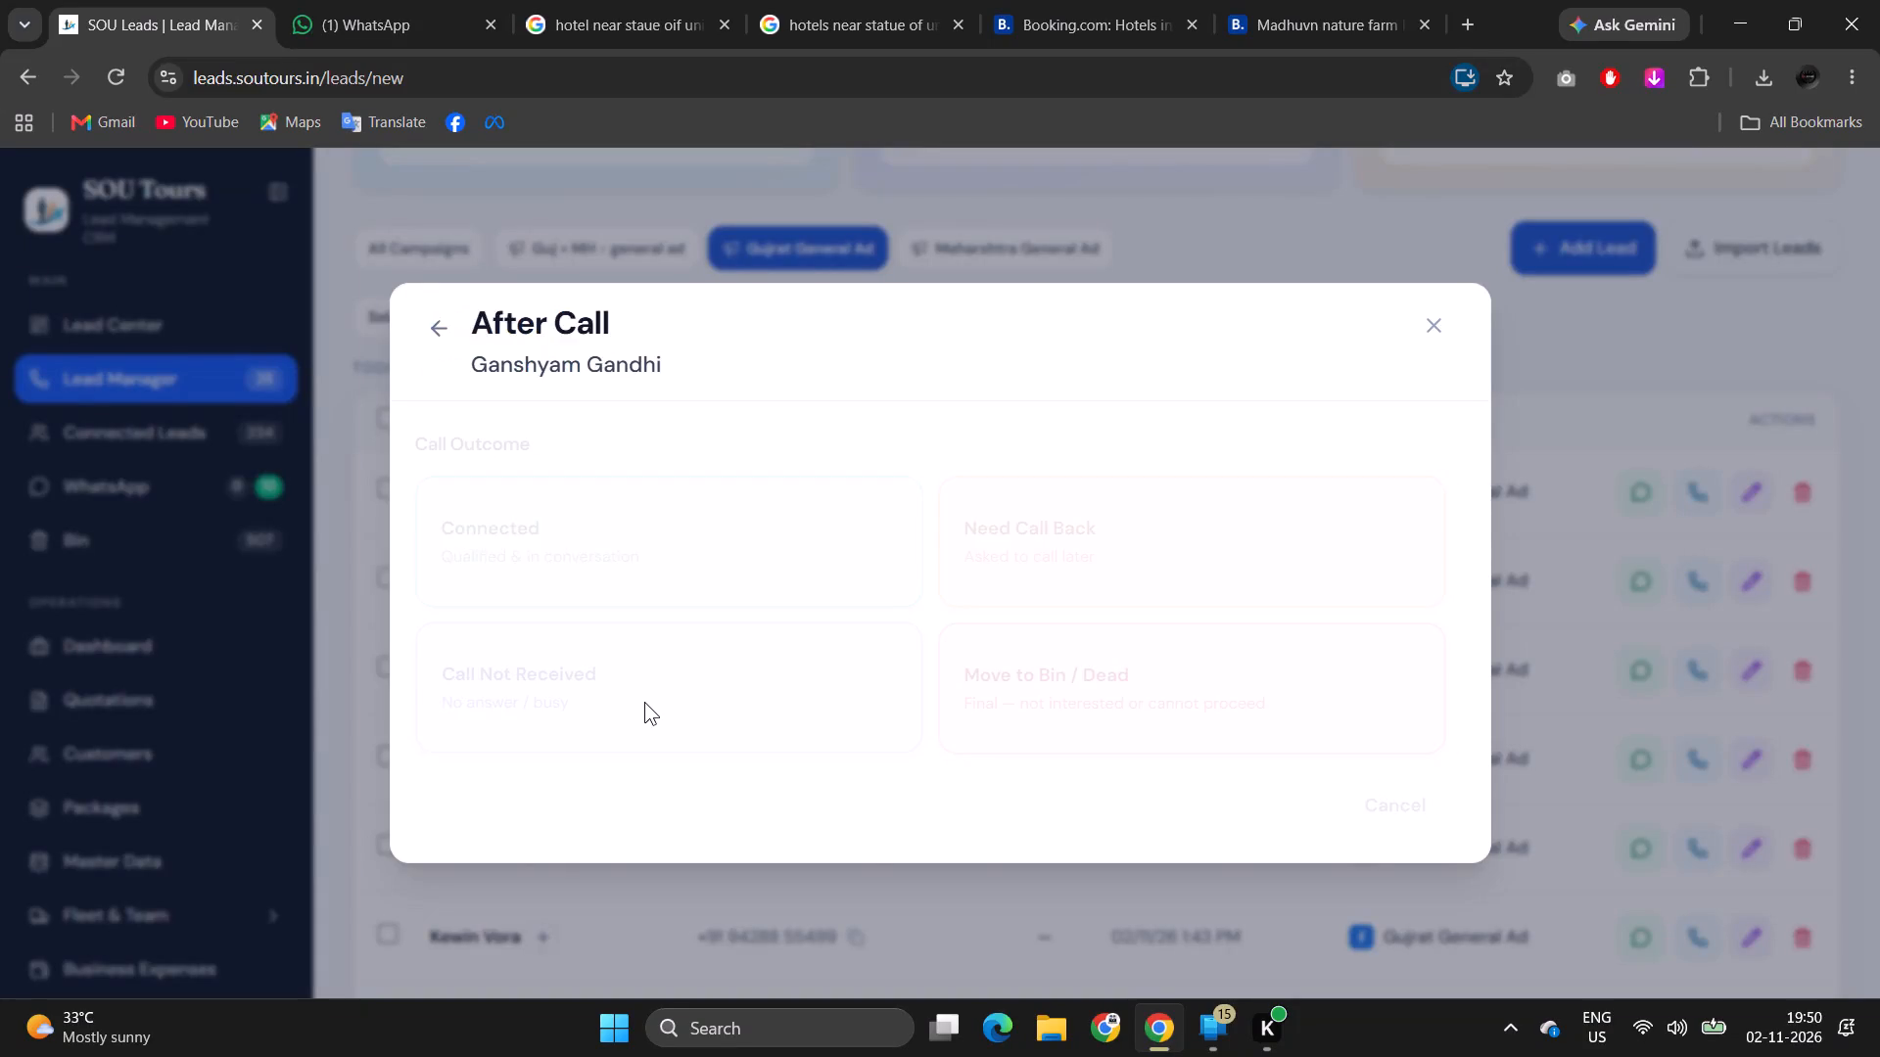
left_click(1325, 666)
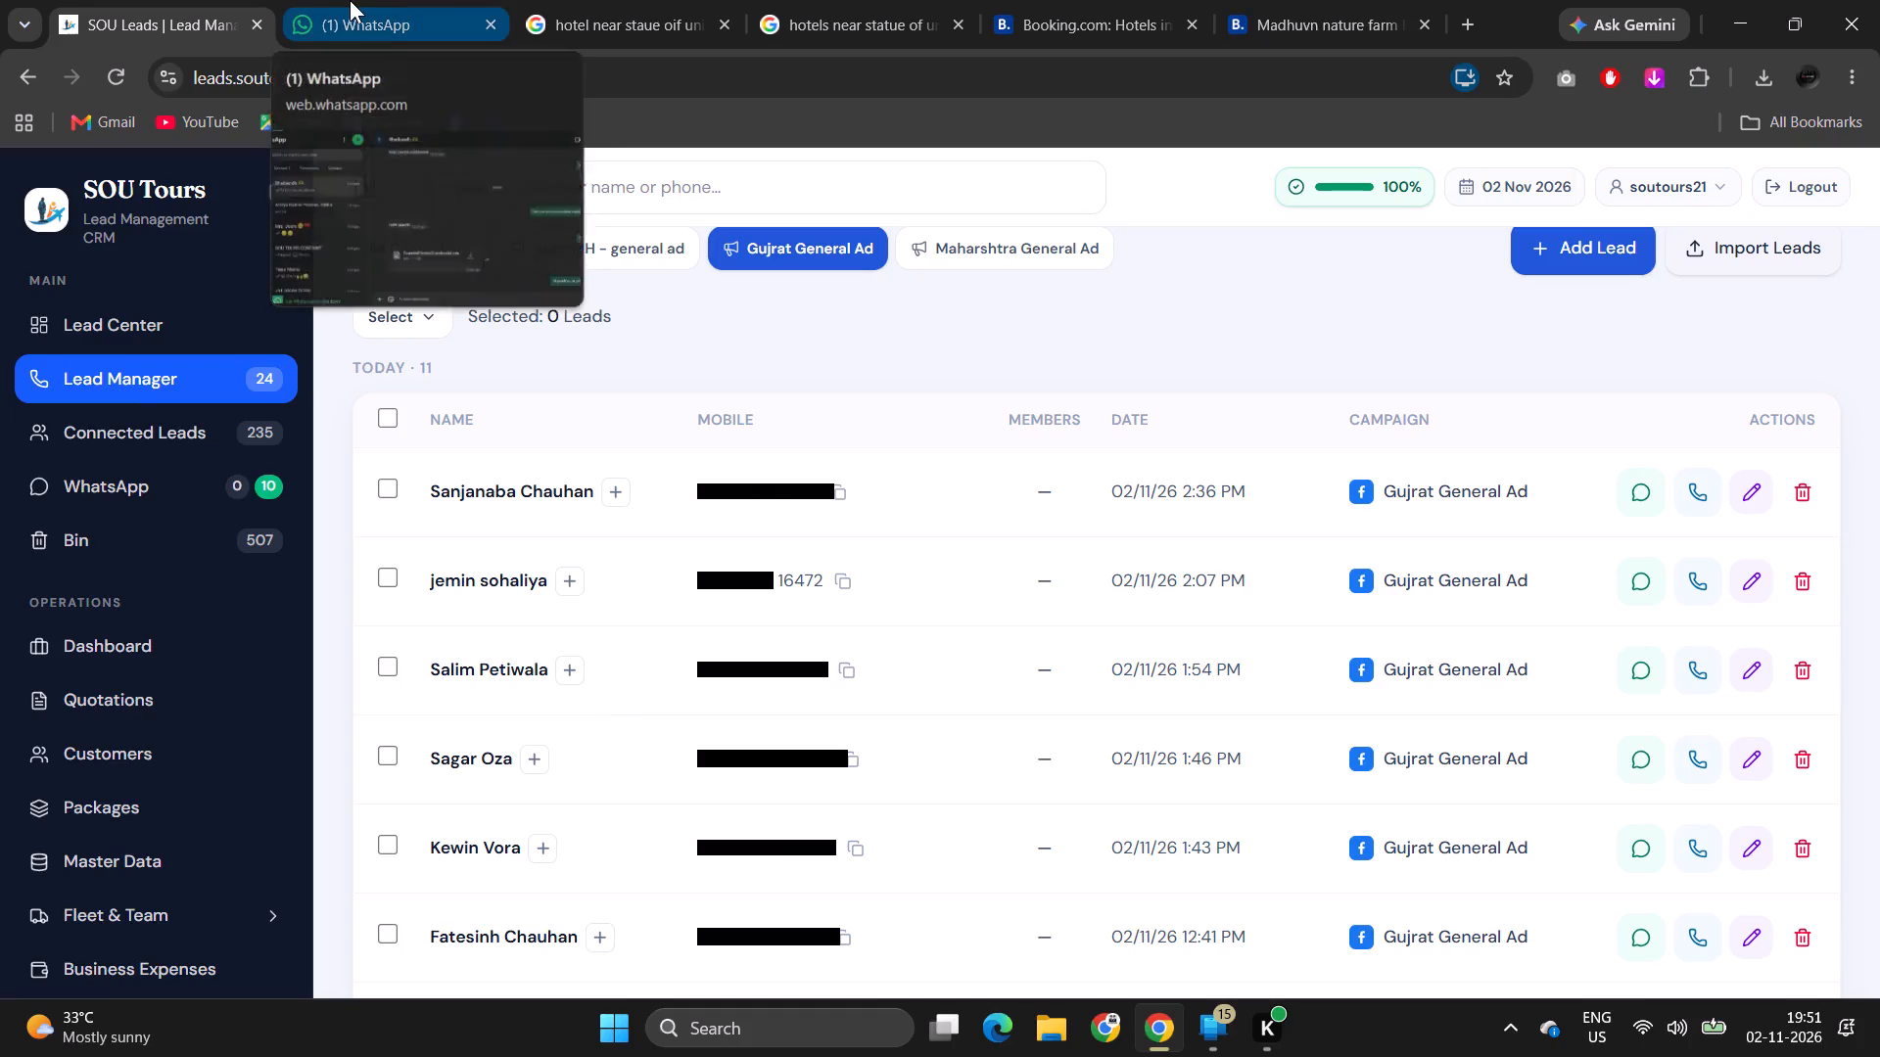
Search the CRM for the just-called lead by the partial first name "ghans", and dismiss the search.
left_click(580, 194)
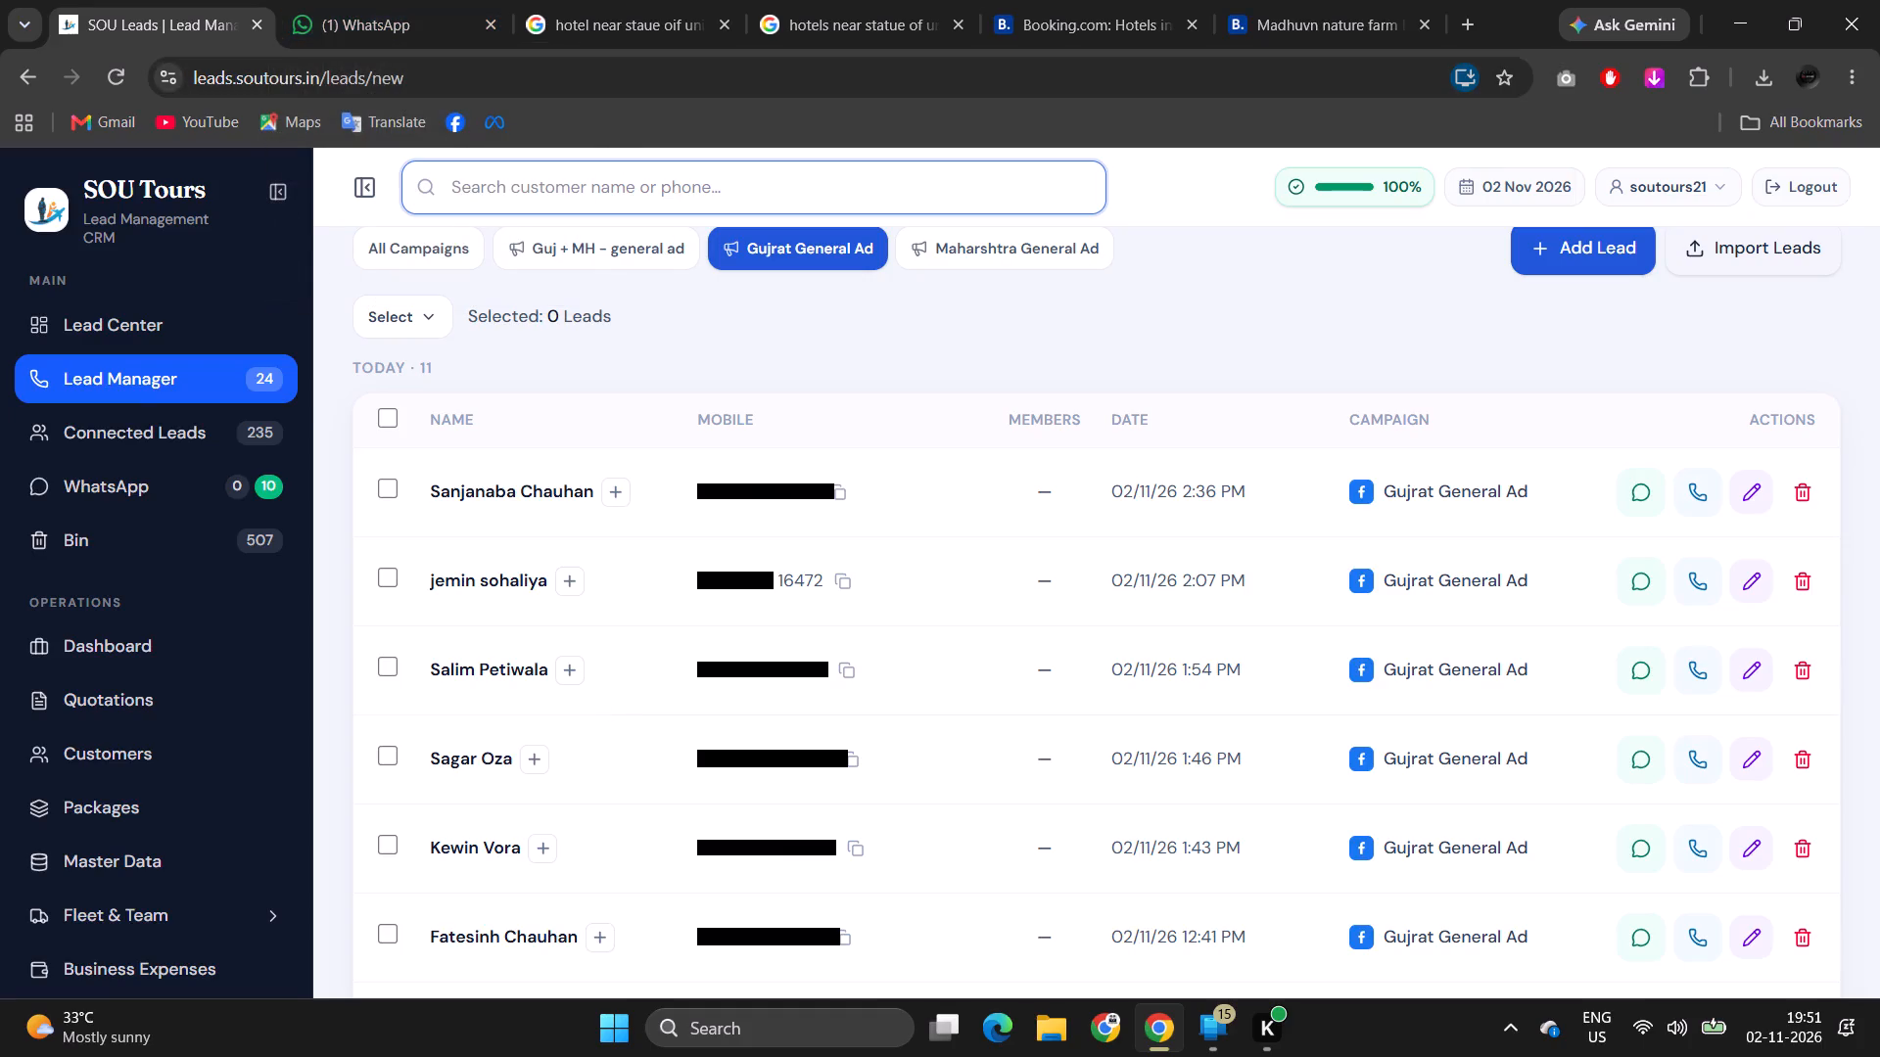
type("gh")
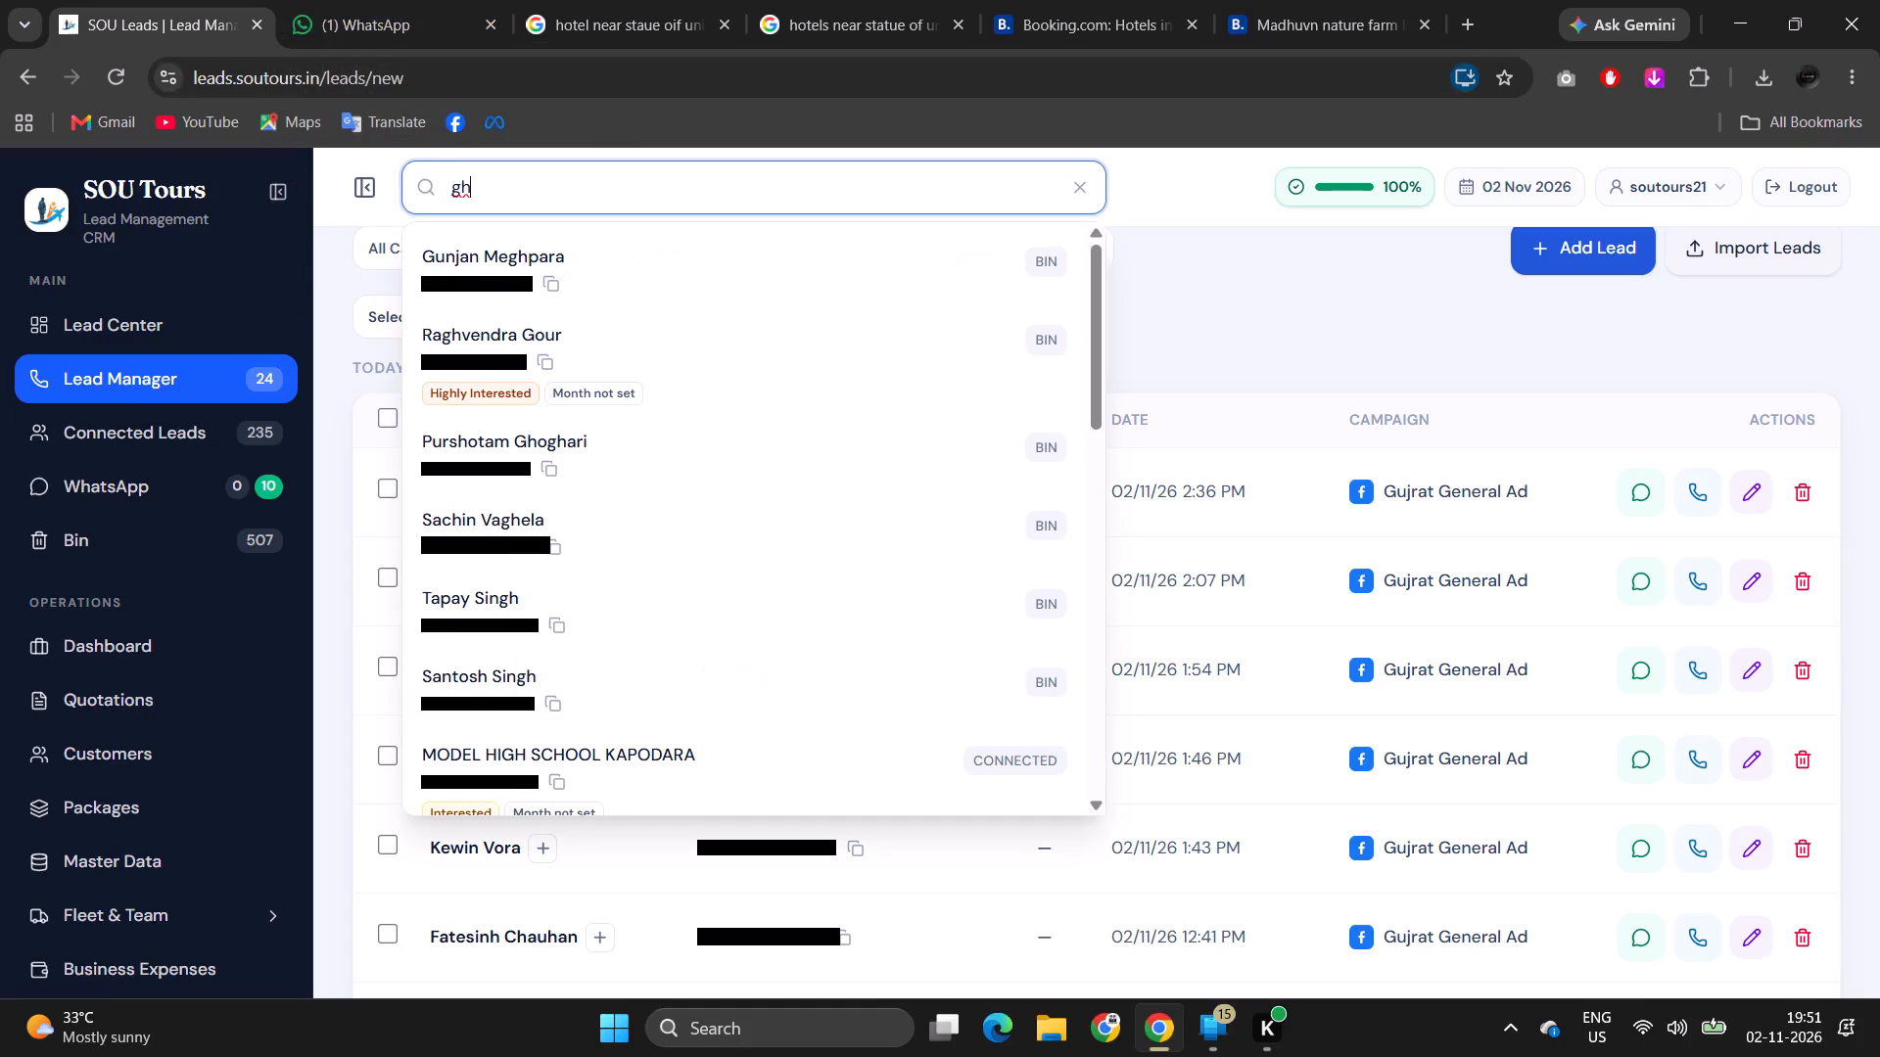
type("ansy")
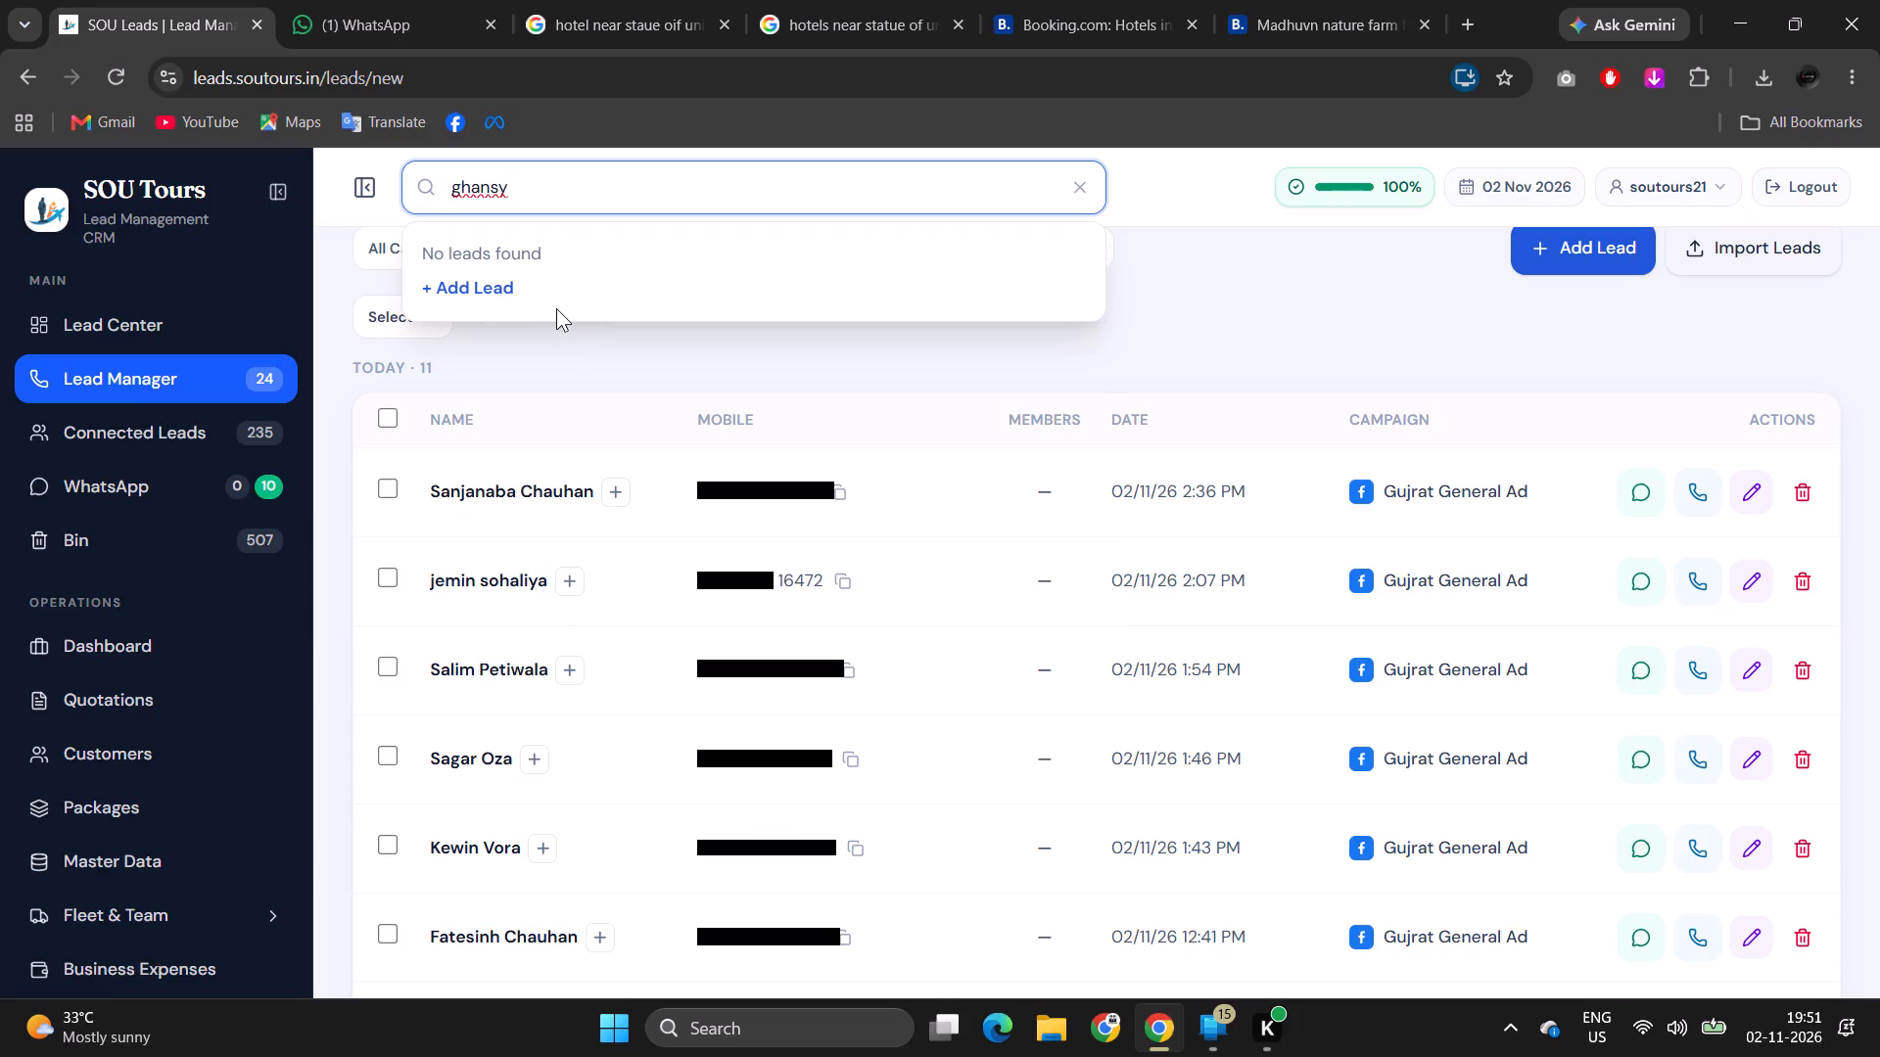
key("BackSpace")
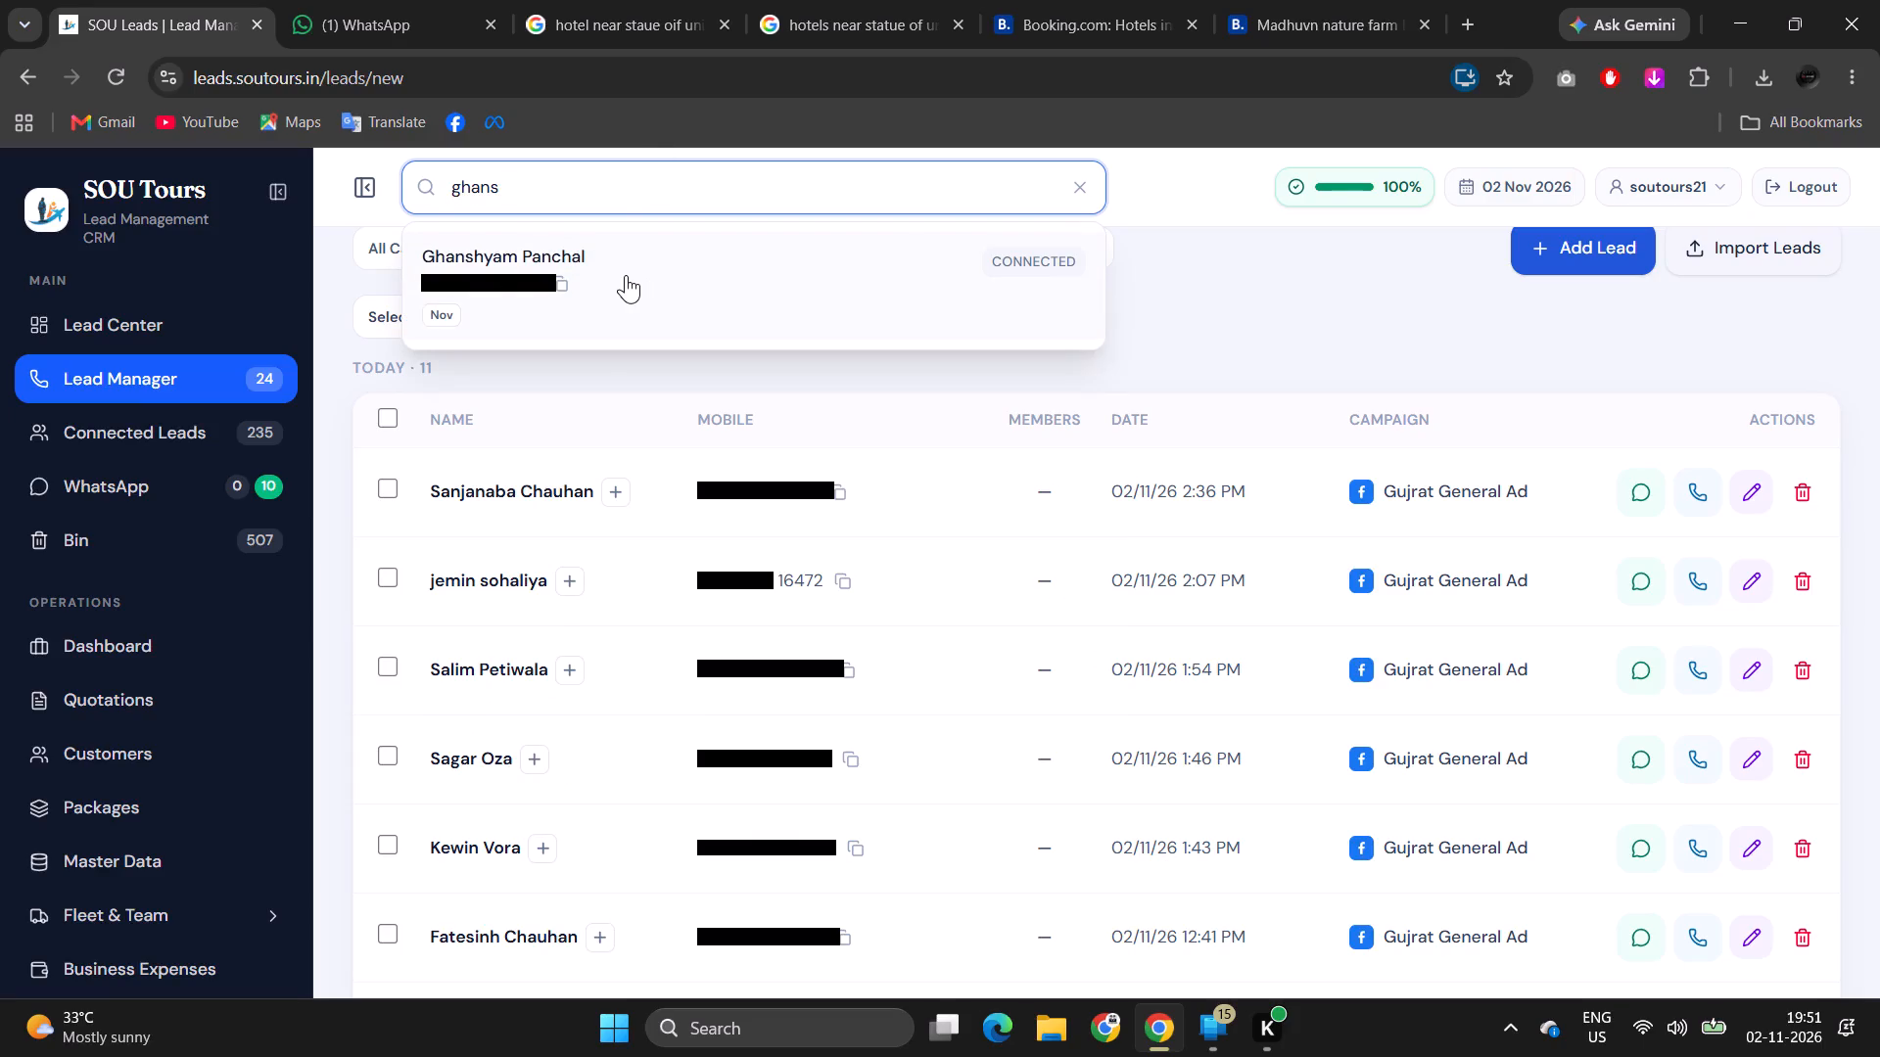
left_click(1075, 187)
left_click(1079, 192)
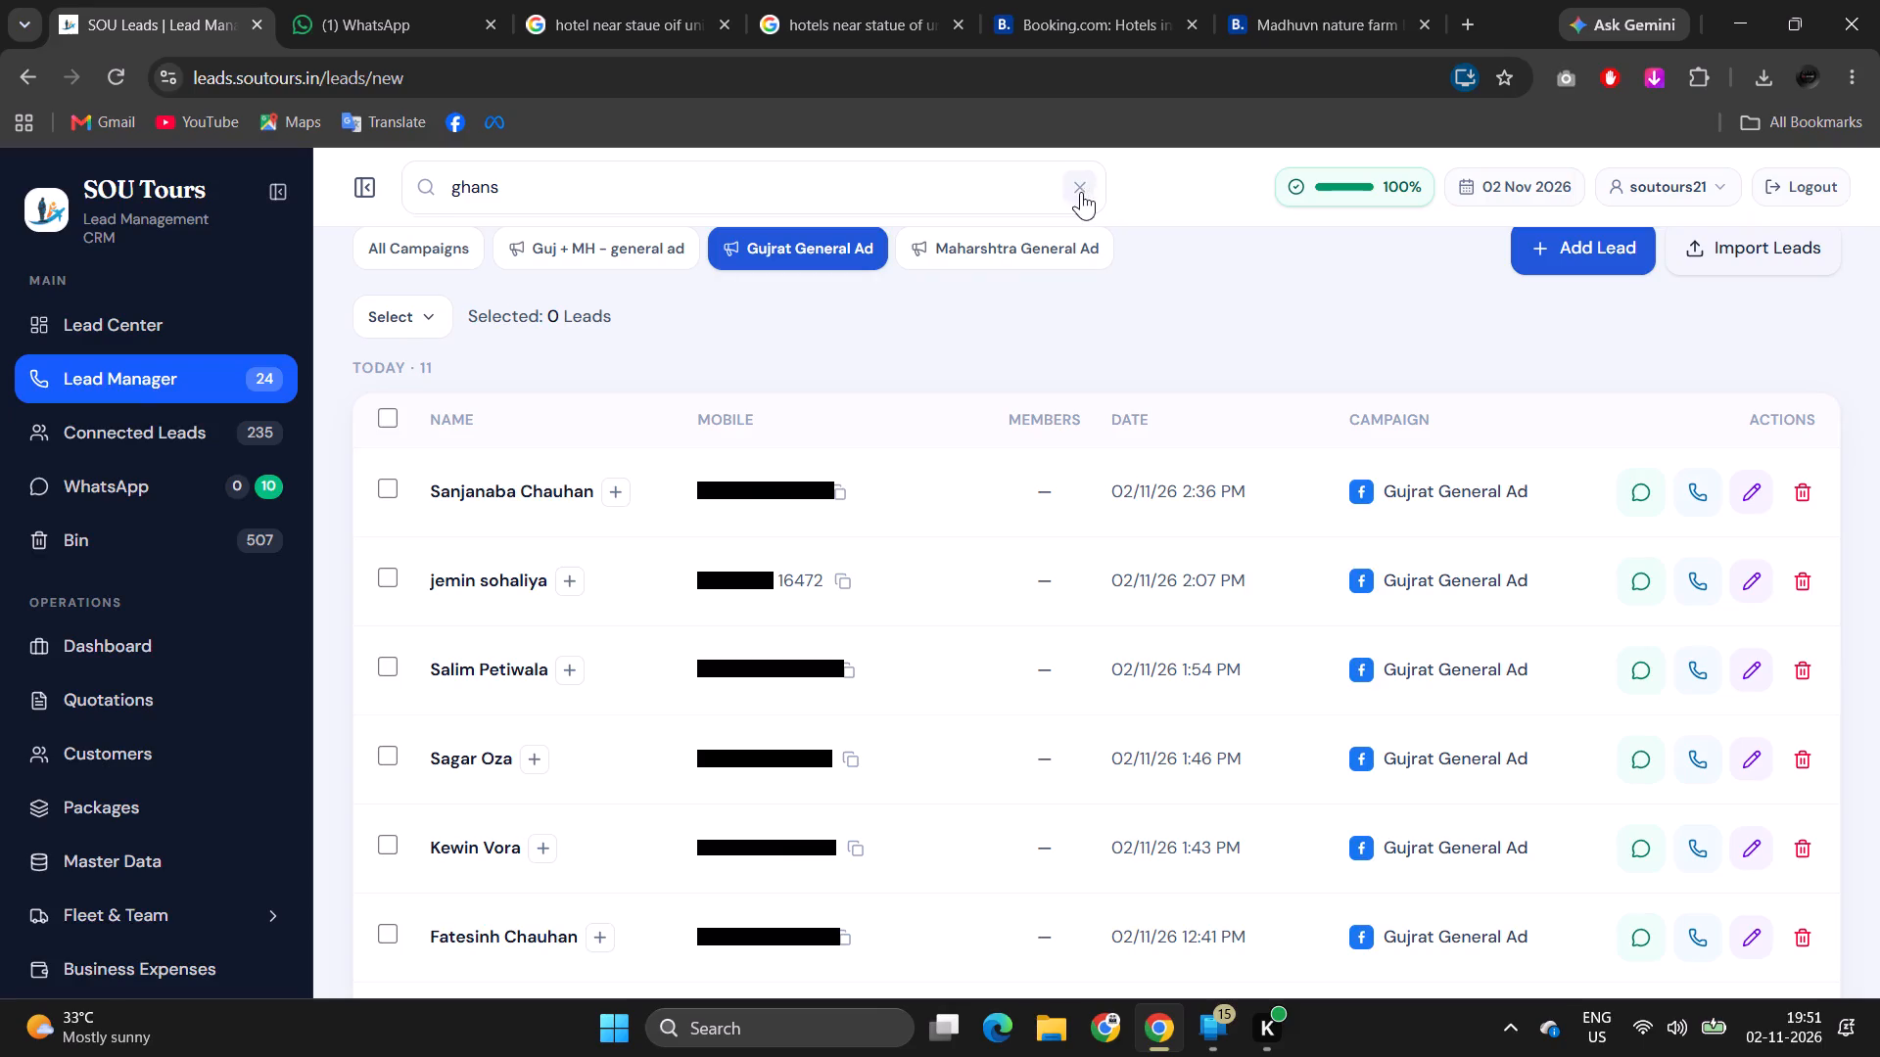
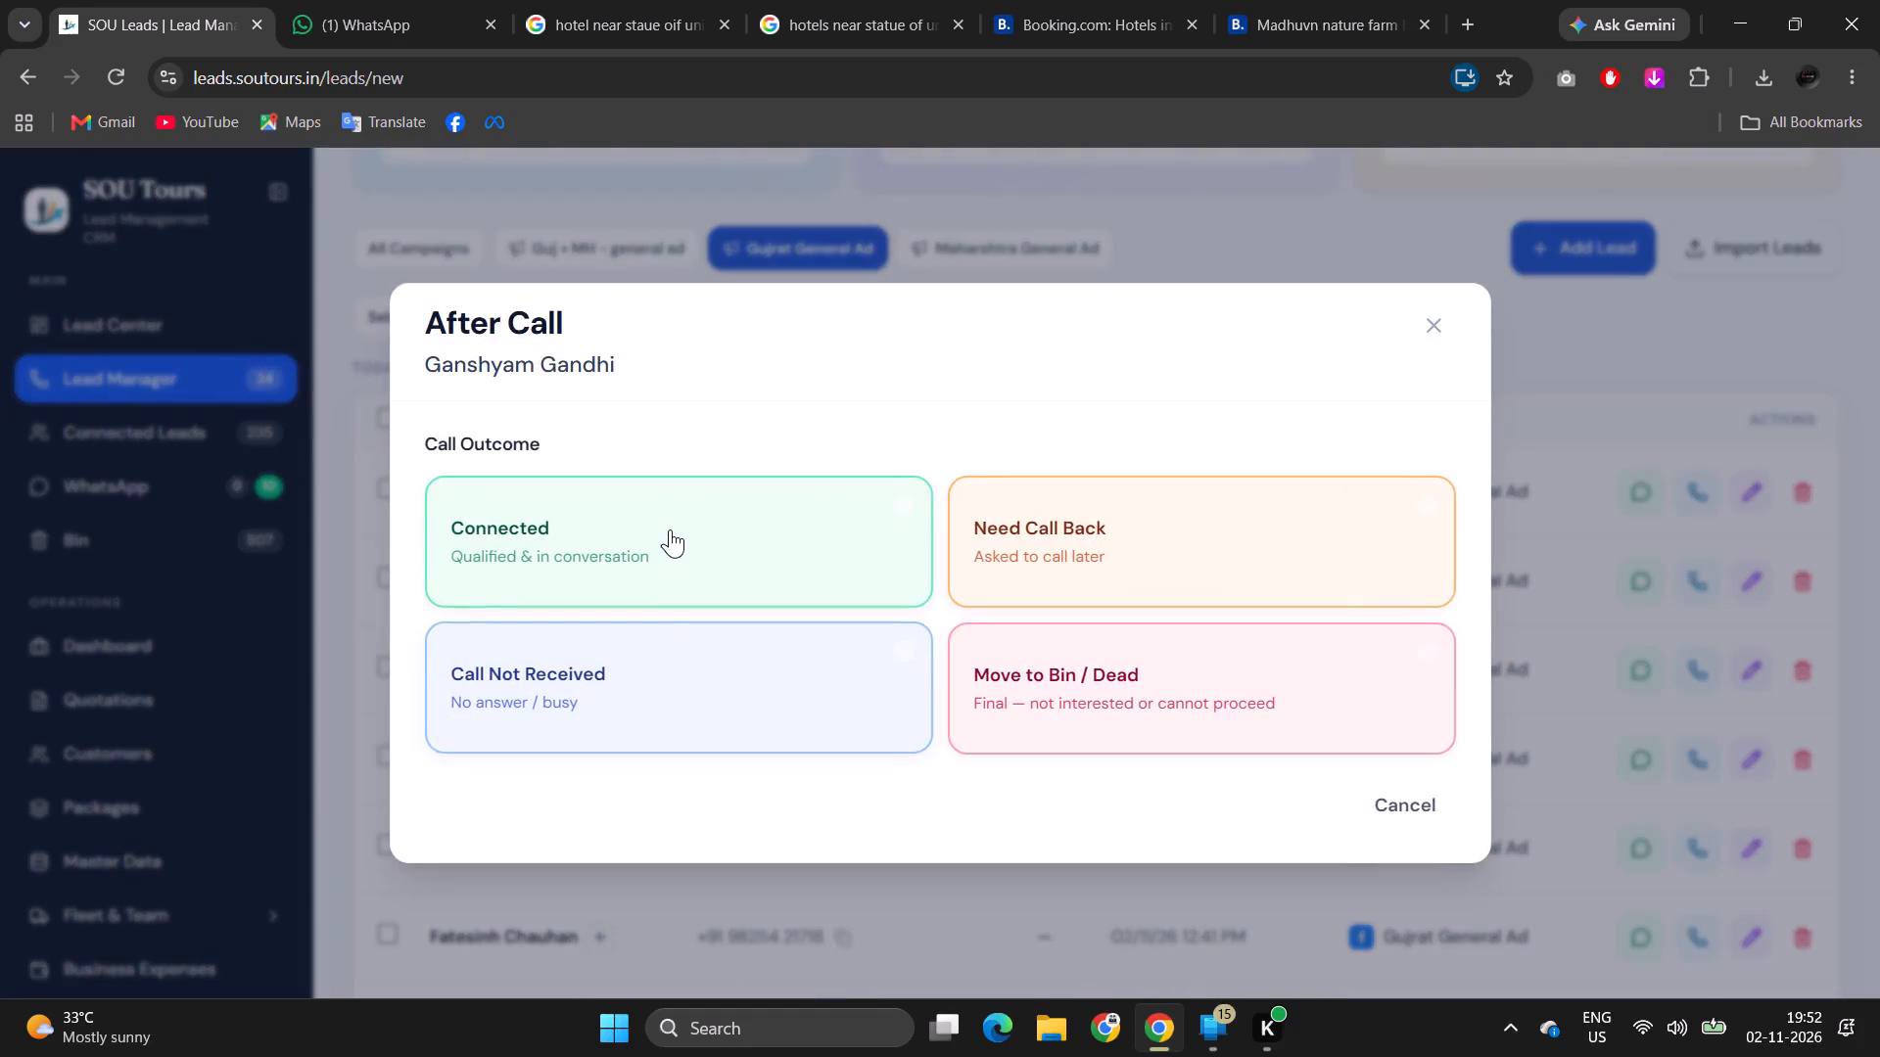
Record the lead's call outcome as Connected and set the preferred month to November.
left_click(669, 530)
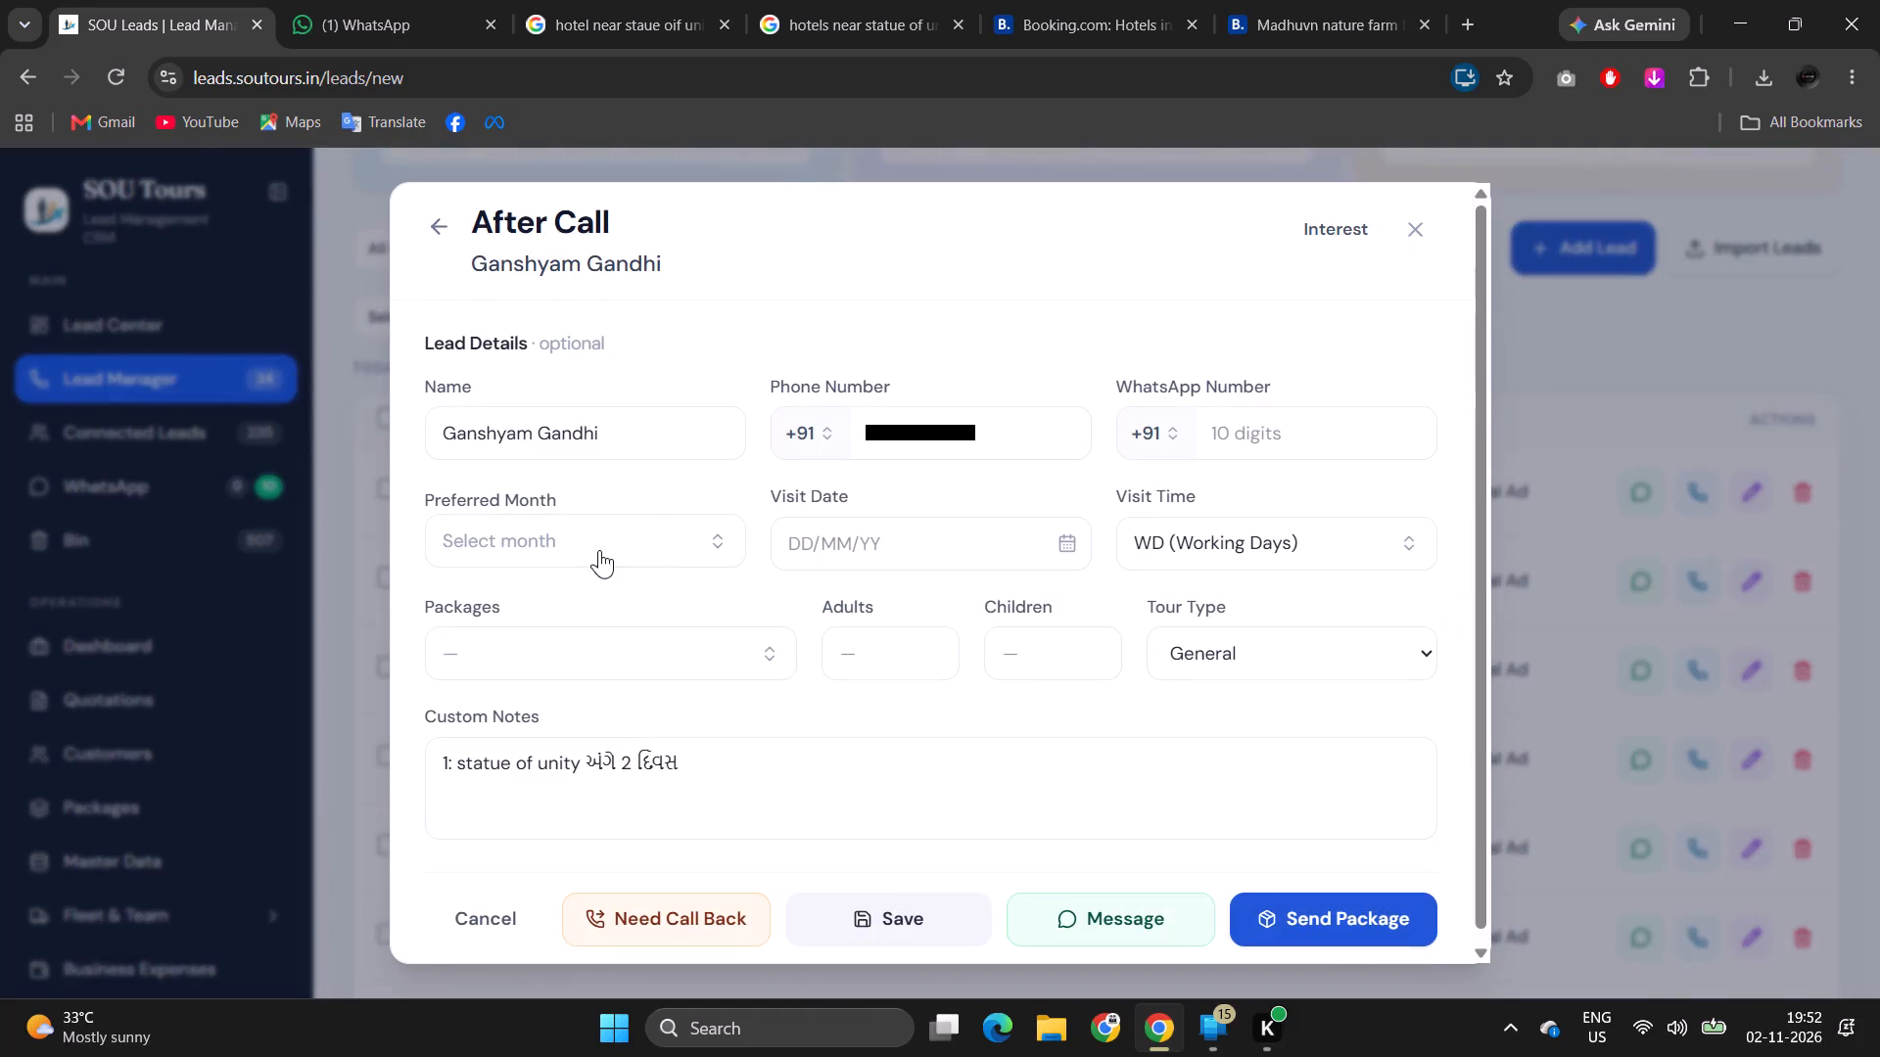
left_click(597, 550)
left_click(579, 697)
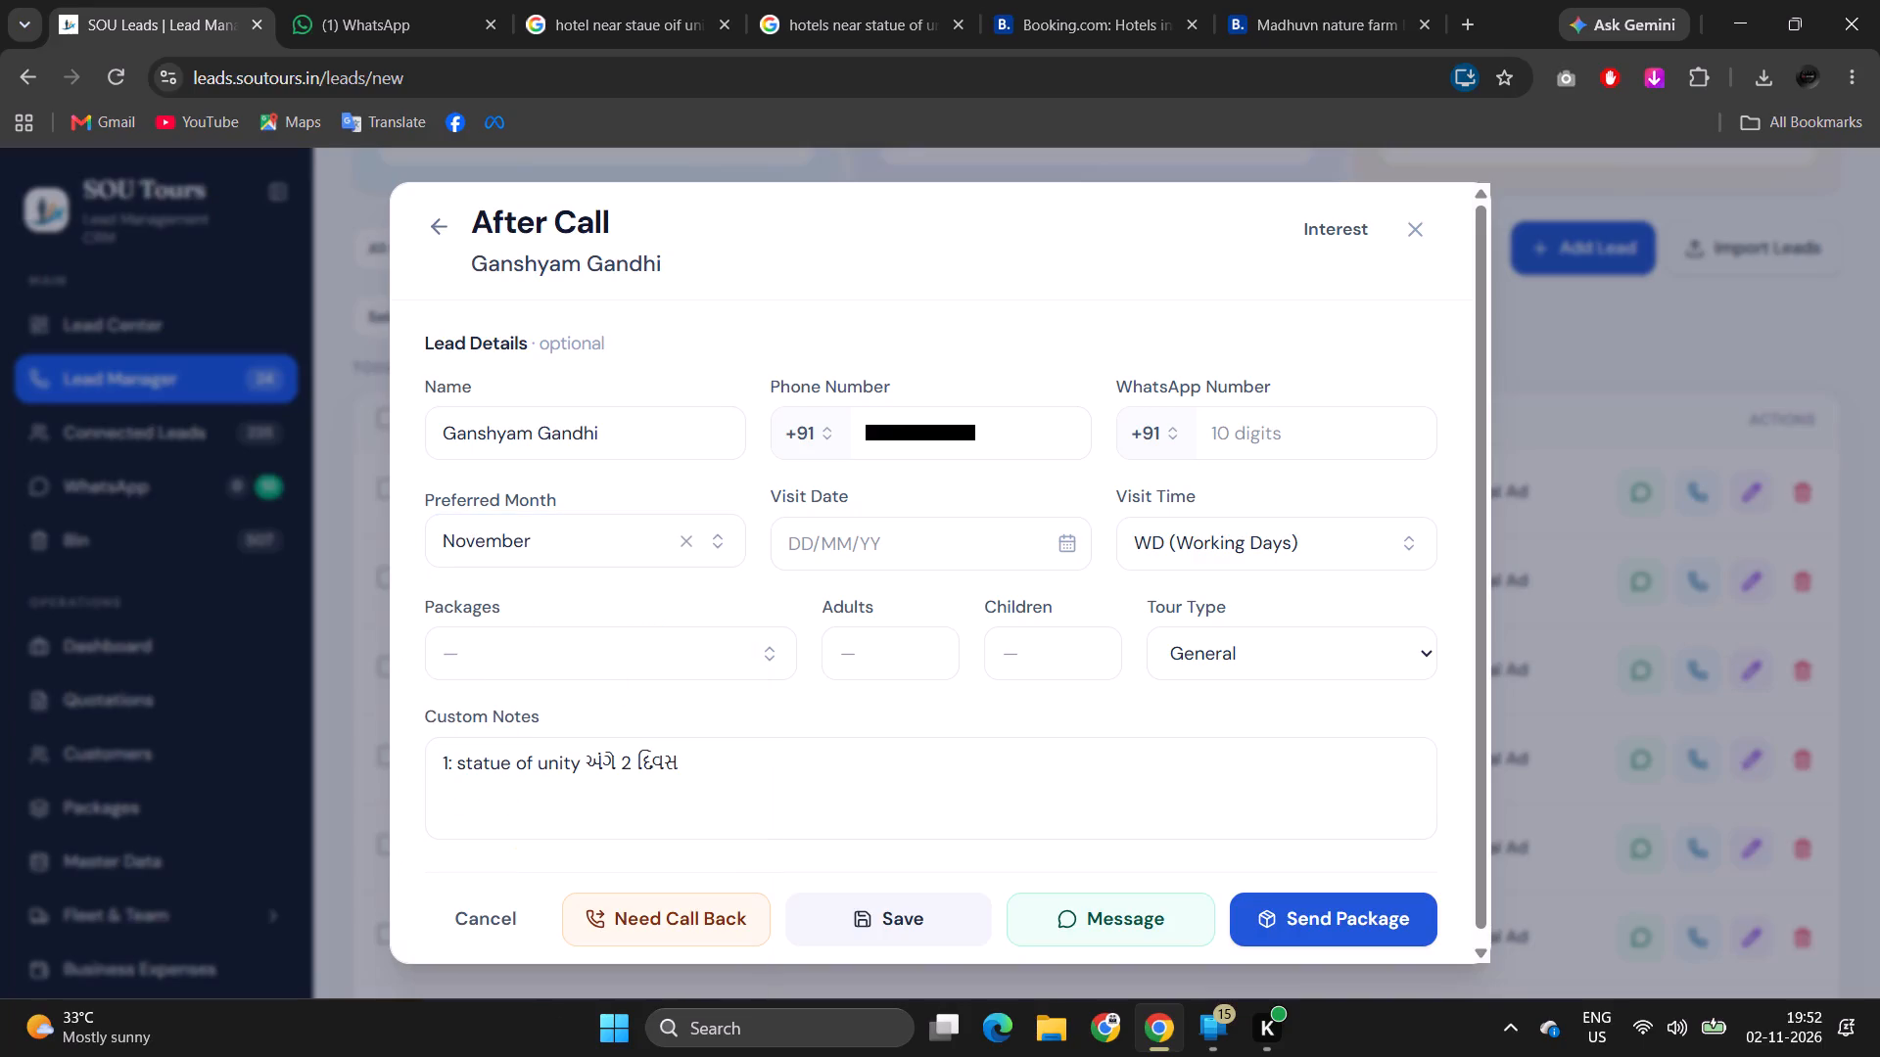
Send the lead all four most-selling packages: BO Gold 1N2D and 2N3D, in both Hotels and Resorts versions.
left_click(1304, 944)
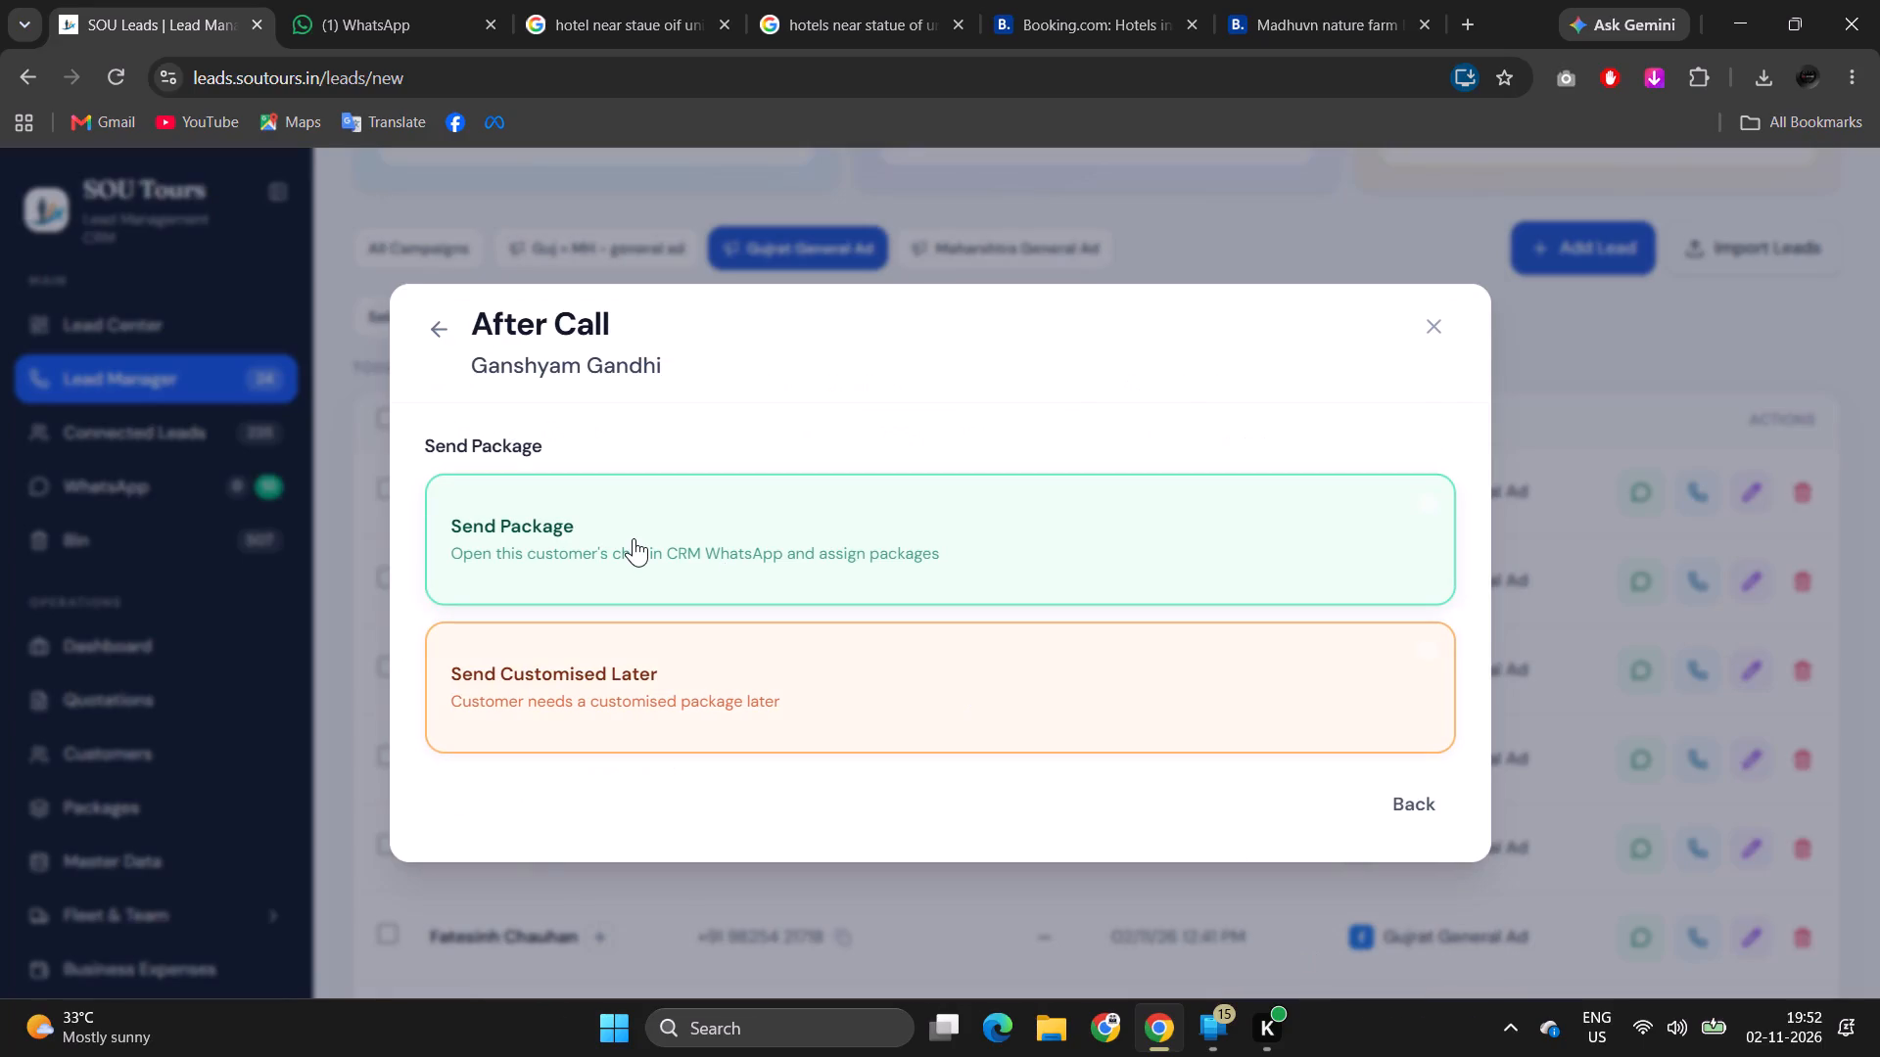
left_click(632, 538)
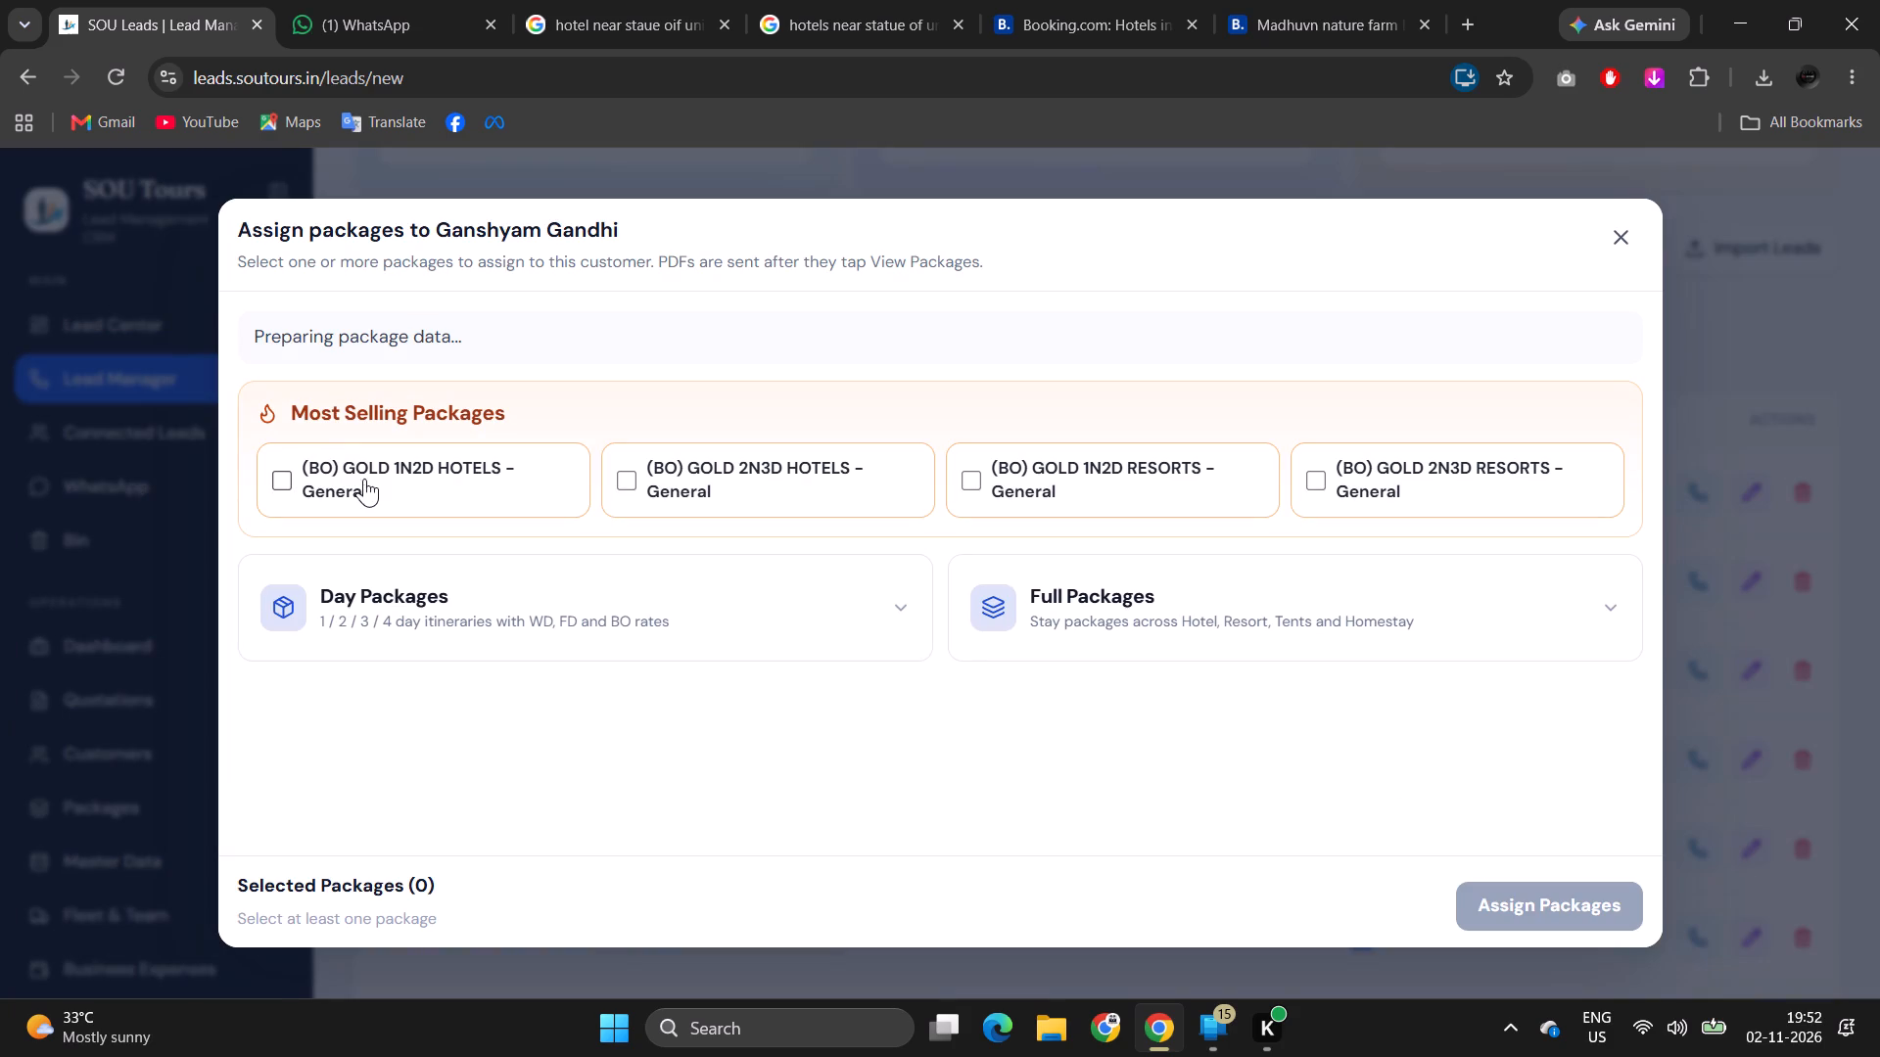
left_click(361, 478)
left_click(524, 504)
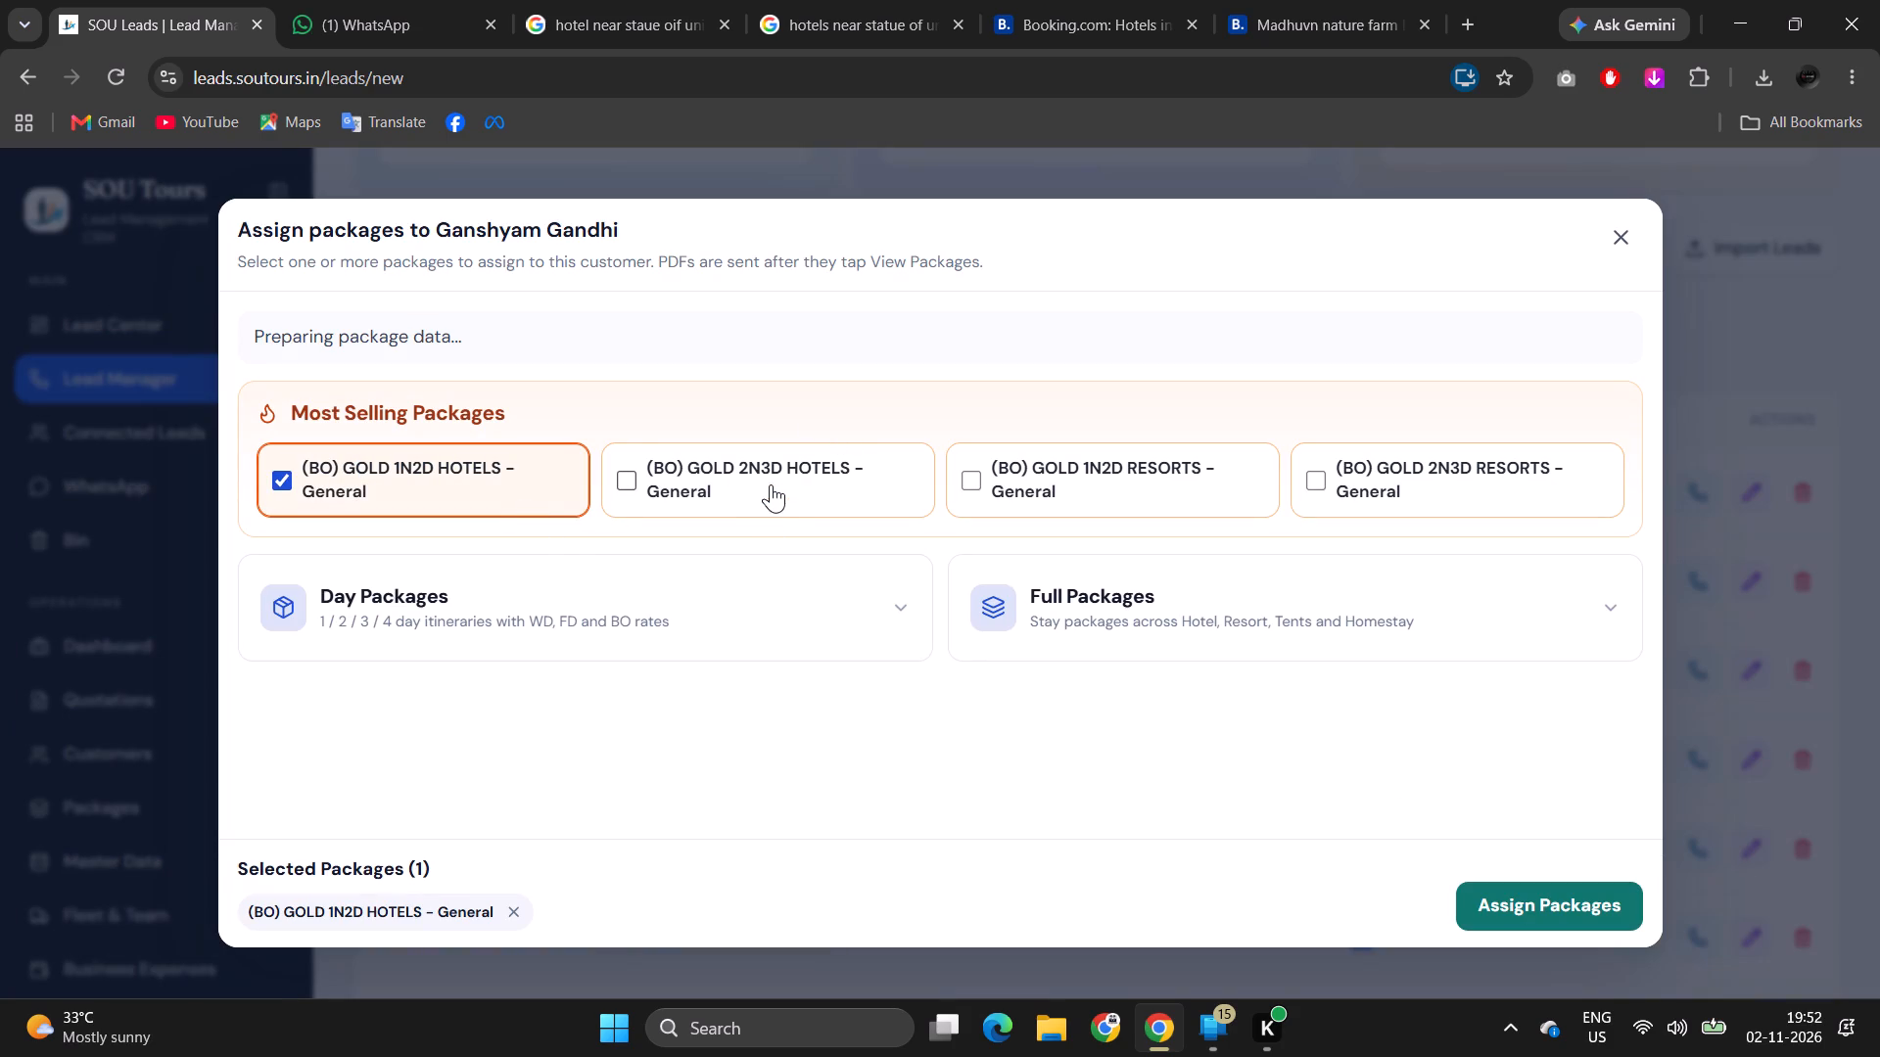
left_click(775, 489)
left_click(1238, 496)
left_click(1212, 420)
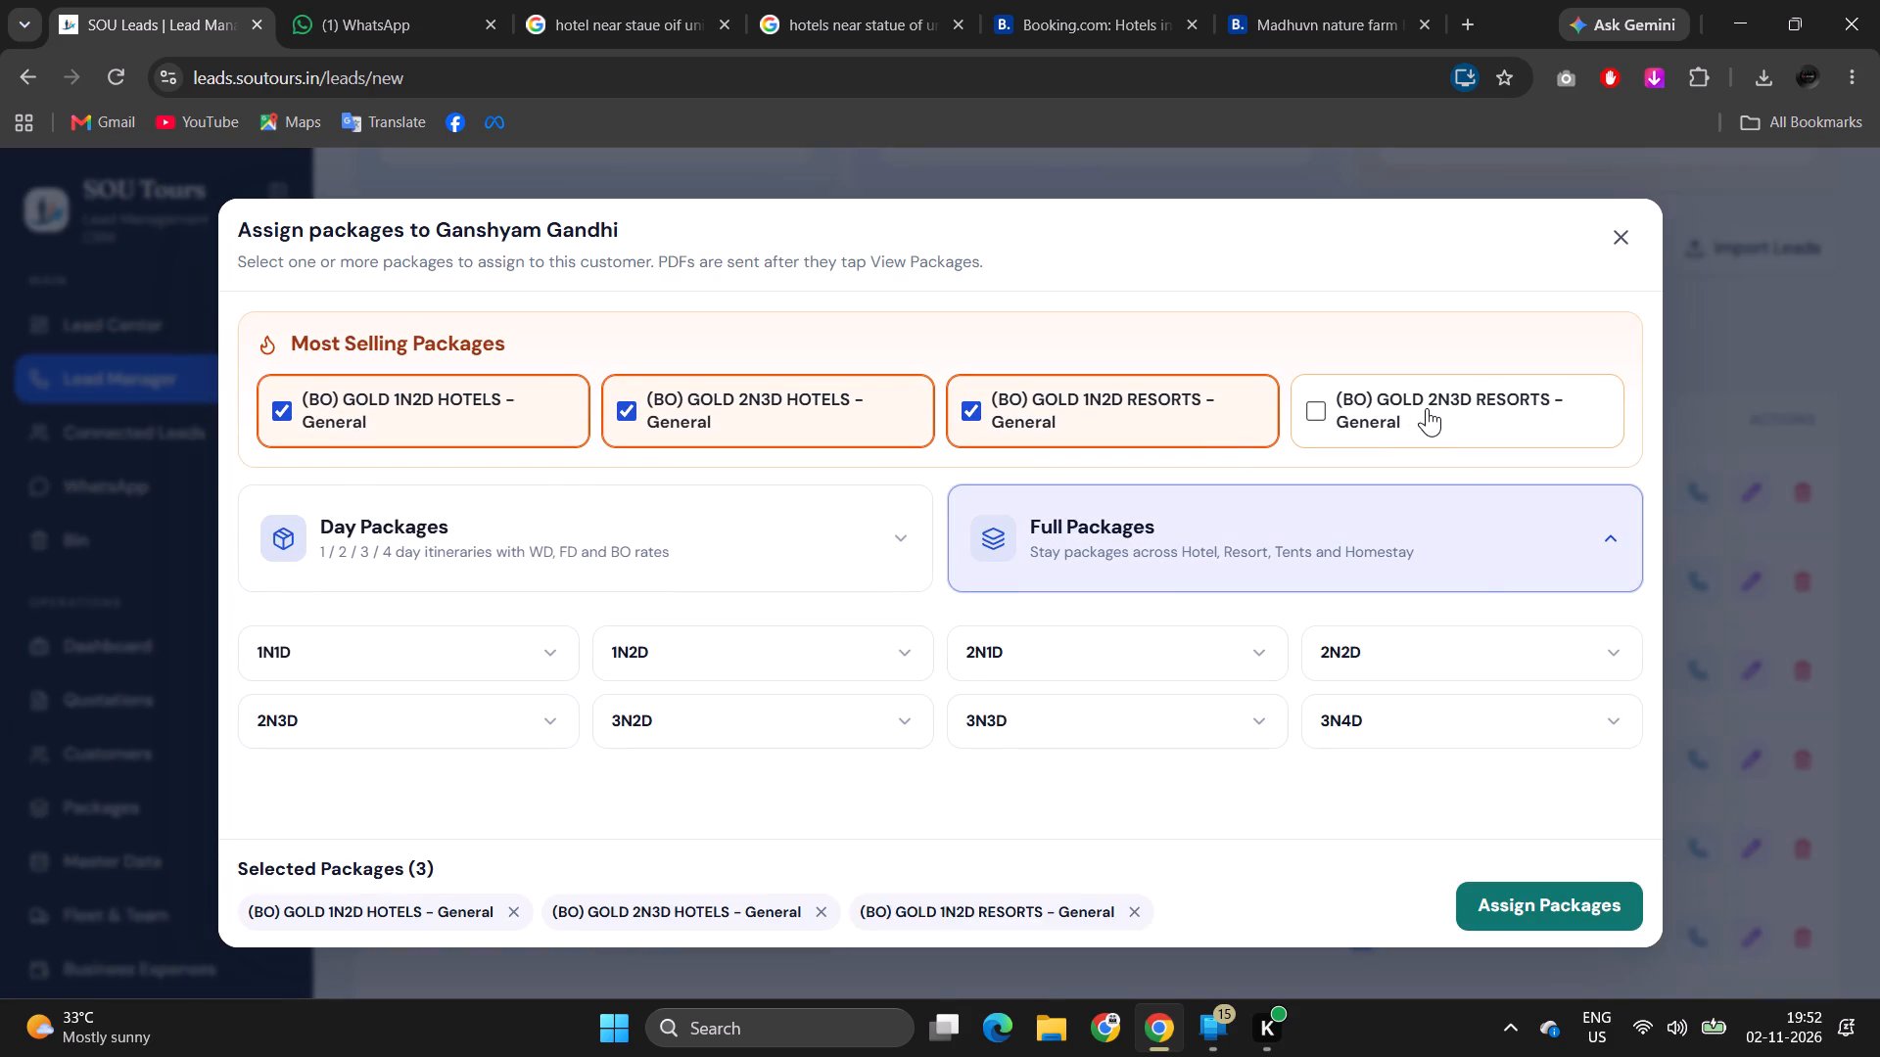
left_click(1425, 408)
left_click(1572, 896)
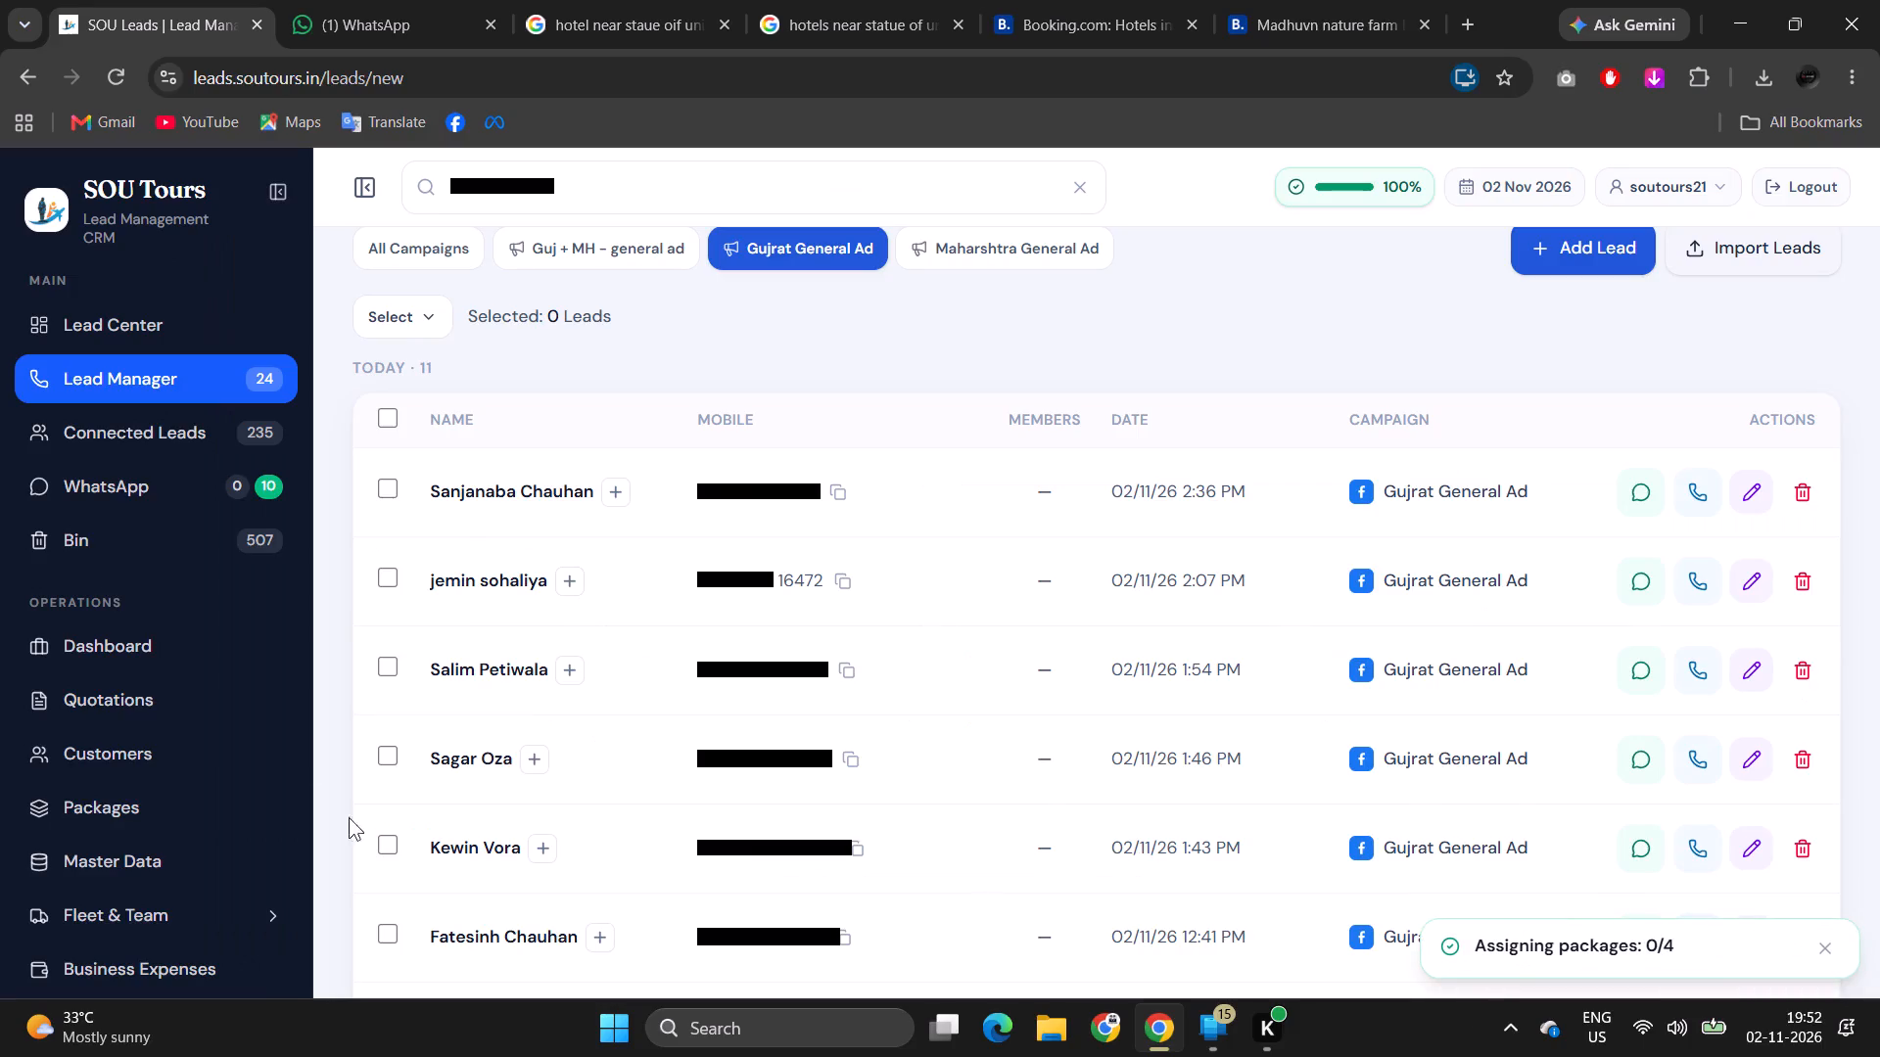
Call the first lead in today's Gujrat General Ad list.
scroll(770, 656, "down", 2)
scroll(775, 664, "up", 7)
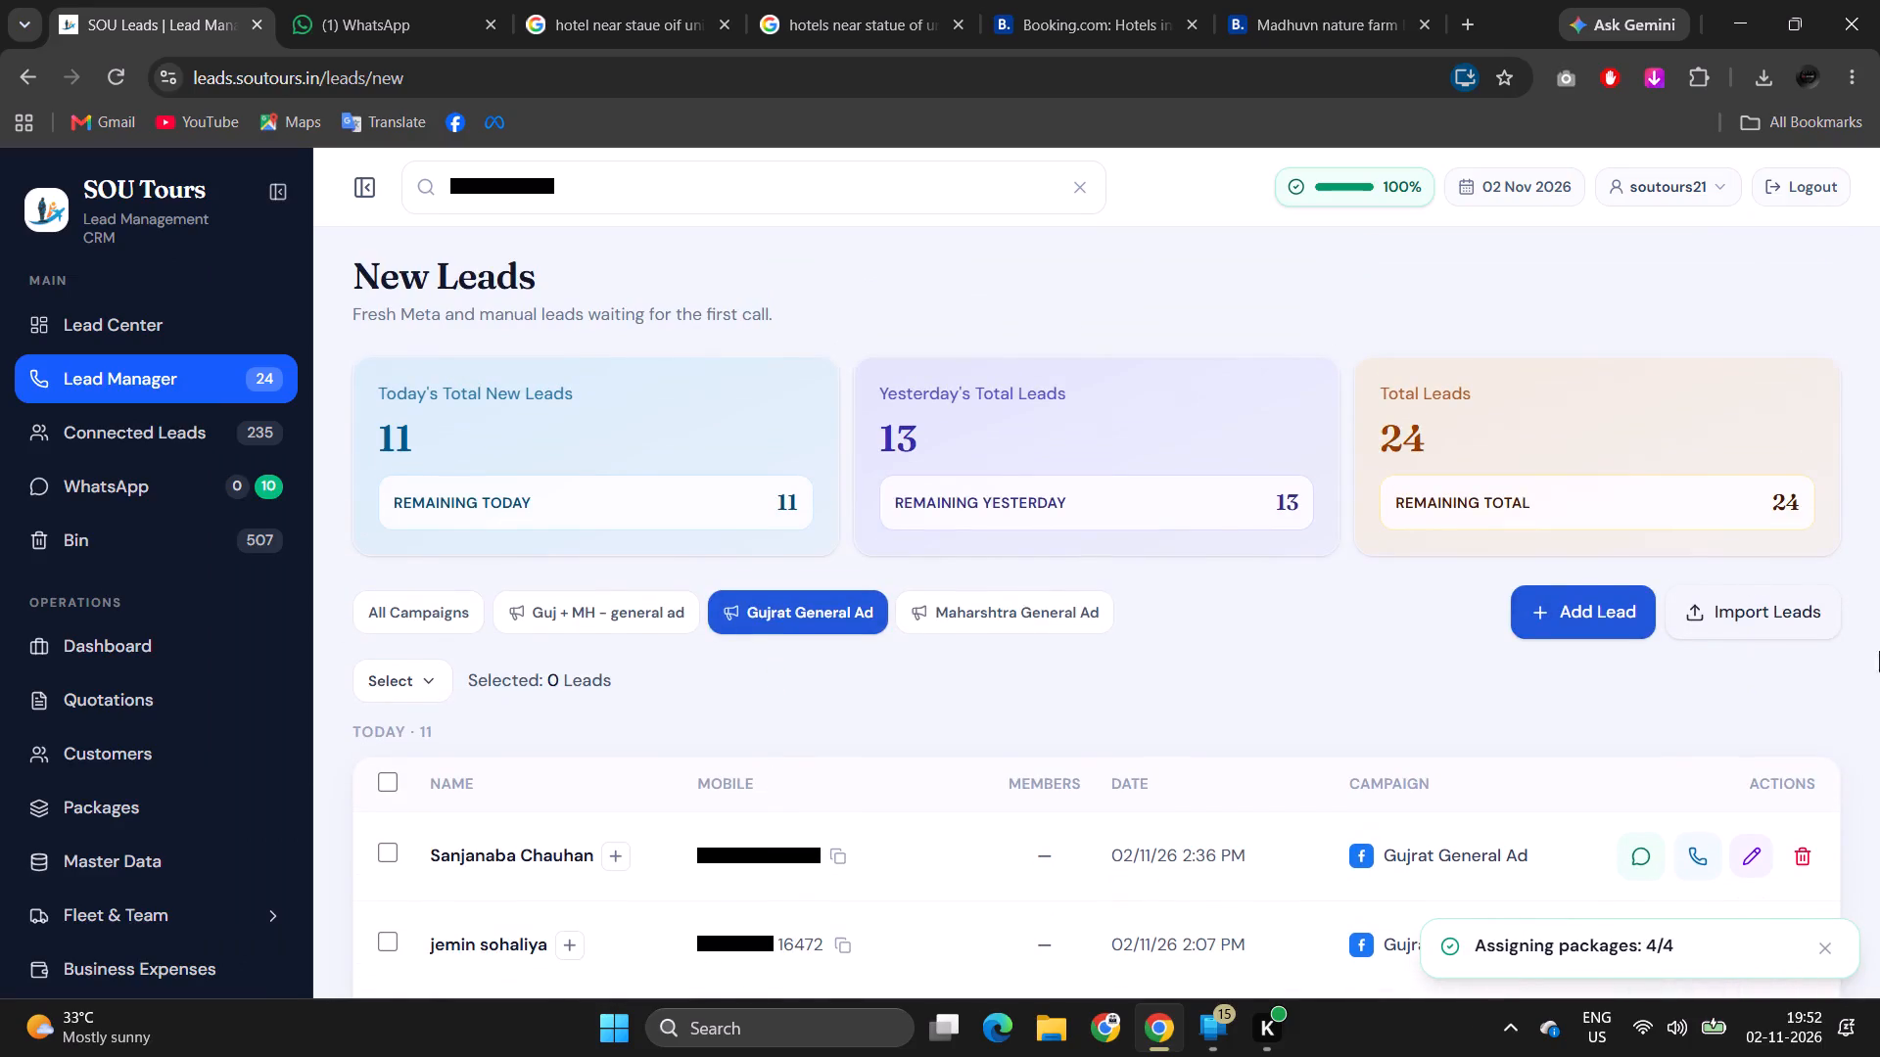
left_click(1696, 853)
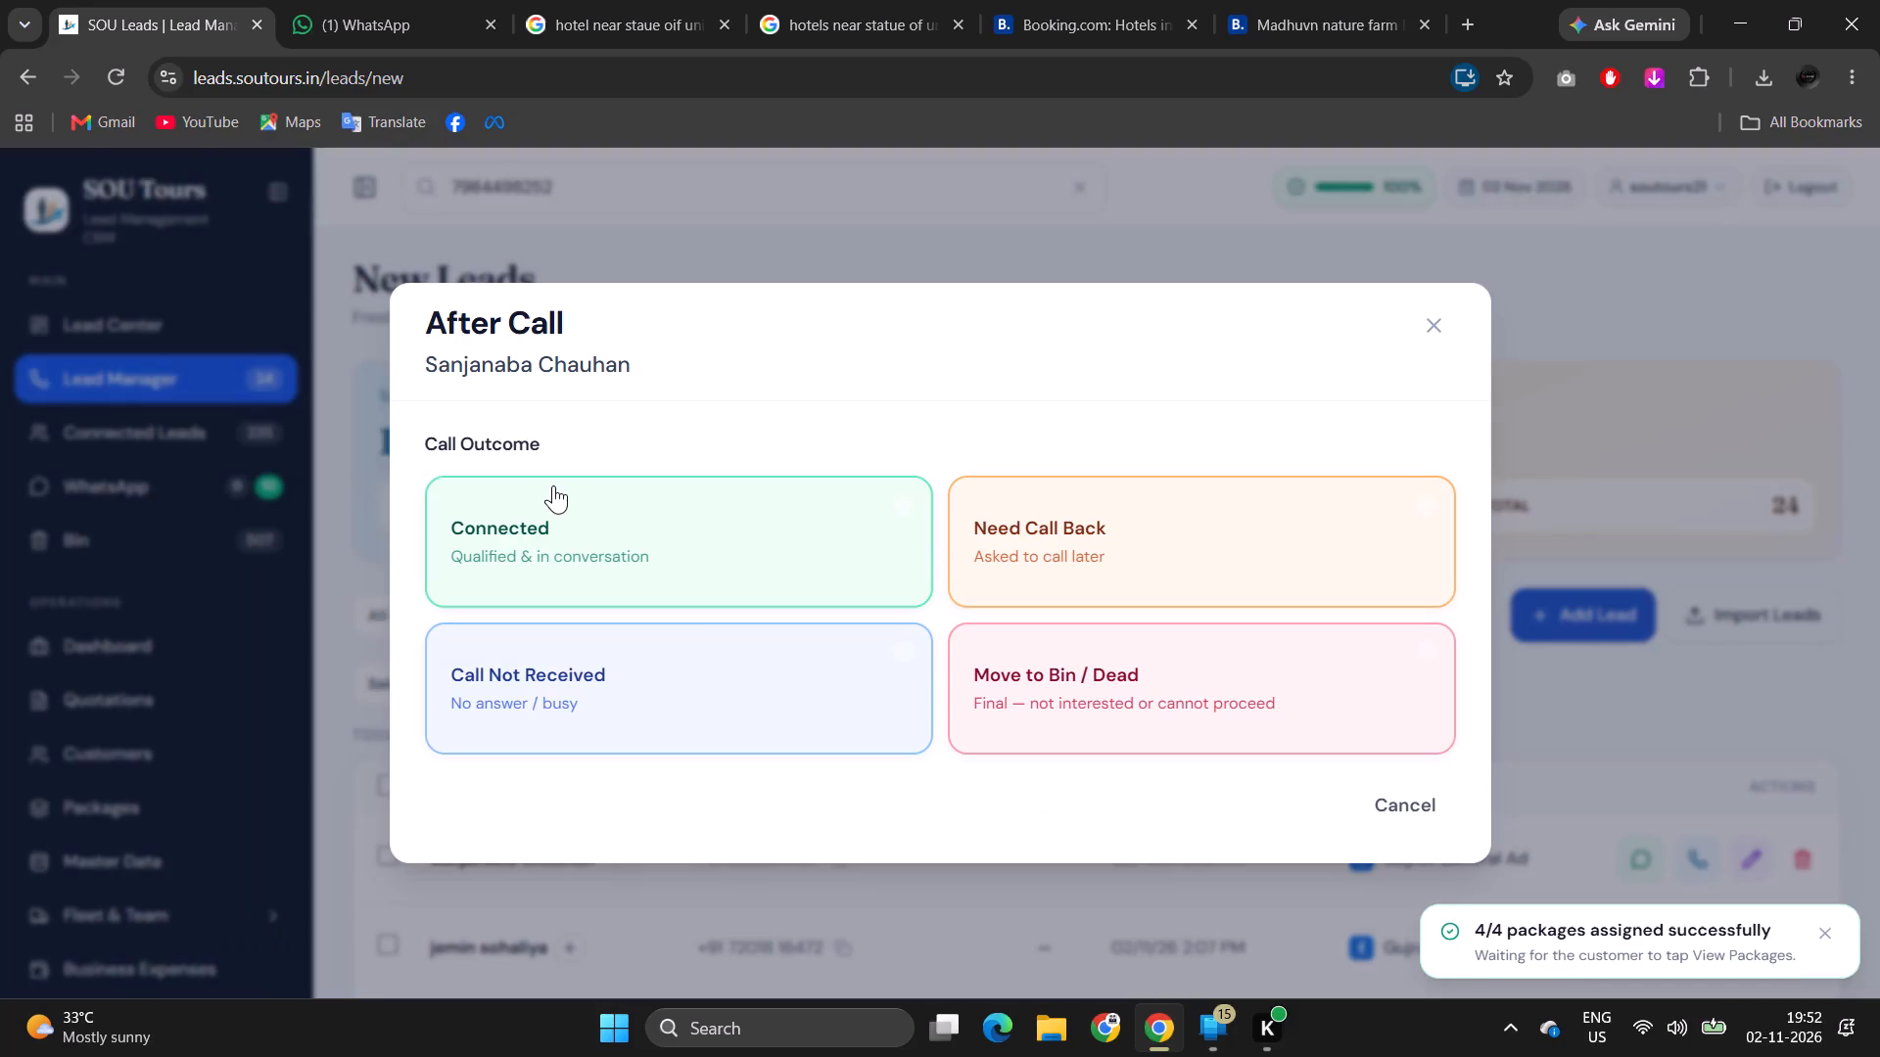
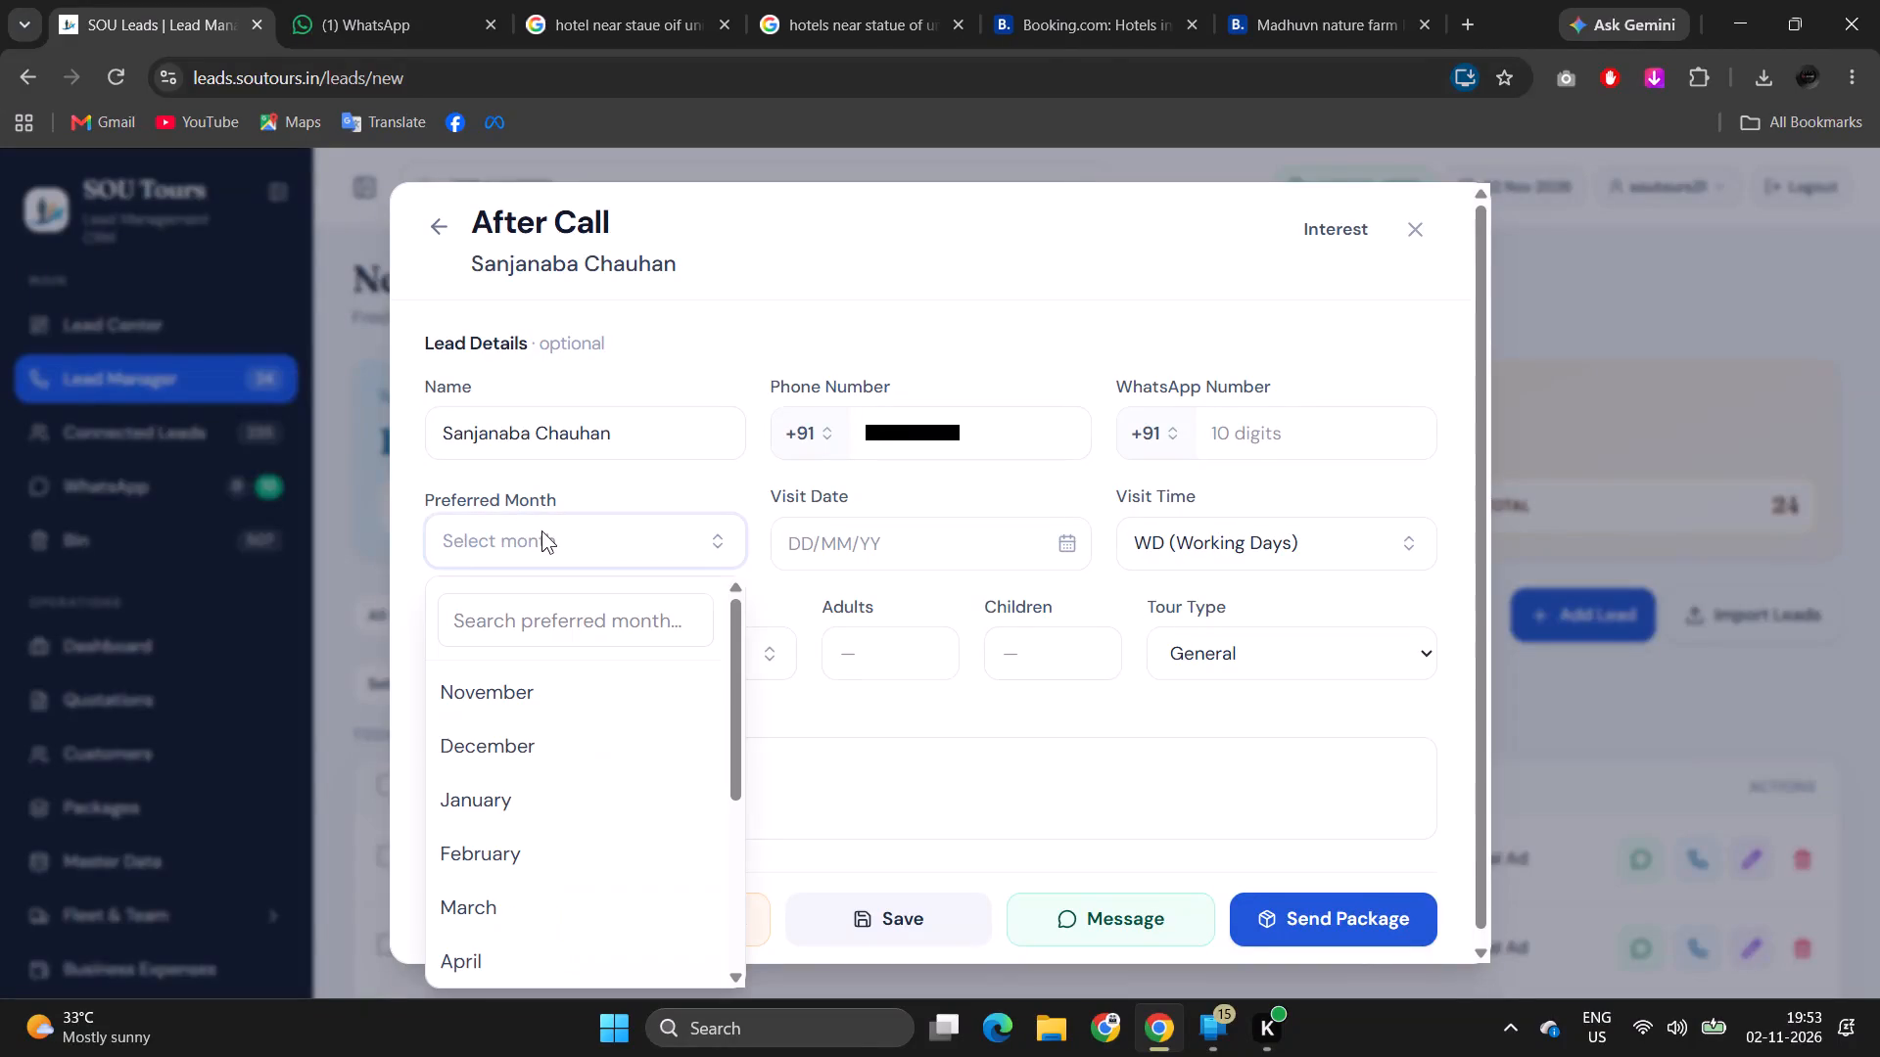
Set the connected lead's preferred month to December in the after-call details.
left_click(535, 741)
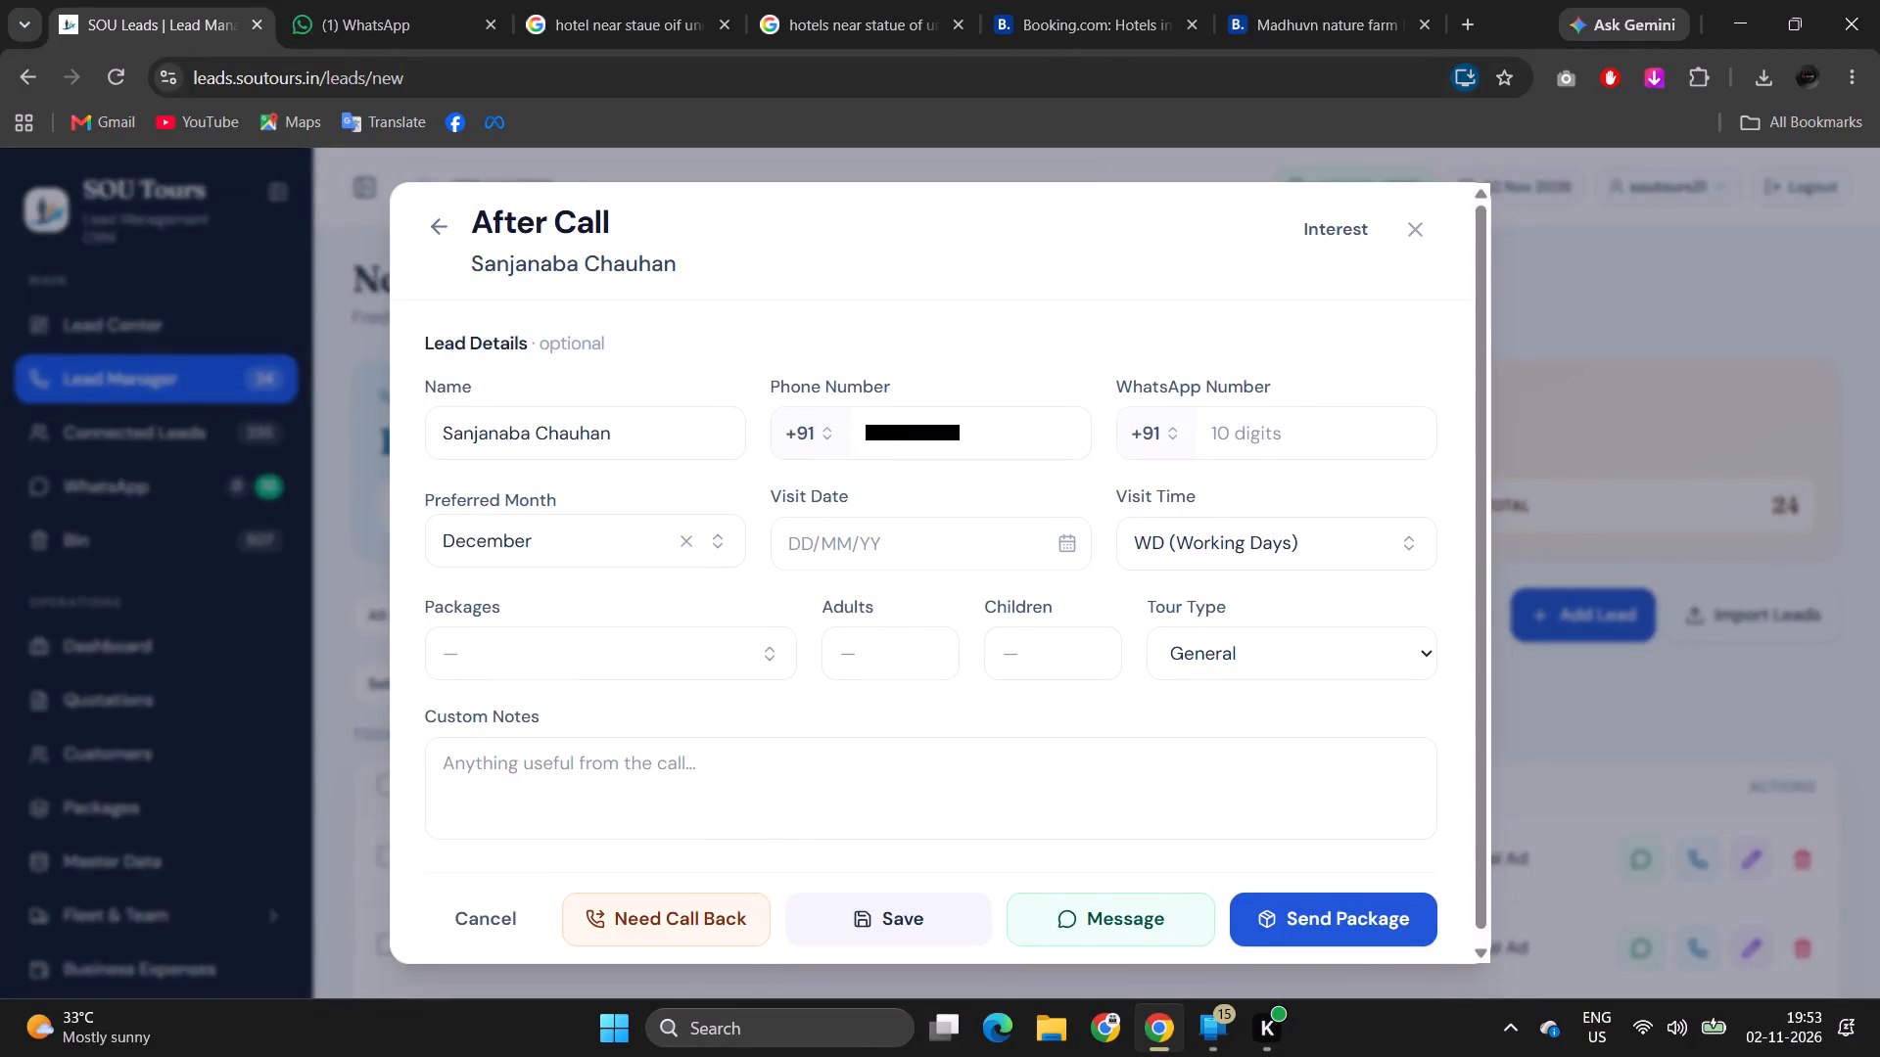
left_click(869, 645)
Send the lead all four most-selling packages: BO Gold 1N2D and 2N3D, in both Hotels and Resorts versions.
left_click(1325, 927)
left_click(798, 549)
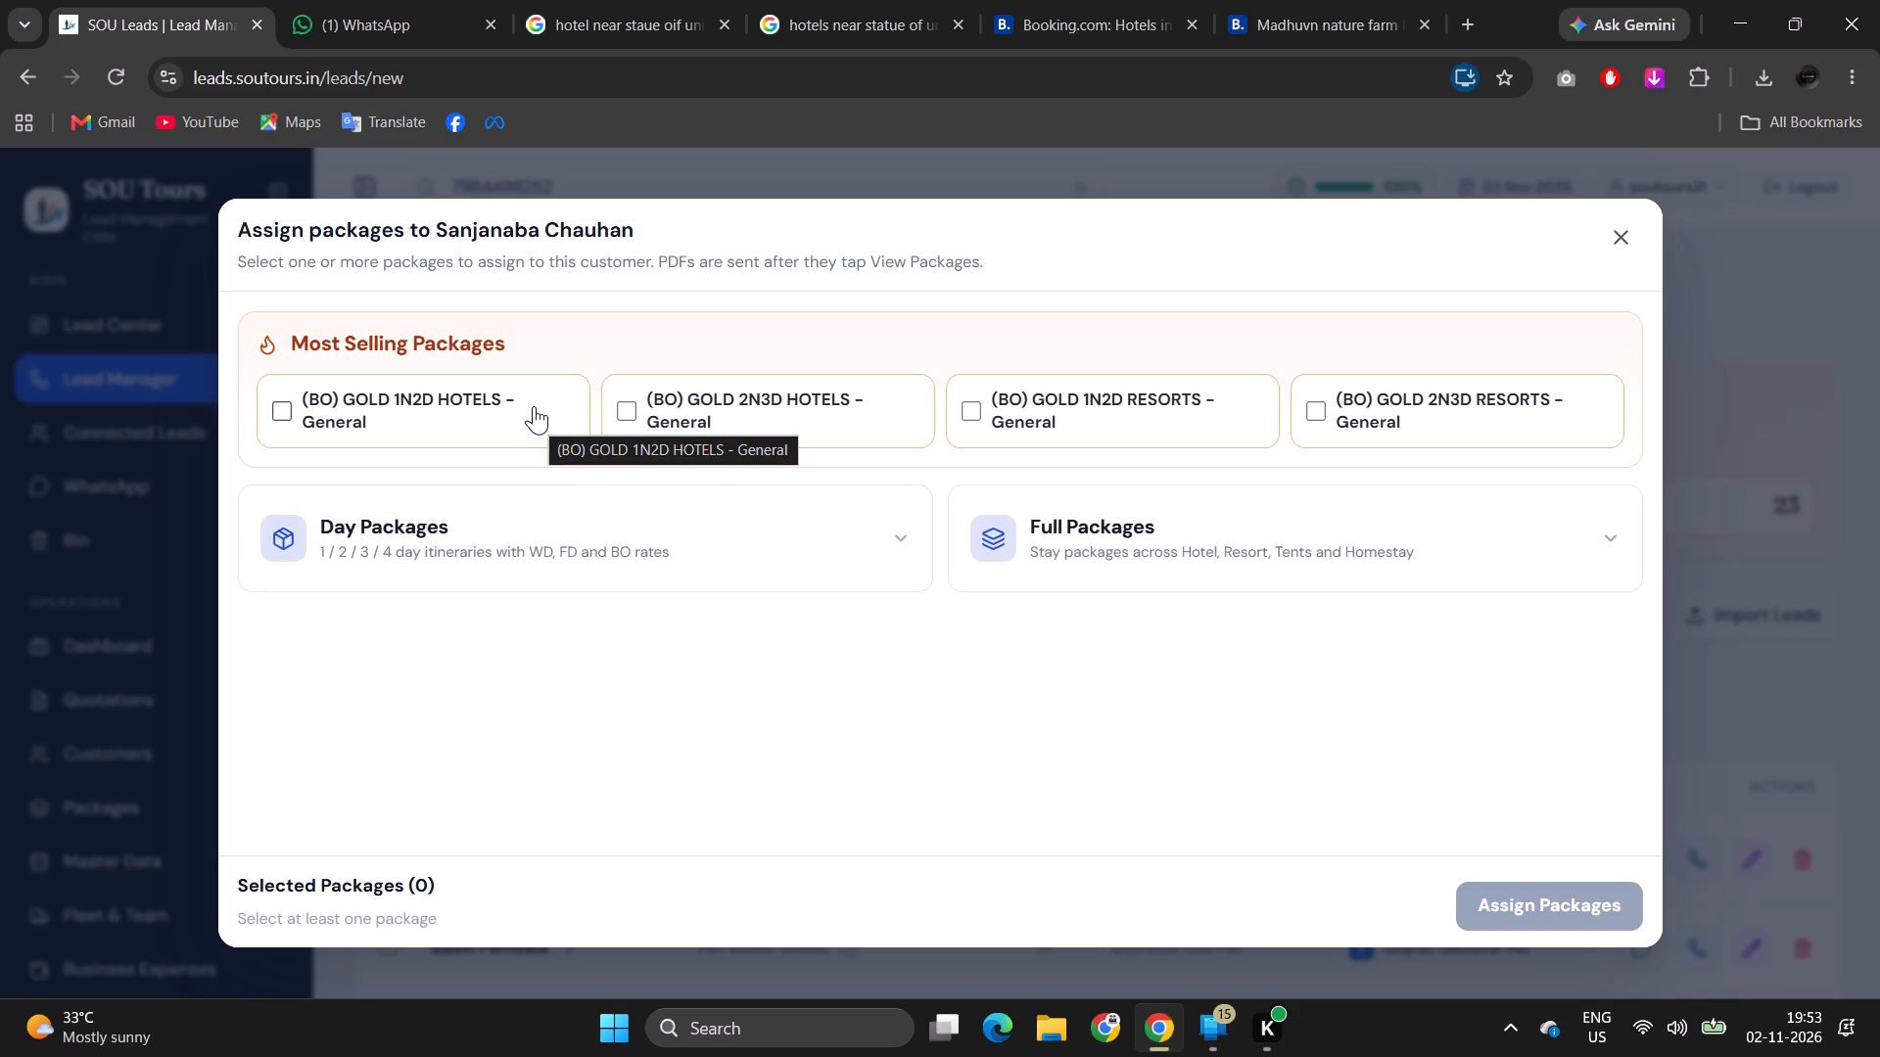
left_click(543, 397)
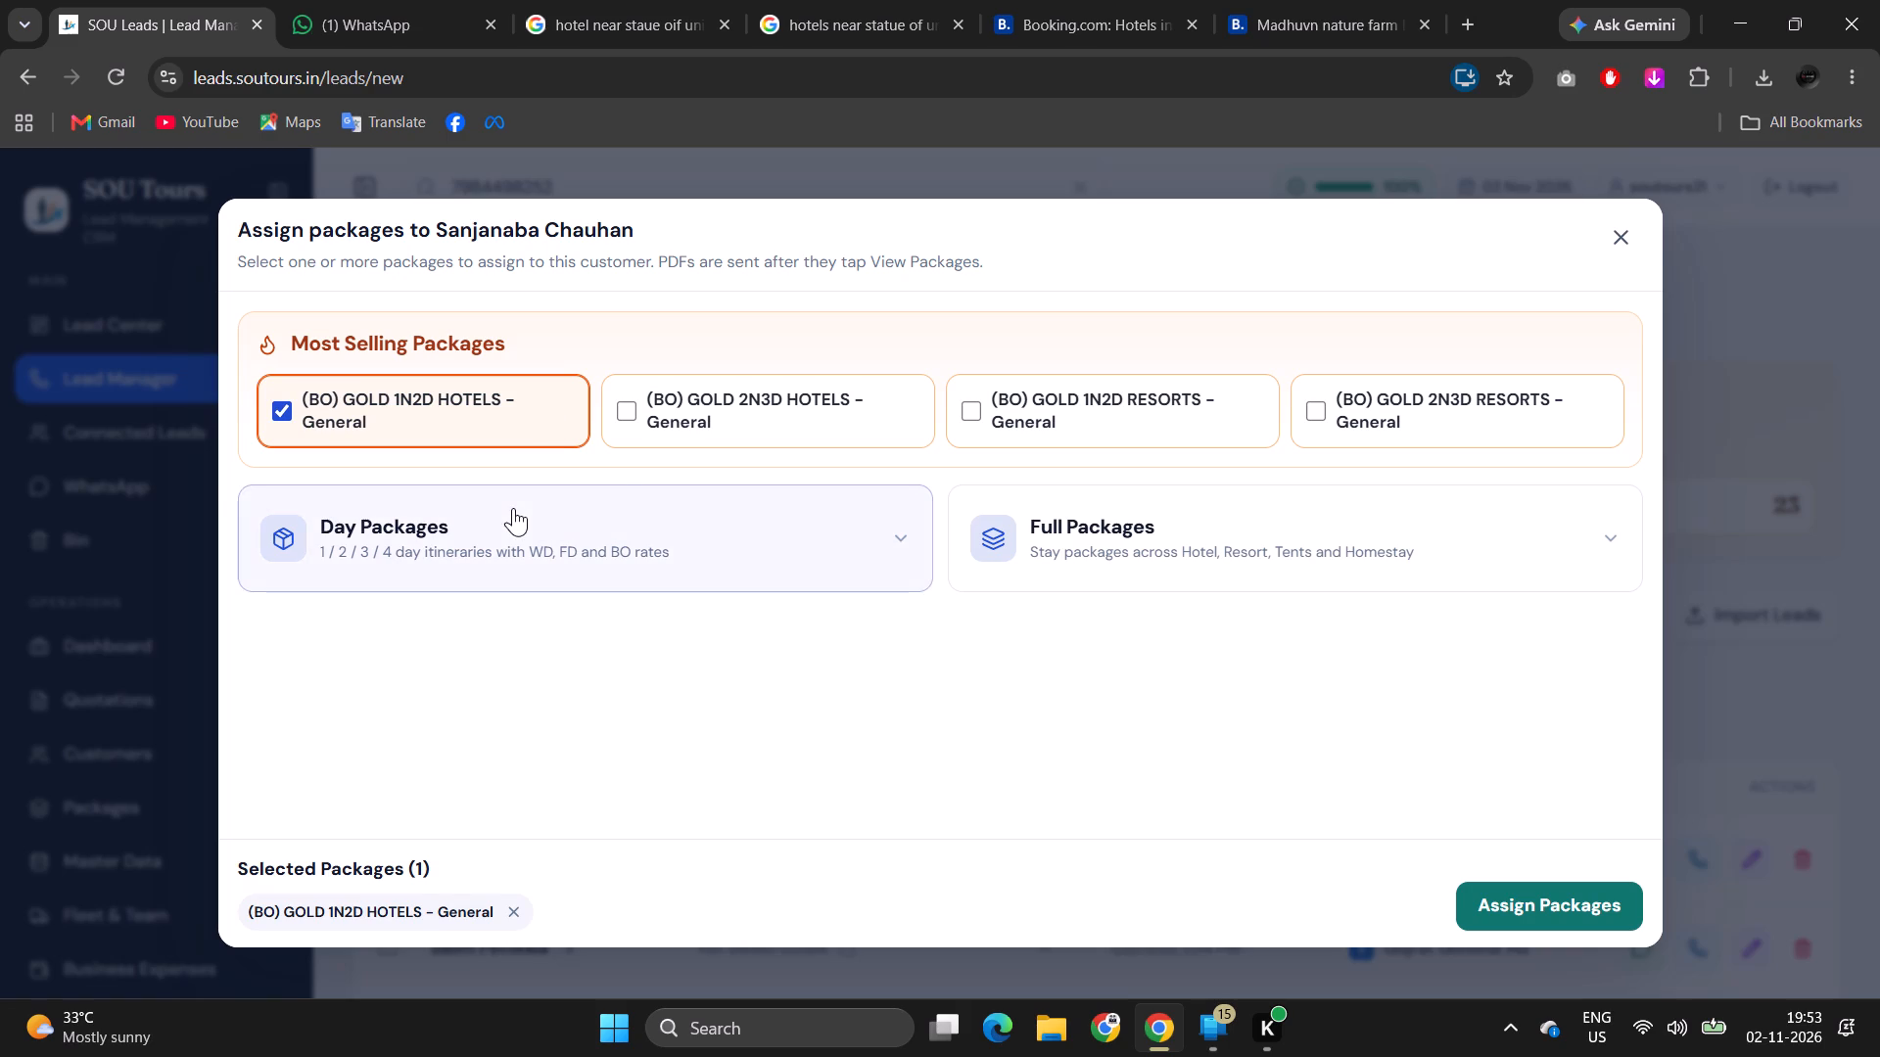
left_click(752, 413)
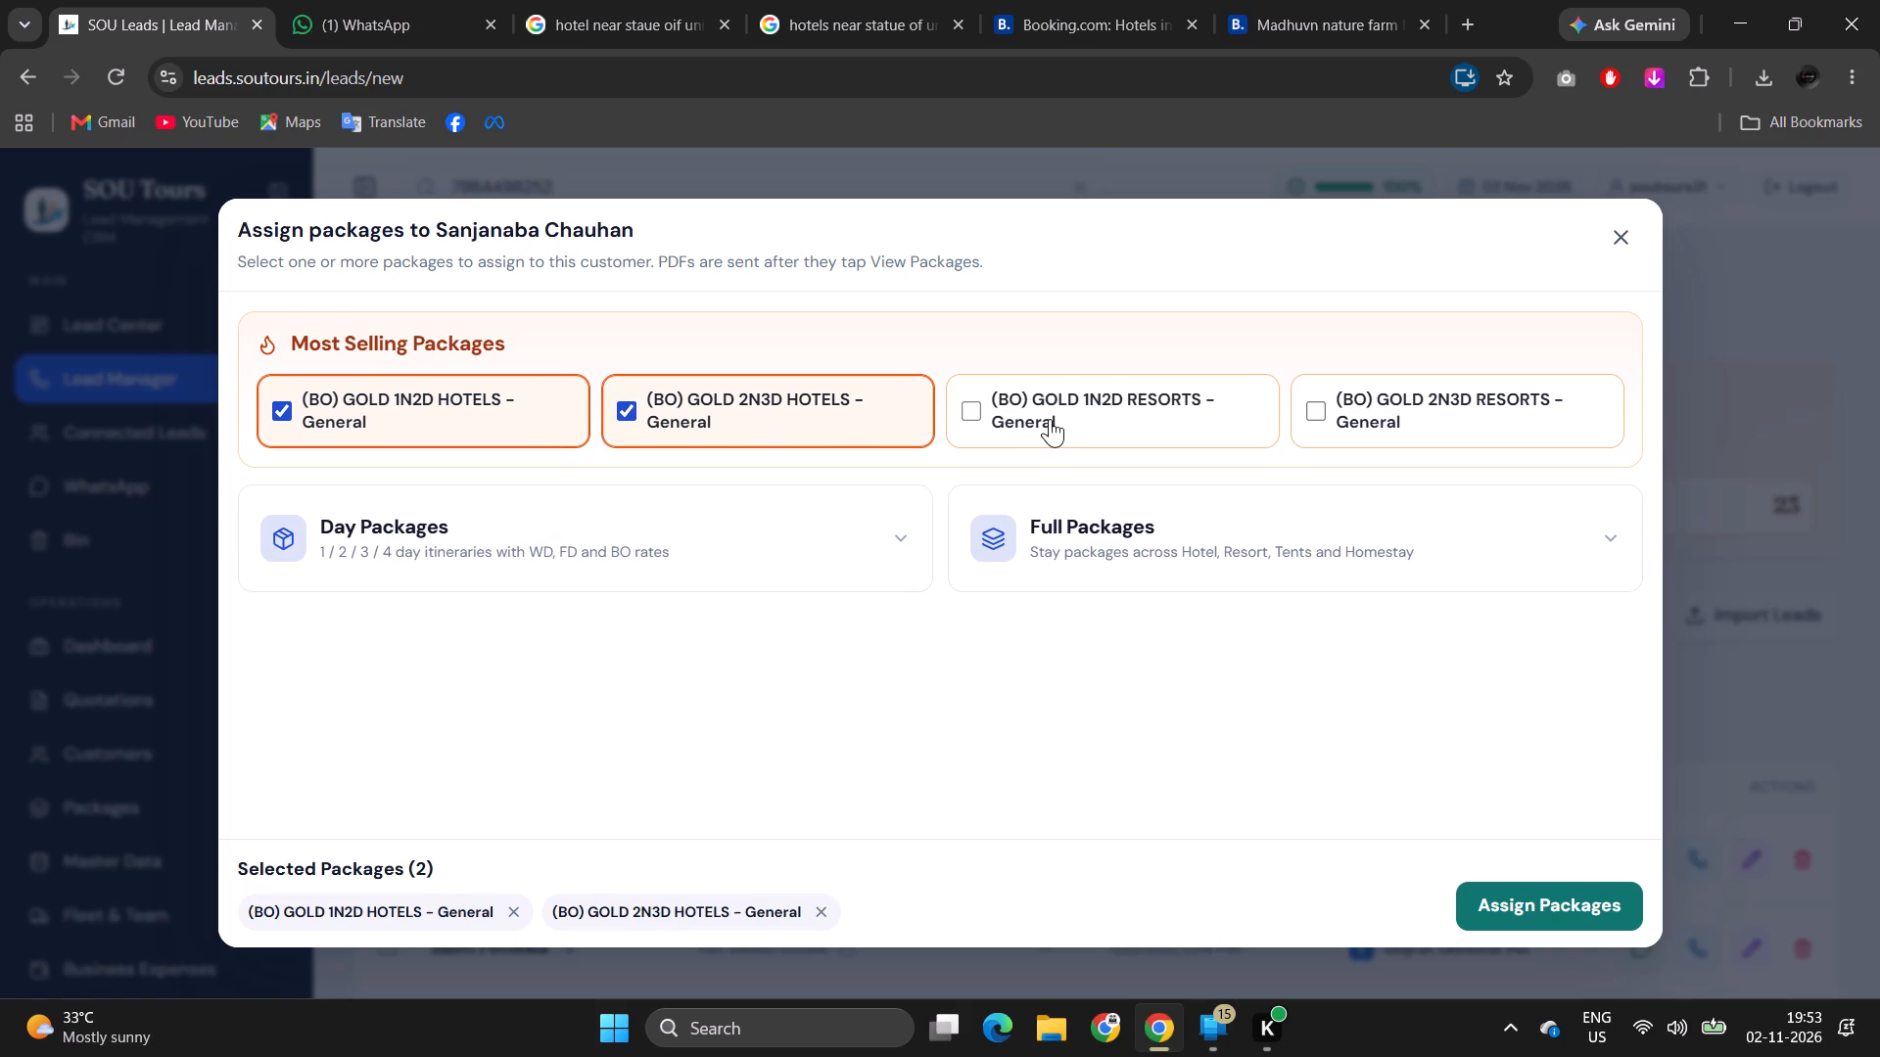
left_click(1048, 419)
left_click(1415, 406)
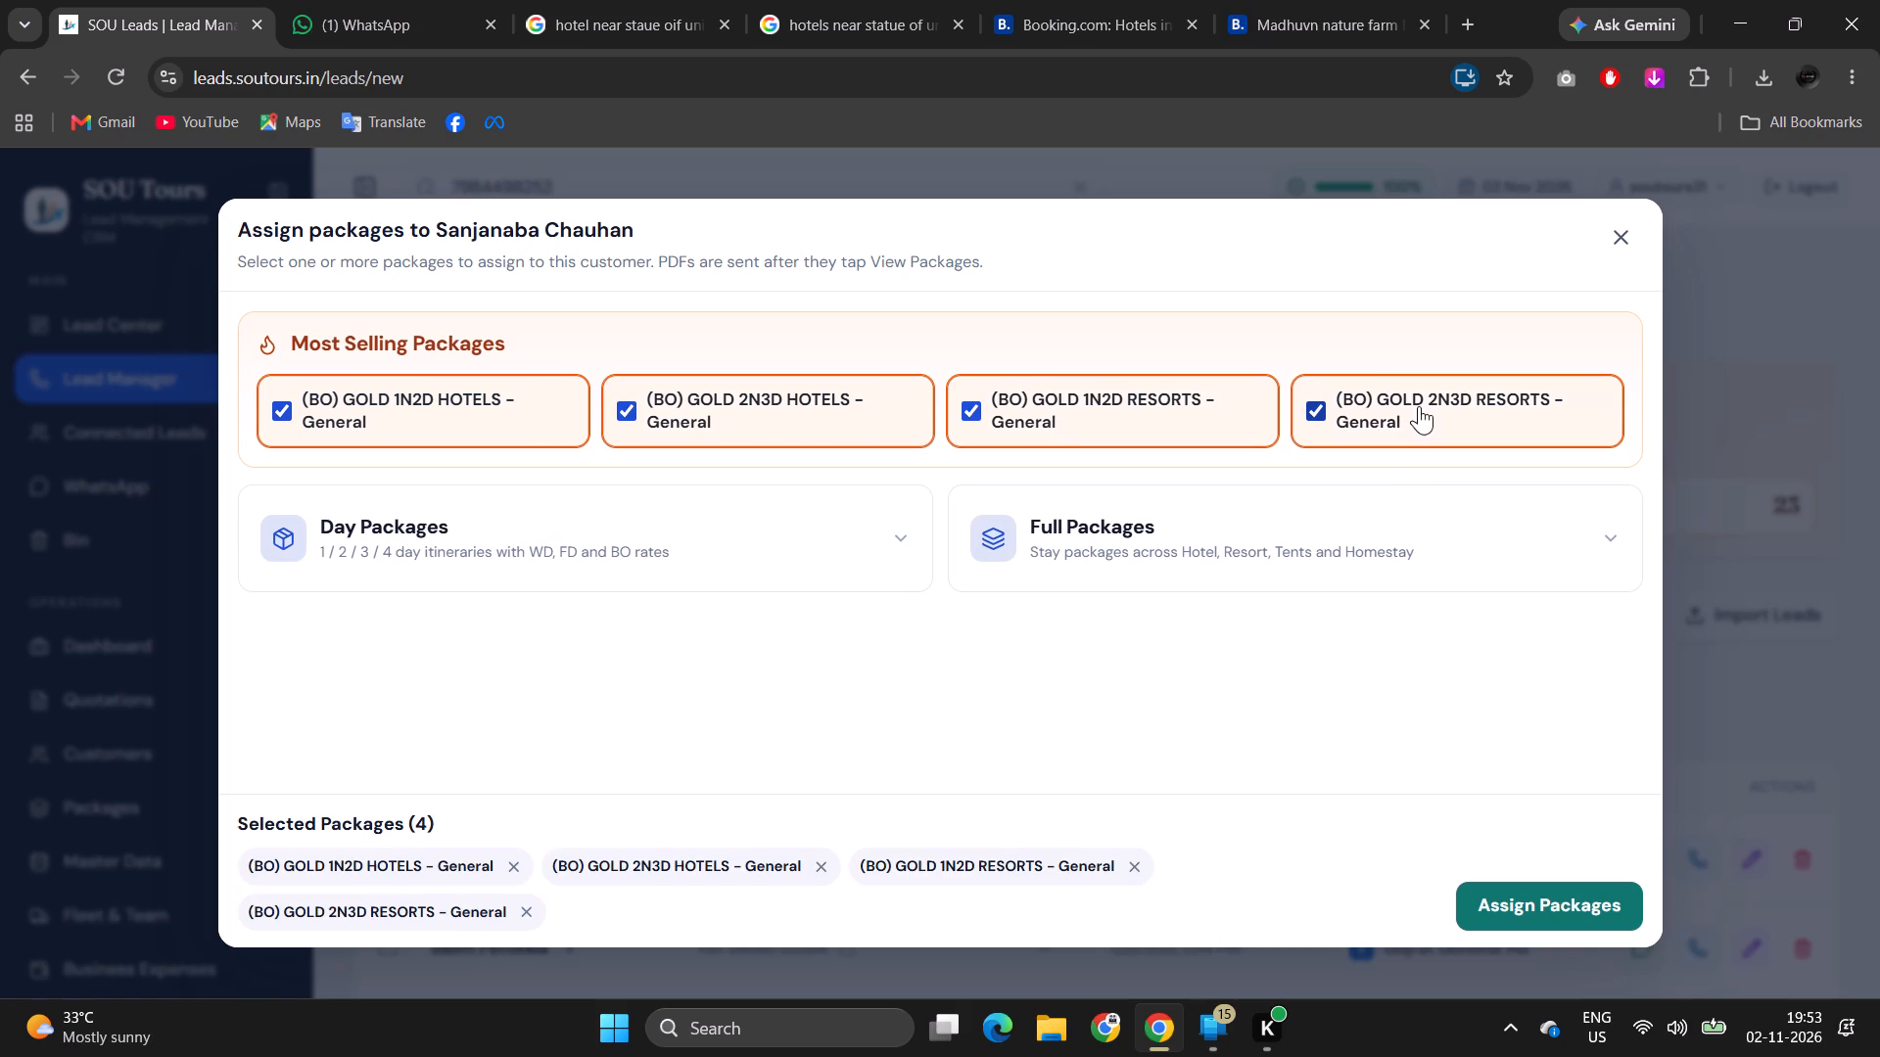
left_click(1557, 902)
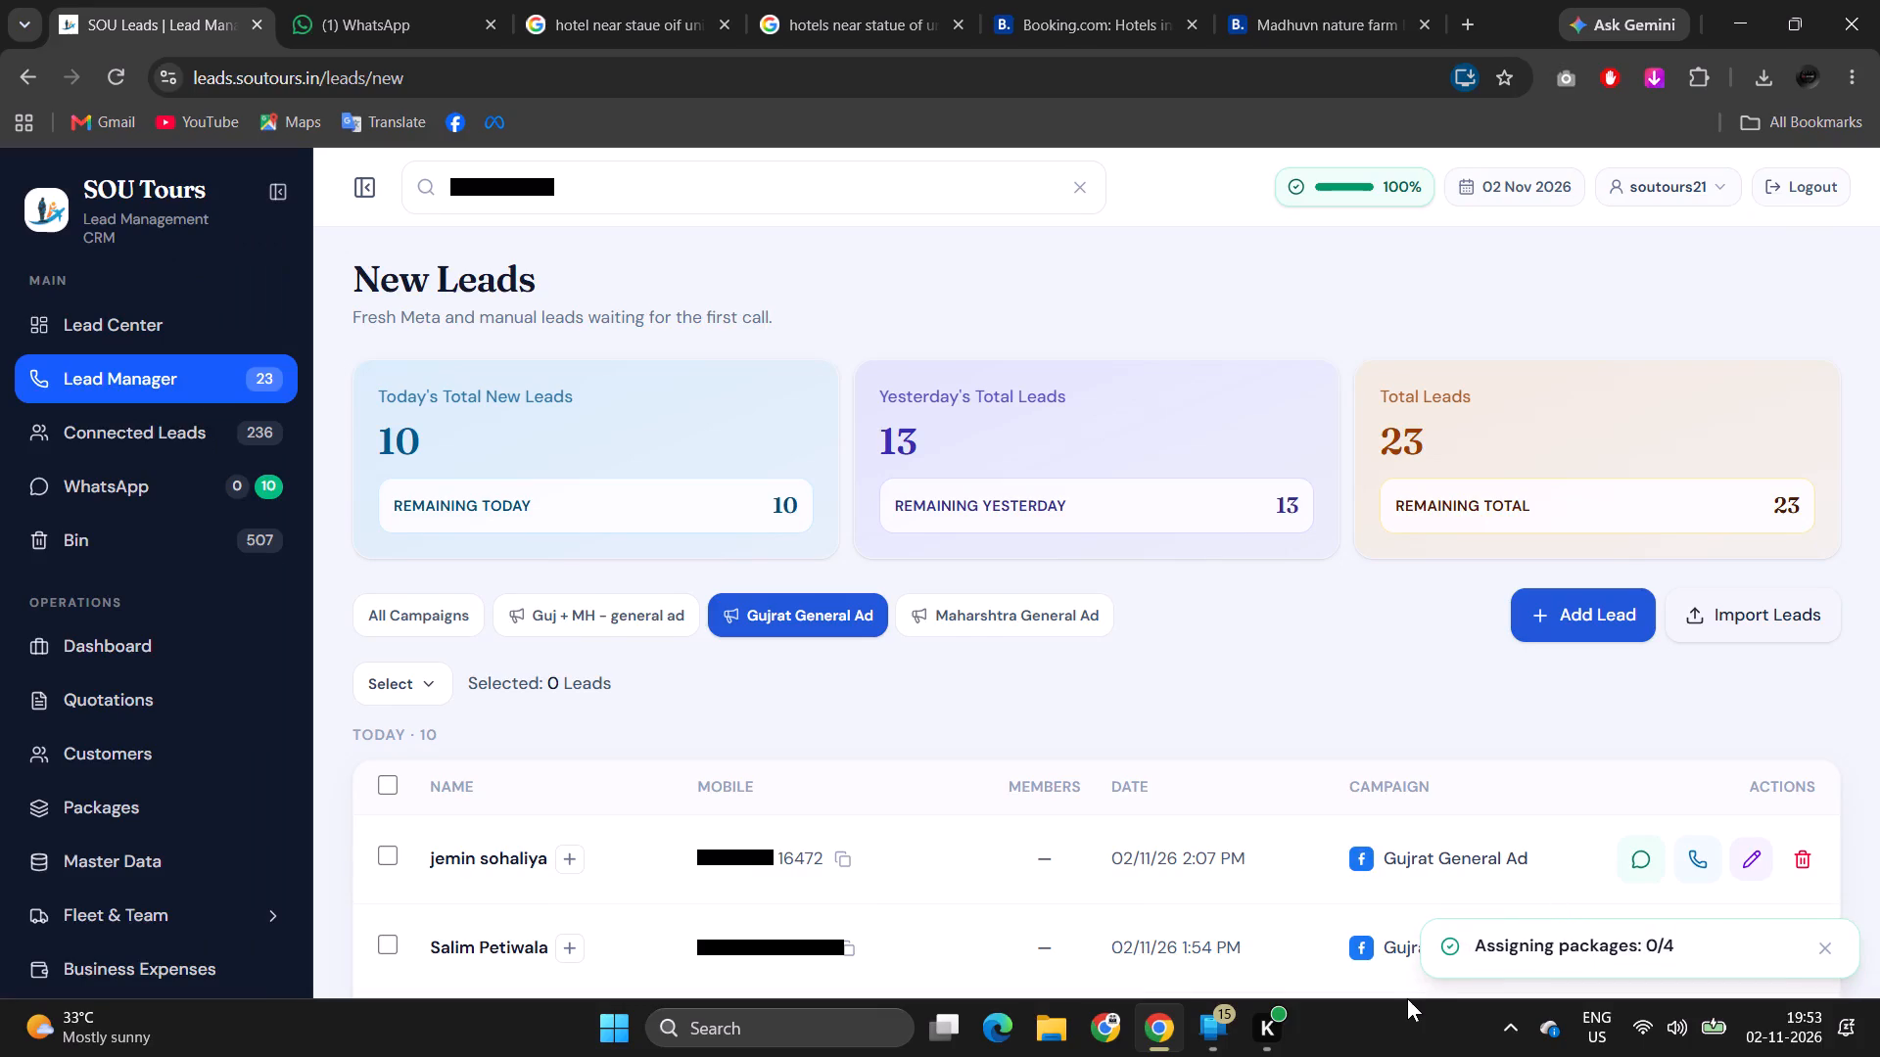
Call the first lead in today's Gujrat General Ad list.
scroll(1346, 762, "down", 1)
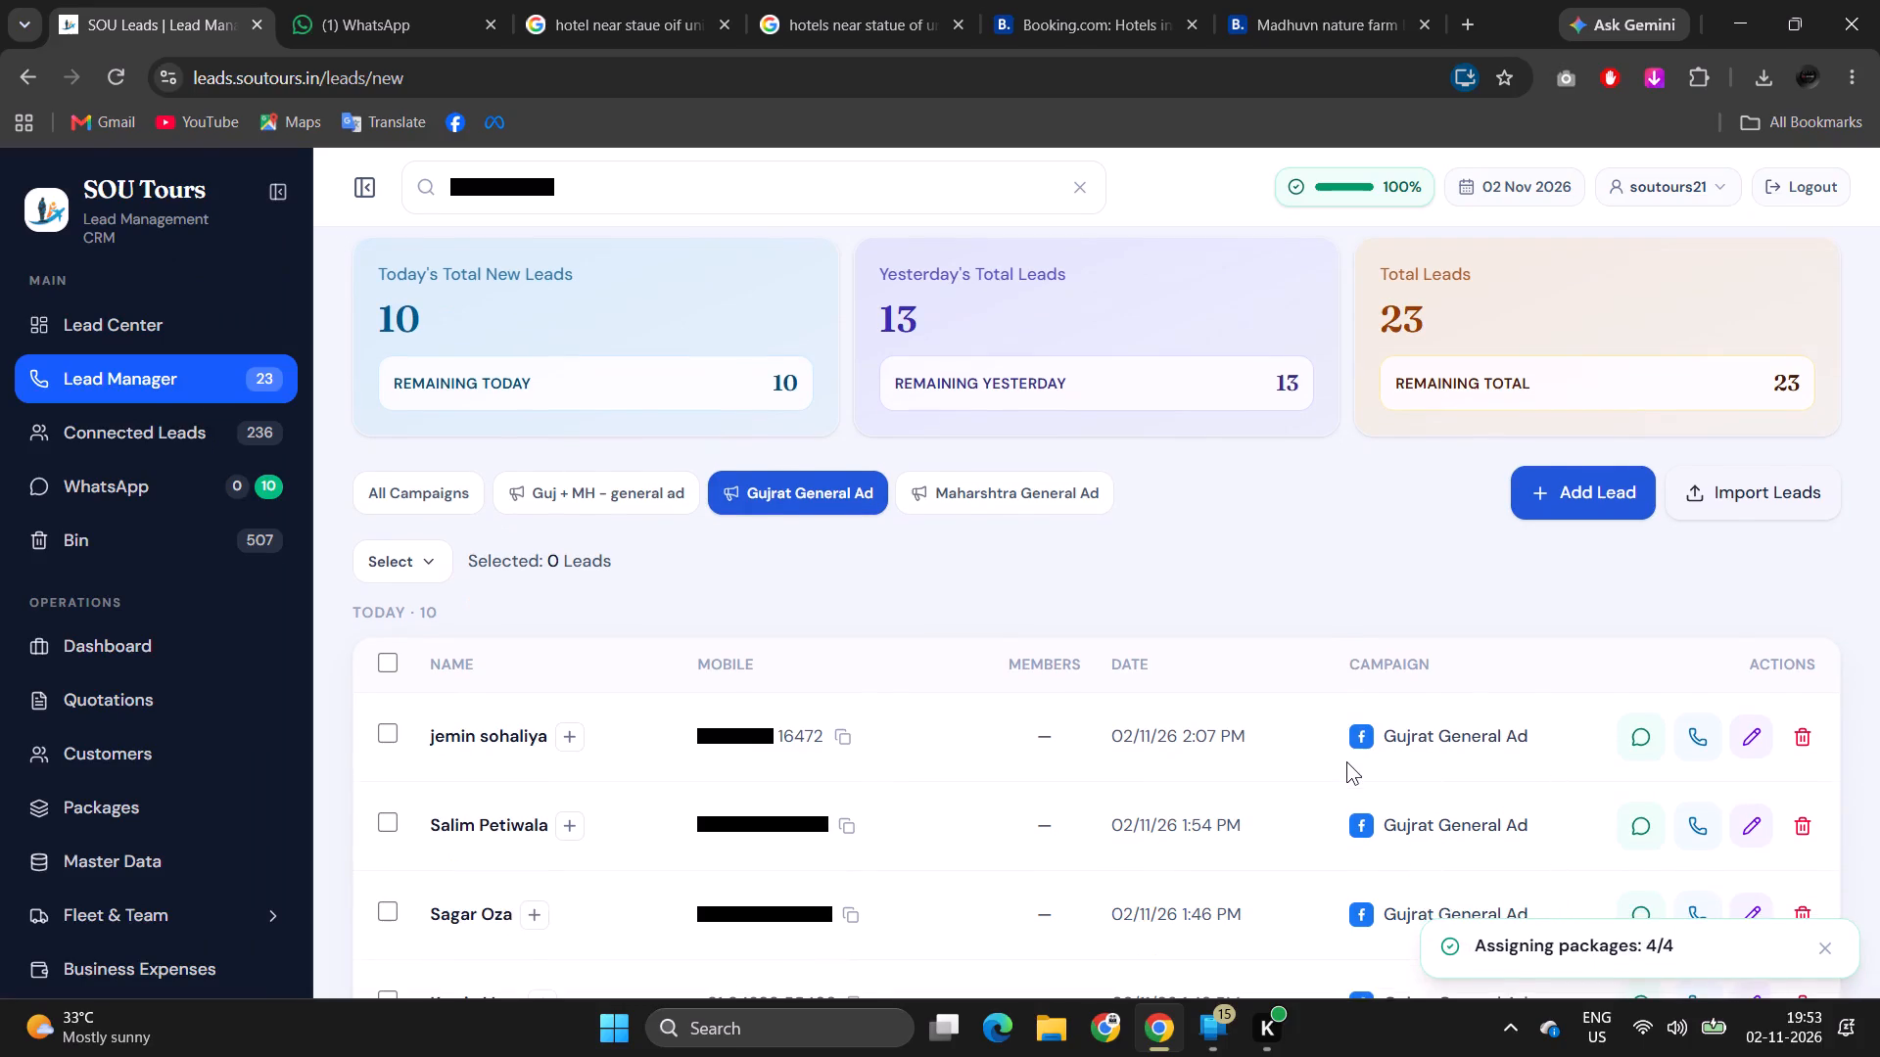
scroll(1347, 758, "down", 1)
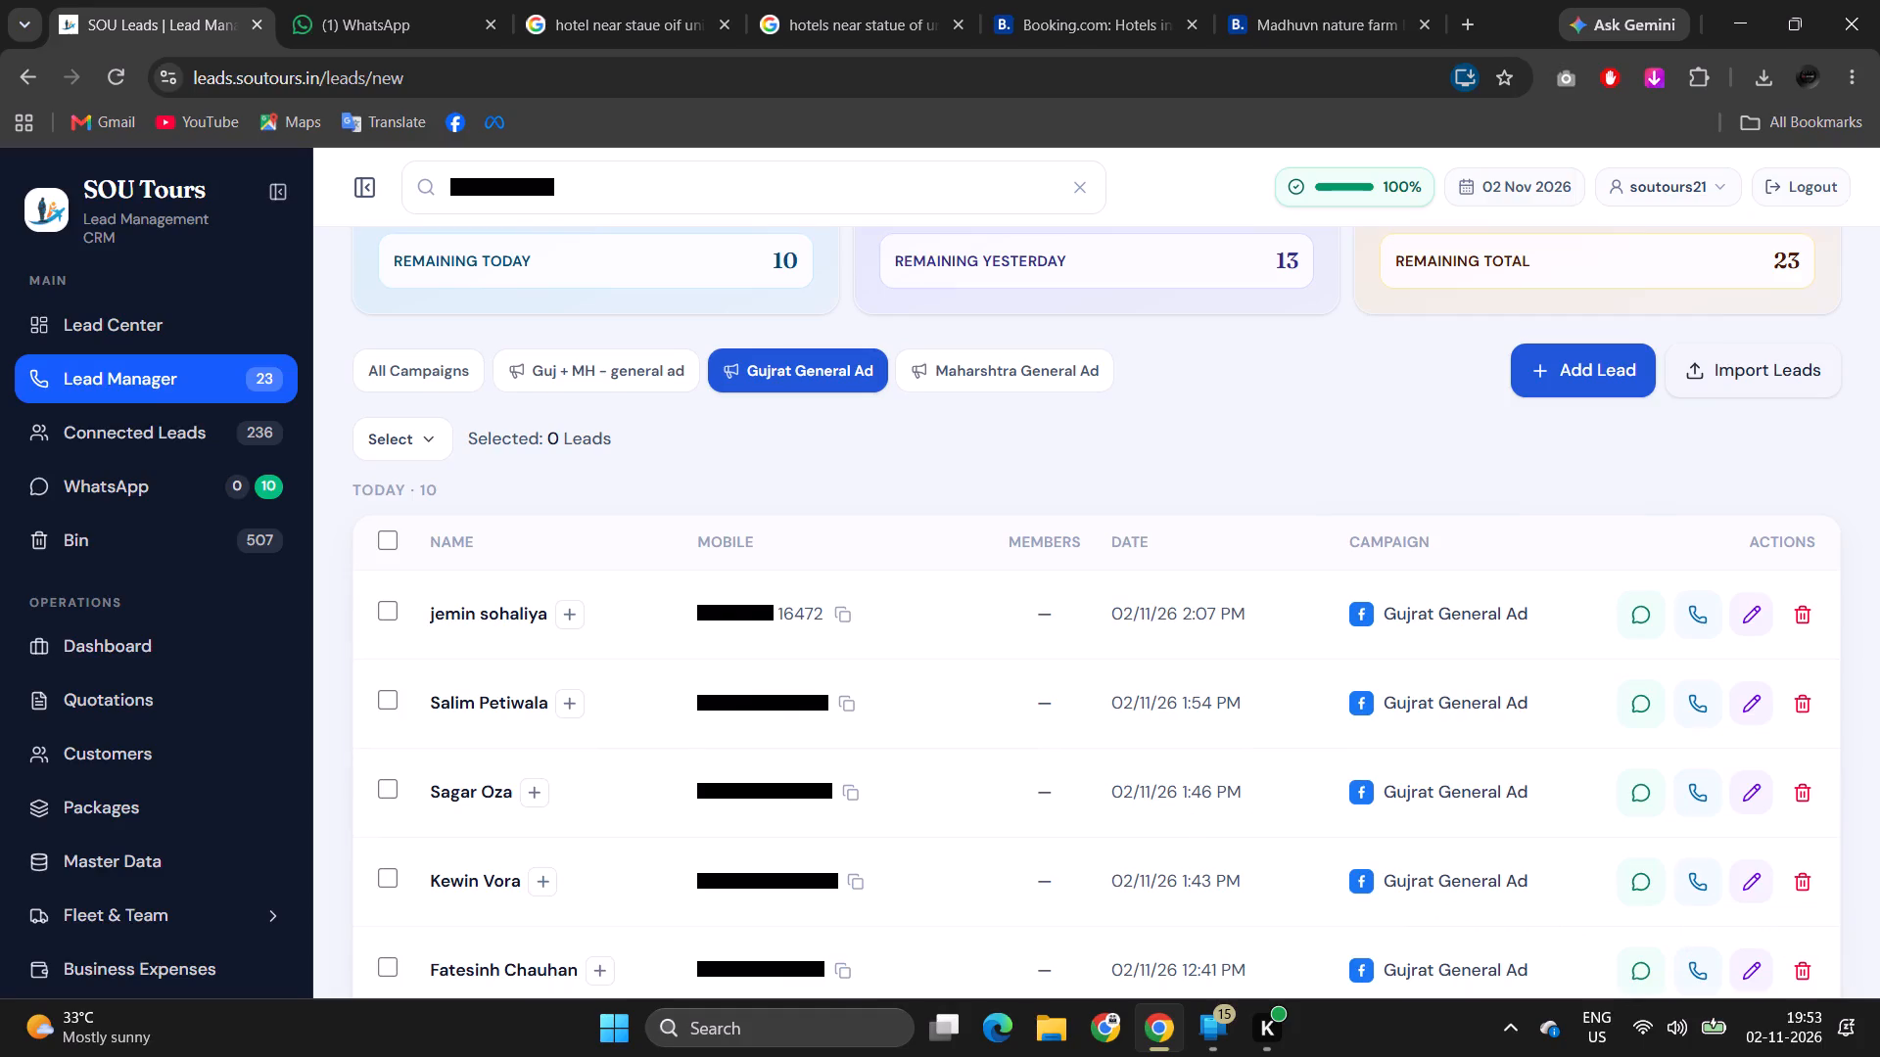
scroll(1172, 787, "up", 3)
scroll(1151, 771, "down", 1)
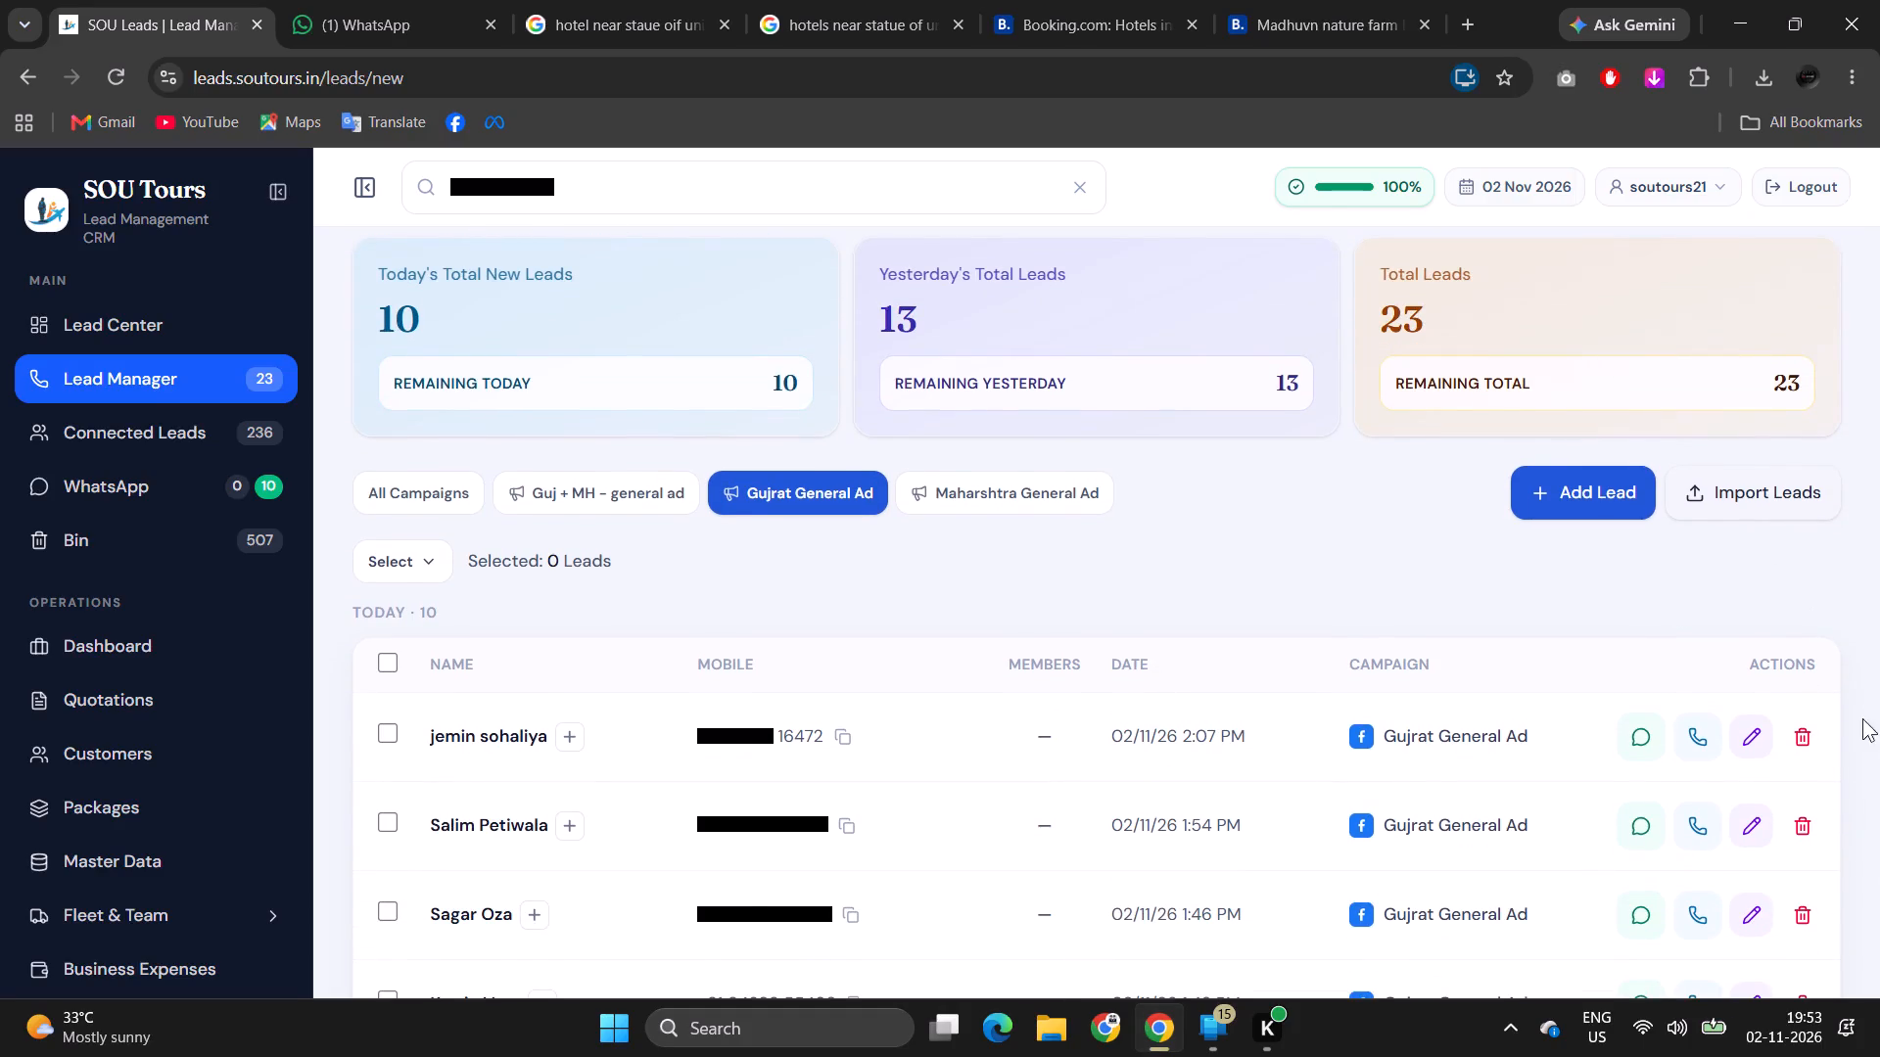
left_click(1713, 736)
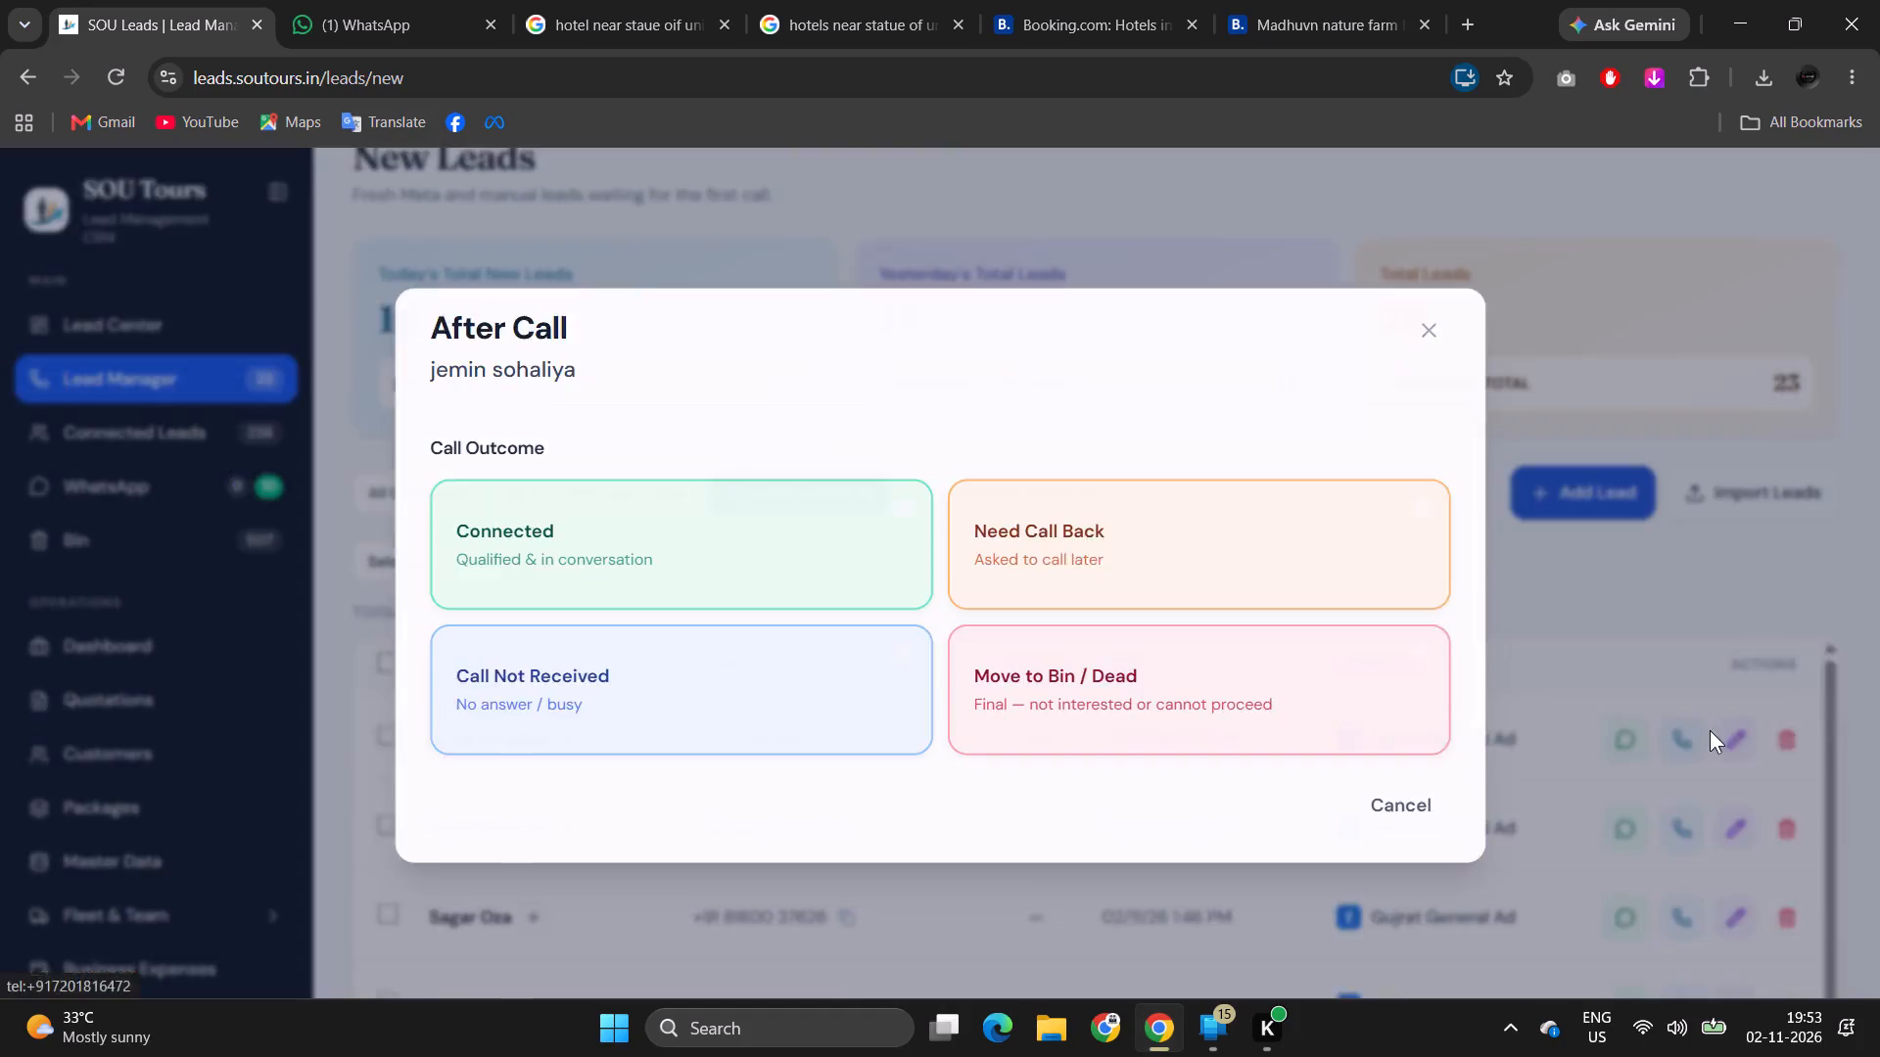
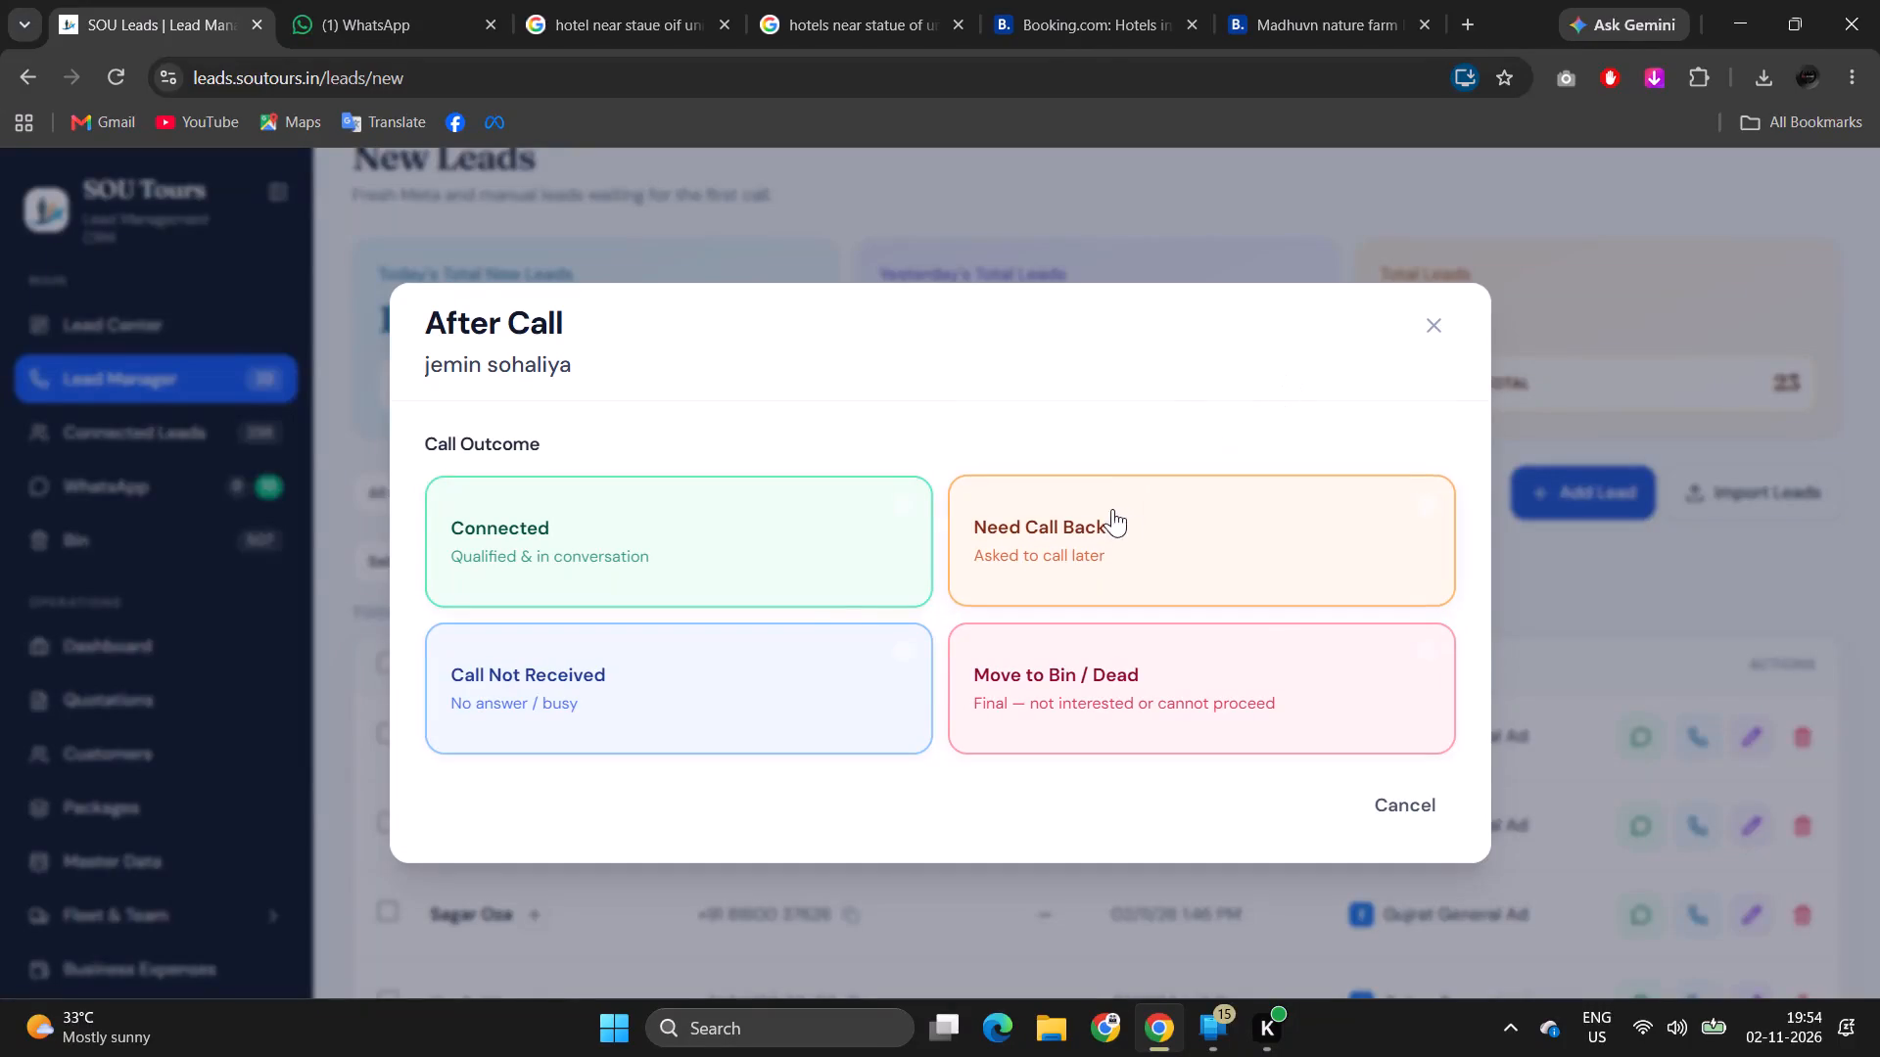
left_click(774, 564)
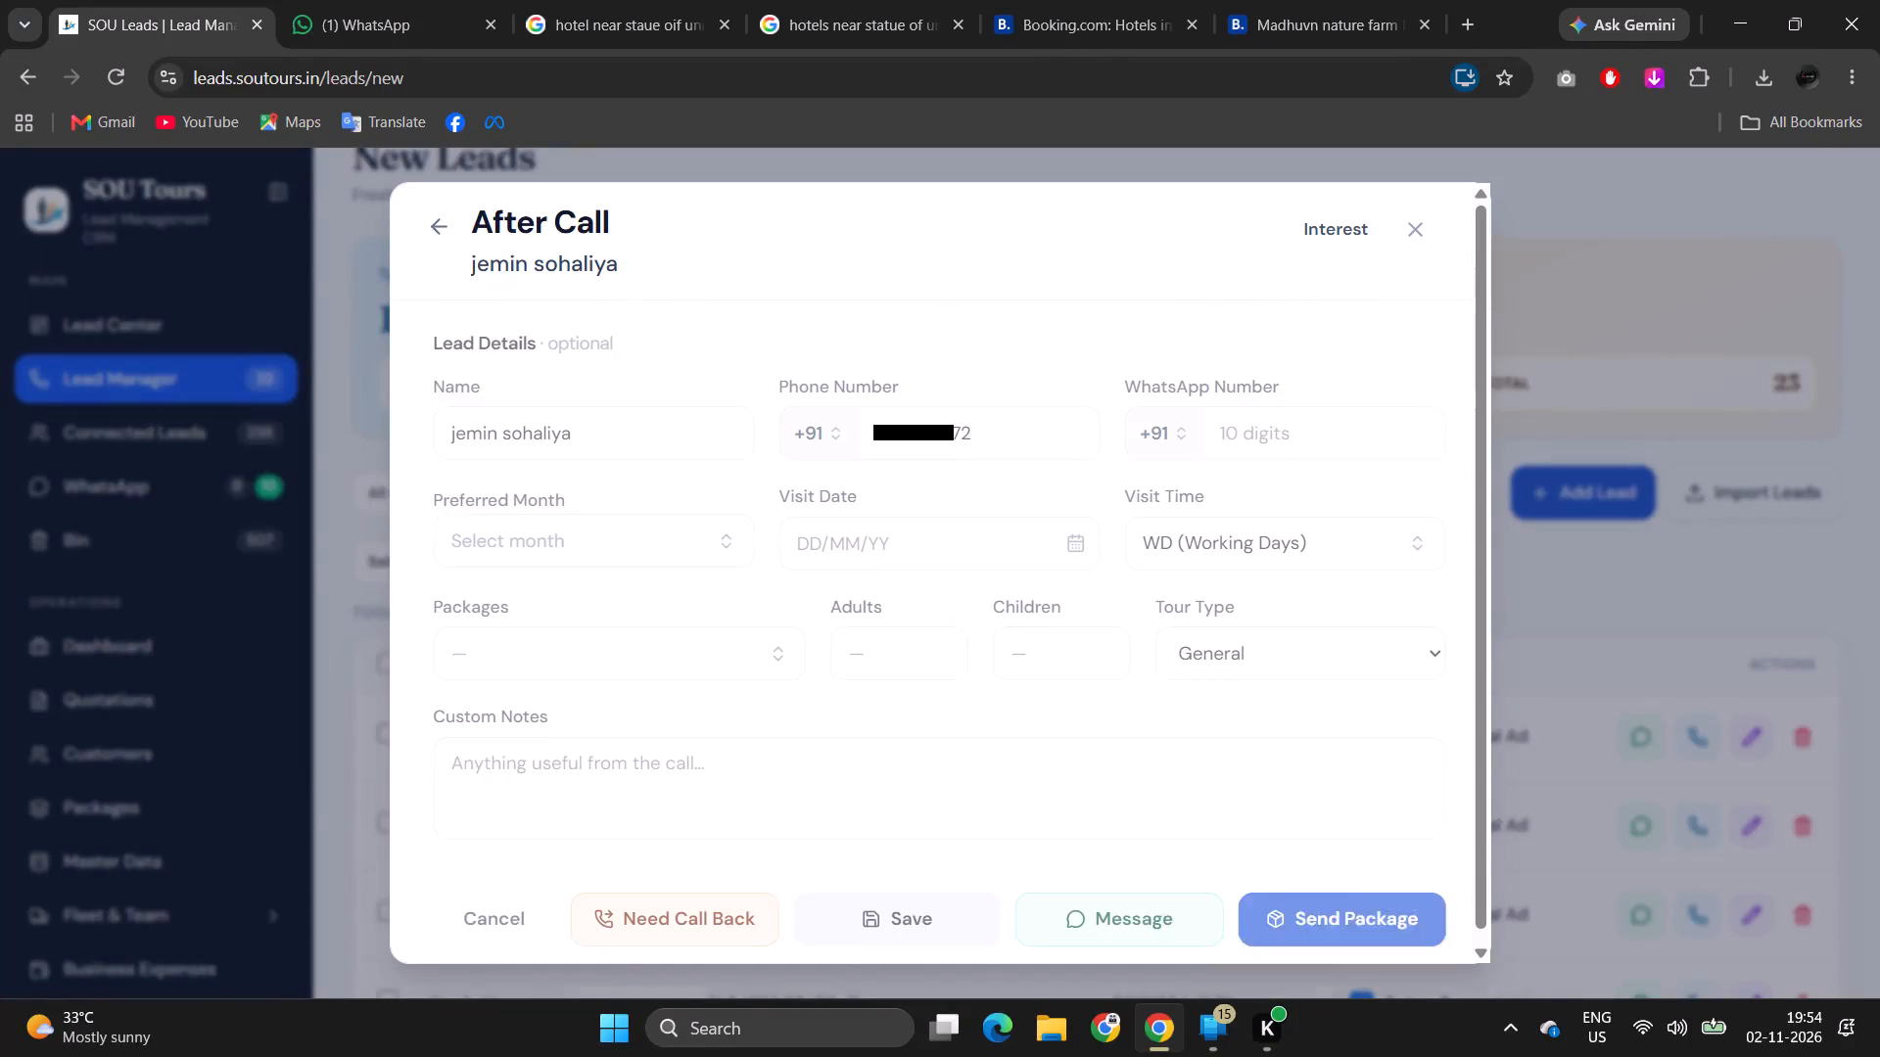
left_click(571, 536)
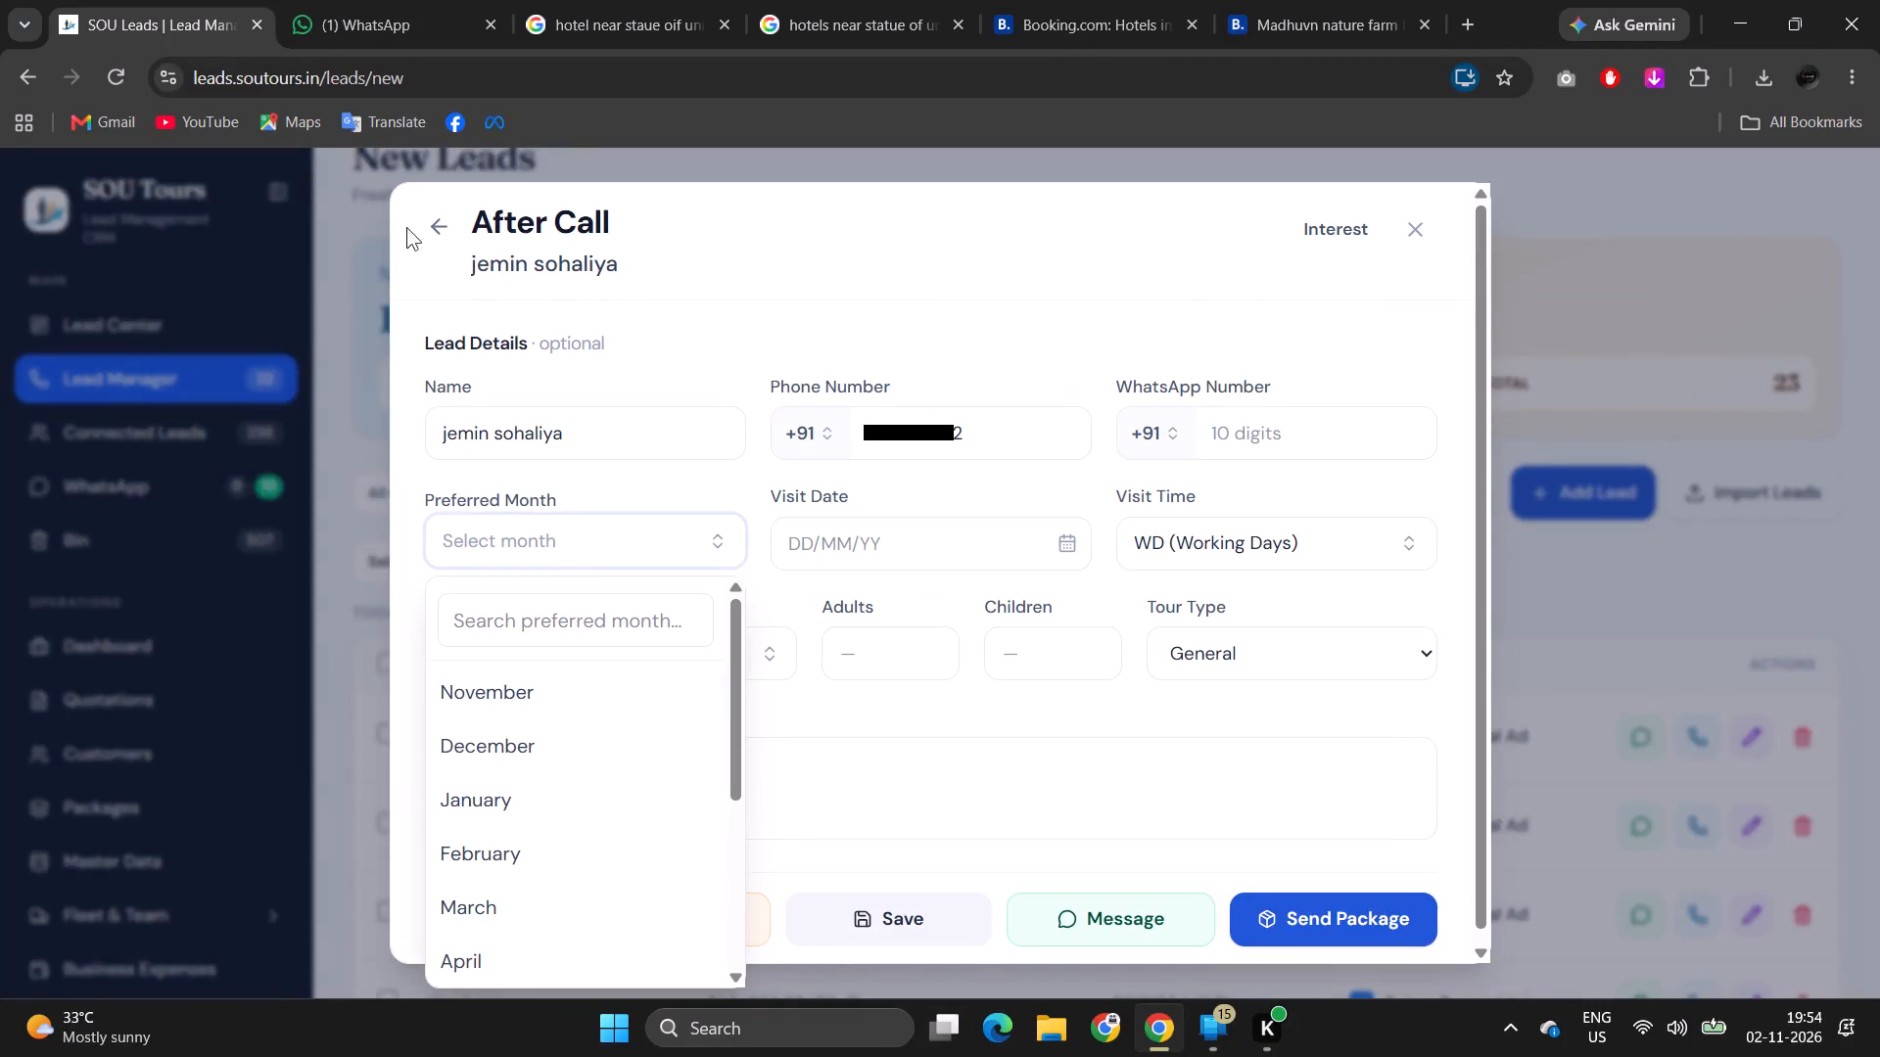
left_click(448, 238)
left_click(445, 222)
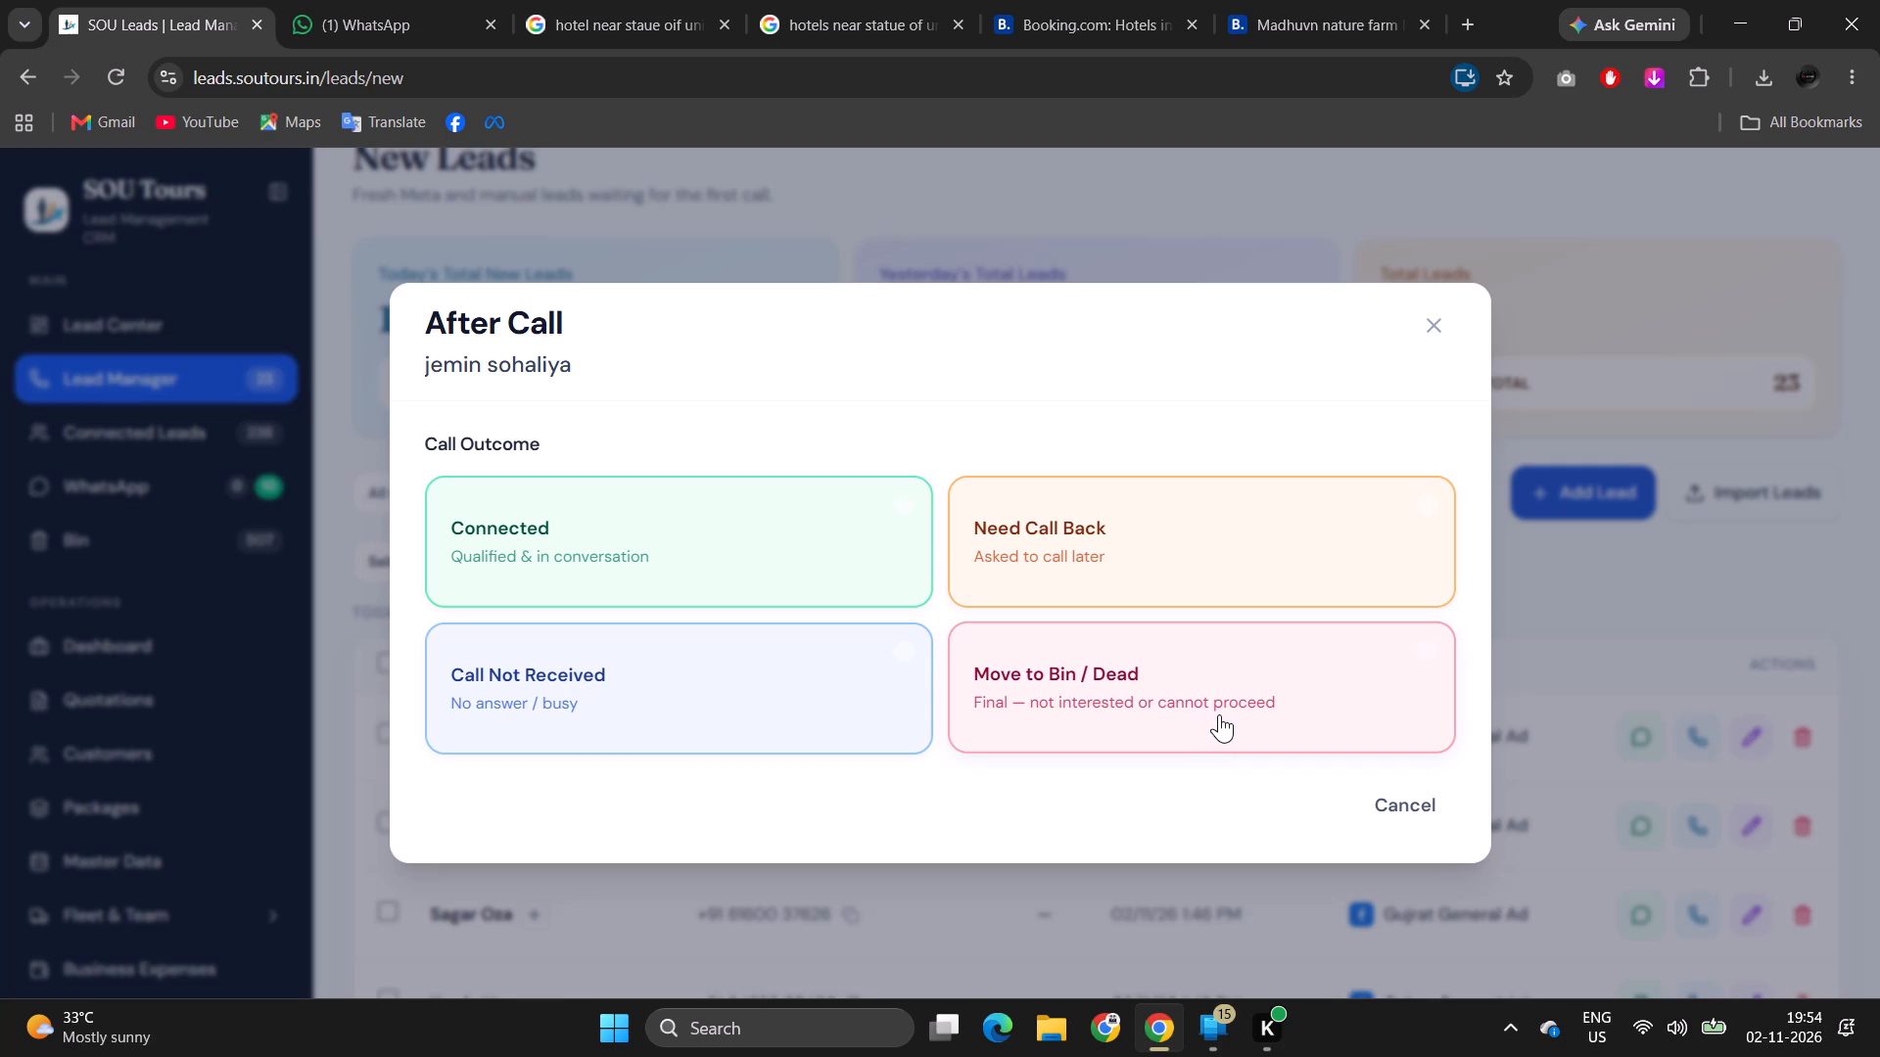
Record the call outcome as Move to Bin / Dead and save it without a reason or notes.
left_click(1217, 714)
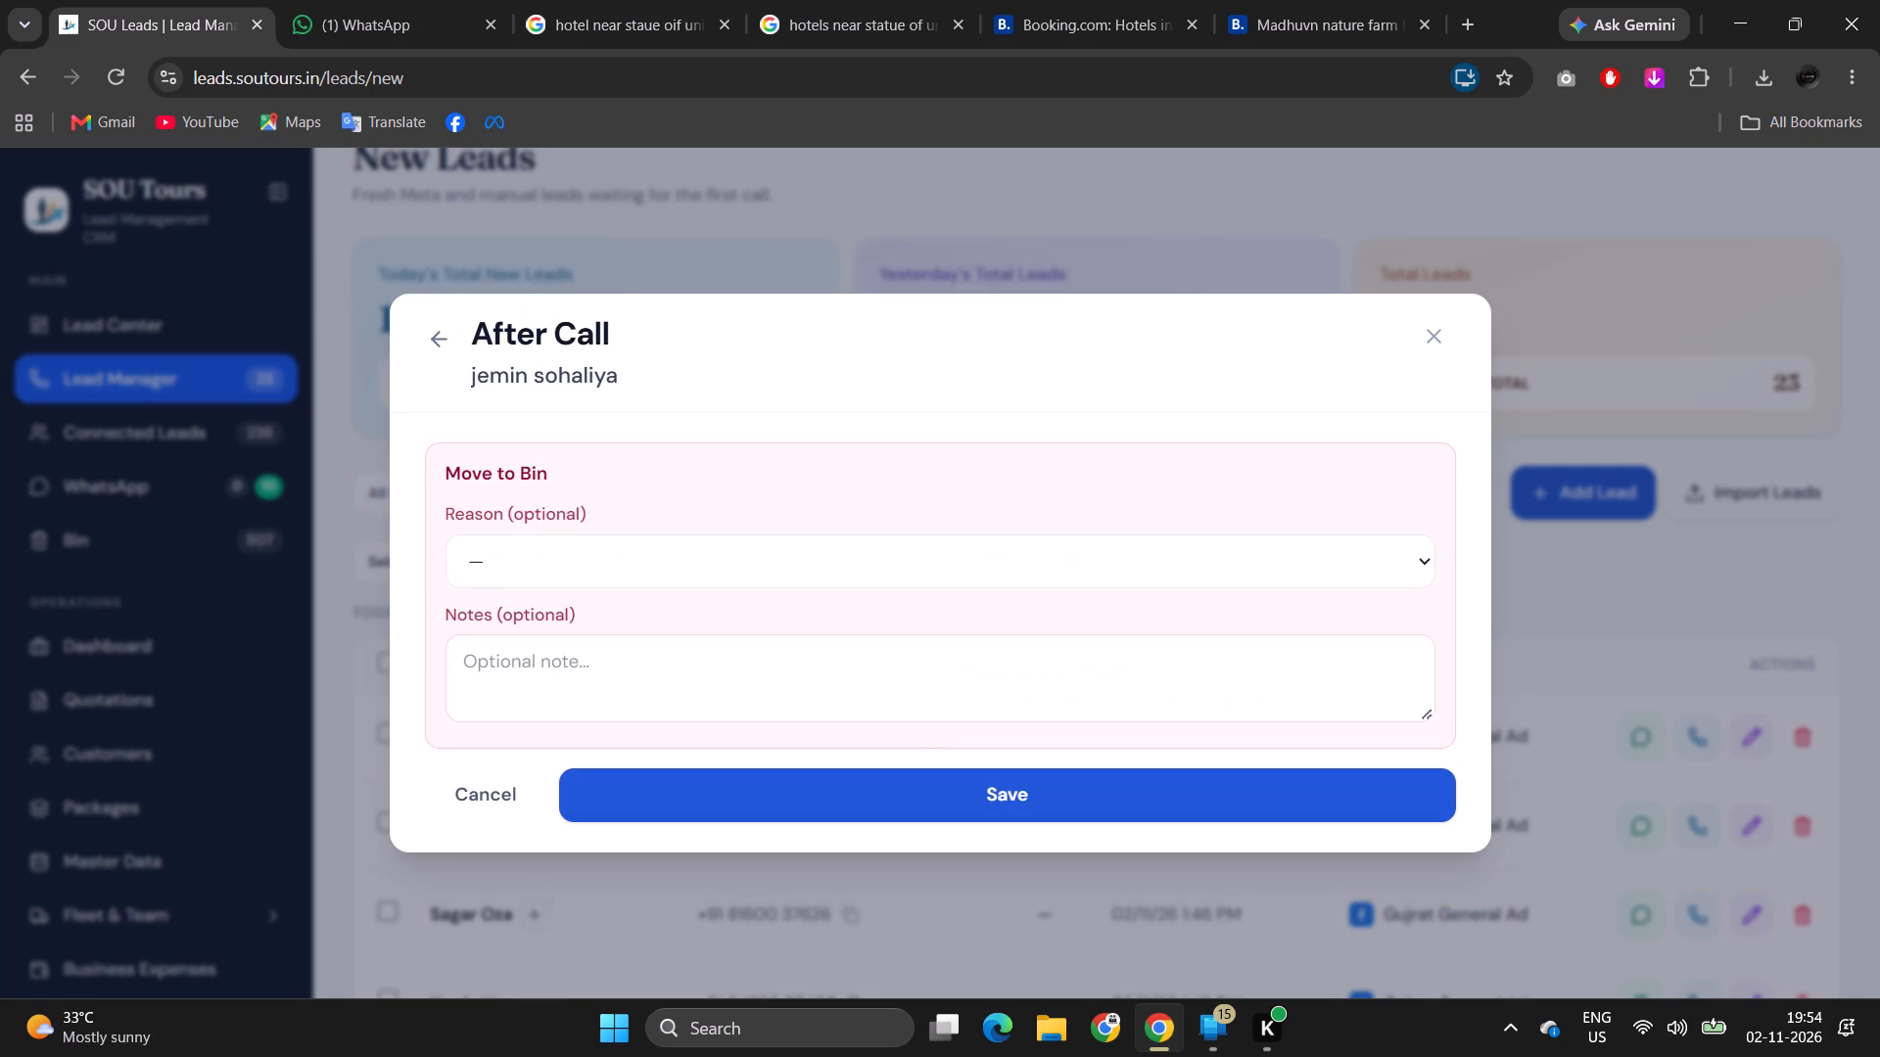
left_click(1118, 786)
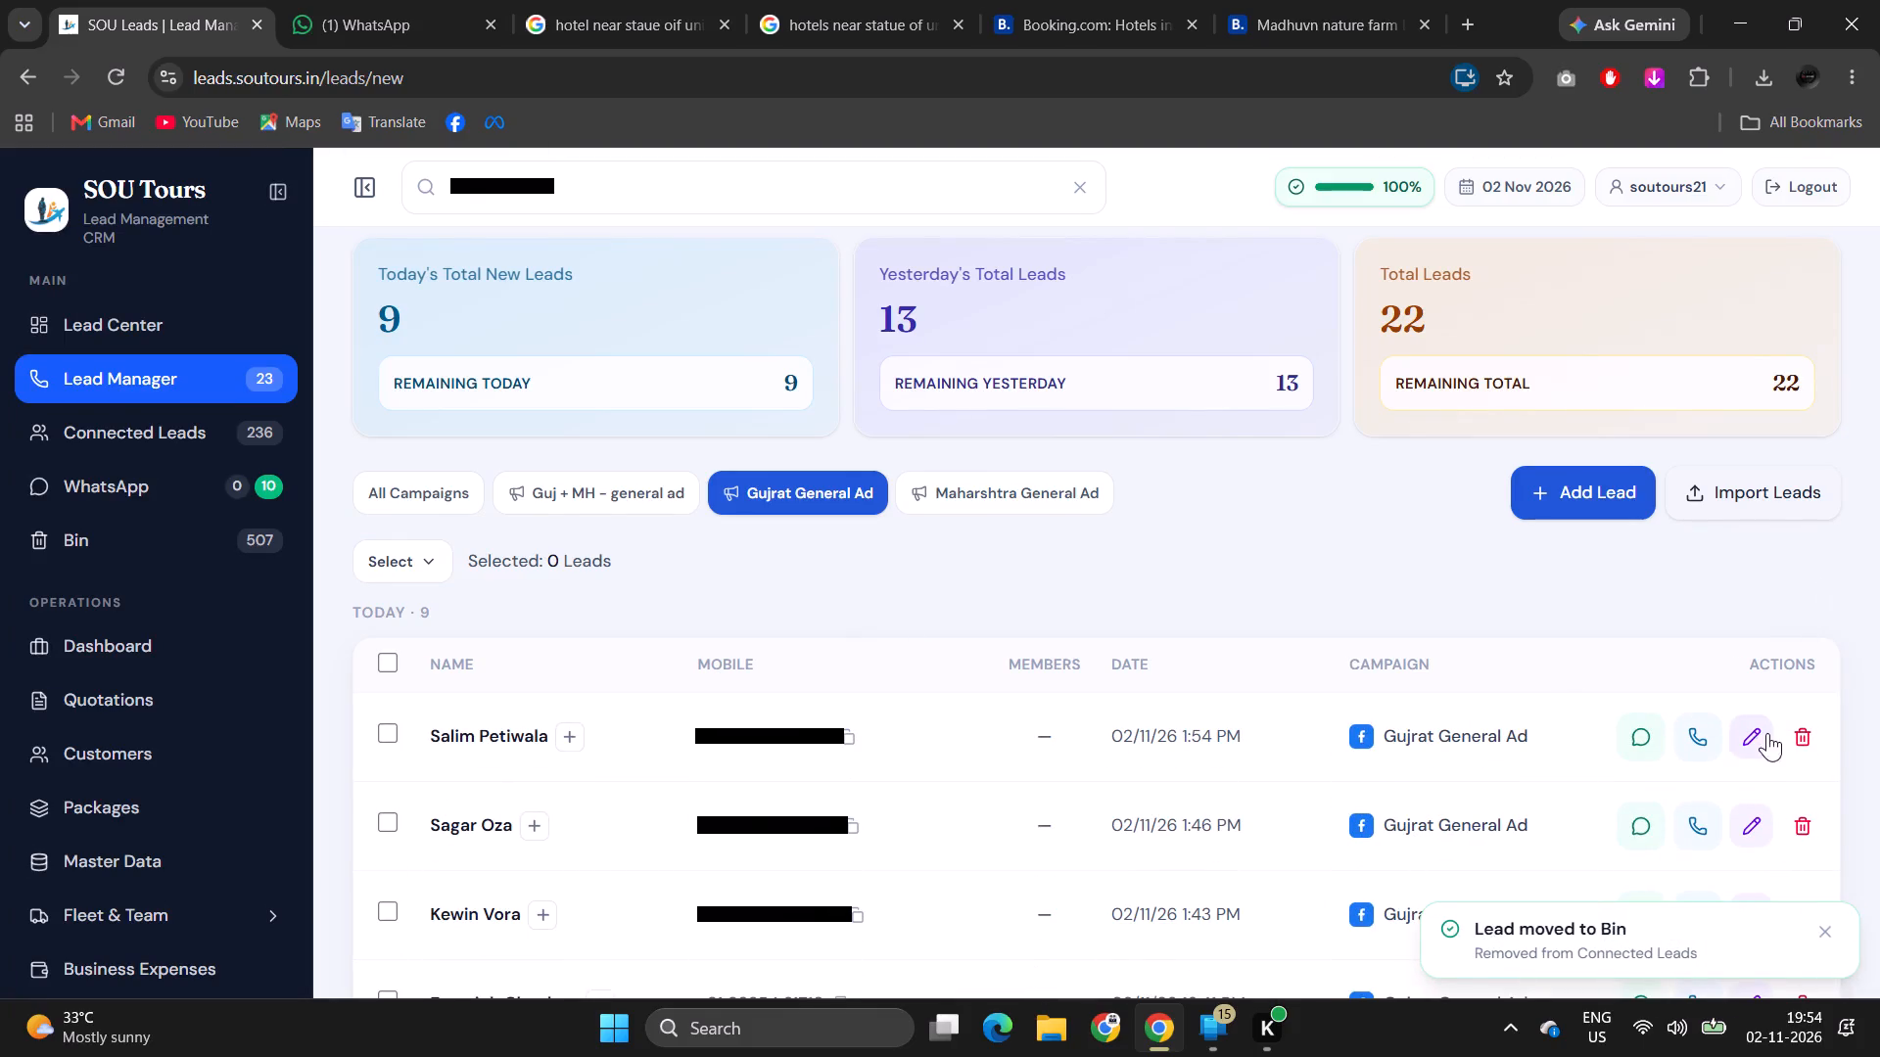
Call the lead now at the top of today's Gujrat General Ad list.
left_click(1698, 747)
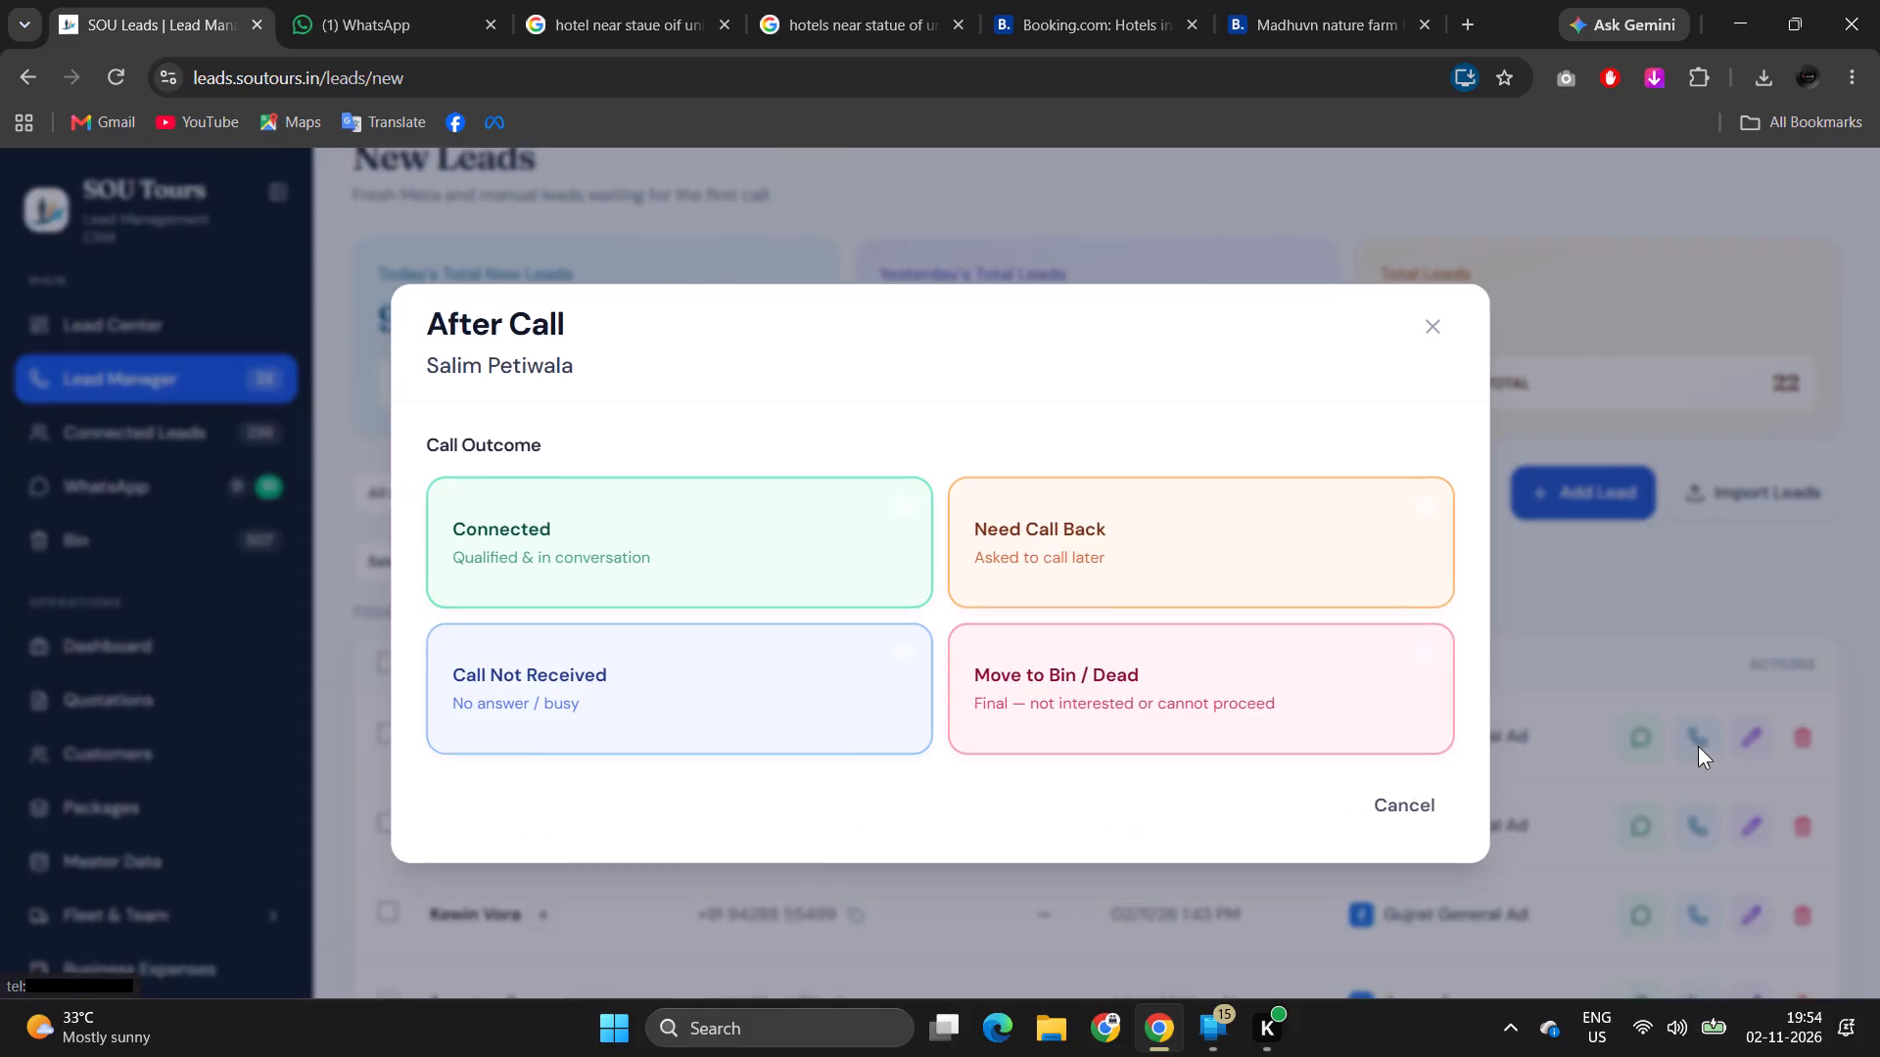
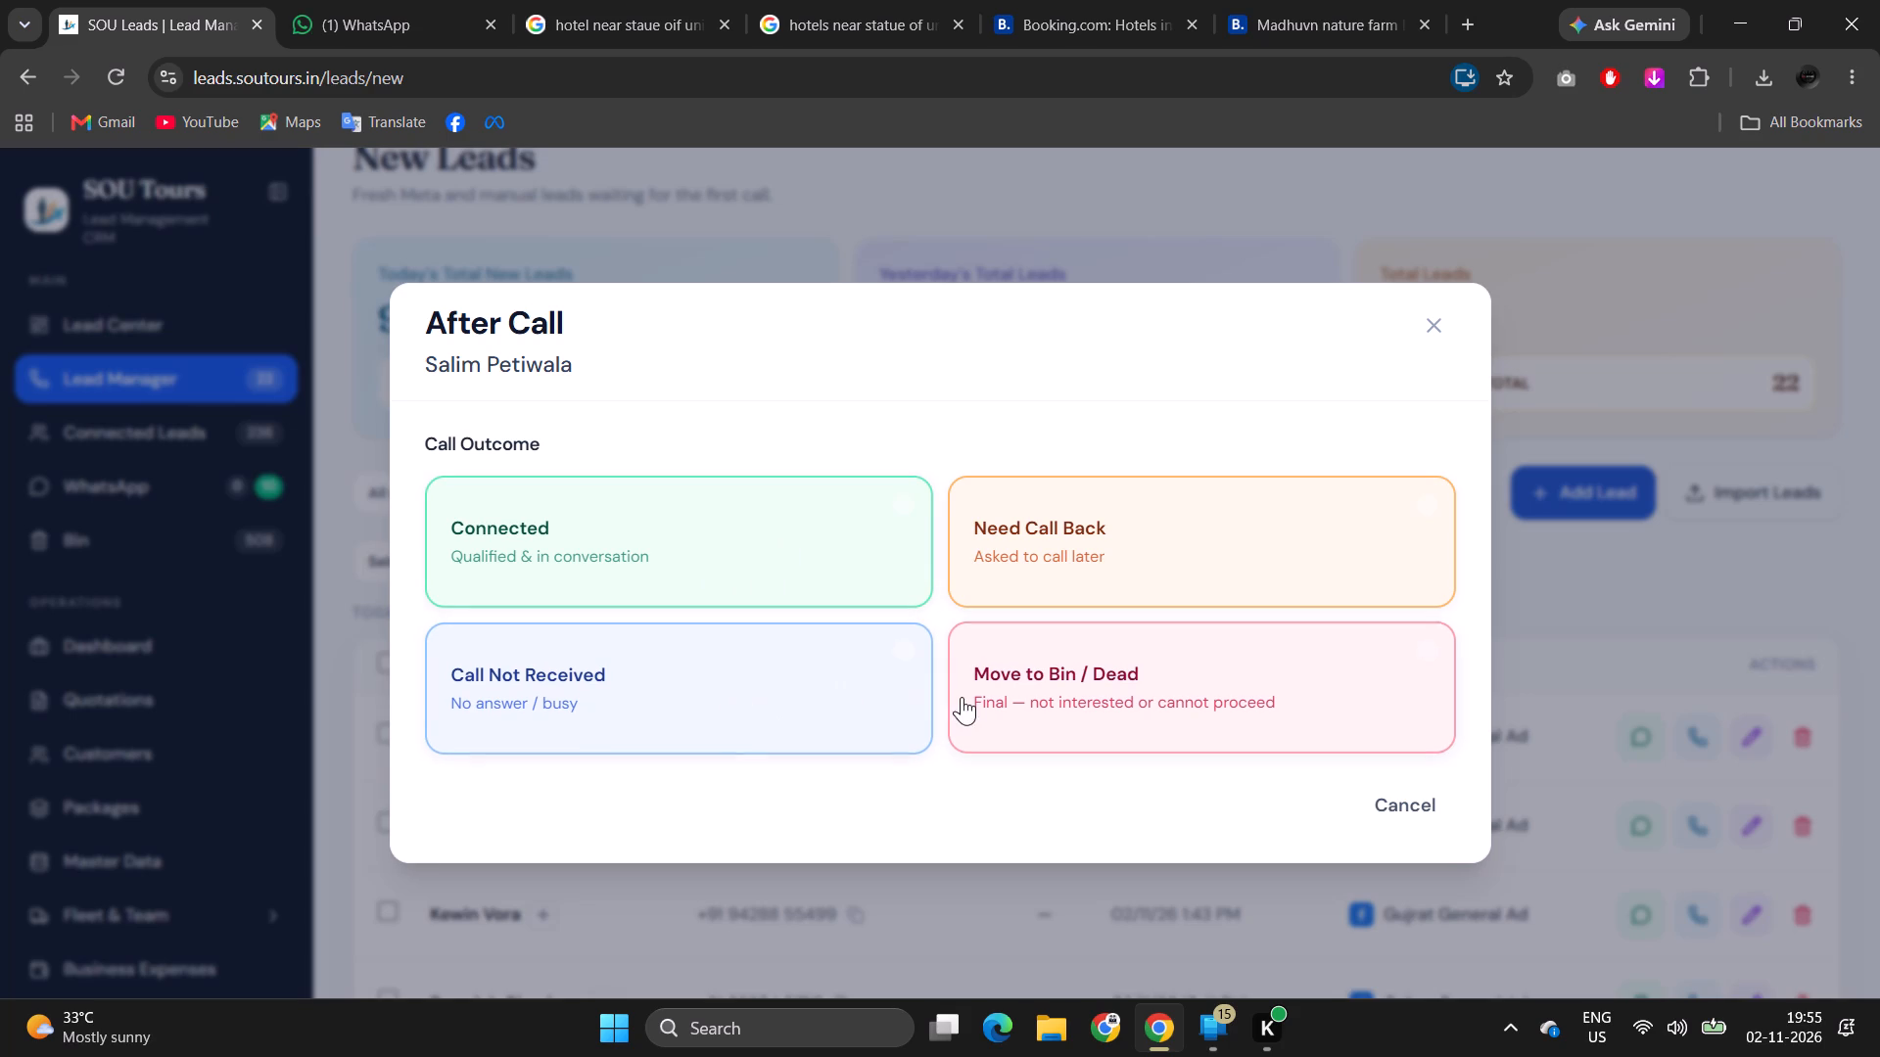
Record the call outcome as Call Not Received and save it without a reminder.
left_click(771, 653)
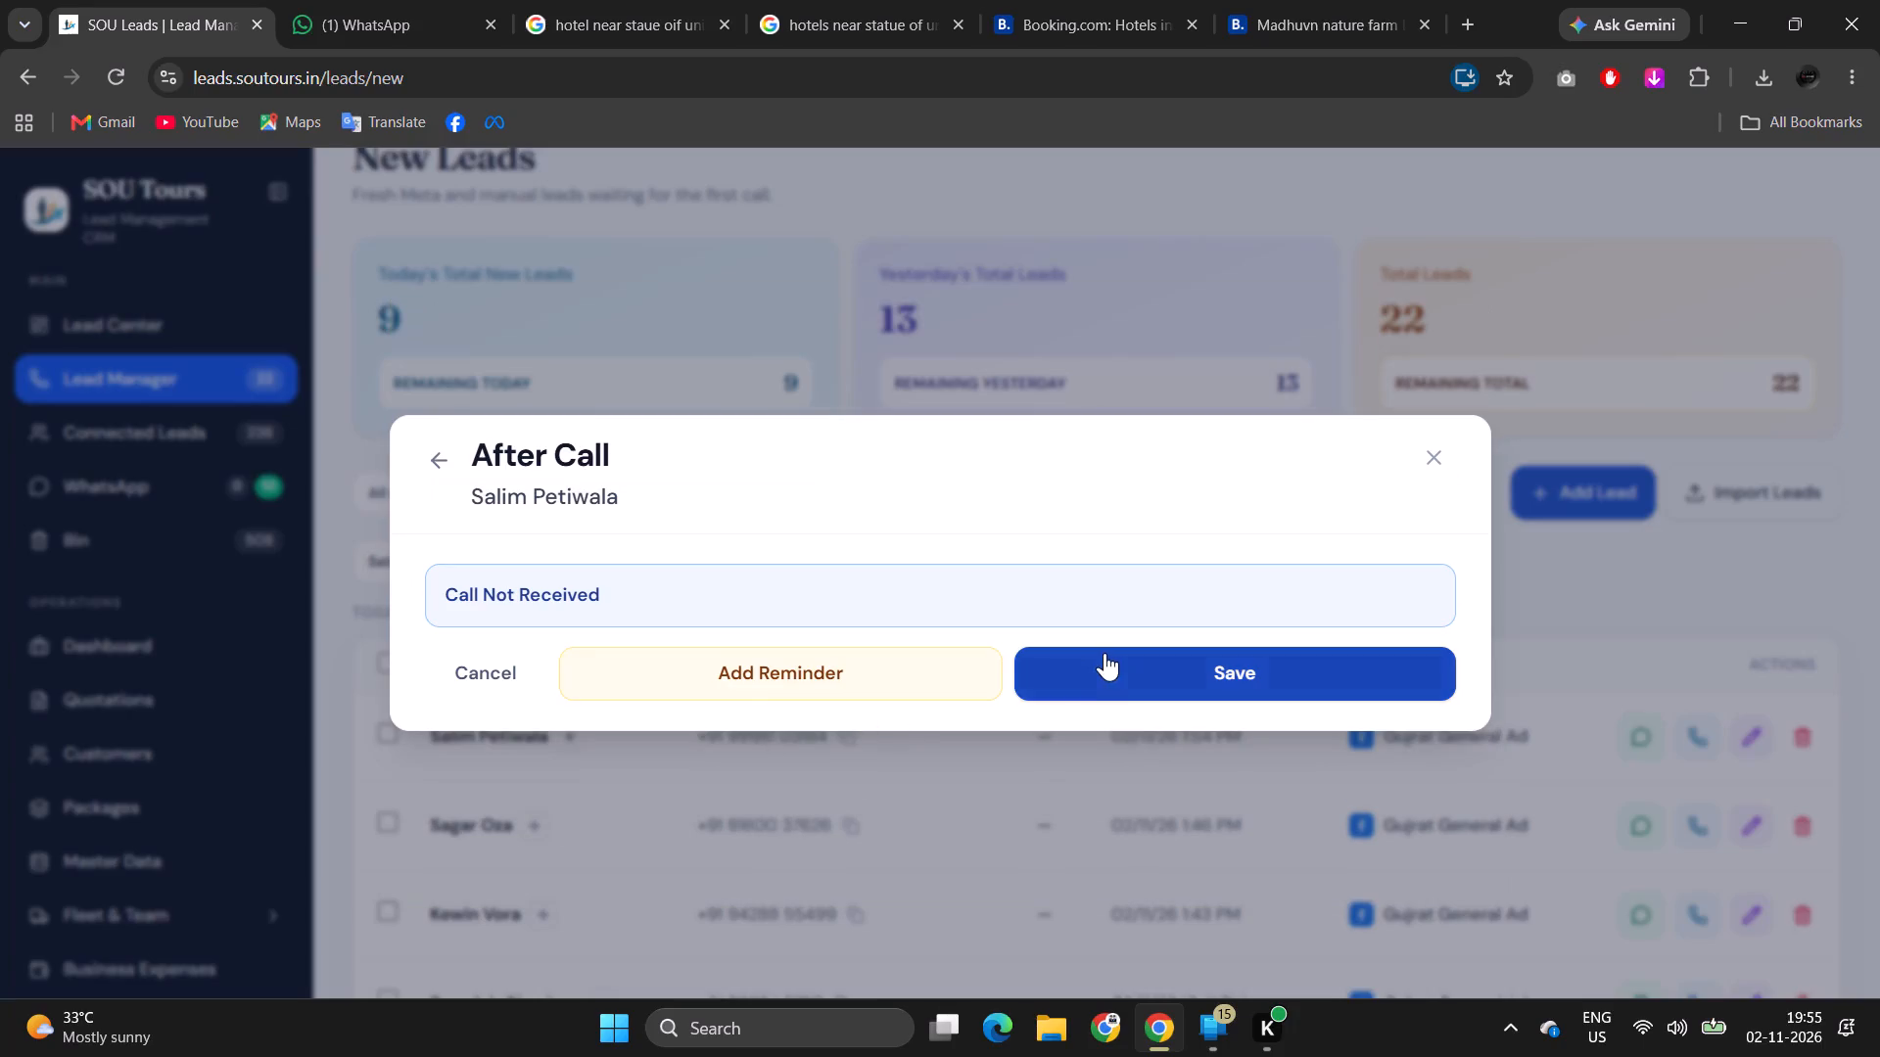
left_click(1102, 653)
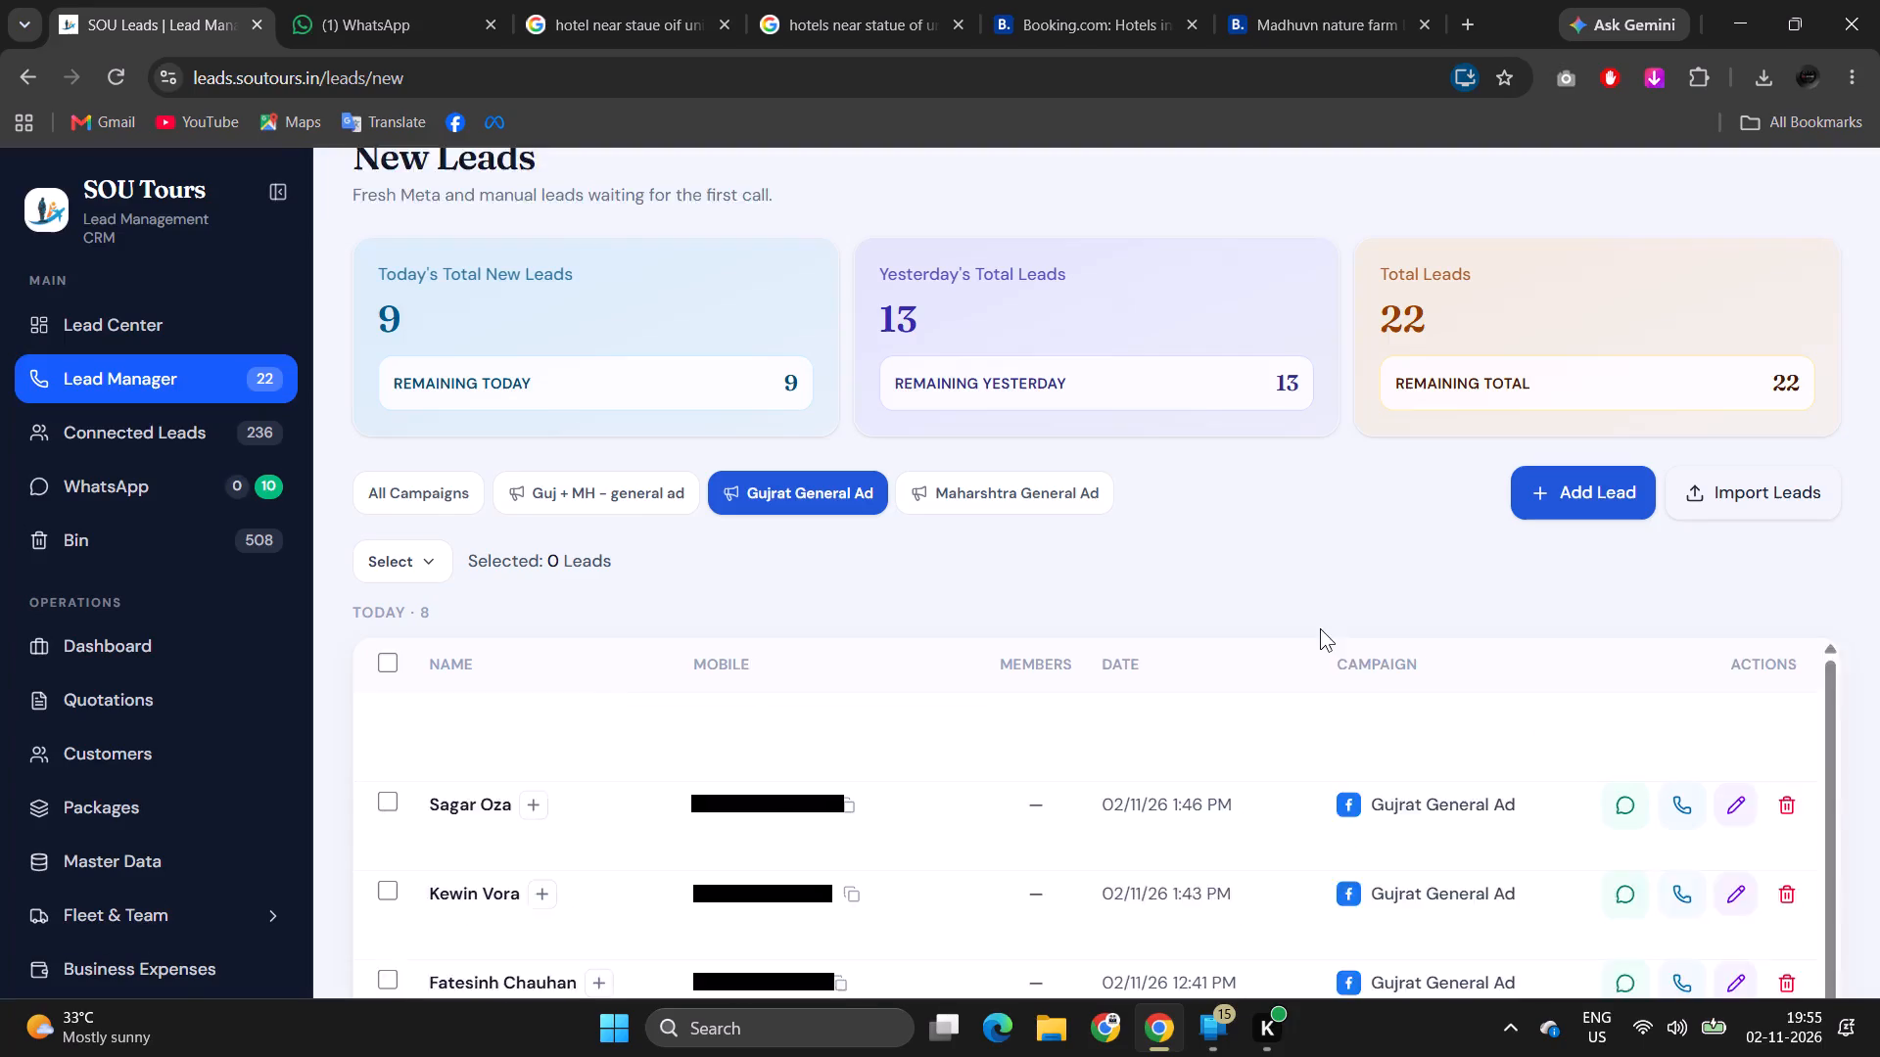
Call the next lead at the top of today's Gujrat General Ad list.
left_click(1697, 737)
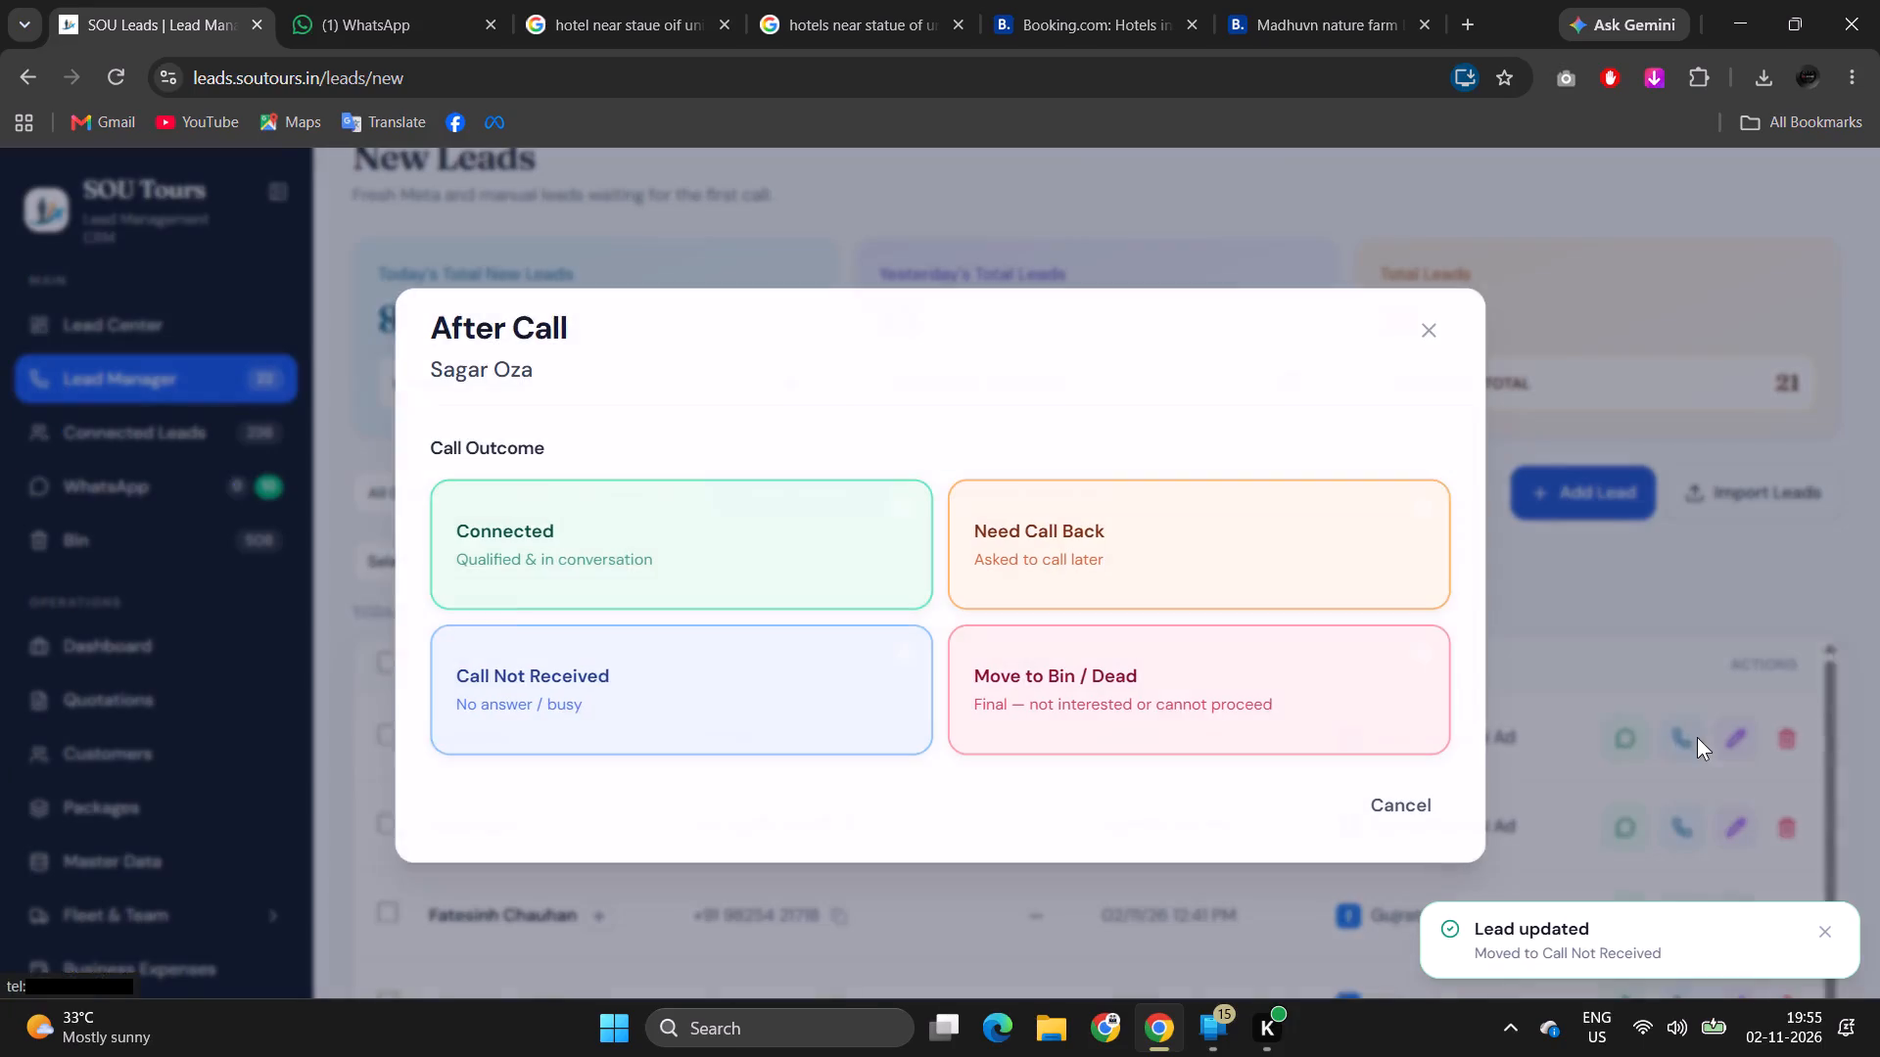
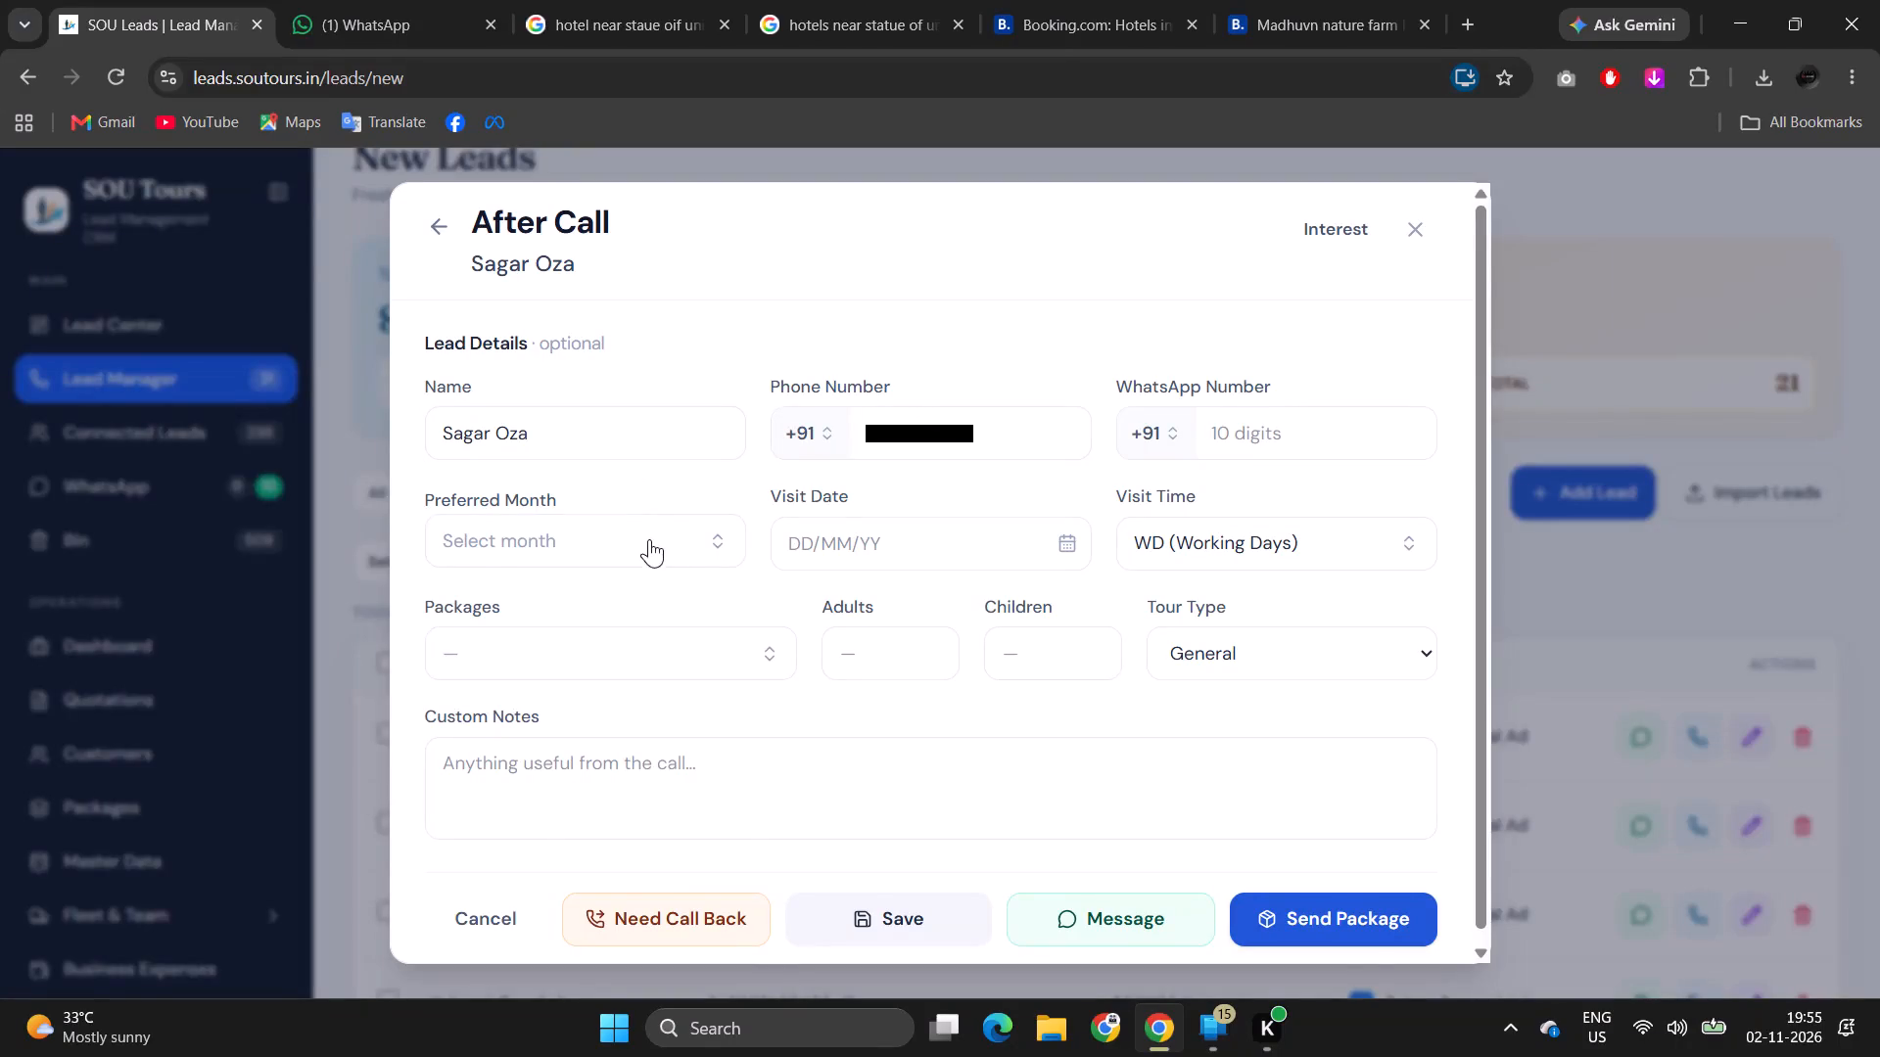
Fill in the called lead's trip details with November as the preferred month and 3 adults.
left_click(647, 542)
left_click(590, 716)
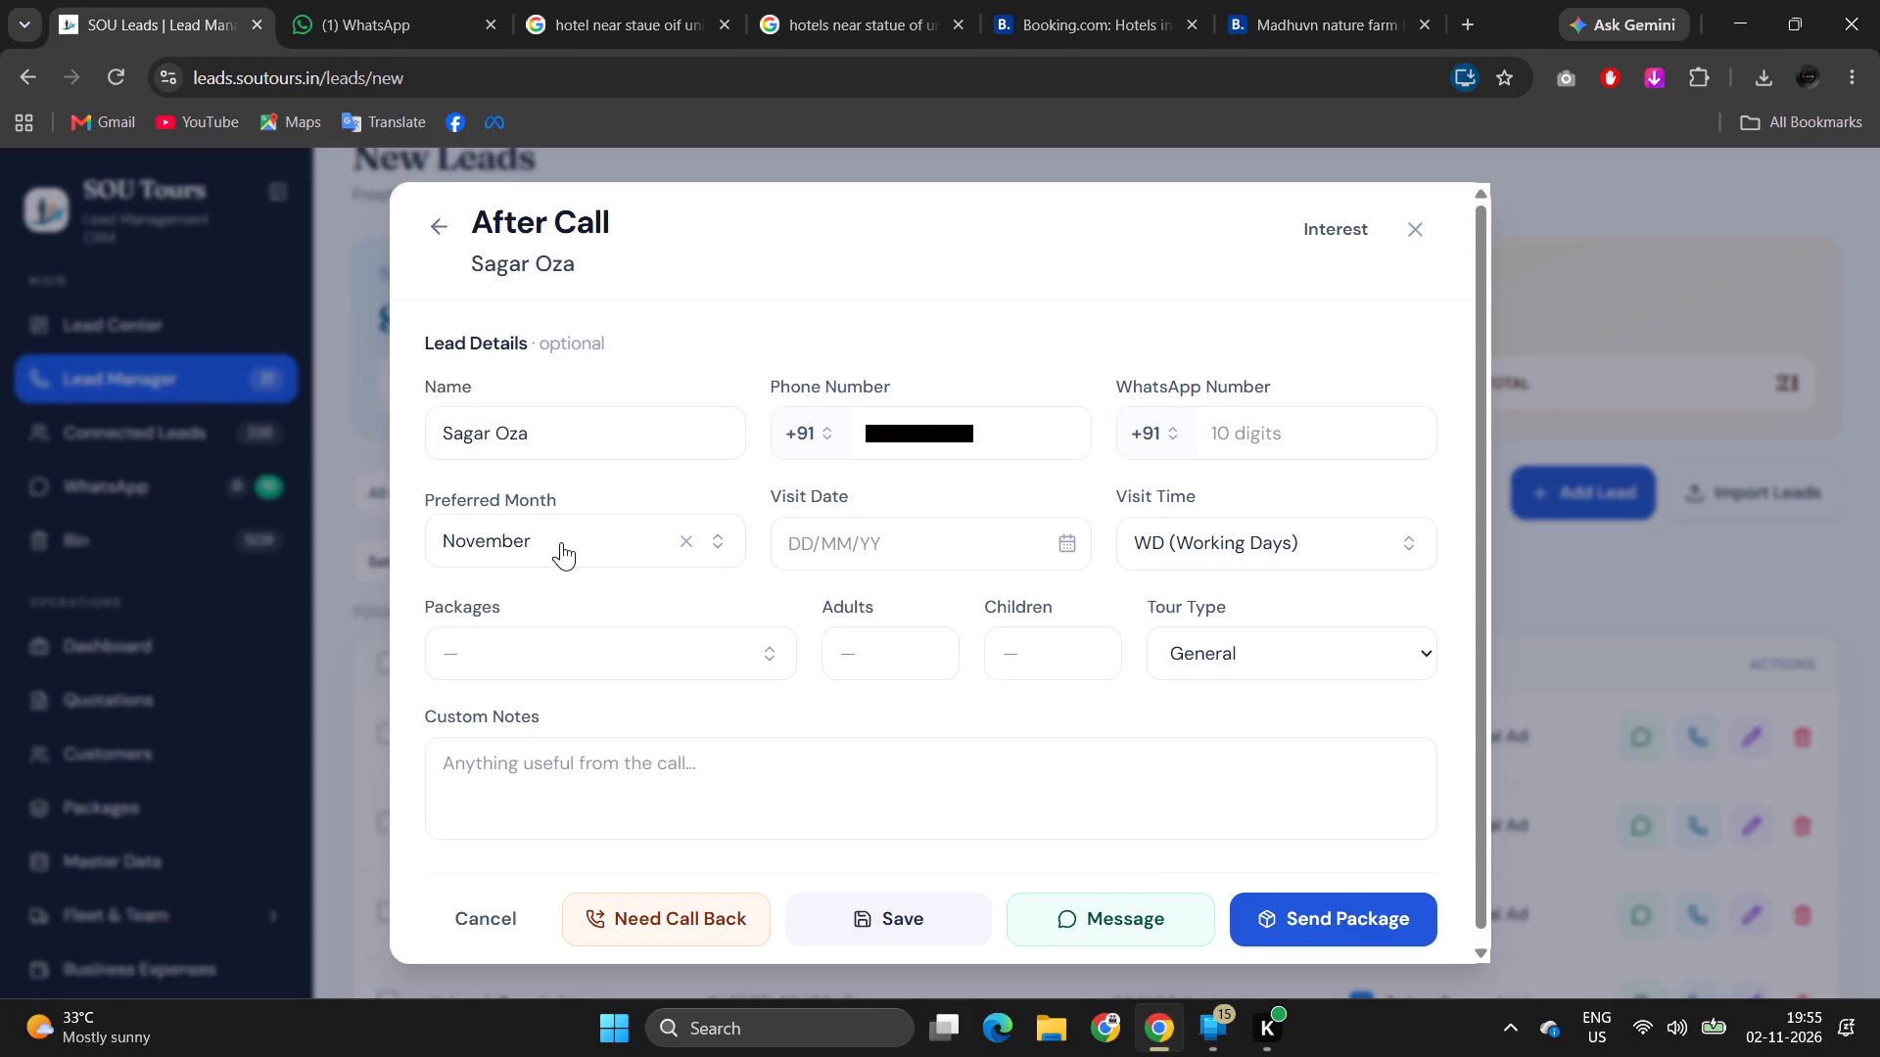
left_click(915, 647)
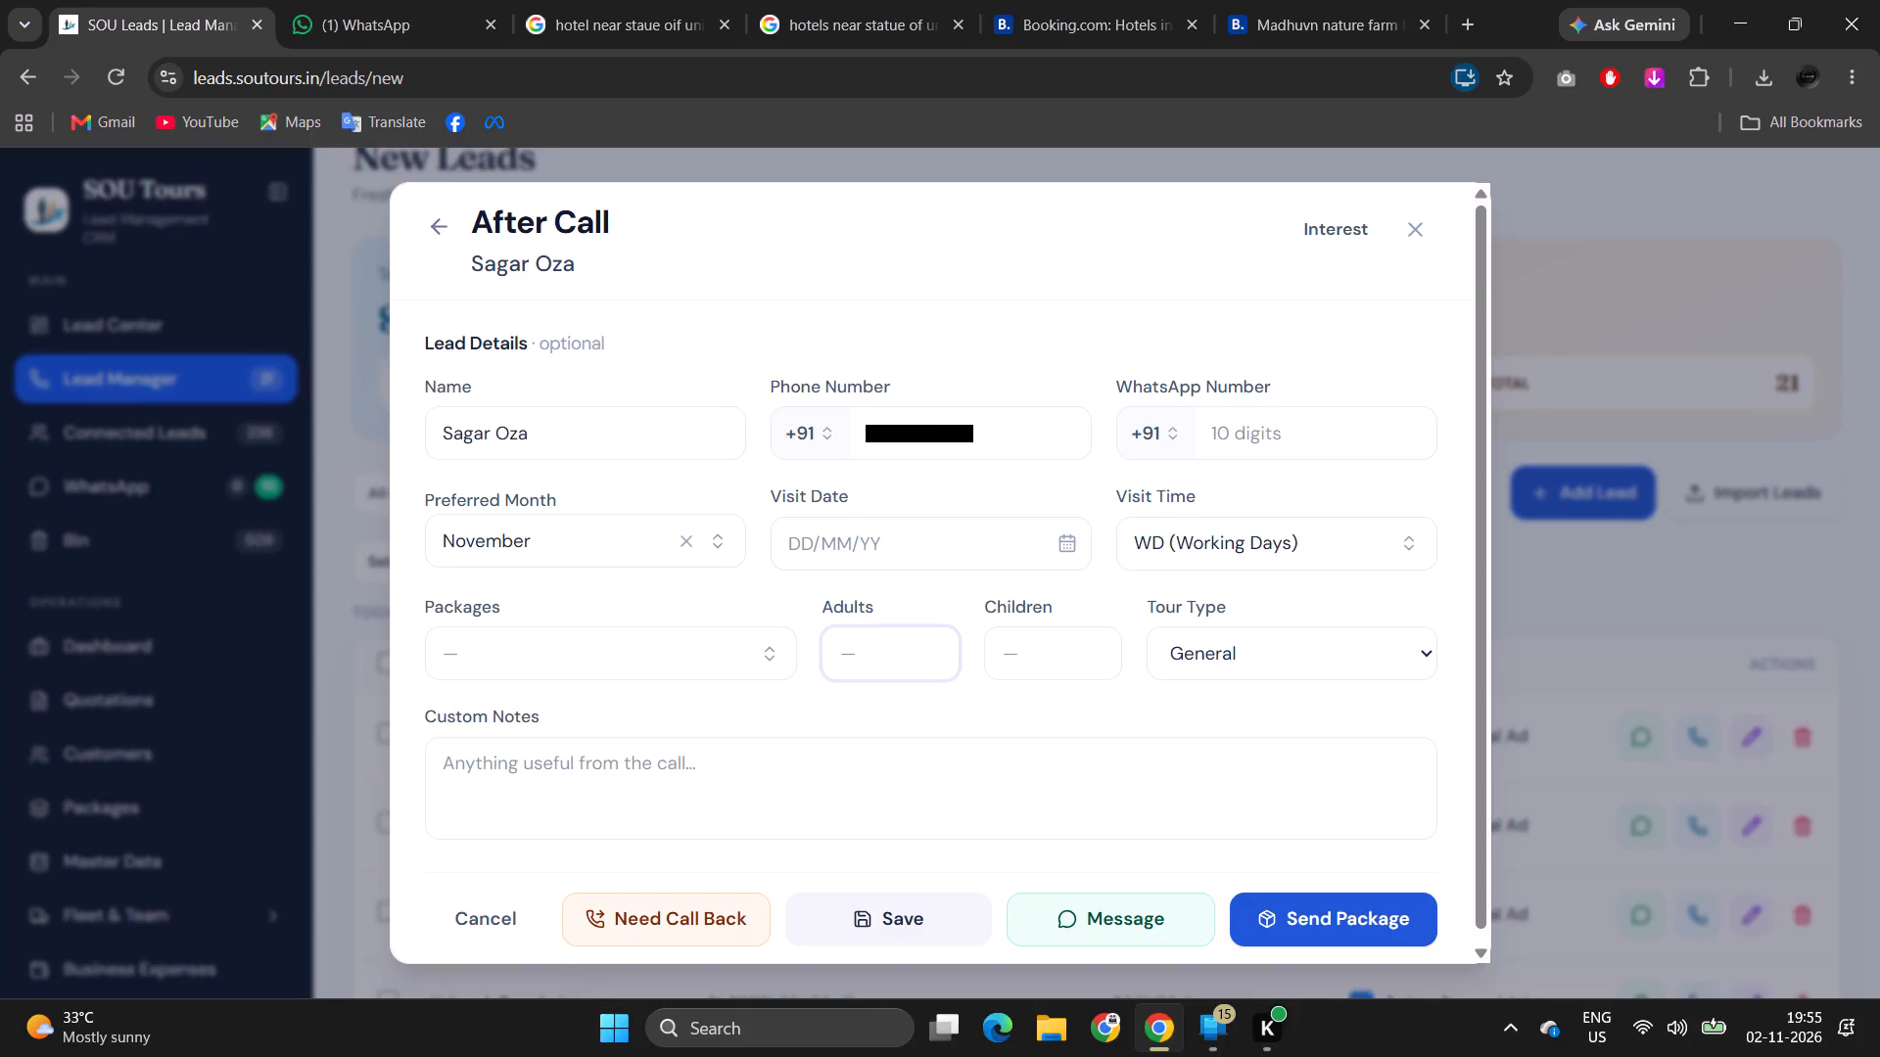
left_click(915, 647)
key("3")
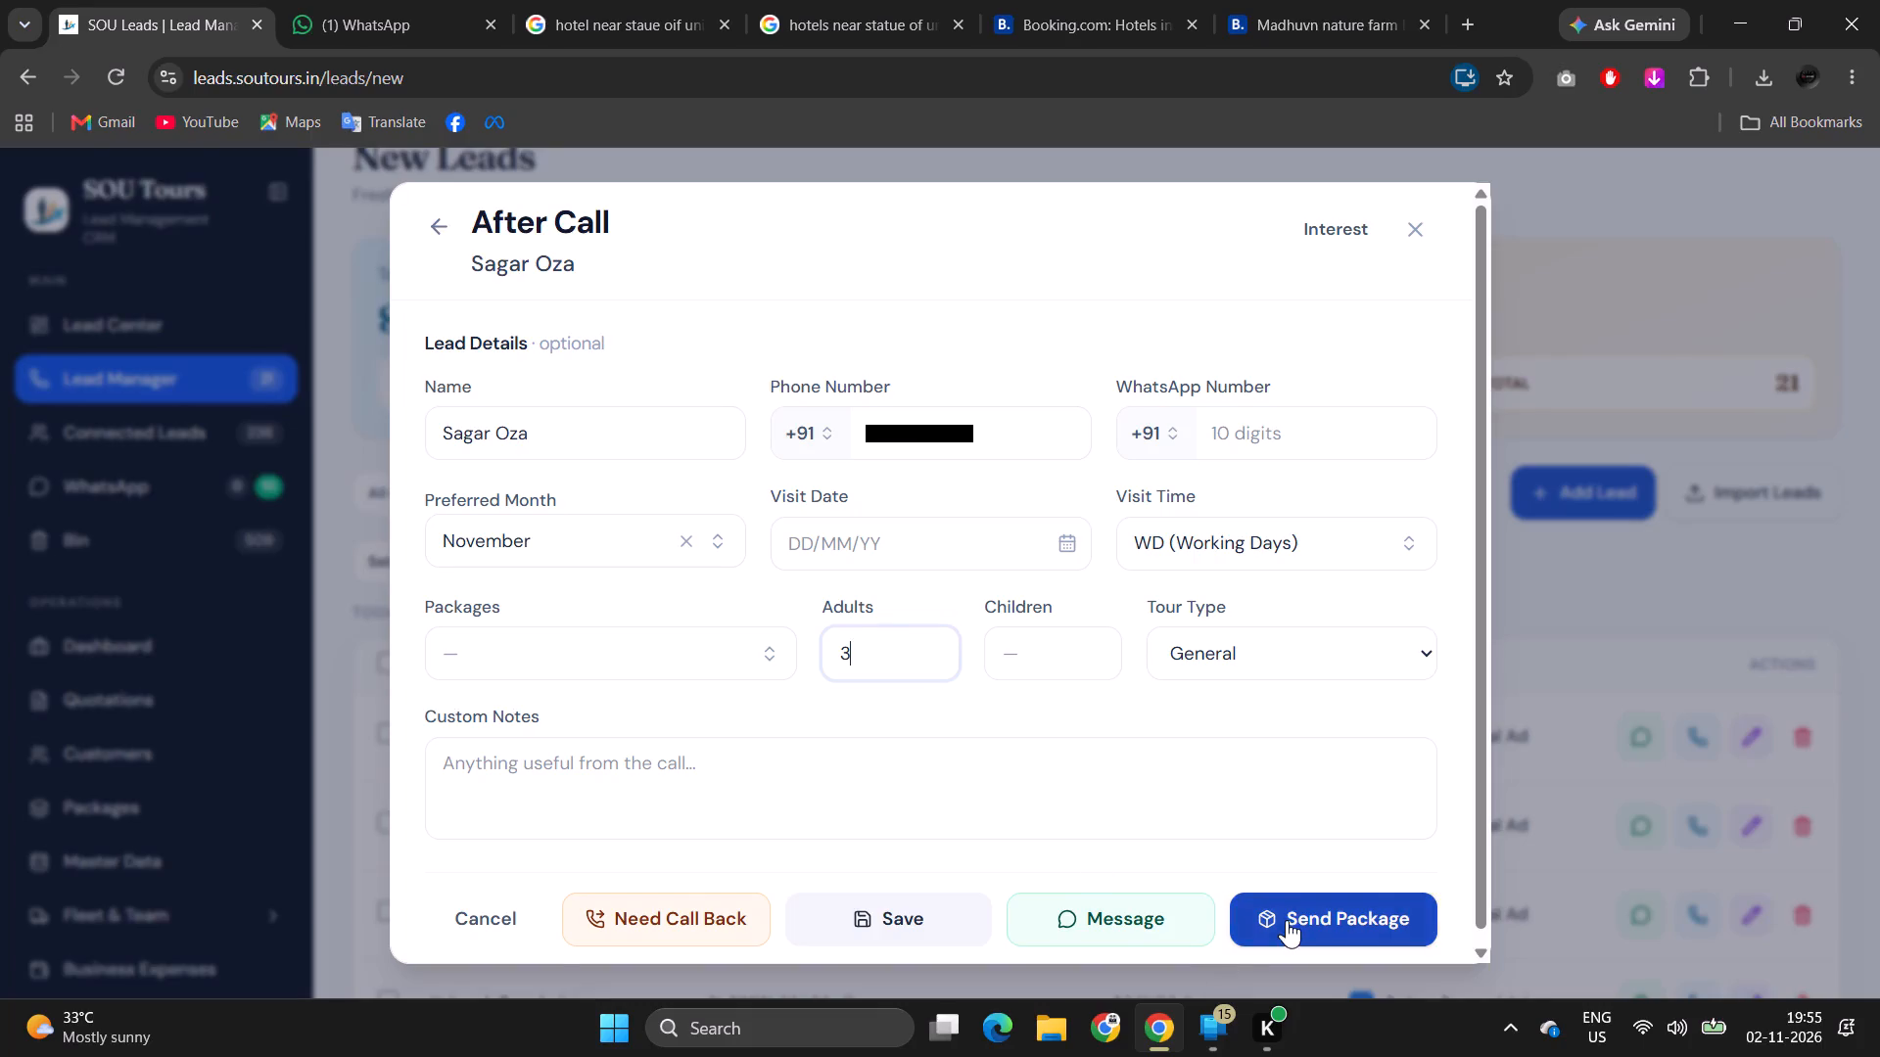
Send the lead the (BO) GOLD 1N2D HOTELS - General and (BO) GOLD 1N2D RESORTS - General packages.
left_click(1289, 913)
left_click(717, 585)
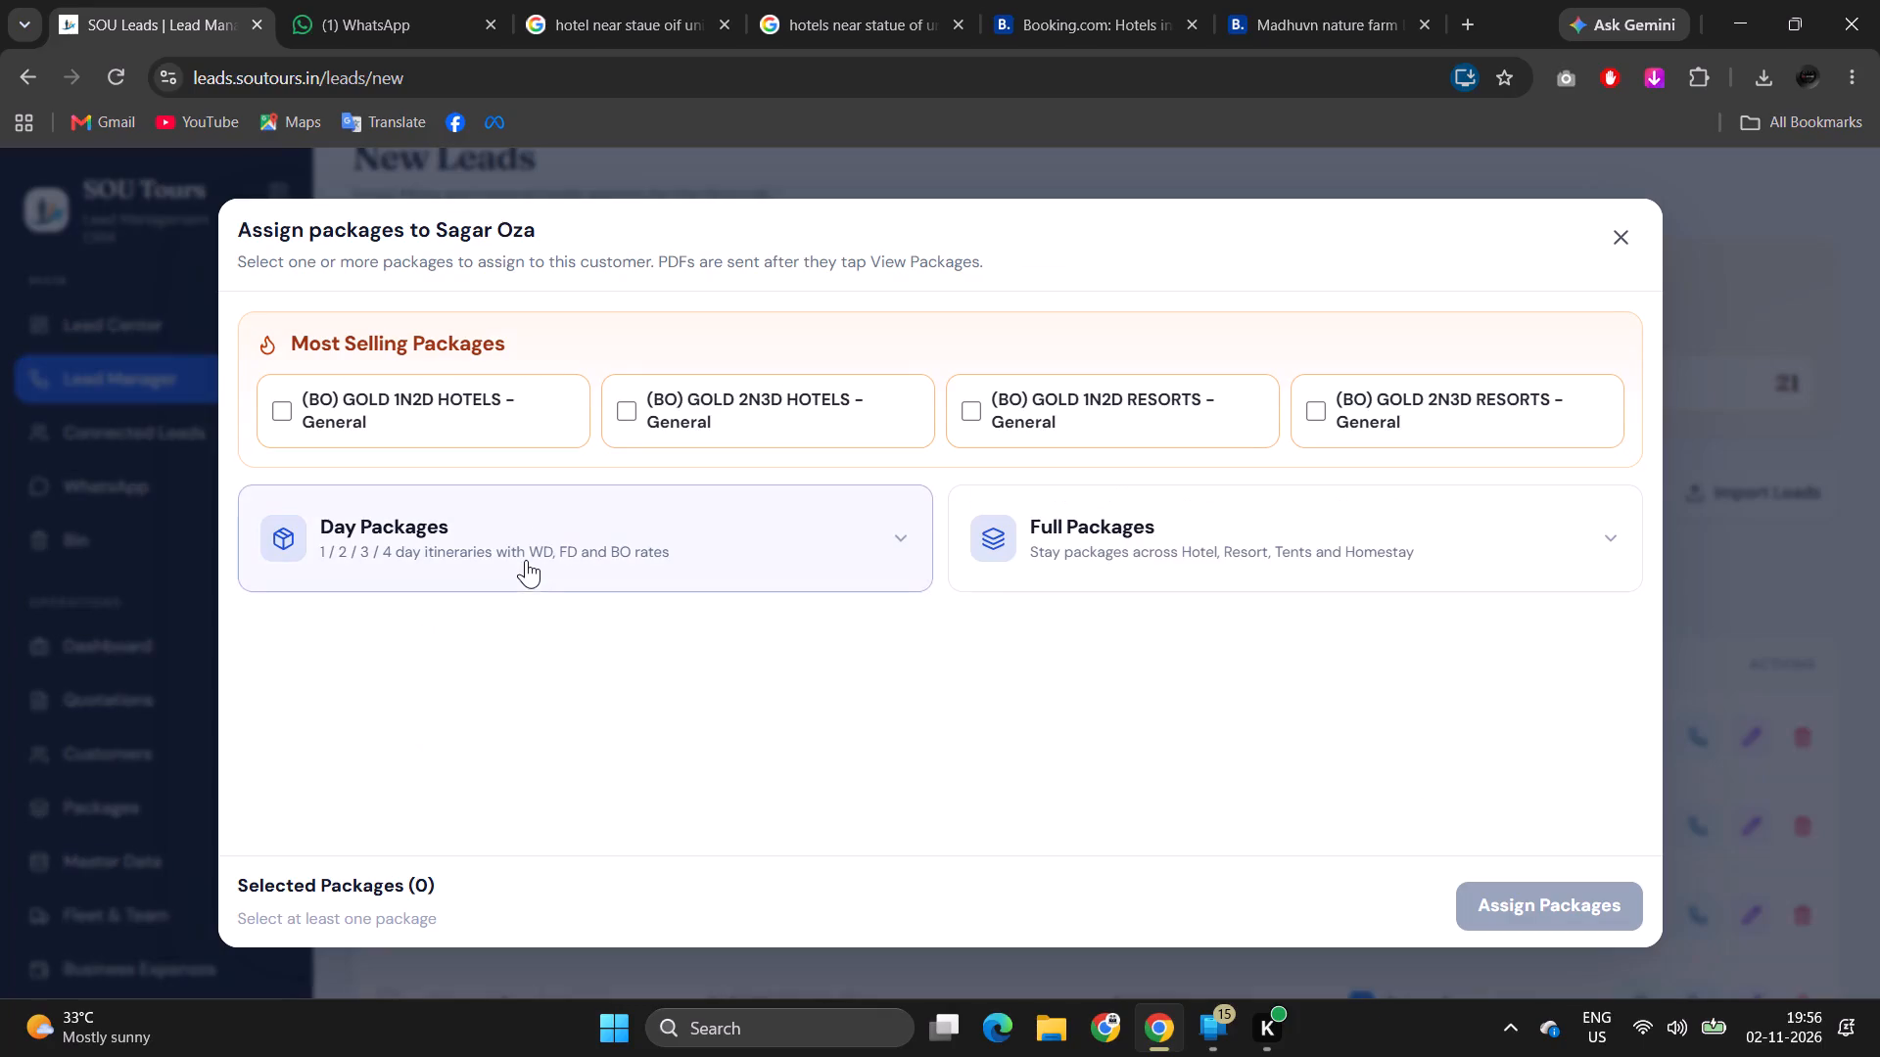
left_click(461, 426)
left_click(1091, 431)
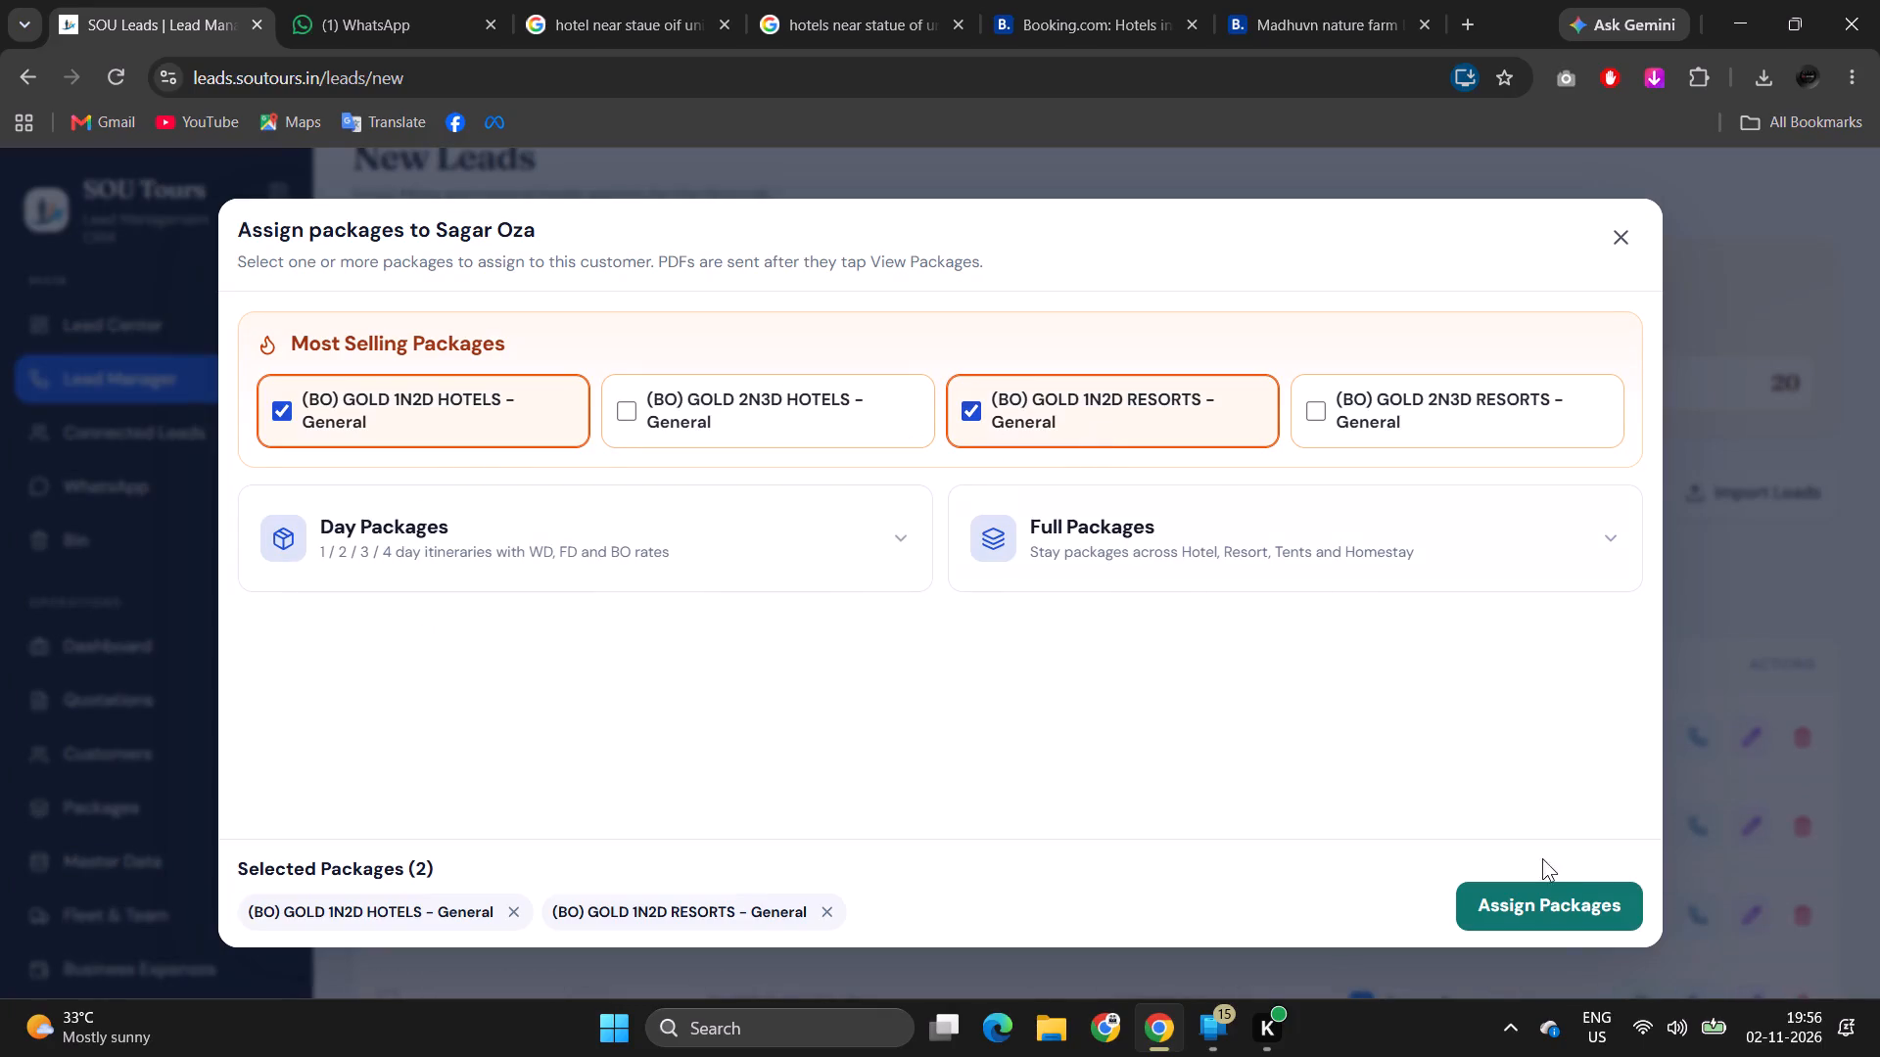
left_click(1569, 897)
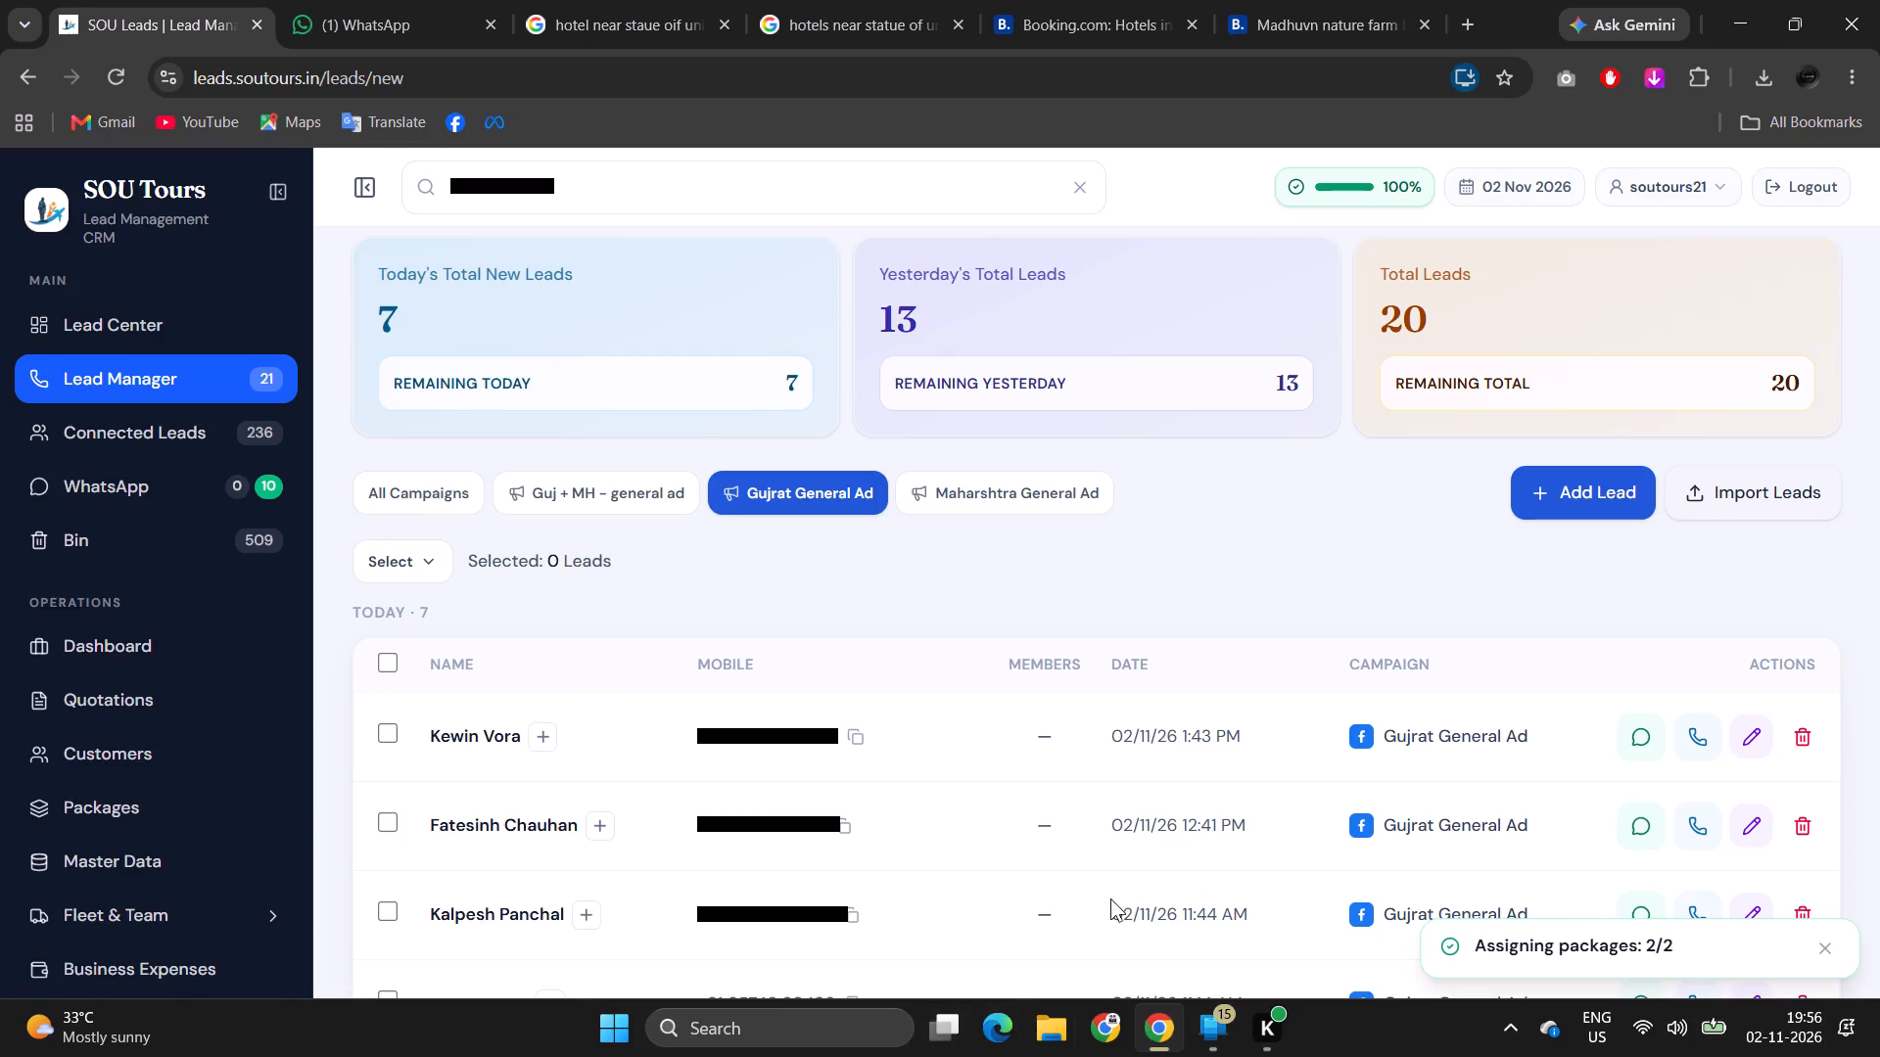
Call the next lead at the top of today's Gujrat General Ad list.
left_click(1698, 745)
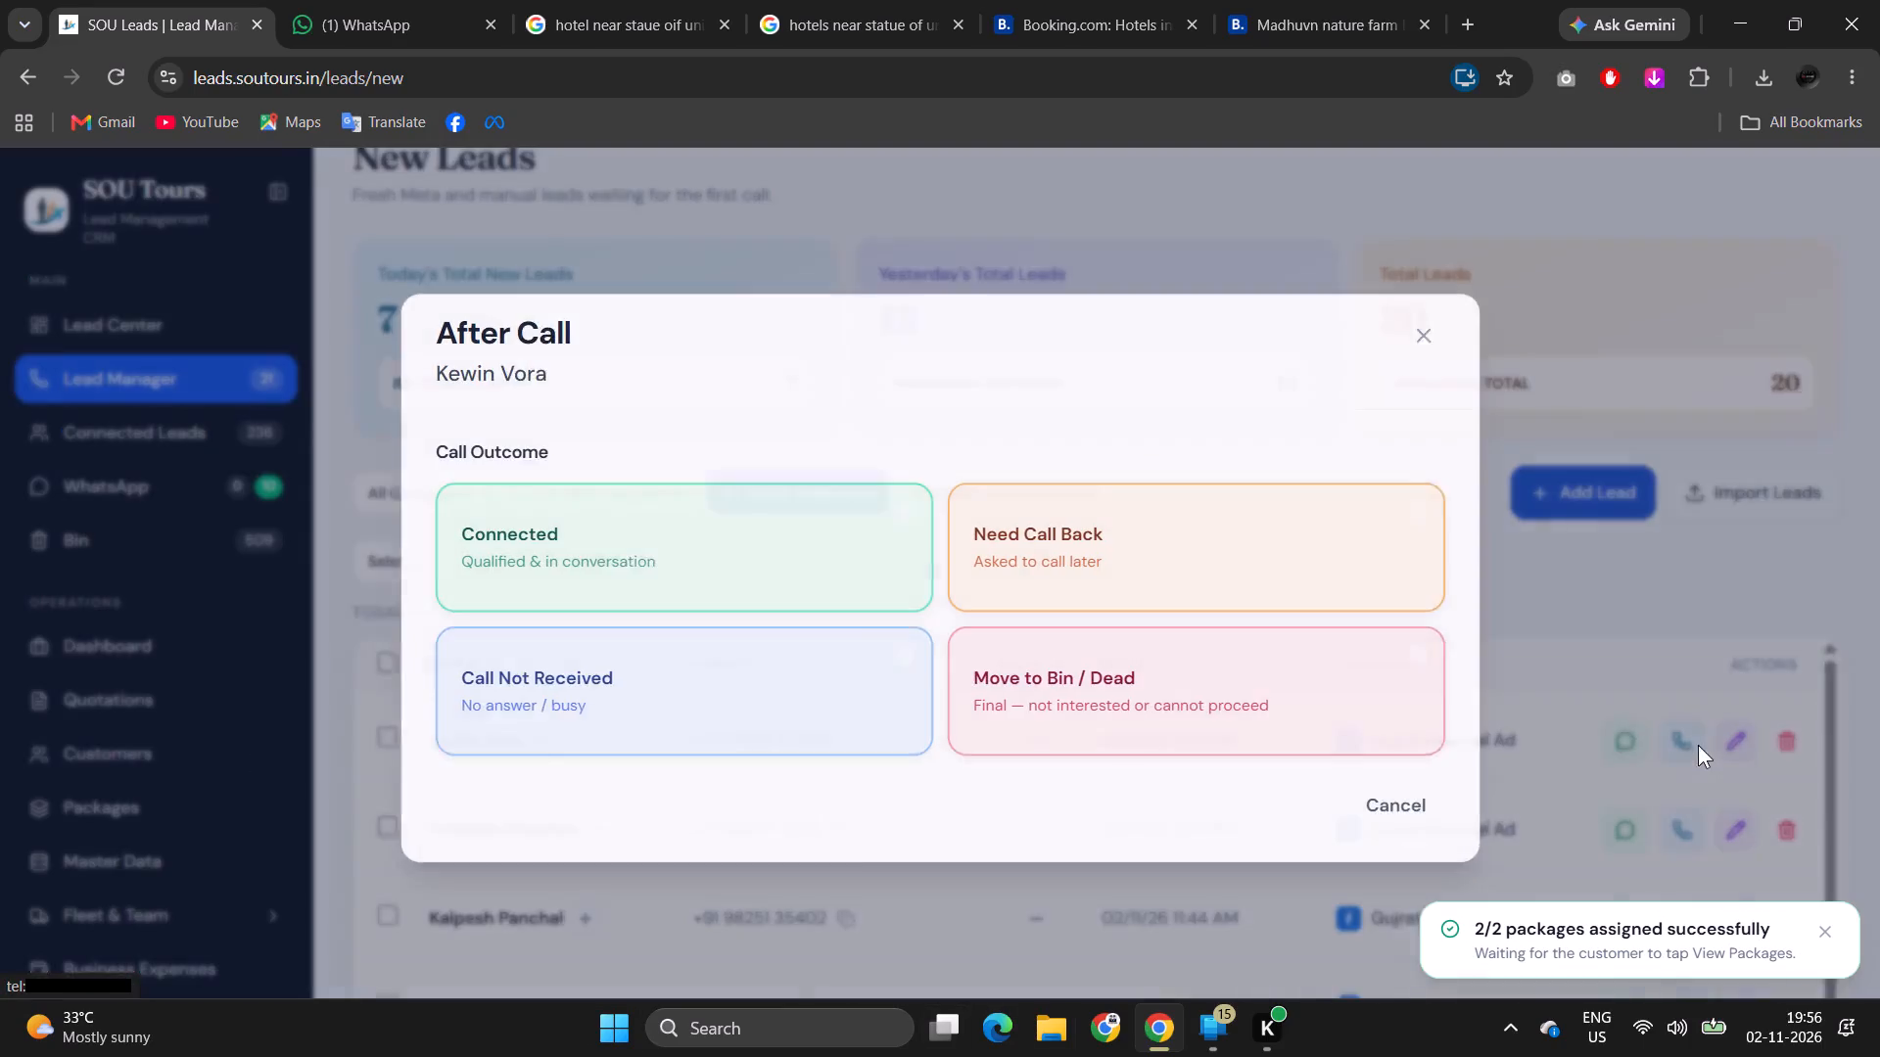
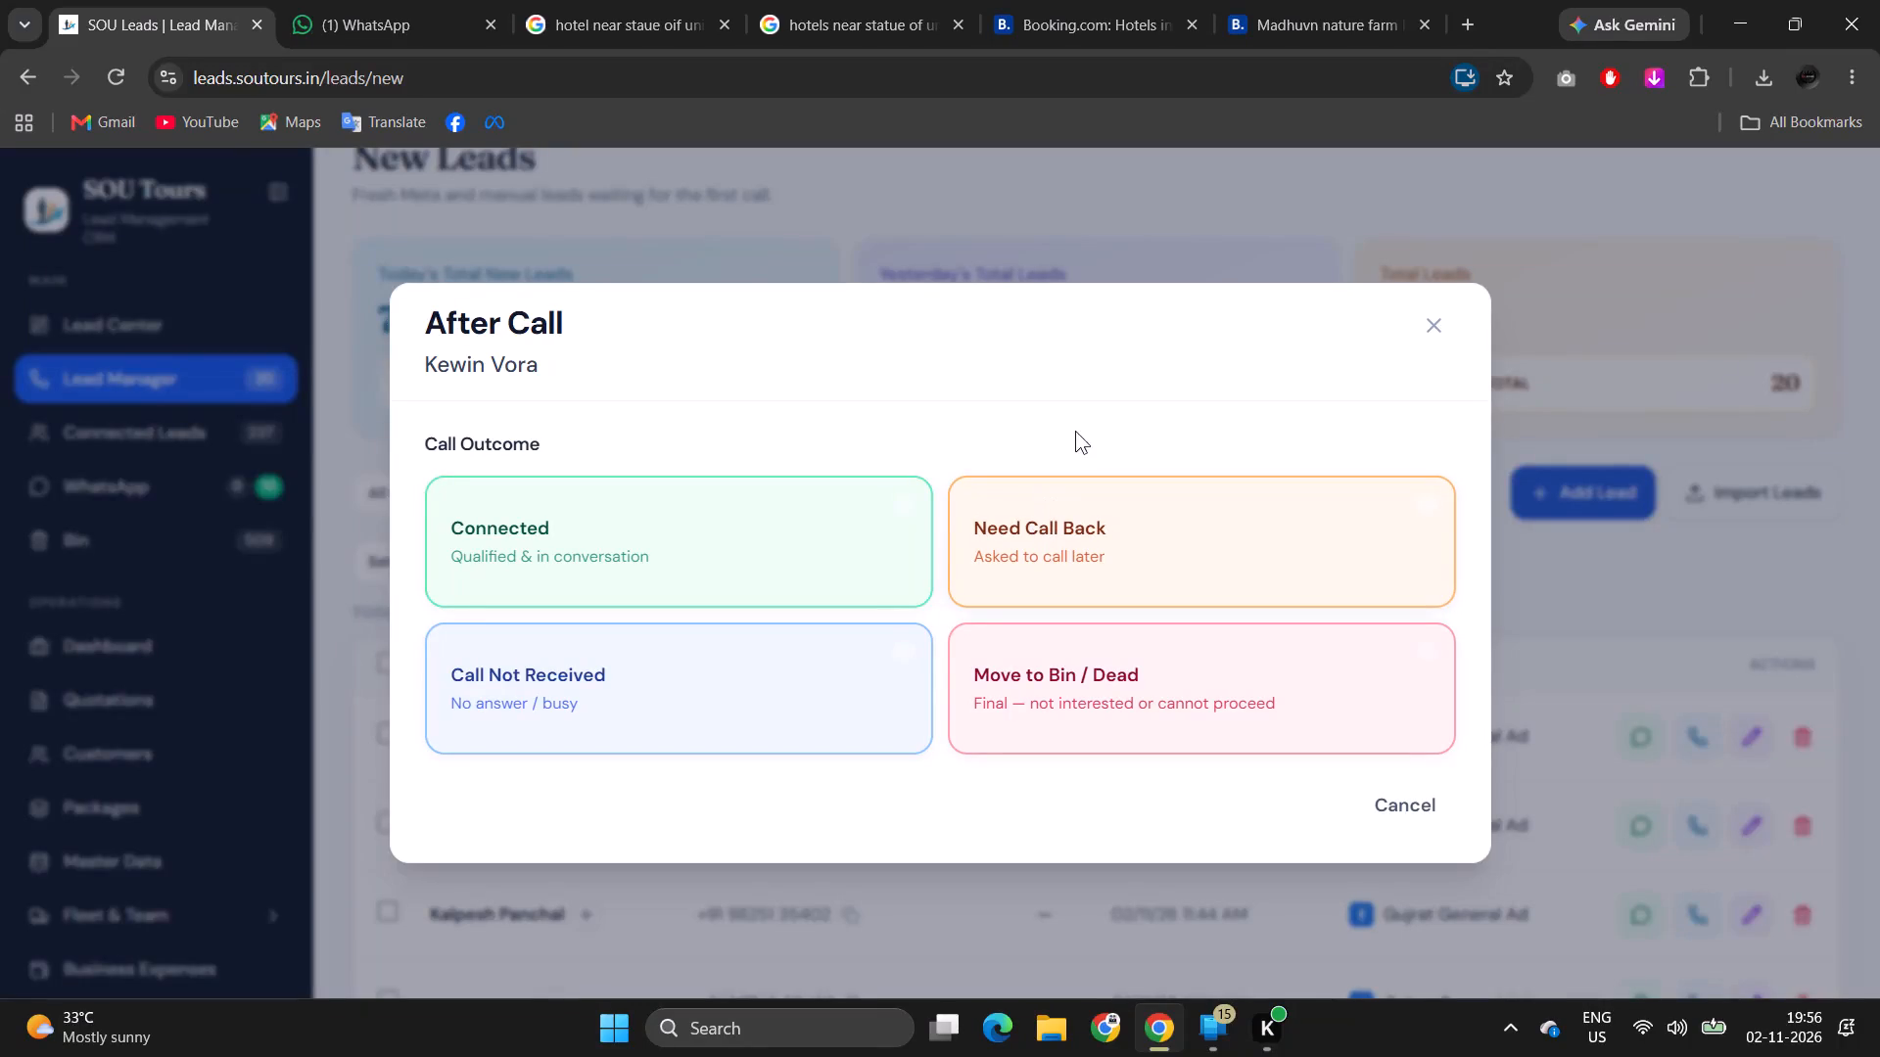
Record the call outcome as Connected and set the lead's preferred month to November.
left_click(813, 562)
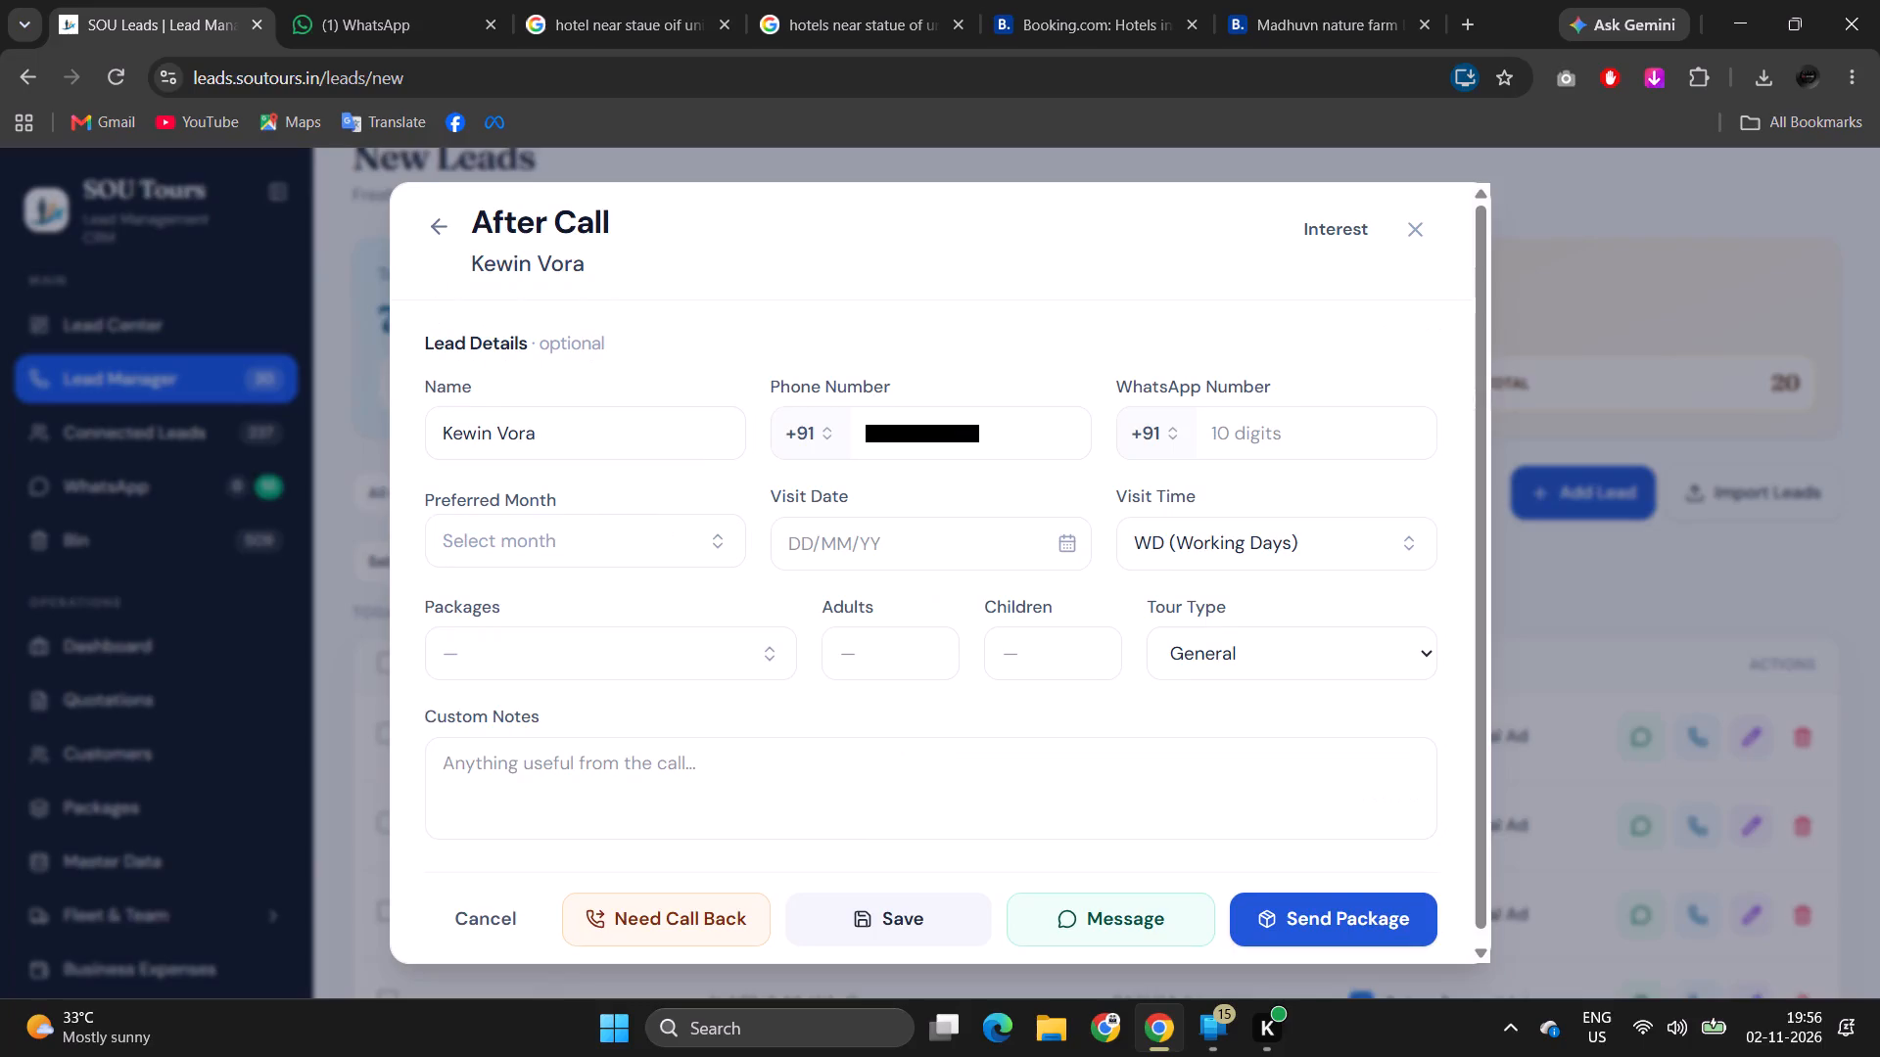
left_click(586, 548)
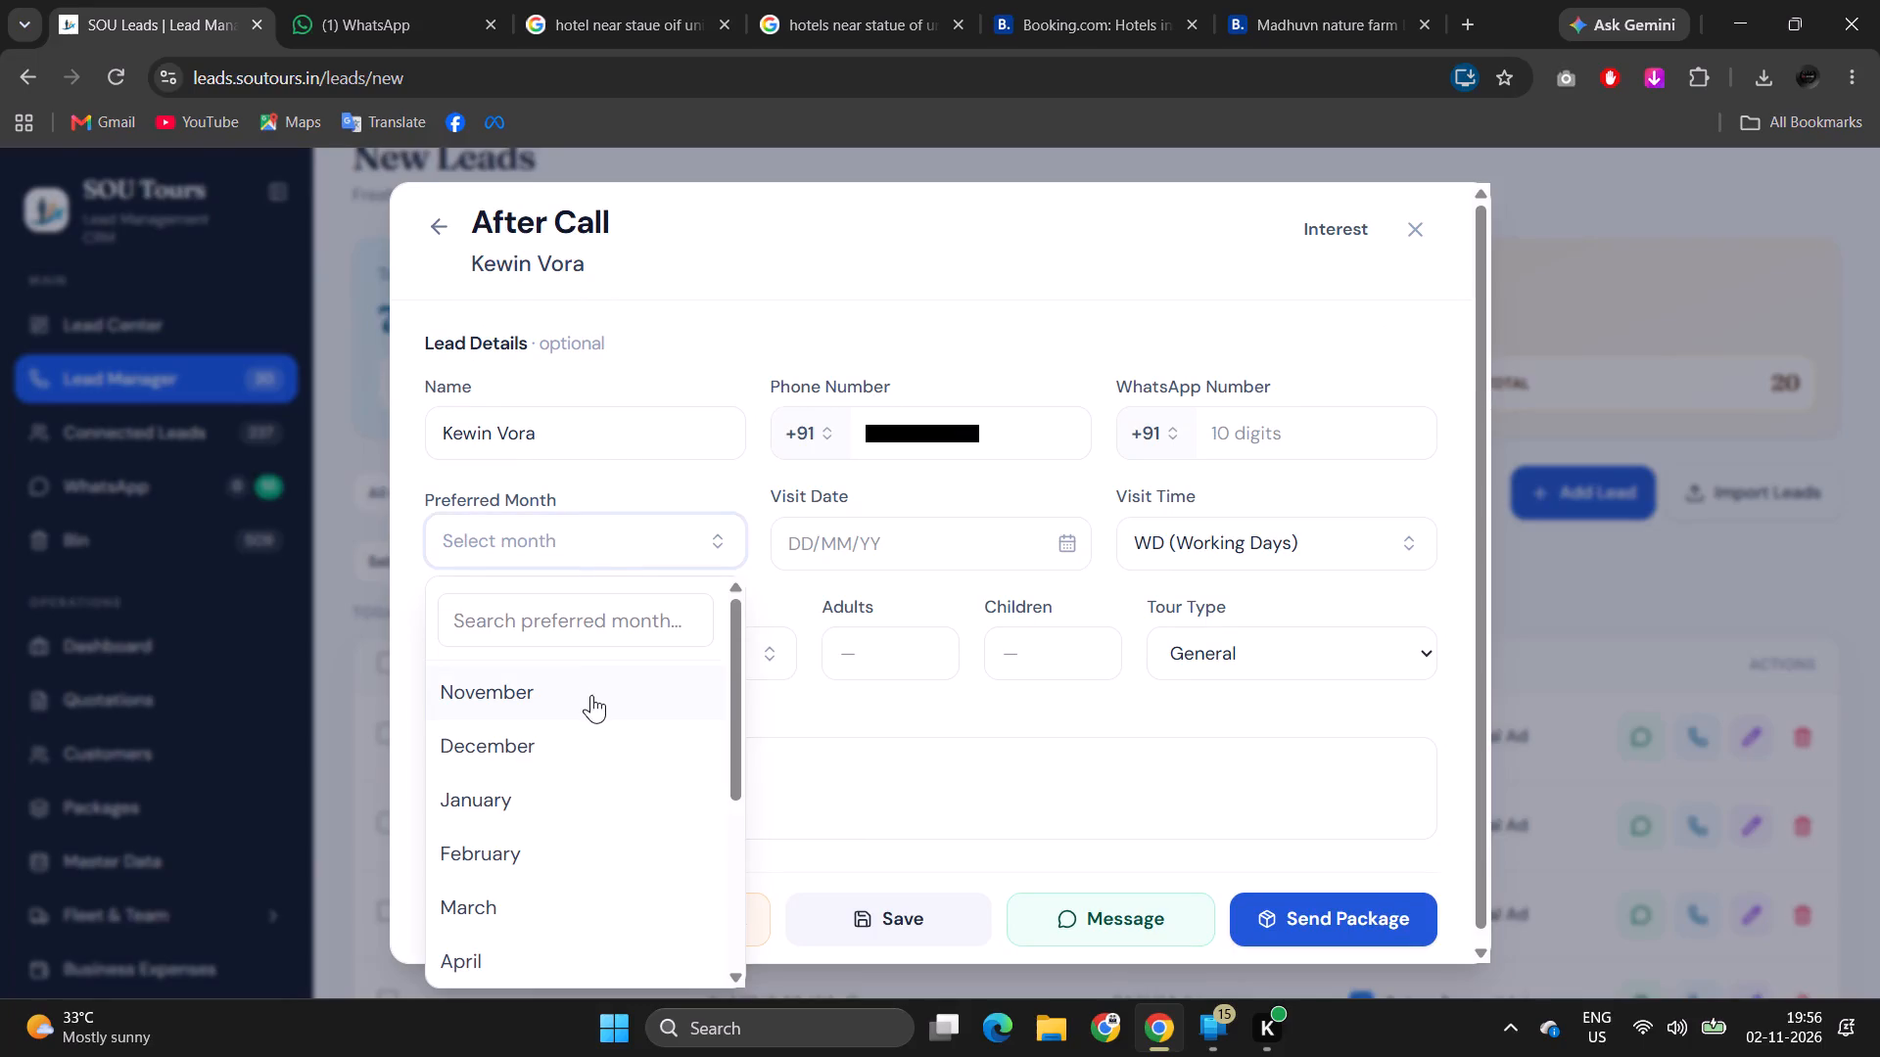
left_click(589, 695)
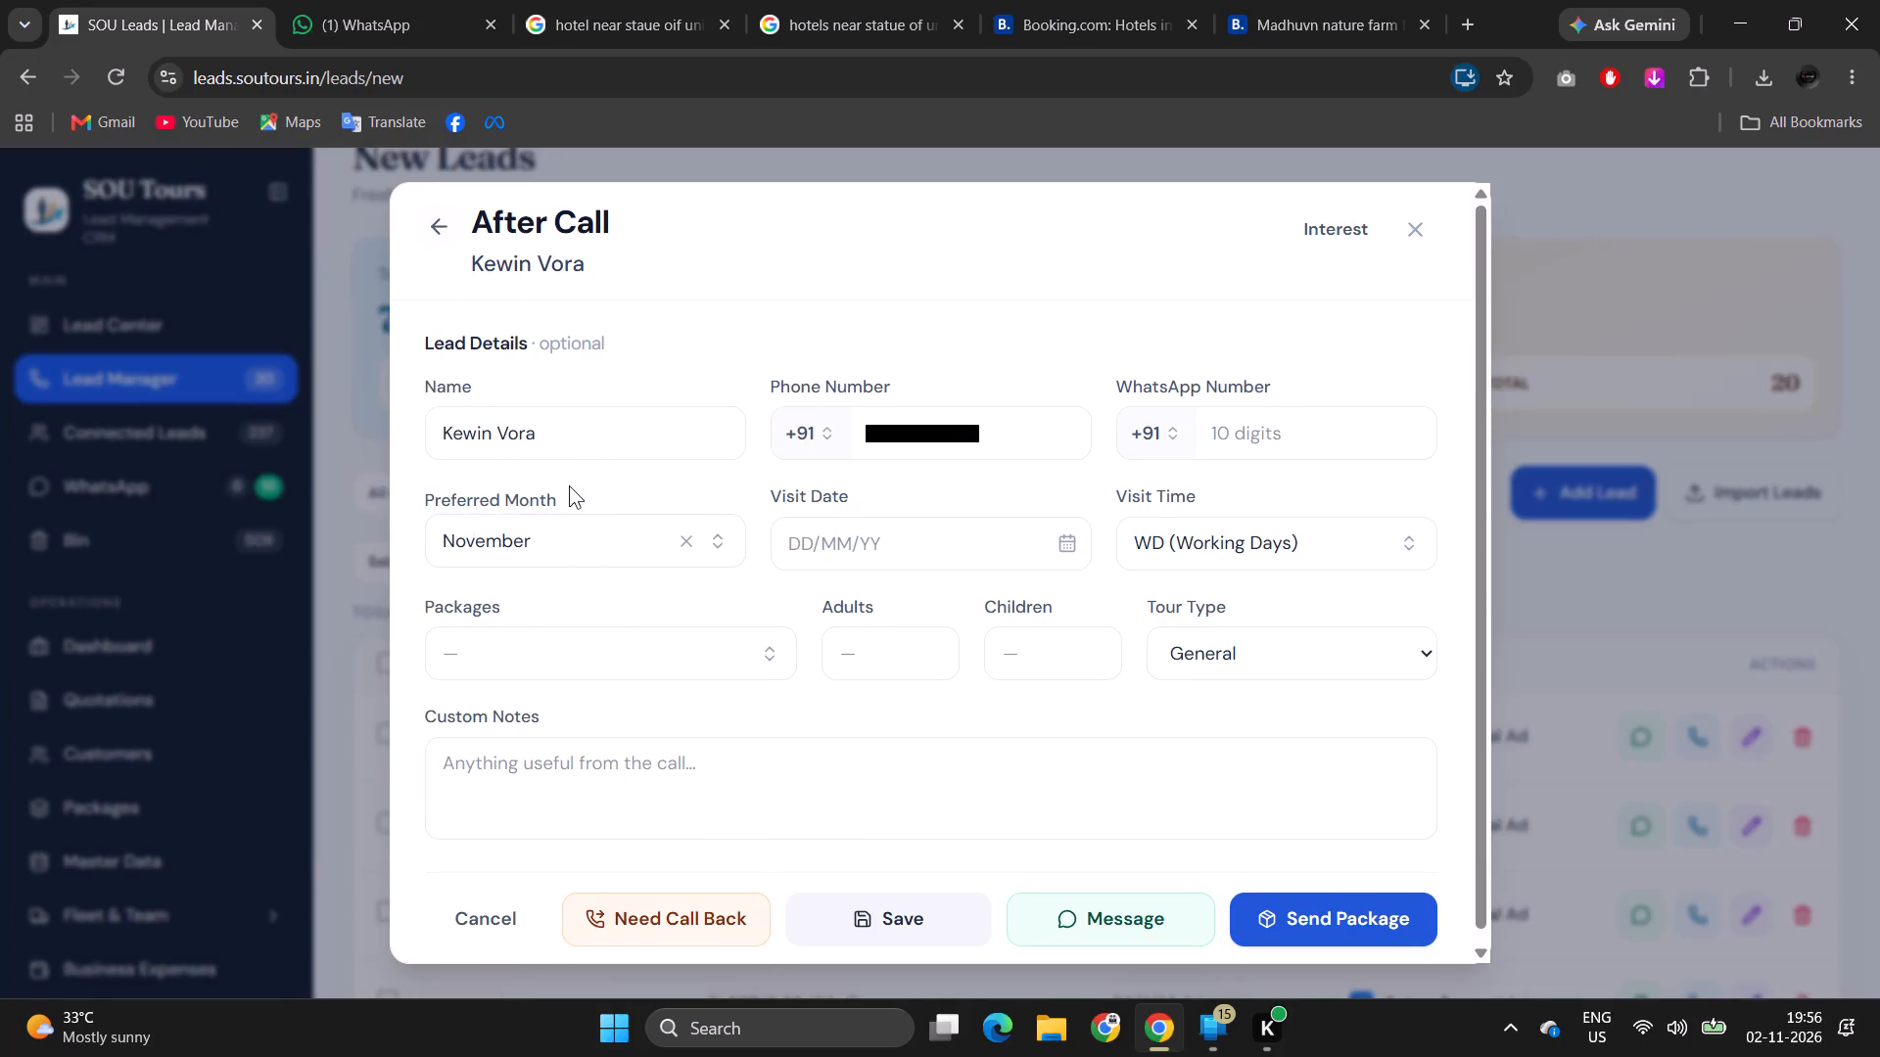
left_click(884, 657)
Send the lead the (BO) GOLD 1N2D HOTELS - General and (BO) GOLD 1N2D RESORTS - General packages.
left_click(1318, 928)
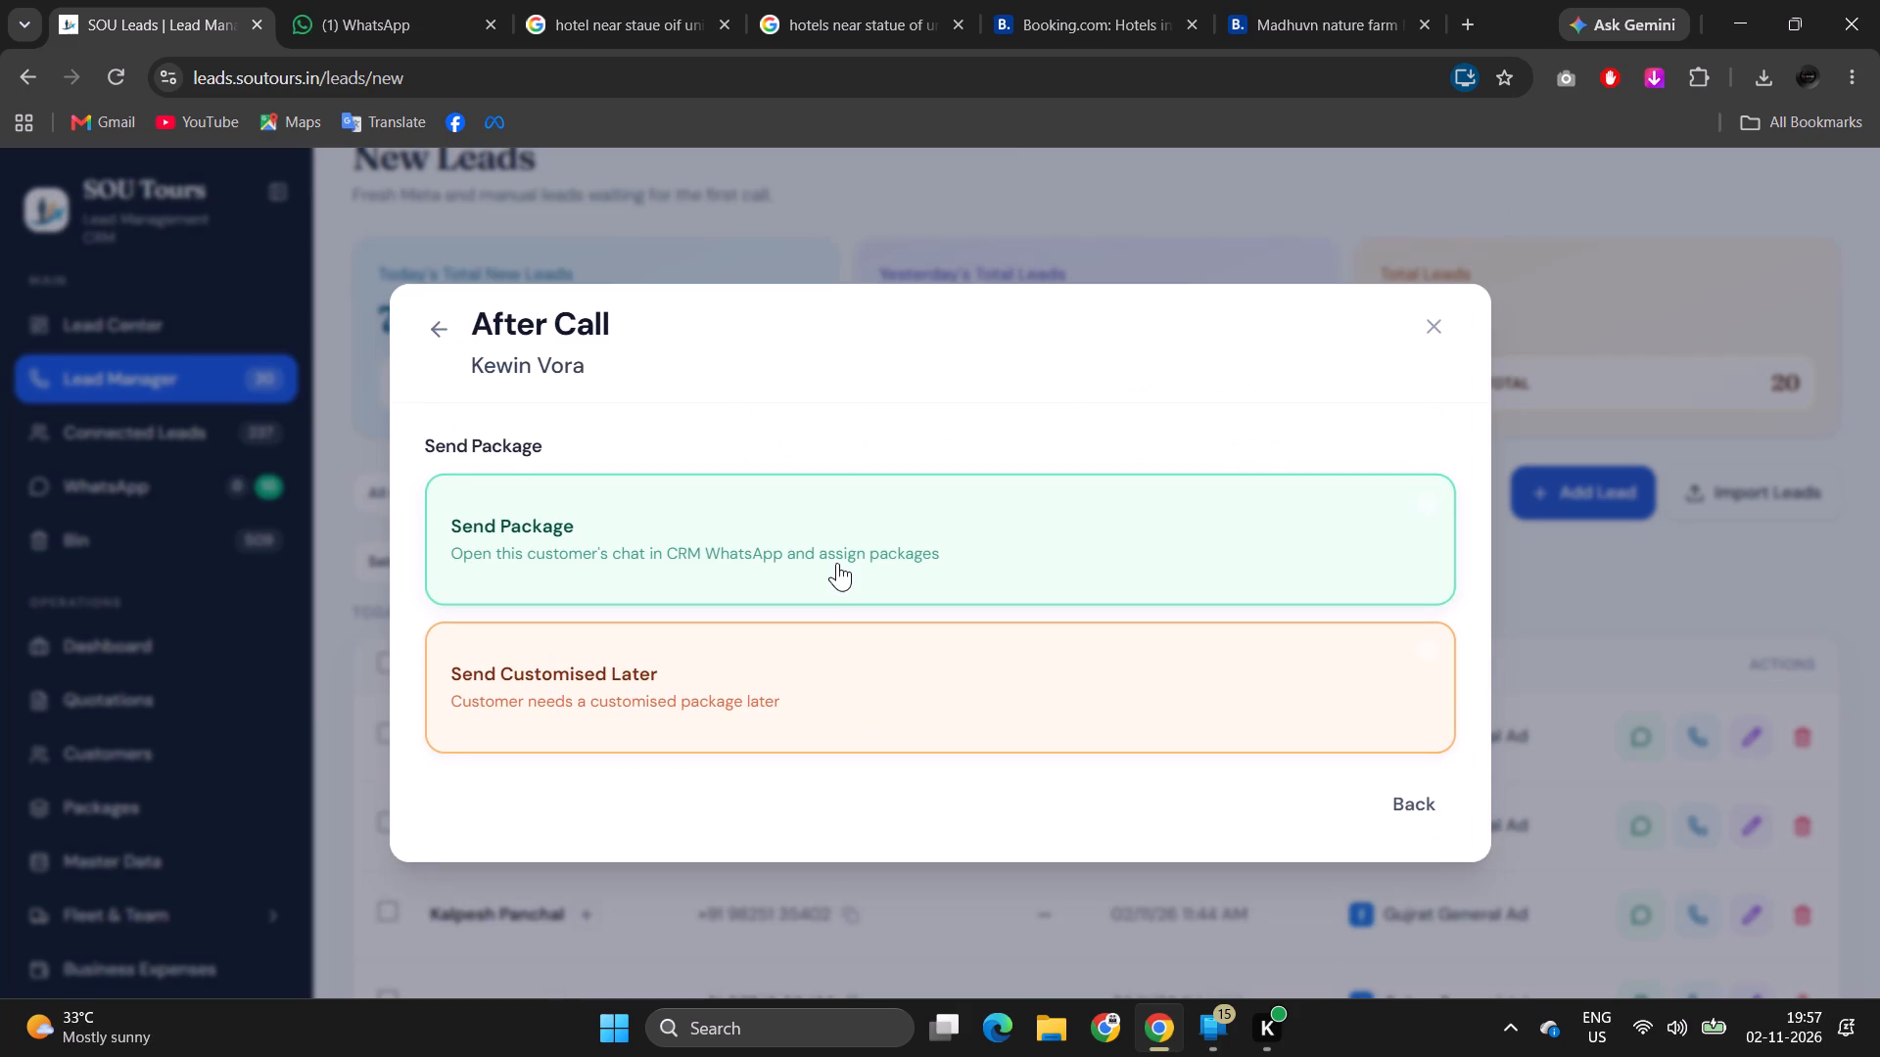
left_click(834, 563)
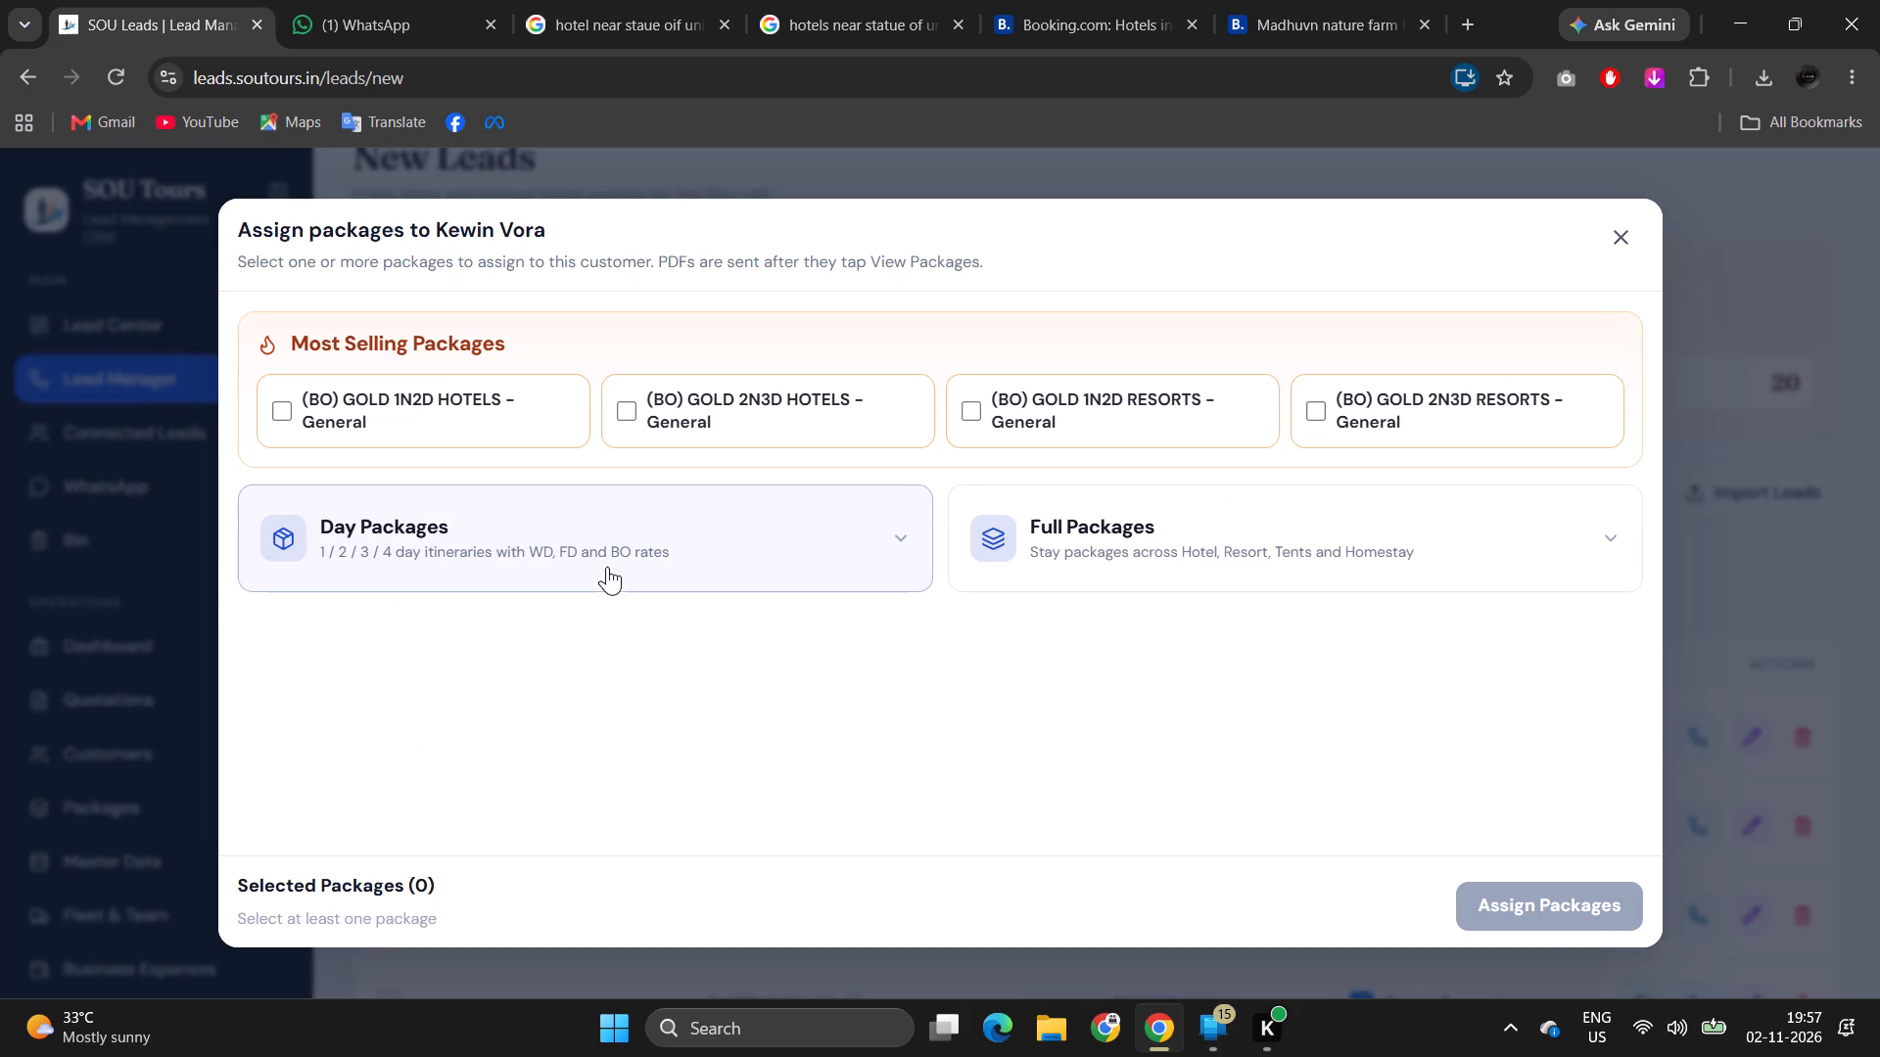
left_click(493, 391)
left_click(799, 432)
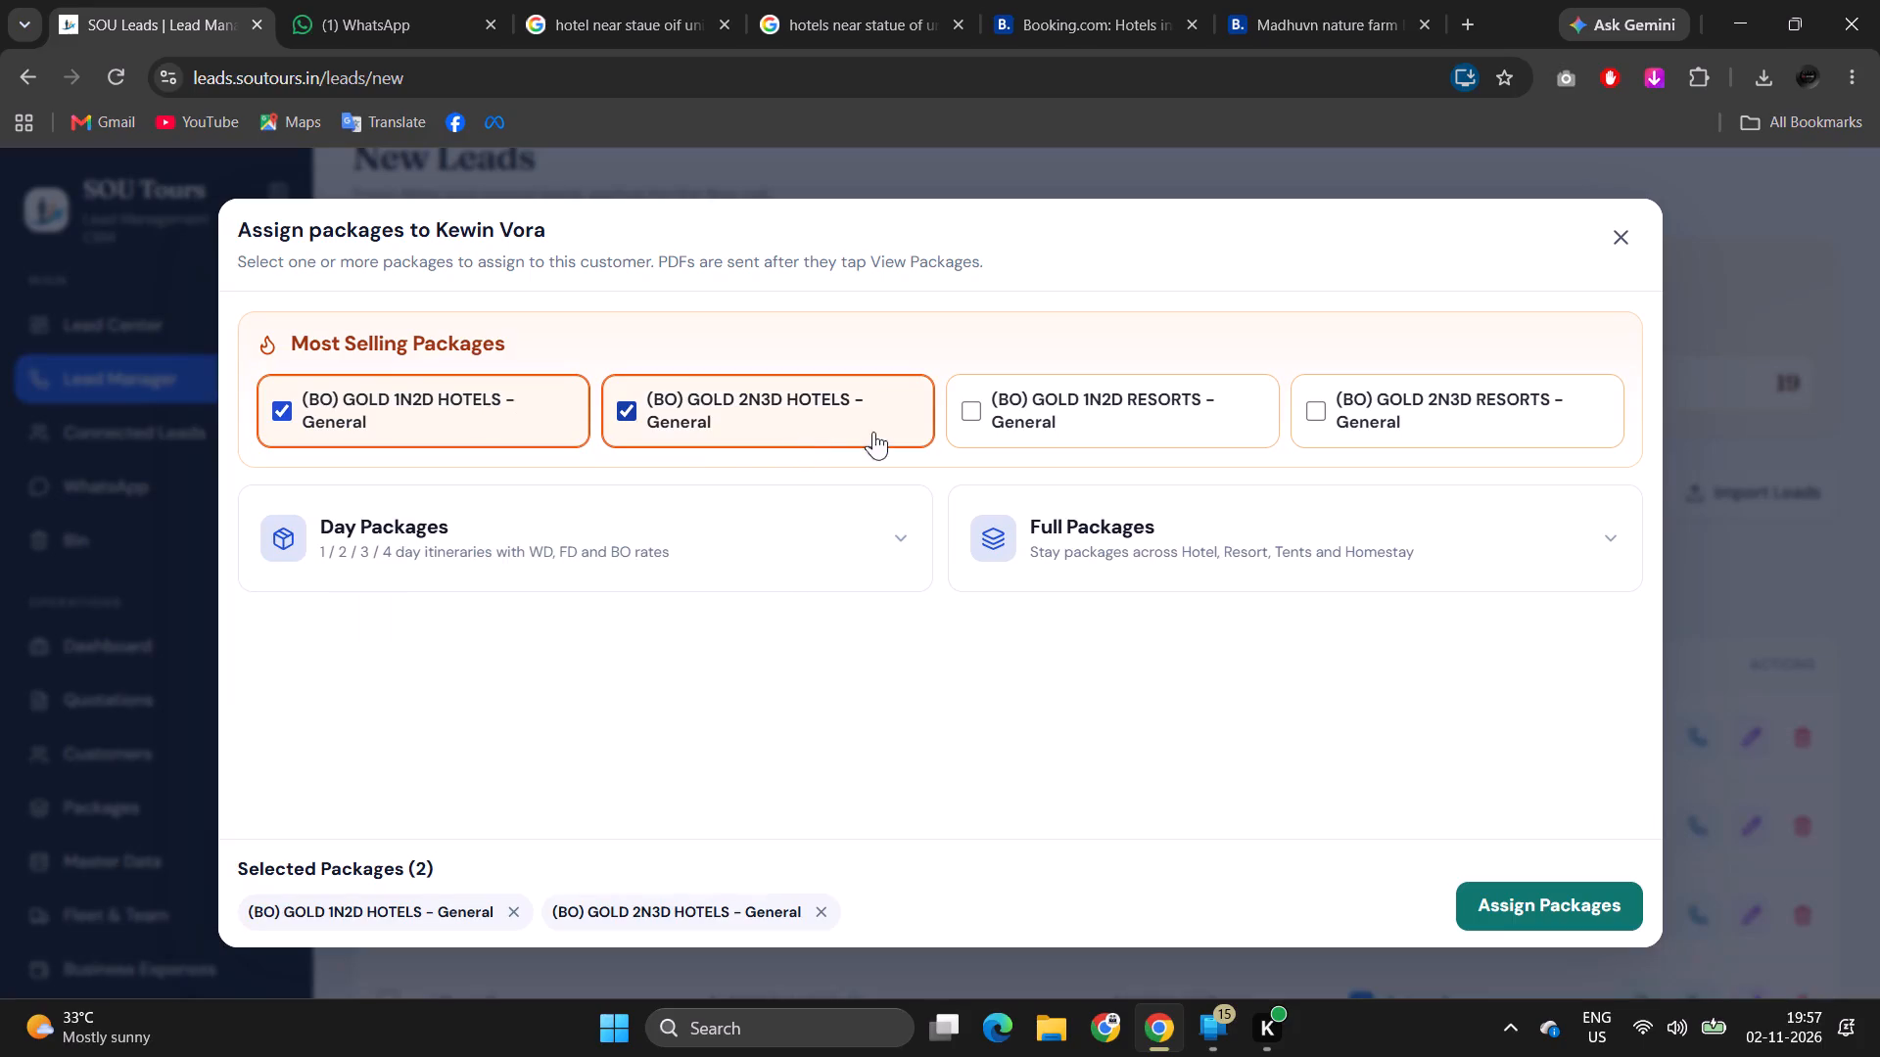
left_click(1078, 423)
left_click(875, 435)
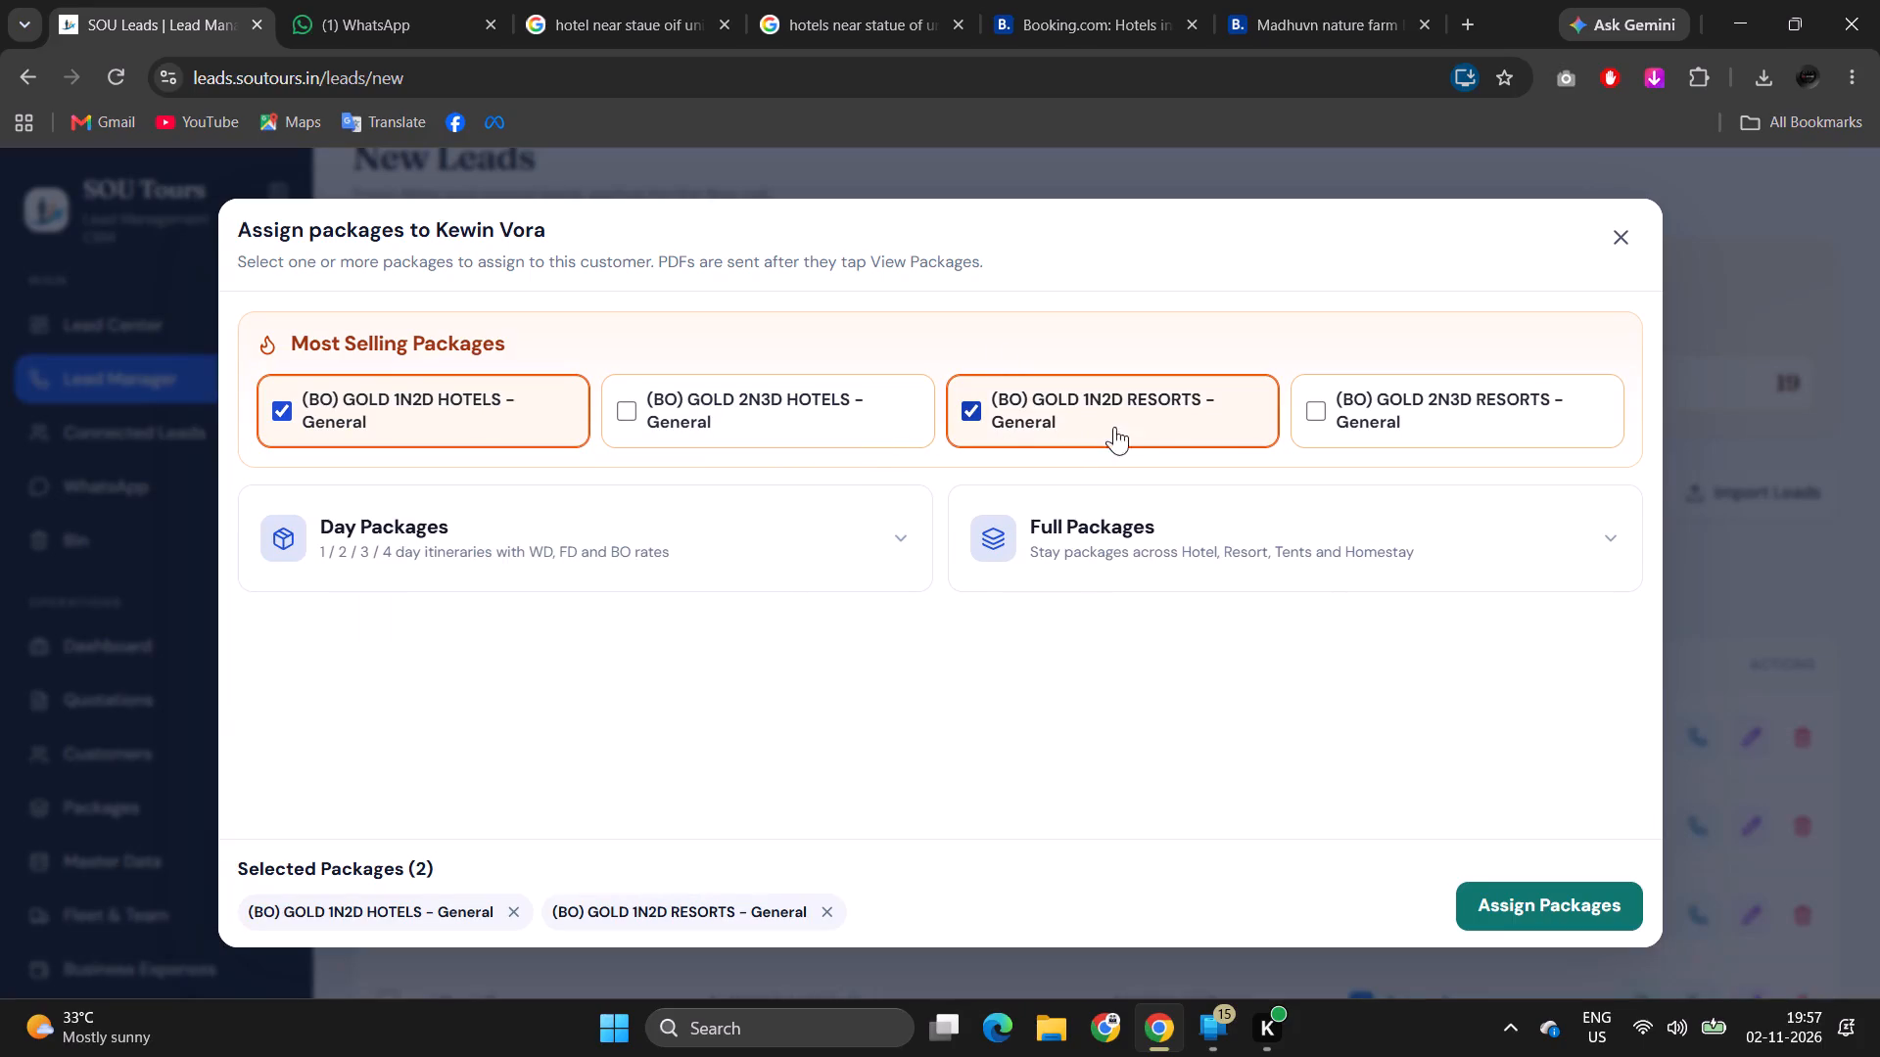
left_click(1503, 909)
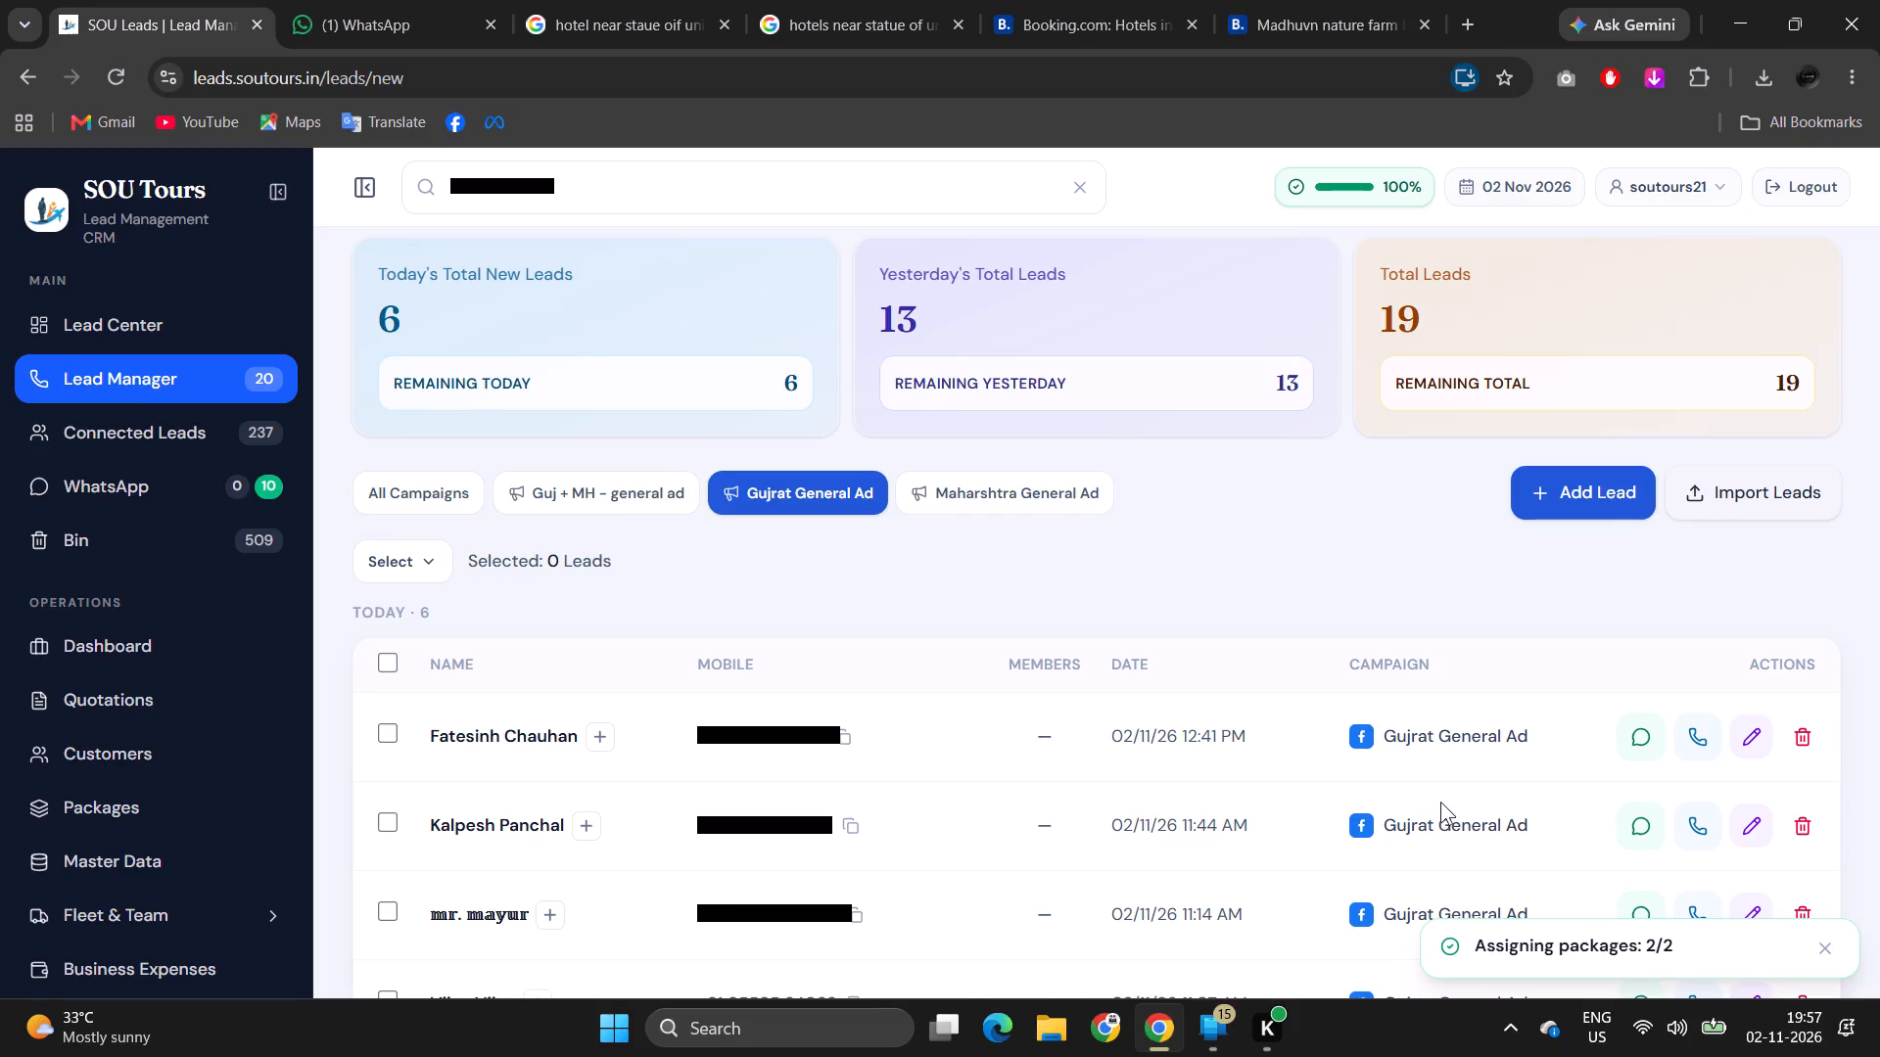
Call the next lead at the top of today's Gujrat General Ad list.
left_click(1704, 725)
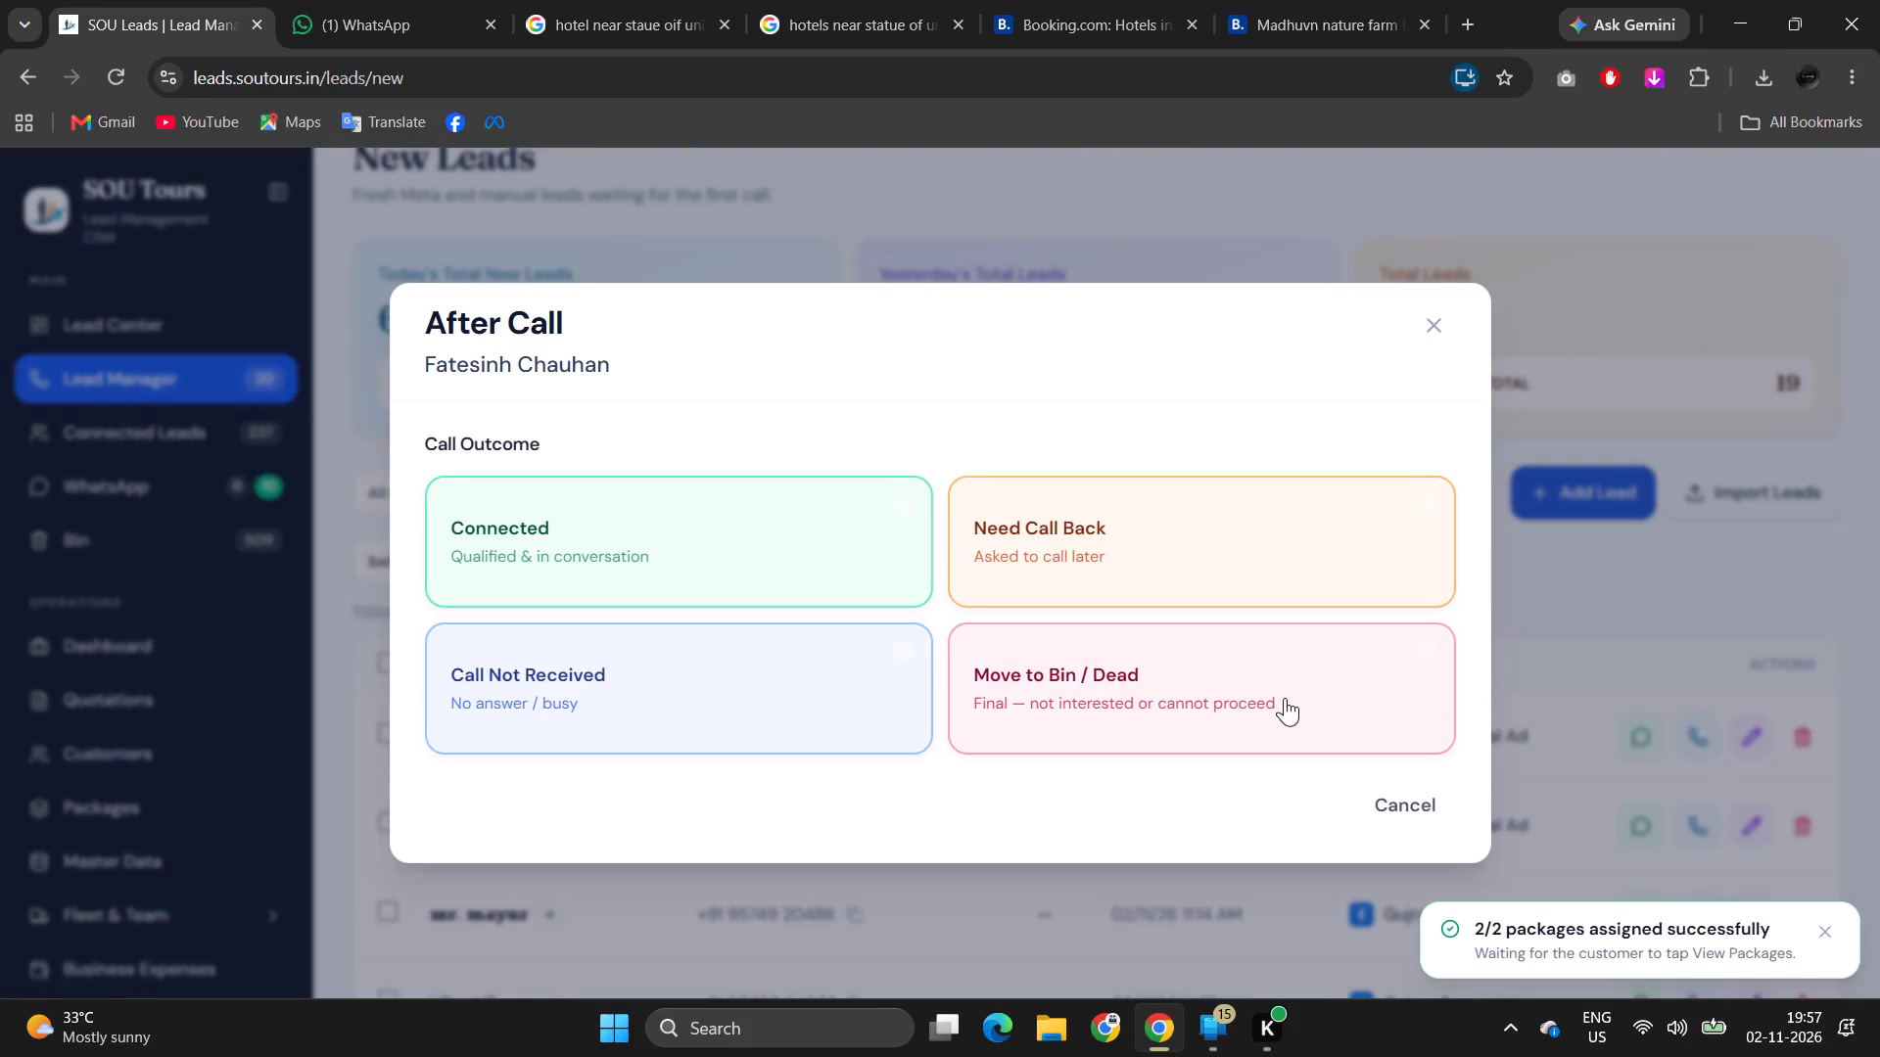
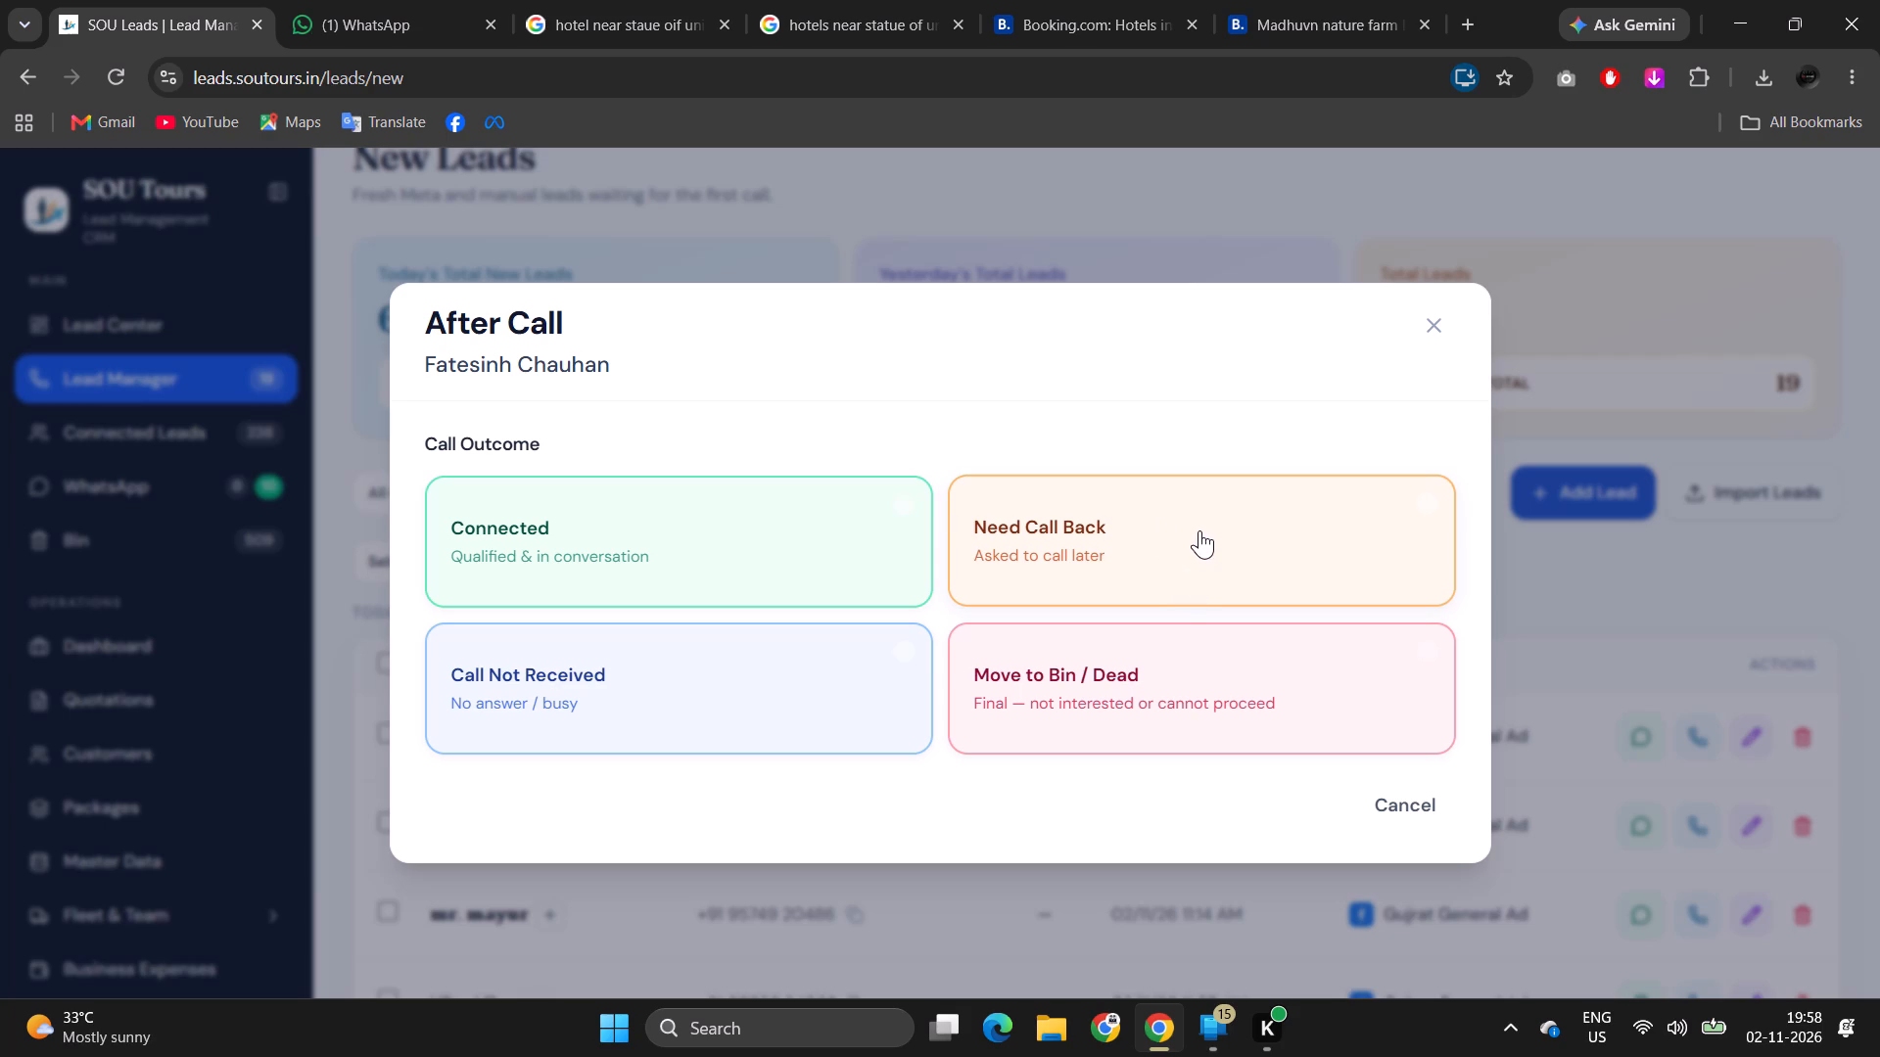
Record the call outcome as Connected and set the lead's preferred month to November.
left_click(786, 528)
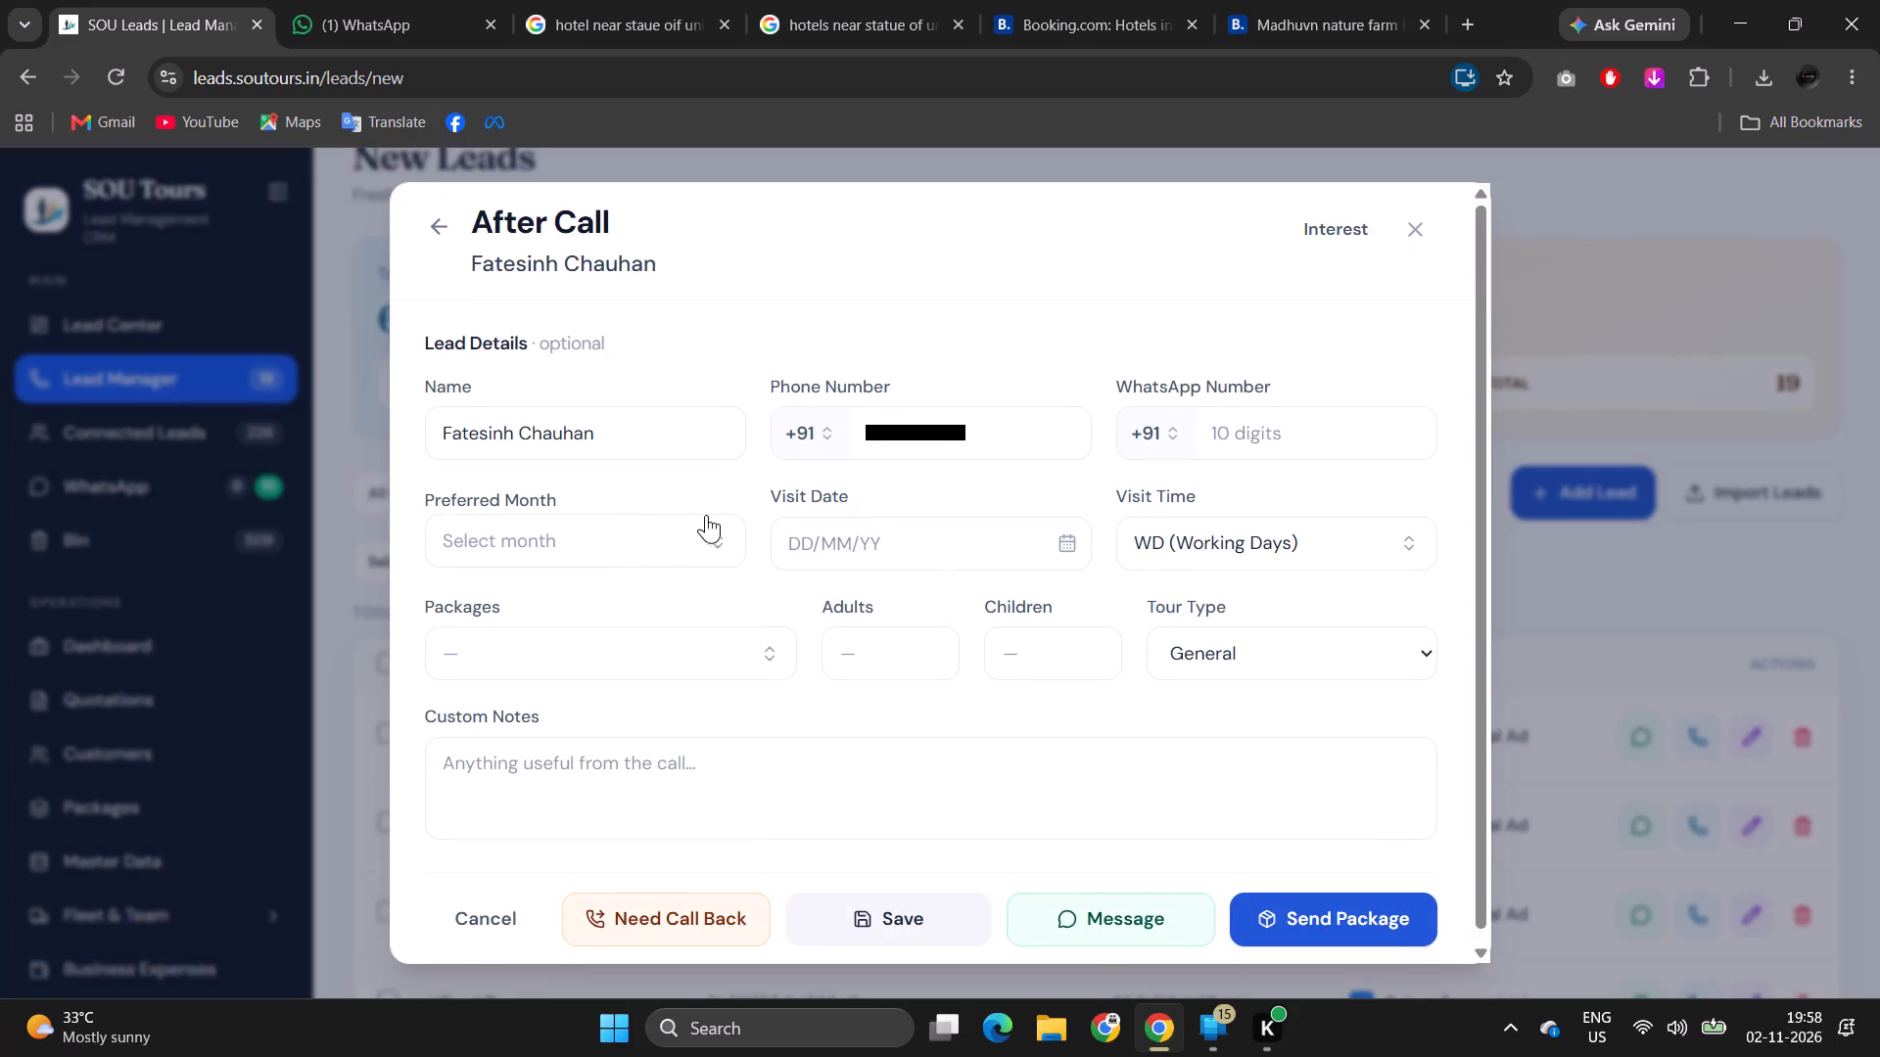
left_click(631, 524)
left_click(623, 683)
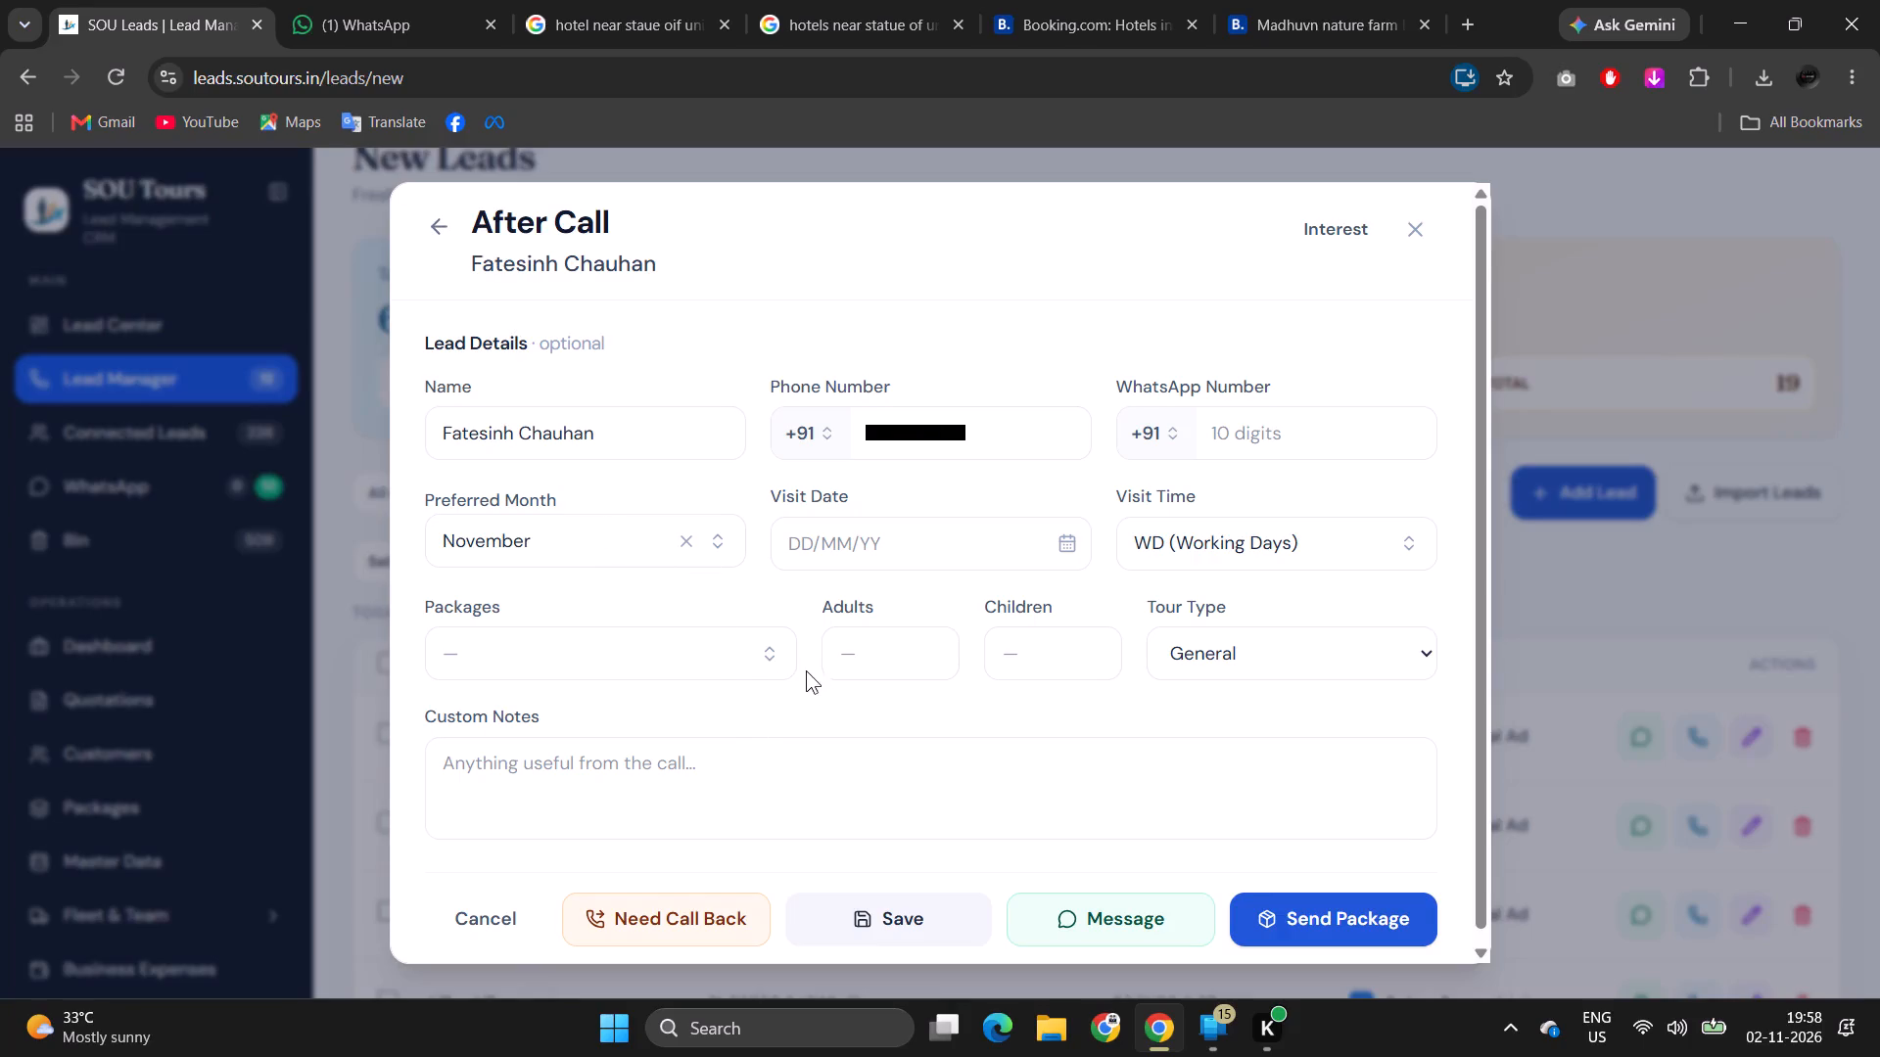
left_click(859, 649)
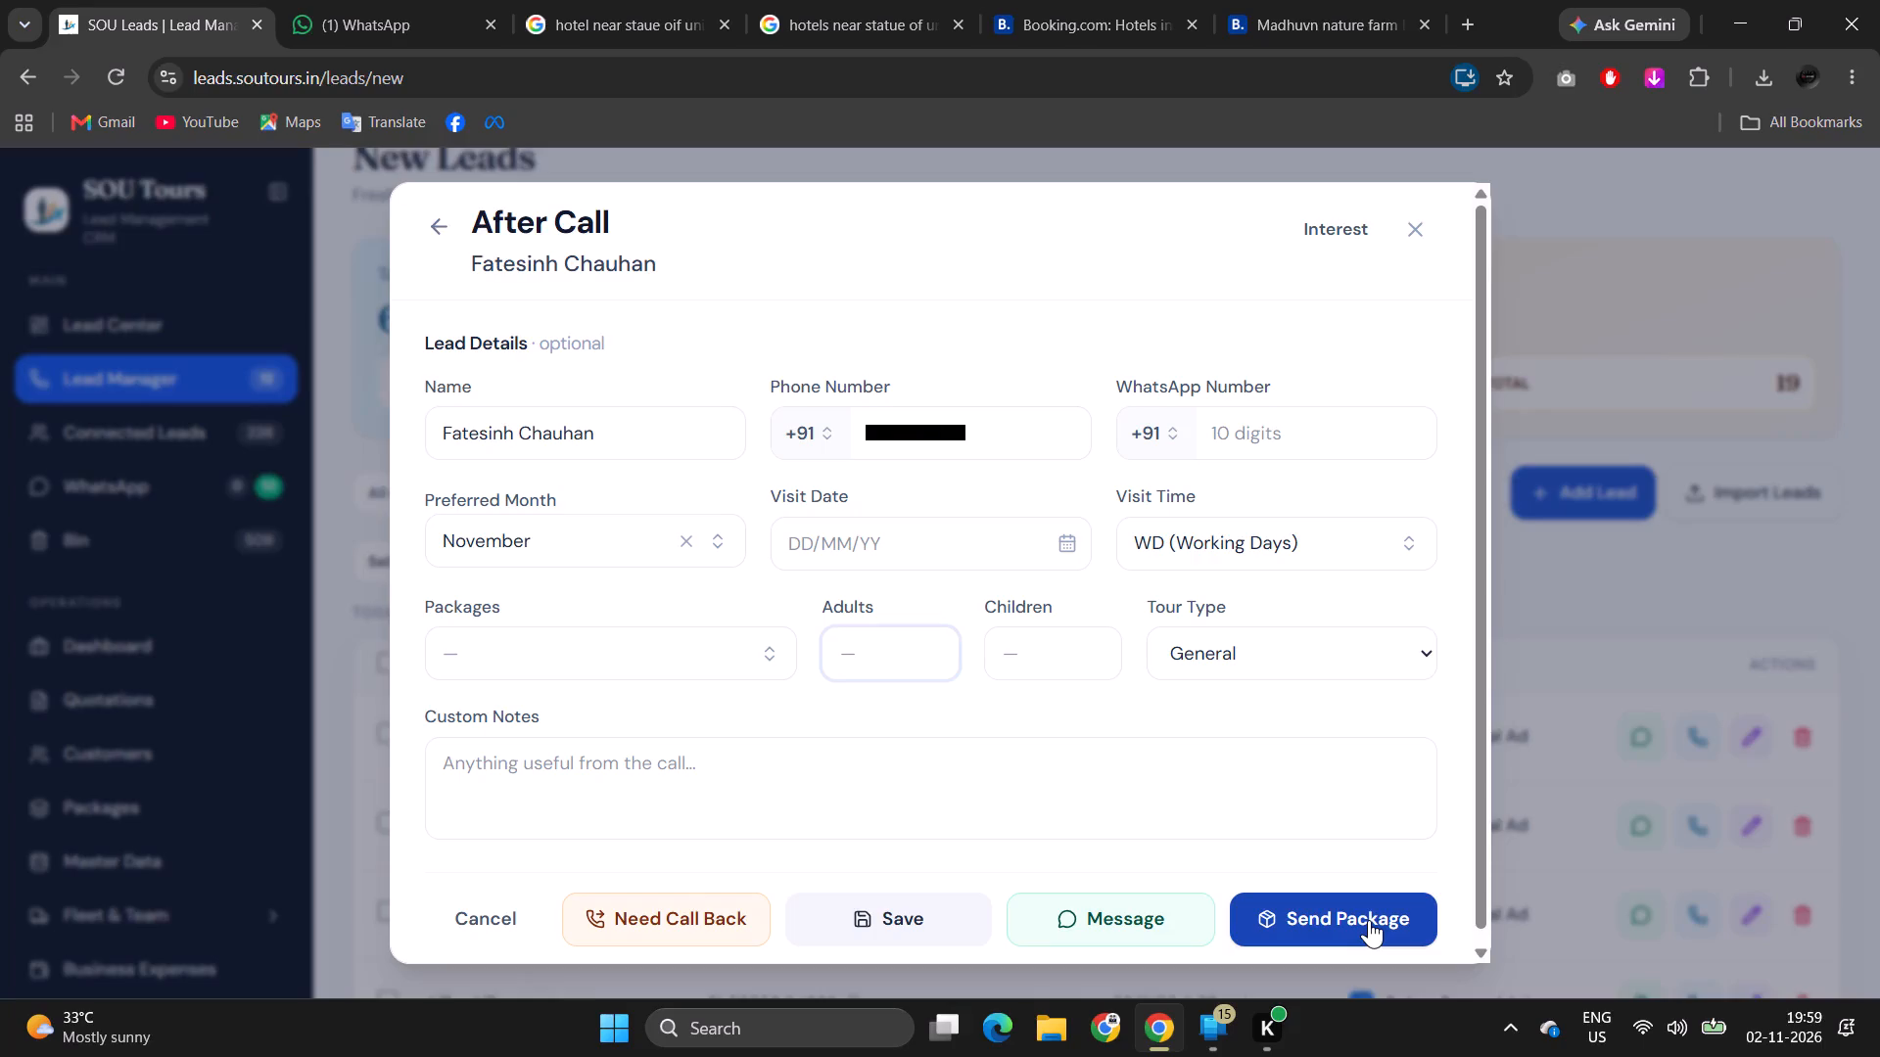
left_click(889, 642)
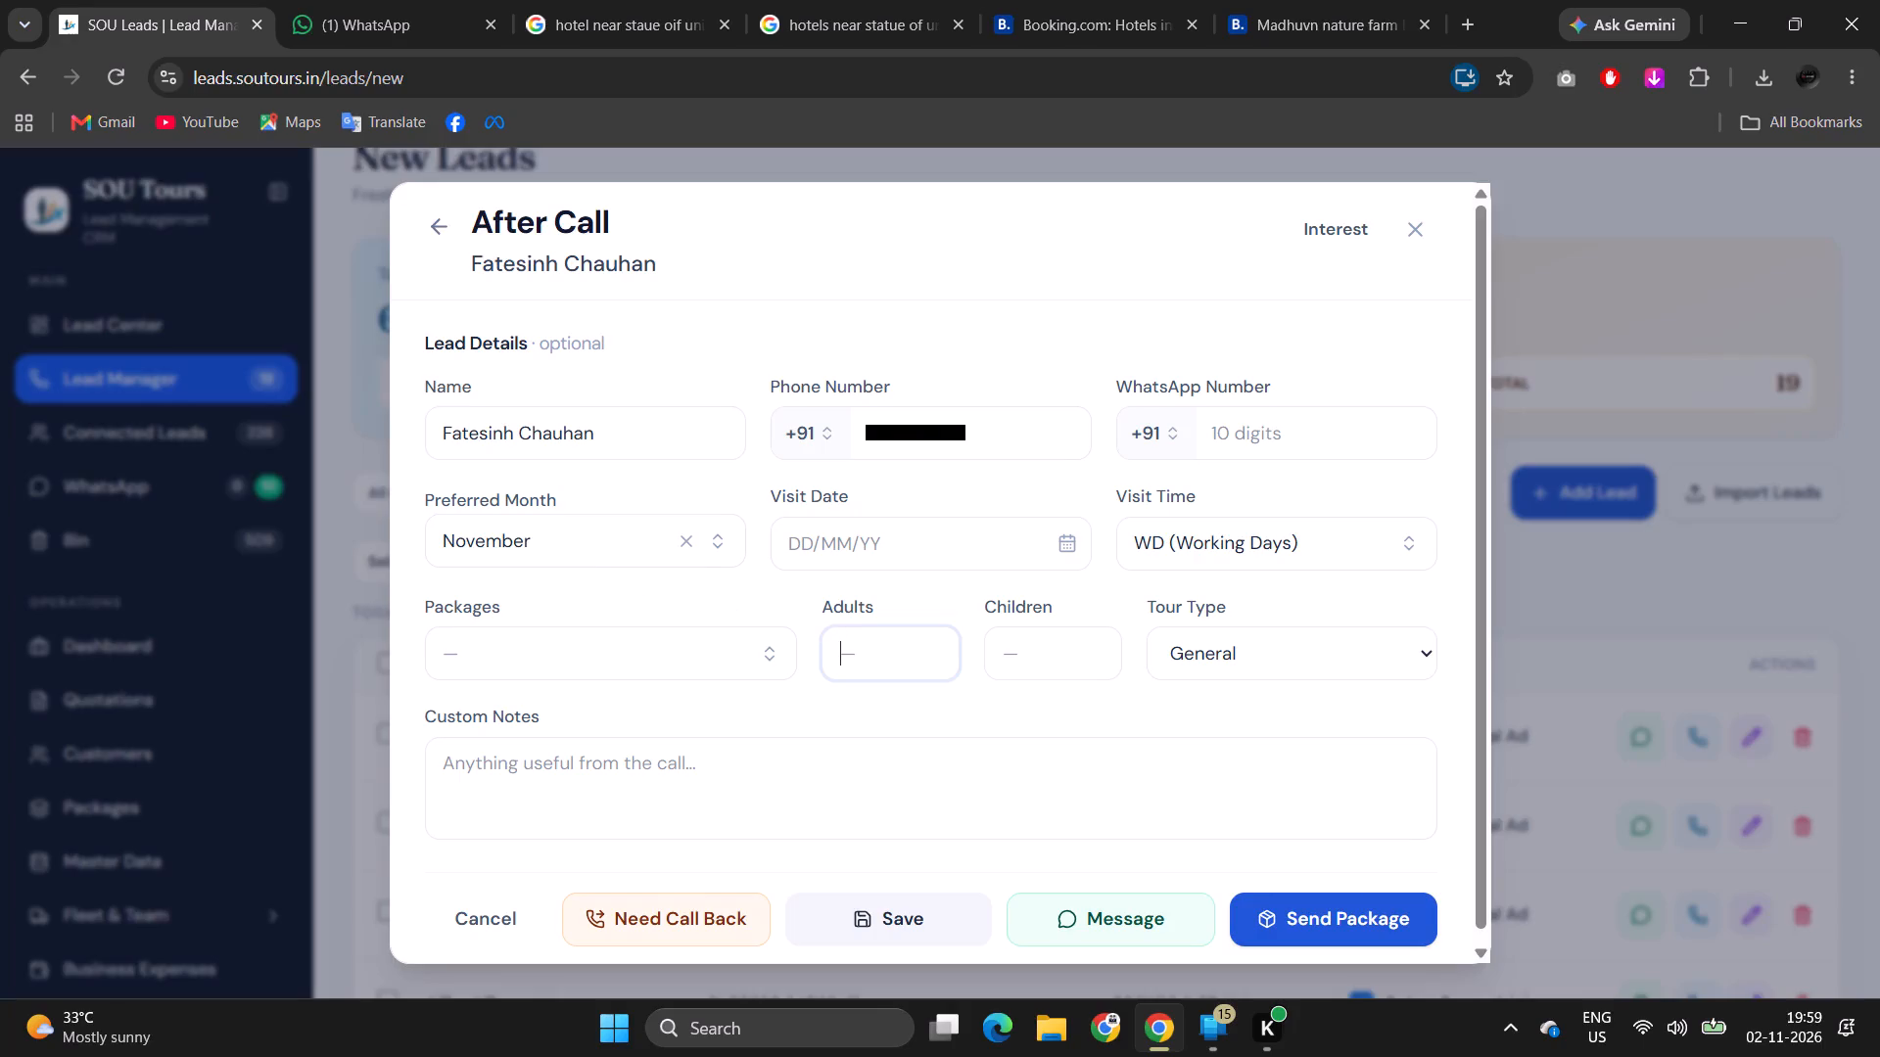
Select the (BO) GOLD 1N2D HOTELS - General and (BO) GOLD 1N2D RESORTS - General packages for sending to the lead.
left_click(1332, 913)
left_click(690, 513)
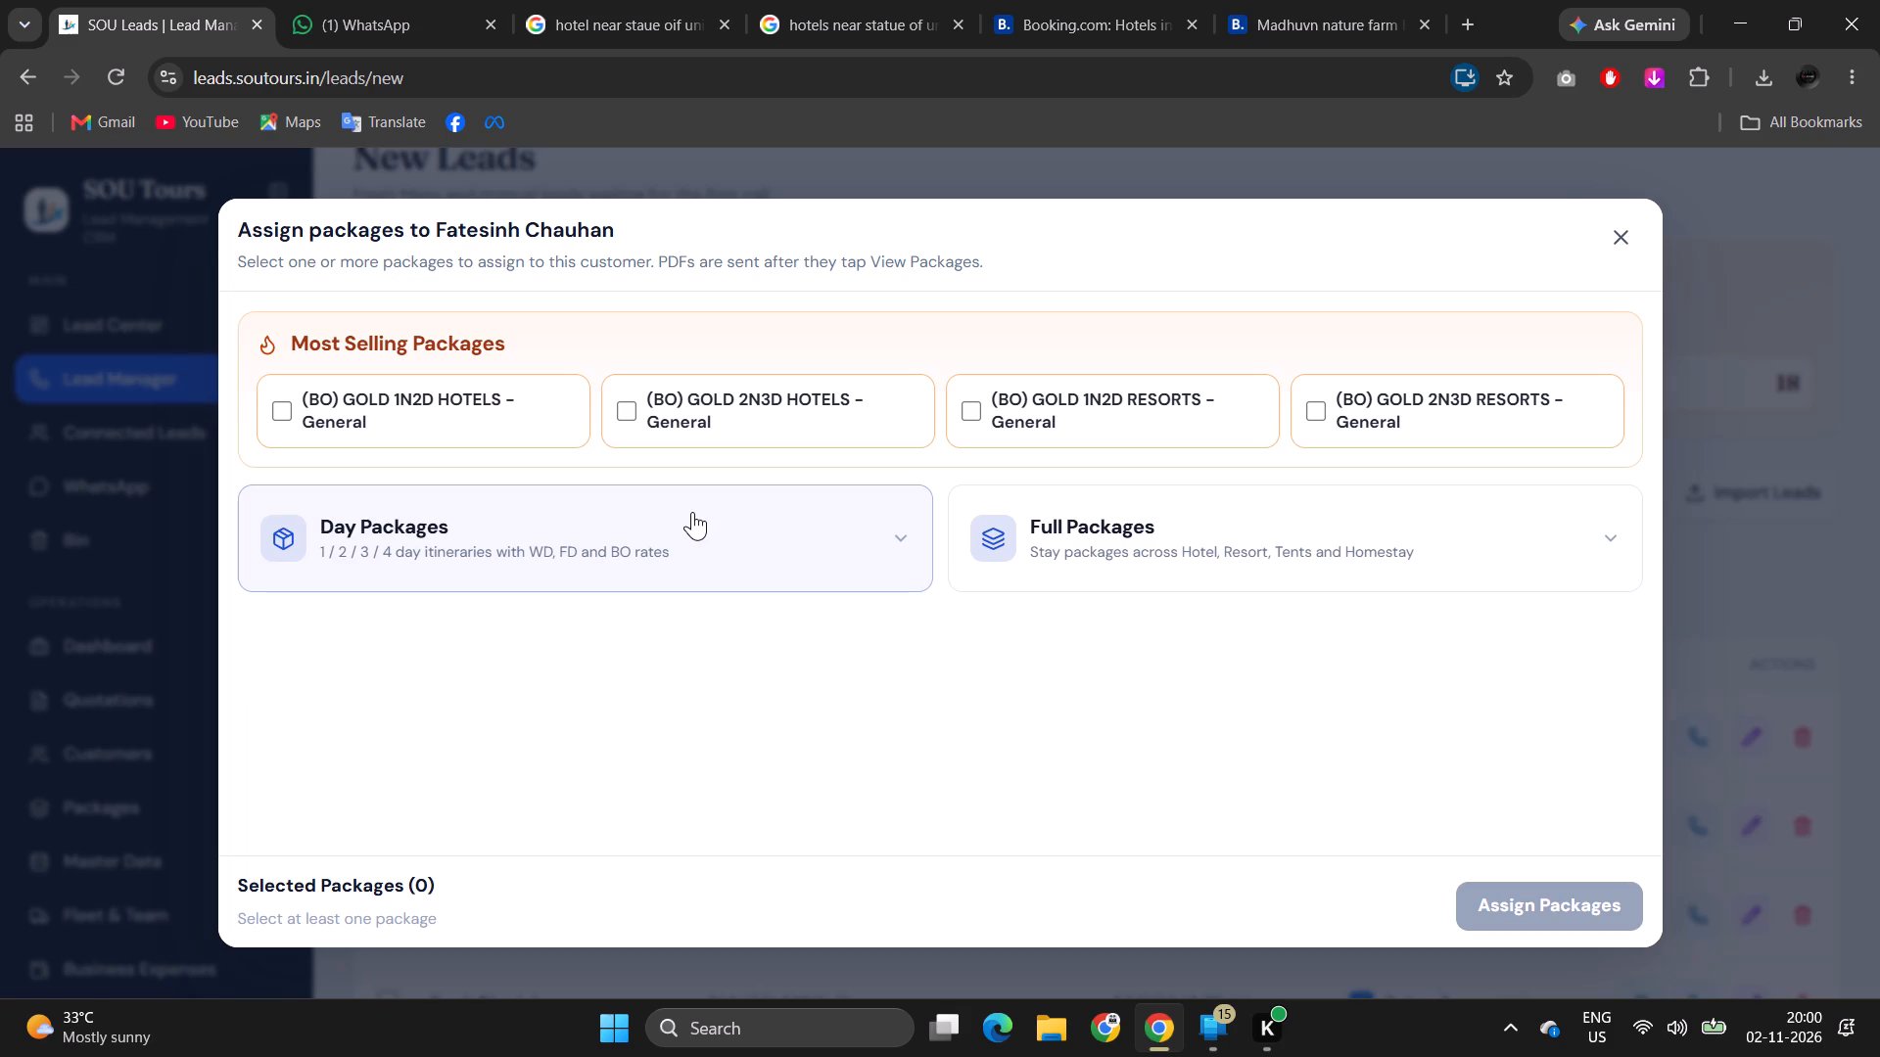
left_click(470, 408)
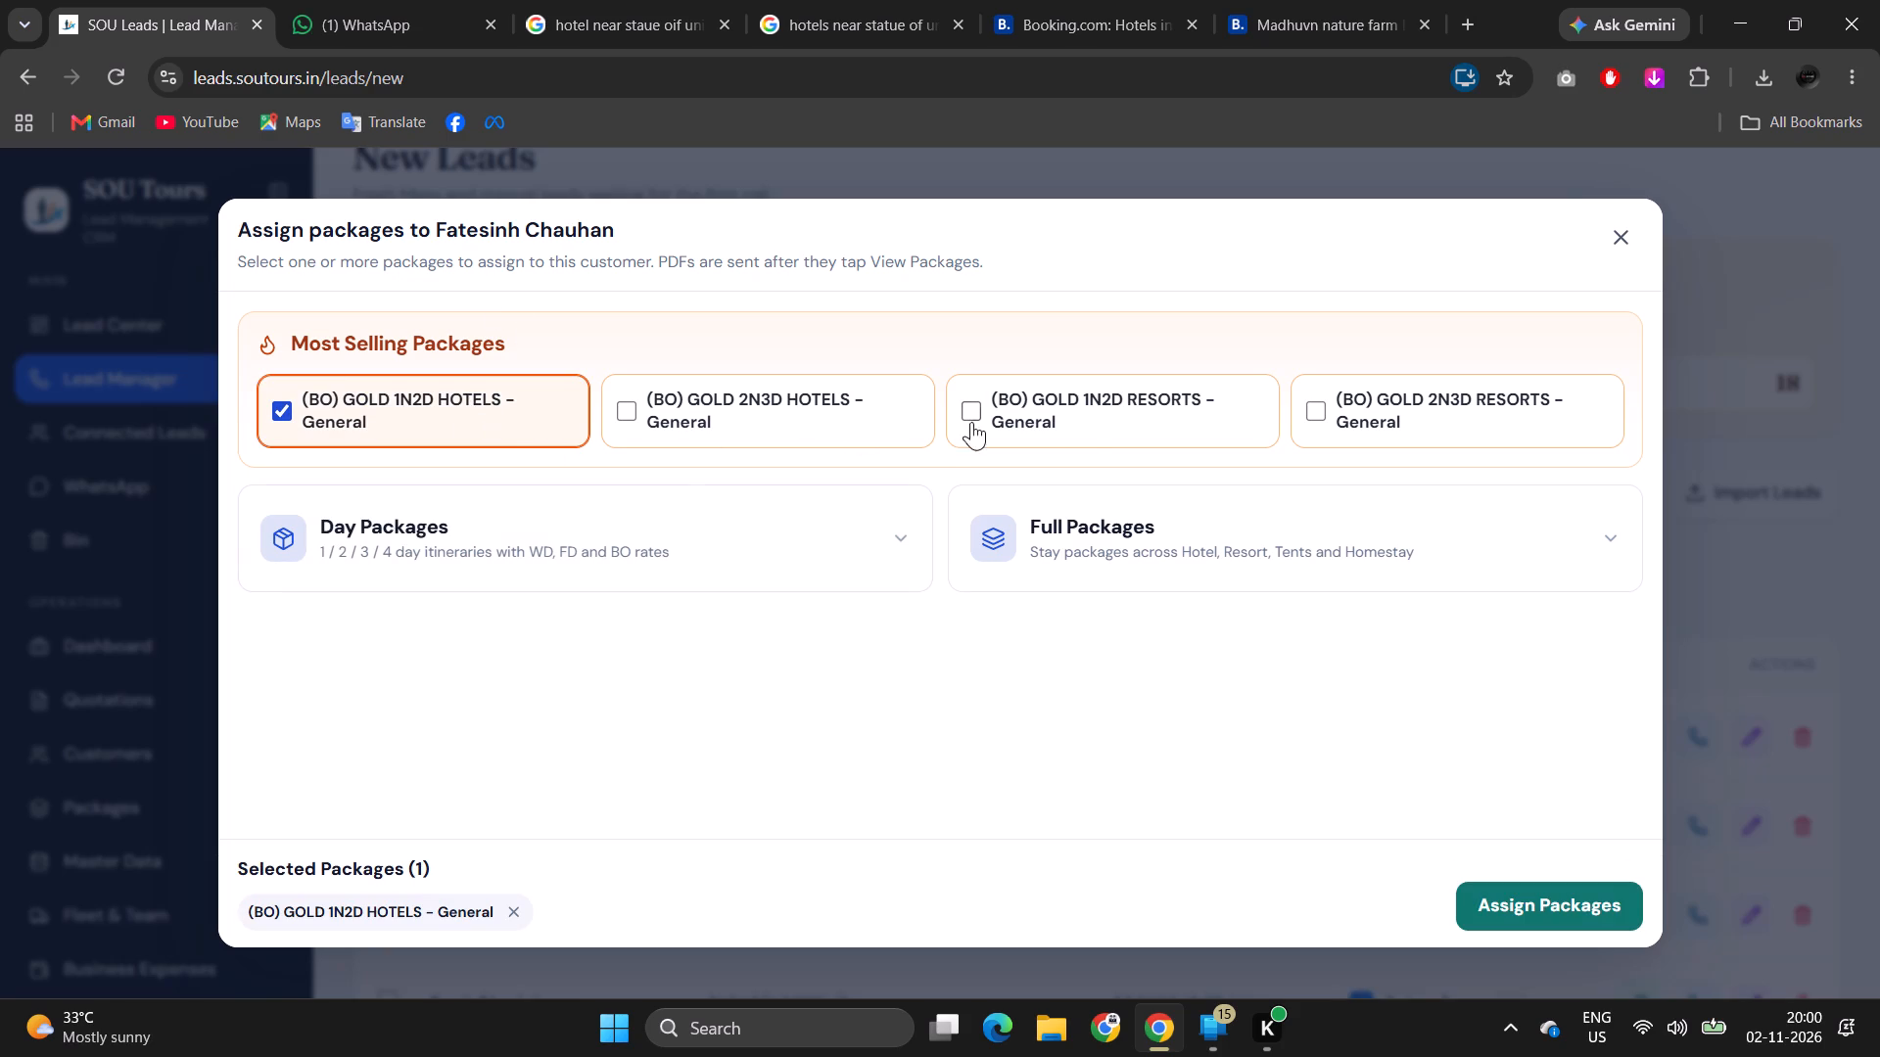
left_click(1090, 414)
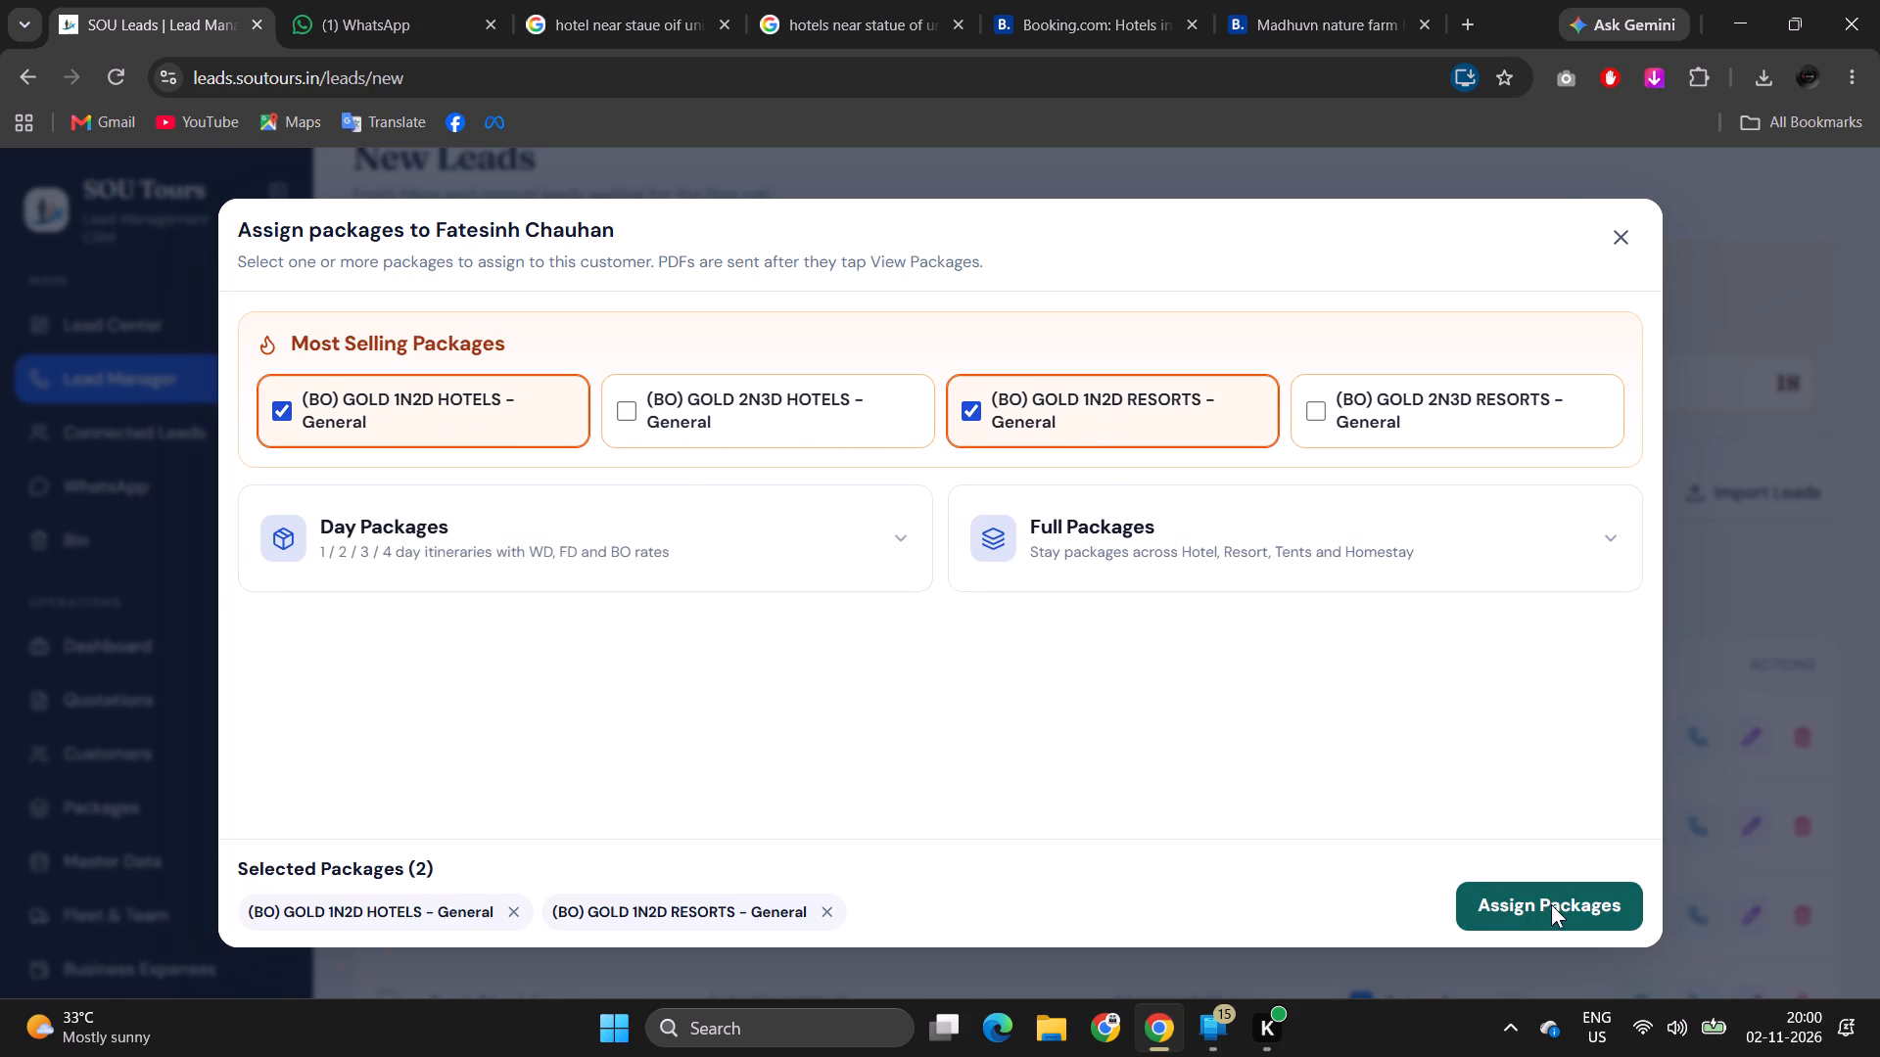
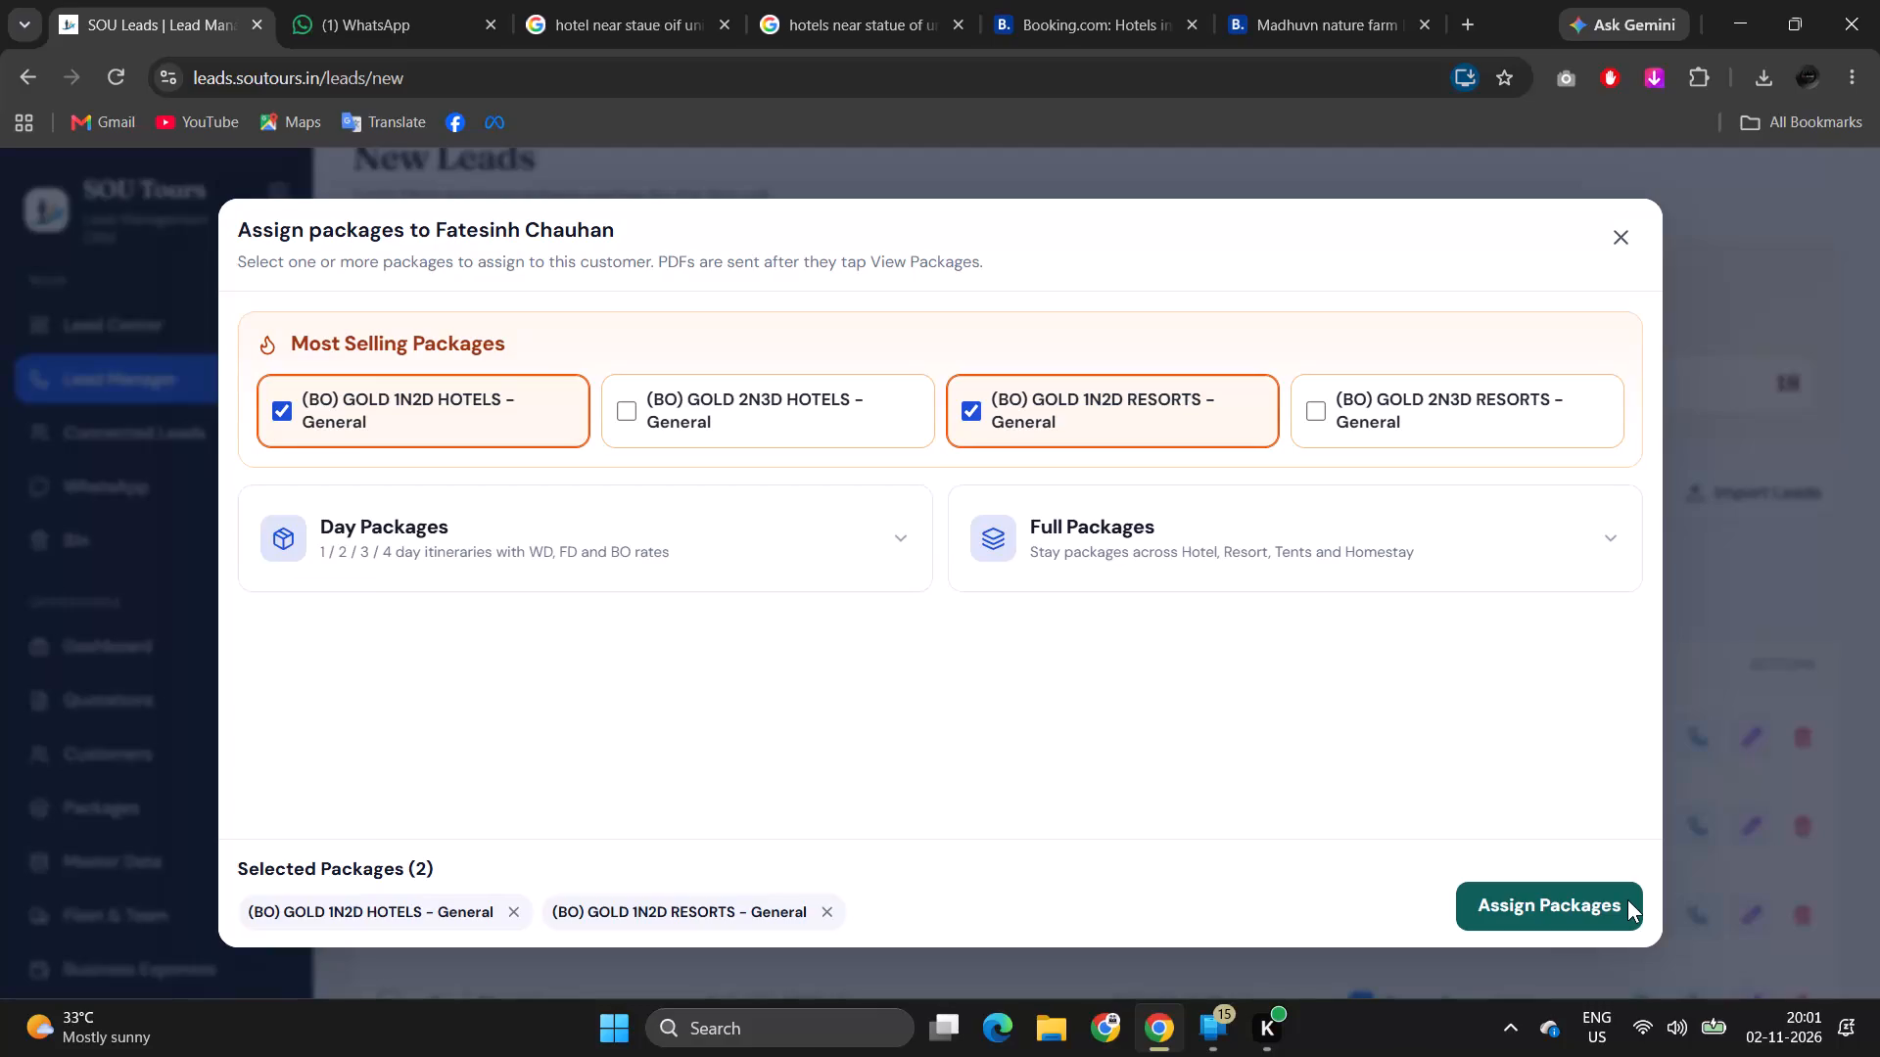
Add the (BO) GOLD 2N3D HOTELS - General and (BO) GOLD 2N3D RESORTS - General packages and assign all four selected packages to the lead.
left_click(780, 426)
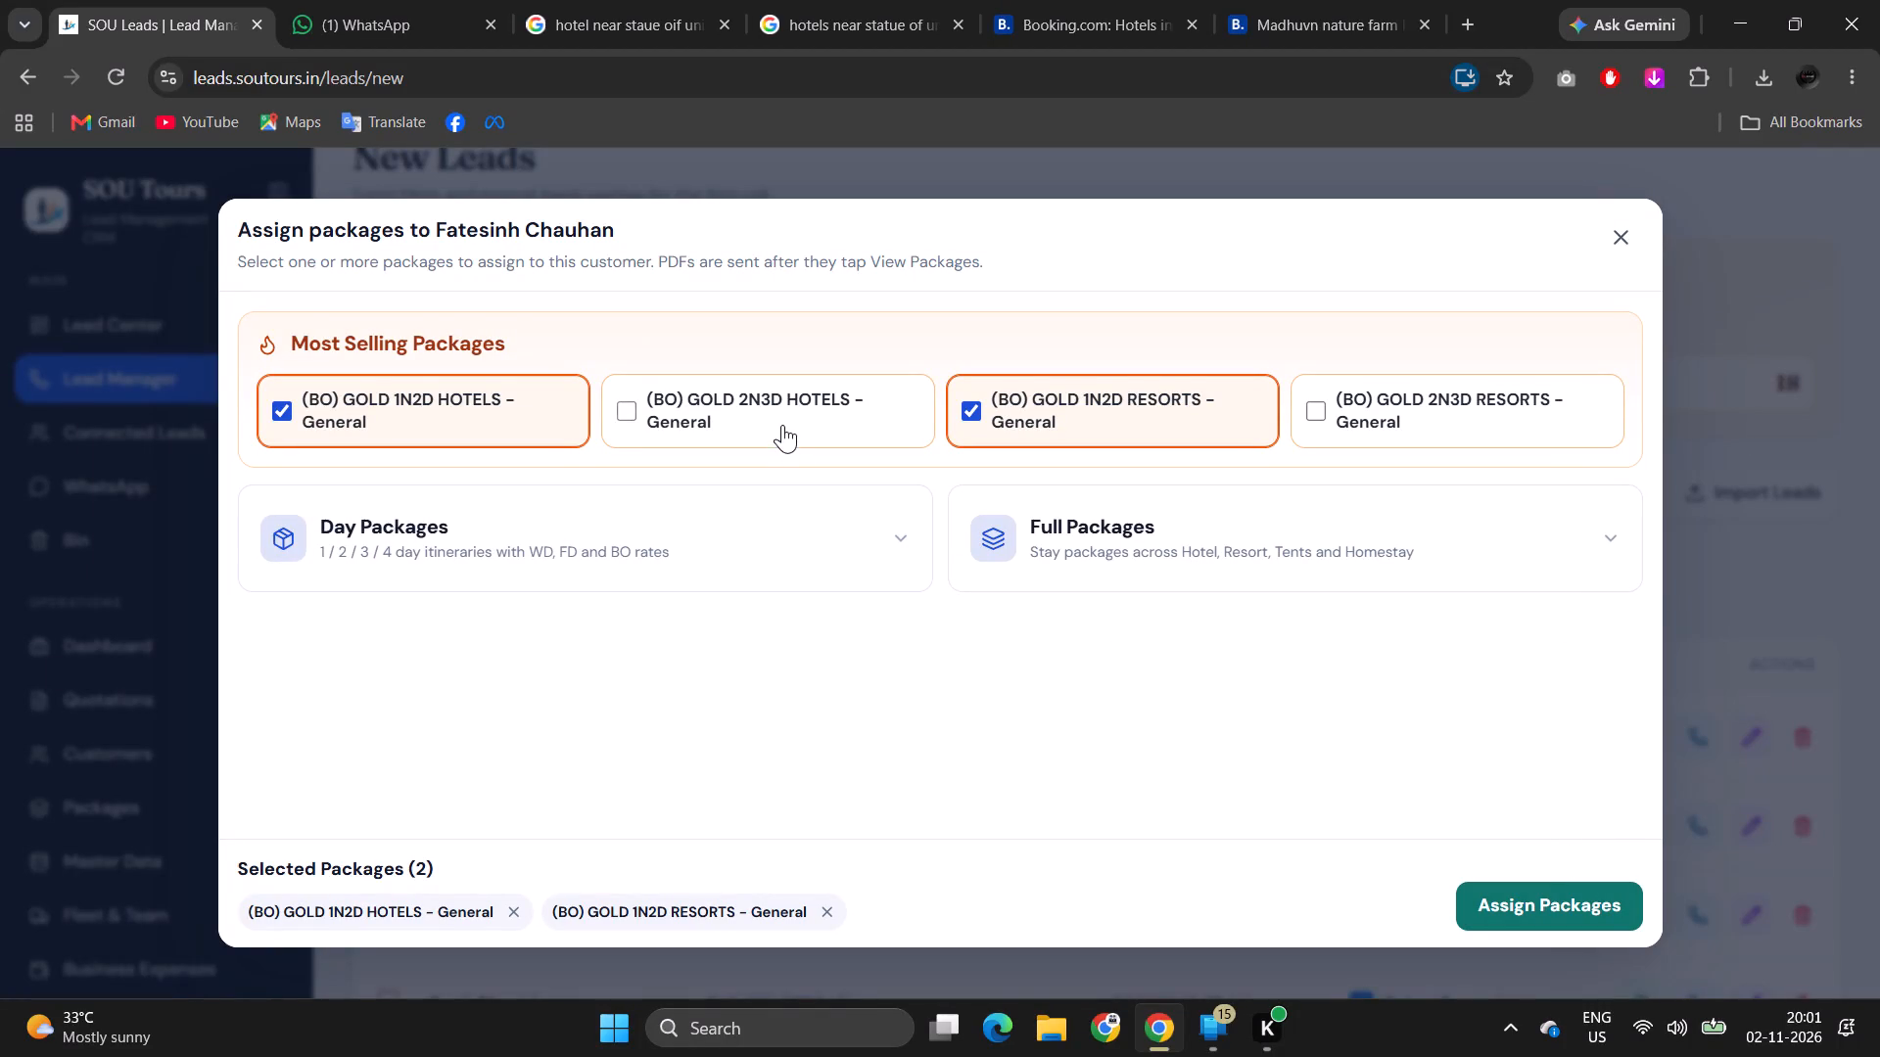
left_click(1464, 408)
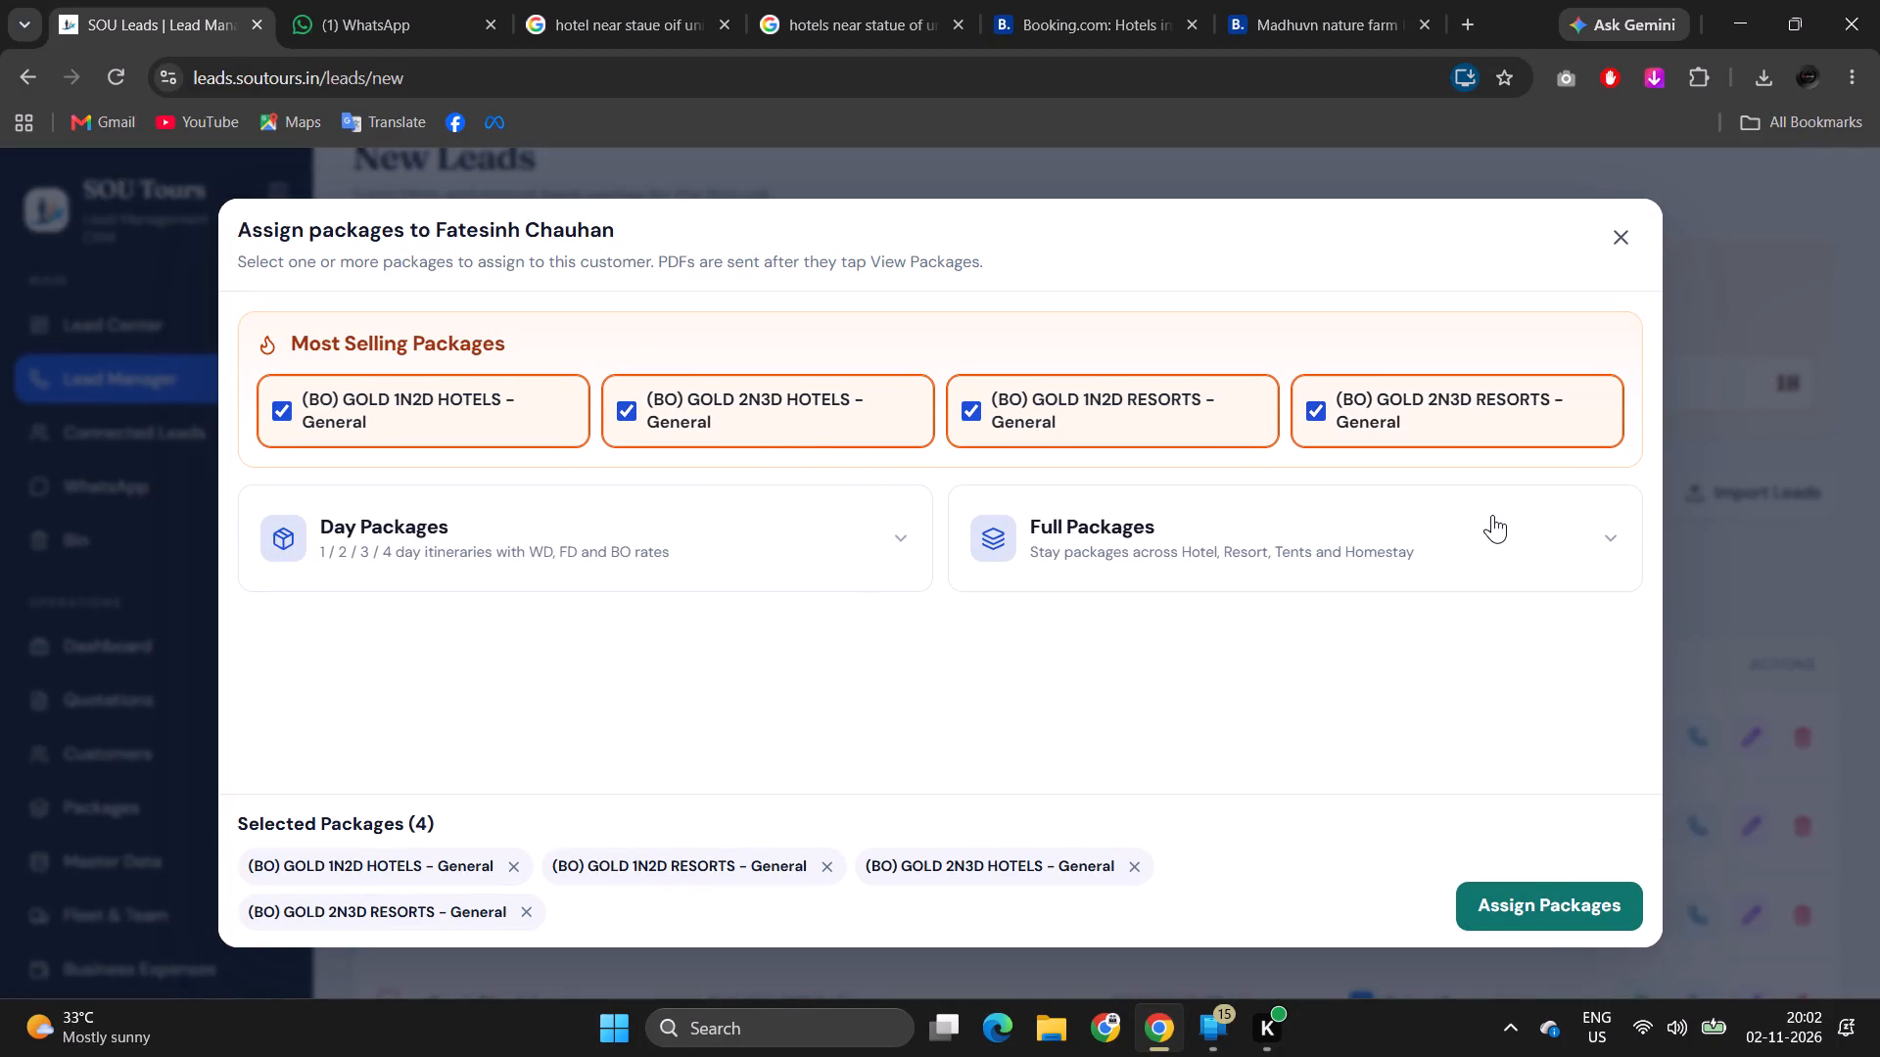
left_click(1531, 904)
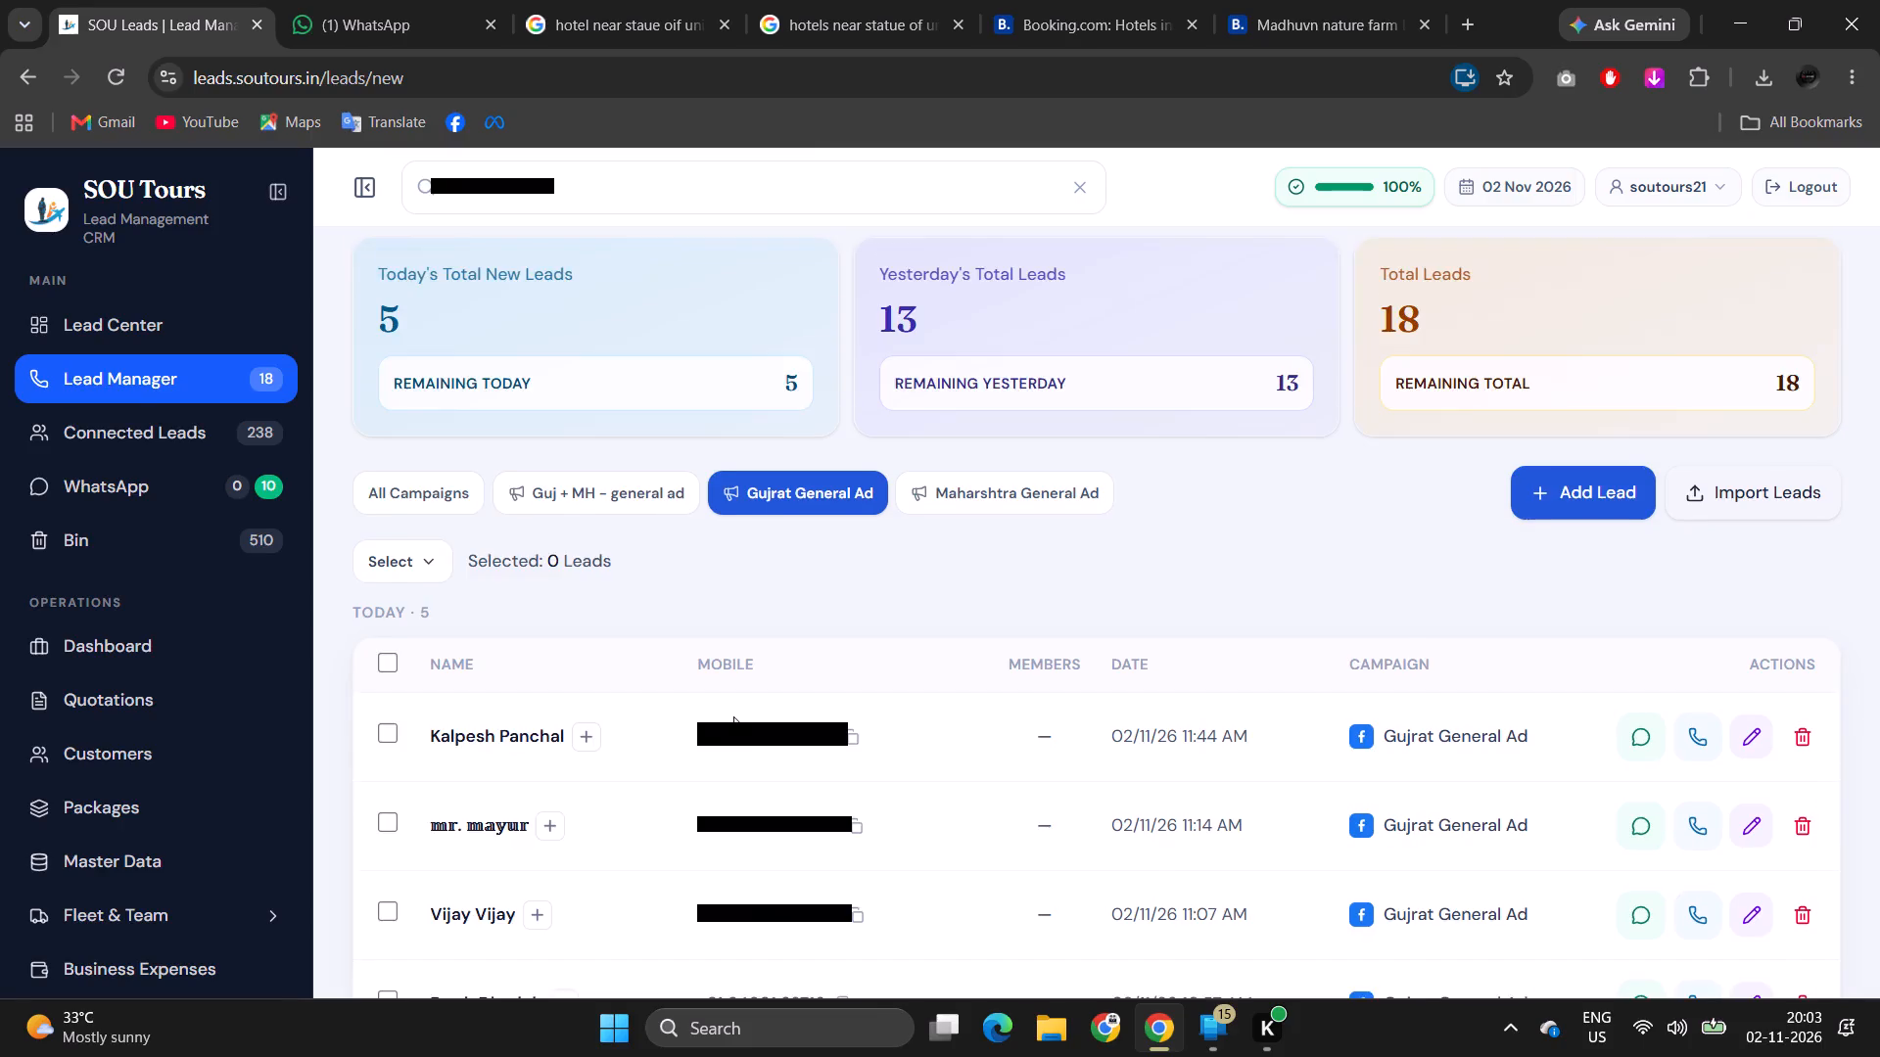
Call the first of today's Gujrat General Ad leads, the one received 02/11/26 at 11:44 AM.
scroll(733, 716, "down", 2)
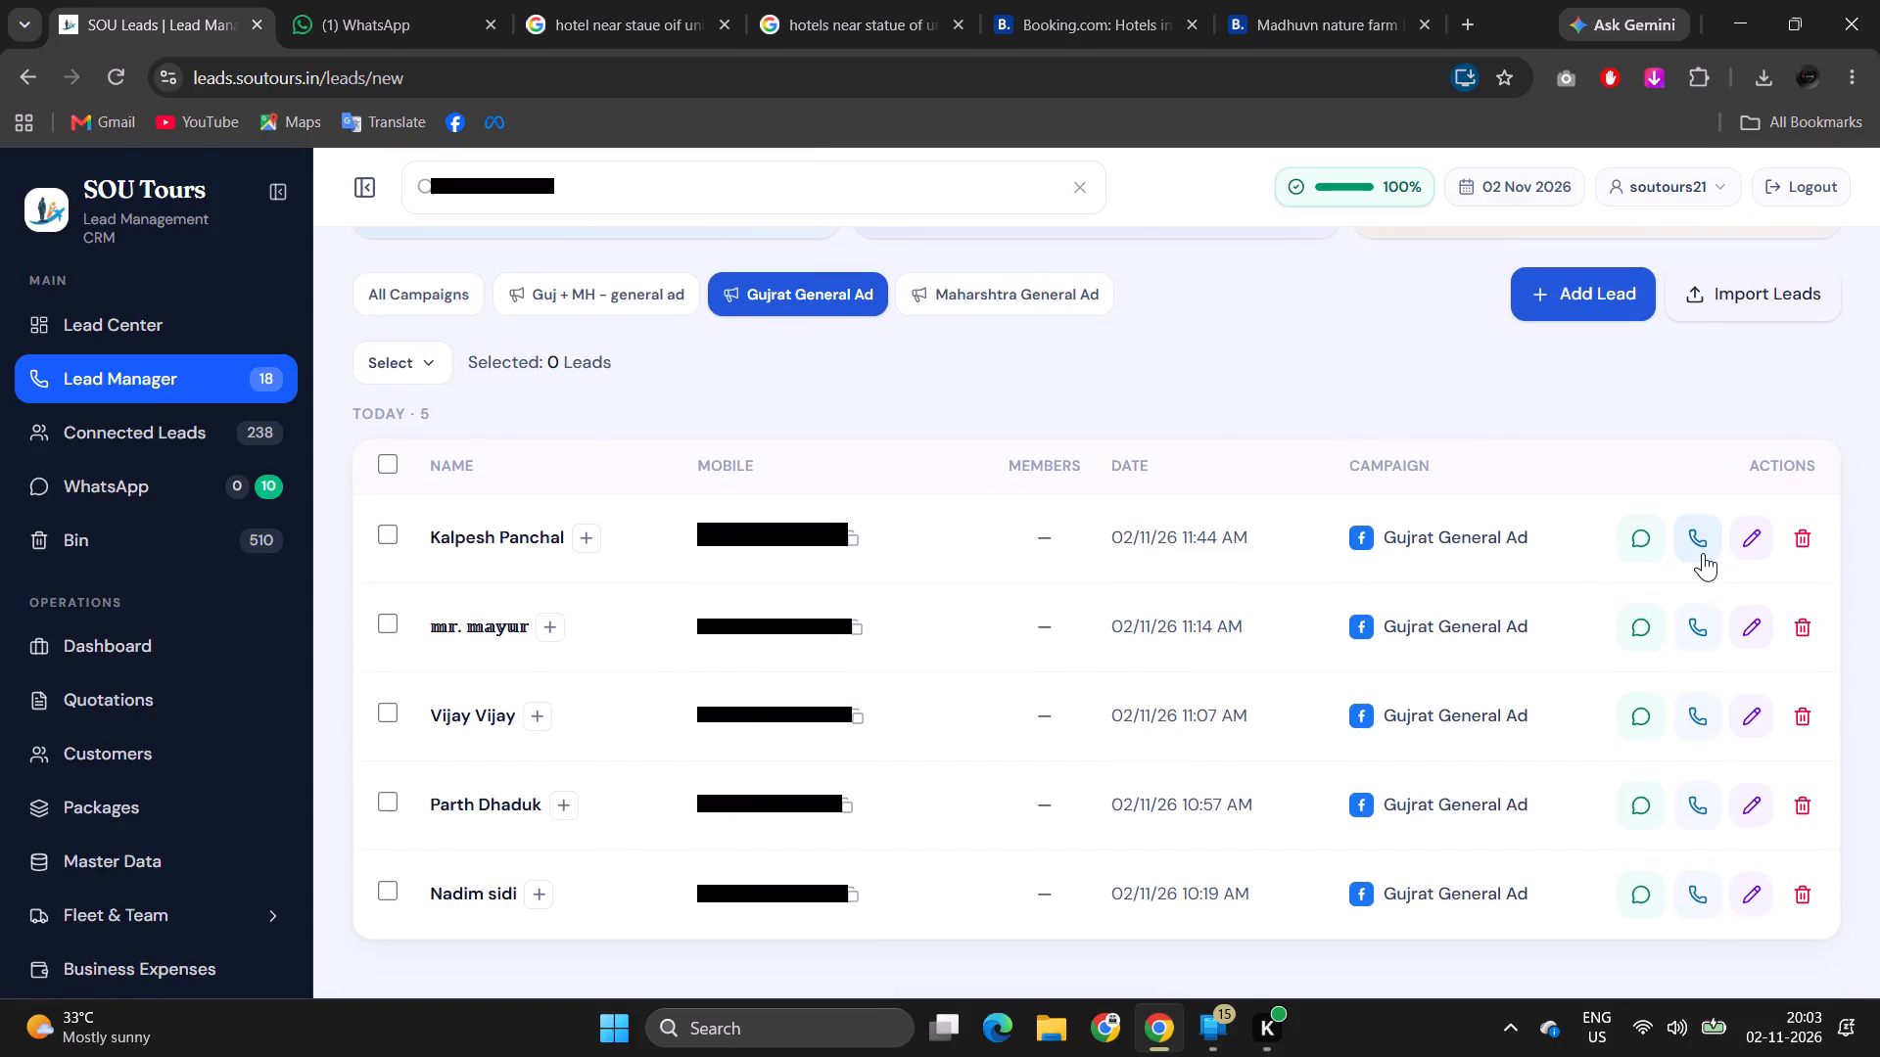
left_click(1701, 553)
left_click(1703, 550)
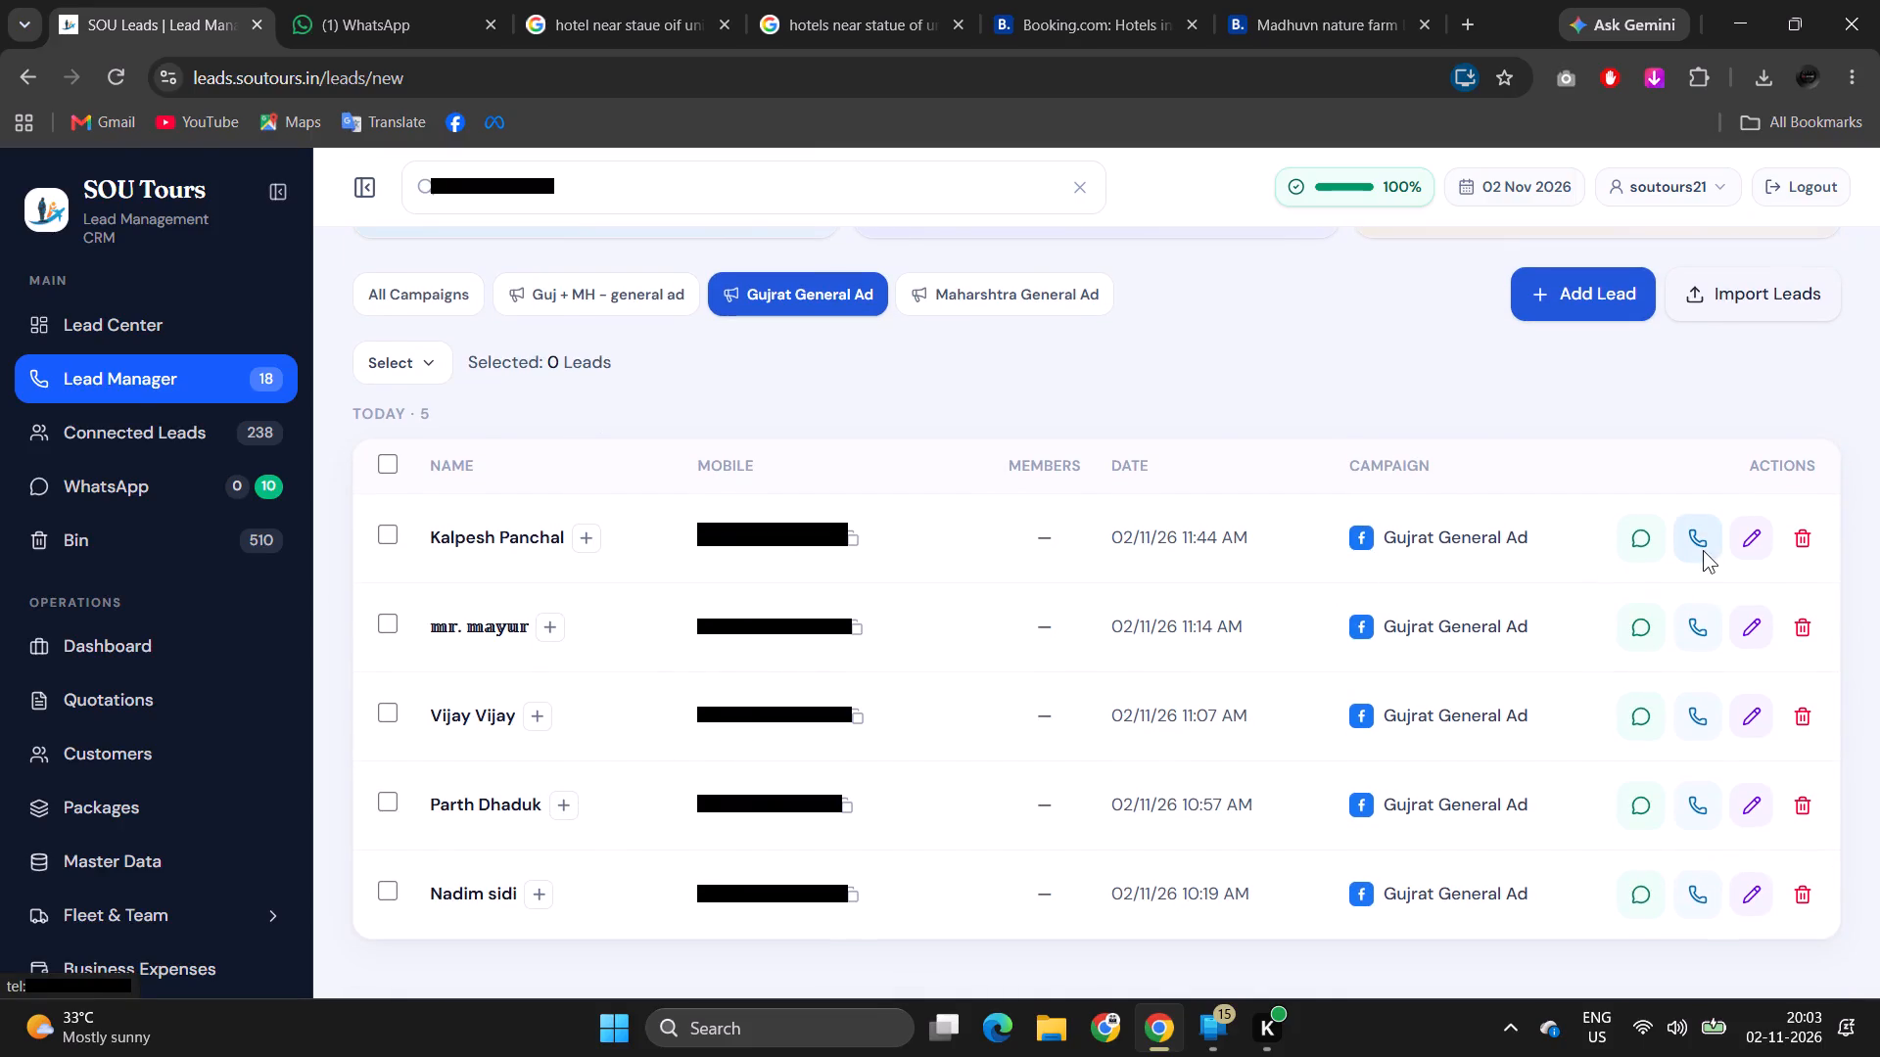
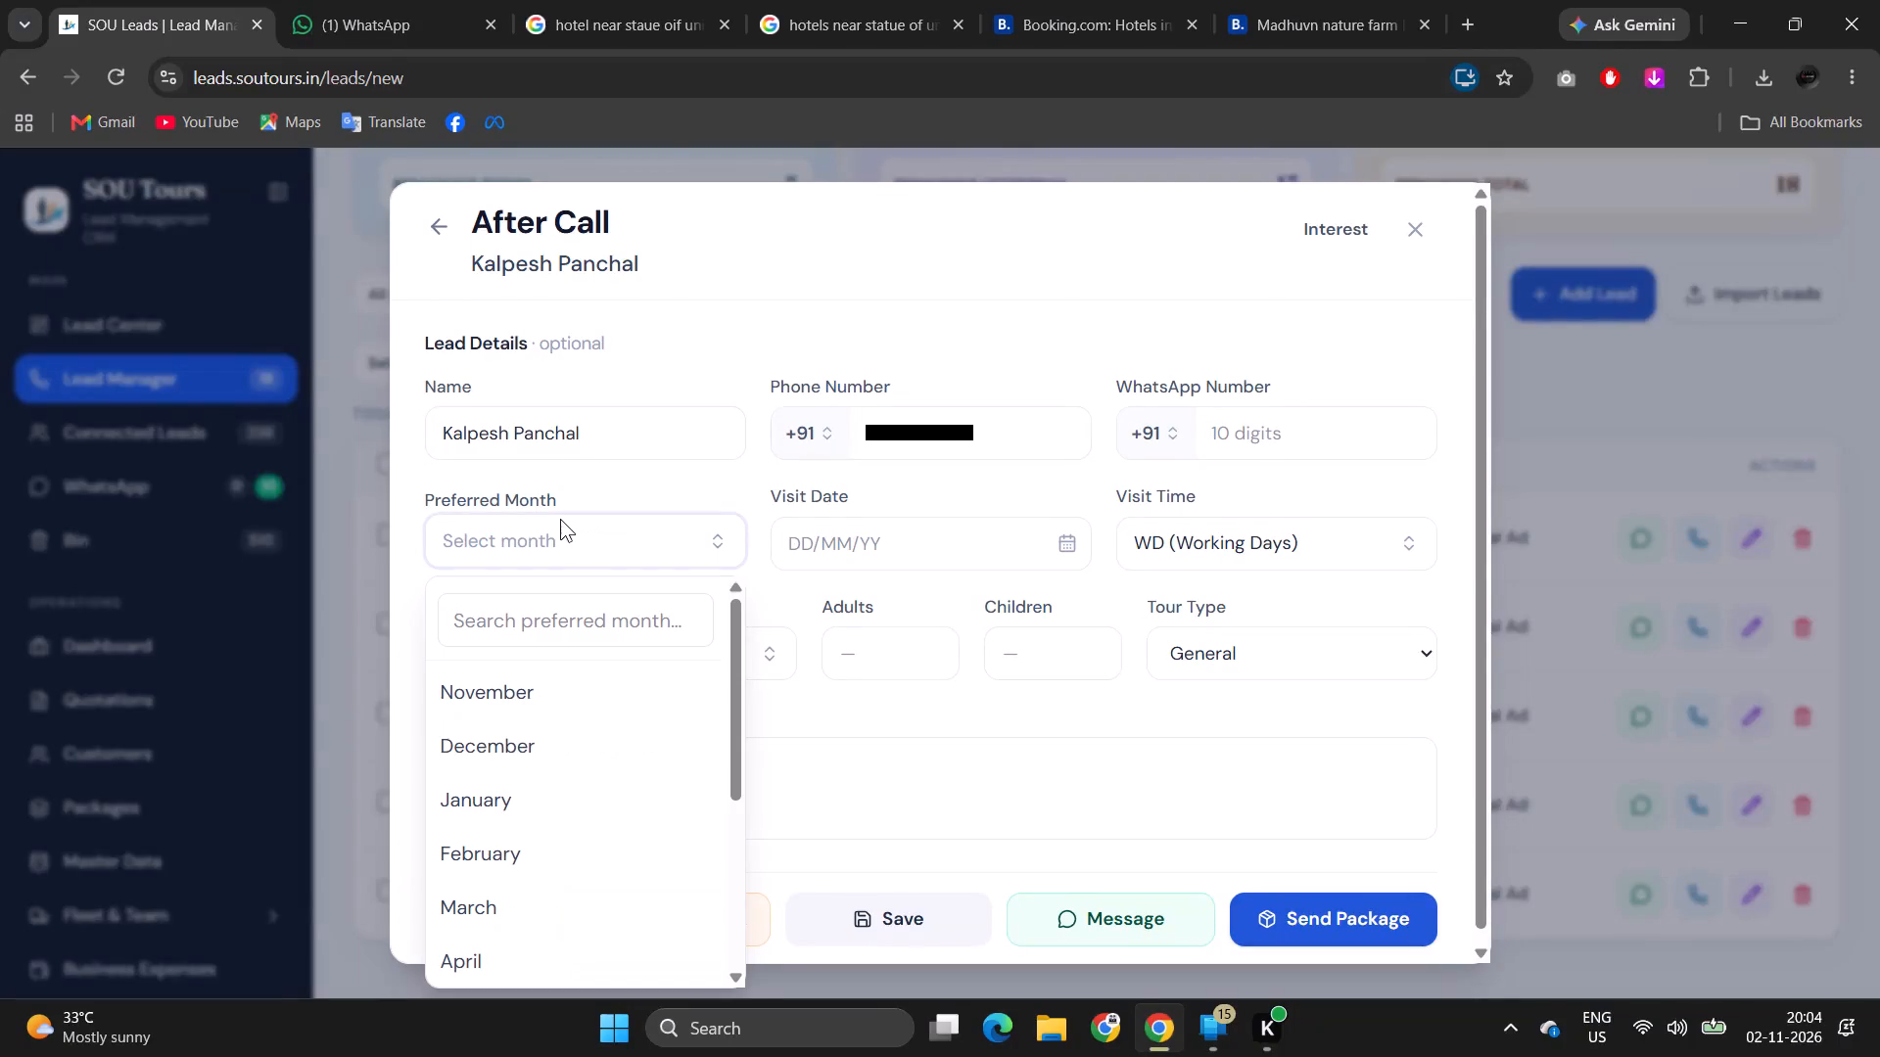
Record November as the preferred month and 8 adults in the called lead's details.
left_click(562, 708)
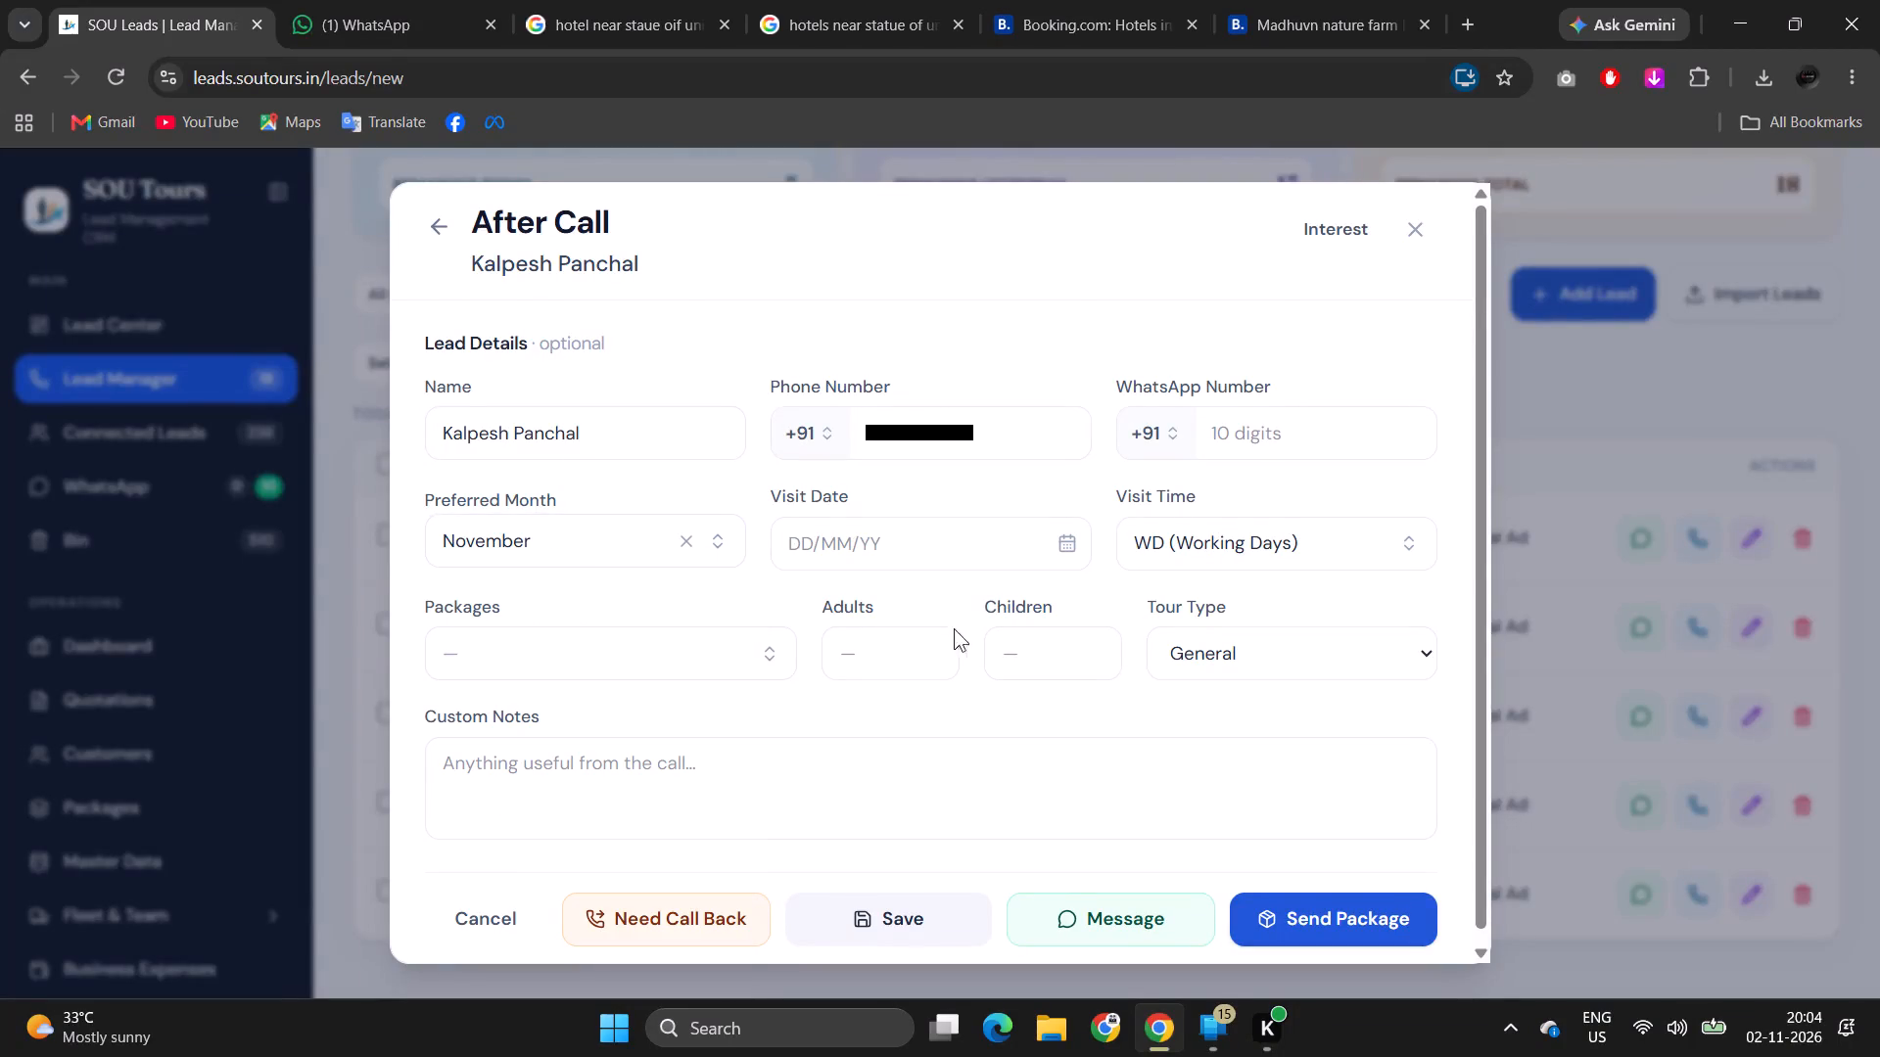
left_click(881, 650)
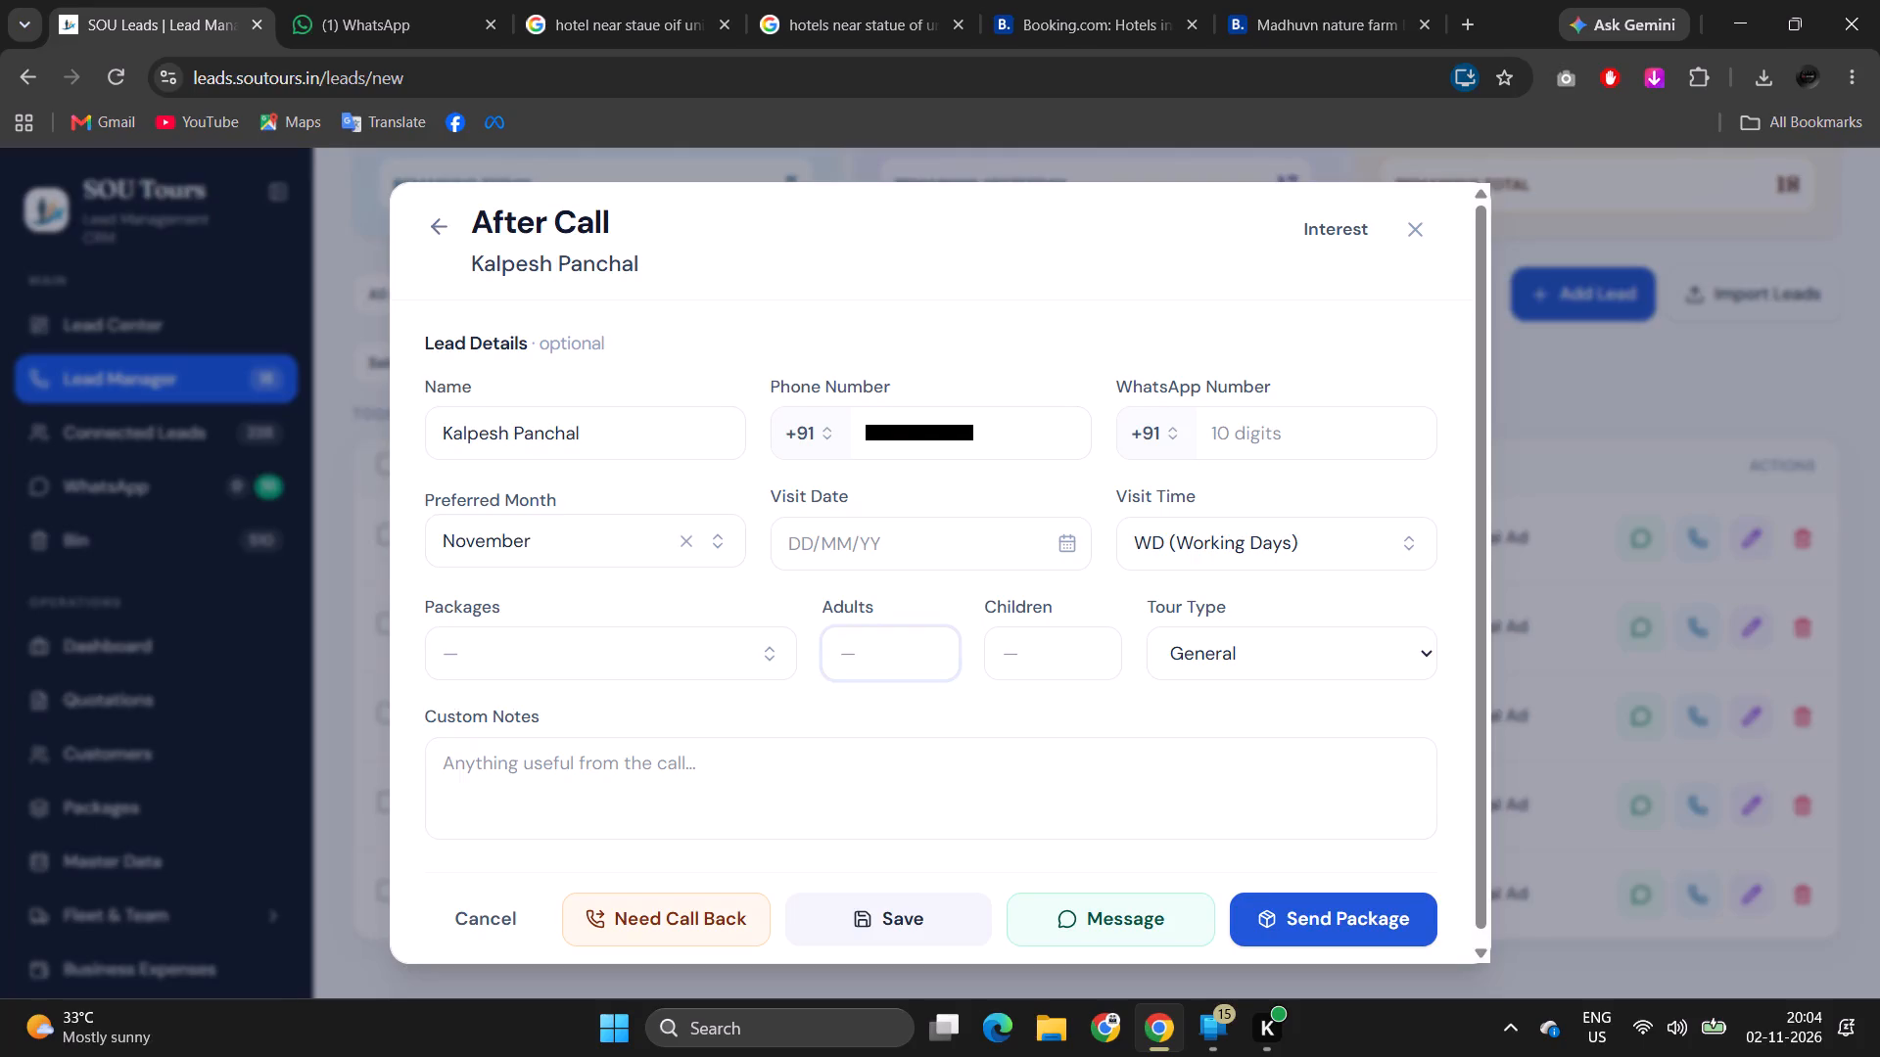
left_click(877, 651)
key("8")
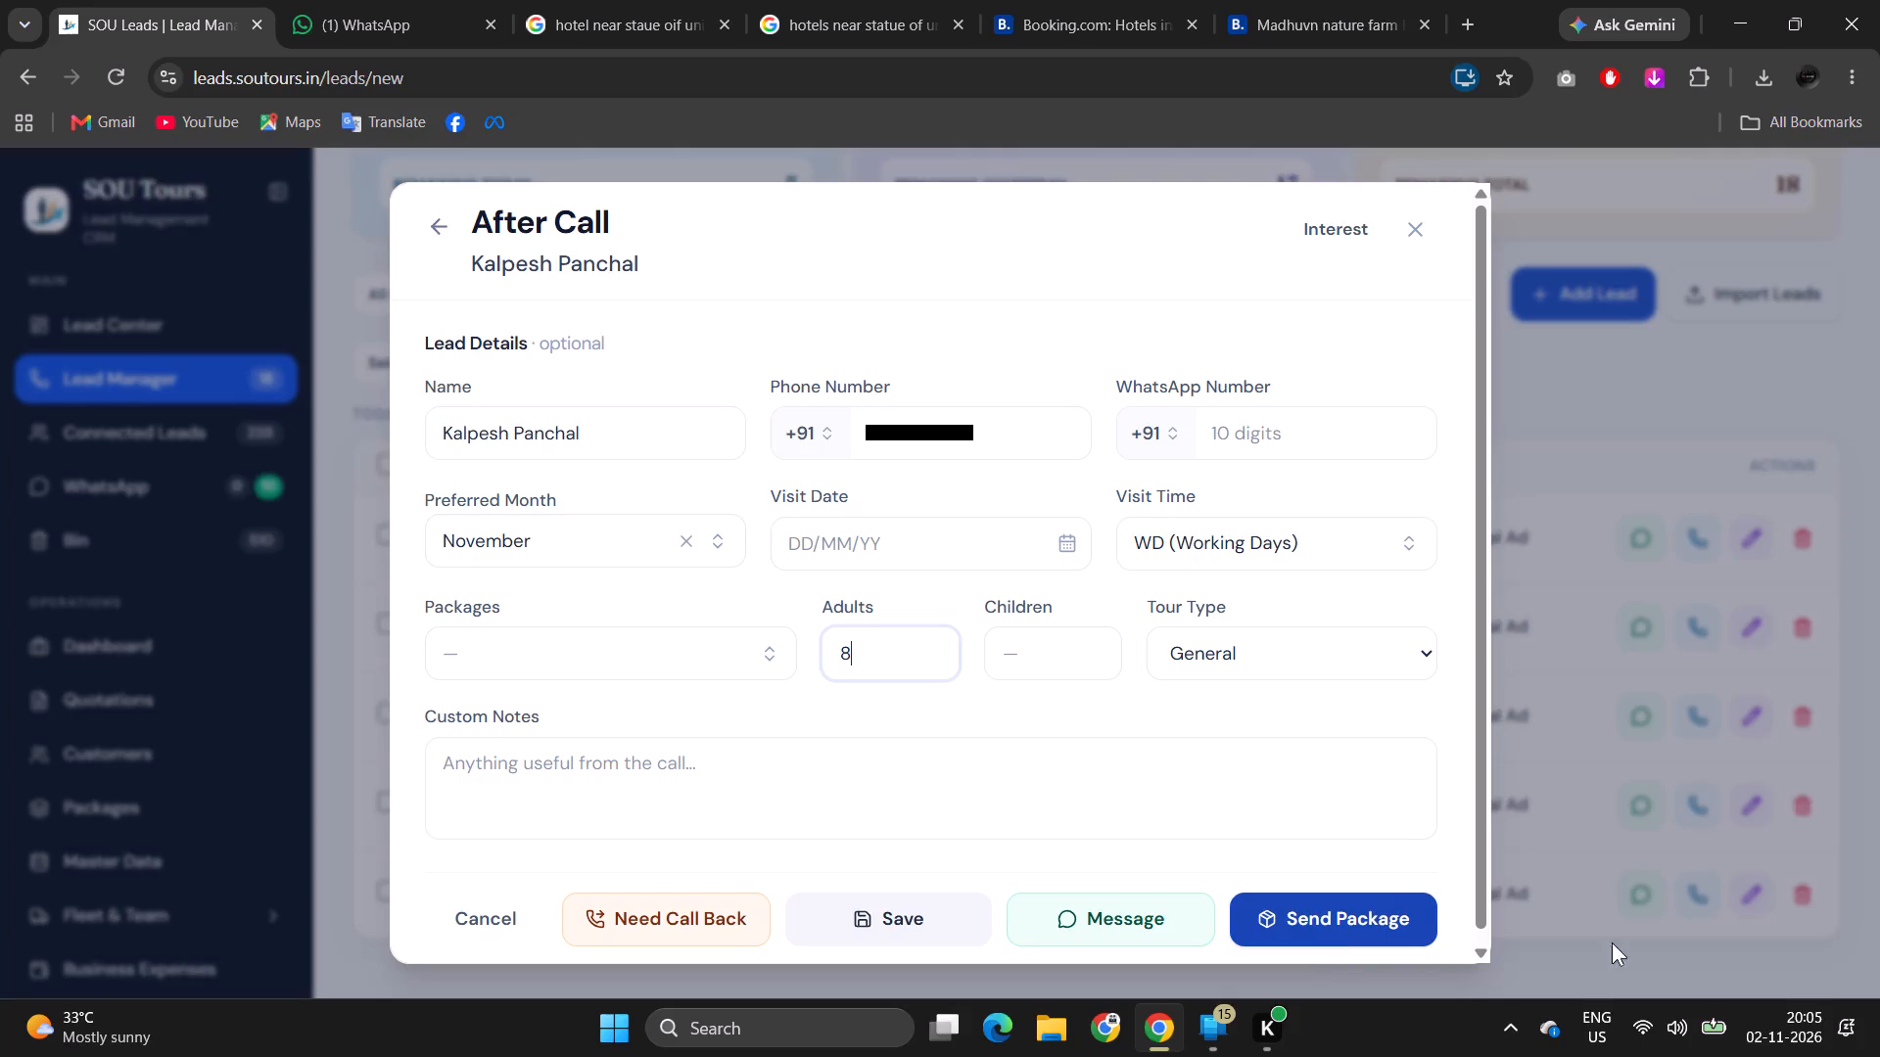
Send the lead the four most selling packages: (BO) GOLD 1N2D and 2N3D HOTELS - General, and 1N2D and 2N3D RESORTS - General.
left_click(1334, 910)
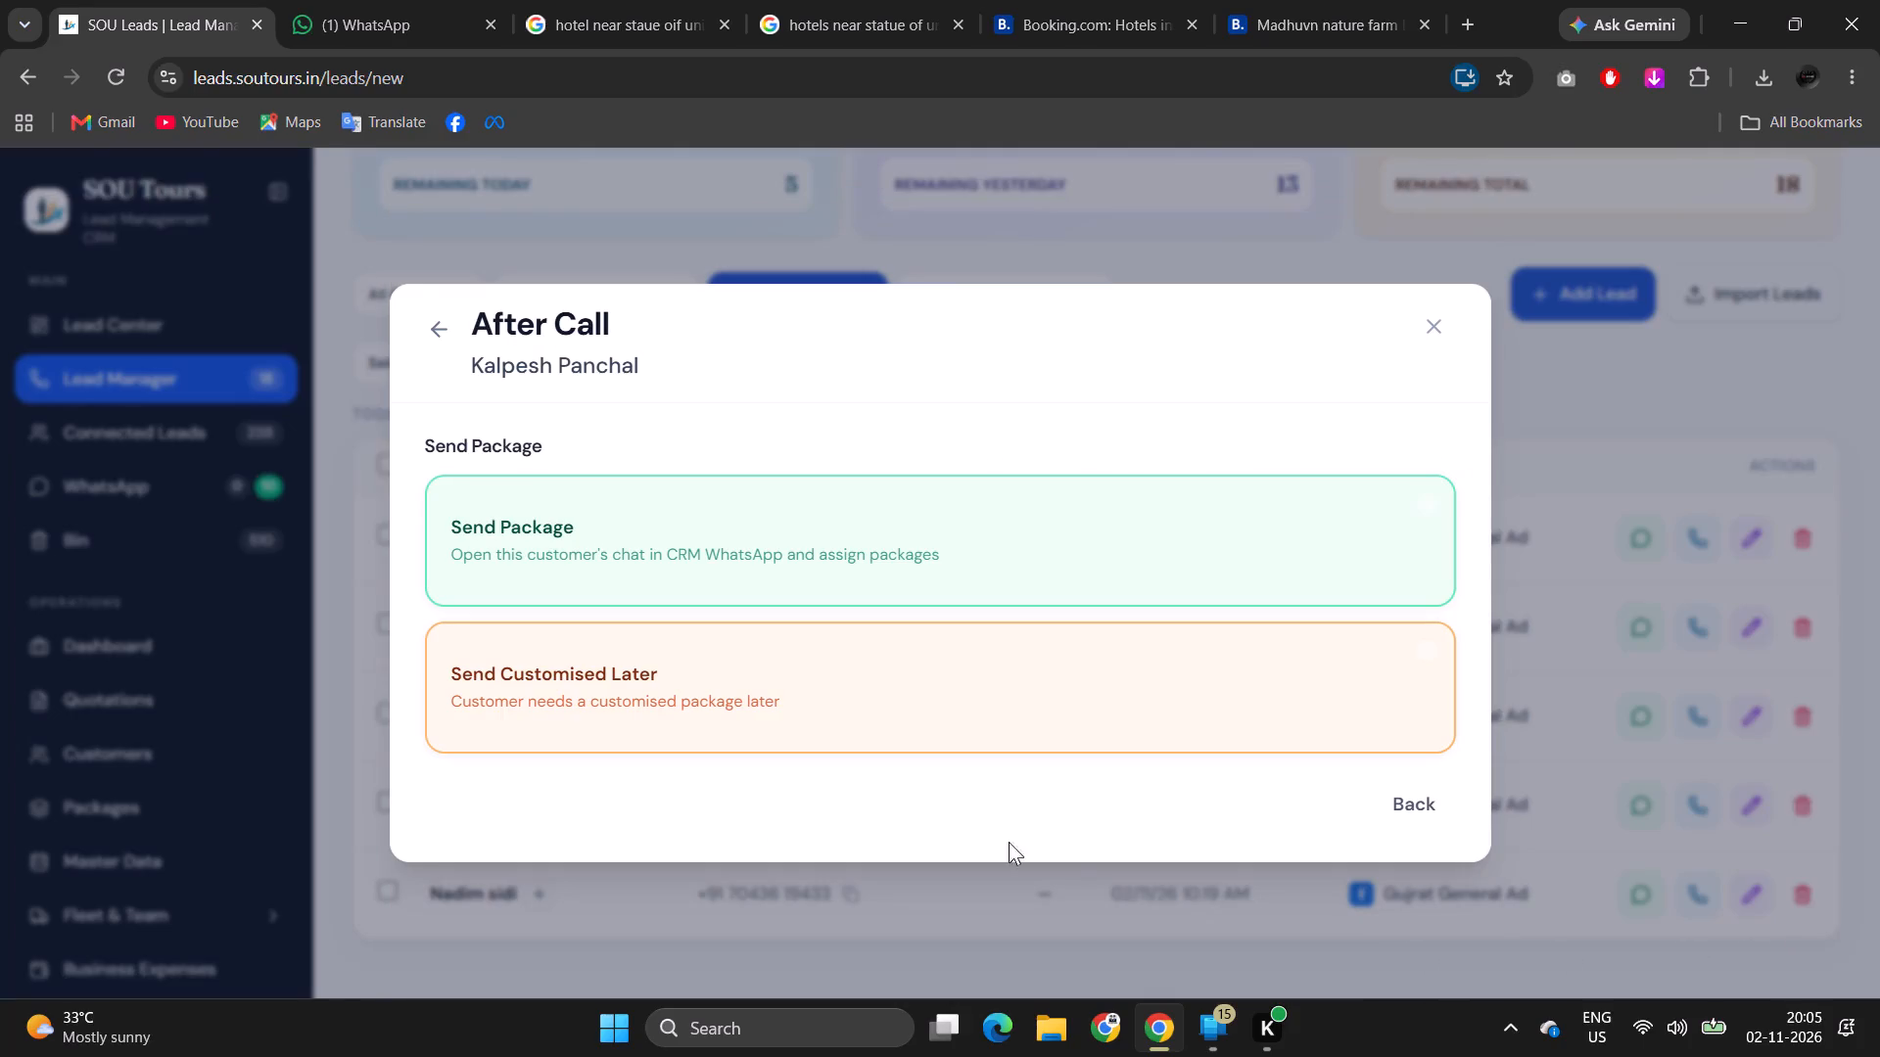
left_click(725, 486)
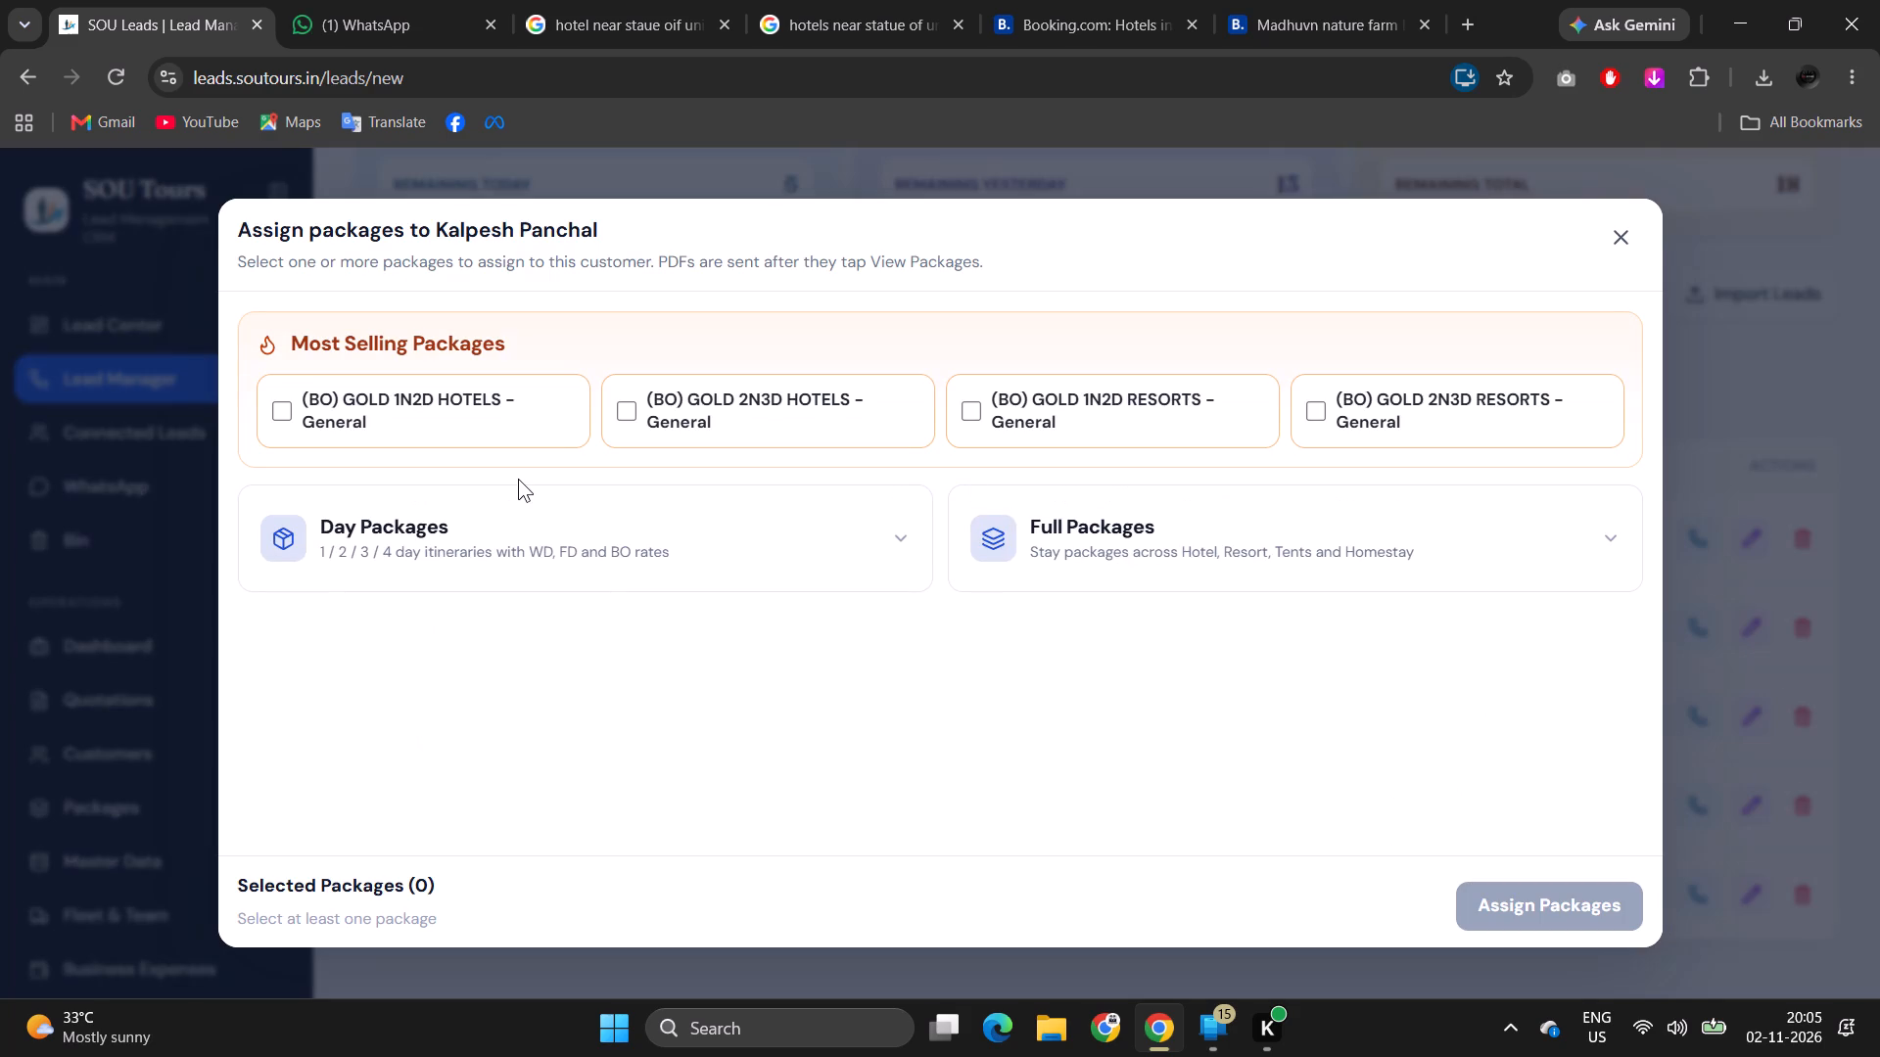
left_click(472, 438)
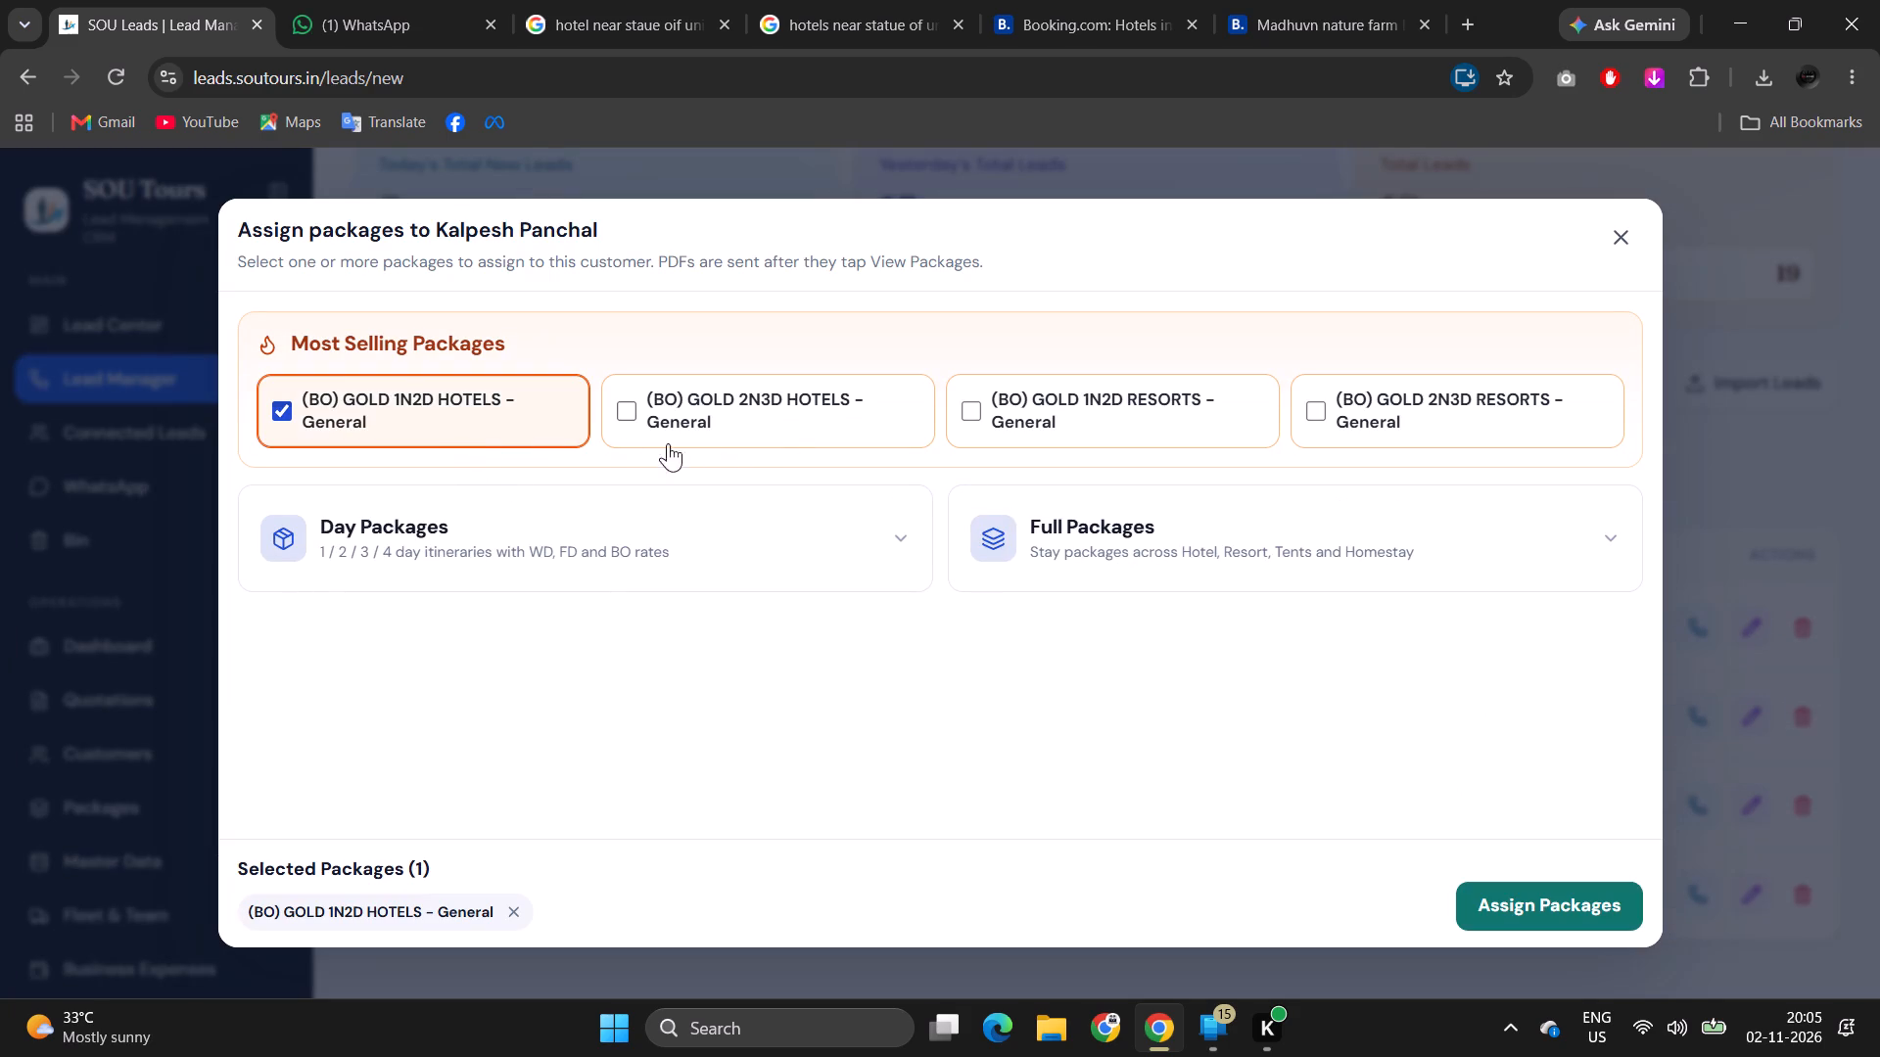
left_click(782, 426)
left_click(1075, 424)
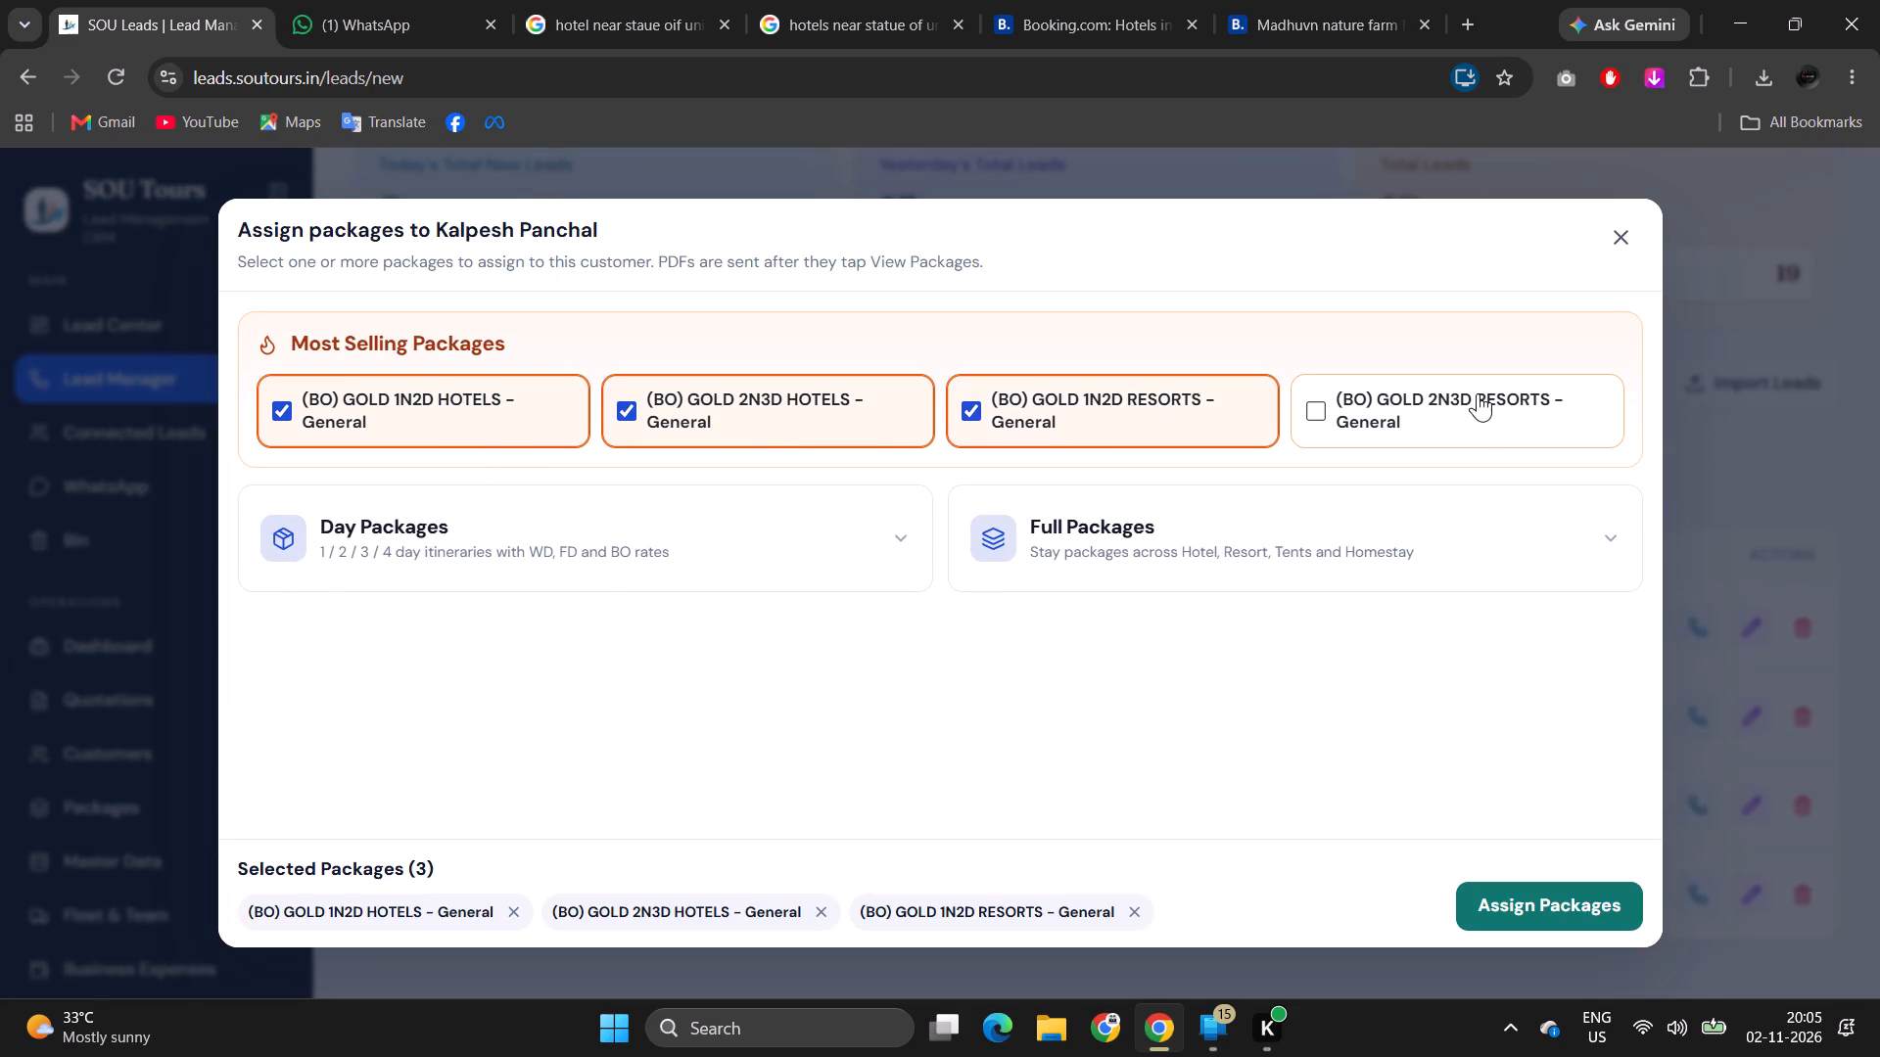
left_click(1474, 423)
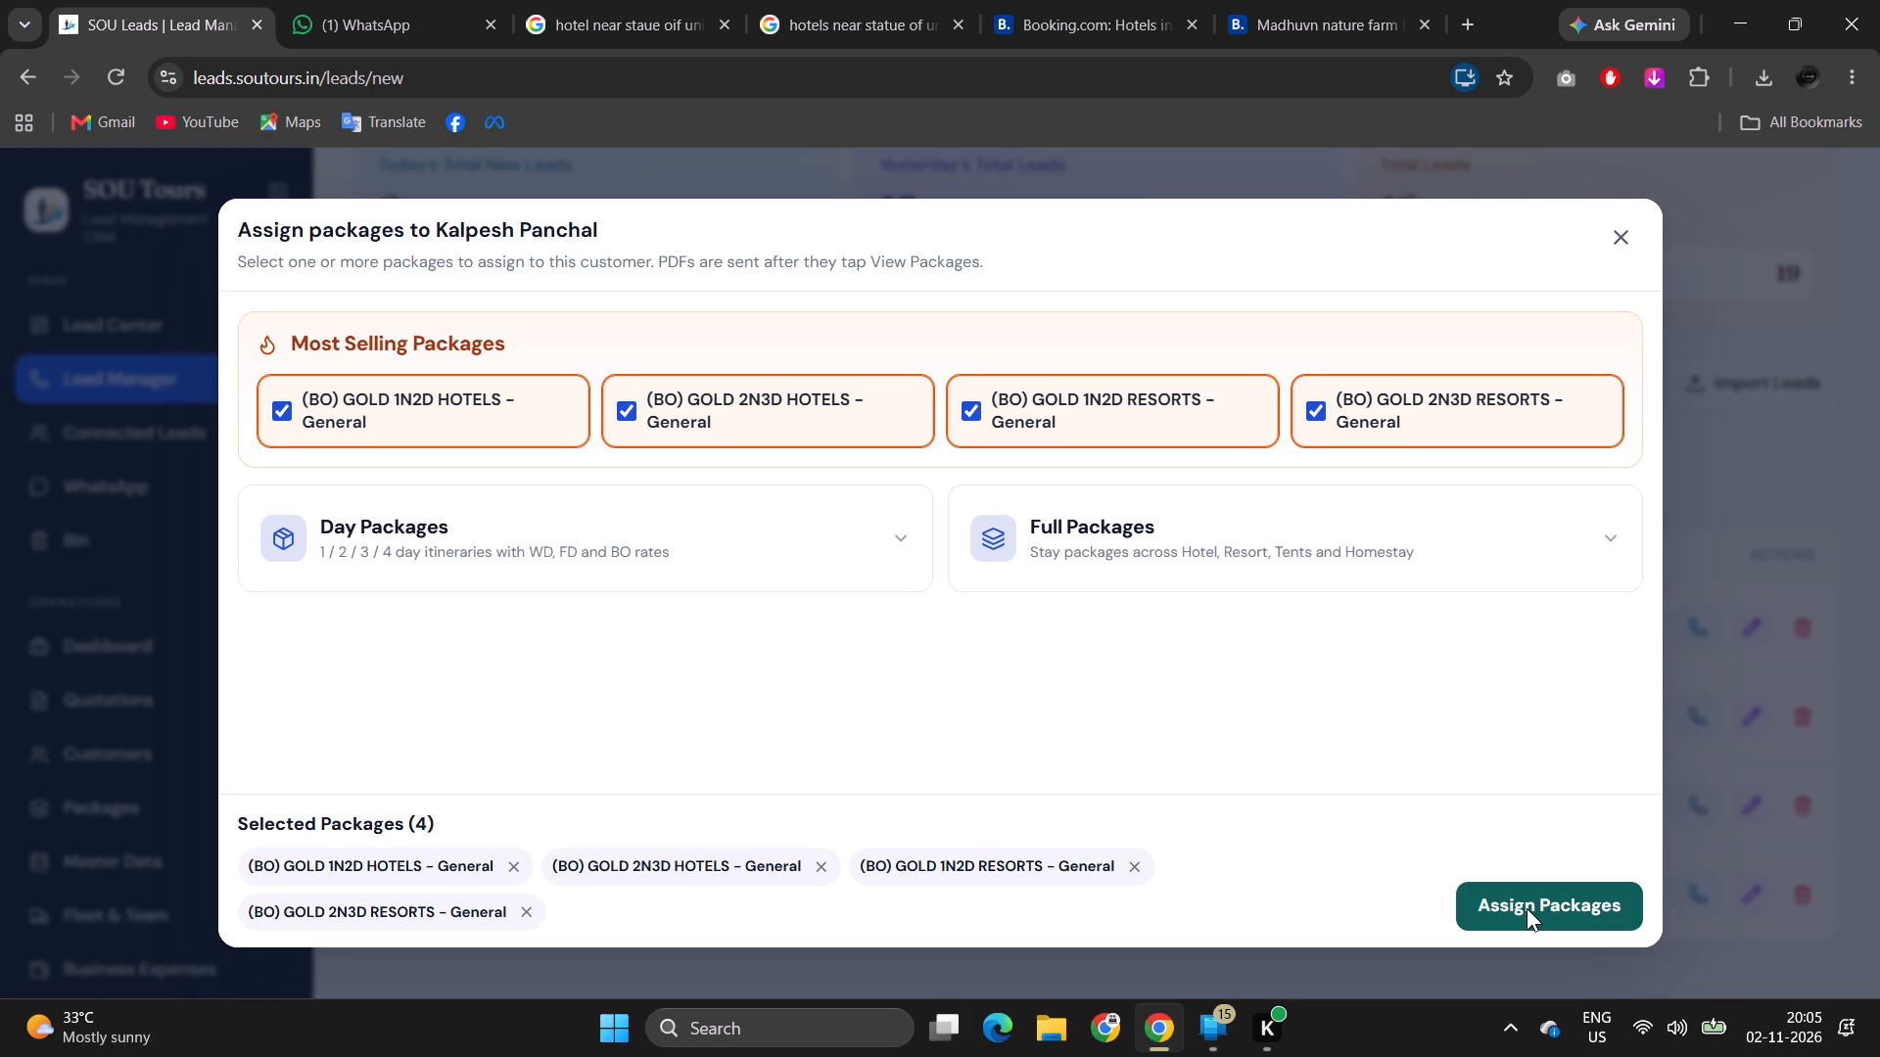
left_click(1527, 908)
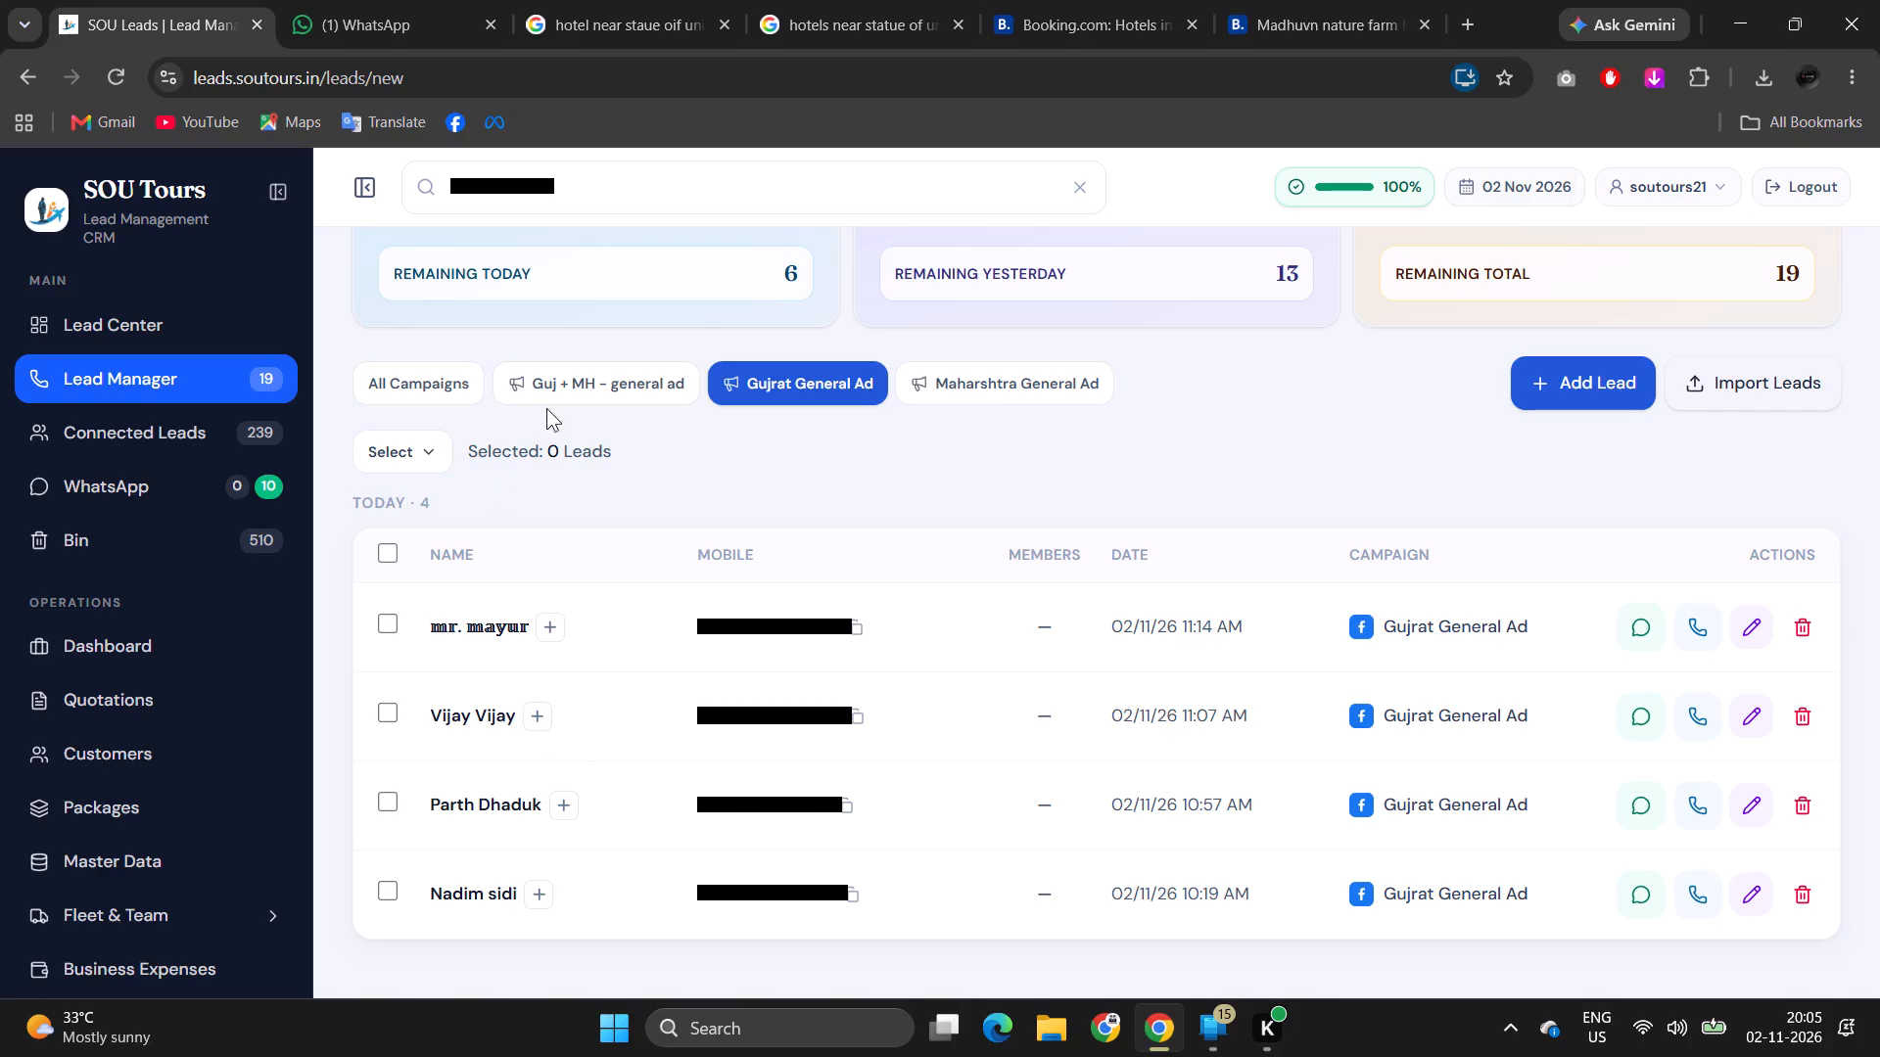
Search the CRM for "sari", open the matching connected November lead, and close its call outcome form without recording anything.
left_click(1088, 202)
left_click(775, 172)
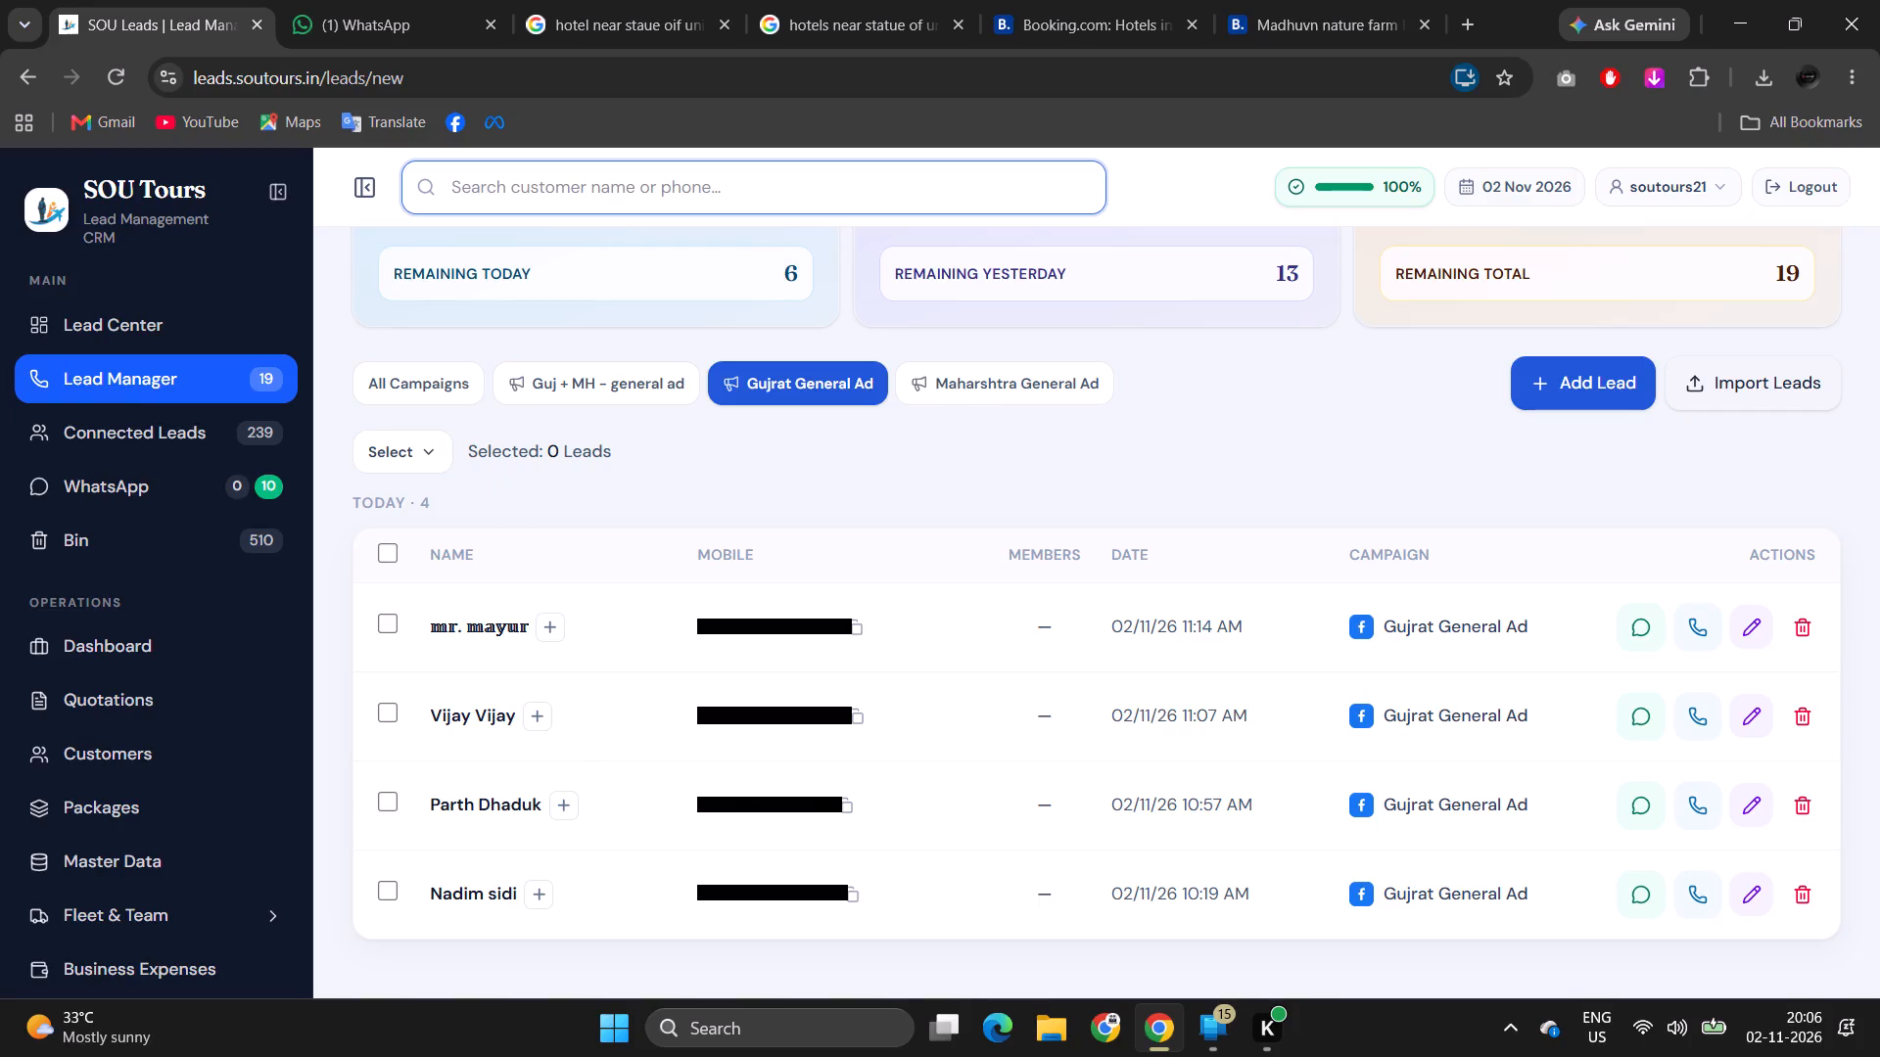
type("sar")
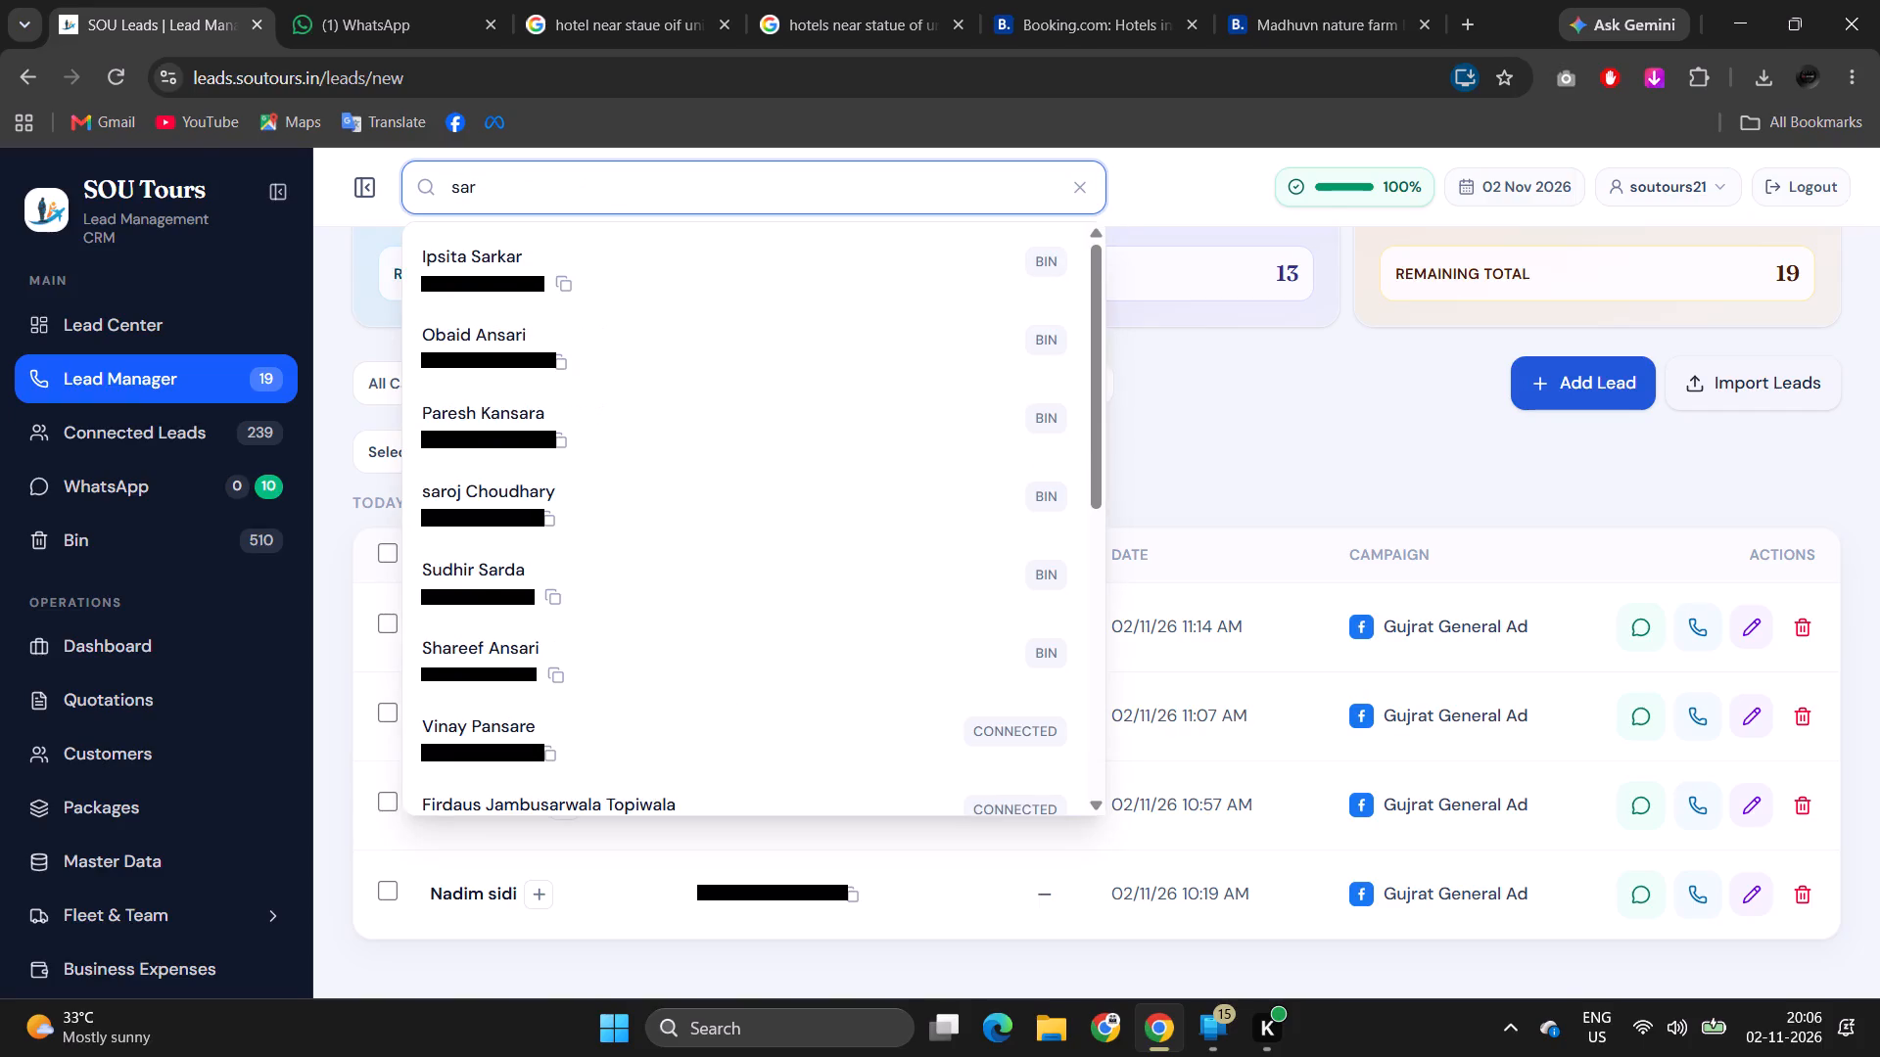
key("i")
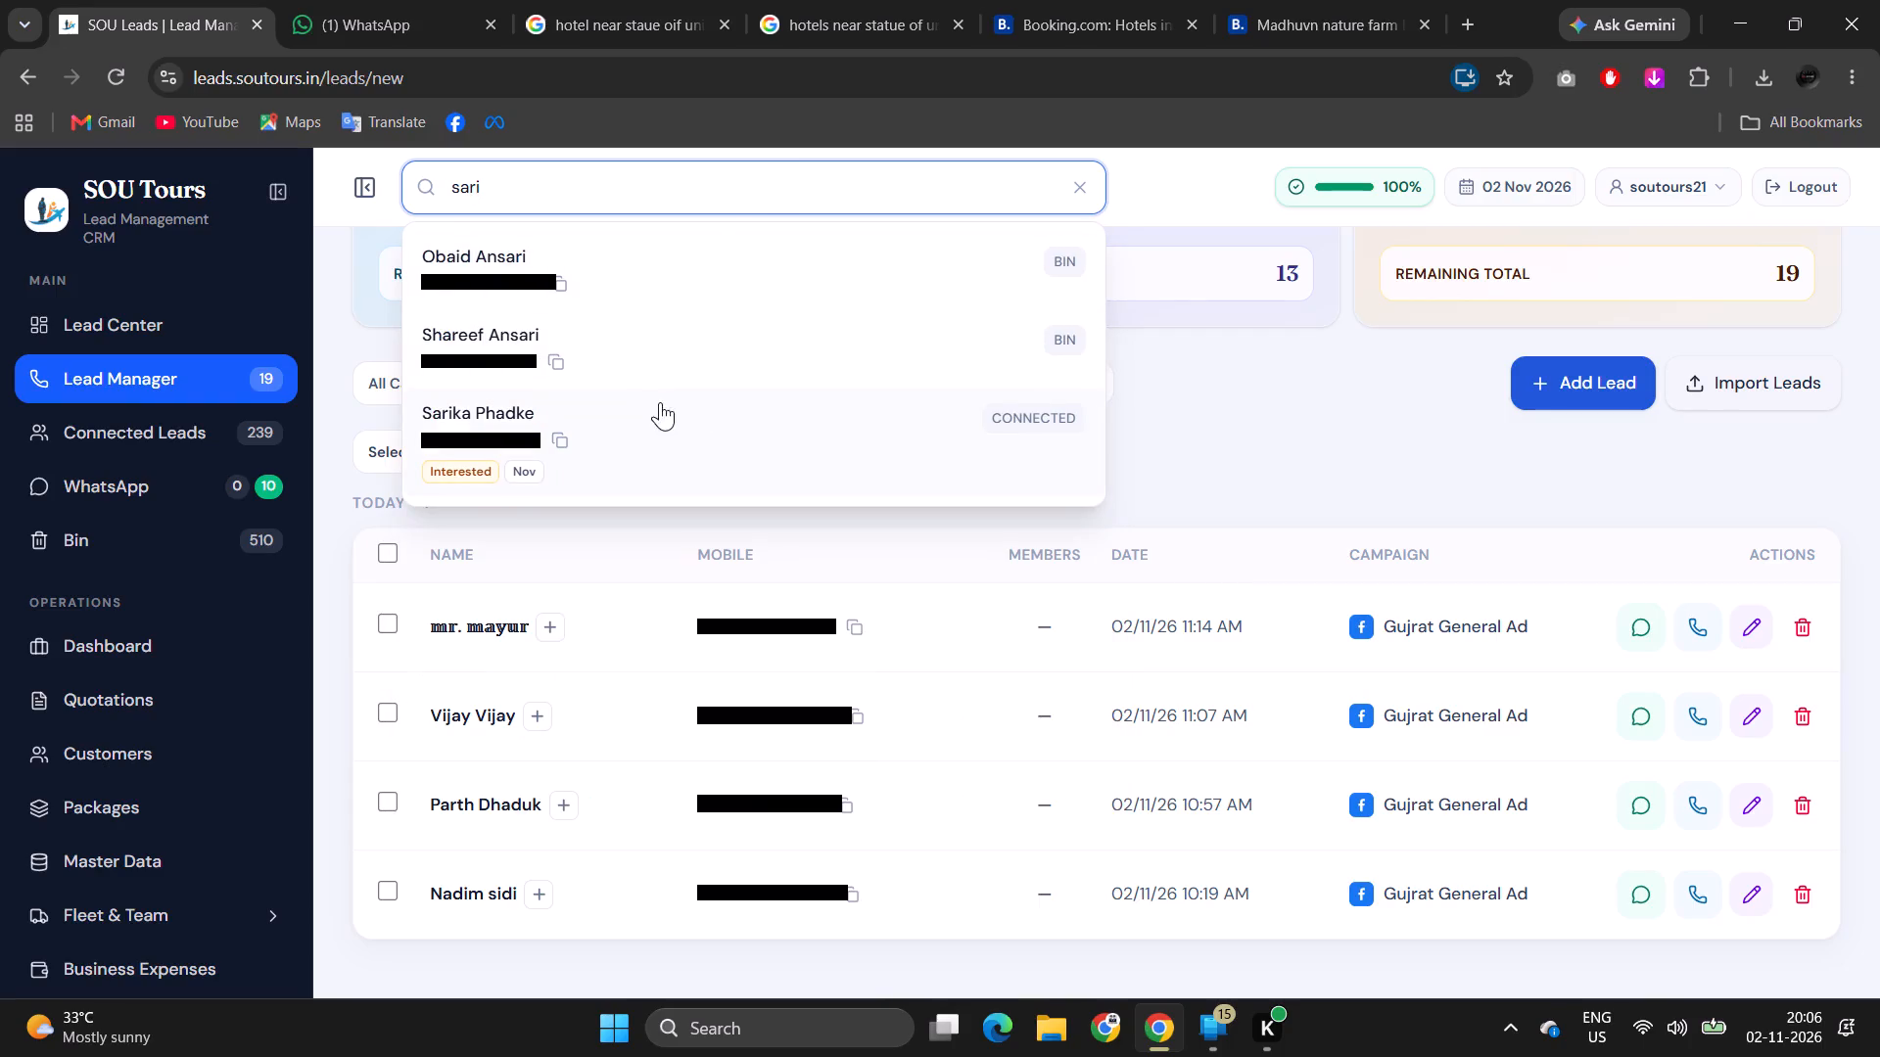
left_click(637, 416)
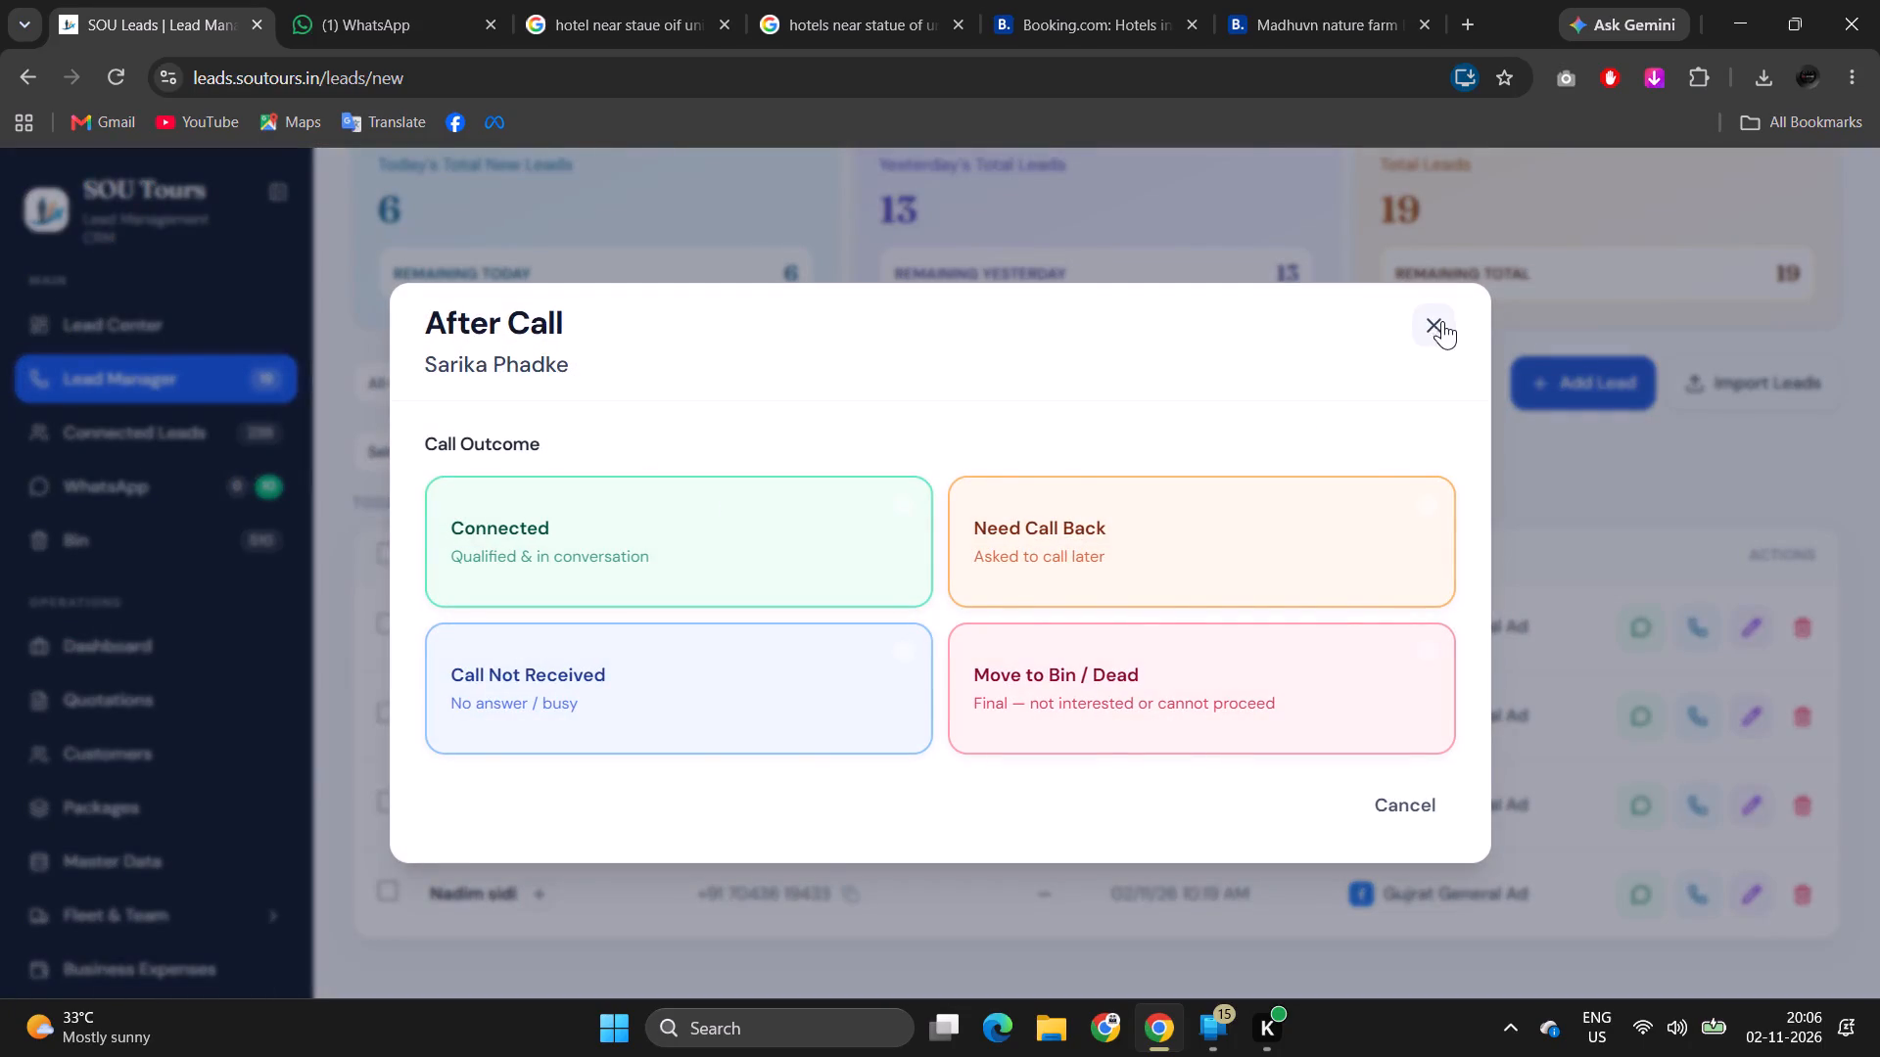
left_click(1438, 321)
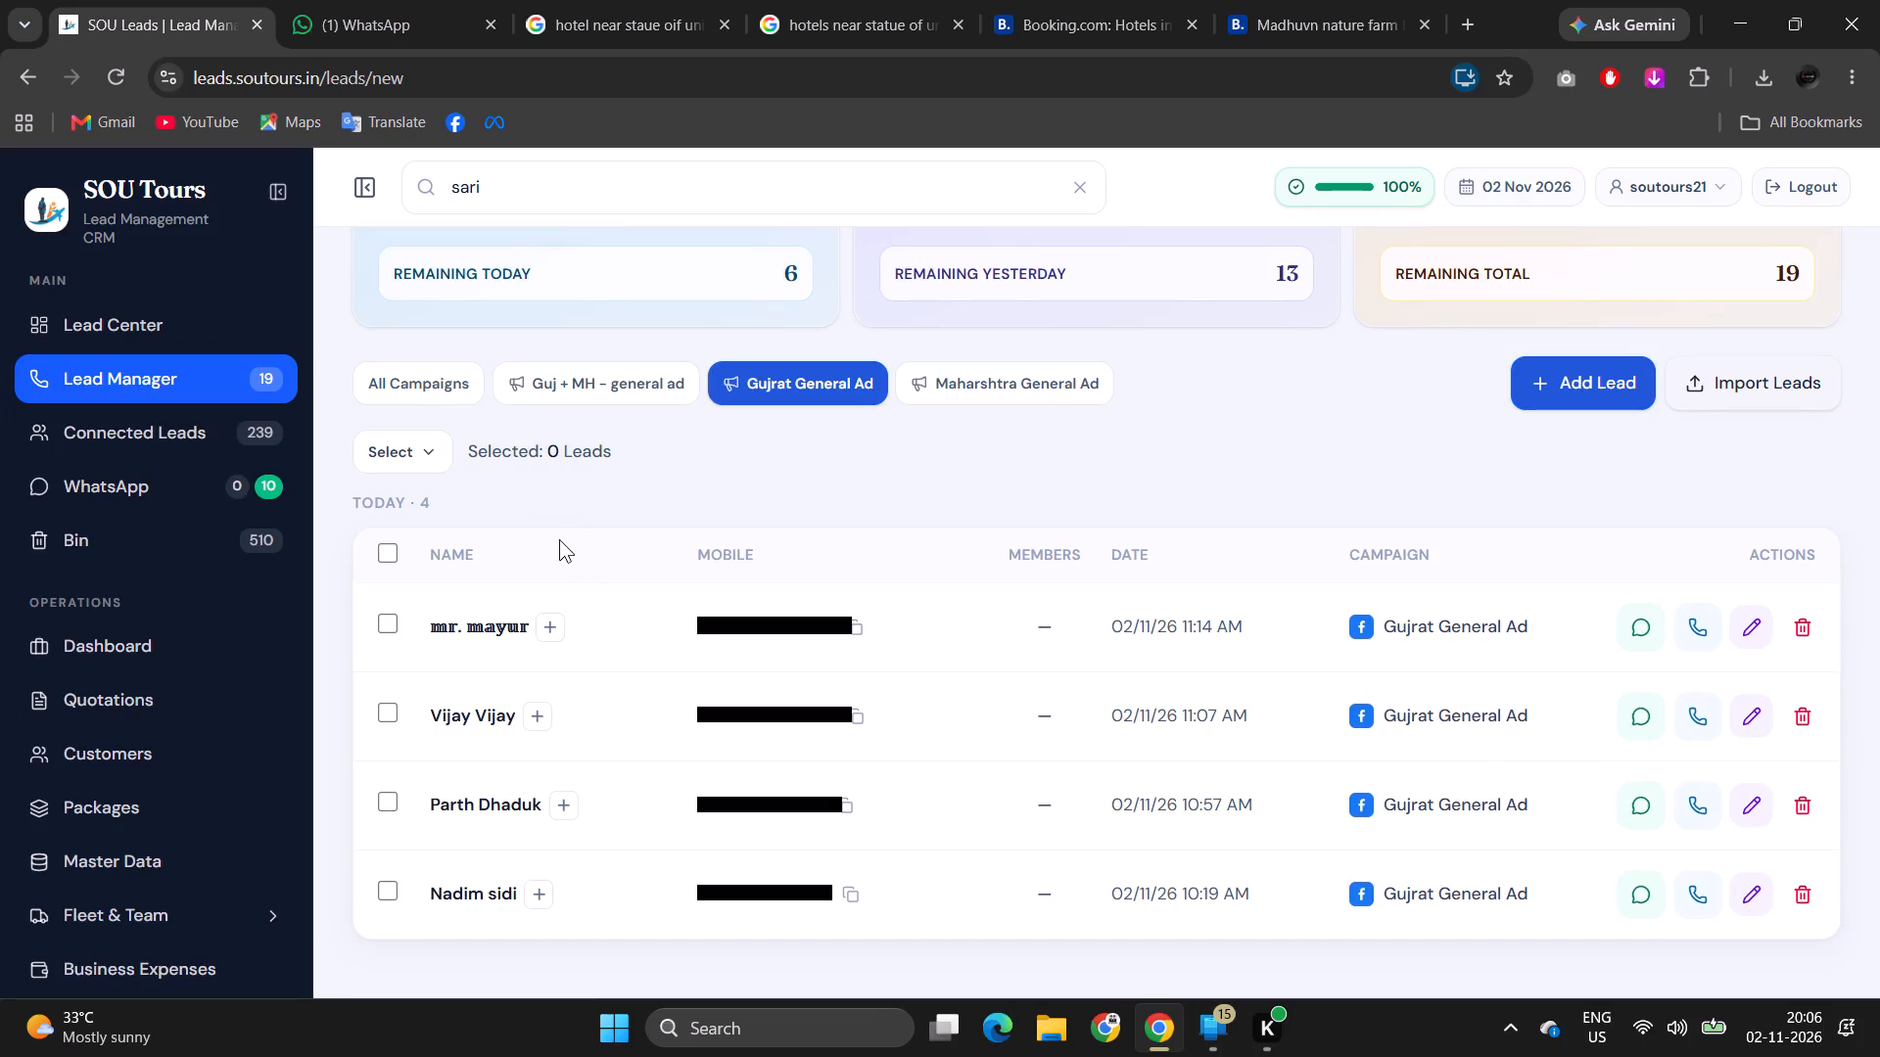
Call today's Gujrat General Ad lead received 02/11/26 at 11:14 AM.
left_click(1696, 625)
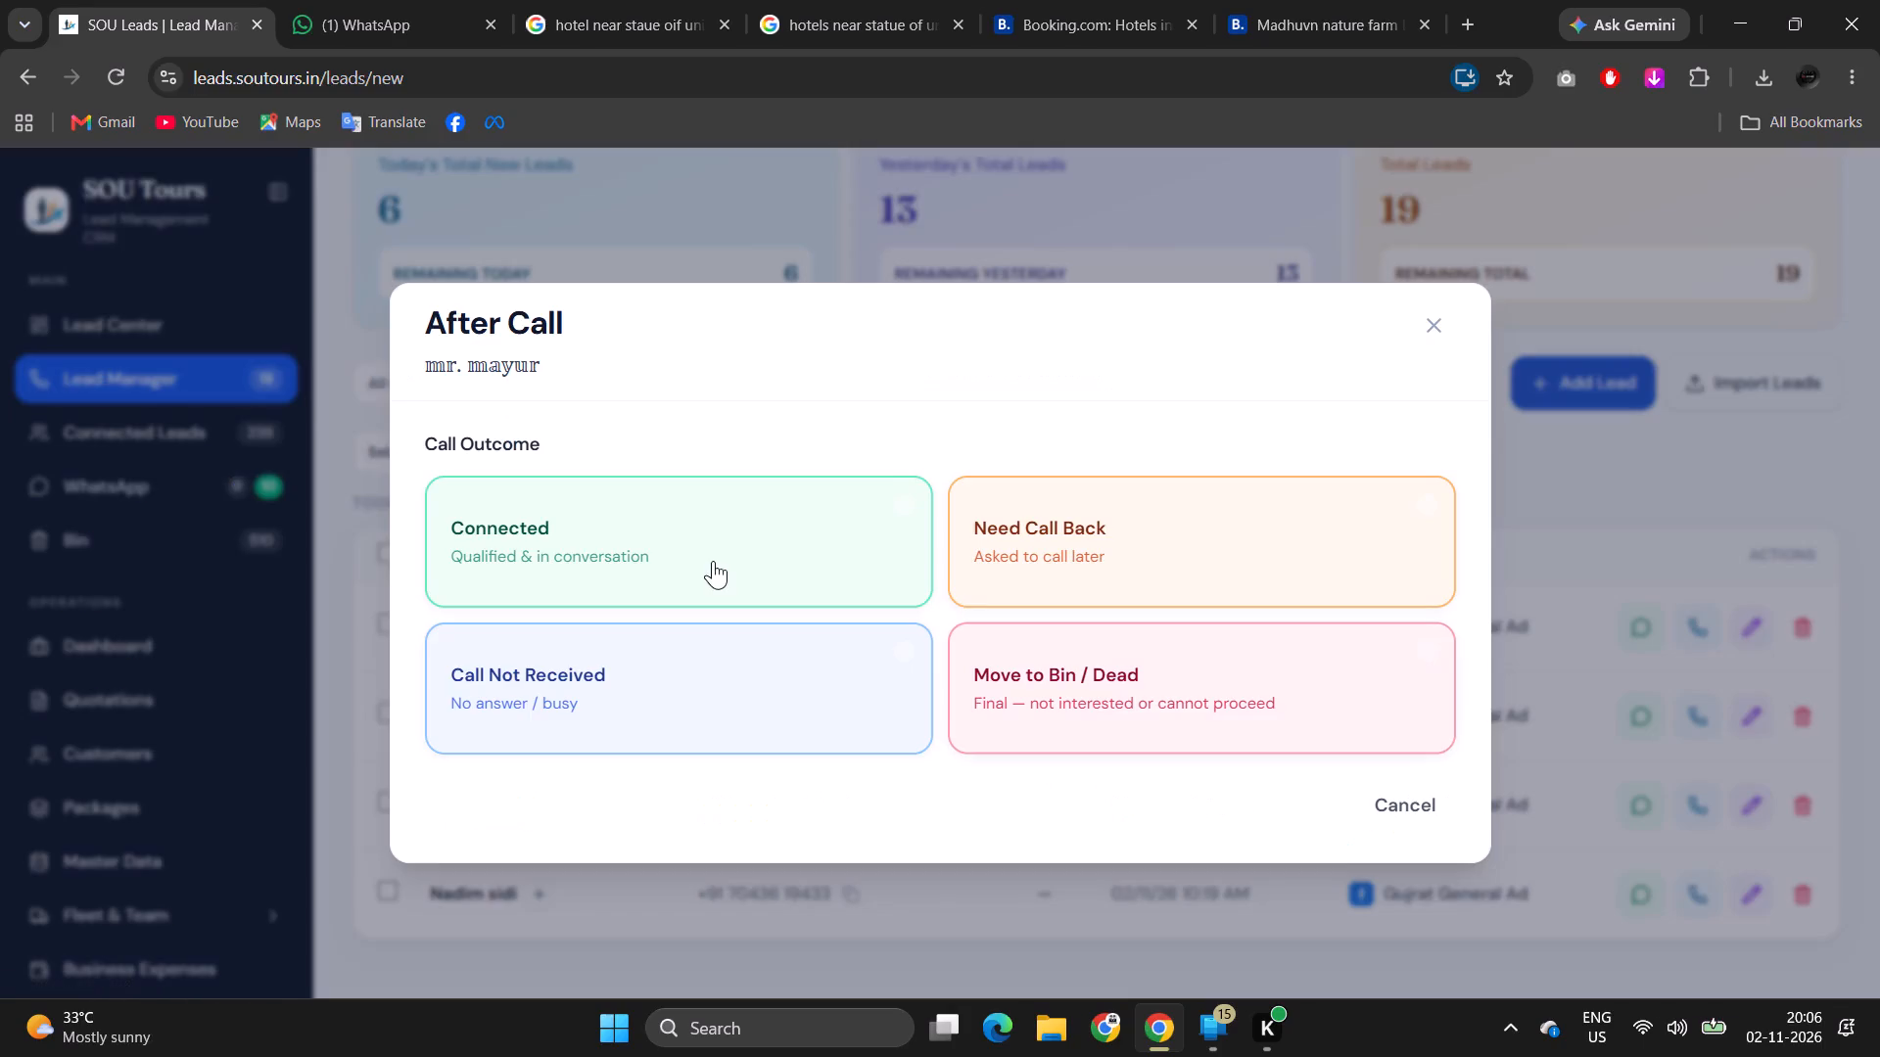
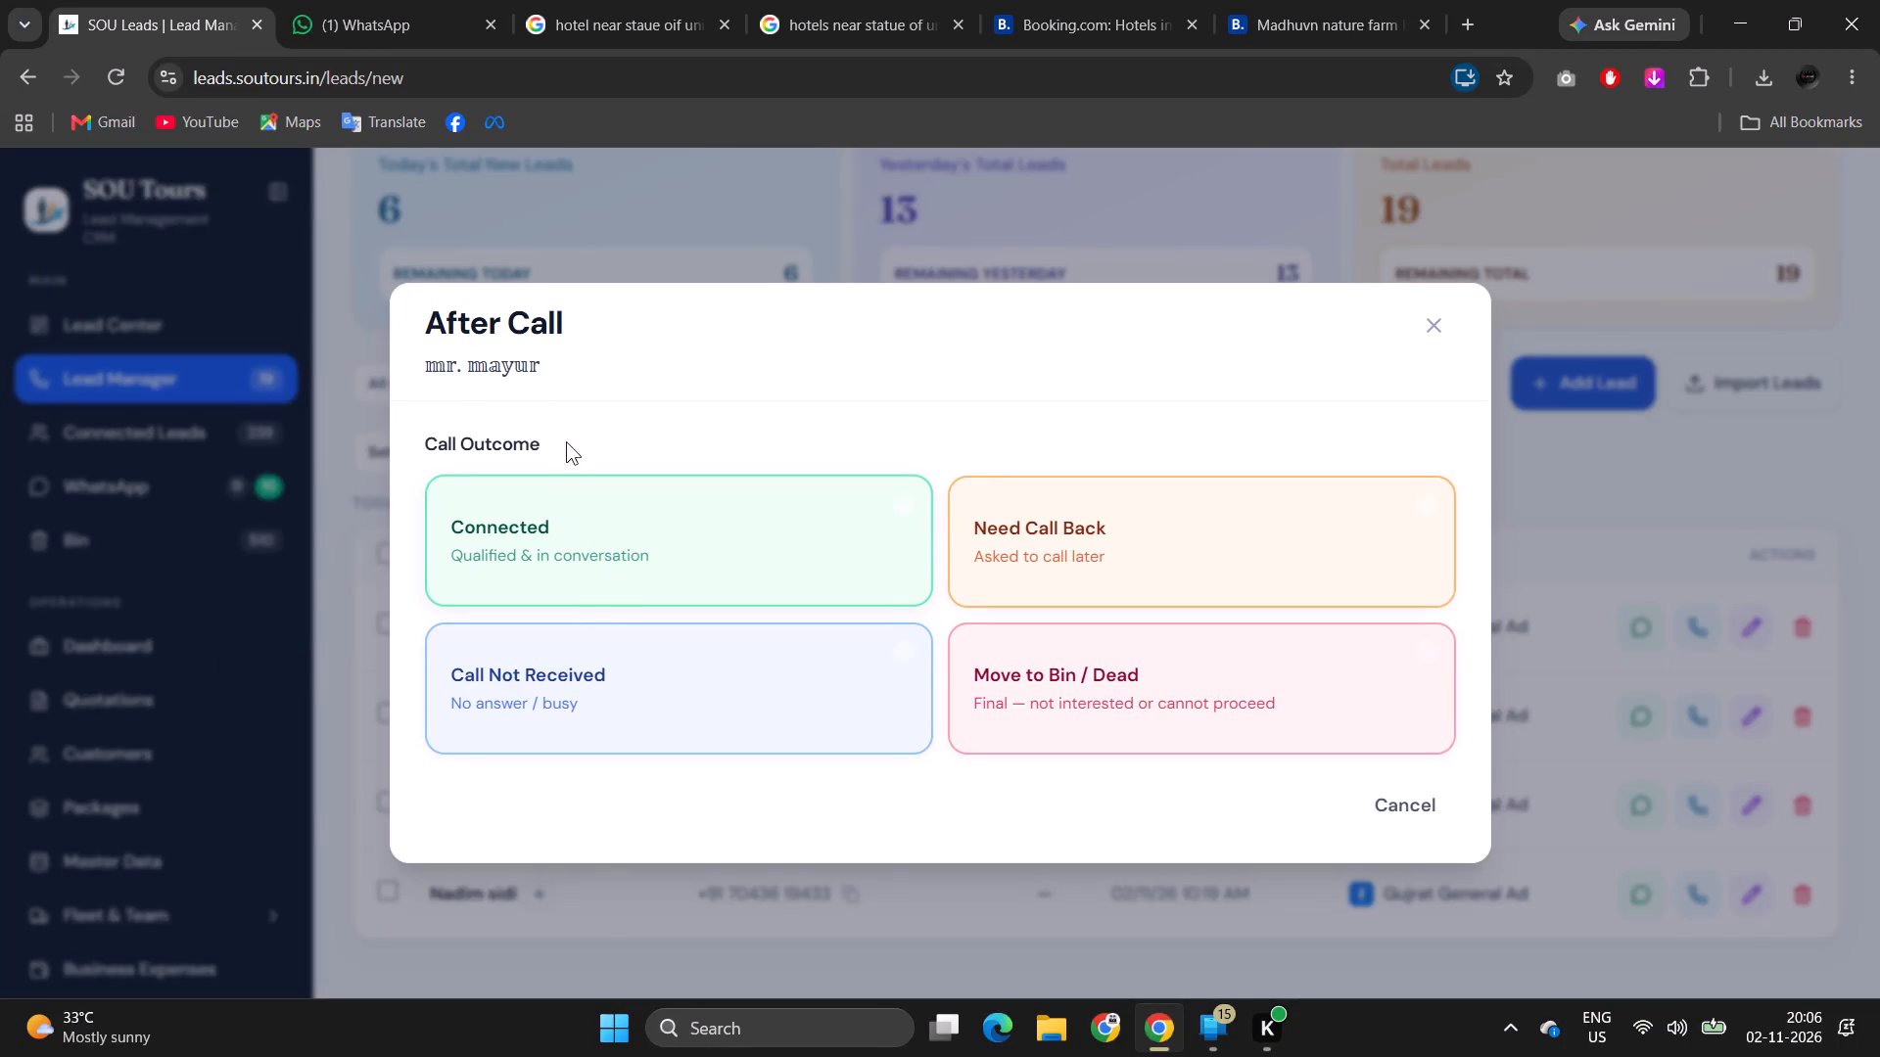
Dismiss the call outcome form without recording anything and redial the Gujrat General Ad lead received 02/11/26 at 11:14 AM.
left_click(1080, 238)
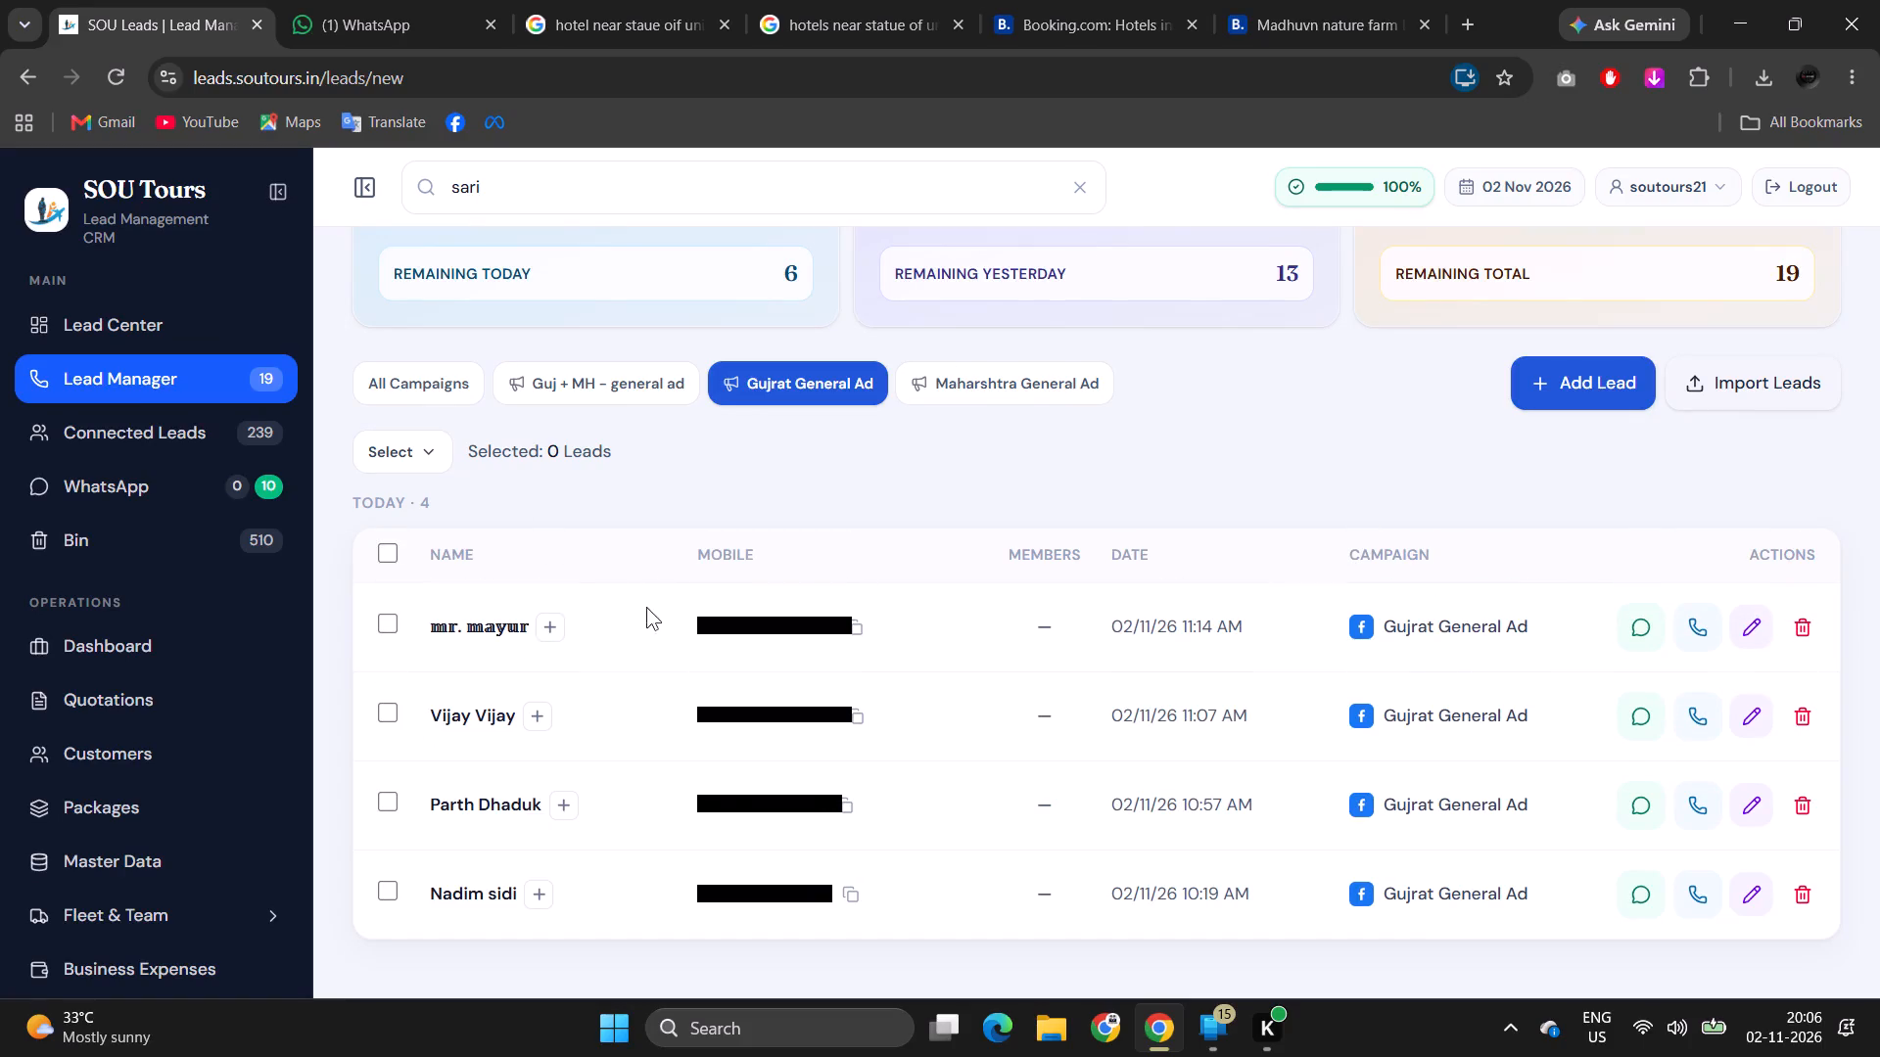
left_click(1688, 631)
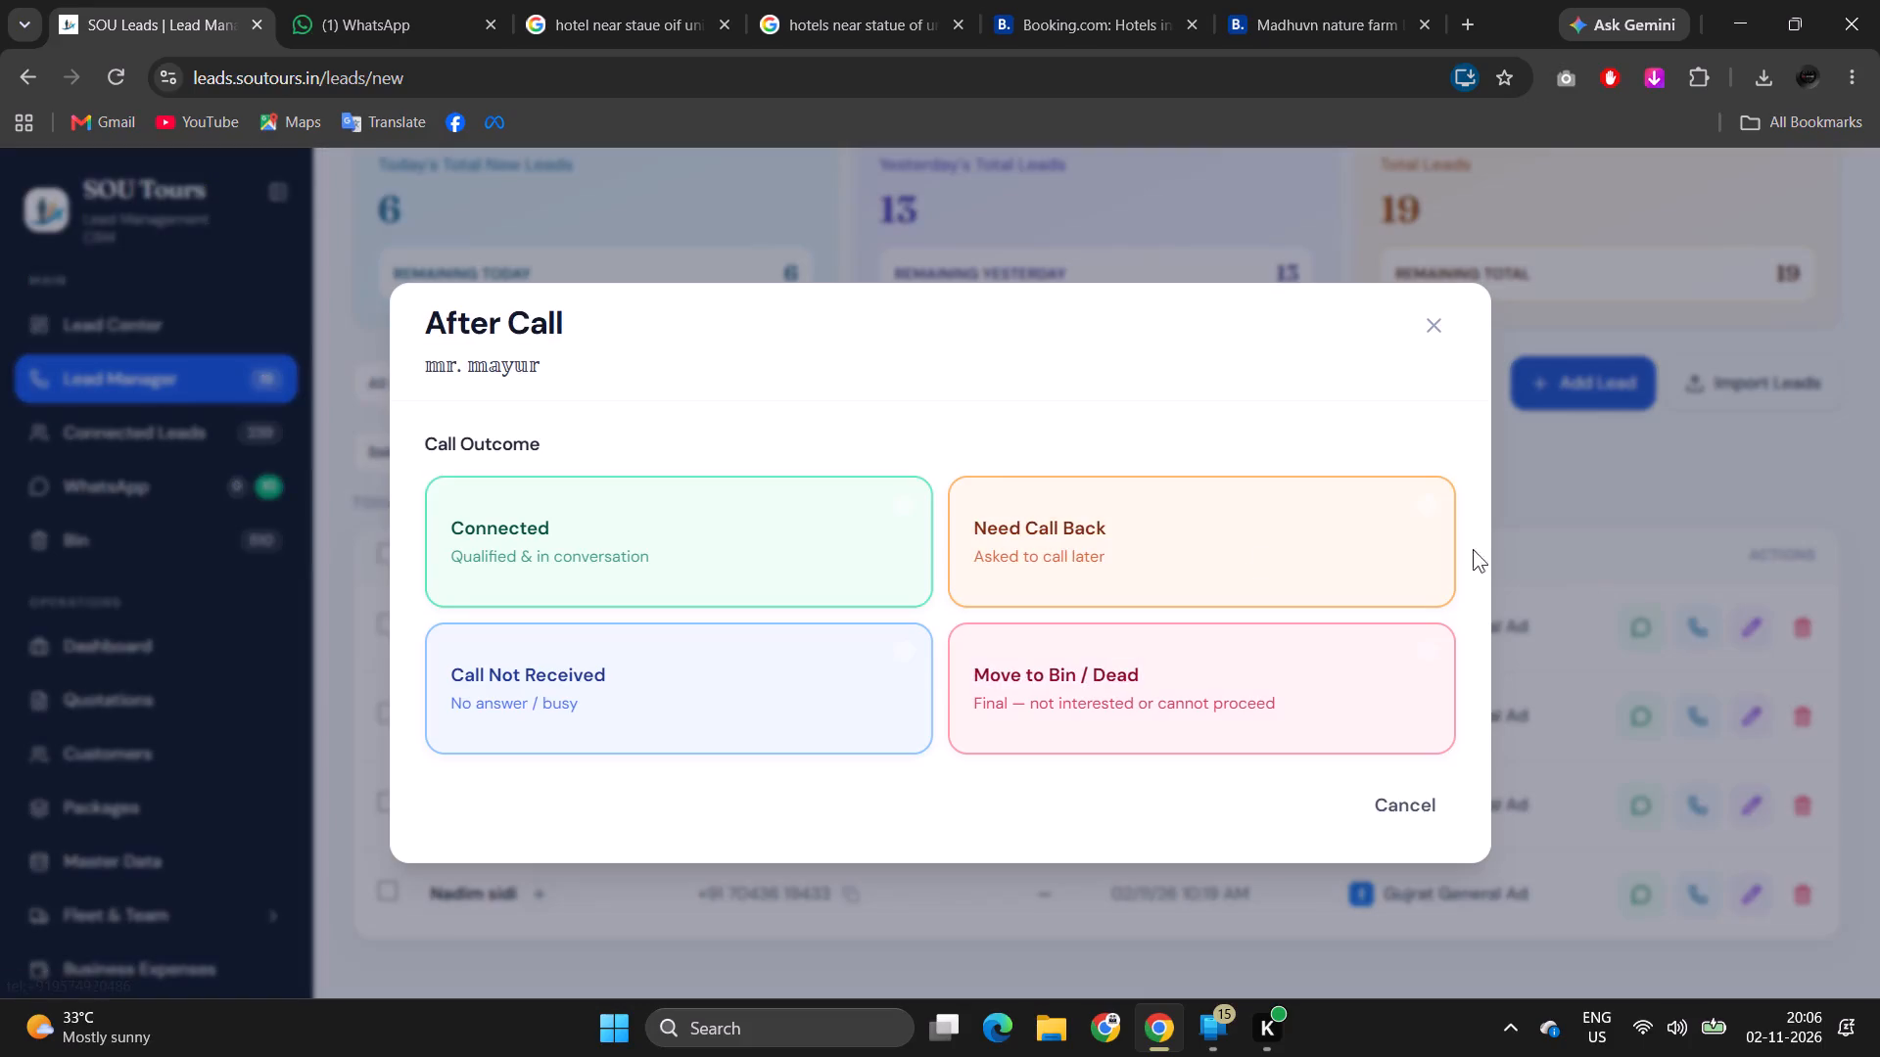
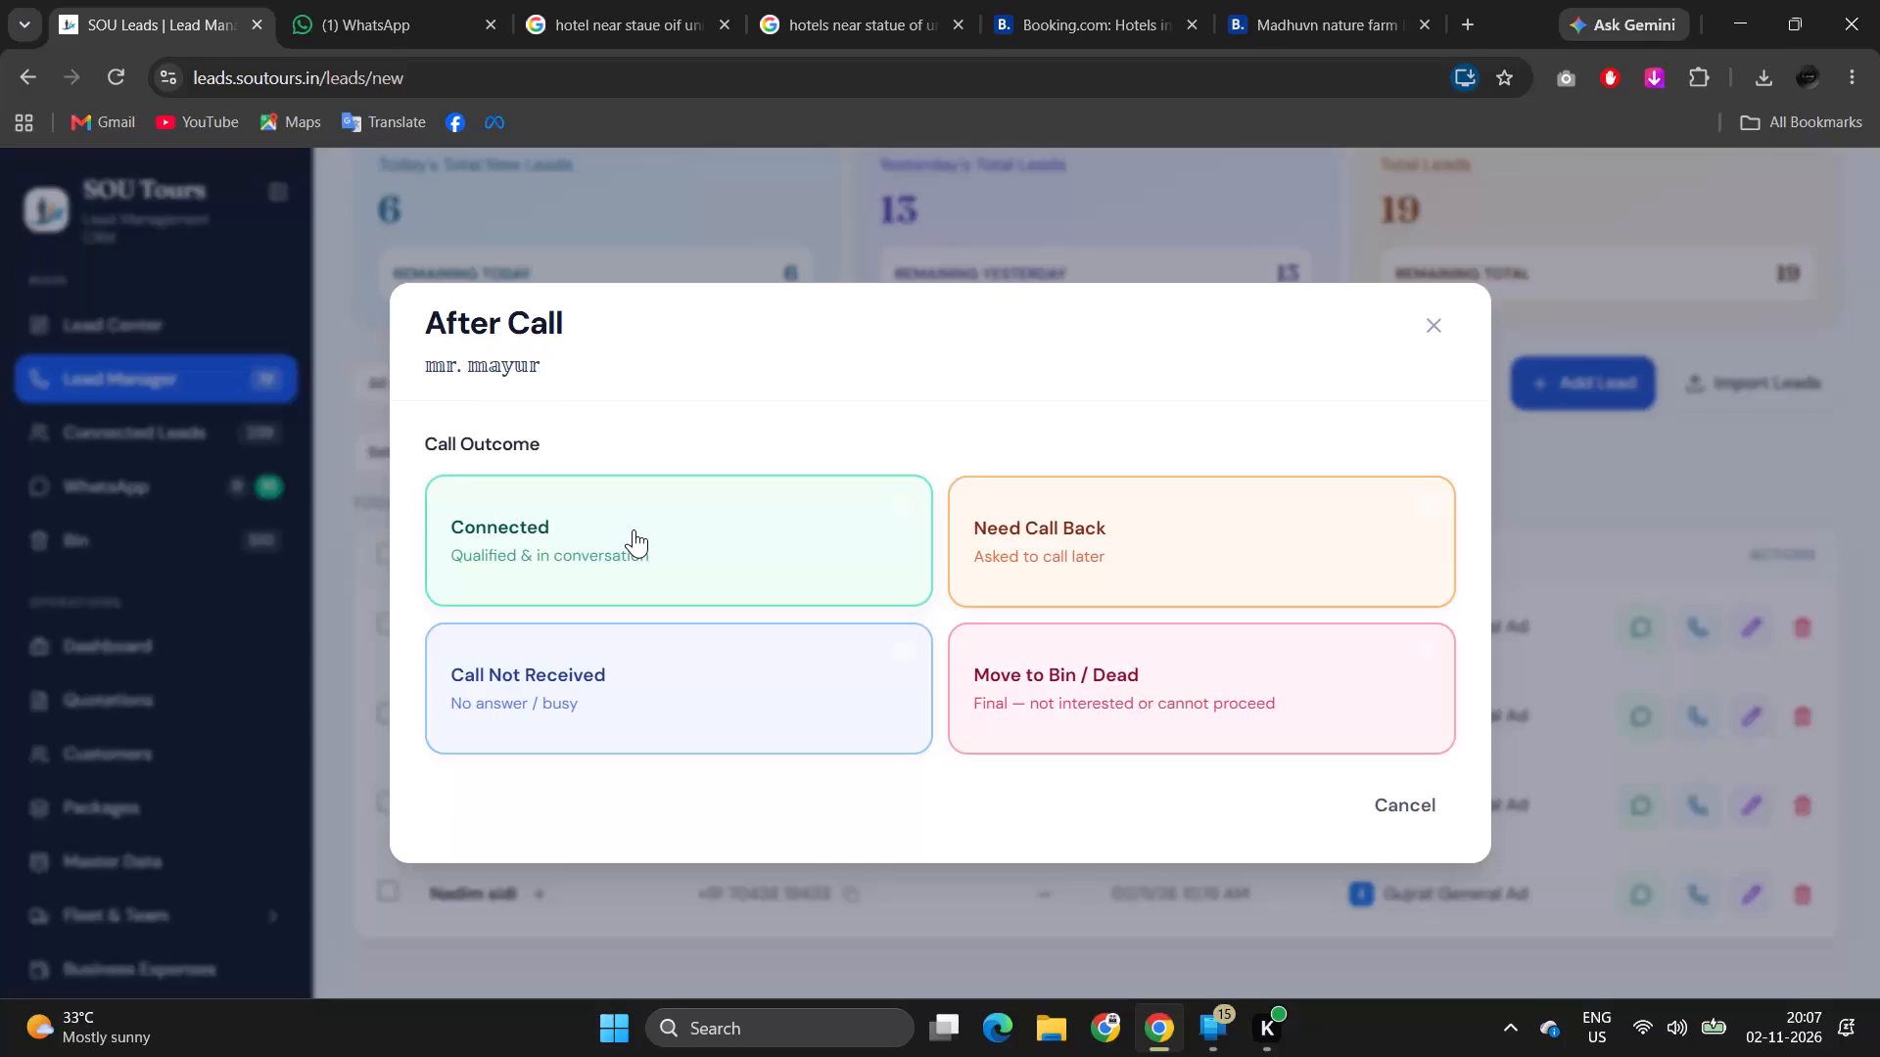
Record the call with the 11:14 AM Gujrat General Ad lead as Connected, with November as the preferred month.
left_click(632, 529)
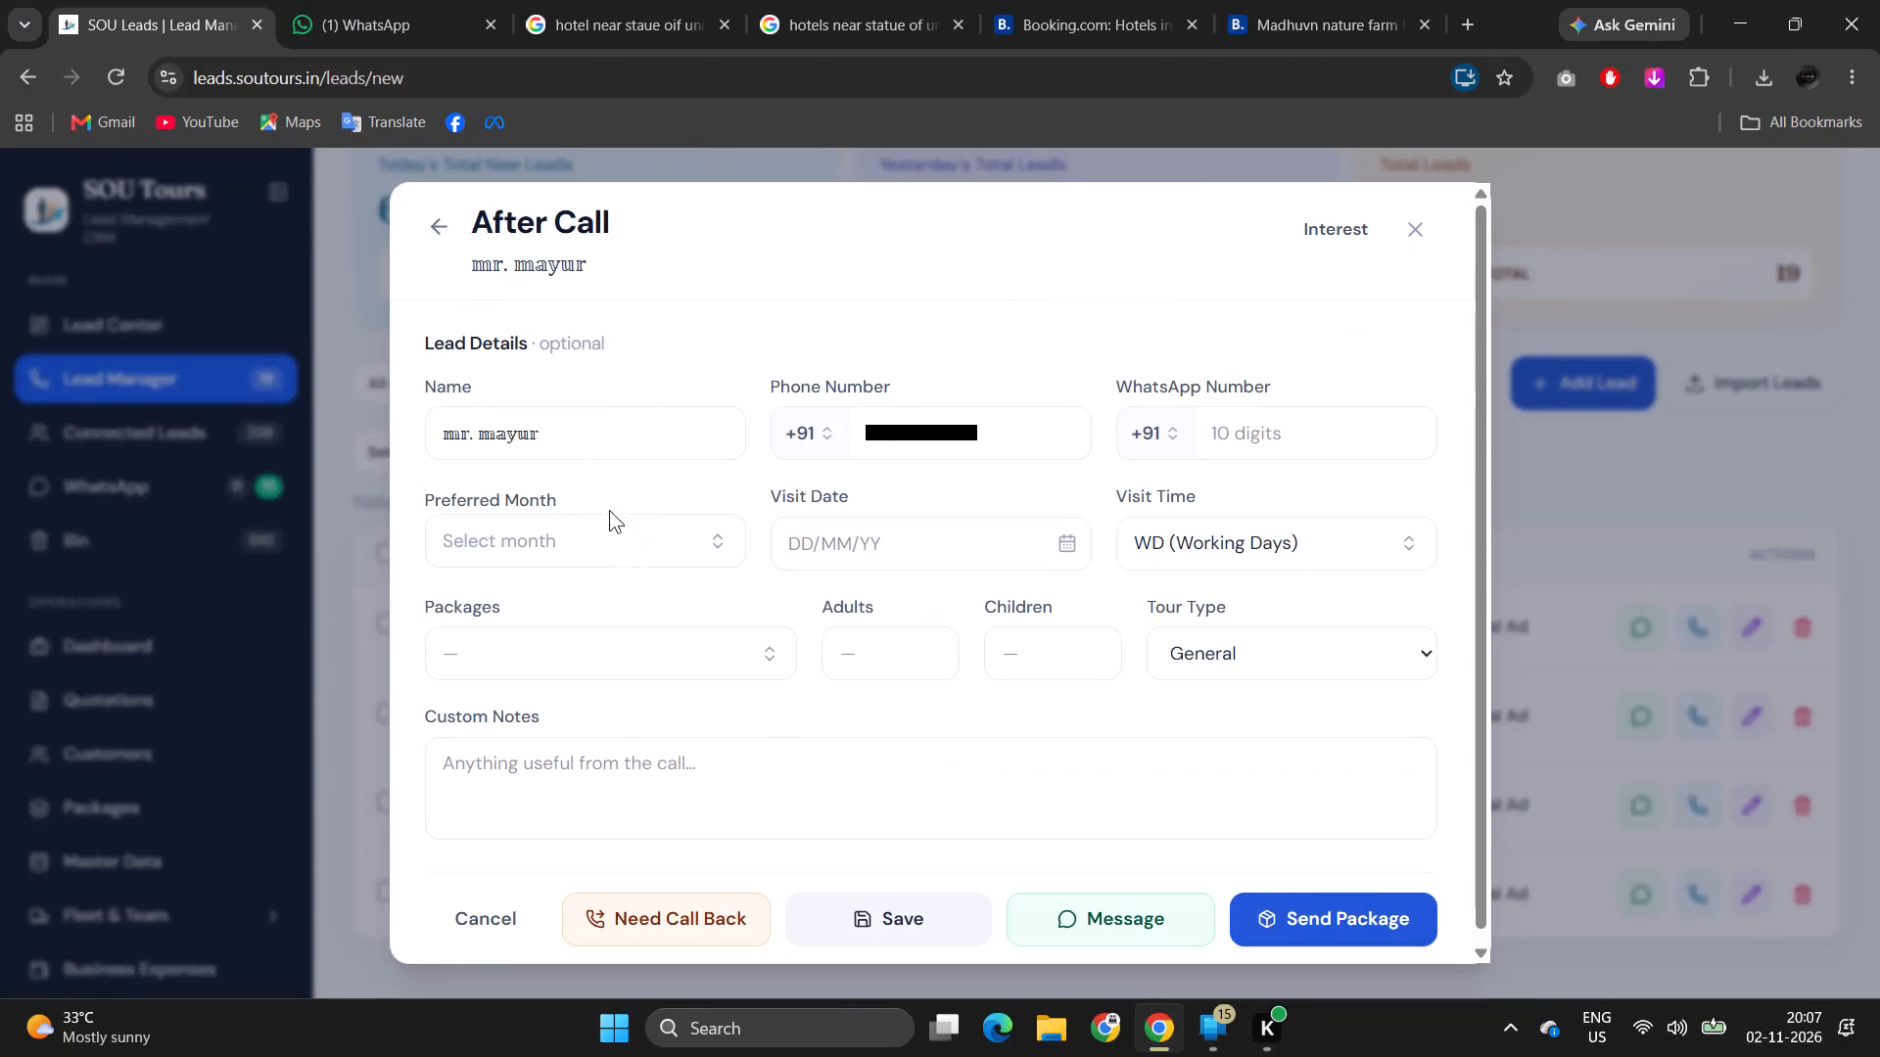
left_click(597, 560)
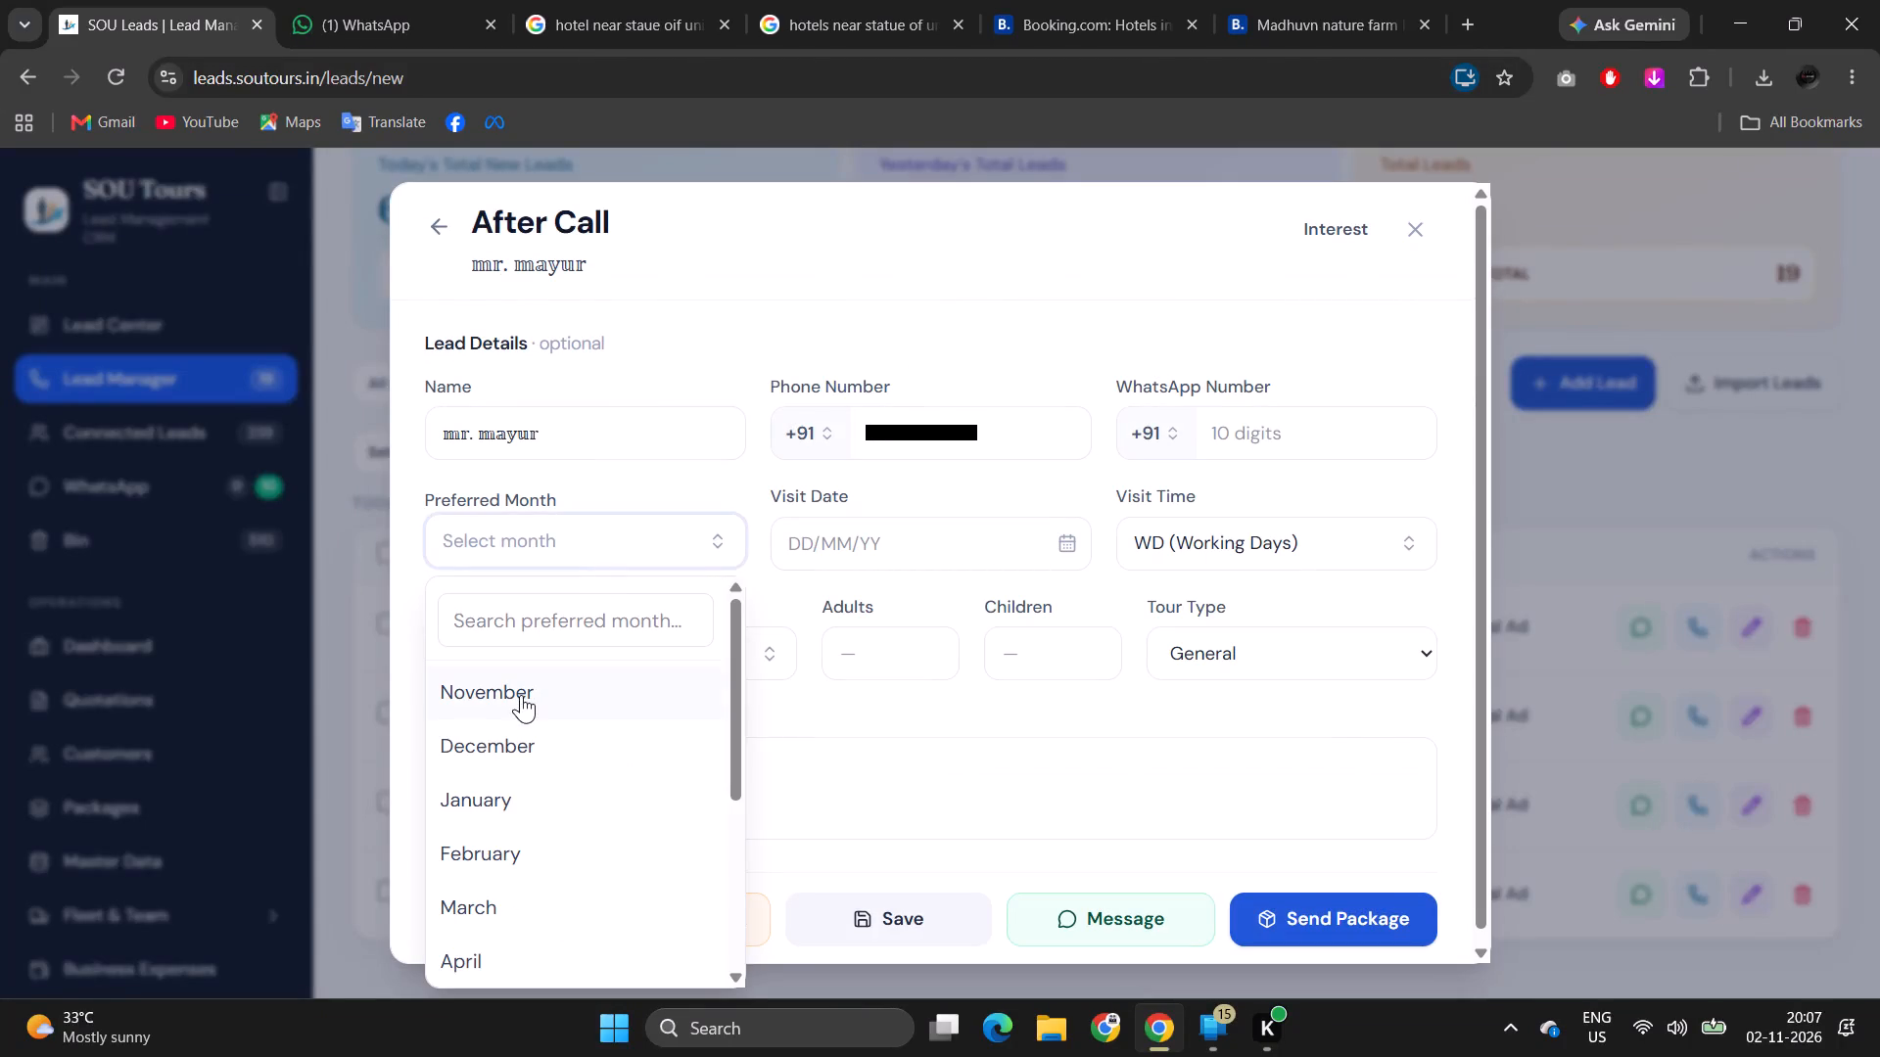
left_click(519, 695)
Assign the lead the four most selling General packages: (BO) GOLD 1N2D and 2N3D HOTELS, and (BO) GOLD 1N2D and 2N3D RESORTS.
left_click(1396, 920)
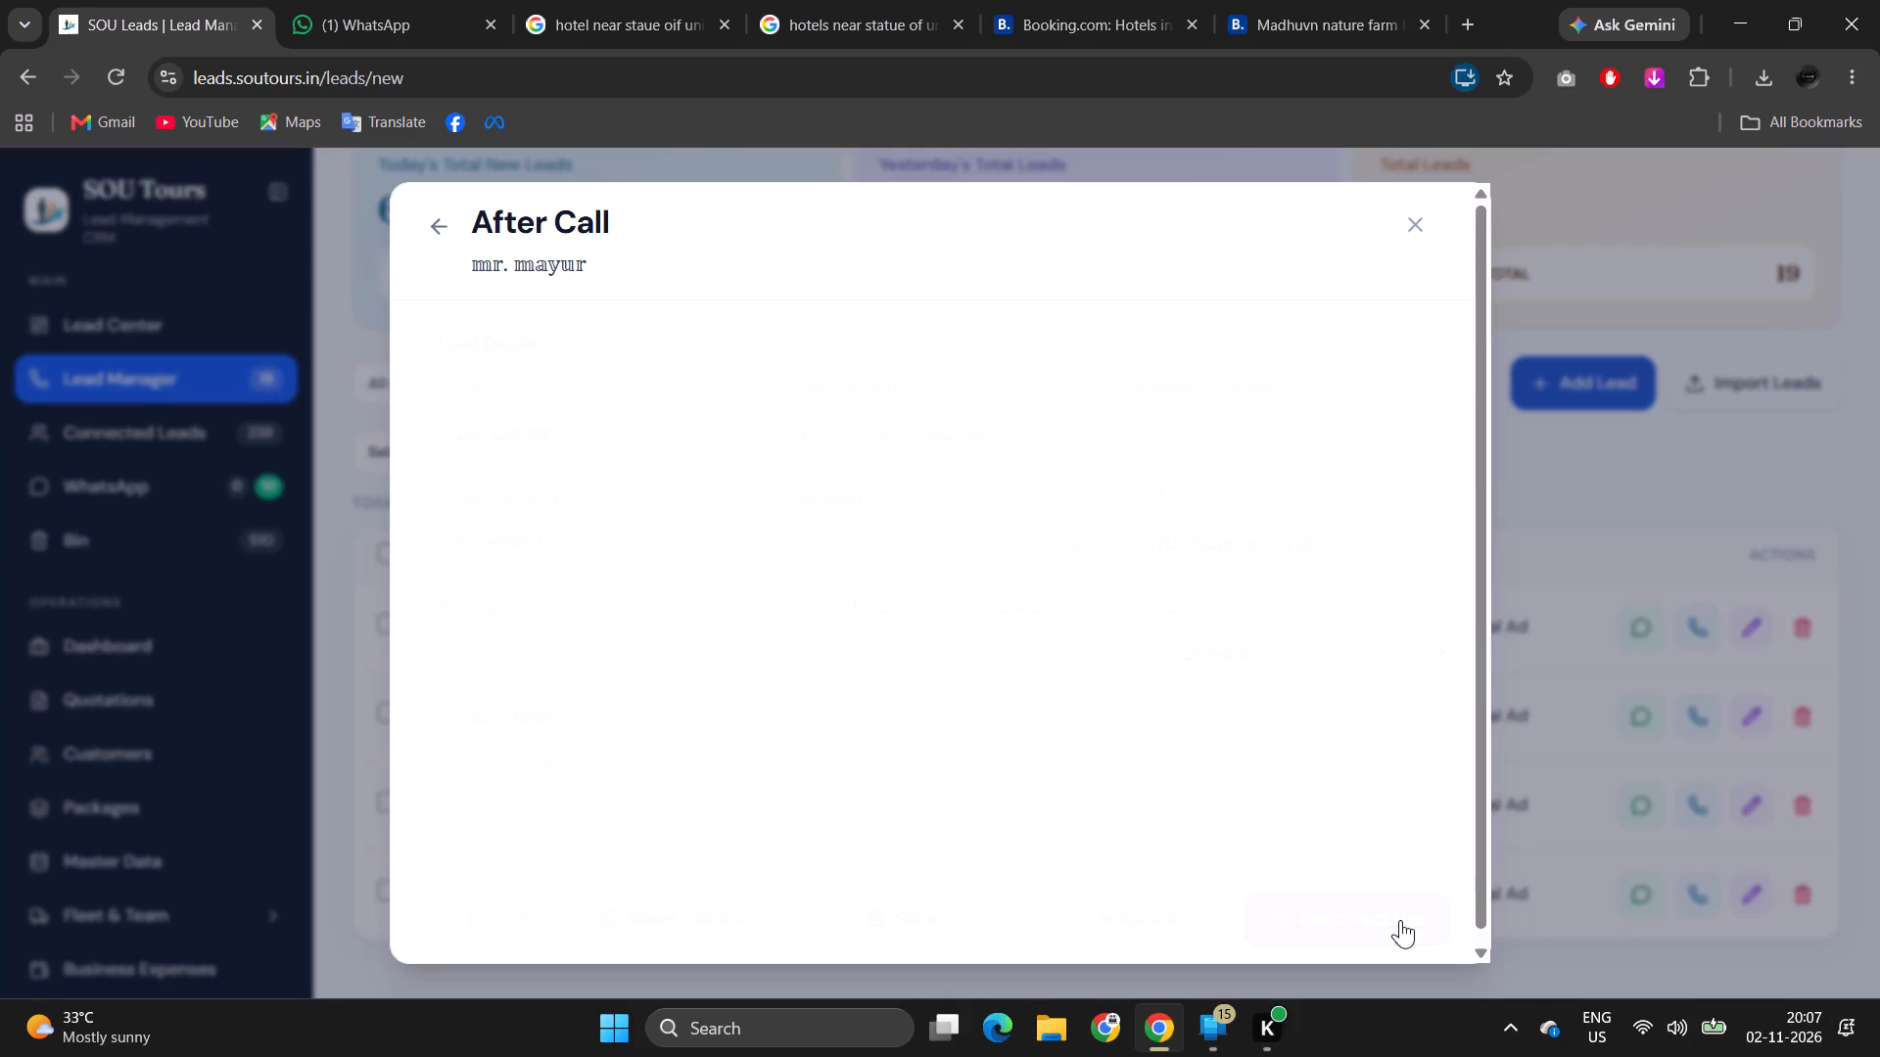
left_click(673, 532)
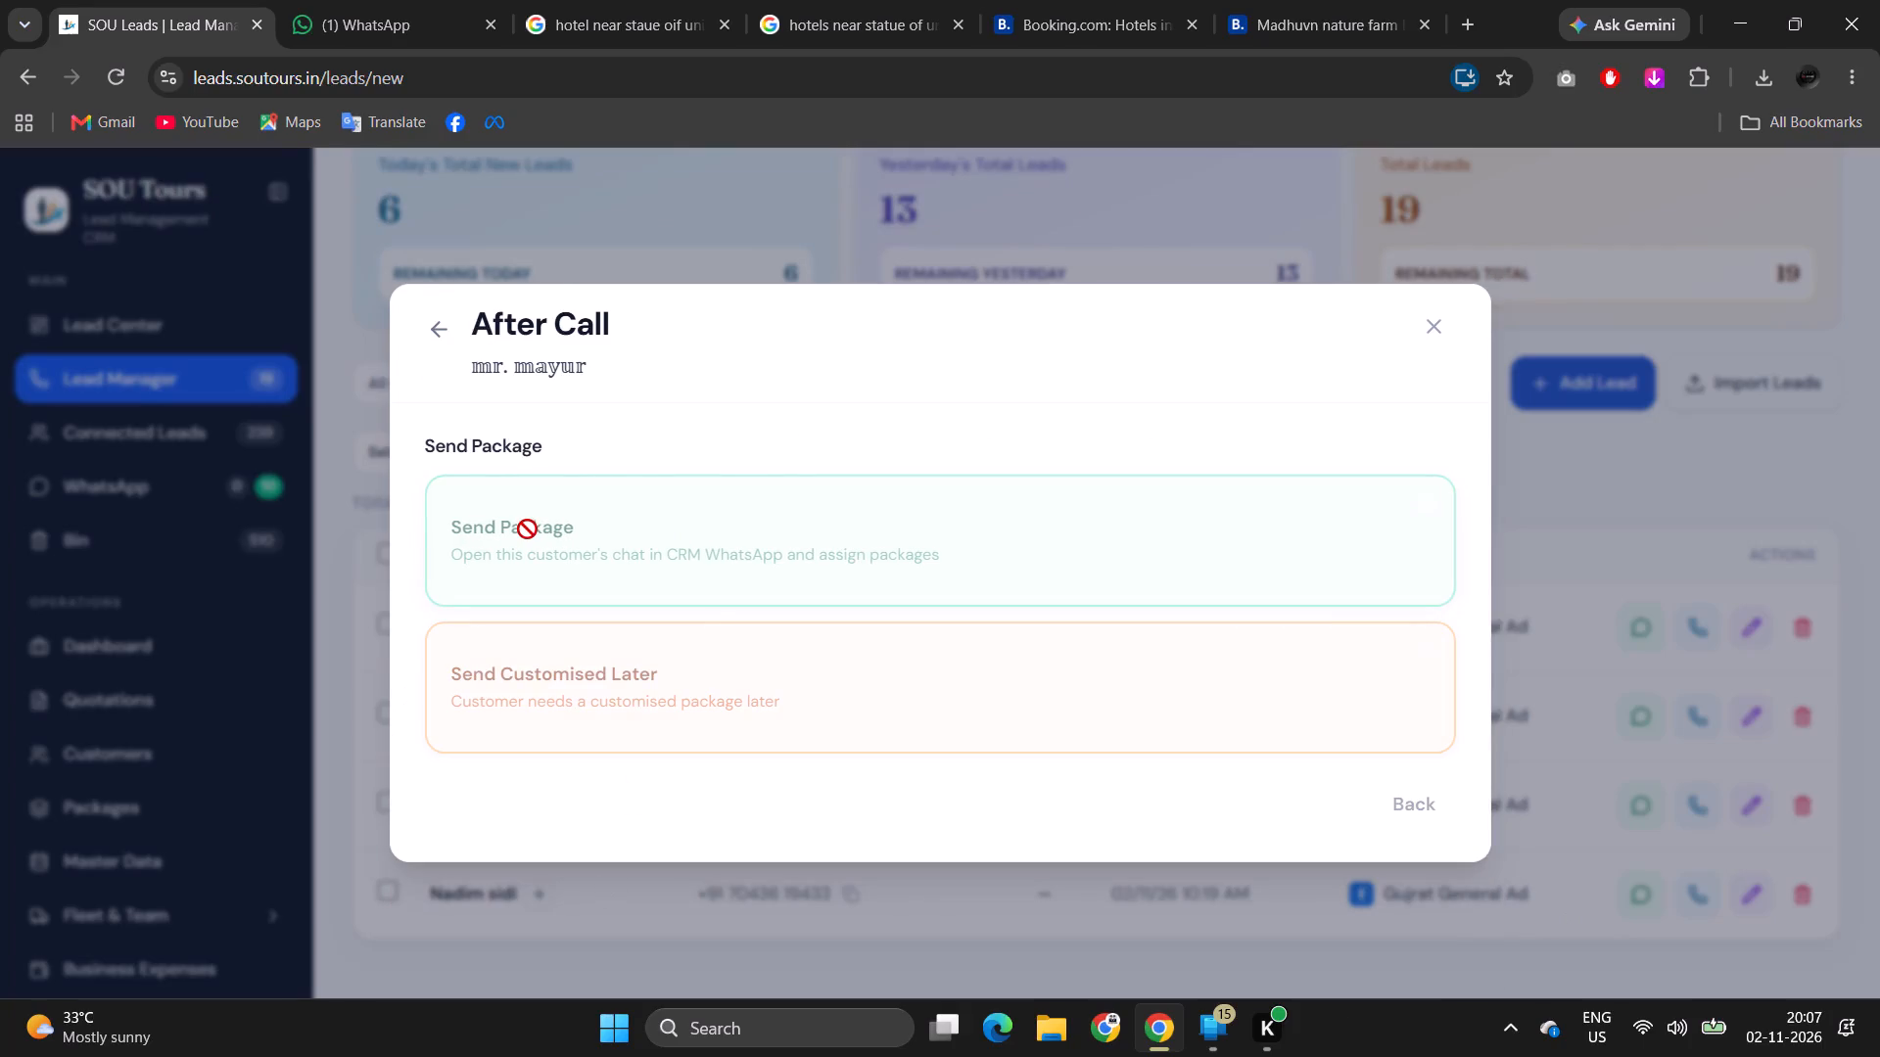
left_click(475, 413)
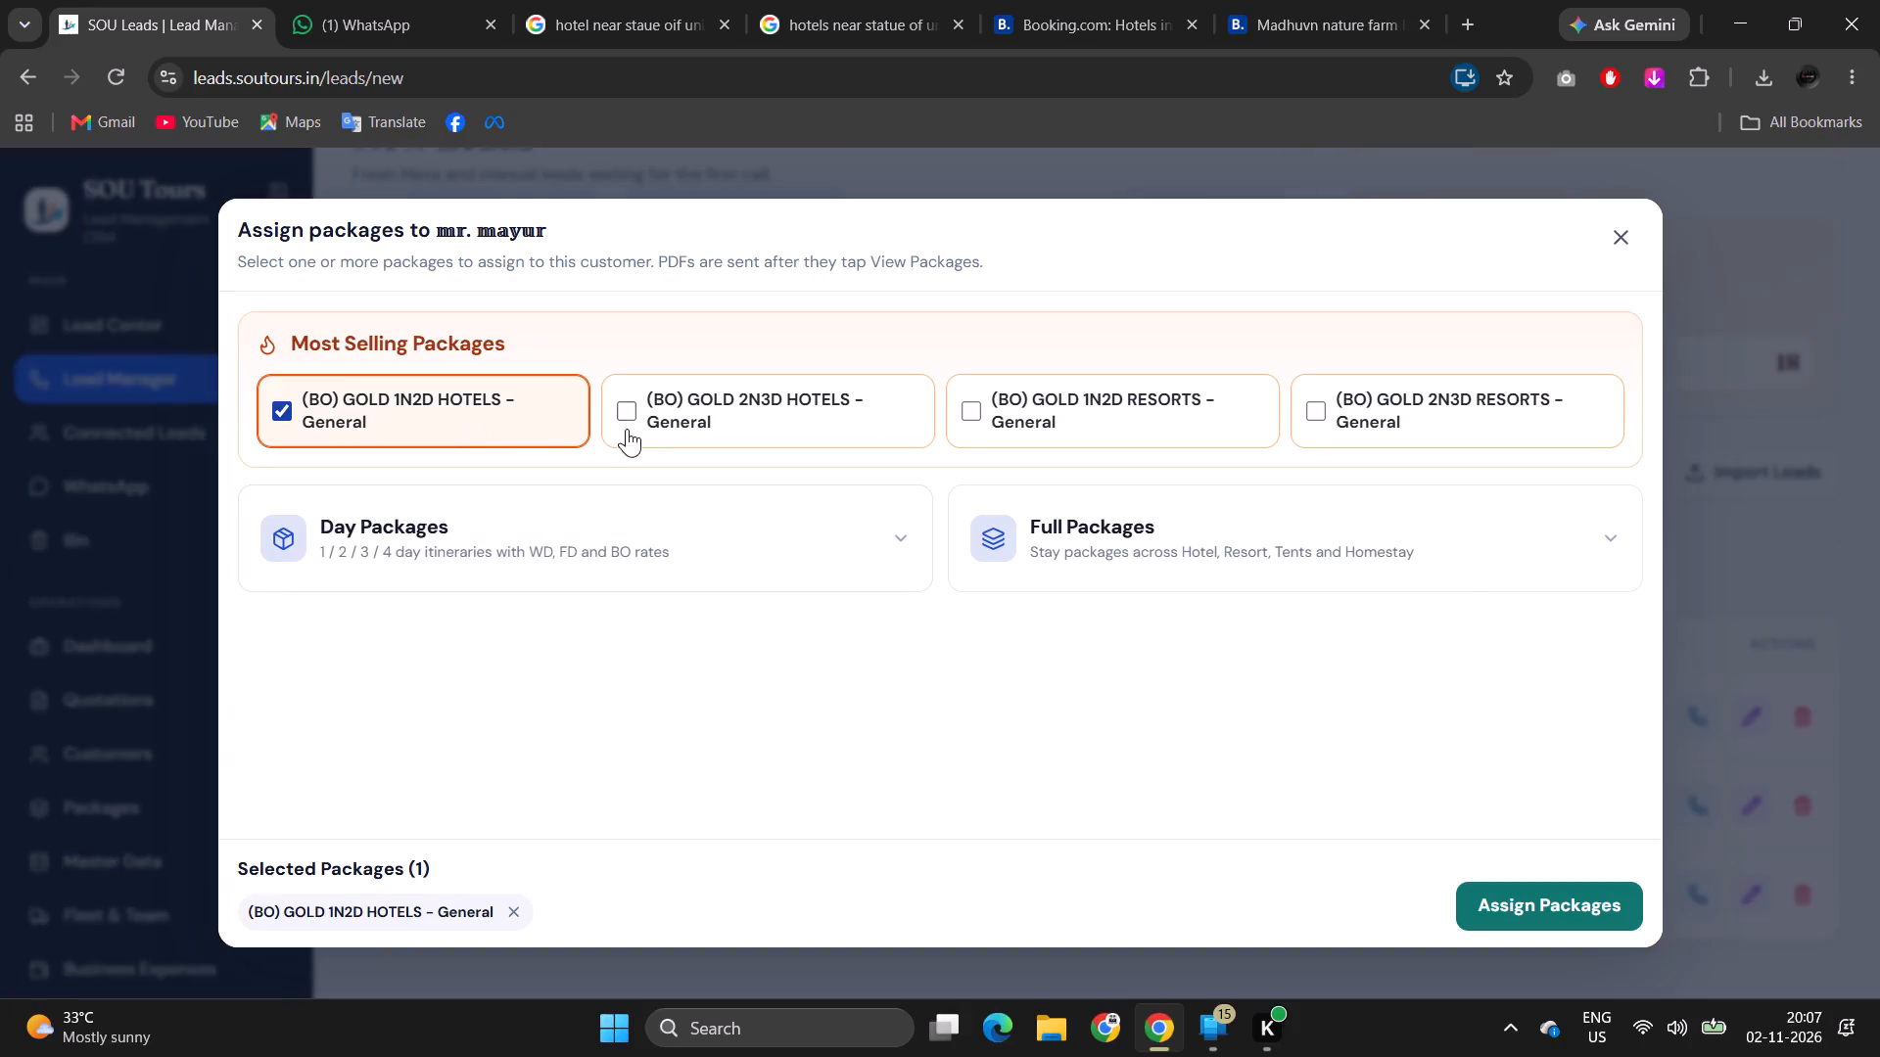
left_click(774, 399)
left_click(1112, 401)
left_click(1444, 424)
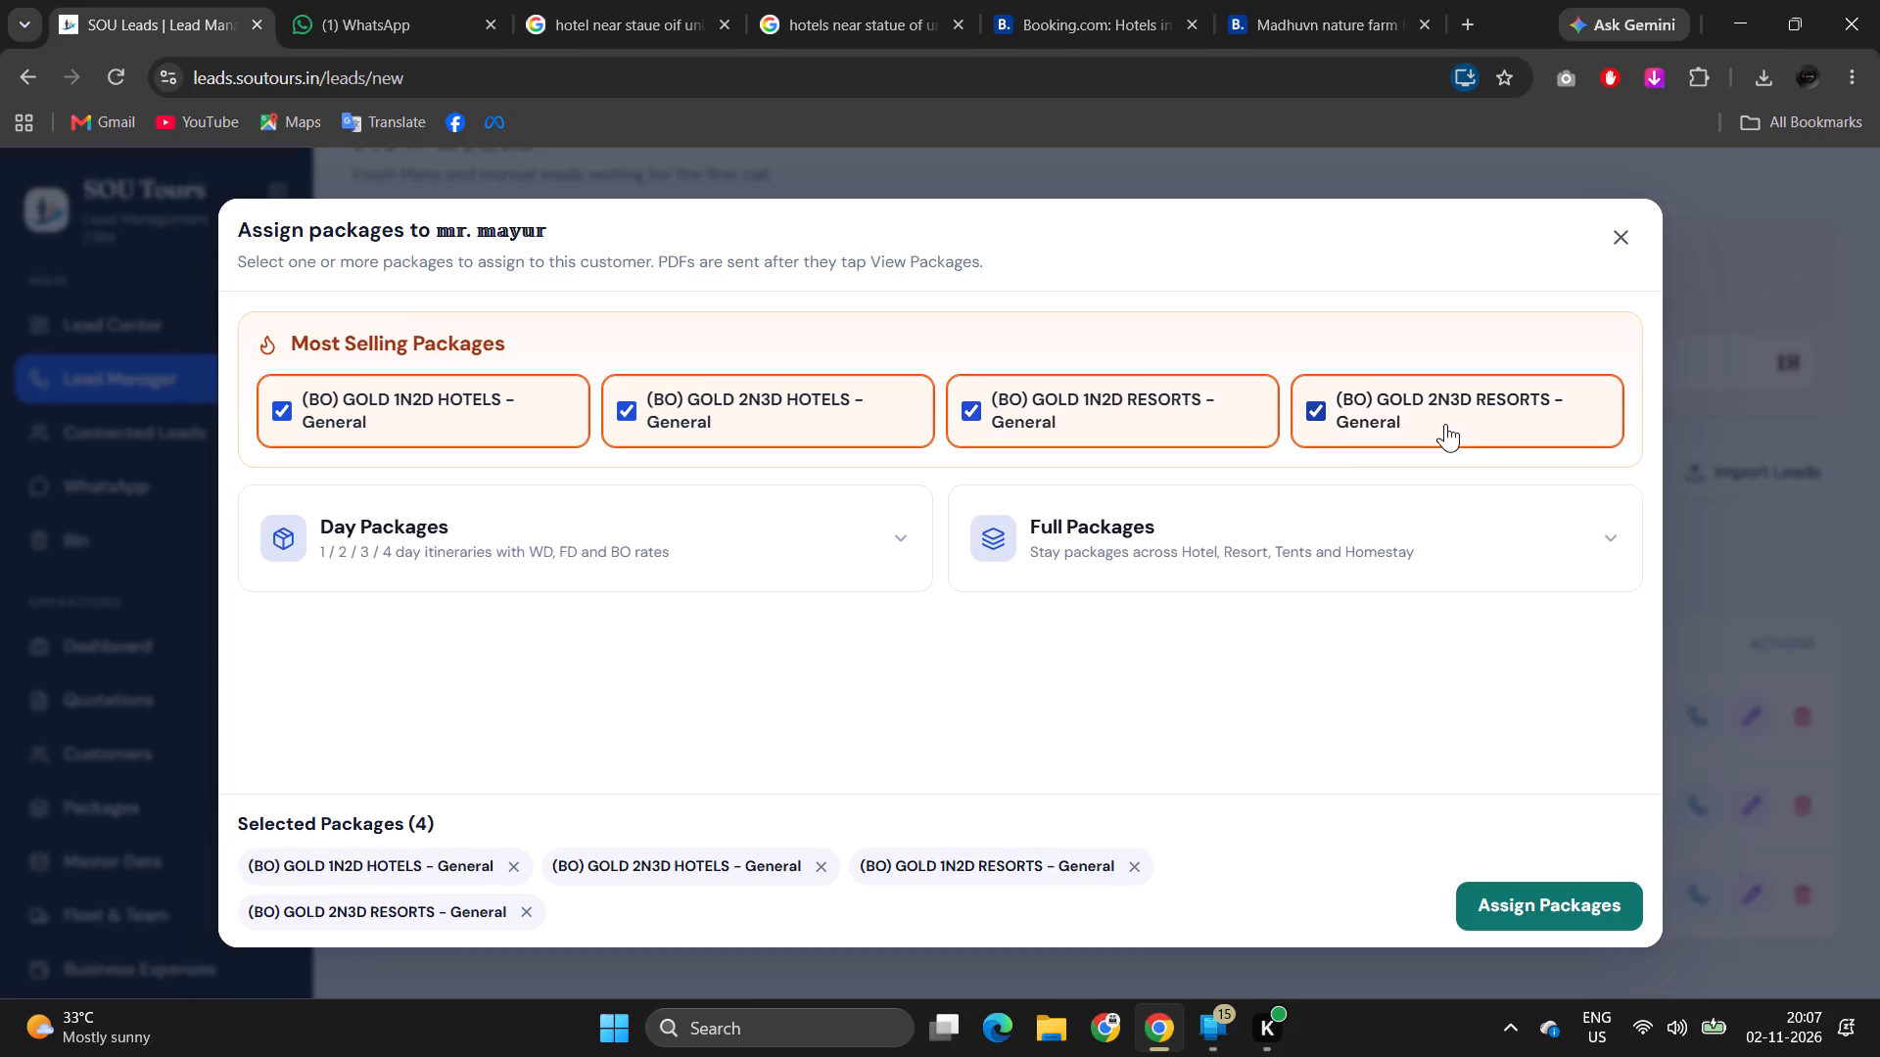
left_click(1544, 896)
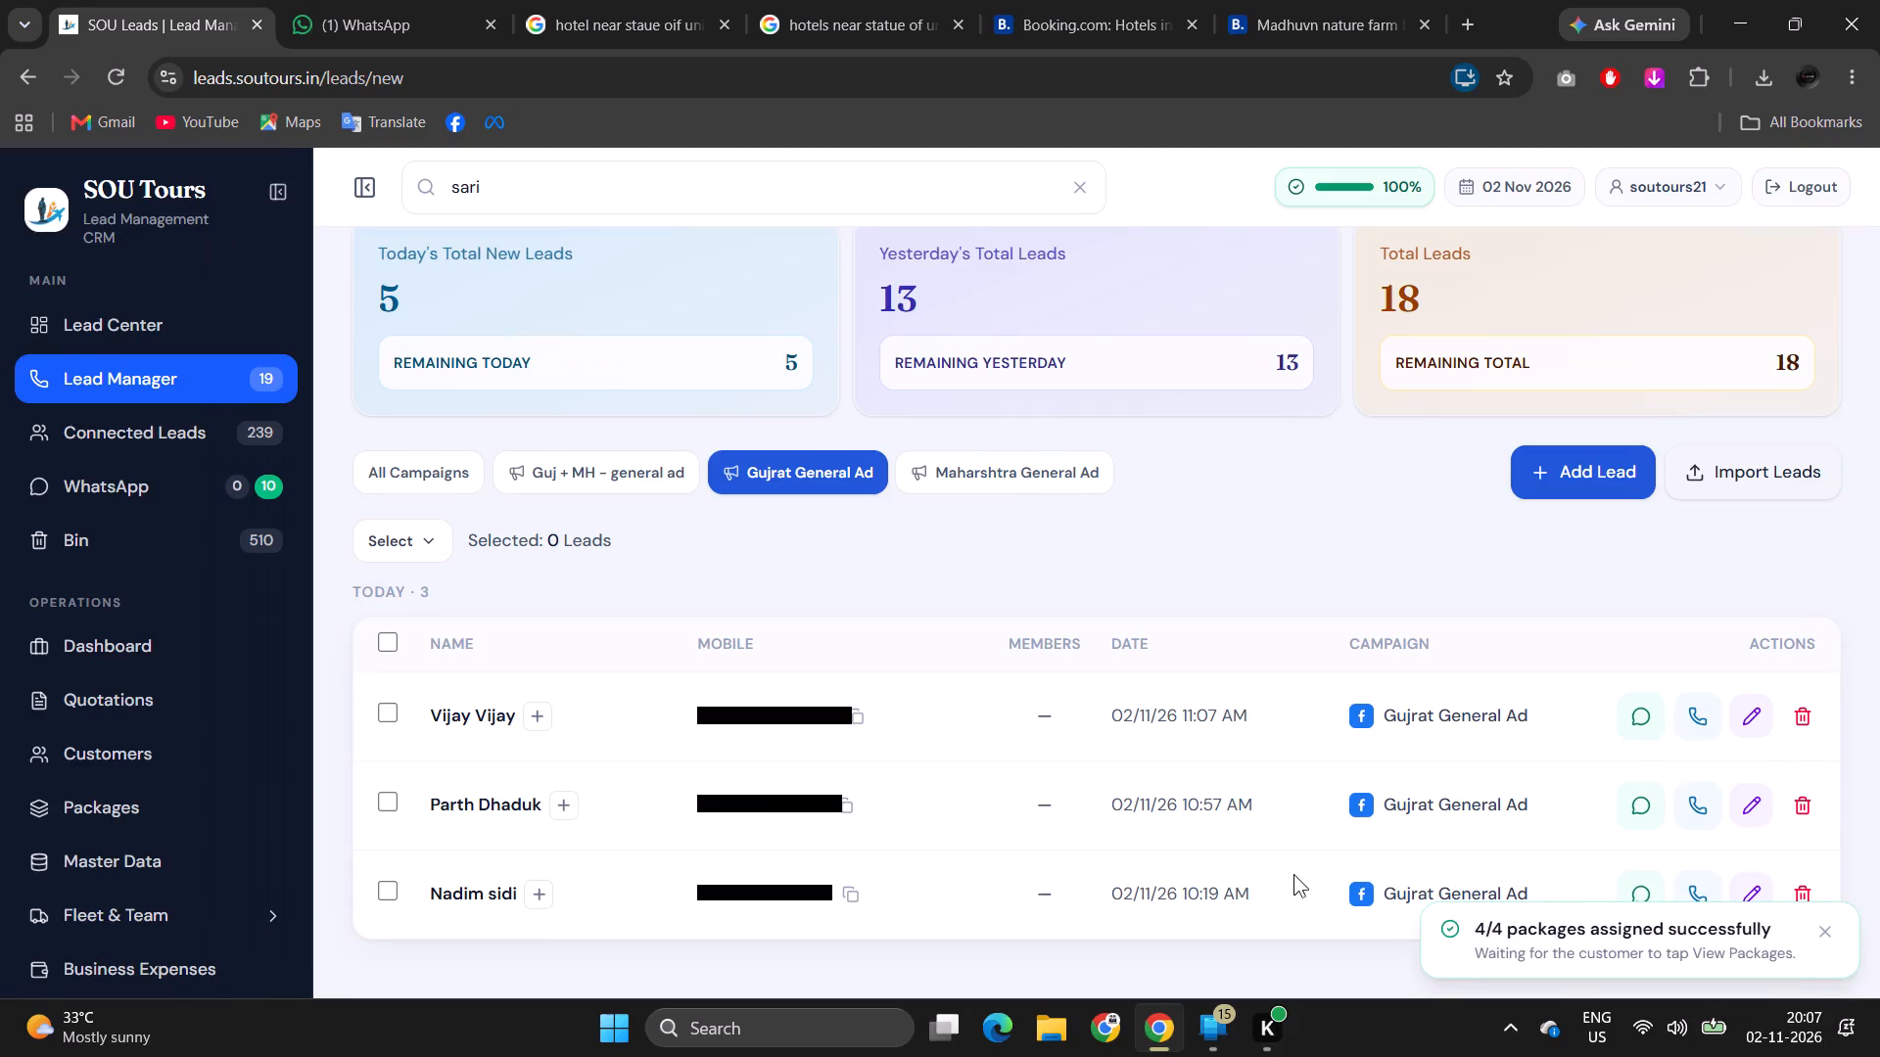
Call the Gujrat General Ad lead received 02/11/26 at 11:07 AM.
scroll(836, 616, "down", 2)
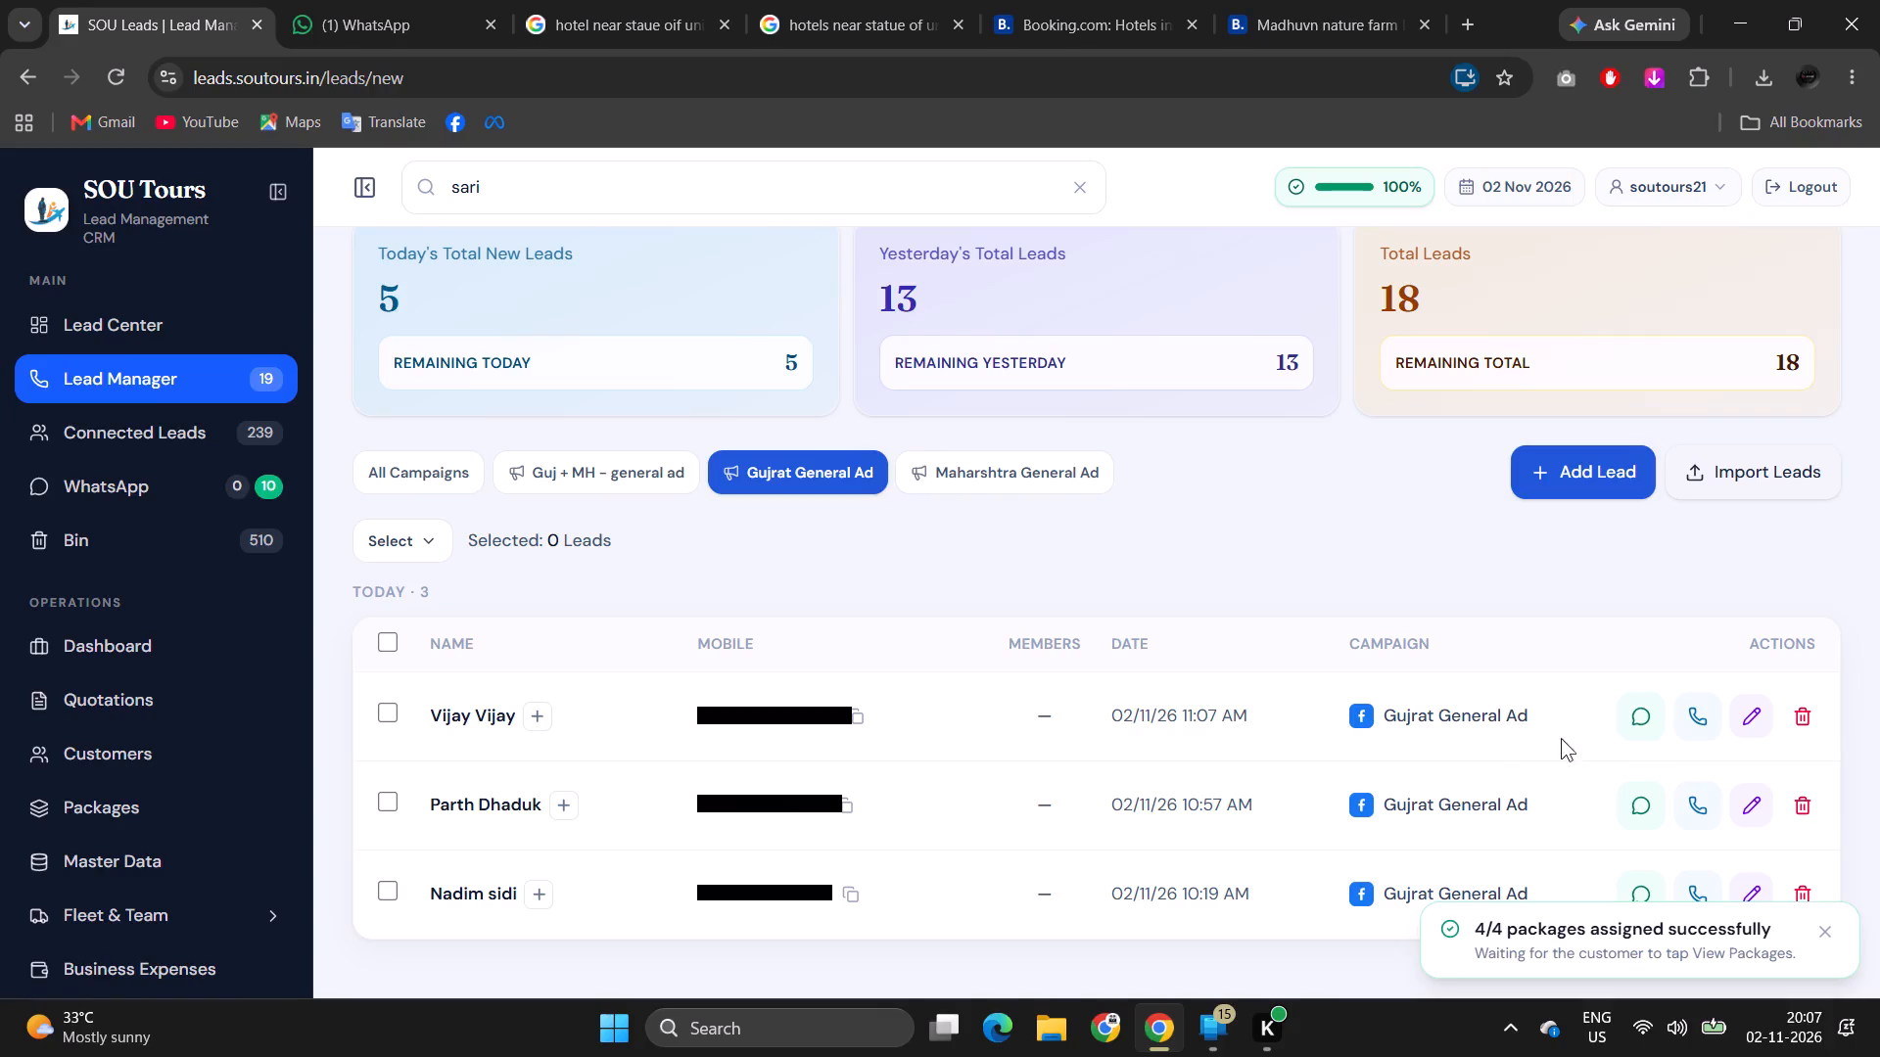
left_click(1694, 719)
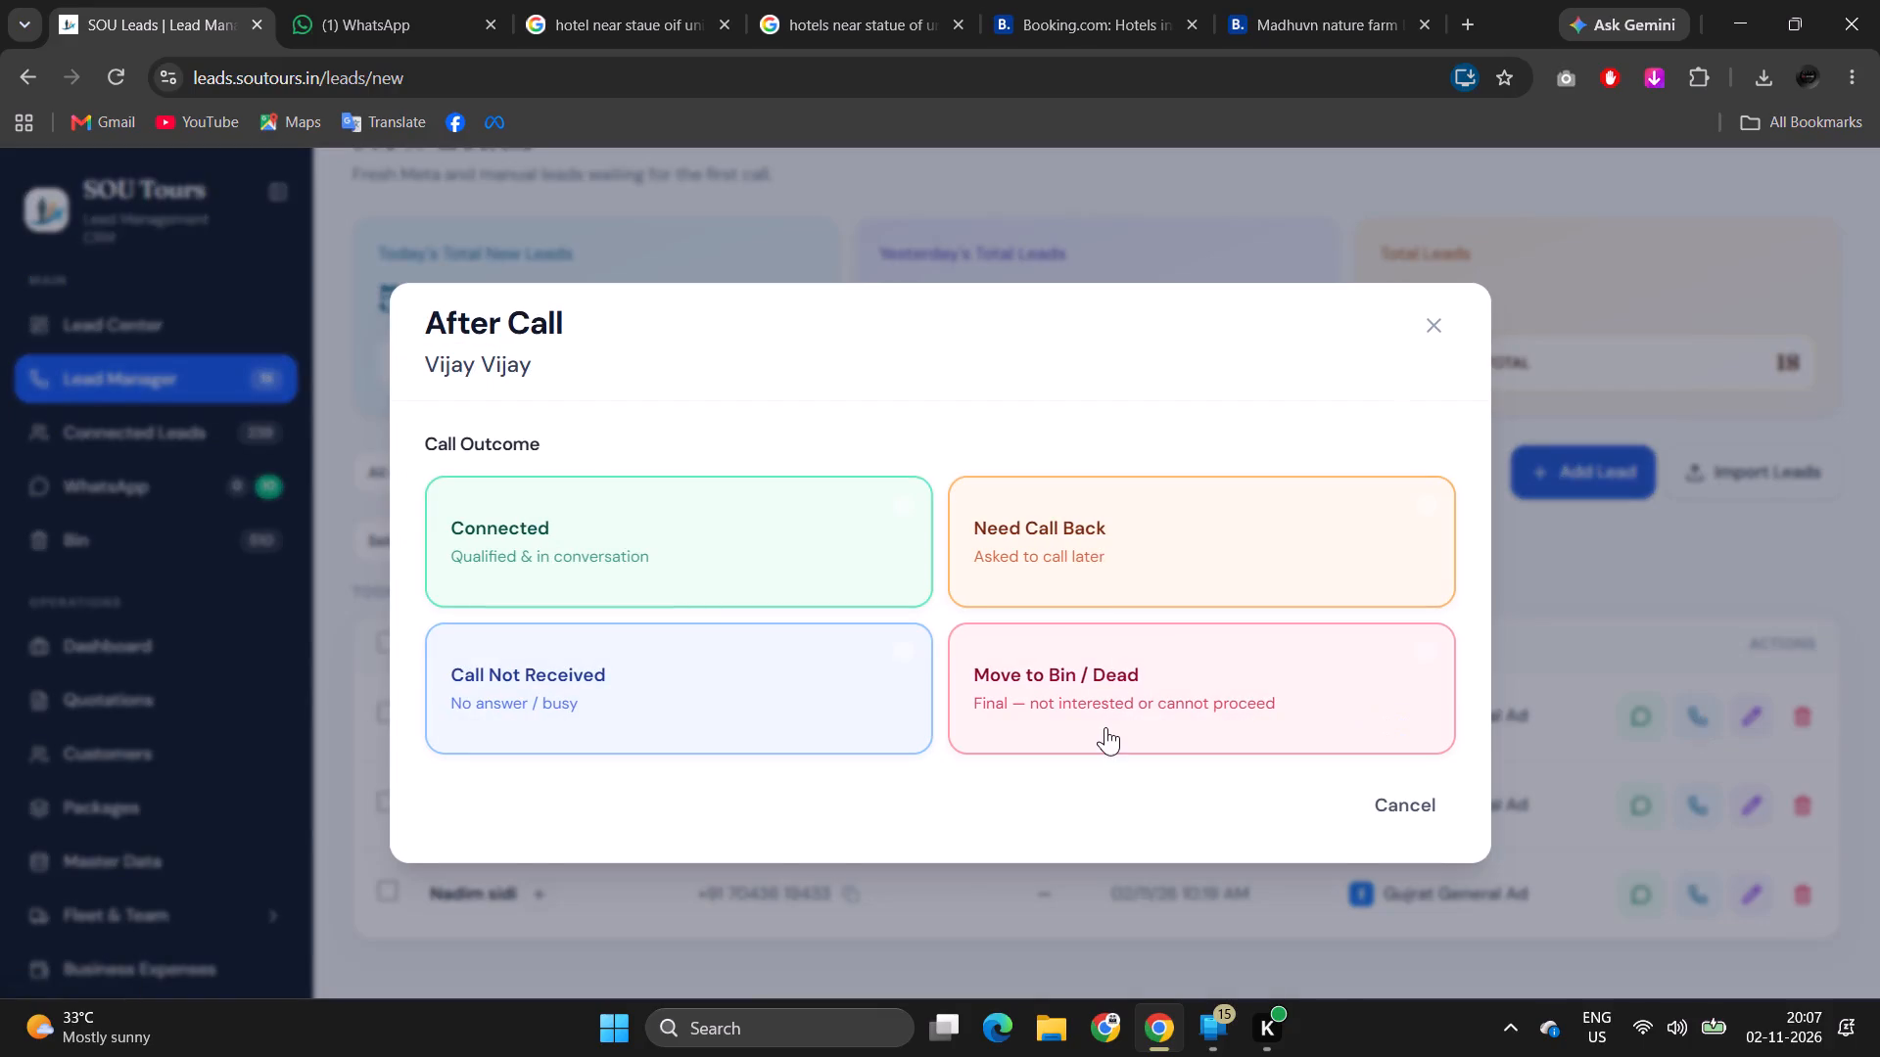
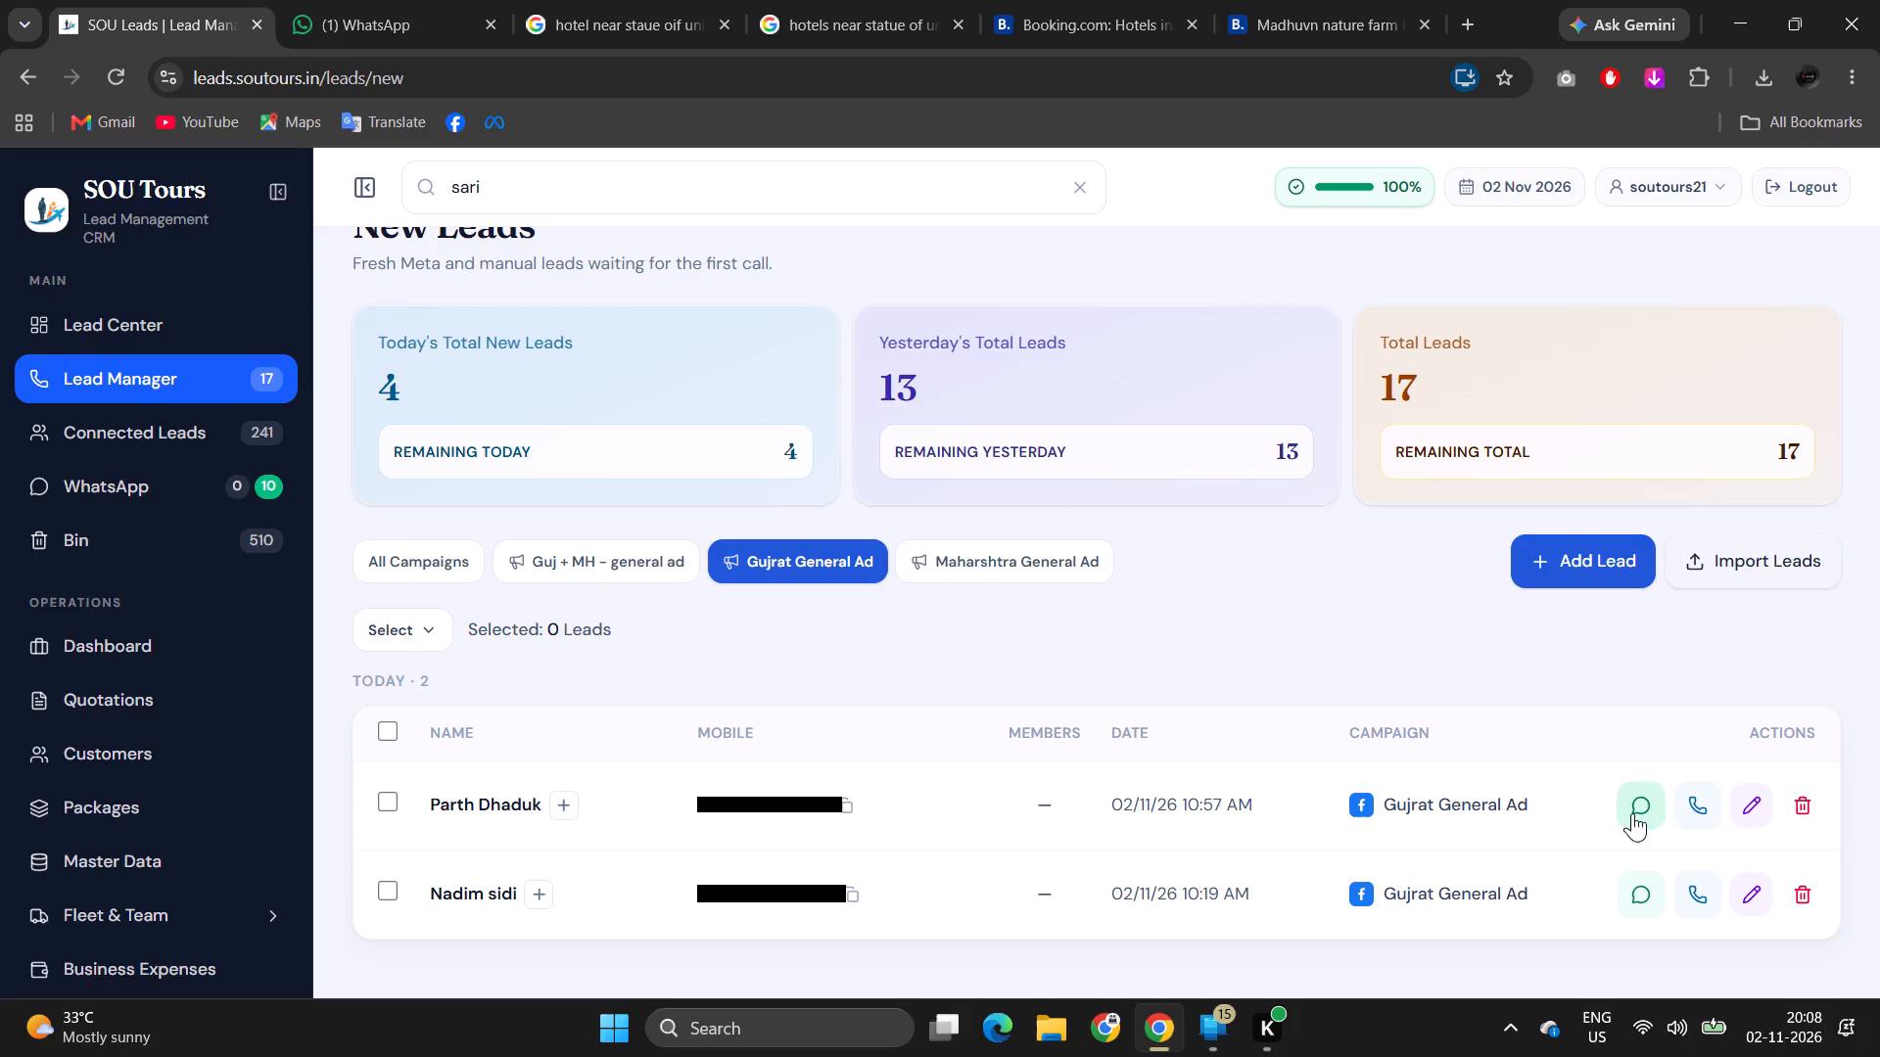
Call the Gujrat General Ad lead received 02/11/26 at 10:57 AM.
left_click(1692, 808)
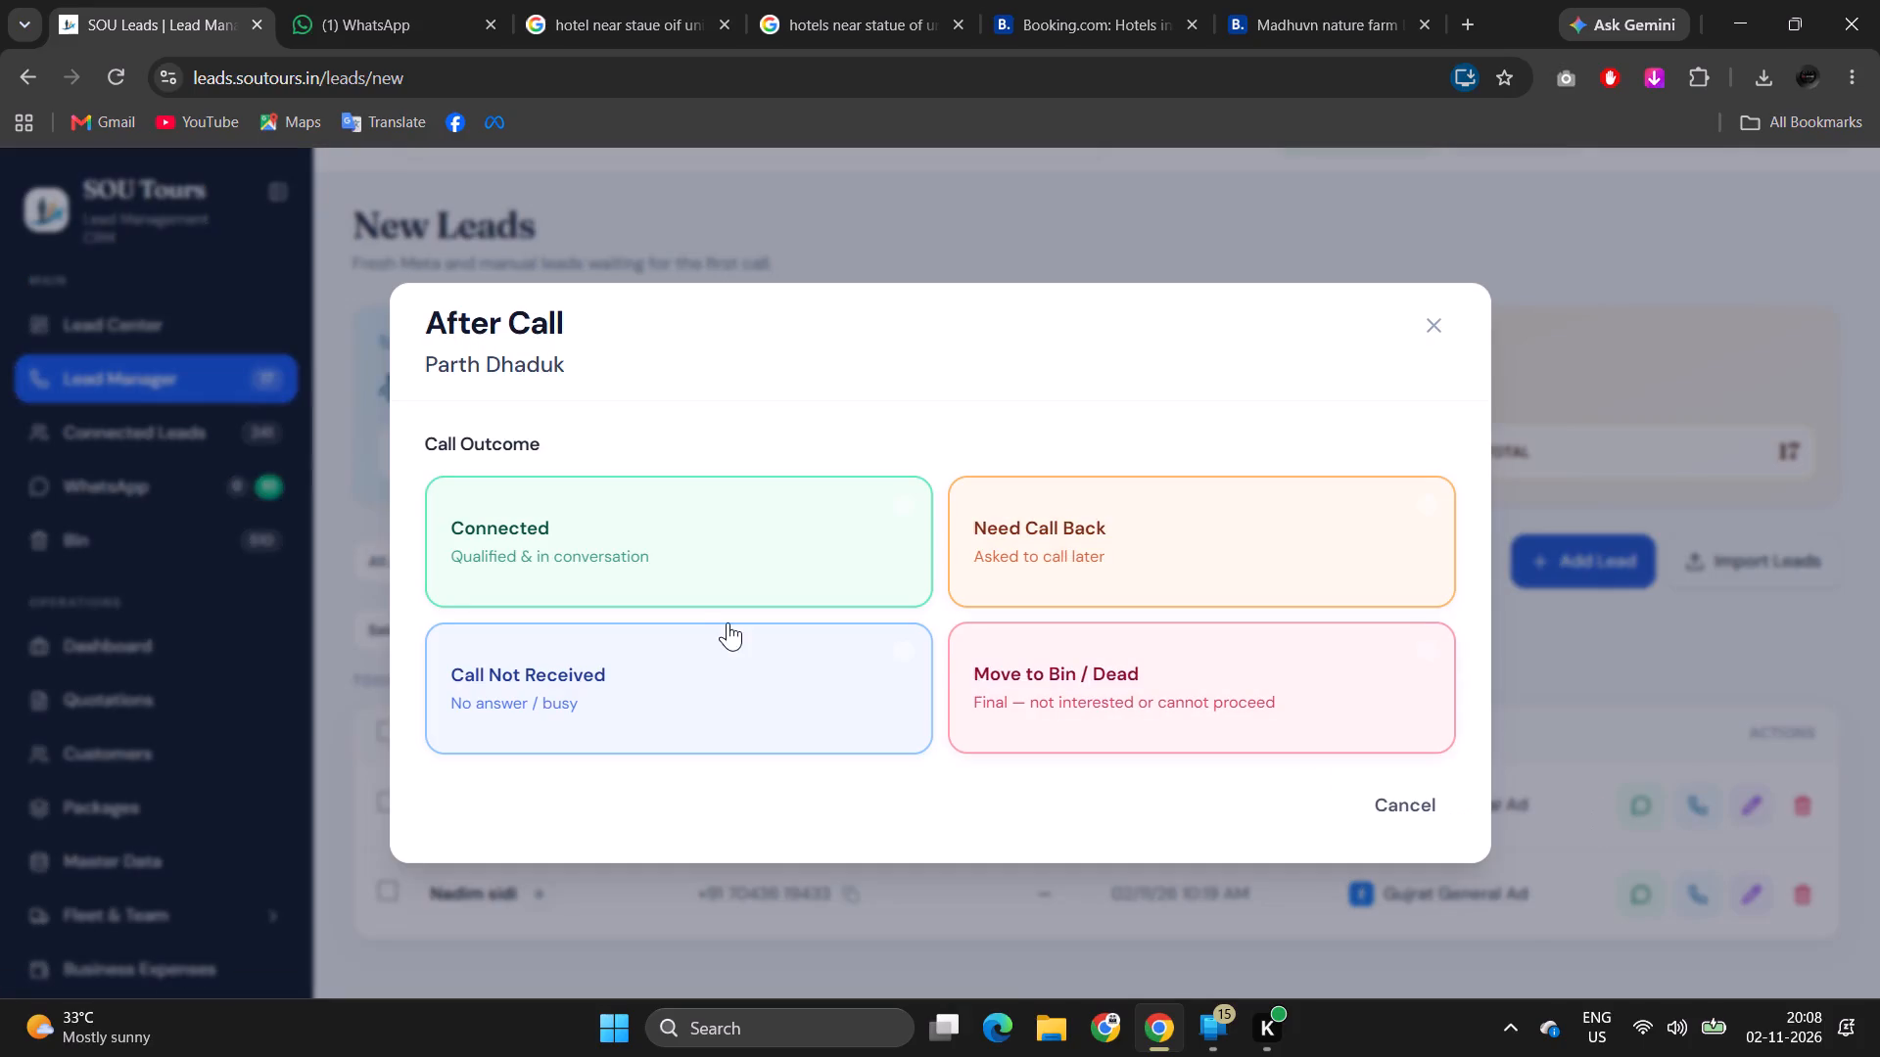
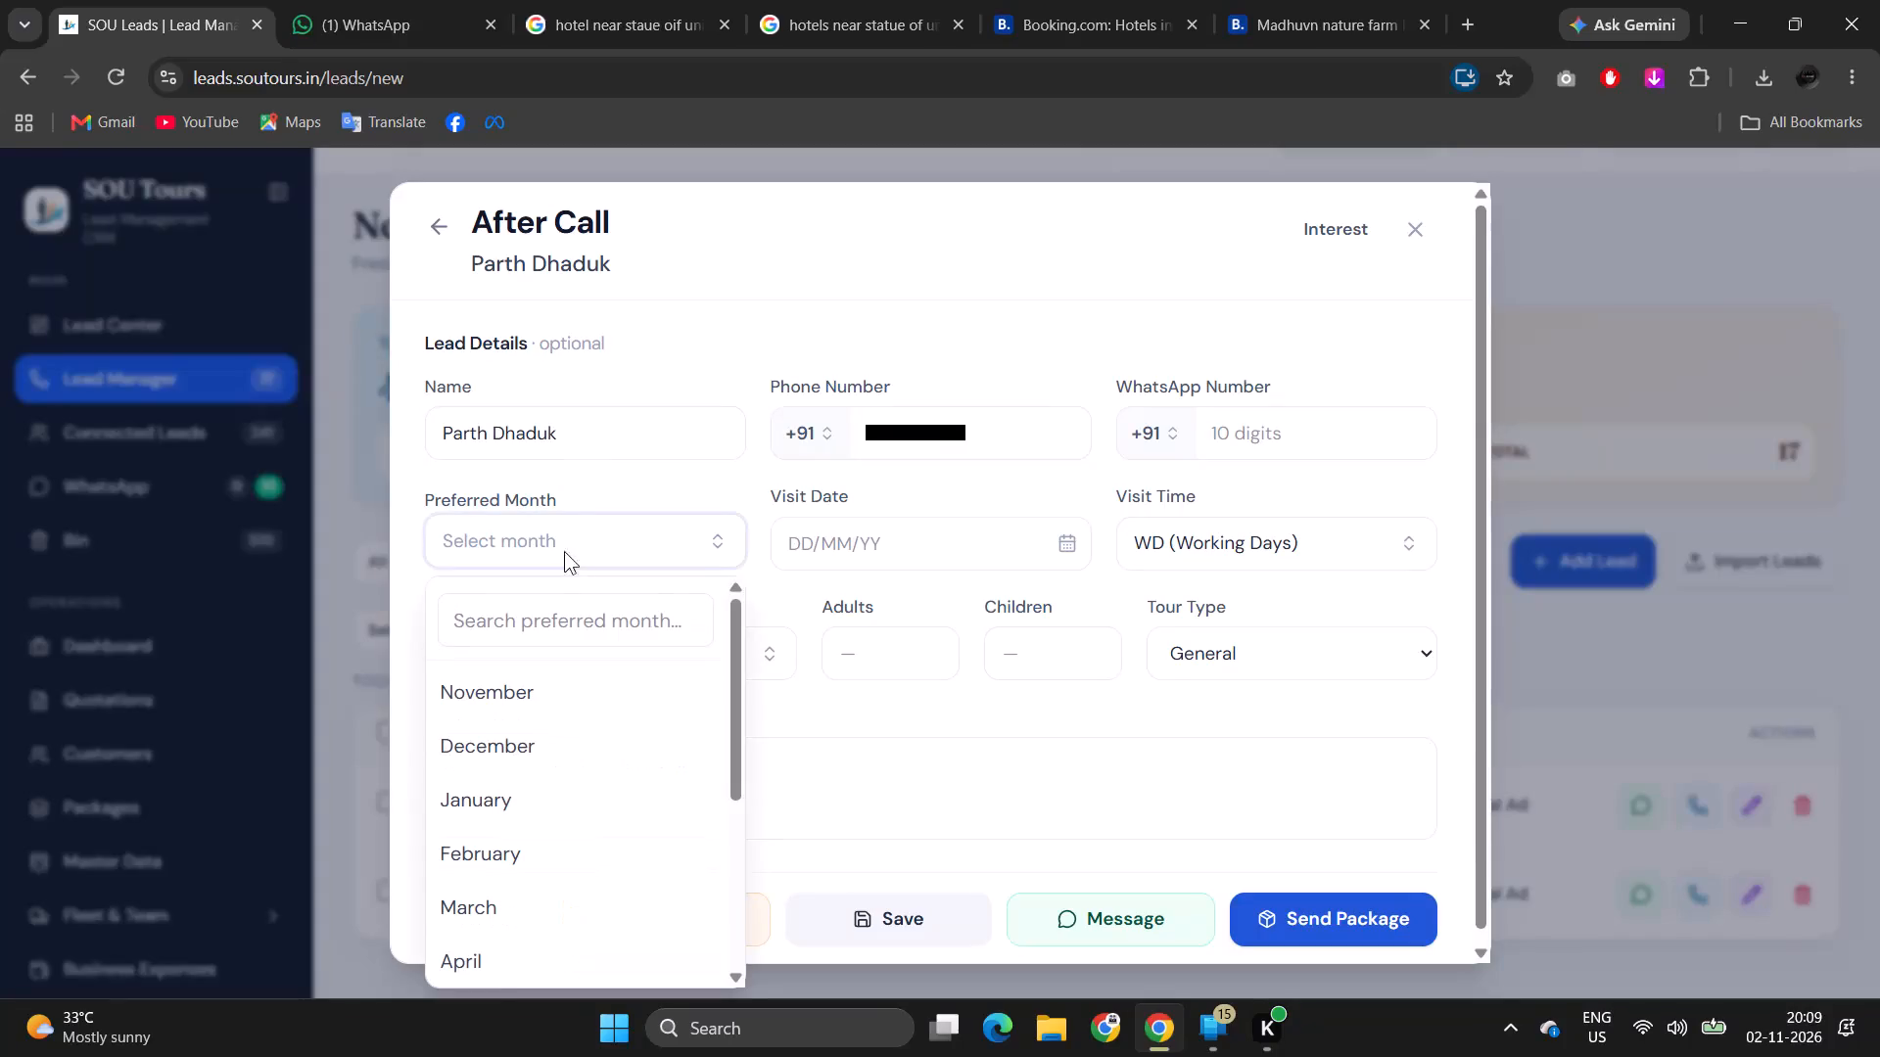
Record the lead's preferred month as November and the number of adults as 5.
left_click(536, 704)
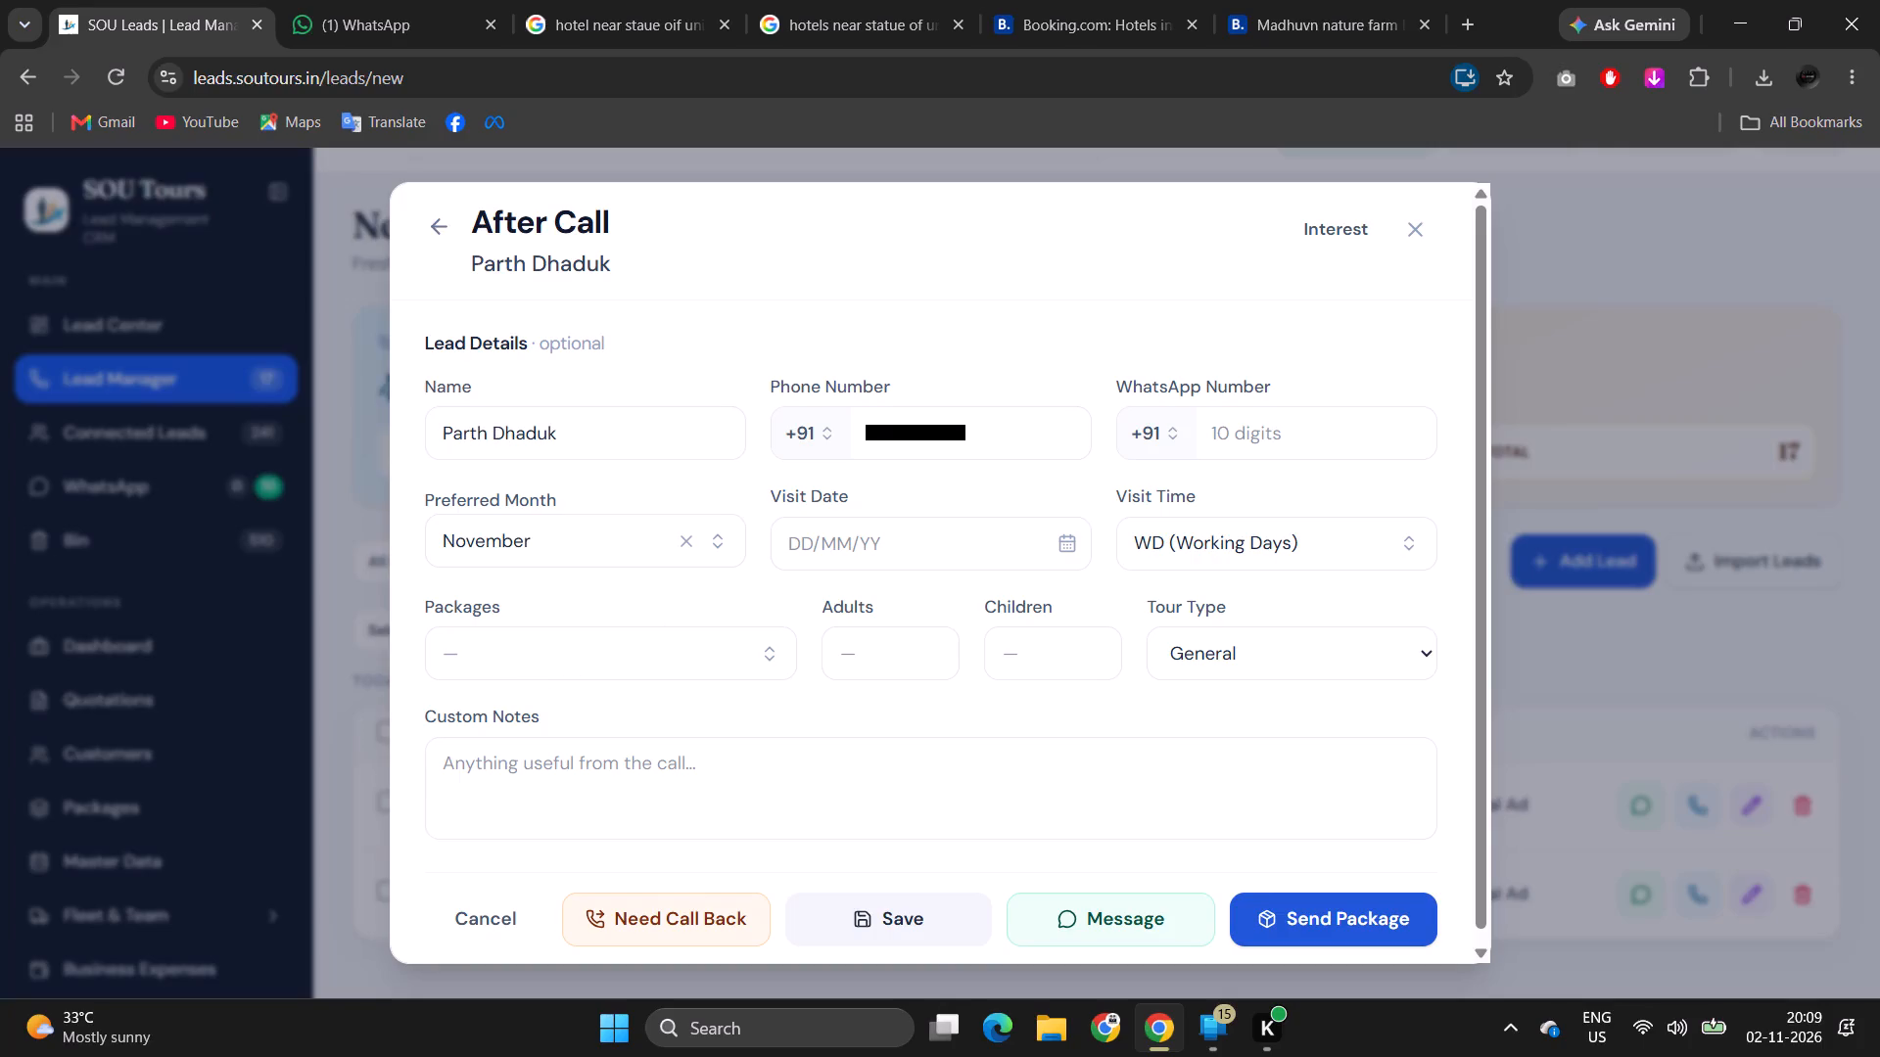
left_click(854, 642)
key("5")
key("minus")
Send the lead packages now, assigning (BO) GOLD 1N2D HOTELS - General and (BO) GOLD 1N2D RESORTS - General.
scroll(799, 636, "down", 1)
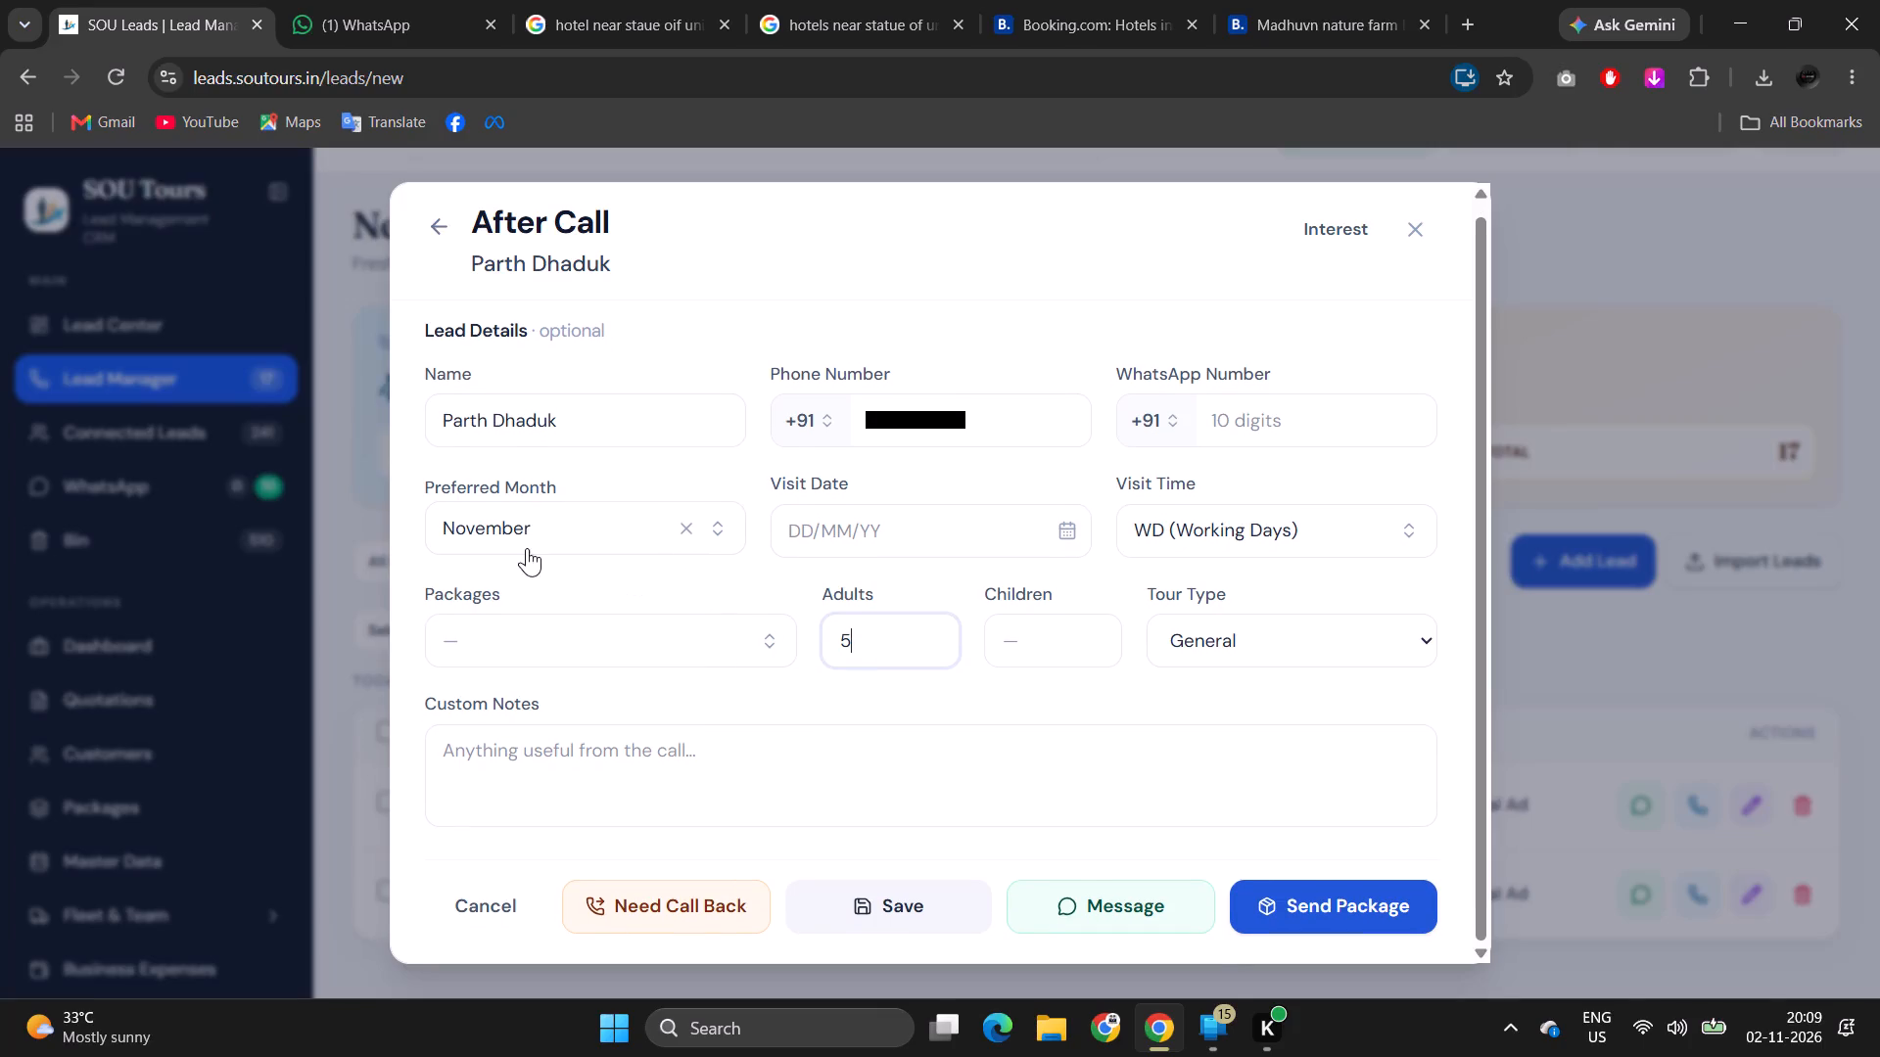
left_click(1269, 910)
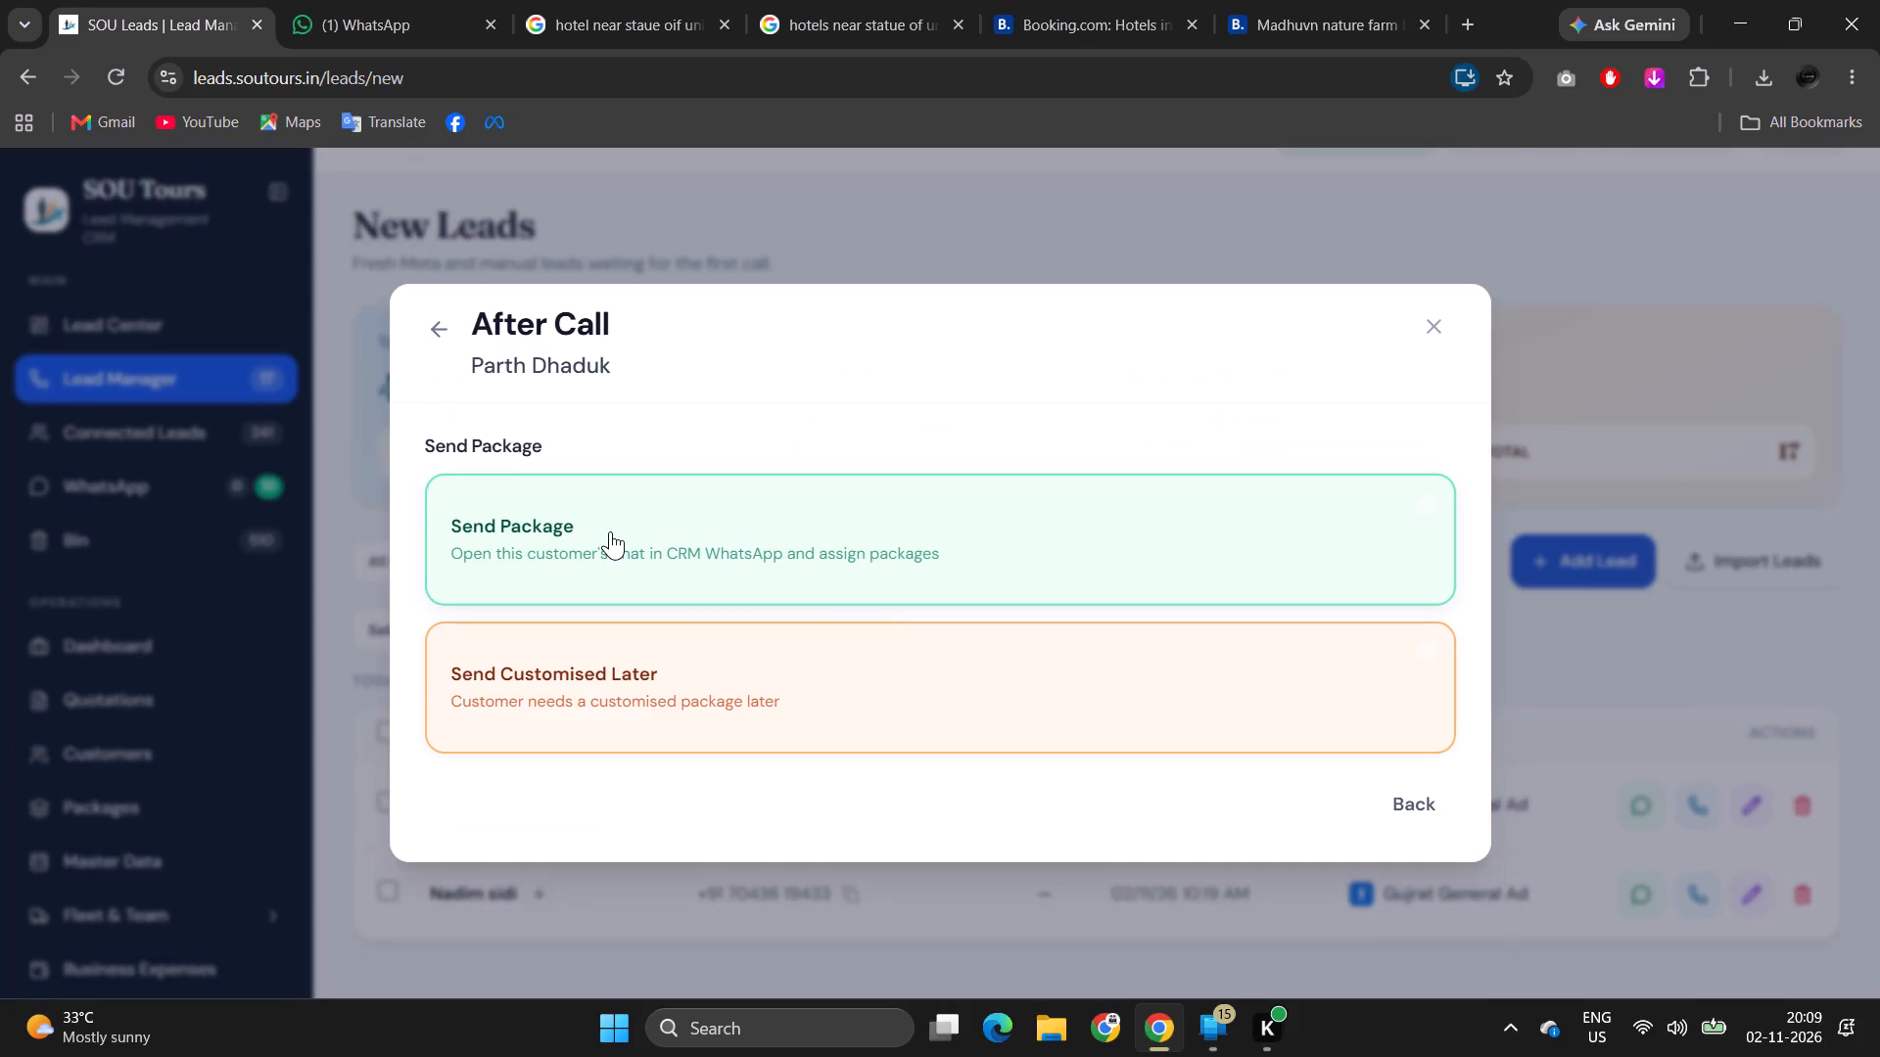
left_click(608, 531)
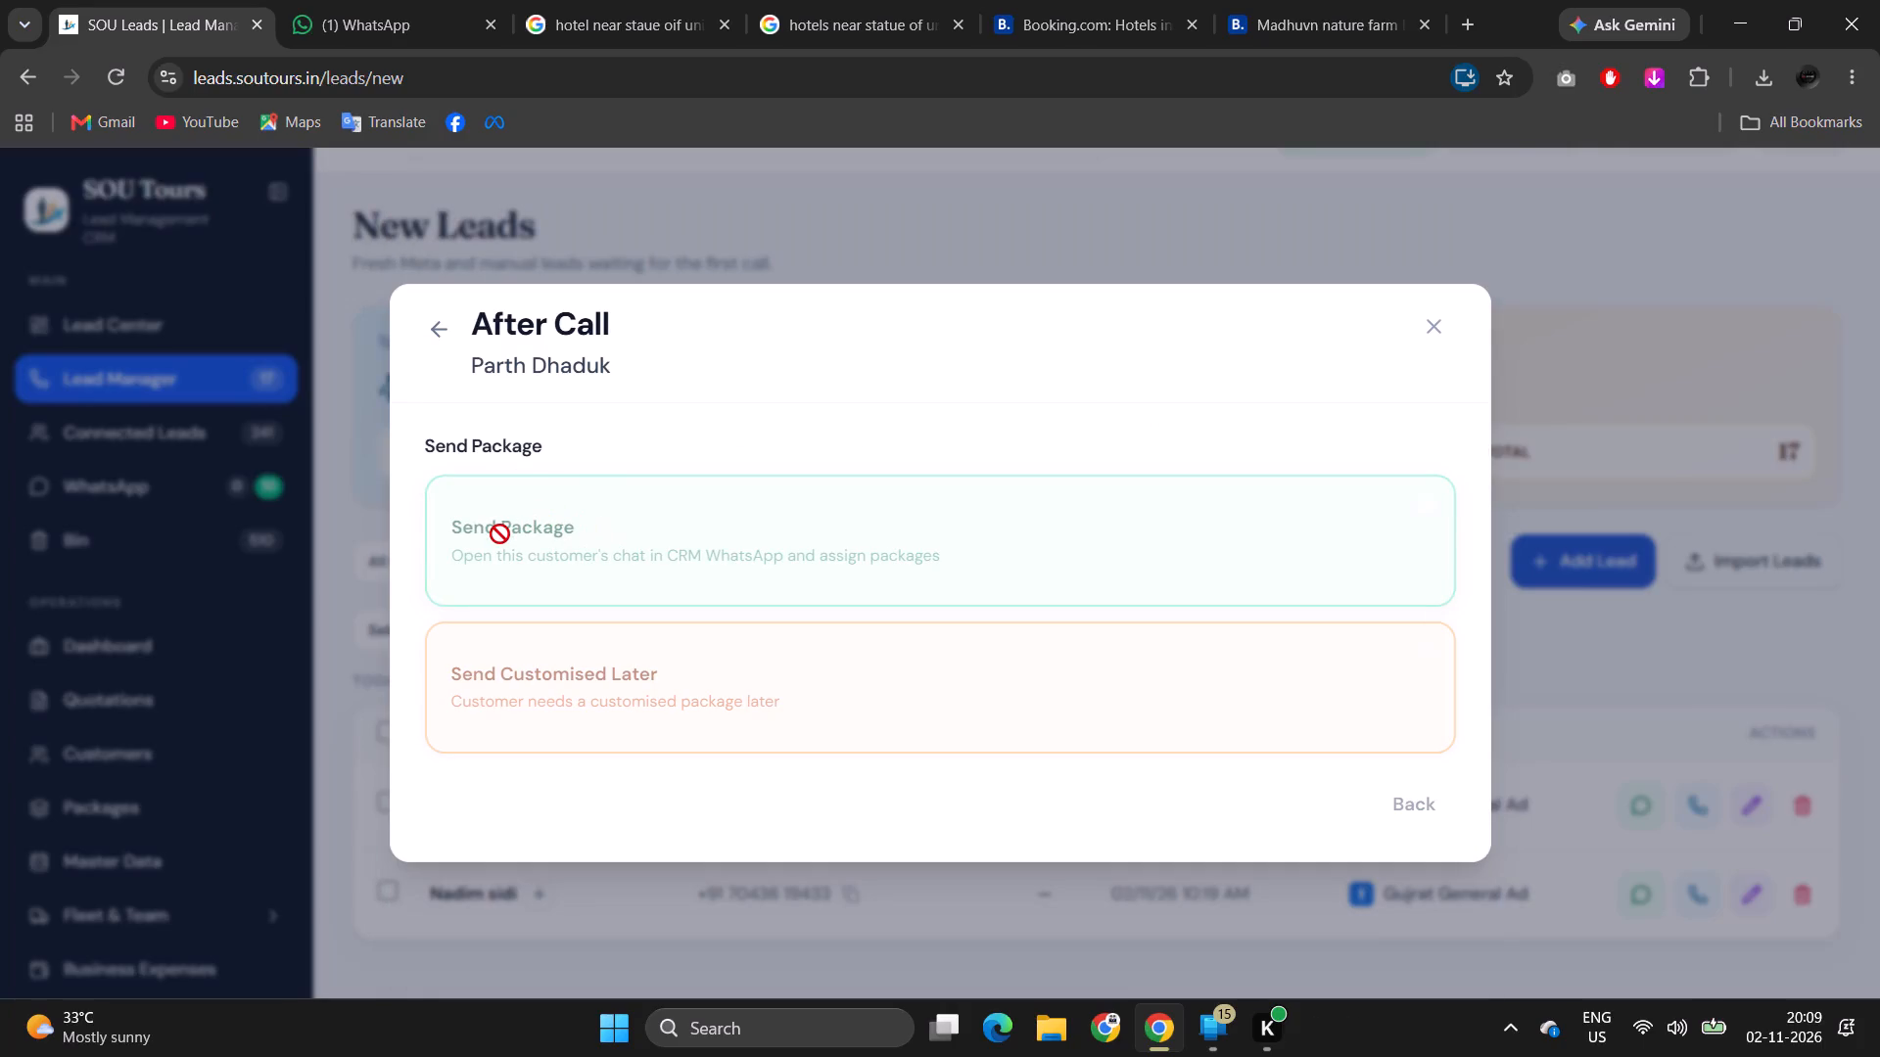
left_click(464, 427)
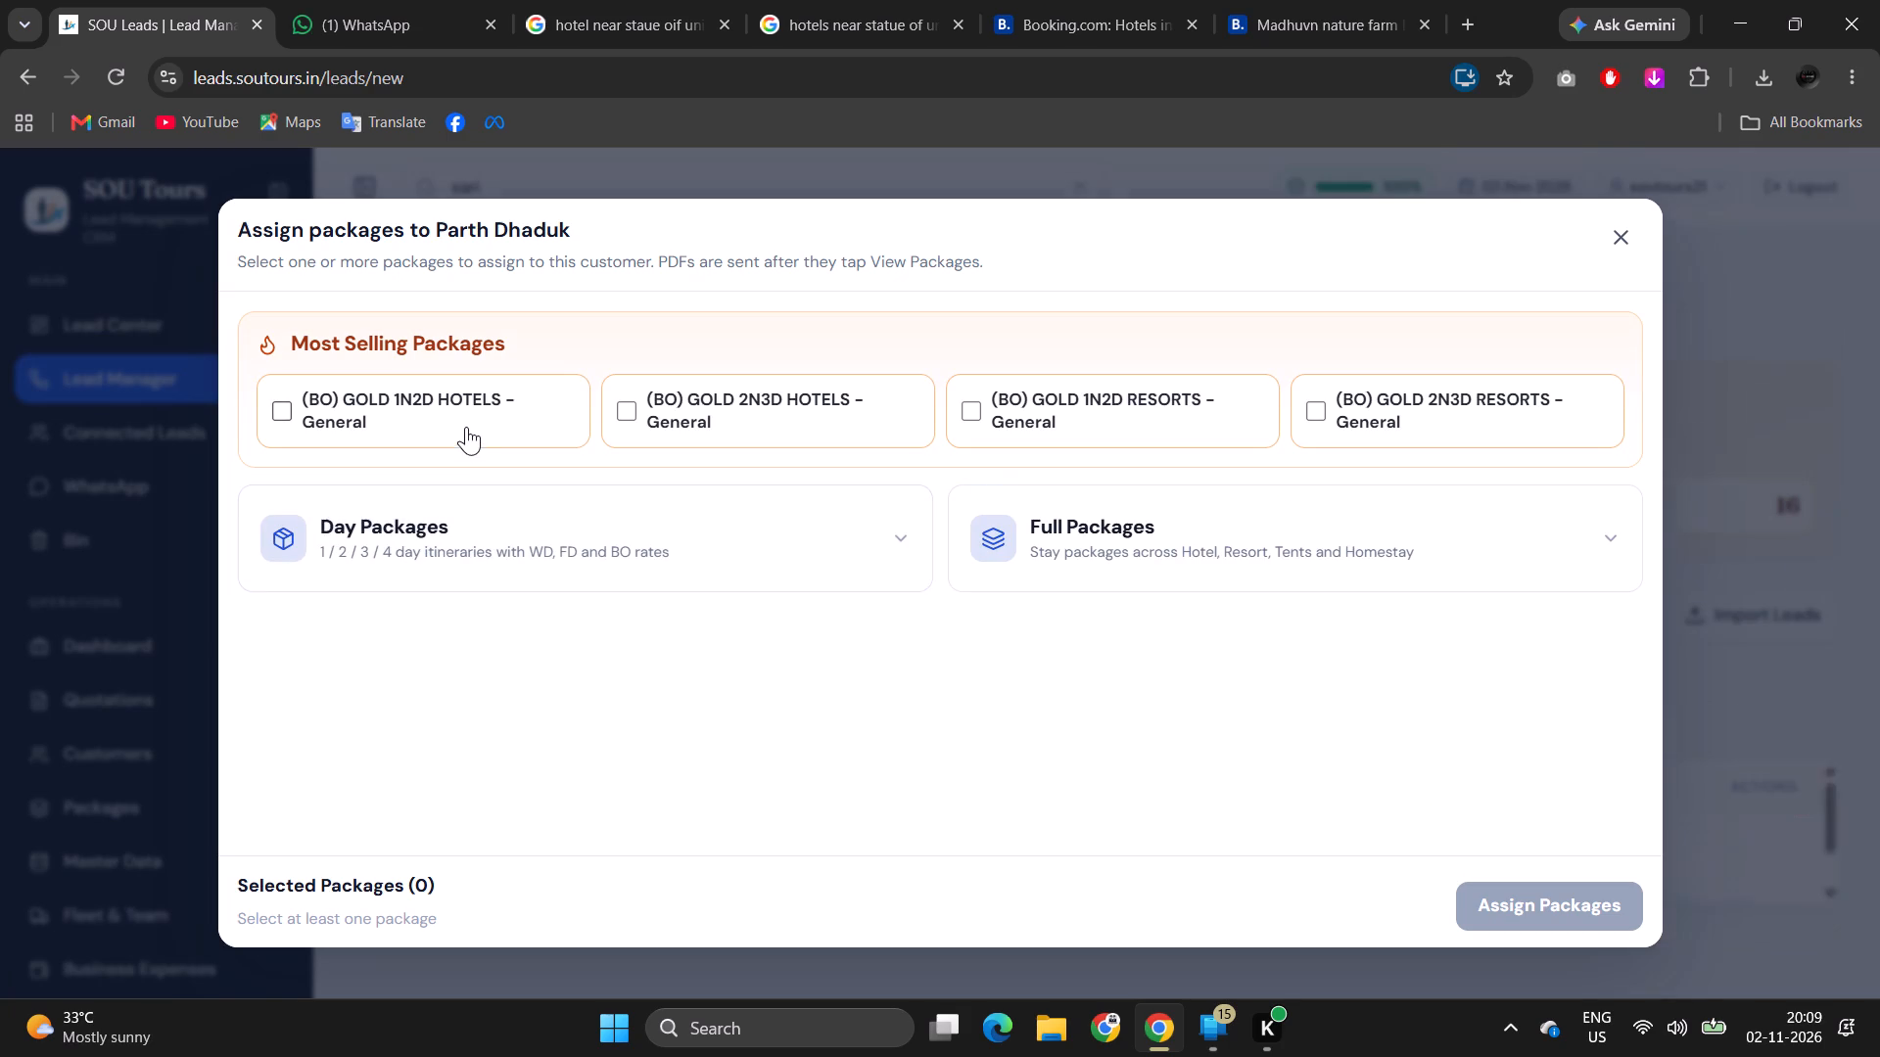
left_click(1109, 425)
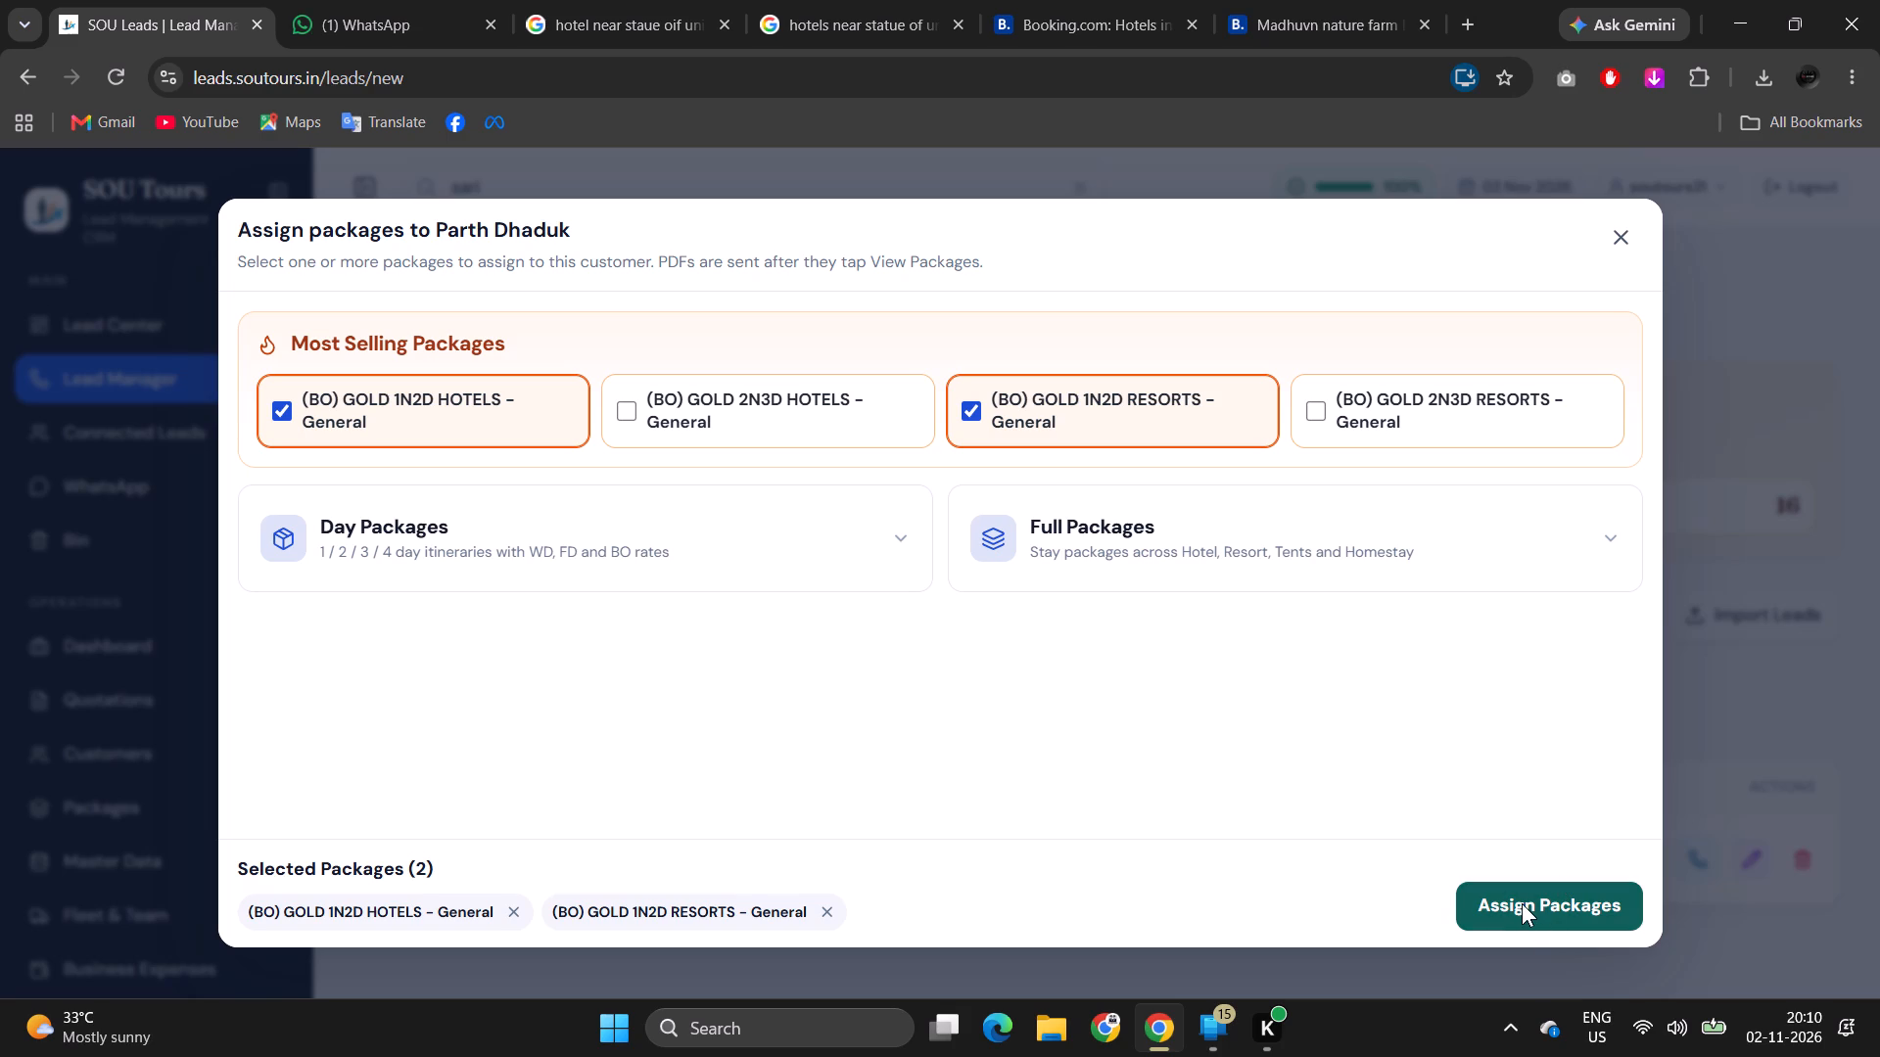
left_click(1522, 903)
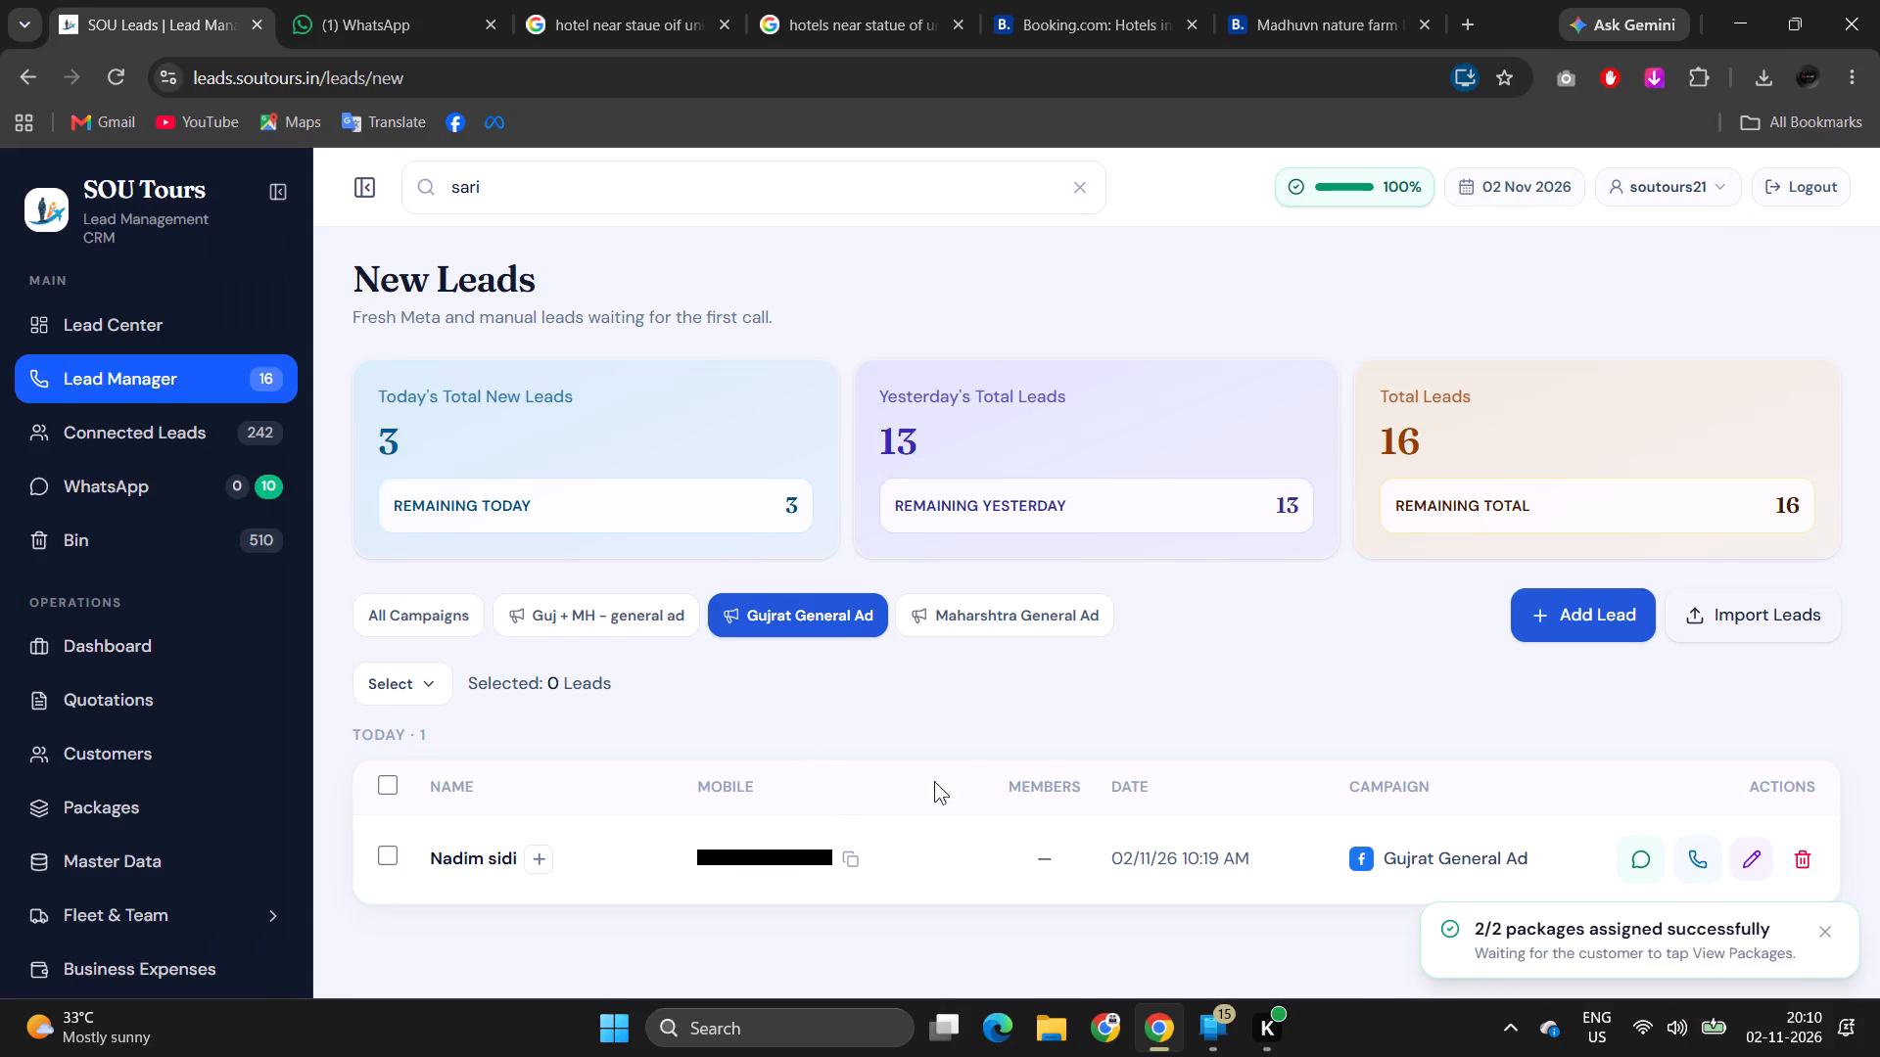
Call the Gujrat General Ad lead received 02/11/26 at 10:19 AM and record the call outcome as Connected.
left_click(1688, 868)
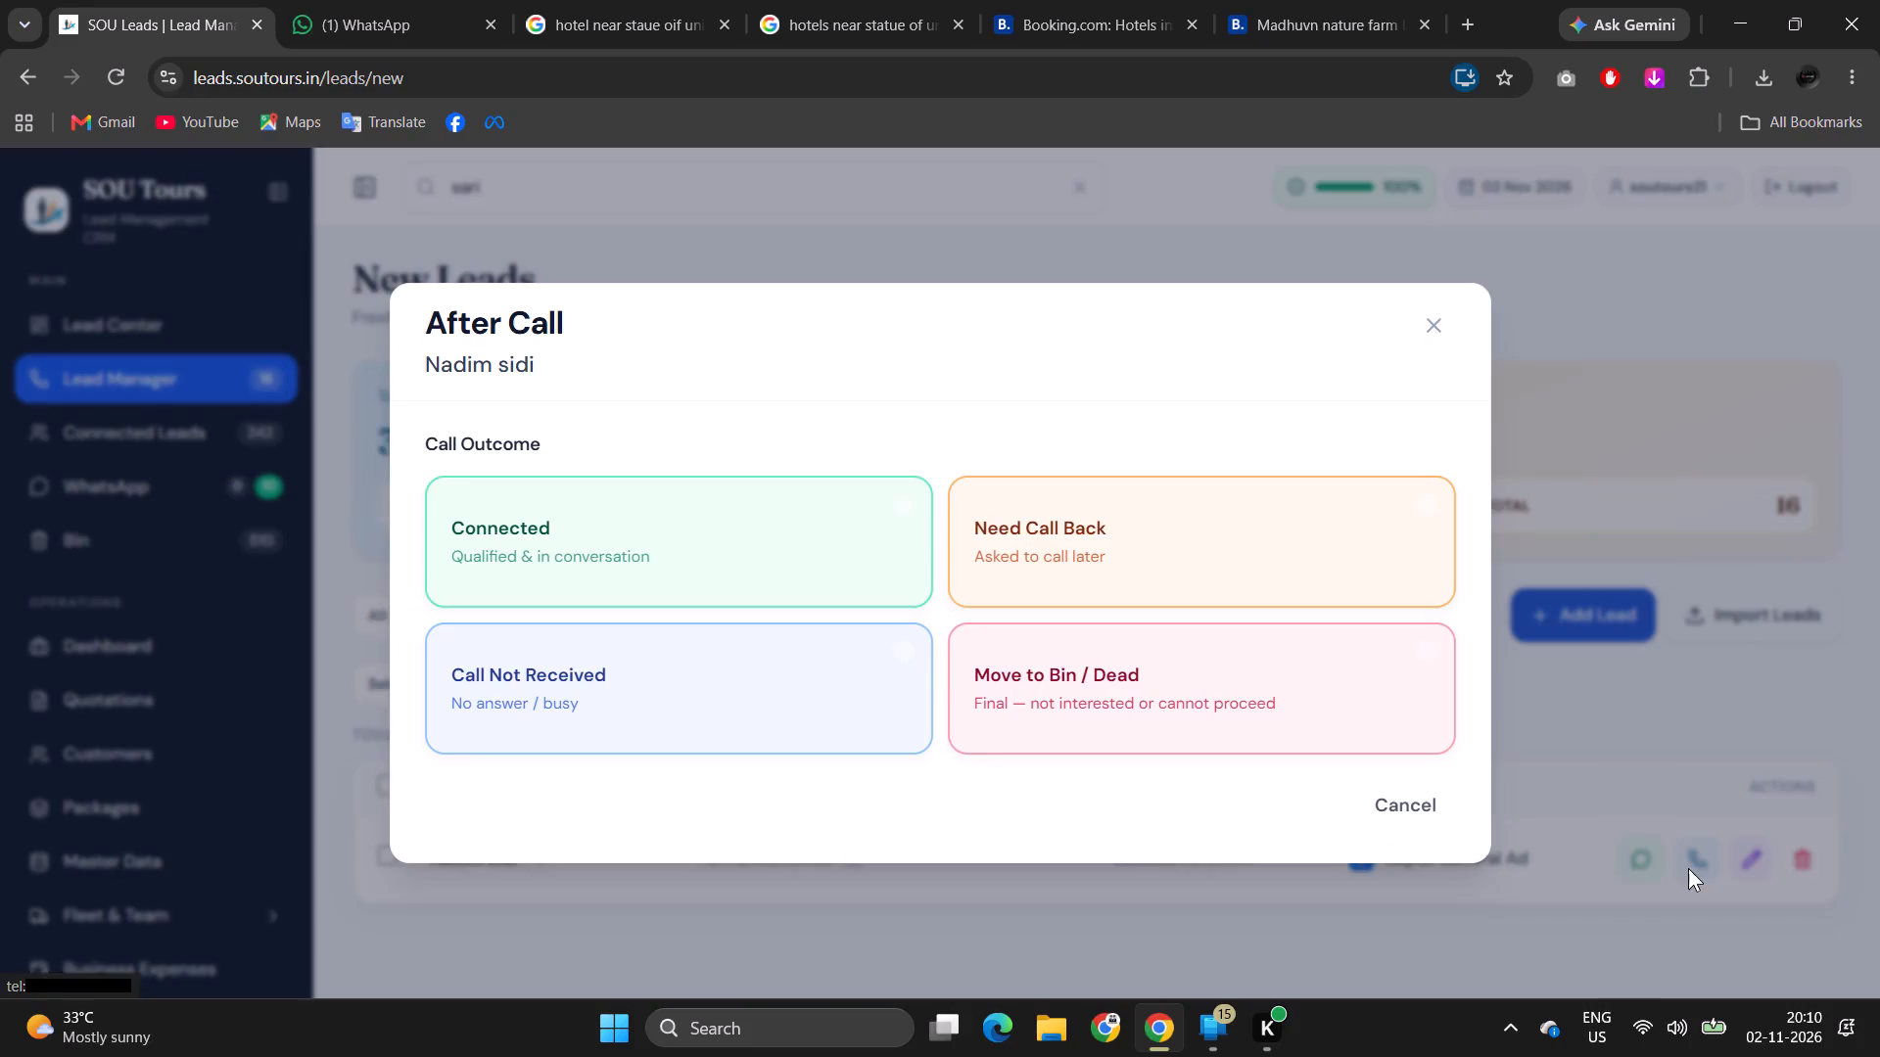
left_click(771, 542)
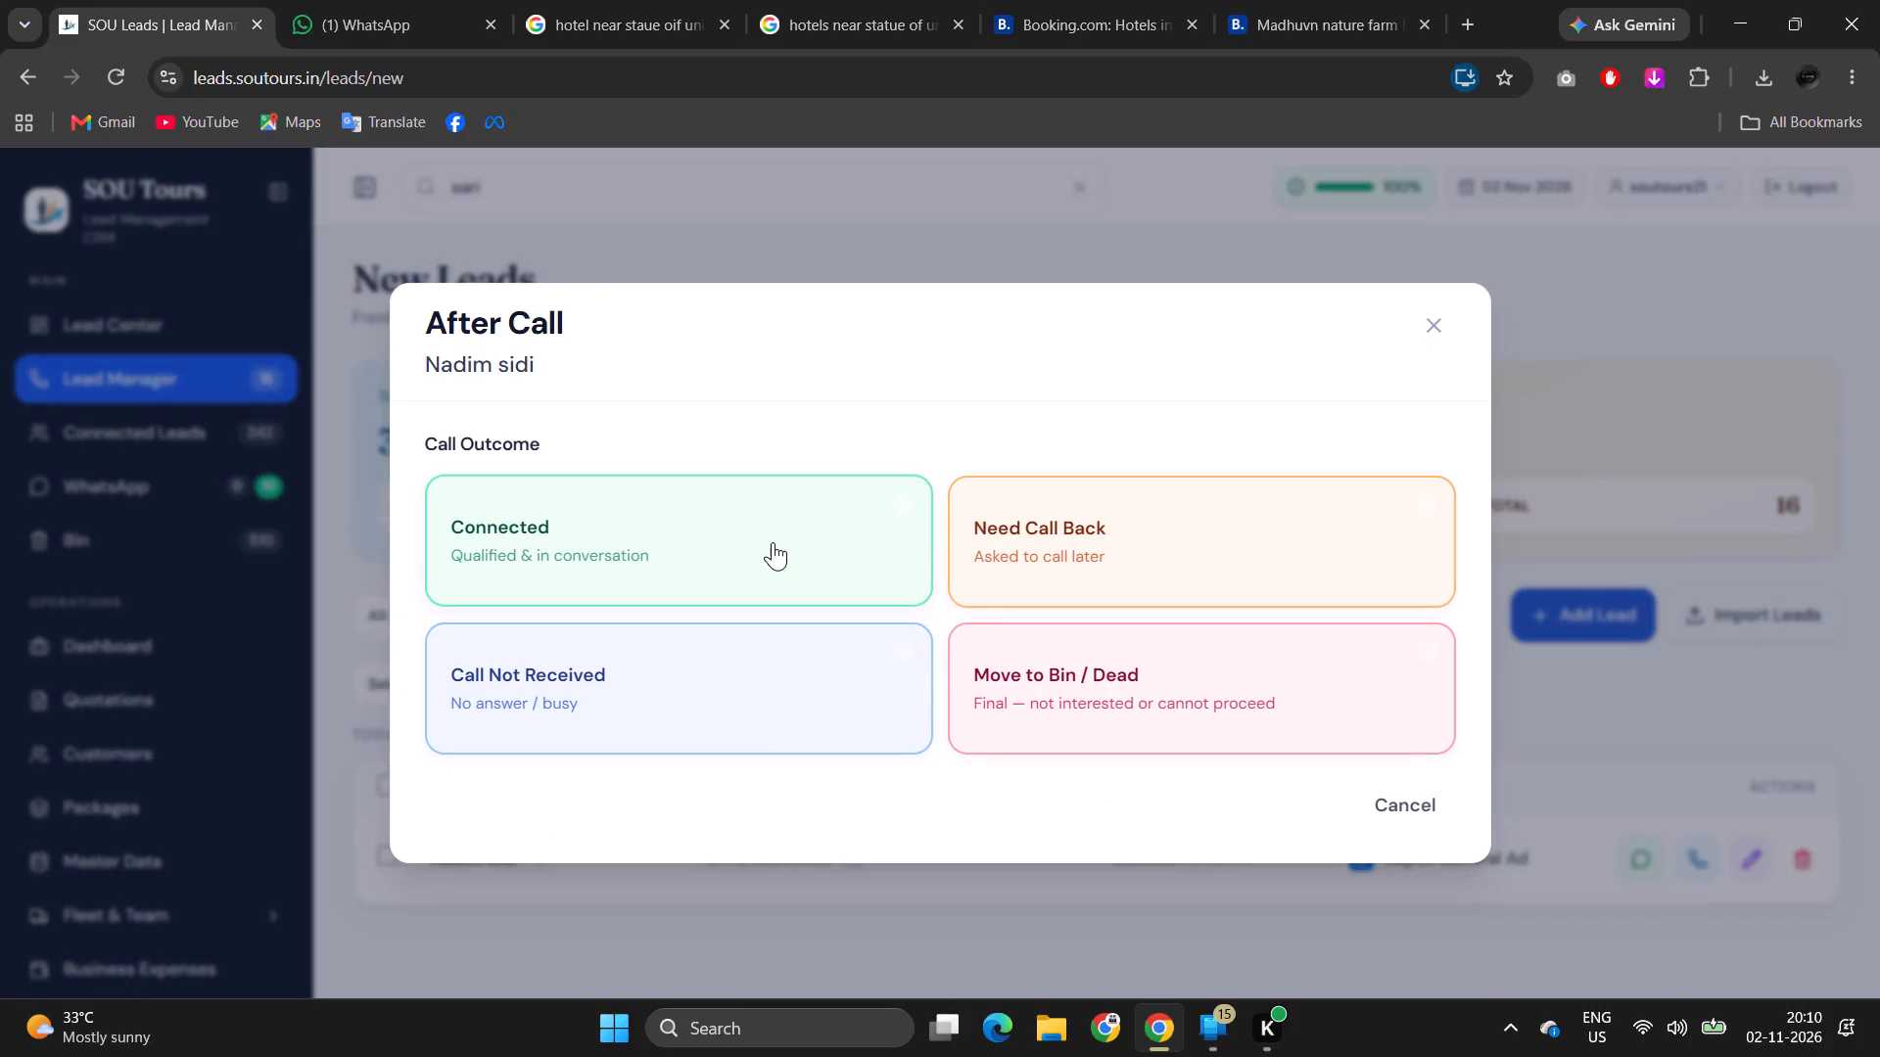
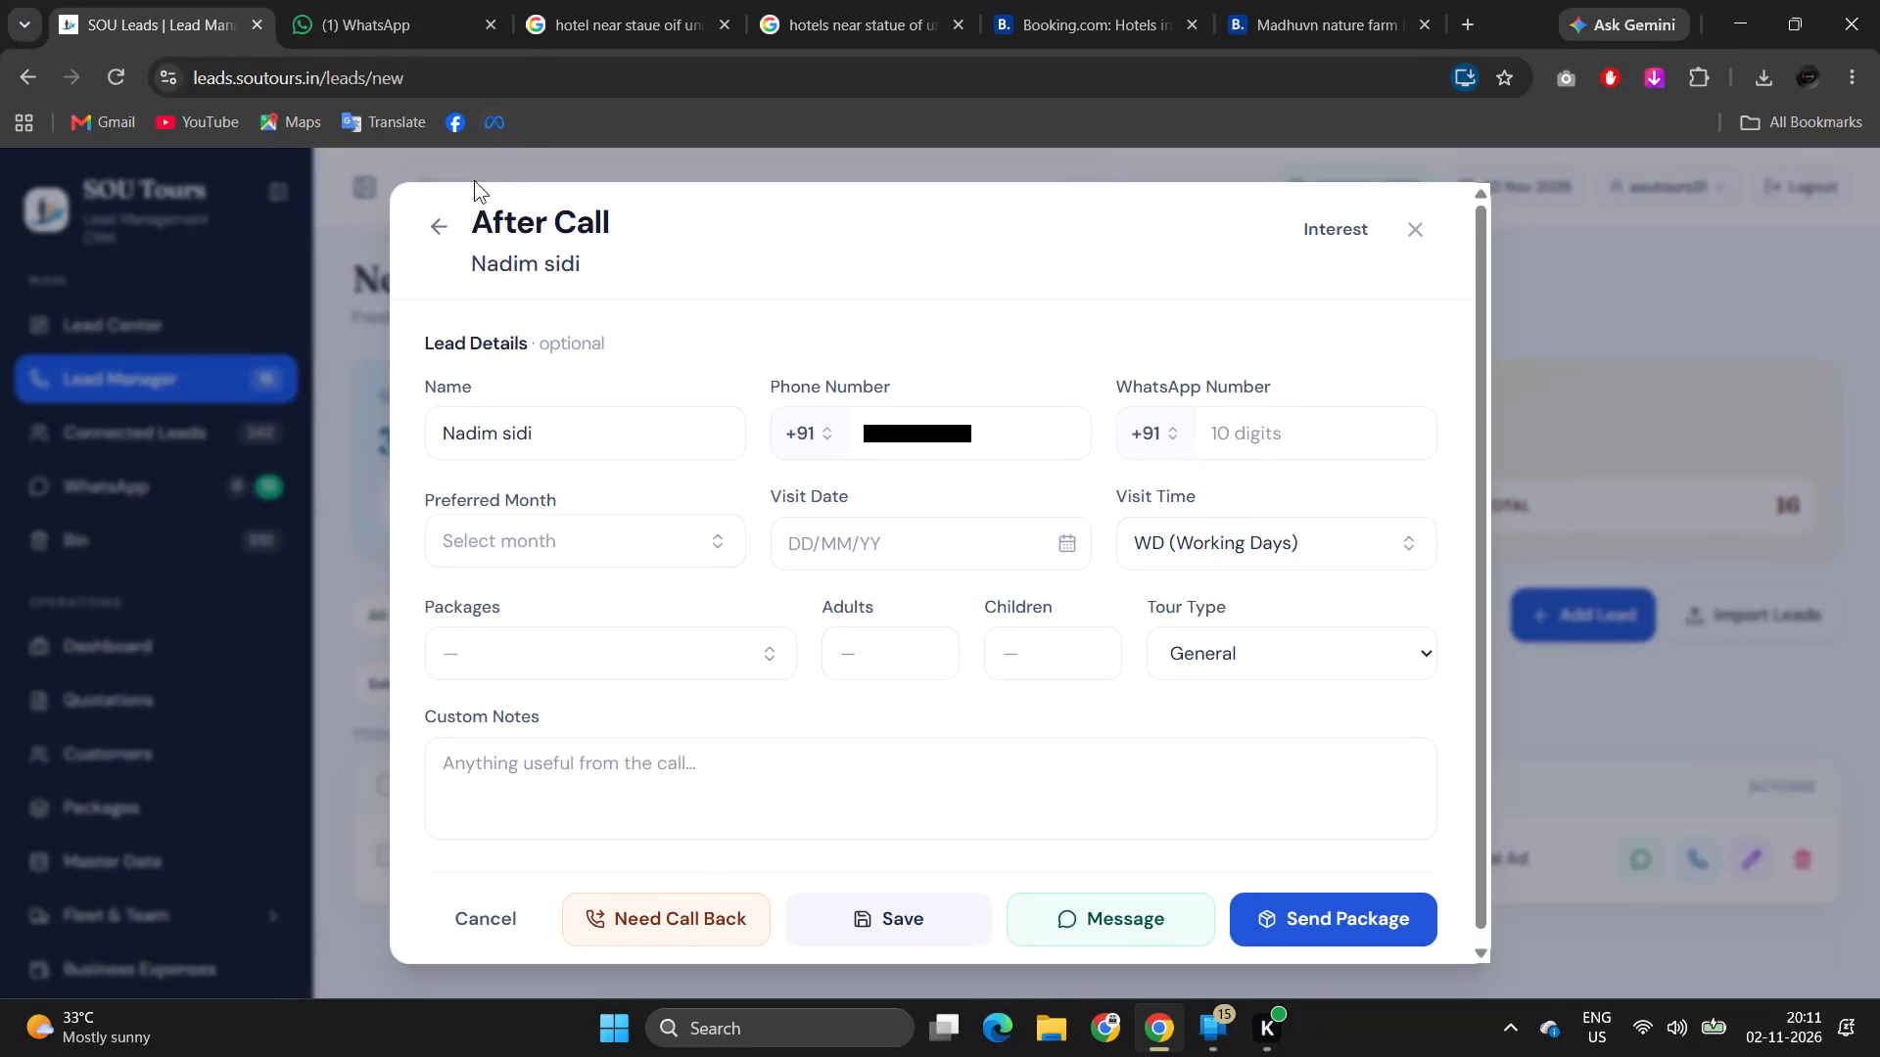
Change the Gujrat General Ad lead's call outcome to Call Not Received and save it without adding a reminder.
left_click(441, 221)
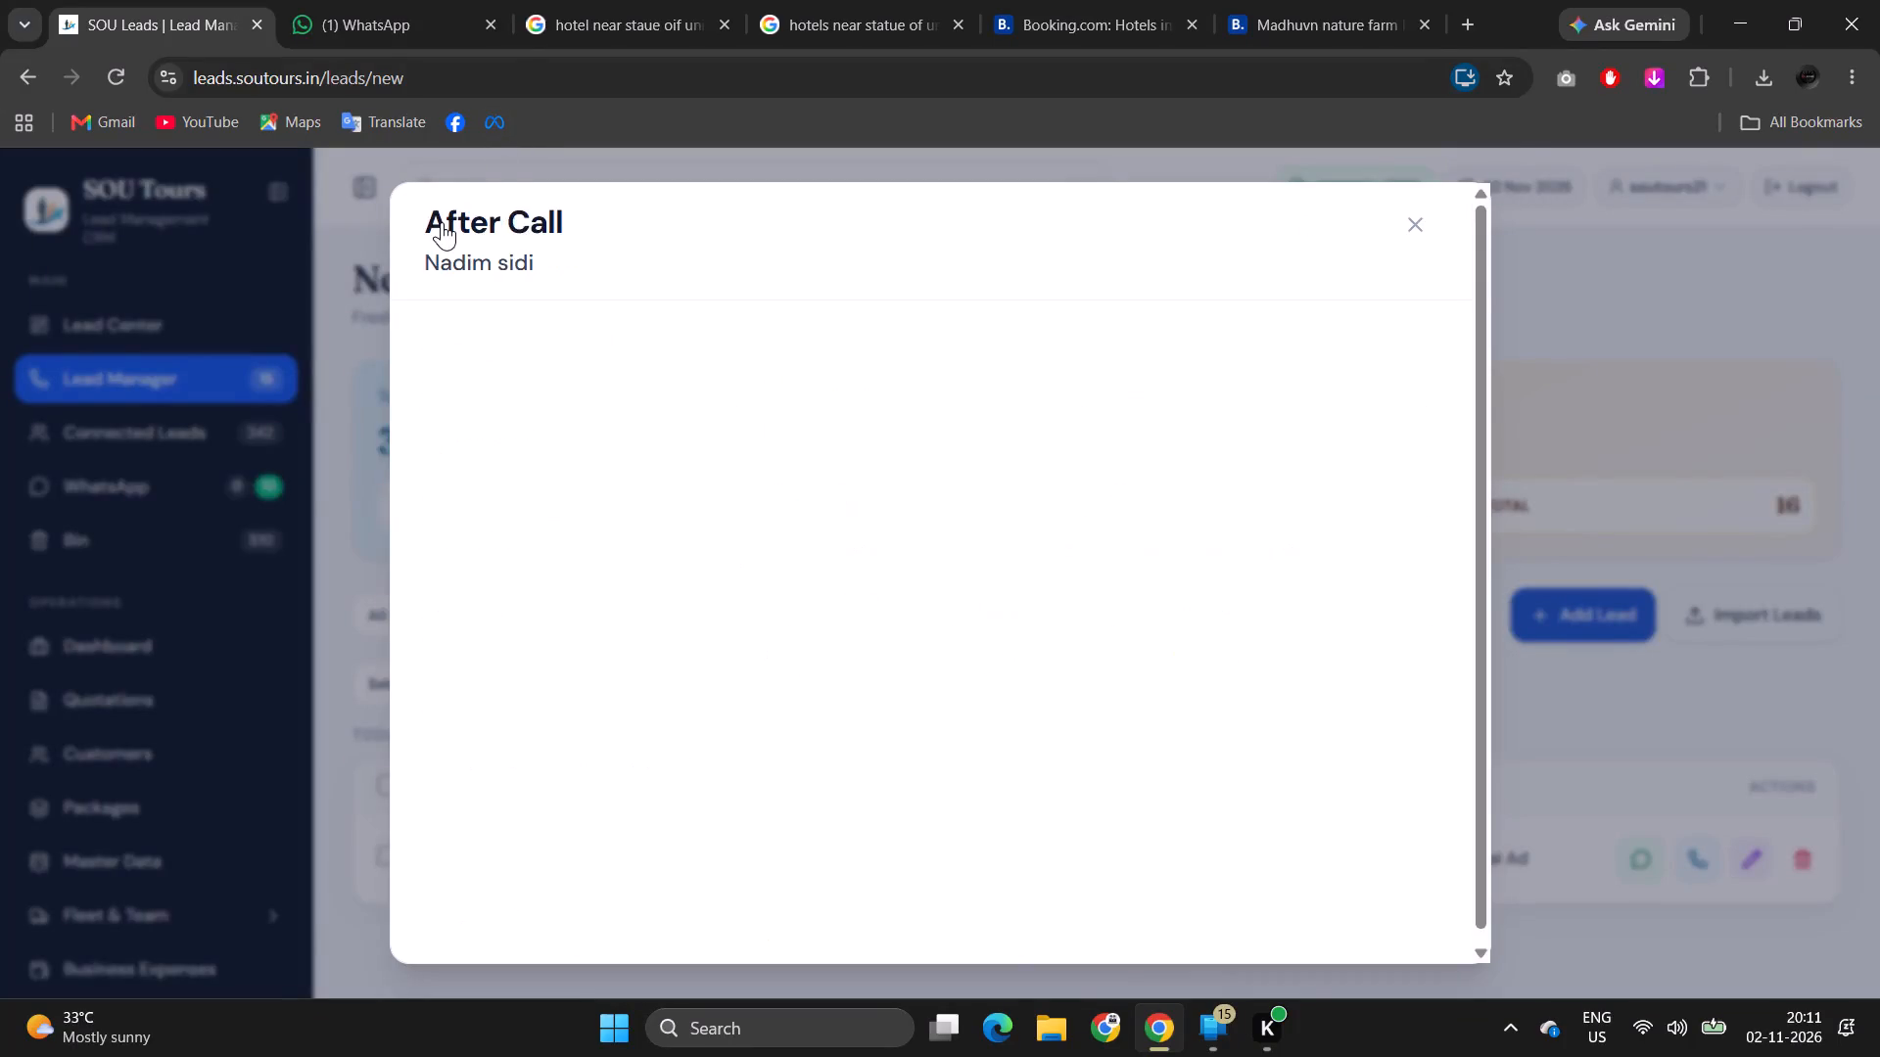
left_click(562, 737)
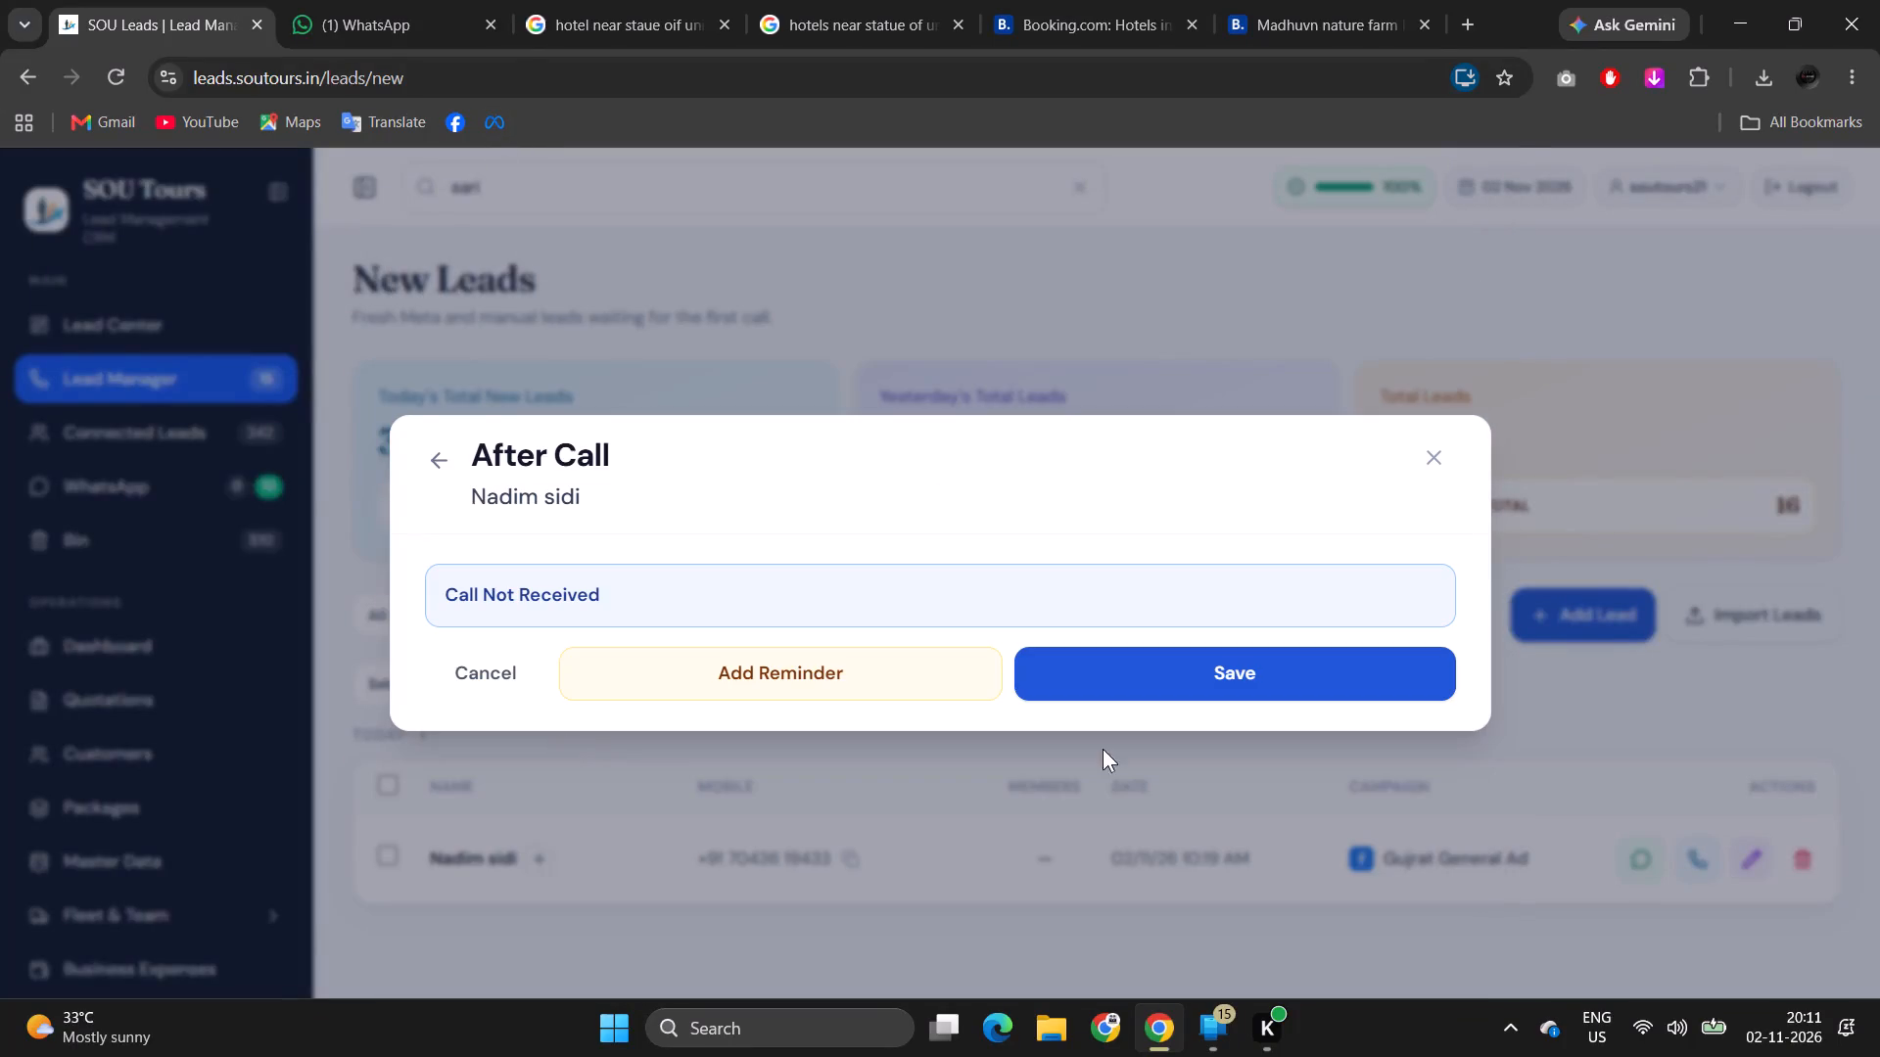
left_click(1378, 684)
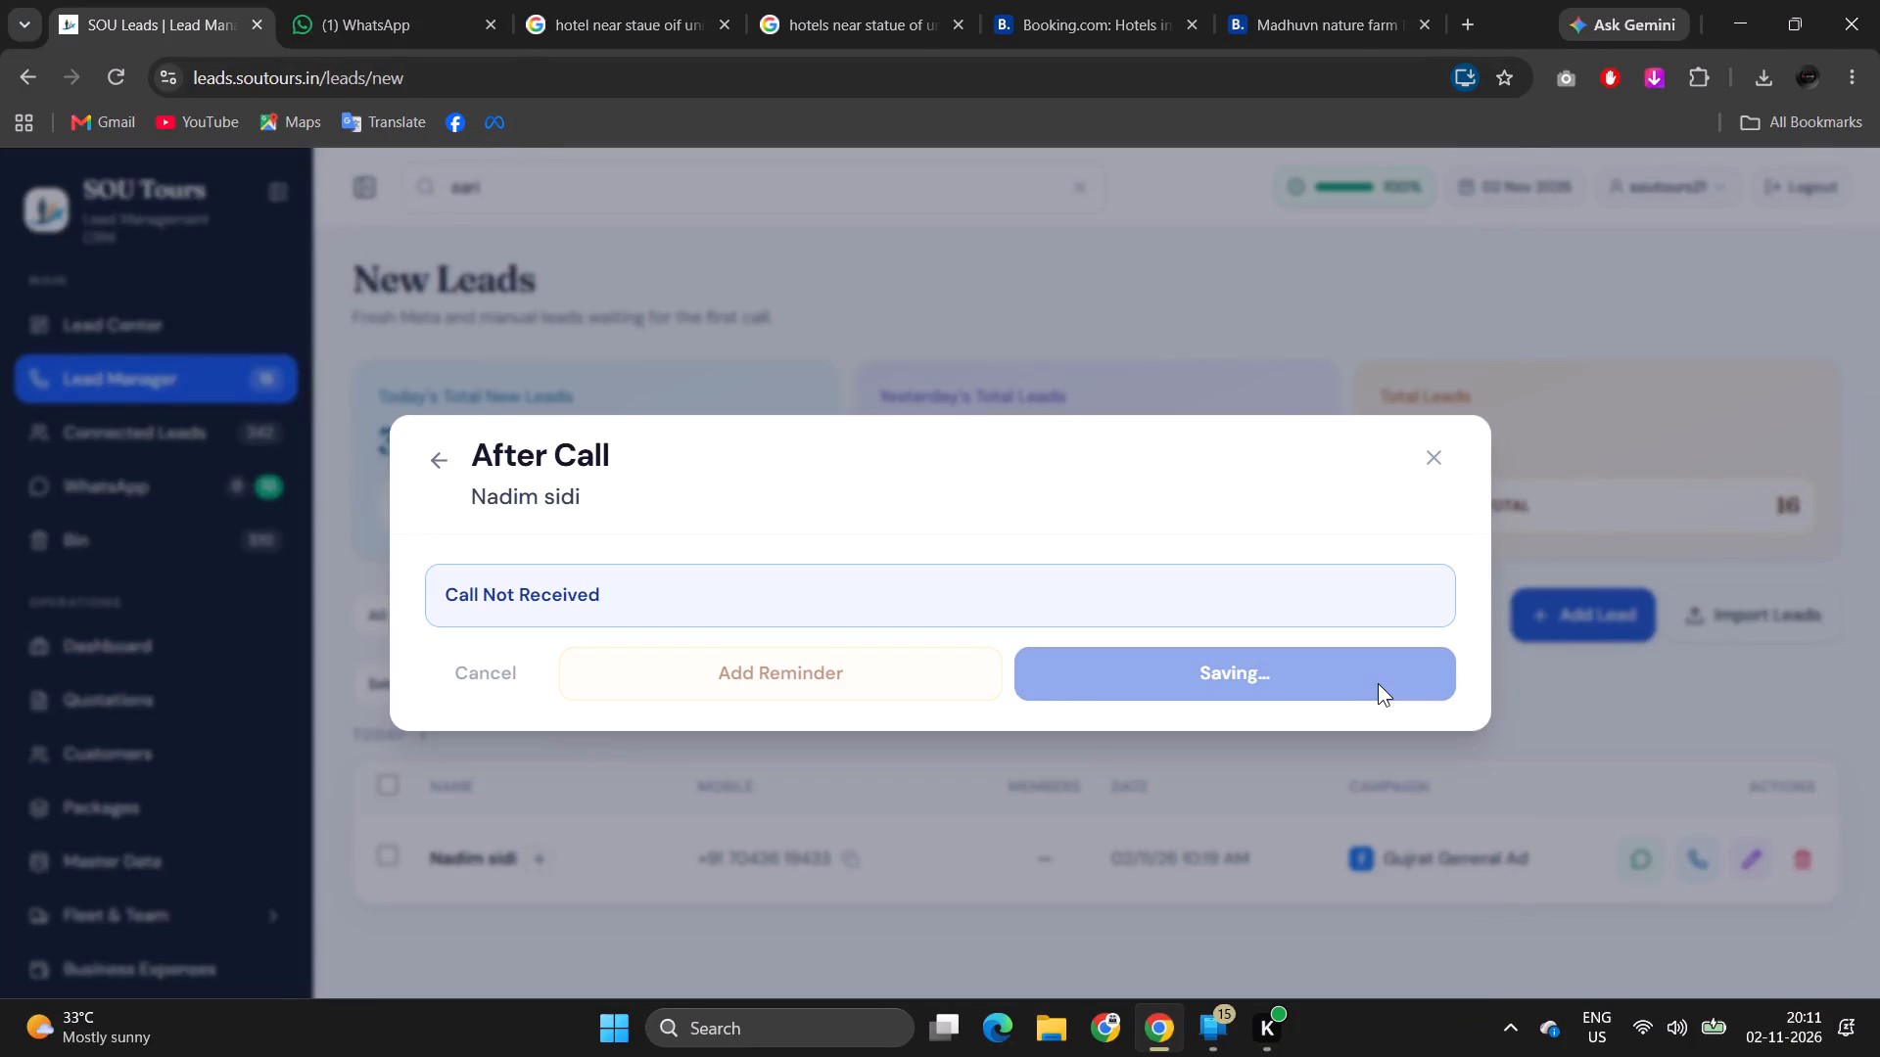